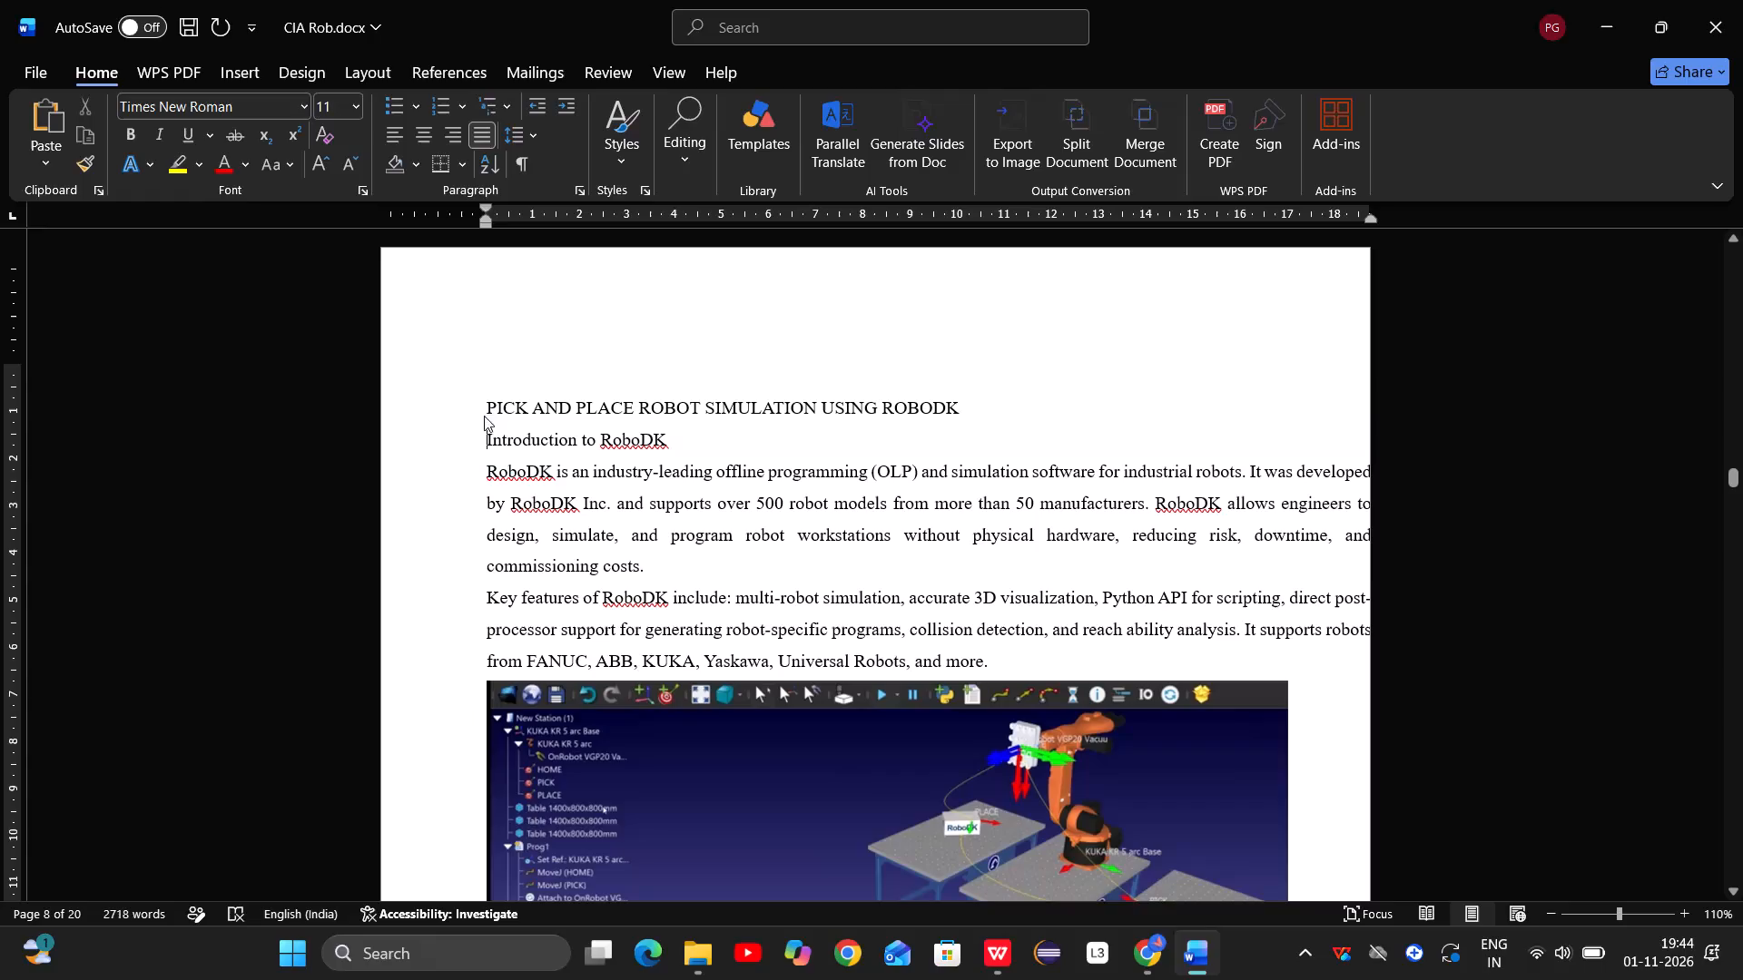
Replace the spacing before the heading "PICK AND PLACE ROBOT SIMULATION USING ROBODK" with enough blank lines to start it on a new page.
key(BackSpace)
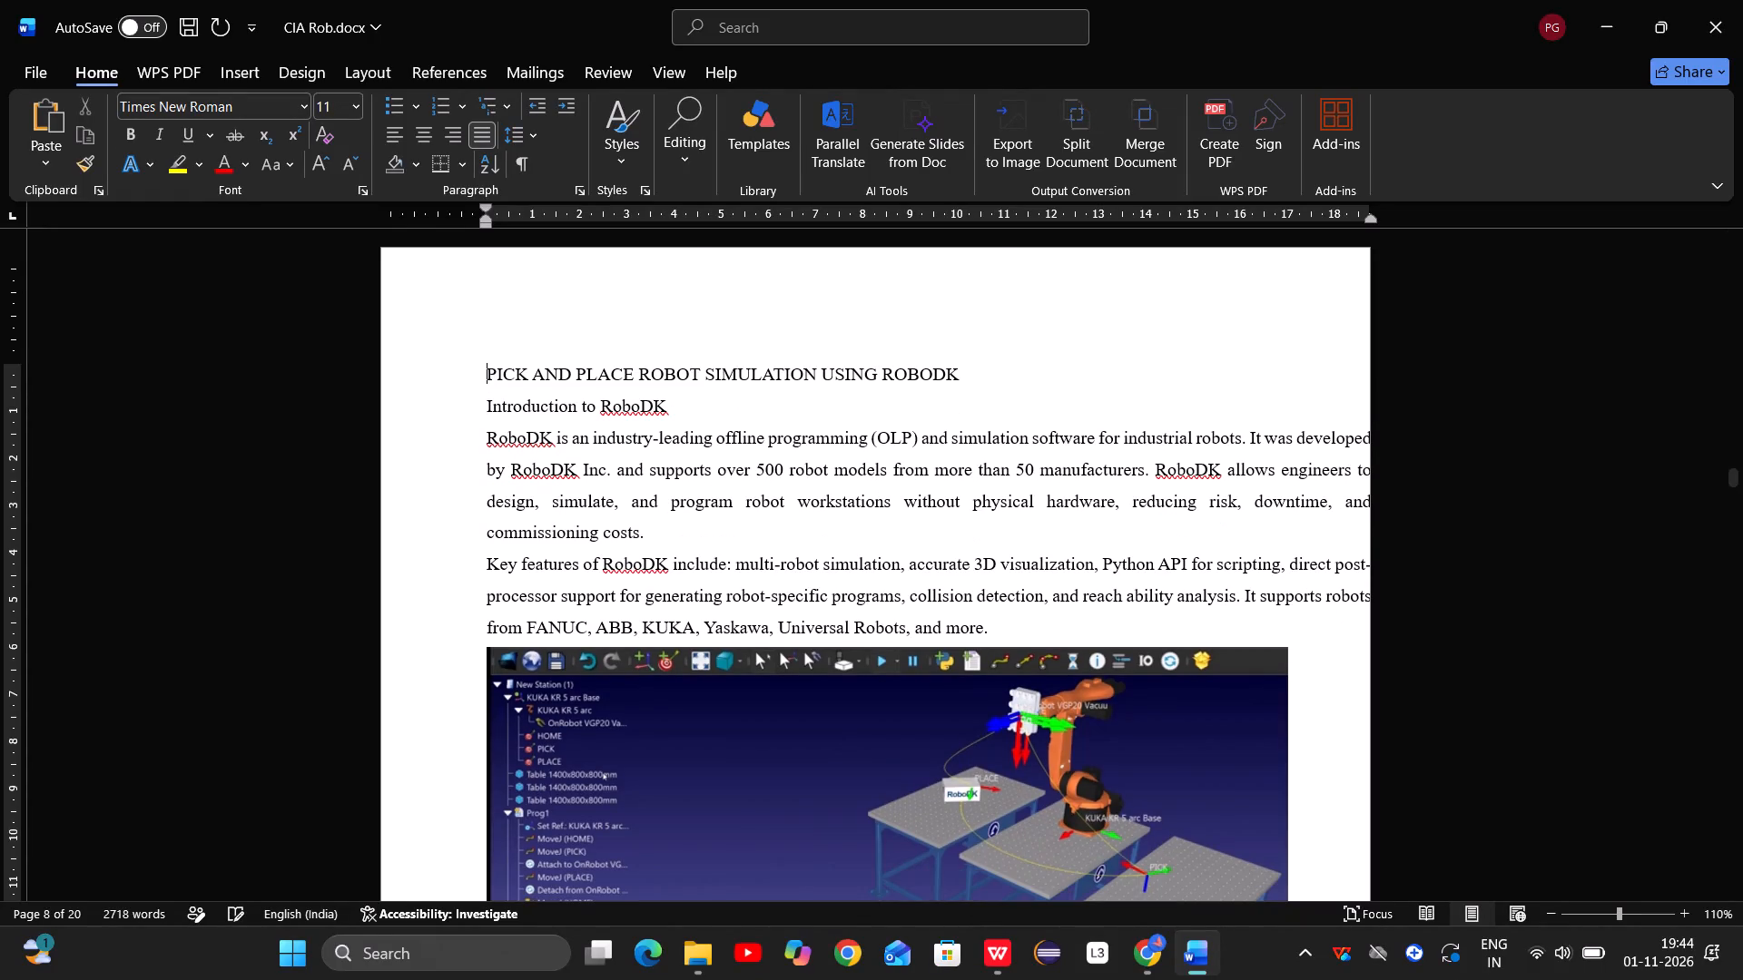
key(BackSpace)
key(BackSpace)
key(Return)
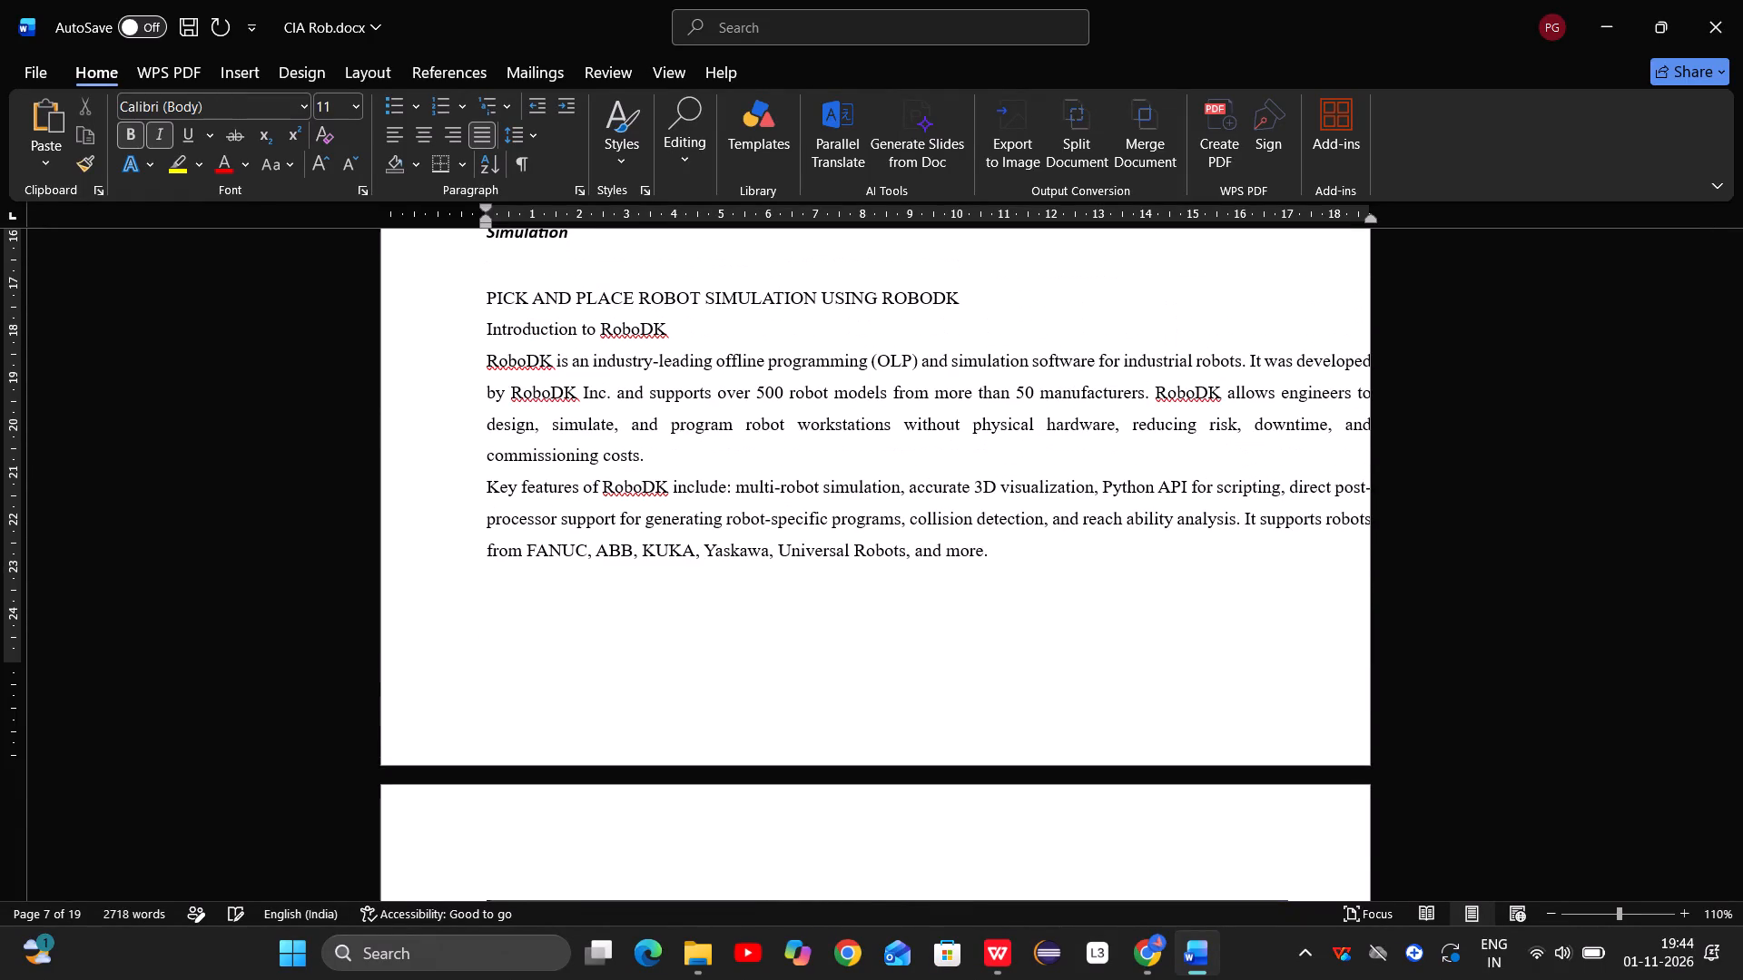
scroll(488, 402, up, 2)
key(Return)
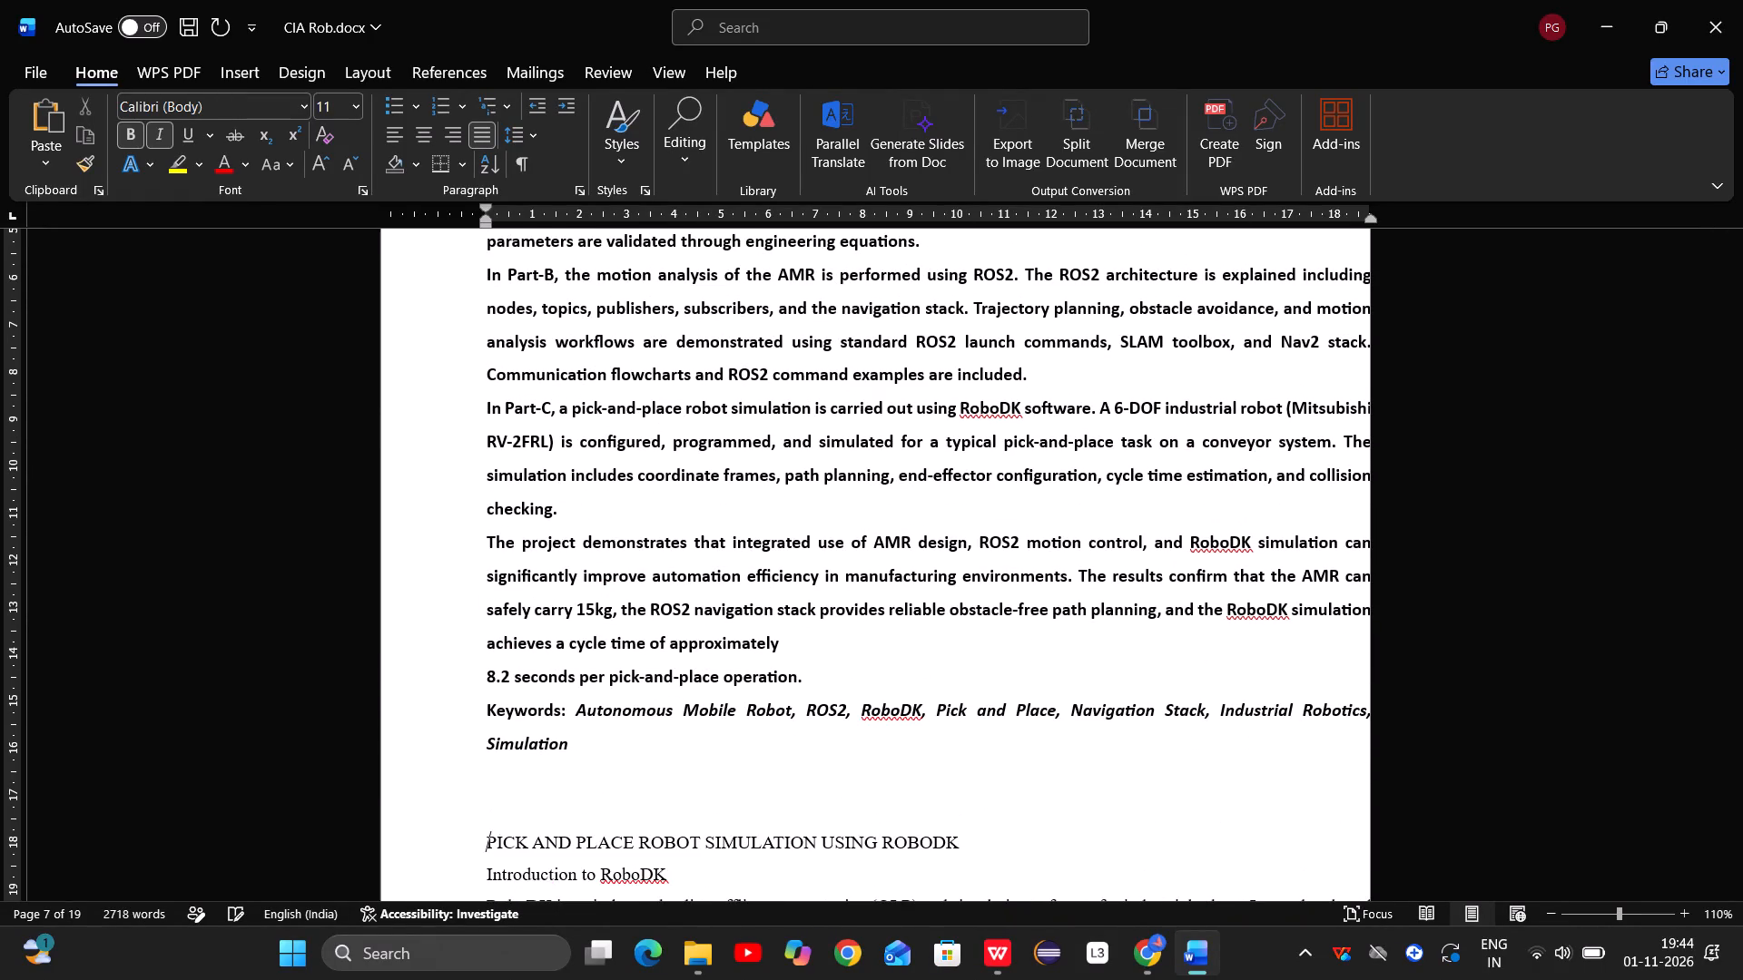
key(Return)
key(Return)
key(Return)
key(Return)
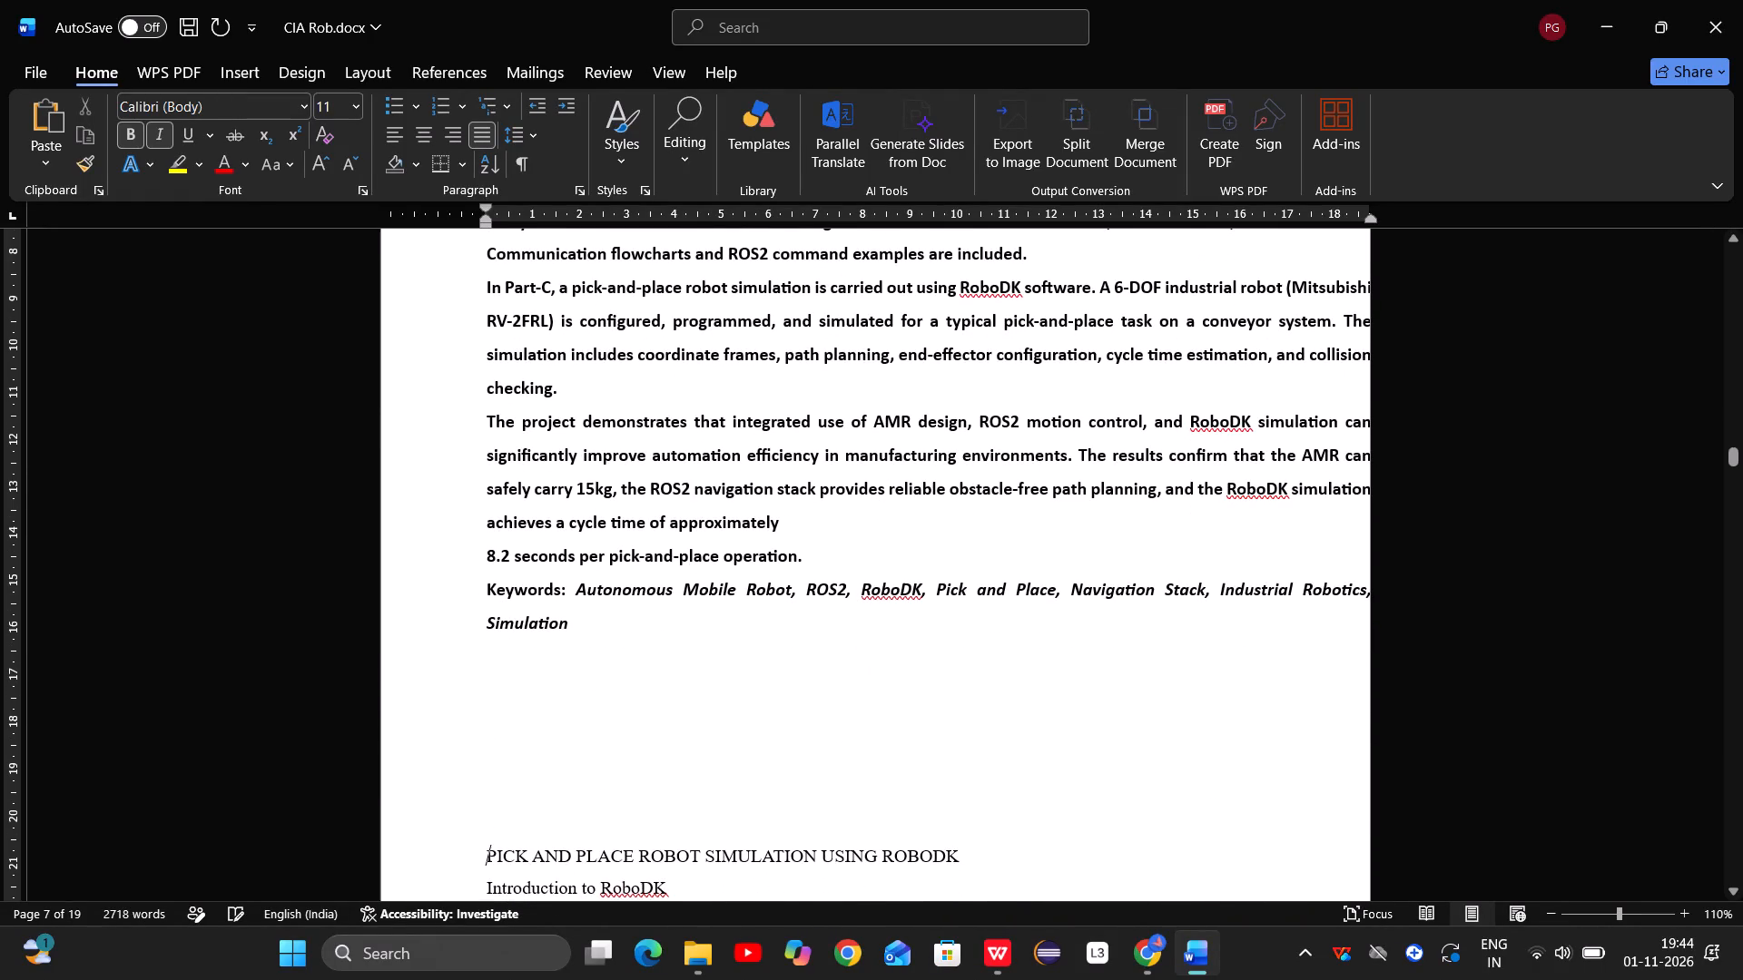
key(Return)
key(Return)
key(Return)
key(Return)
key(Return)
key(Return)
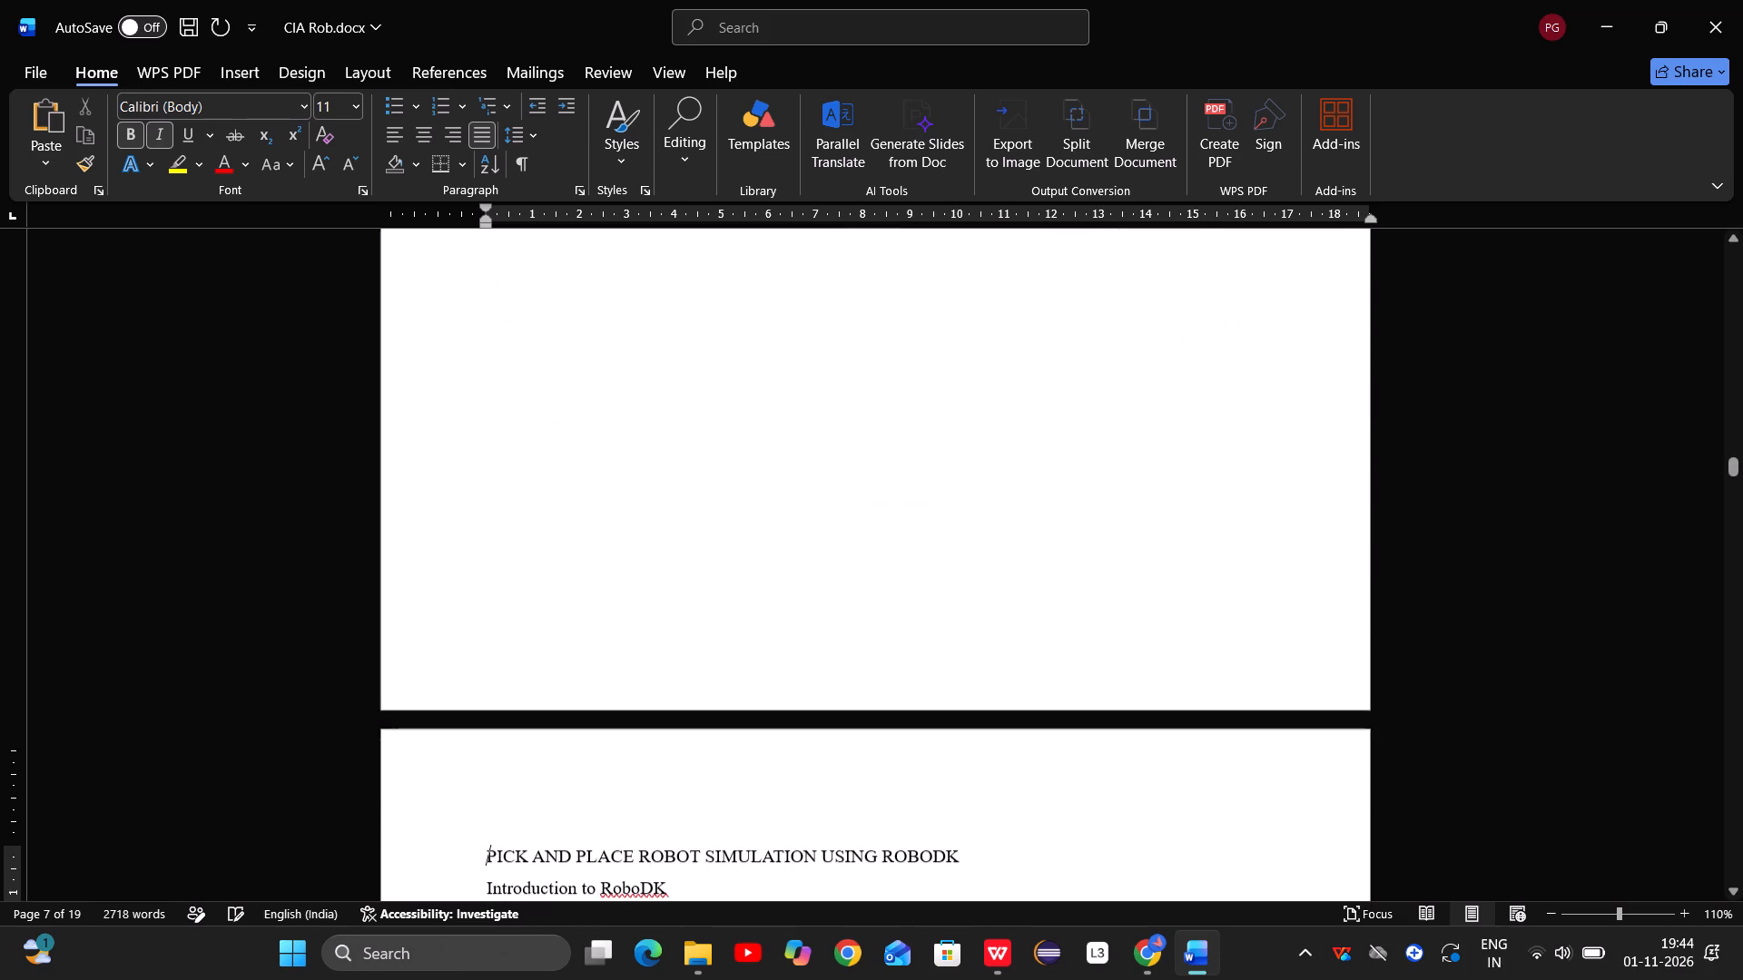
scroll(488, 402, up, 2)
scroll(488, 402, down, 4)
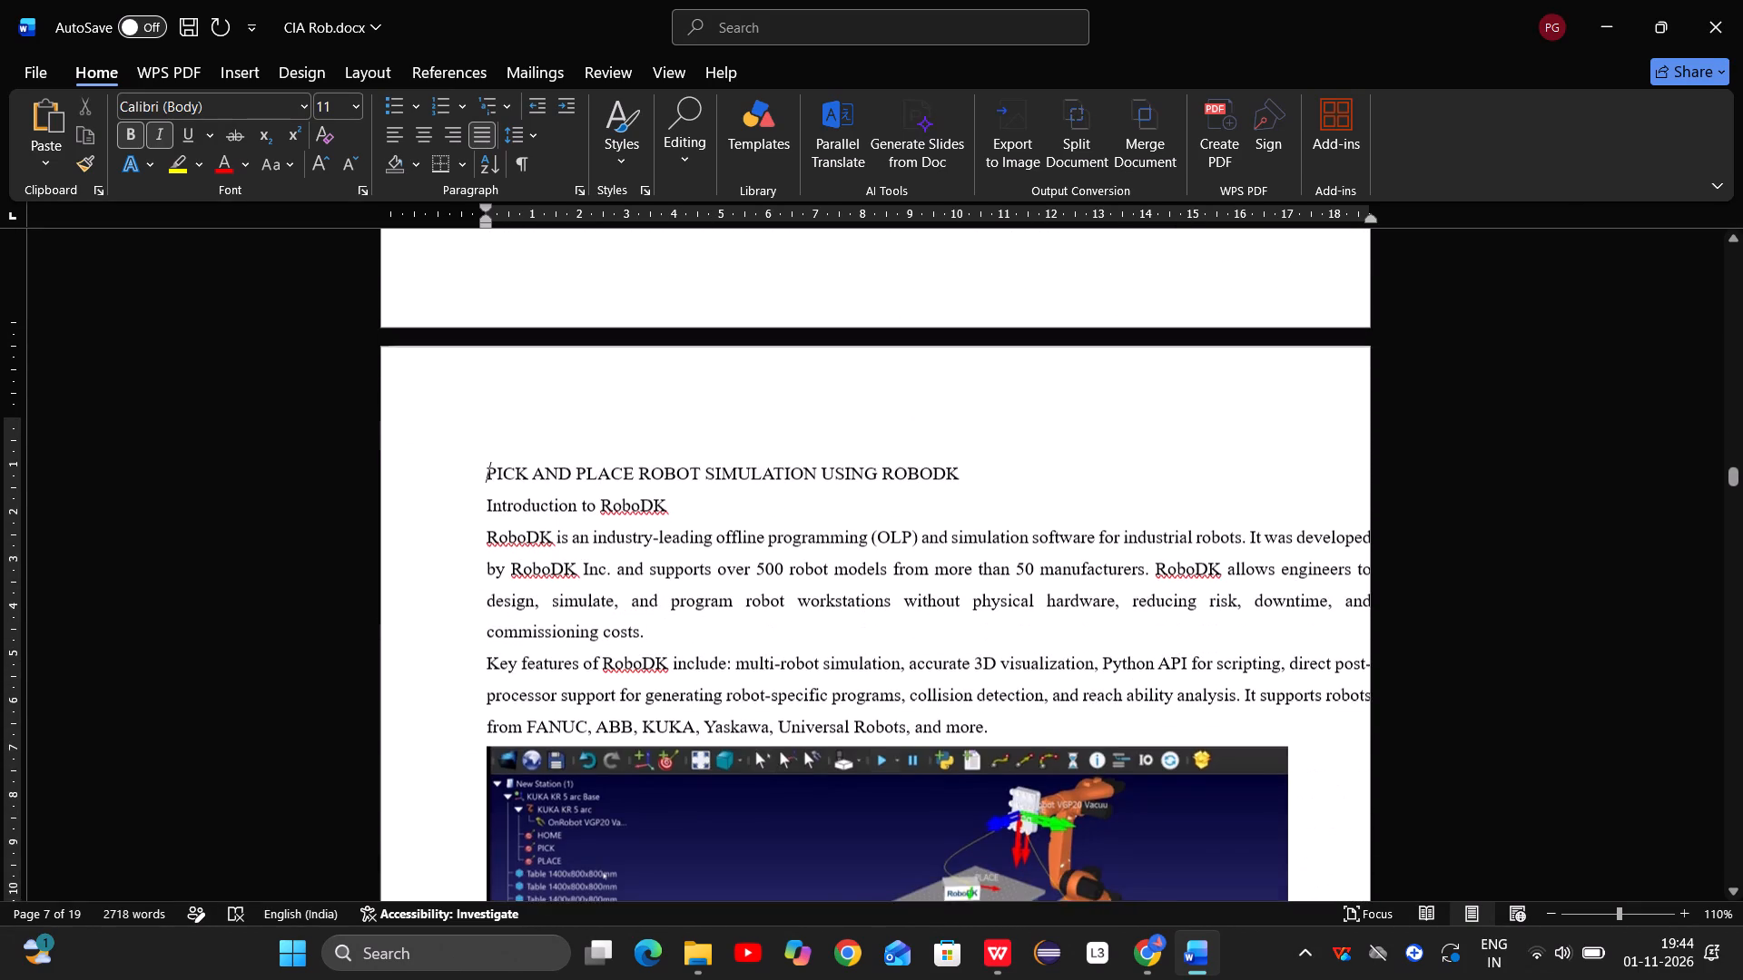
Delete the blank lines and leading space before the "Figure 8" caption, bringing it directly under the RoboDK simulation image.
scroll(488, 402, down, 1)
scroll(591, 220, down, 1)
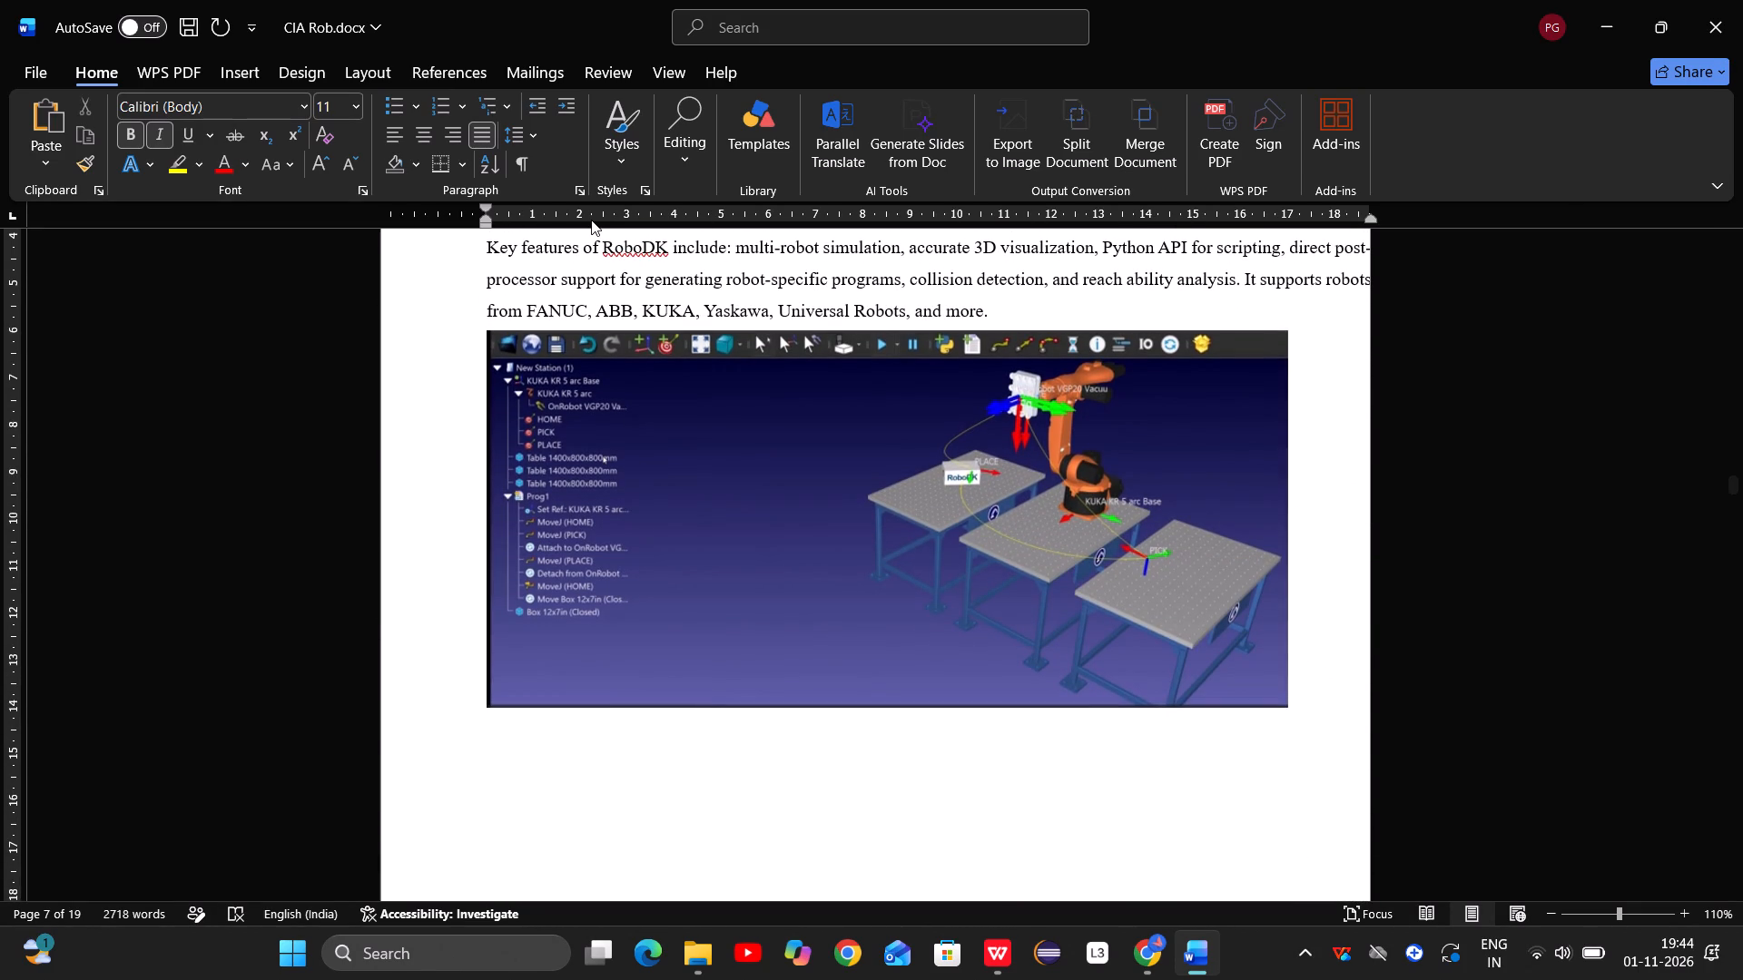
right_click(591, 220)
scroll(622, 421, down, 3)
scroll(607, 410, up, 1)
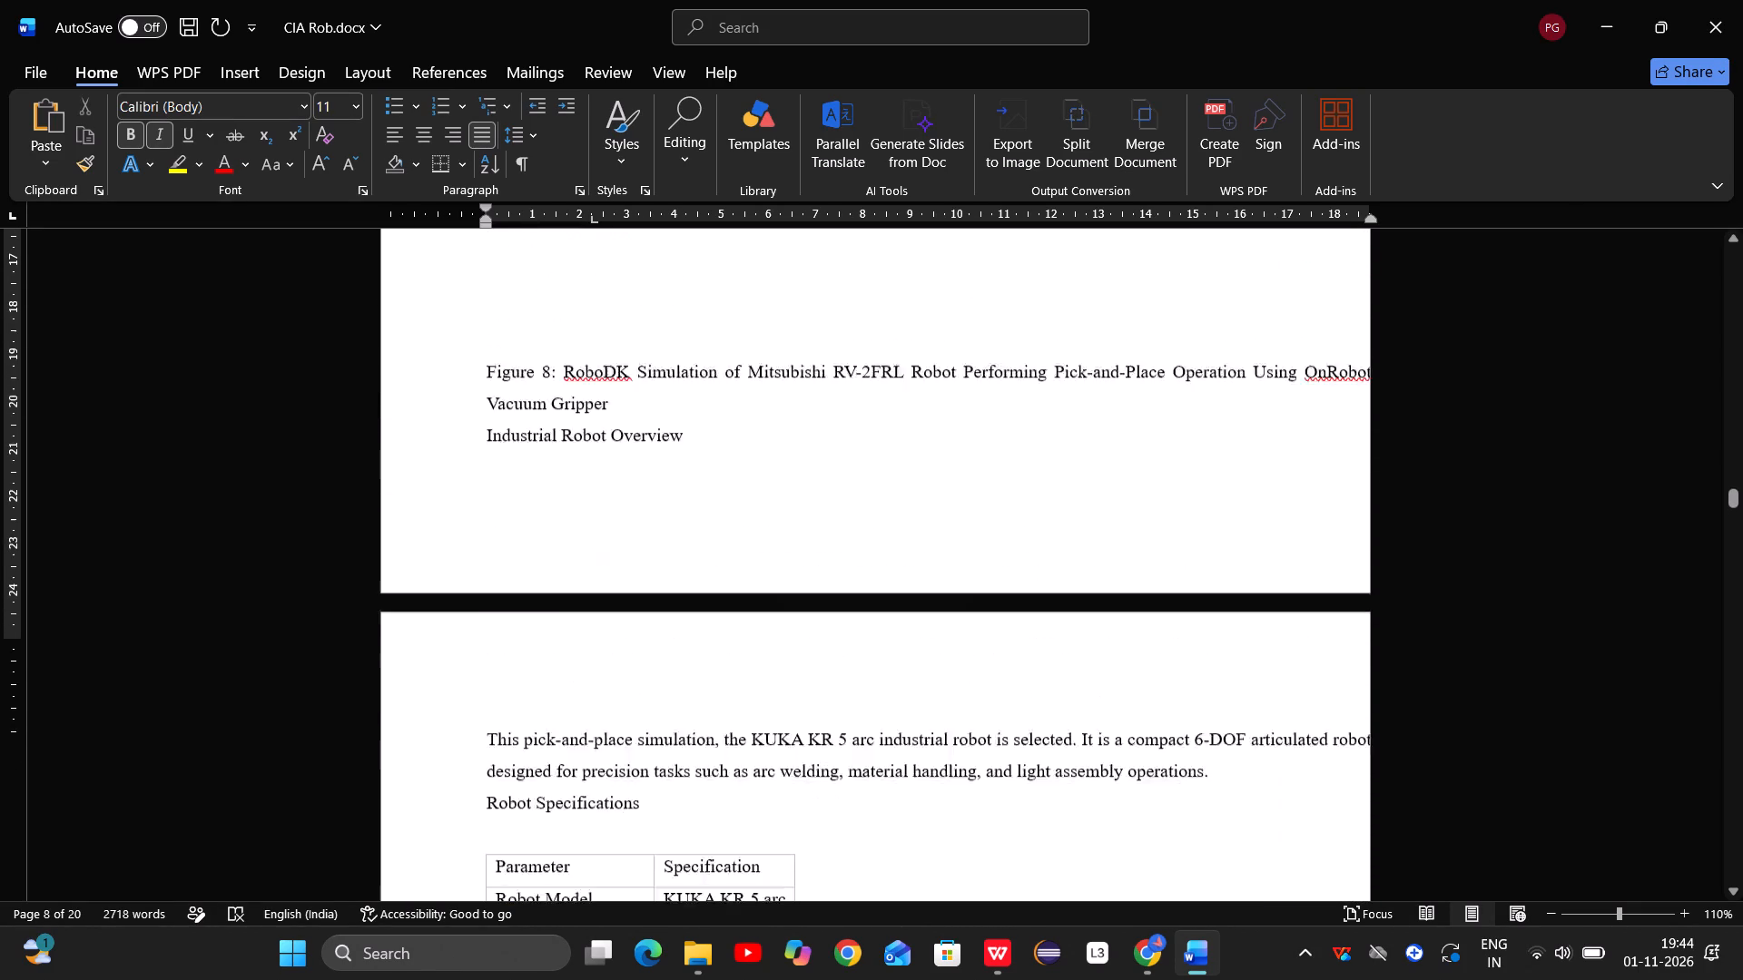
scroll(607, 410, up, 1)
click(477, 521)
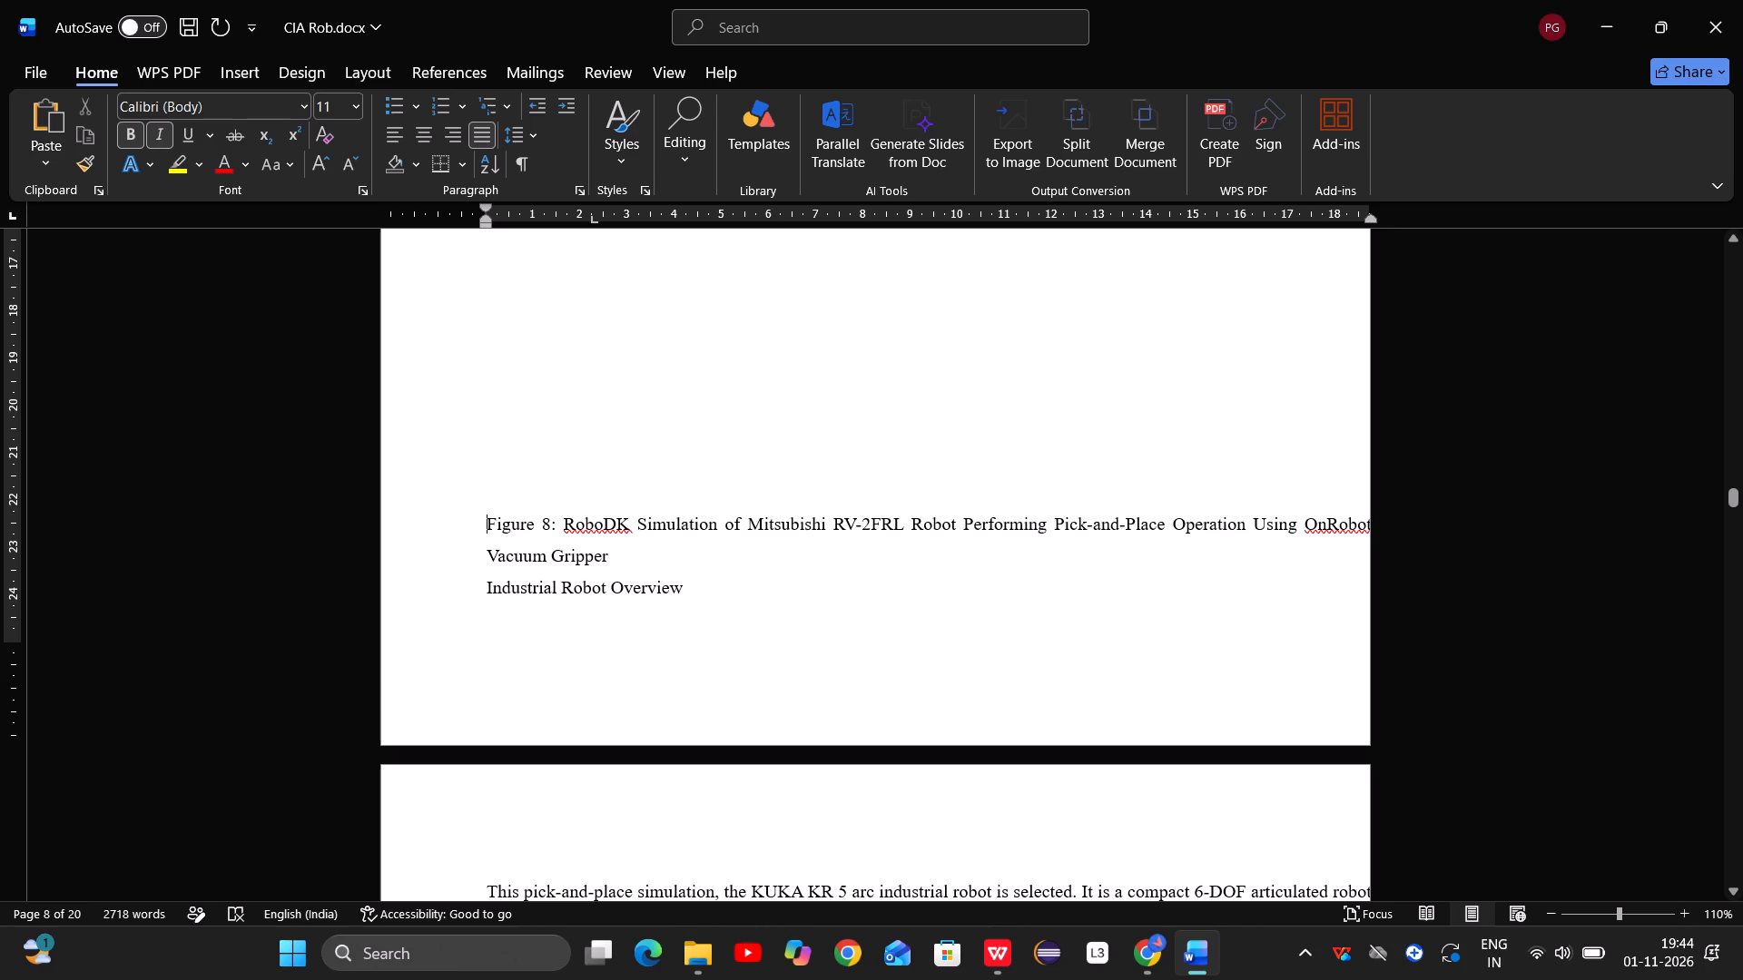
key(BackSpace)
key(BackSpace)
key(BackSpace)
key(BackSpace)
key(BackSpace)
key(BackSpace)
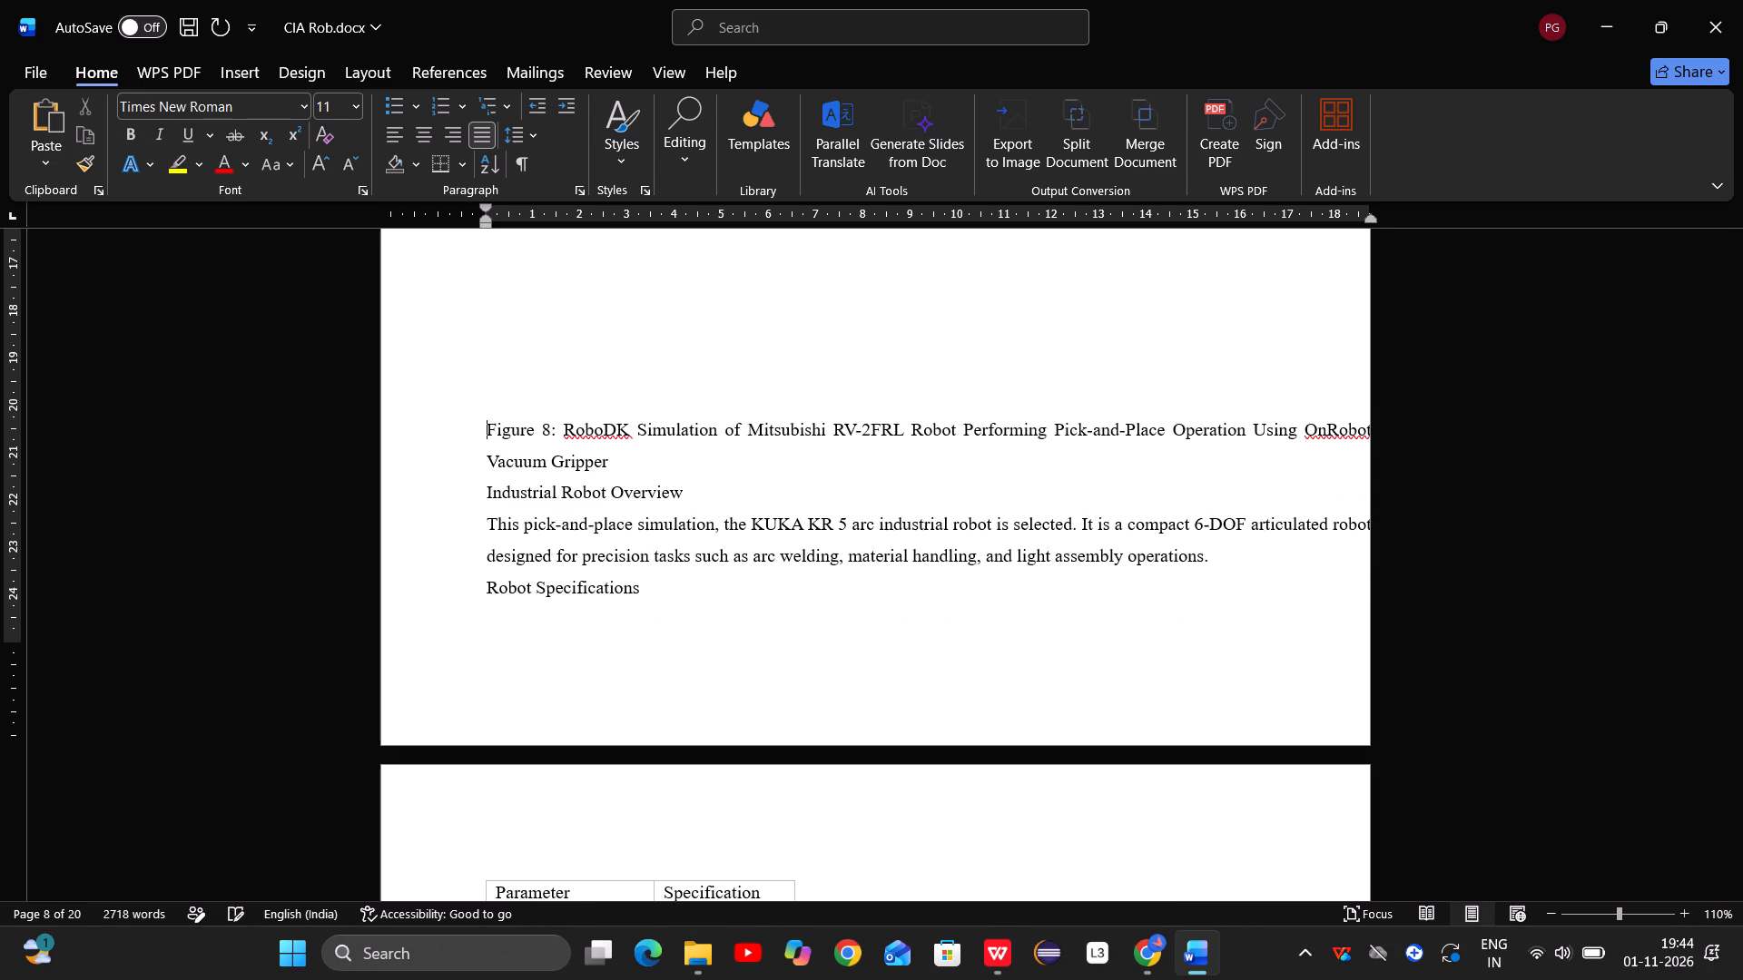
key(BackSpace)
key(BackSpace)
key(BackSpace)
key(BackSpace)
key(BackSpace)
scroll(477, 521, up, 1)
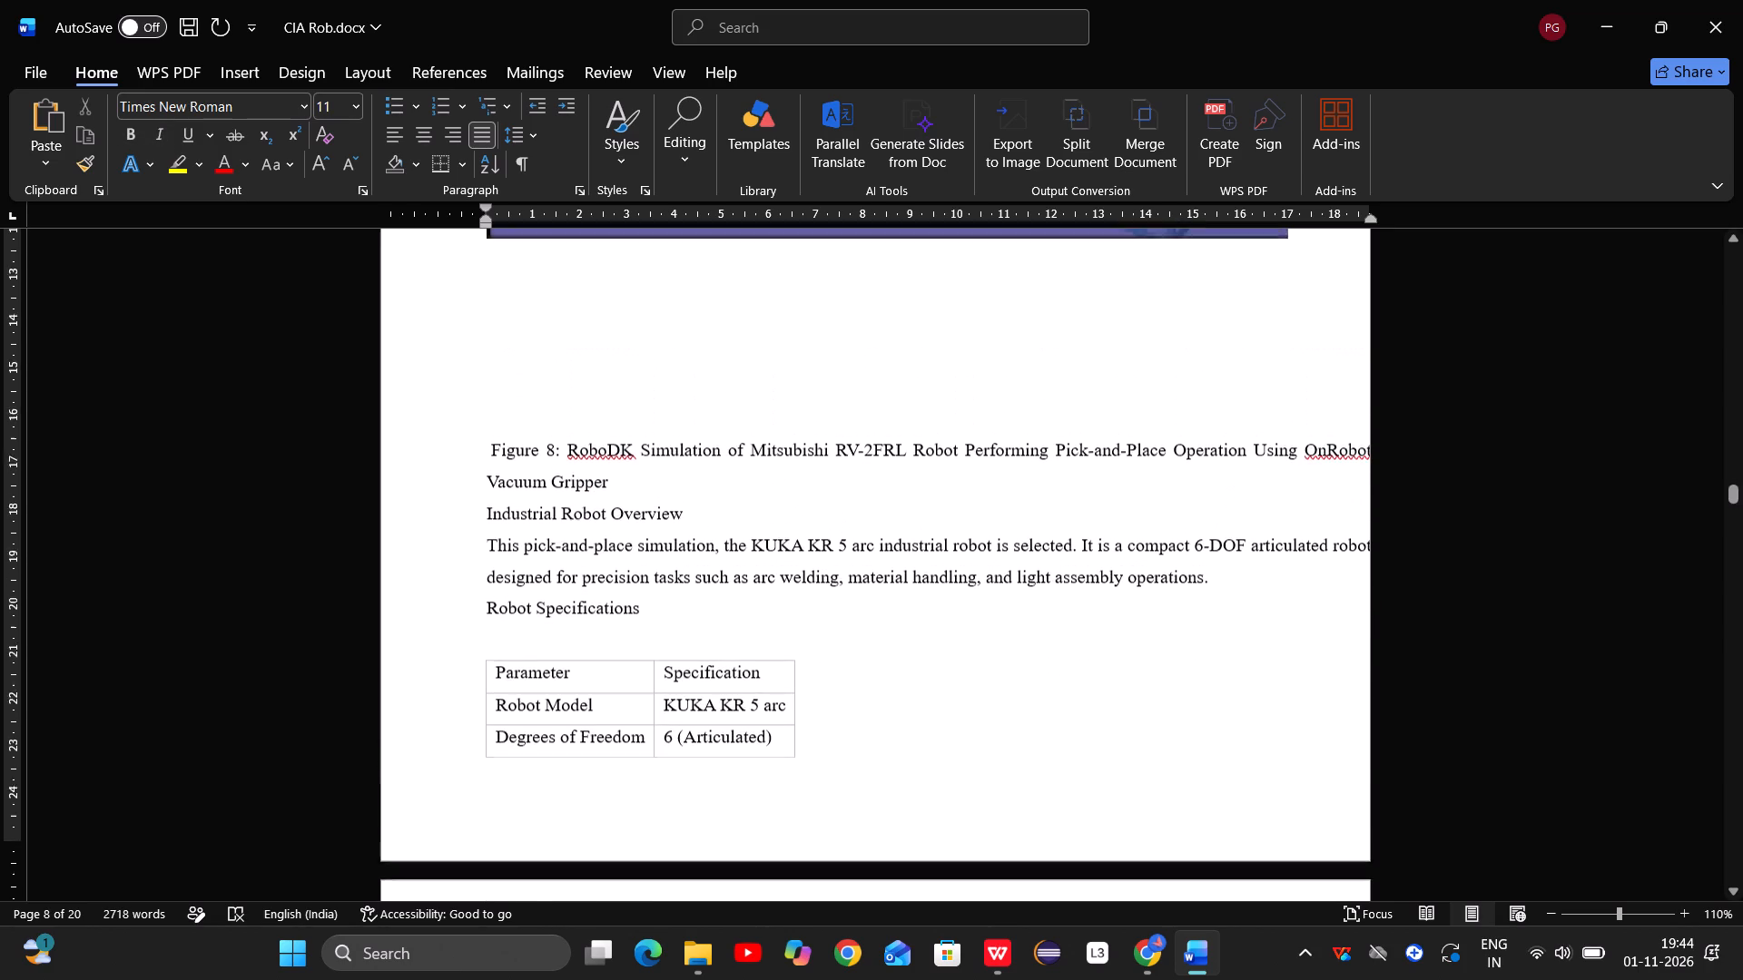
scroll(477, 521, up, 1)
key(BackSpace)
key(BackSpace)
key(BackSpace)
key(BackSpace)
key(BackSpace)
key(BackSpace)
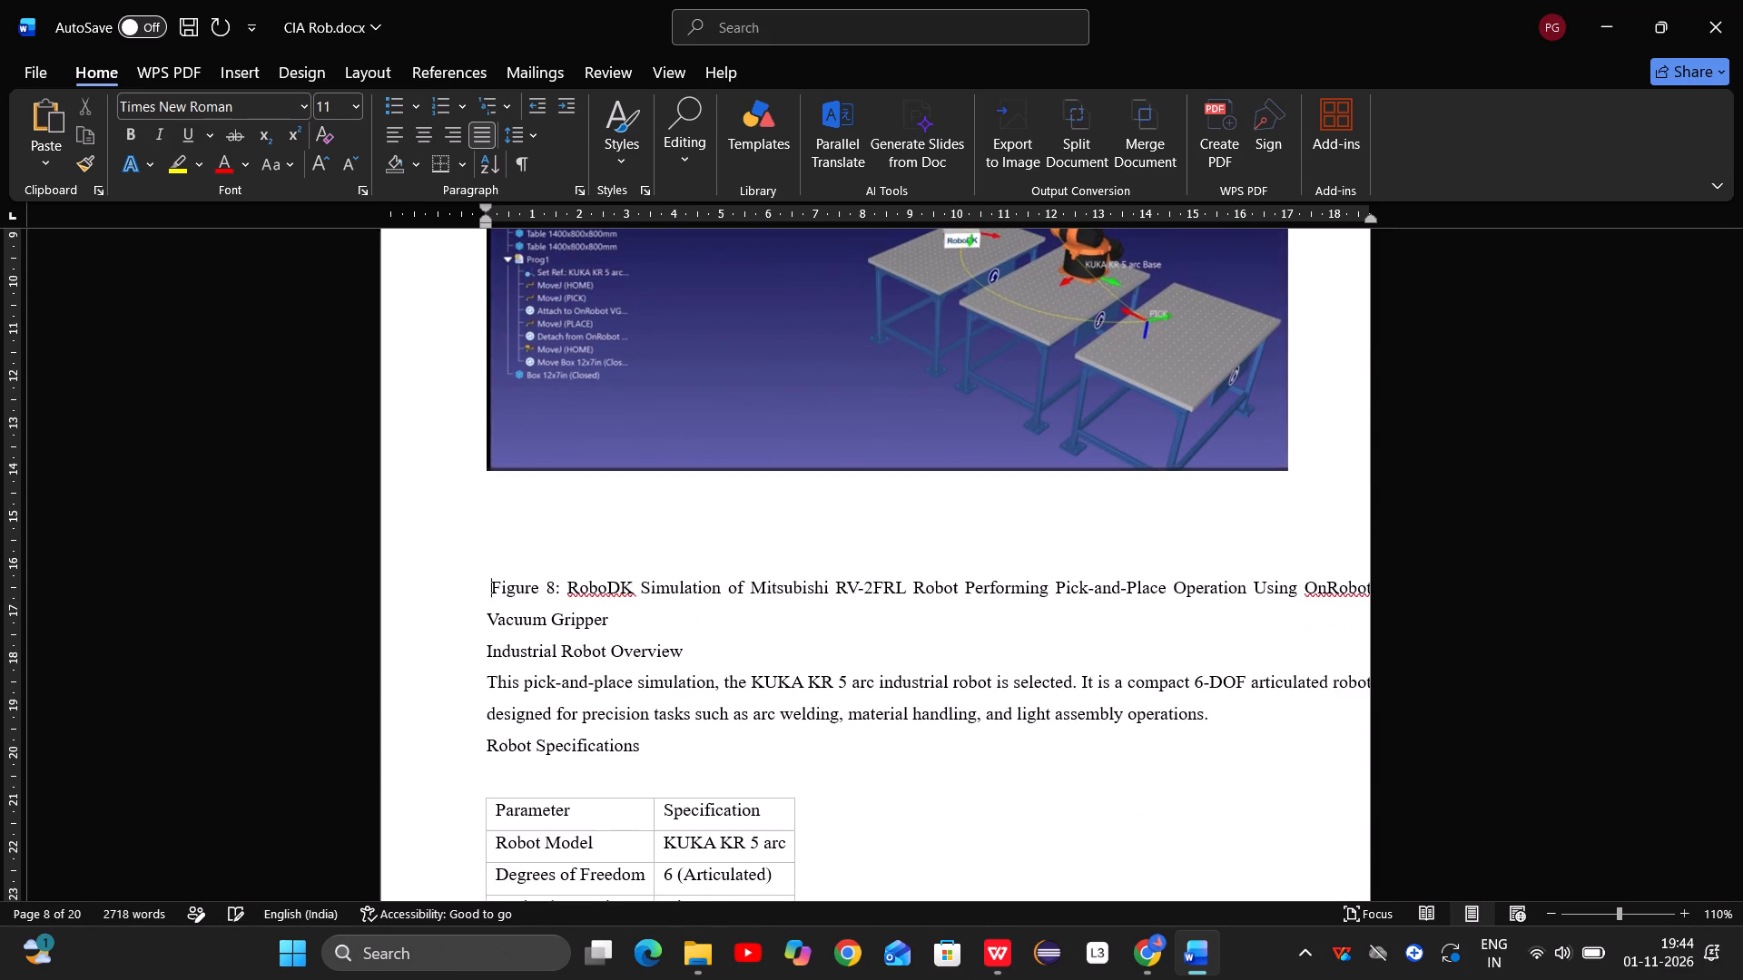
key(BackSpace)
key(BackSpace)
key(BackSpace)
key(BackSpace)
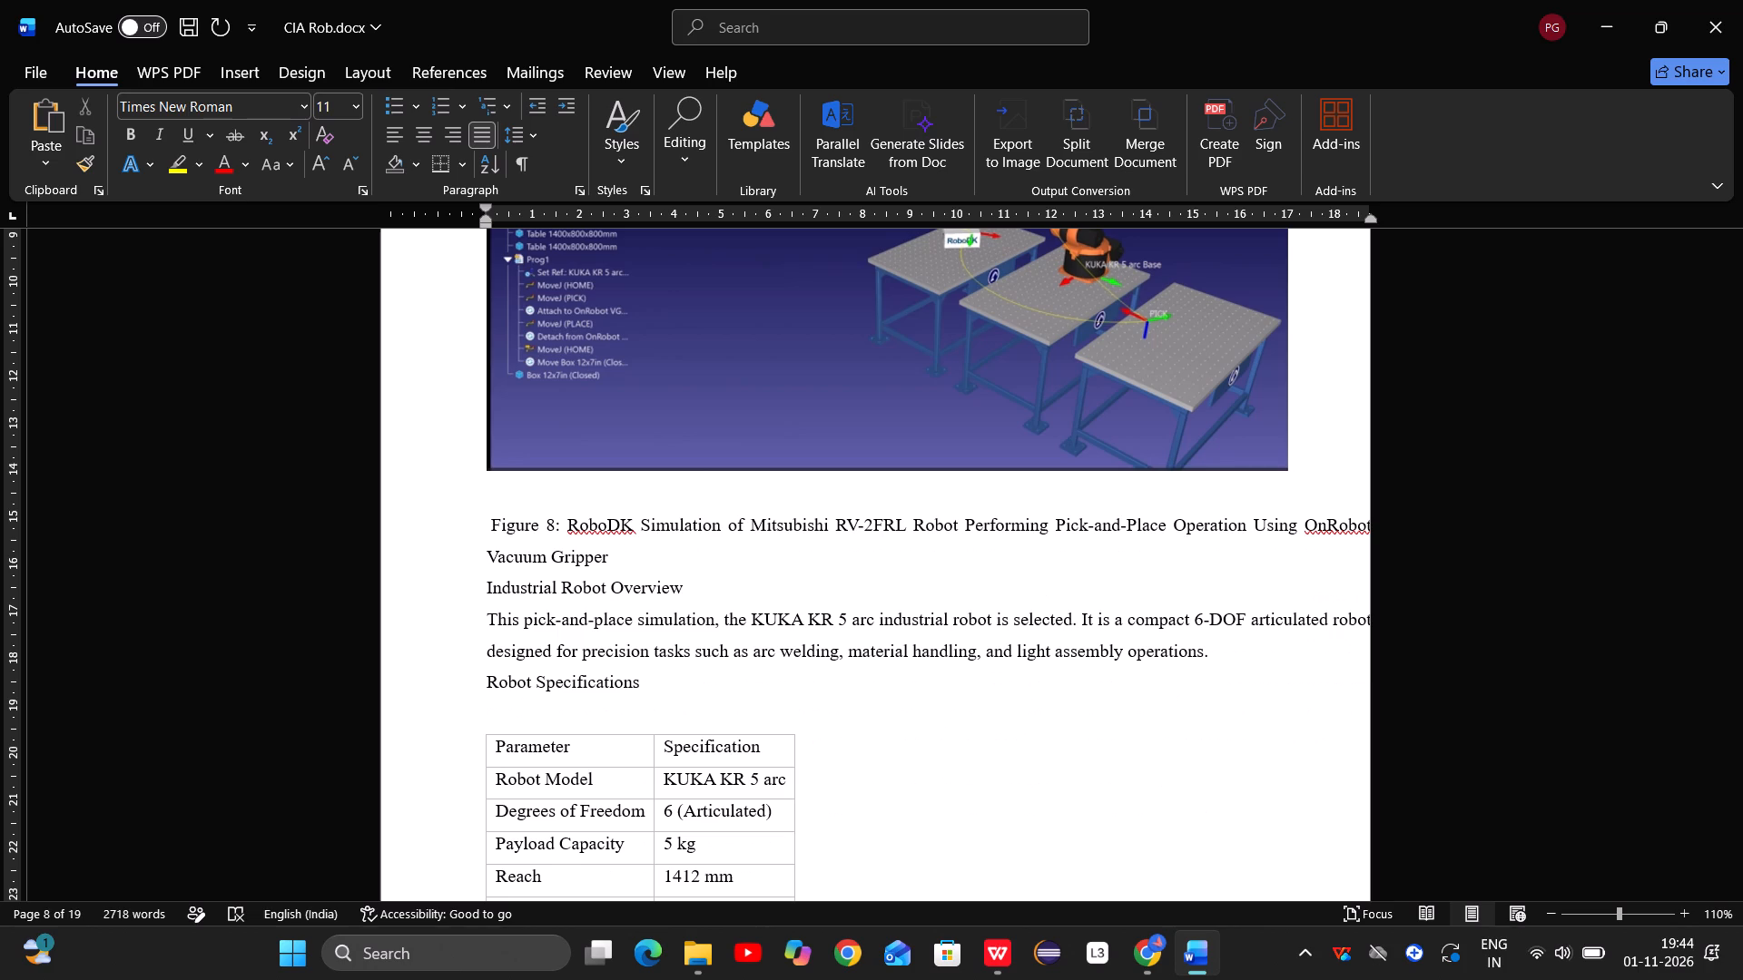
key(BackSpace)
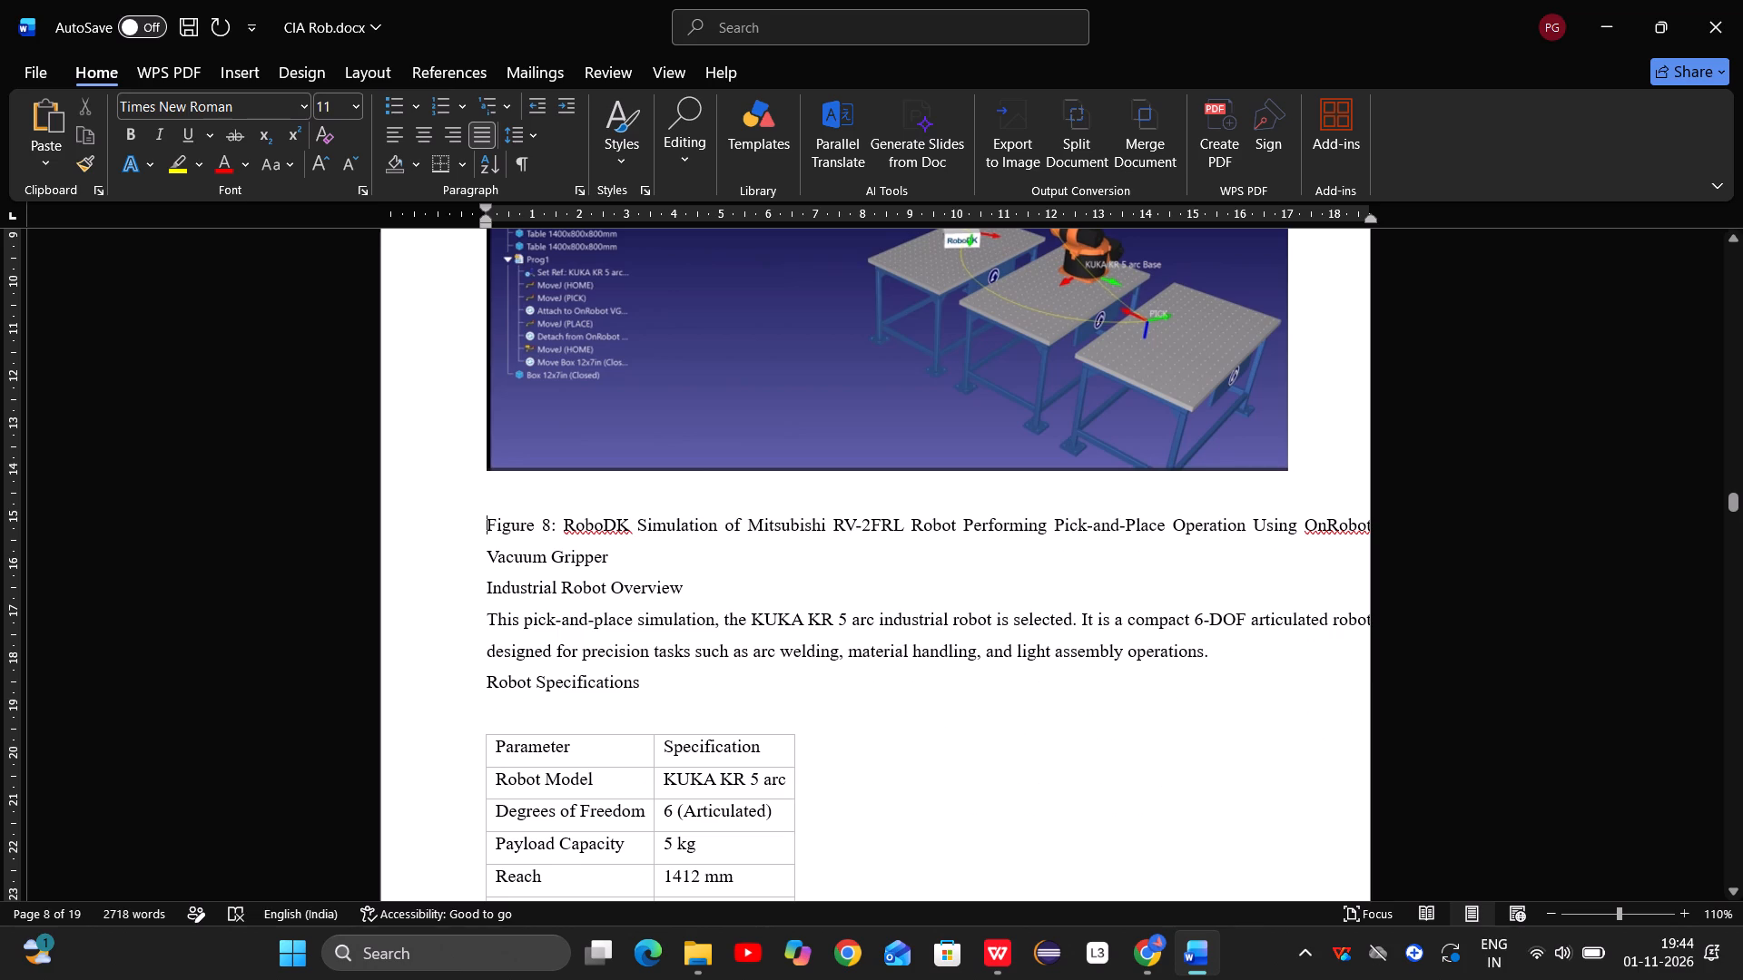
Change the figure number in the RoboDK simulation caption to 1.
click(554, 521)
key(Left)
key(BackSpace)
key(1)
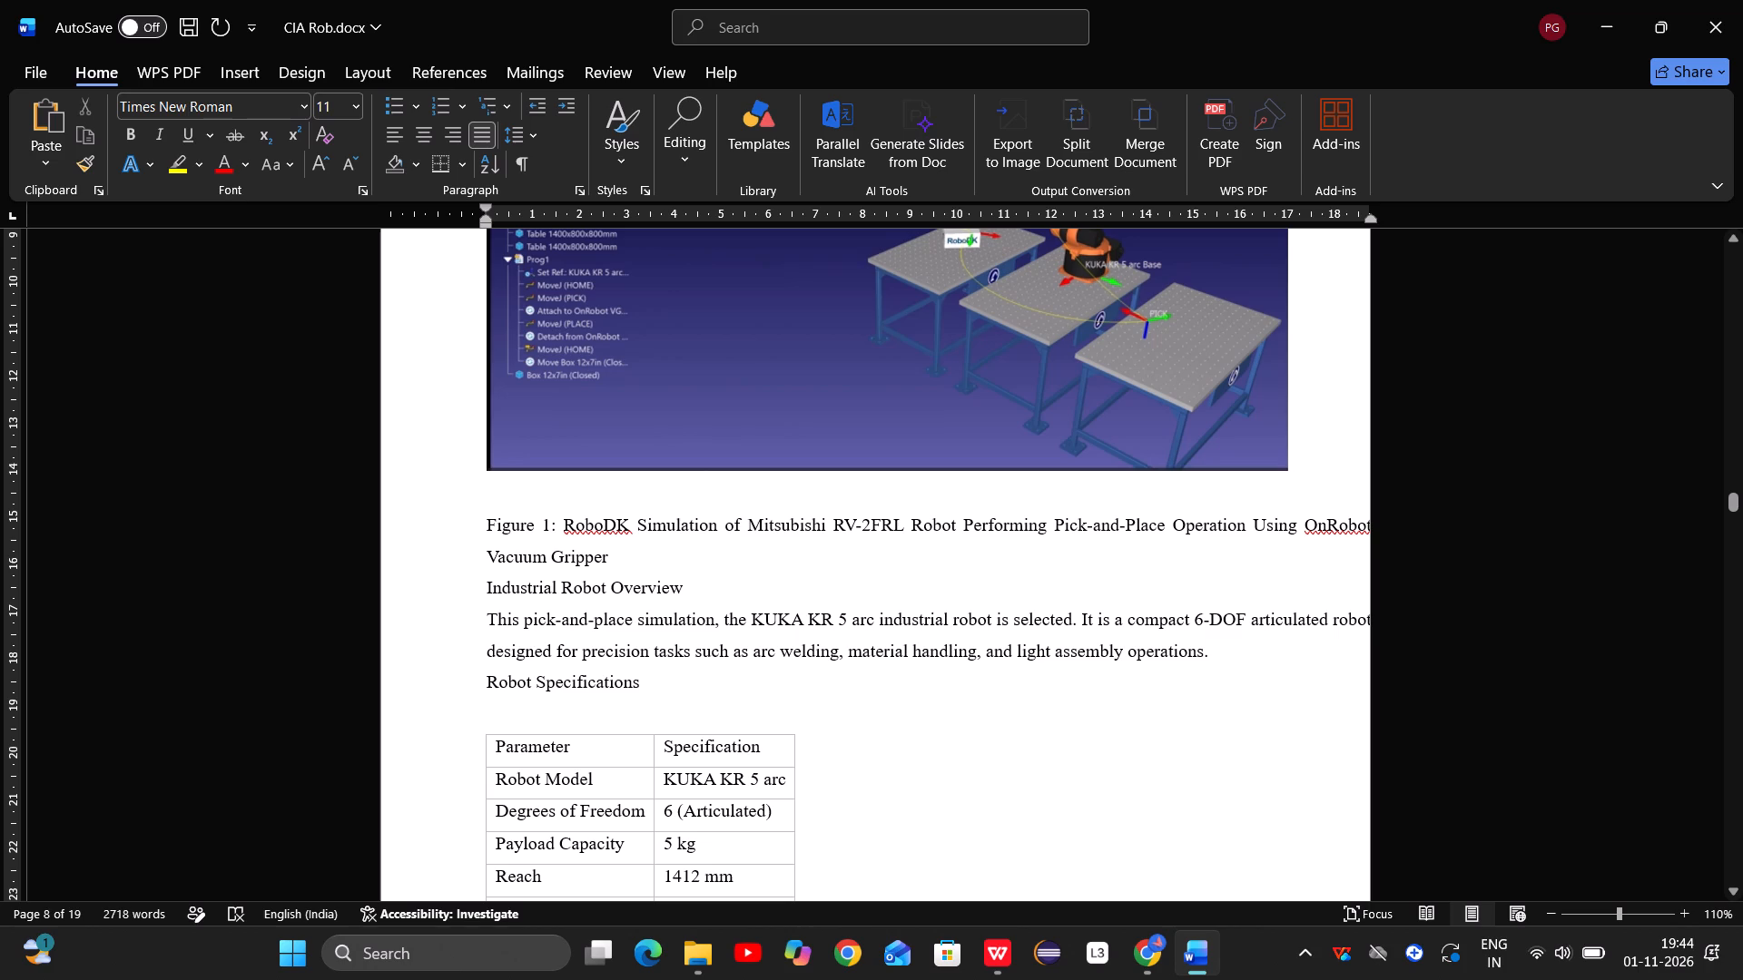
Move the robot specifications table up so it sits directly beneath the "Robot Specifications" heading.
scroll(888, 573, down, 2)
scroll(888, 573, up, 1)
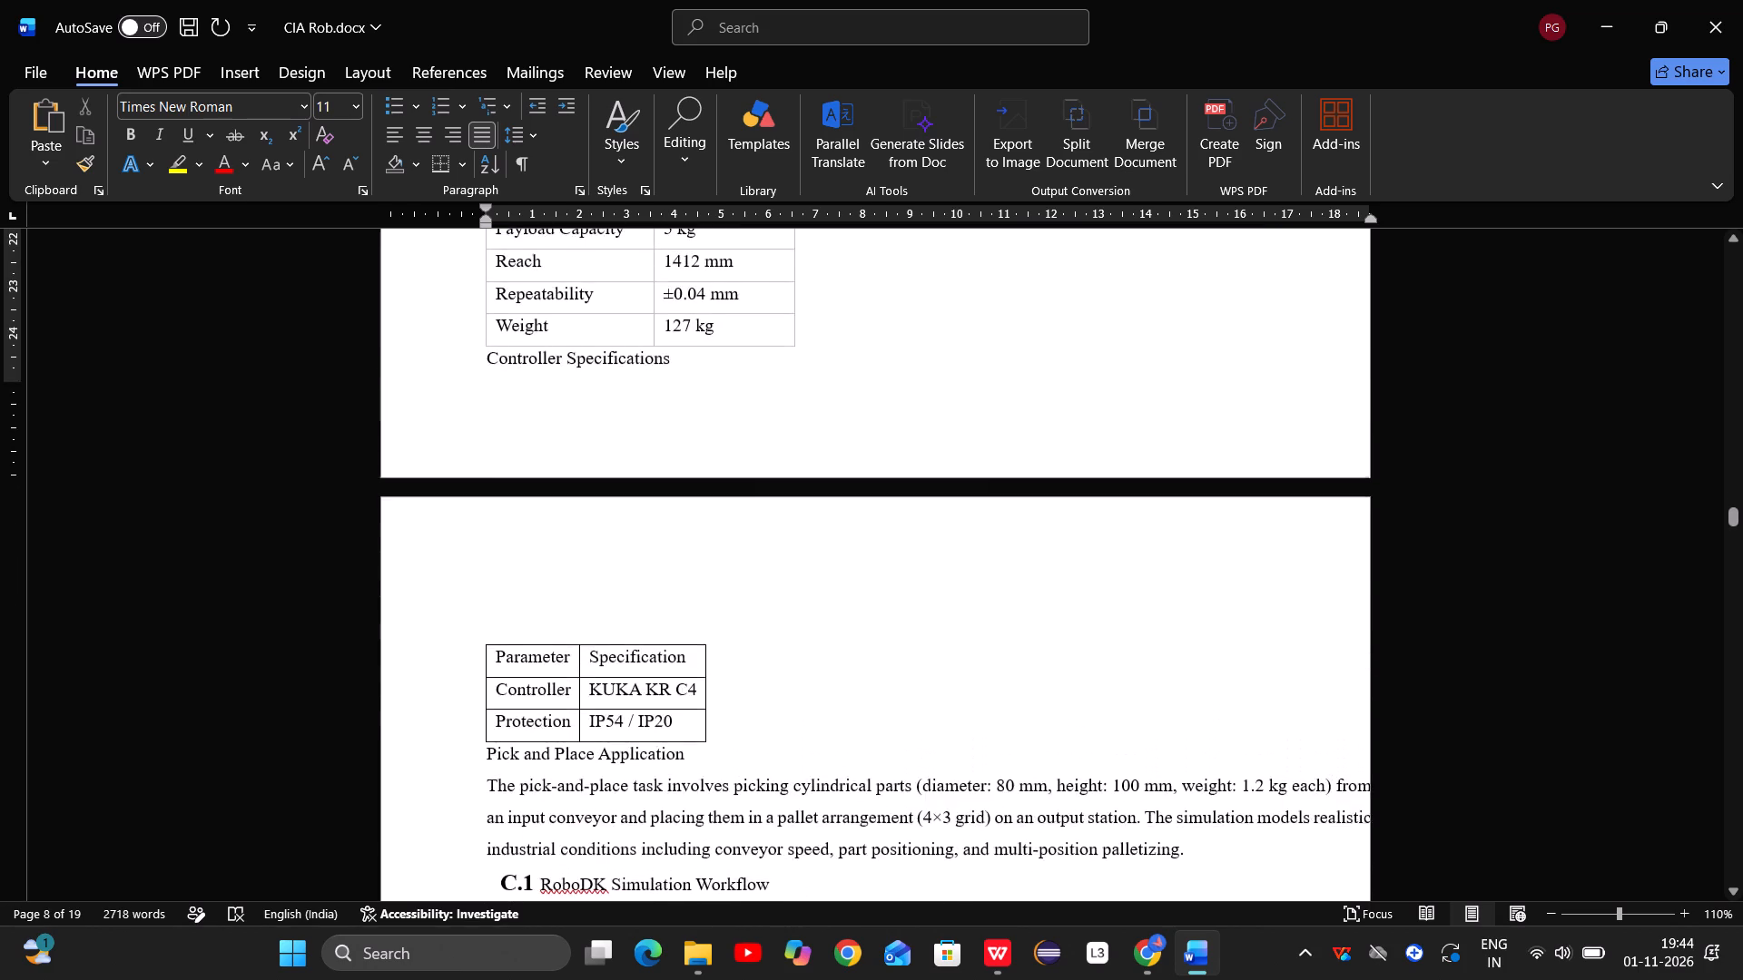
scroll(888, 573, up, 1)
scroll(564, 630, up, 1)
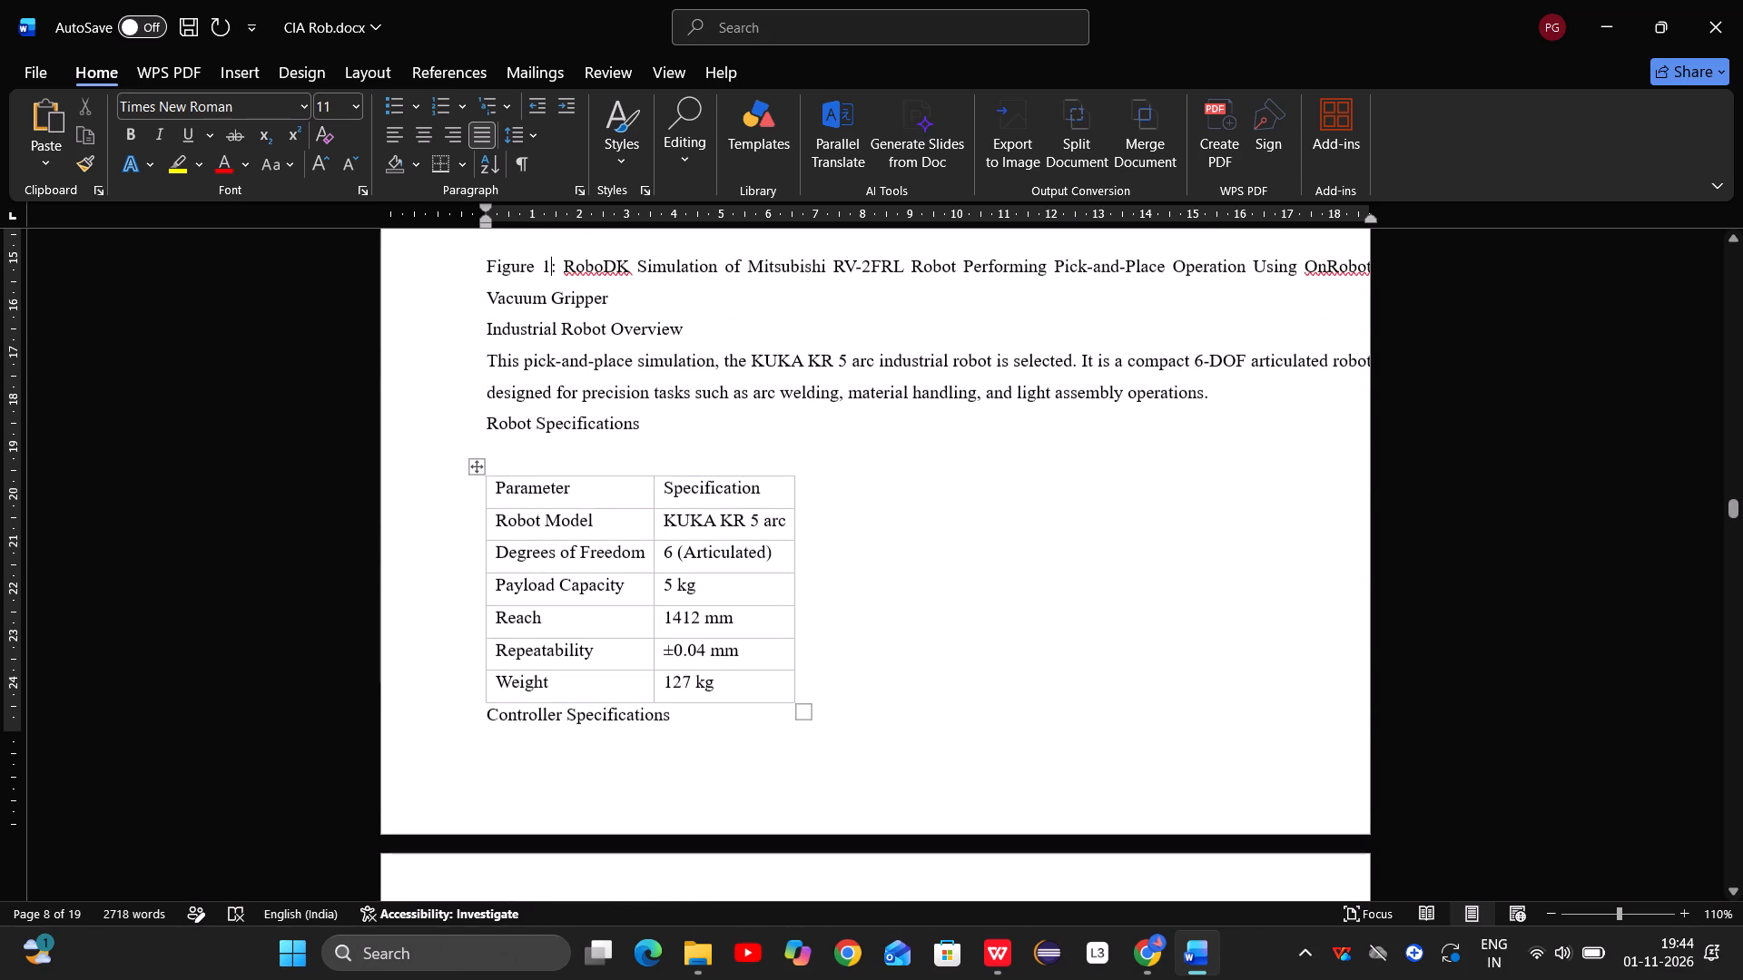
drag(478, 465, 474, 432)
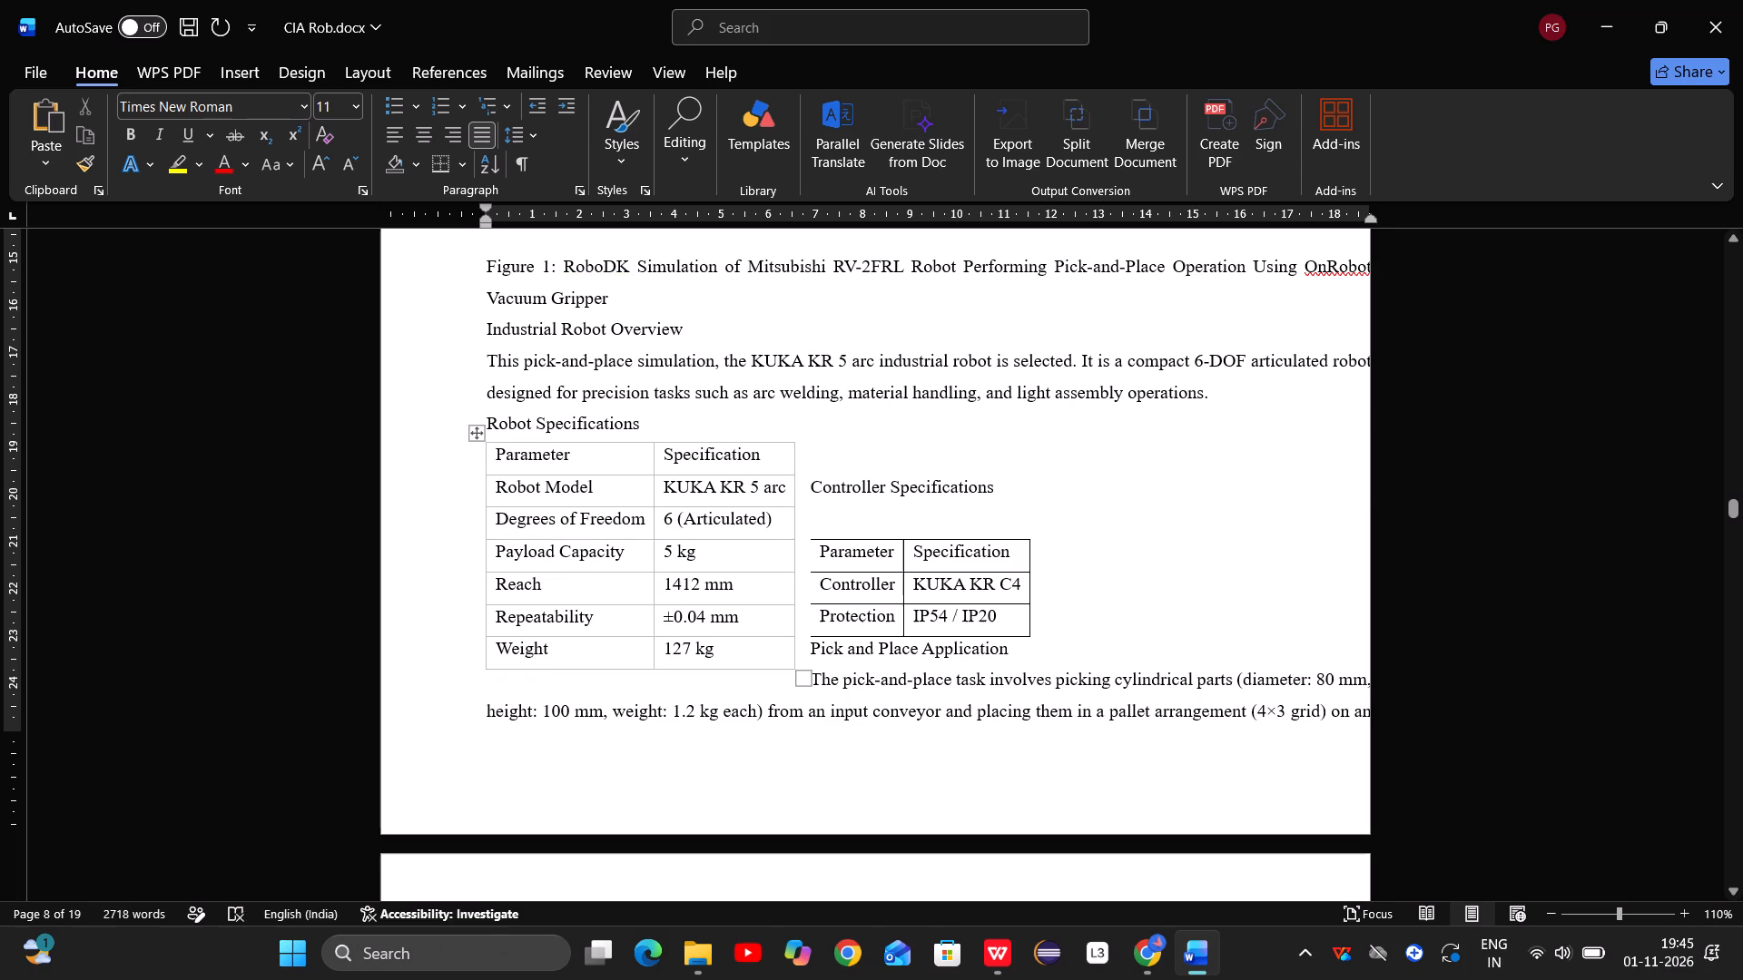
Insert blank lines before "Controller Specifications" to push the heading and its table below the robot table and onto the next page.
click(819, 495)
key(Left)
key(Return)
key(Return)
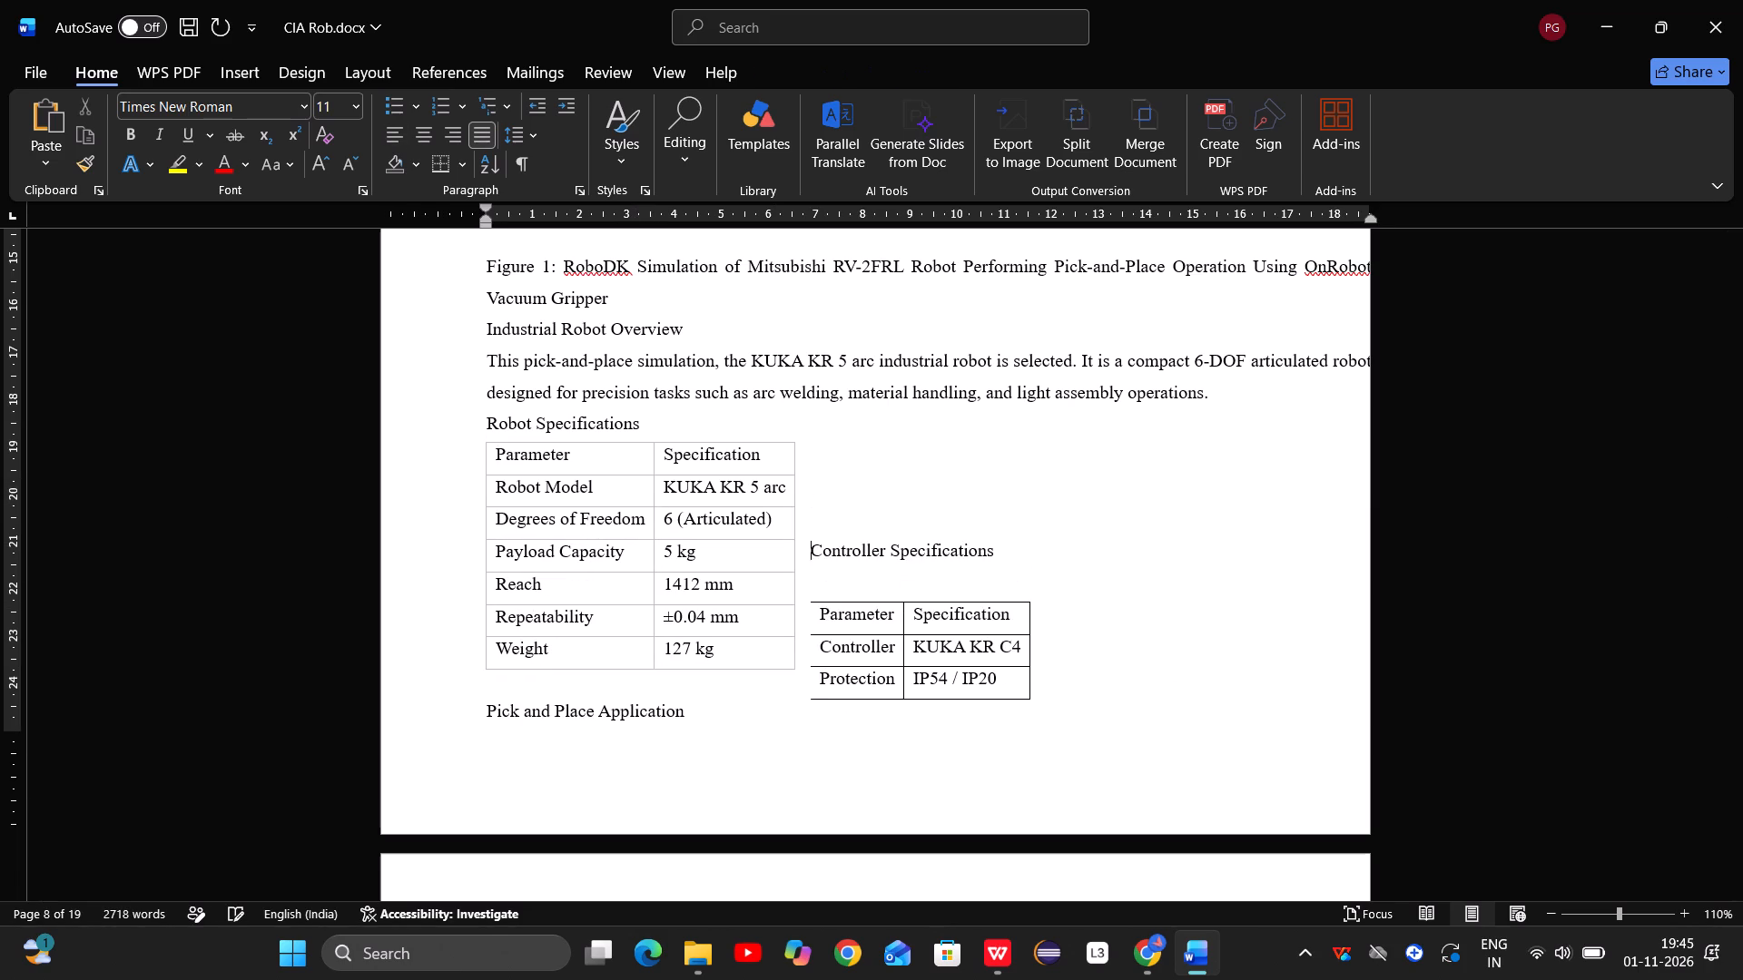
key(Return)
key(Return)
key(Return)
key(Return)
key(Return)
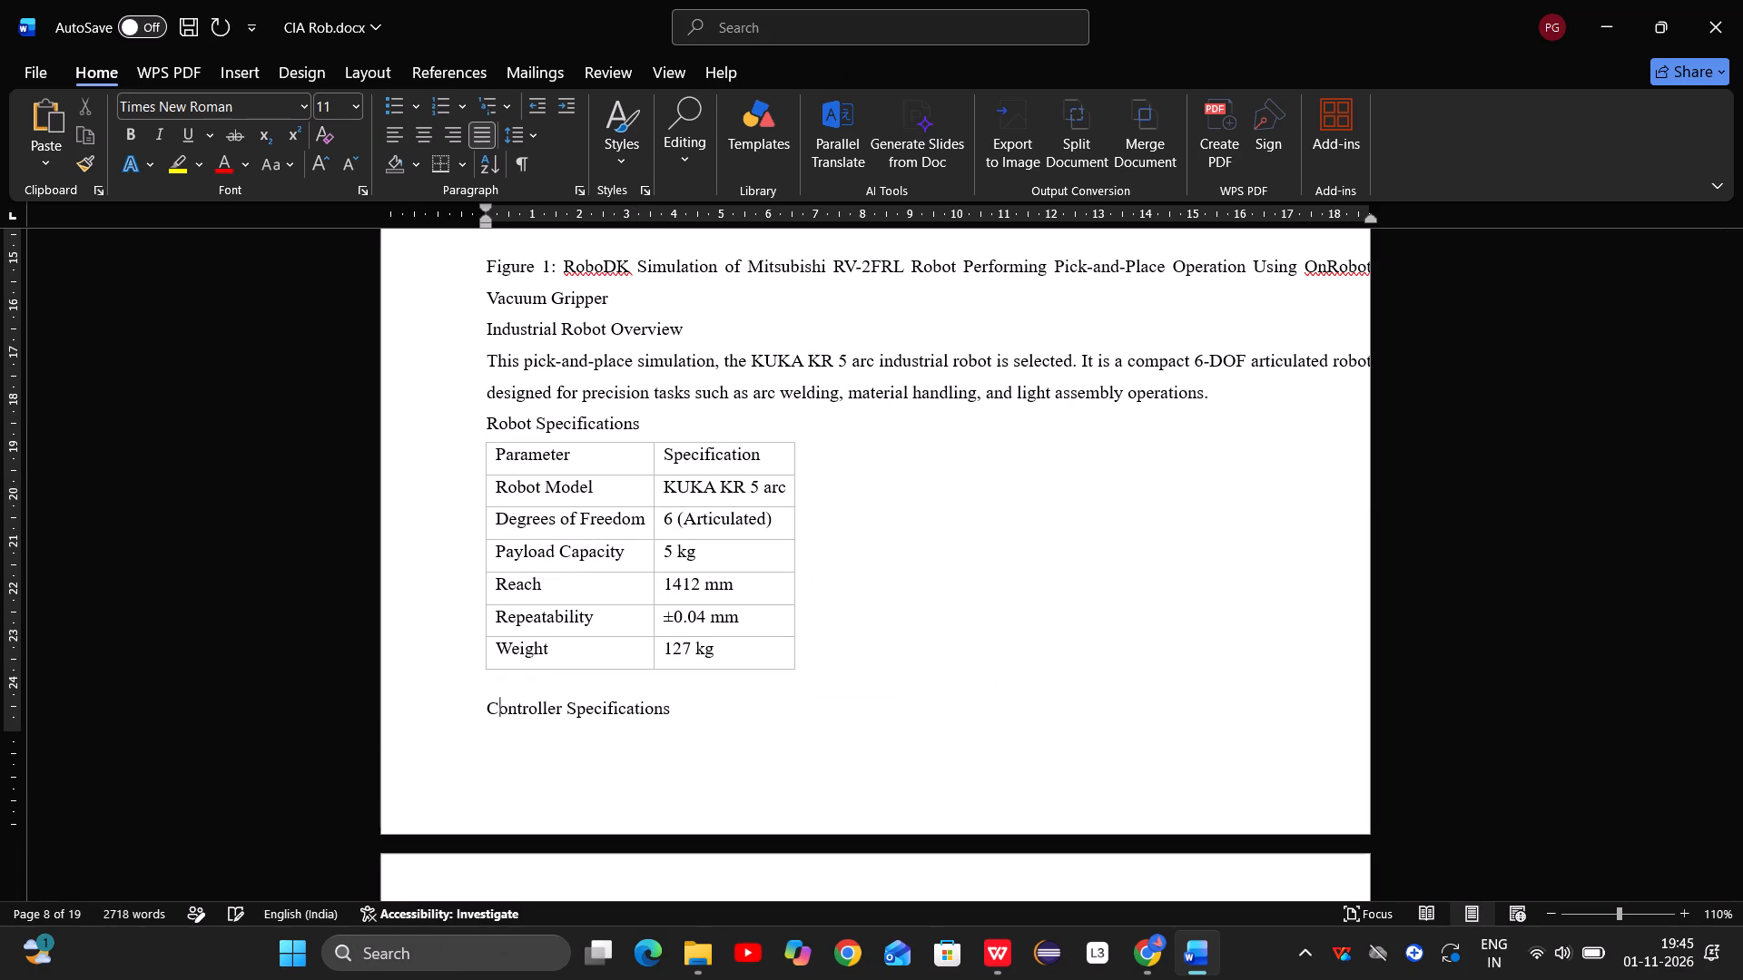
key(Return)
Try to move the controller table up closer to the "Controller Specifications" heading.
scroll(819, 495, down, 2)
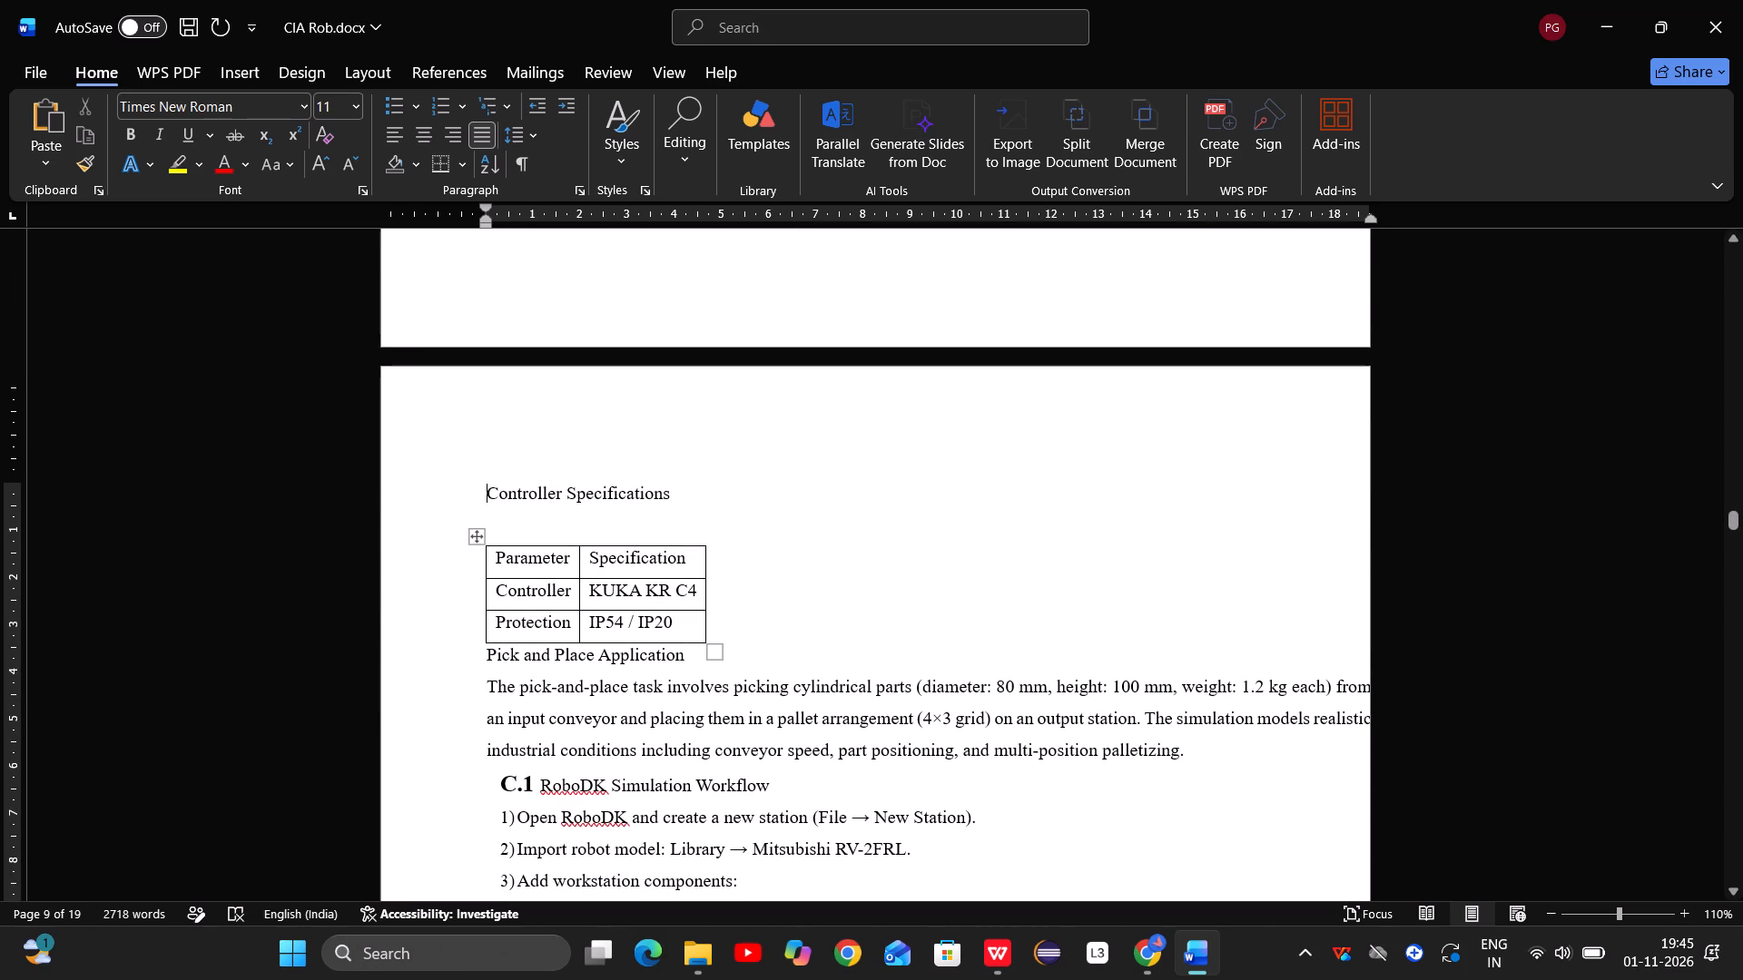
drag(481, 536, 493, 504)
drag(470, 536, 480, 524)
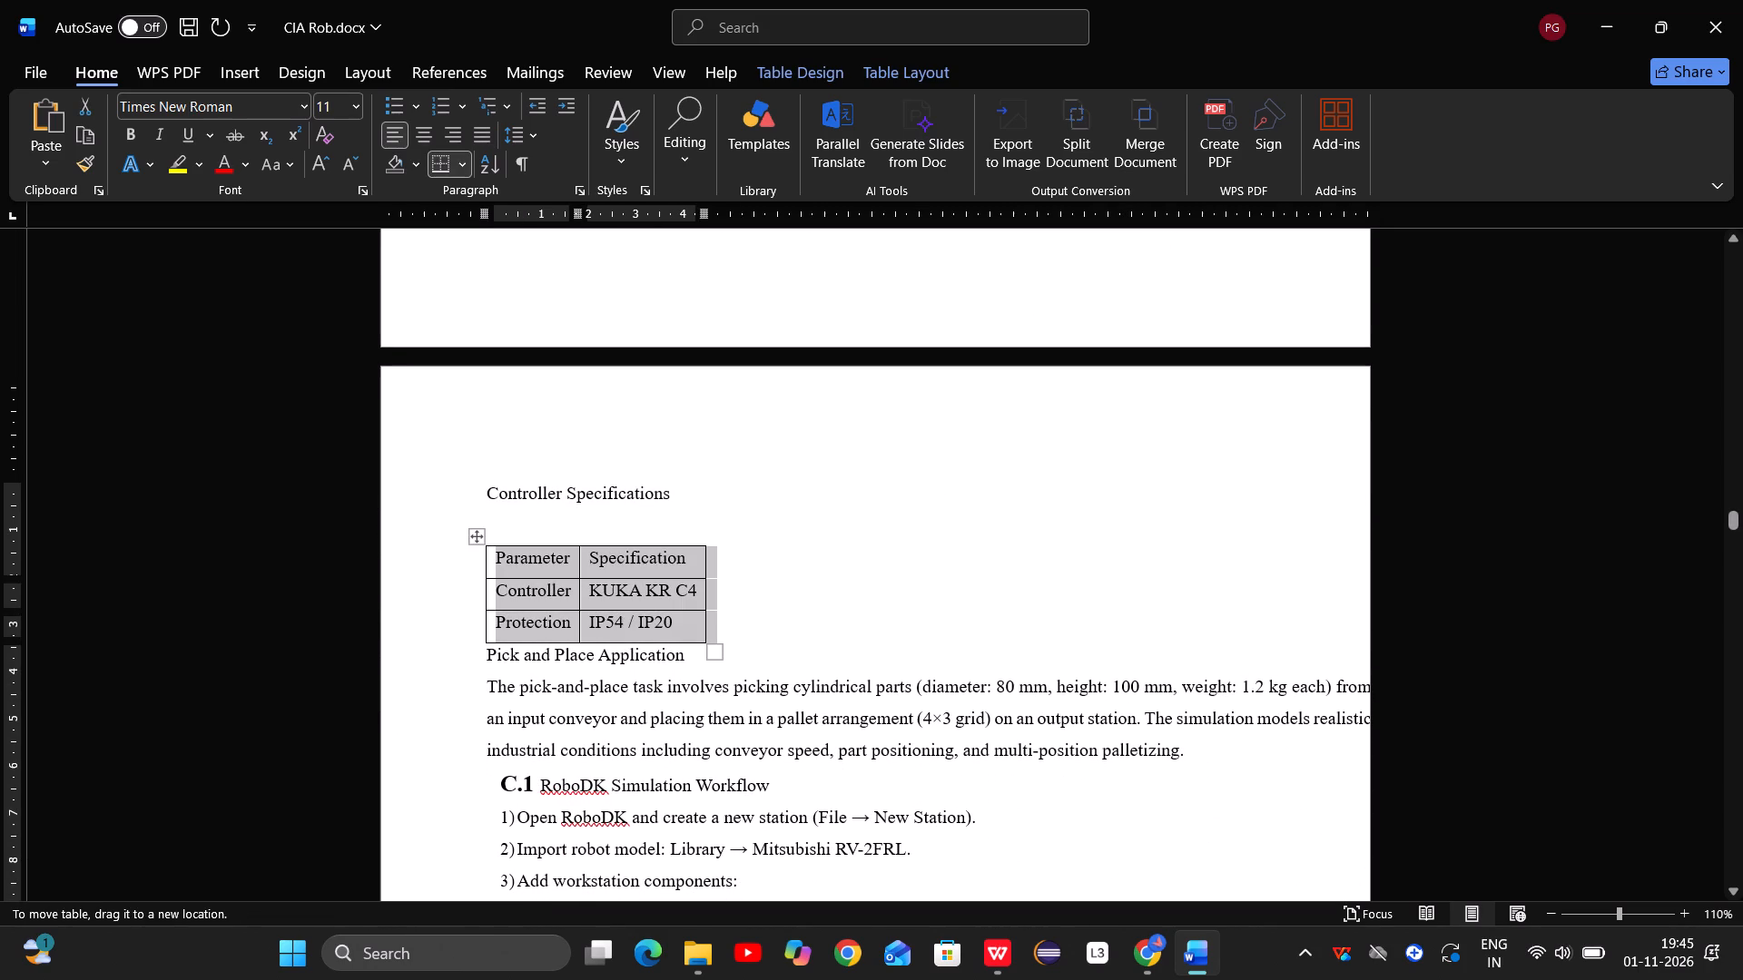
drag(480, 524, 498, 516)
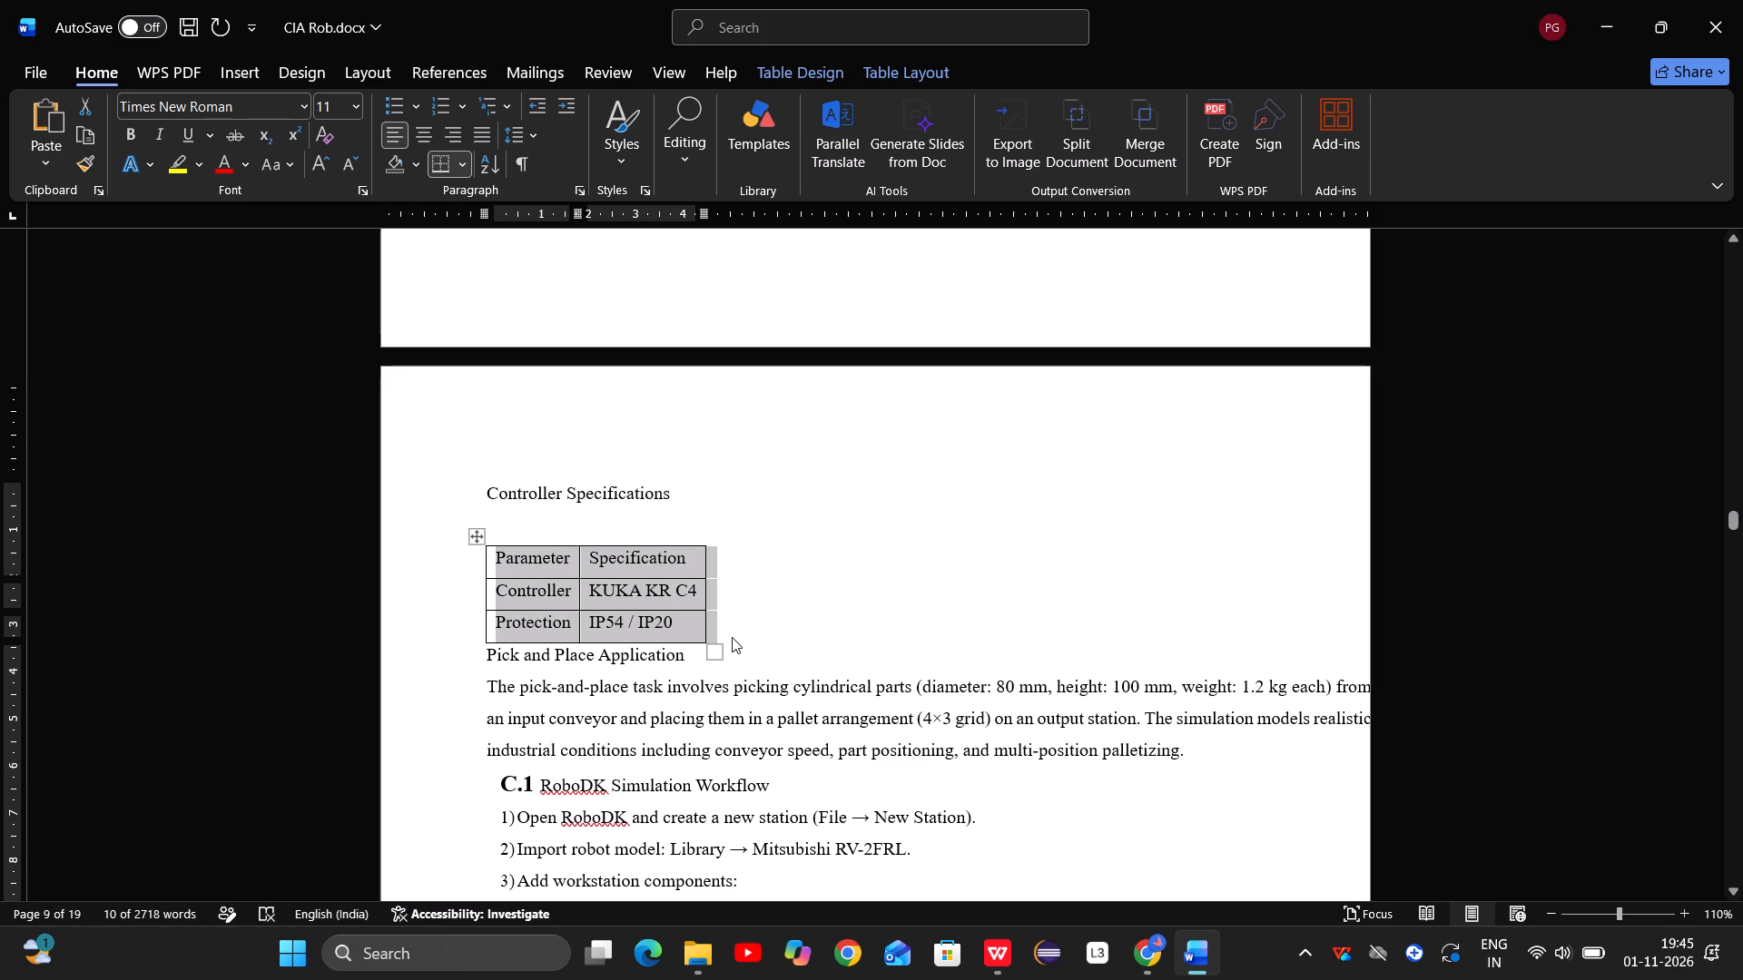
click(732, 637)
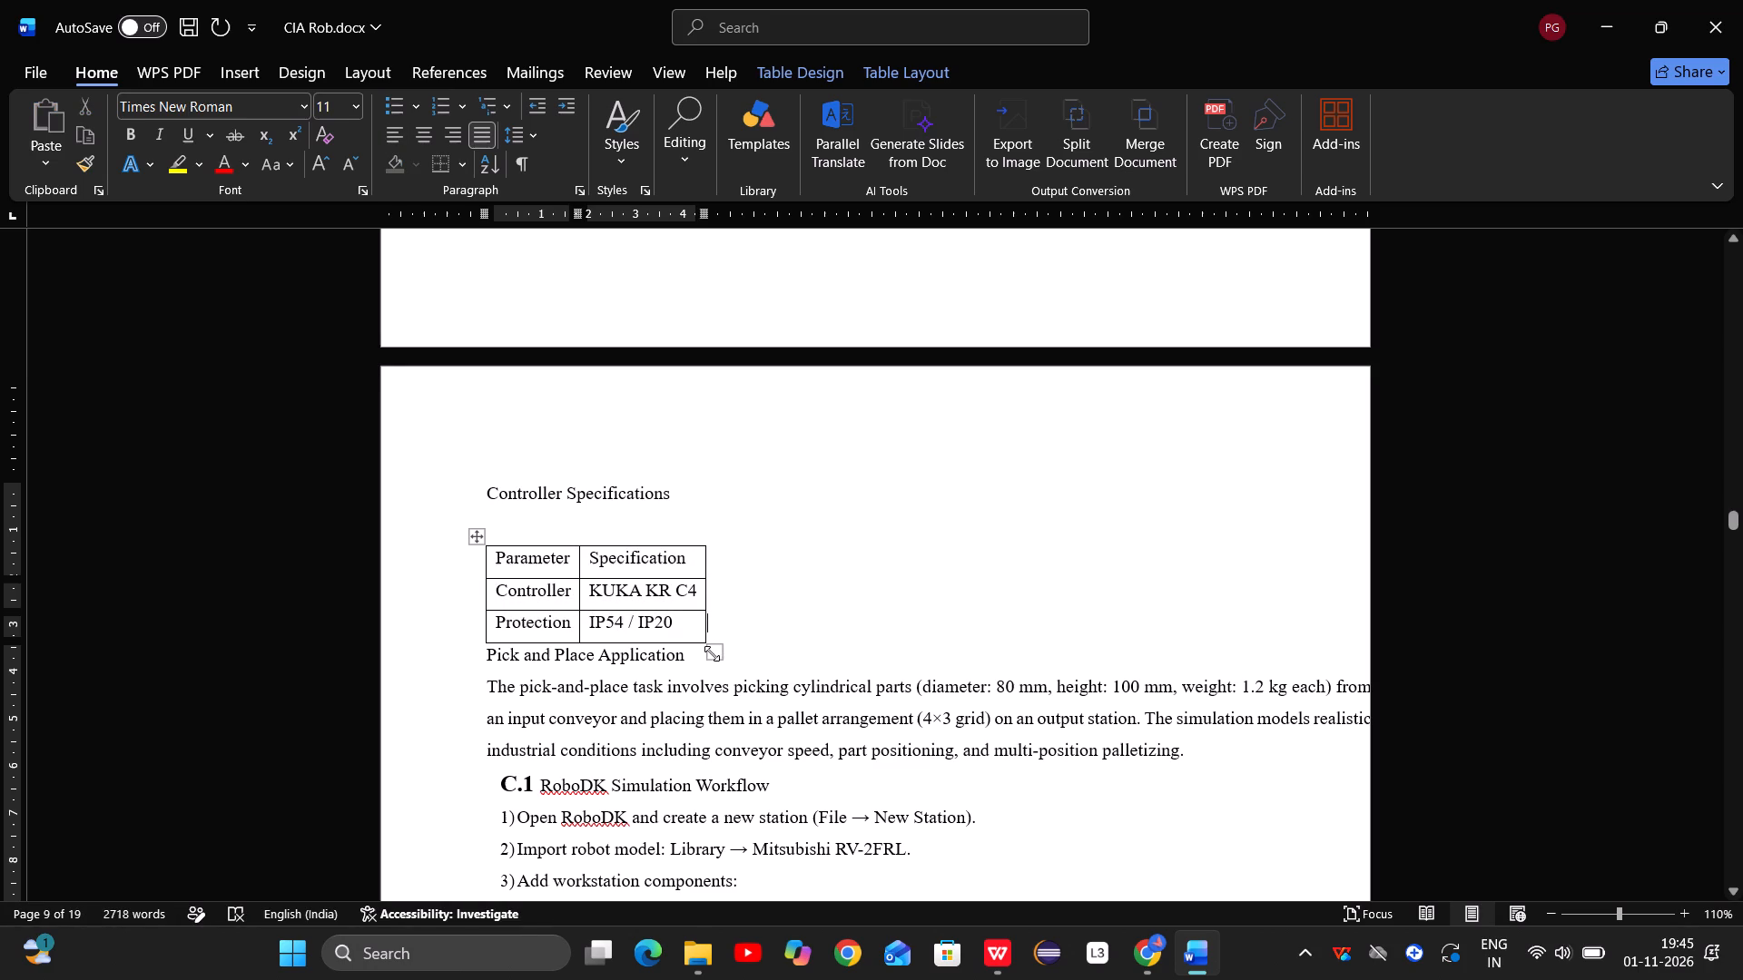
Enlarge the table under "Controller Specifications" to about 6 cm wide.
drag(712, 653, 771, 649)
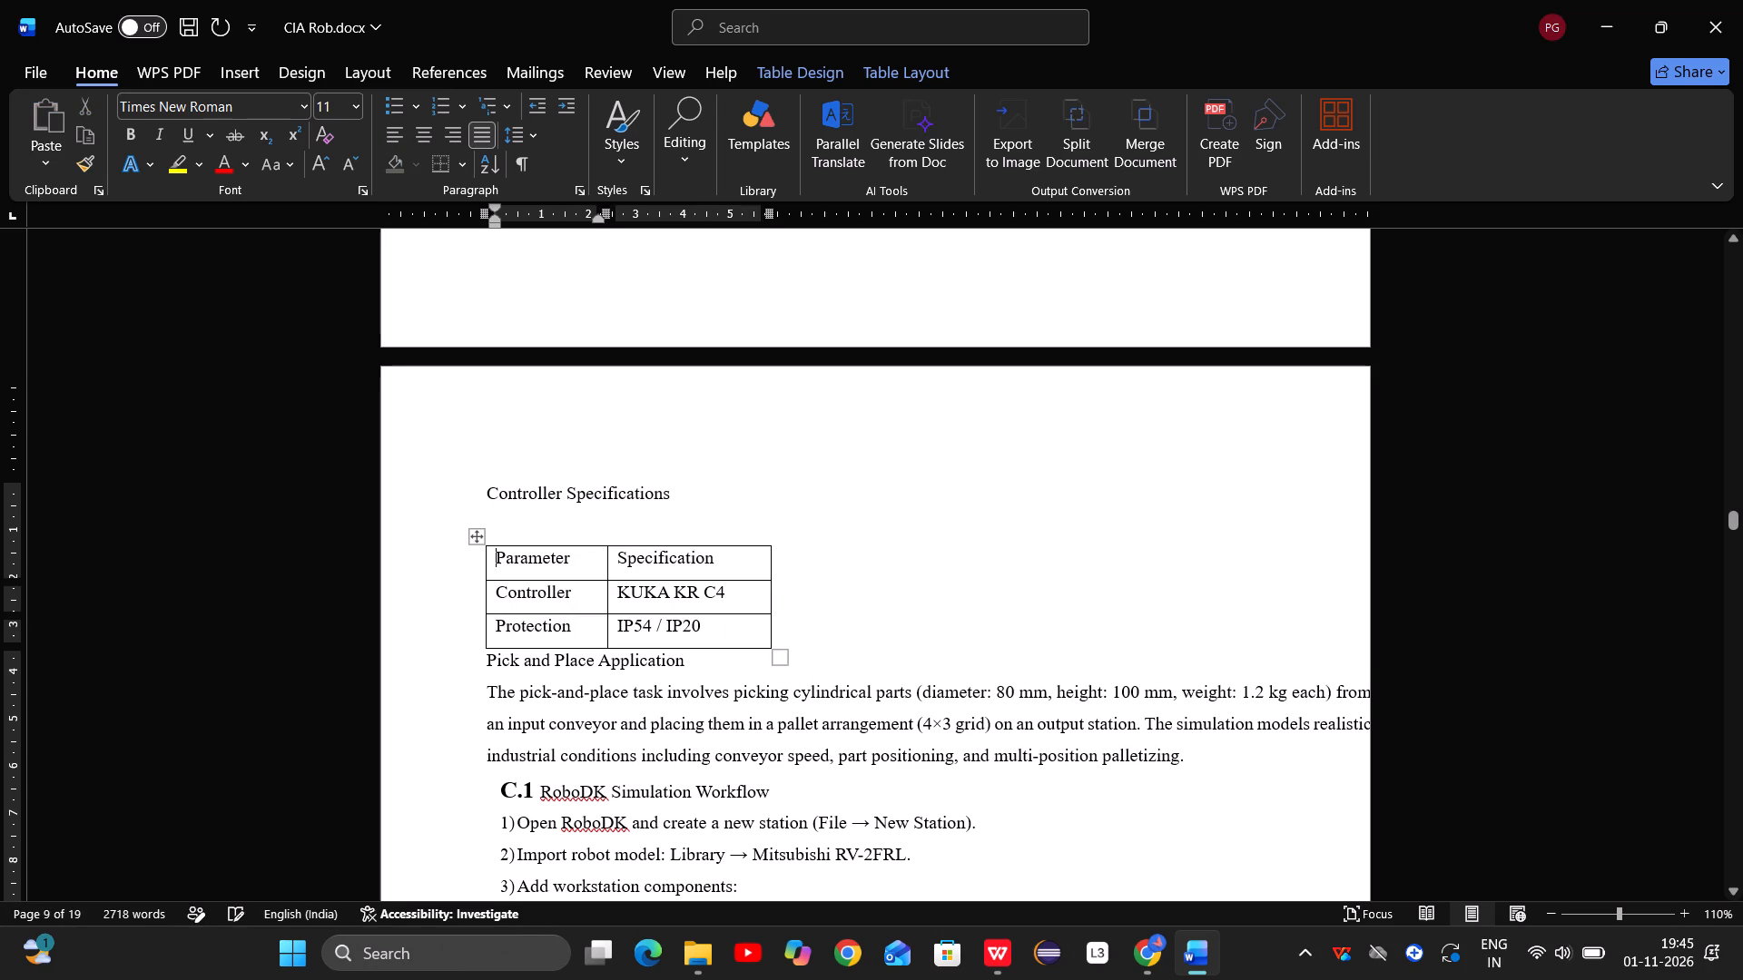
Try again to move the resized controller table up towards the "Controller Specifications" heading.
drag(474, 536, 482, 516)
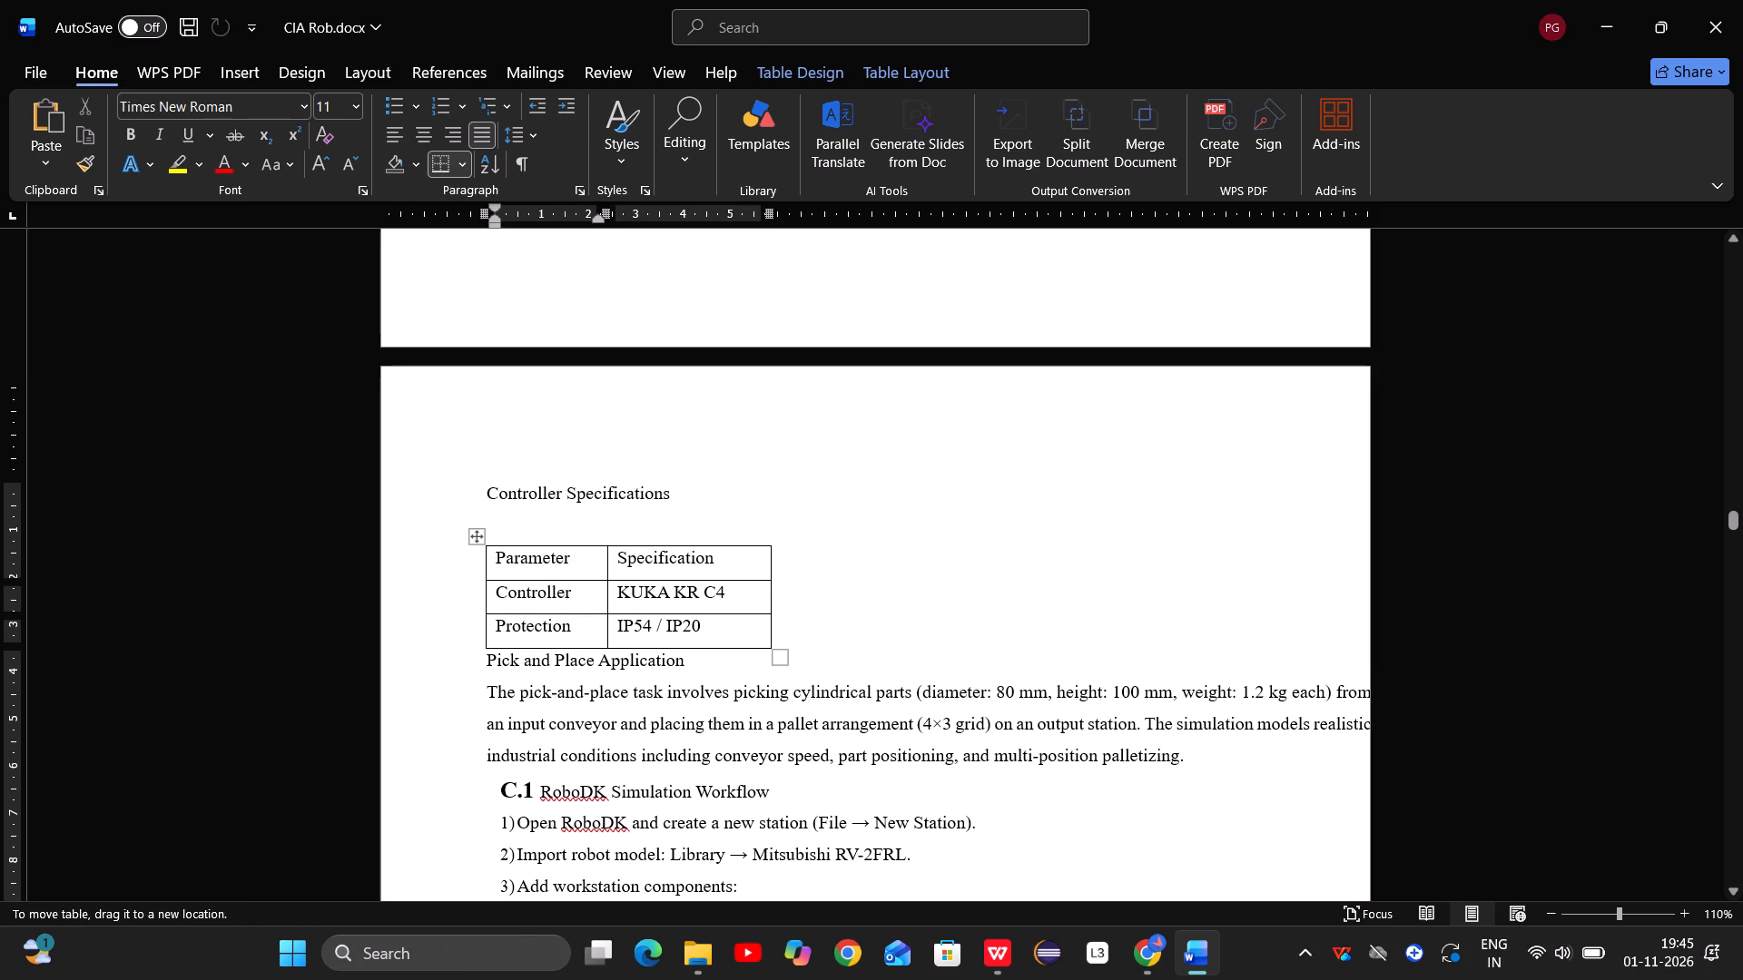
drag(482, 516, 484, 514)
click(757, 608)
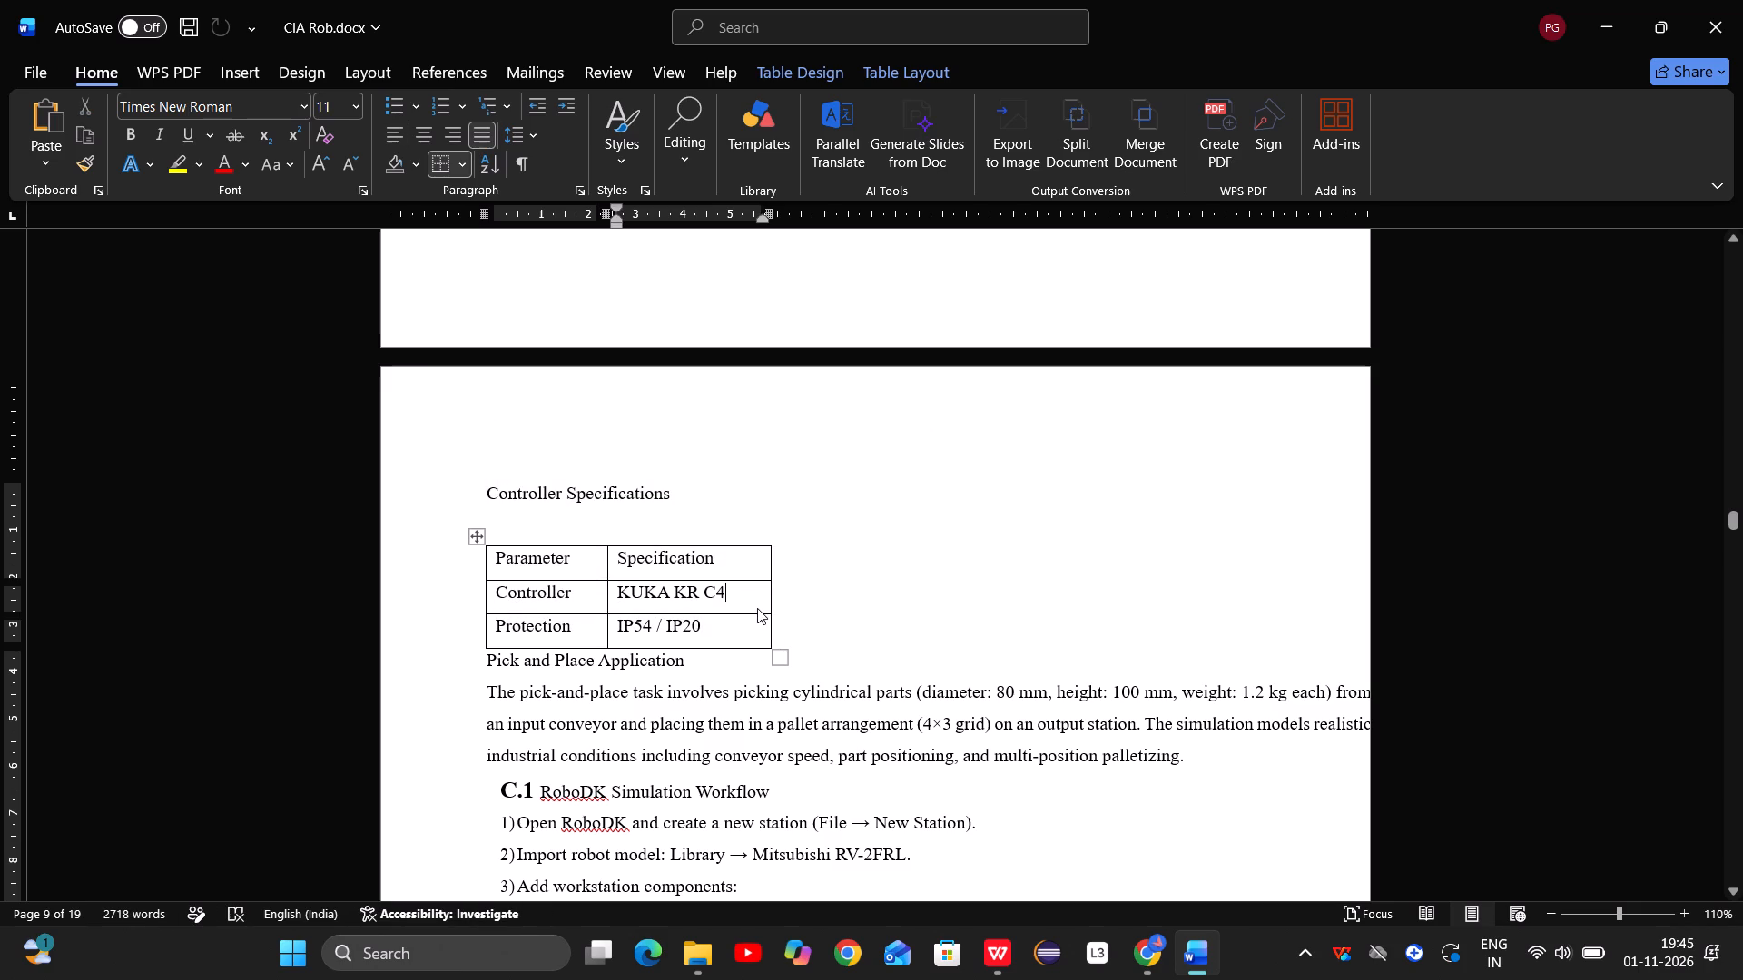
Remove the "C.1" numbering and the indent from the "RoboDK Simulation Workflow" heading.
scroll(602, 671, down, 1)
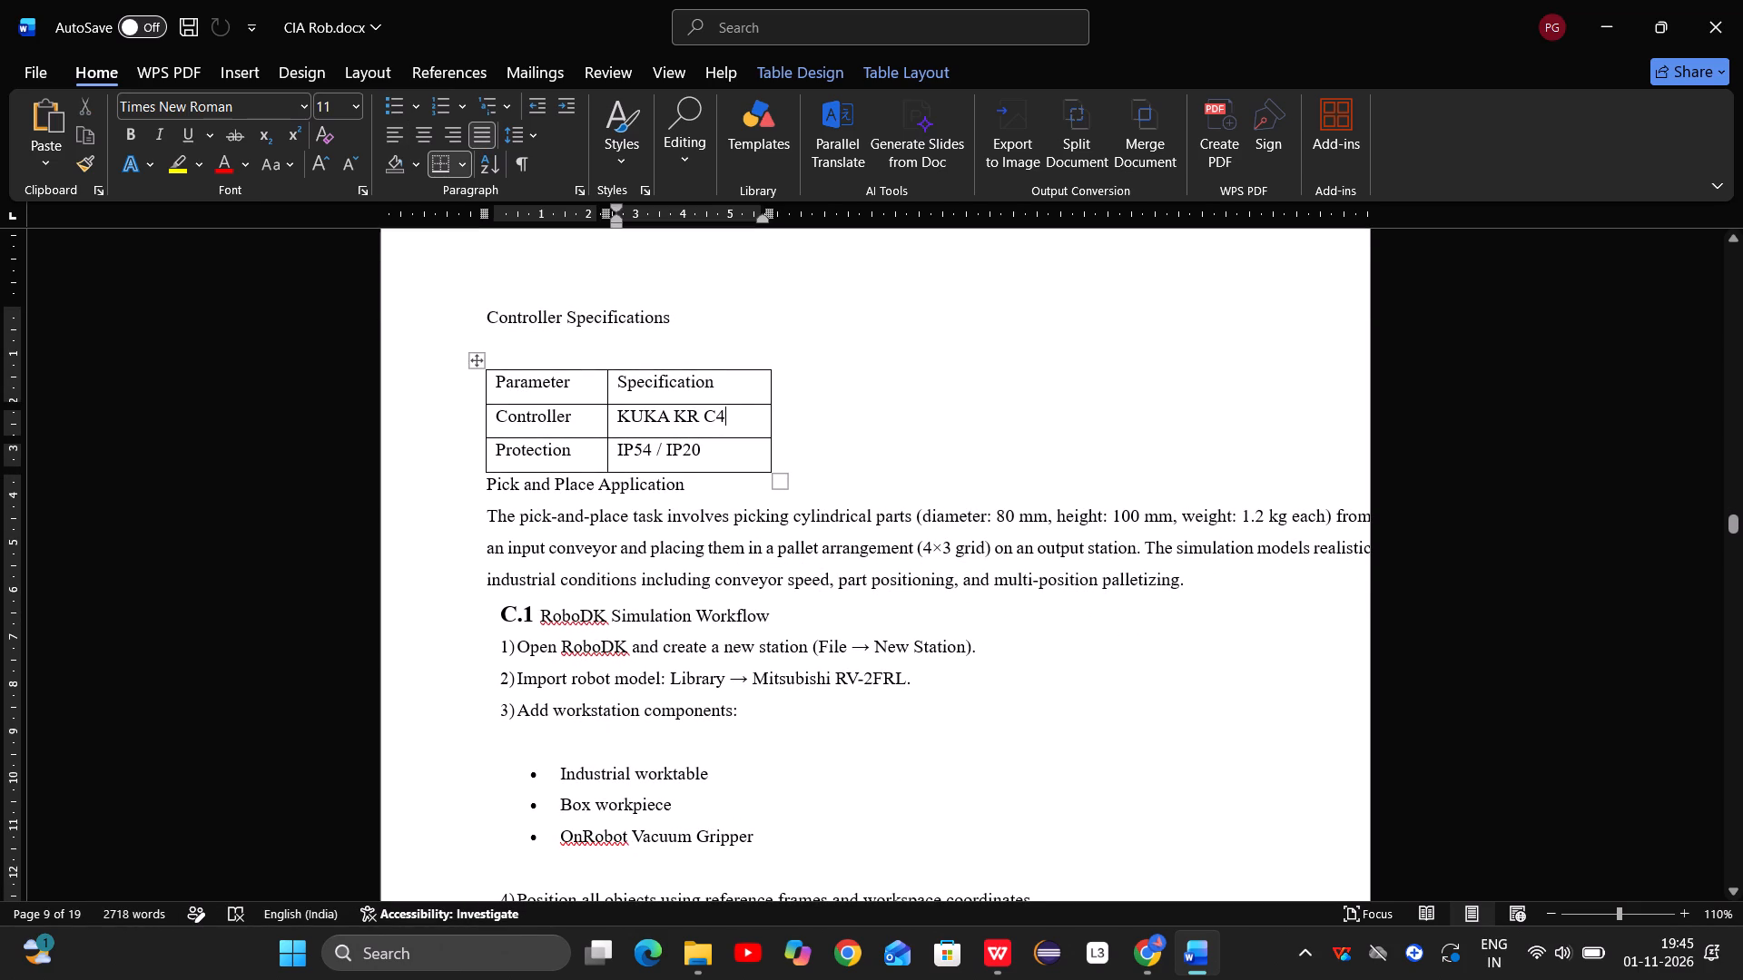
click(529, 610)
click(536, 610)
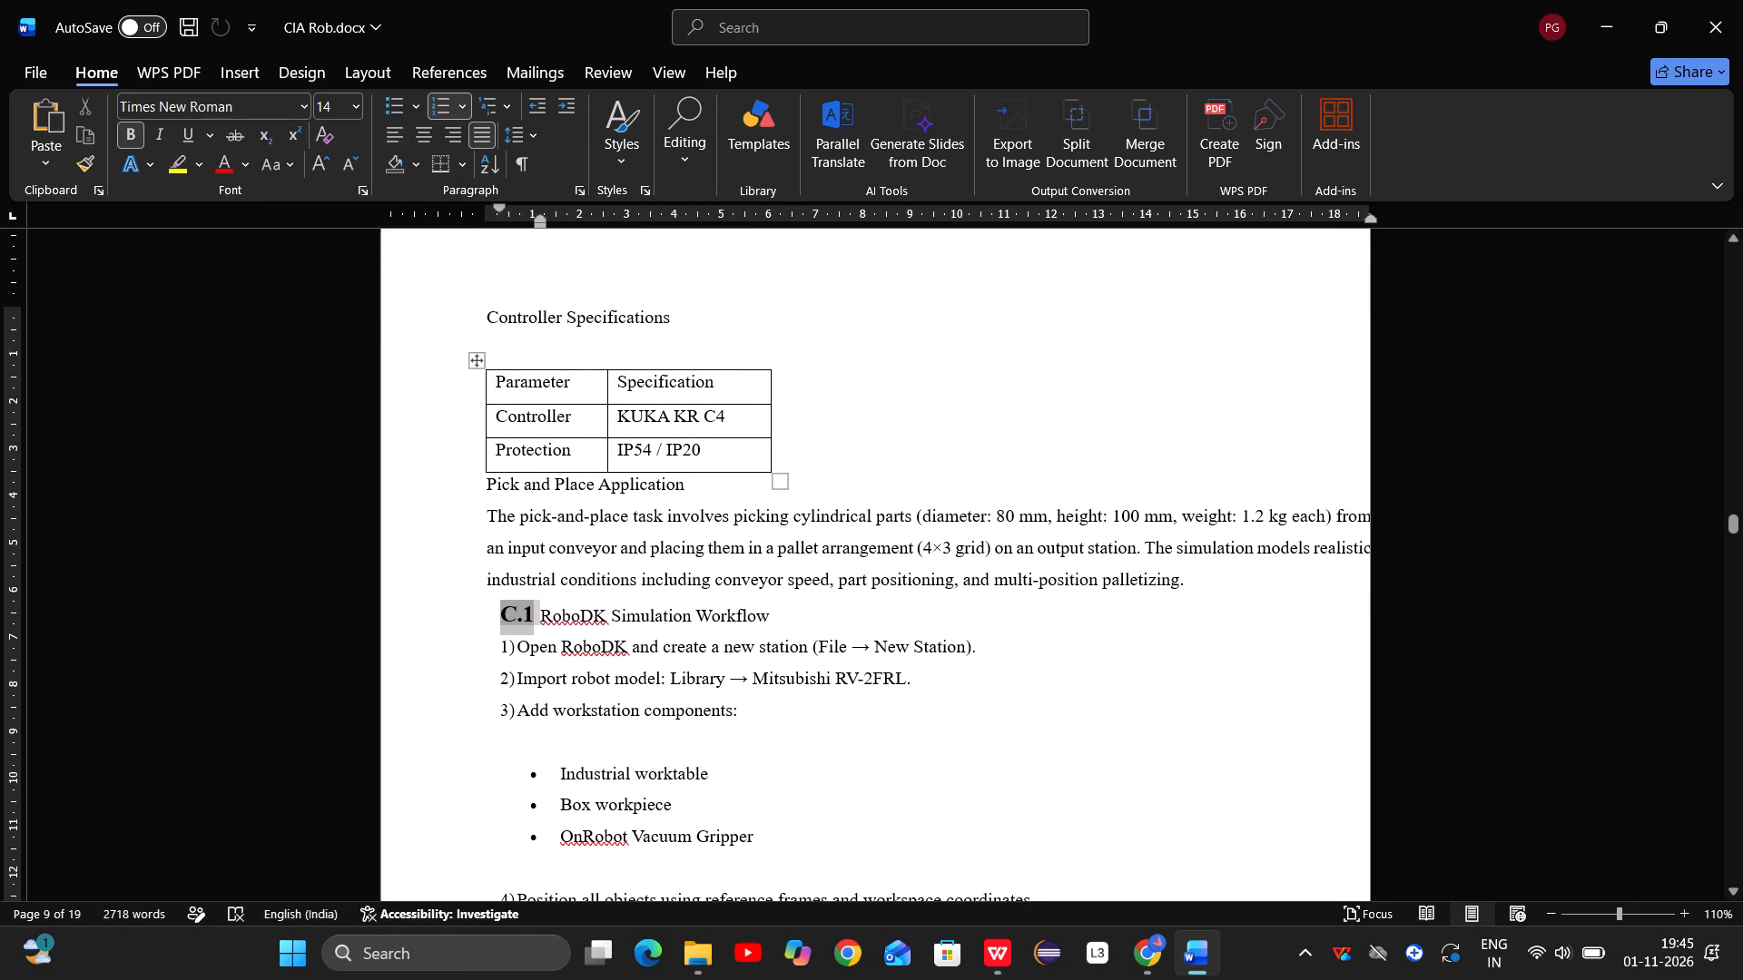
key(BackSpace)
key(BackSpace)
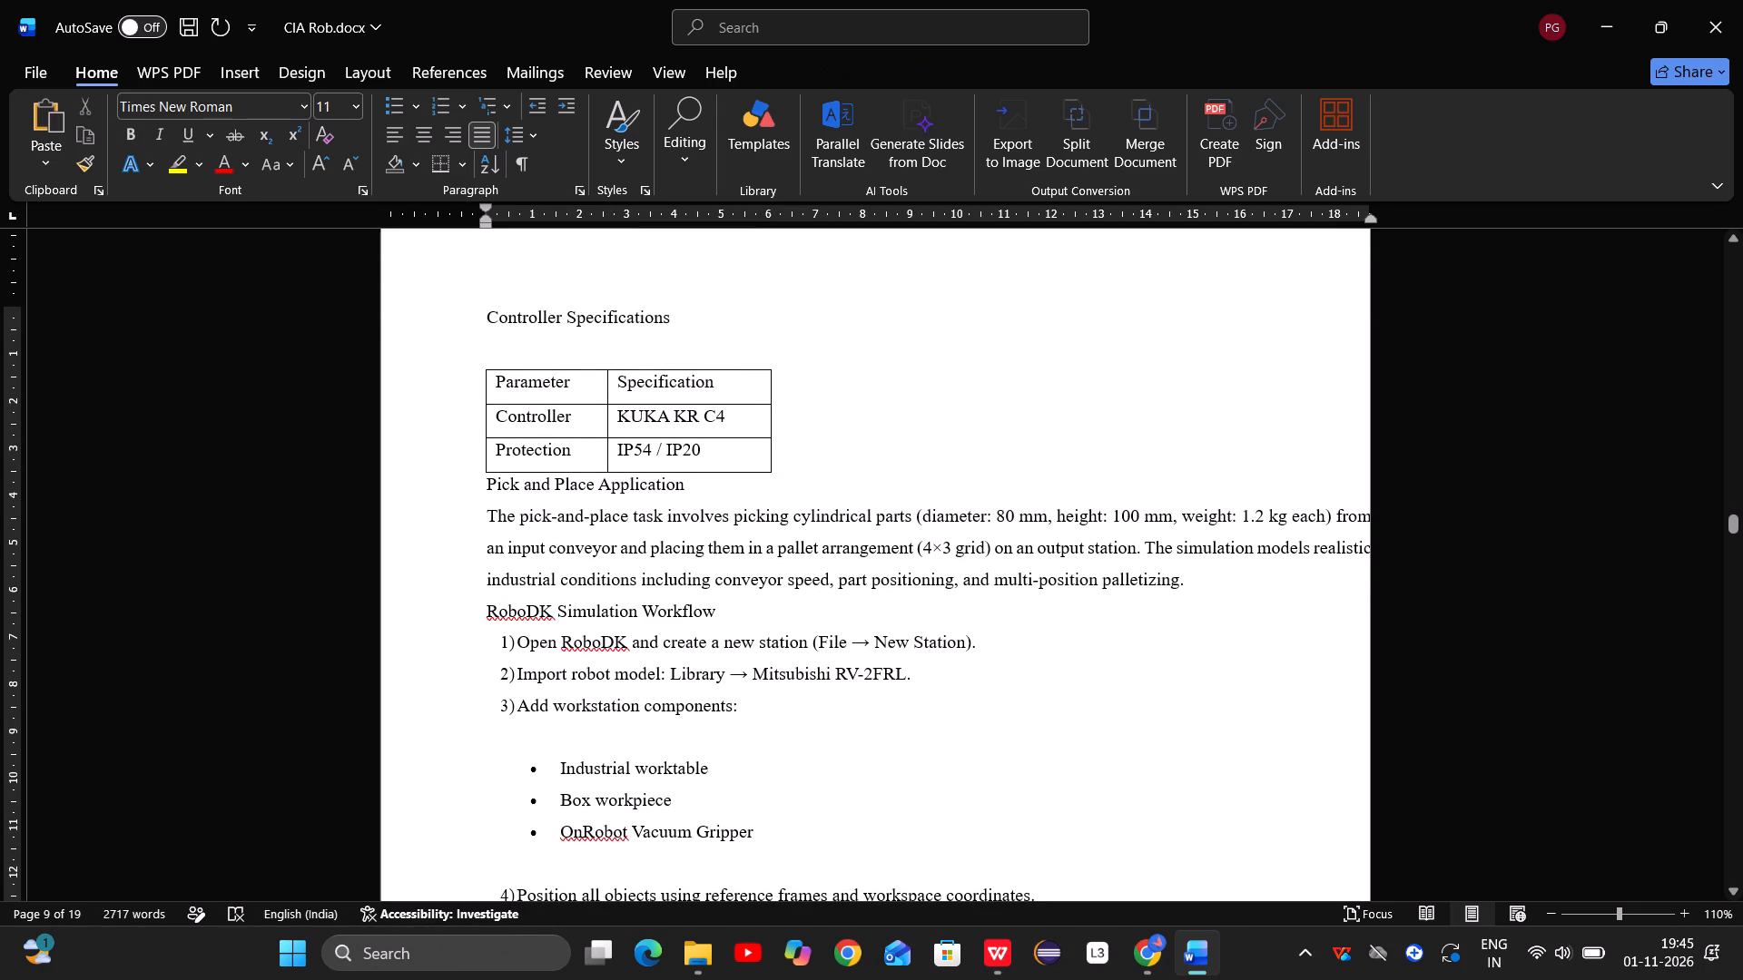
Remove the bullet and indent from "Industrial worktable" and delete the blank line between it and "Add workstation components:".
scroll(752, 711, down, 2)
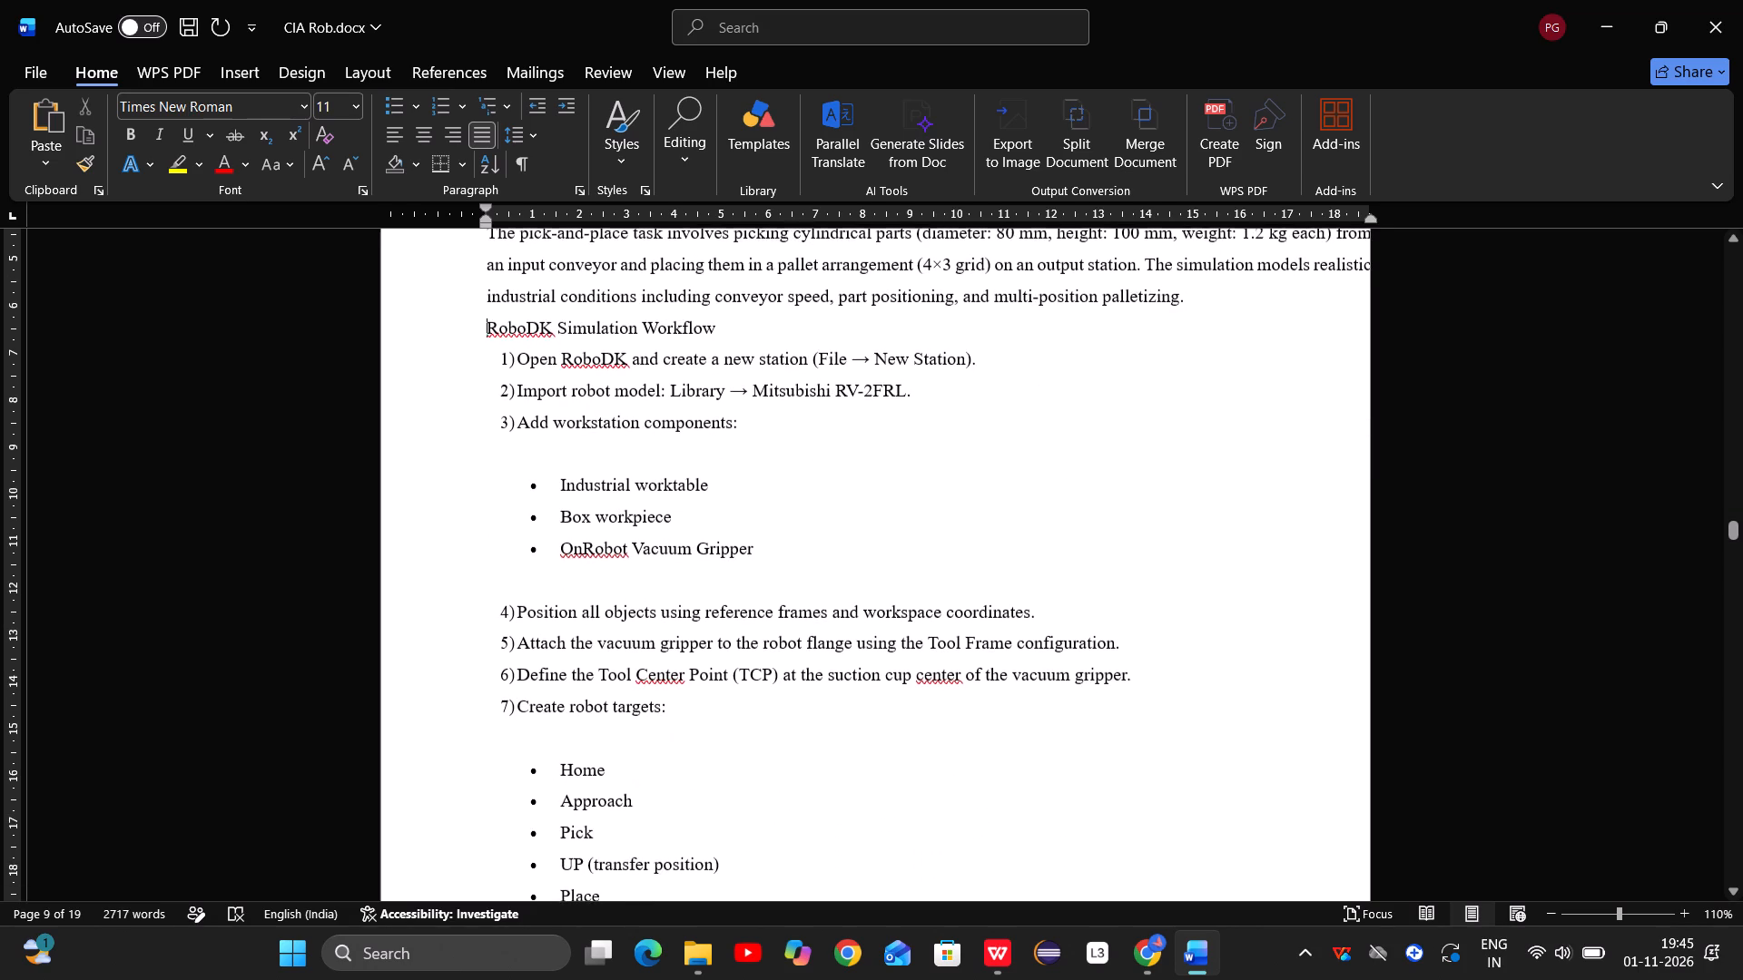
click(526, 473)
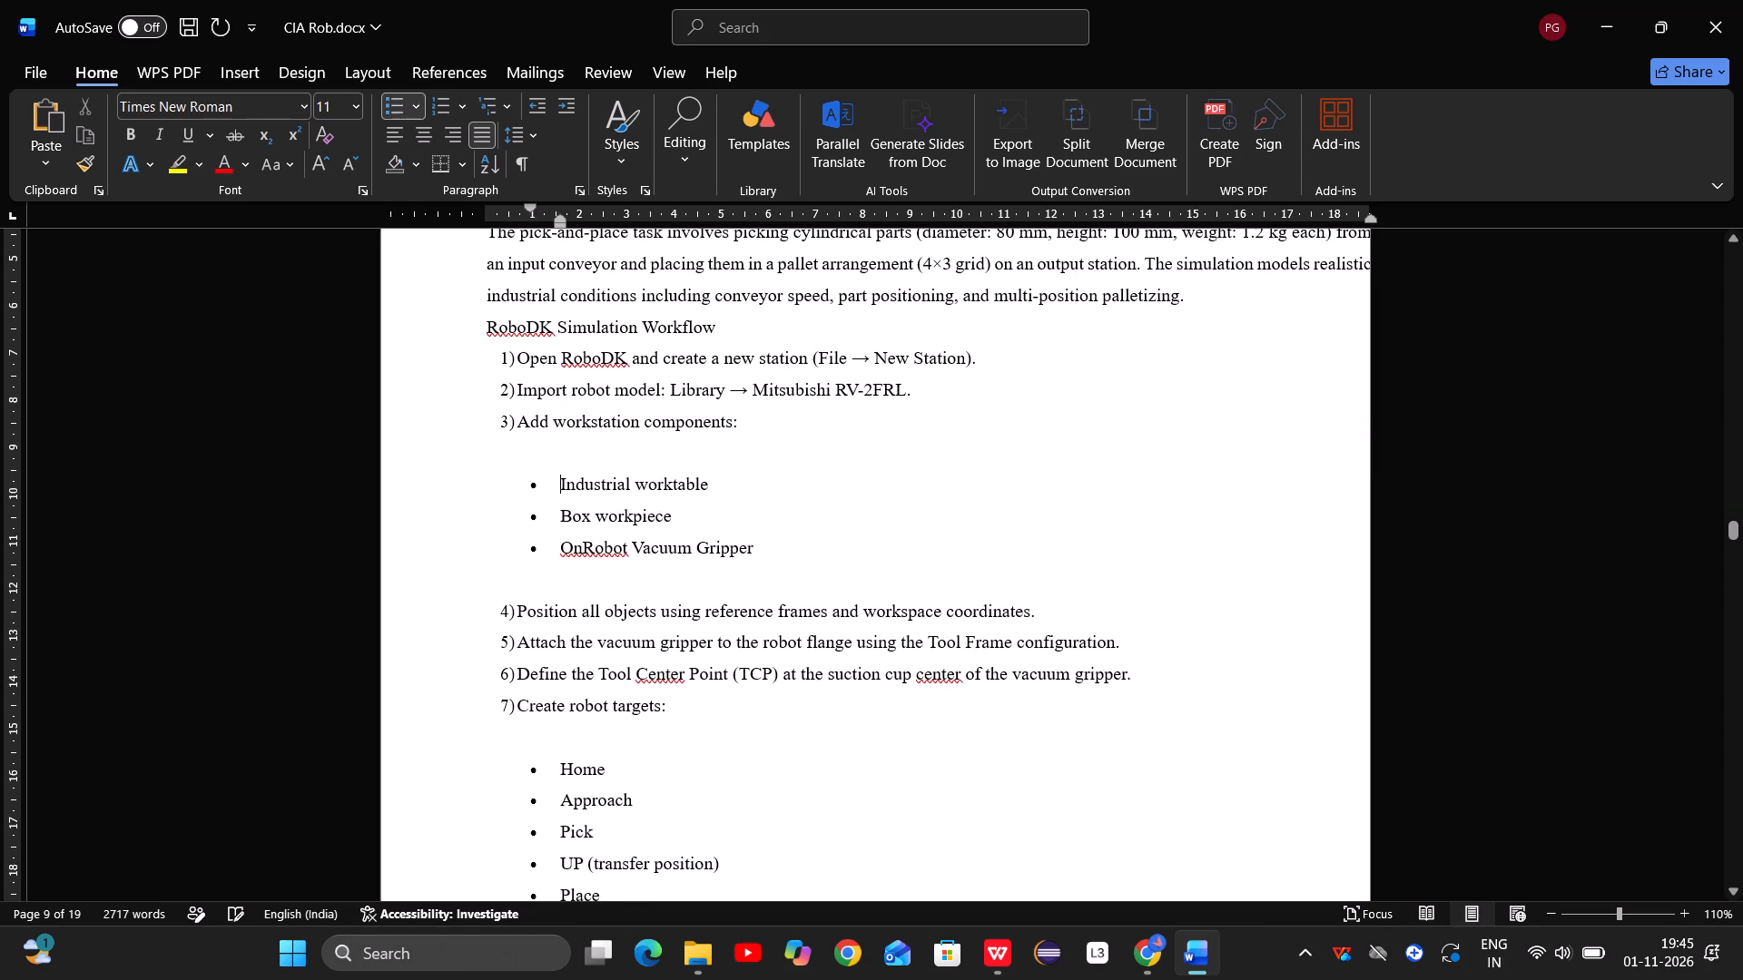
click(530, 486)
key(BackSpace)
key(BackSpace)
key(BackSpace)
key(BackSpace)
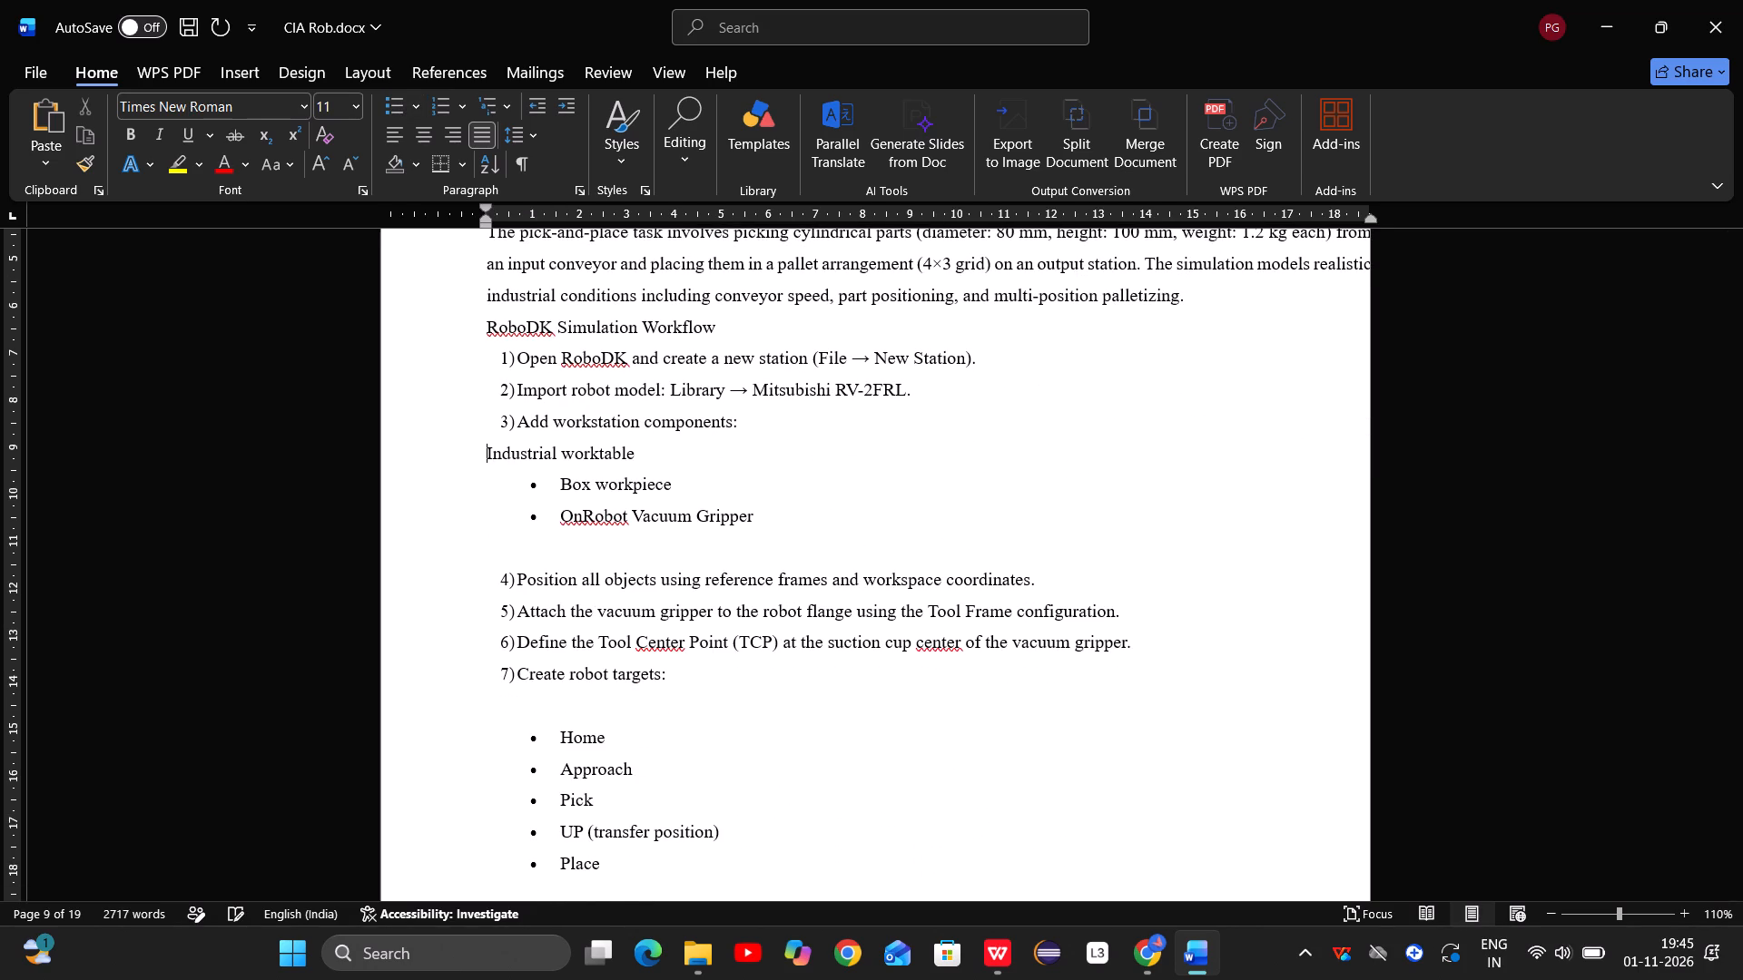
Put "Industrial worktable" back as a round-bulleted sub-item under "Add workstation components:".
key(BackSpace)
key(Return)
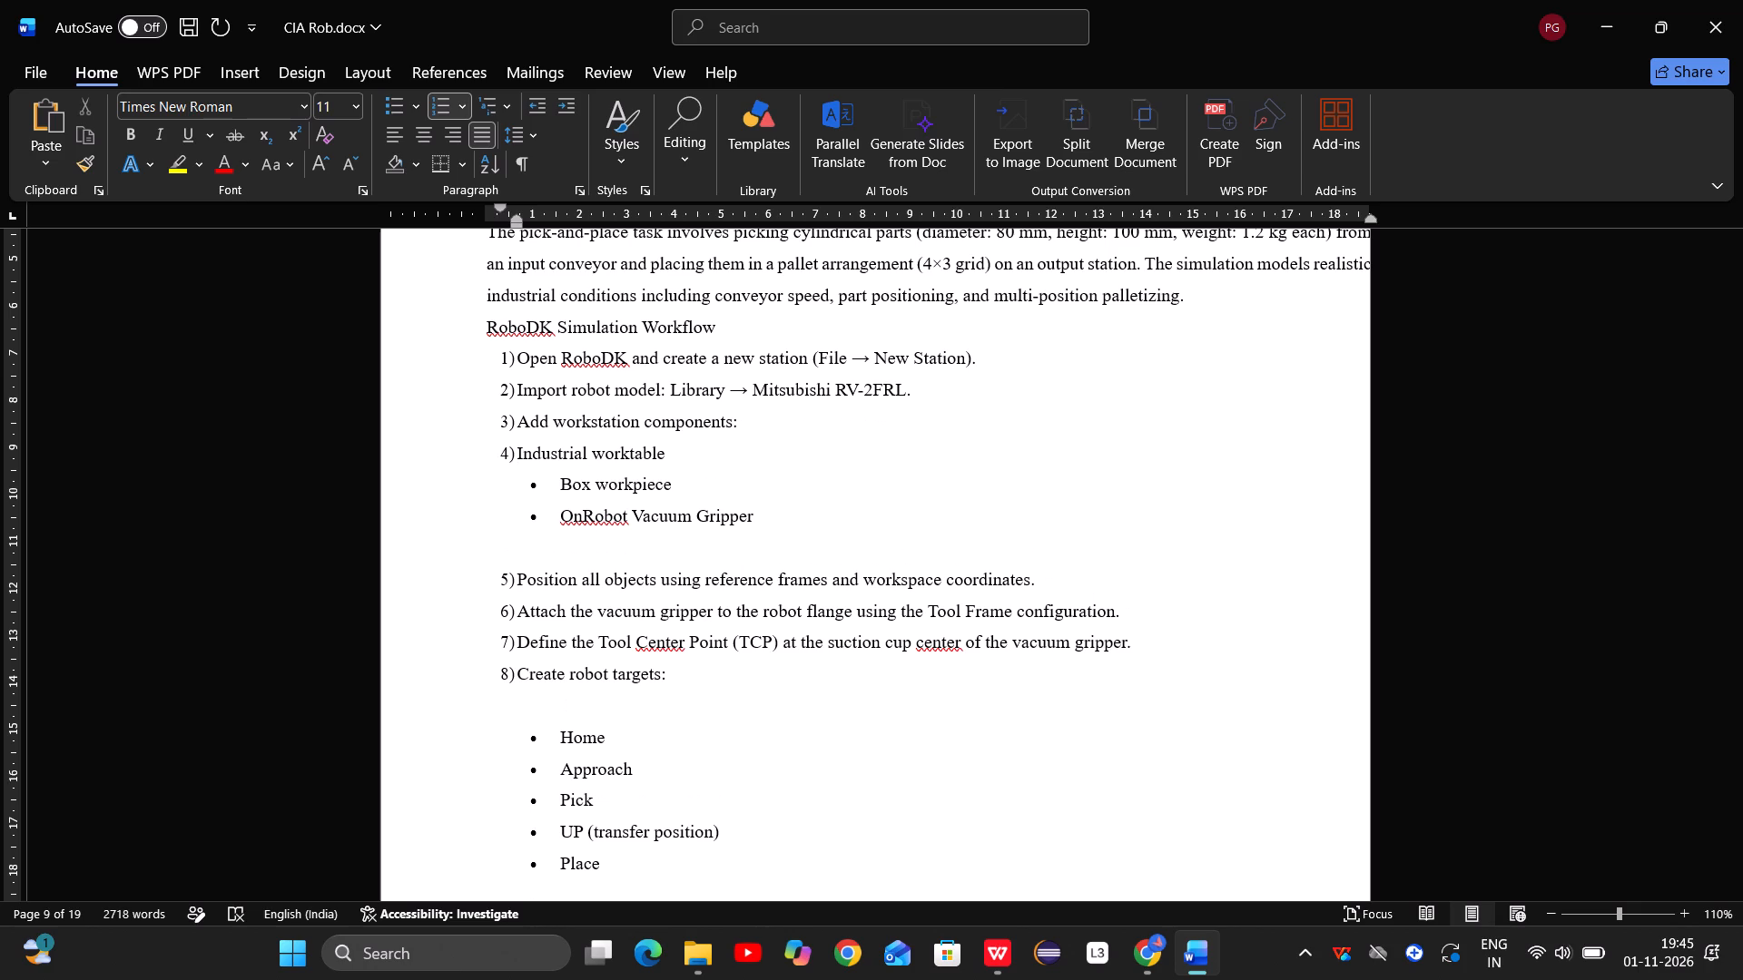
key(BackSpace)
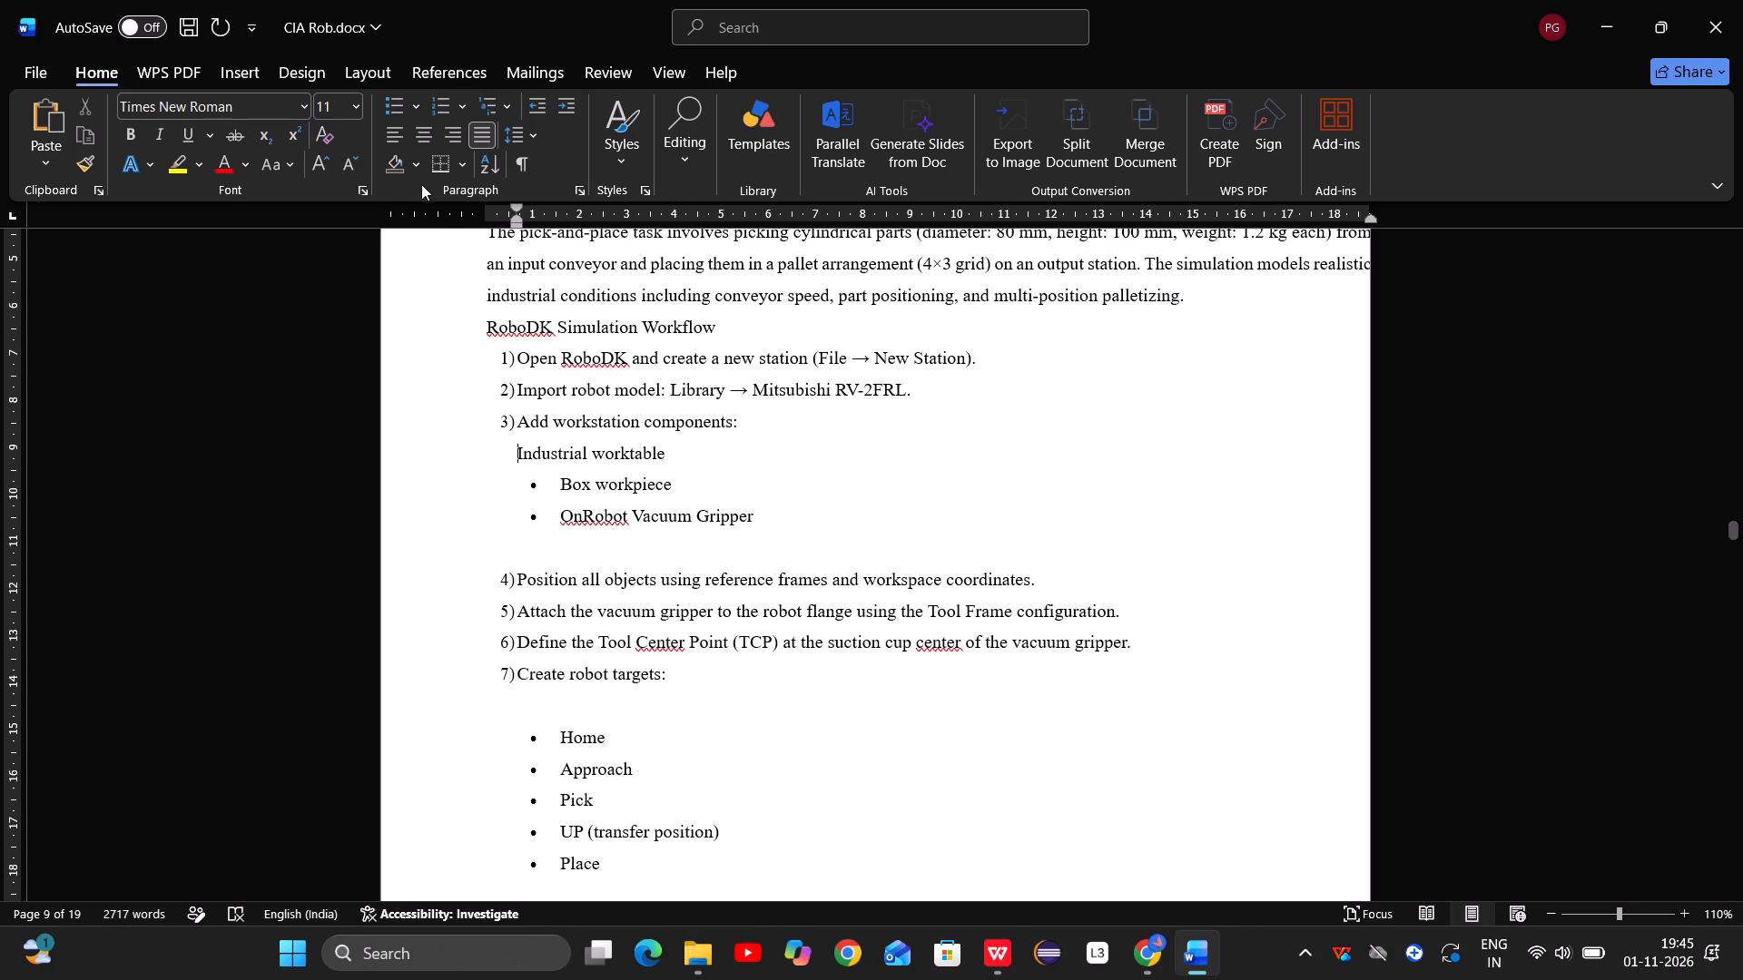
click(413, 105)
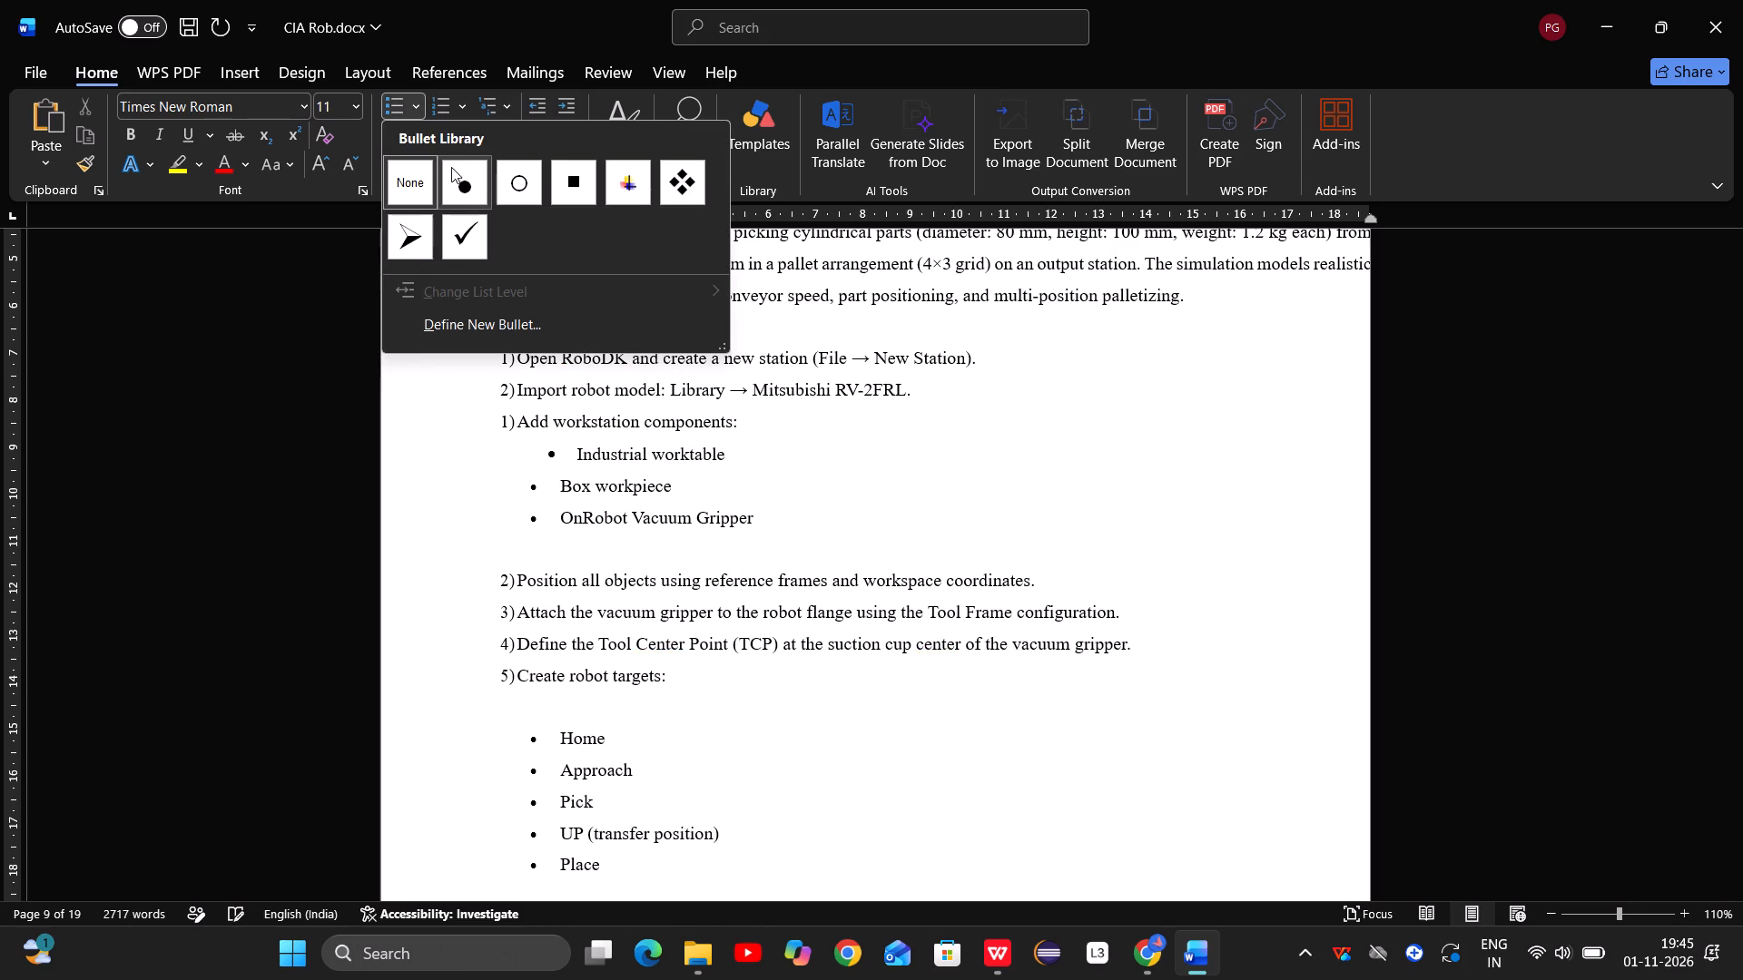
click(451, 167)
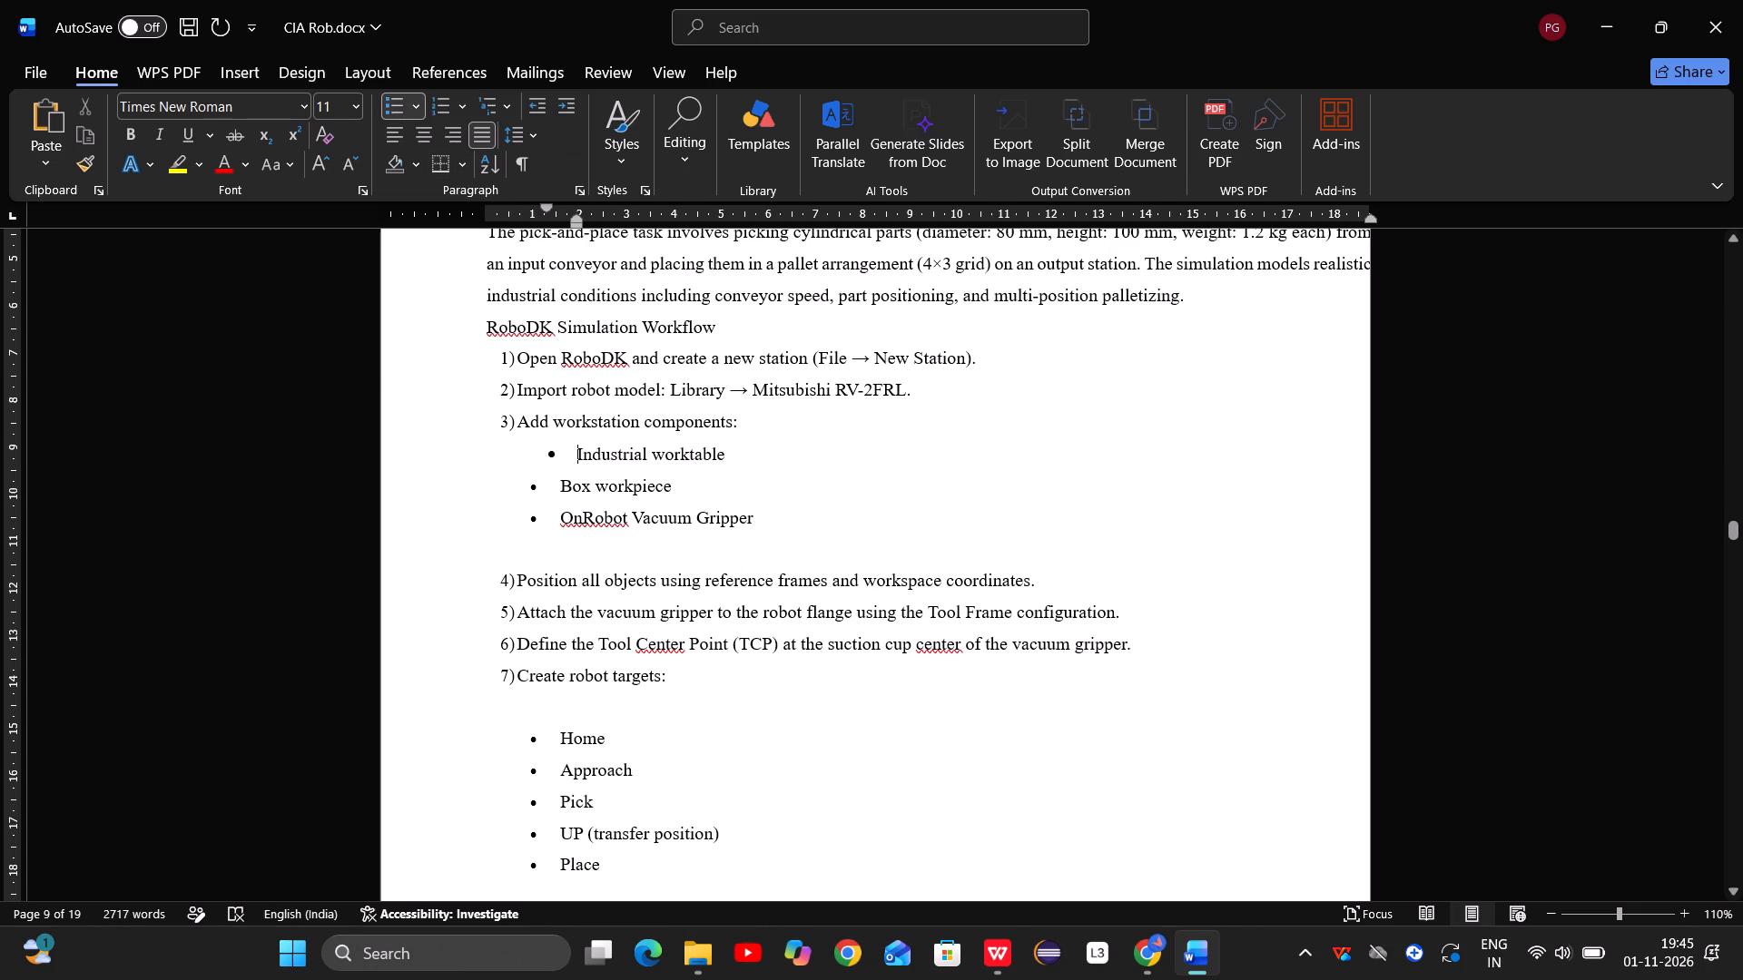
Reapply the bullet formatting to the three component lines from "Industrial worktable" to "OnRobot Vacuum Gripper".
click(574, 519)
drag(574, 451, 751, 518)
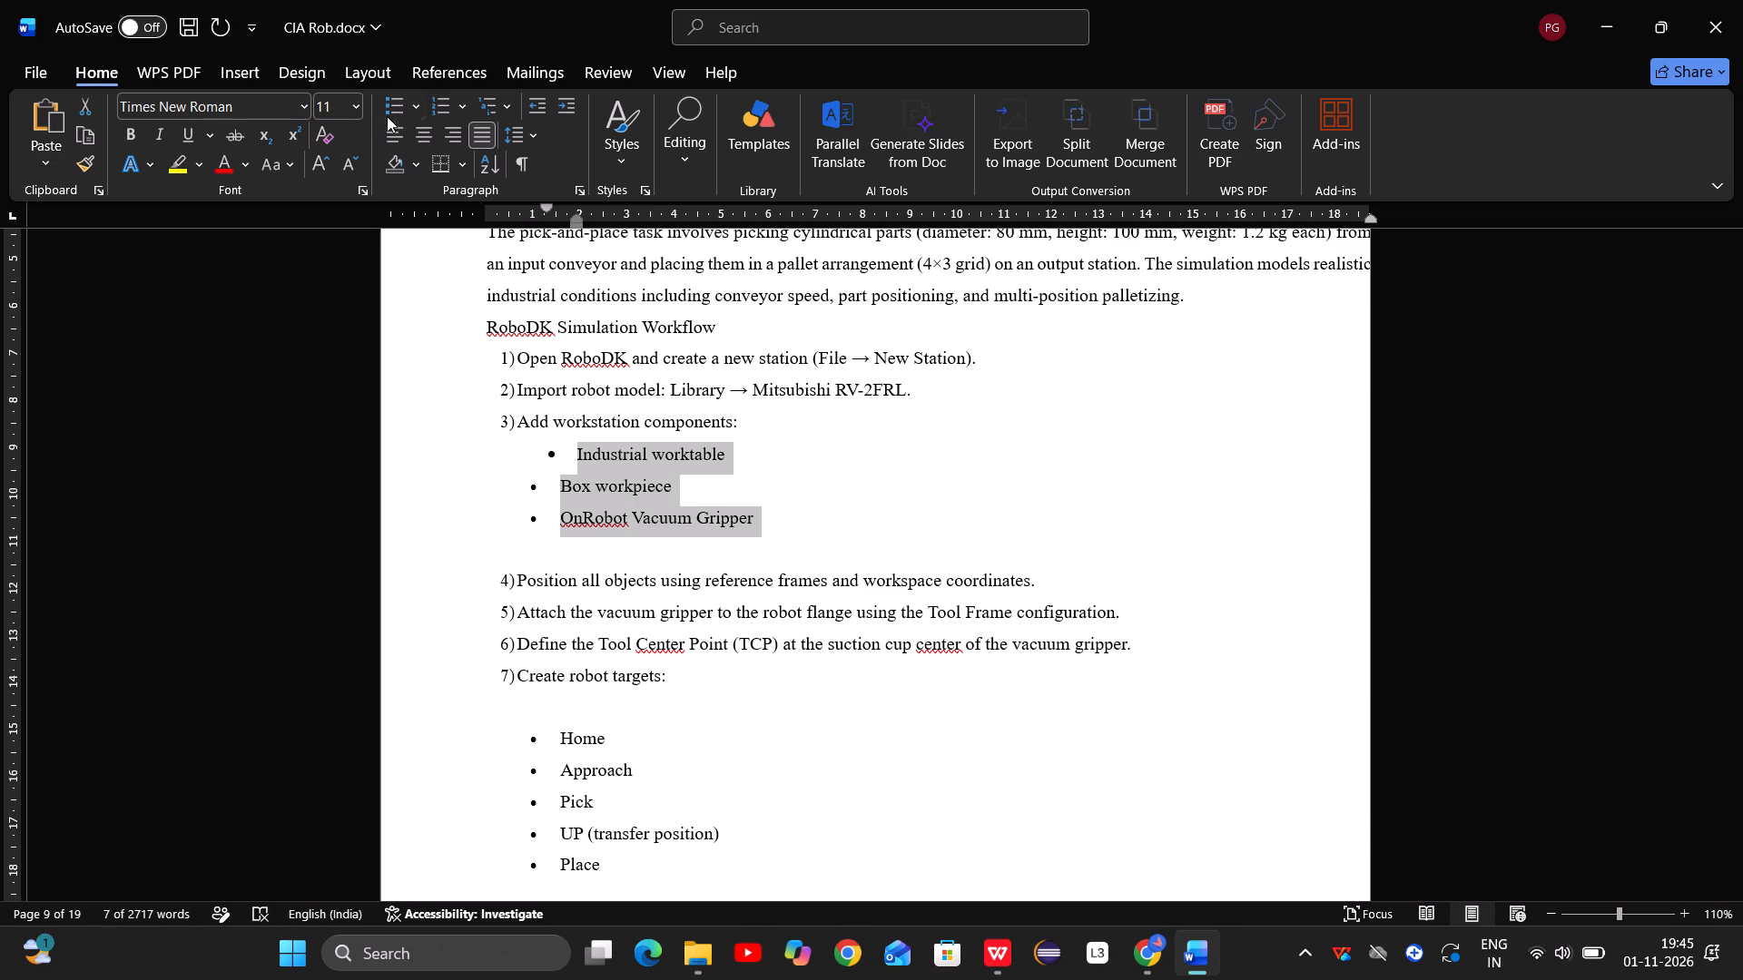
click(422, 106)
click(409, 187)
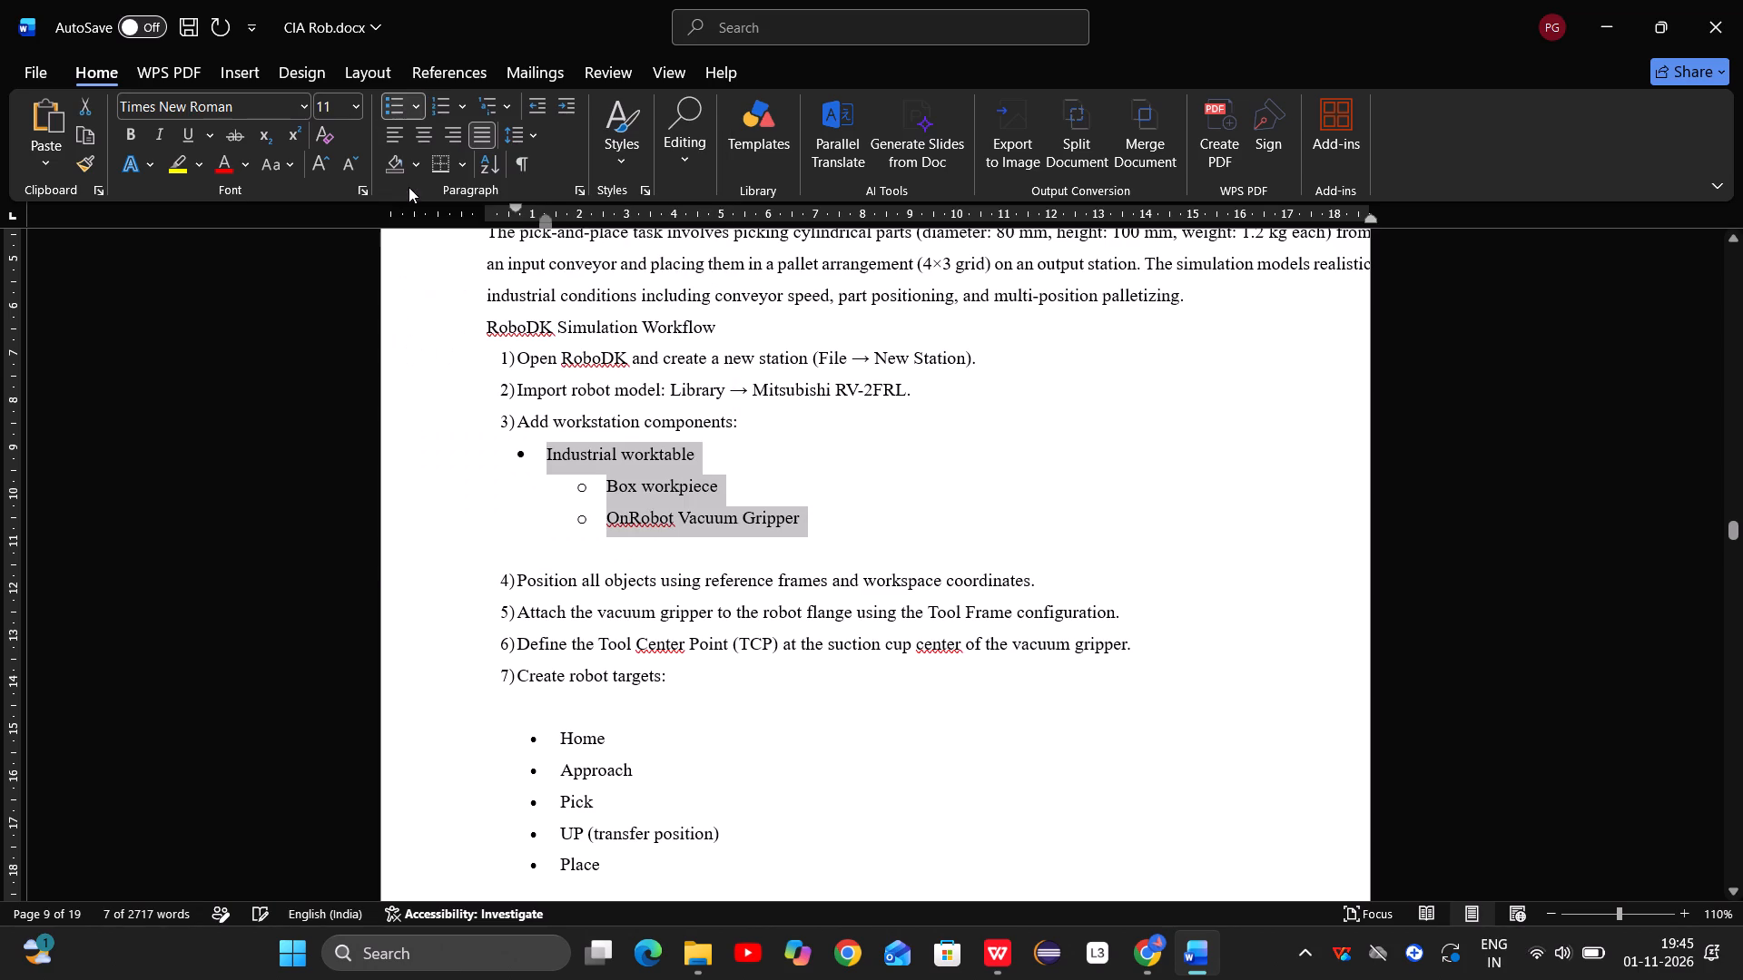
click(945, 624)
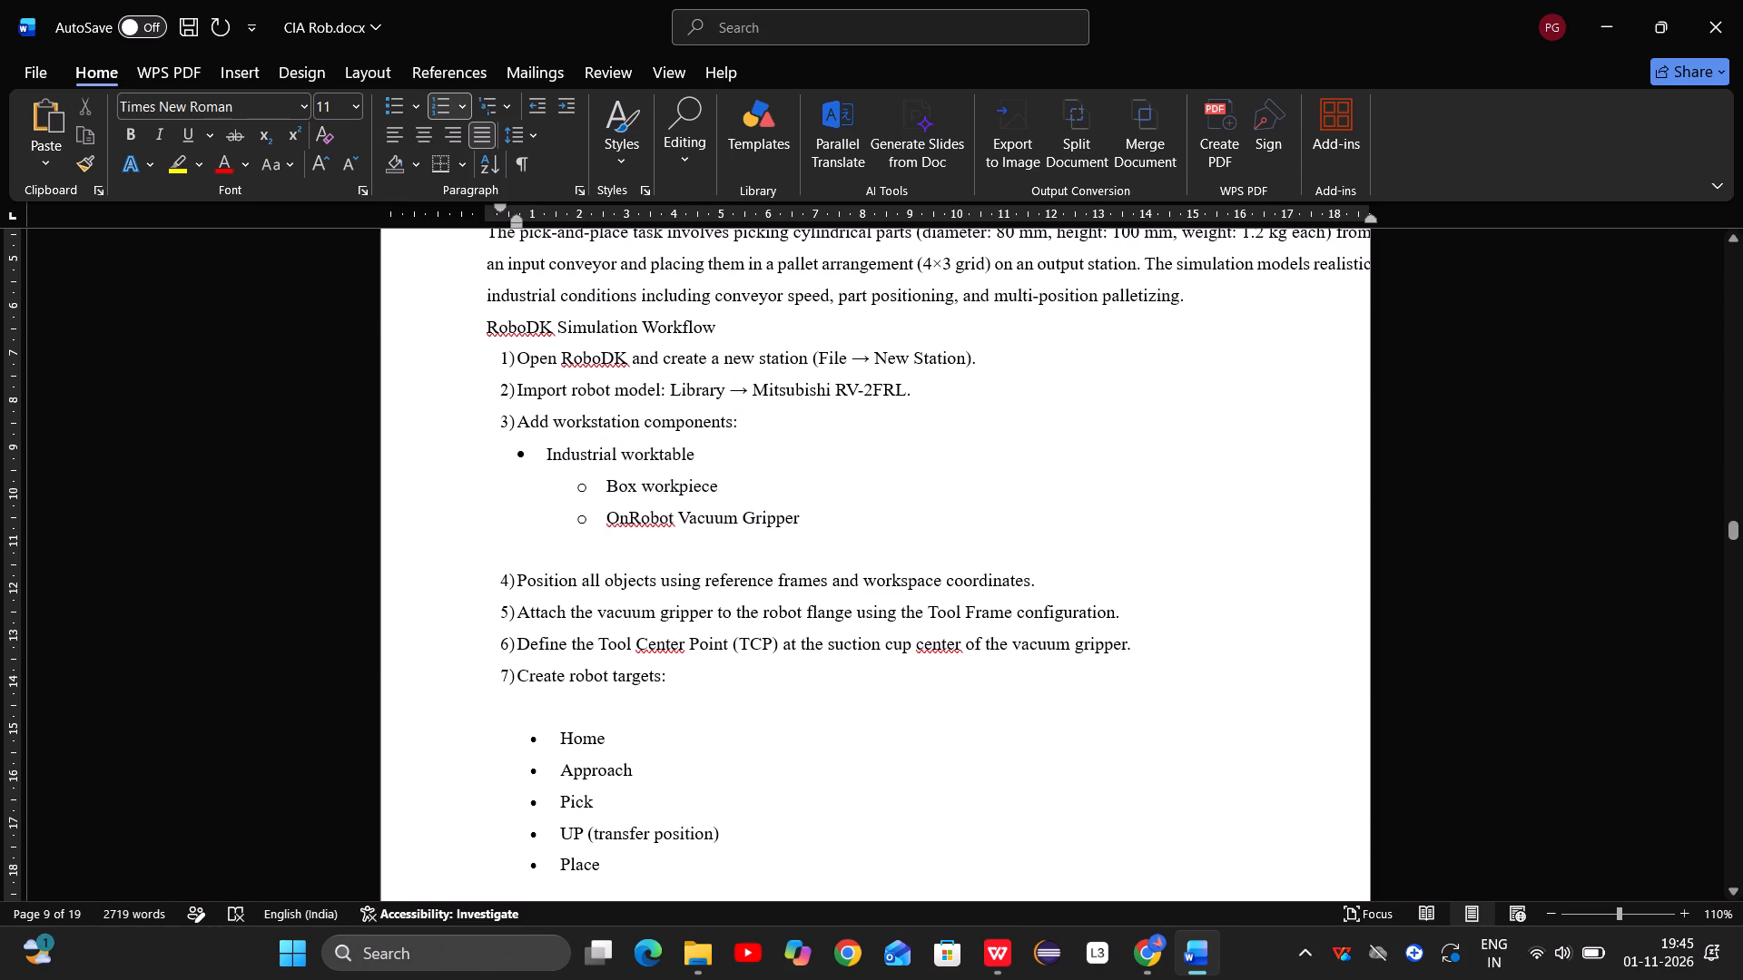
Bring "Box workpiece" and "OnRobot Vacuum Gripper" to the same bullet style and indent level as "Industrial worktable".
click(608, 478)
key(BackSpace)
key(BackSpace)
key(BackSpace)
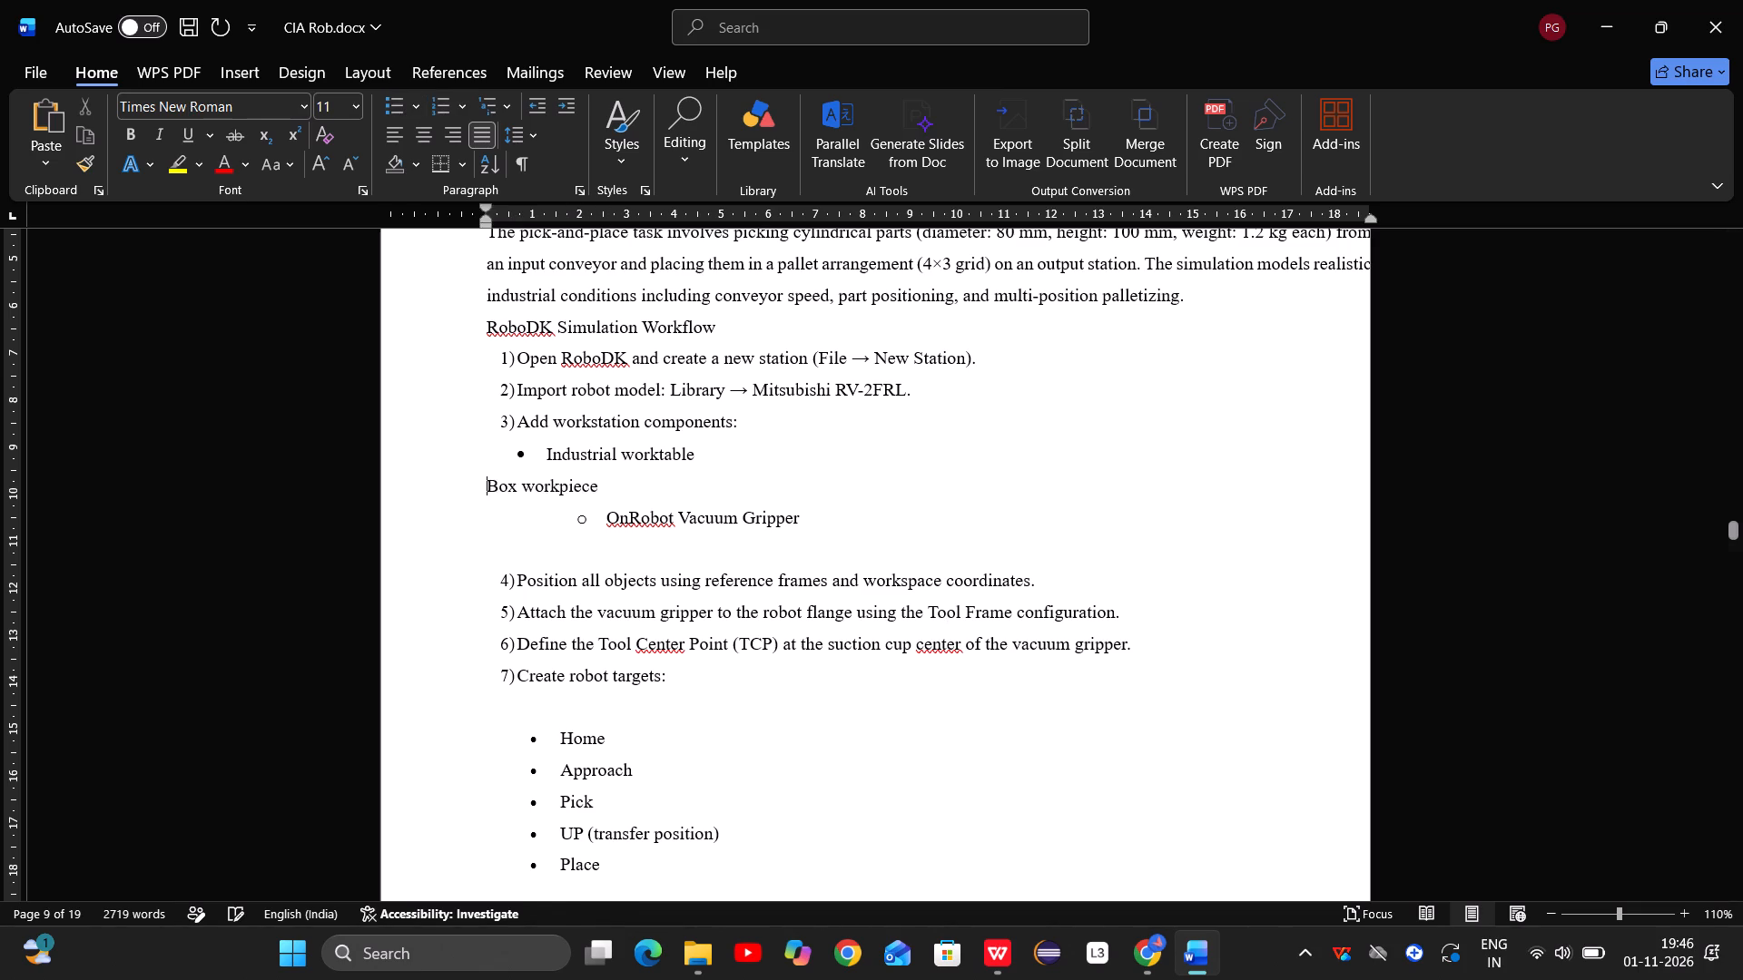
key(Return)
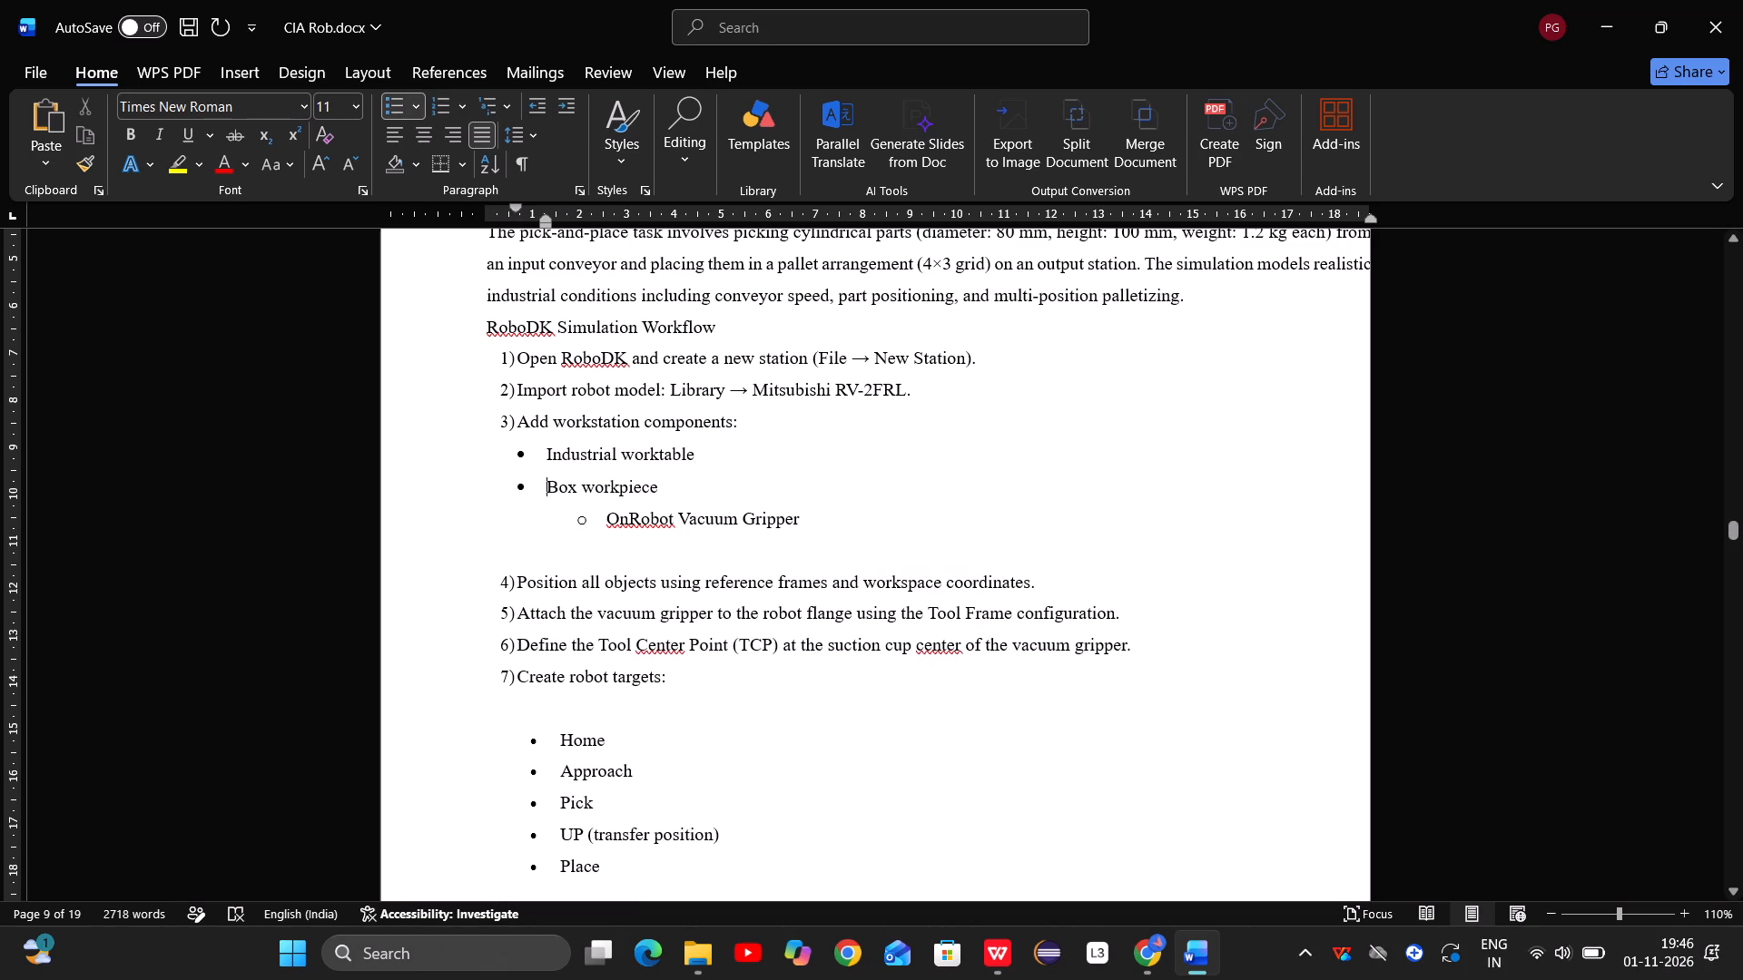
click(596, 512)
key(BackSpace)
key(BackSpace)
key(BackSpace)
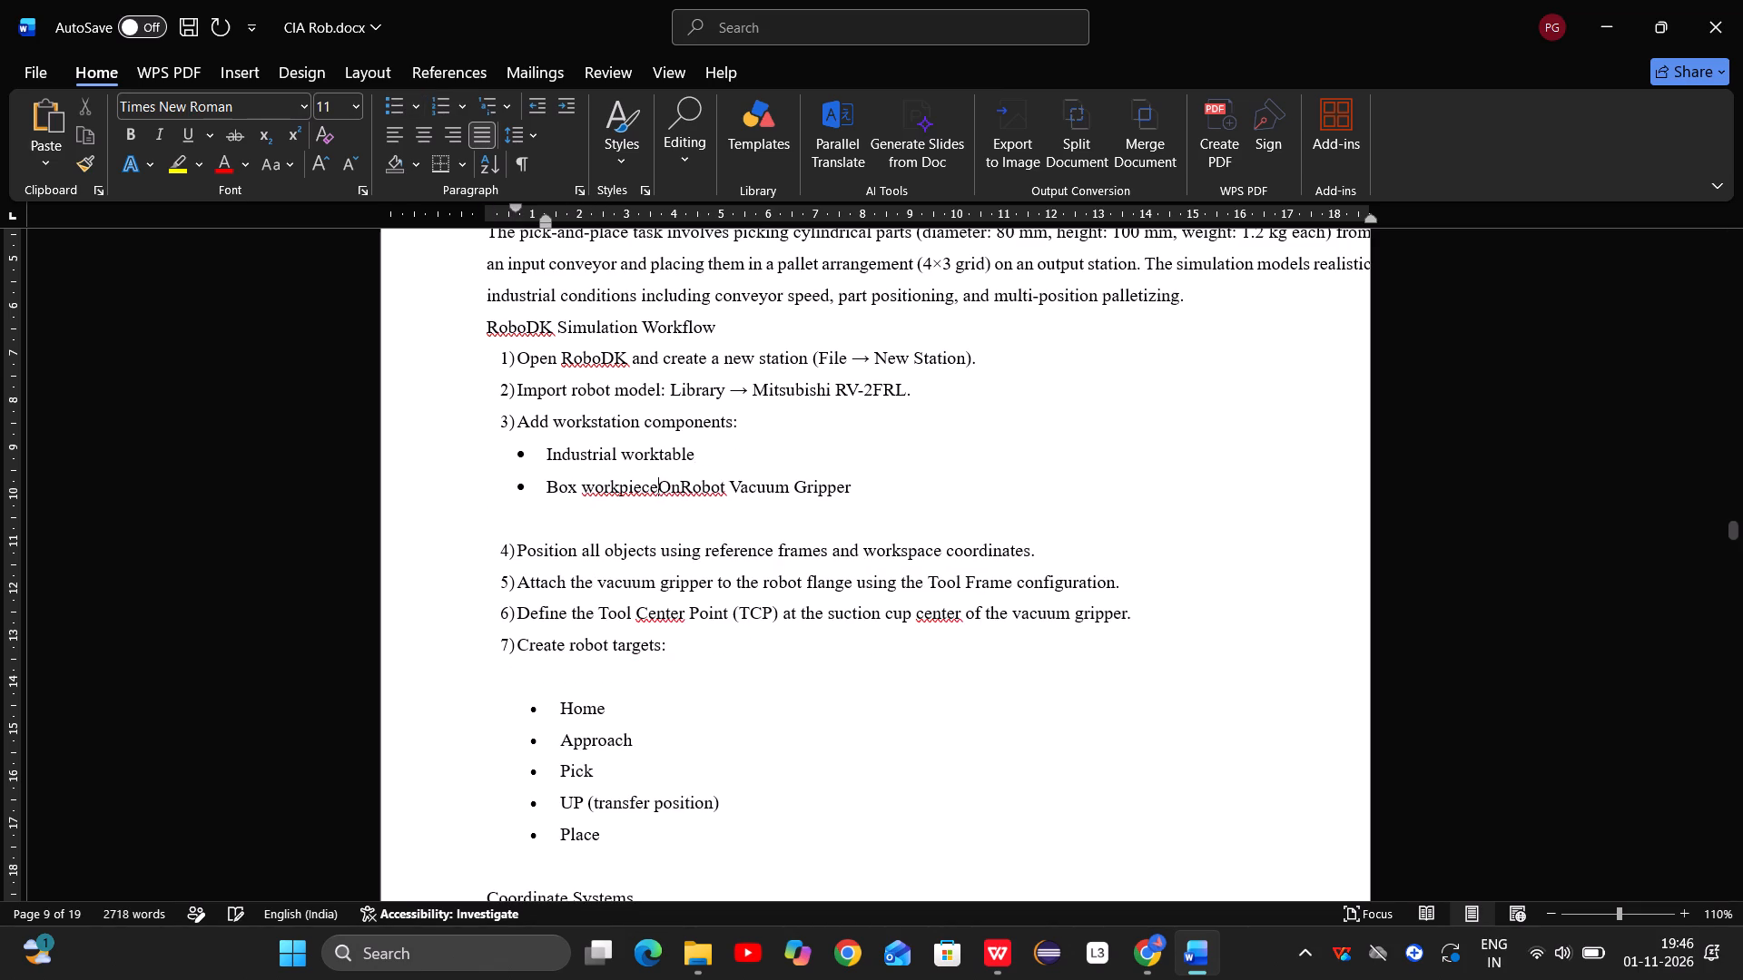
key(Return)
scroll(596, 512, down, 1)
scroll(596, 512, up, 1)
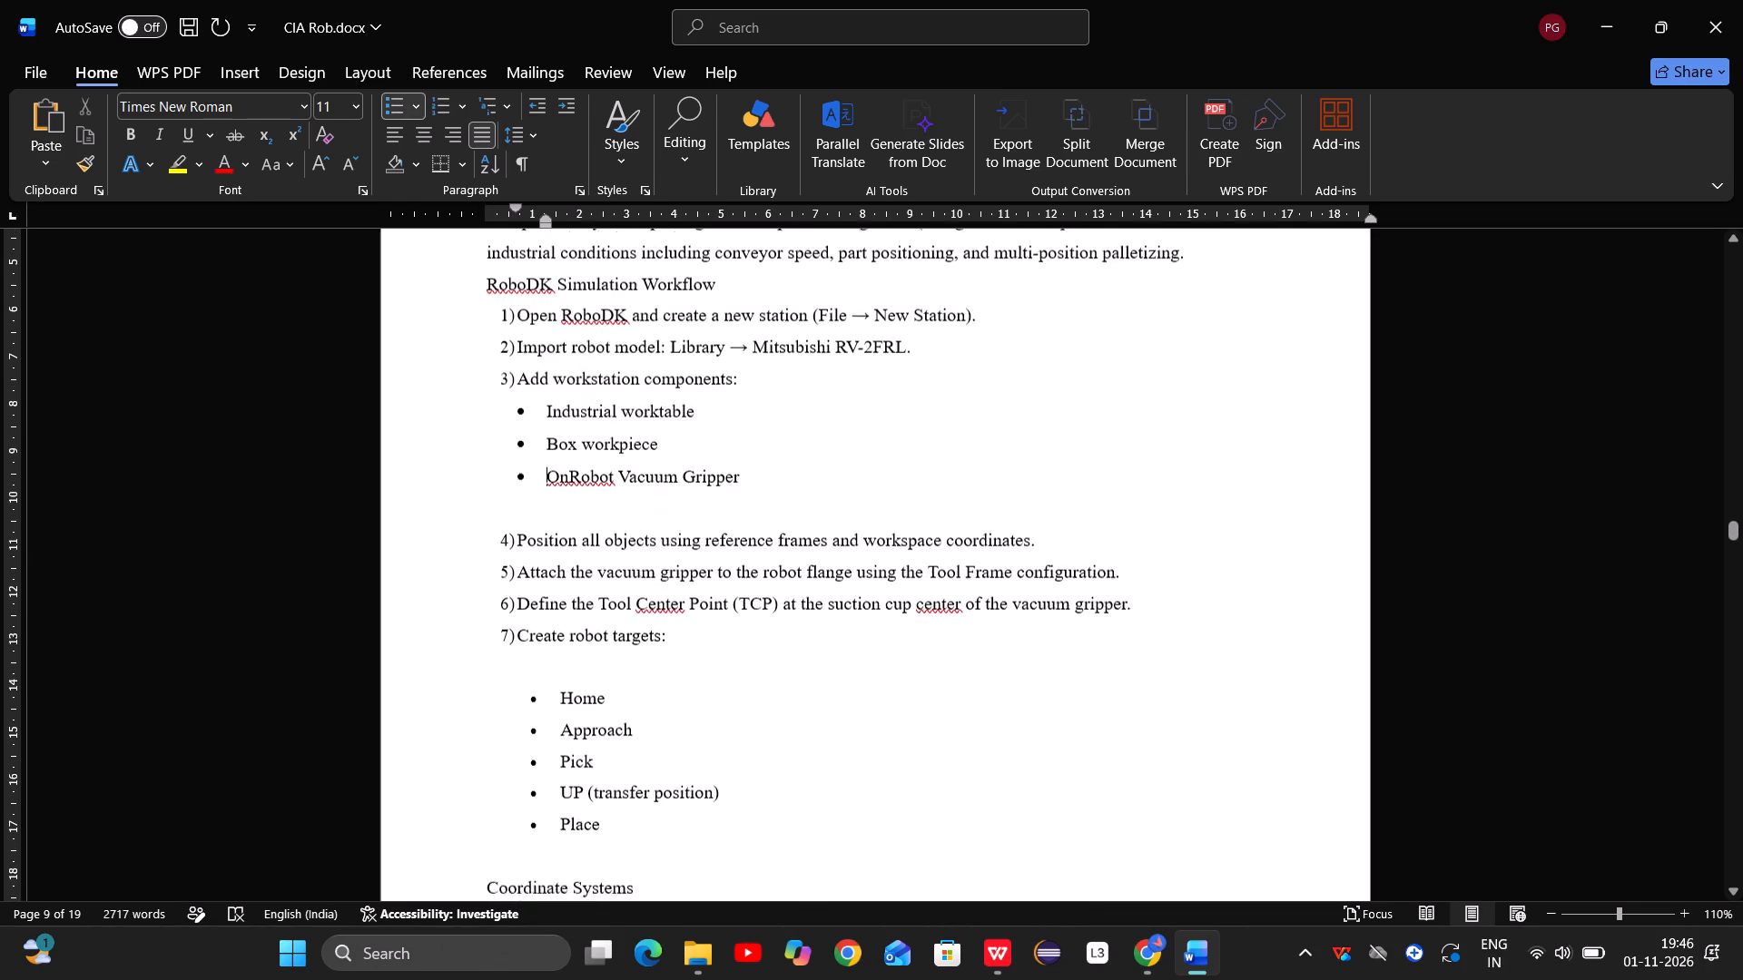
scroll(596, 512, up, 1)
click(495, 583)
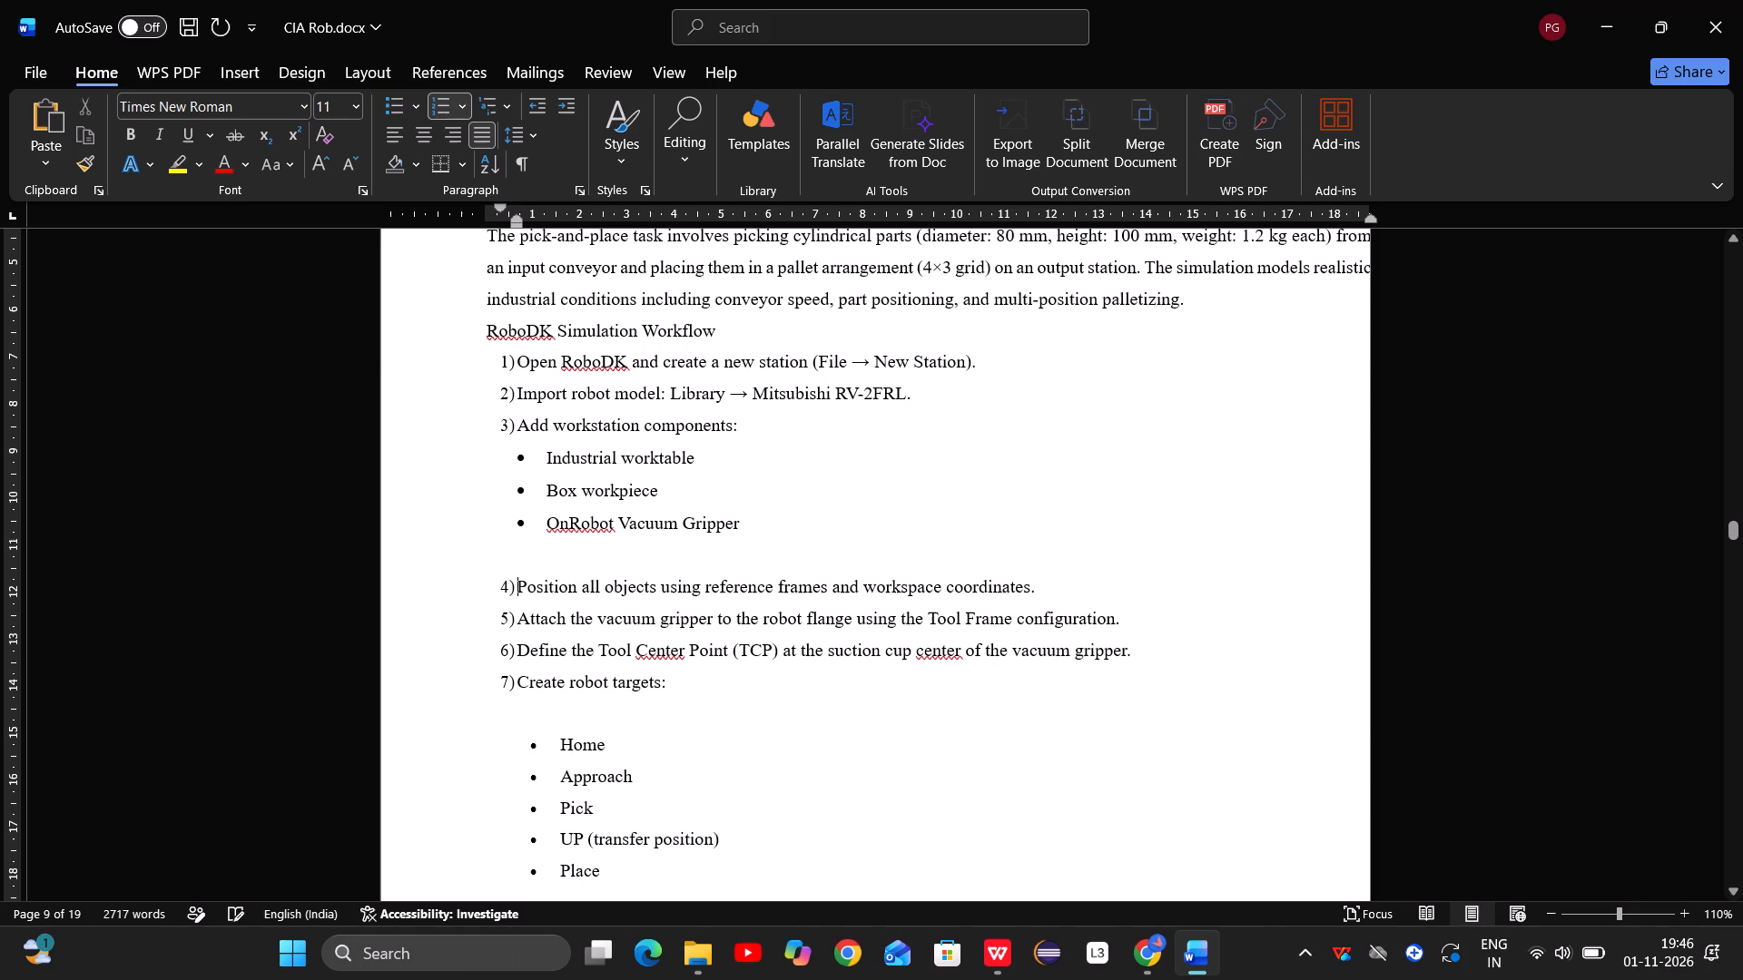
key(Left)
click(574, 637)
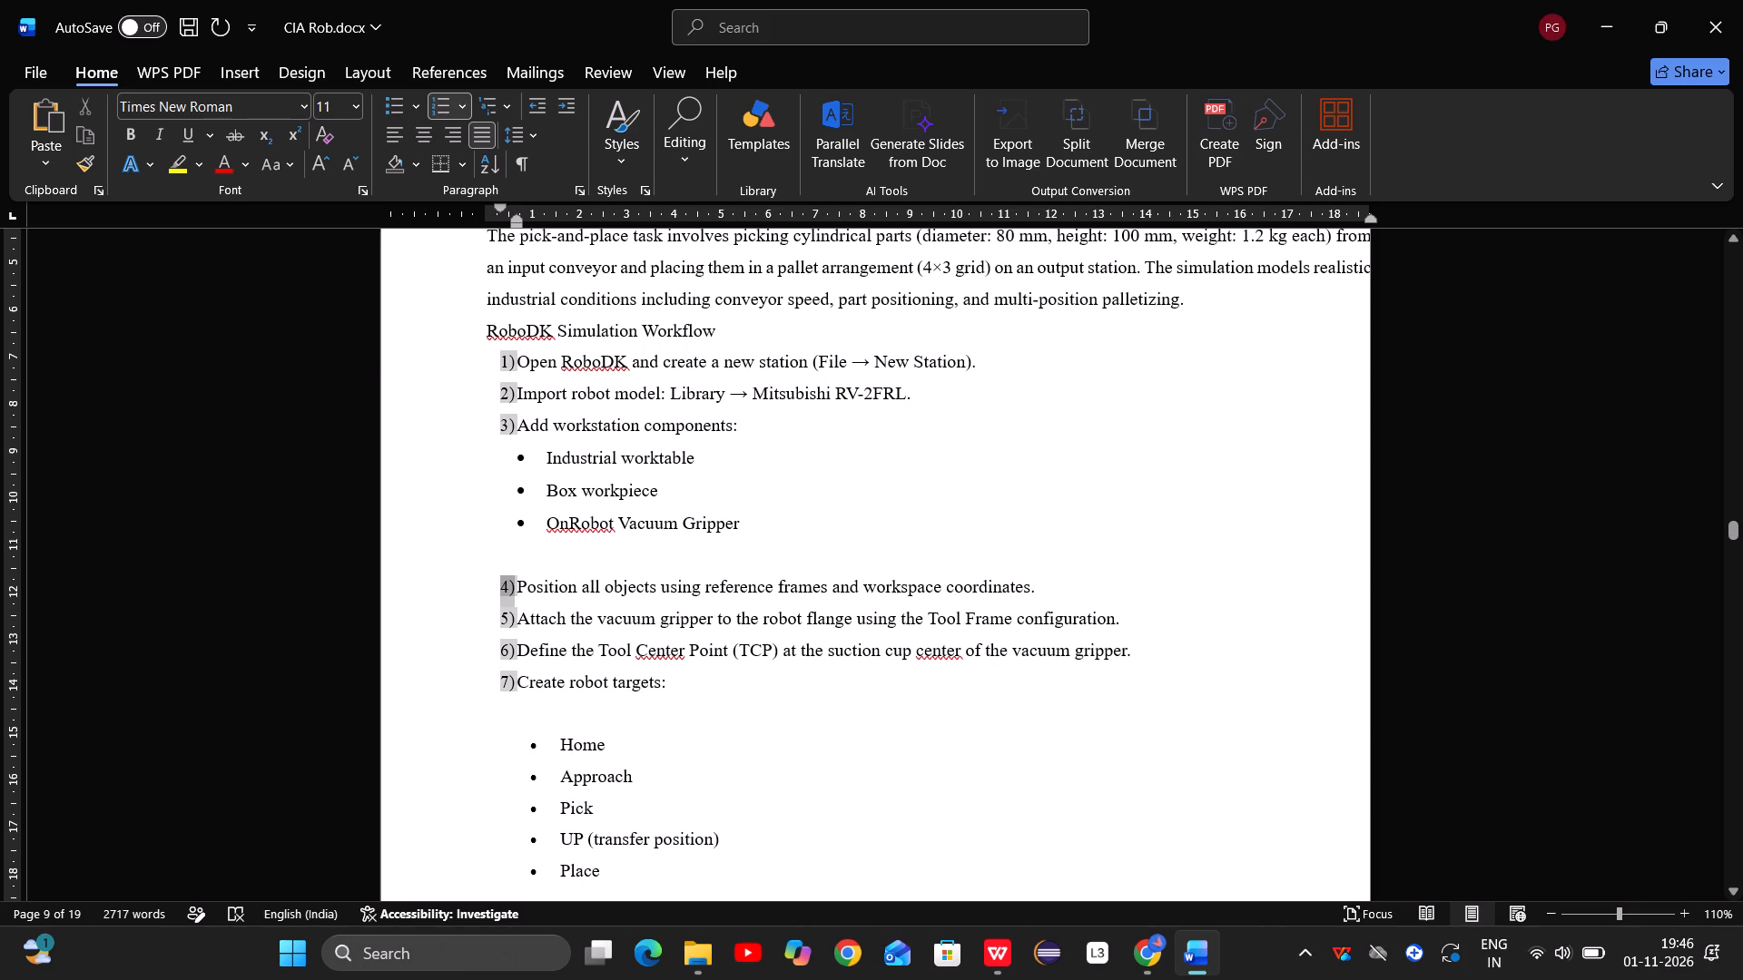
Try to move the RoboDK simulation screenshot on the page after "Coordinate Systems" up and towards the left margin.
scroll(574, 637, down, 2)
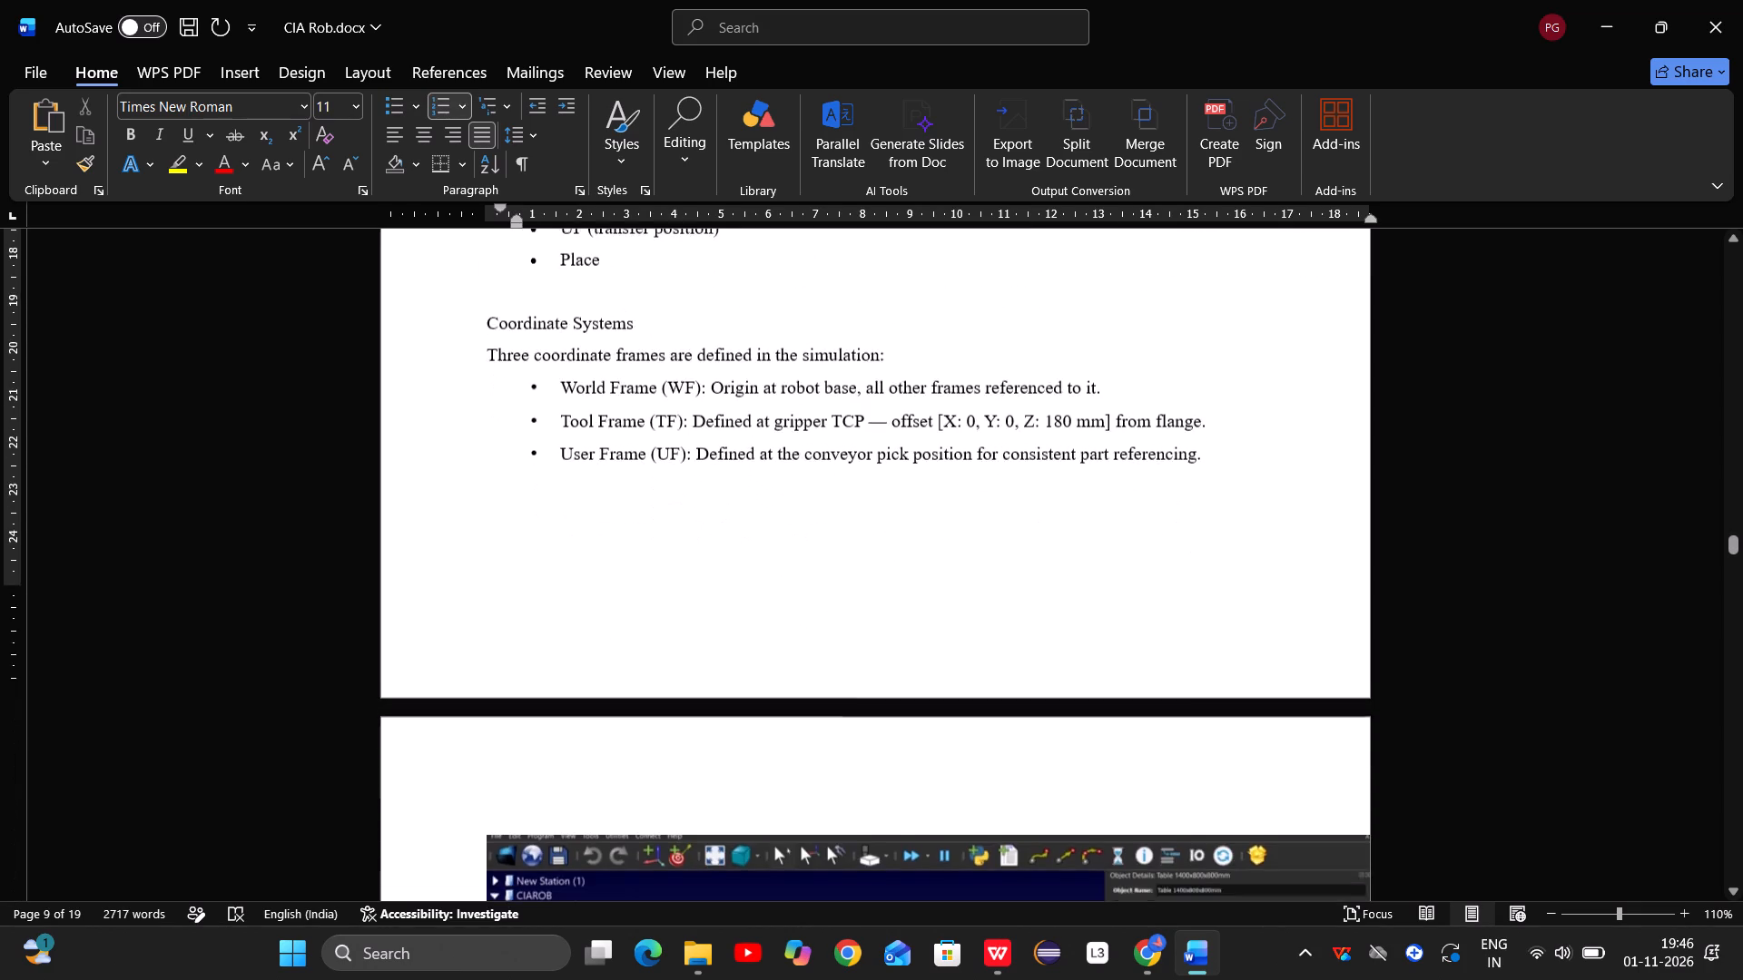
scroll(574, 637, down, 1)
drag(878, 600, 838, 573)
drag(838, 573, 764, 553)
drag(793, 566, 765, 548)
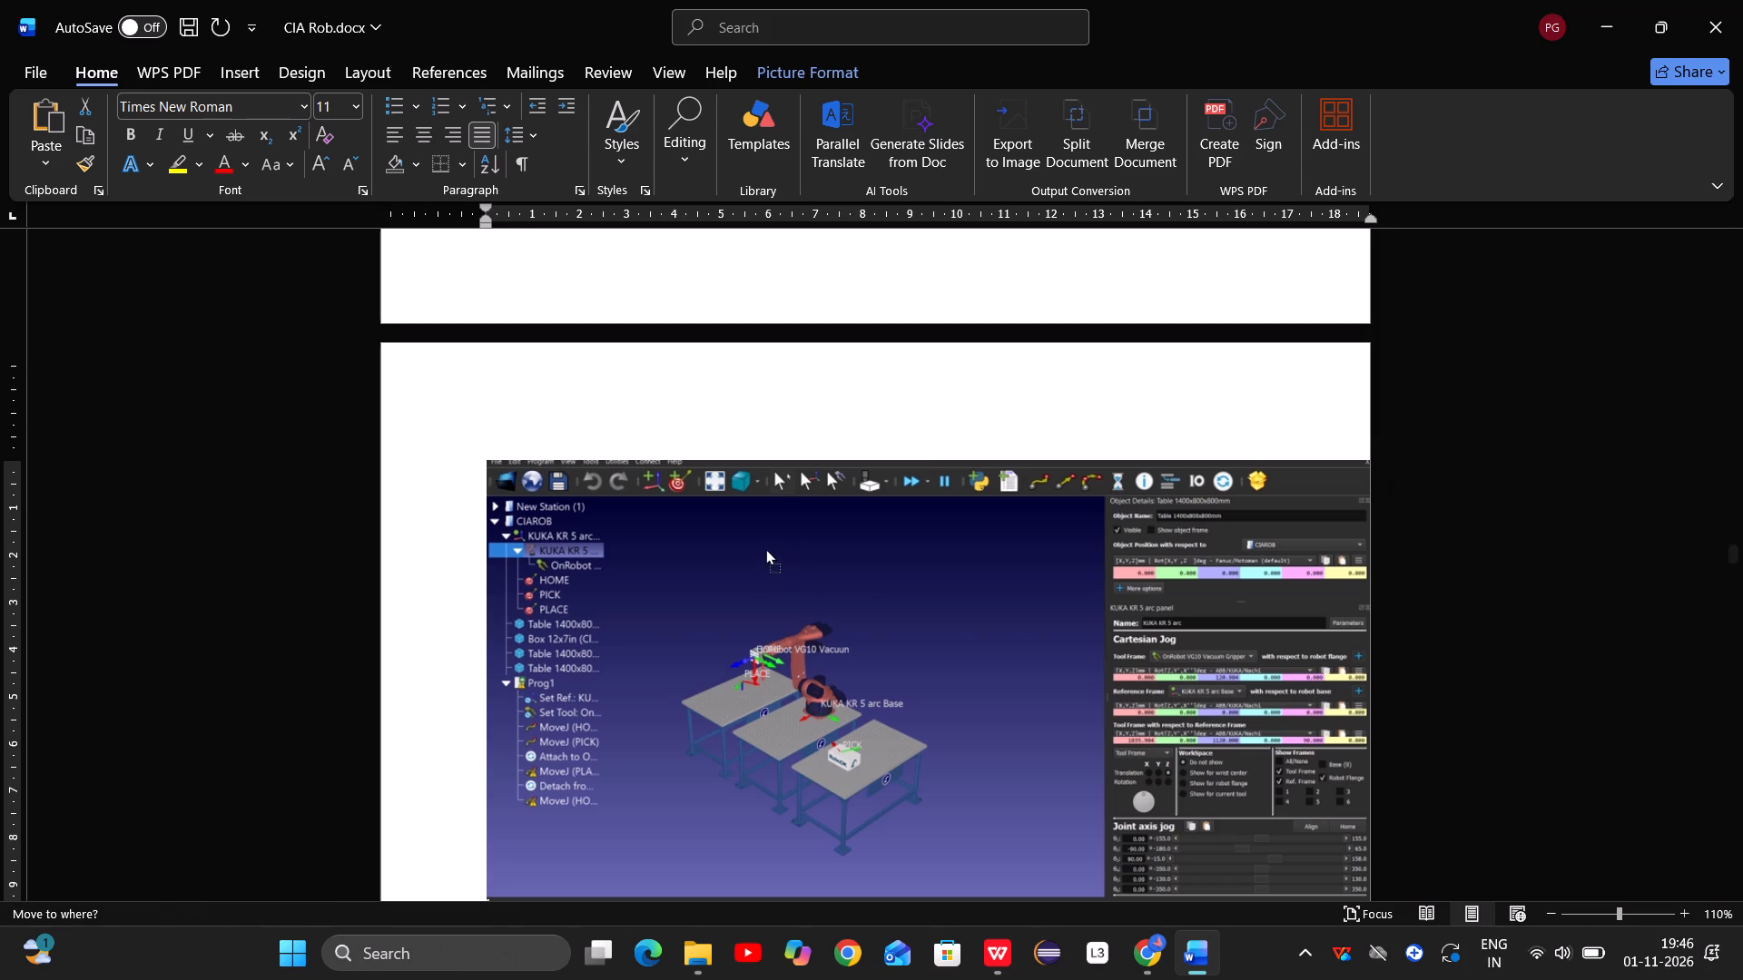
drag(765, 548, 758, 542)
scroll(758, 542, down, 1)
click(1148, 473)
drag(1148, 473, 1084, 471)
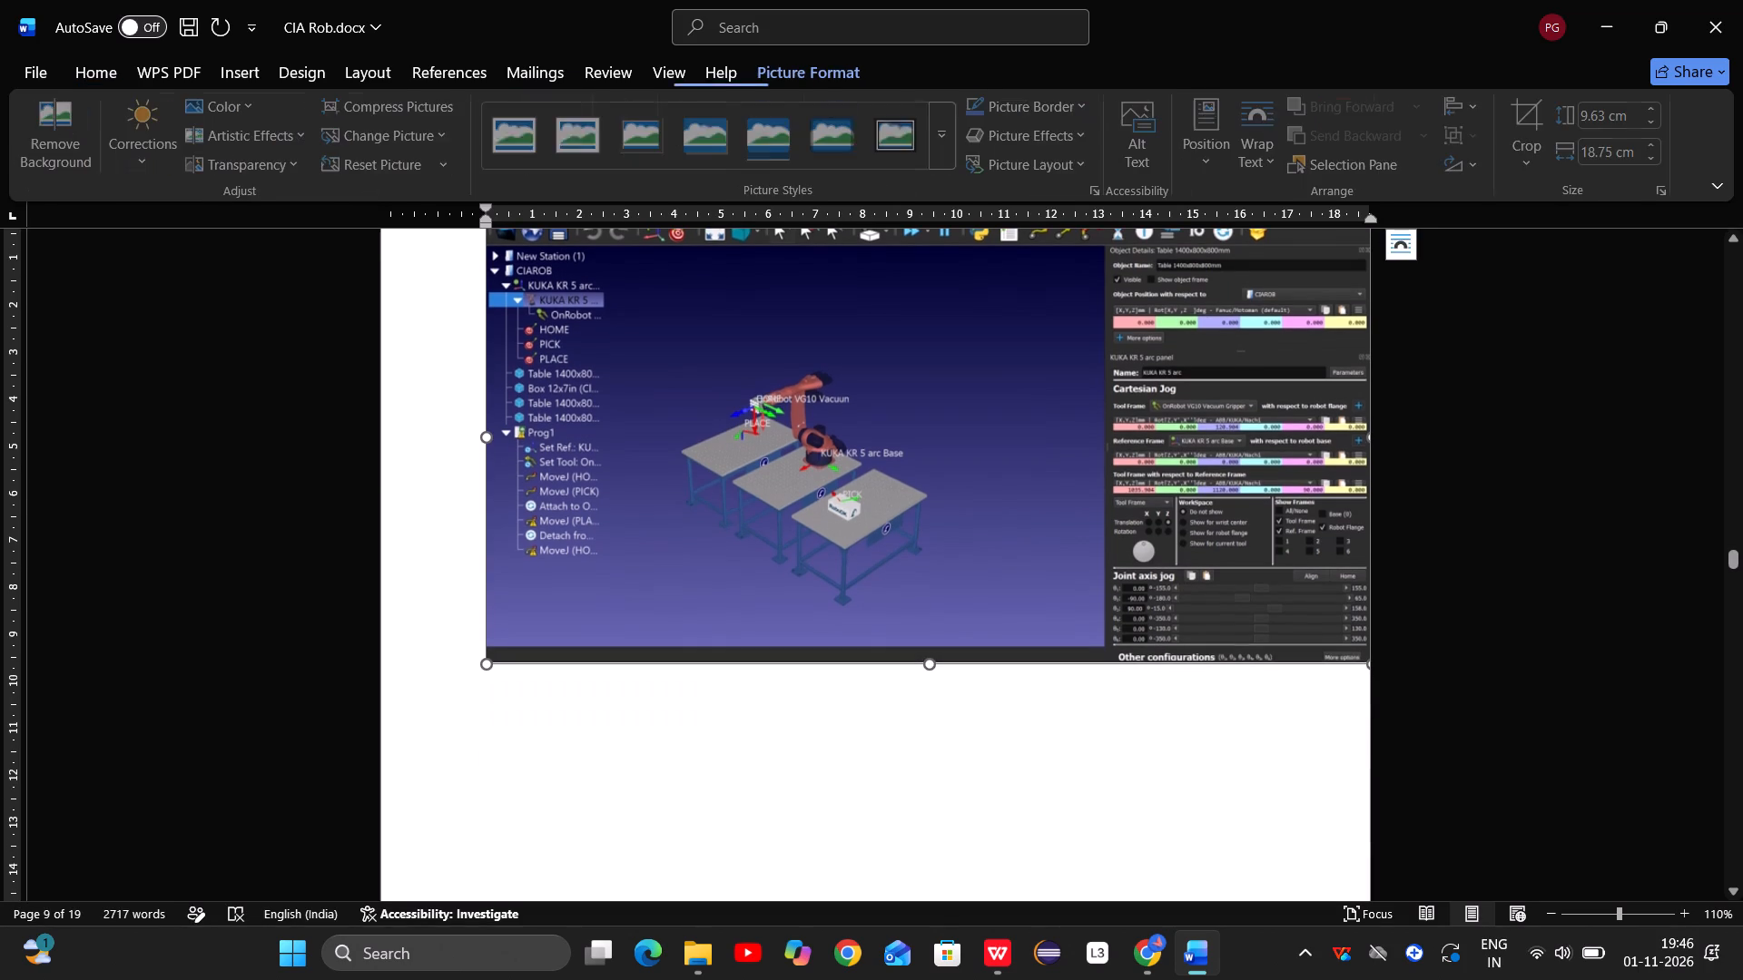
Reduce the RoboDK simulation screenshot's height to about 8.32 cm, keeping its width.
scroll(1084, 471, up, 1)
drag(930, 497, 1081, 568)
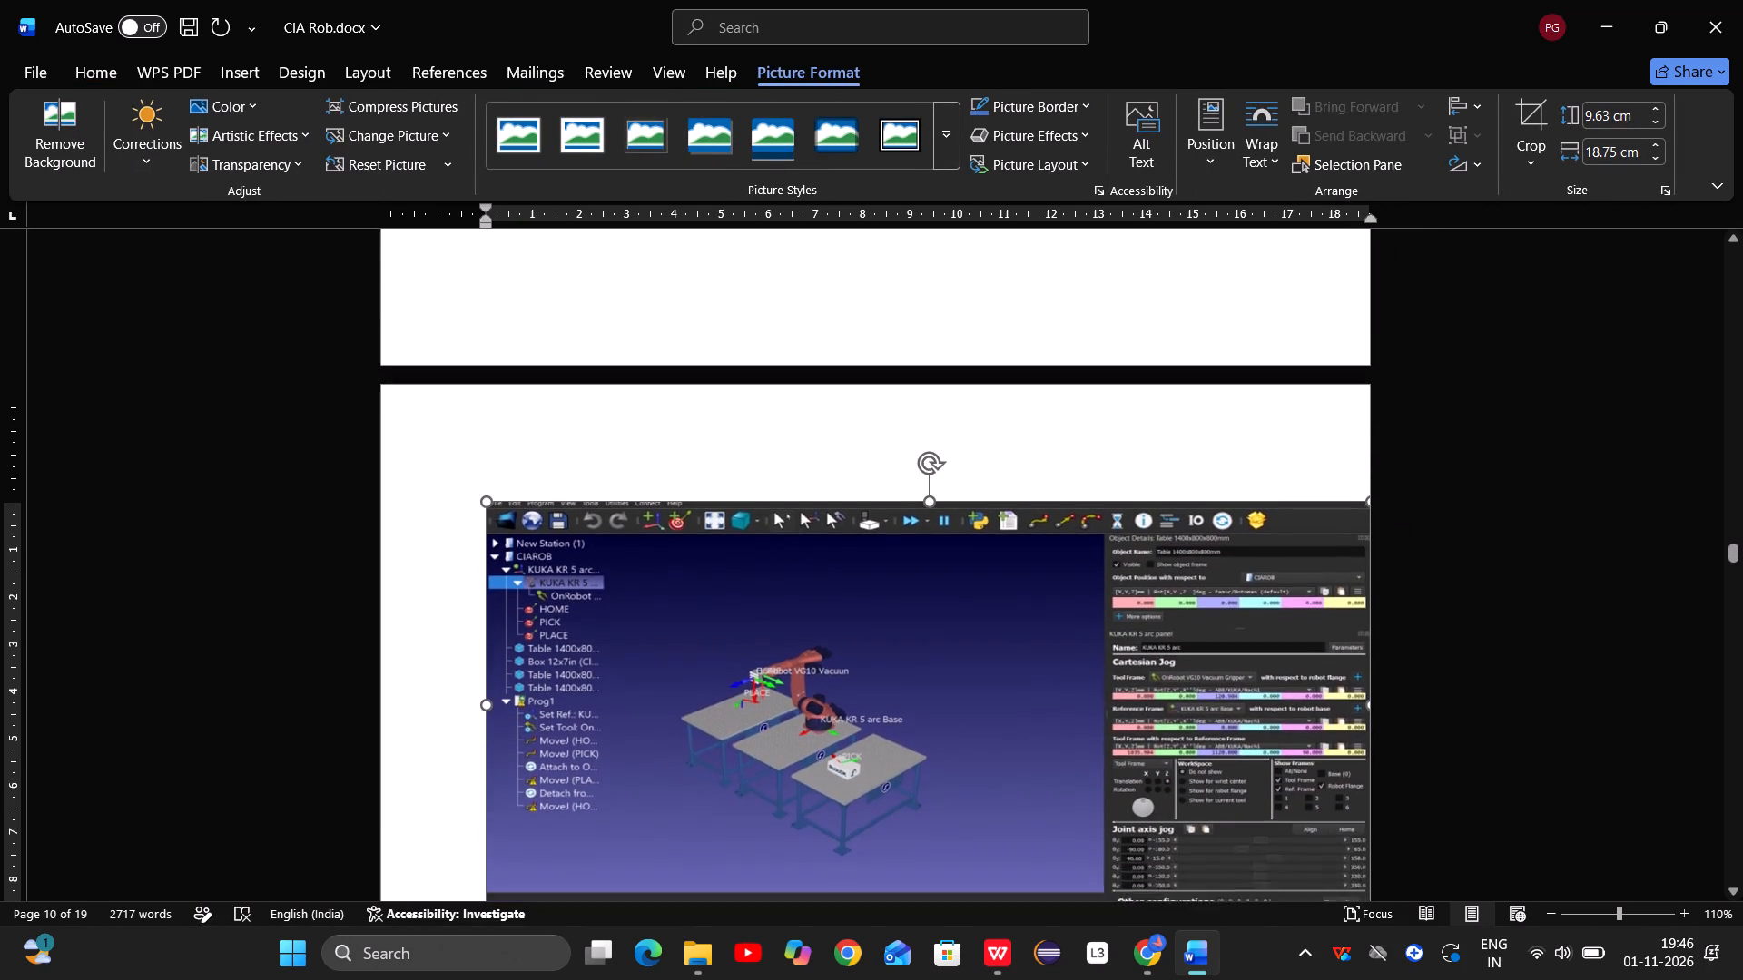
drag(1081, 568, 1078, 563)
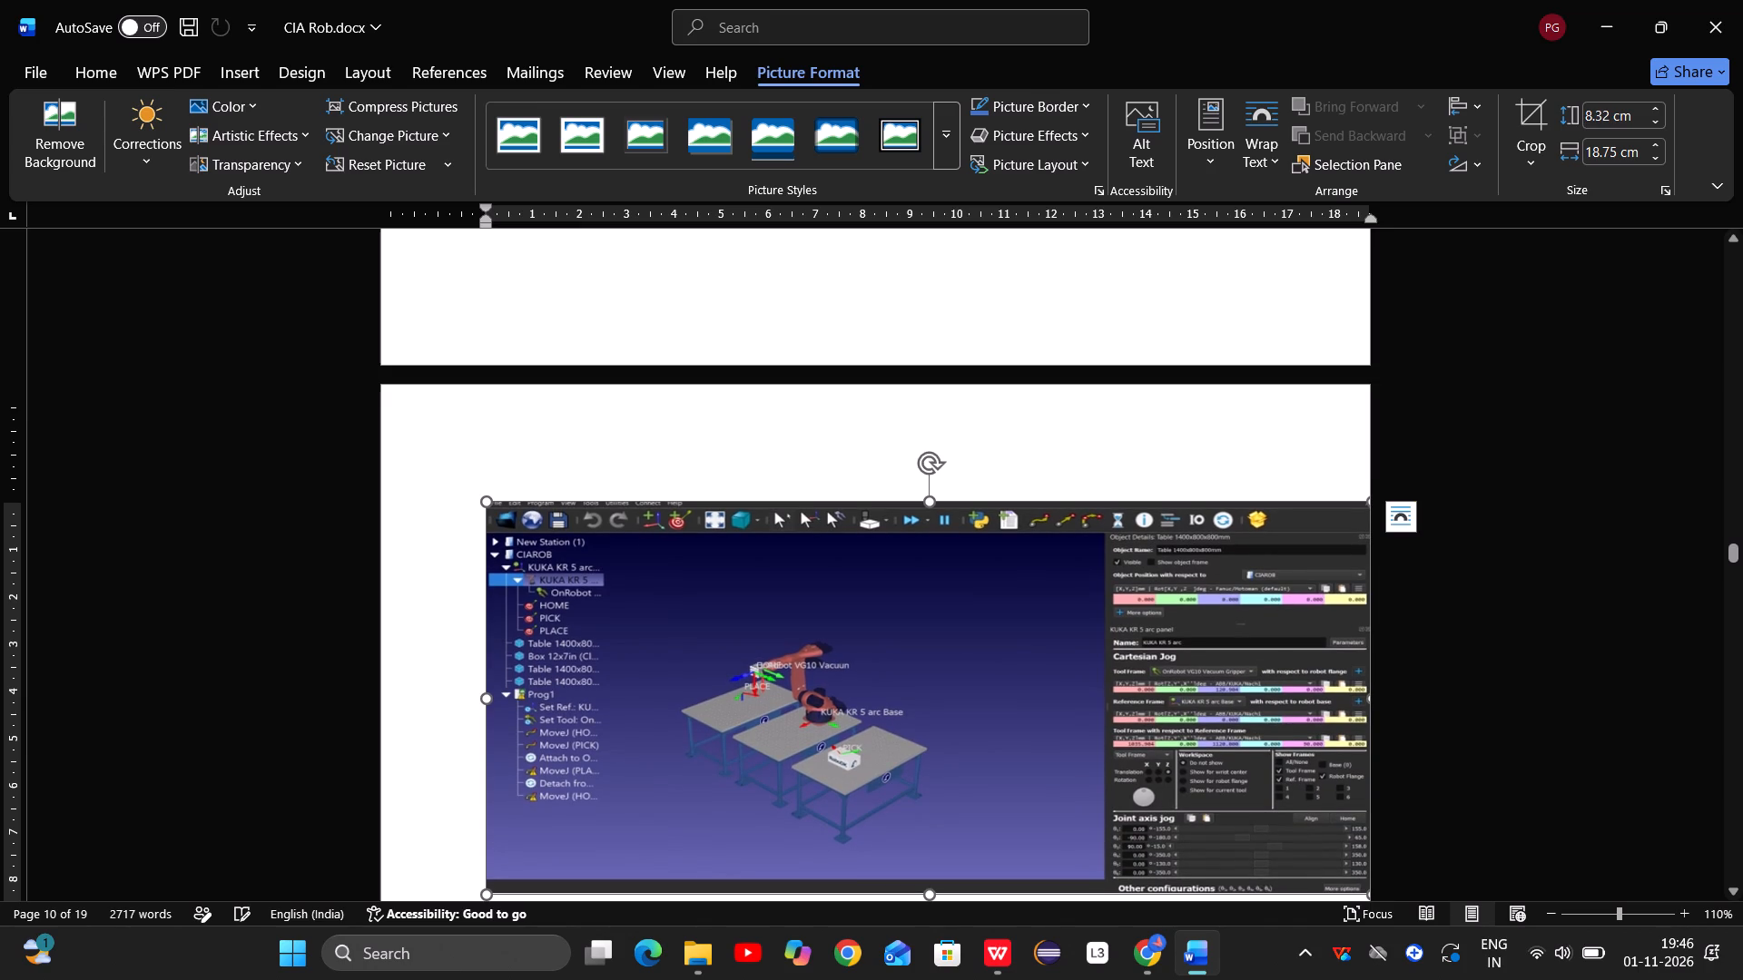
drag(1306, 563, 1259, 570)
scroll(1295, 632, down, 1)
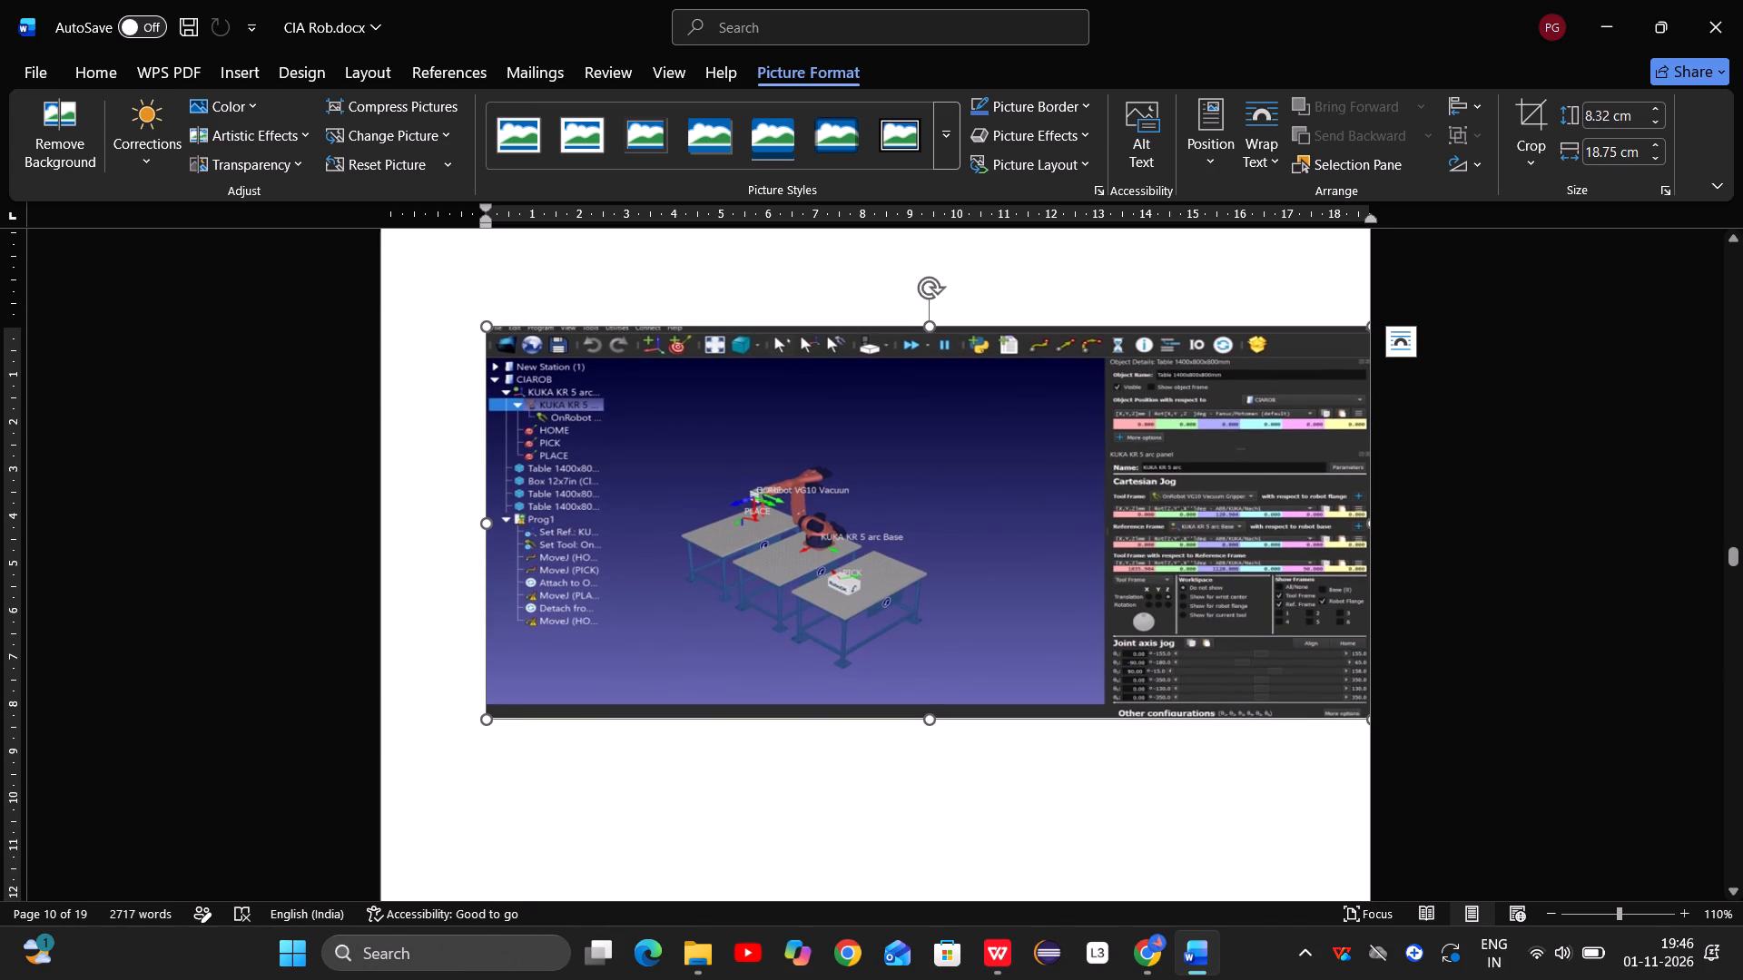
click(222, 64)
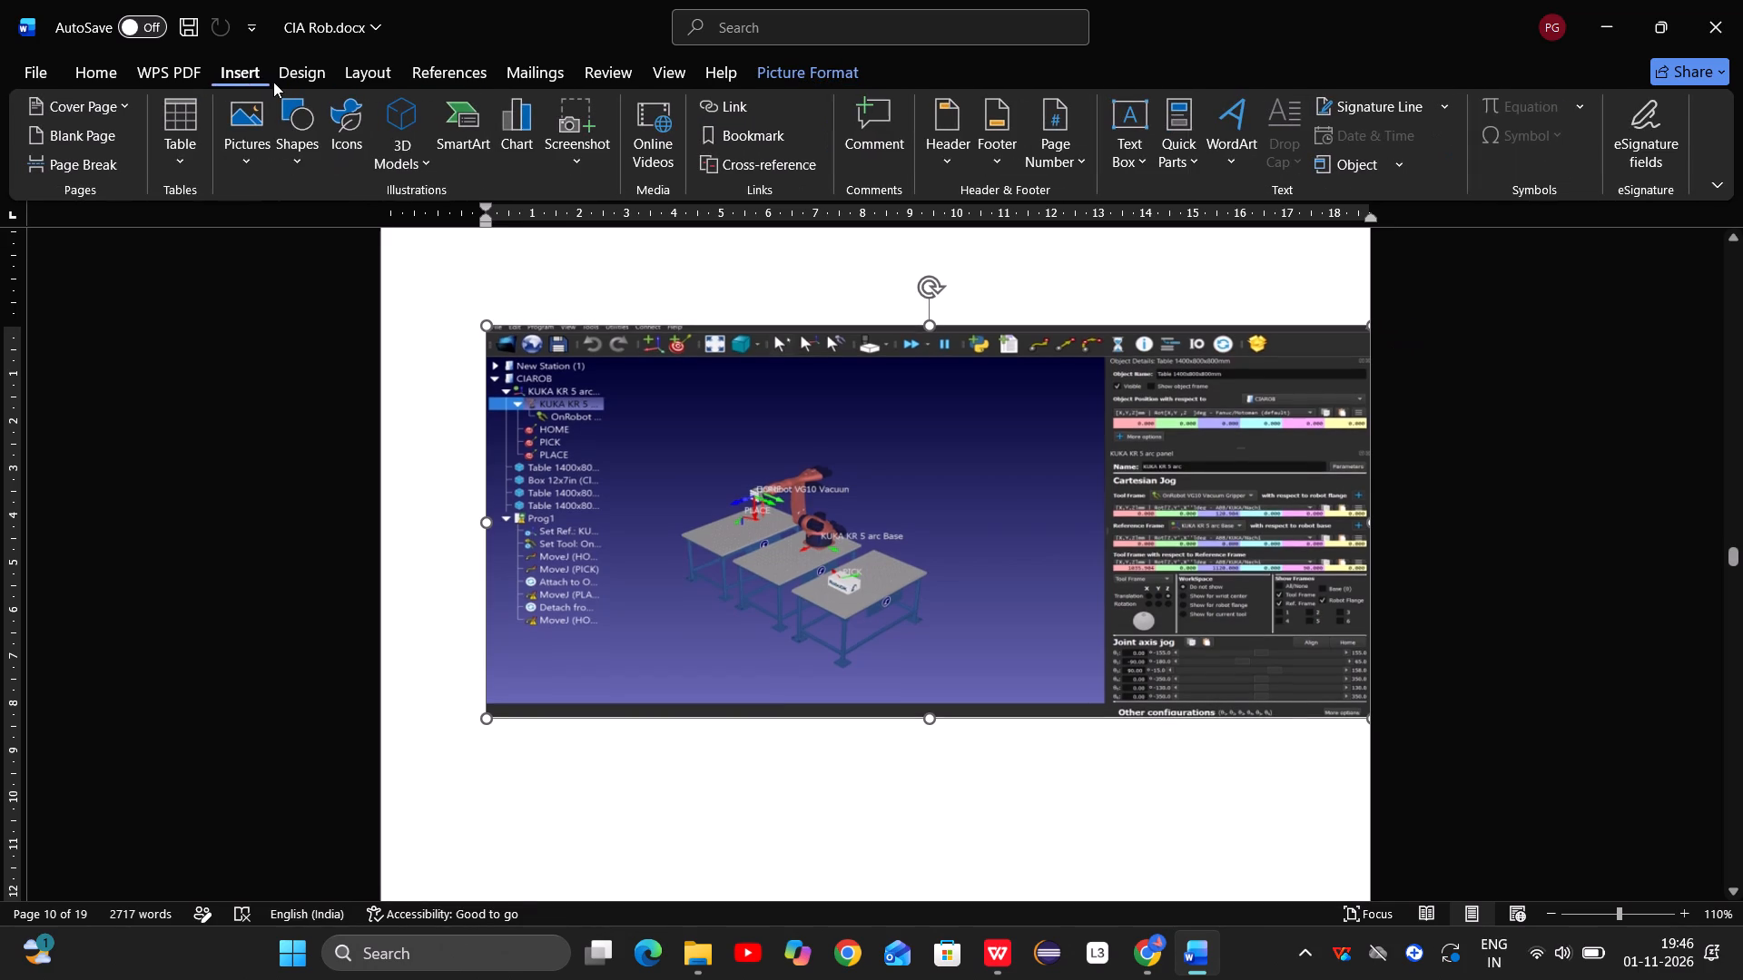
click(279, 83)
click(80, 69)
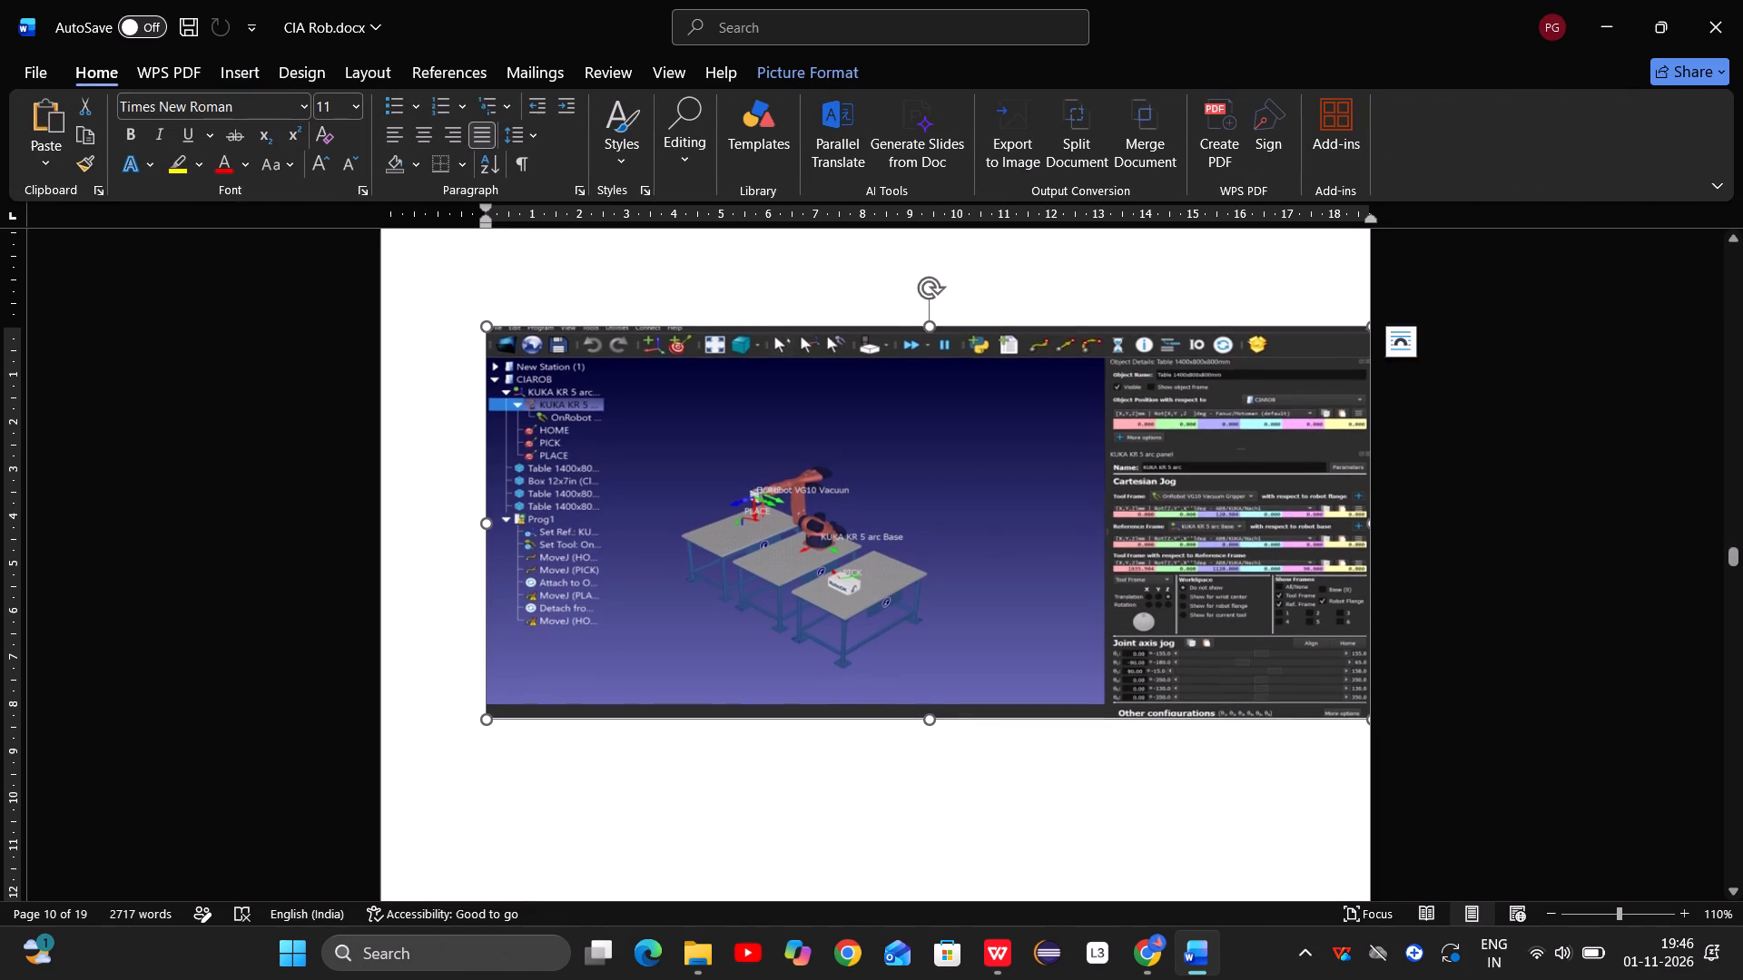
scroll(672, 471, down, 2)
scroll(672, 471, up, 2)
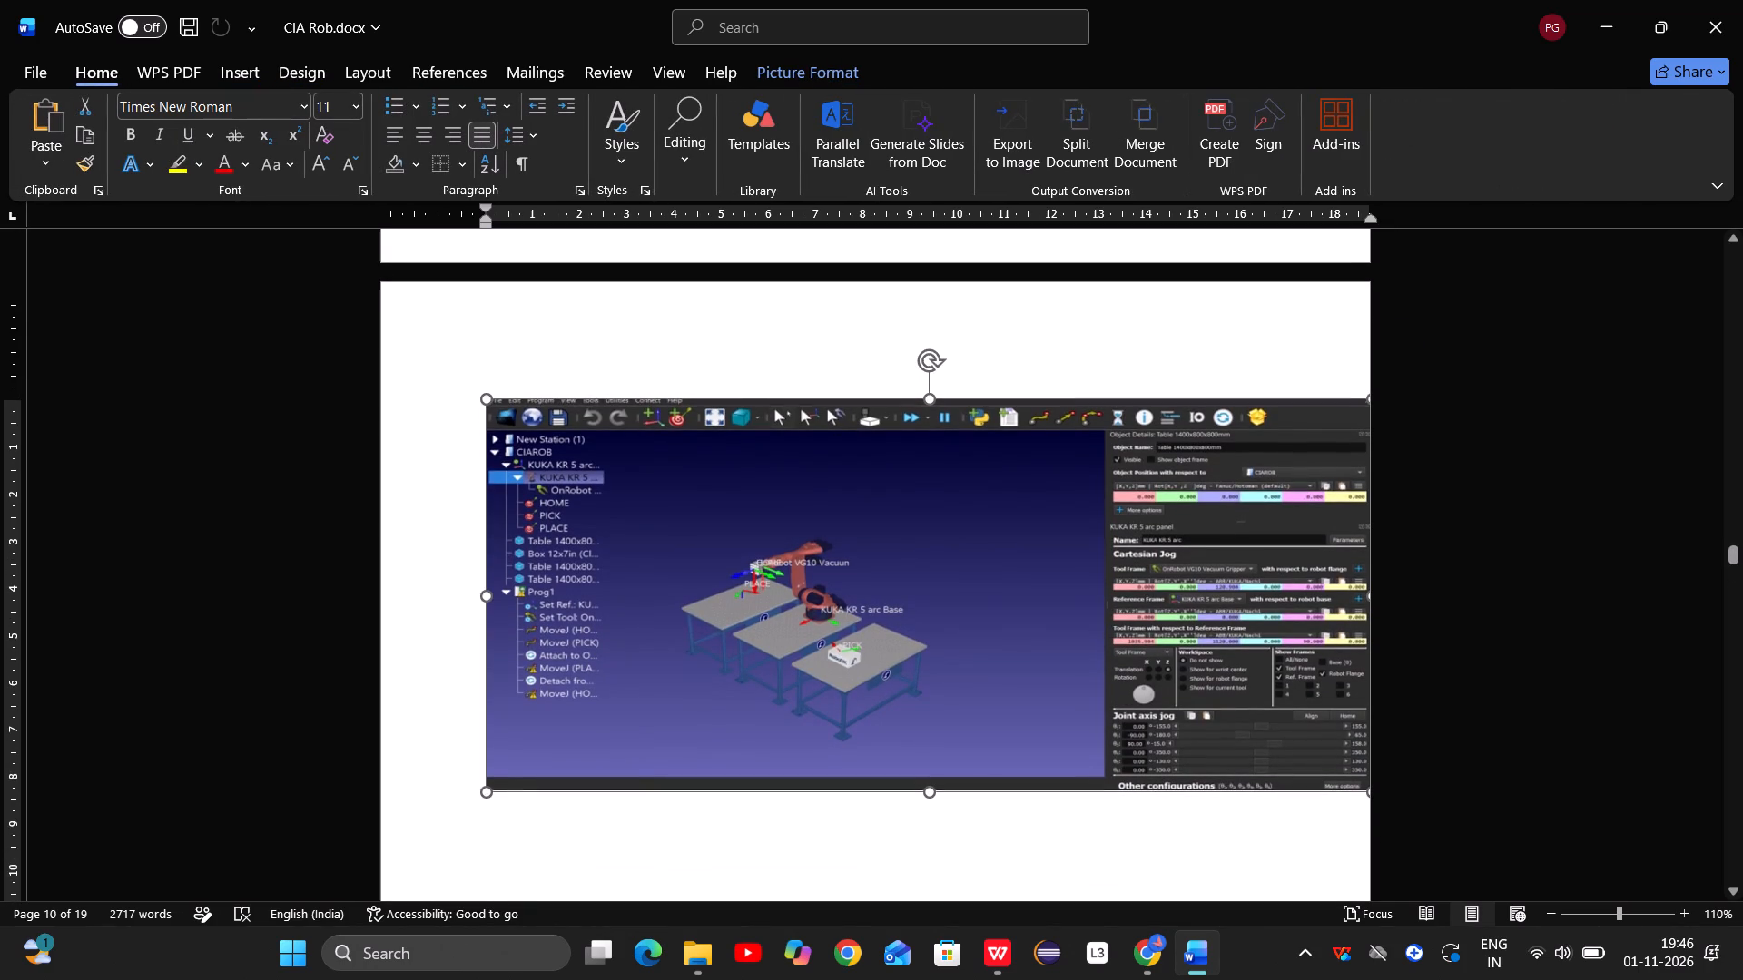
Set the RoboDK simulation screenshot's text wrapping to Square.
click(575, 517)
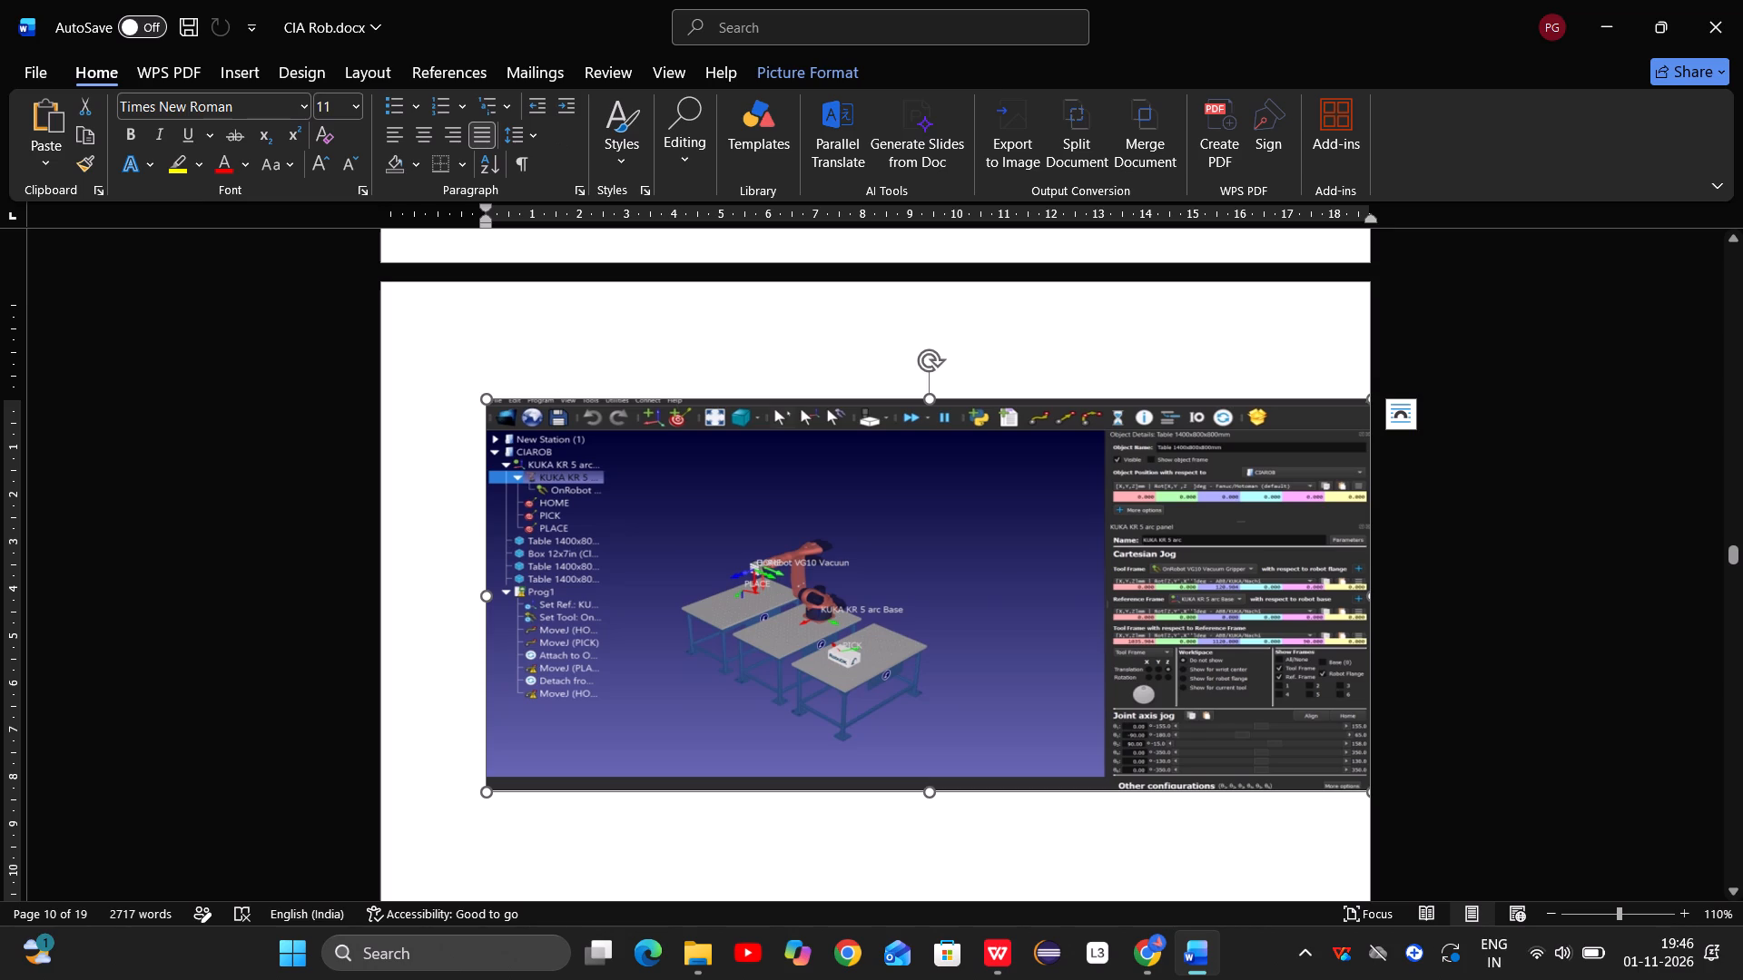
click(1398, 424)
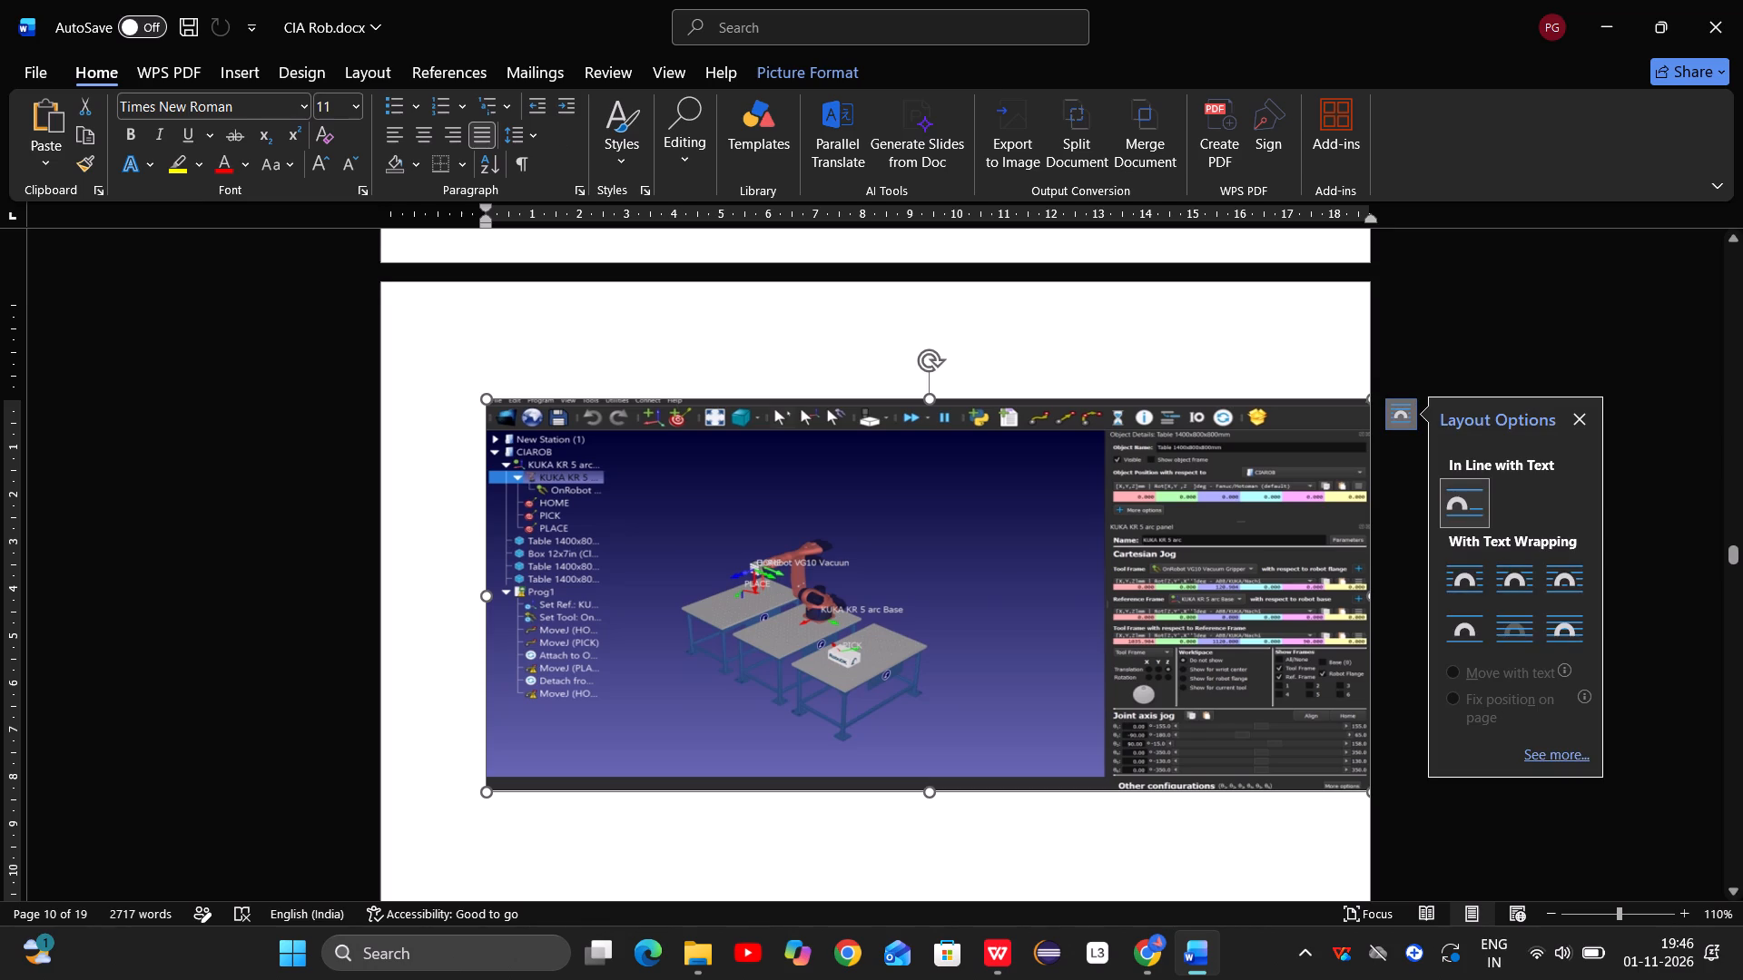
click(1462, 589)
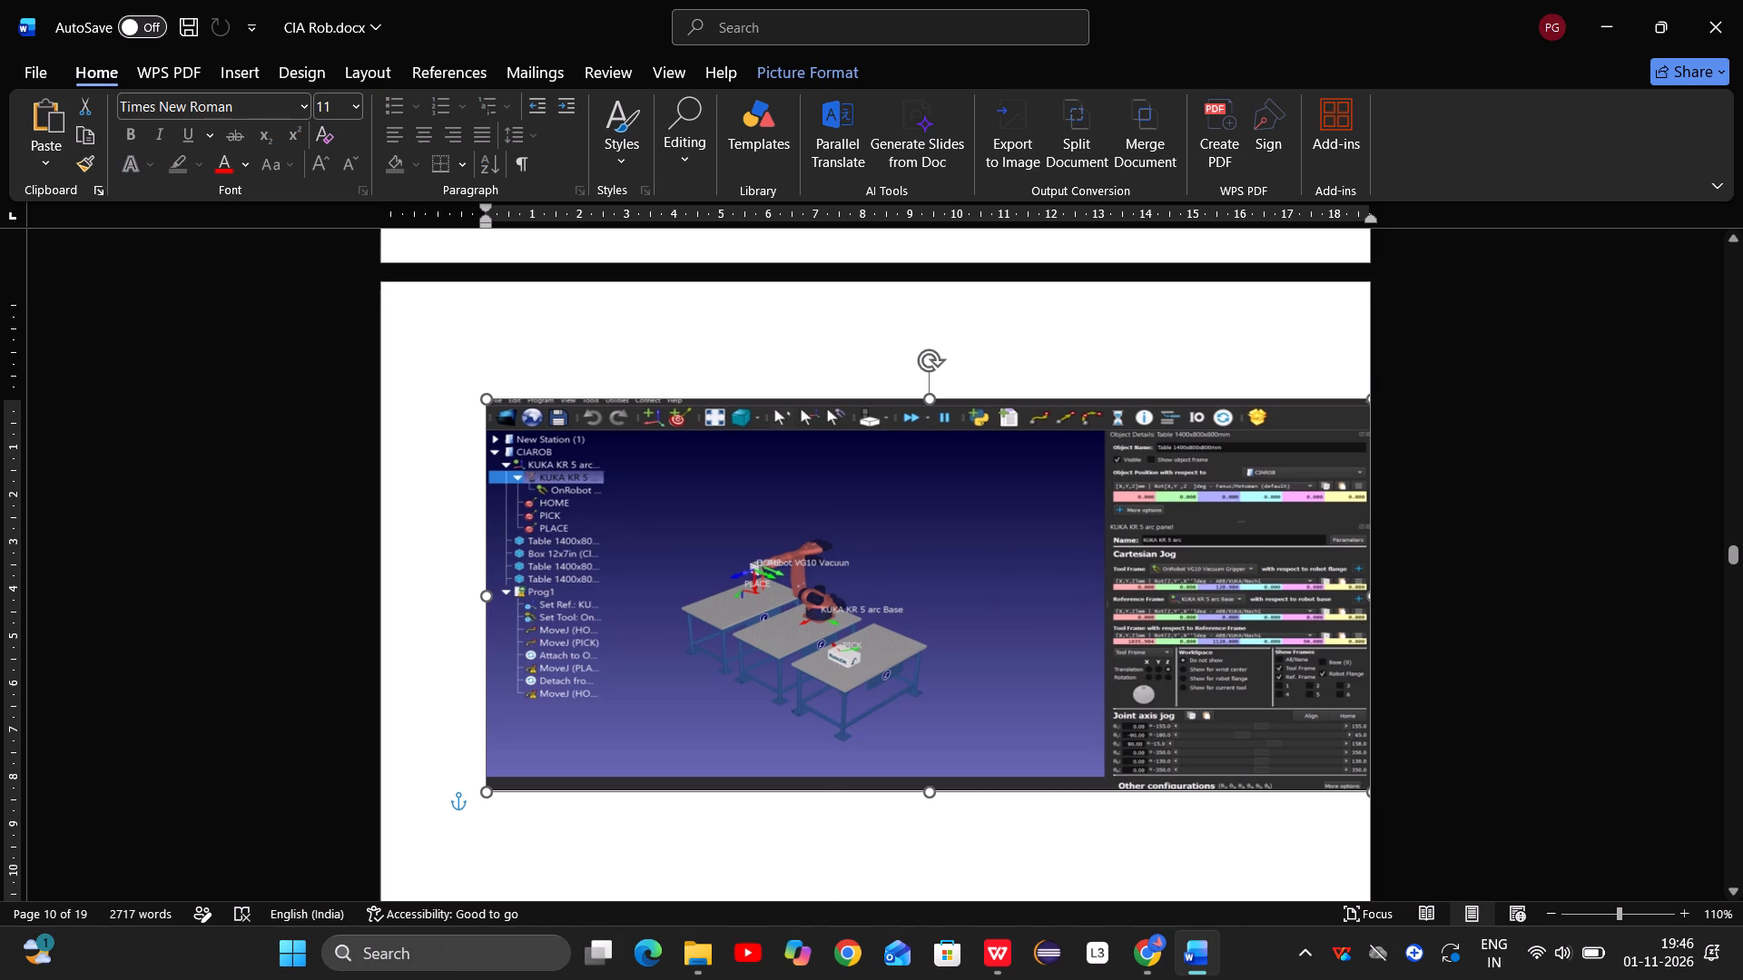
Increase the indent of the paragraph the RoboDK simulation screenshot is anchored to by one level.
right_click(825, 603)
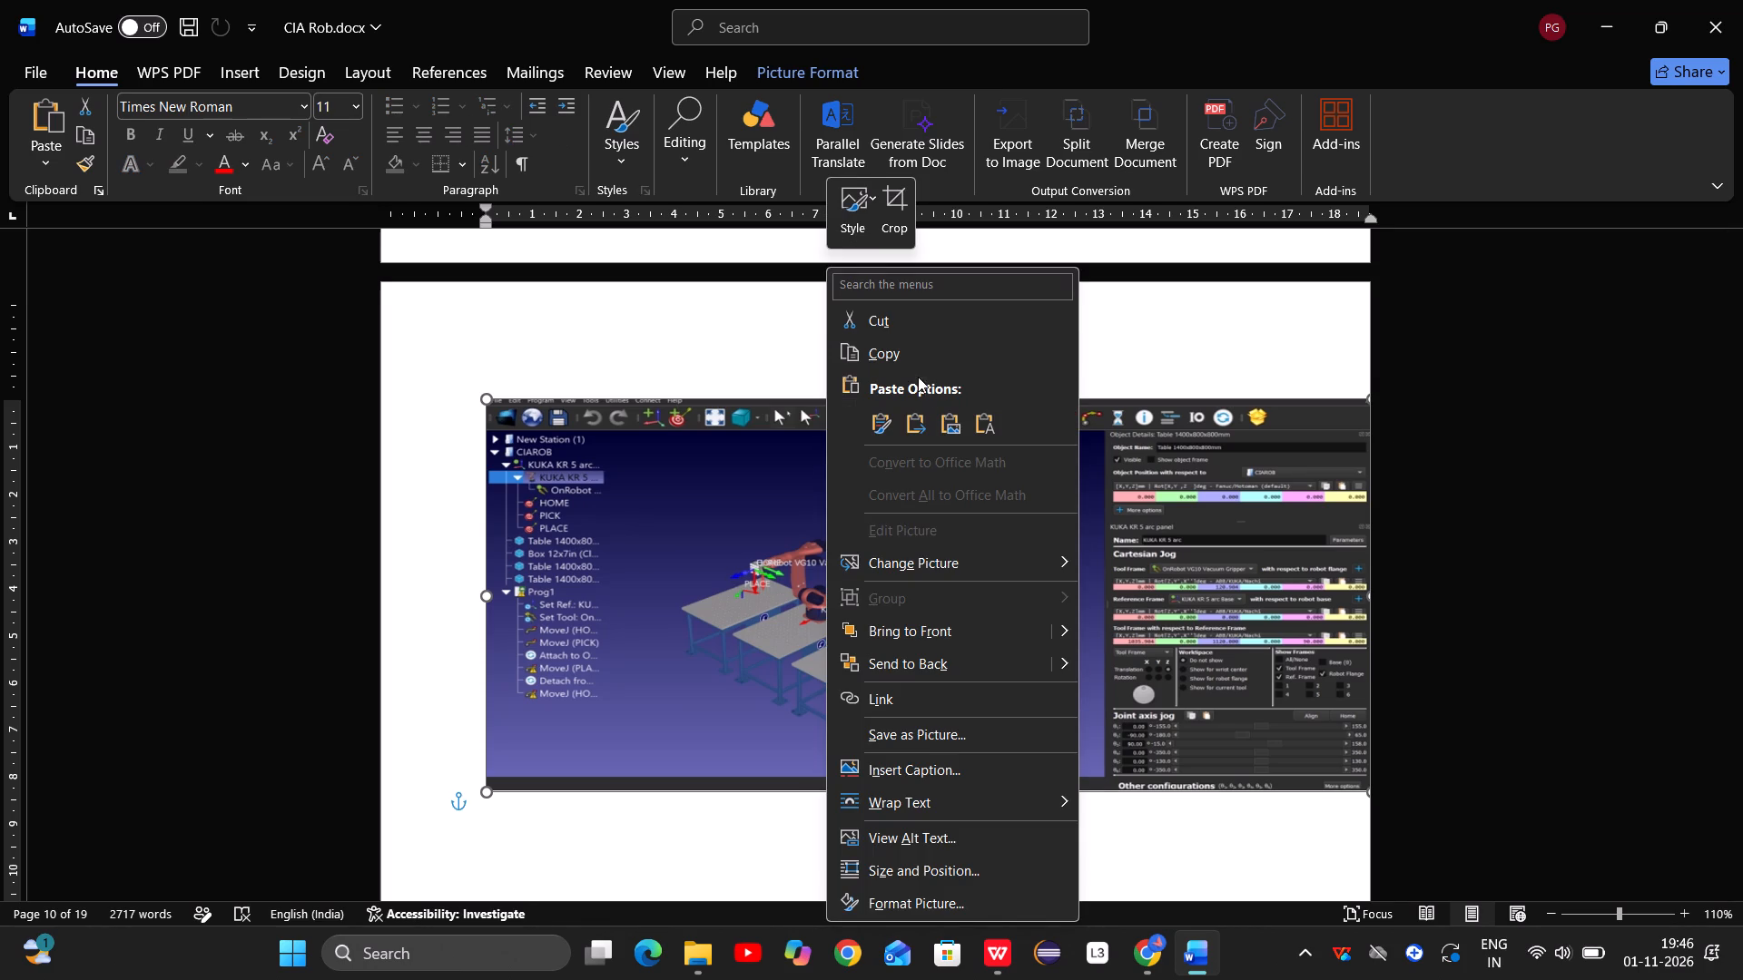
drag(564, 425, 572, 96)
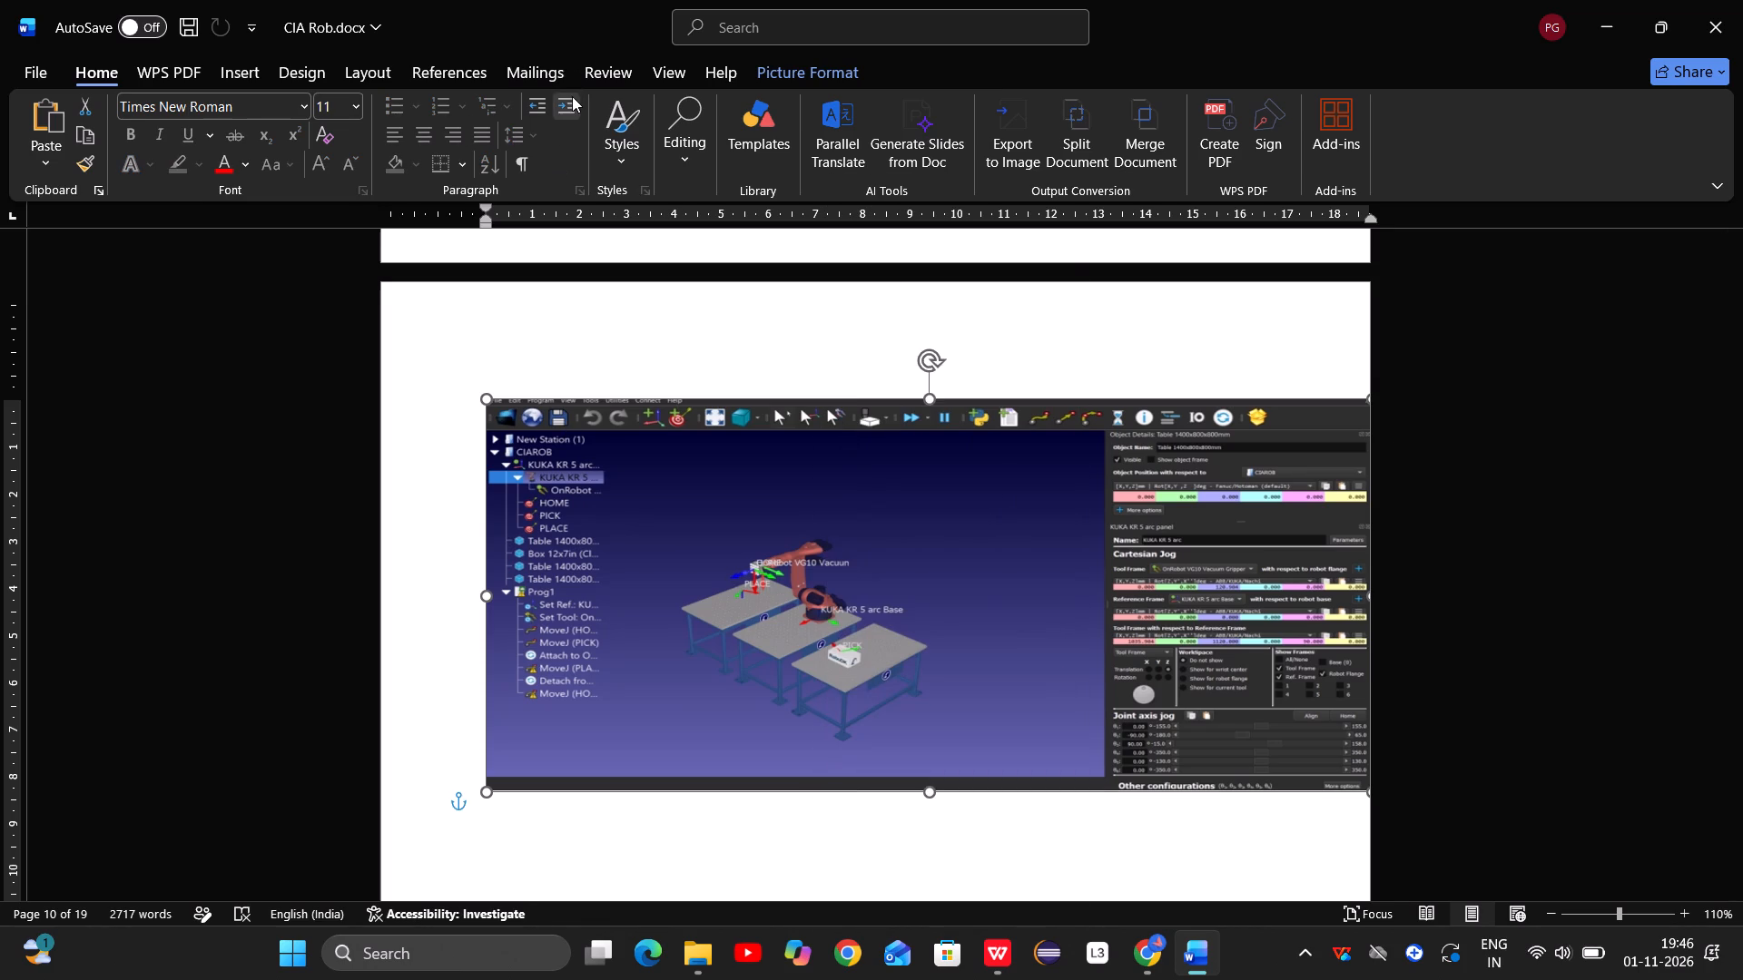
click(572, 96)
Move the RoboDK simulation screenshot about 0.9 cm to the left so that it fits within the page width.
click(957, 450)
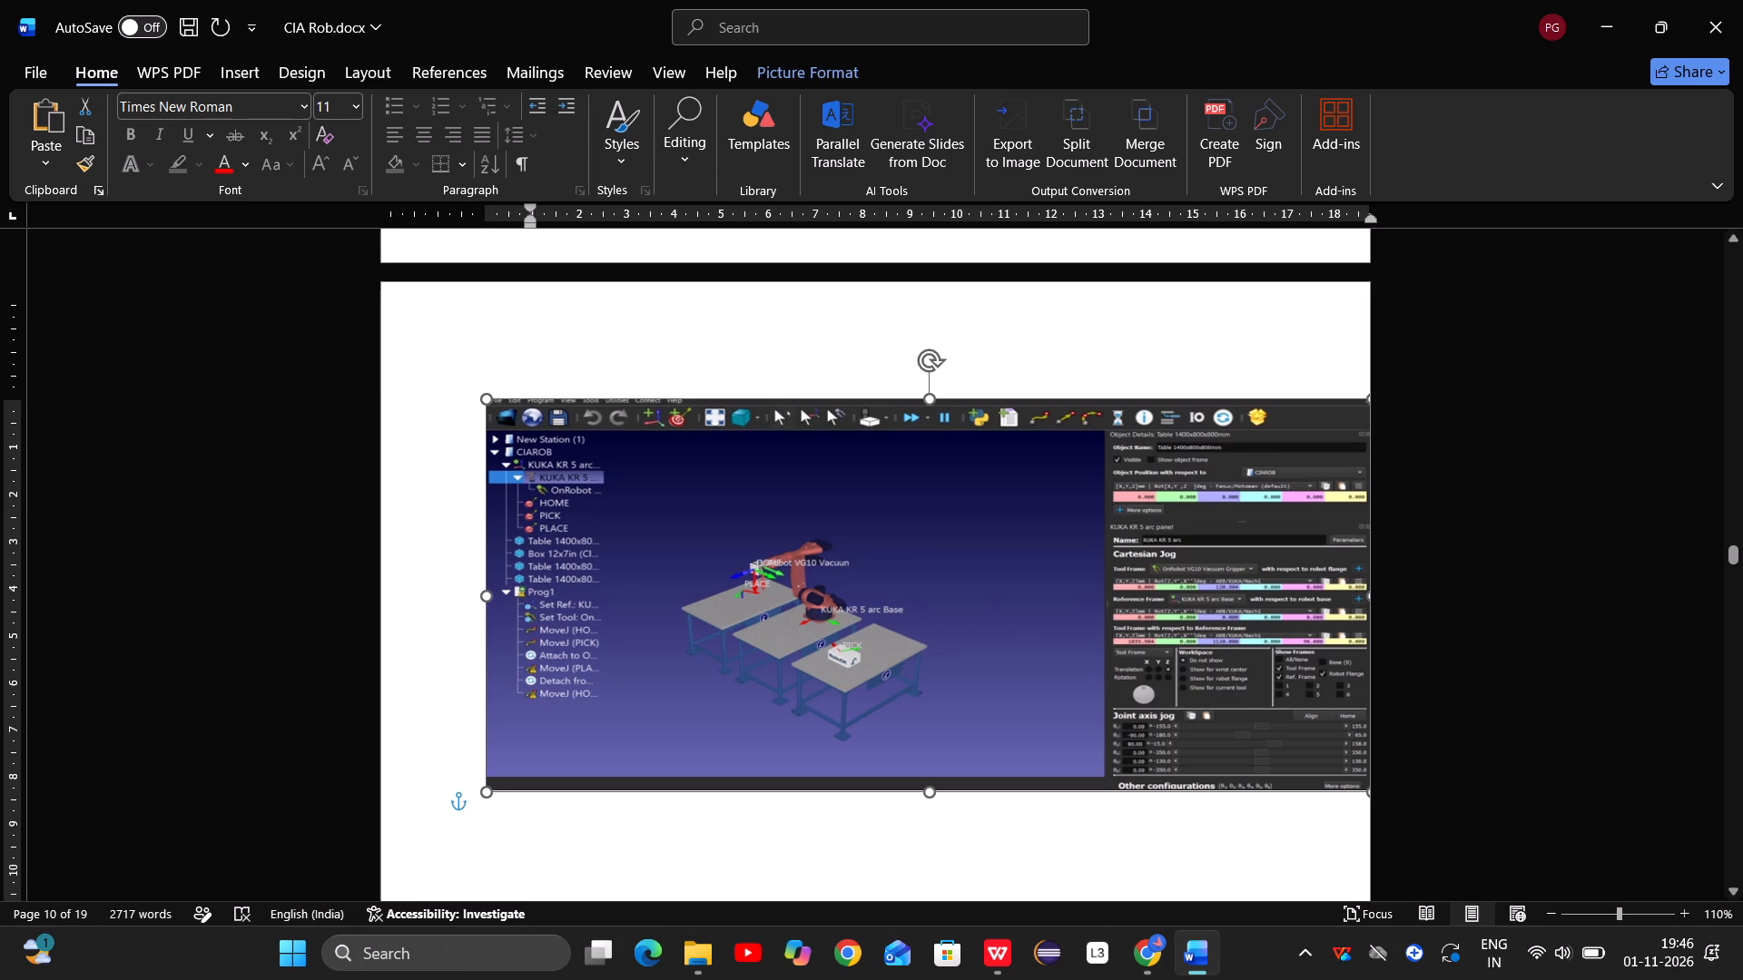
drag(957, 450, 913, 406)
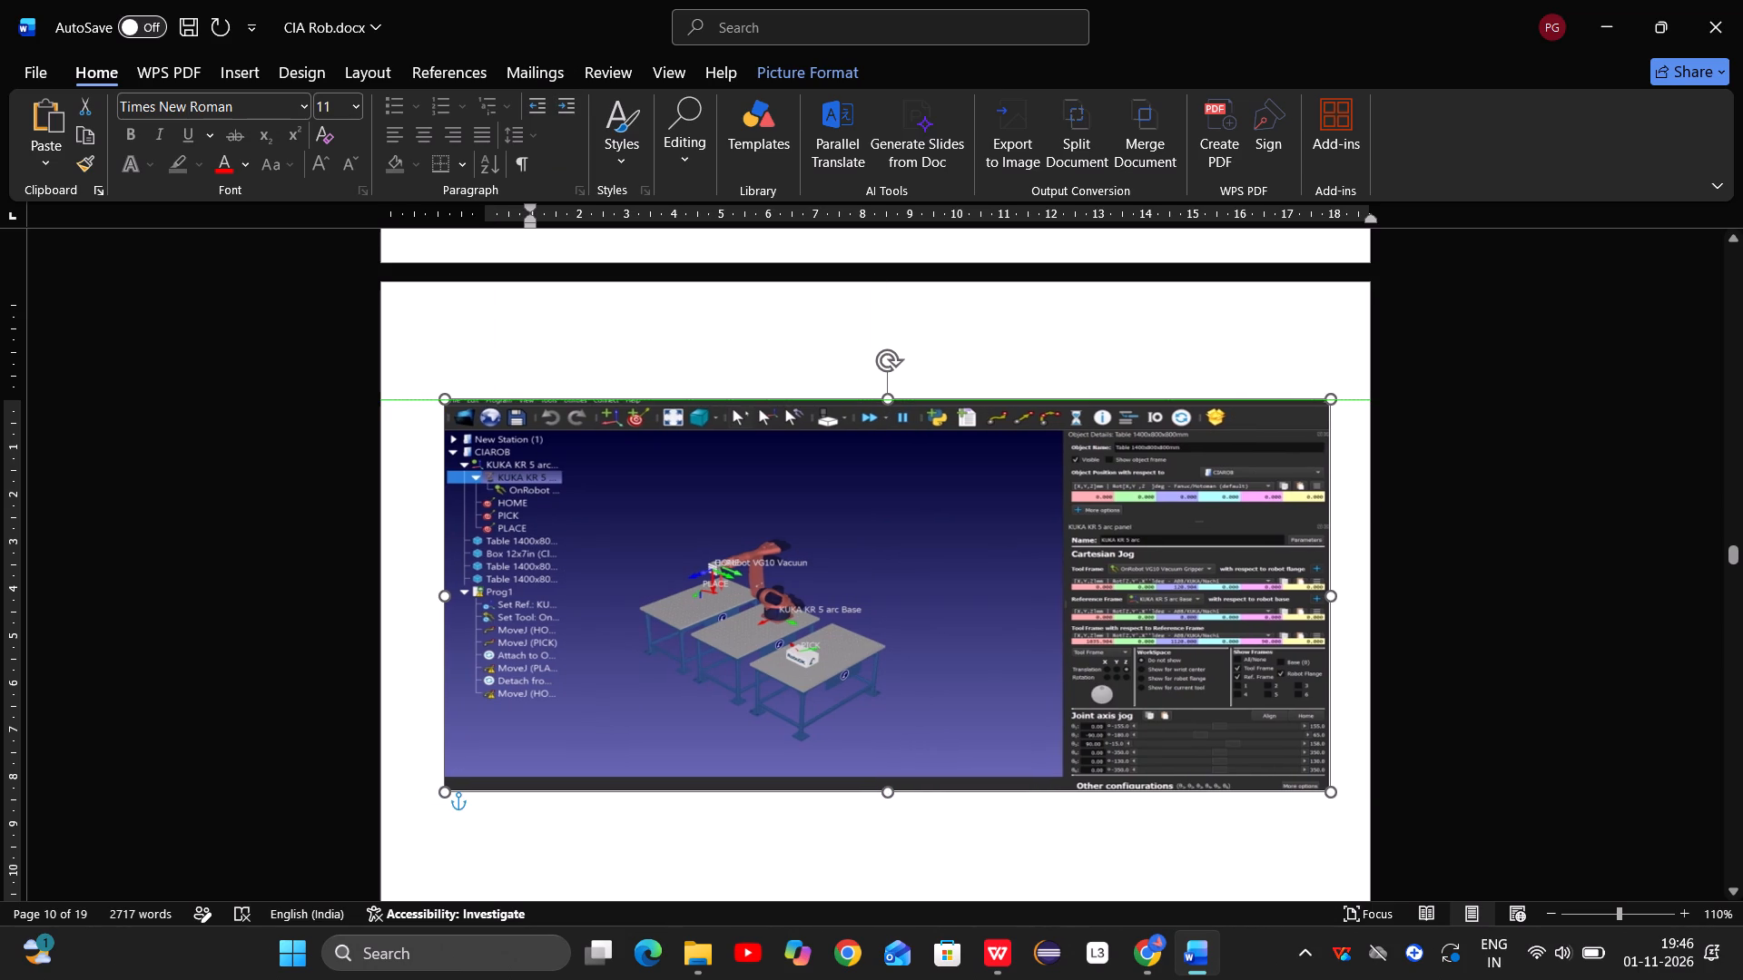
drag(913, 406, 912, 401)
Delete the blank lines between the RoboDK simulation screenshot and its Figure 9 caption so the caption sits just below the picture.
scroll(957, 685, down, 2)
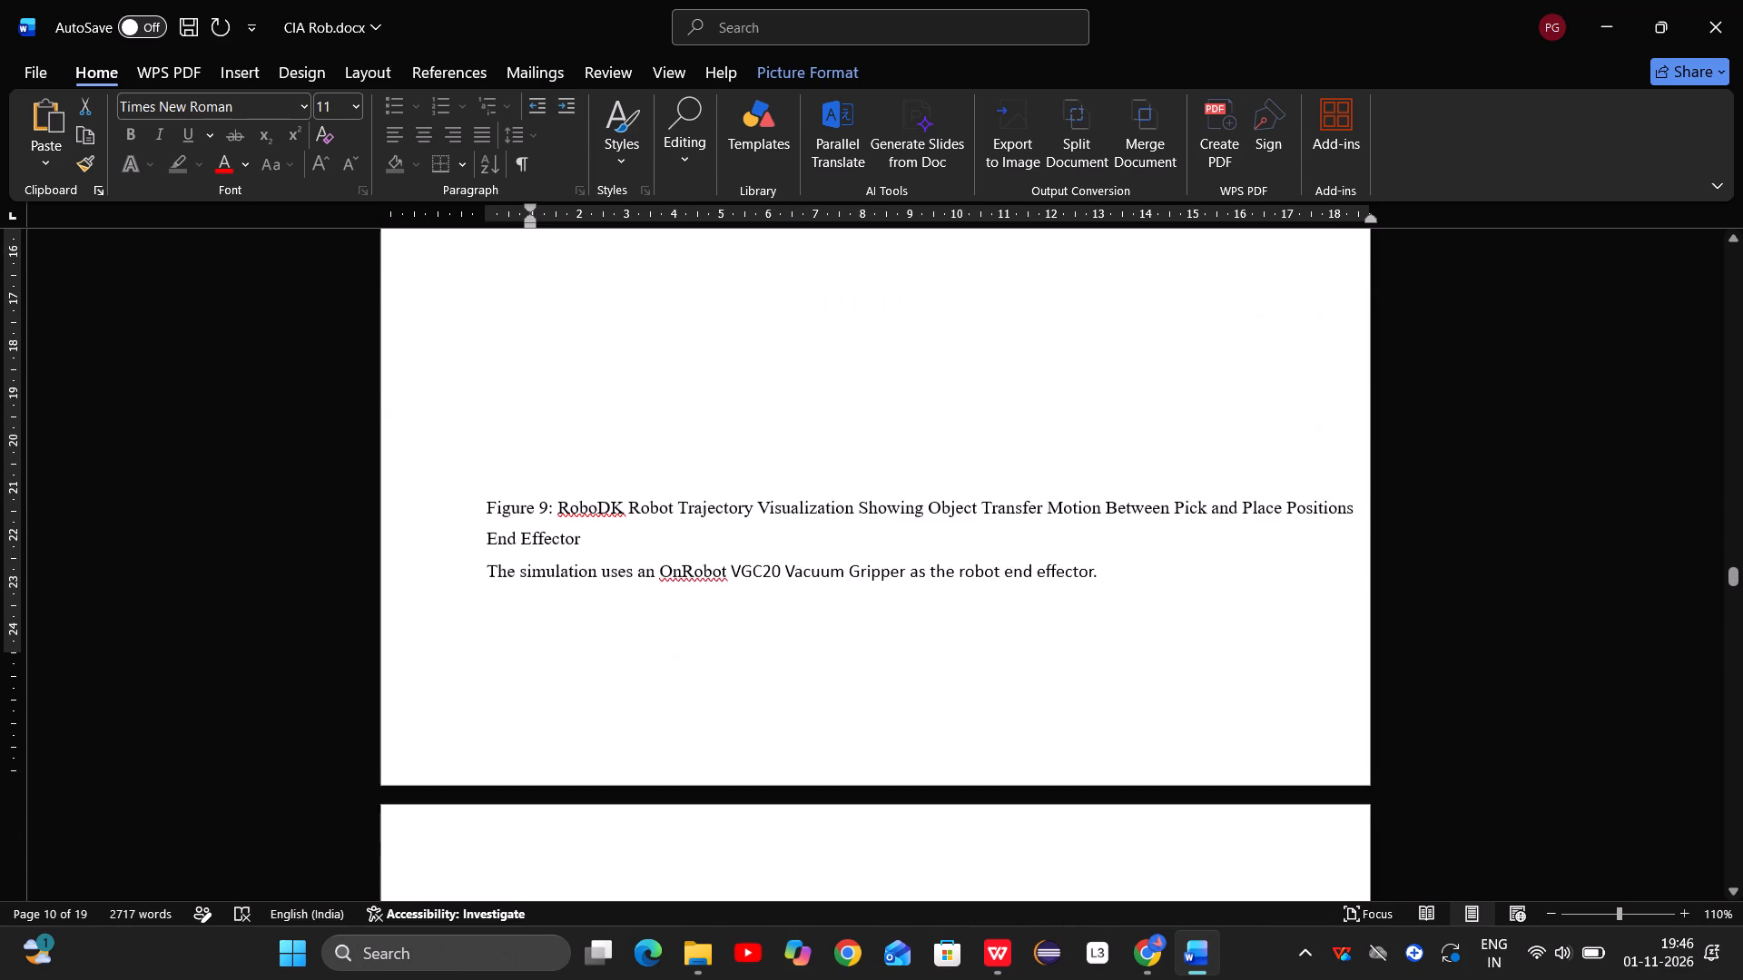
click(493, 483)
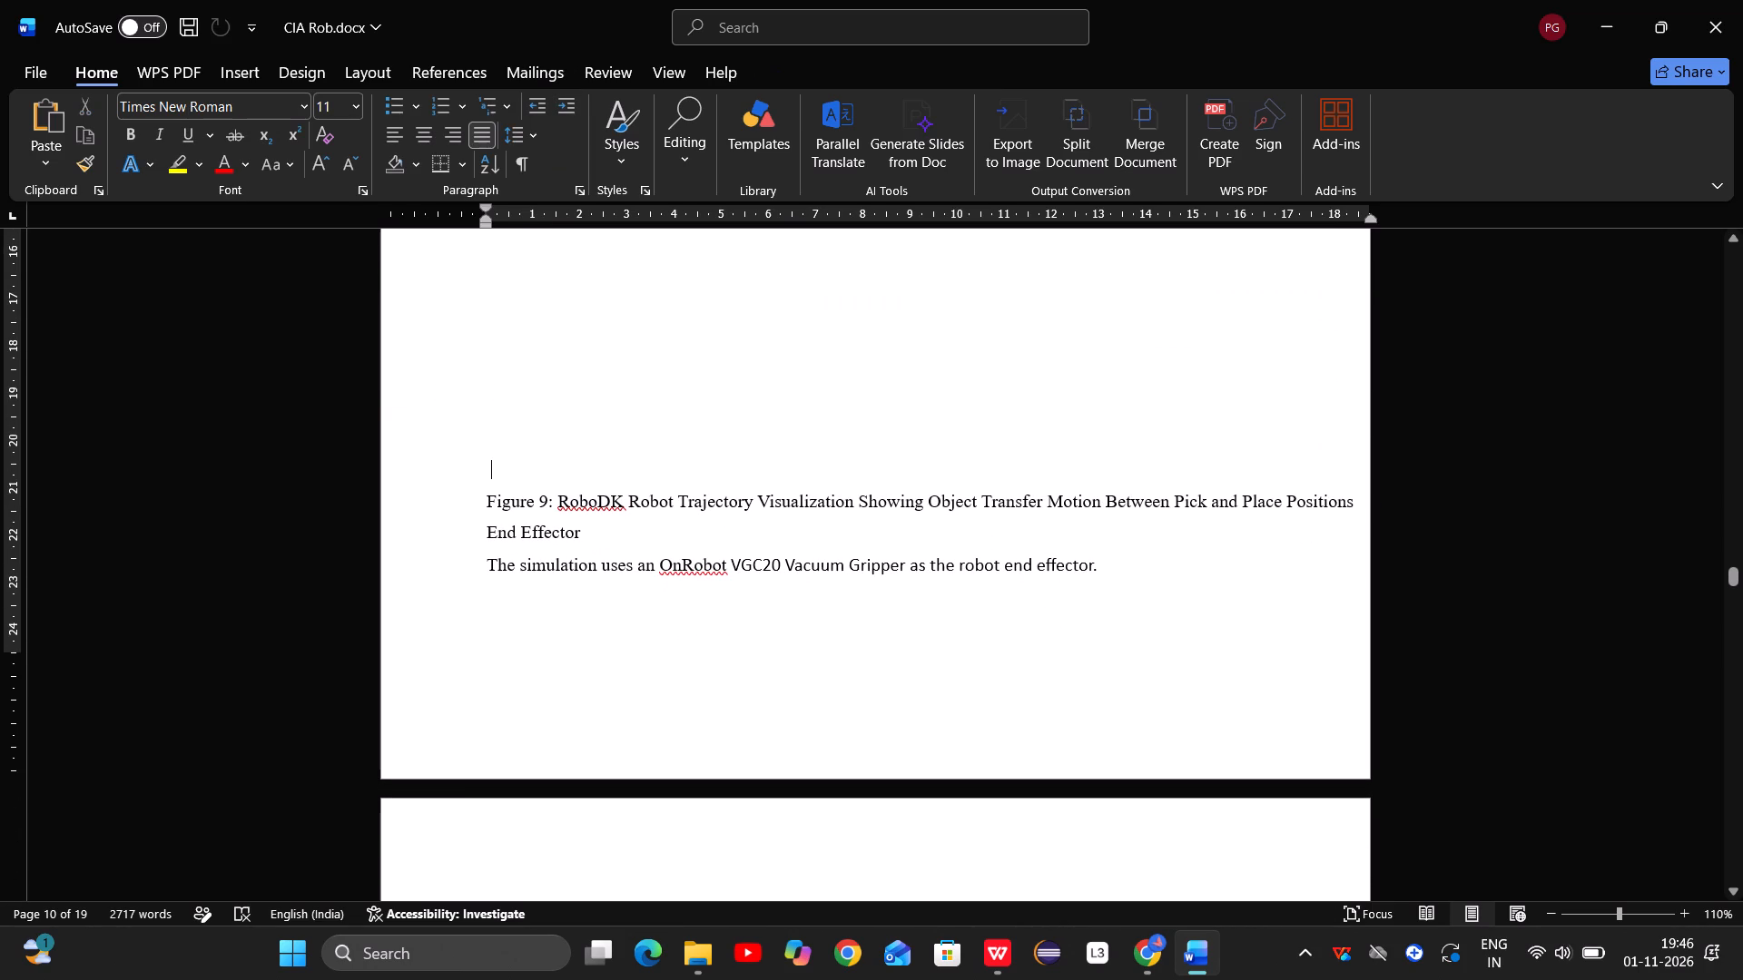
click(478, 501)
key(BackSpace)
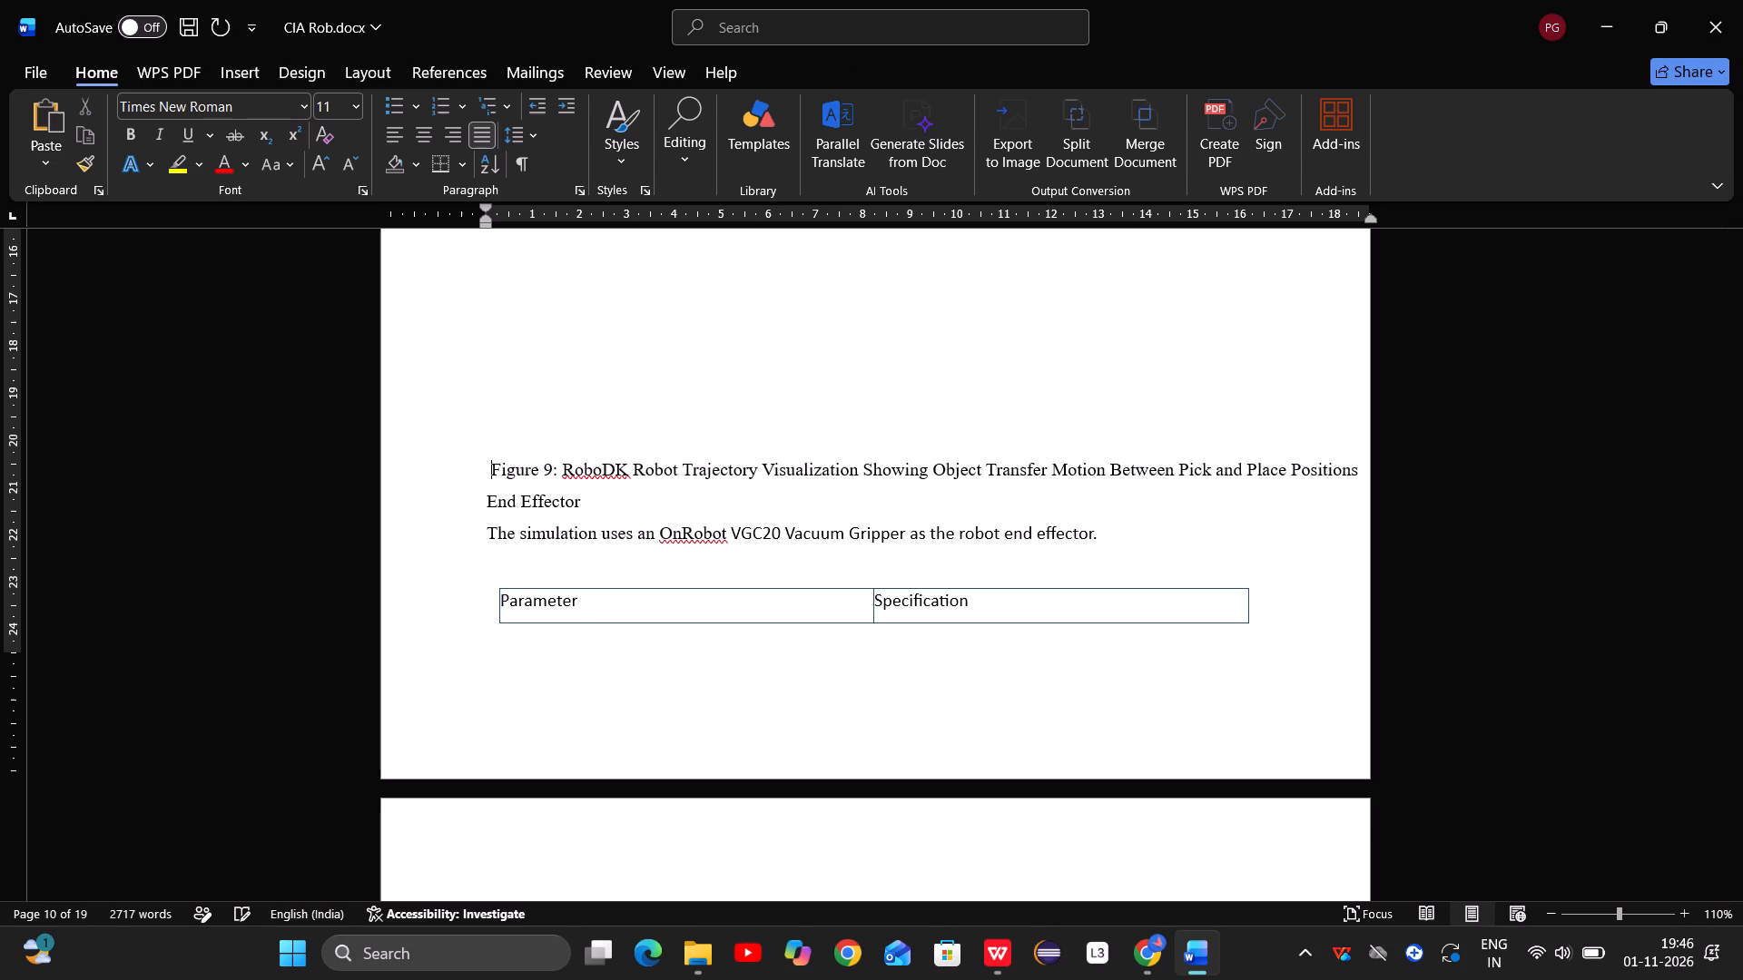
key(BackSpace)
key(BackSpace)
key(BackSpace)
key(BackSpace)
key(BackSpace)
key(BackSpace)
key(BackSpace)
key(BackSpace)
key(BackSpace)
key(BackSpace)
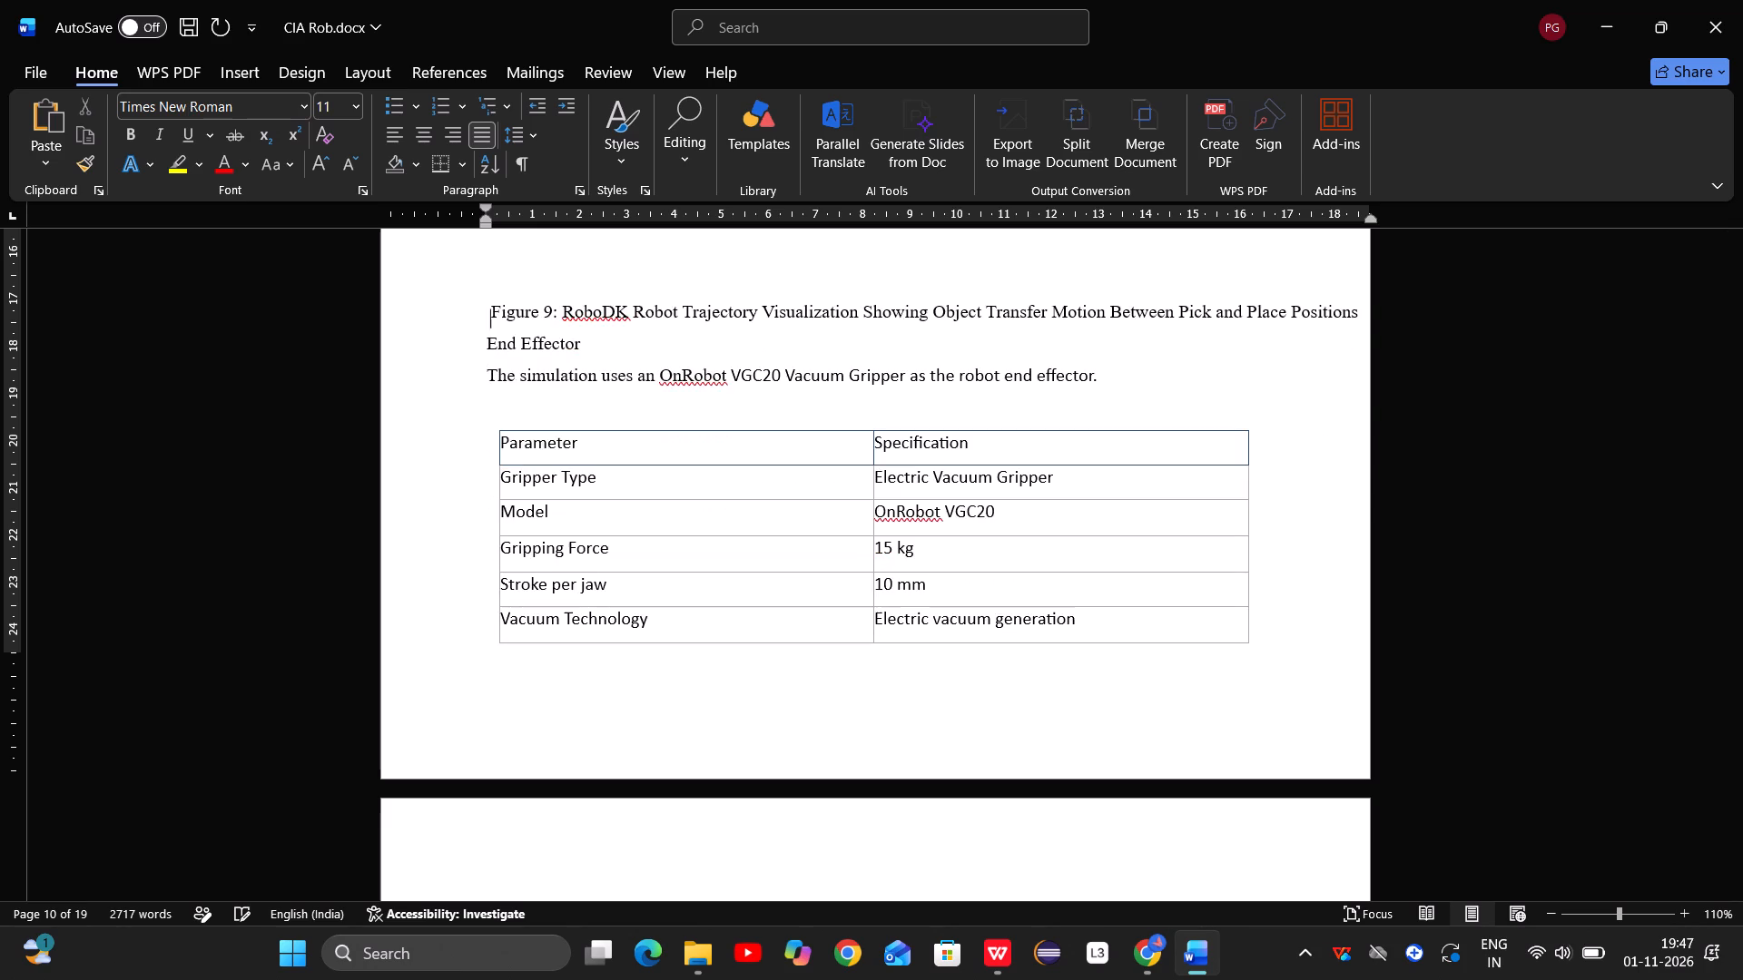
key(BackSpace)
key(BackSpace)
scroll(478, 501, up, 1)
key(BackSpace)
key(BackSpace)
key(BackSpace)
key(BackSpace)
key(BackSpace)
key(BackSpace)
key(BackSpace)
key(BackSpace)
key(BackSpace)
key(BackSpace)
key(BackSpace)
key(BackSpace)
key(BackSpace)
key(BackSpace)
key(BackSpace)
key(BackSpace)
key(BackSpace)
key(BackSpace)
key(BackSpace)
key(BackSpace)
key(BackSpace)
key(BackSpace)
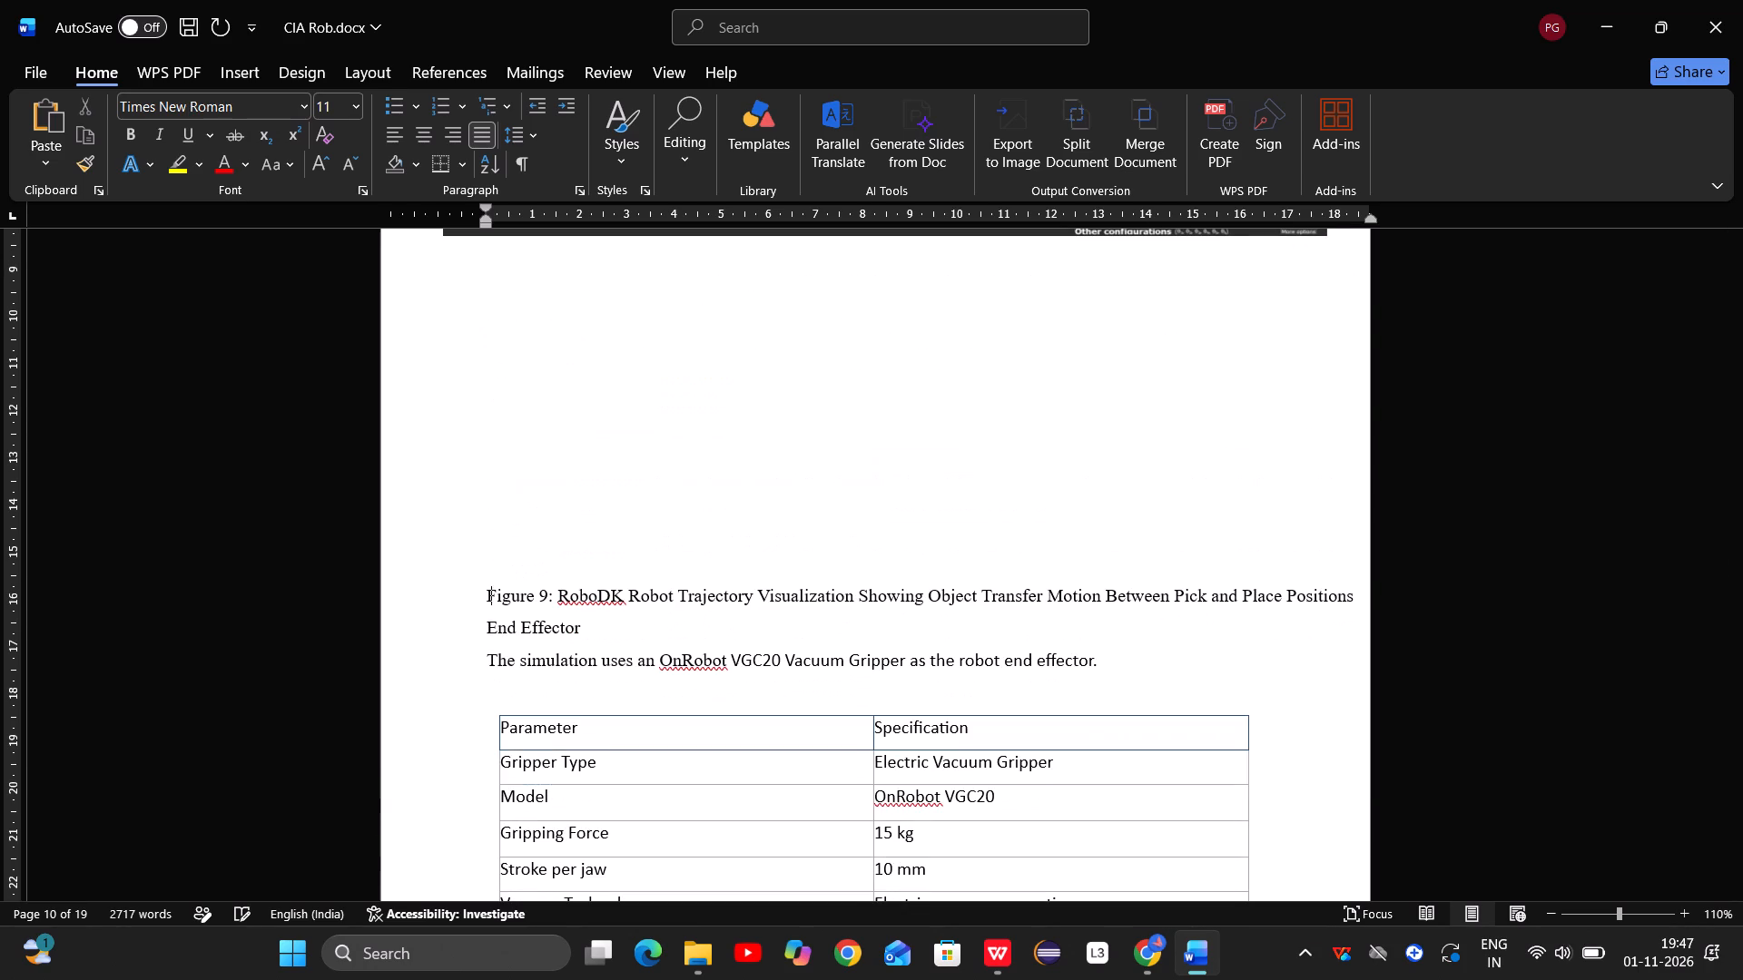
key(Return)
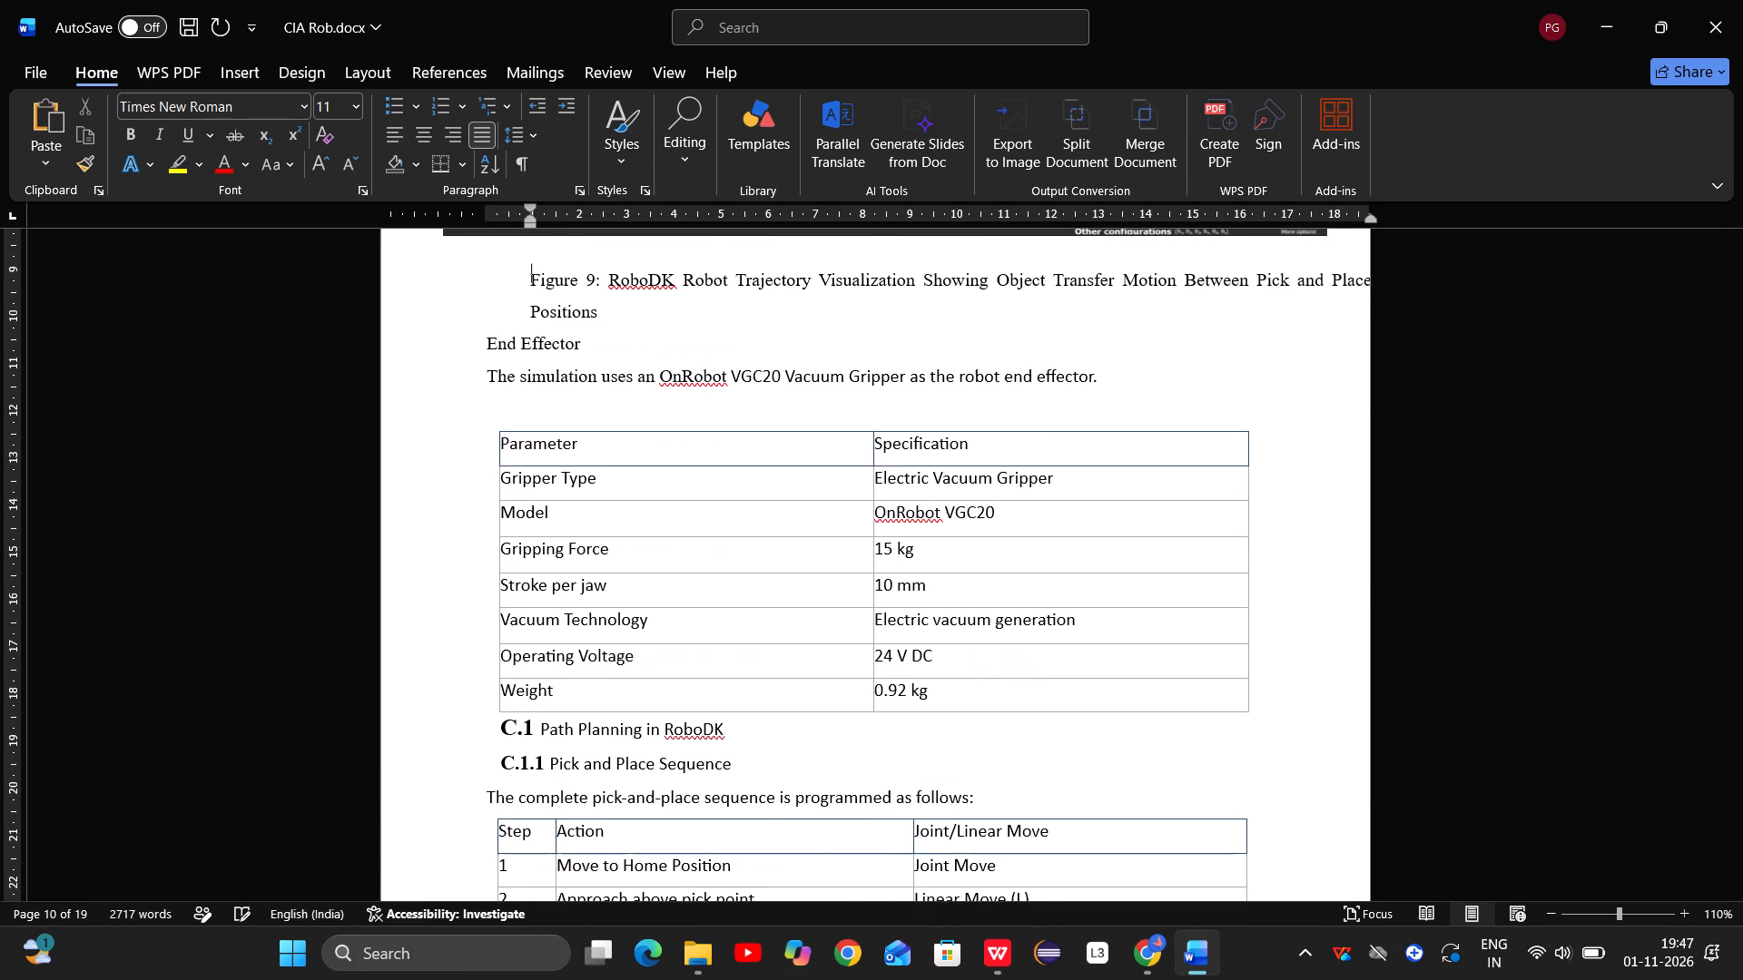
key(Return)
key(BackSpace)
key(BackSpace)
key(BackSpace)
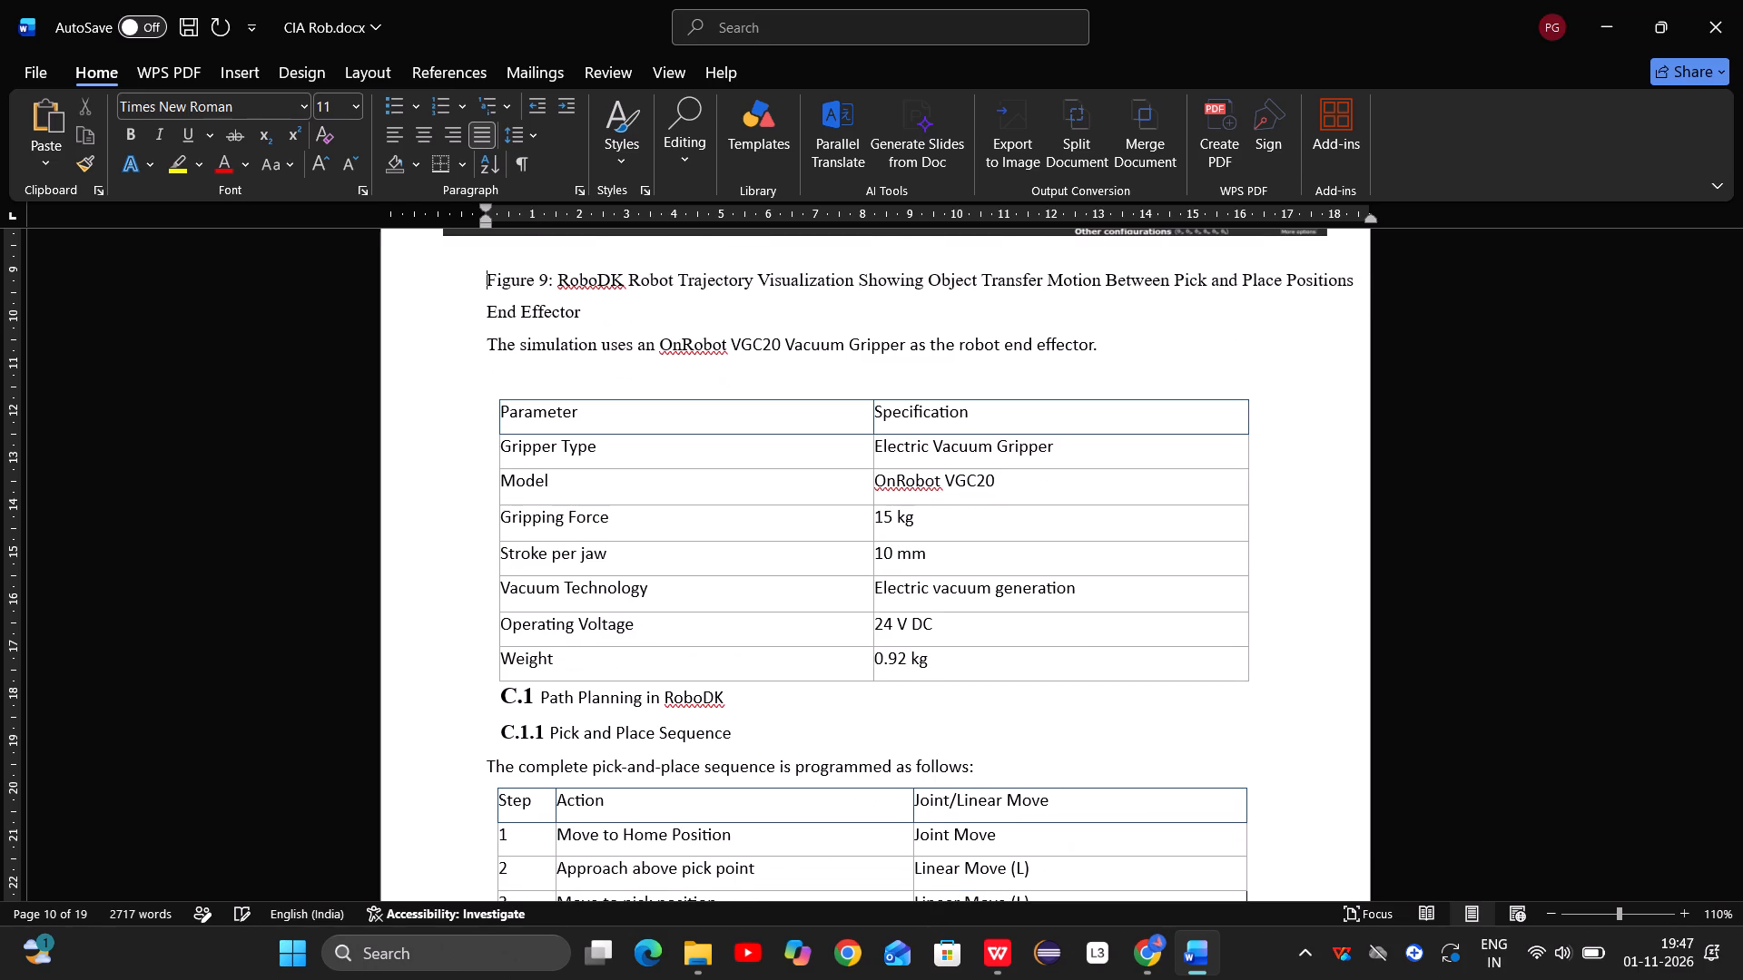
key(Return)
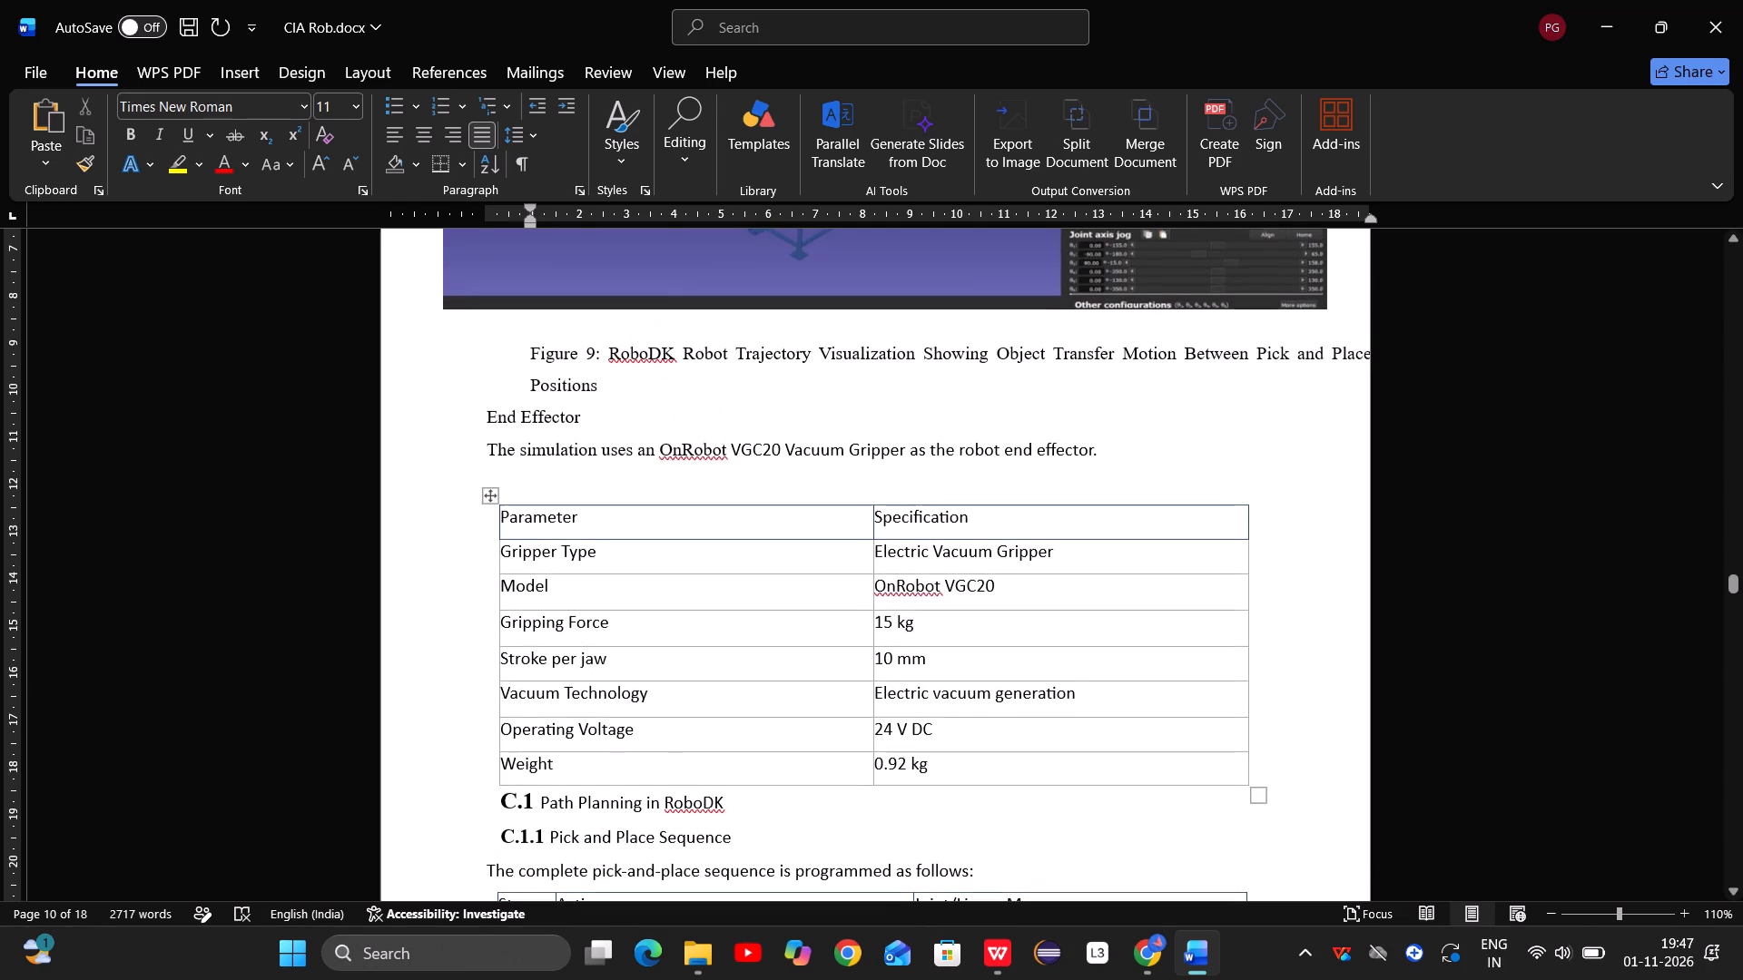
Adjust the indent of the Figure 9 caption until it aligns with the body text at the zero margin.
scroll(804, 505, up, 1)
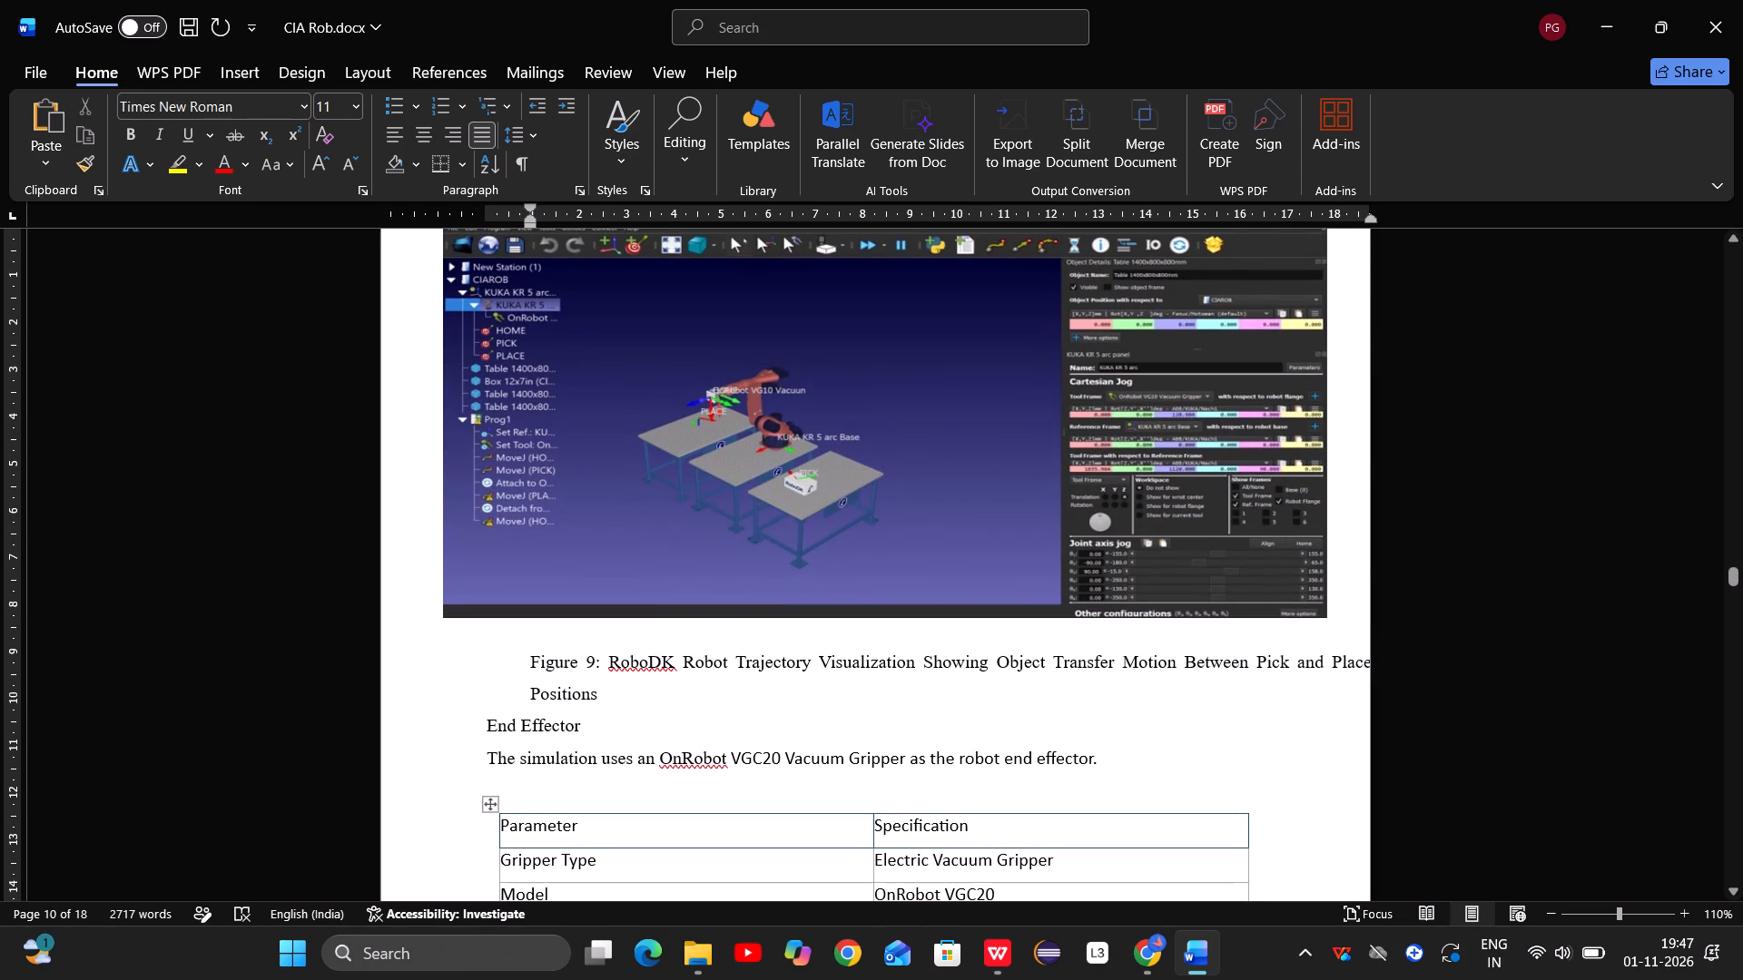
click(568, 107)
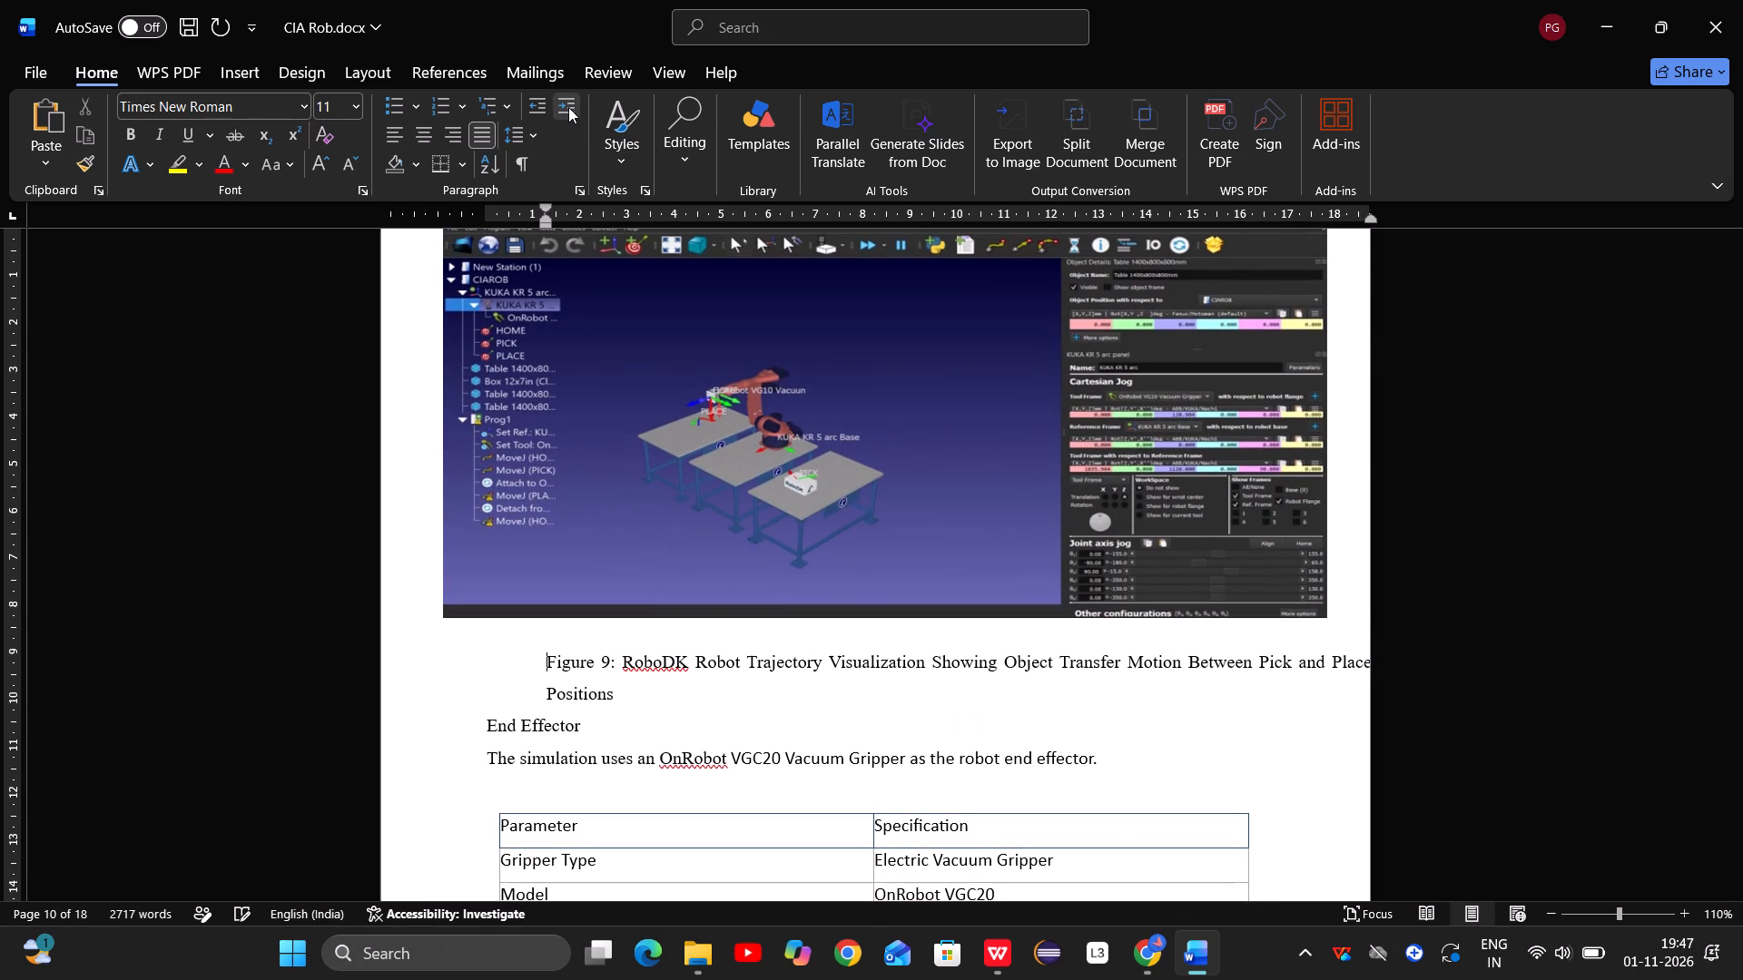
click(568, 107)
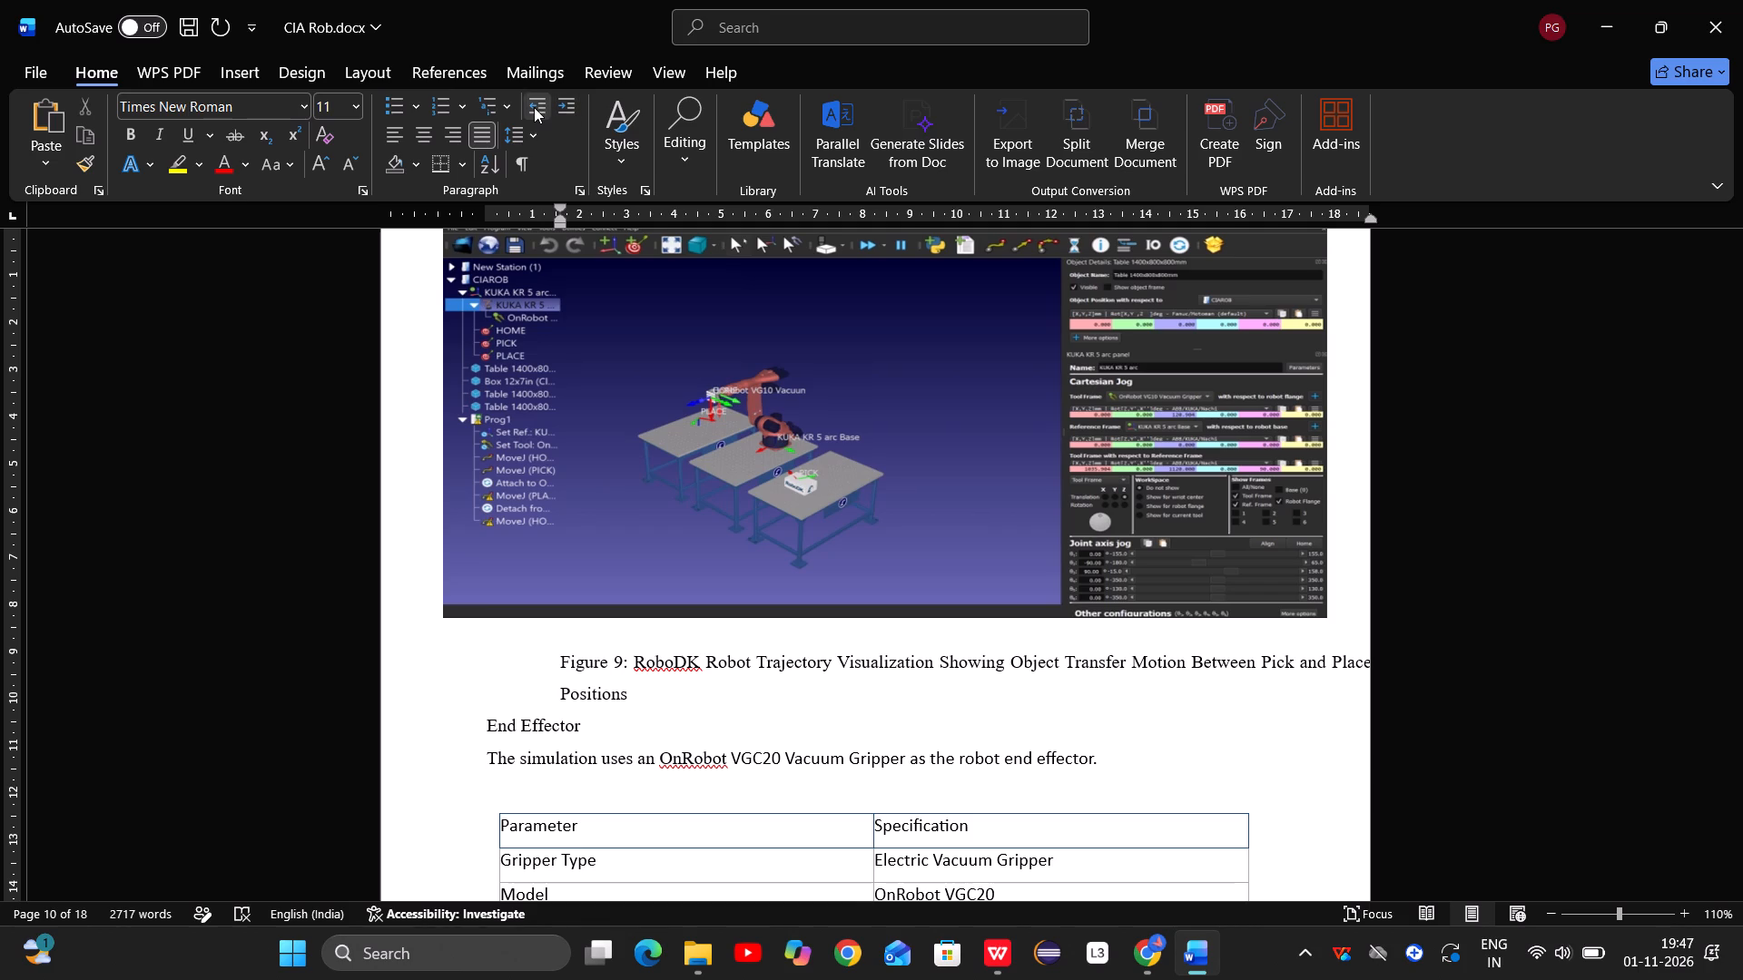
click(529, 107)
triple_click(529, 107)
double_click(529, 107)
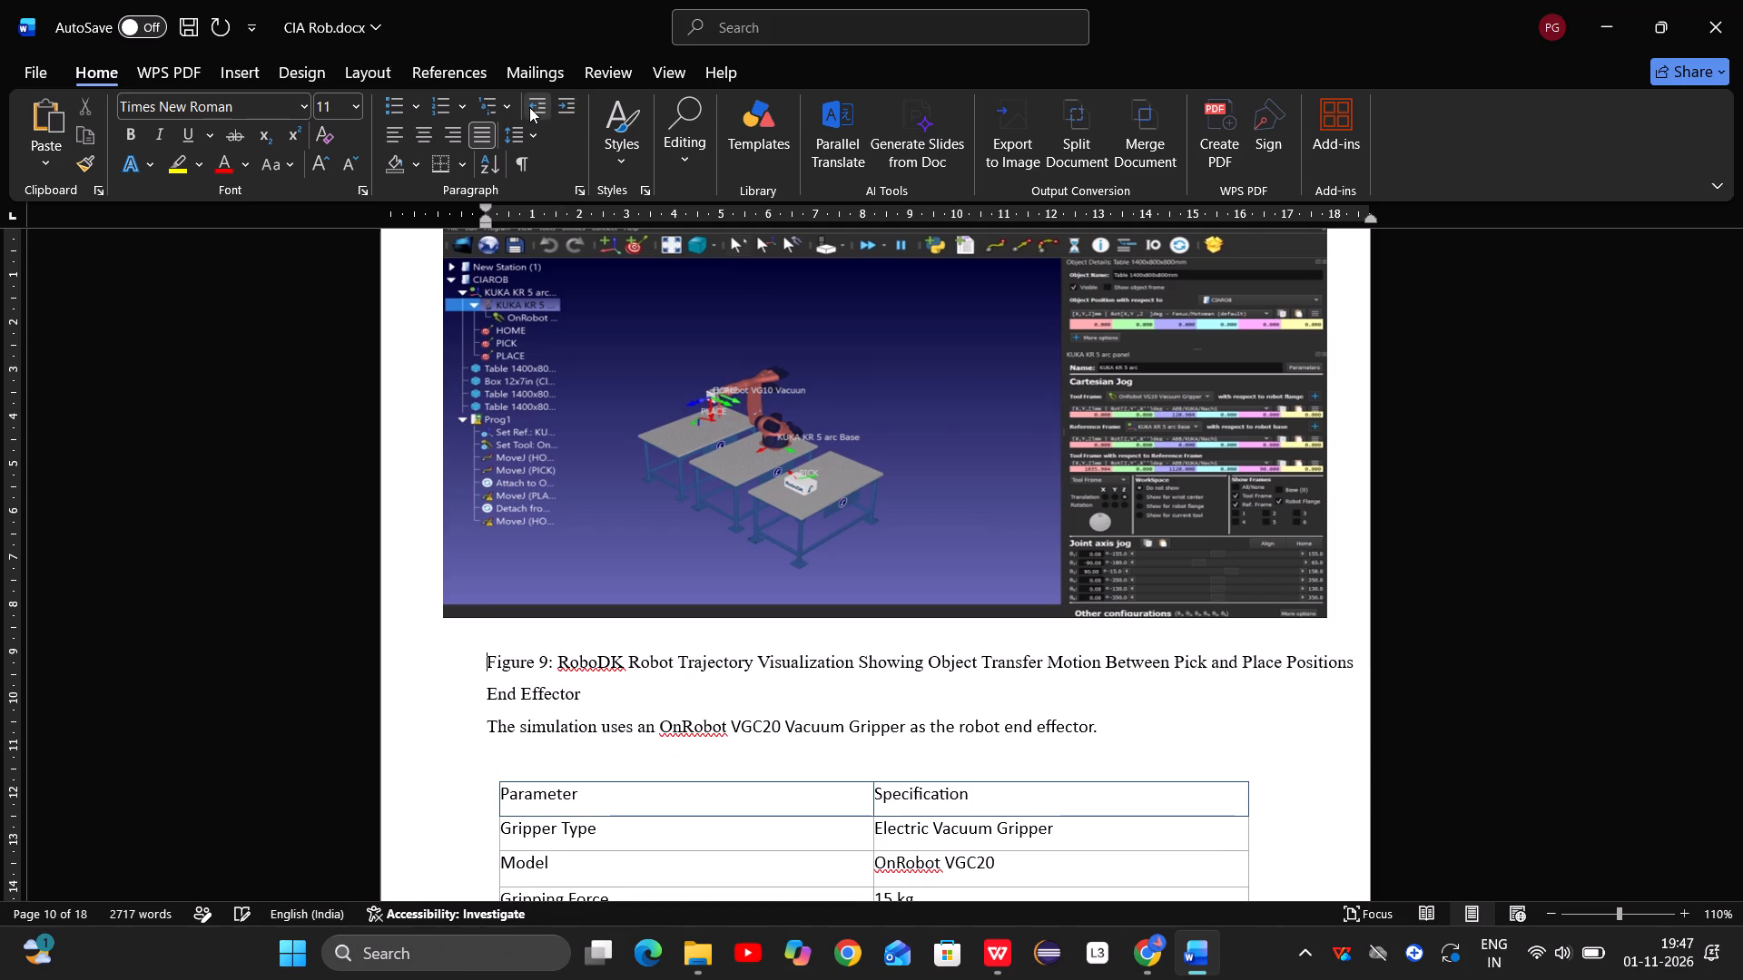
click(529, 107)
Renumber the robot trajectory visualization caption as Figure 2.
click(547, 661)
key(BackSpace)
key(2)
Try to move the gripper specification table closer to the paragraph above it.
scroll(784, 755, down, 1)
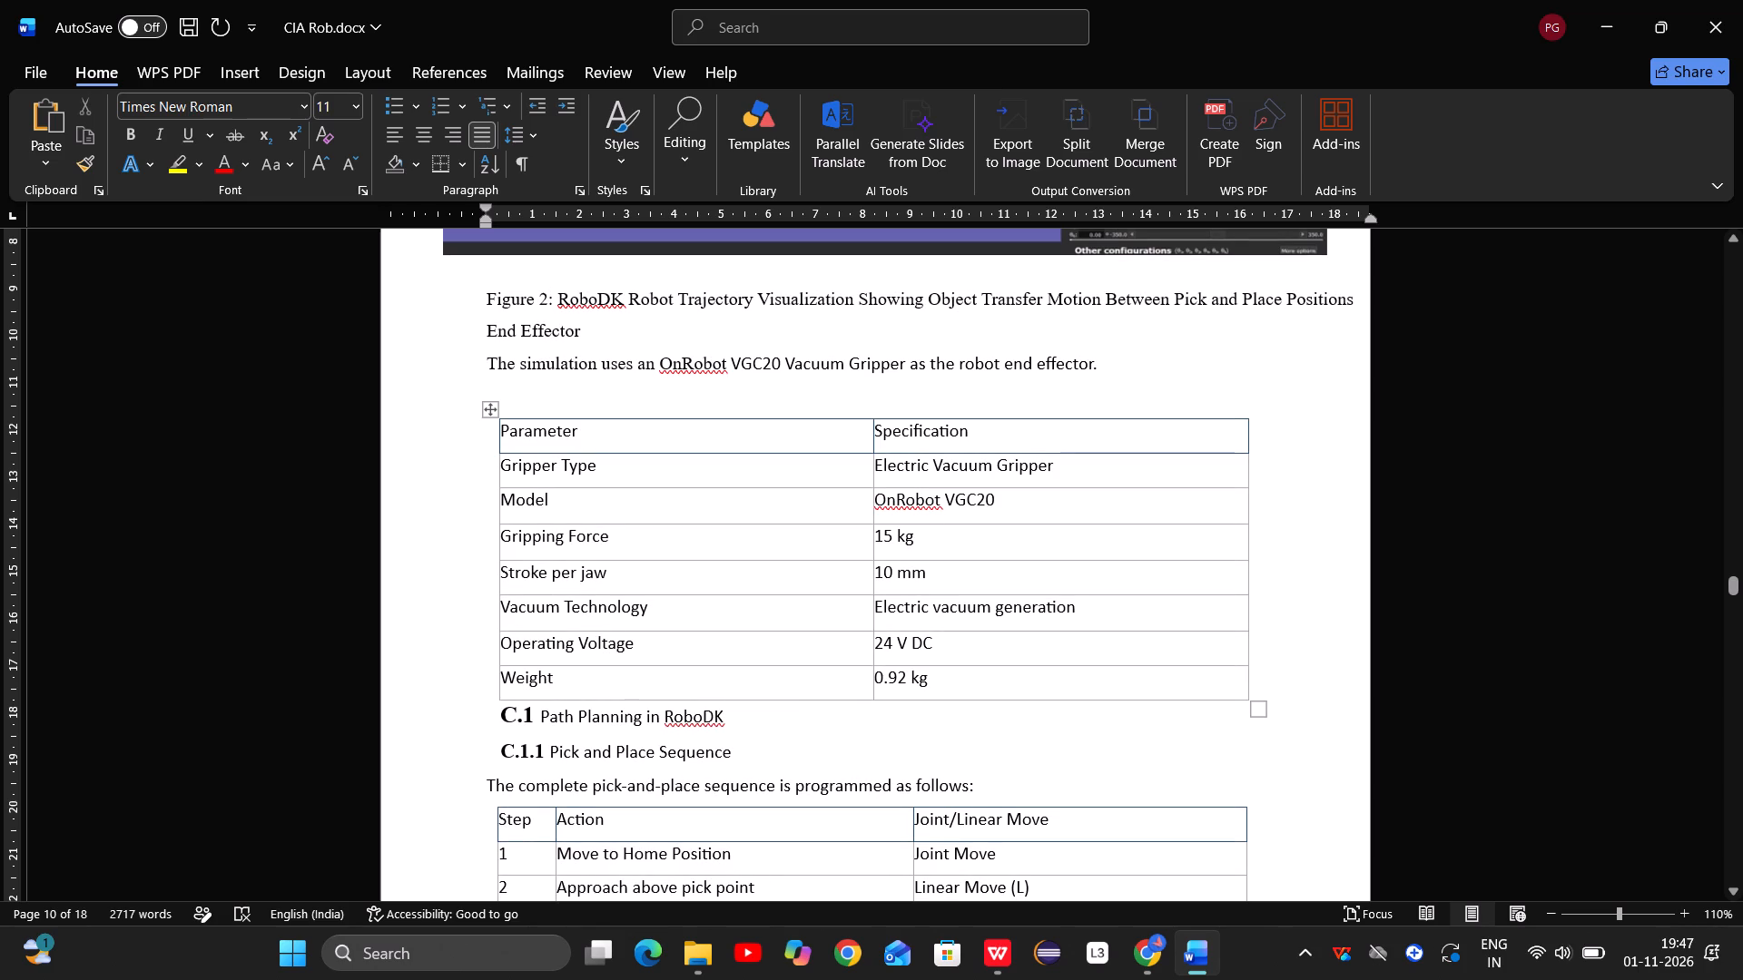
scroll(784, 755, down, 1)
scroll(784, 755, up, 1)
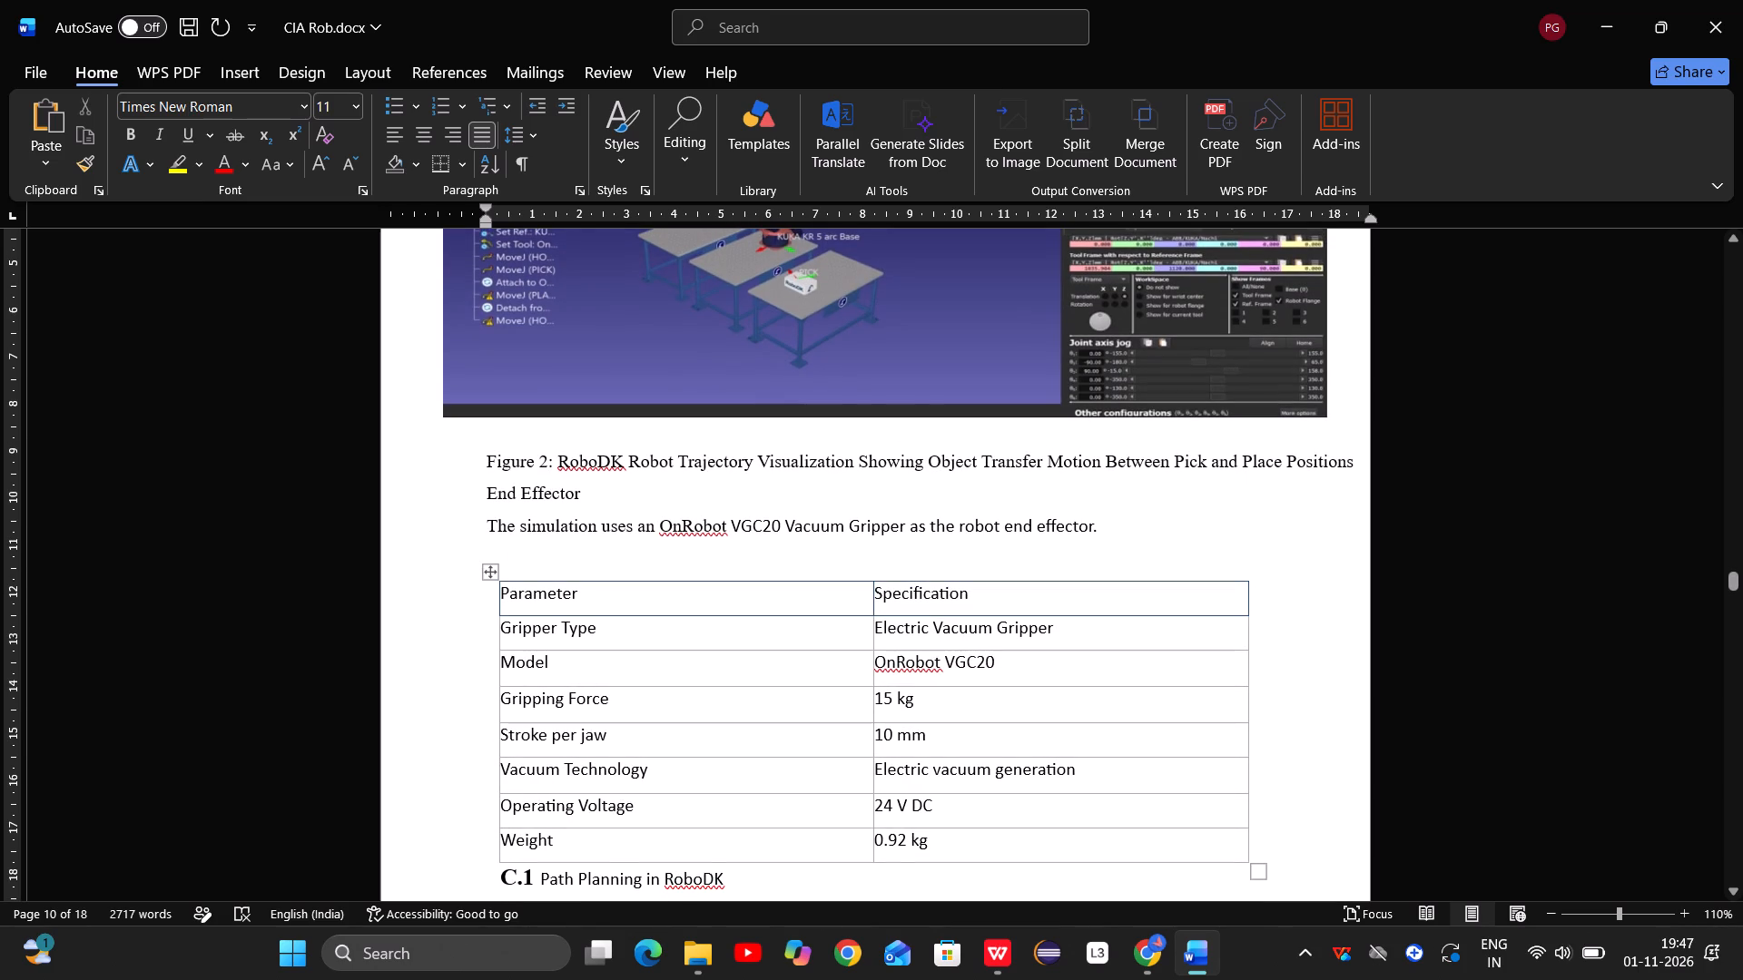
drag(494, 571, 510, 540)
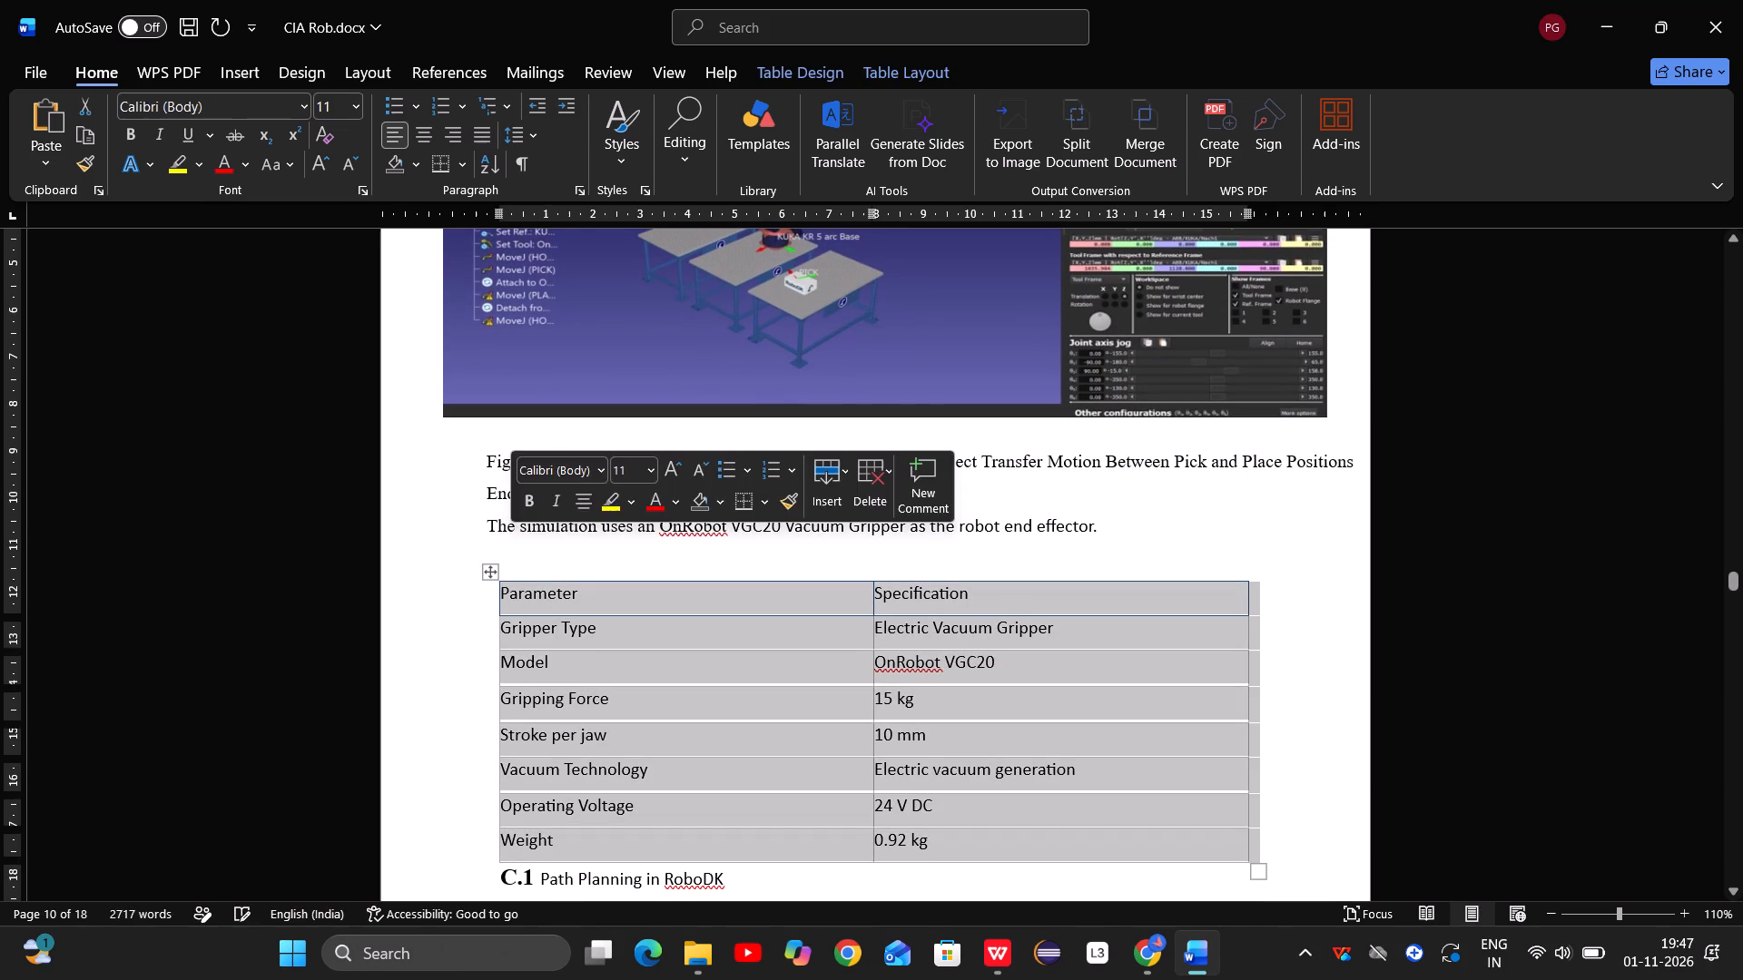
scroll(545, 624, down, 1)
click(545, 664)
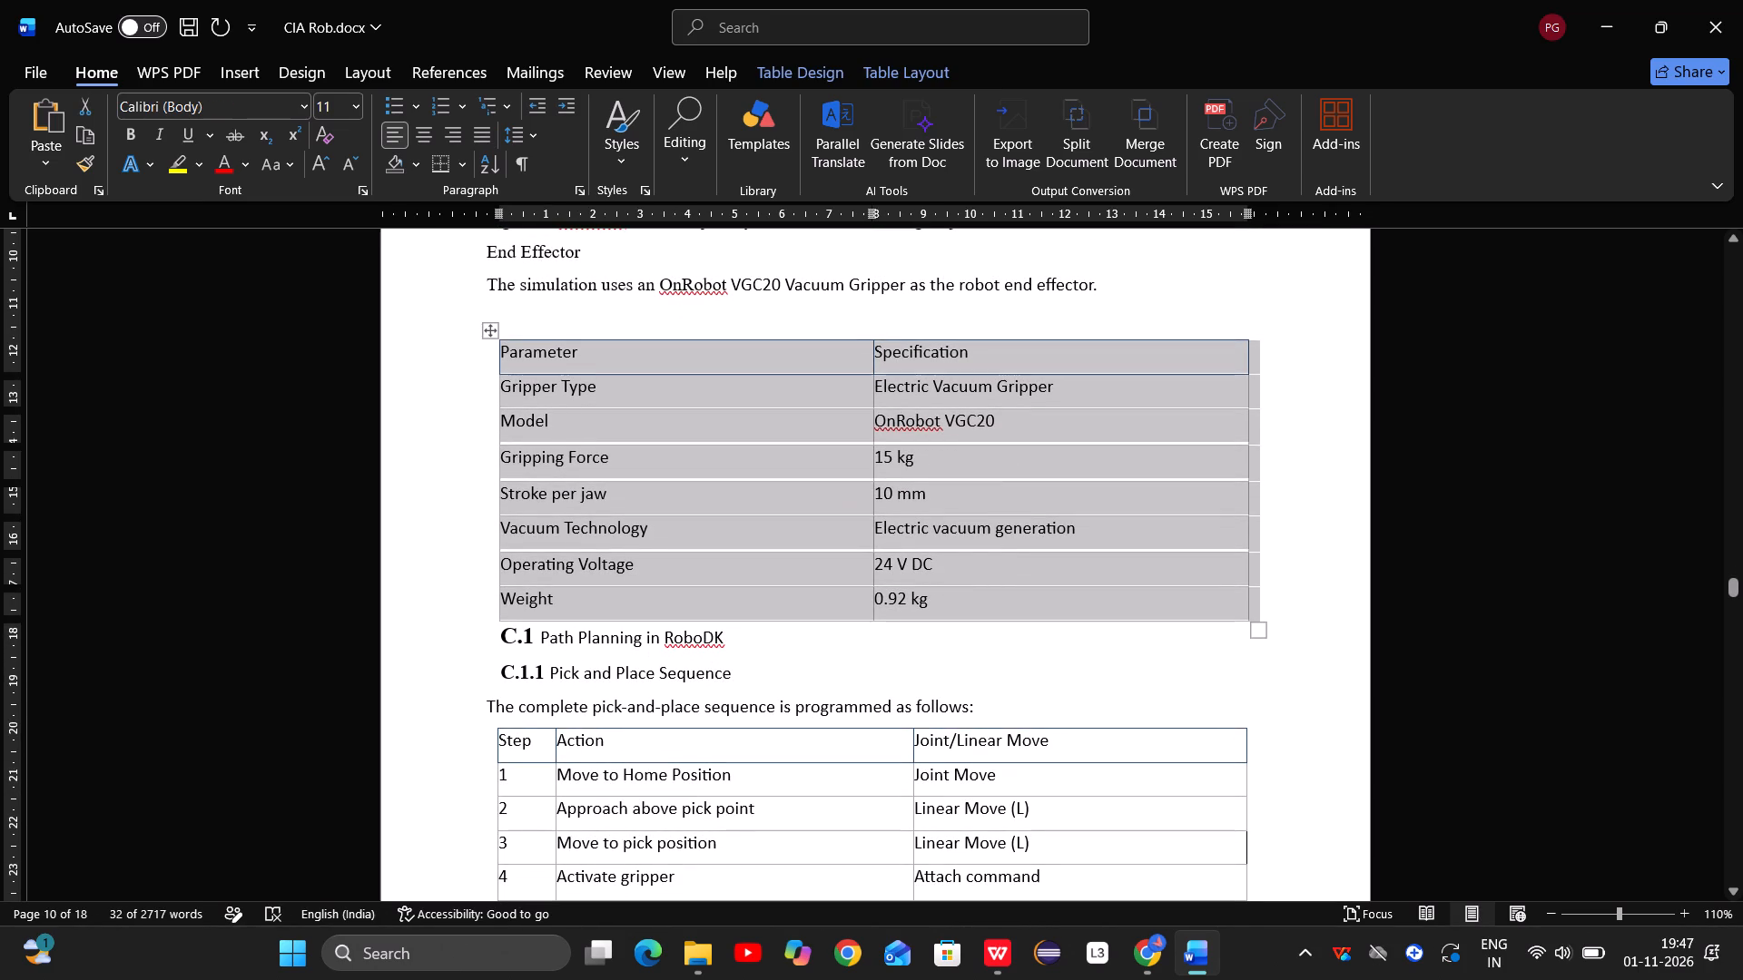
Remove the C.1 numbering and the indent from the "Path Planning in RoboDK" heading.
scroll(540, 643, up, 1)
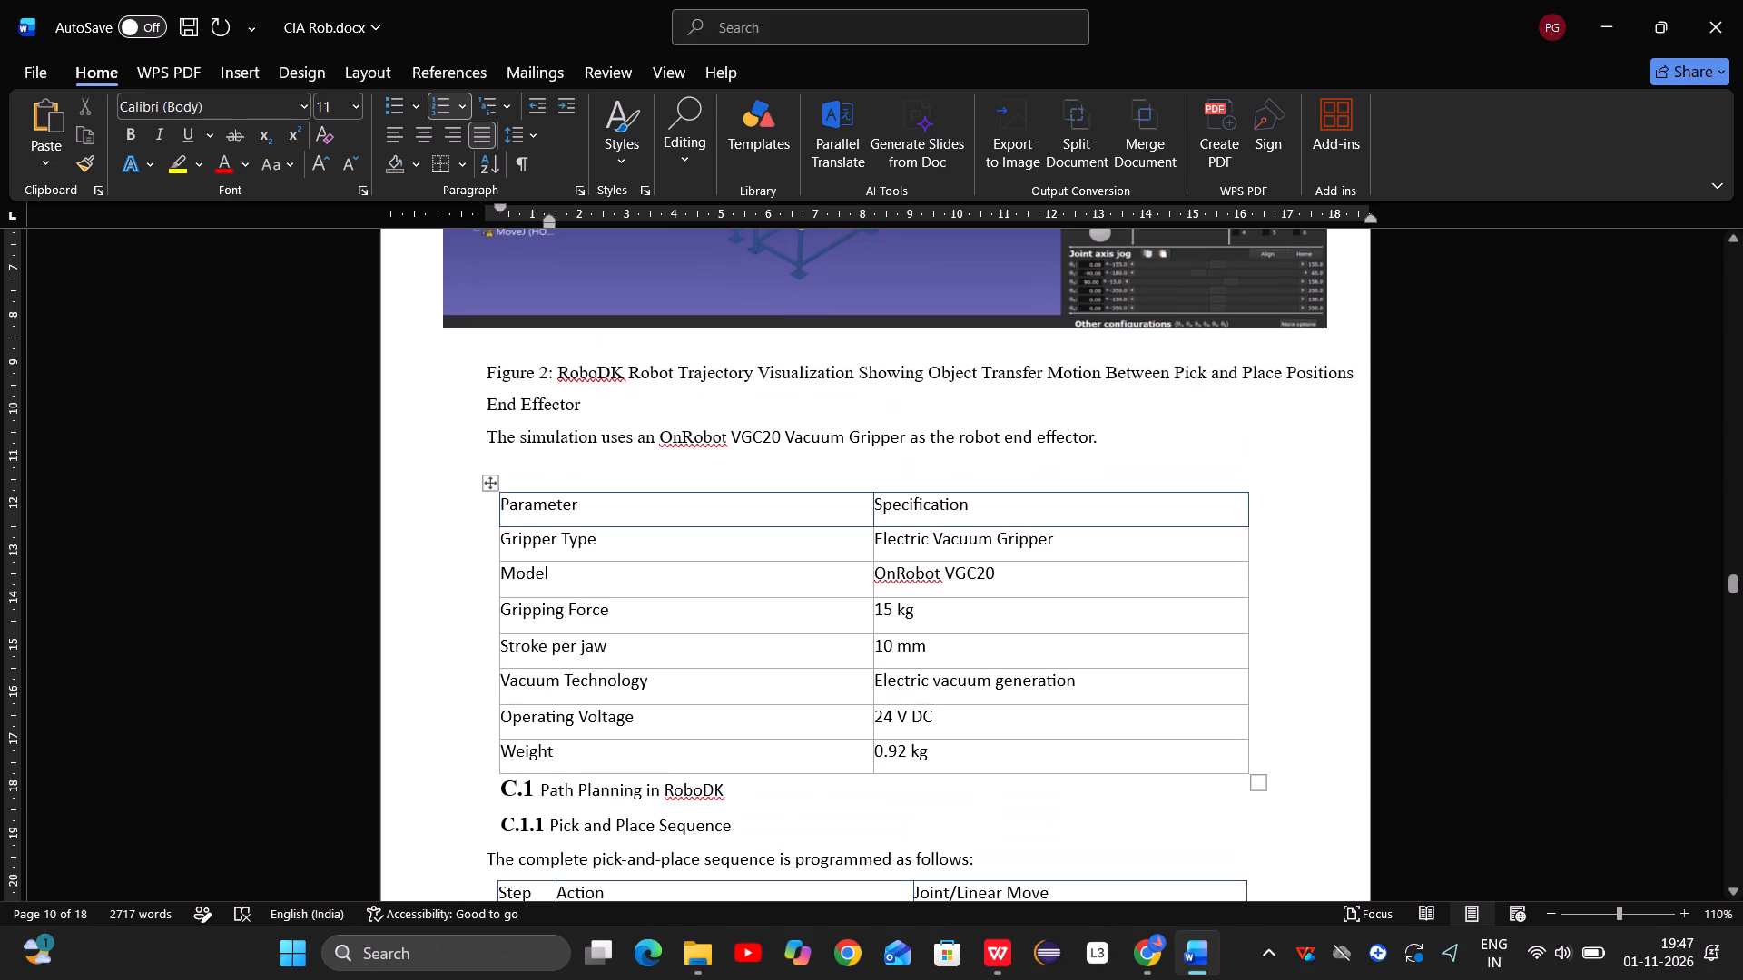
click(537, 785)
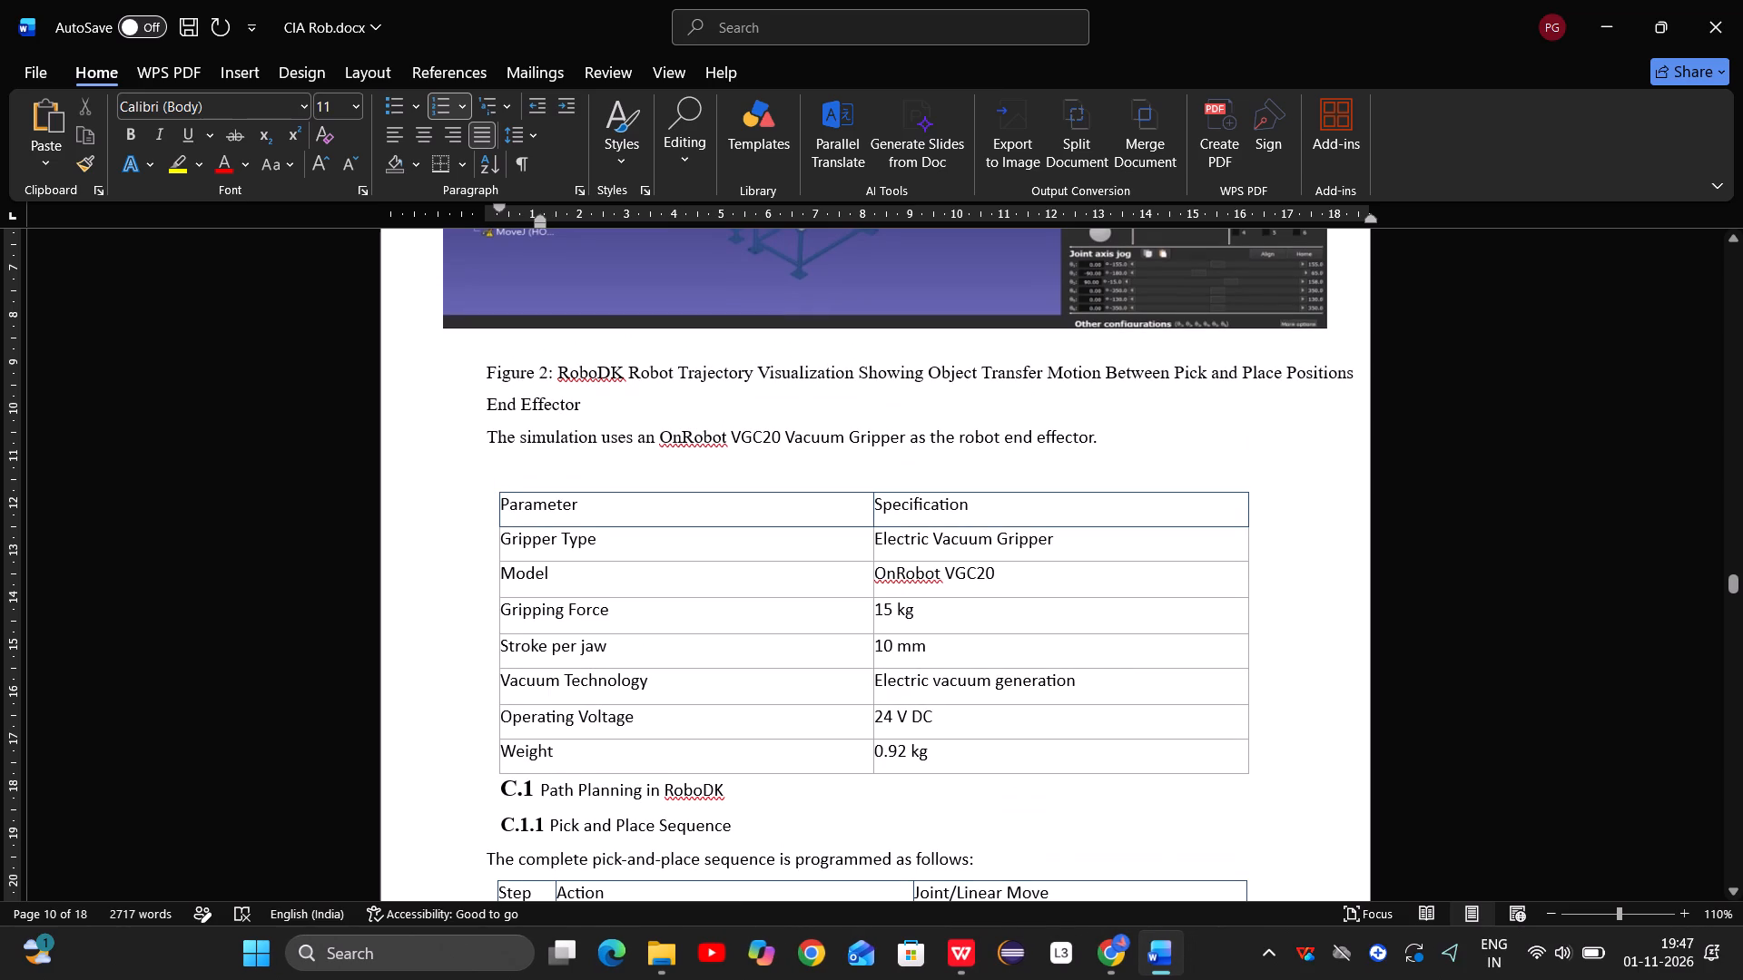
key(BackSpace)
key(BackSpace)
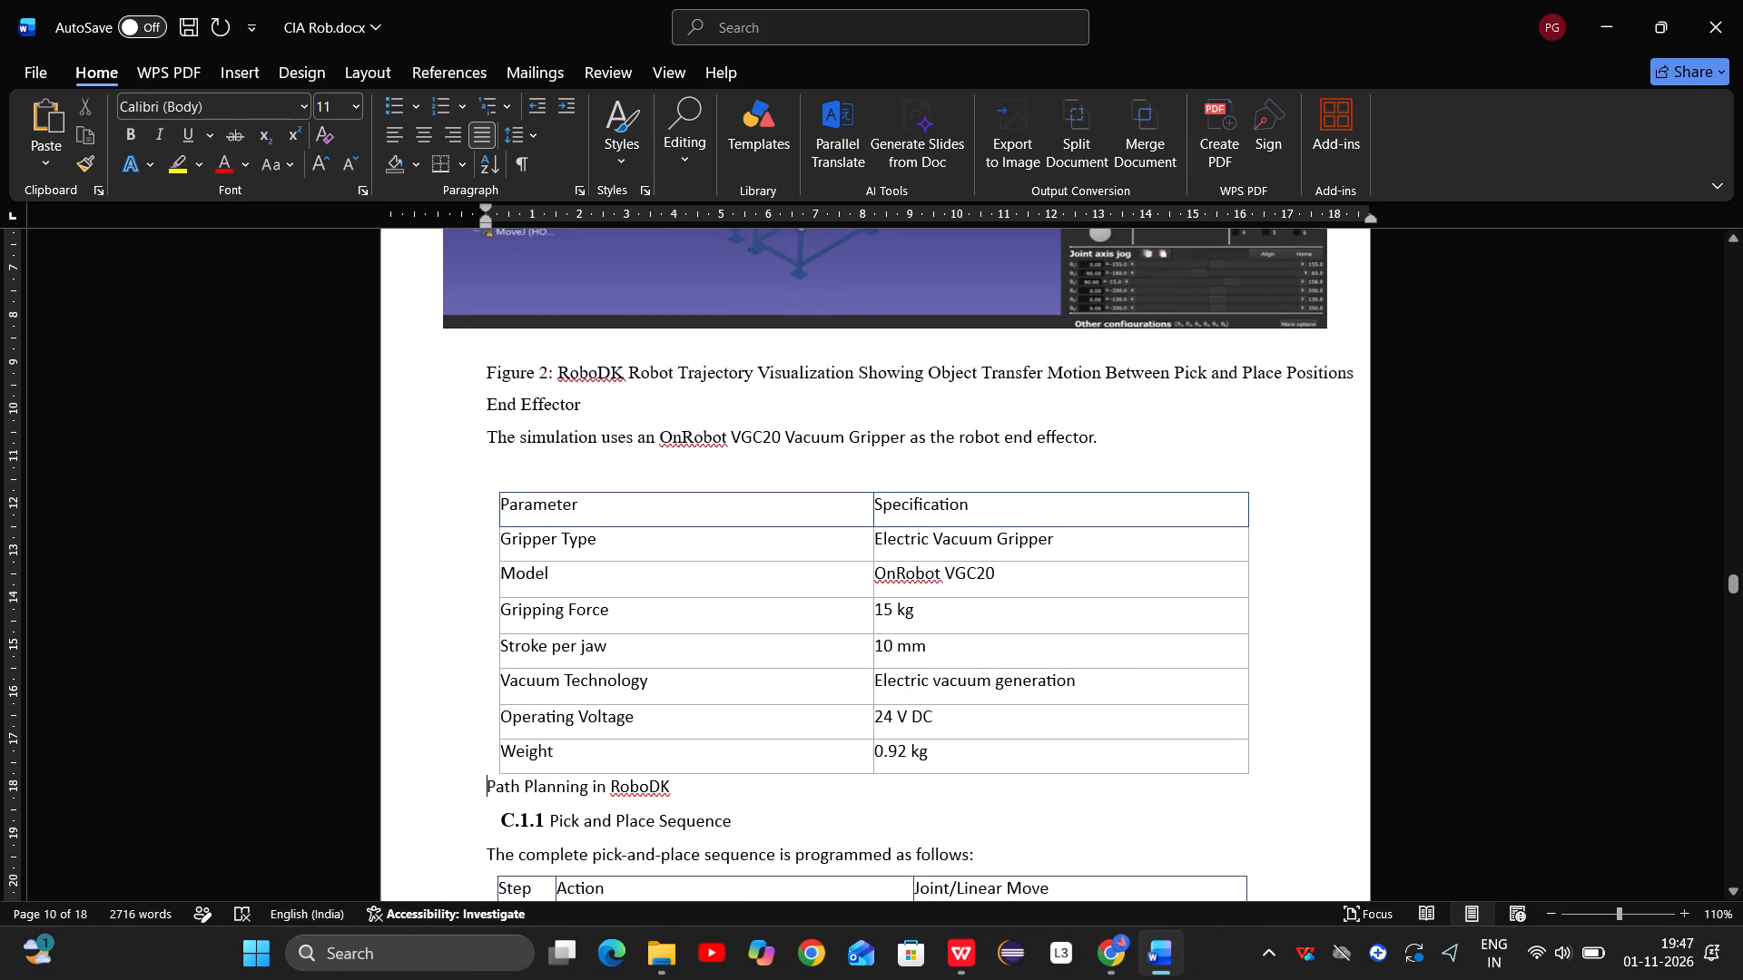
Make the "Path Planning in RoboDK" heading bold.
drag(481, 789, 684, 779)
click(700, 740)
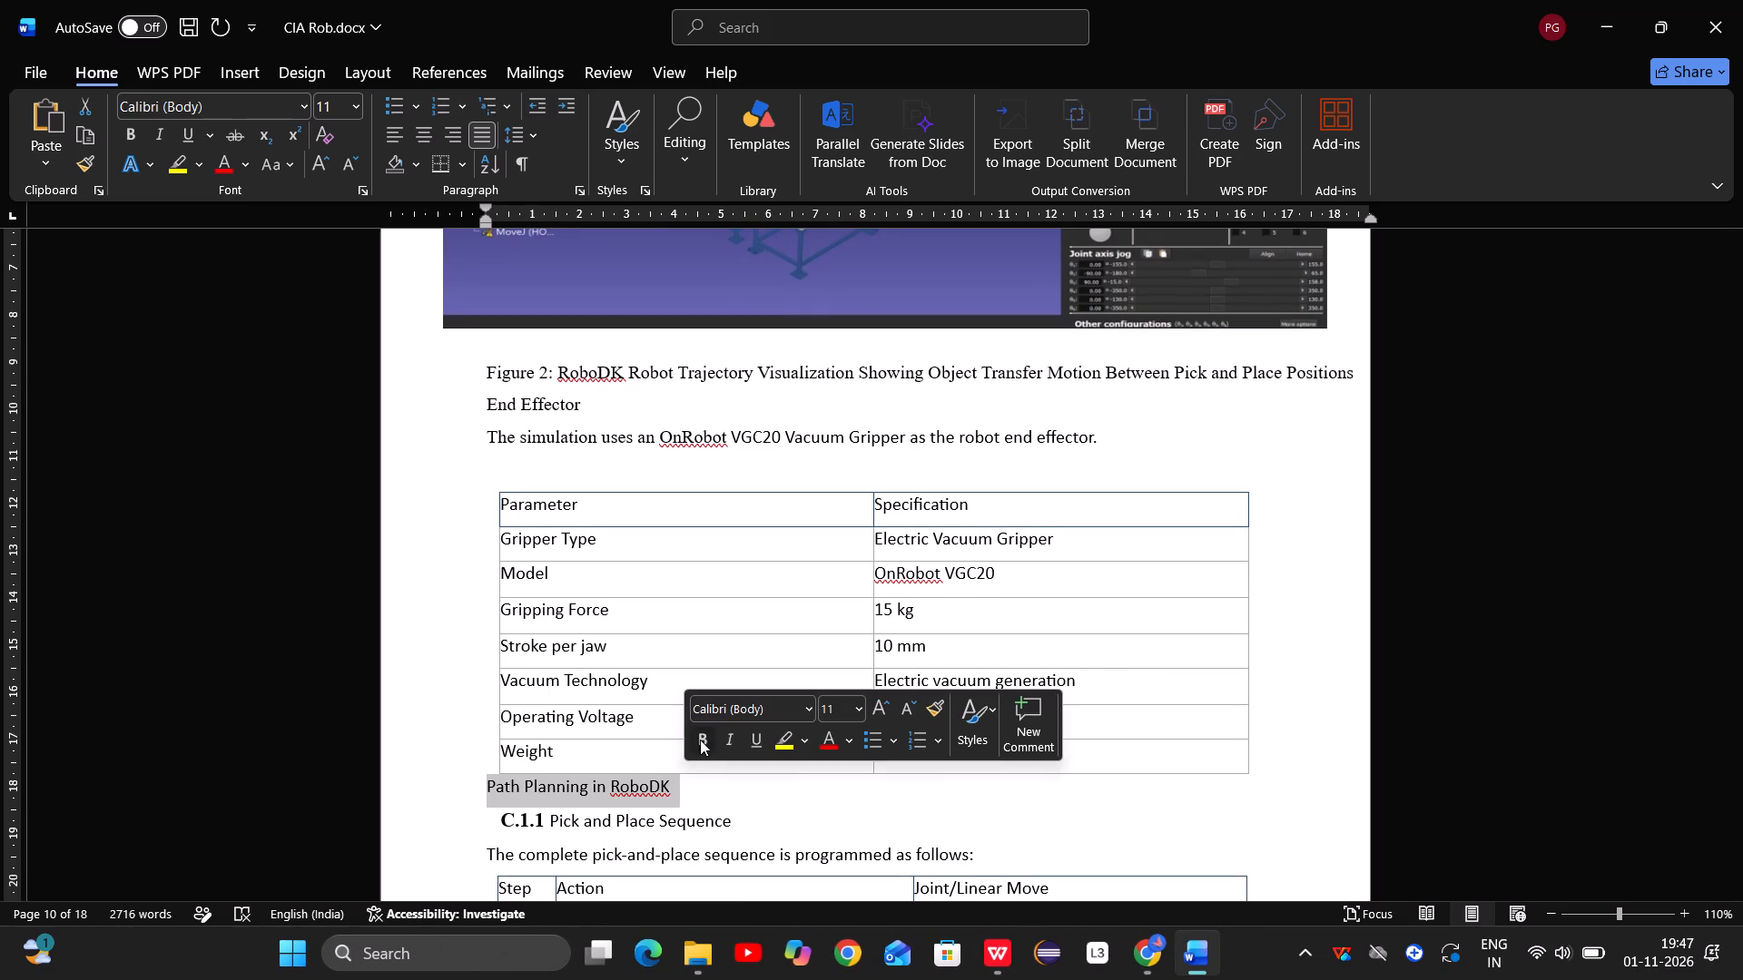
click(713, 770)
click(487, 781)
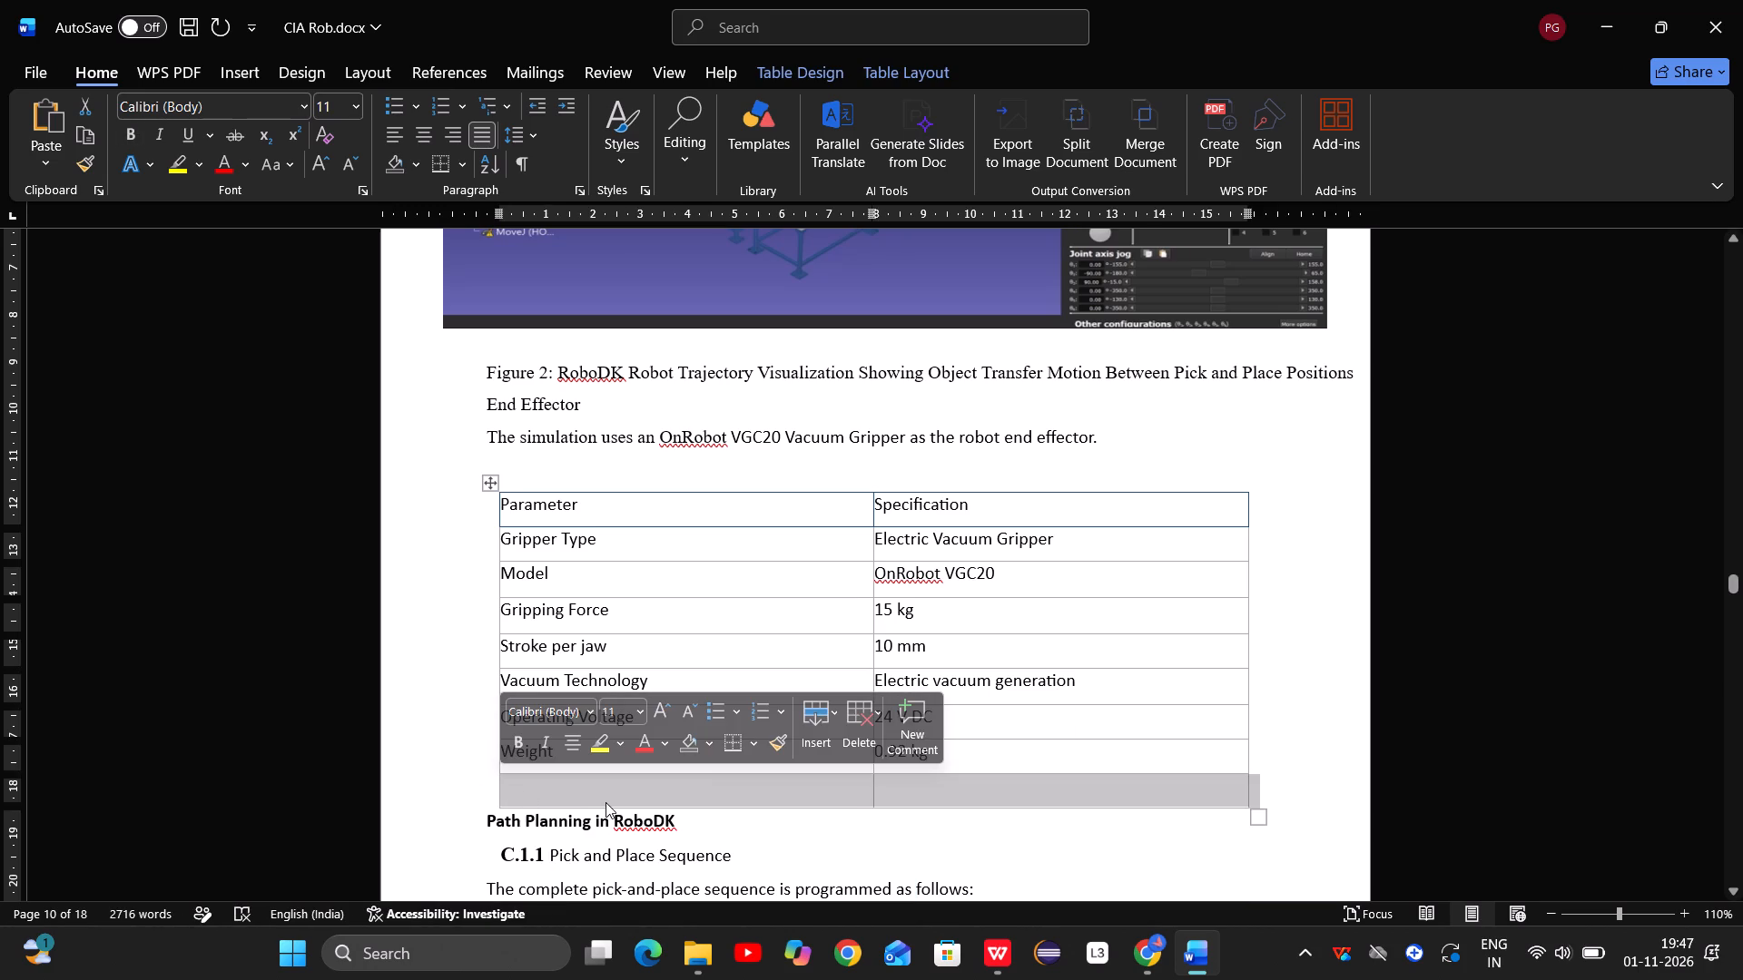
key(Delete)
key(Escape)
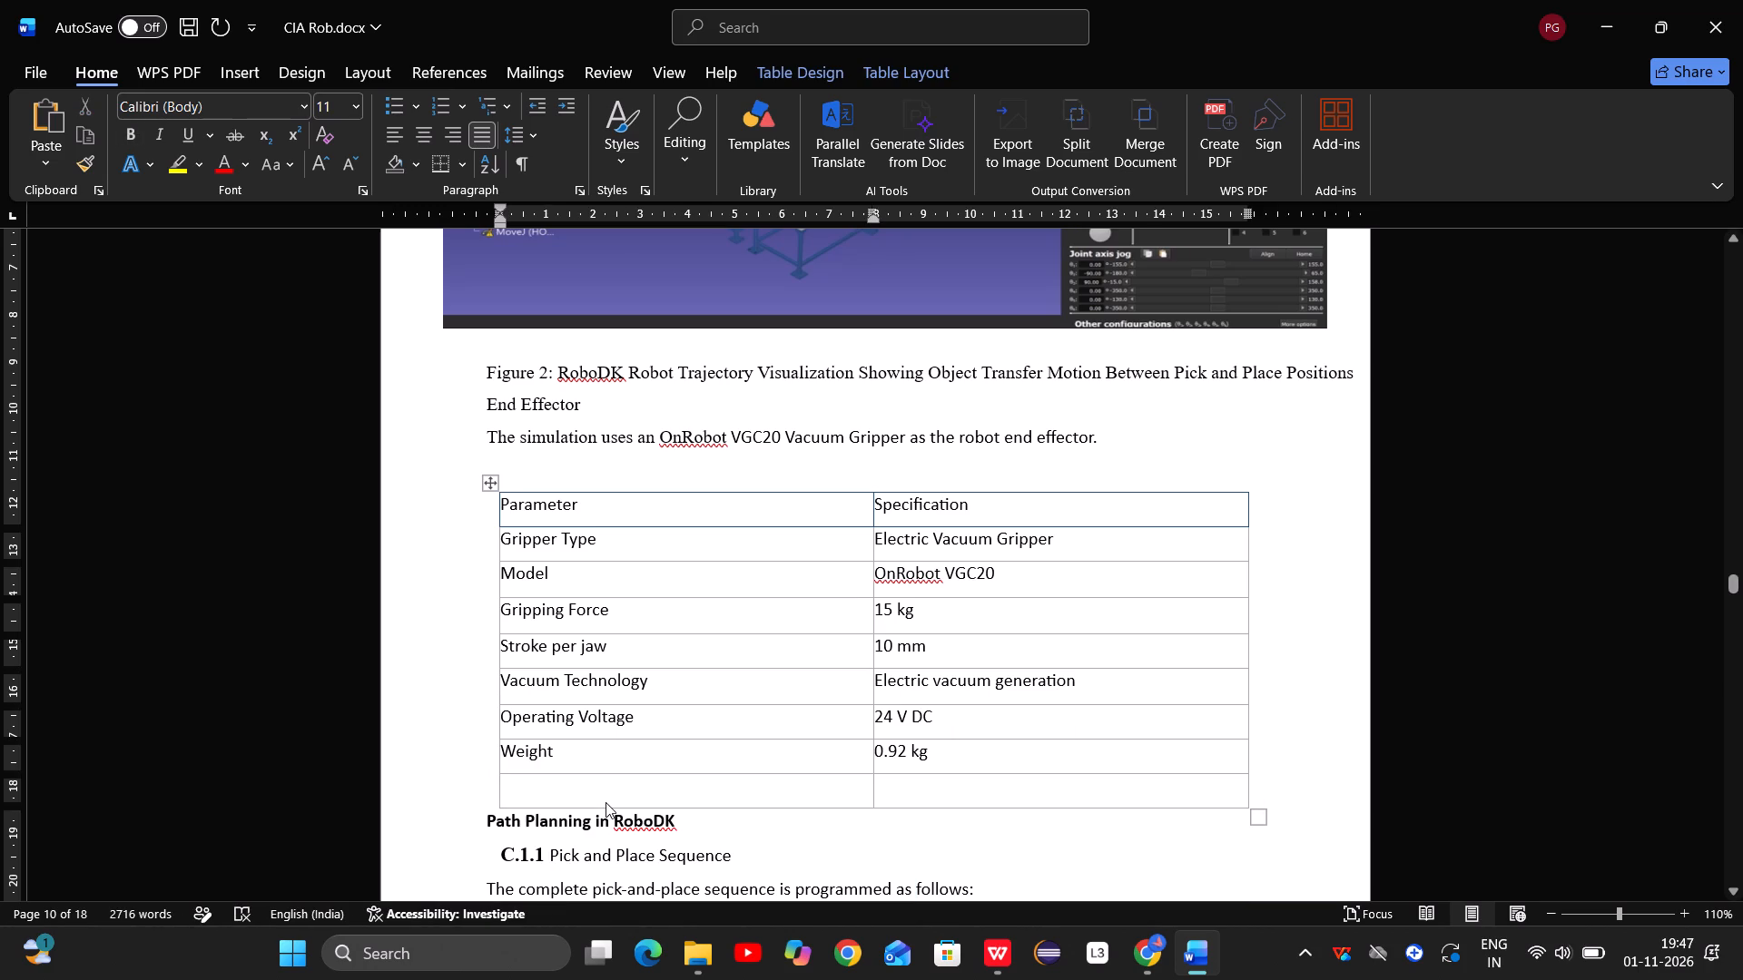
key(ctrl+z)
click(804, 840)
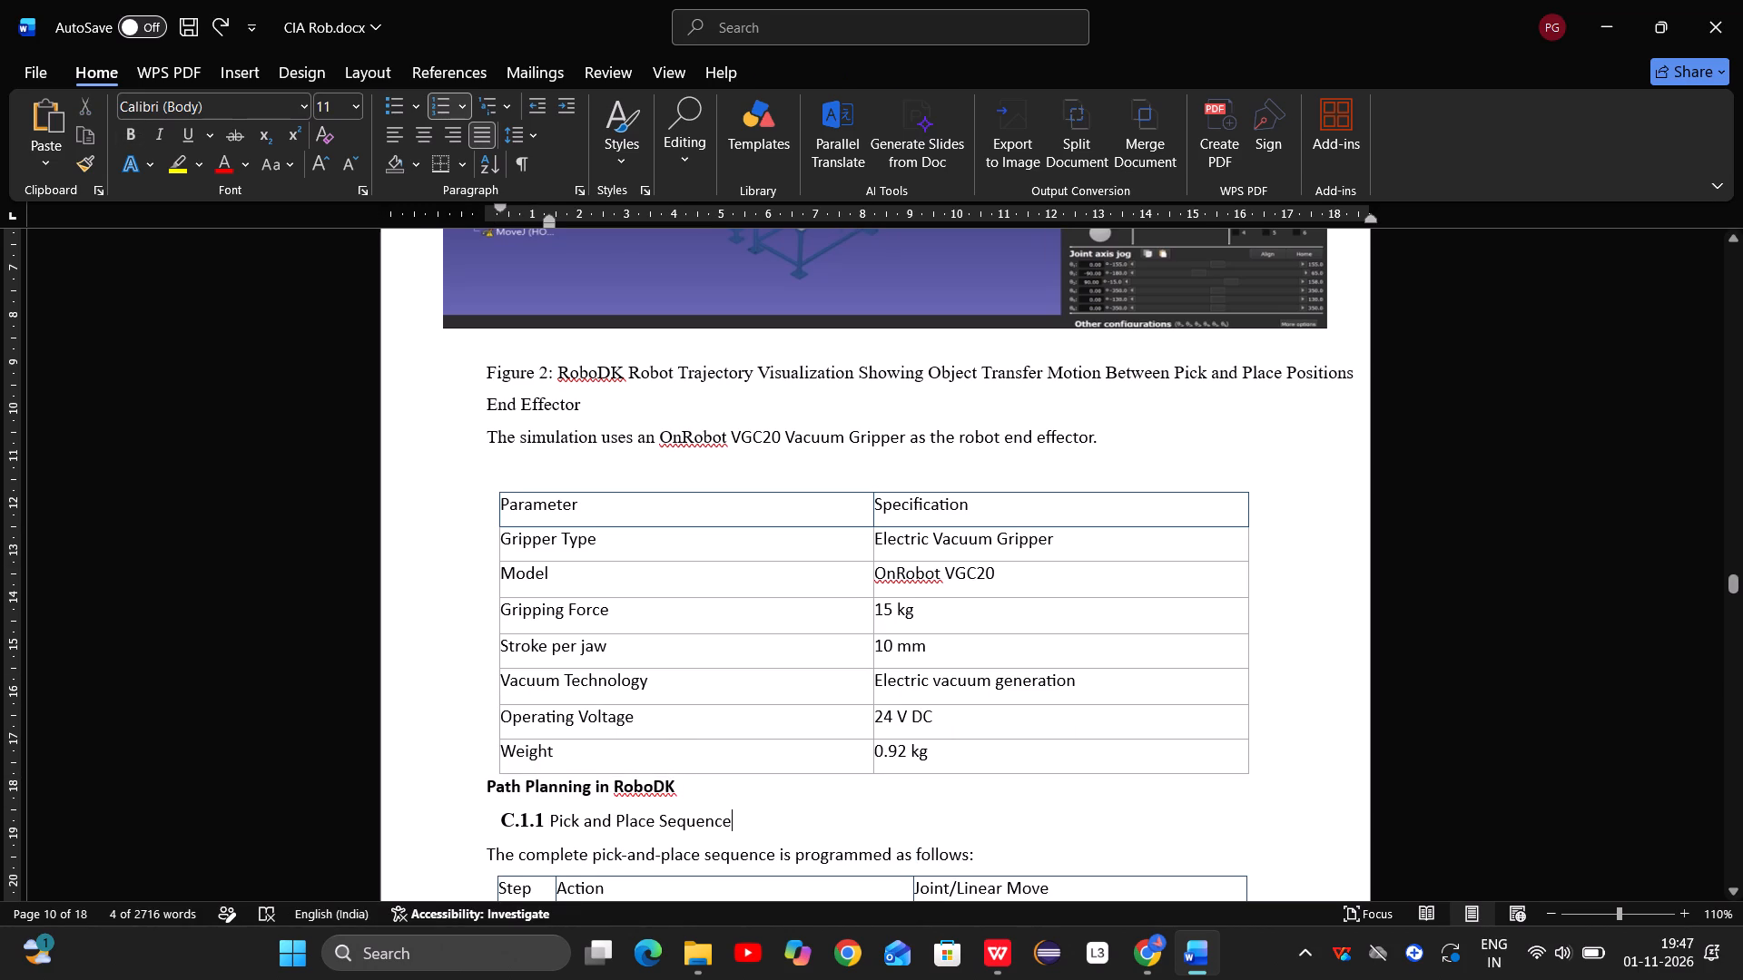
Insert a blank line between the gripper specification table and the "Path Planning in RoboDK" heading.
click(487, 790)
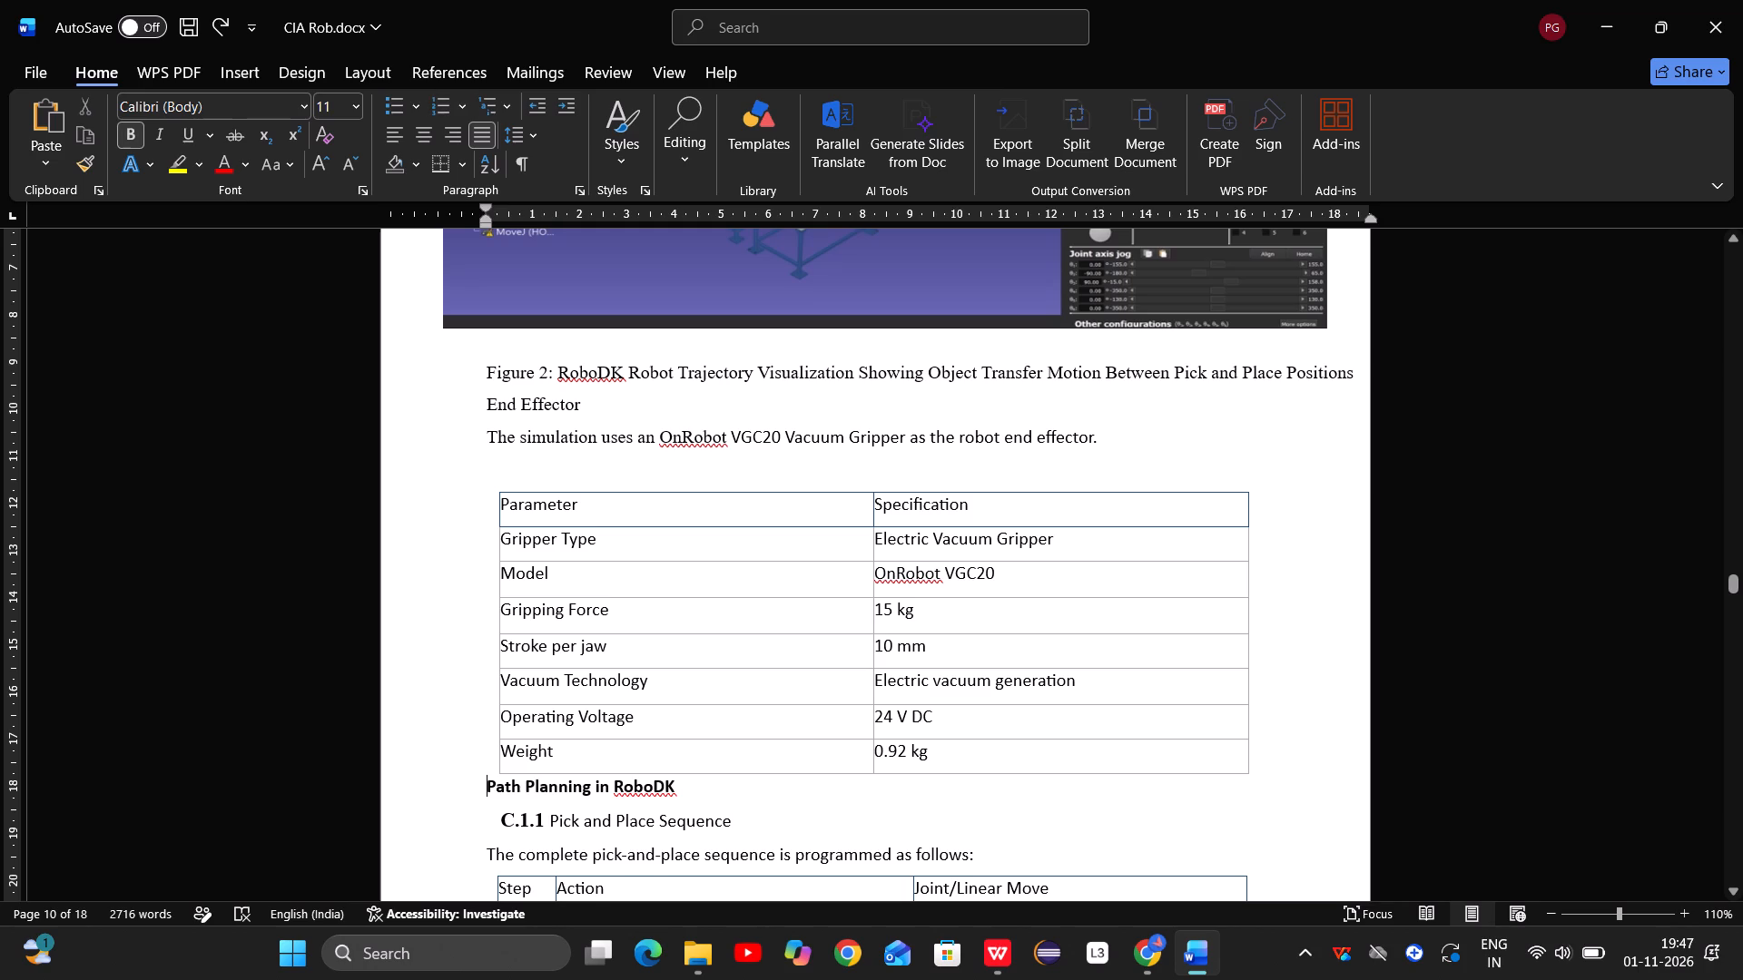
key(Return)
Review the section numbering in the table of contents and the pages leading up to the RoboDK introduction.
scroll(487, 790, down, 1)
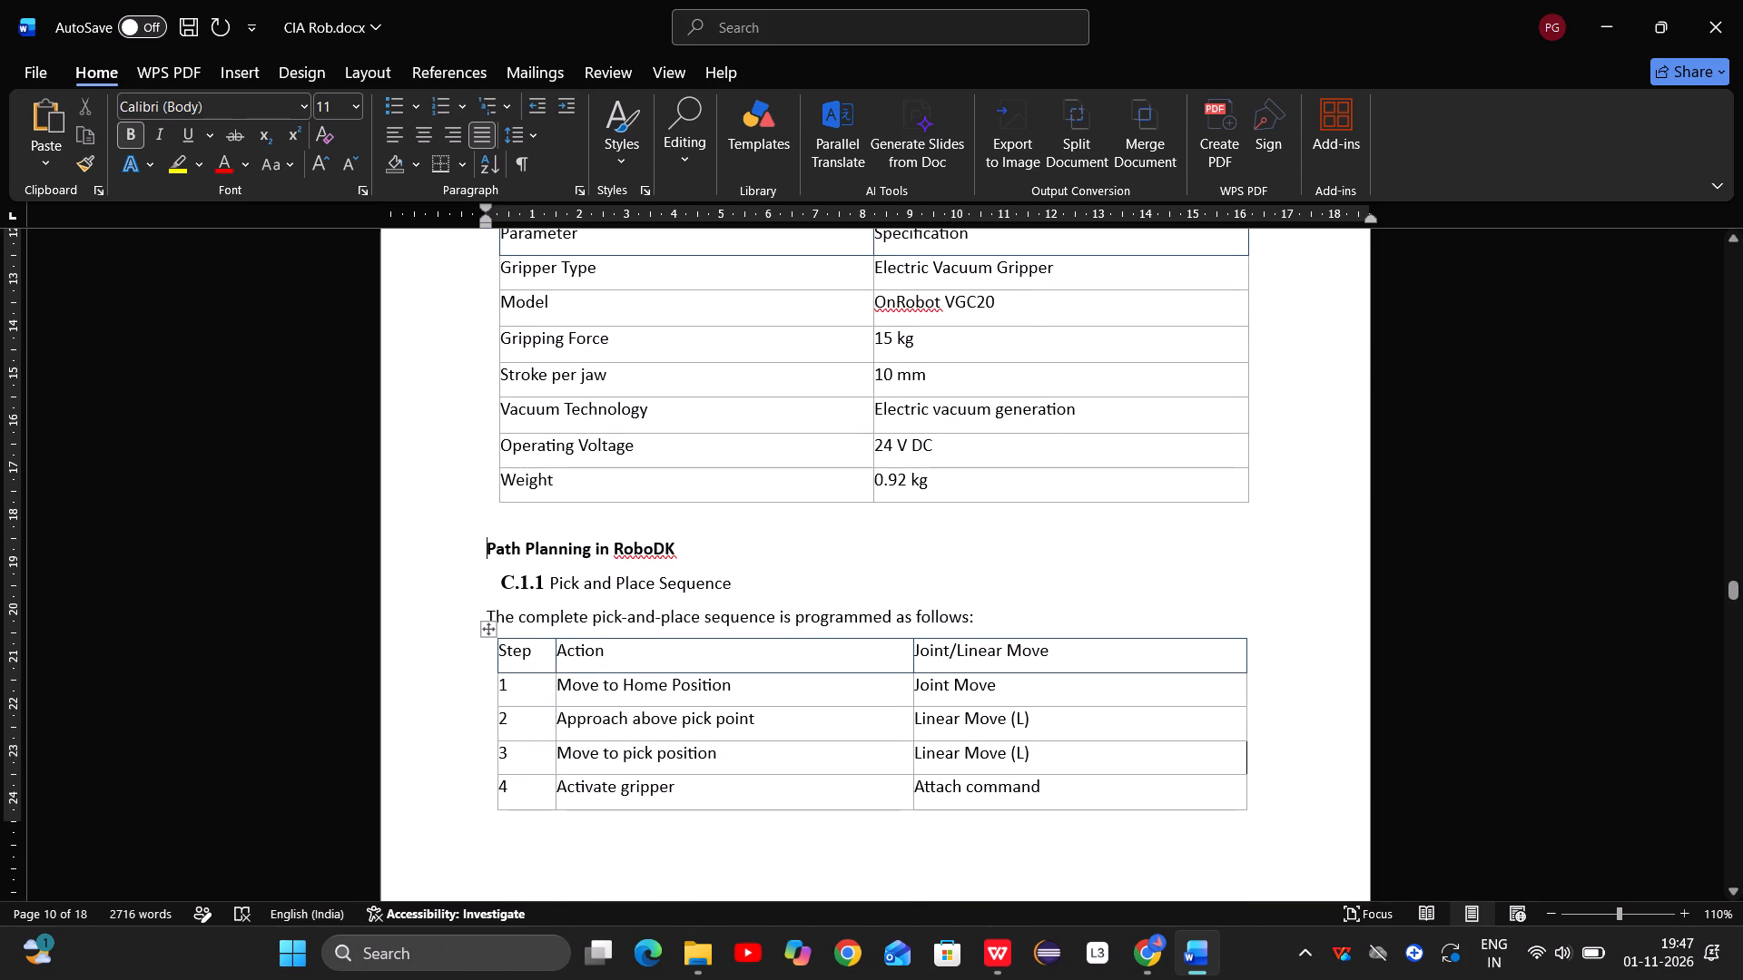
scroll(524, 579, up, 9)
scroll(524, 579, down, 8)
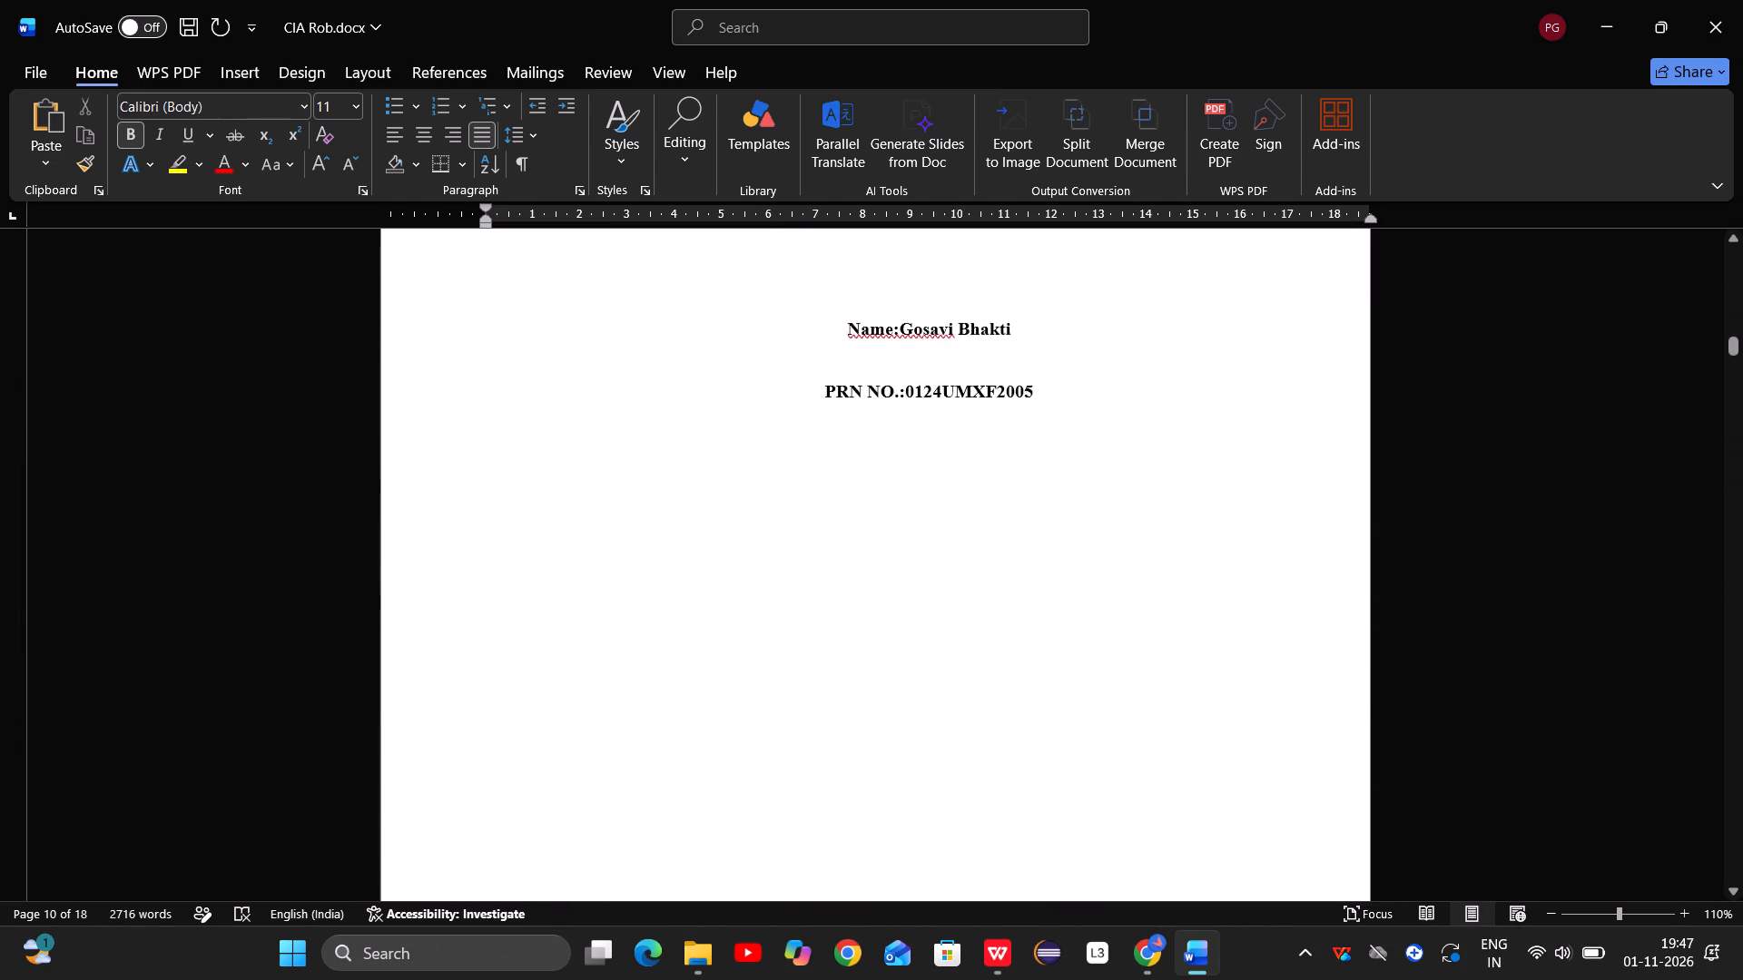
scroll(524, 579, down, 7)
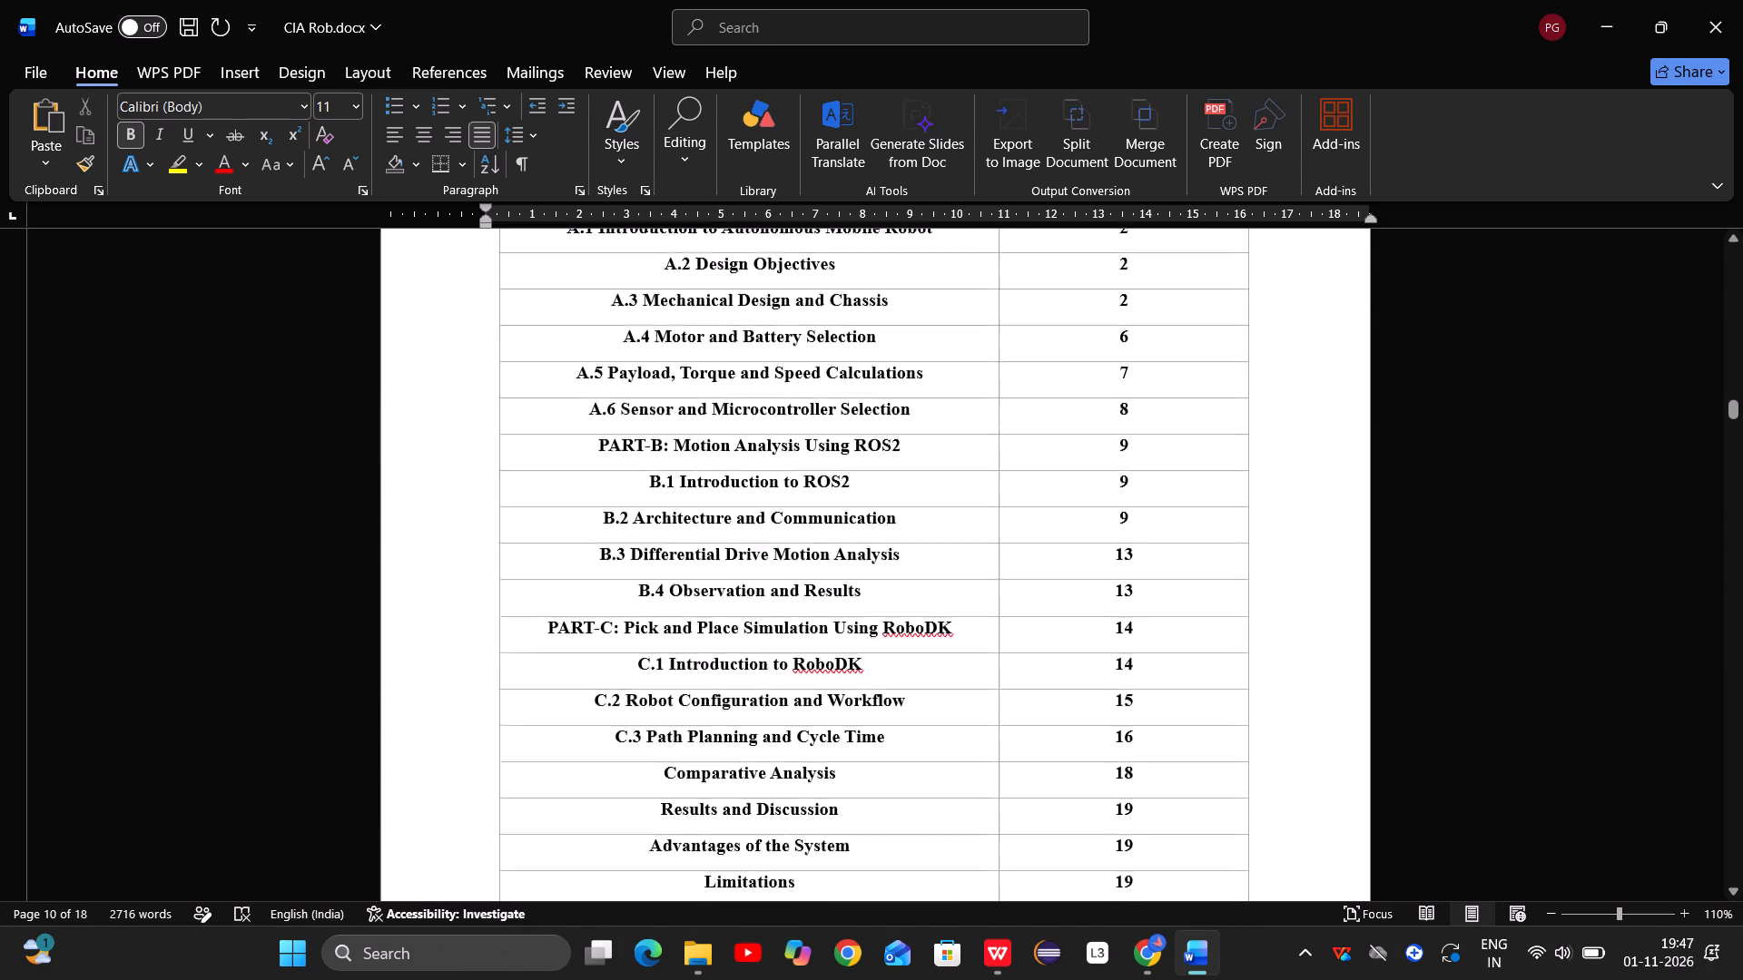
scroll(524, 579, down, 3)
scroll(524, 579, up, 1)
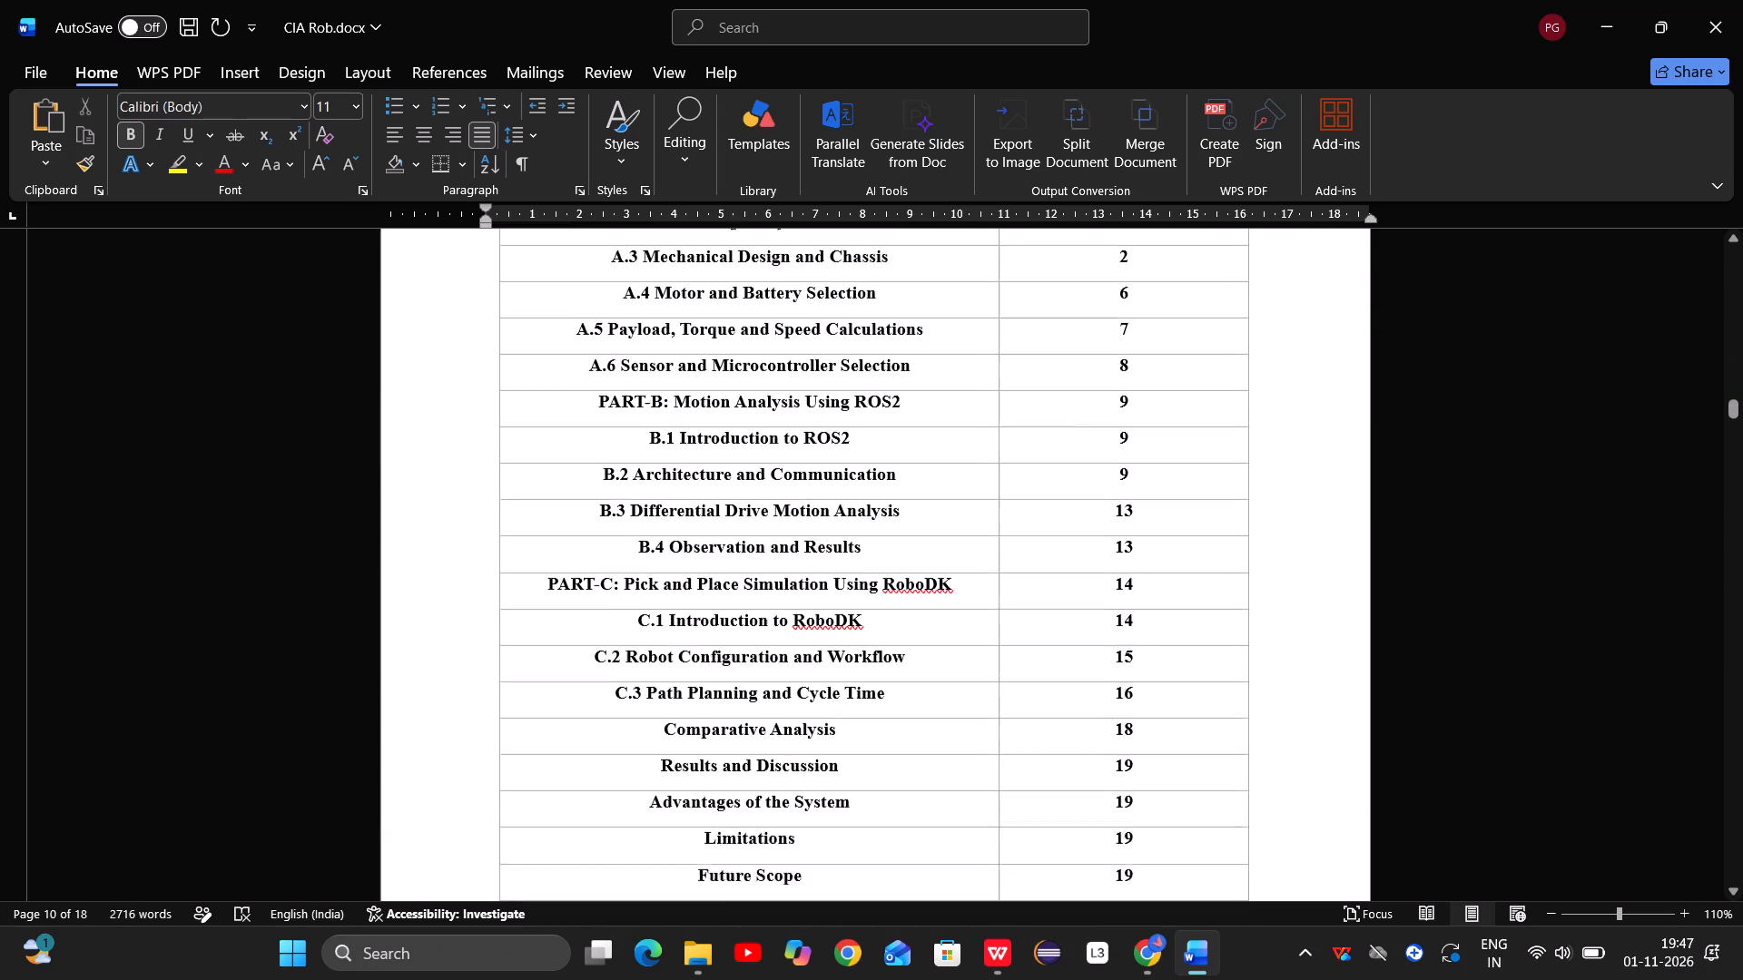
scroll(524, 579, up, 1)
scroll(524, 579, down, 5)
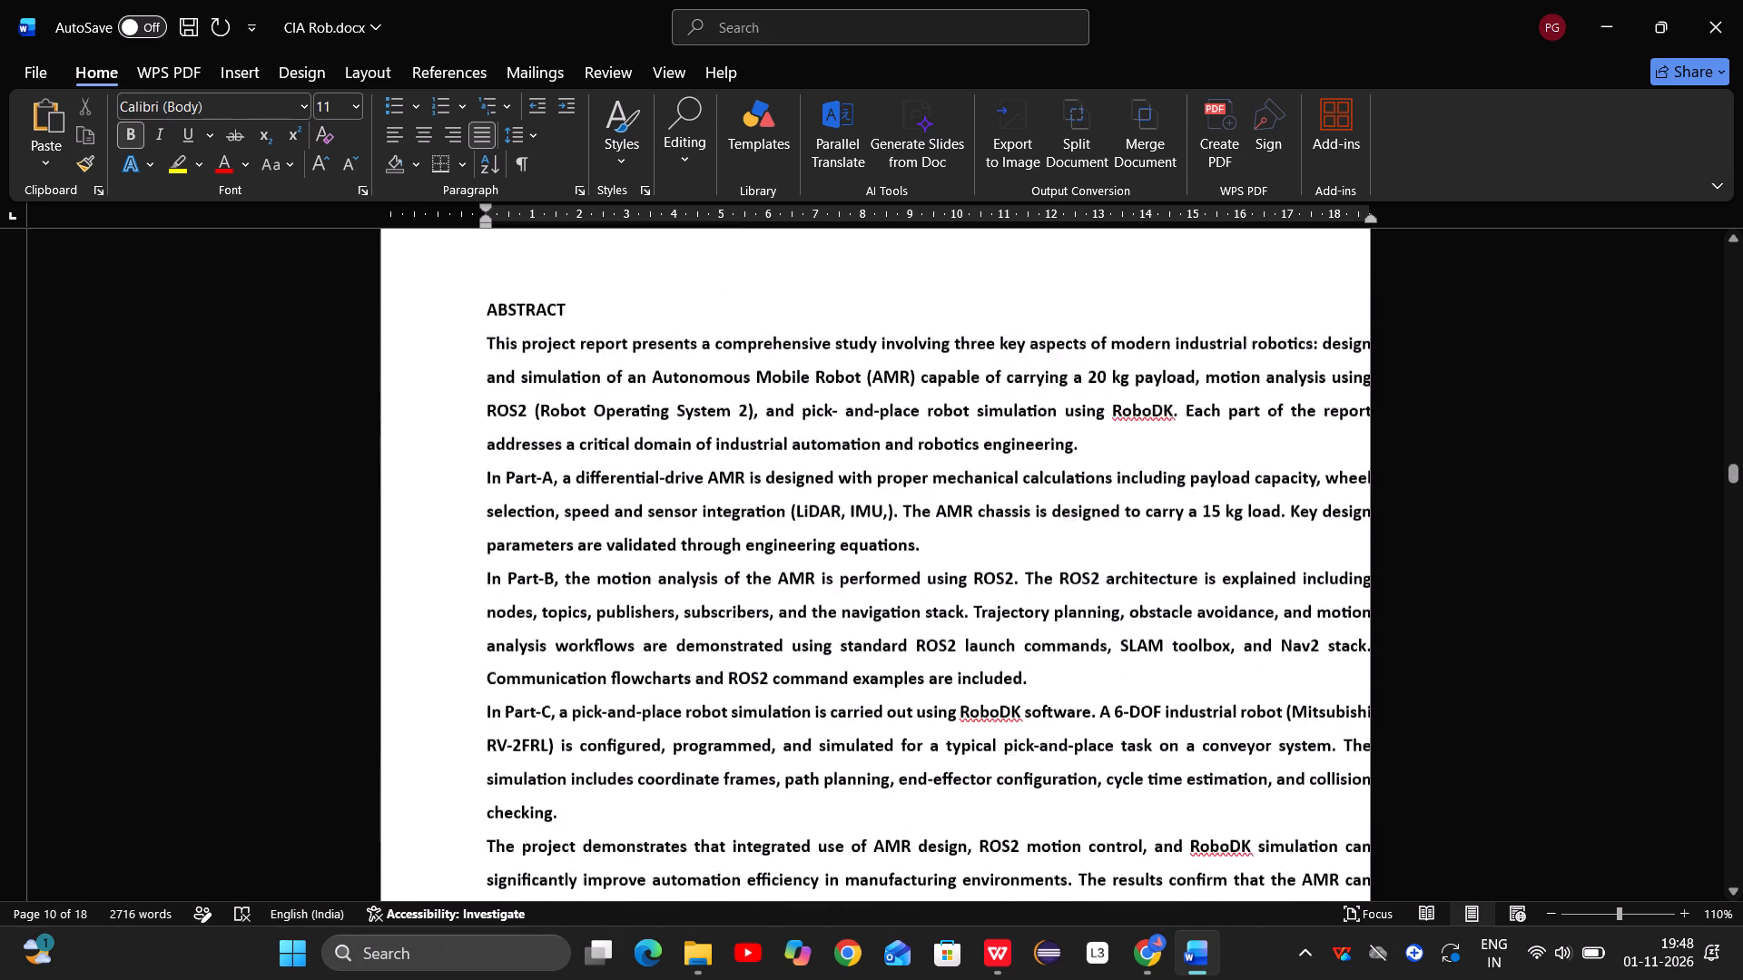
scroll(524, 579, down, 4)
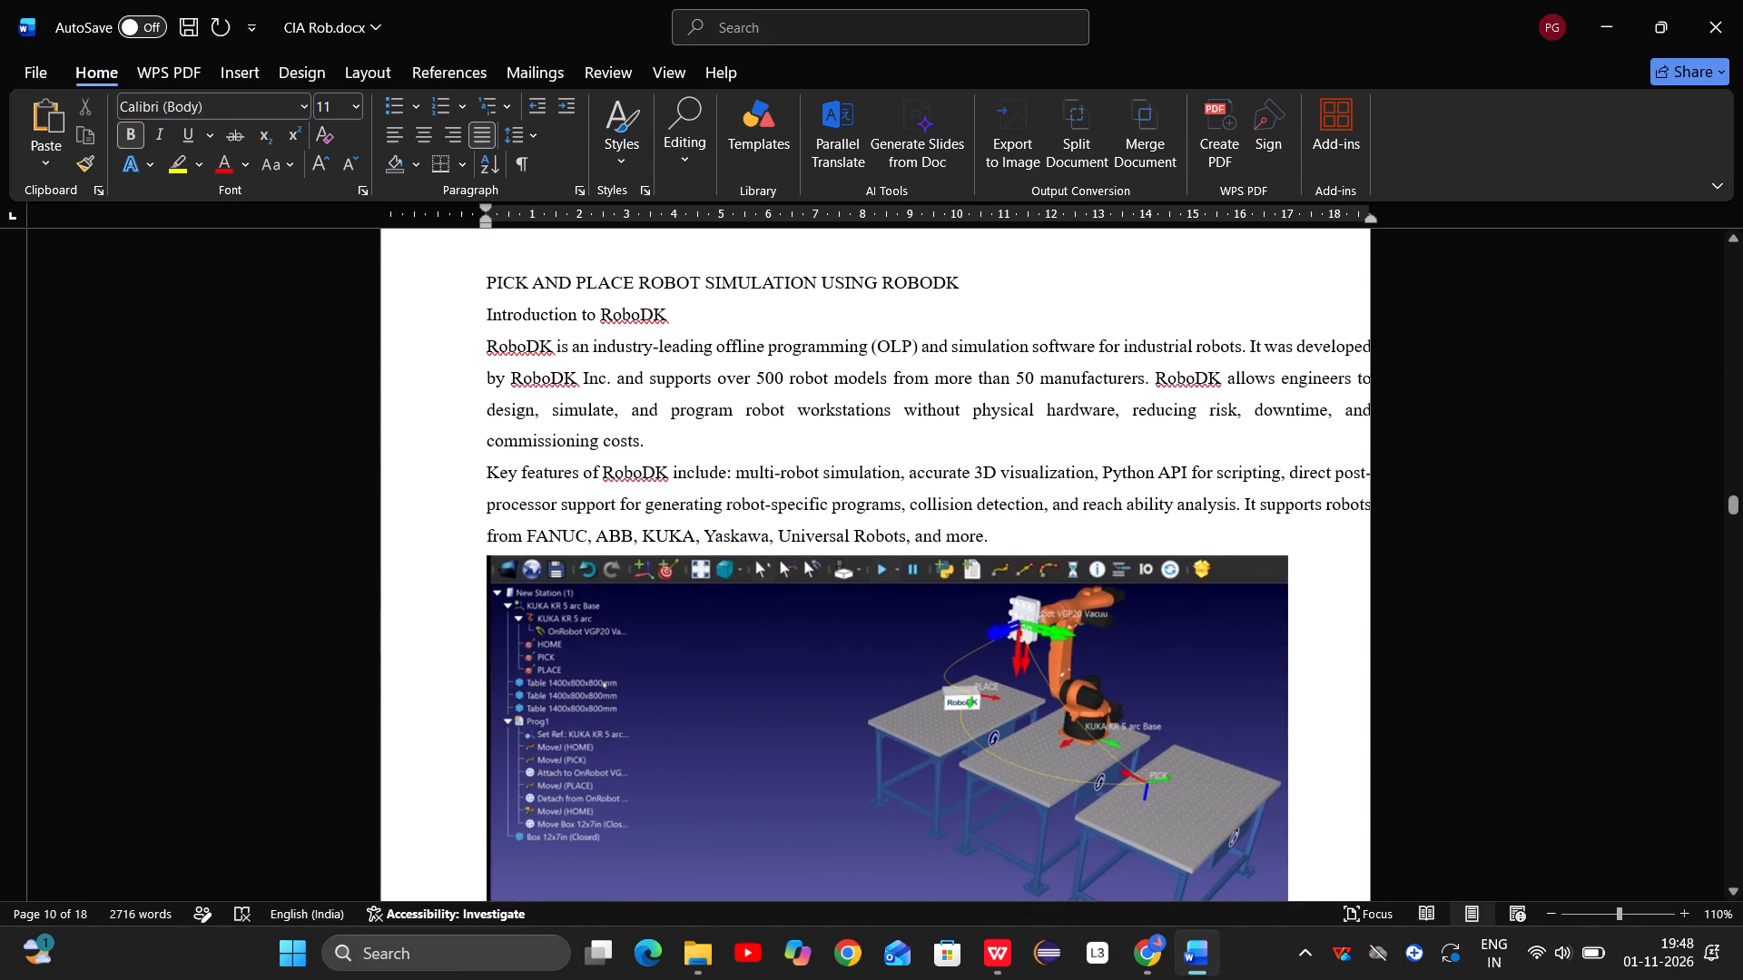
Add the number "A.1" in front of the "Introduction to RoboDK" heading.
click(490, 314)
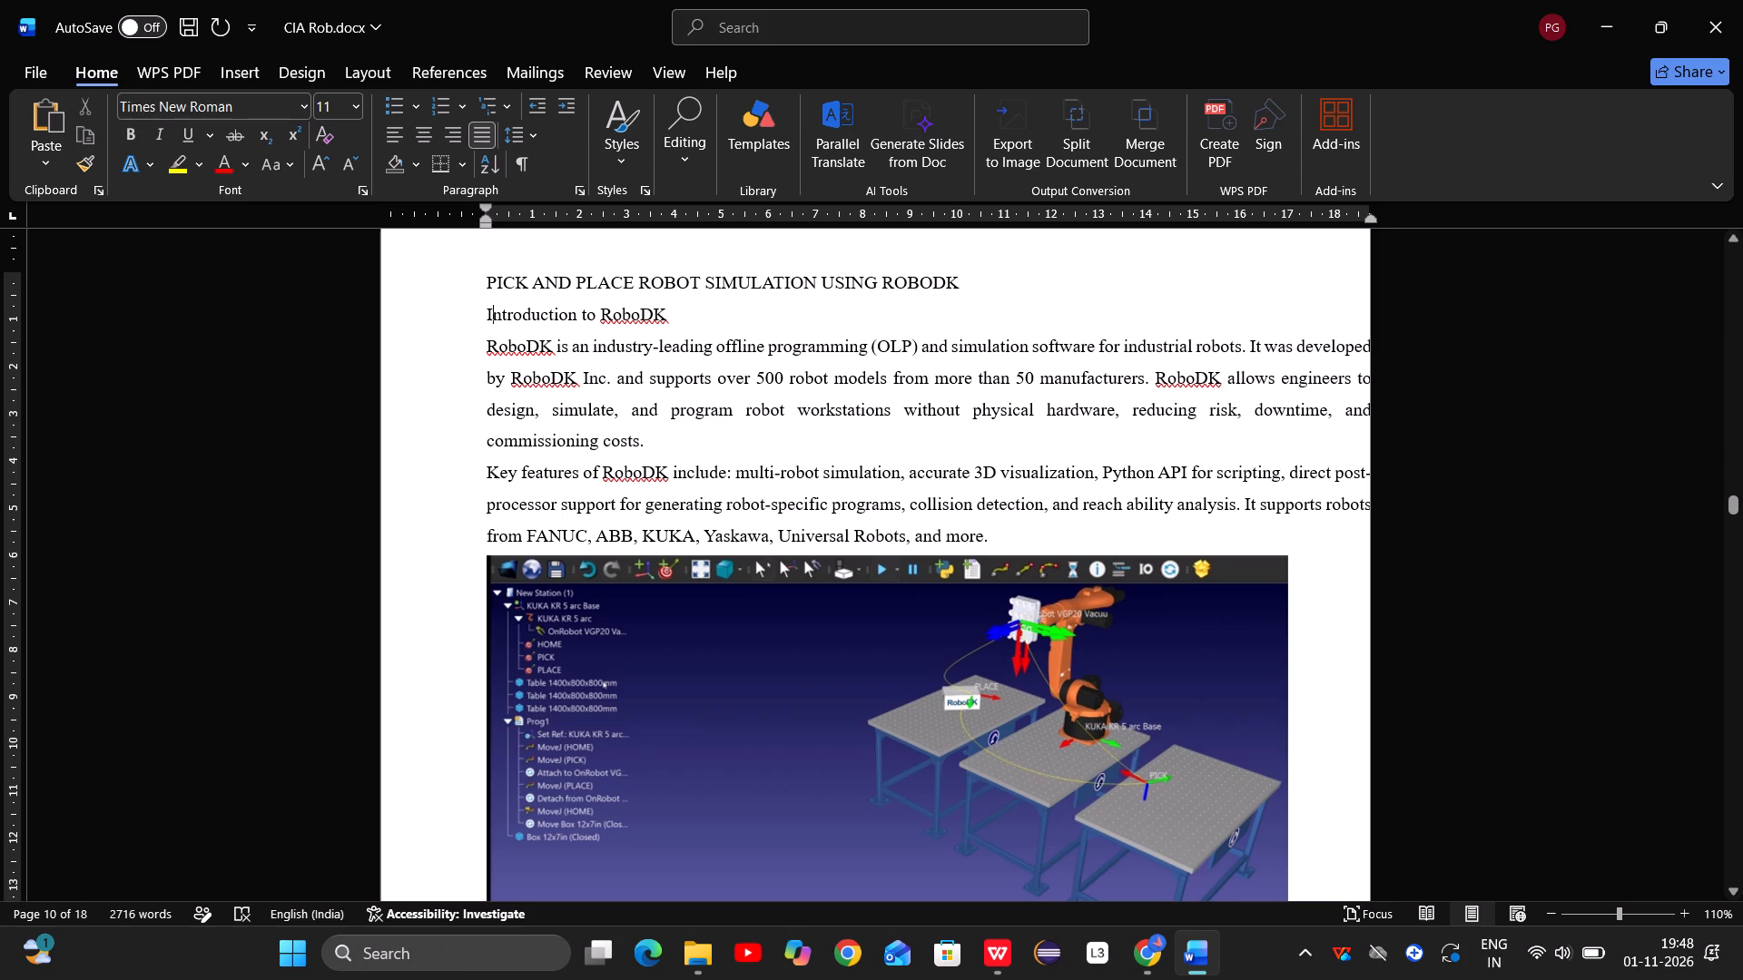
key(Left)
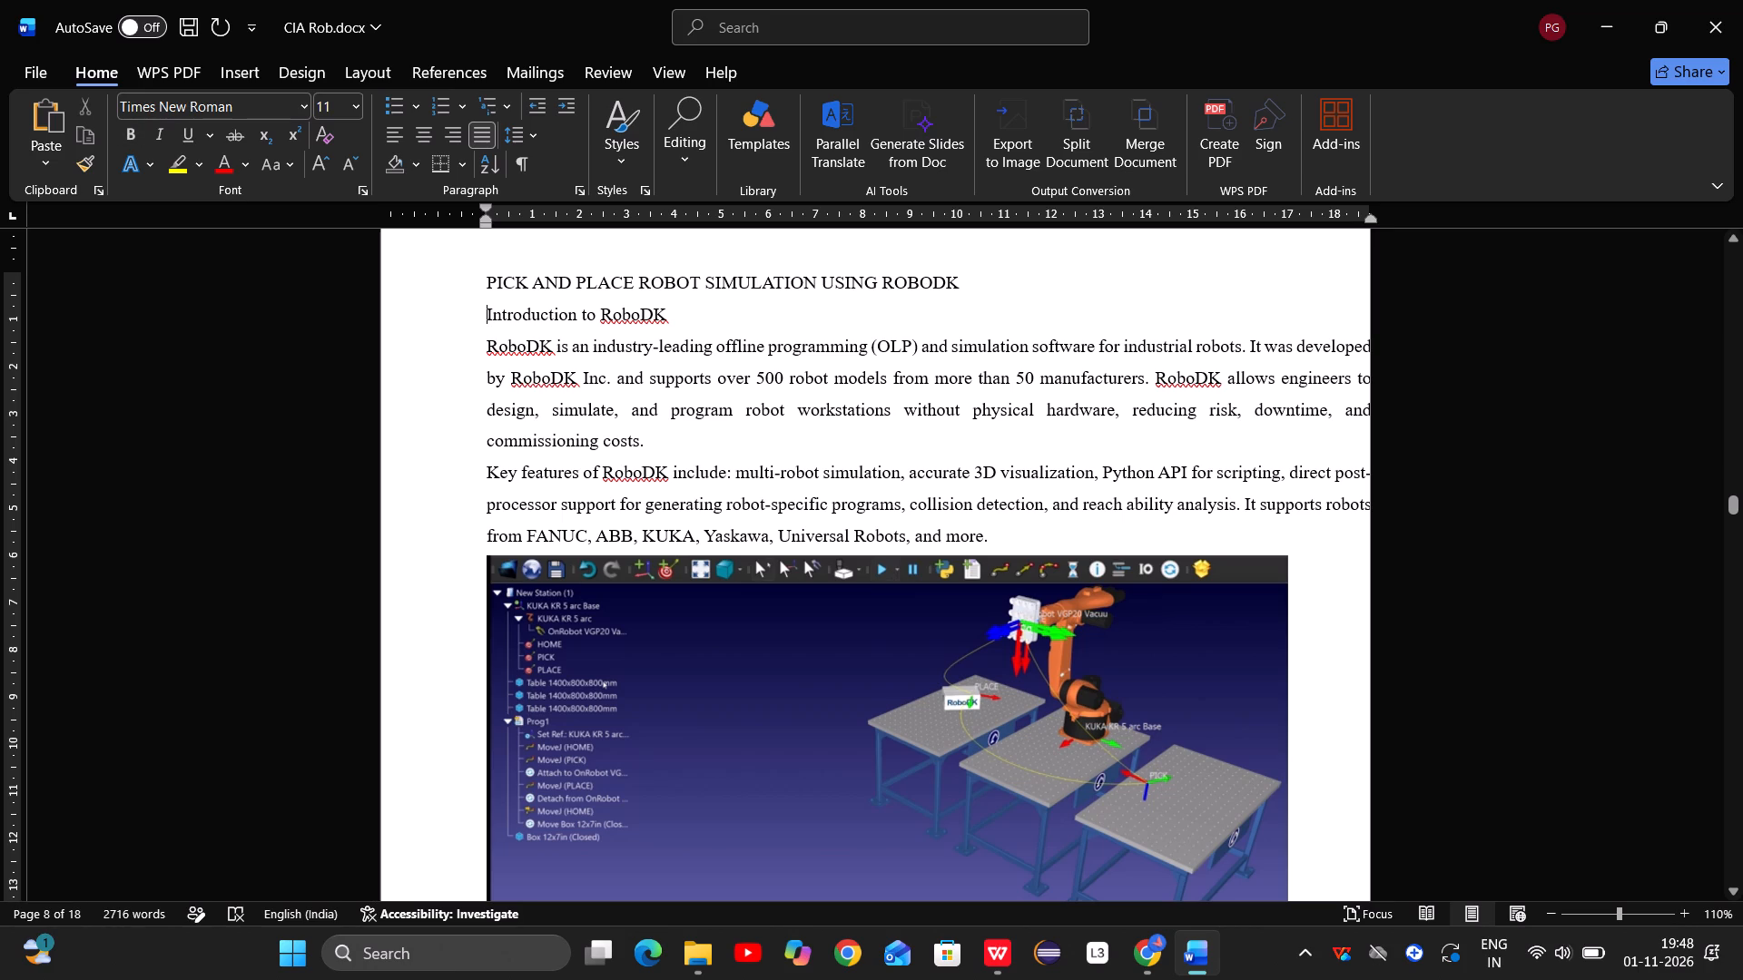
text(A.1)
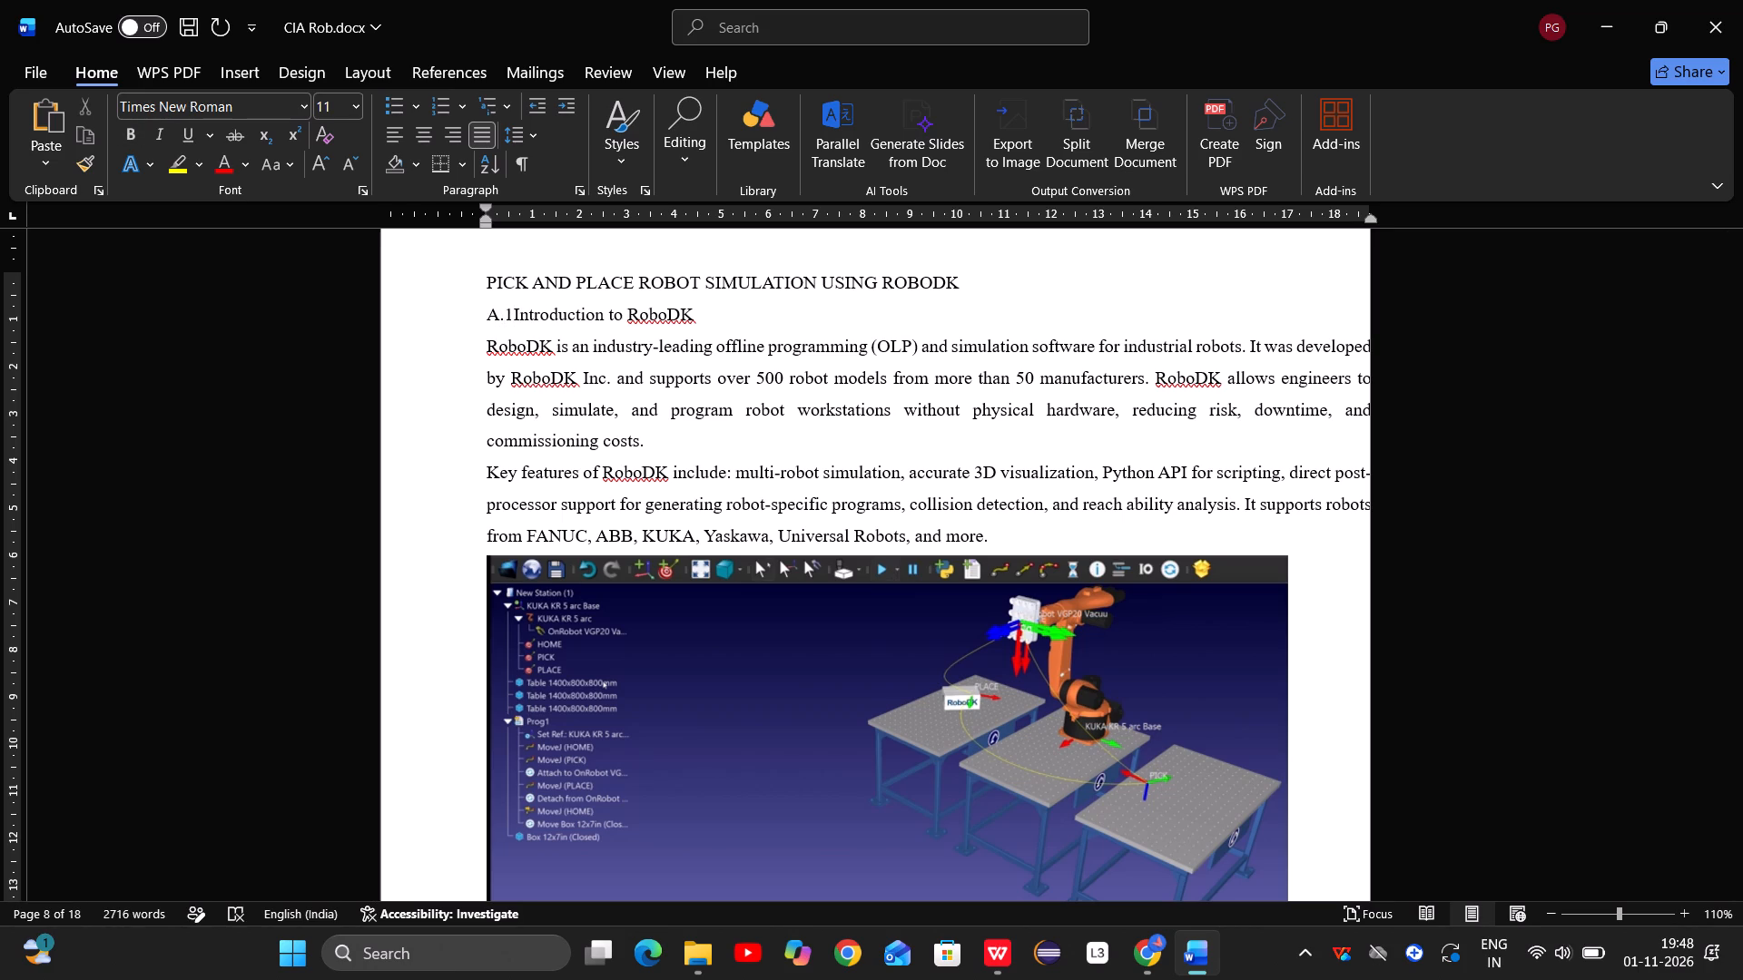
Add a space between the number "A.1" and the "Introduction to RoboDK" heading text.
key(space)
Add the number "A.2" and a space in front of the "Path Planning in RoboDK" heading.
scroll(490, 314, down, 2)
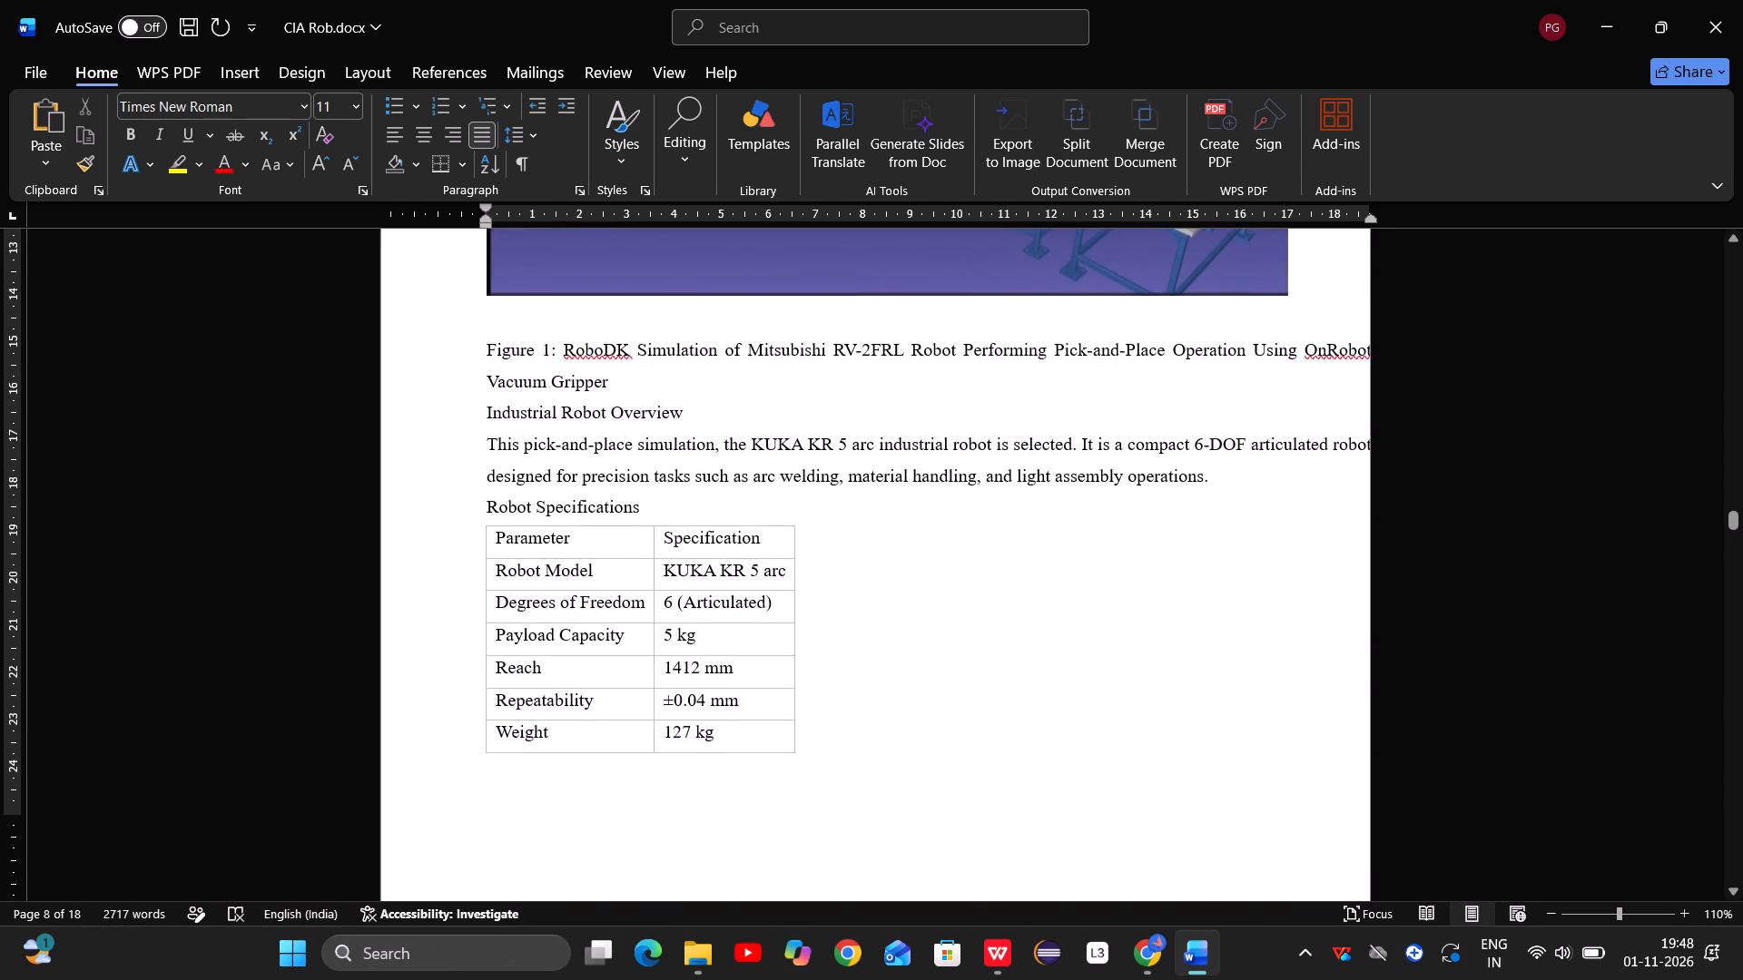
scroll(490, 314, down, 4)
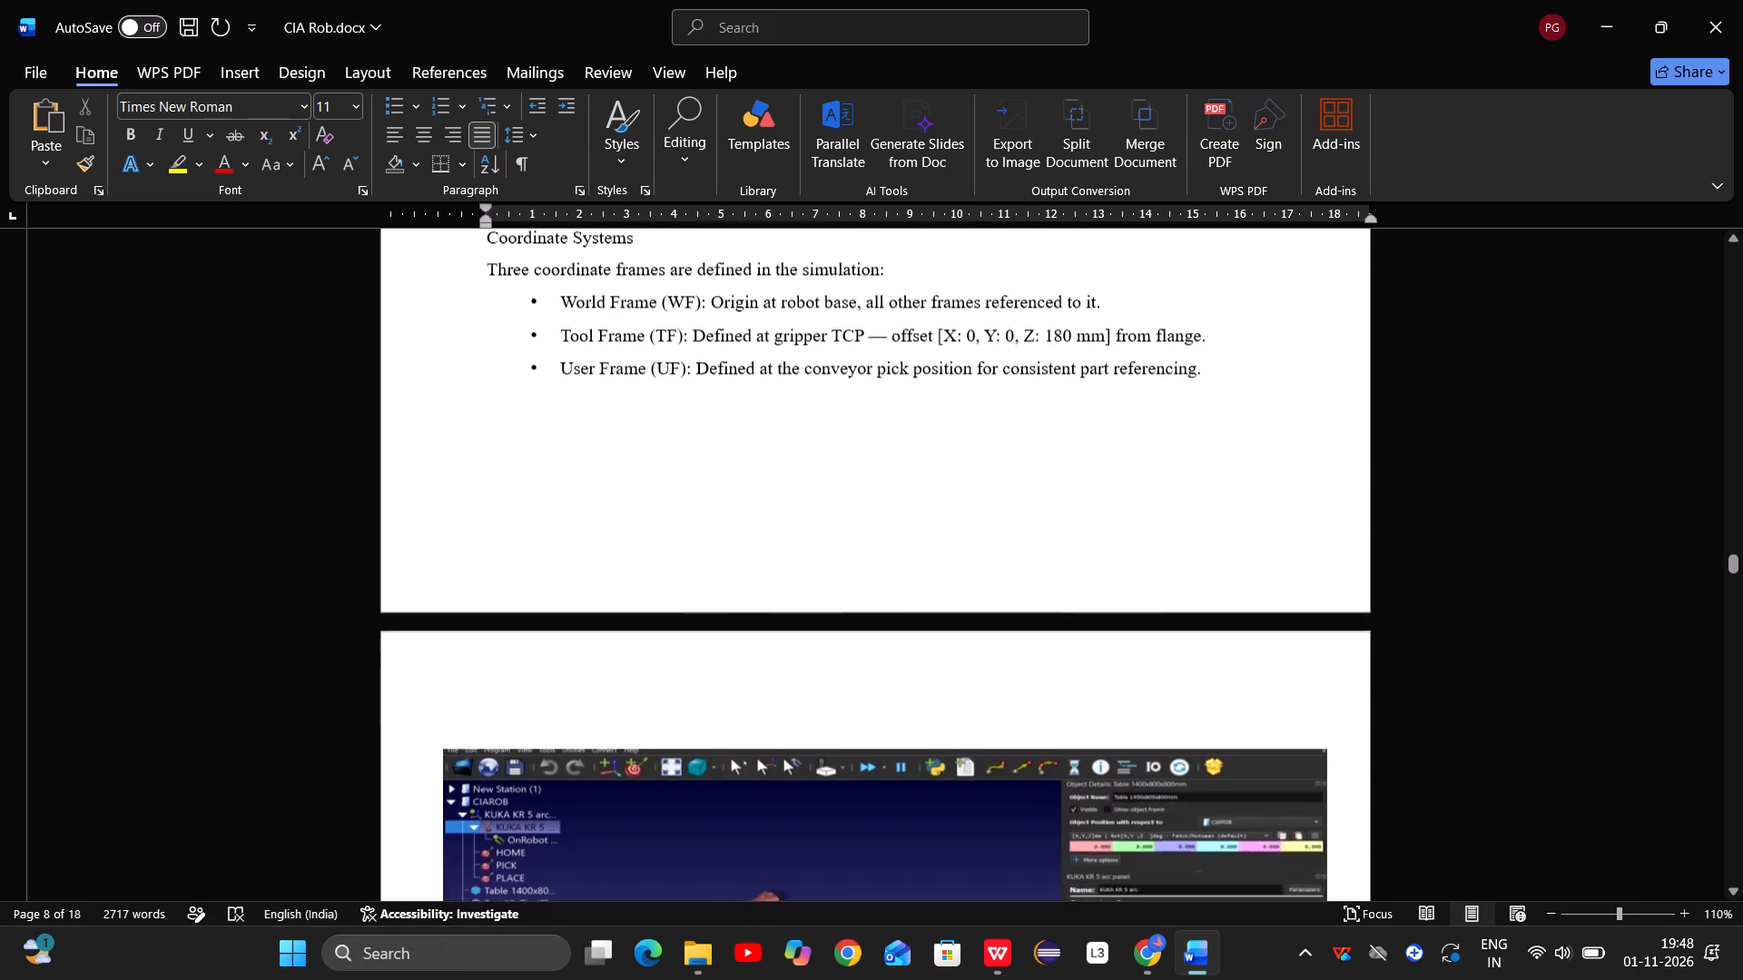
scroll(490, 314, down, 4)
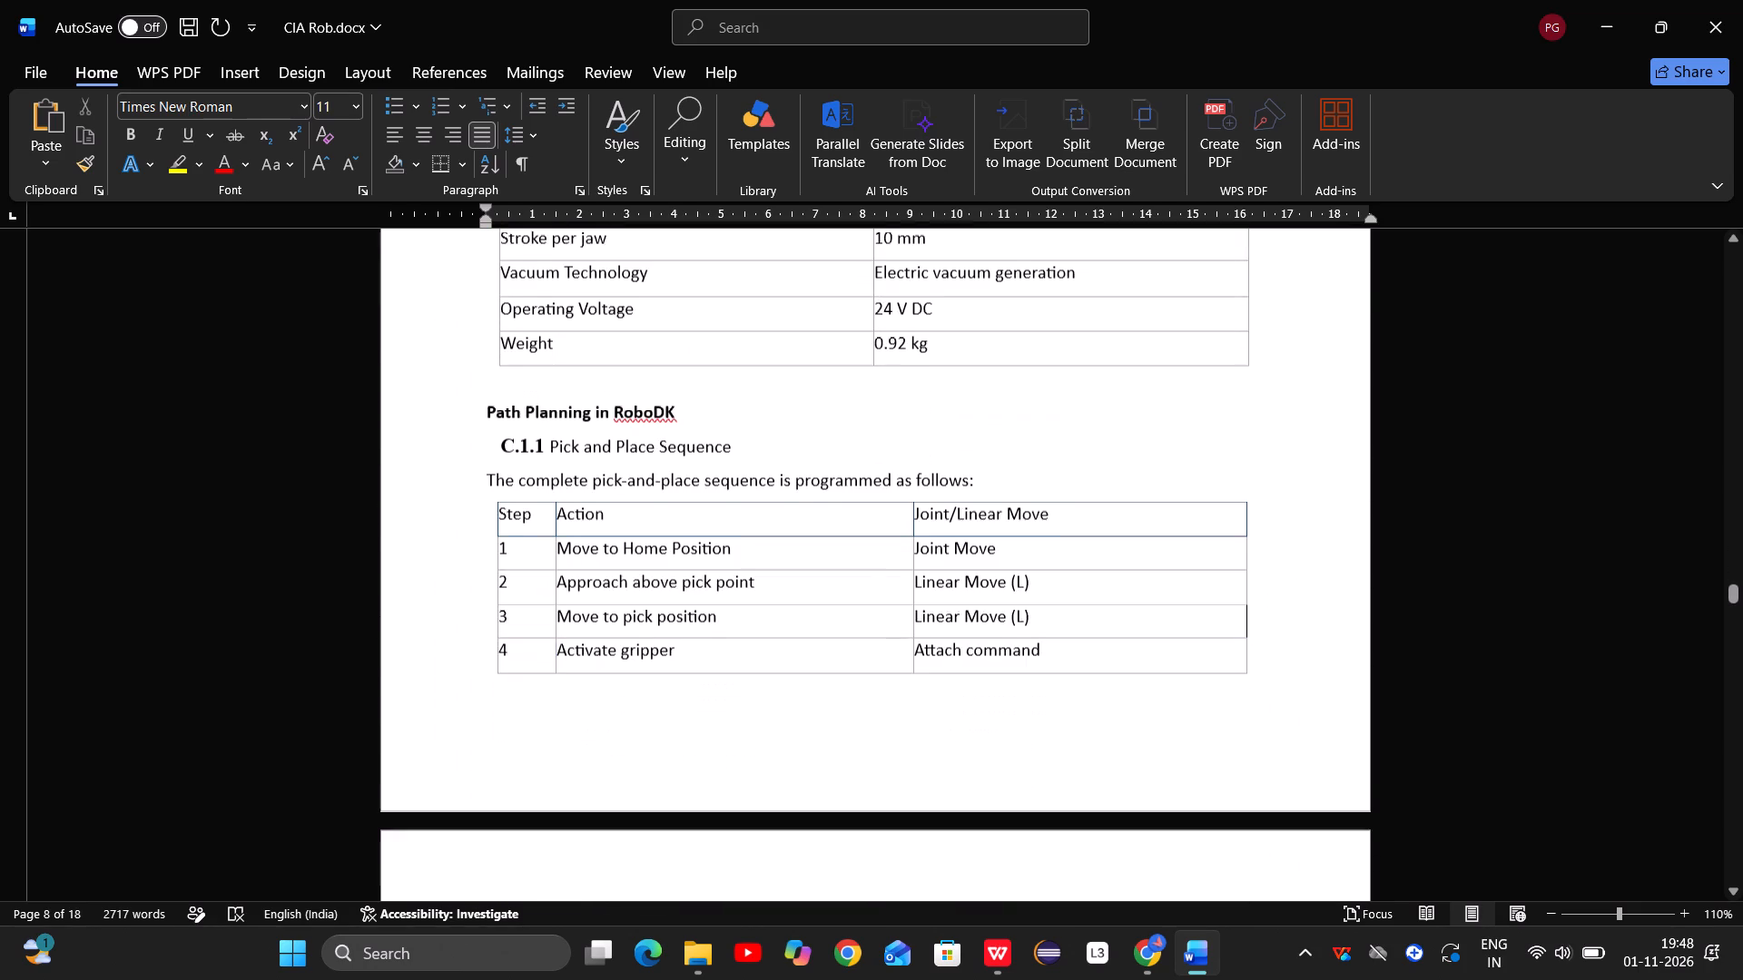
click(486, 397)
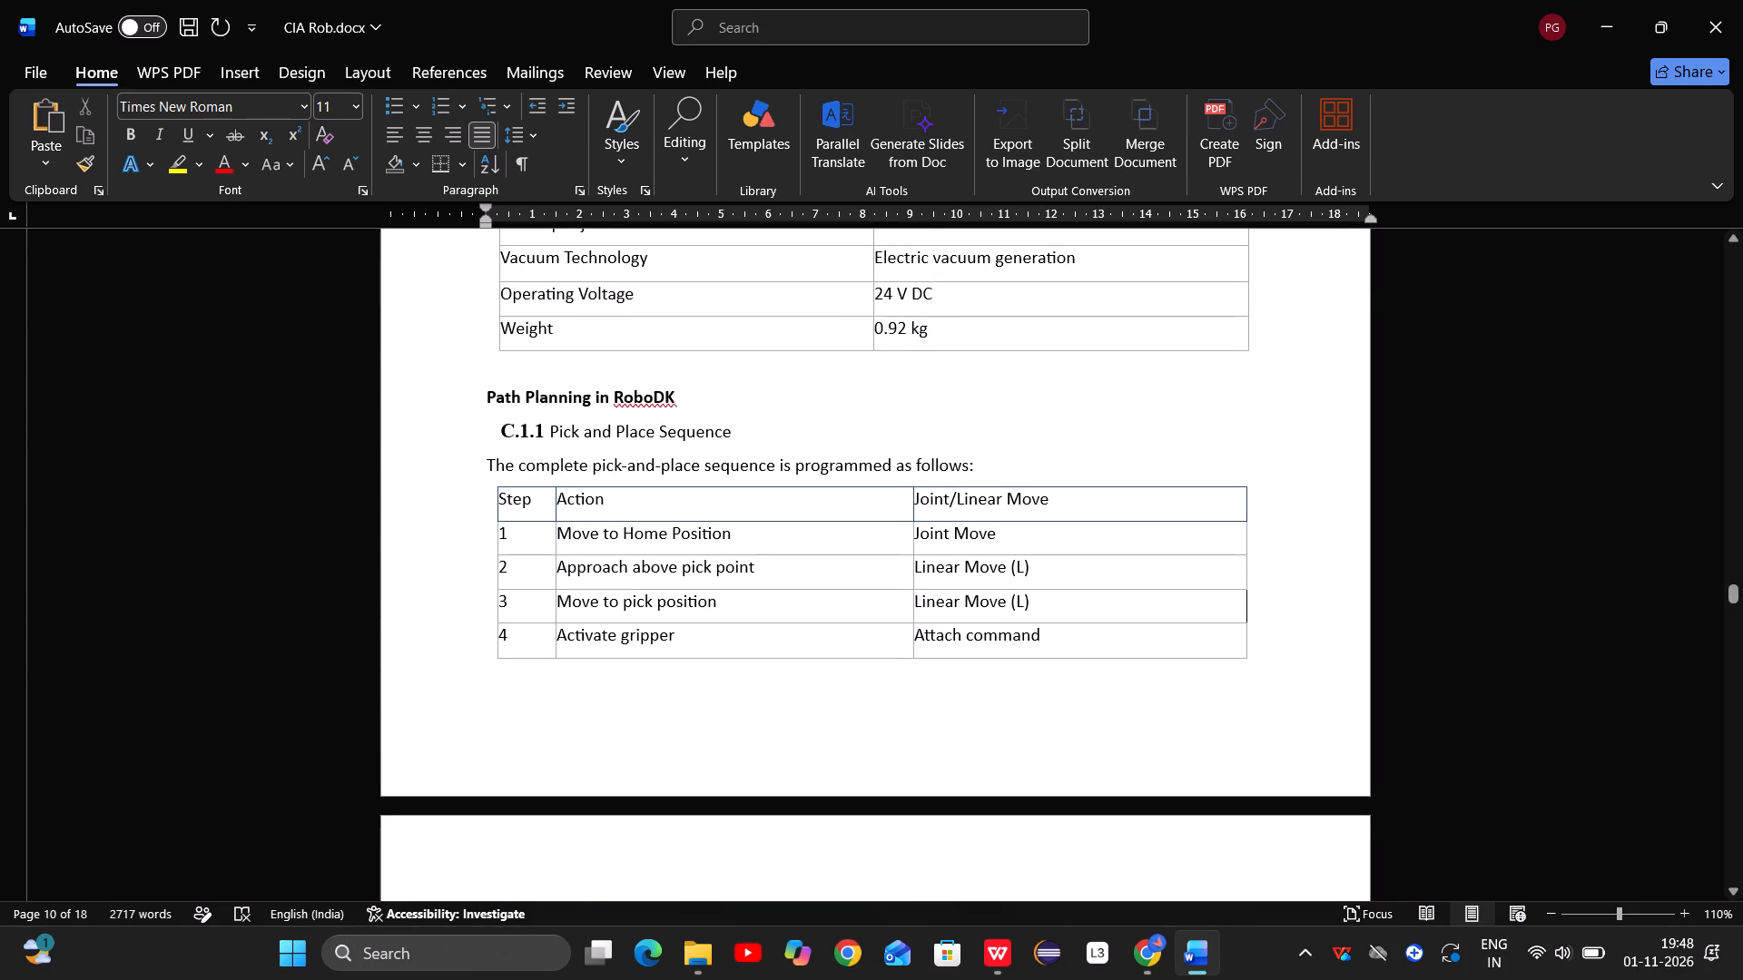
text(A.2)
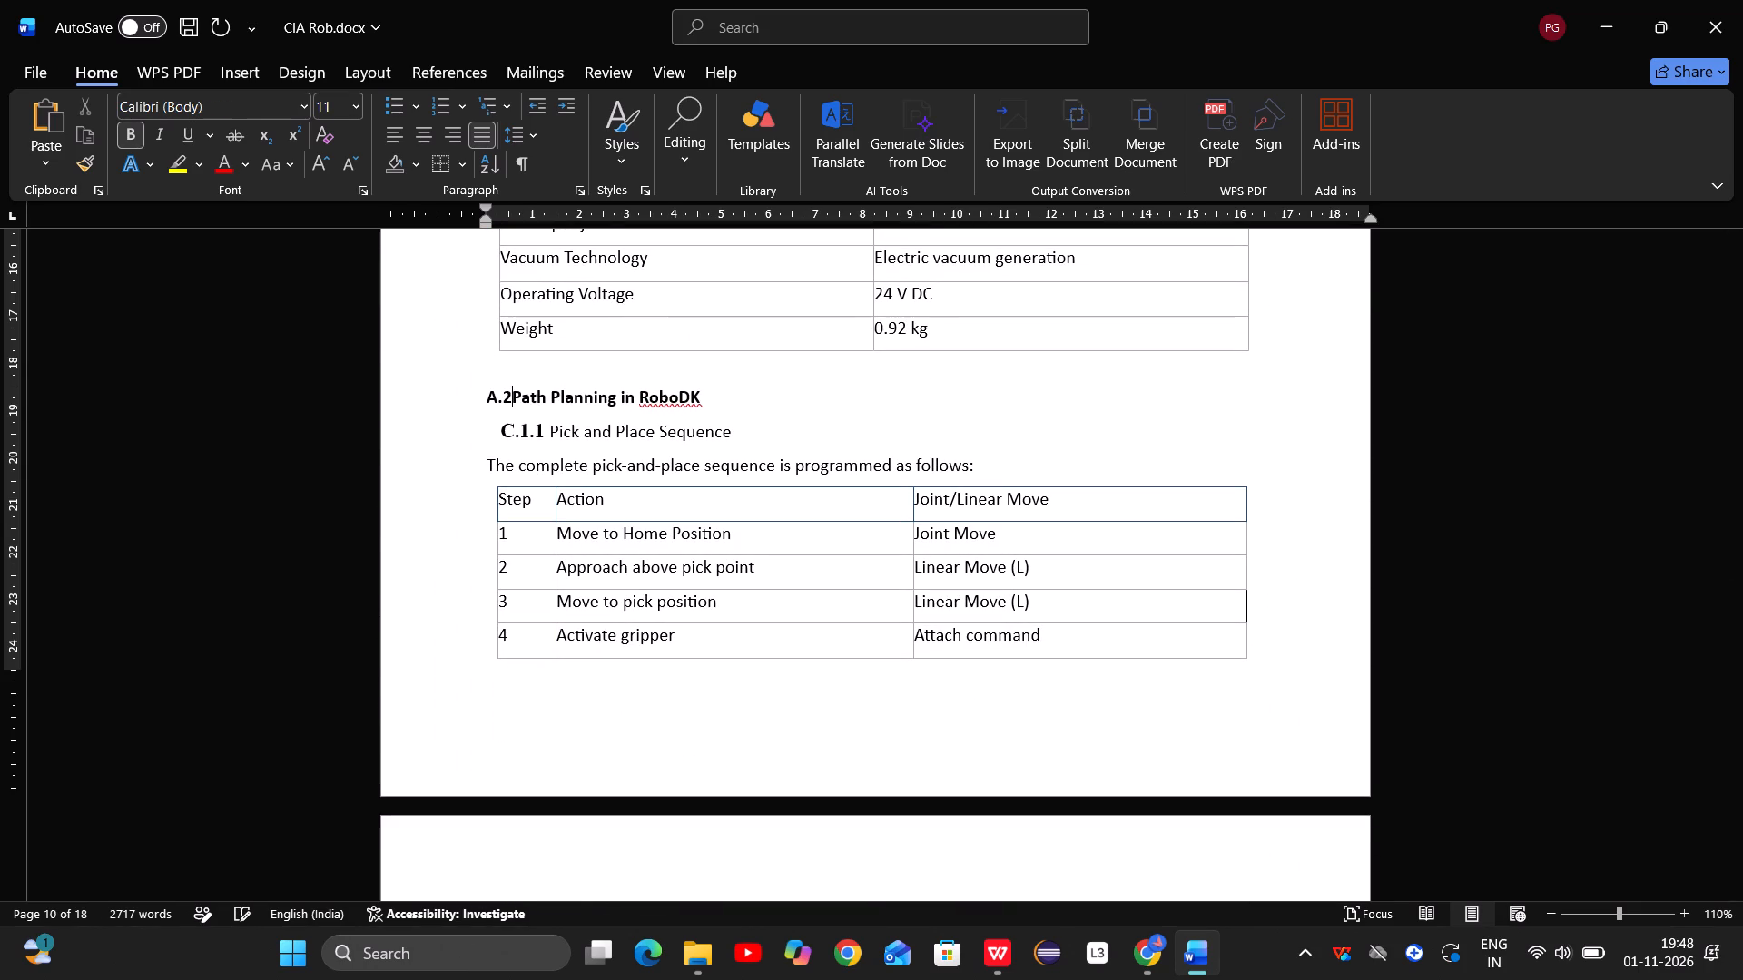
key(space)
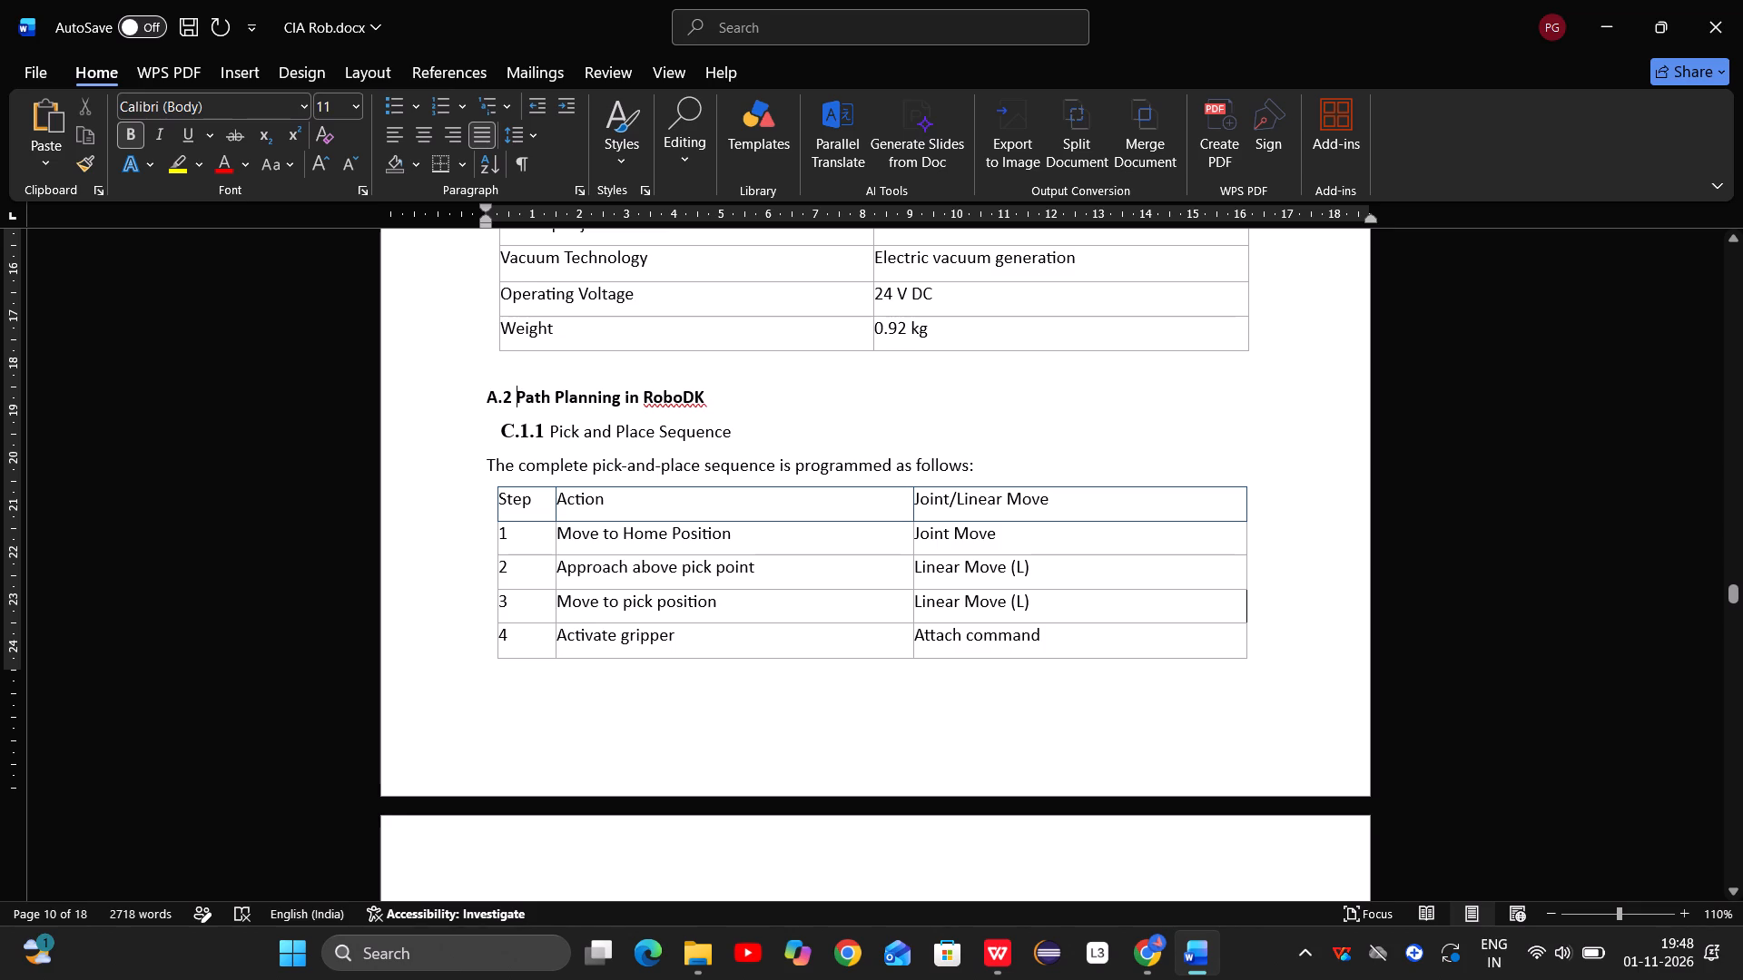
Replace the automatic number of the "Pick and Place Sequence" subheading with "A.2.2" followed by a space, keeping it on its own line.
click(553, 427)
key(BackSpace)
key(BackSpace)
key(BackSpace)
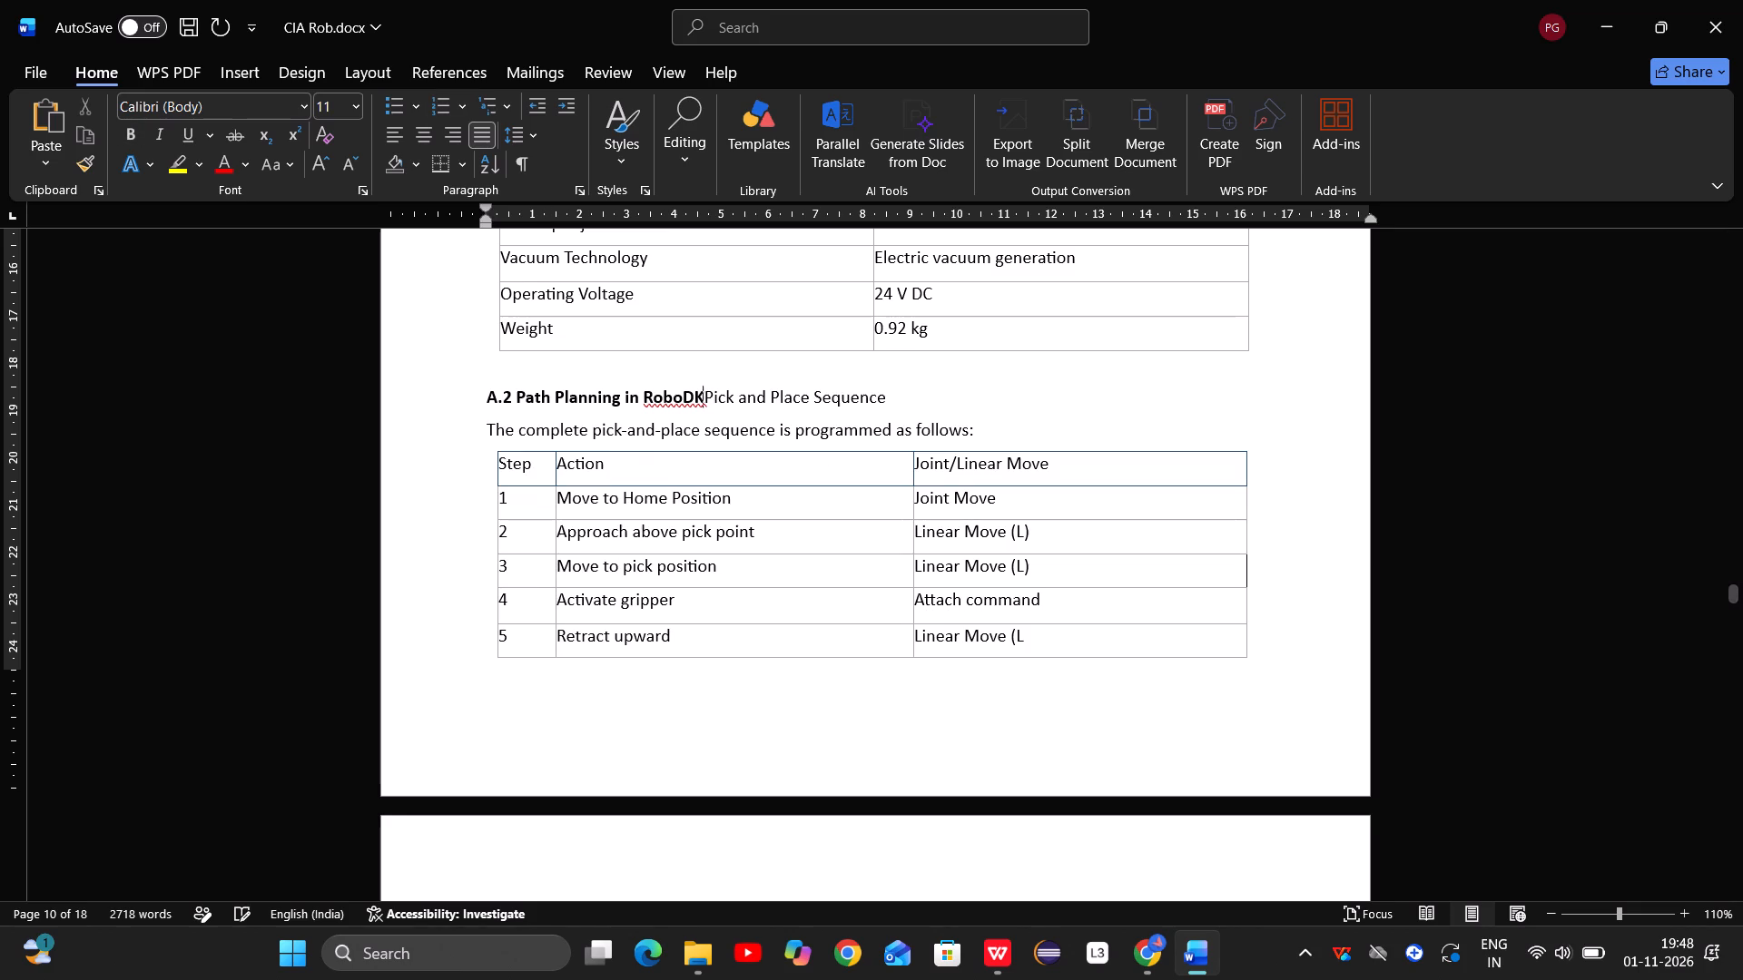
key(Return)
key(shift+a)
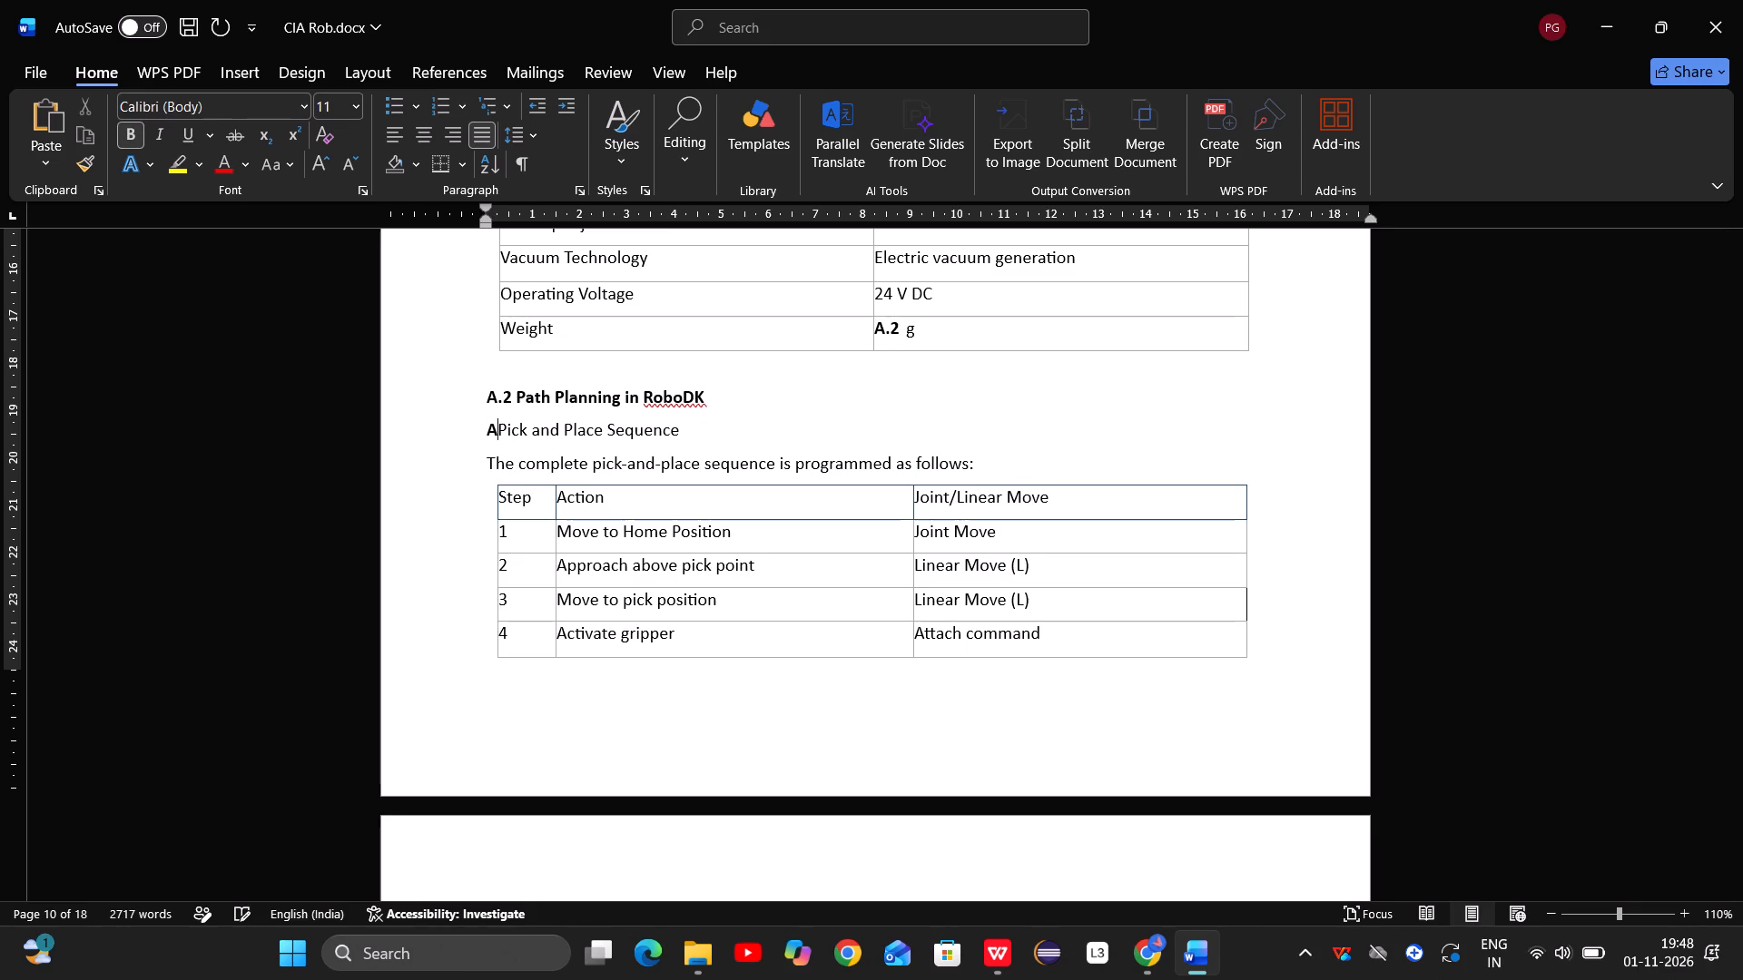
text(.2.2)
key(space)
Delete the "[Insert Figure: RoboDK Pick and Place Robot Path - Trajectory View]" placeholder below the step 7 to 9 table.
scroll(553, 427, down, 2)
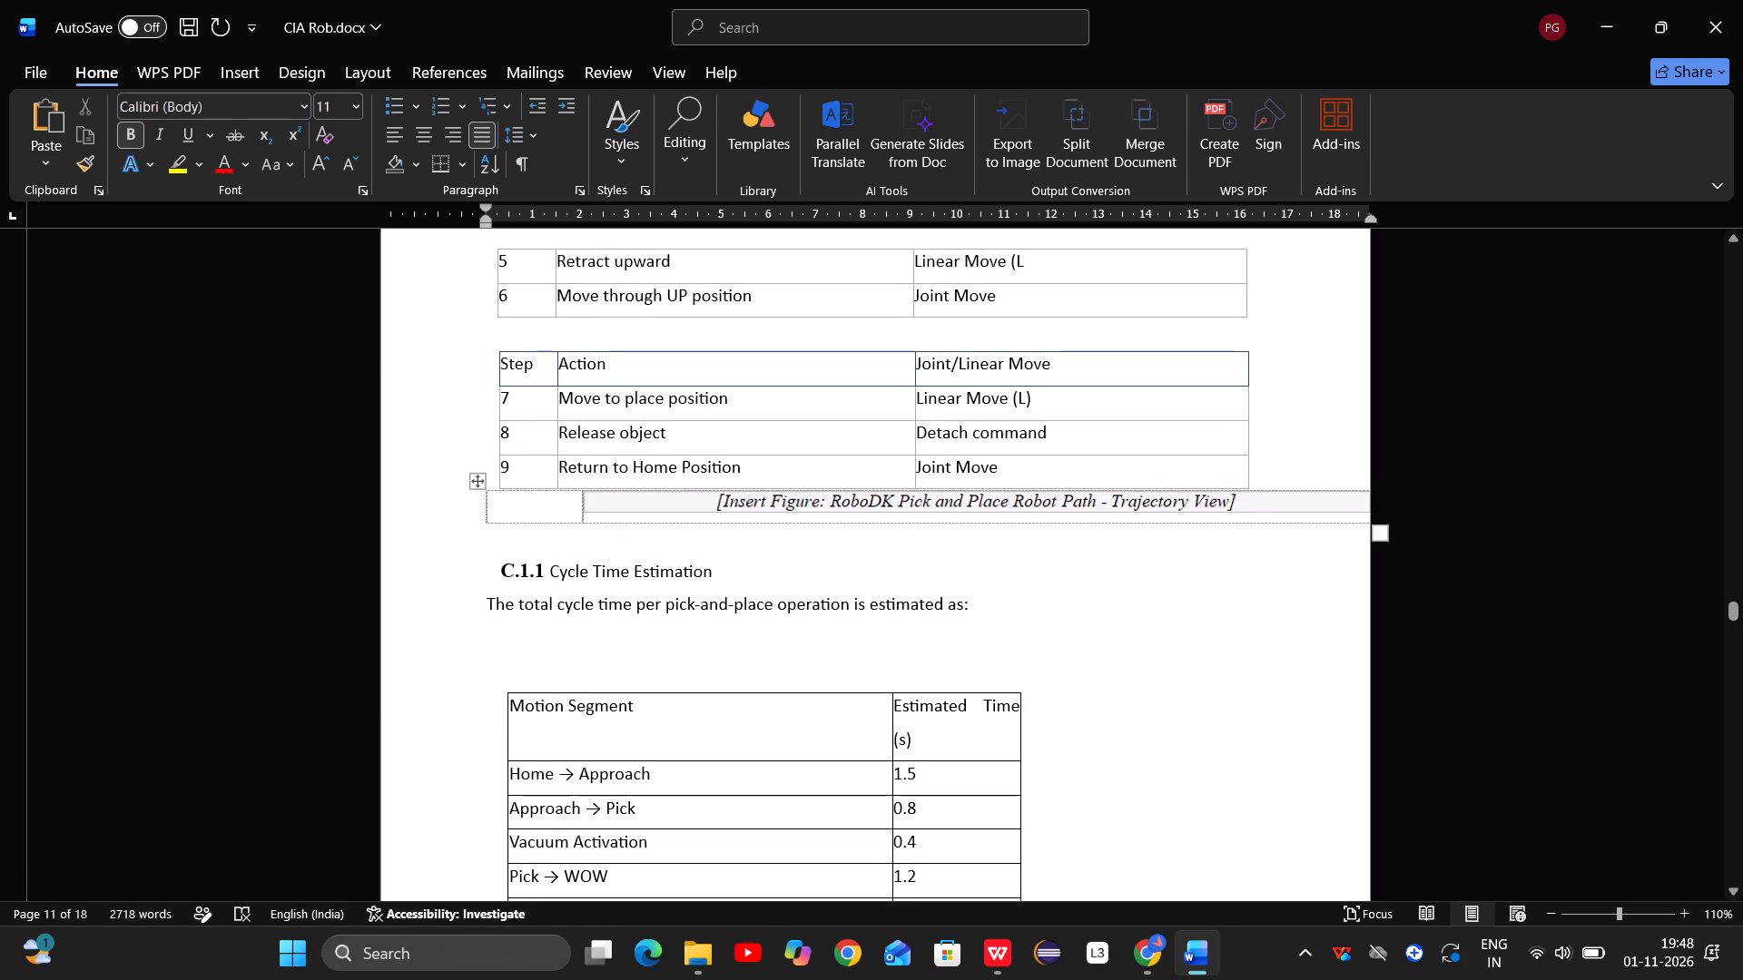
click(538, 509)
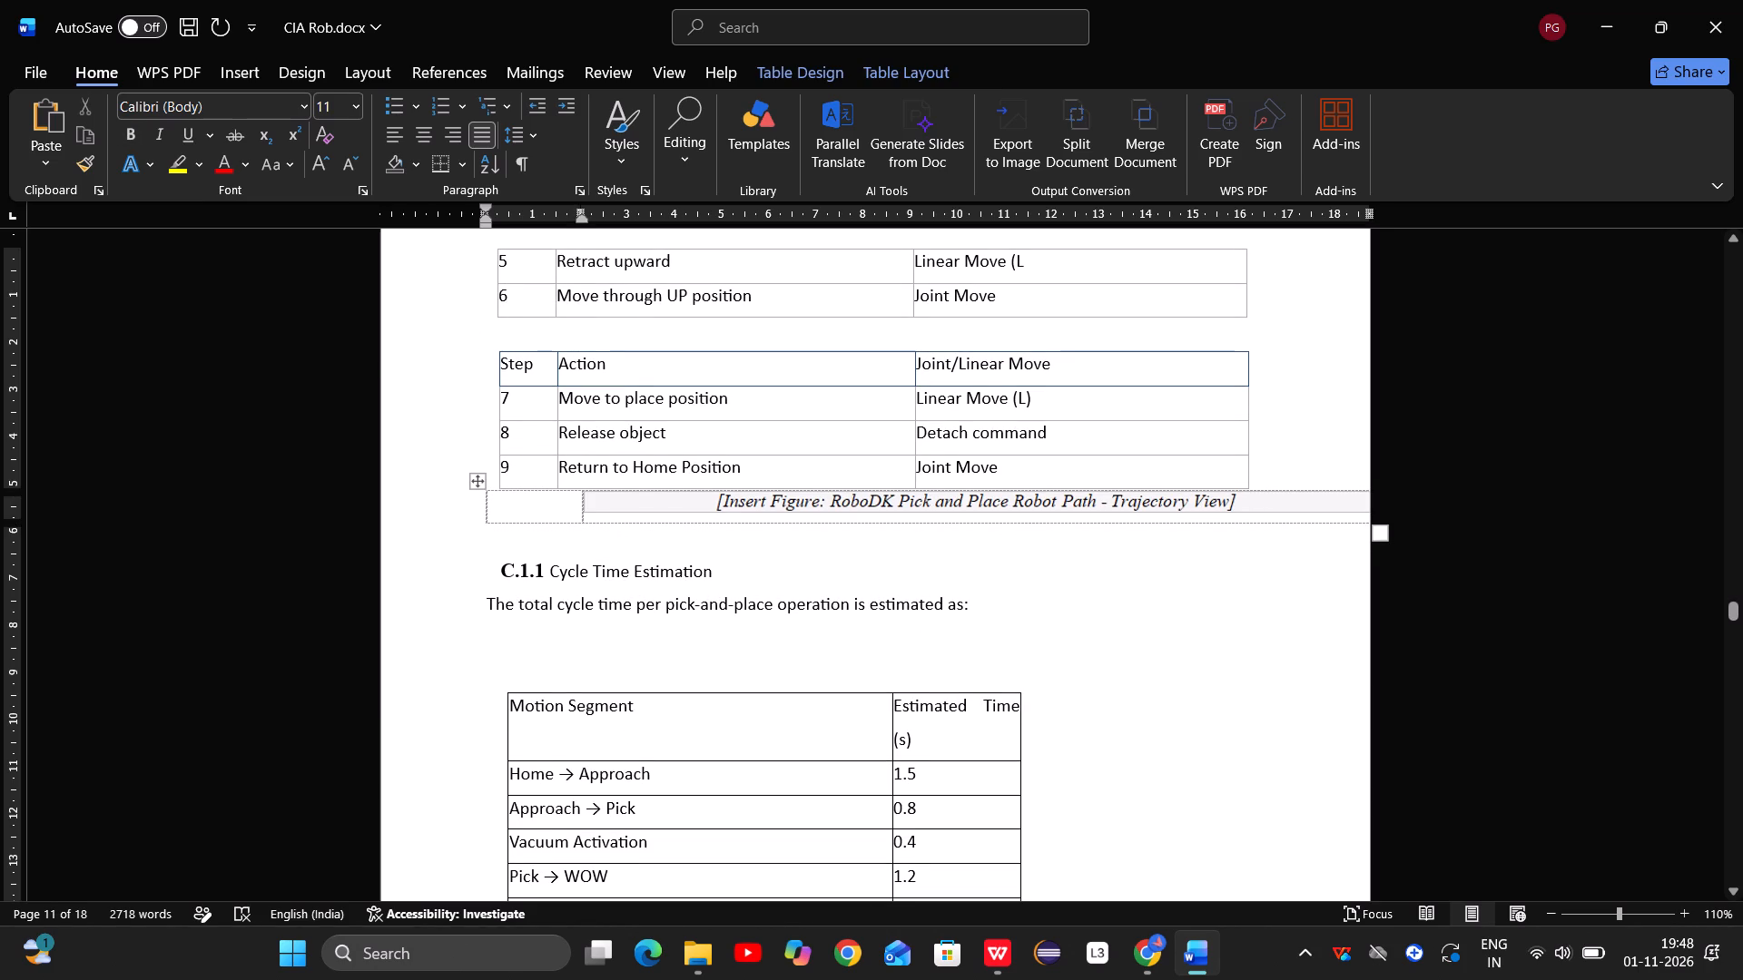
click(1049, 510)
key(Delete)
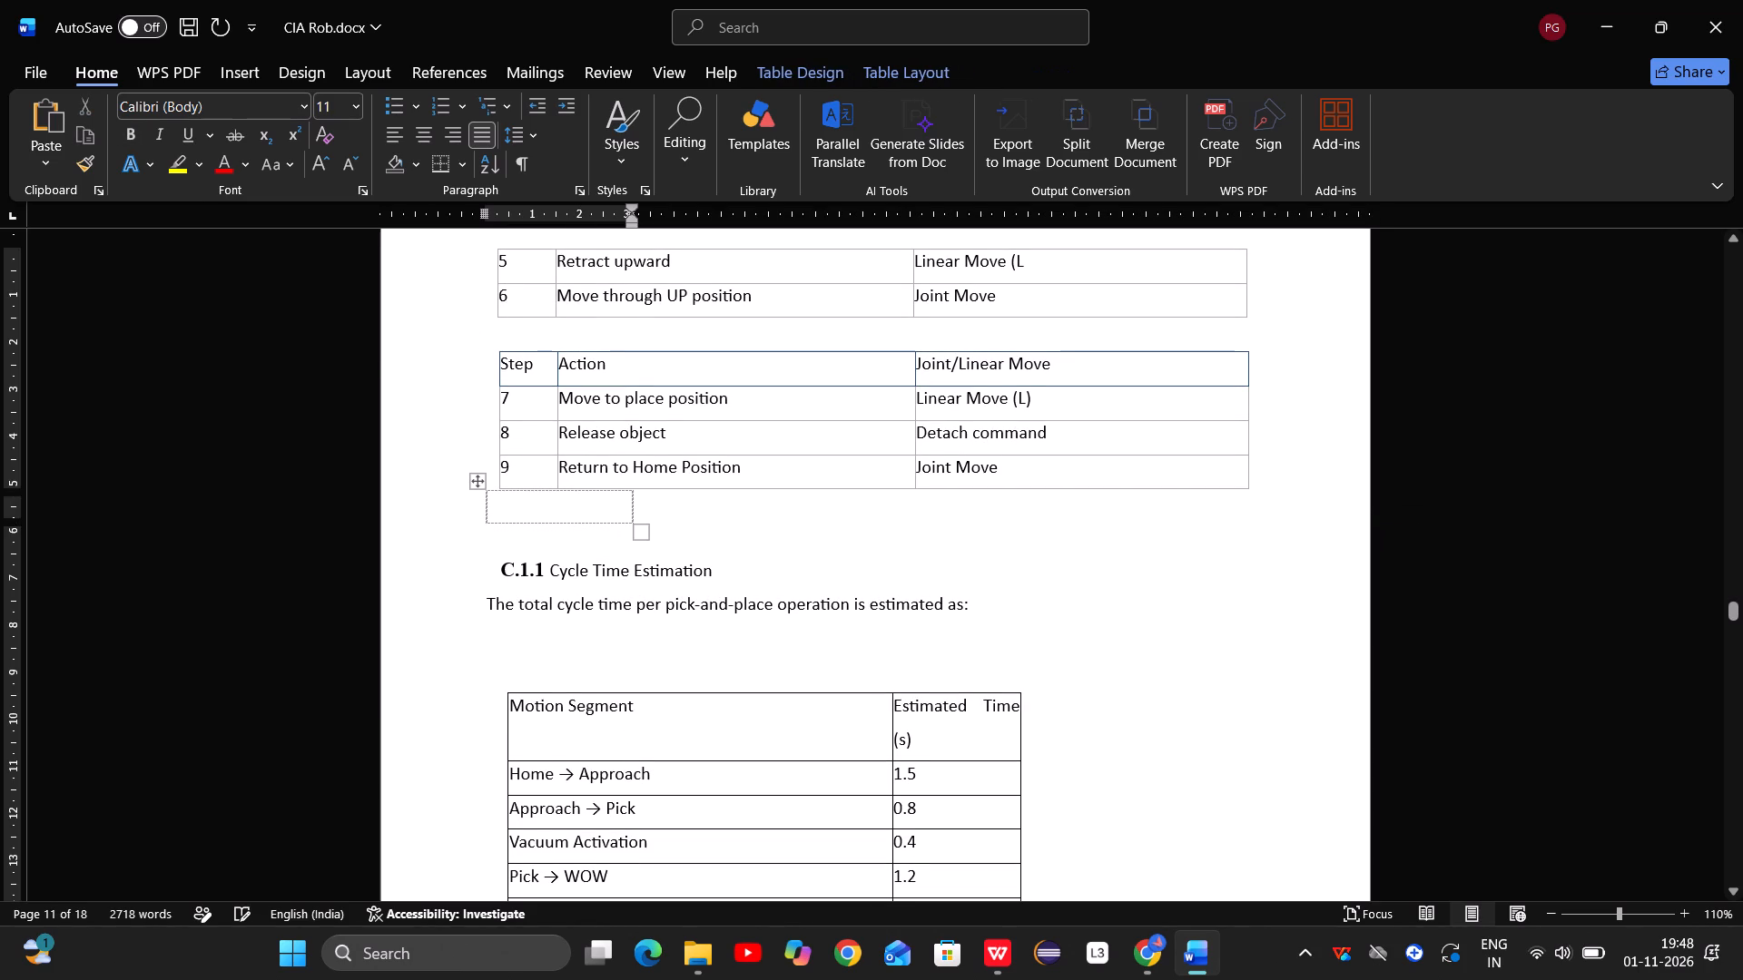
Remove the leftover empty table cells and blank space between the step 7 to 9 table and the "Cycle Time Estimation" heading.
click(576, 508)
key(Delete)
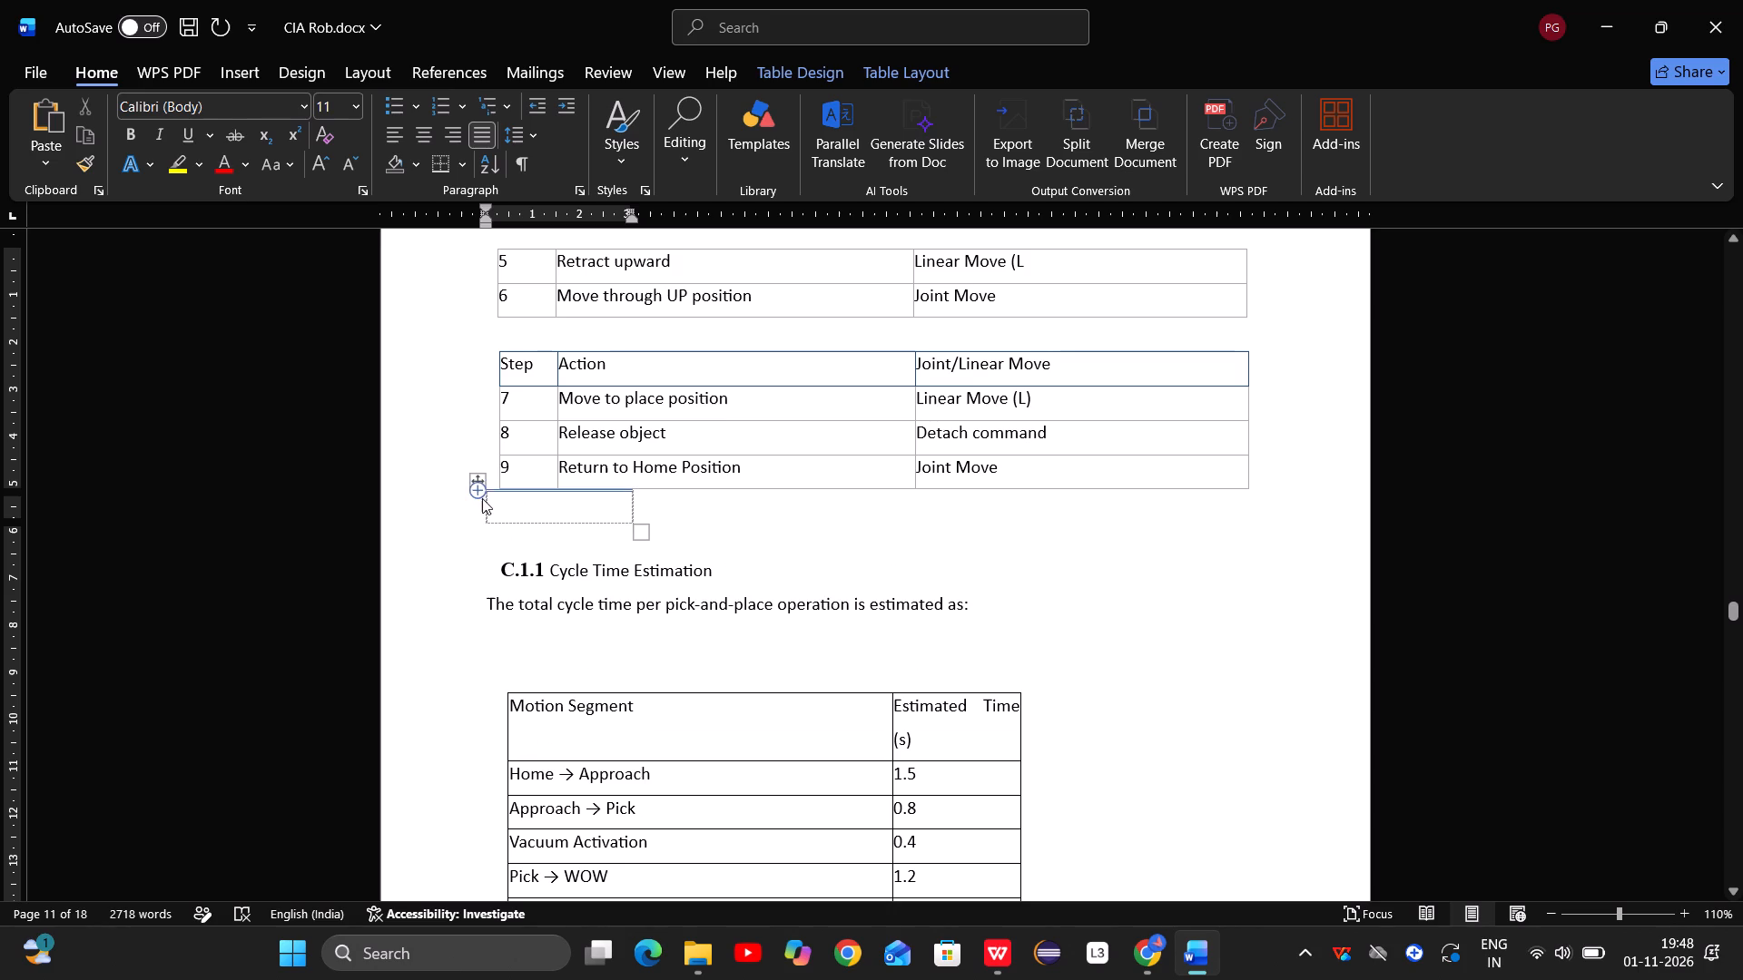
click(479, 483)
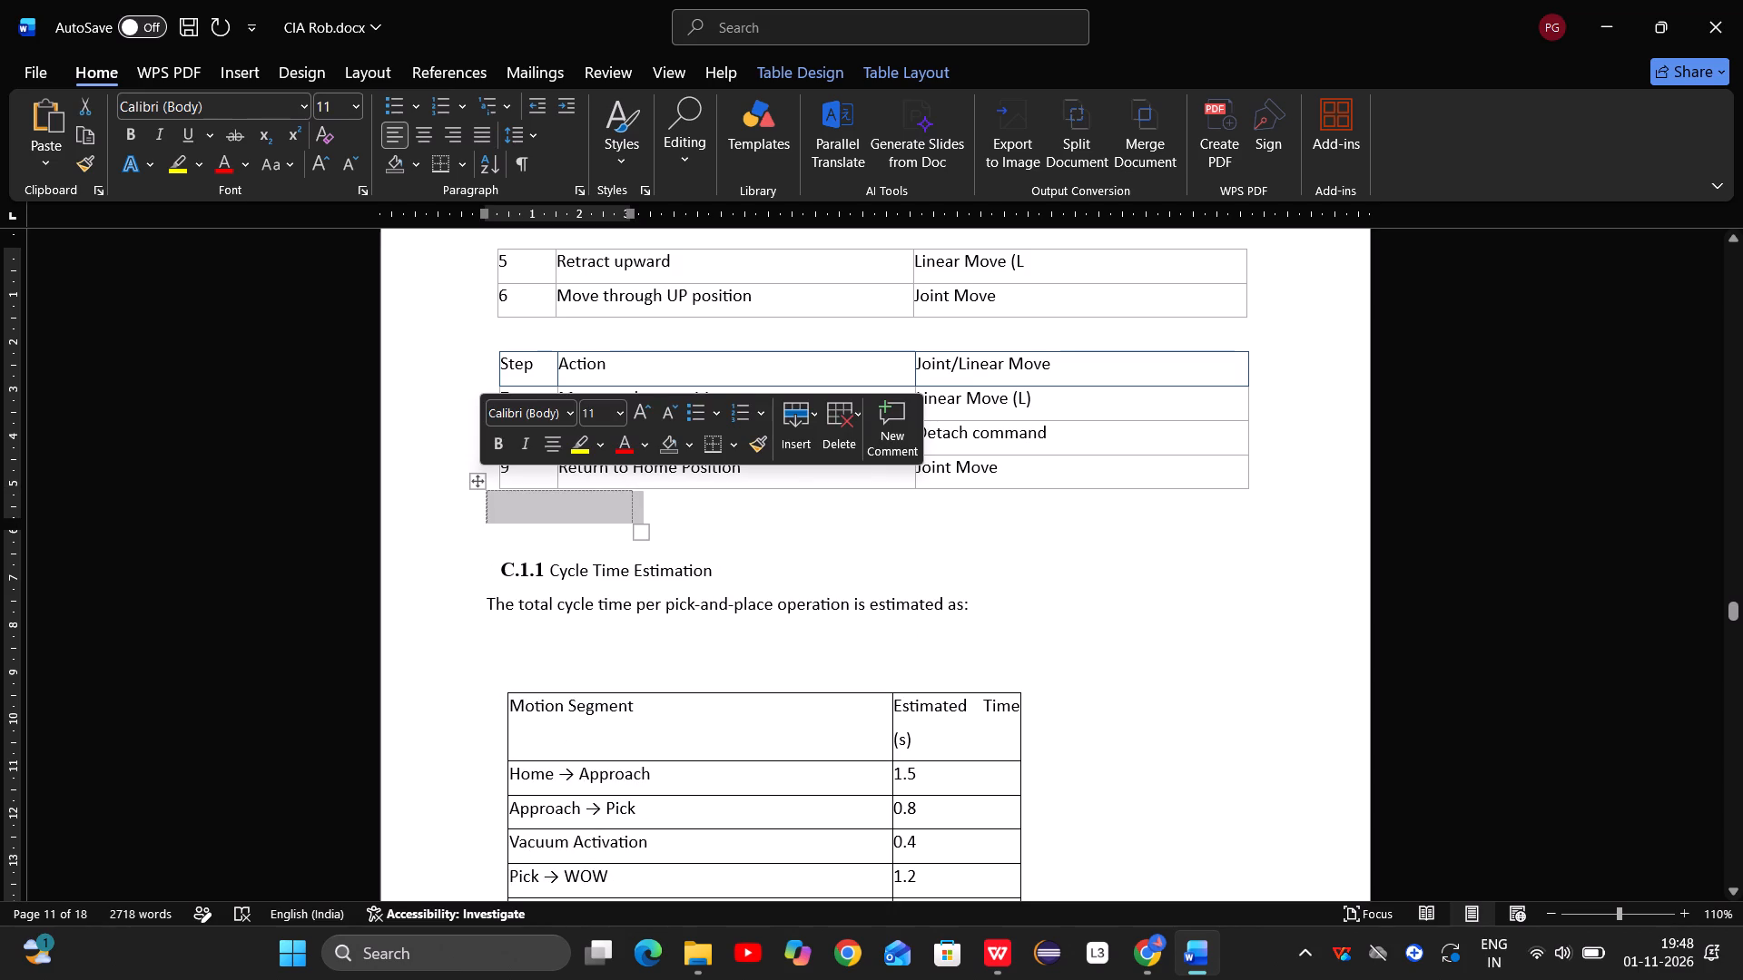
key(Delete)
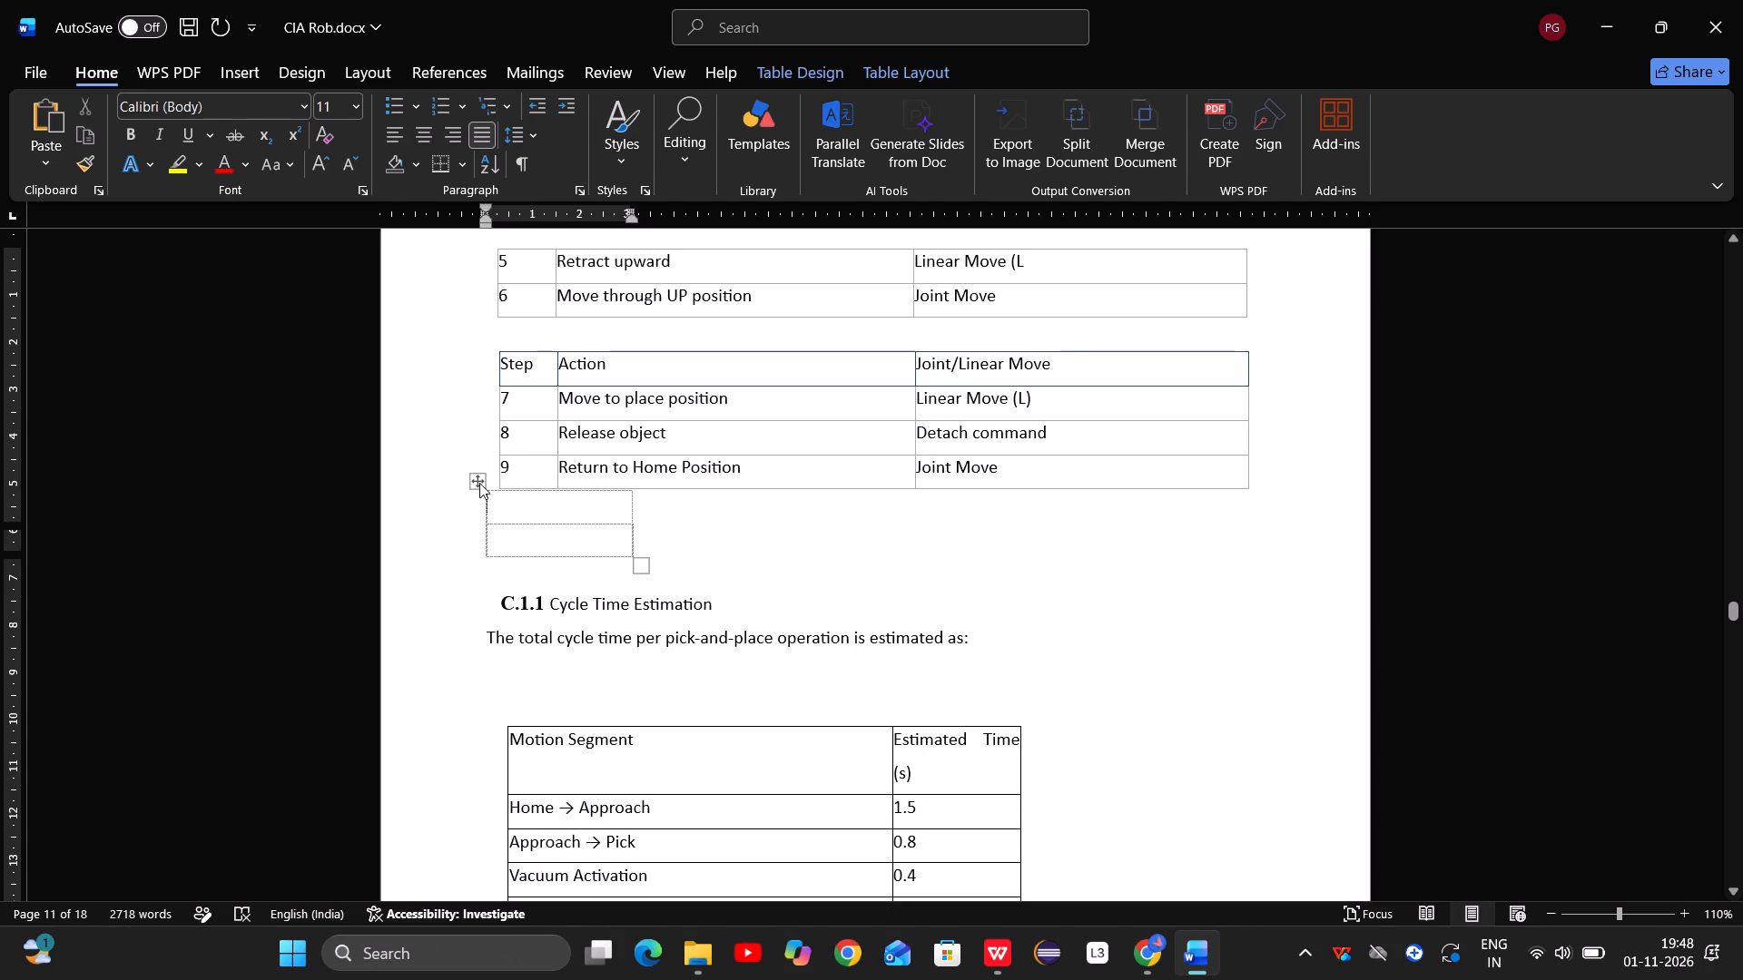
key(Delete)
drag(479, 496, 607, 555)
key(Delete)
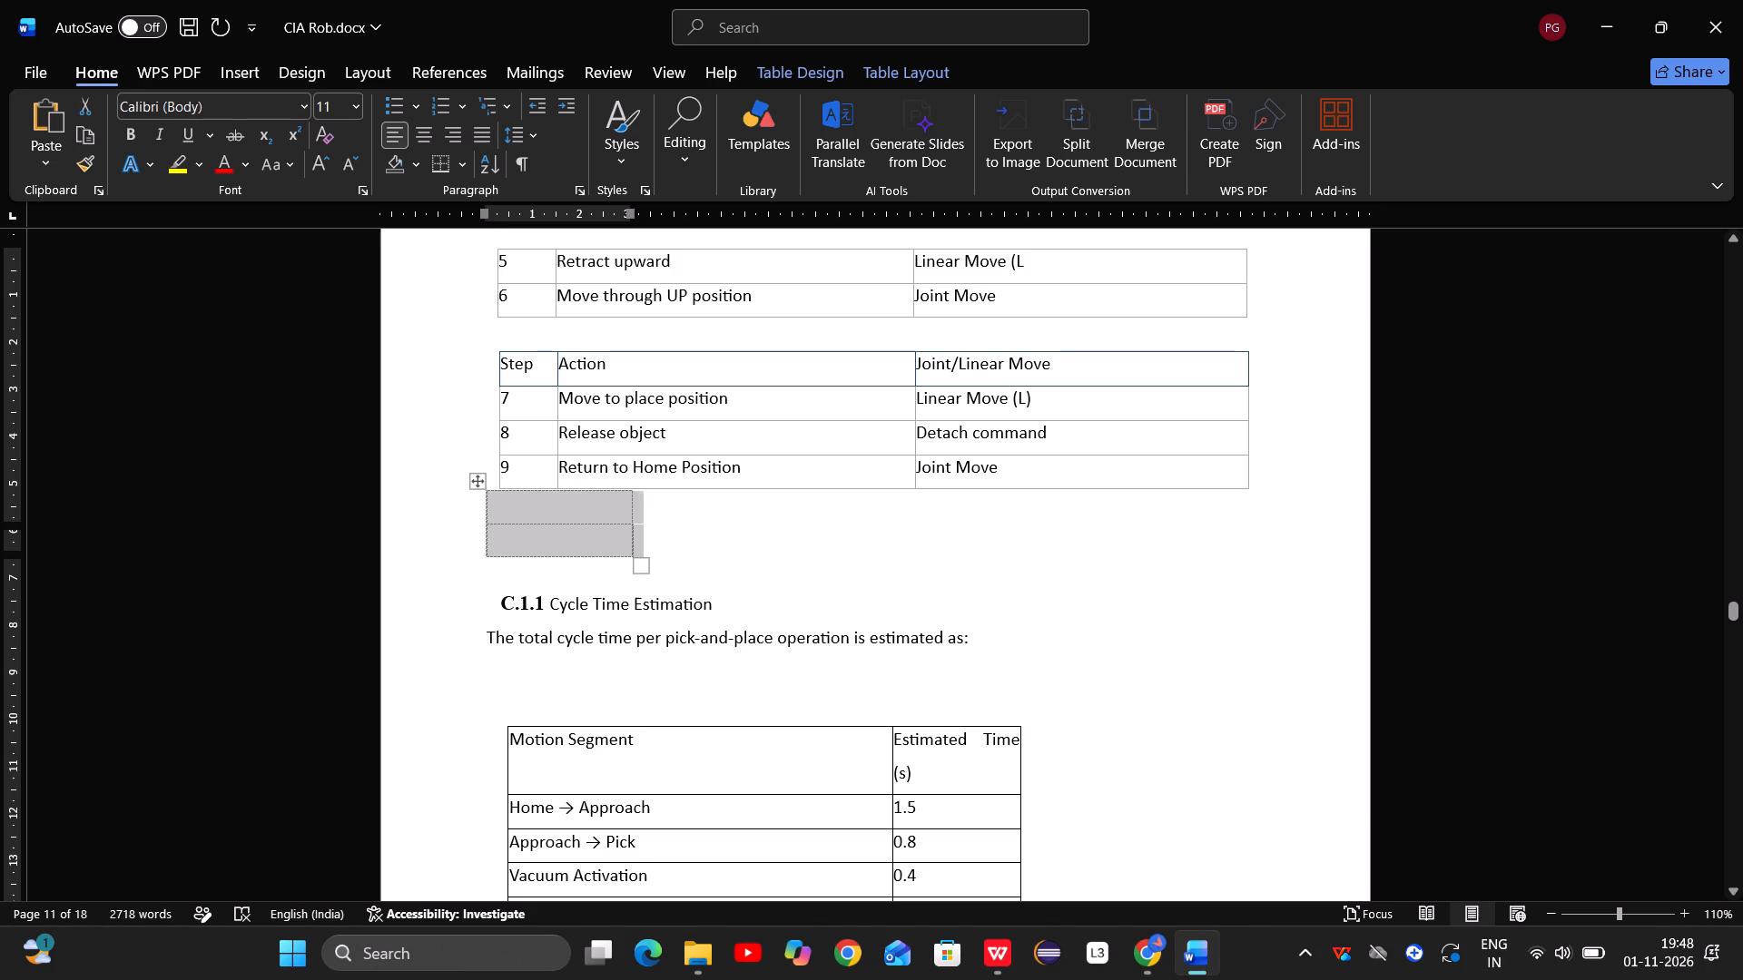
drag(449, 449, 570, 554)
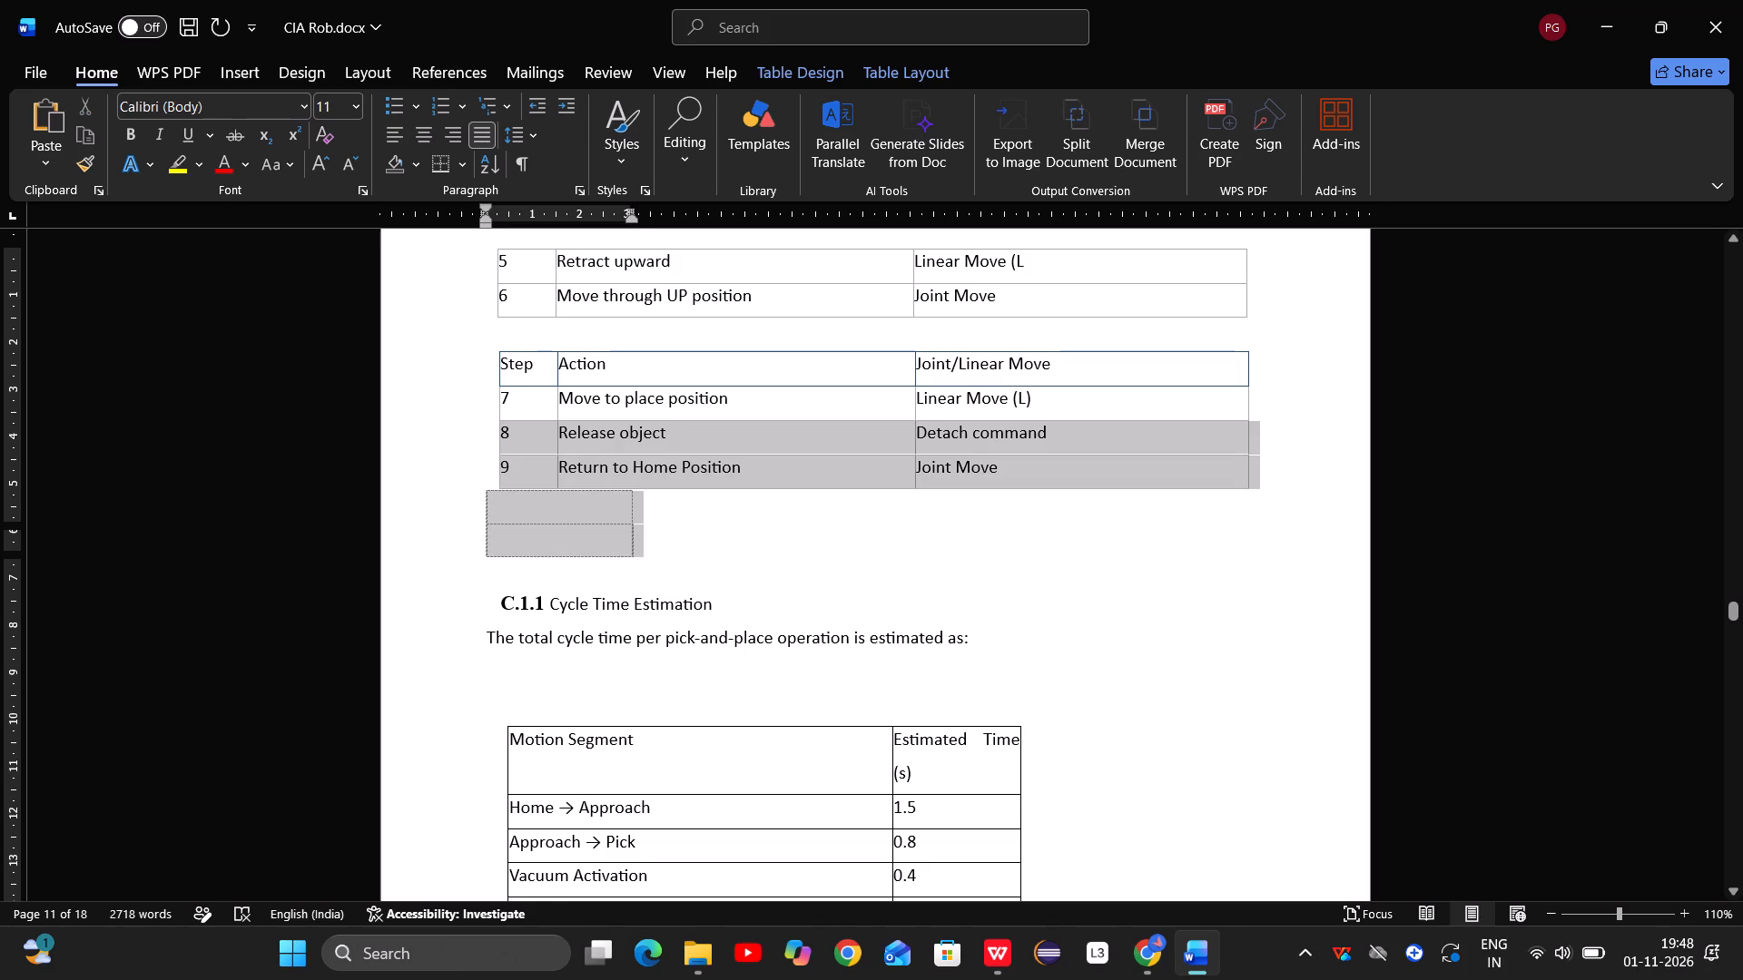
drag(570, 554, 572, 554)
click(672, 581)
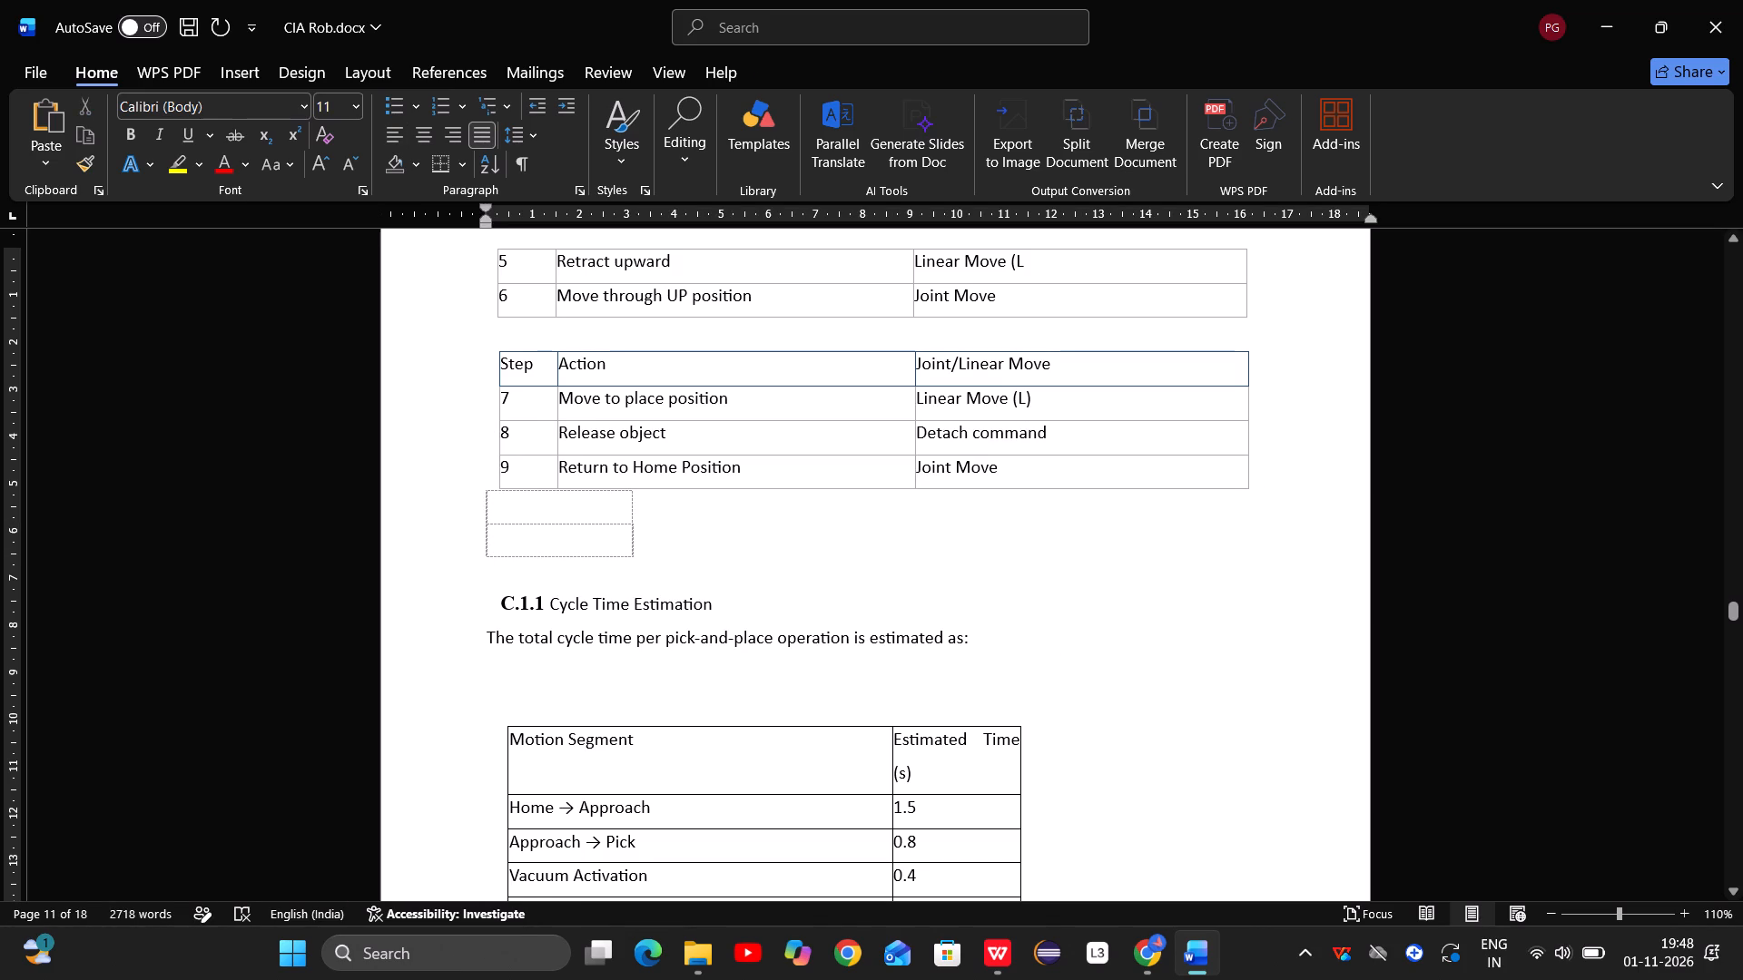
click(625, 564)
drag(472, 499, 481, 517)
drag(481, 517, 596, 565)
key(Delete)
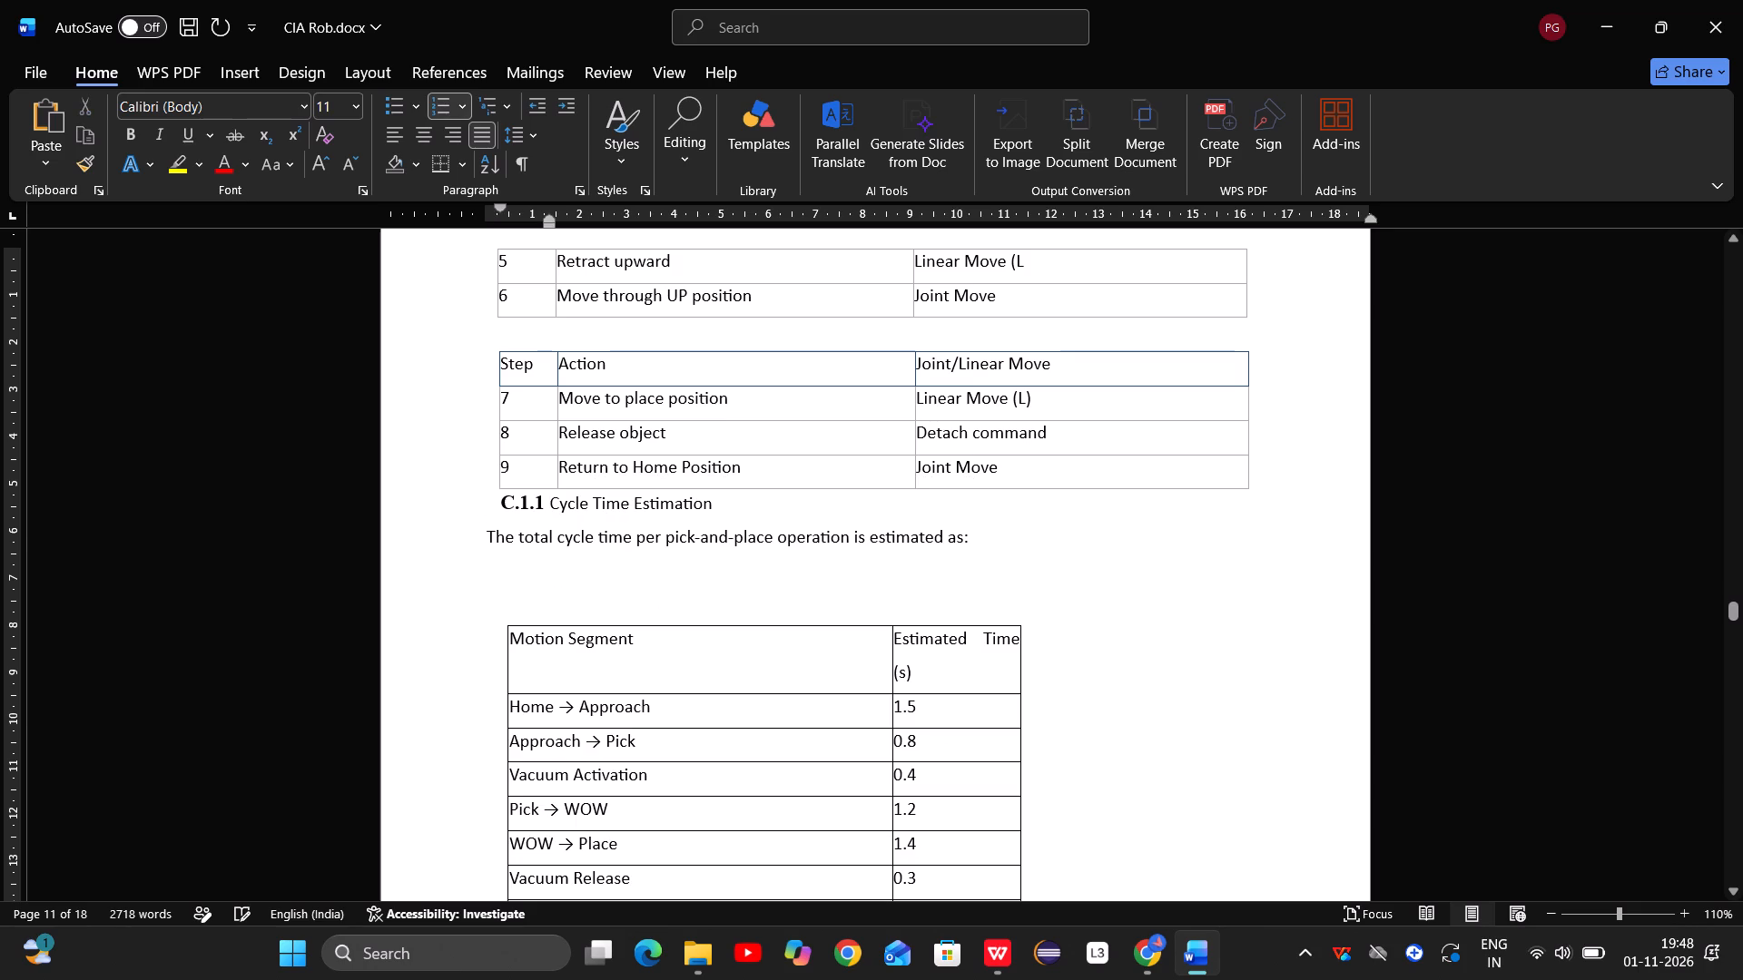
Review the heading numbers and the split step tables from "Path Planning in RoboDK" to "Cycle Time Estimation".
scroll(596, 565, up, 1)
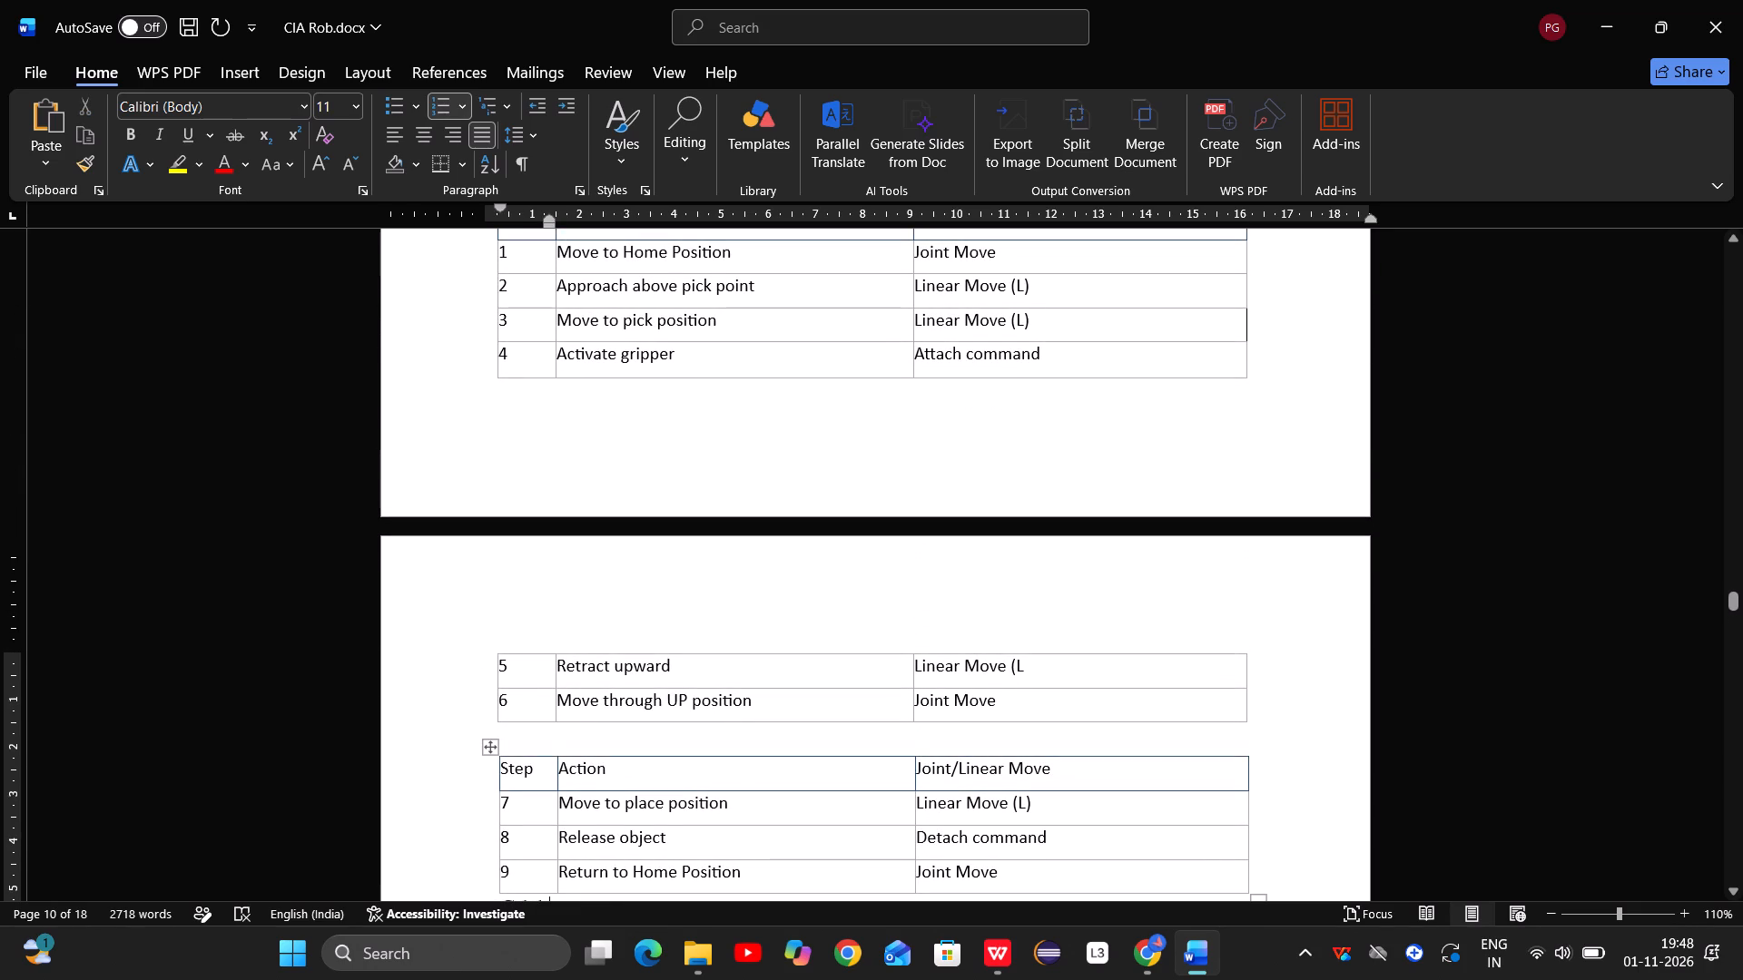
scroll(596, 565, down, 1)
scroll(579, 660, down, 1)
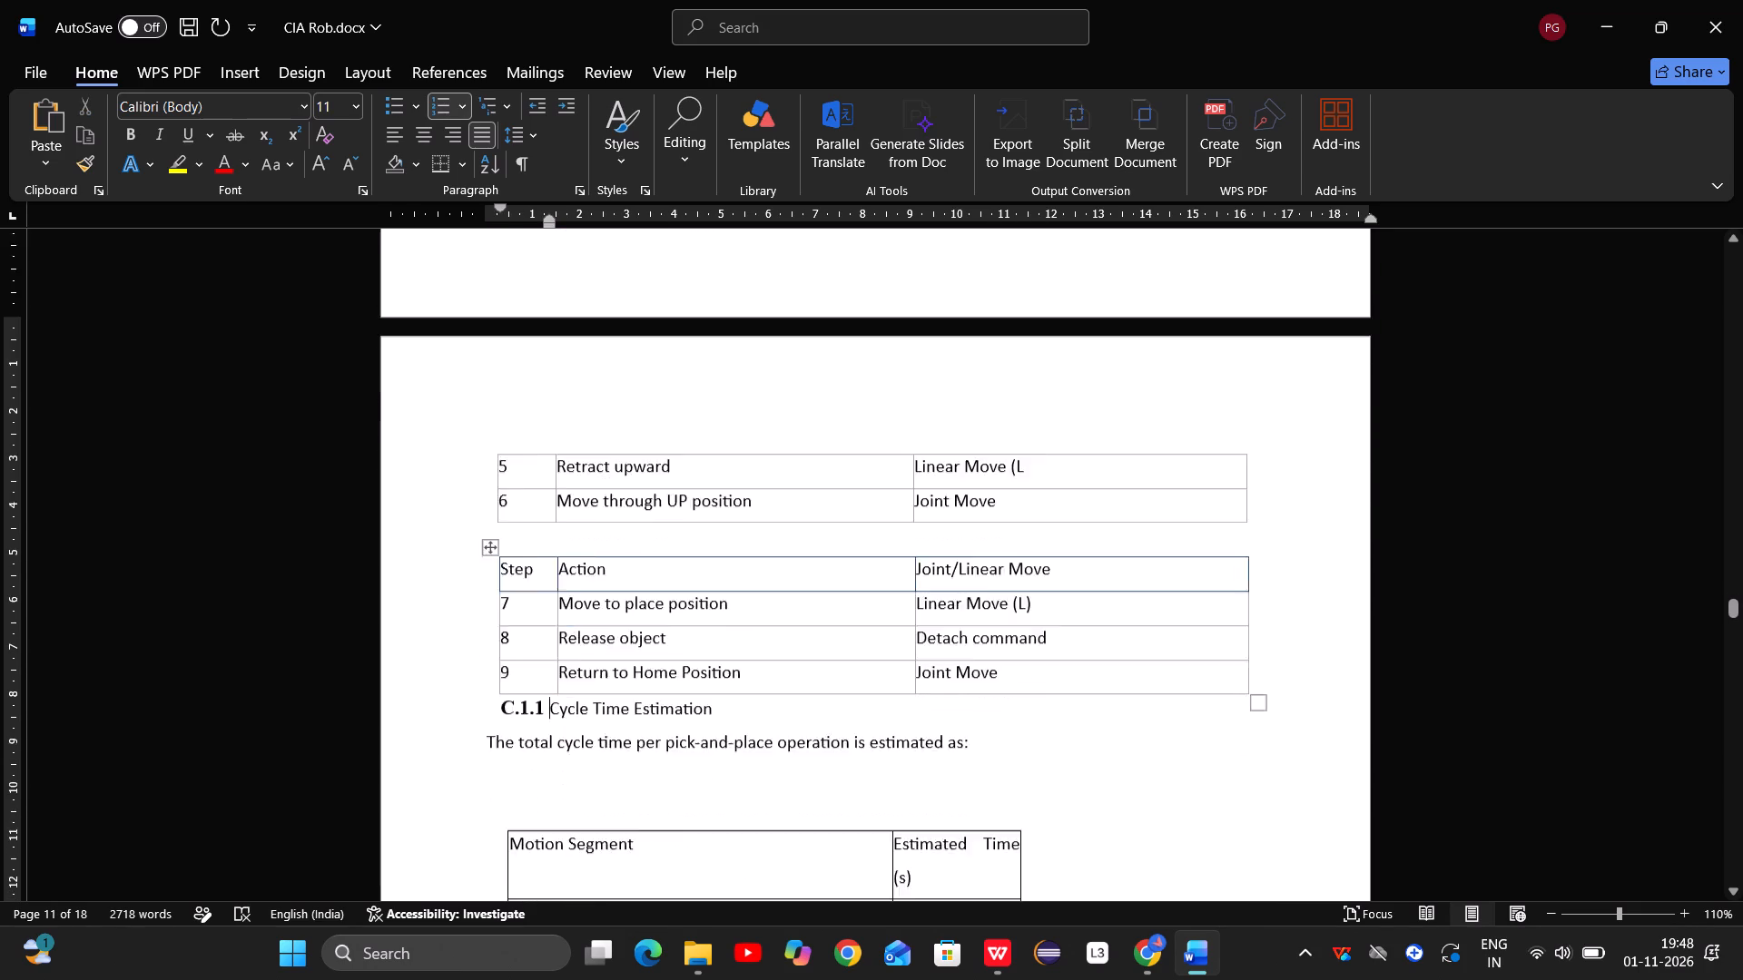
scroll(579, 660, down, 1)
scroll(579, 660, up, 1)
scroll(579, 660, down, 1)
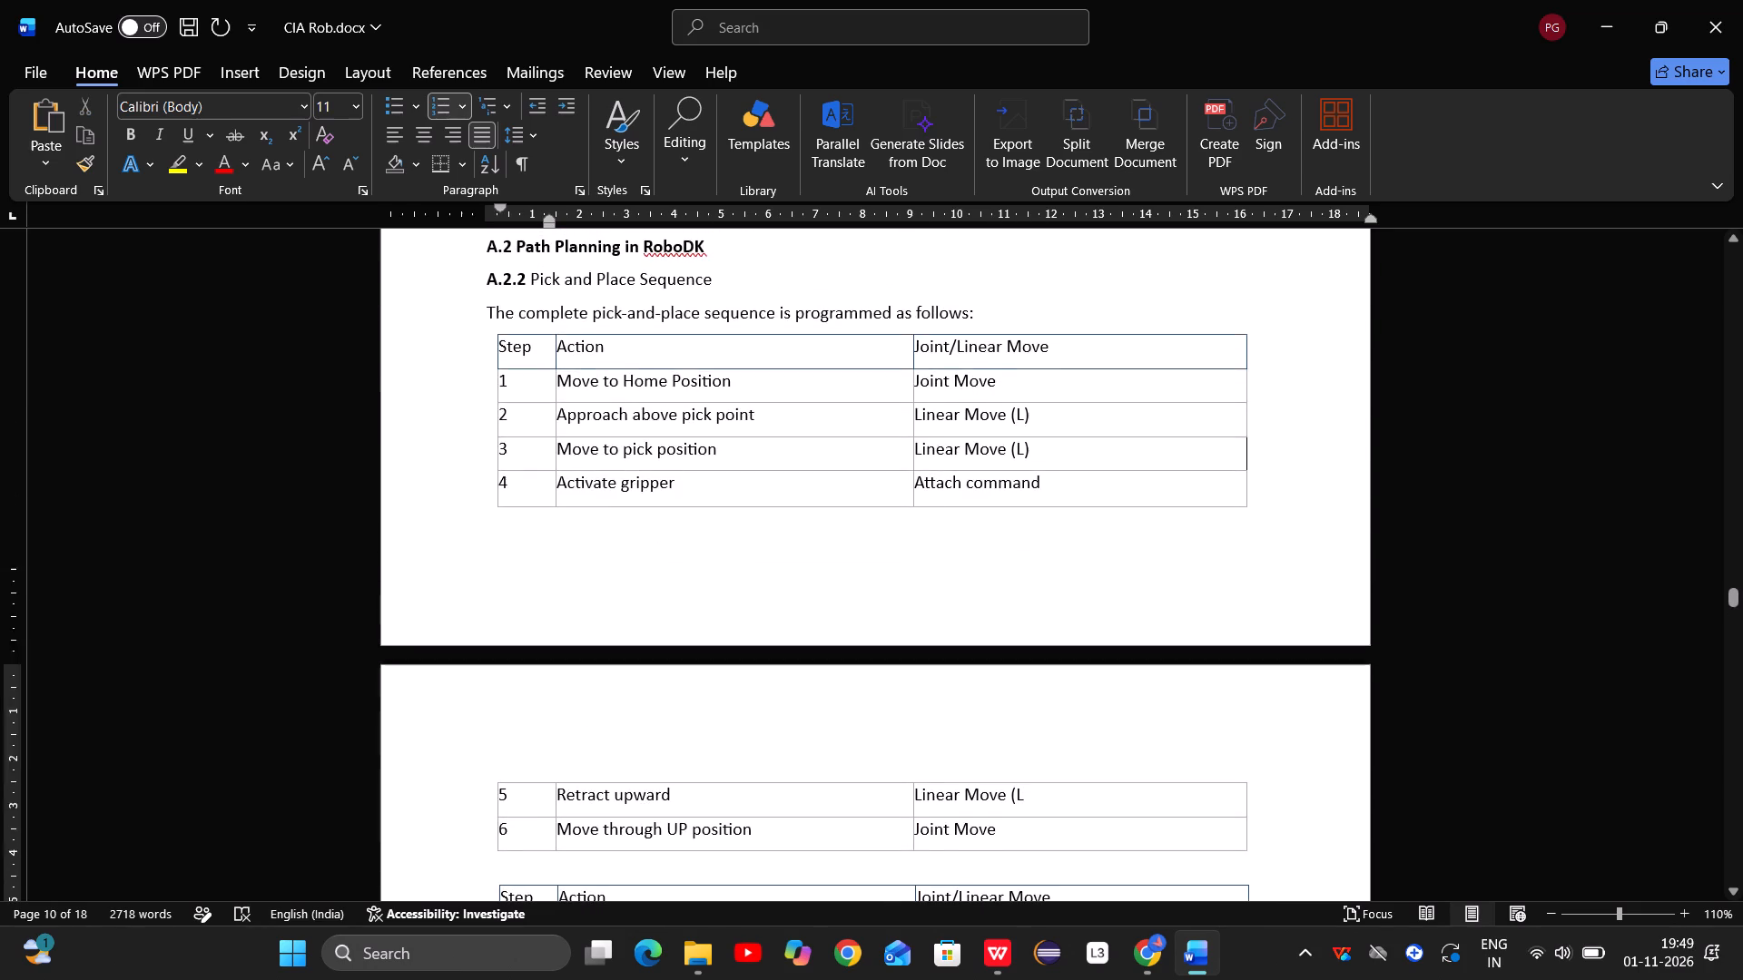
scroll(579, 660, down, 1)
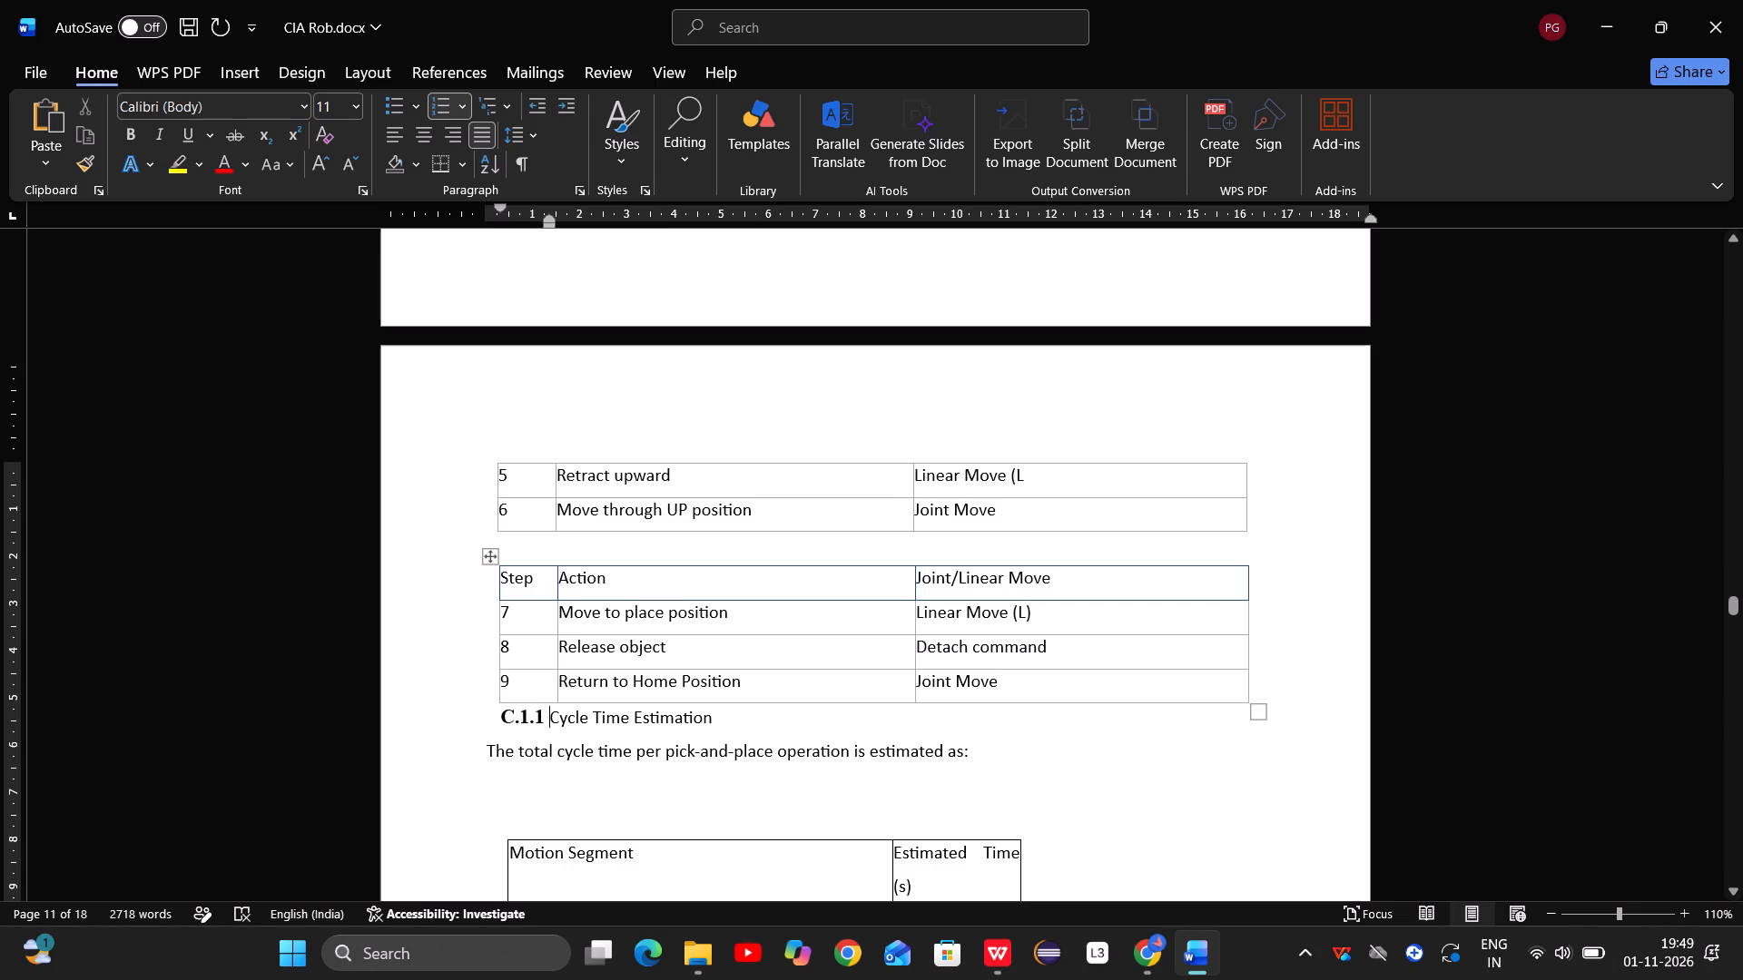
scroll(580, 723, up, 1)
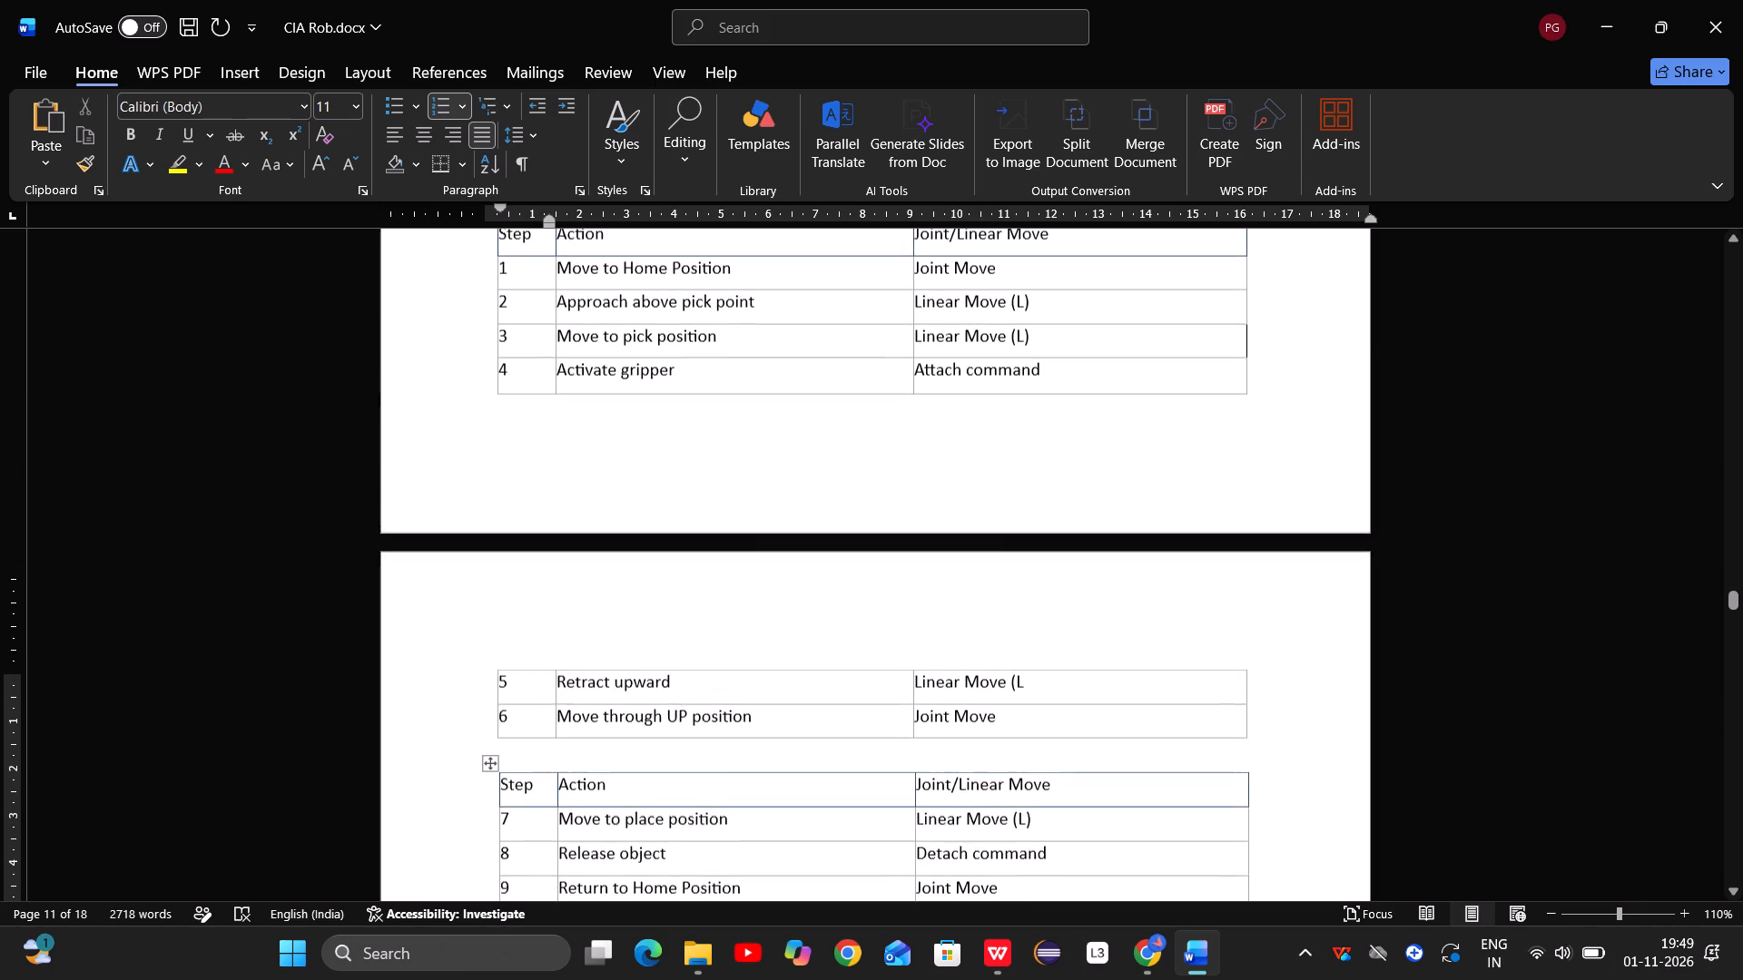
scroll(580, 723, up, 1)
scroll(580, 723, down, 1)
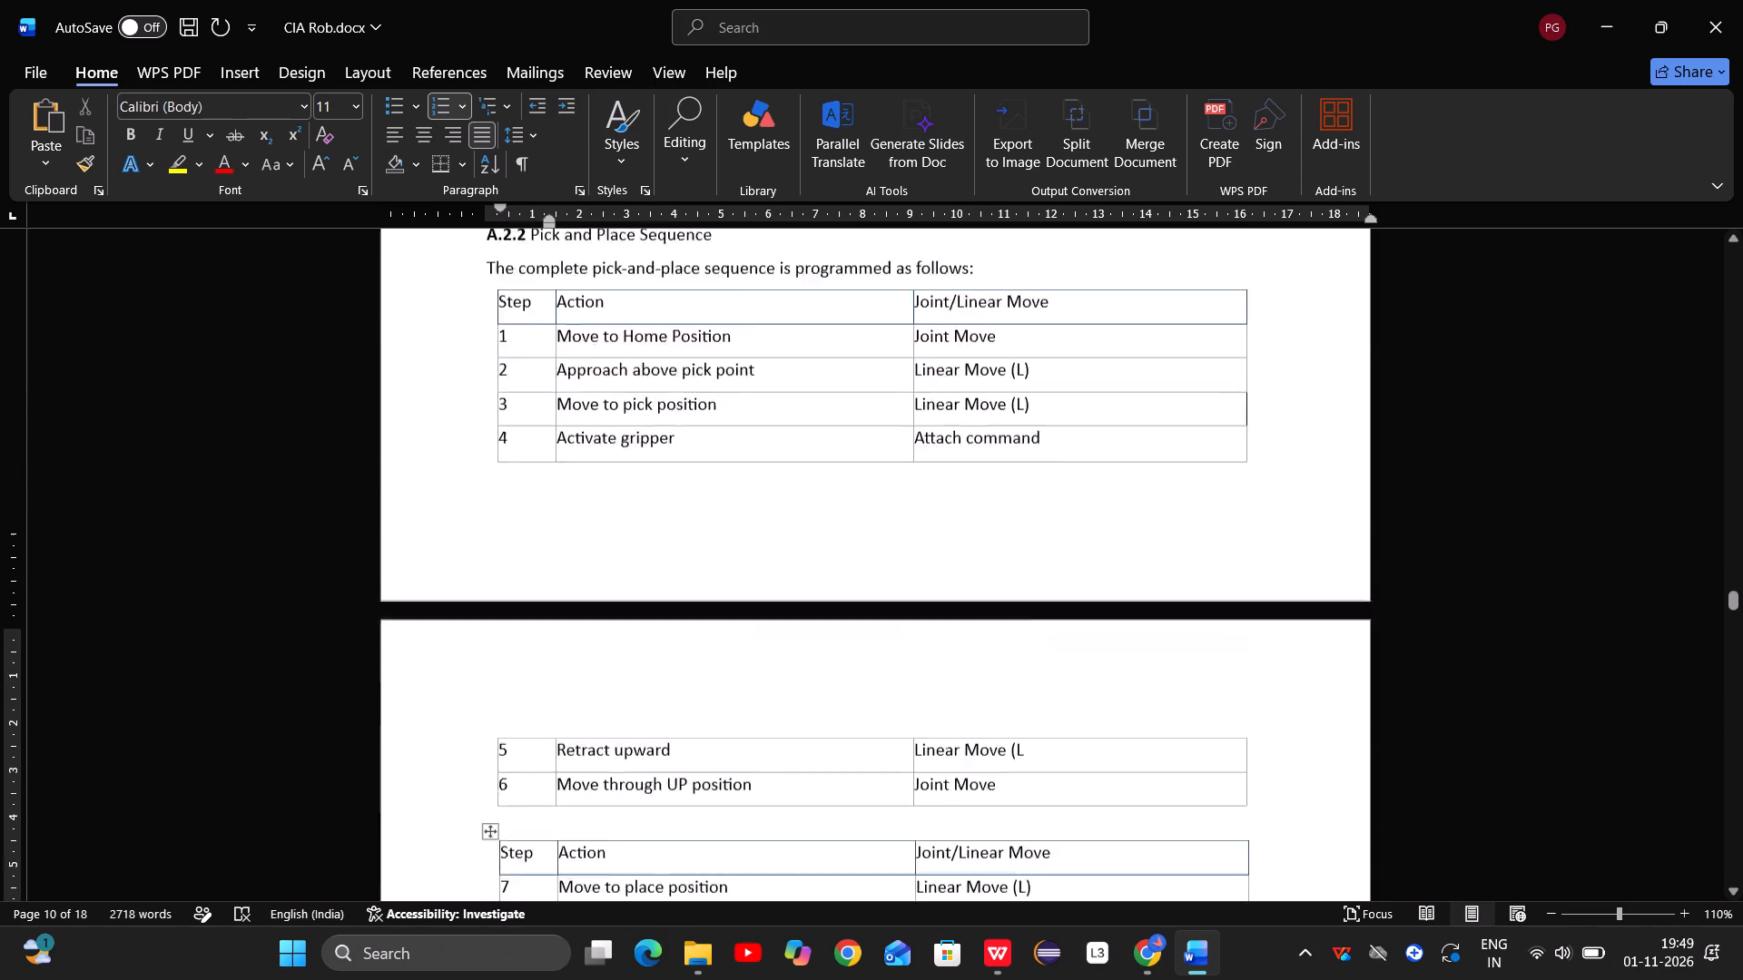
scroll(580, 723, down, 1)
scroll(573, 827, down, 1)
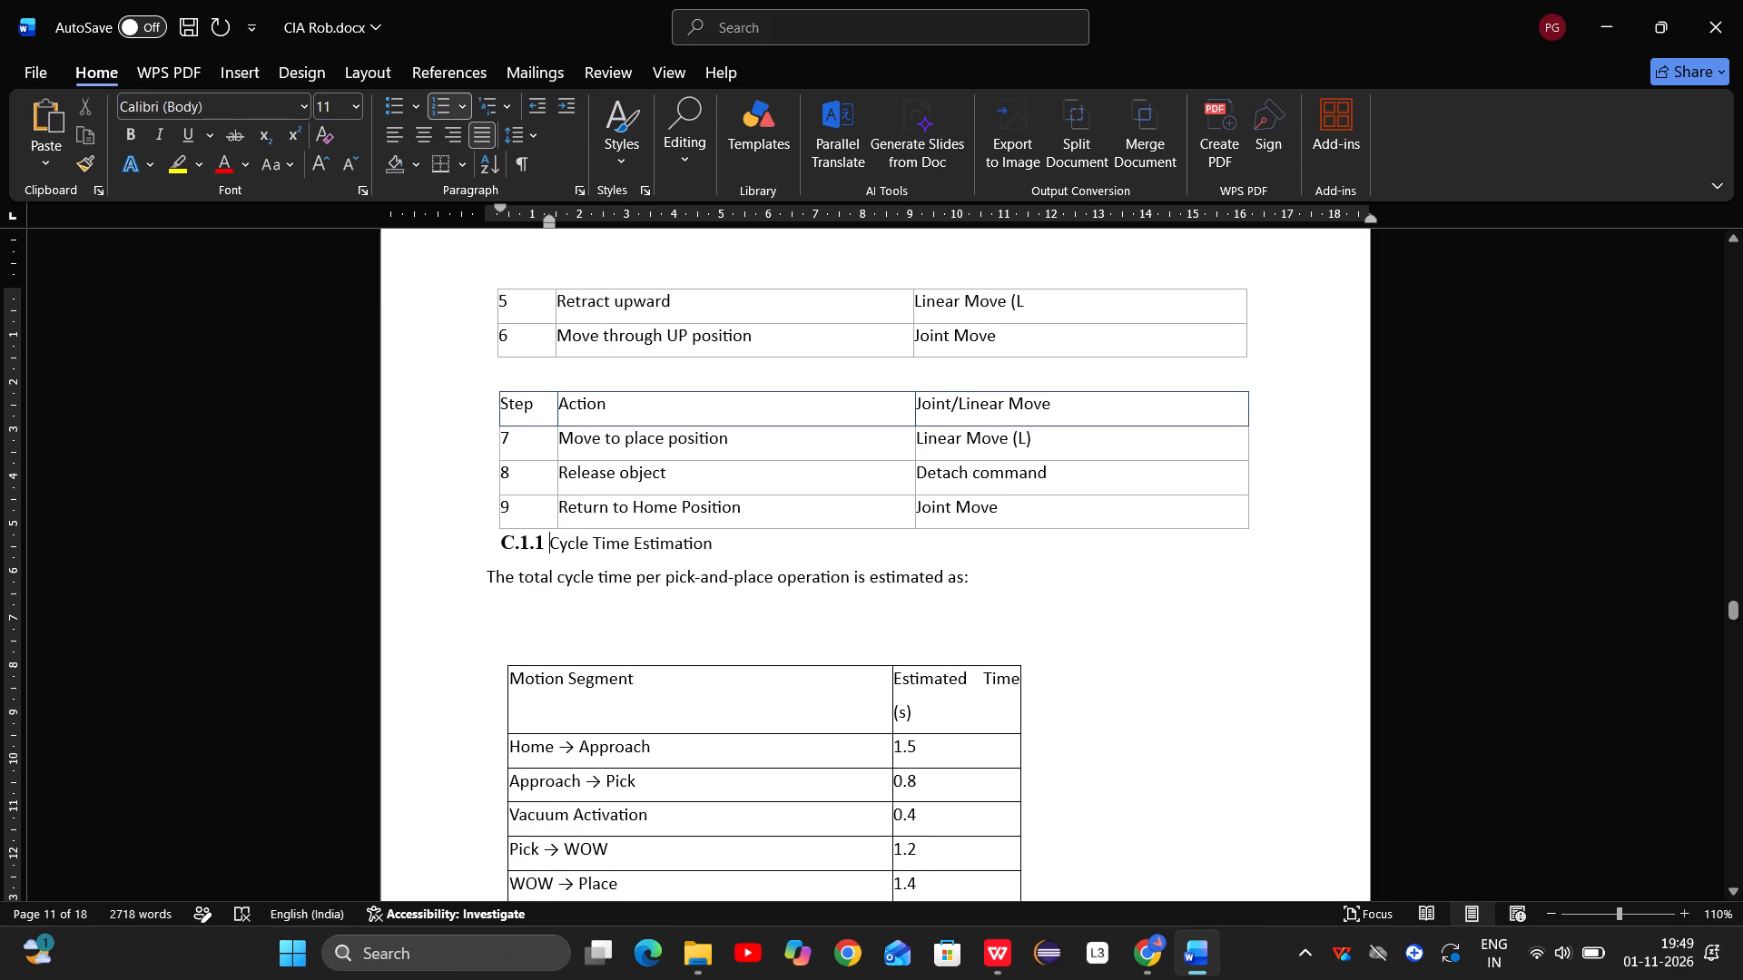
Replace the automatic number of the "Cycle Time Estimation" heading with "A.3".
key(BackSpace)
key(BackSpace)
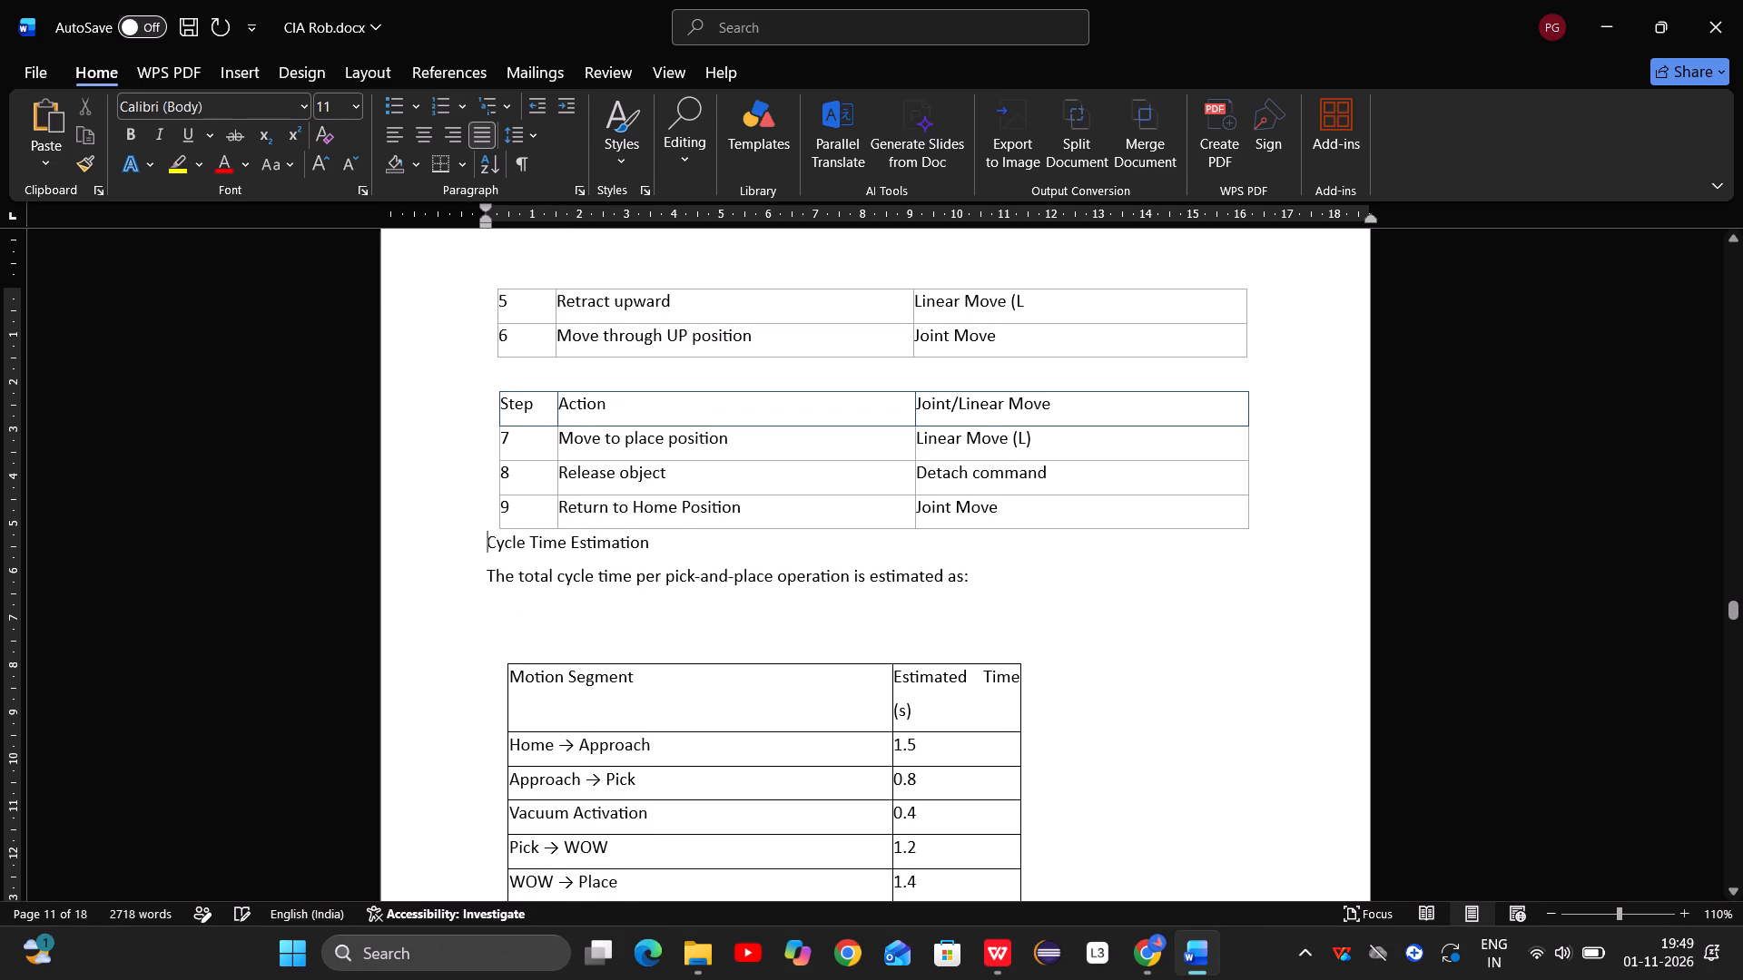
key(shift+a)
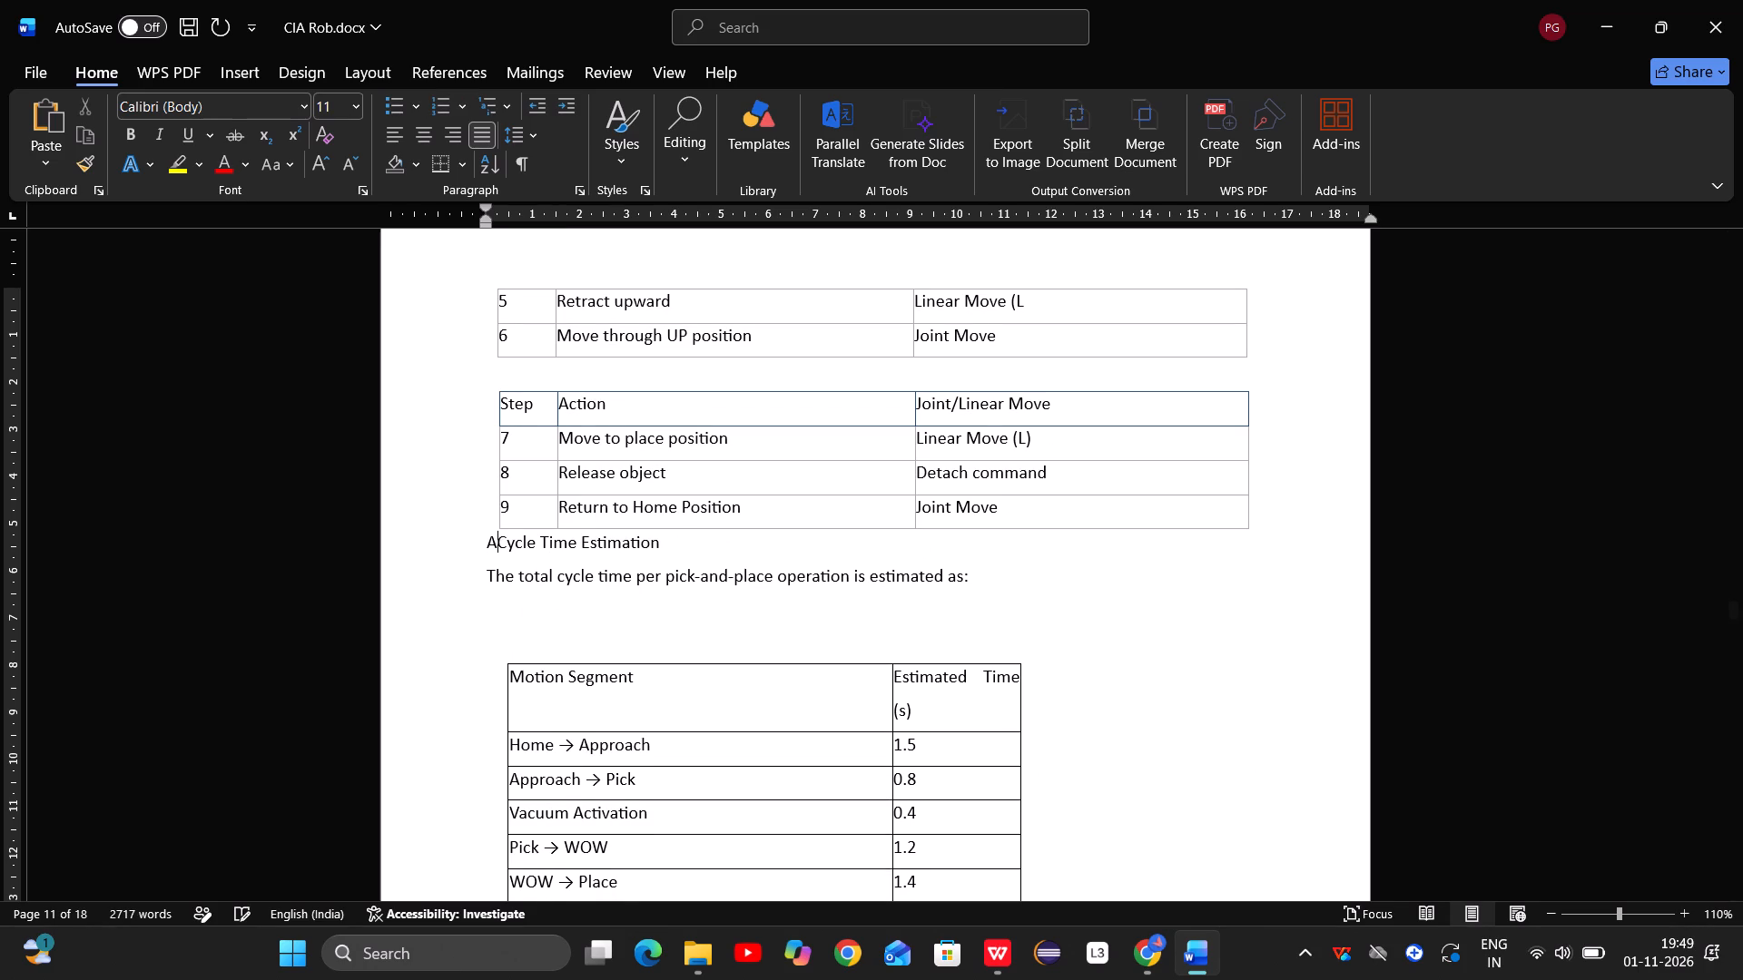
text(.3)
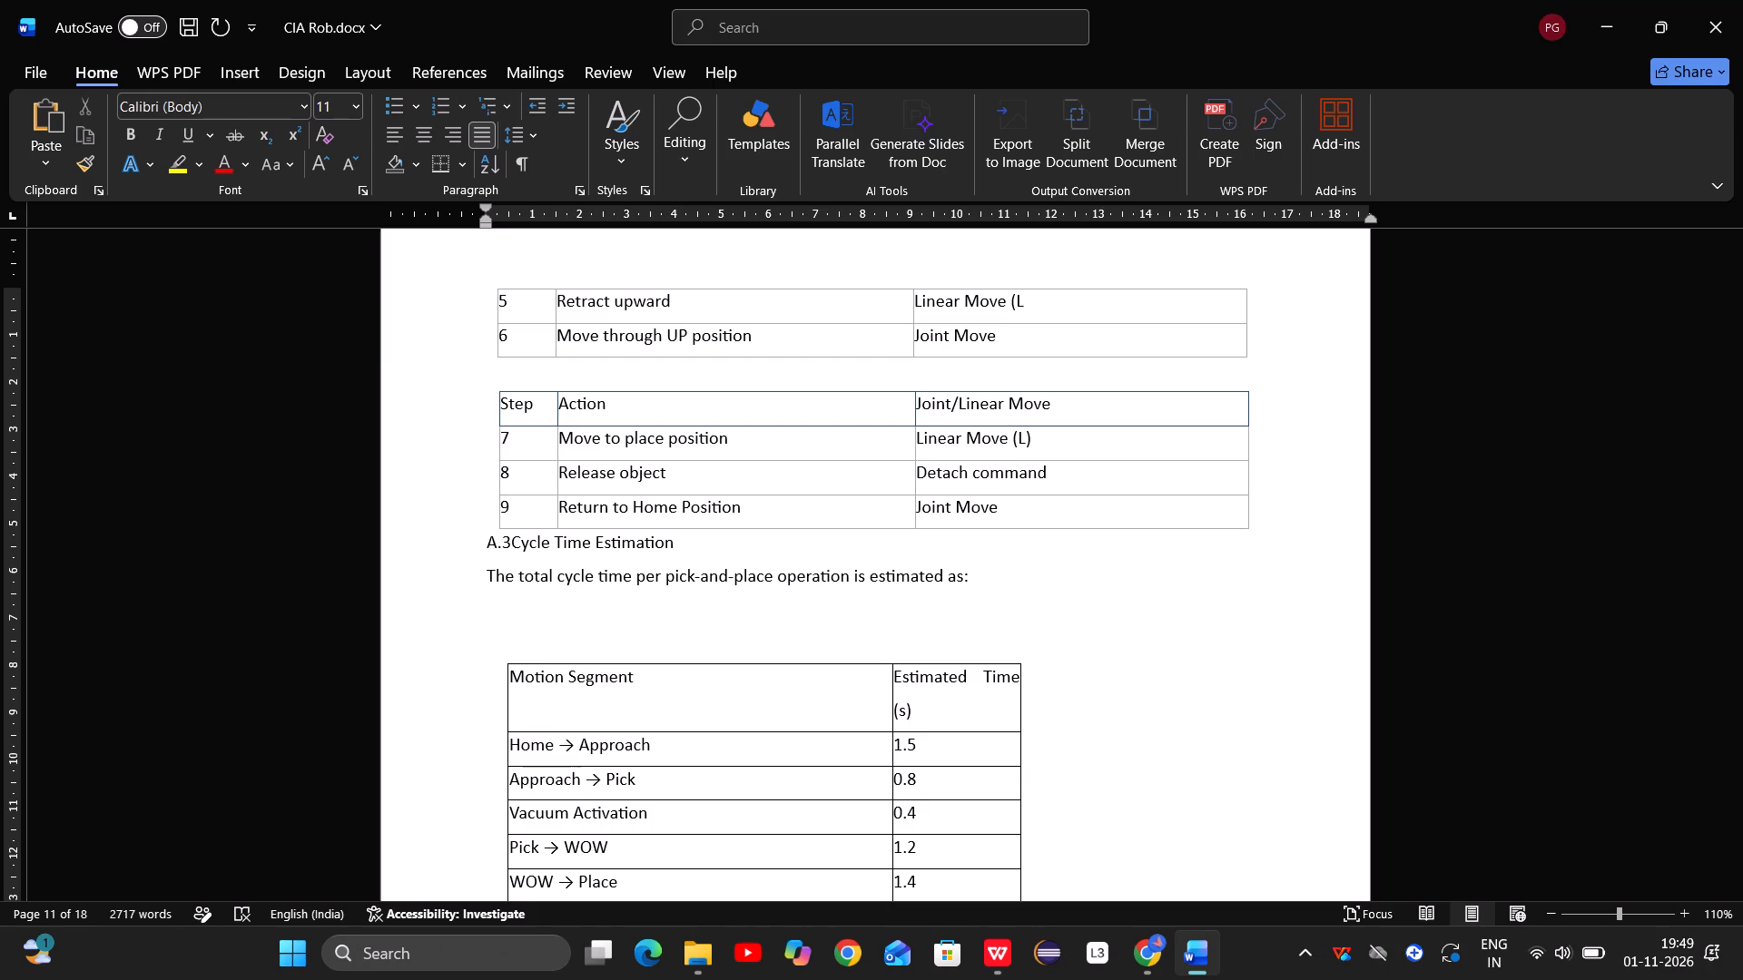
Insert a blank line between the step 7 to 9 table and the "Cycle Time Estimation" heading.
drag(478, 543, 700, 524)
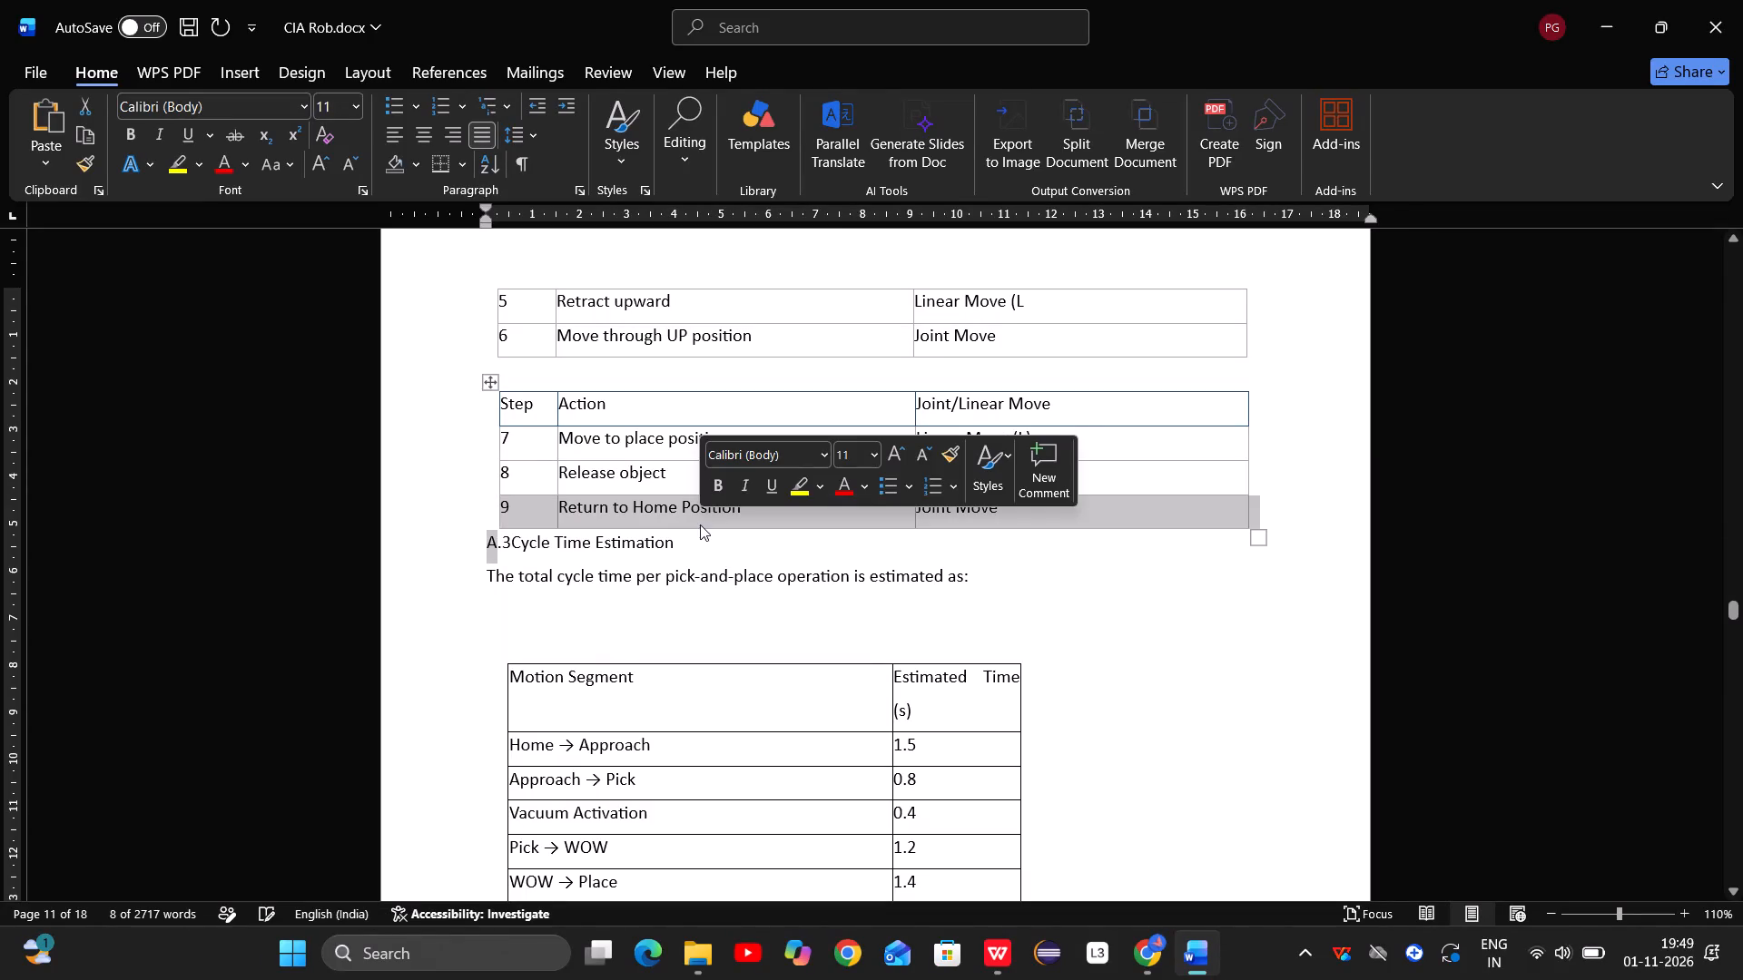
click(700, 534)
click(481, 537)
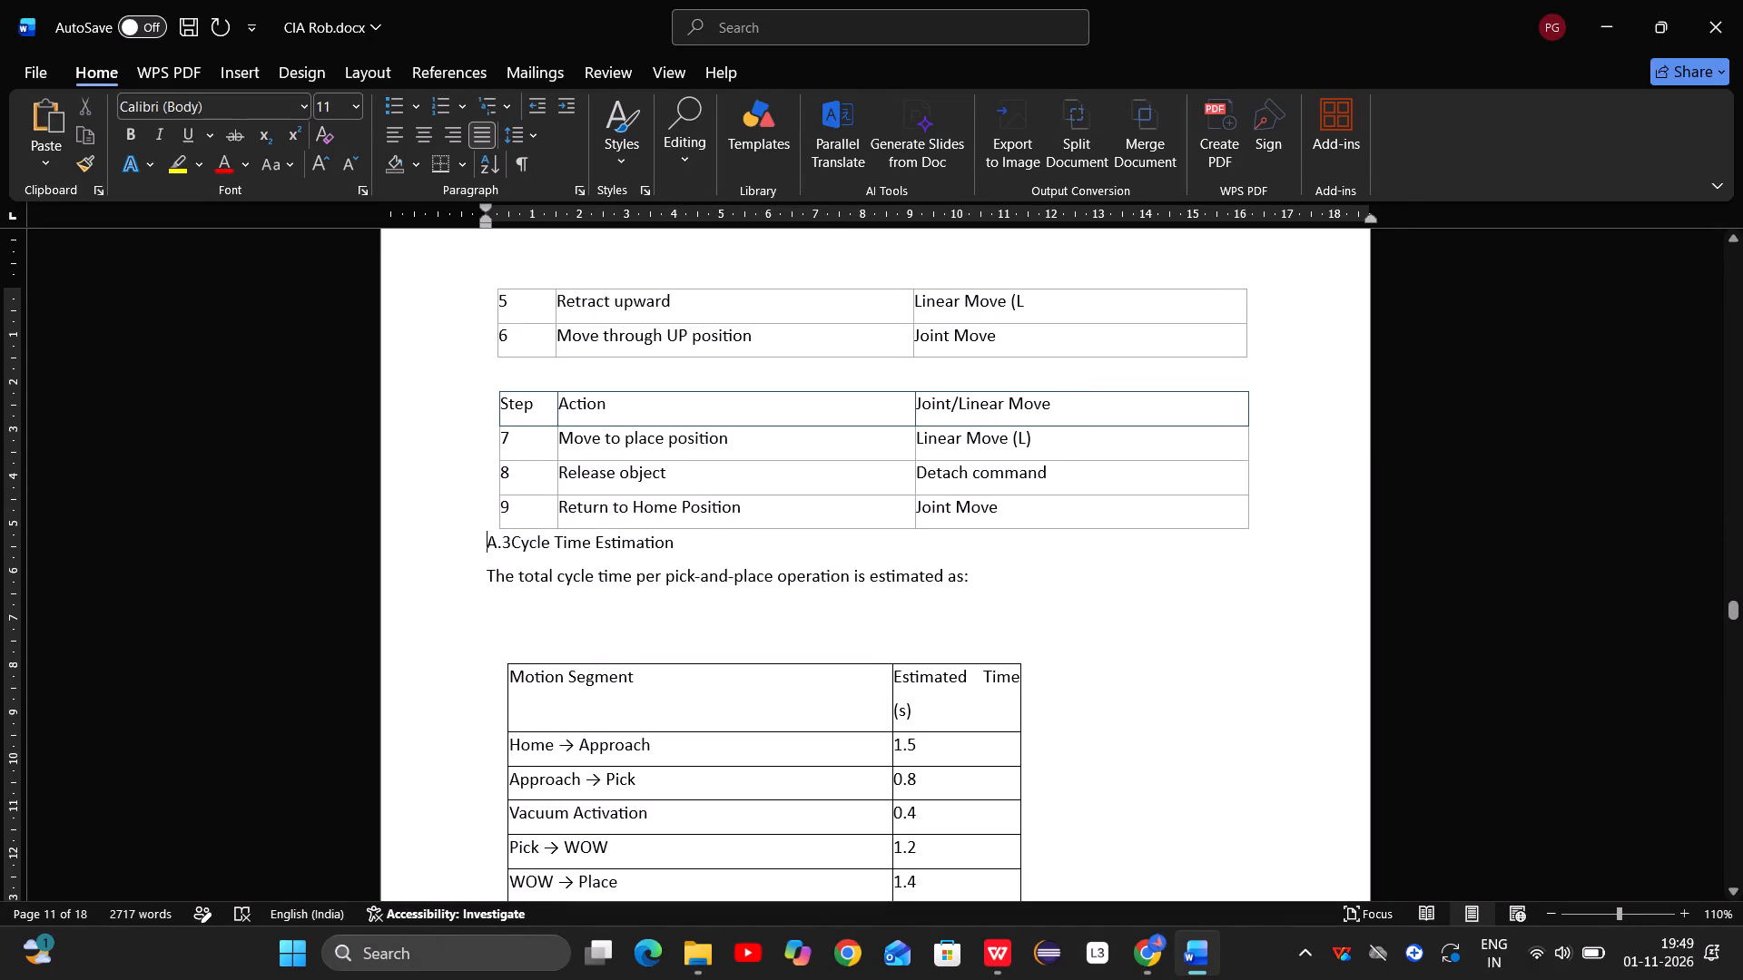
key(Return)
Make the "A.3 Cycle Time Estimation" heading bold and add a space between its number and title.
drag(483, 569, 519, 570)
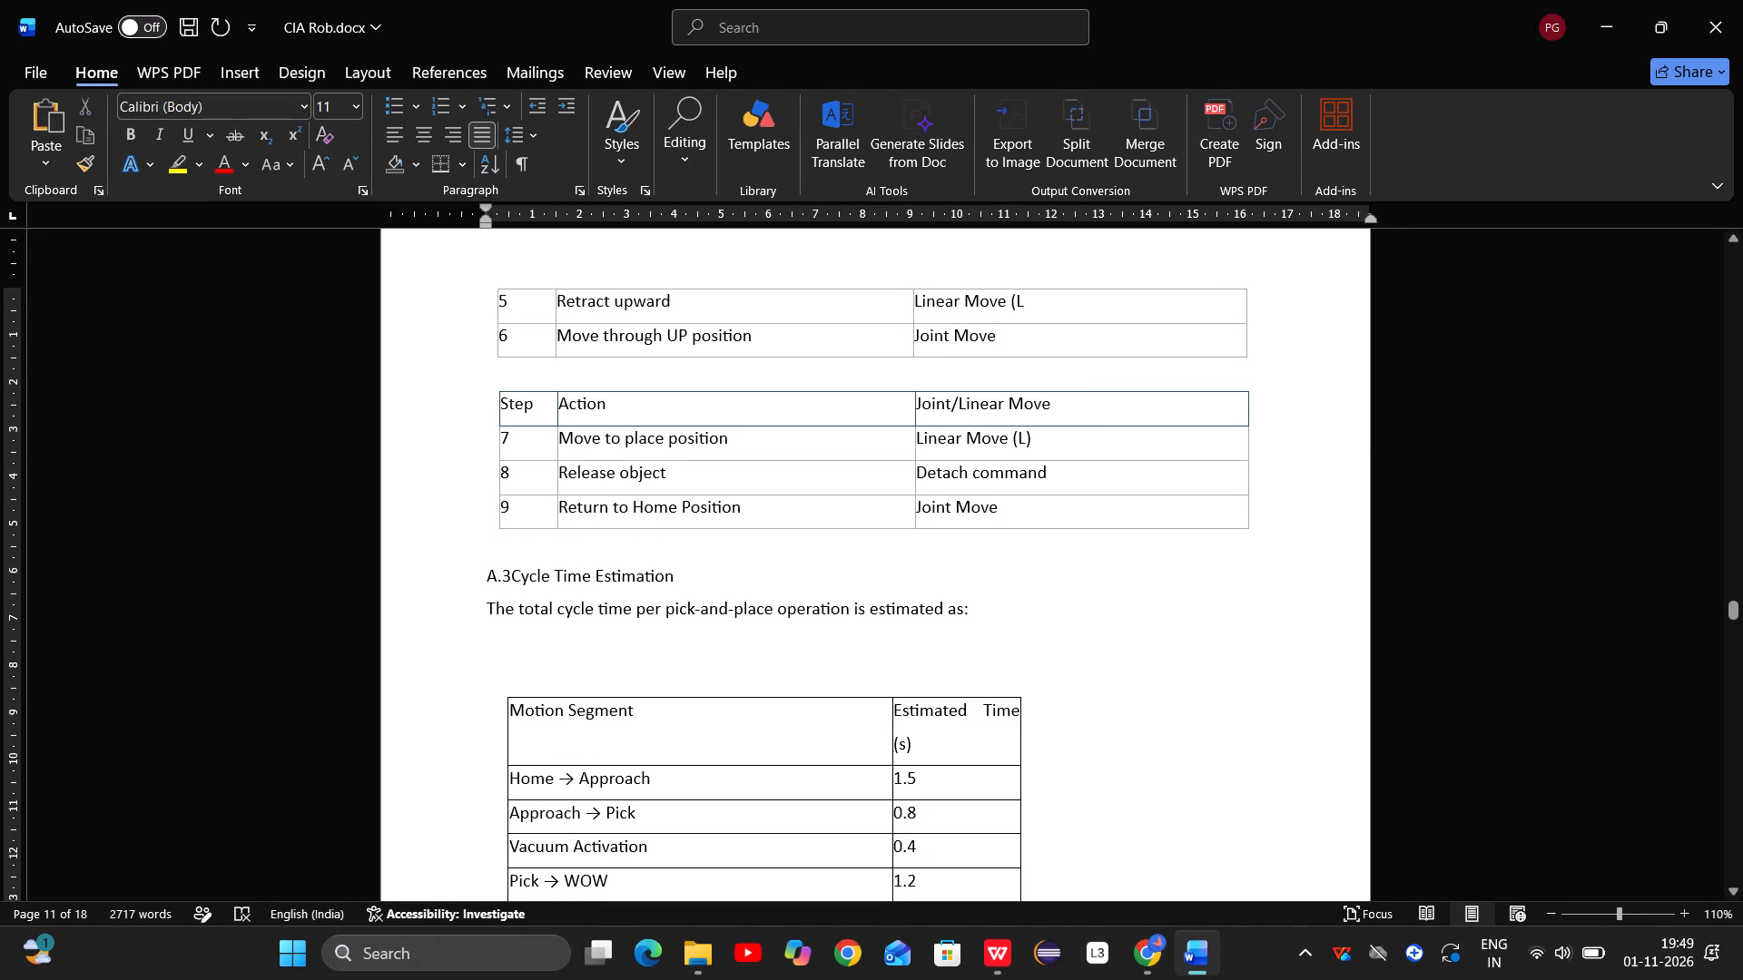
drag(519, 570, 722, 568)
click(734, 537)
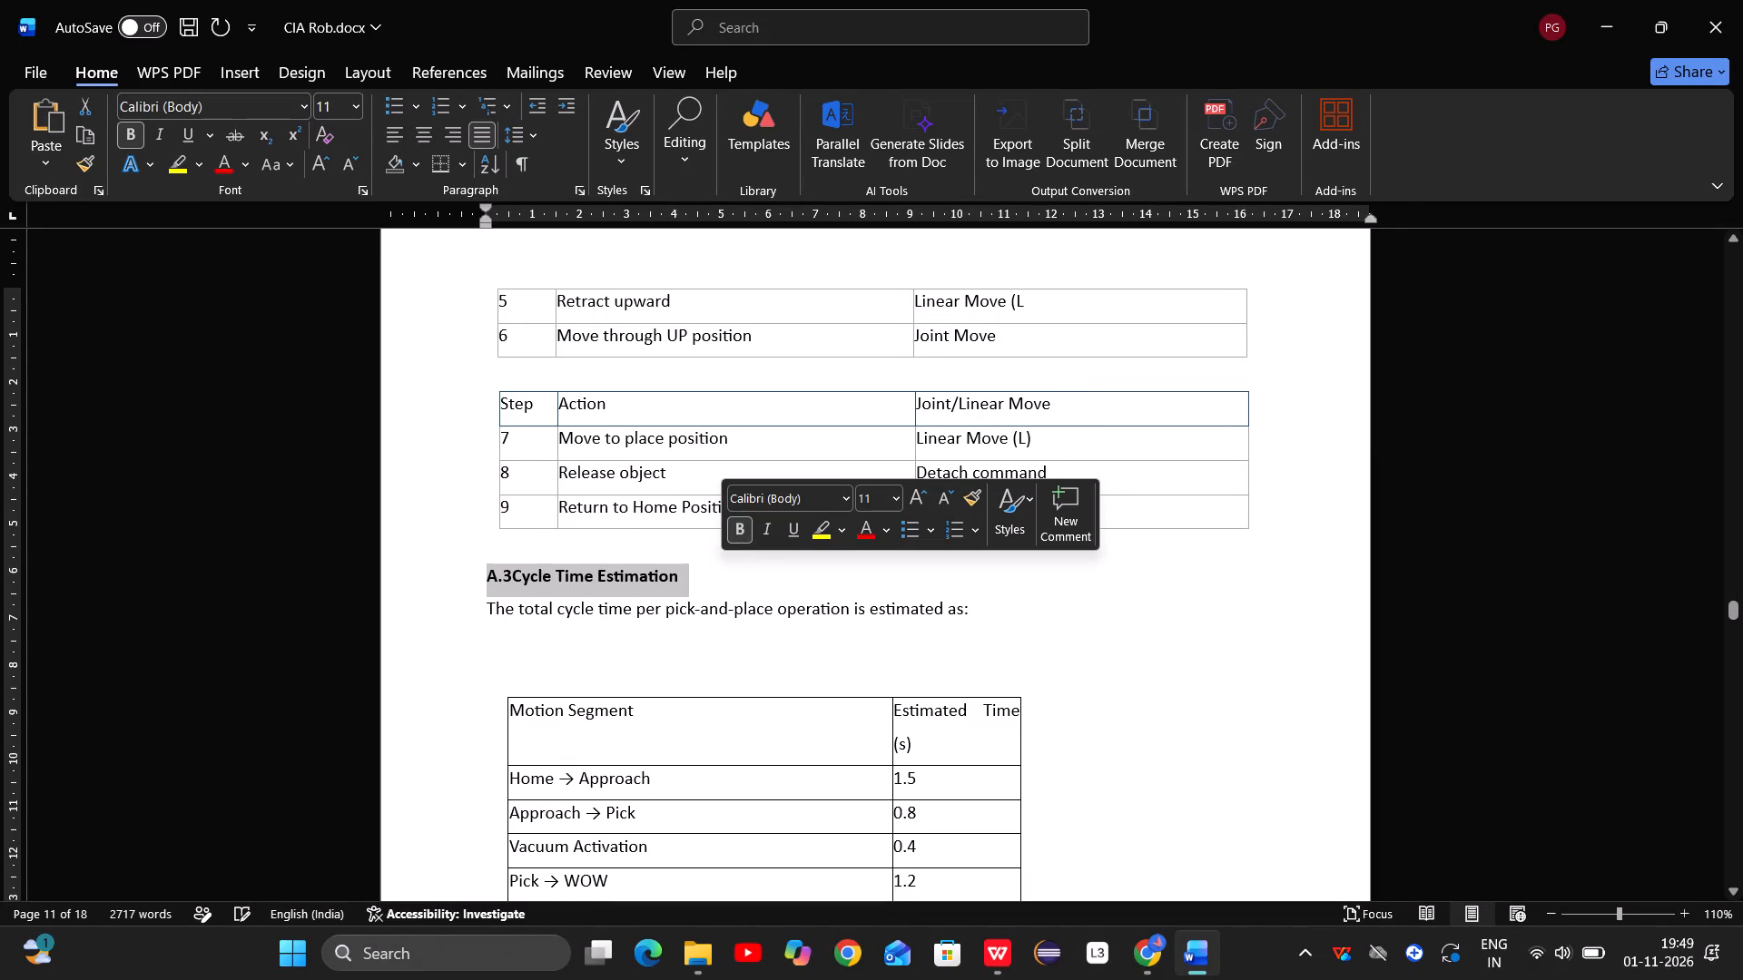
click(675, 607)
click(509, 575)
key(space)
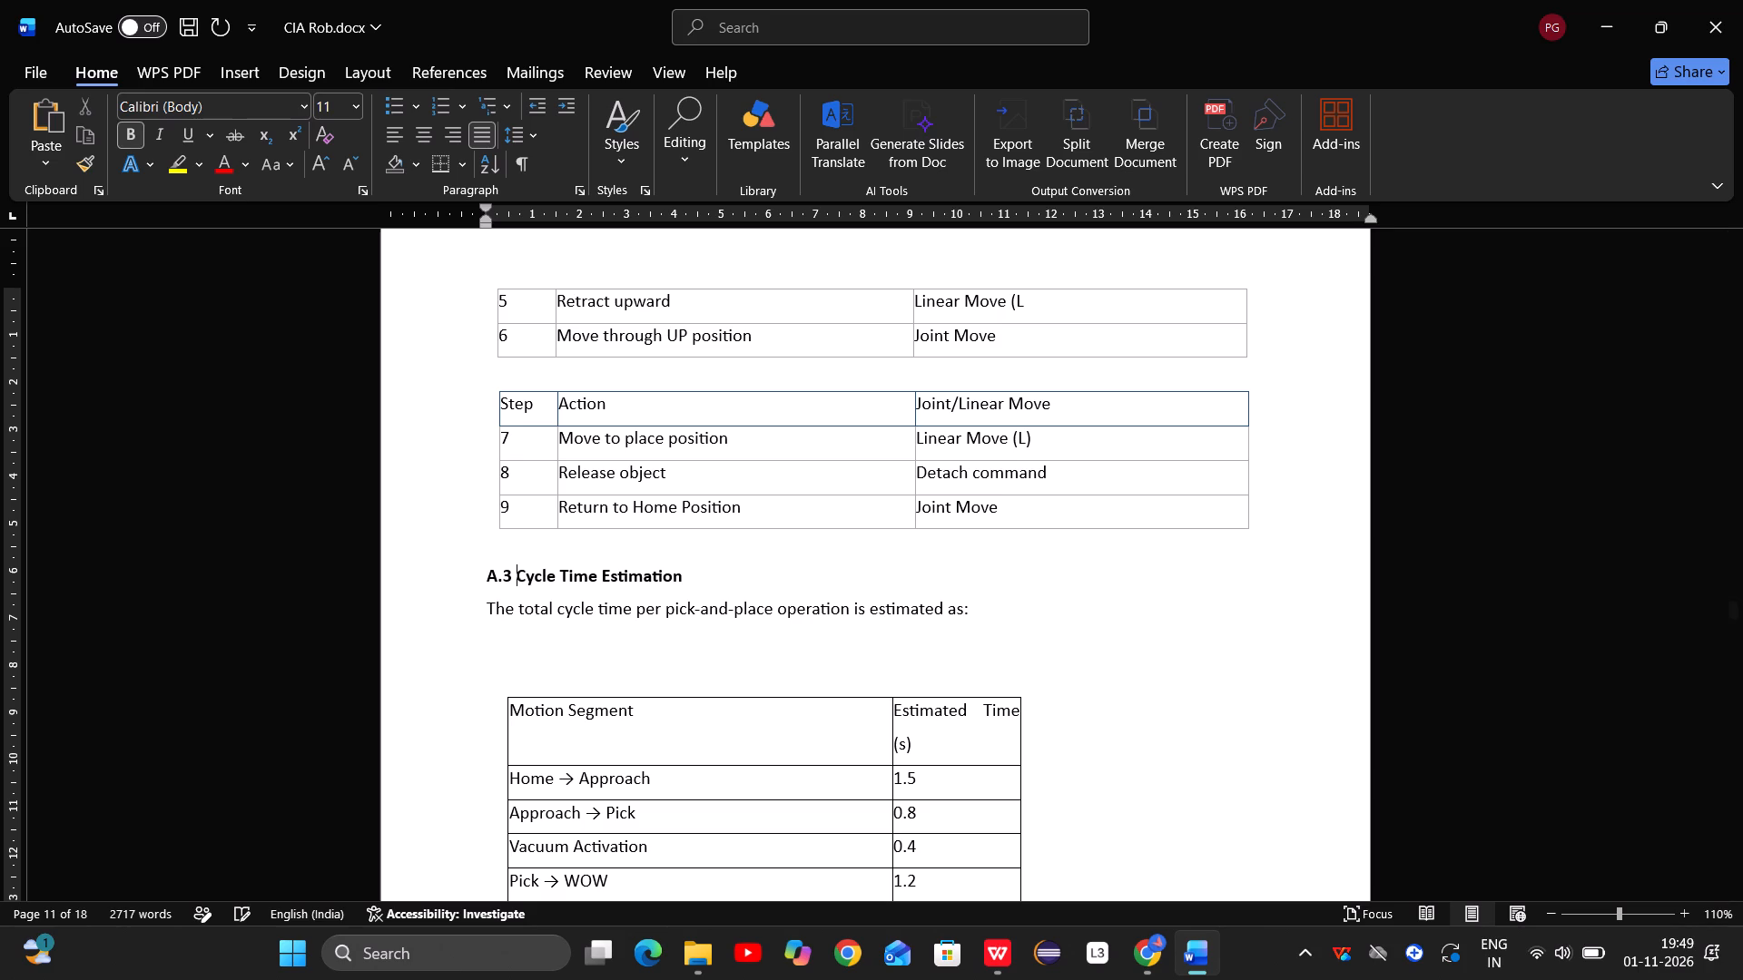
Move the motion segment time table up directly under the sentence introducing the total cycle time, aligned with the text margin.
scroll(586, 723, down, 1)
scroll(785, 622, up, 1)
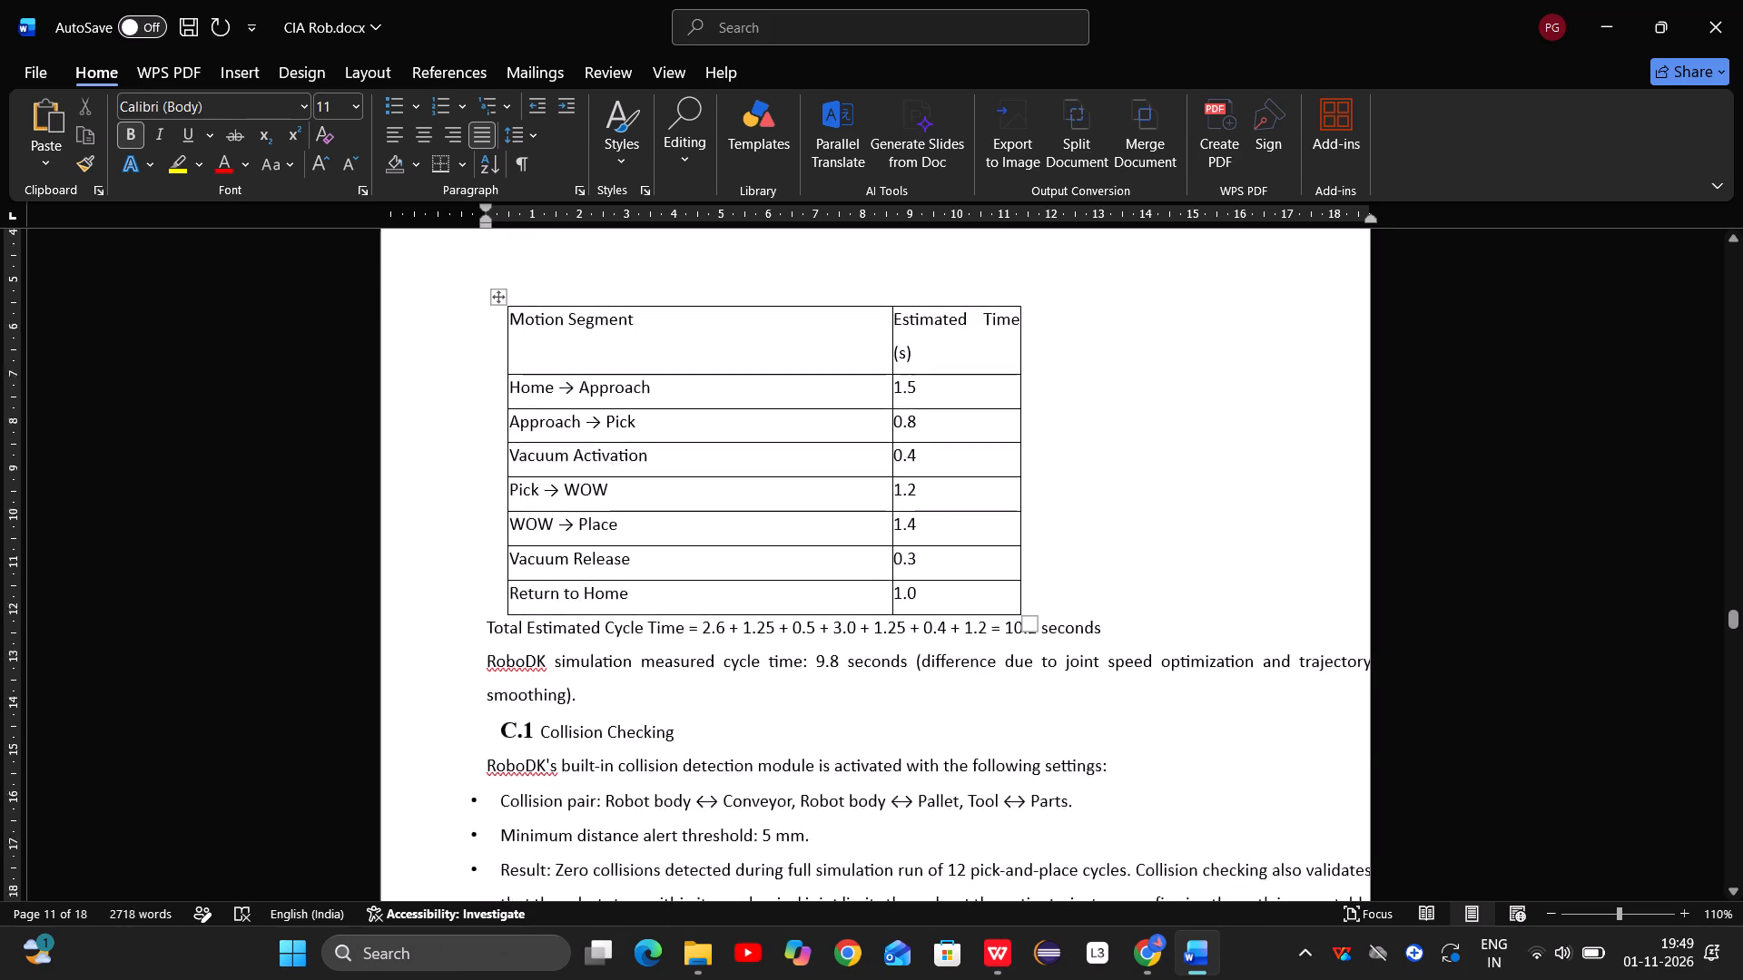
scroll(785, 622, up, 1)
drag(501, 634, 501, 603)
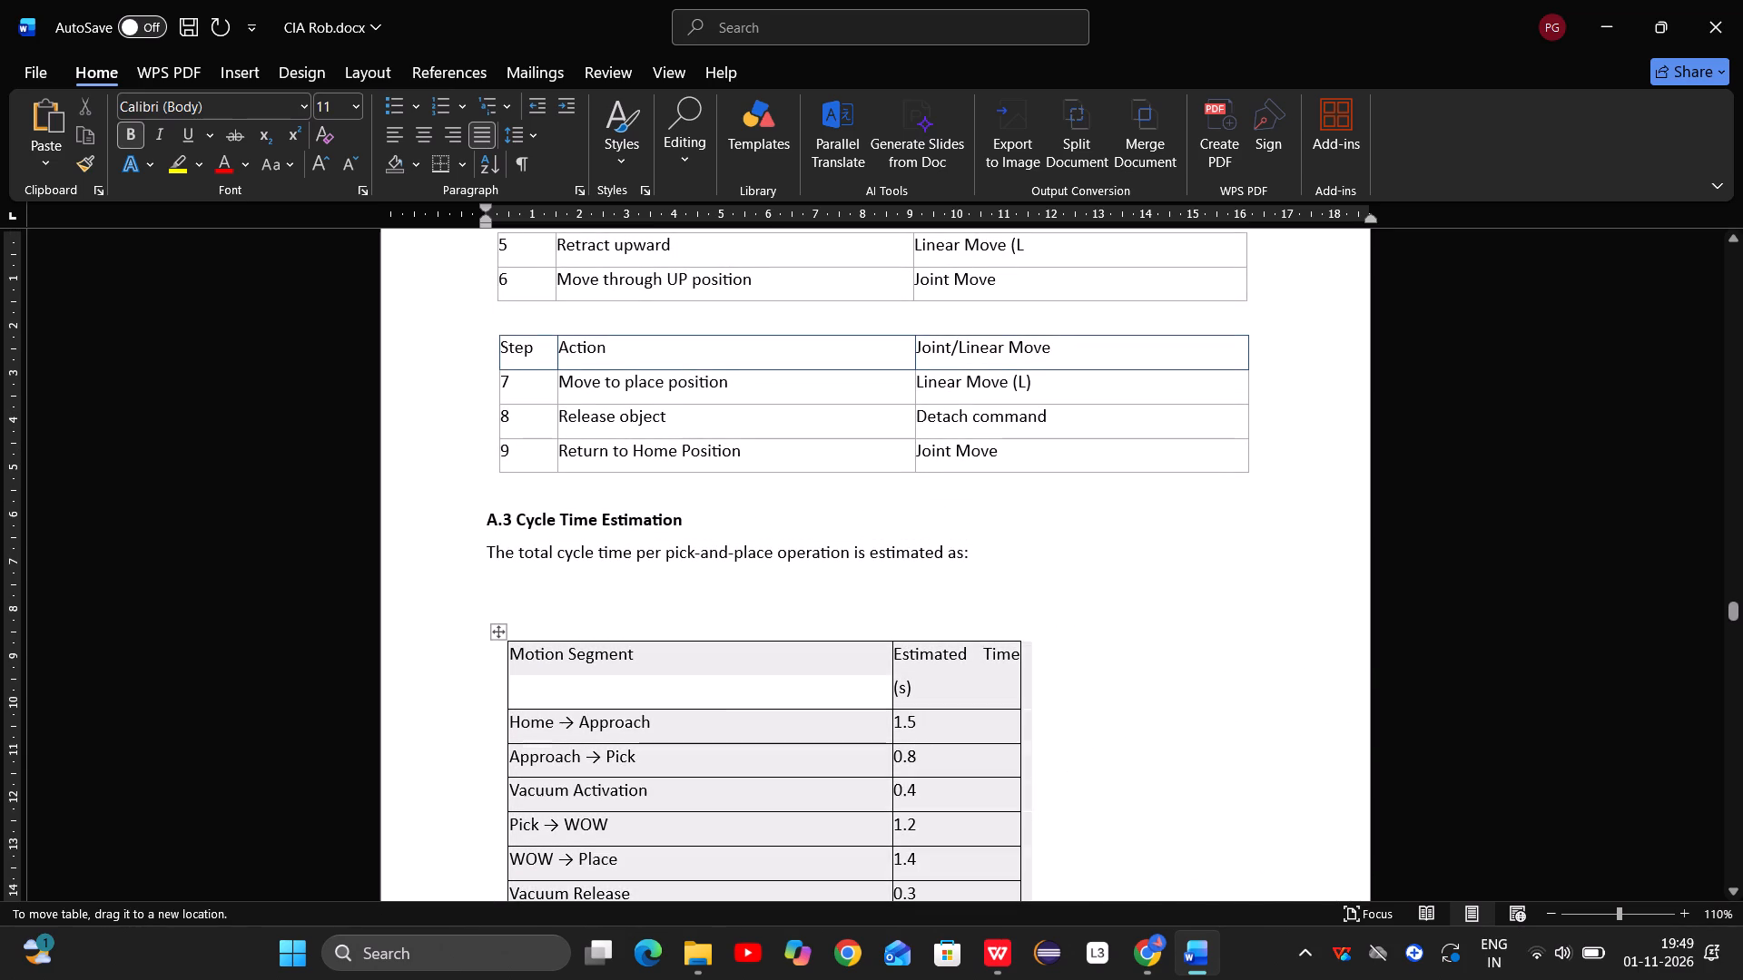
drag(501, 603, 497, 576)
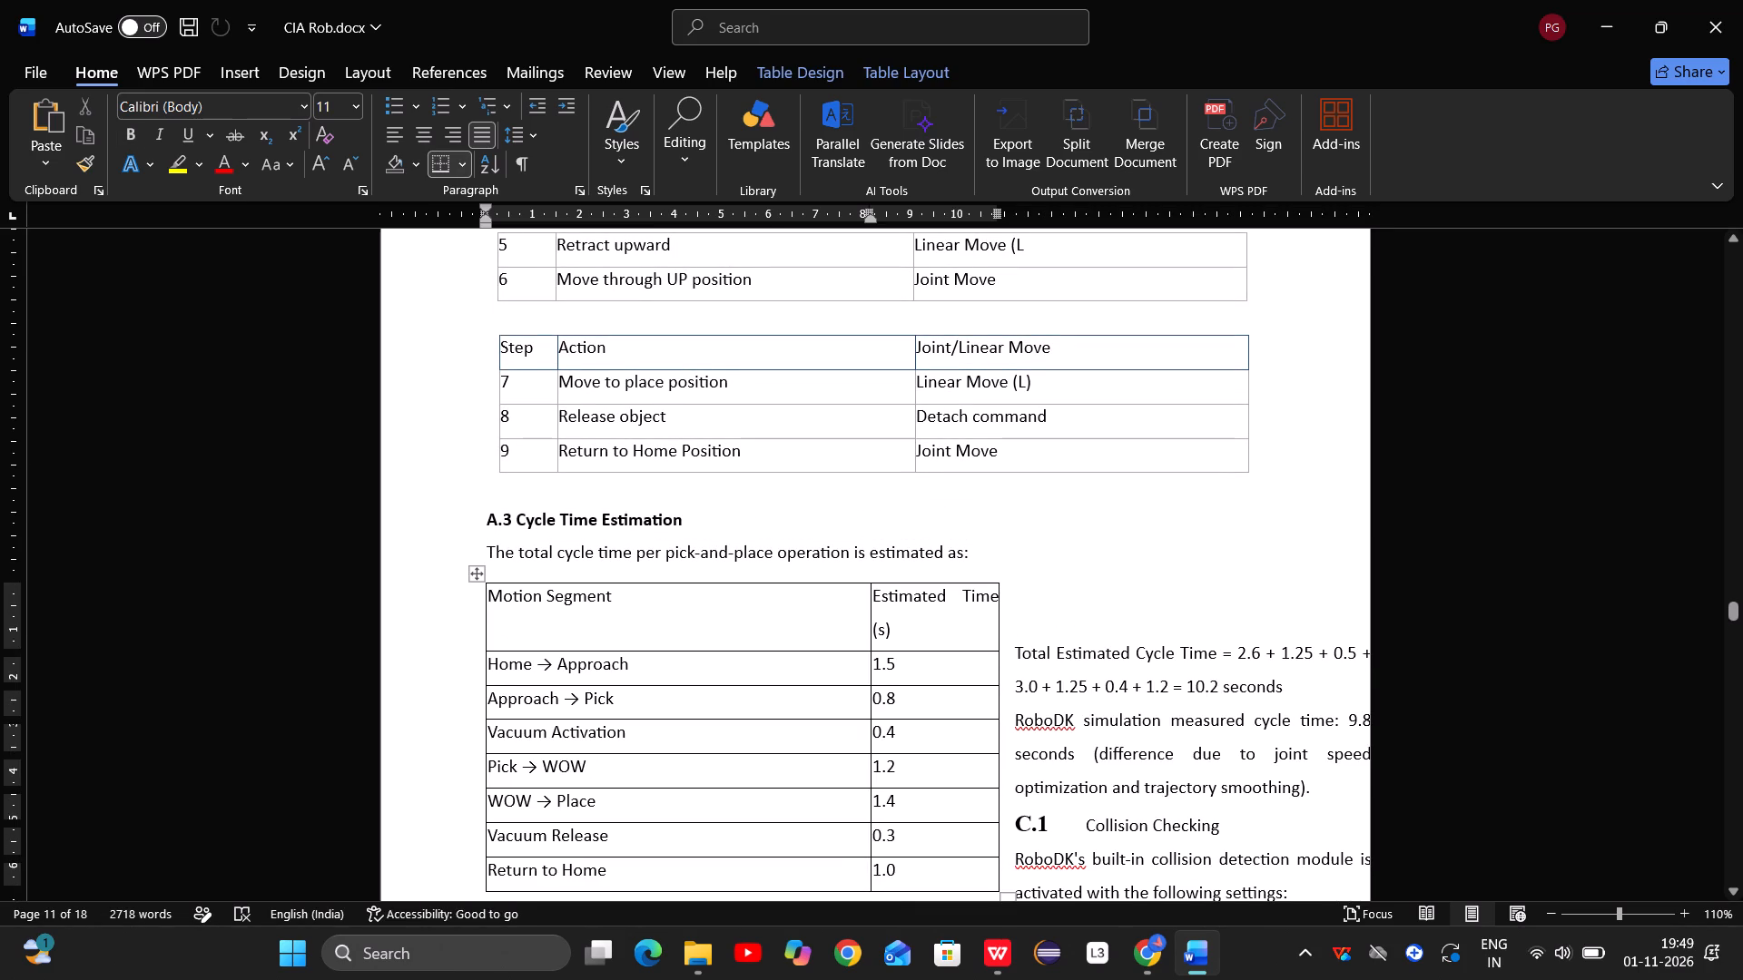
Insert eight blank lines before "Total Estimated Cycle Time" to push the text beside the motion segment table below it.
click(1021, 645)
key(Left)
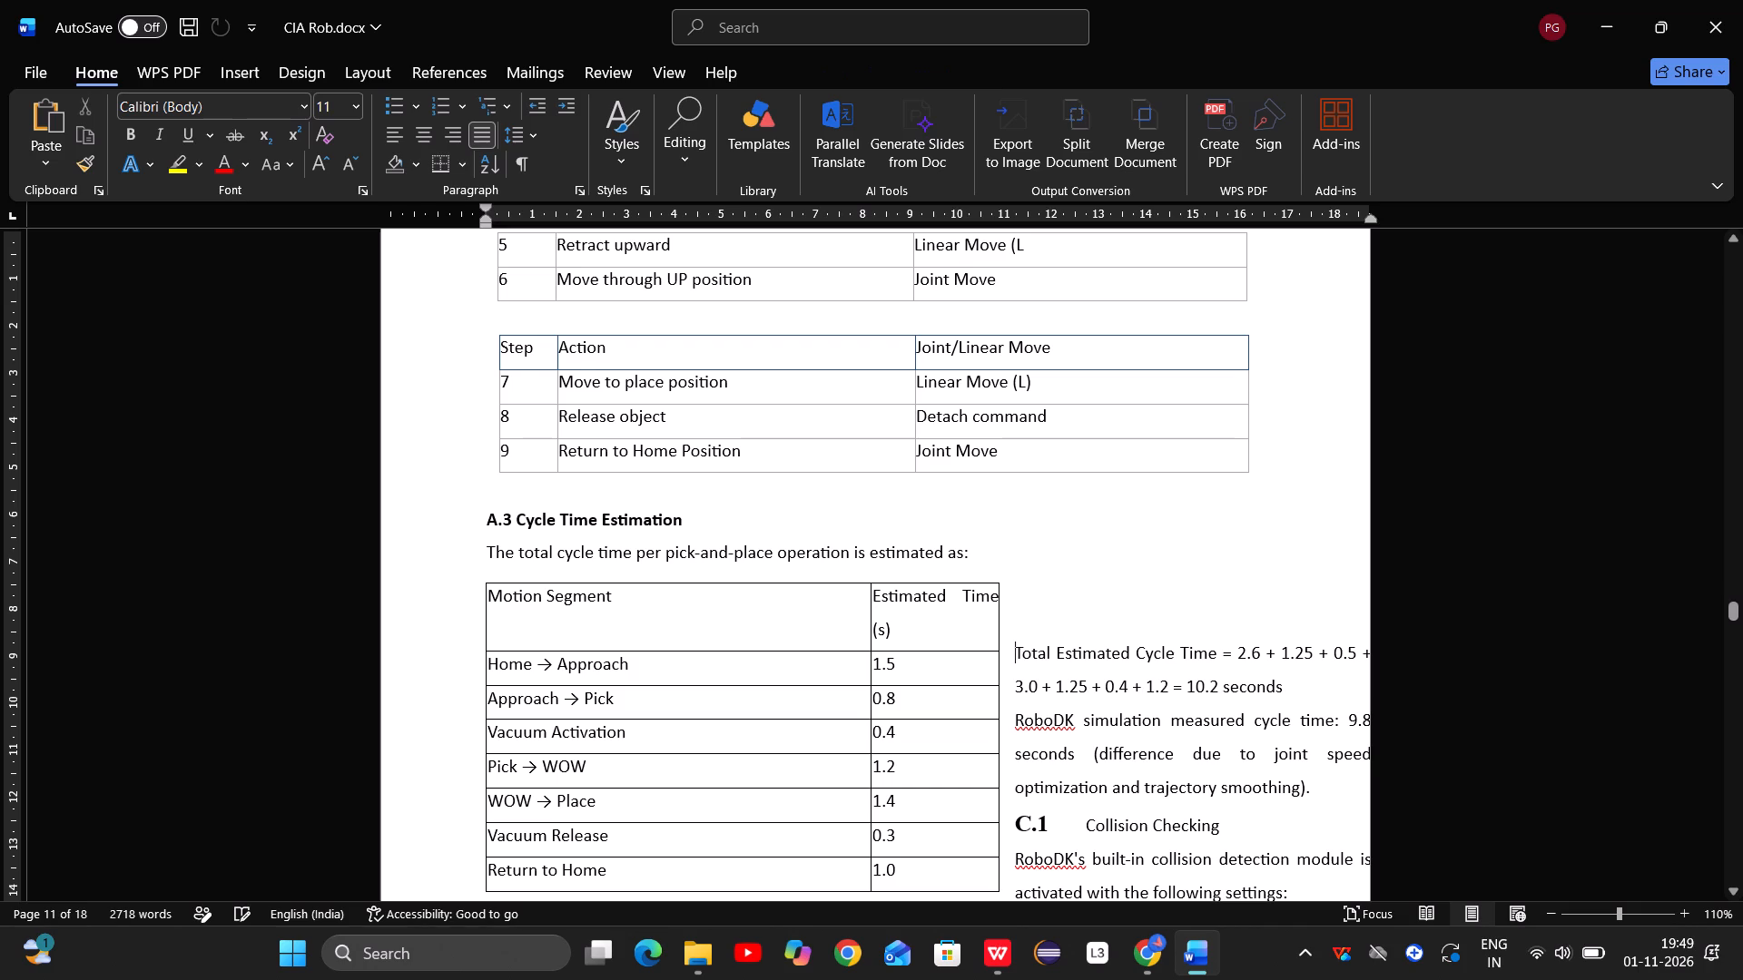
key(Return)
key(Return)
key(Return)
key(Return)
key(Return)
key(Return)
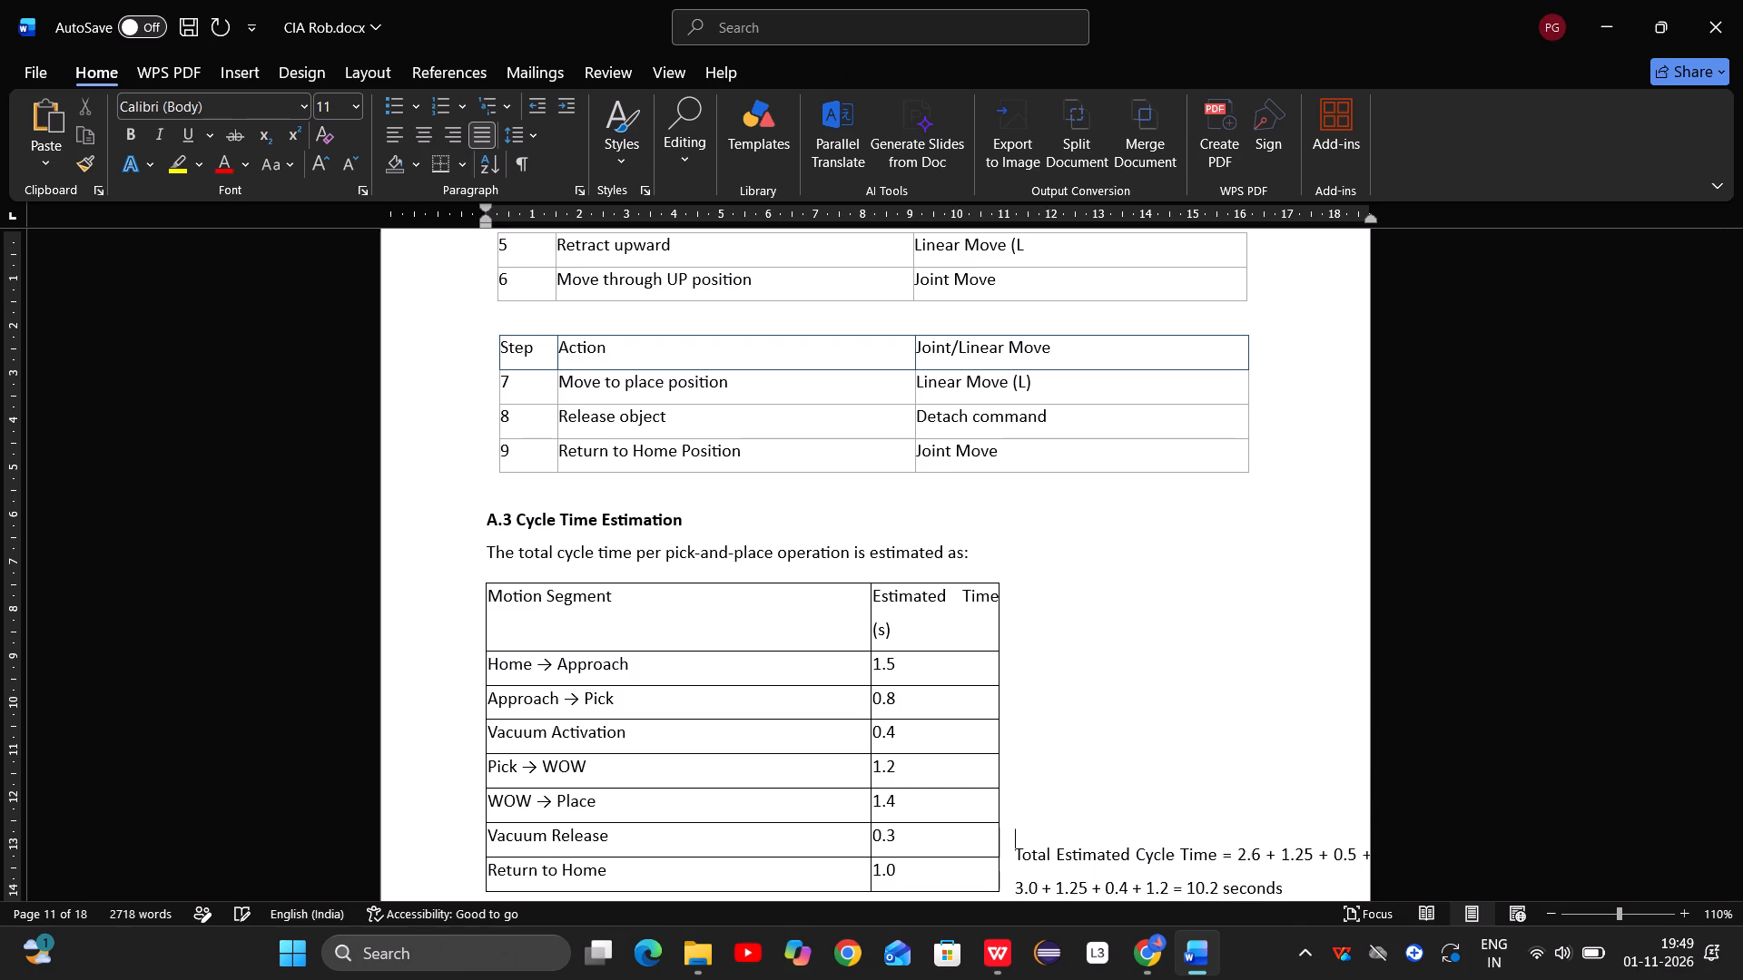
key(Return)
key(Return)
scroll(1021, 645, down, 1)
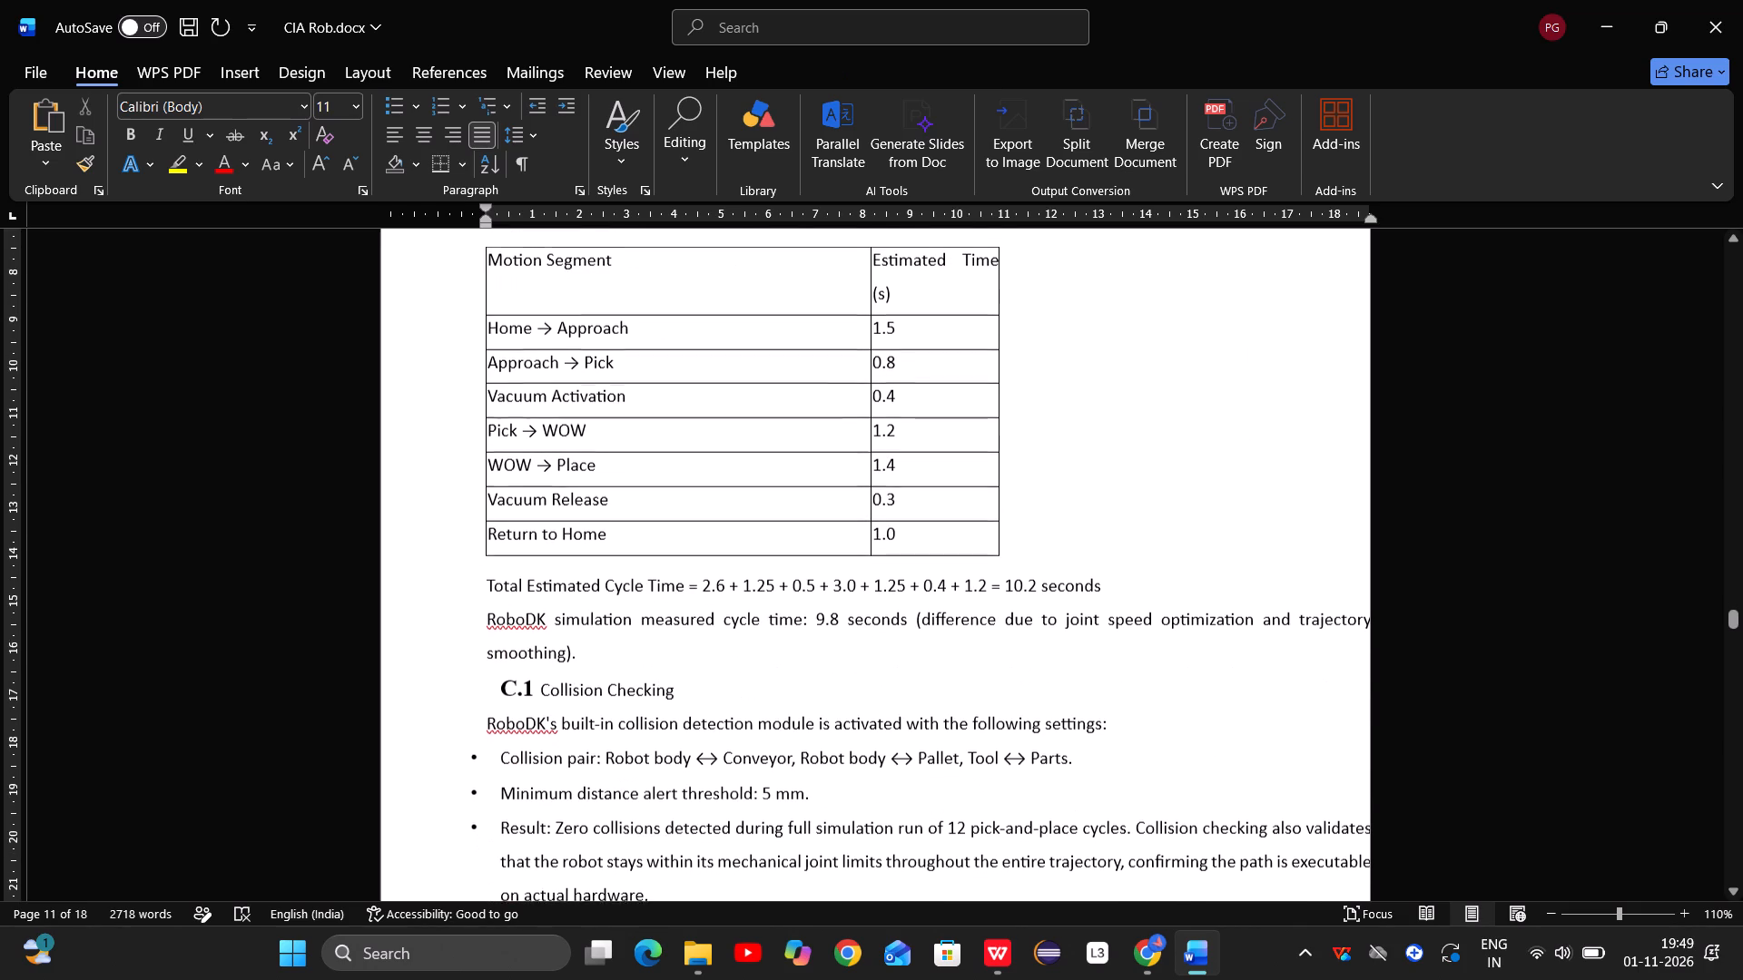
scroll(748, 650, up, 1)
scroll(748, 650, down, 1)
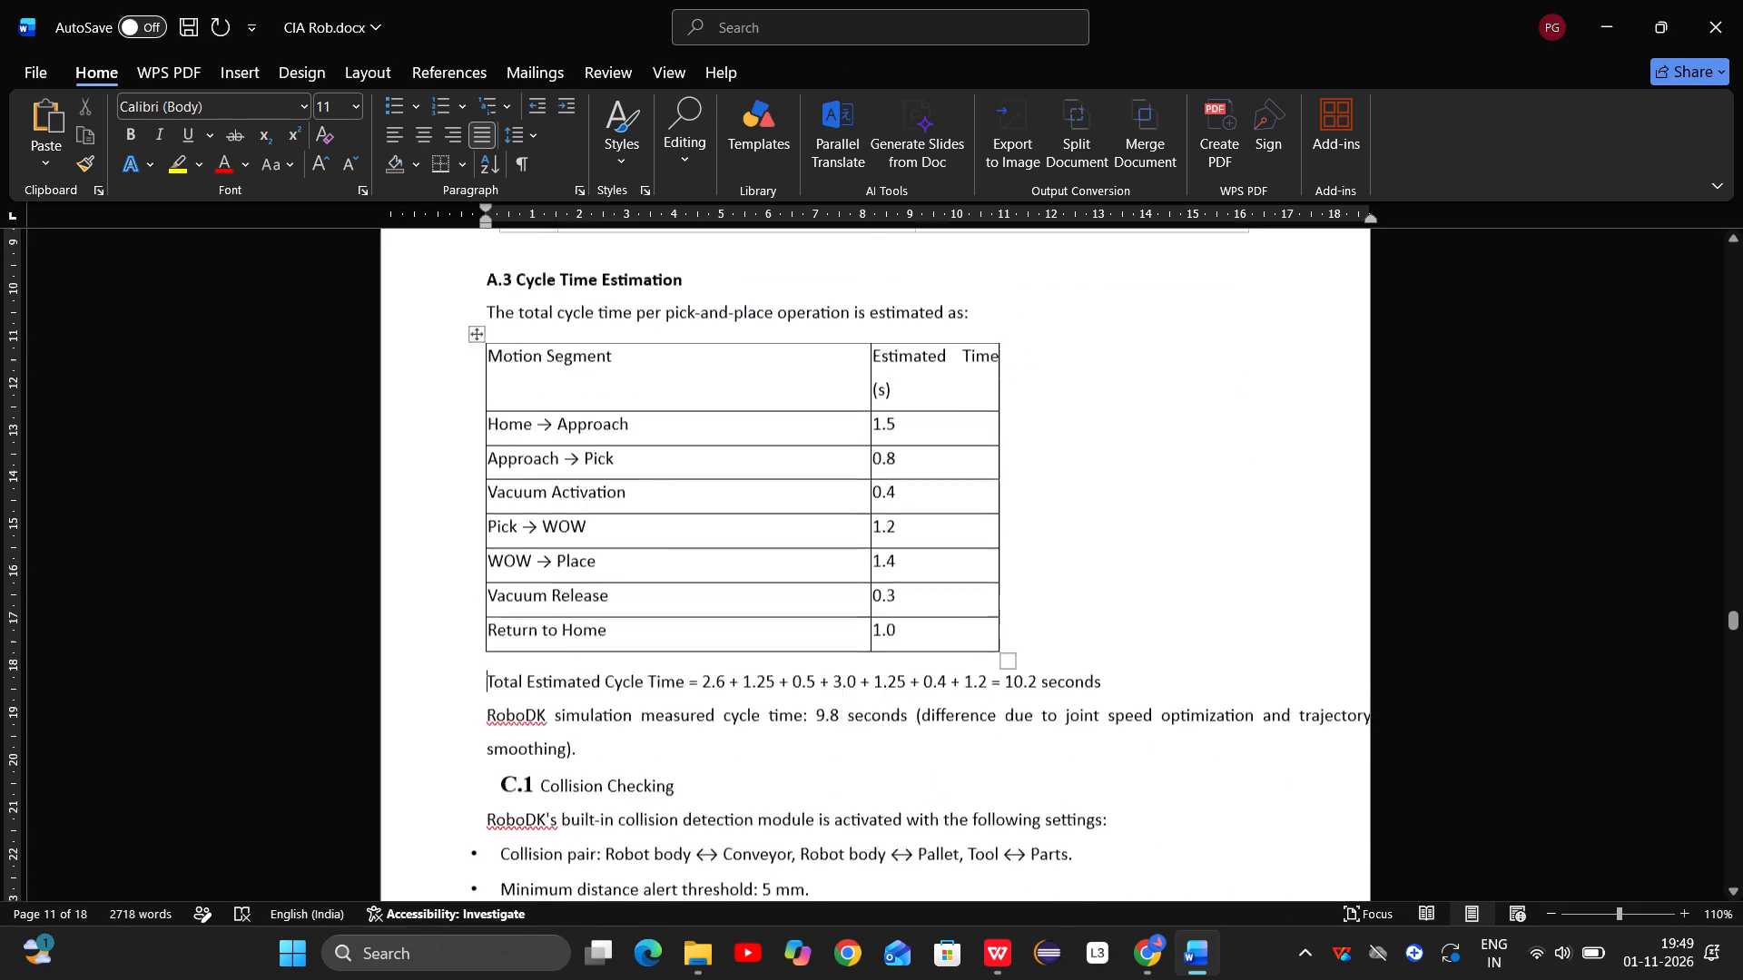
Replace the automatic number of the "Collision Checking" heading with "A.4" followed by a space.
scroll(748, 650, down, 1)
click(537, 456)
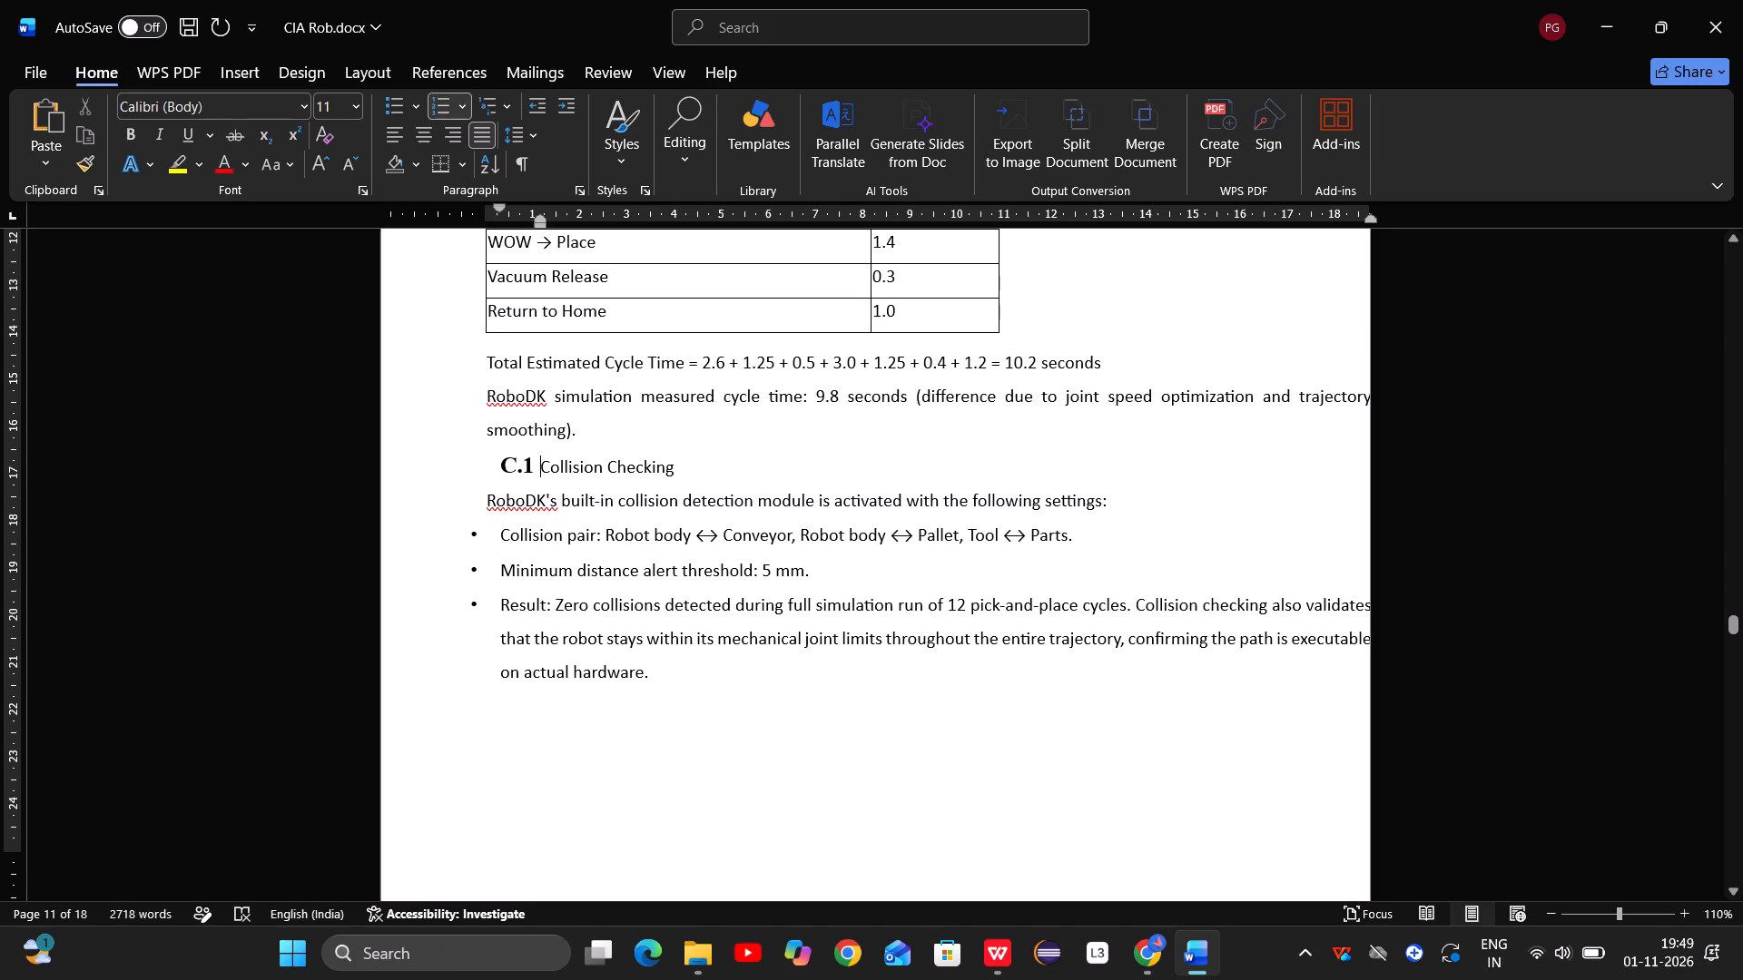
key(BackSpace)
key(BackSpace)
text(A.4)
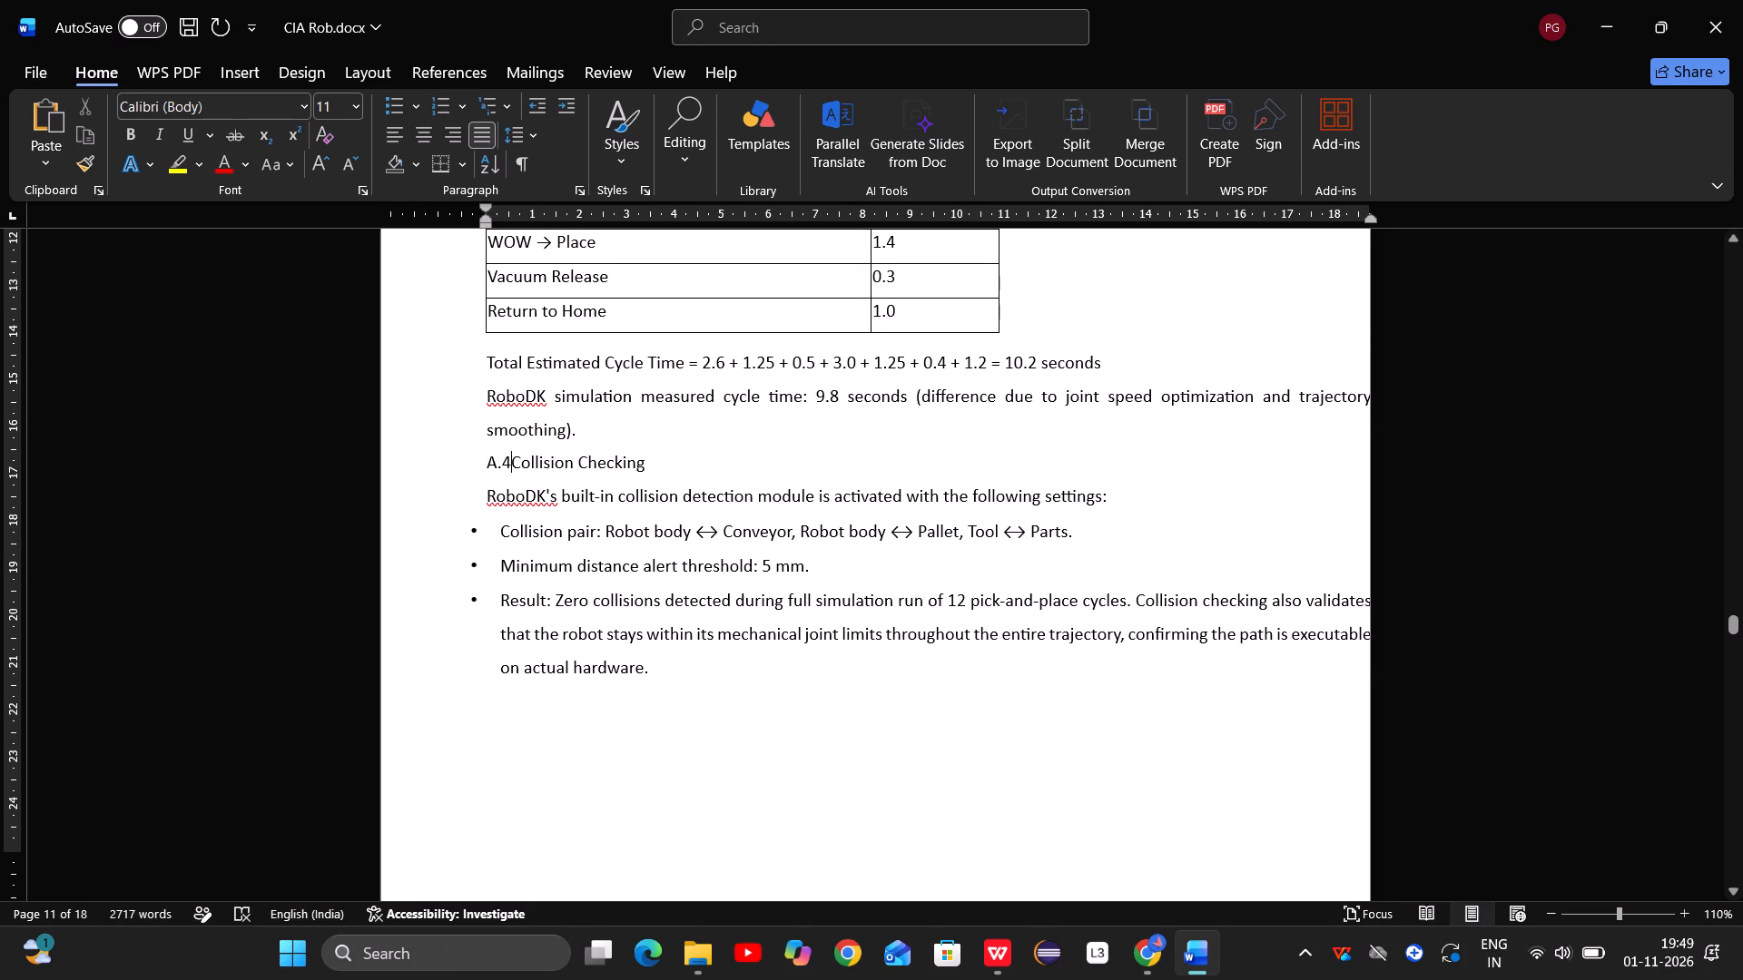
key(Return)
key(BackSpace)
key(space)
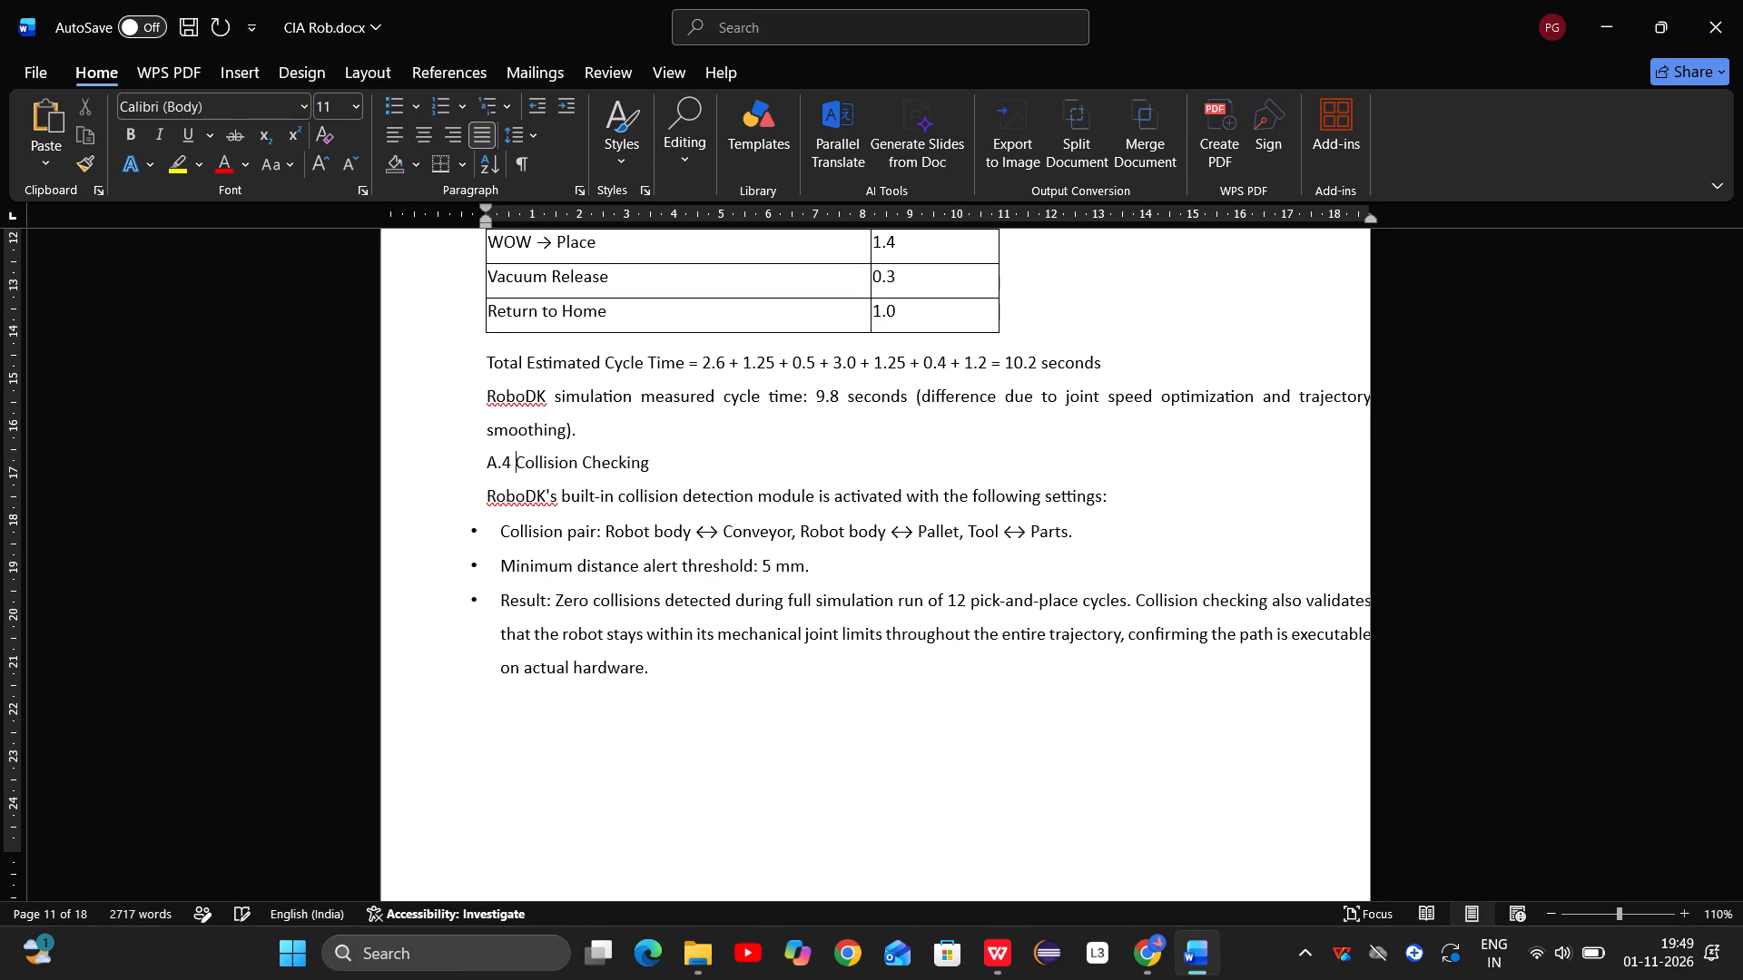
Review the remaining sections from "Comparative Analysis" through the conclusion for heading numbering and layout.
scroll(583, 468, down, 3)
scroll(583, 468, up, 2)
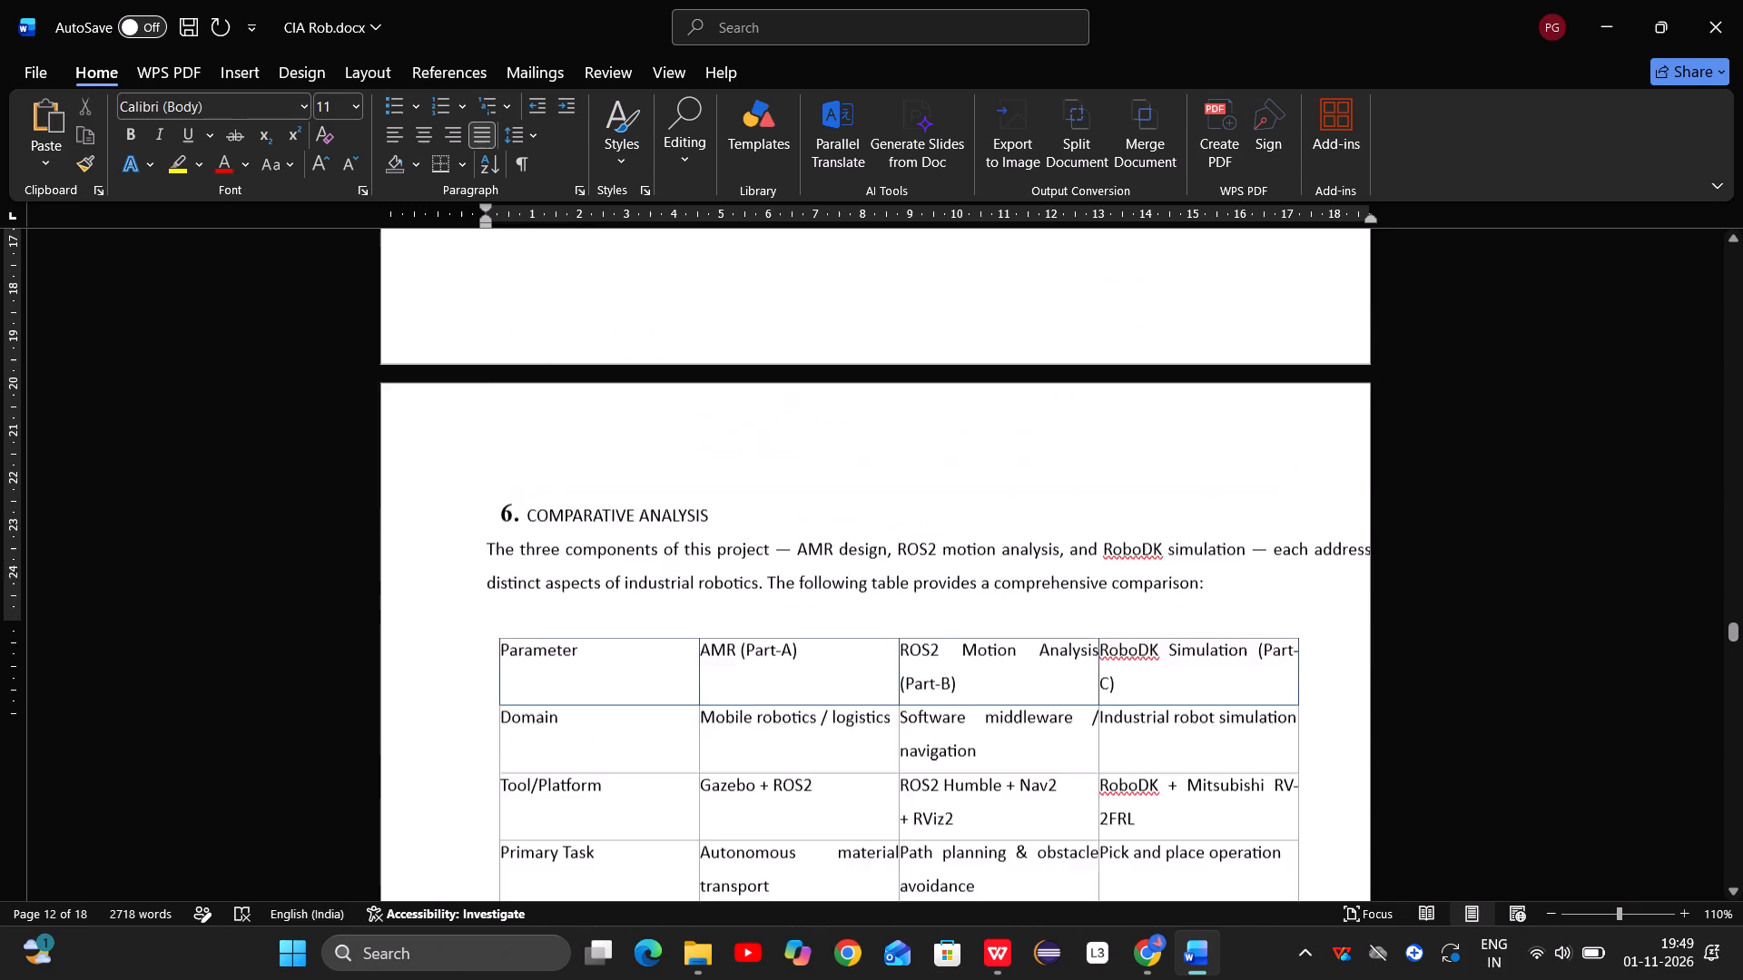
scroll(583, 468, up, 1)
scroll(583, 468, down, 3)
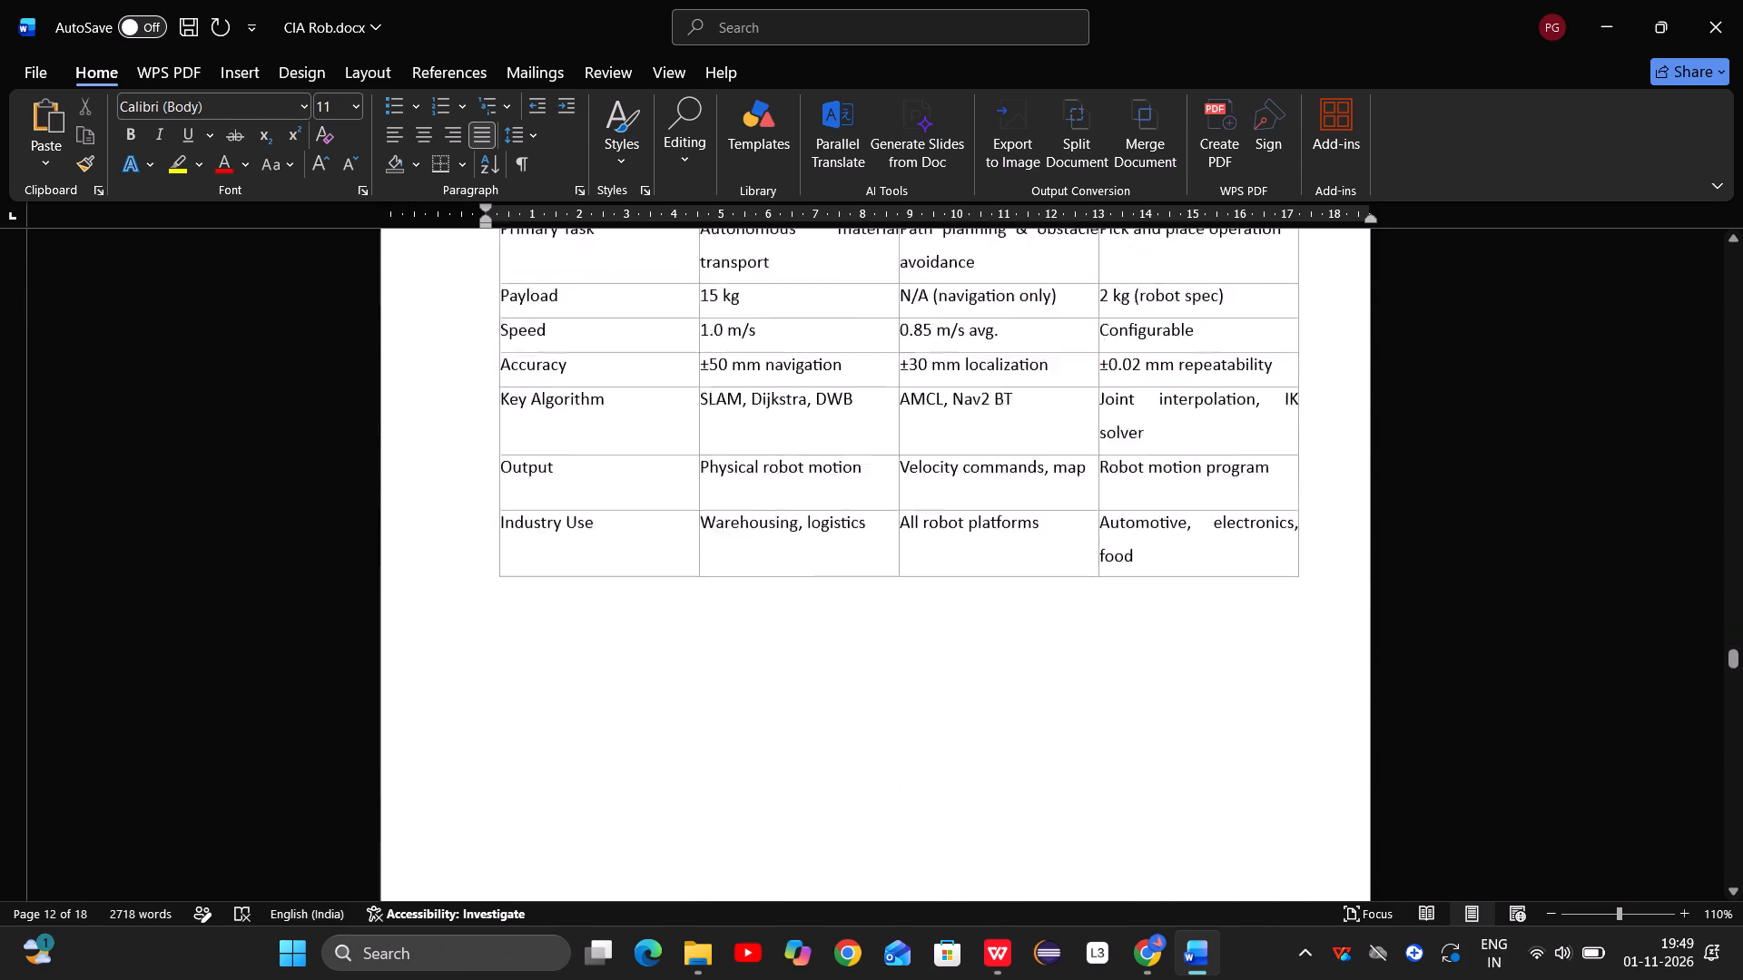
scroll(583, 468, down, 3)
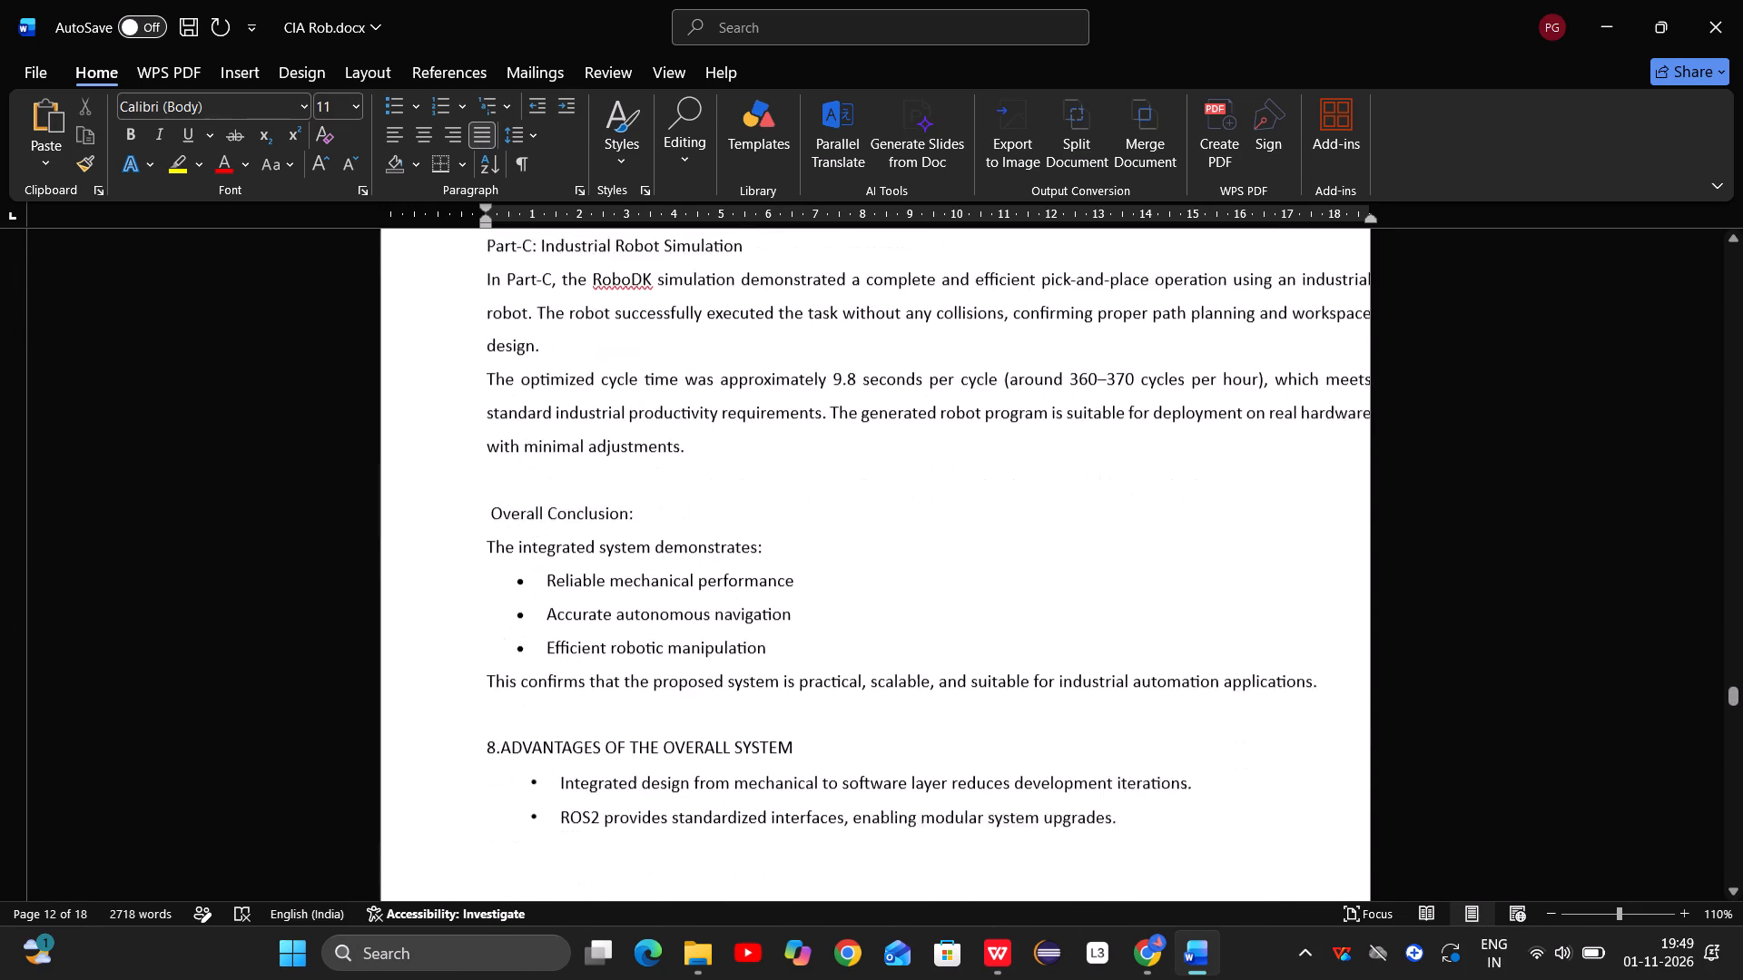
scroll(583, 468, down, 3)
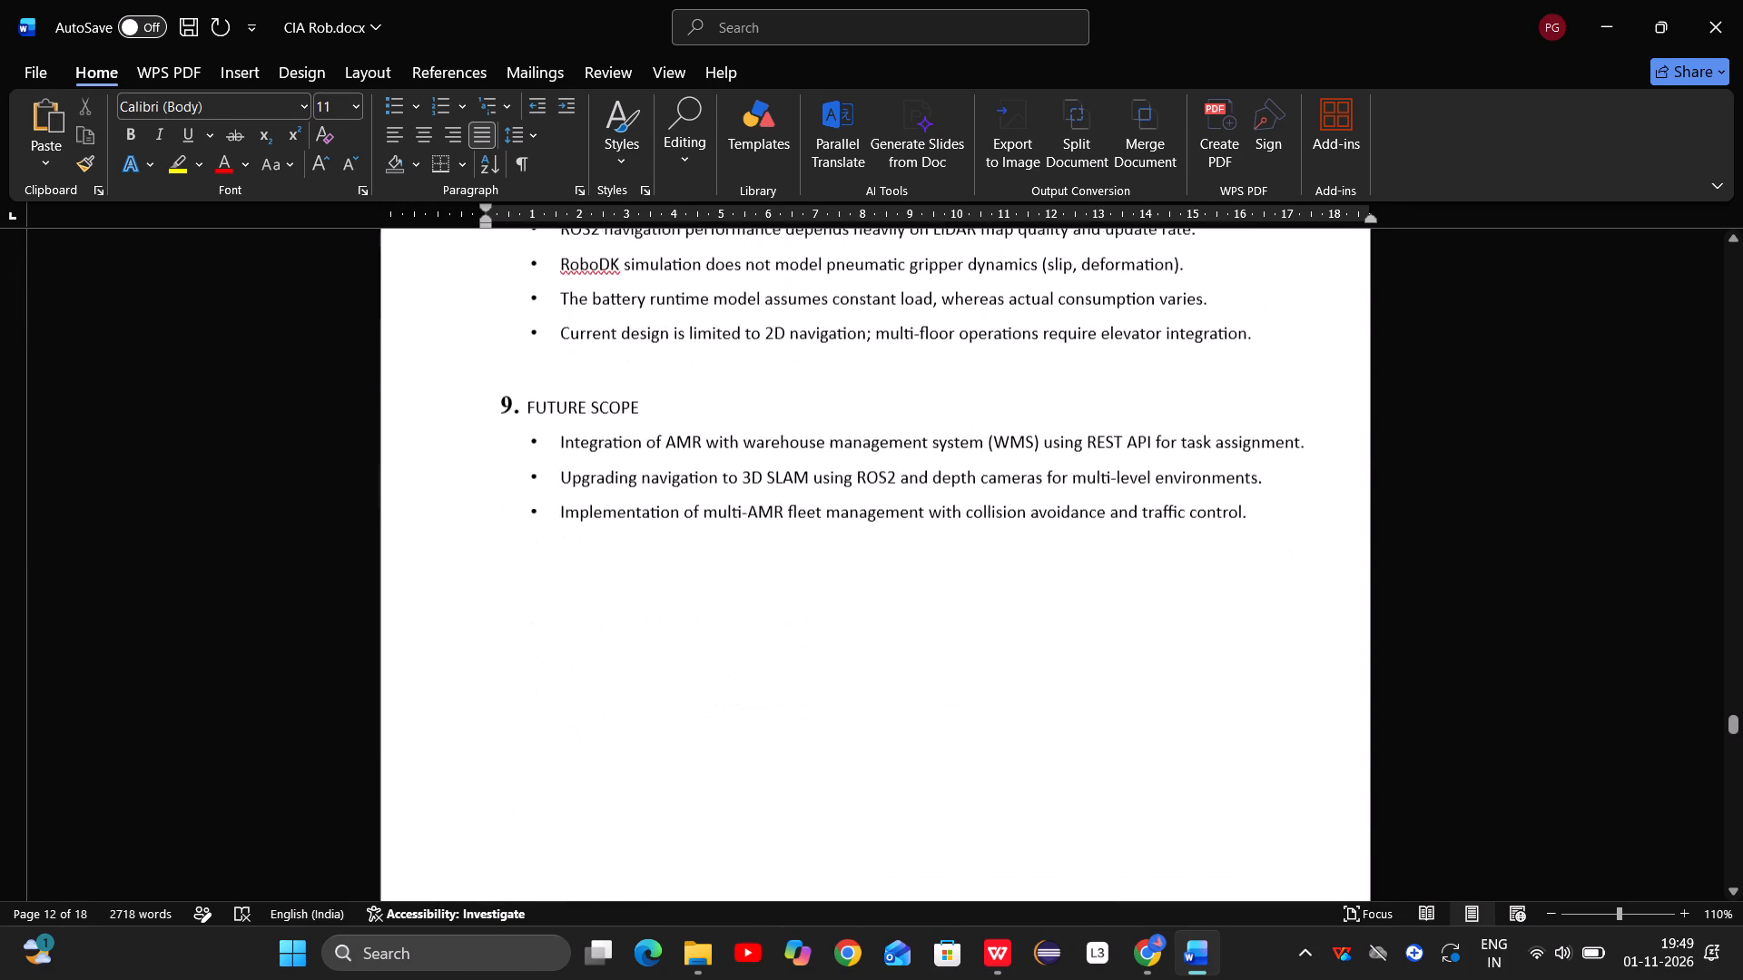
scroll(583, 468, down, 5)
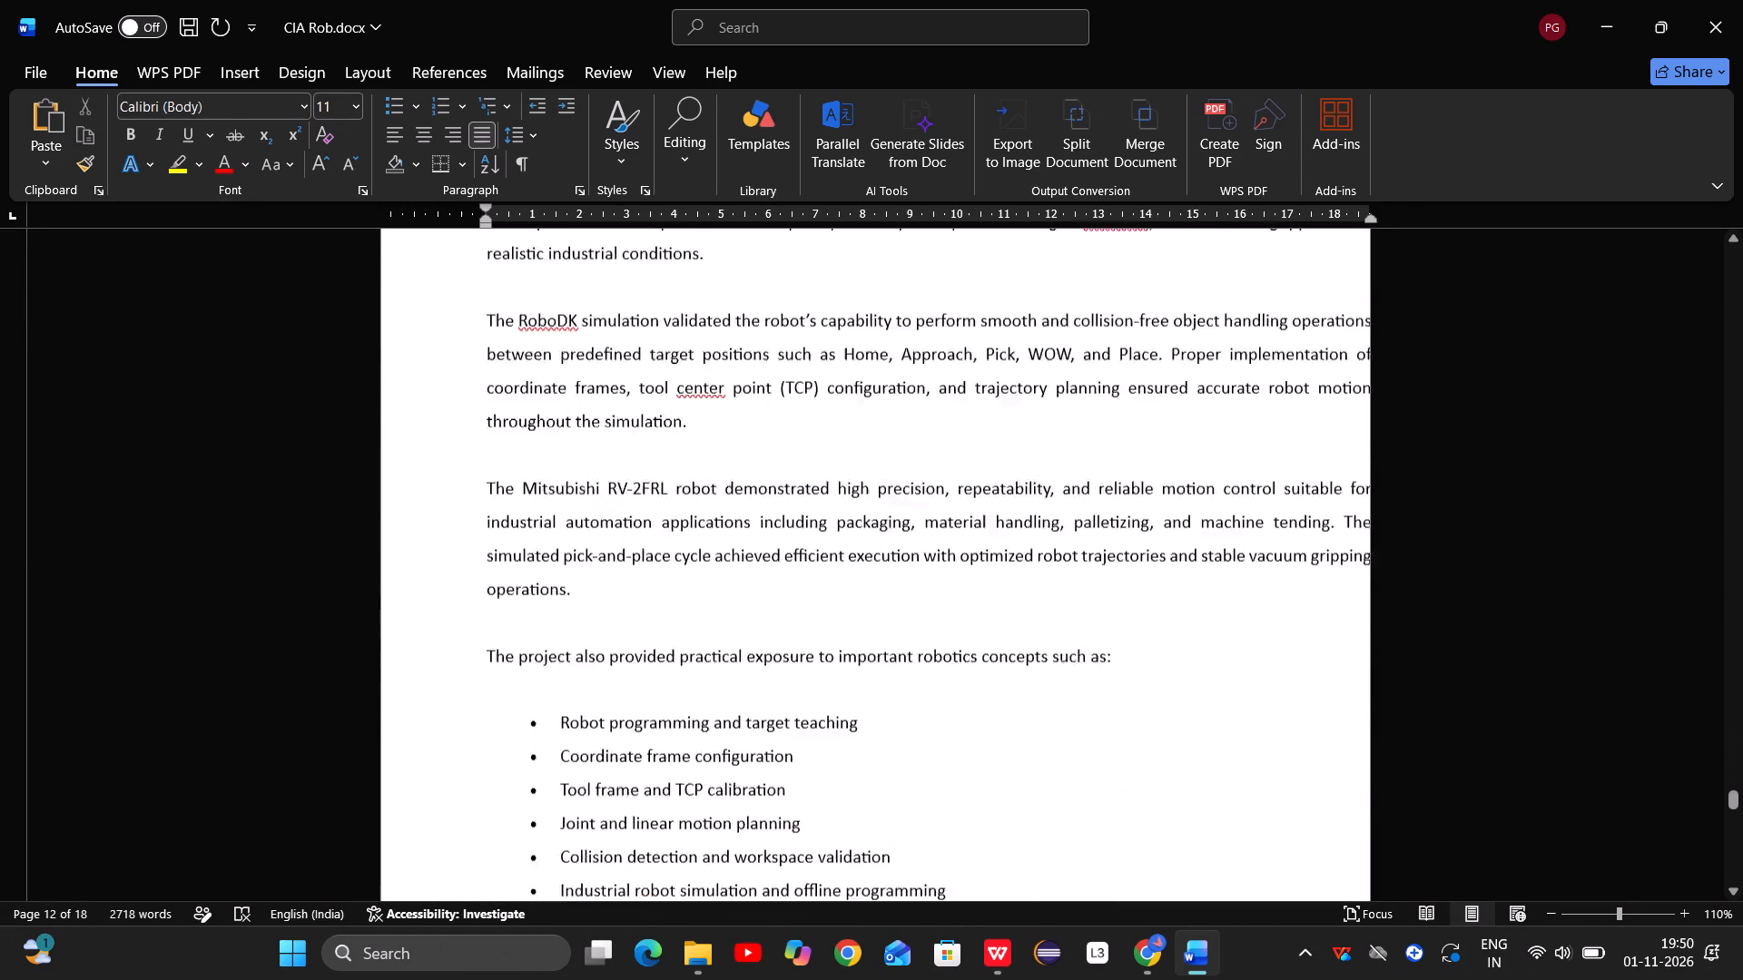
scroll(583, 468, down, 2)
scroll(583, 468, up, 6)
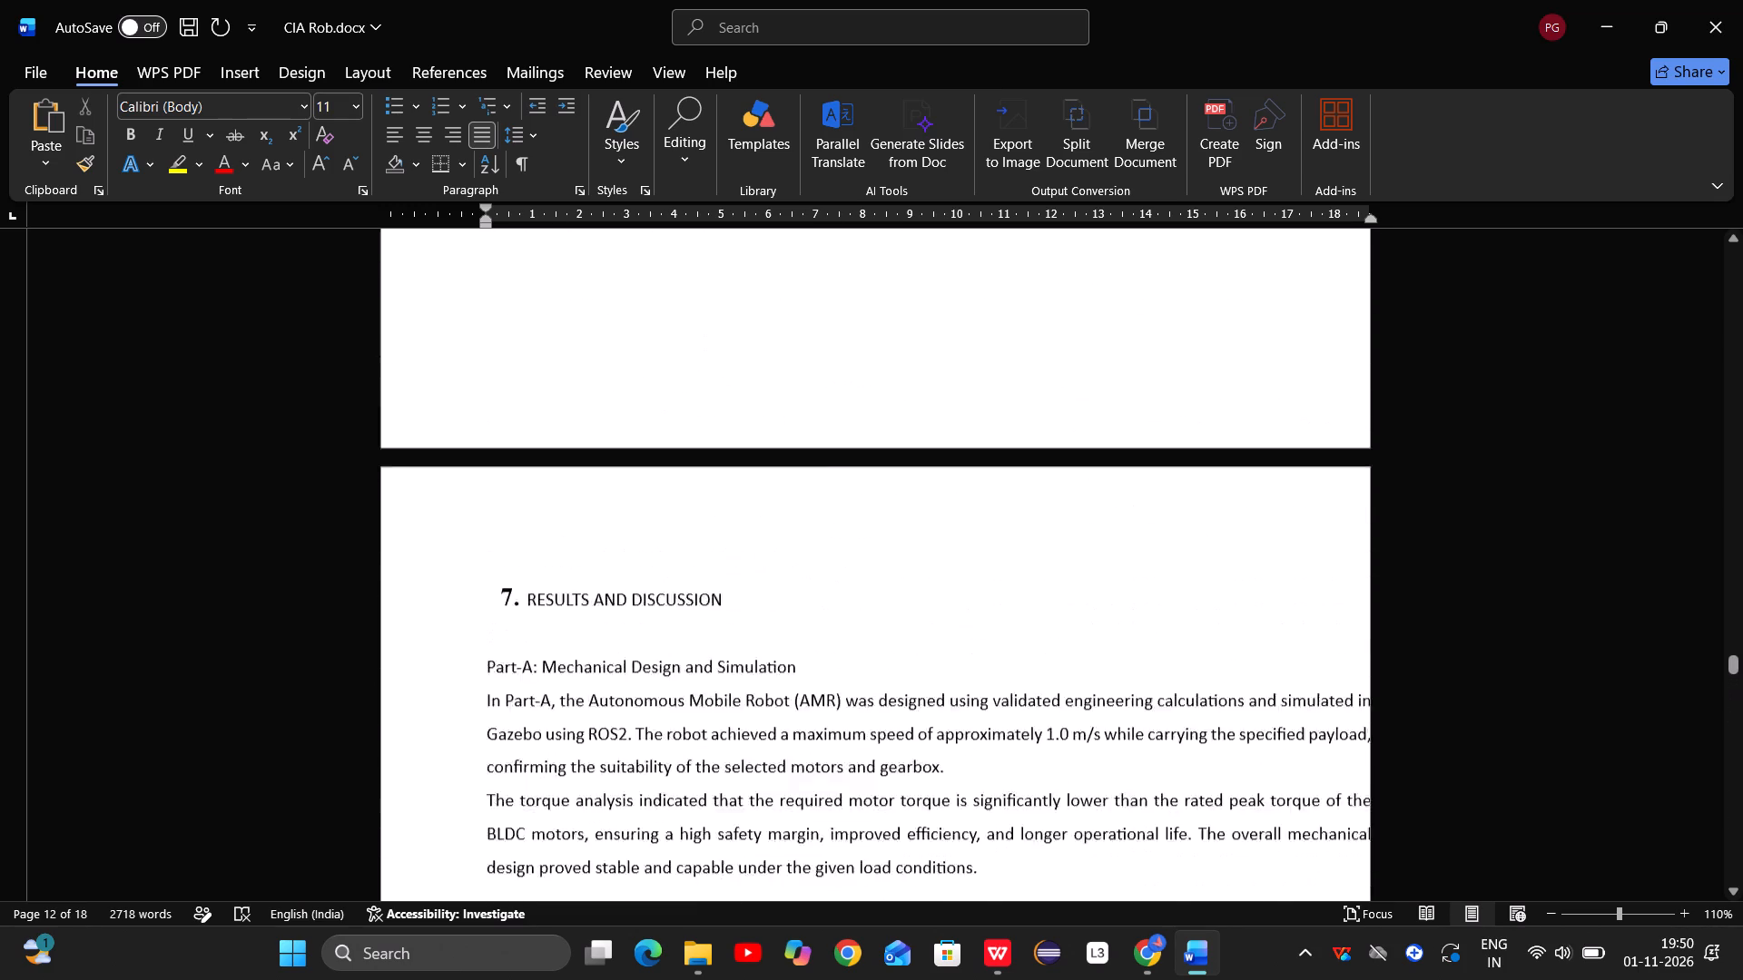
scroll(583, 468, up, 8)
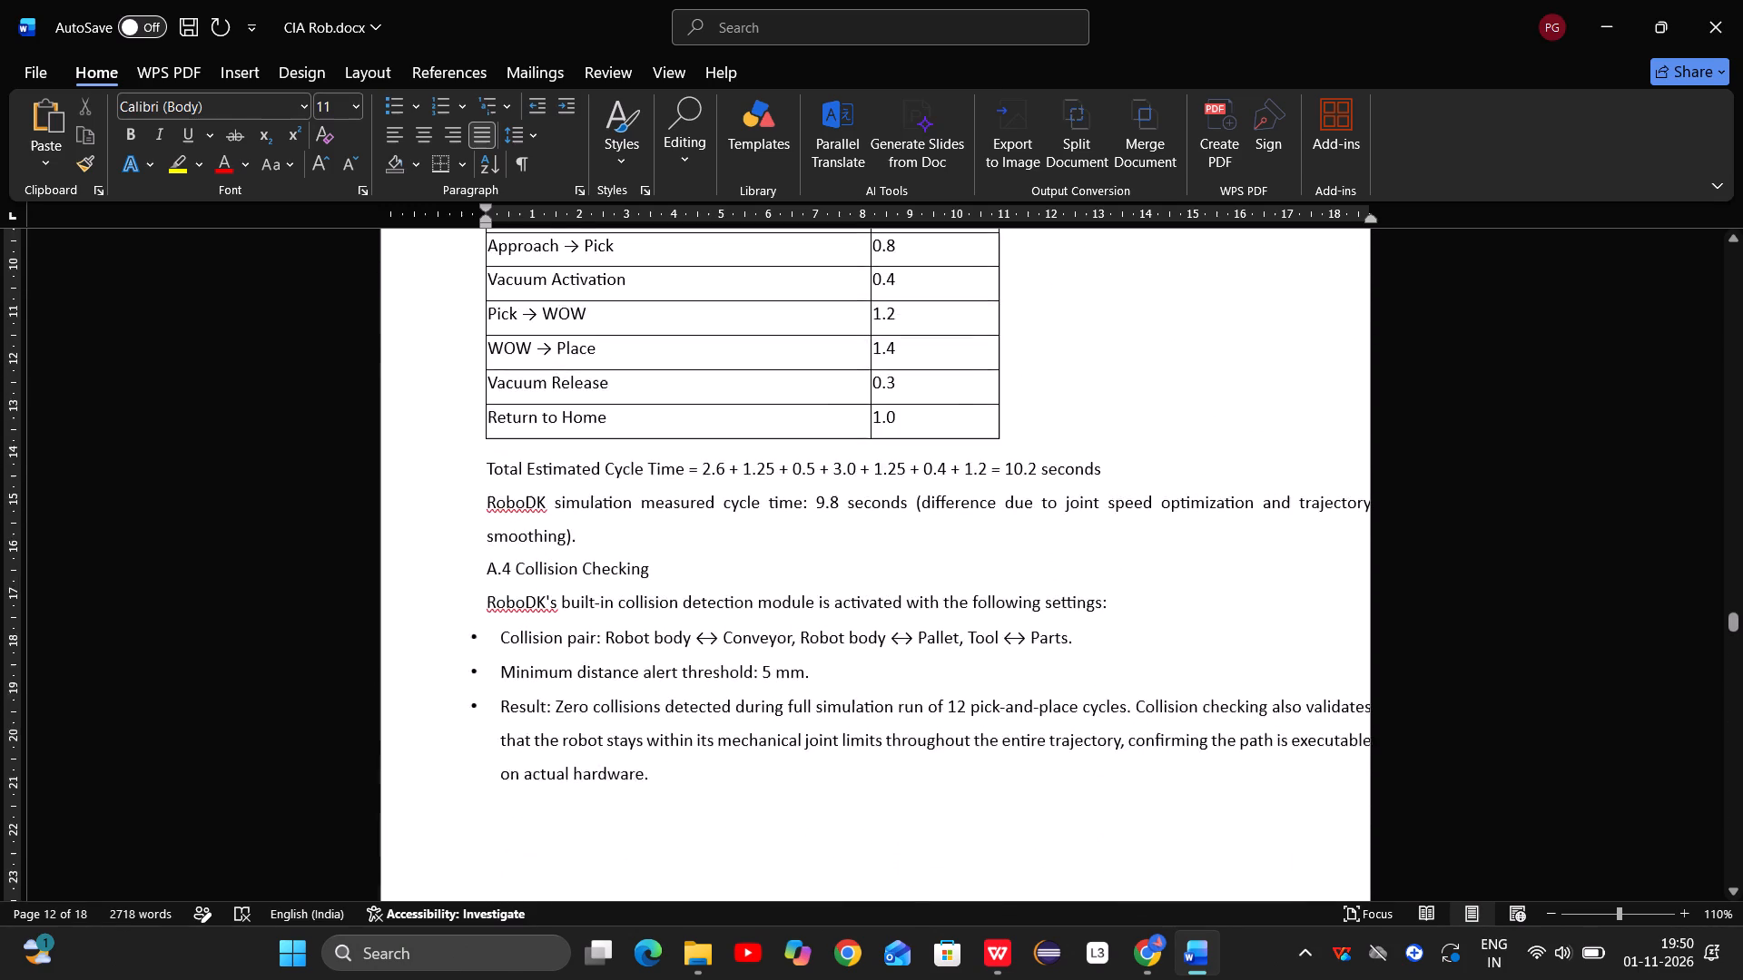
Make the "A.4 Collision Checking" heading bold.
scroll(583, 468, up, 1)
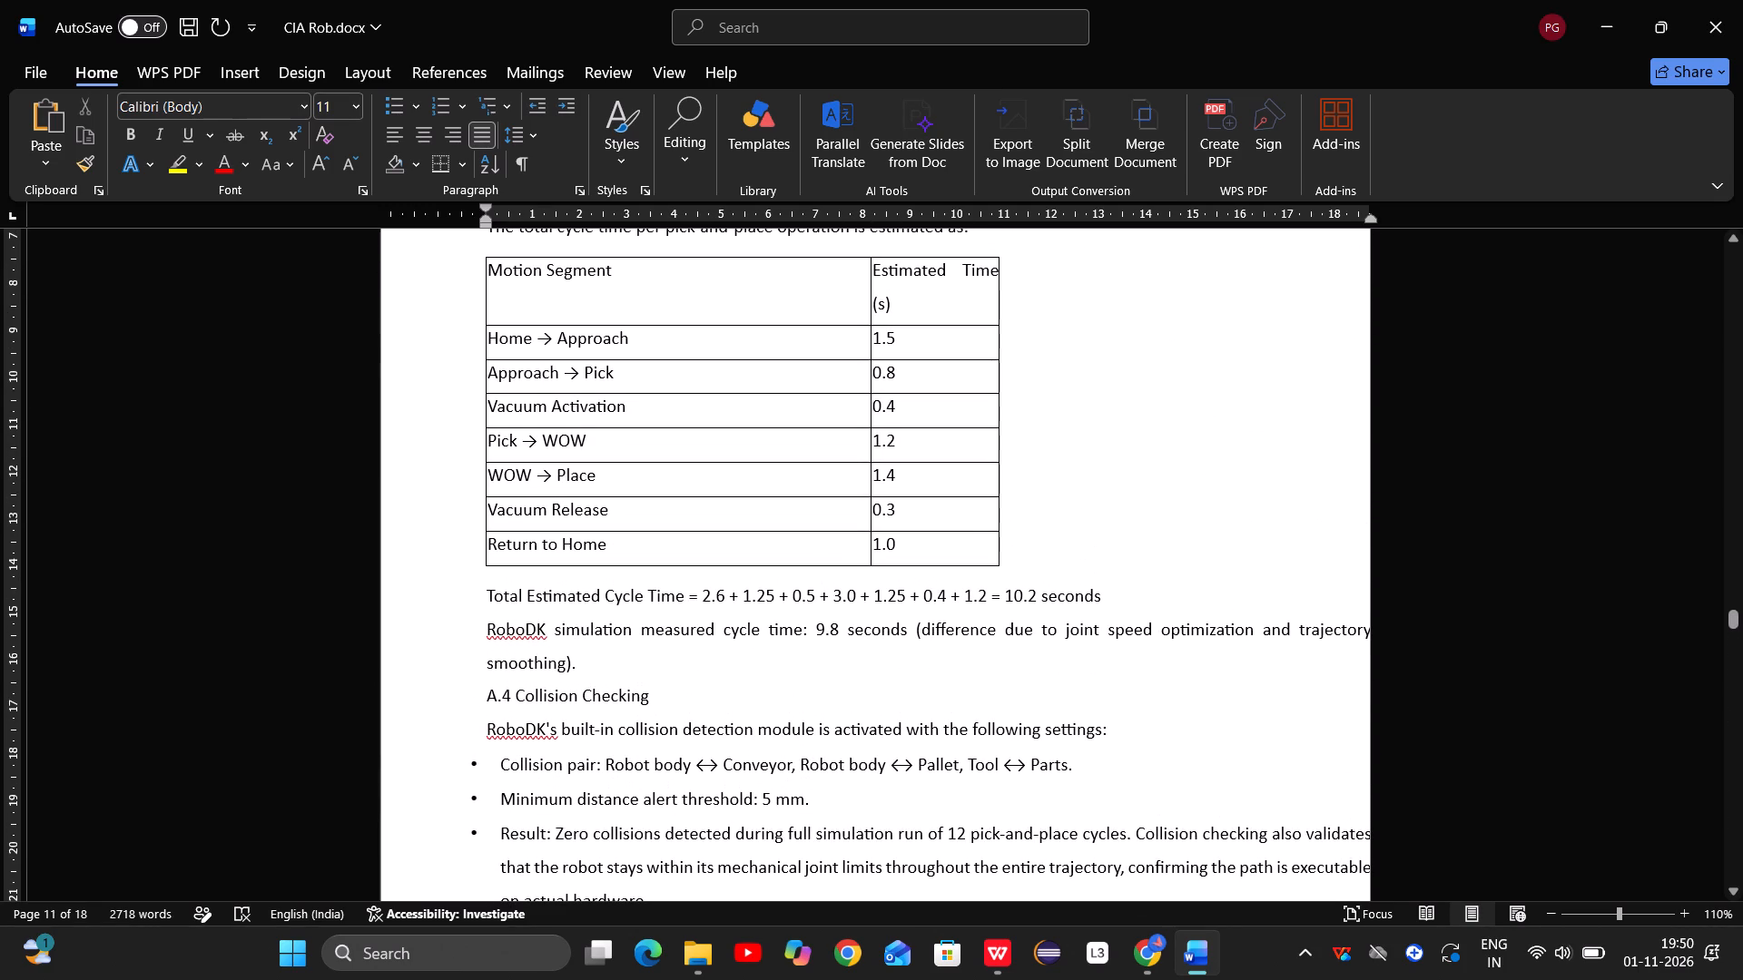
drag(491, 691, 683, 695)
click(697, 664)
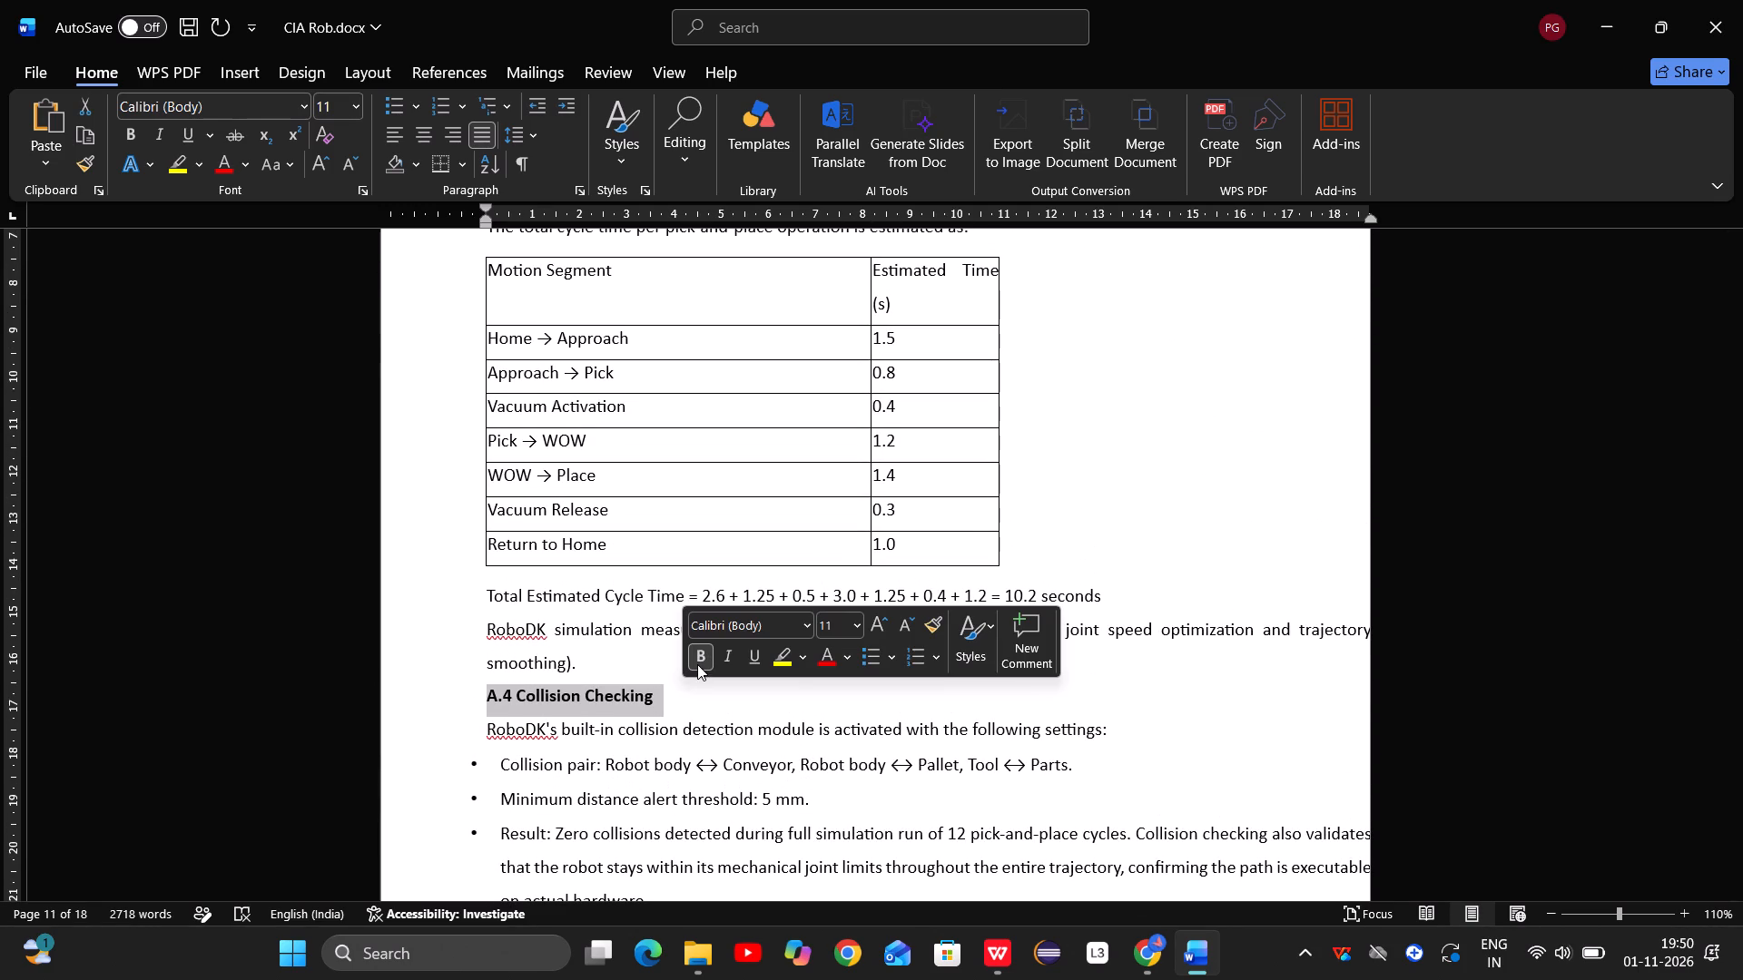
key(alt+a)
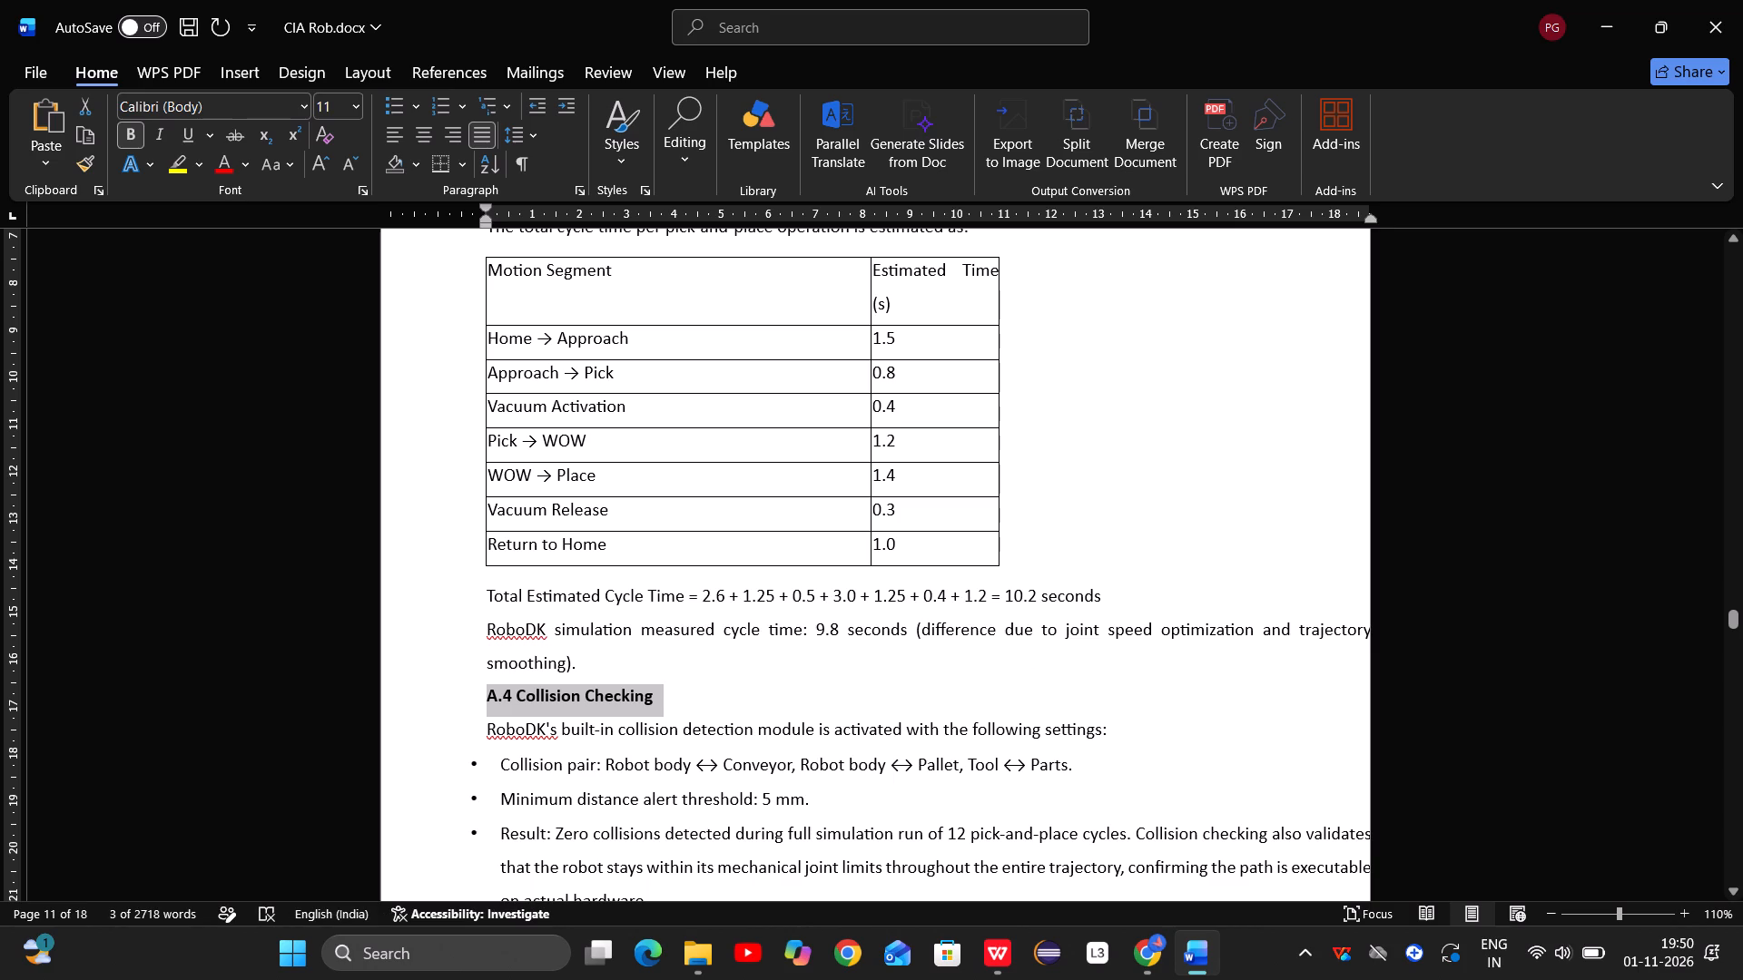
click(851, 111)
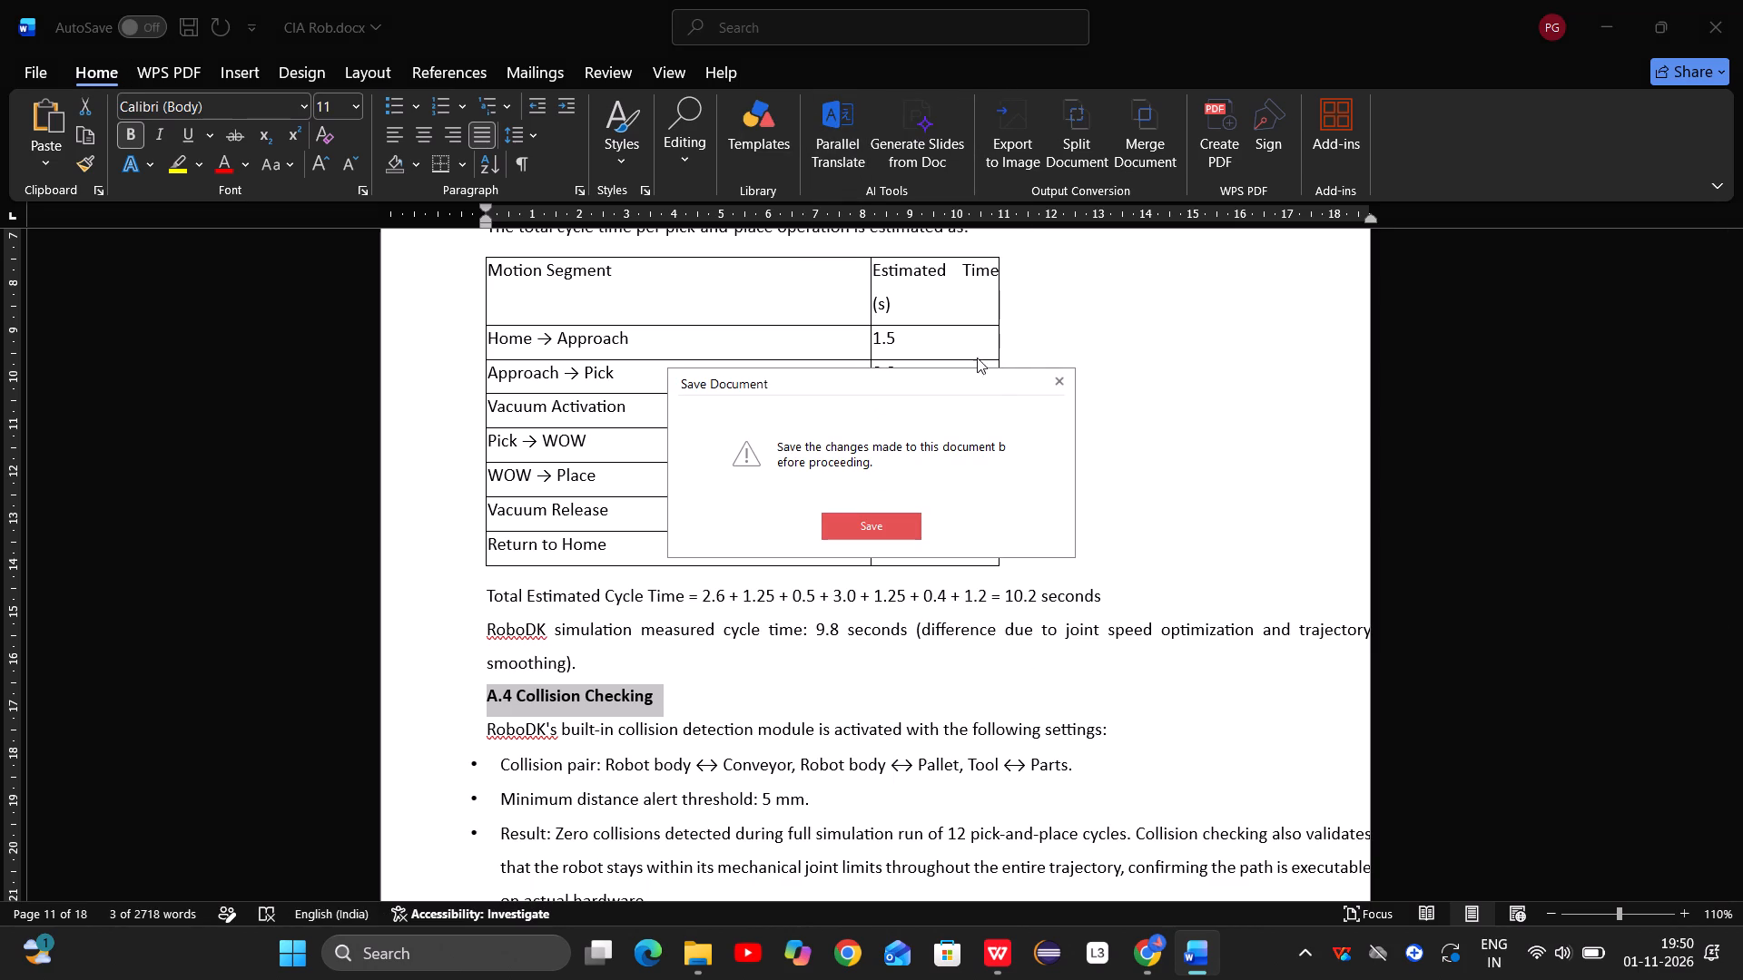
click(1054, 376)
Select the whole document from the cover page to the end and set its font to Times New Roman.
scroll(745, 503, up, 20)
scroll(745, 503, up, 10)
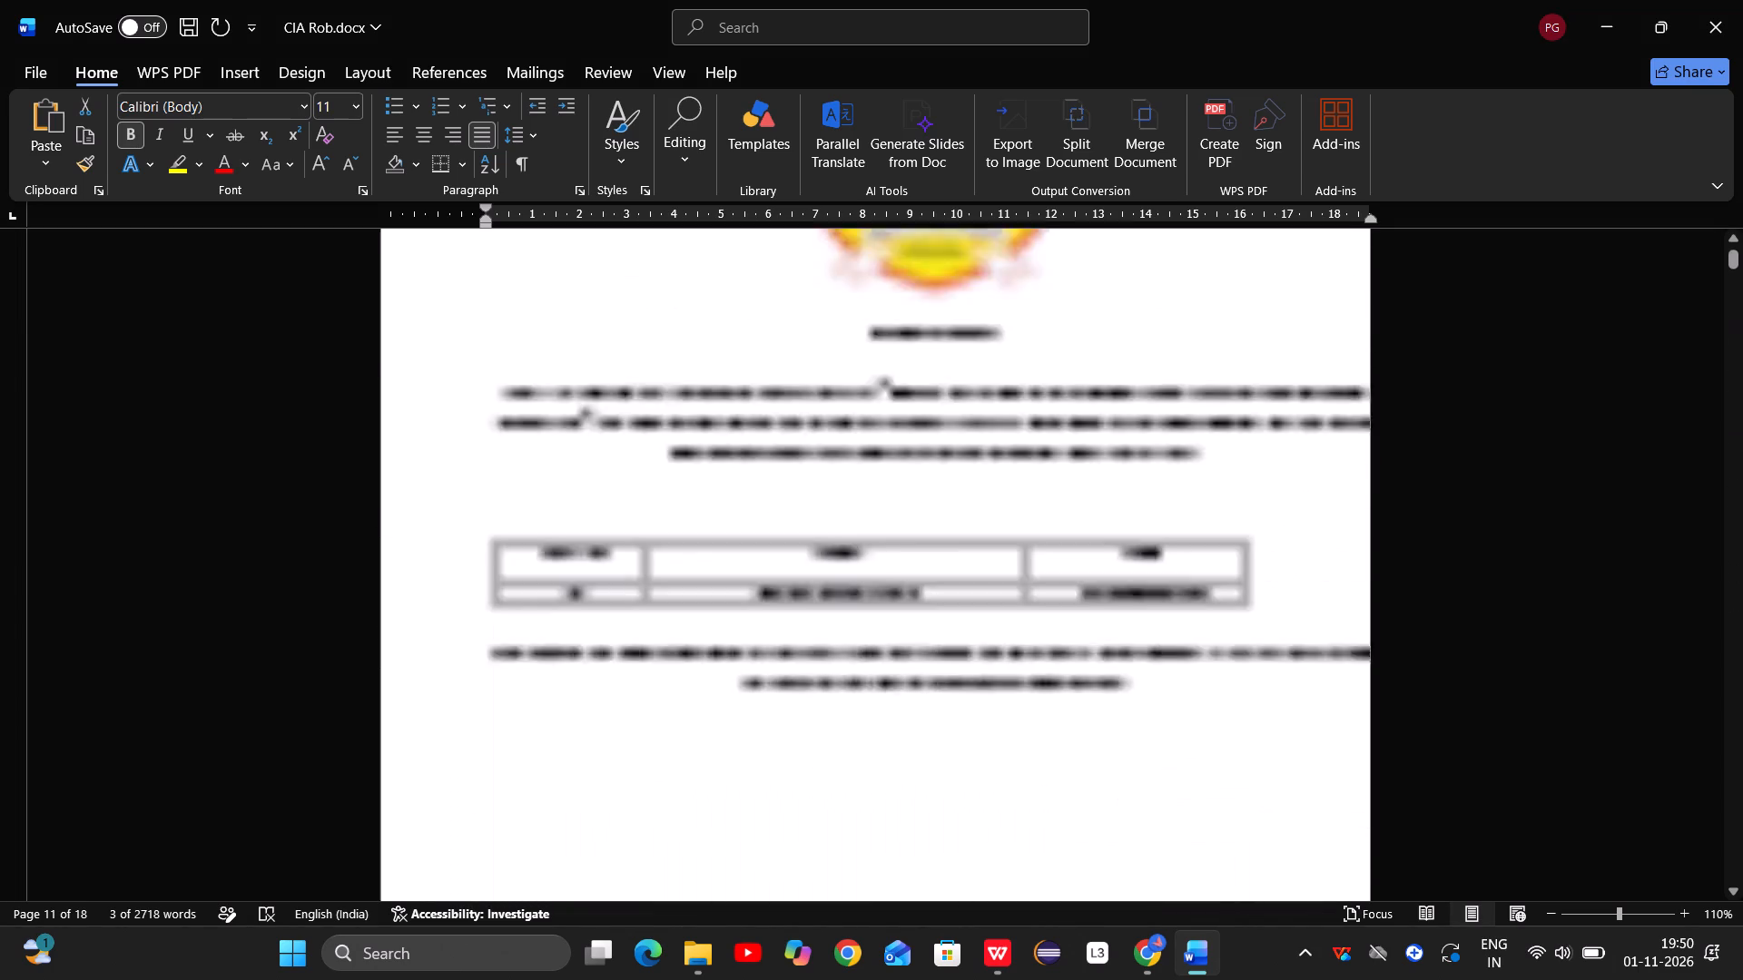
scroll(745, 503, up, 13)
drag(910, 412, 963, 831)
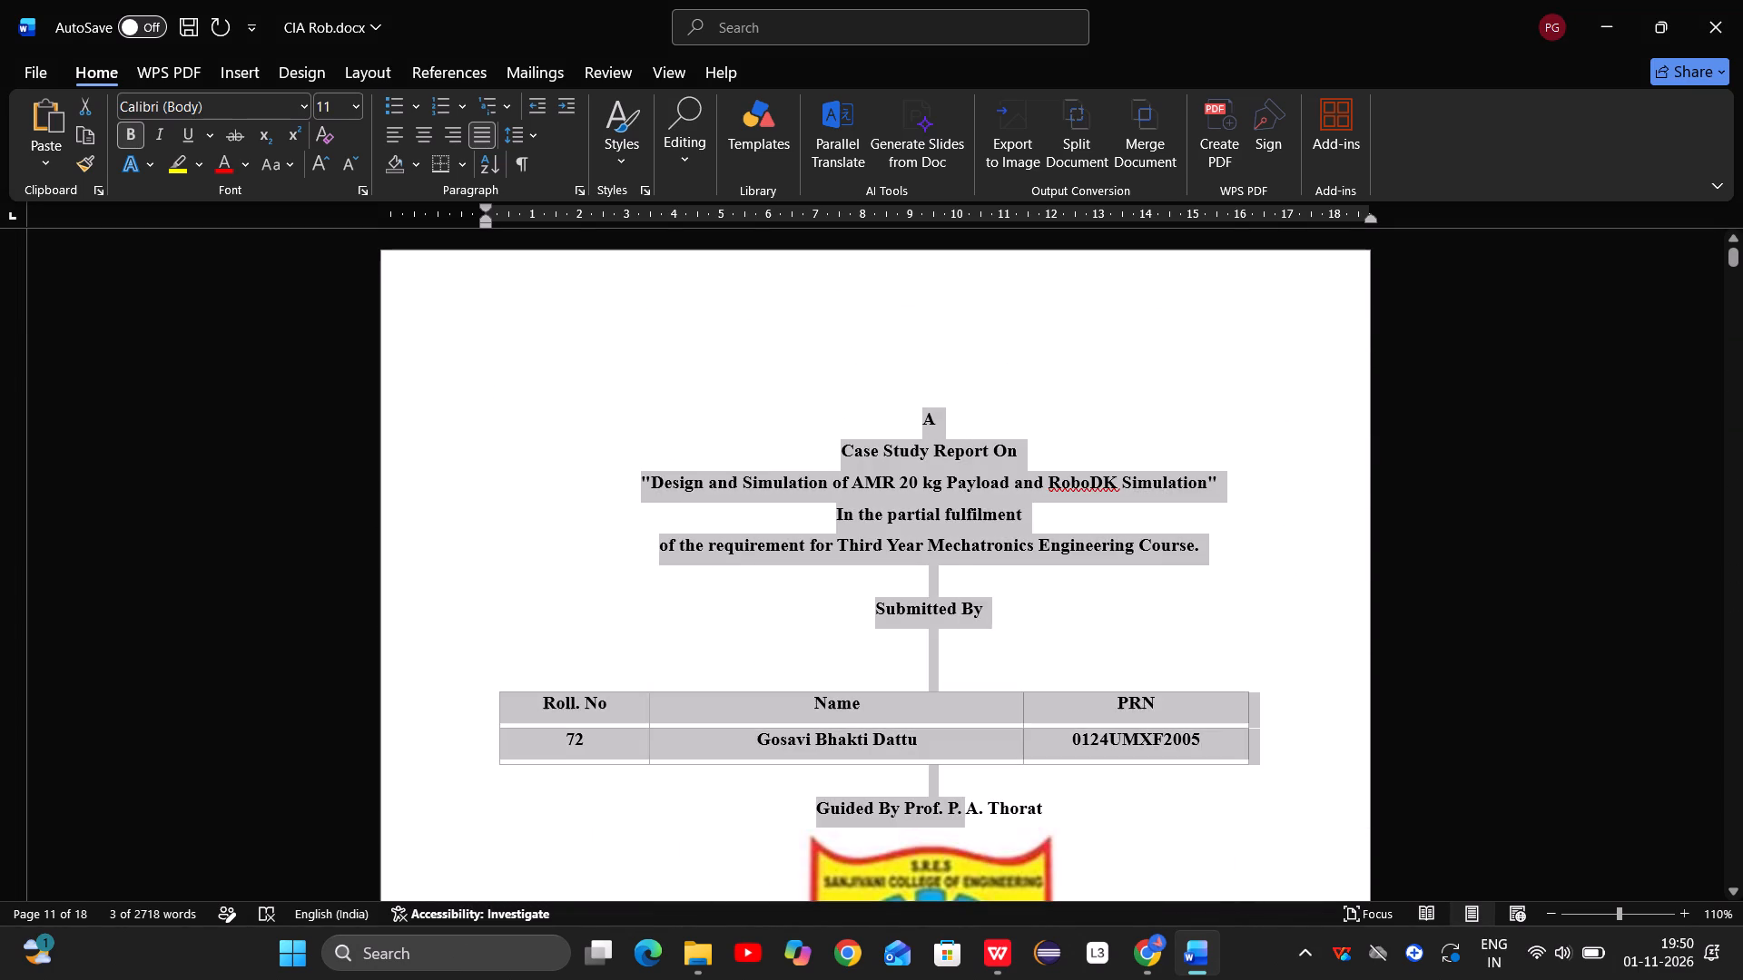
drag(963, 831, 1389, 979)
scroll(1038, 933, up, 2)
scroll(1240, 979, up, 2)
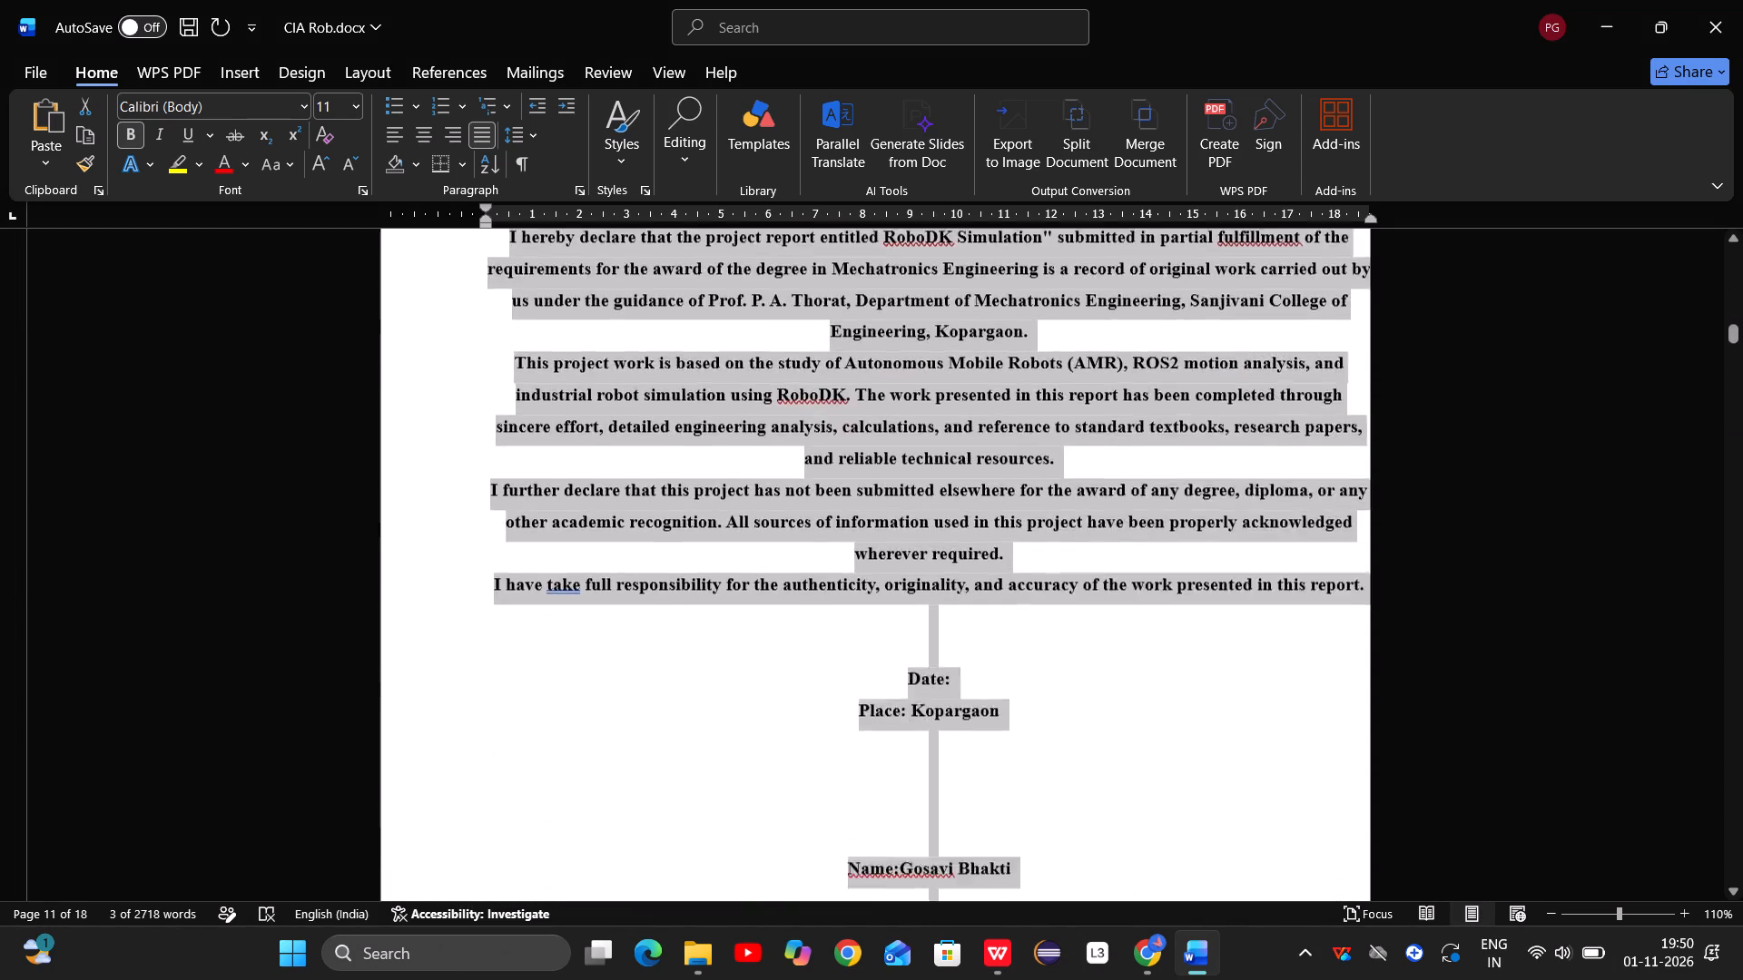
drag(1389, 979, 1422, 979)
scroll(1366, 979, up, 3)
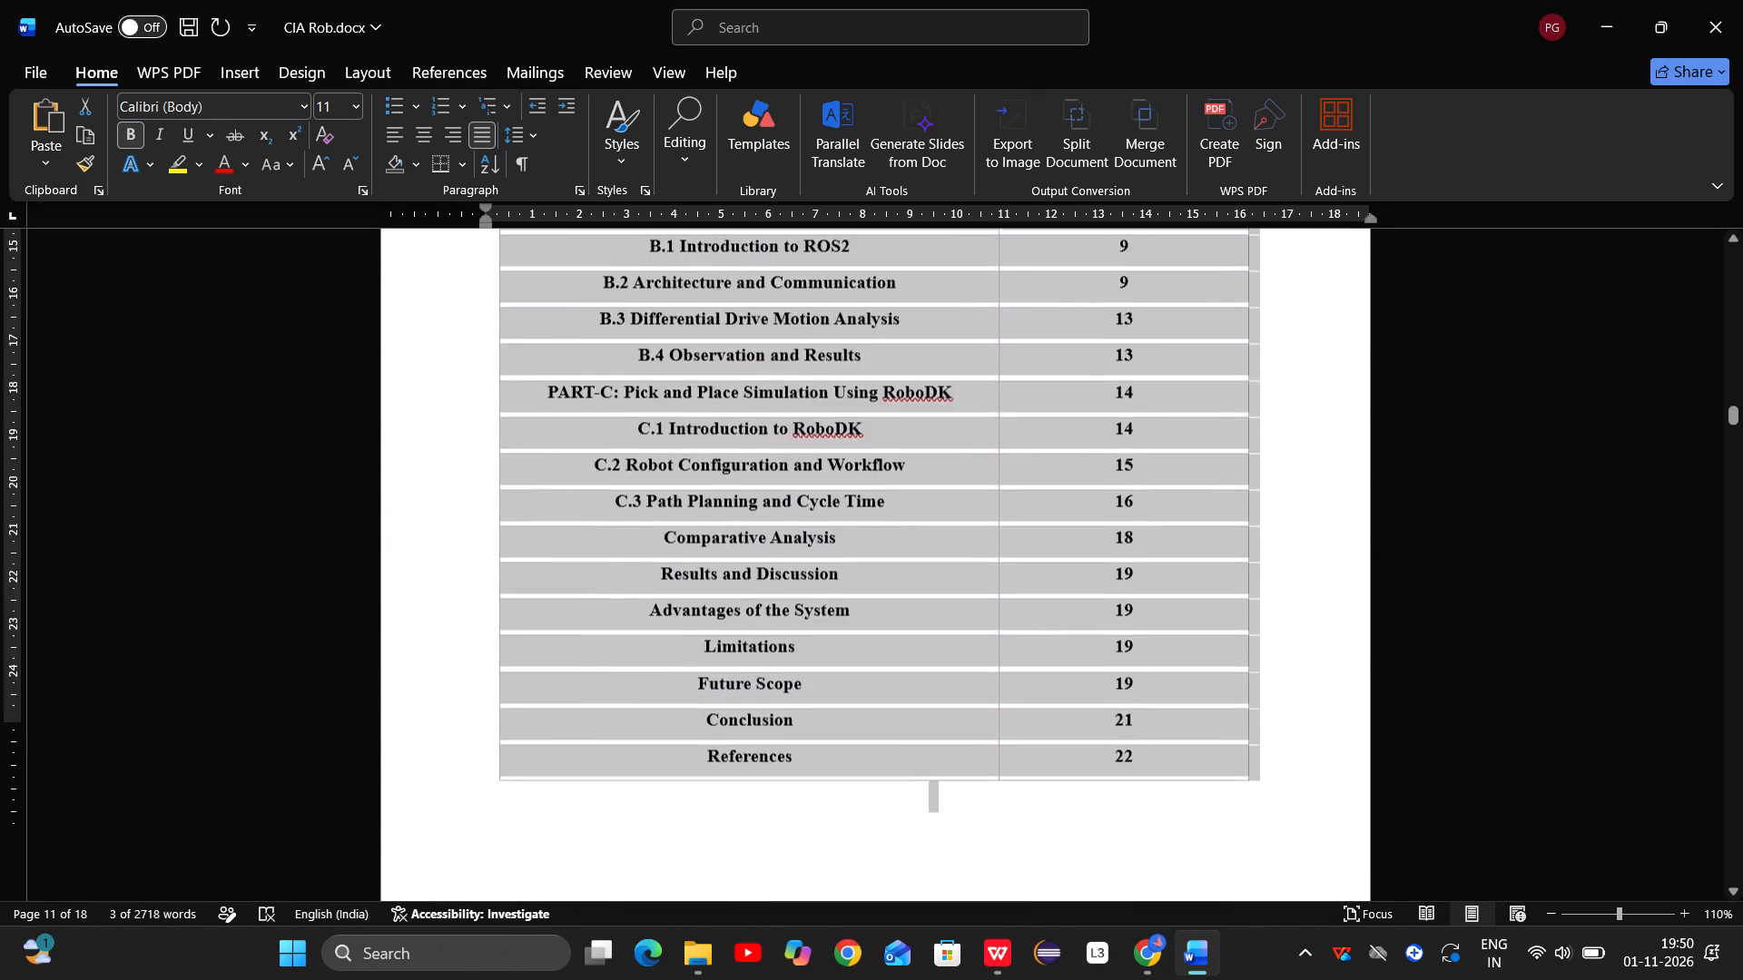
drag(1422, 979, 1501, 979)
scroll(1472, 979, up, 3)
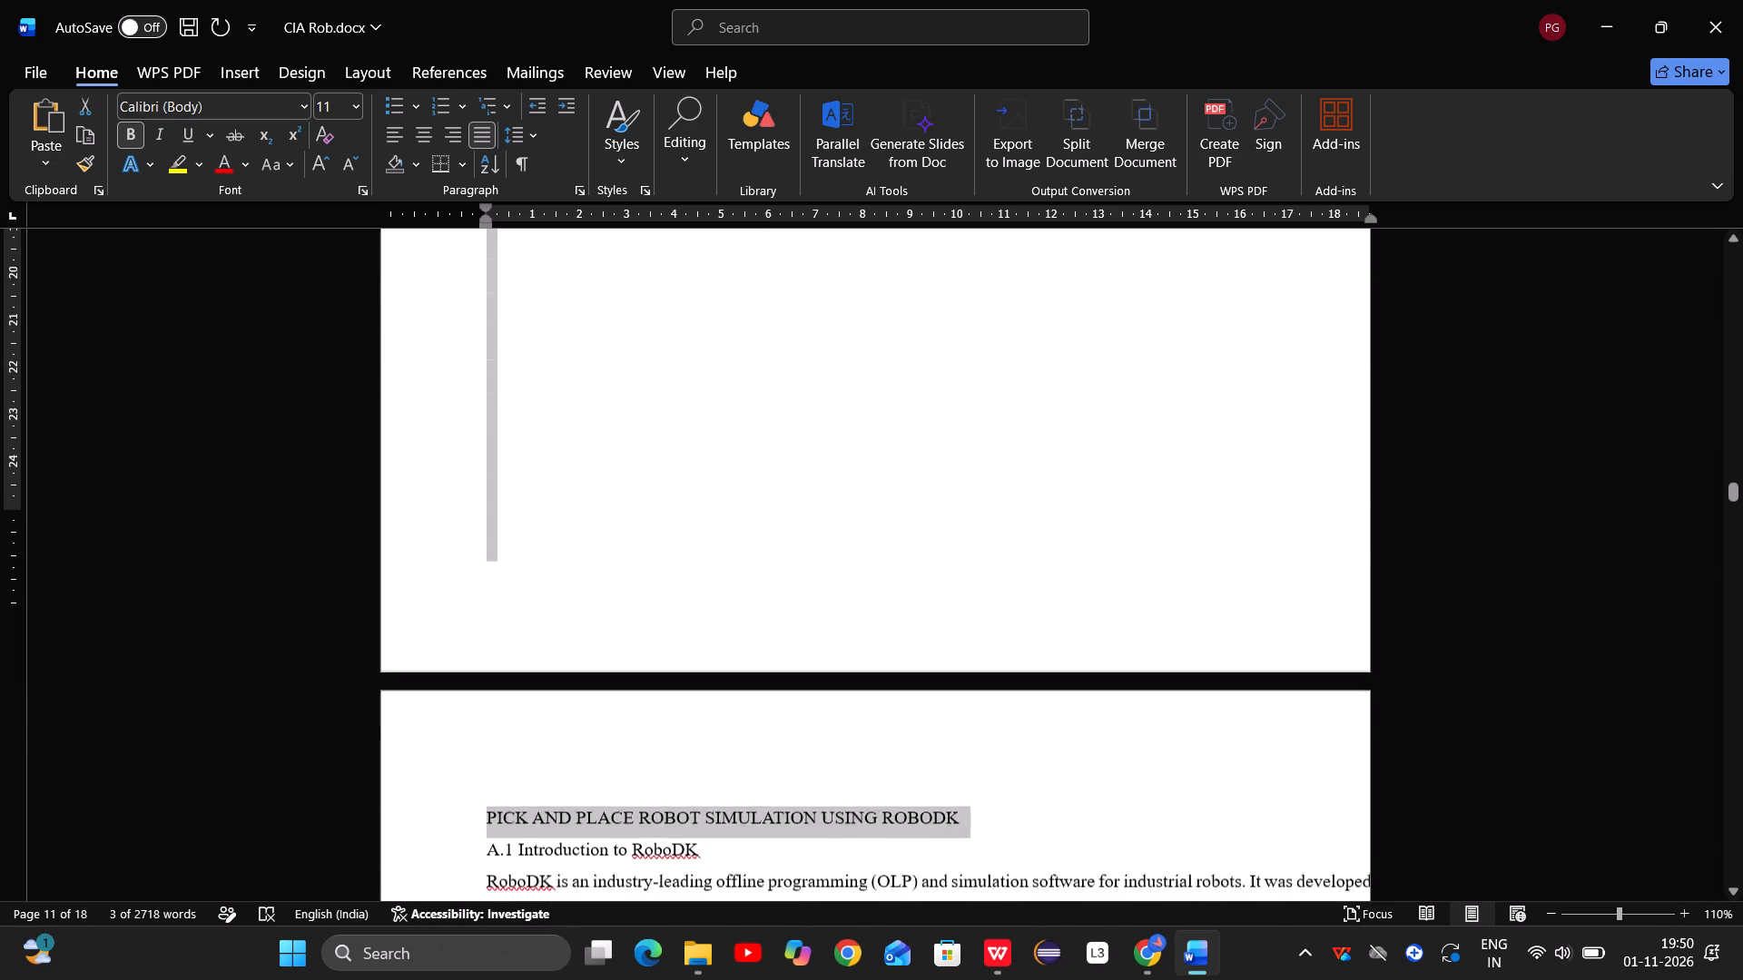
drag(1501, 979, 1543, 979)
scroll(1545, 979, up, 1)
drag(1543, 979, 1588, 979)
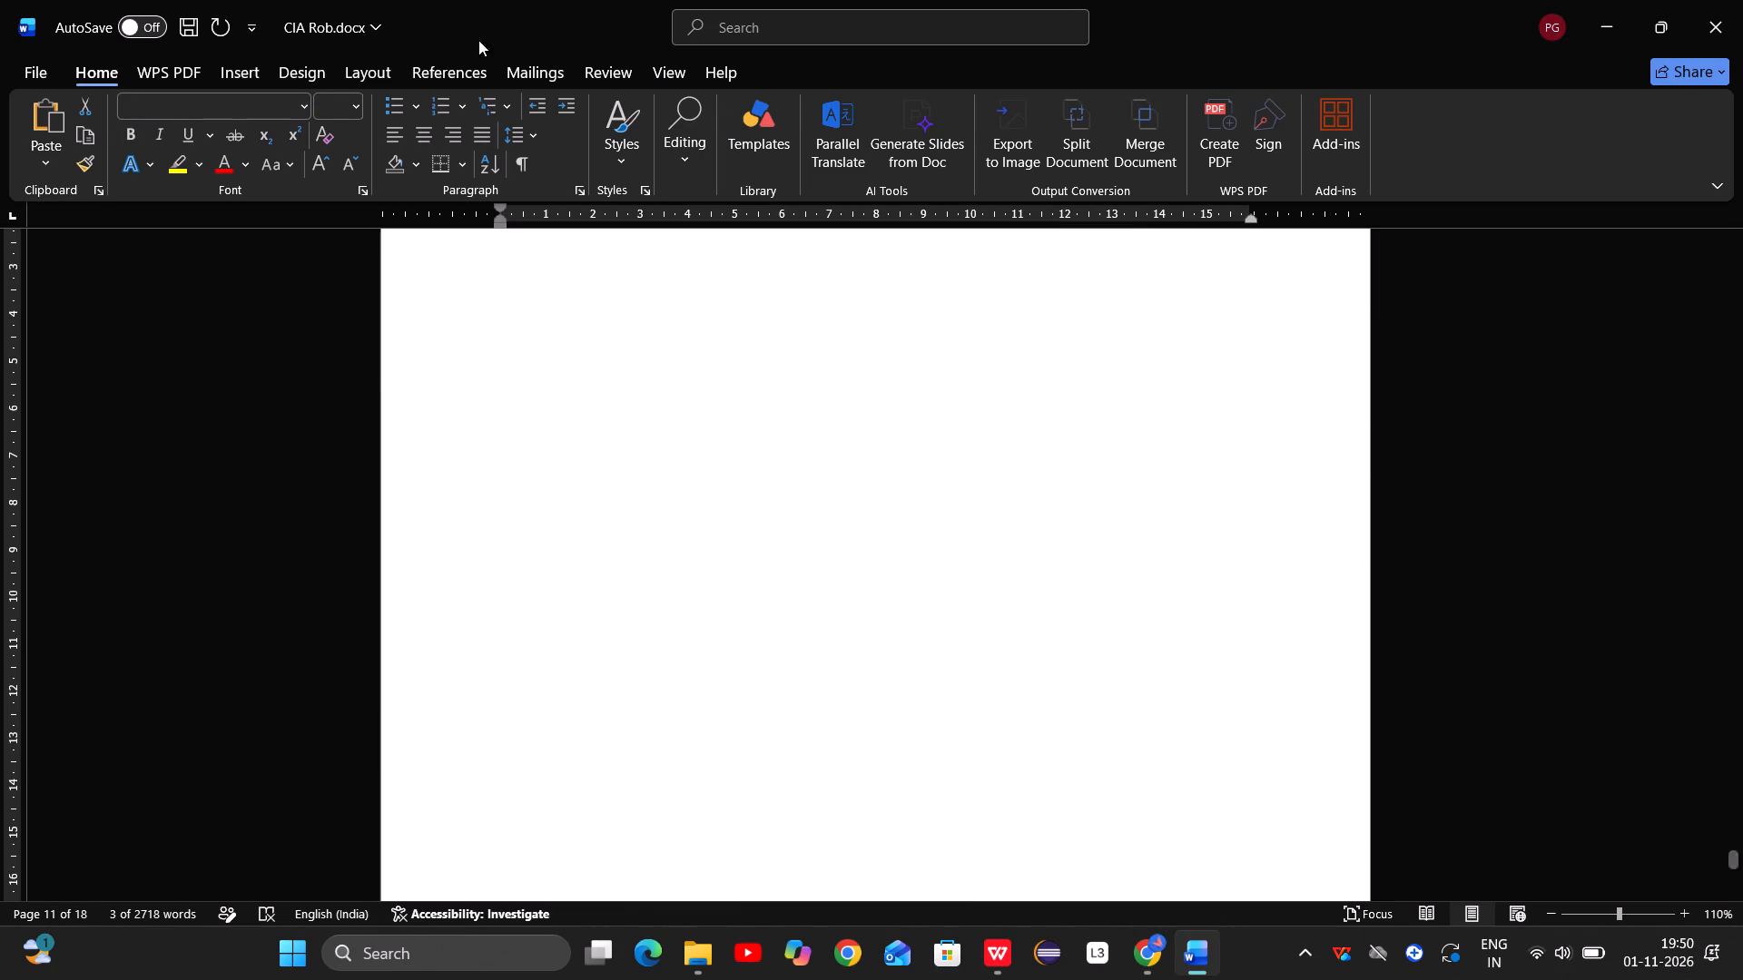
click(310, 98)
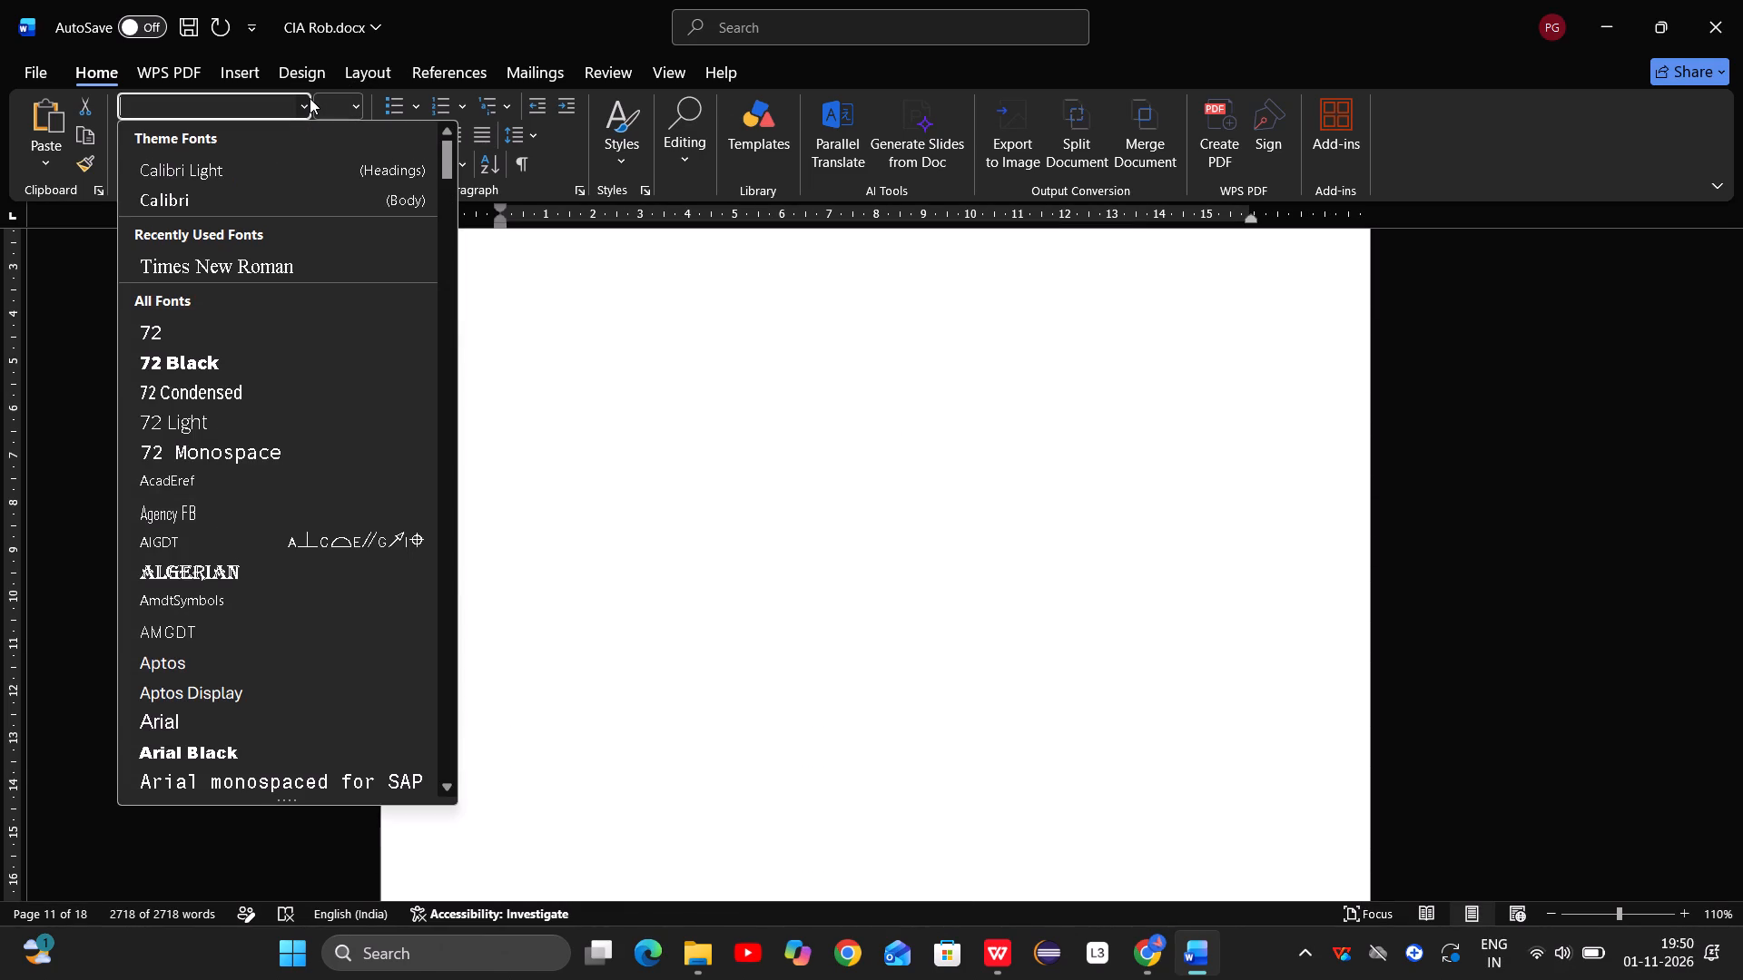
click(216, 260)
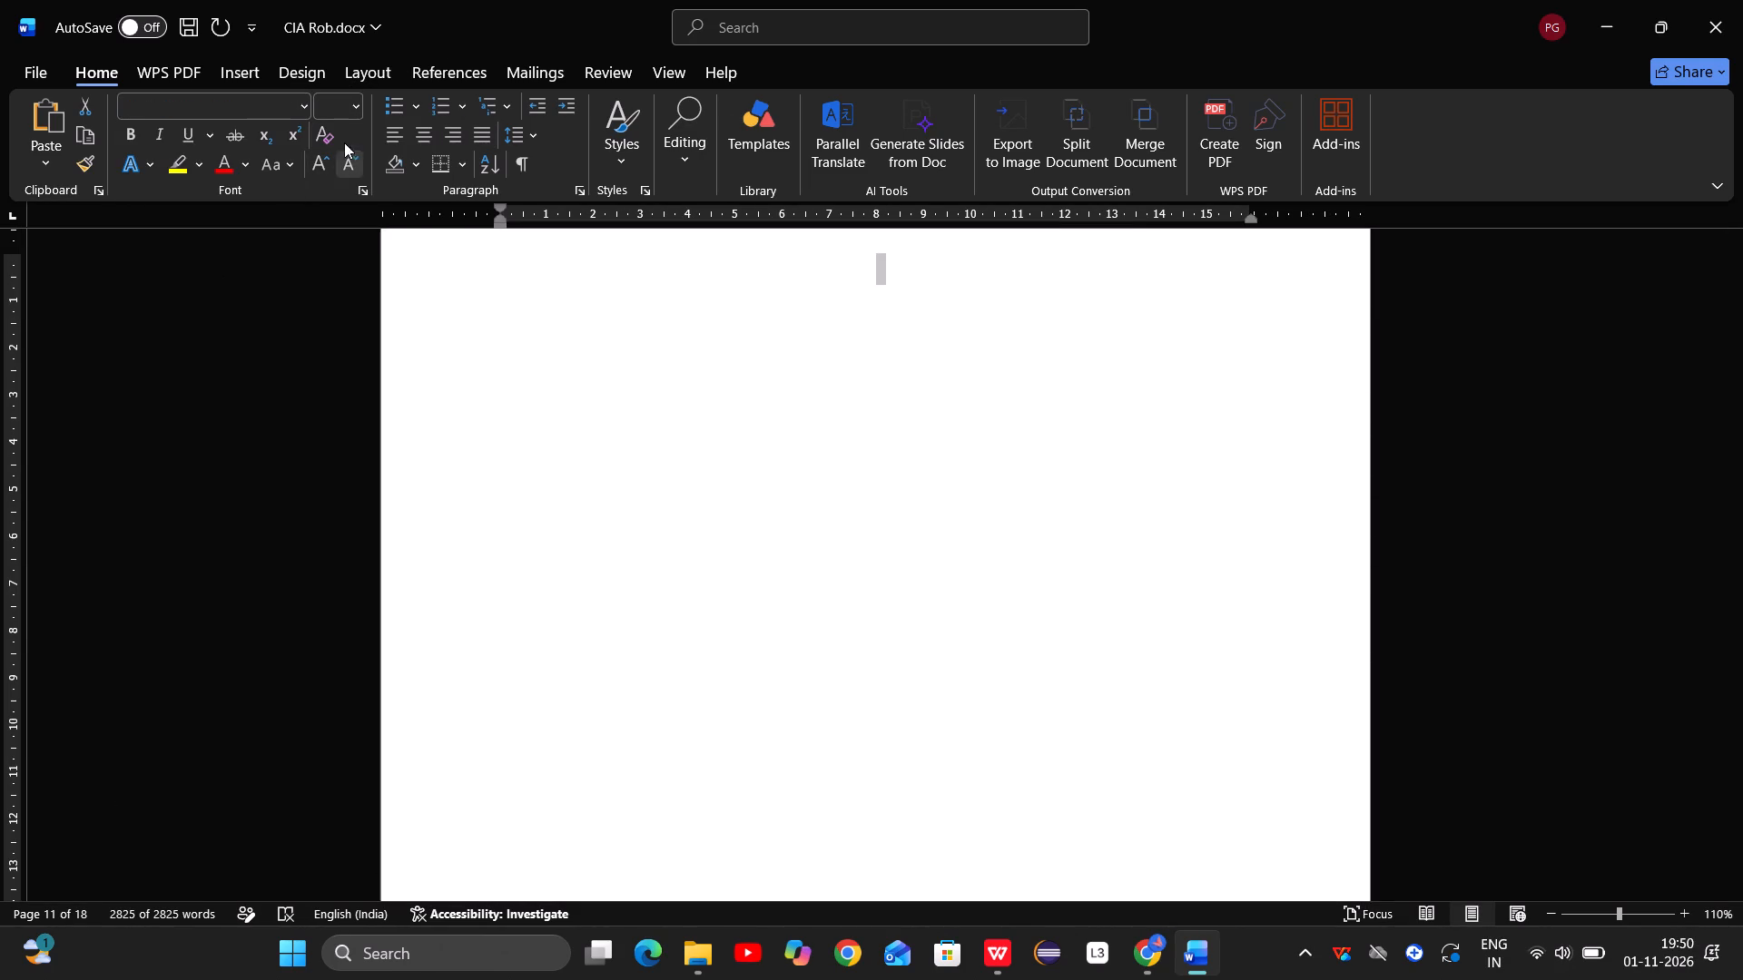
Set the font size of the whole document to 12 and clear the full selection.
click(357, 105)
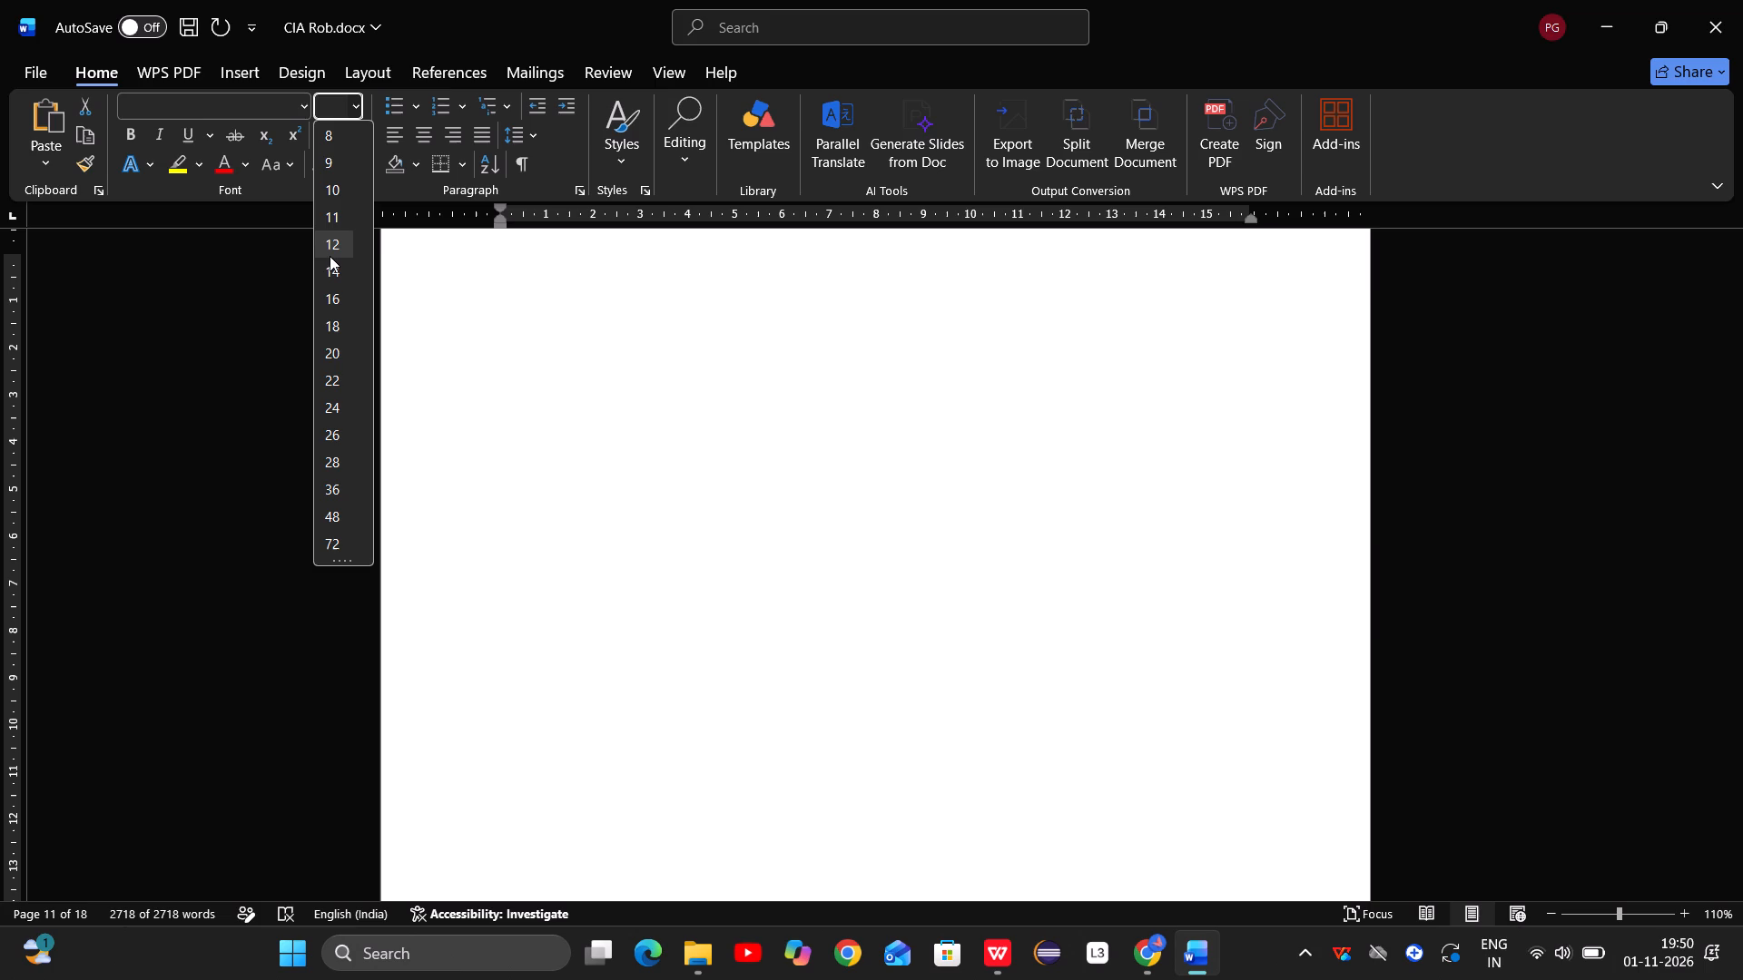
click(330, 250)
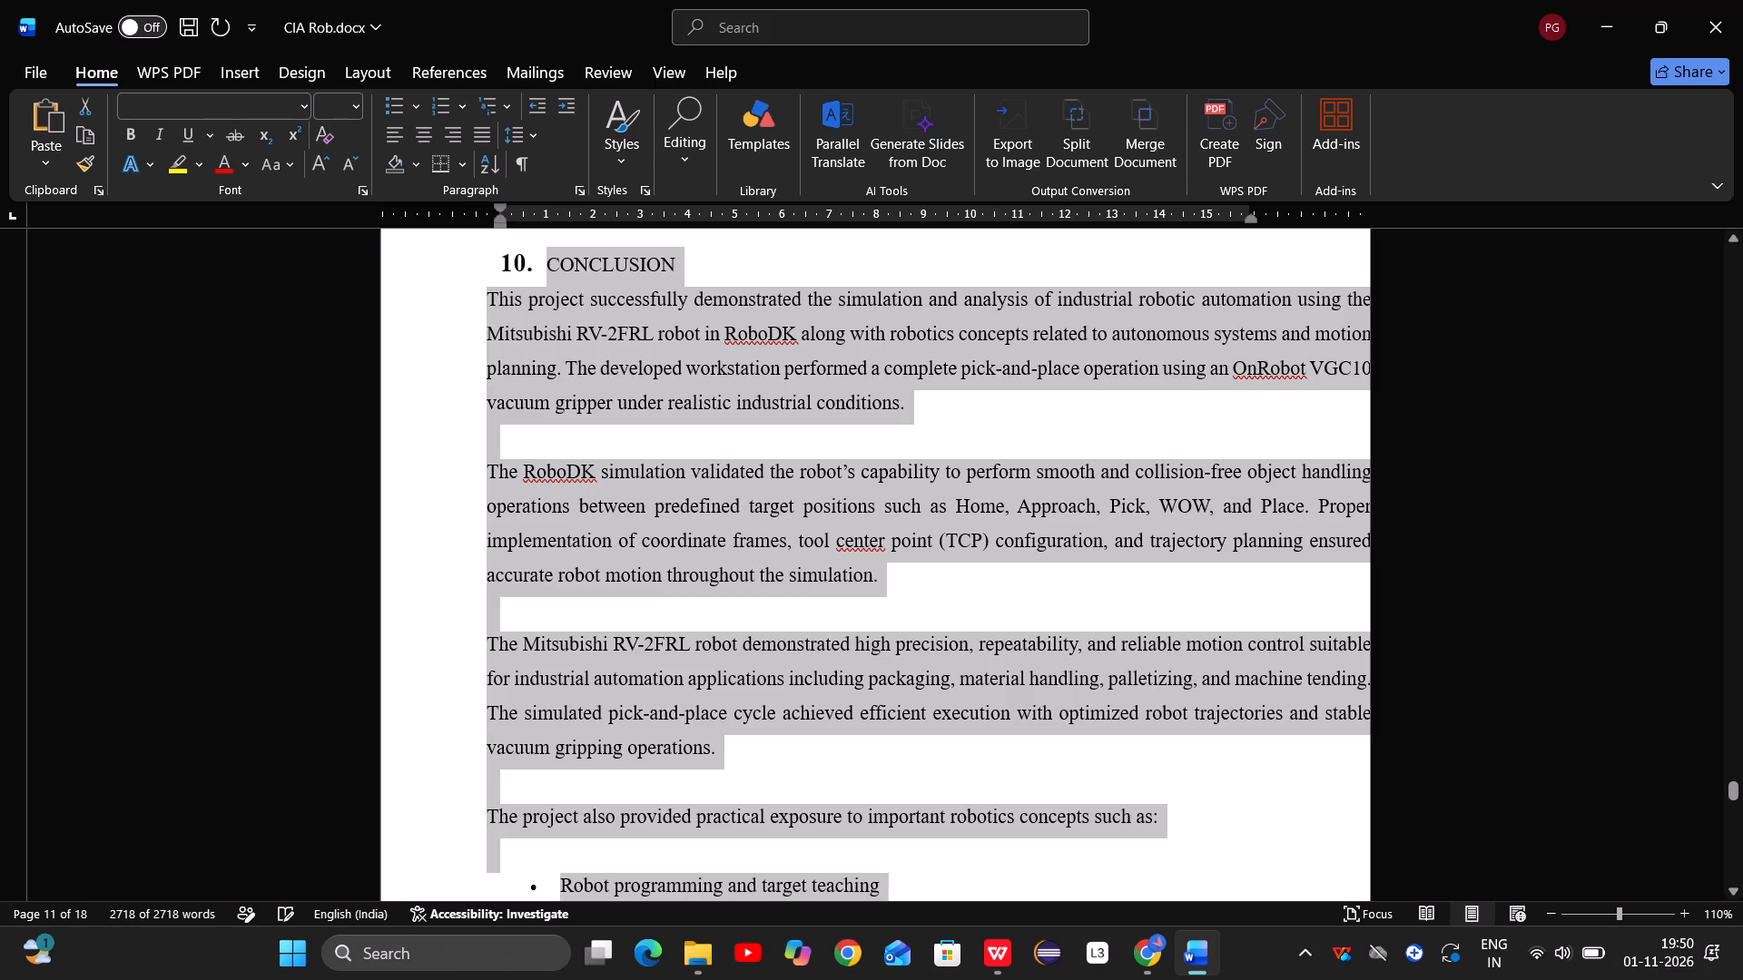
click(434, 316)
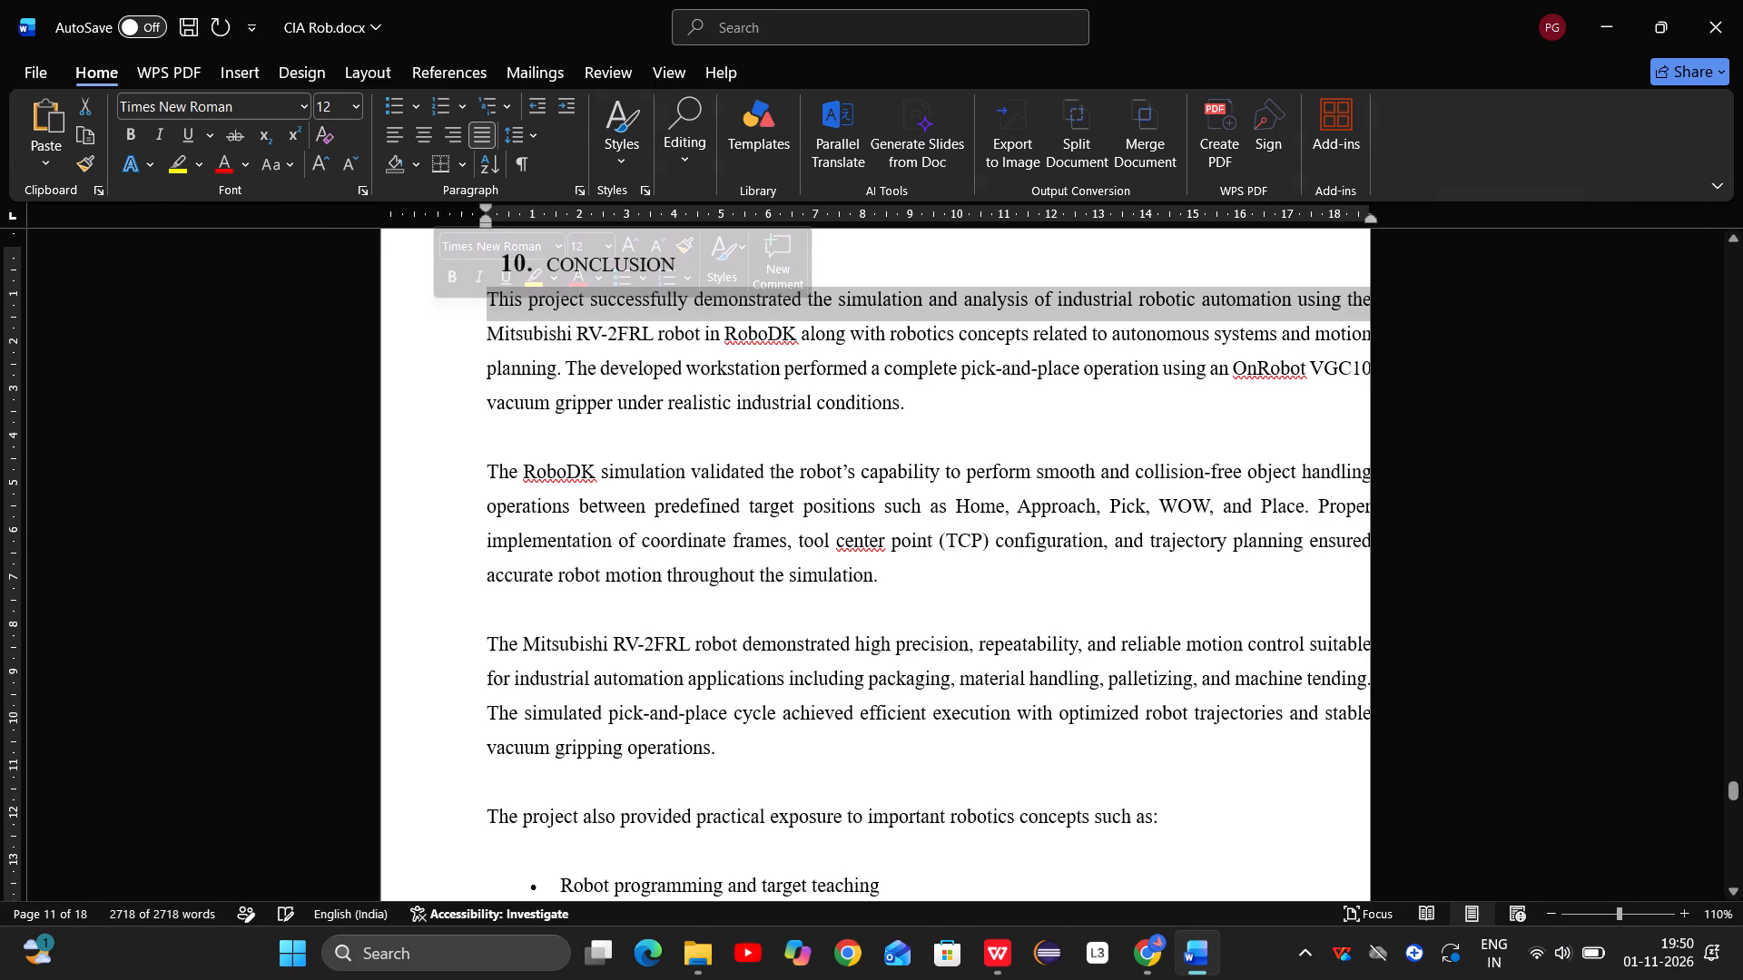
Review the pick-and-place sequence tables under "A.2.2" and how they split across the two pages.
ctrl+scroll(524, 412, up, 15)
ctrl+scroll(524, 412, down, 5)
scroll(524, 412, down, 2)
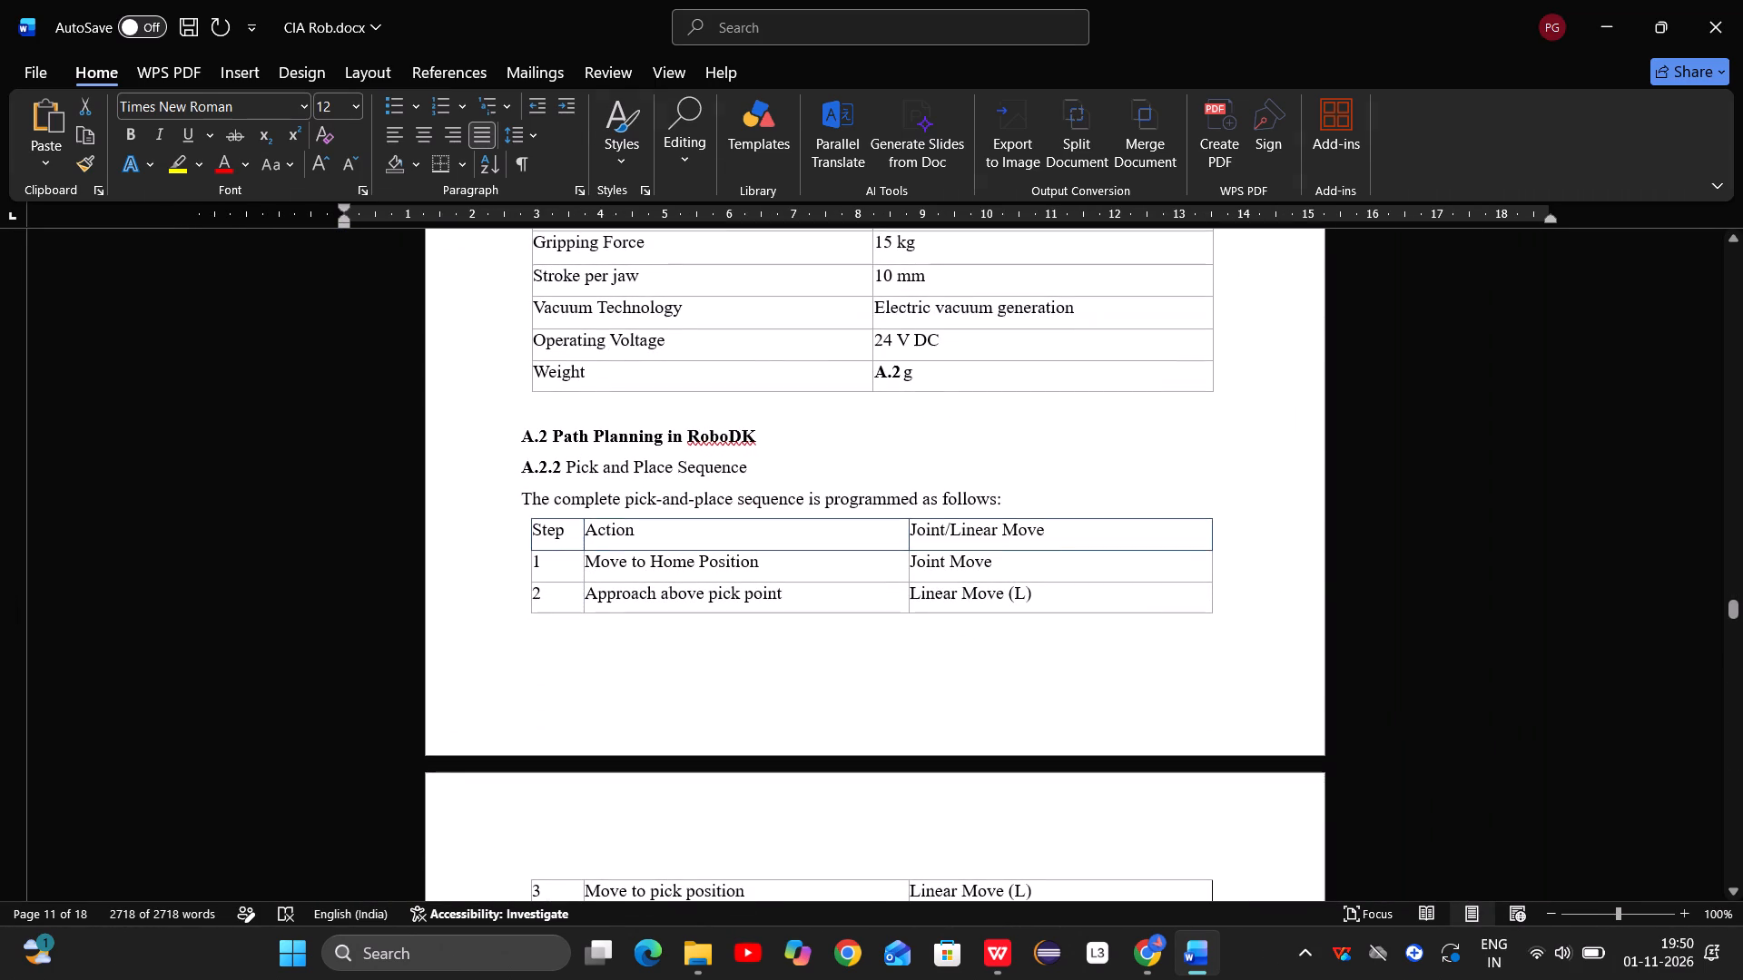
scroll(647, 632, down, 1)
scroll(647, 632, up, 1)
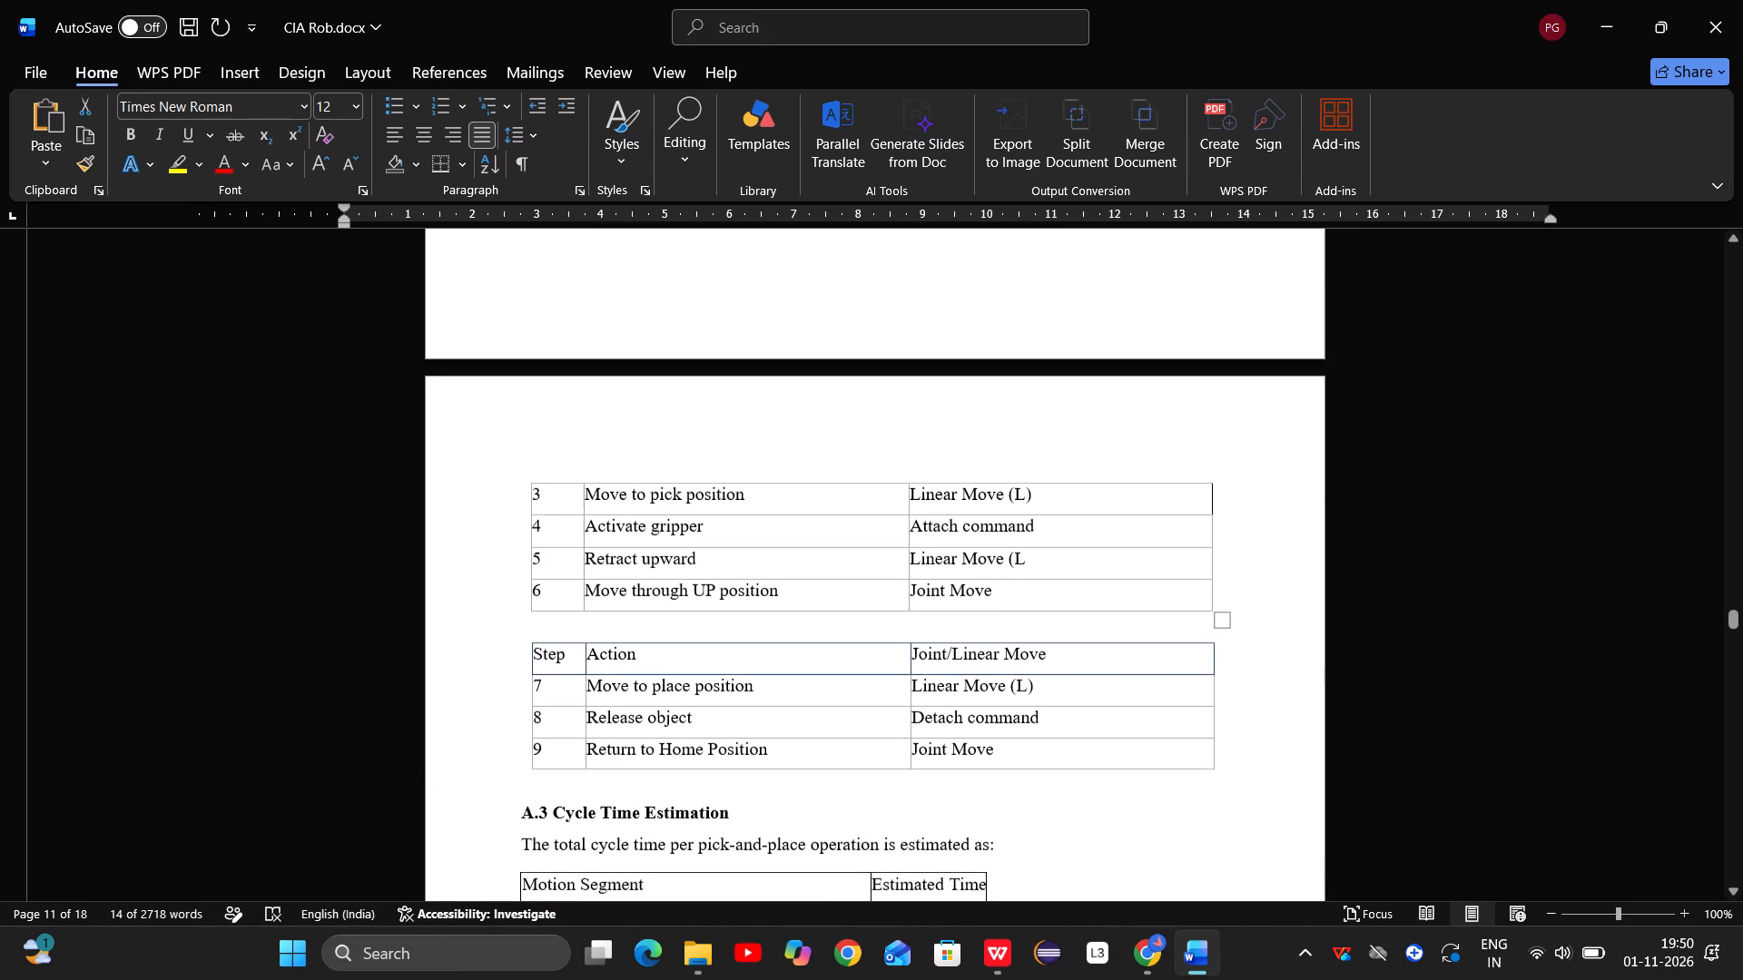
scroll(635, 649, up, 1)
scroll(635, 649, down, 1)
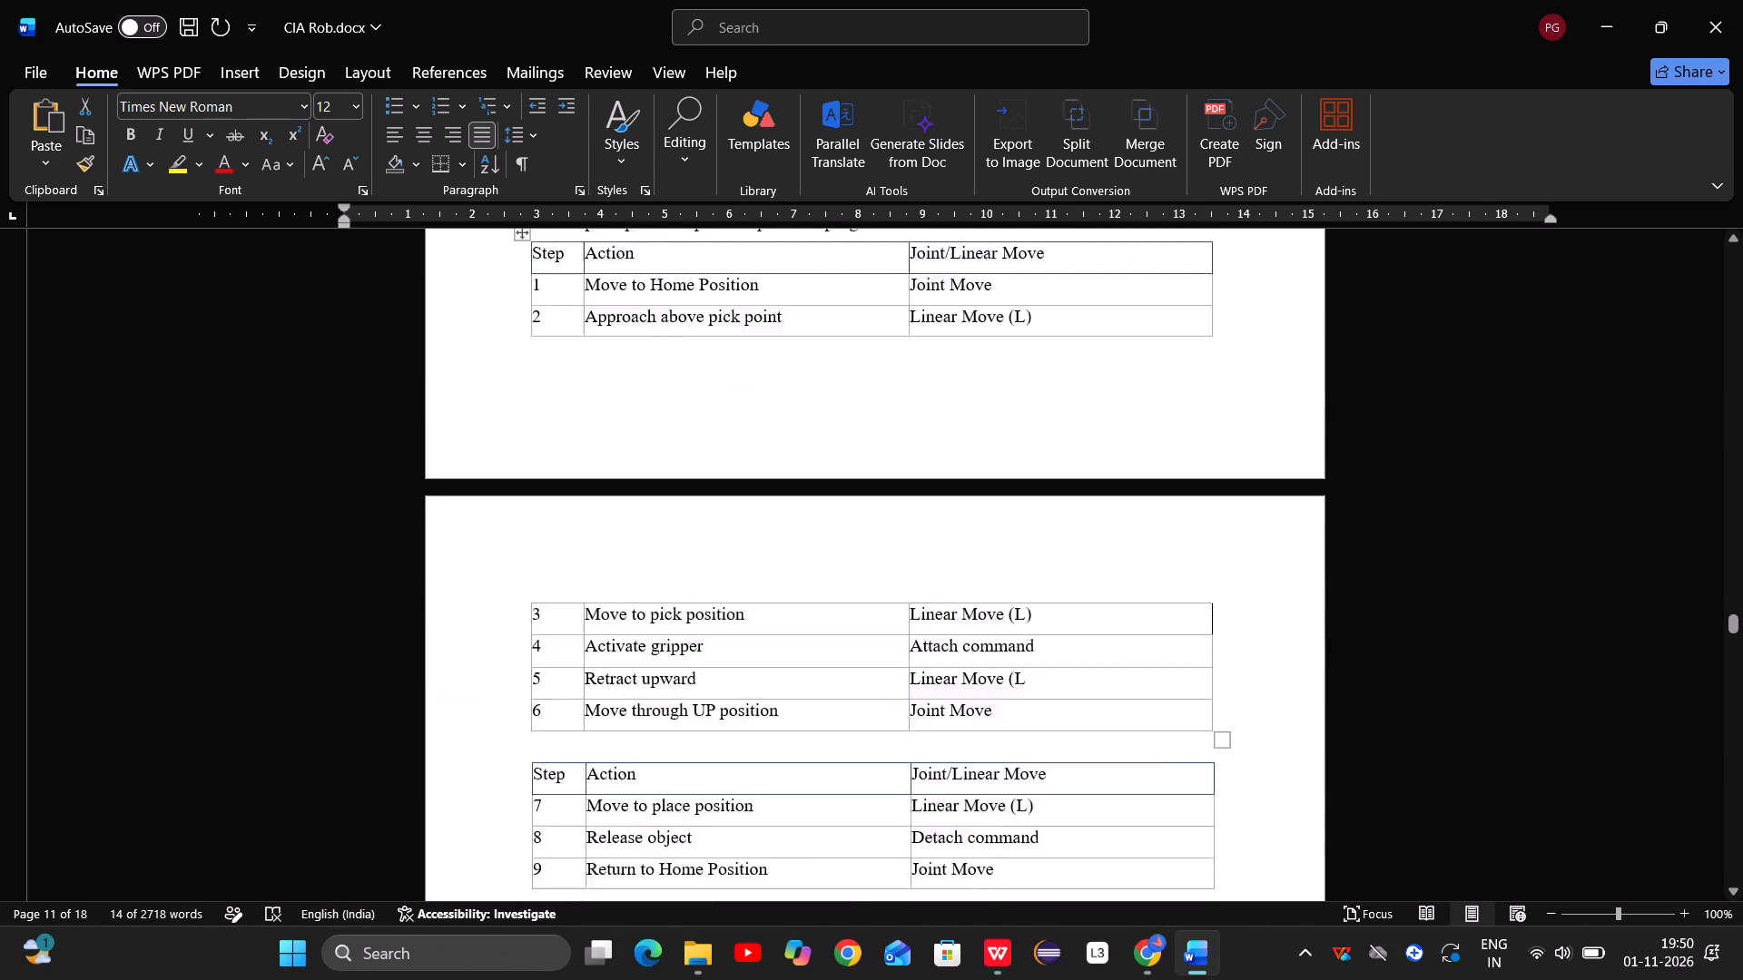
scroll(635, 649, down, 1)
scroll(635, 649, up, 1)
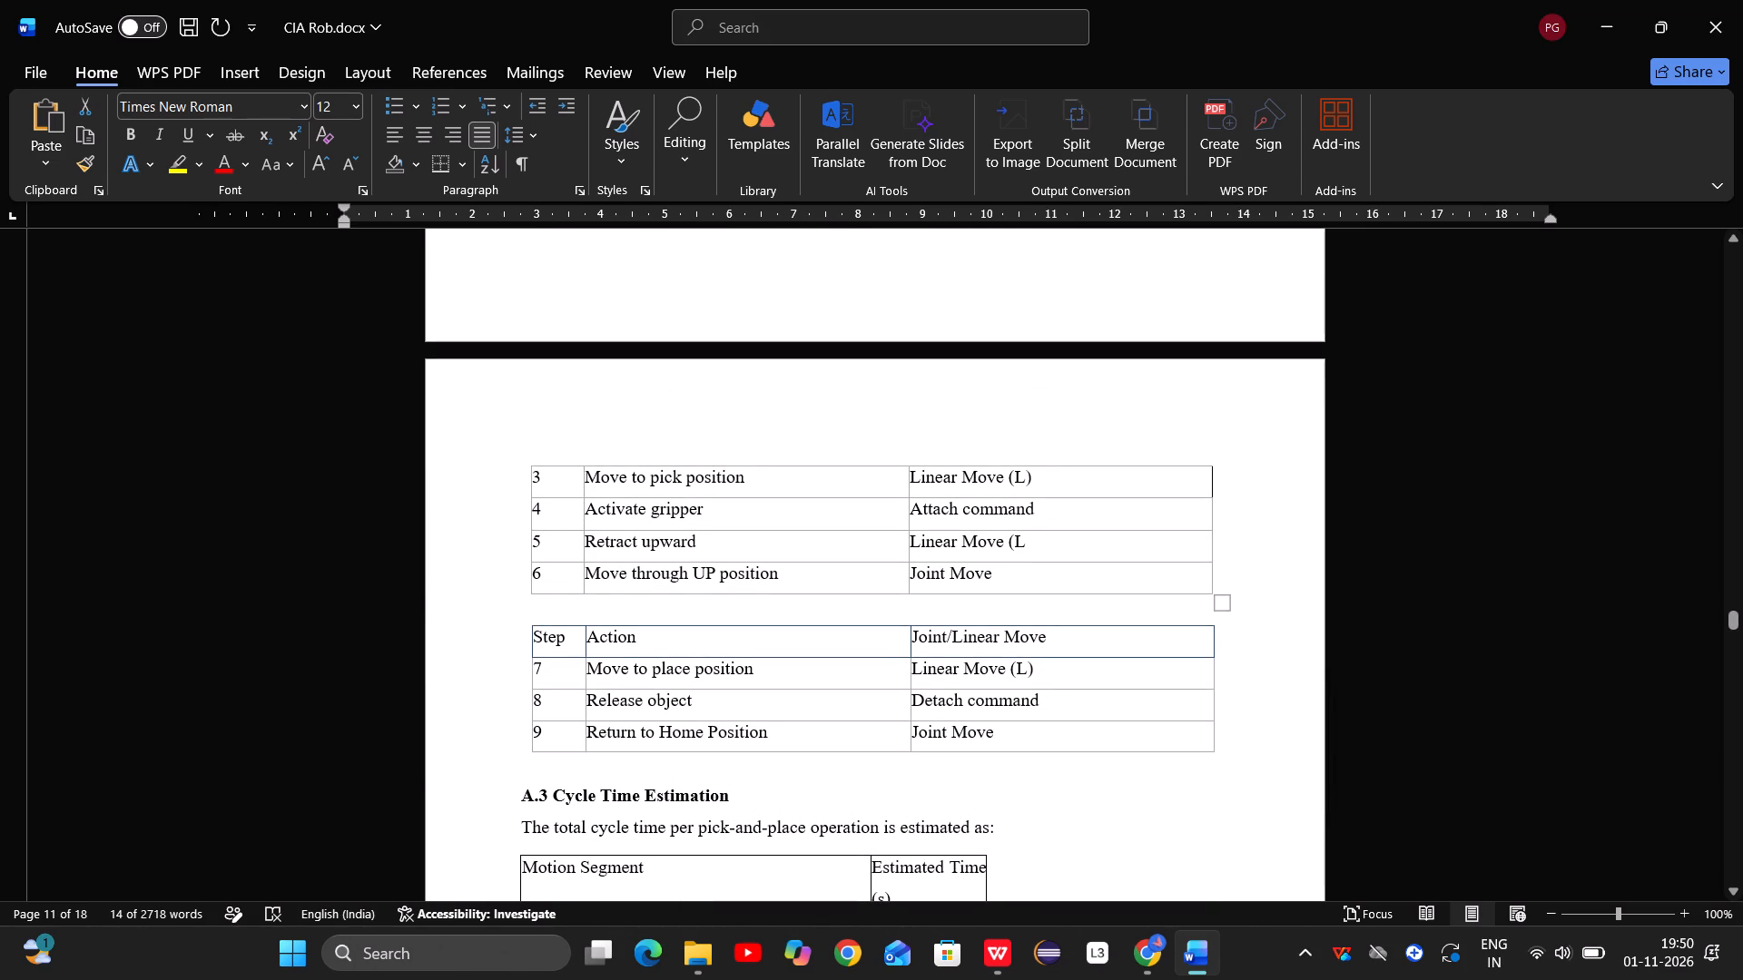
Delete the repeated "Step / Action / Joint/Linear Move" header row above step 7 in the second sequence table.
drag(1074, 640, 709, 631)
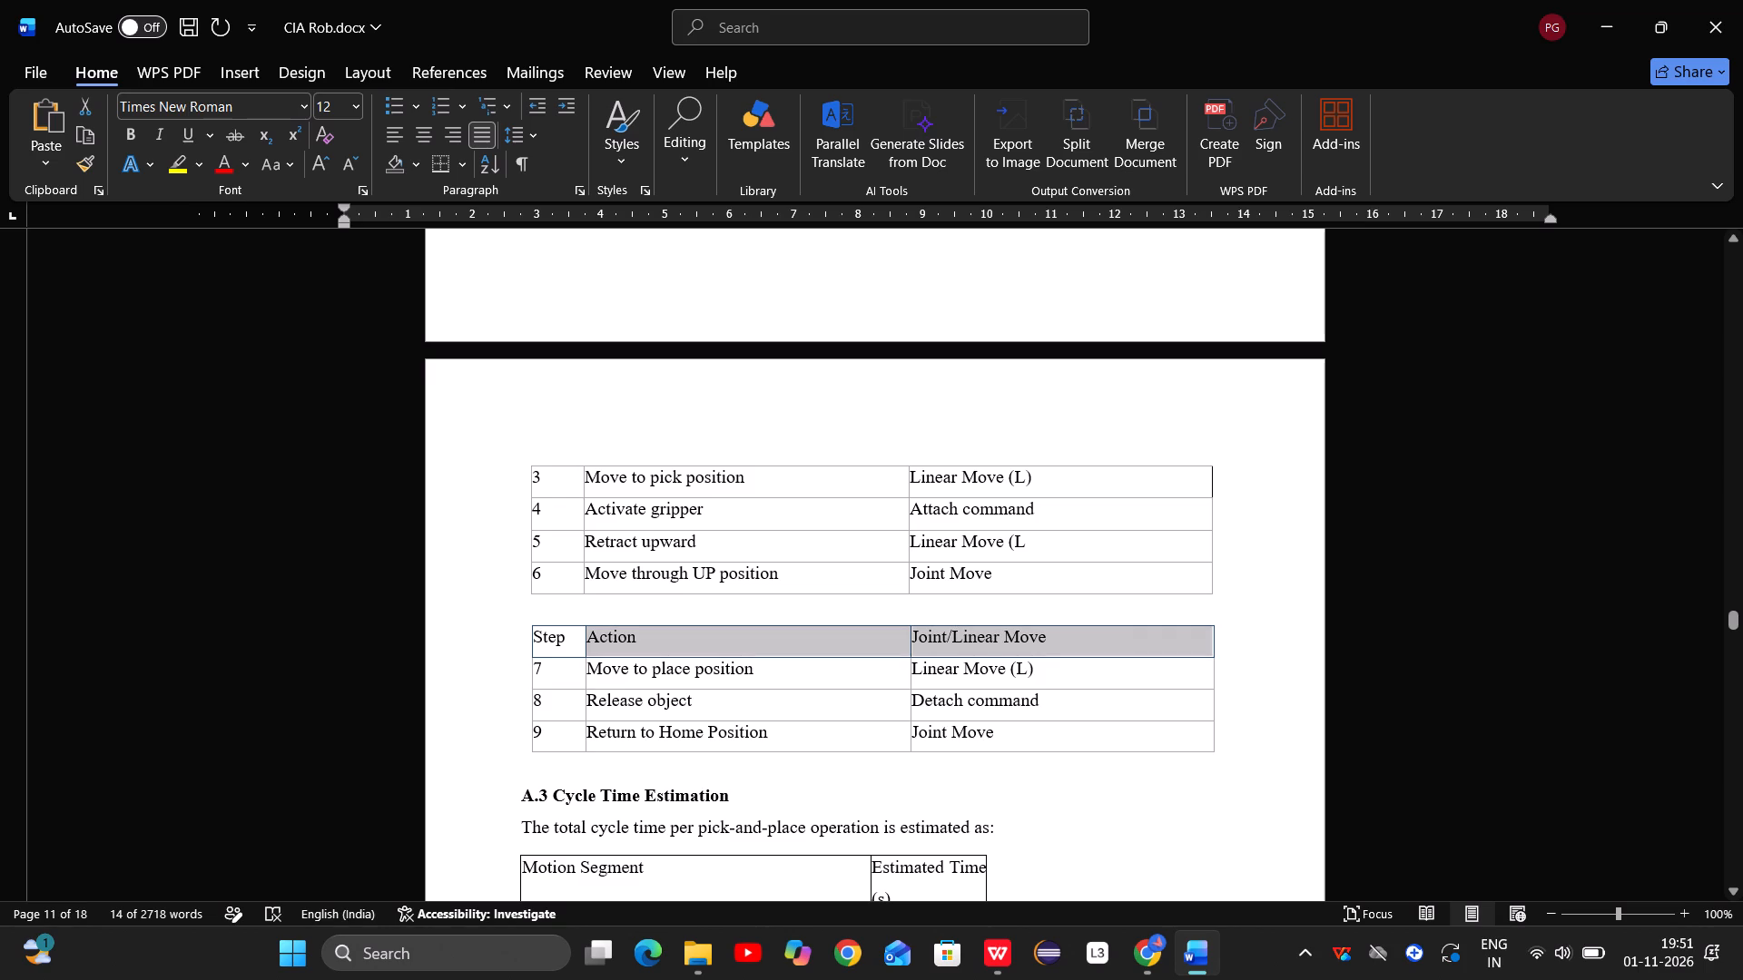
drag(709, 631, 556, 643)
key(Delete)
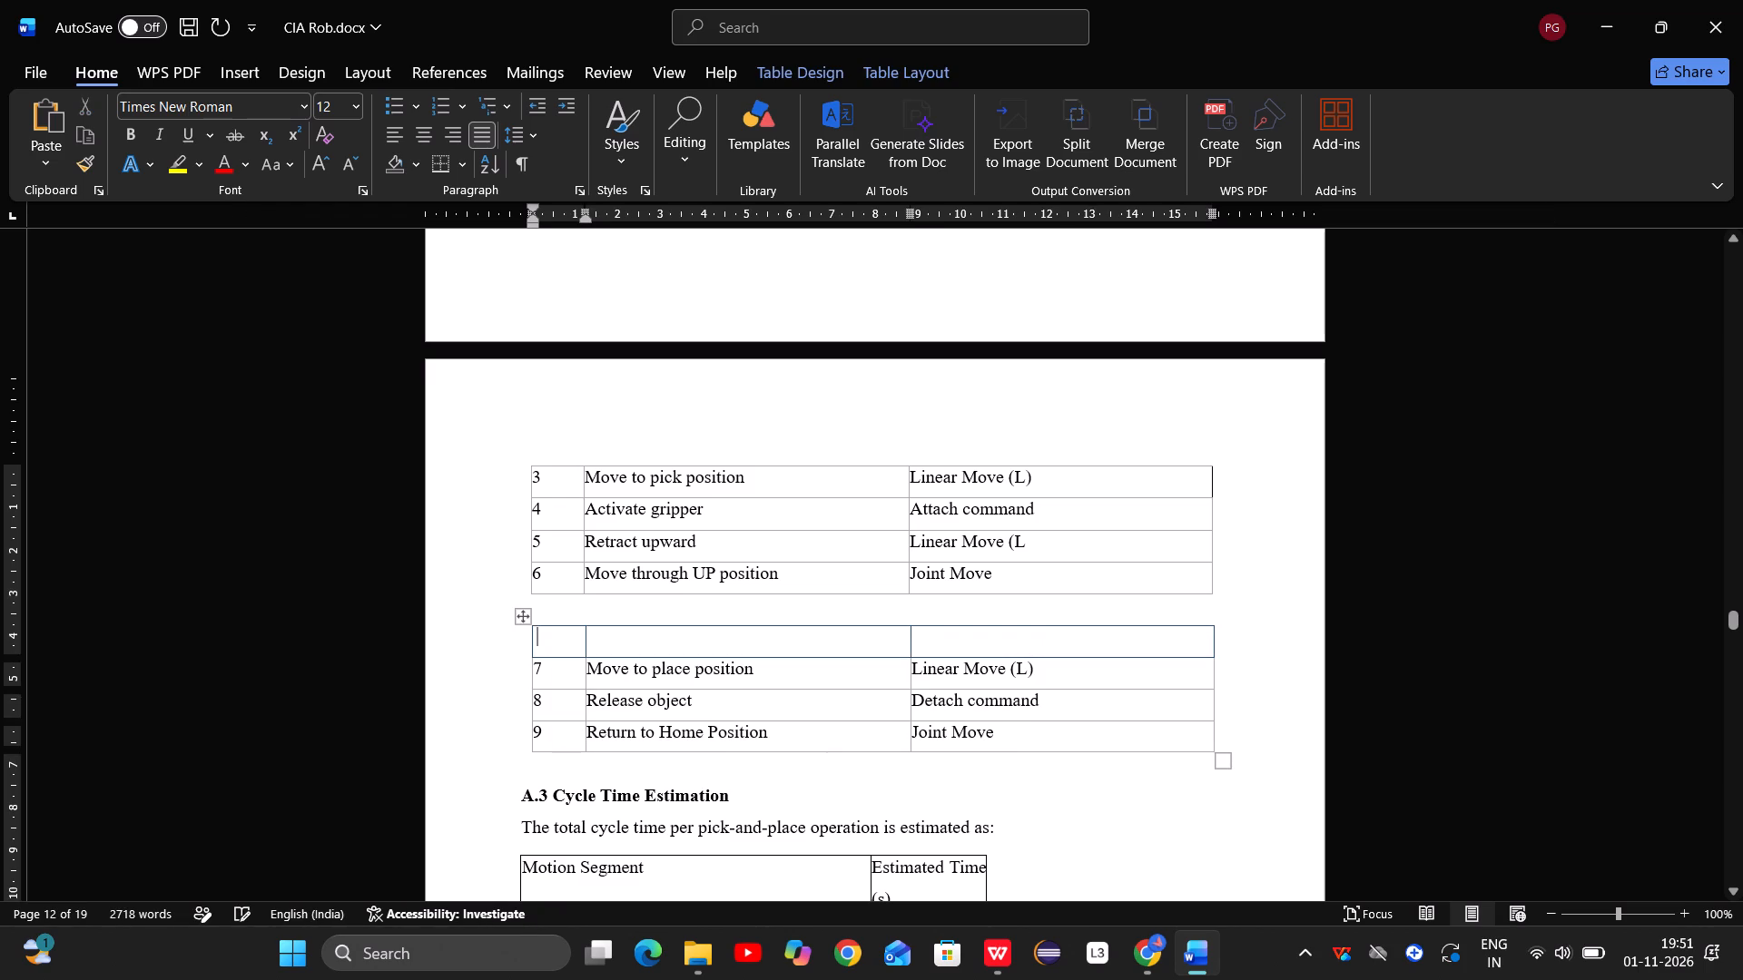
key(Delete)
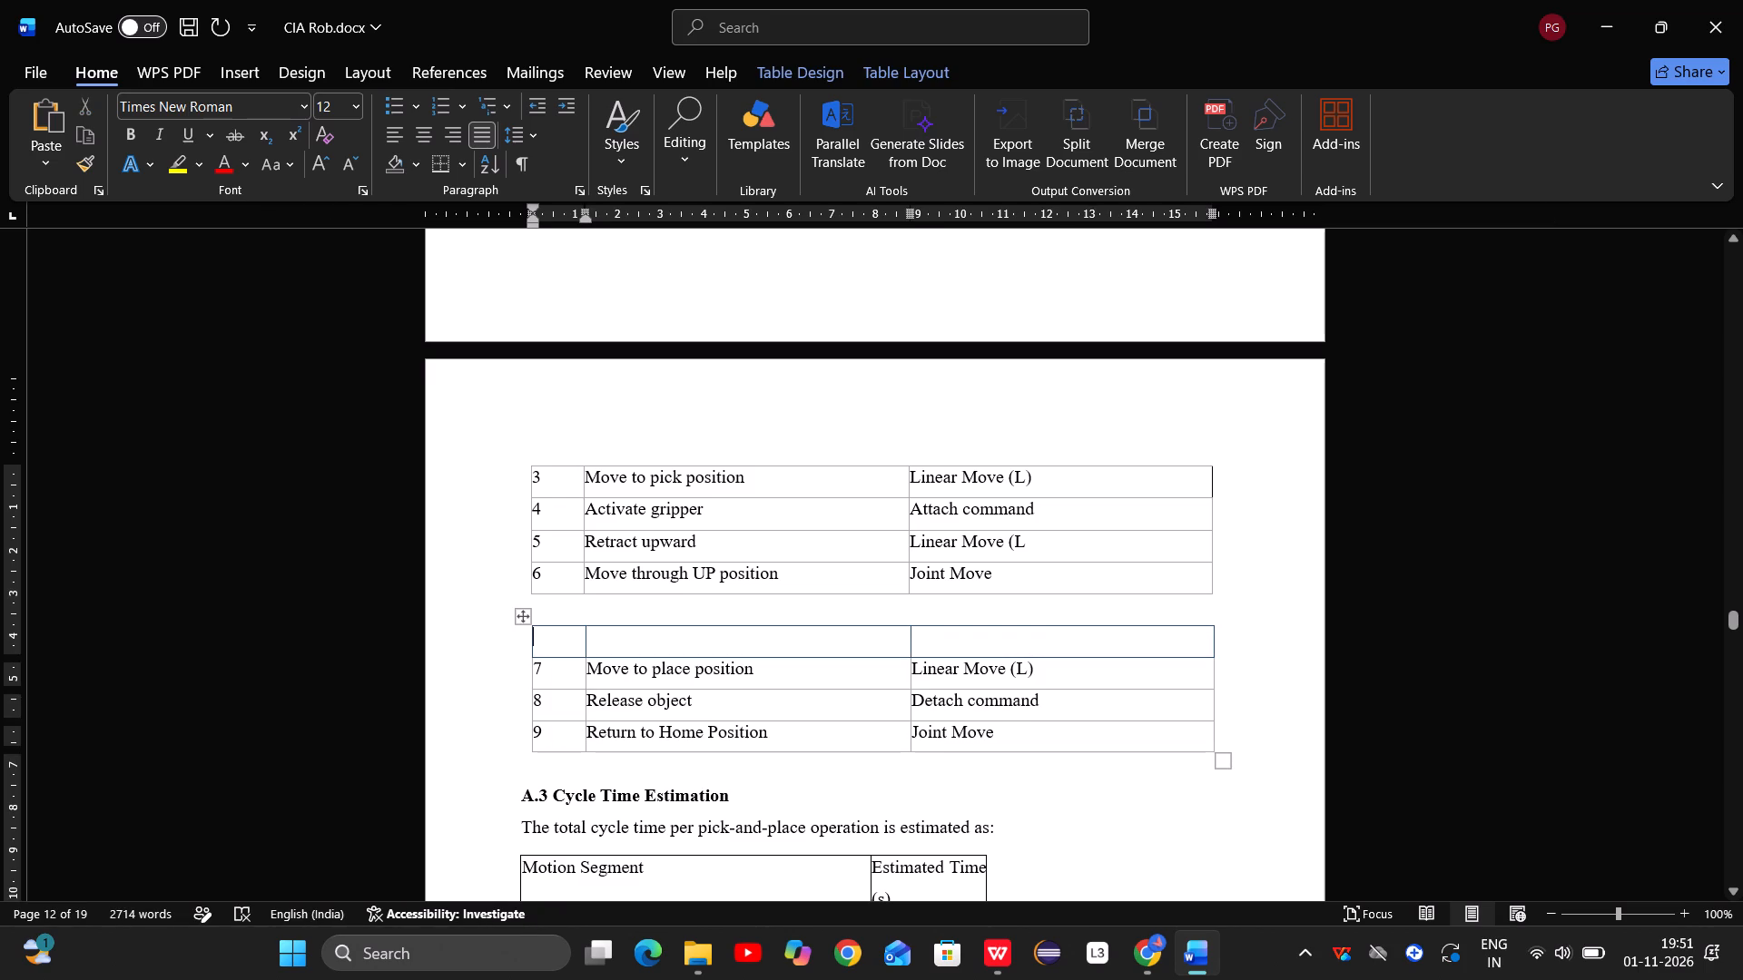
click(1196, 627)
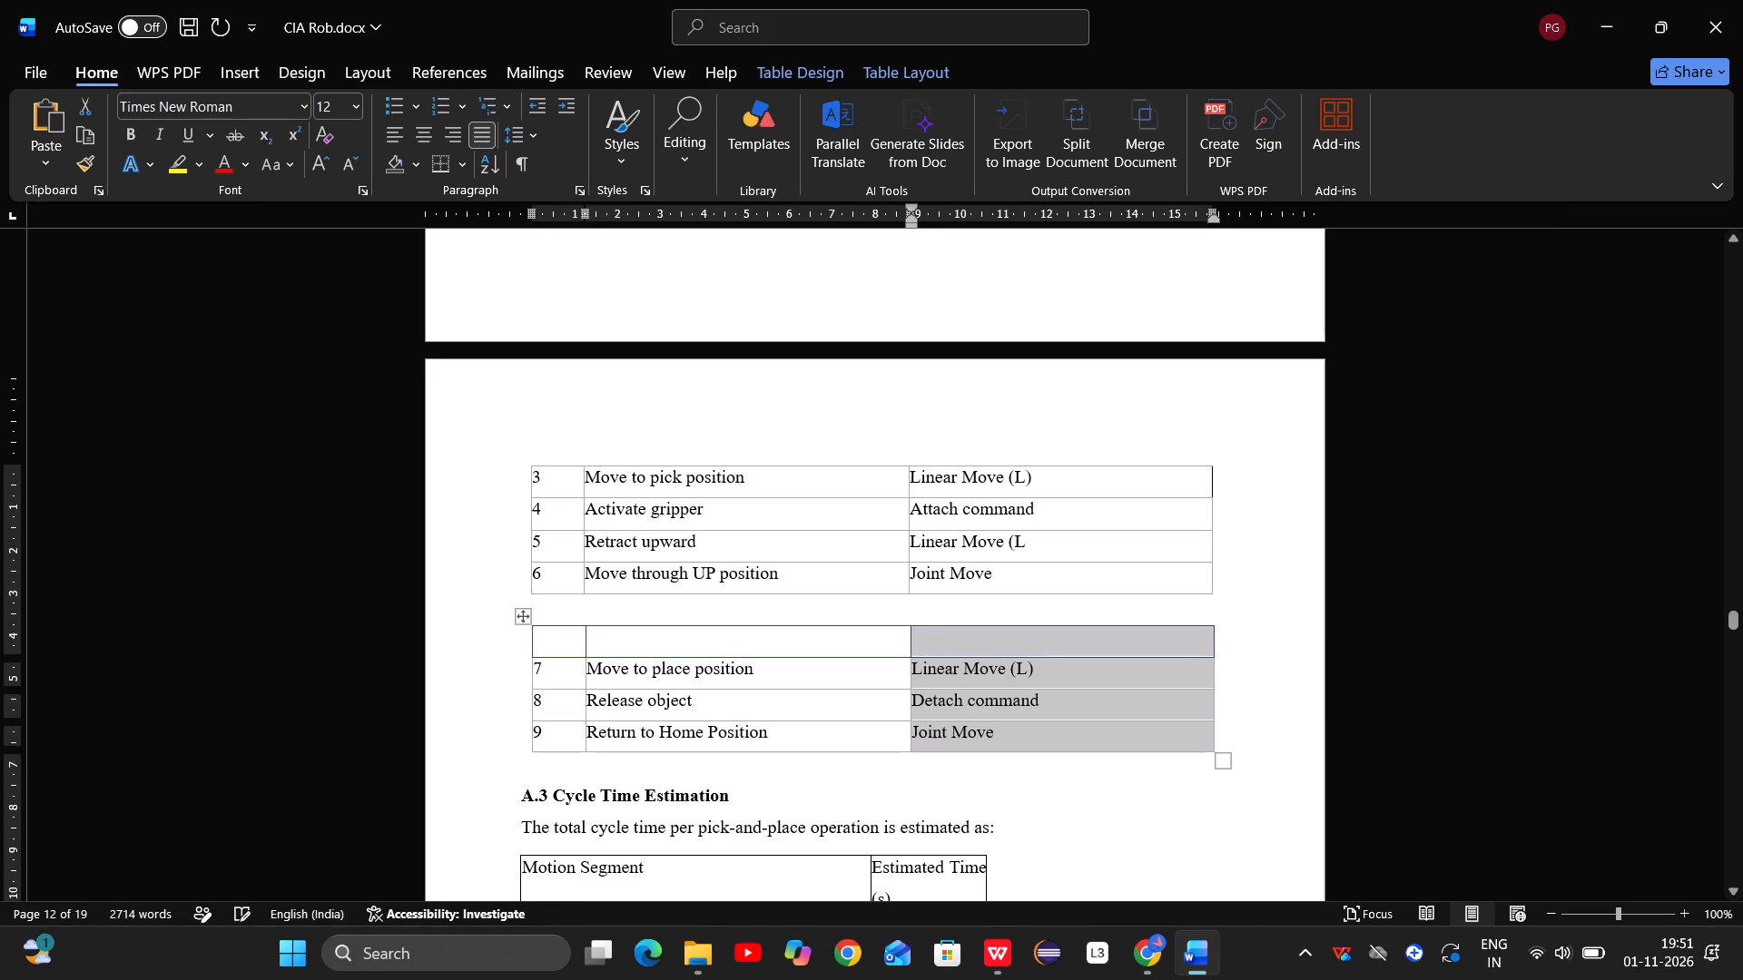
click(911, 634)
click(703, 630)
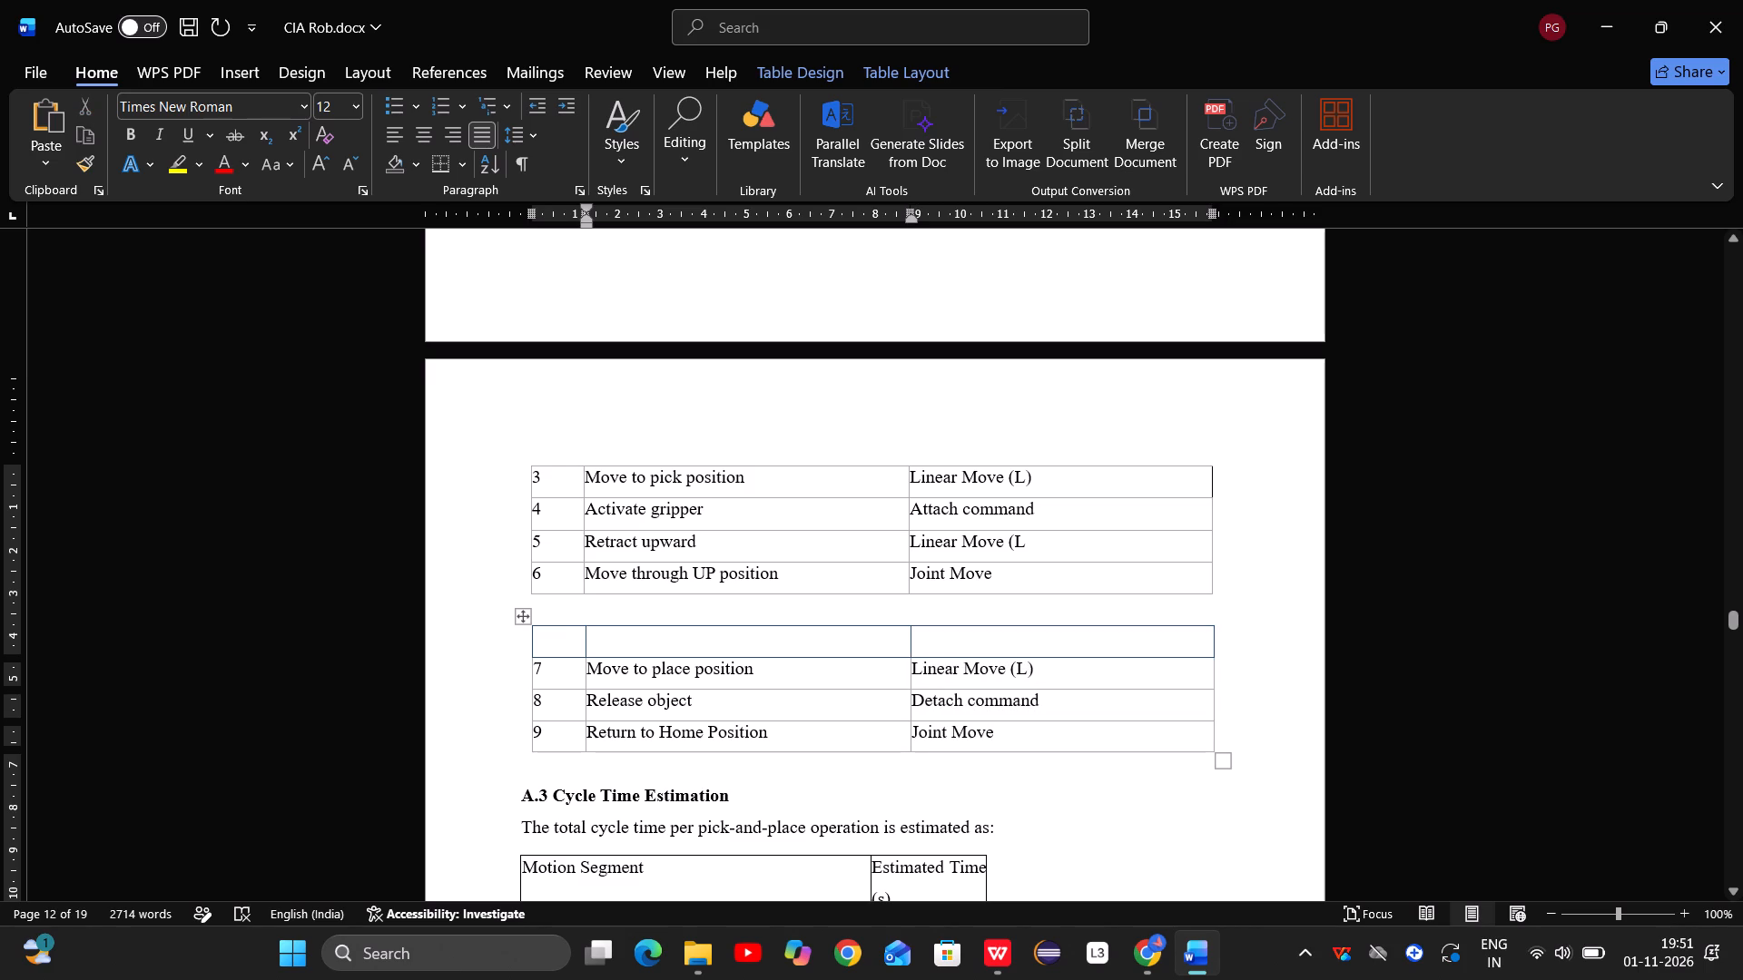
right_click(617, 642)
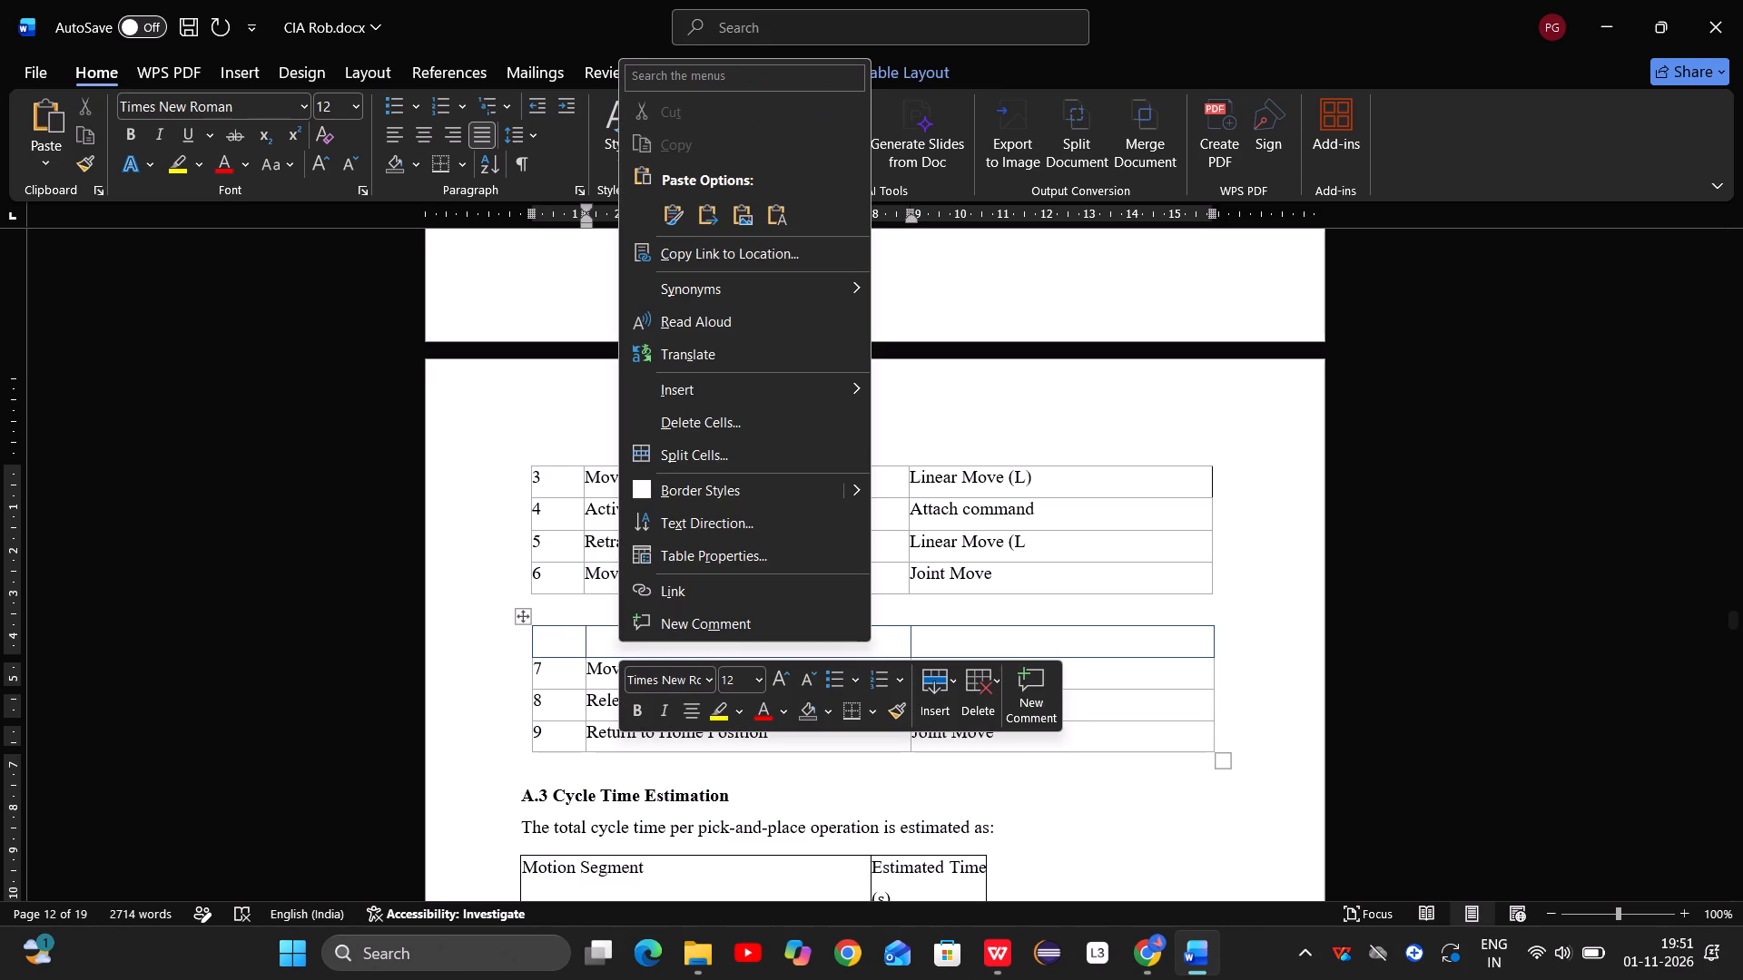
click(577, 640)
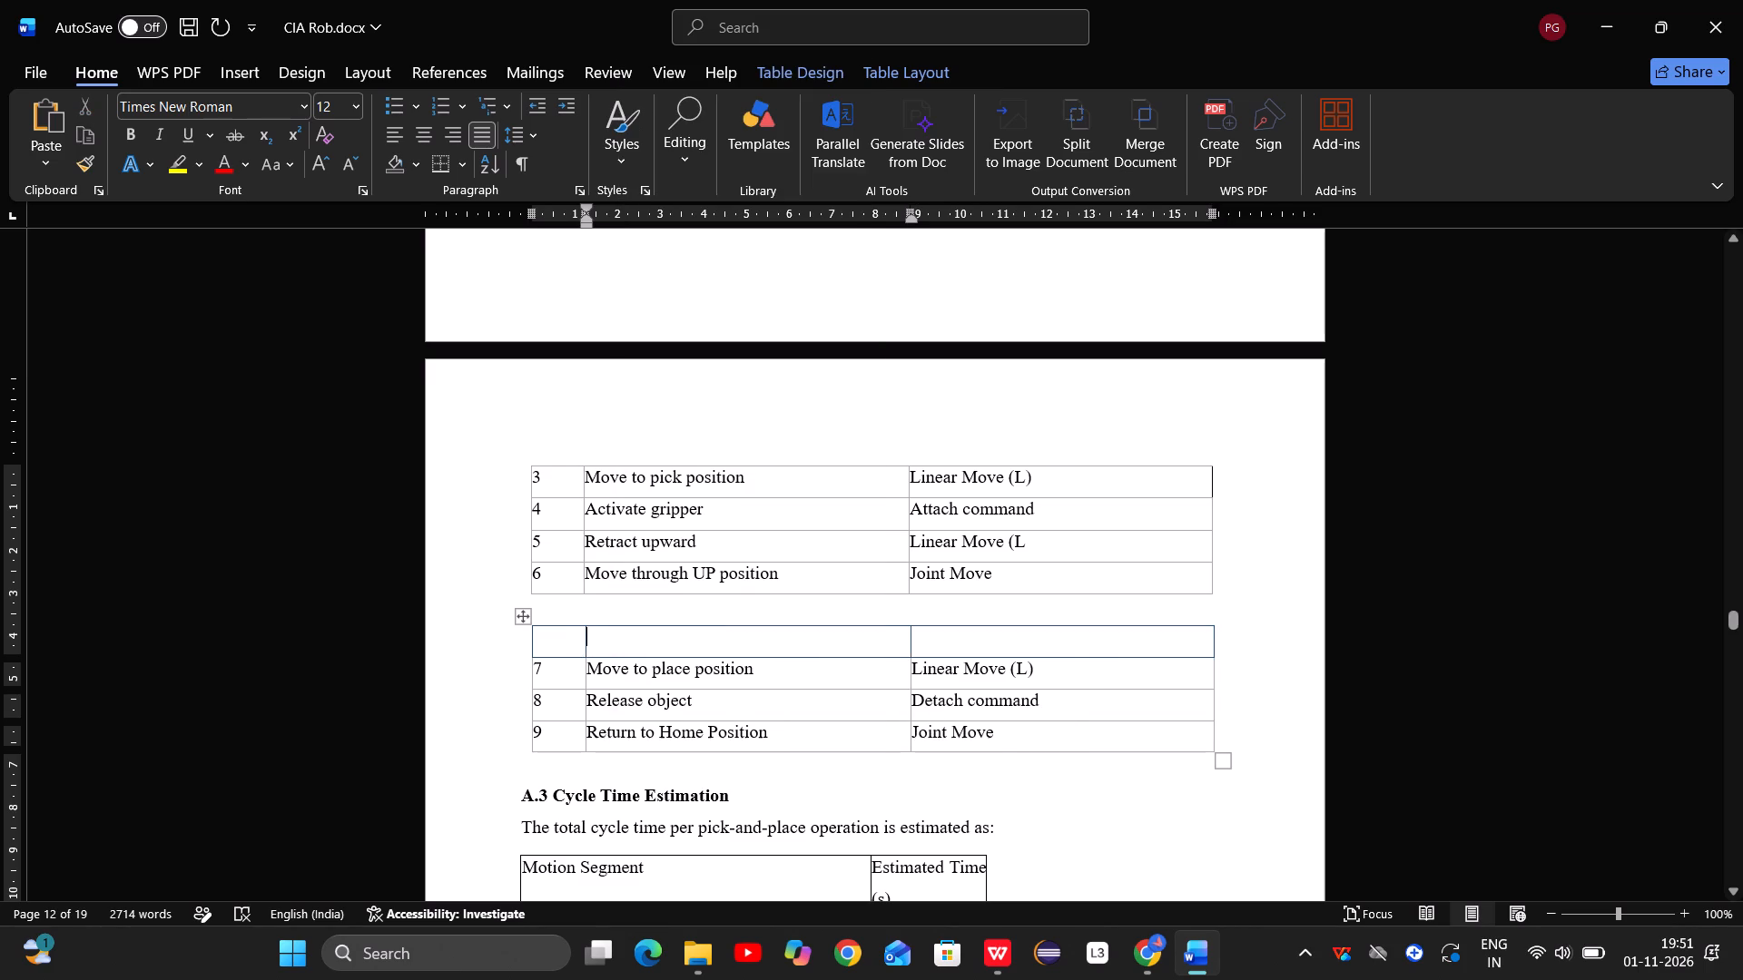
click(525, 648)
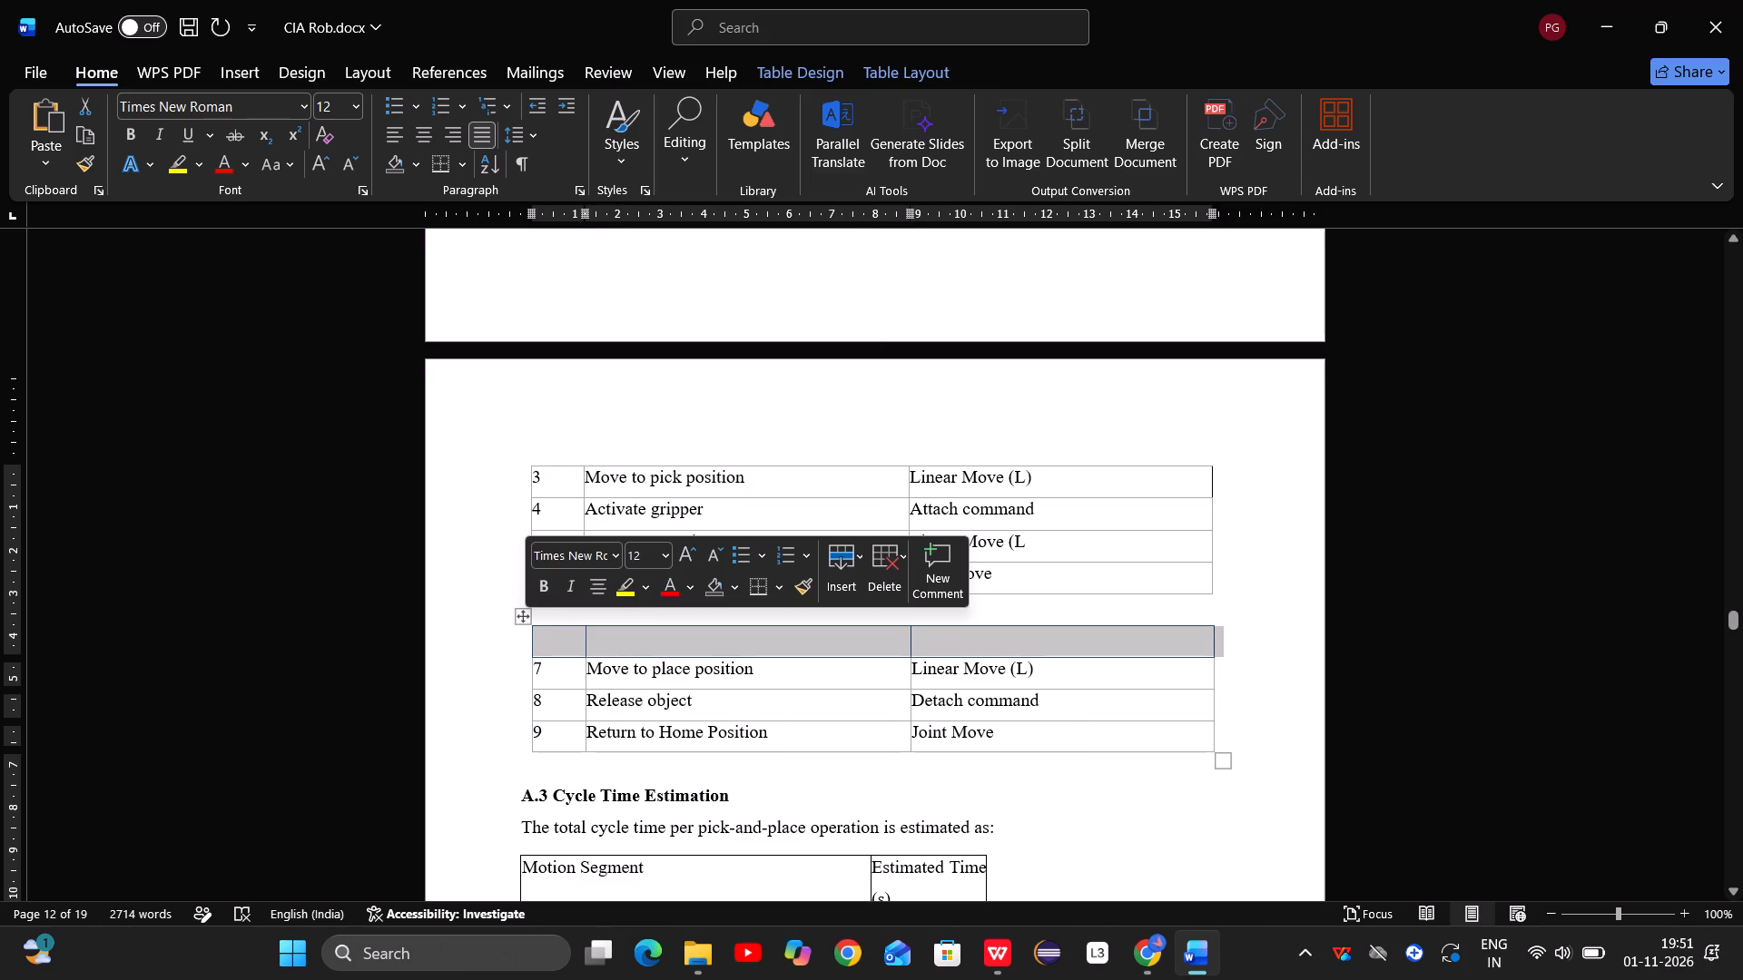
click(891, 553)
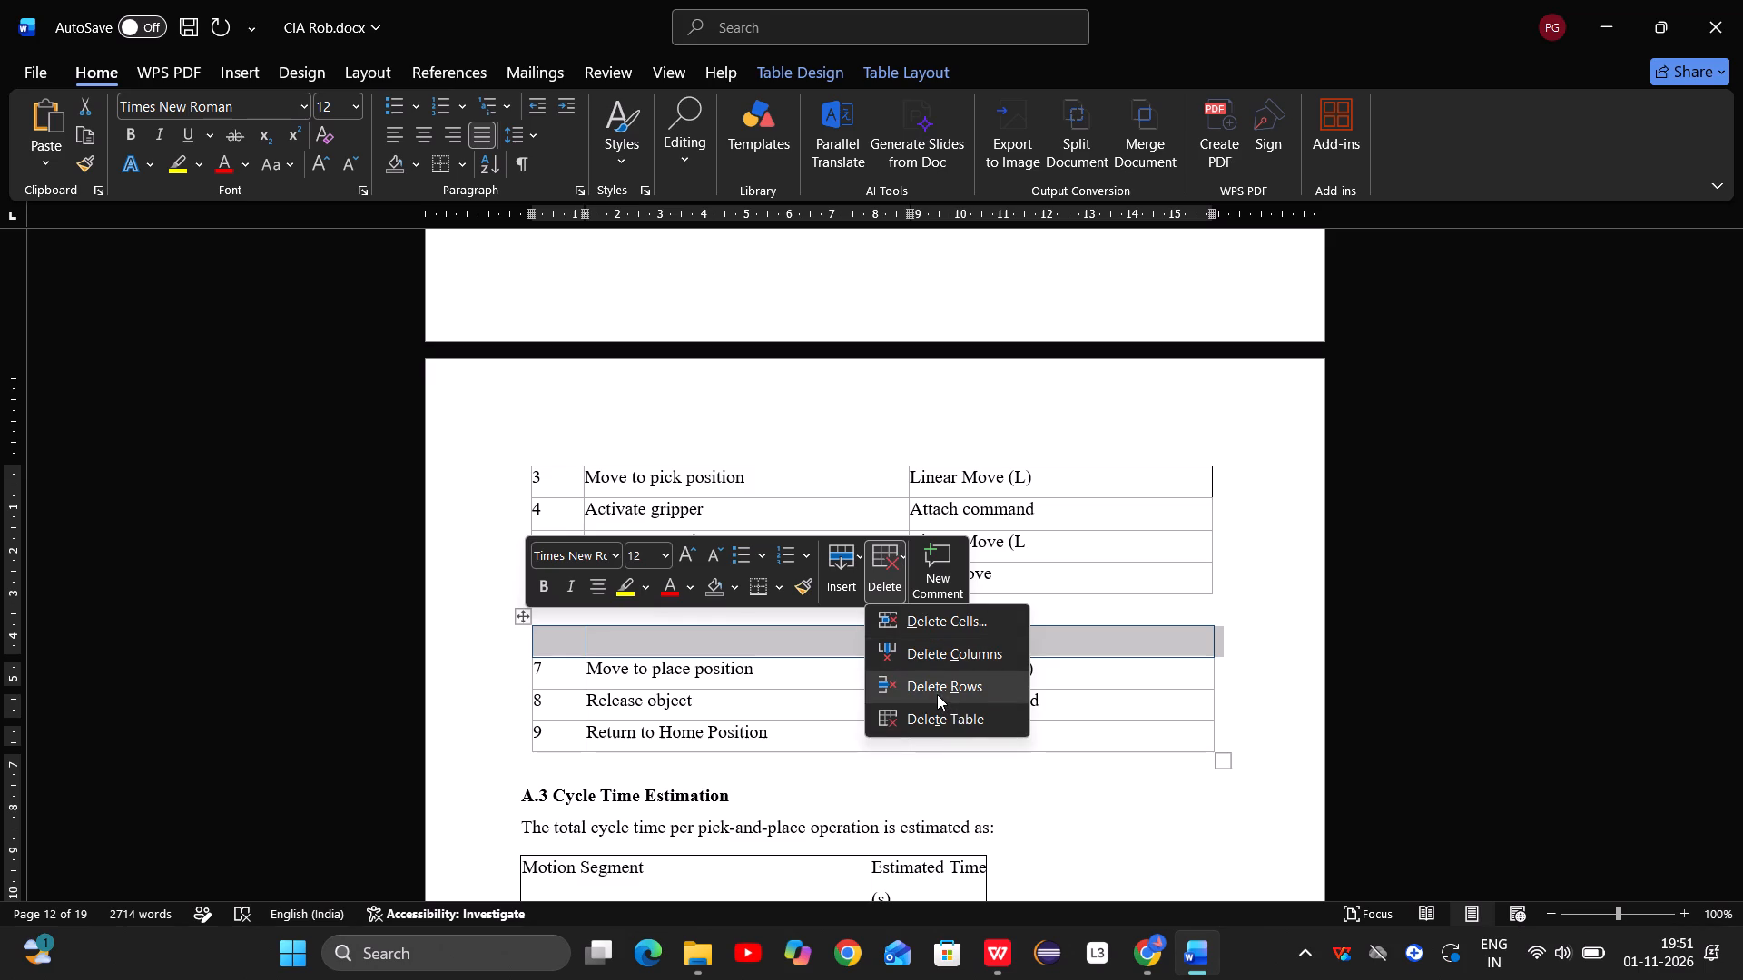
click(930, 686)
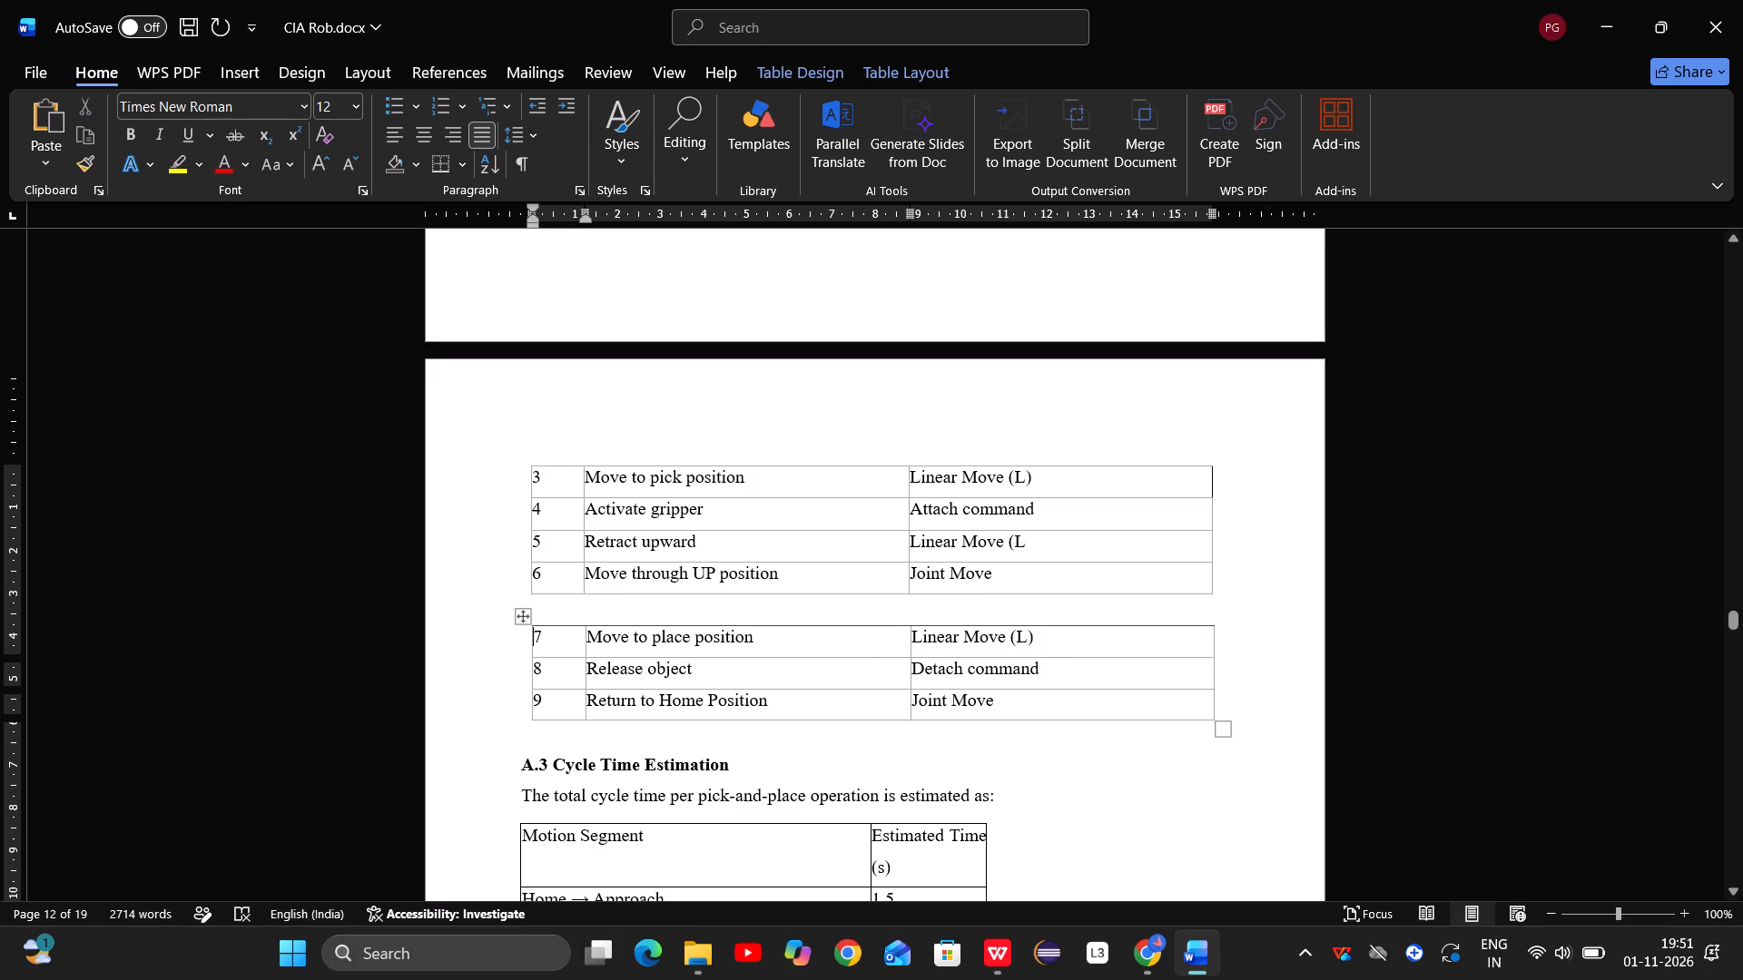
Move the table with steps 7 to 9 up so it sits directly beneath the step 6 row.
drag(517, 619, 537, 585)
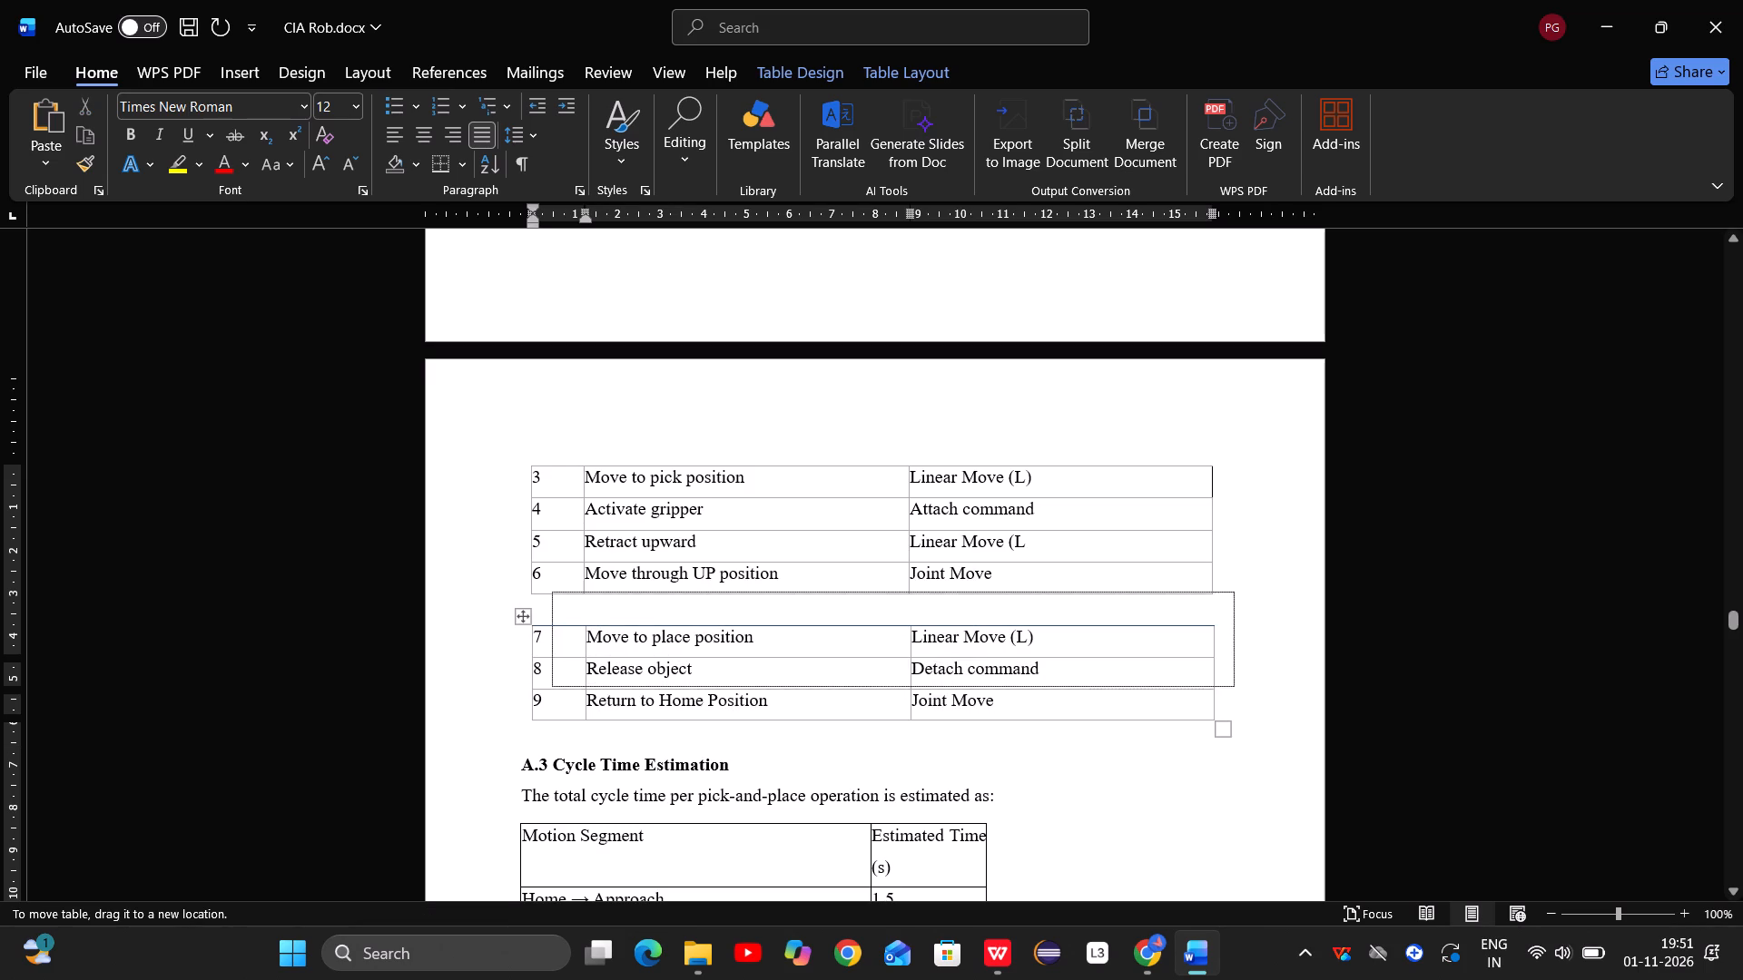
drag(537, 585, 517, 585)
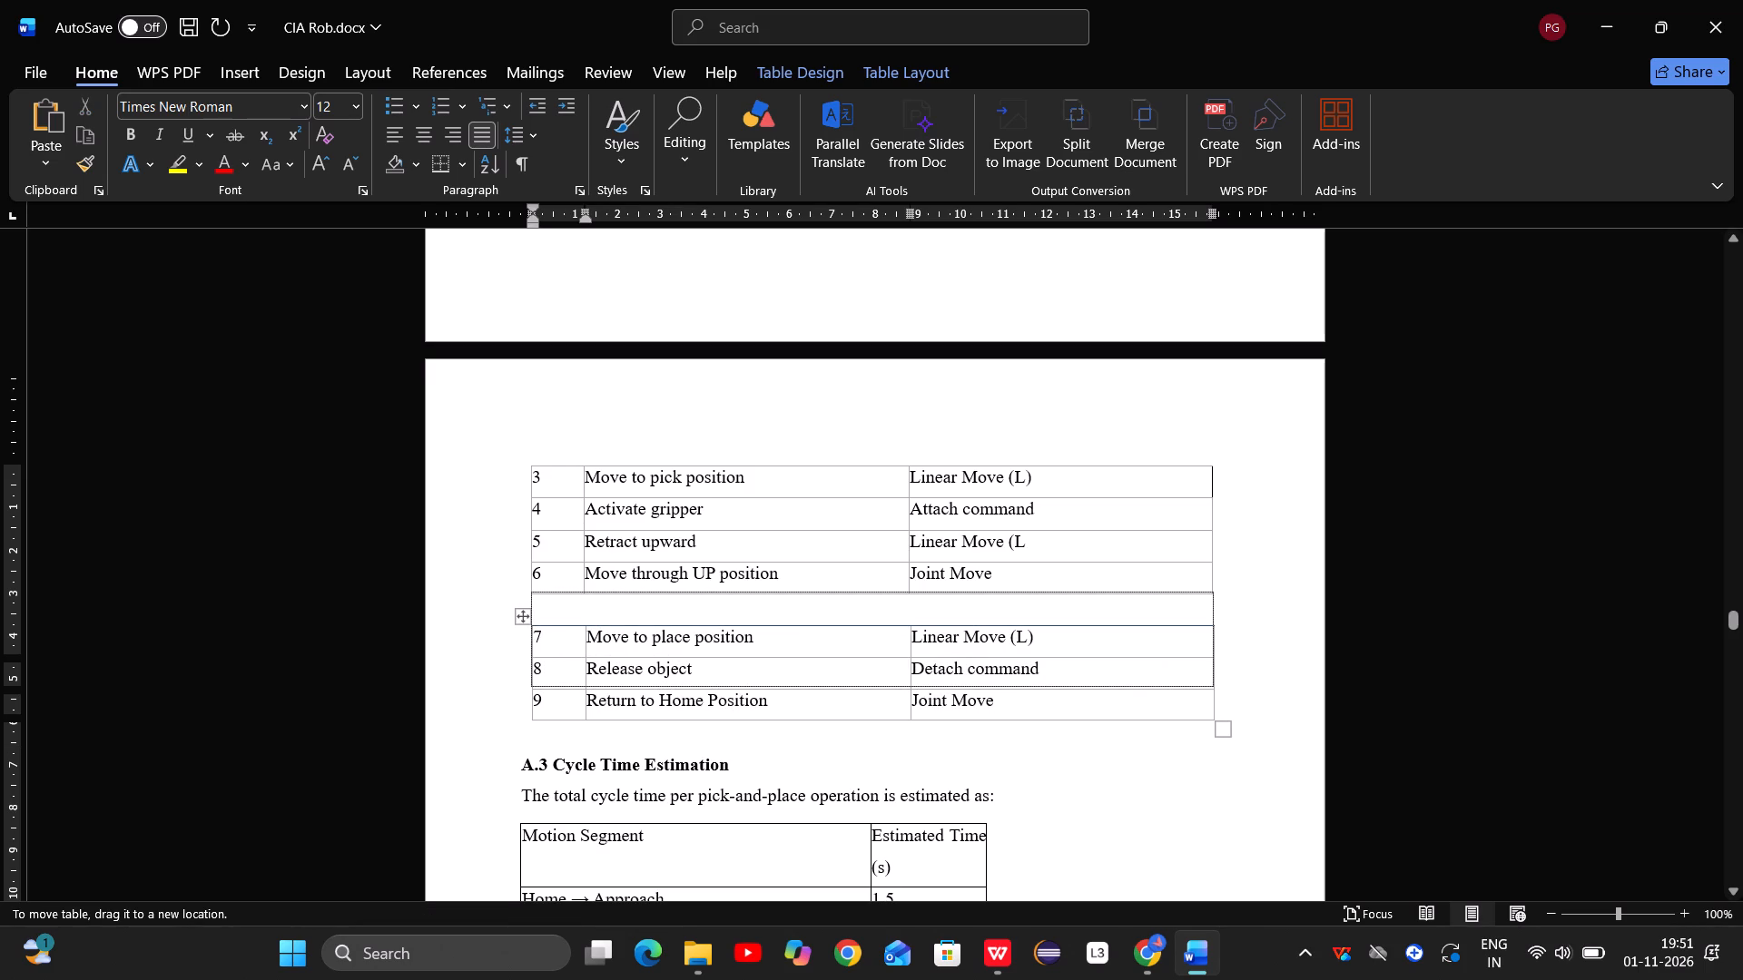
drag(517, 585, 517, 588)
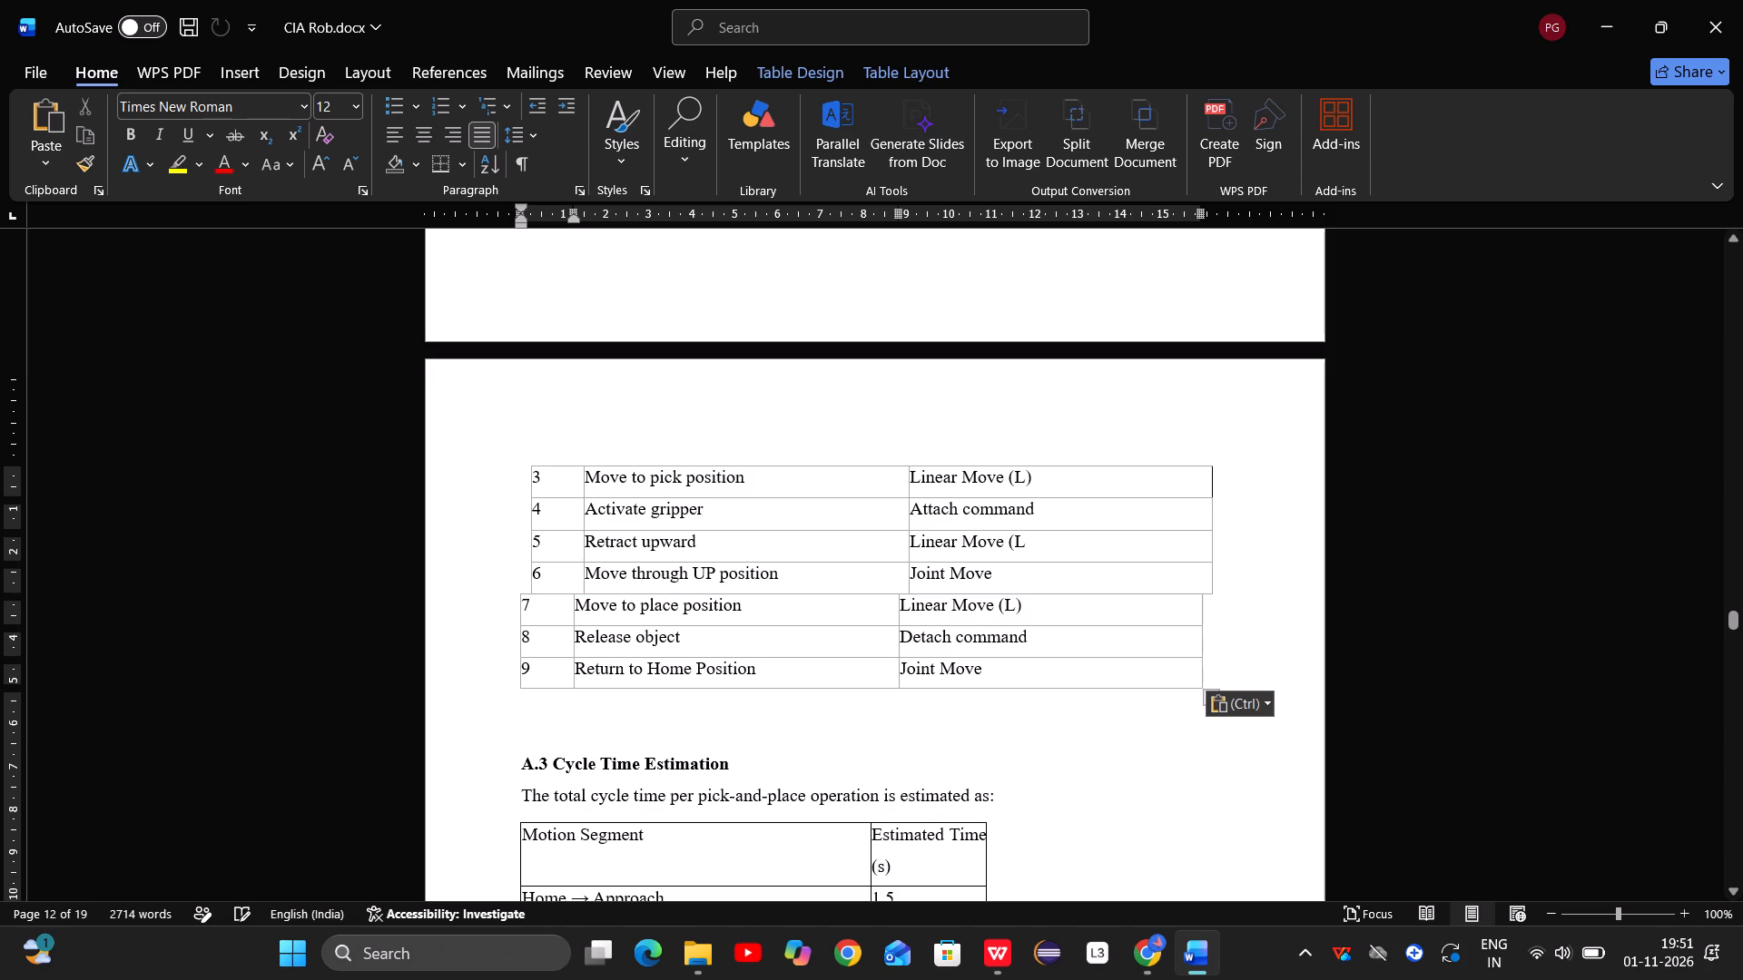
click(704, 665)
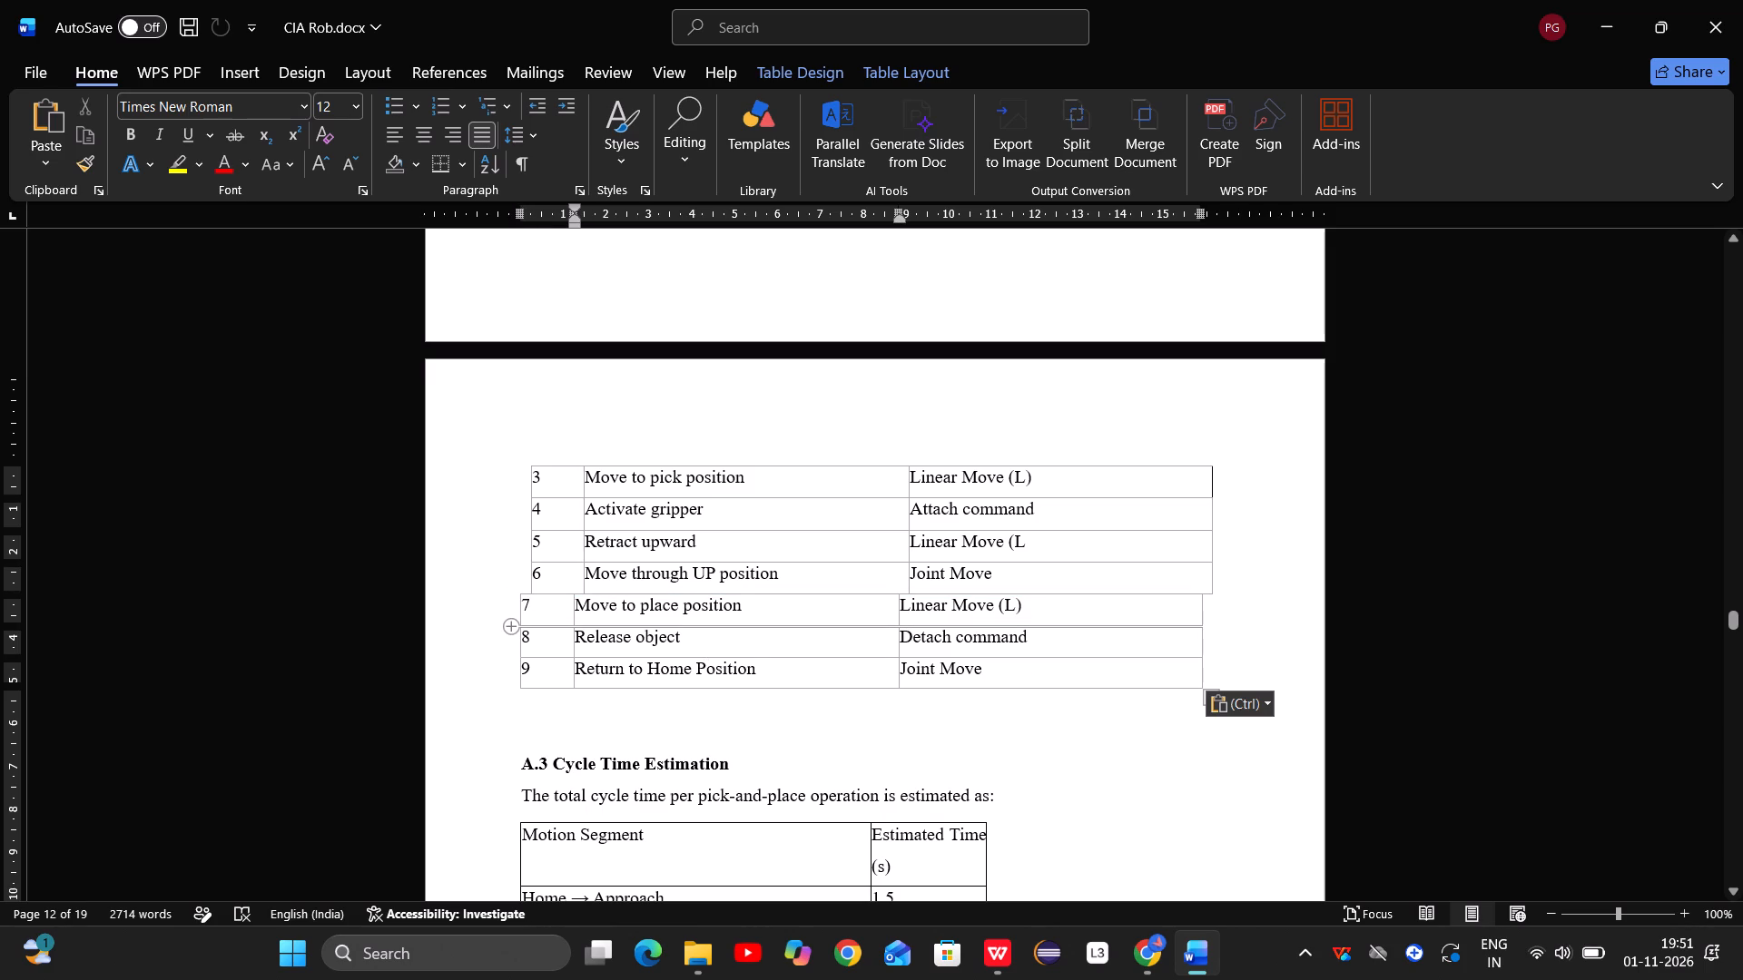
Align the outer edge beside the step numbers and the Step/Action divider of rows 7 to 9 with the rows above.
drag(519, 613, 538, 618)
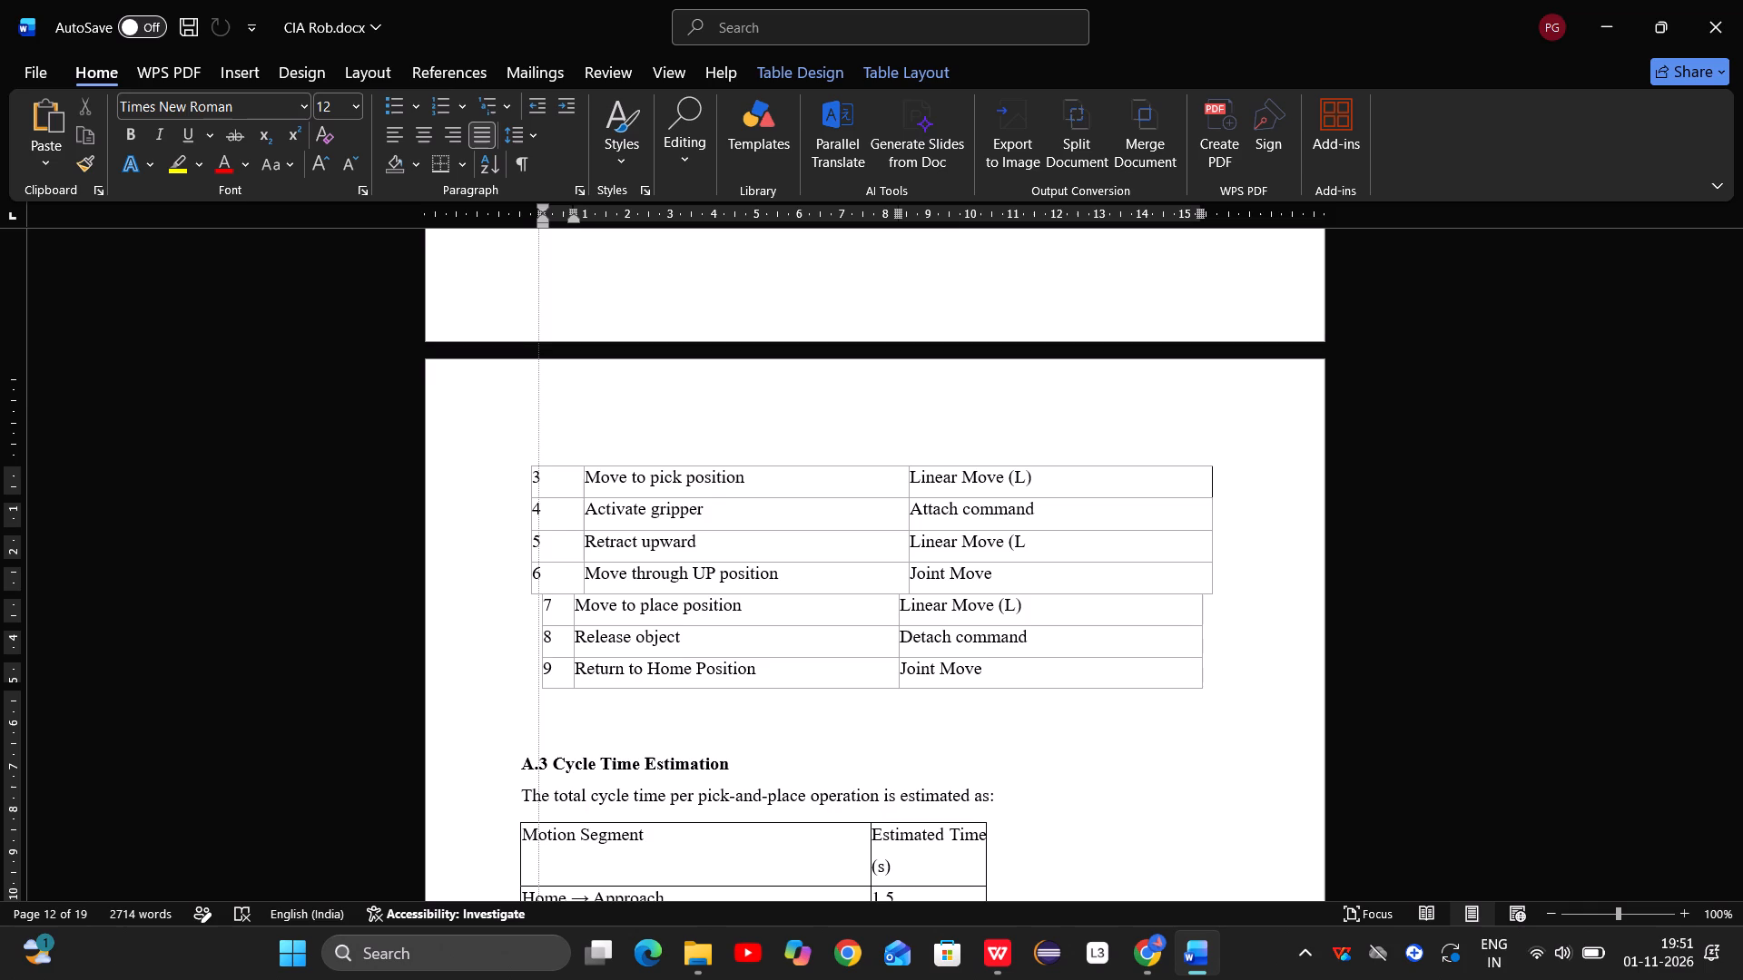
drag(538, 618, 528, 617)
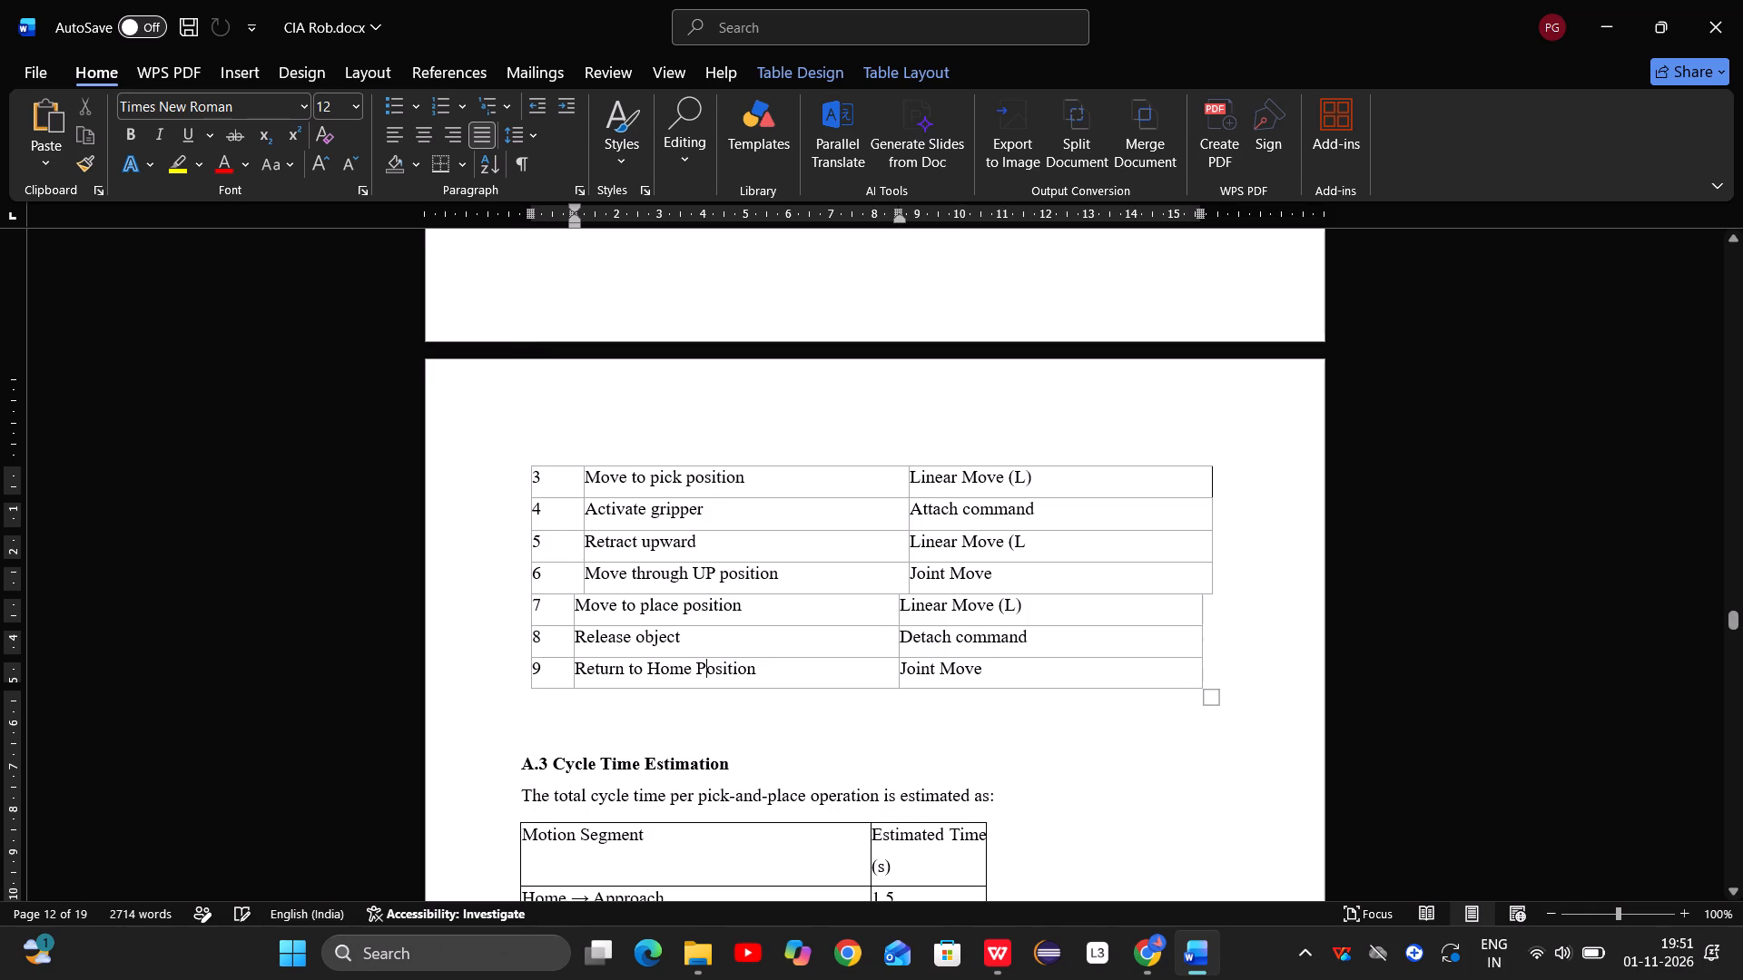
drag(574, 624, 582, 624)
drag(571, 618, 576, 618)
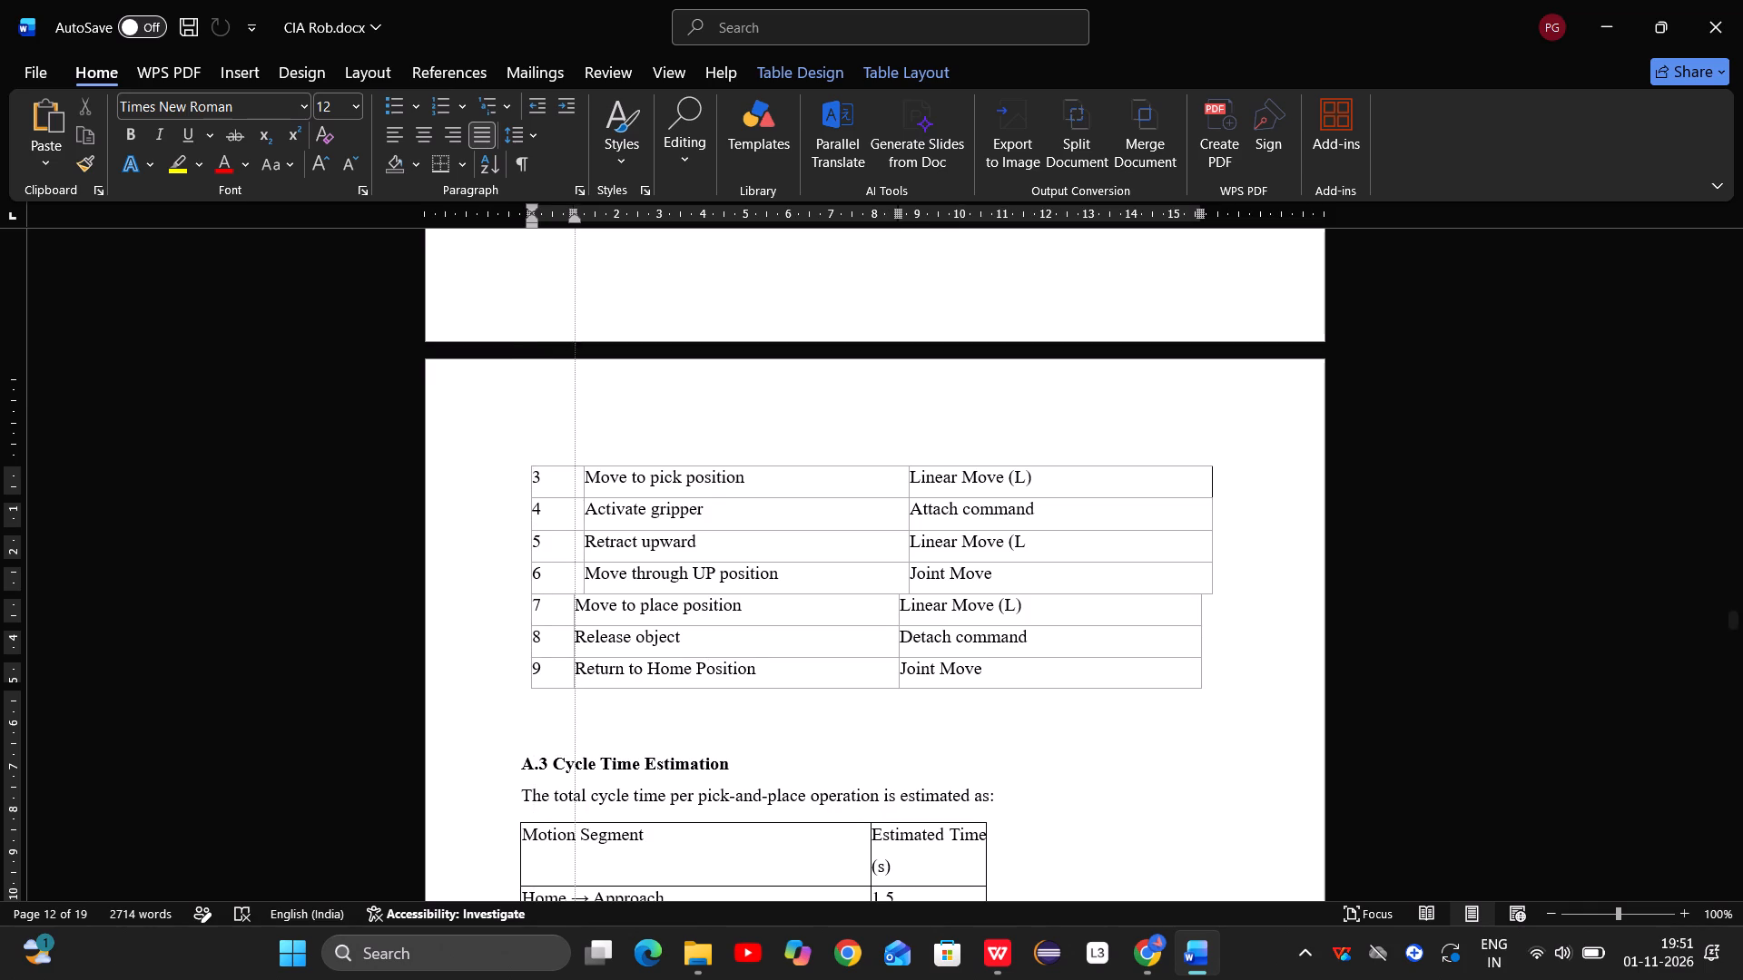
drag(576, 618, 582, 619)
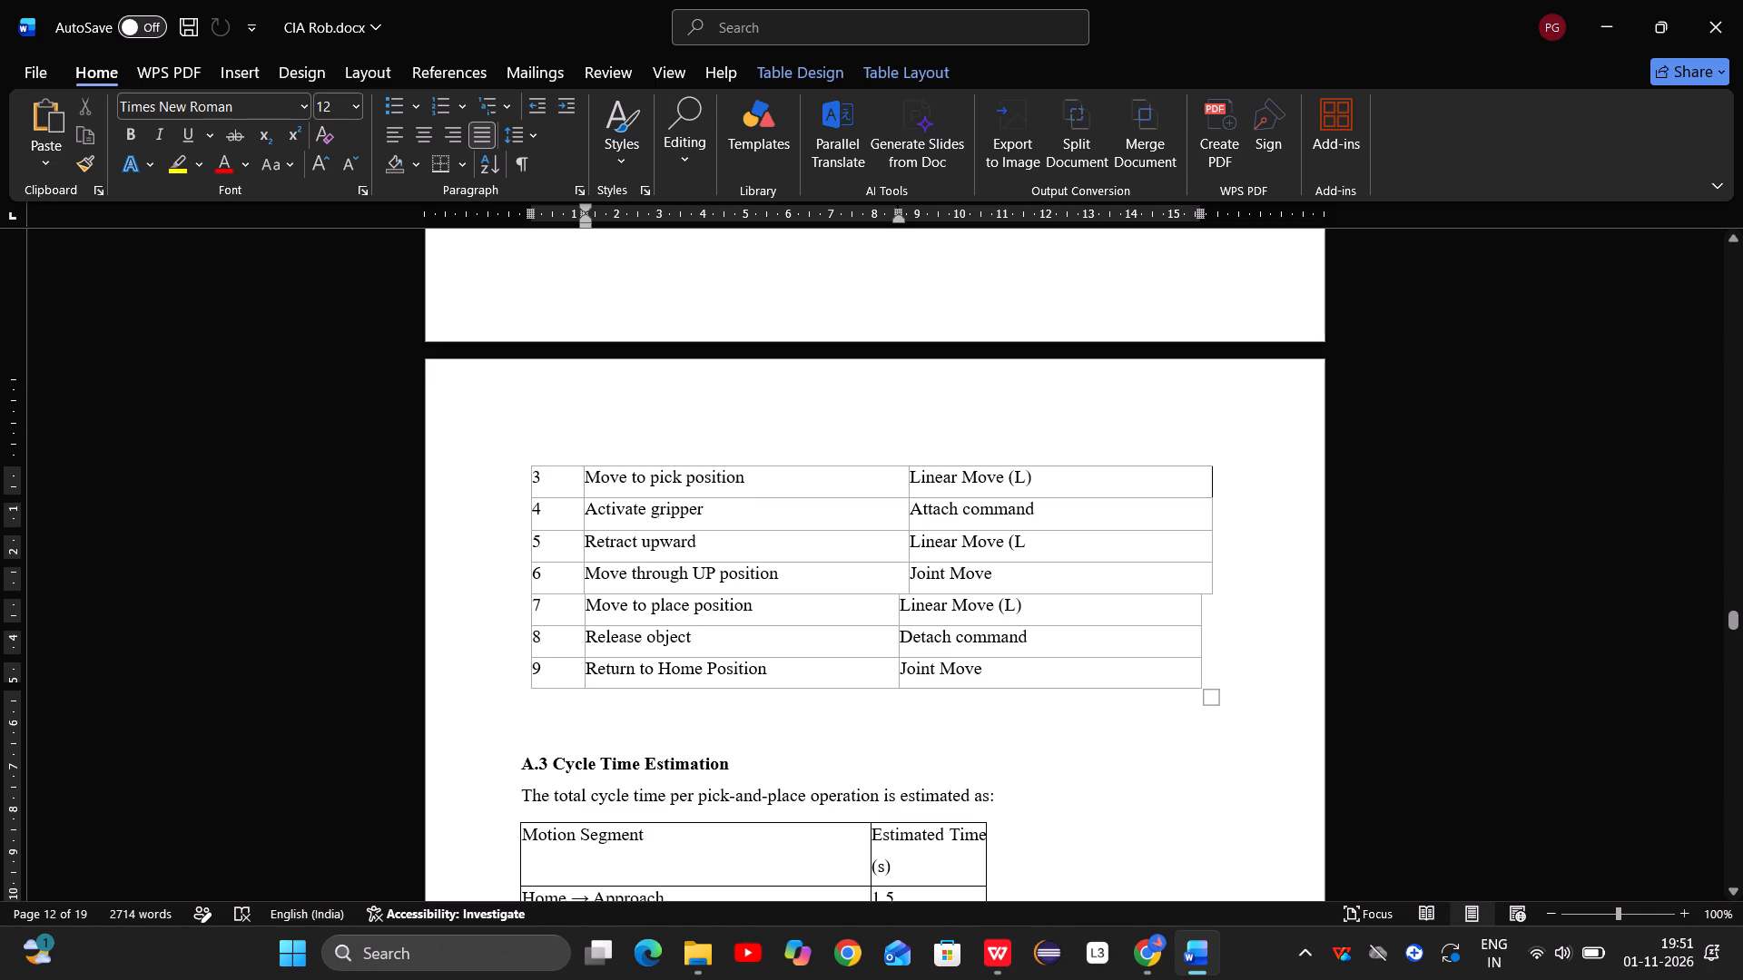
Adjust the divider between the action and move-type columns in rows 7 to 9 to line up with rows 3 to 6.
drag(898, 637, 908, 637)
drag(908, 637, 910, 637)
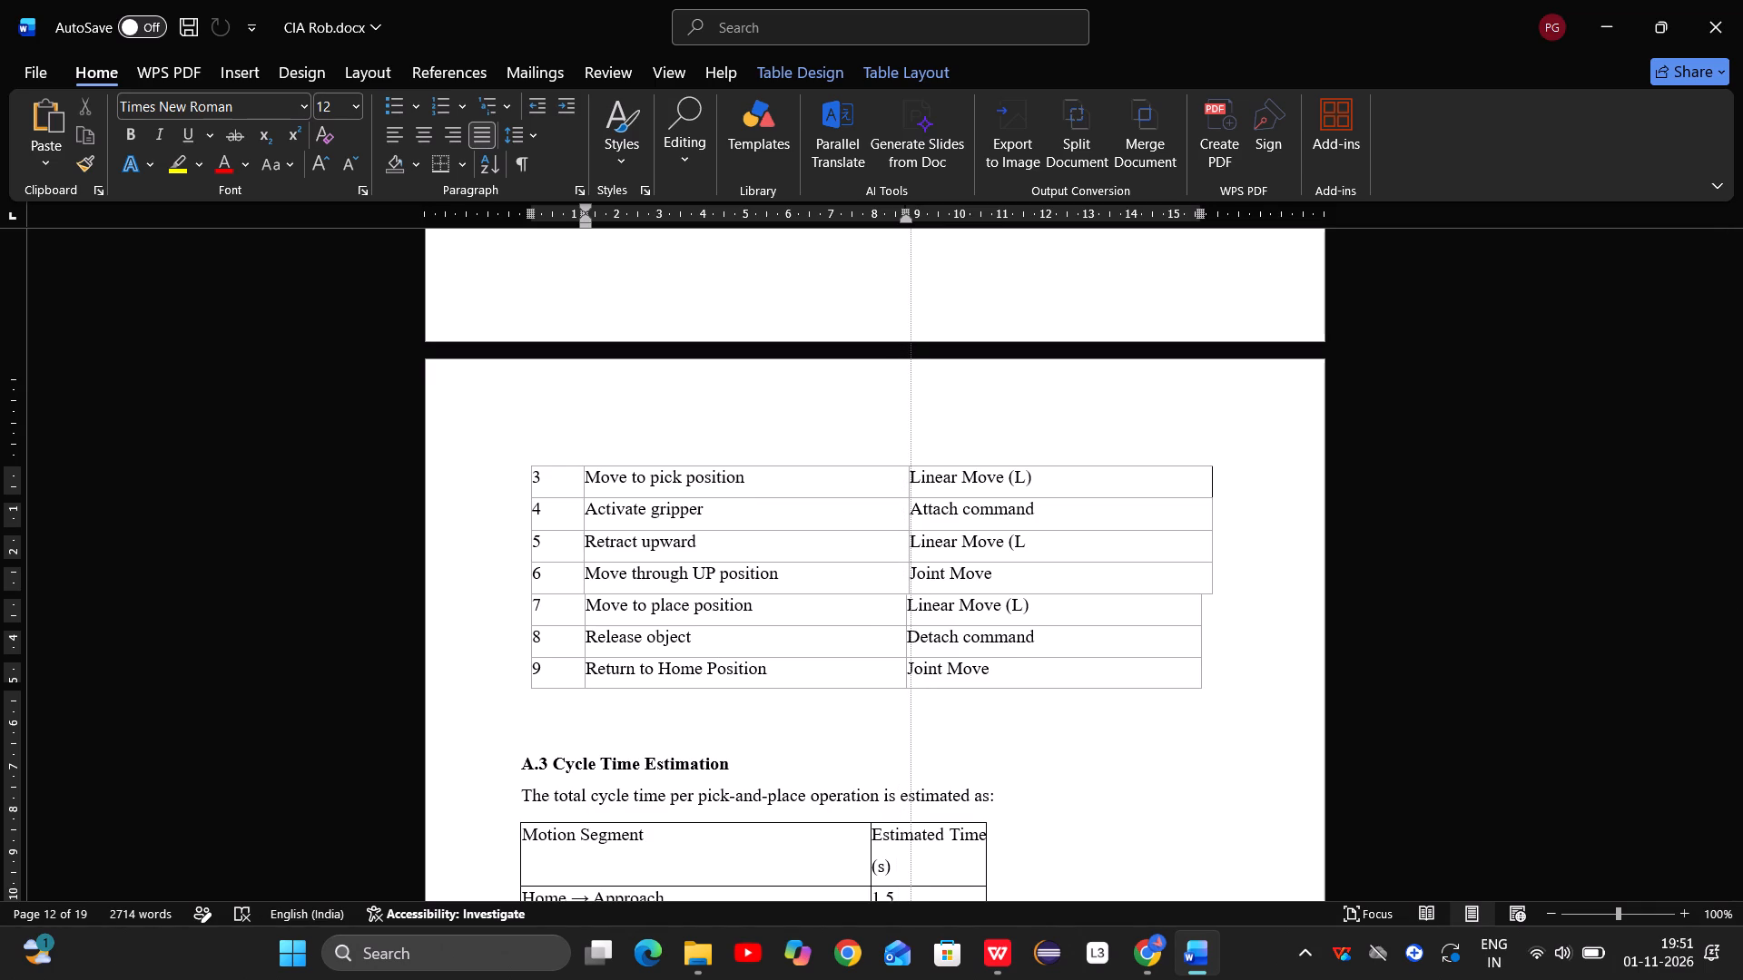
drag(910, 637, 910, 636)
drag(910, 636, 911, 640)
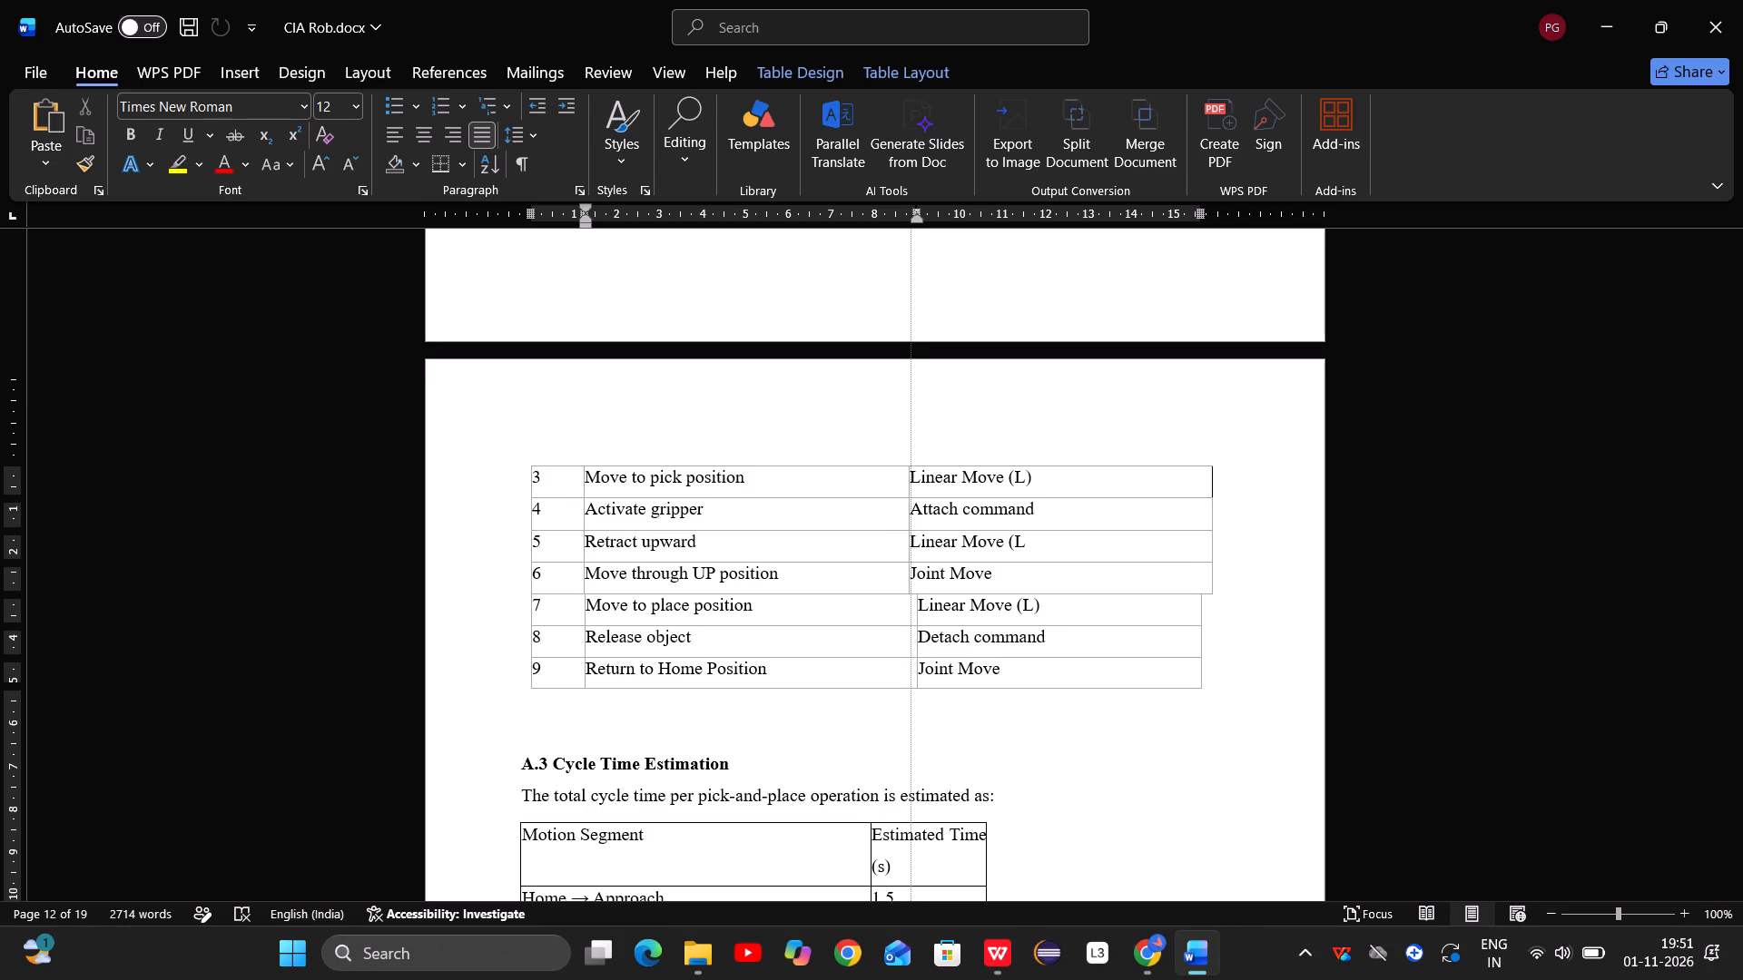
drag(911, 640, 910, 638)
drag(910, 638, 911, 637)
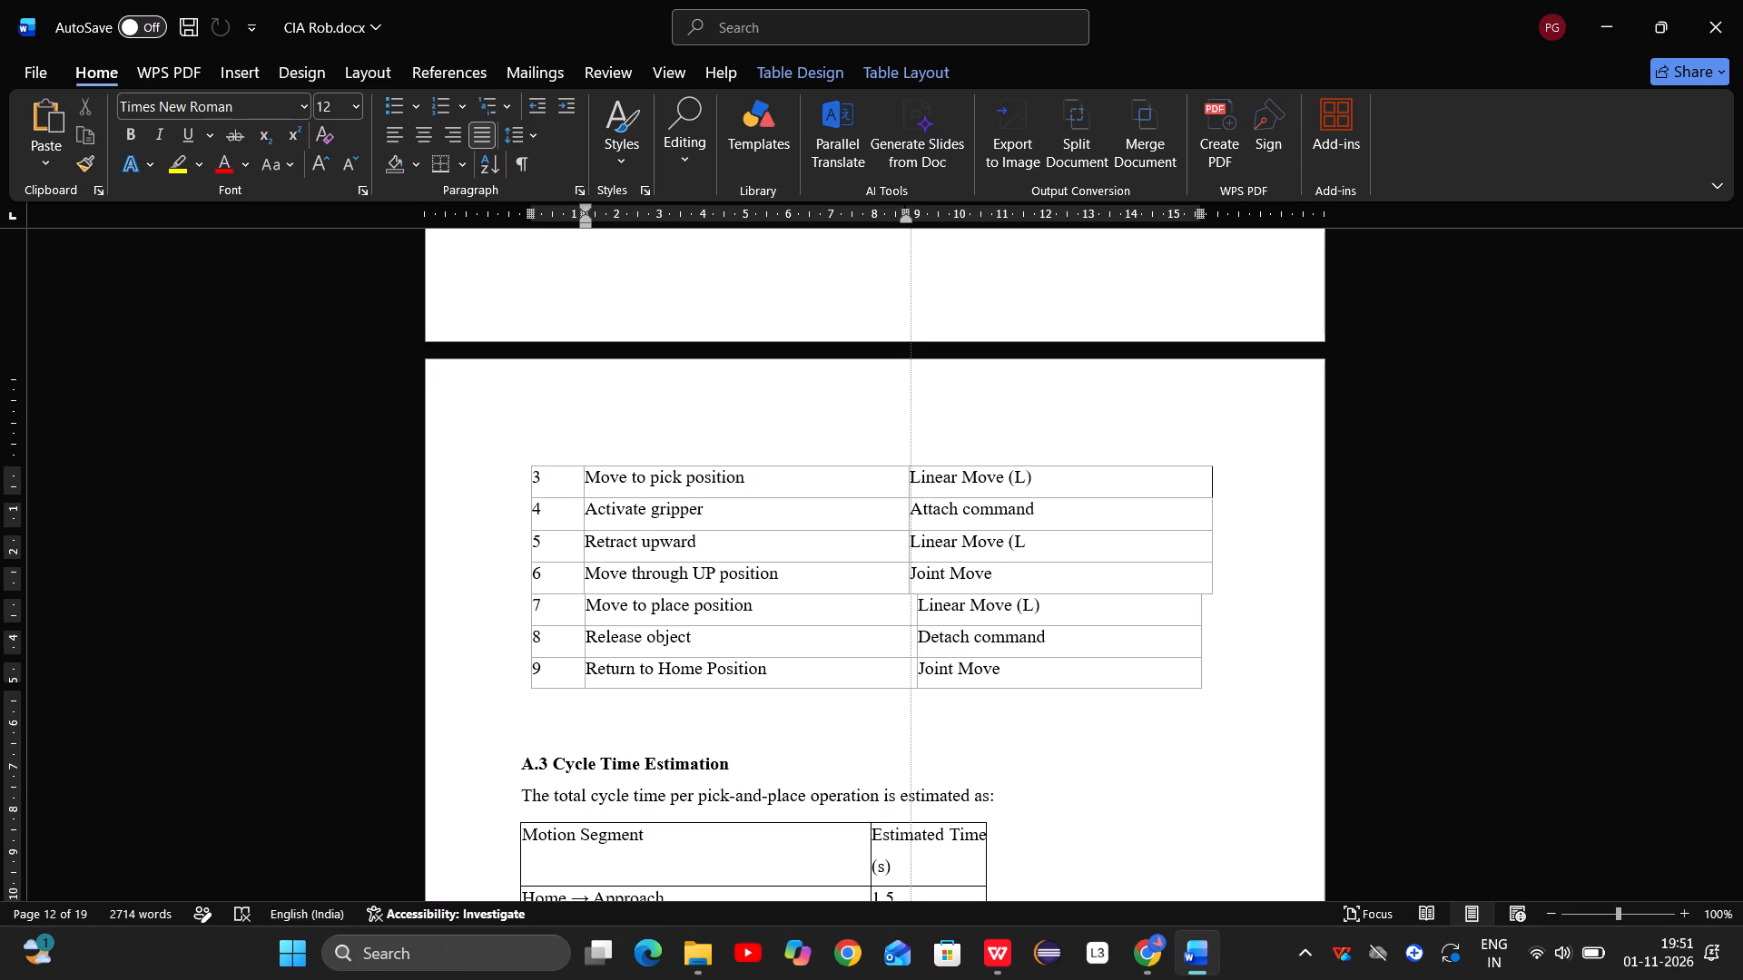
drag(911, 637, 911, 636)
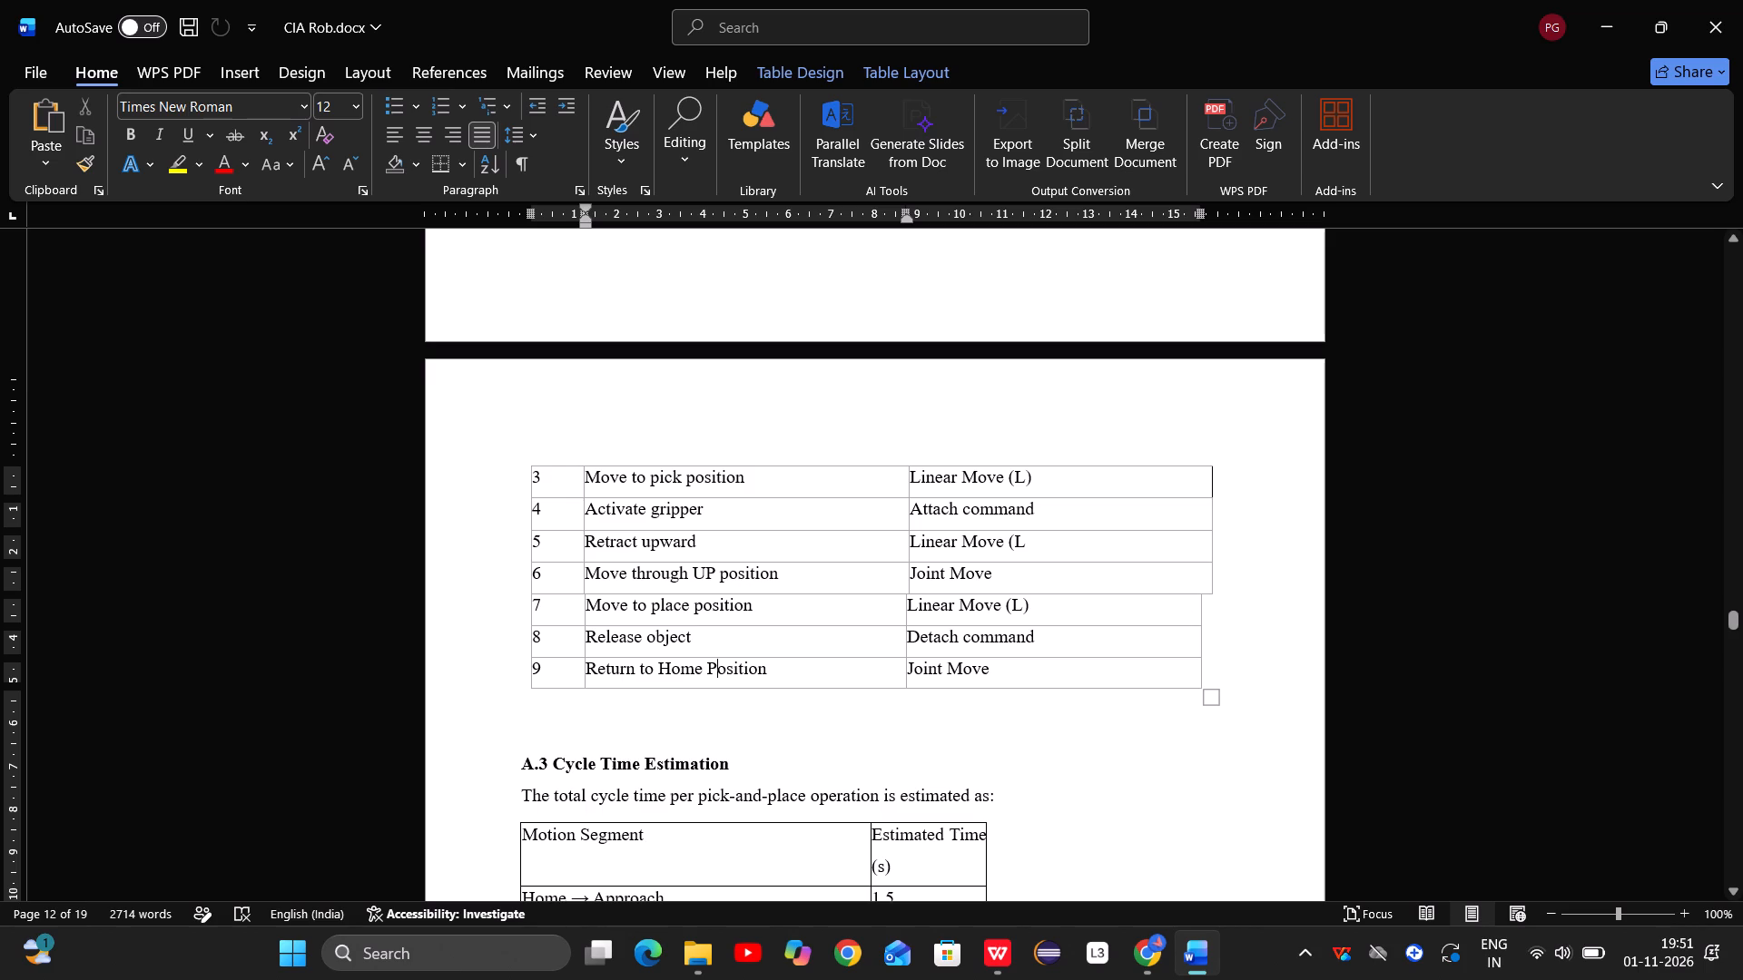
Widen the move-type column of rows 7 to 9 so its outer border lines up approximately with the rows above.
drag(1199, 632, 1207, 632)
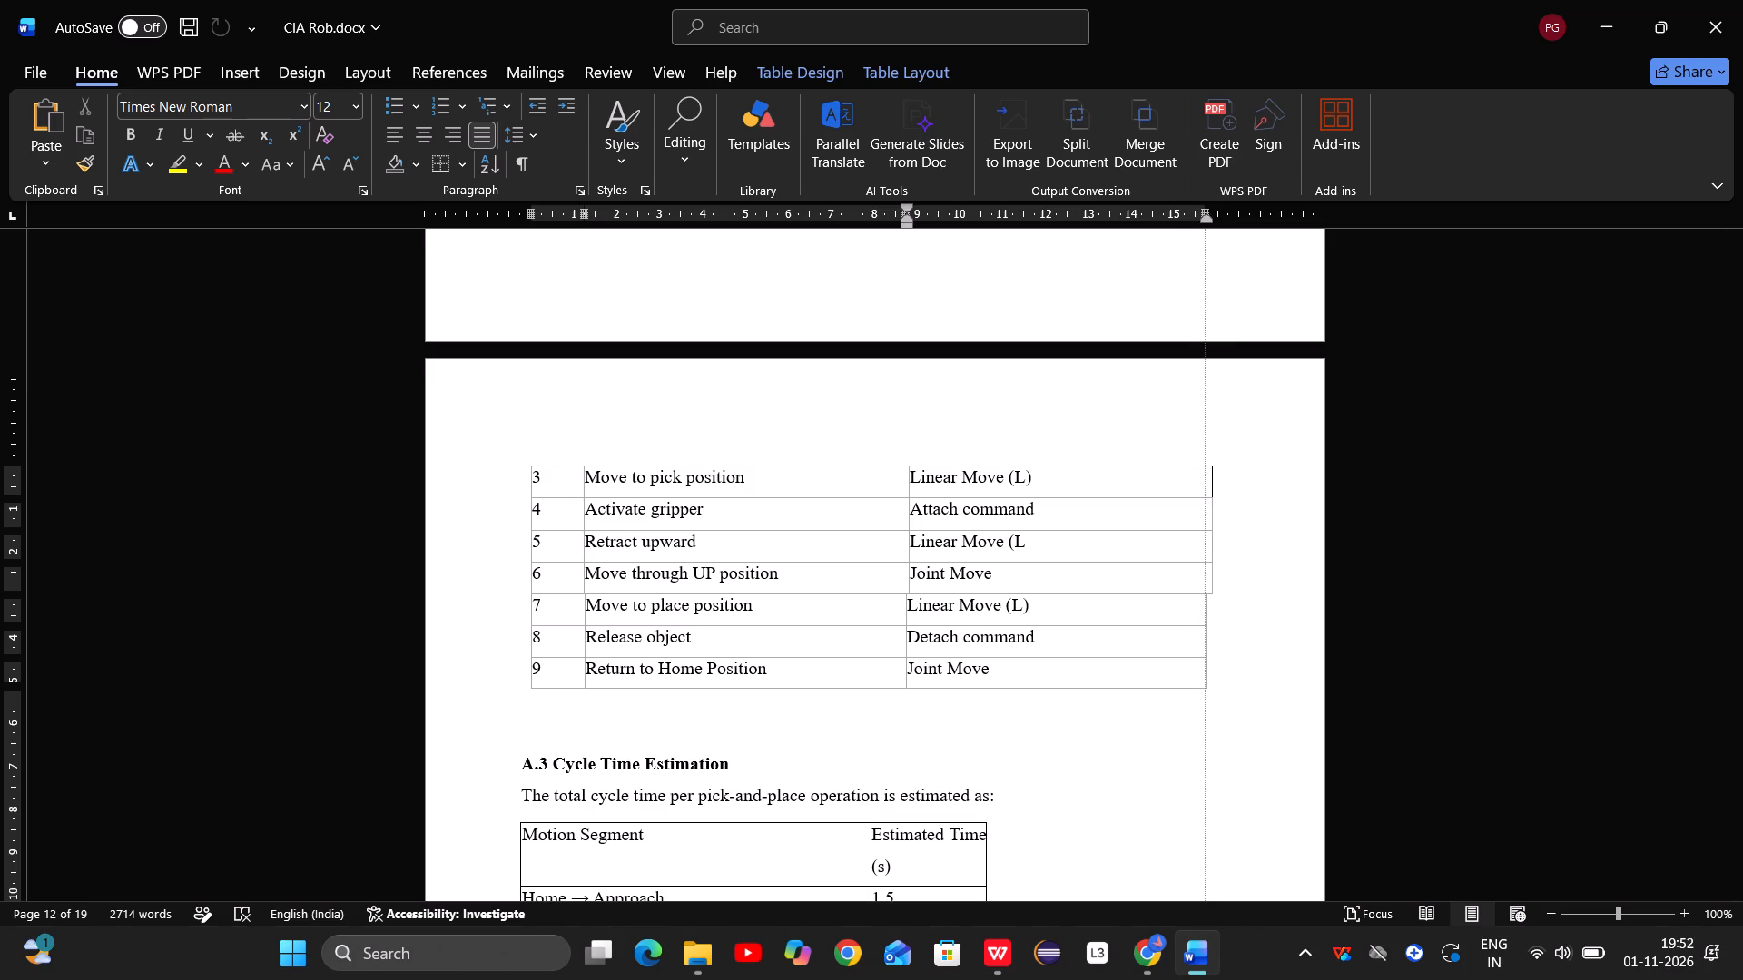
drag(1207, 632, 1215, 632)
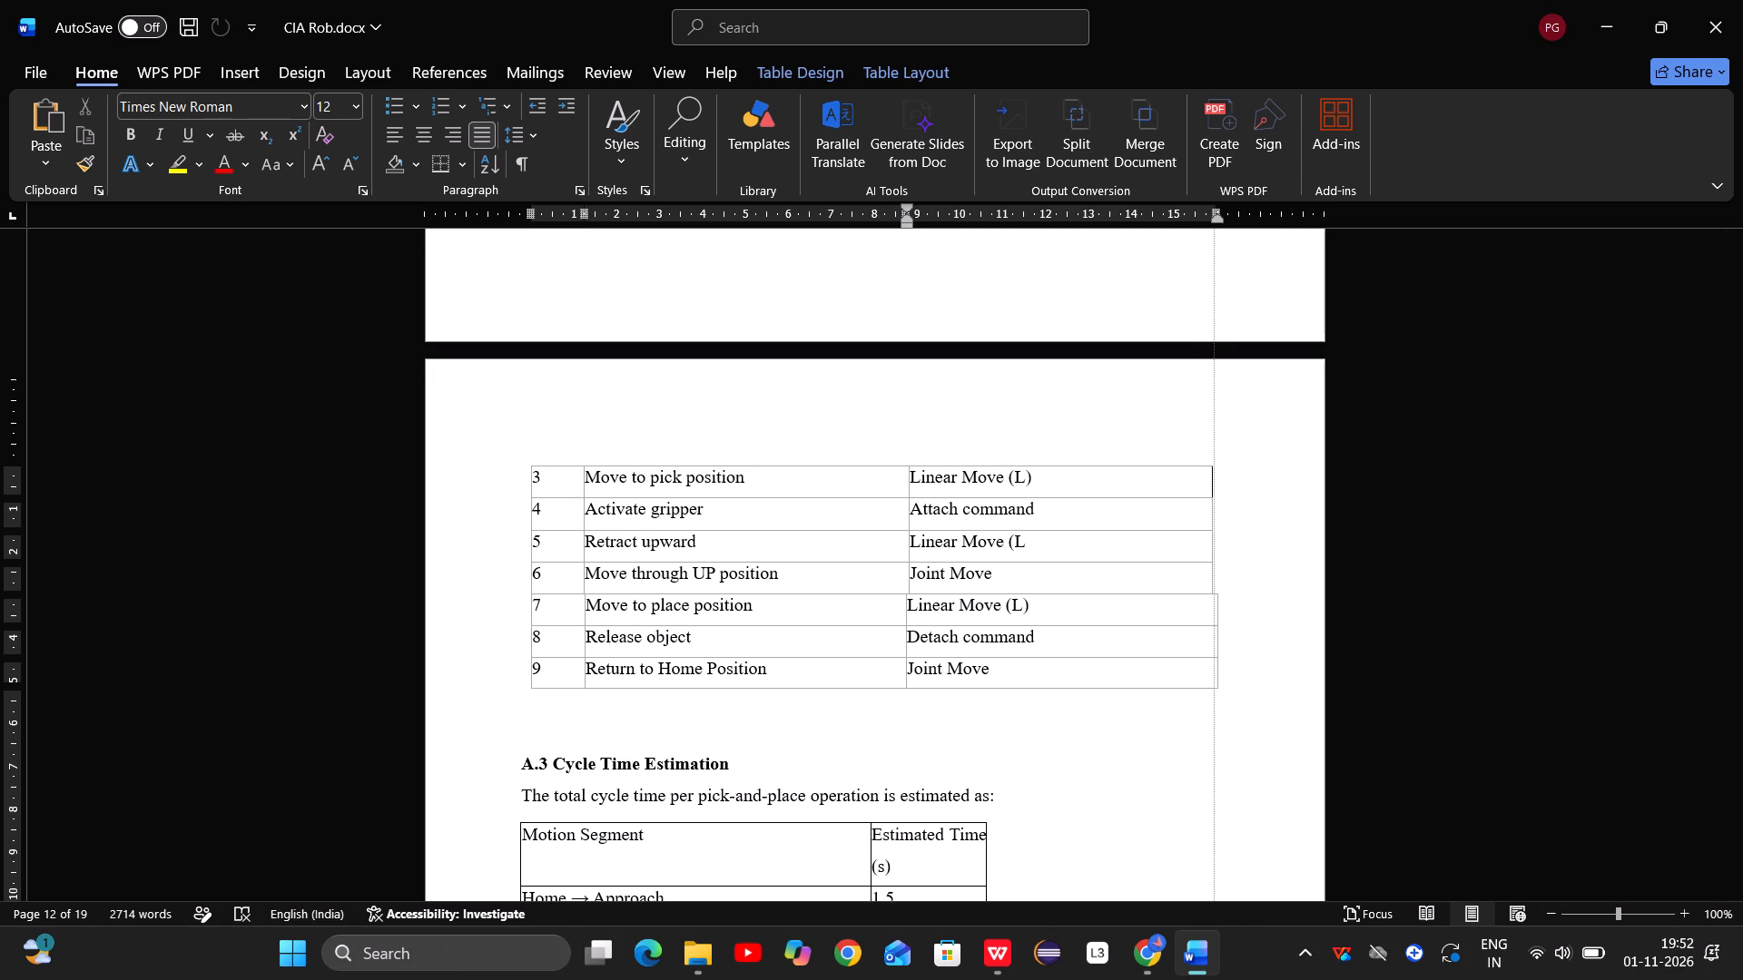
drag(1215, 632, 1213, 625)
drag(1213, 625, 1214, 625)
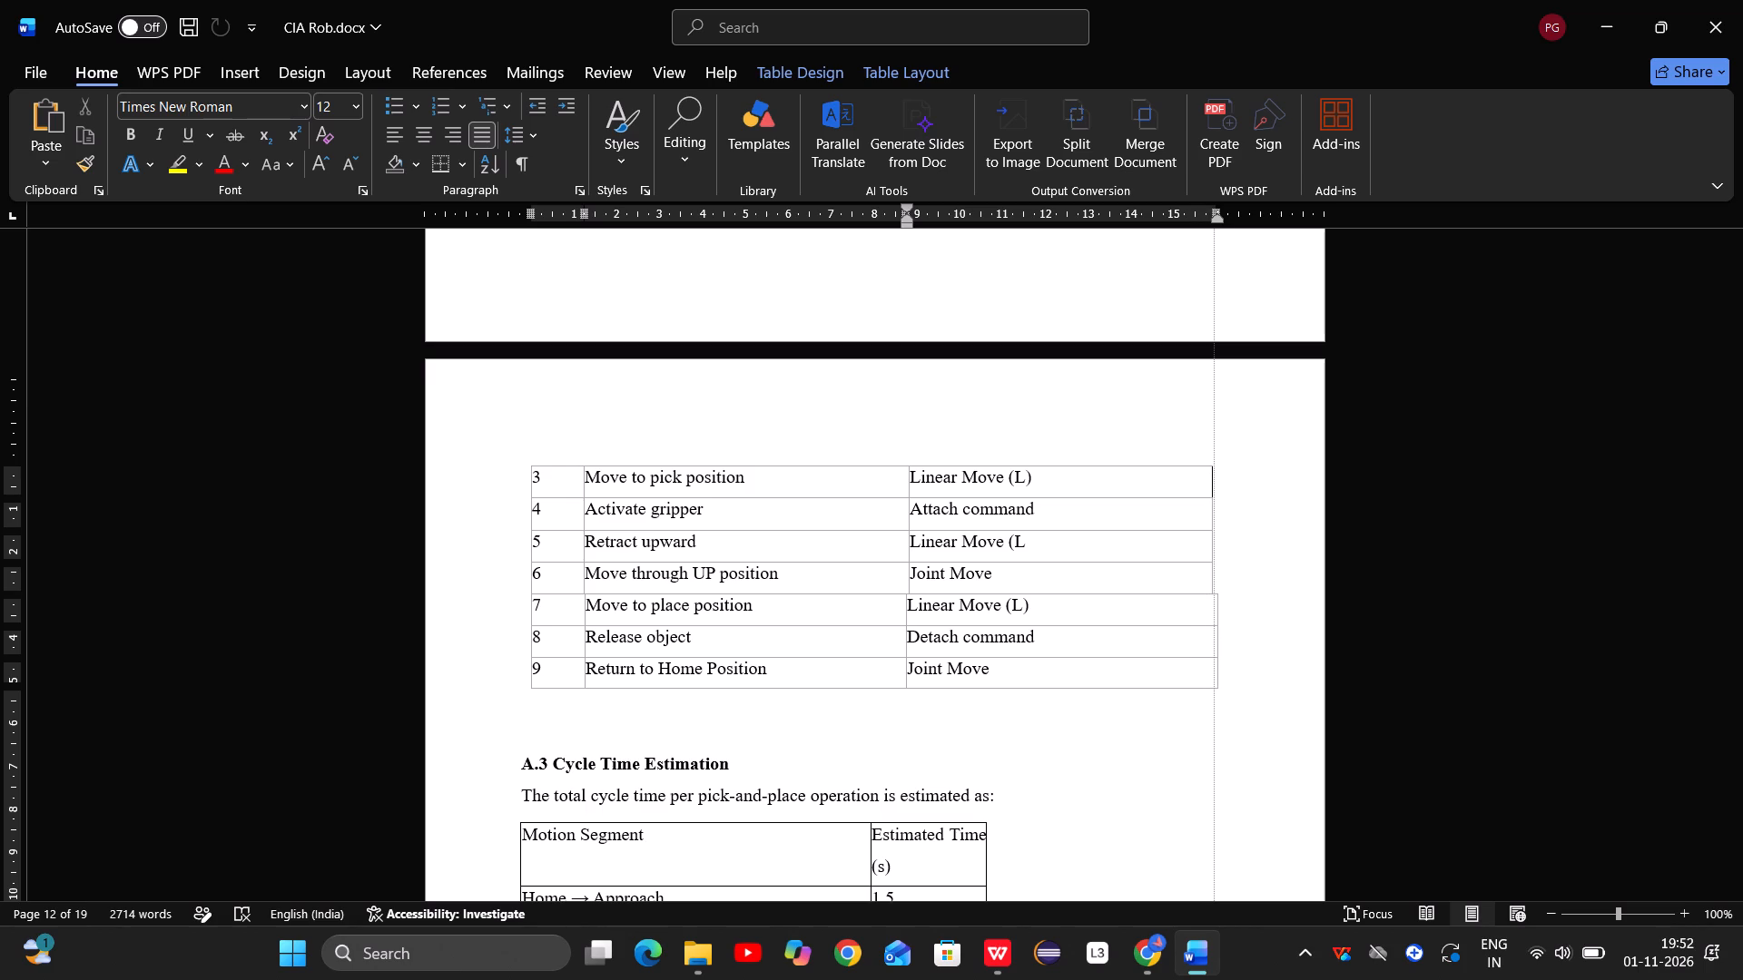
drag(1214, 625, 1212, 616)
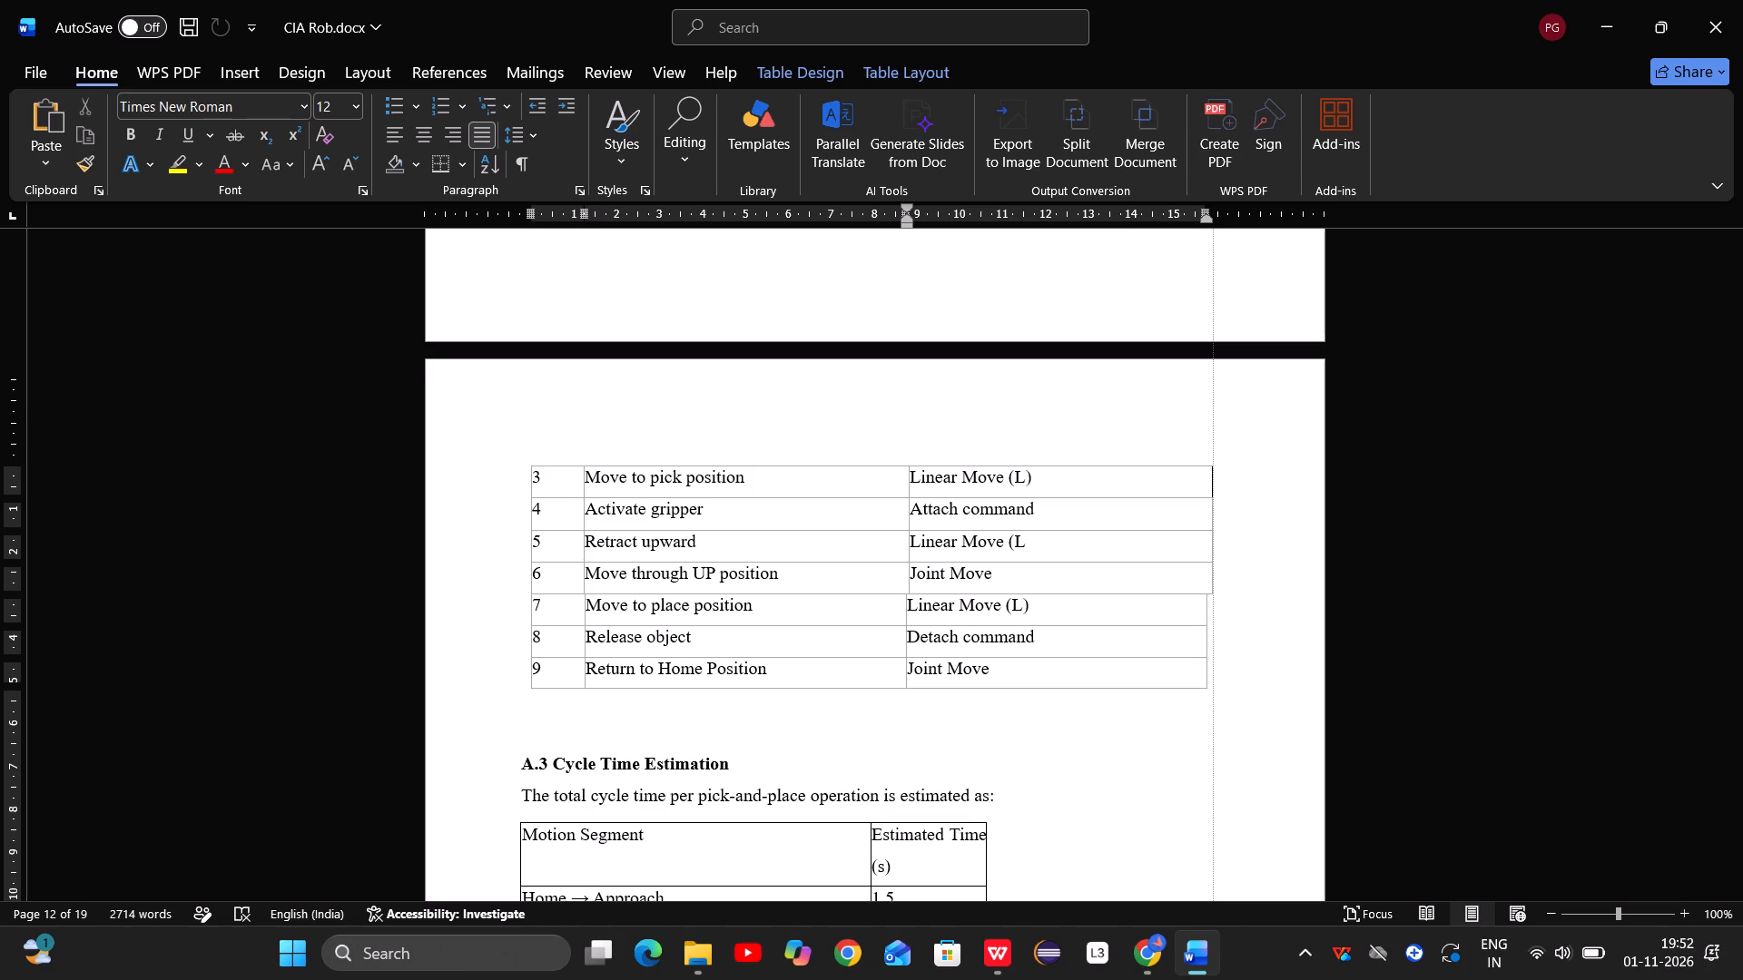
drag(1212, 616, 1214, 625)
click(1180, 744)
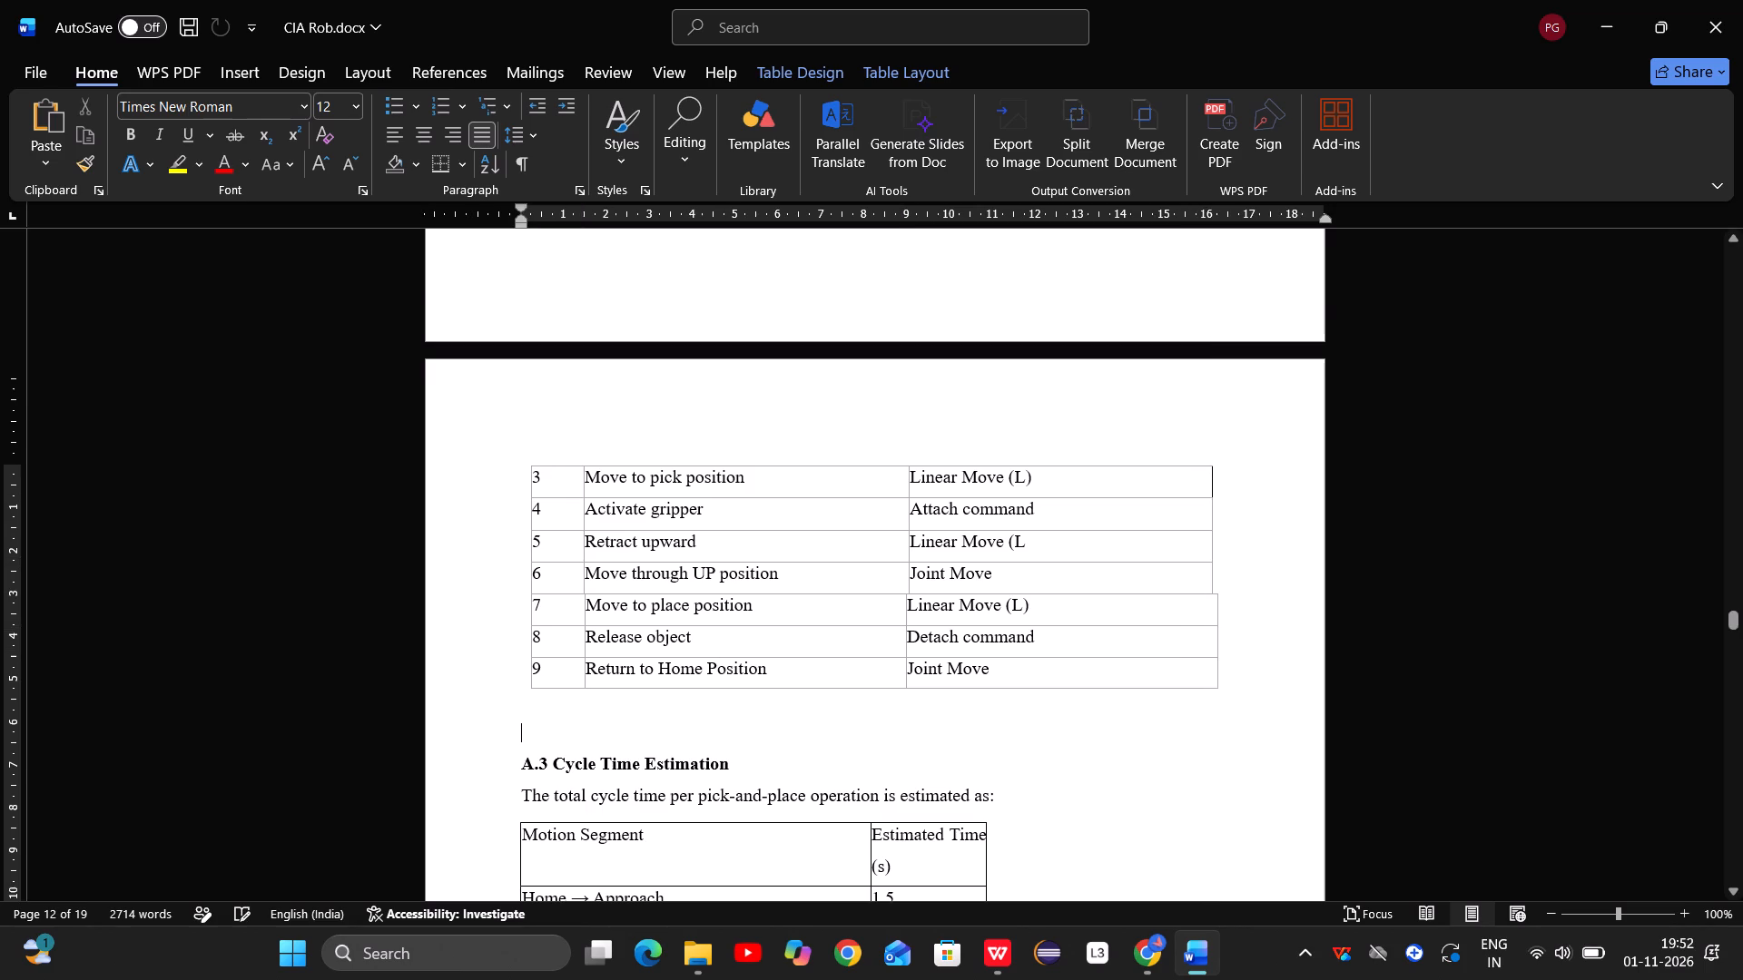
Remove the list number and indent from the COMPARATIVE ANALYSIS heading, keeping the heading on its own line.
scroll(1180, 744, down, 2)
scroll(757, 710, down, 1)
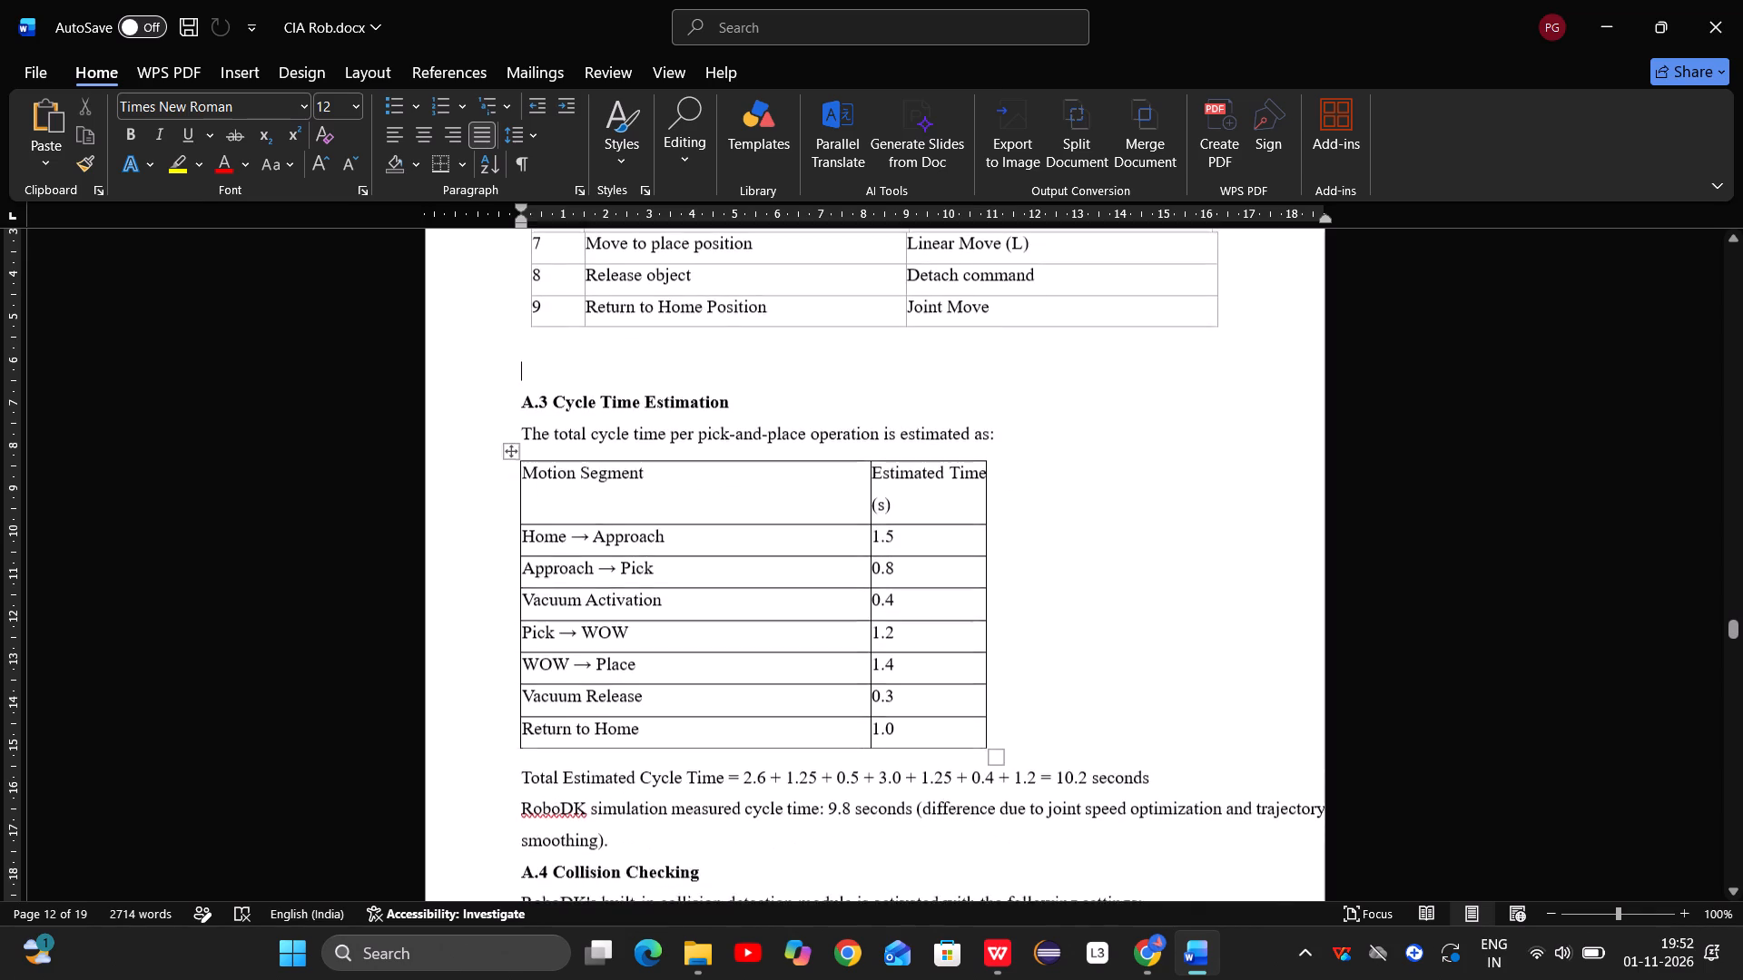
scroll(757, 710, down, 4)
scroll(757, 710, up, 2)
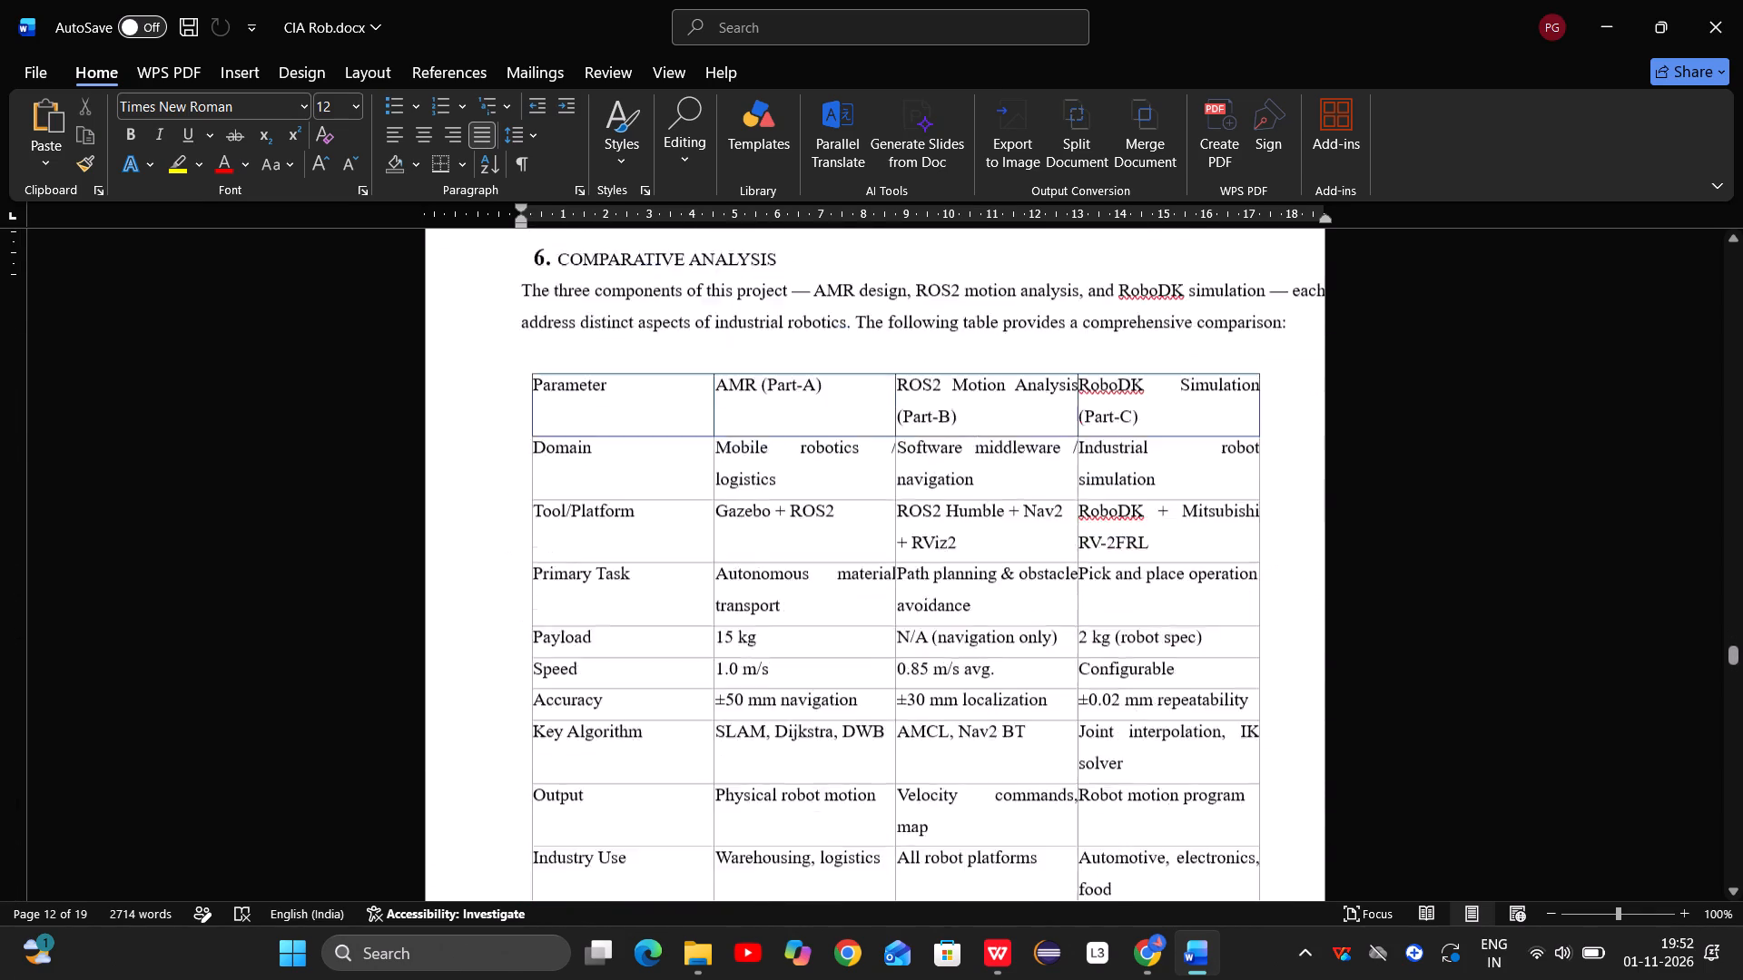
scroll(757, 710, up, 1)
click(570, 437)
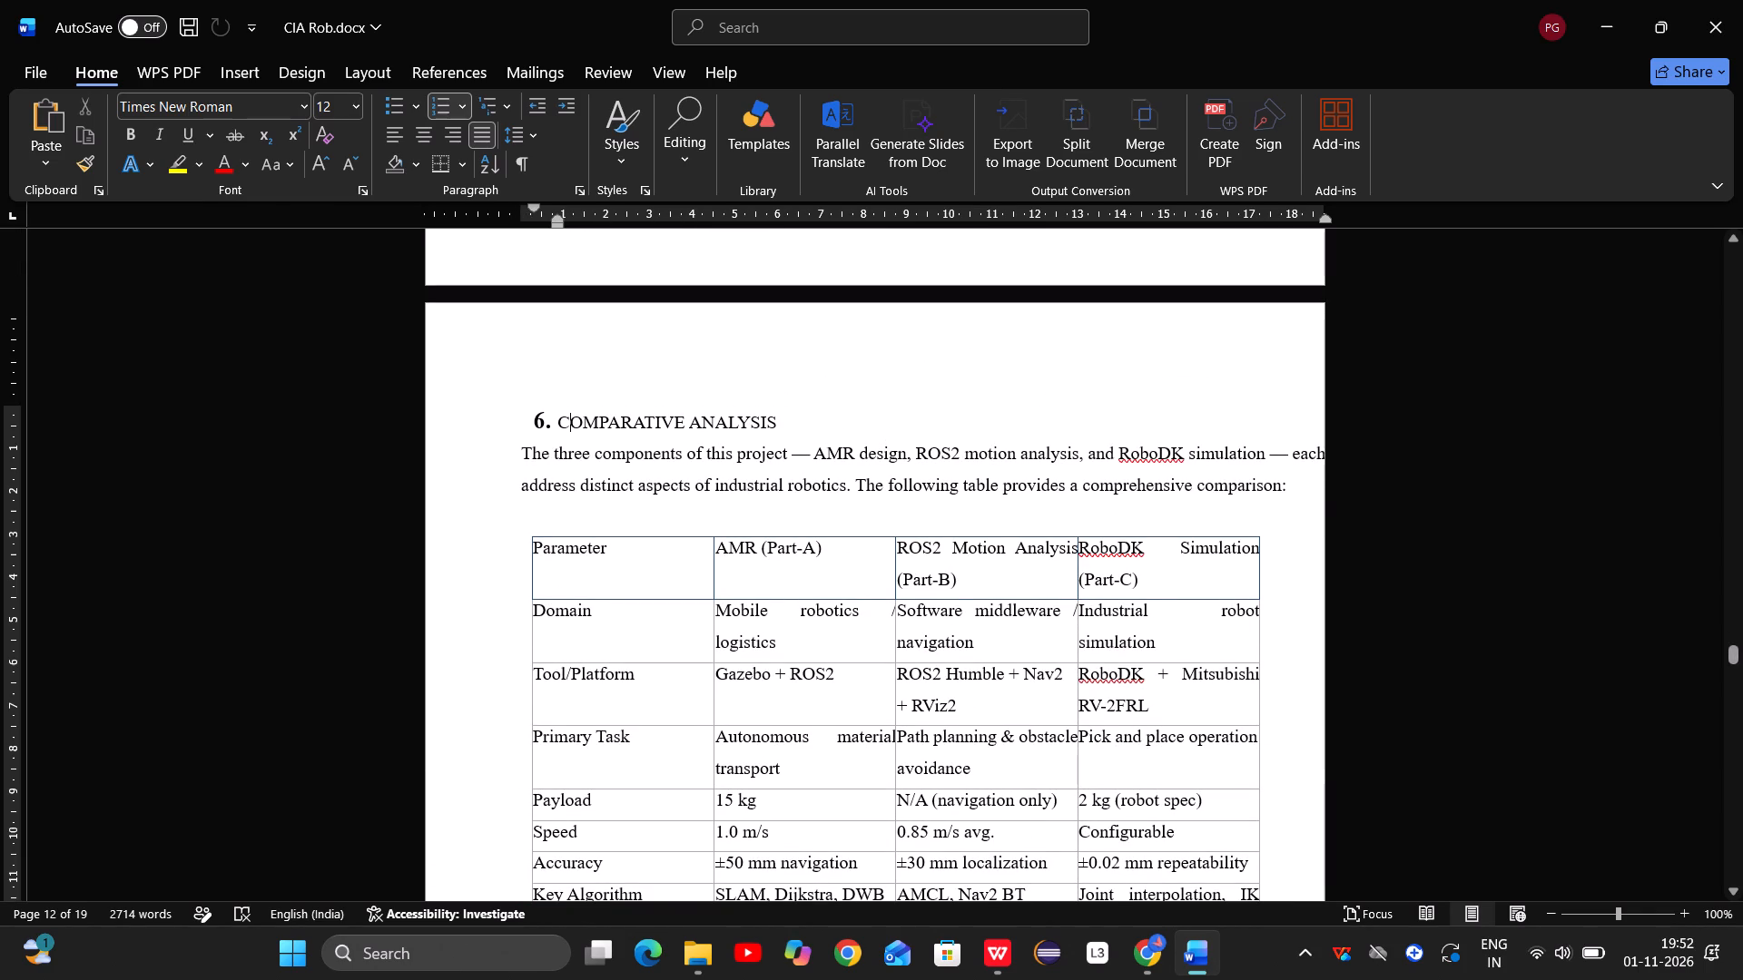
click(556, 423)
key(BackSpace)
key(BackSpace)
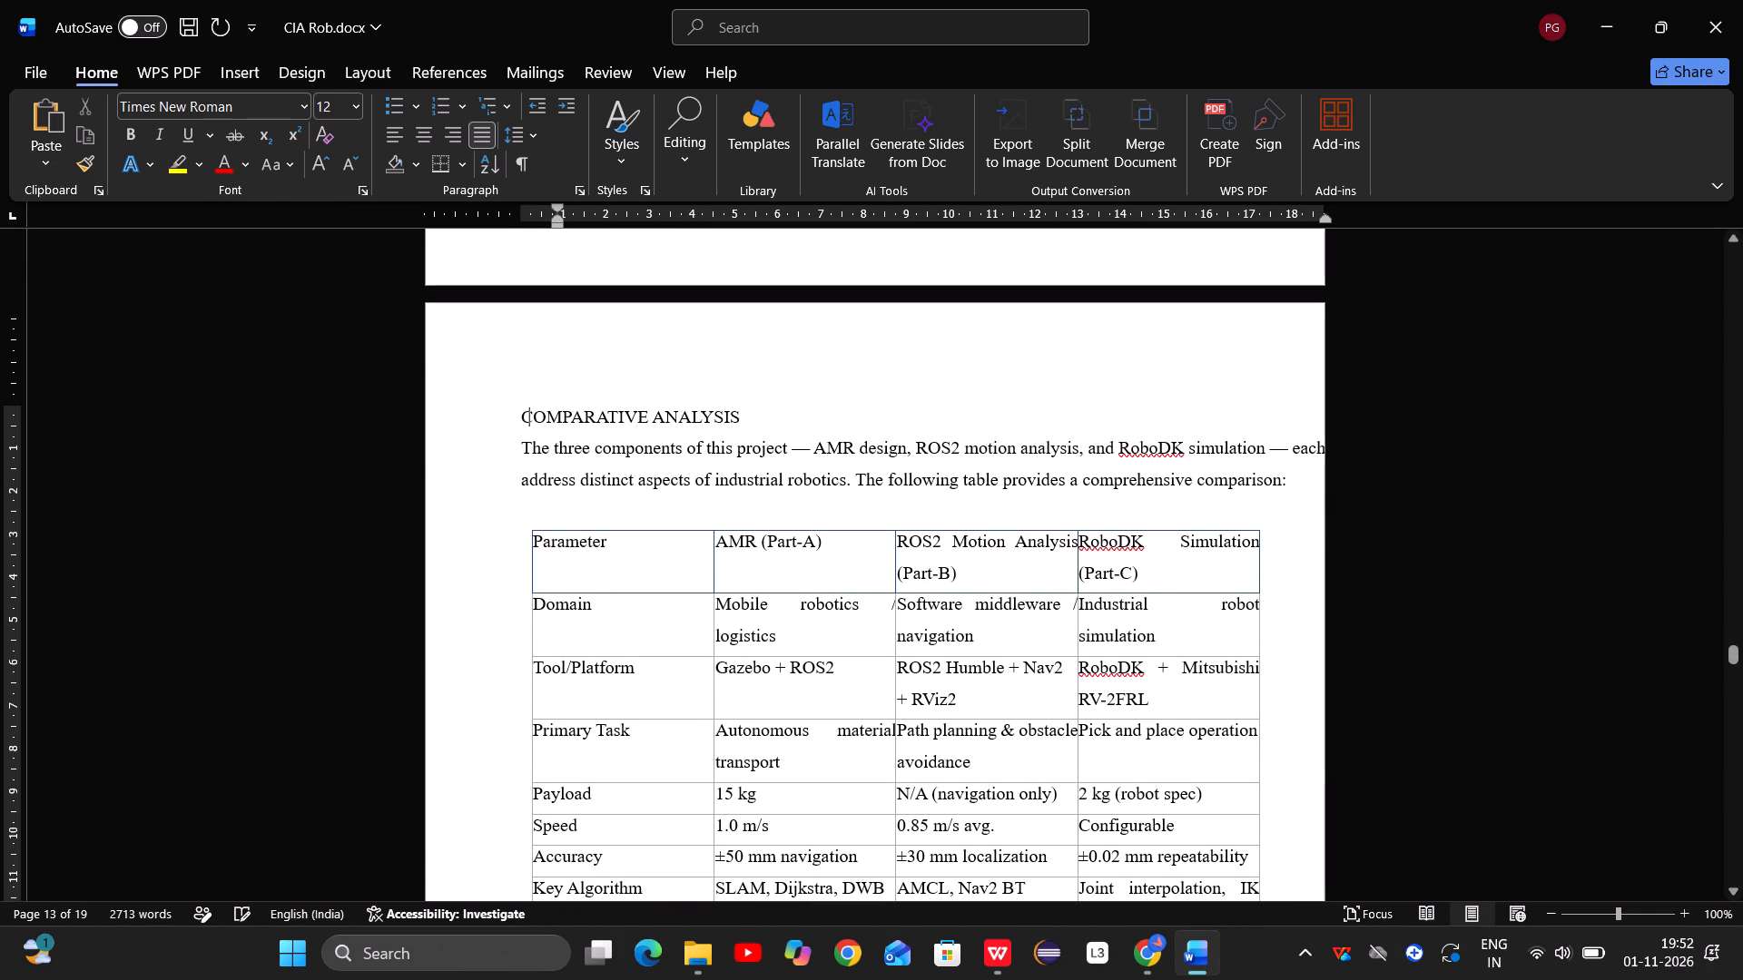
key(BackSpace)
key(Return)
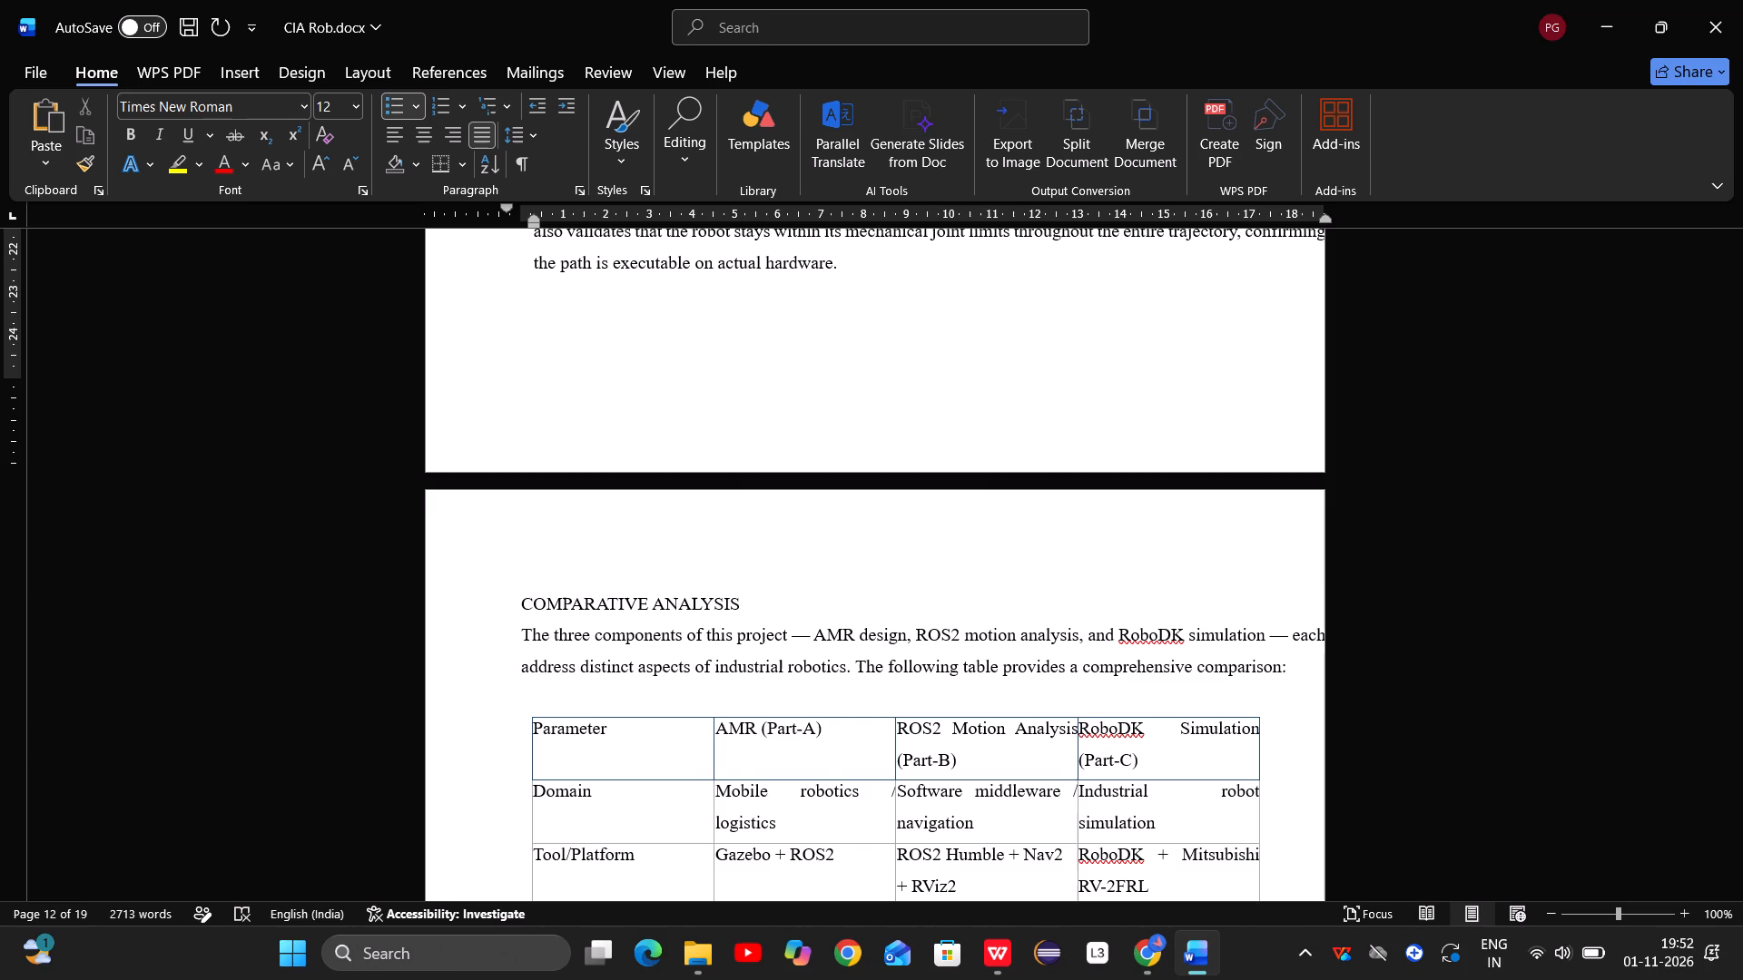
Make the COMPARATIVE ANALYSIS heading bold.
drag(523, 600, 773, 605)
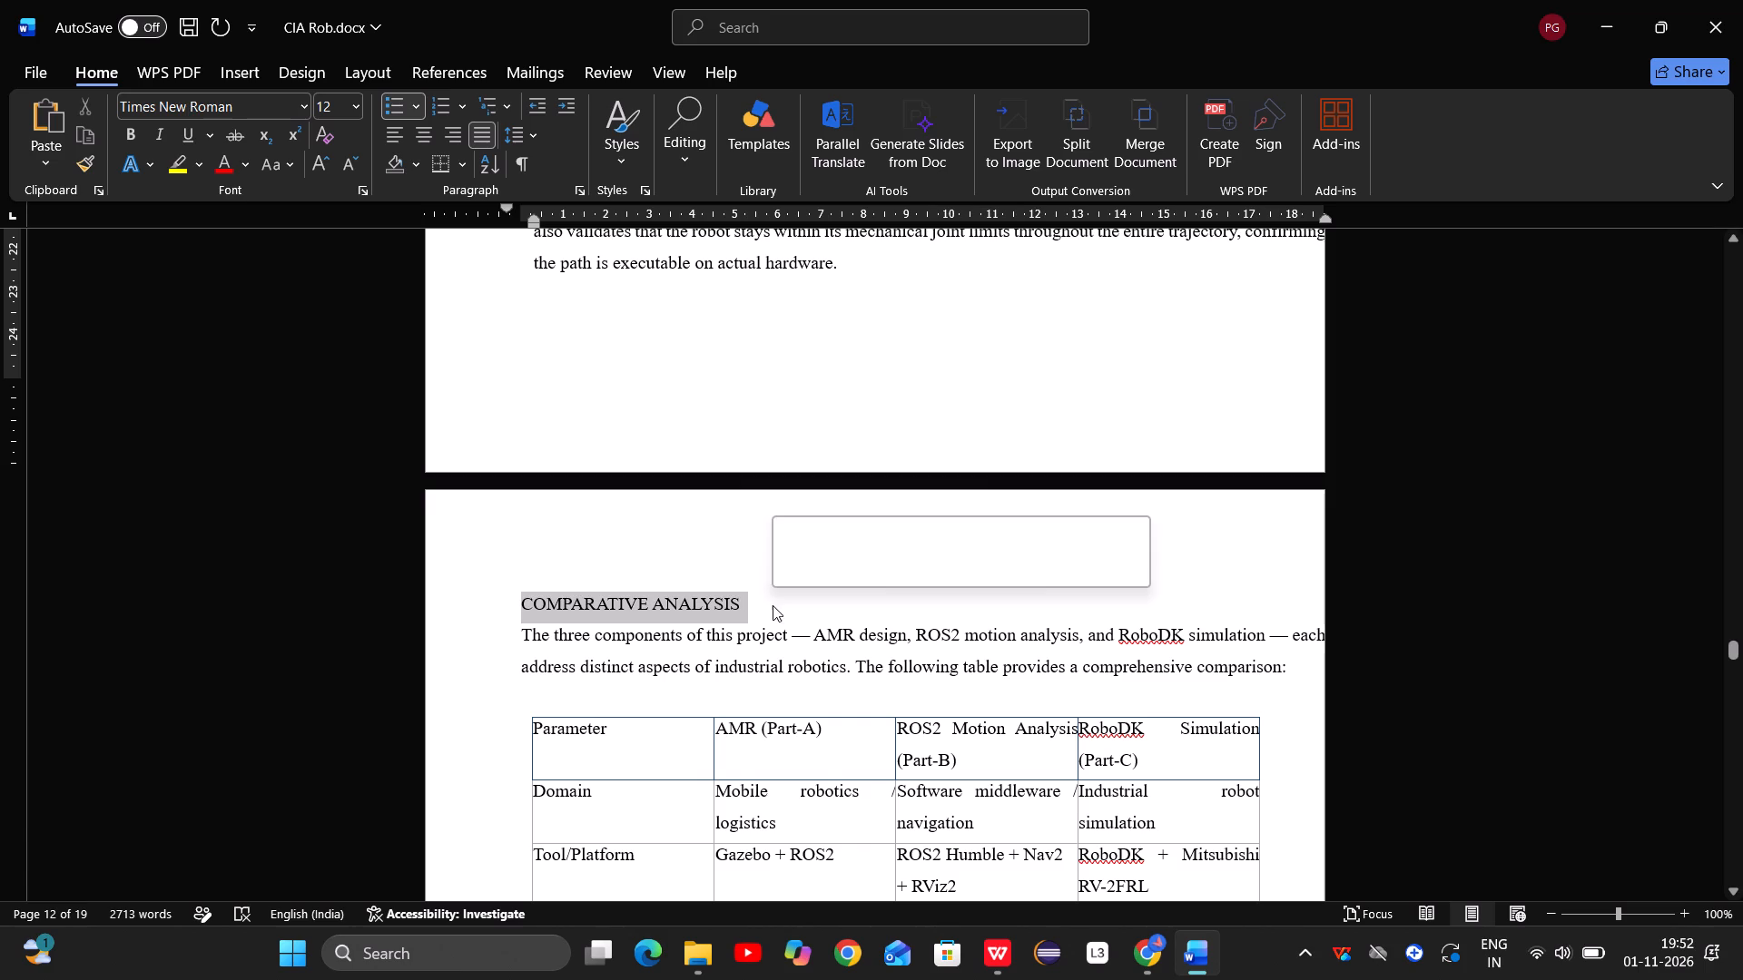
click(788, 562)
click(770, 617)
Remove the list number and indent from the RESULTS AND DISCUSSION heading, keeping the heading on its own line.
scroll(770, 617, down, 1)
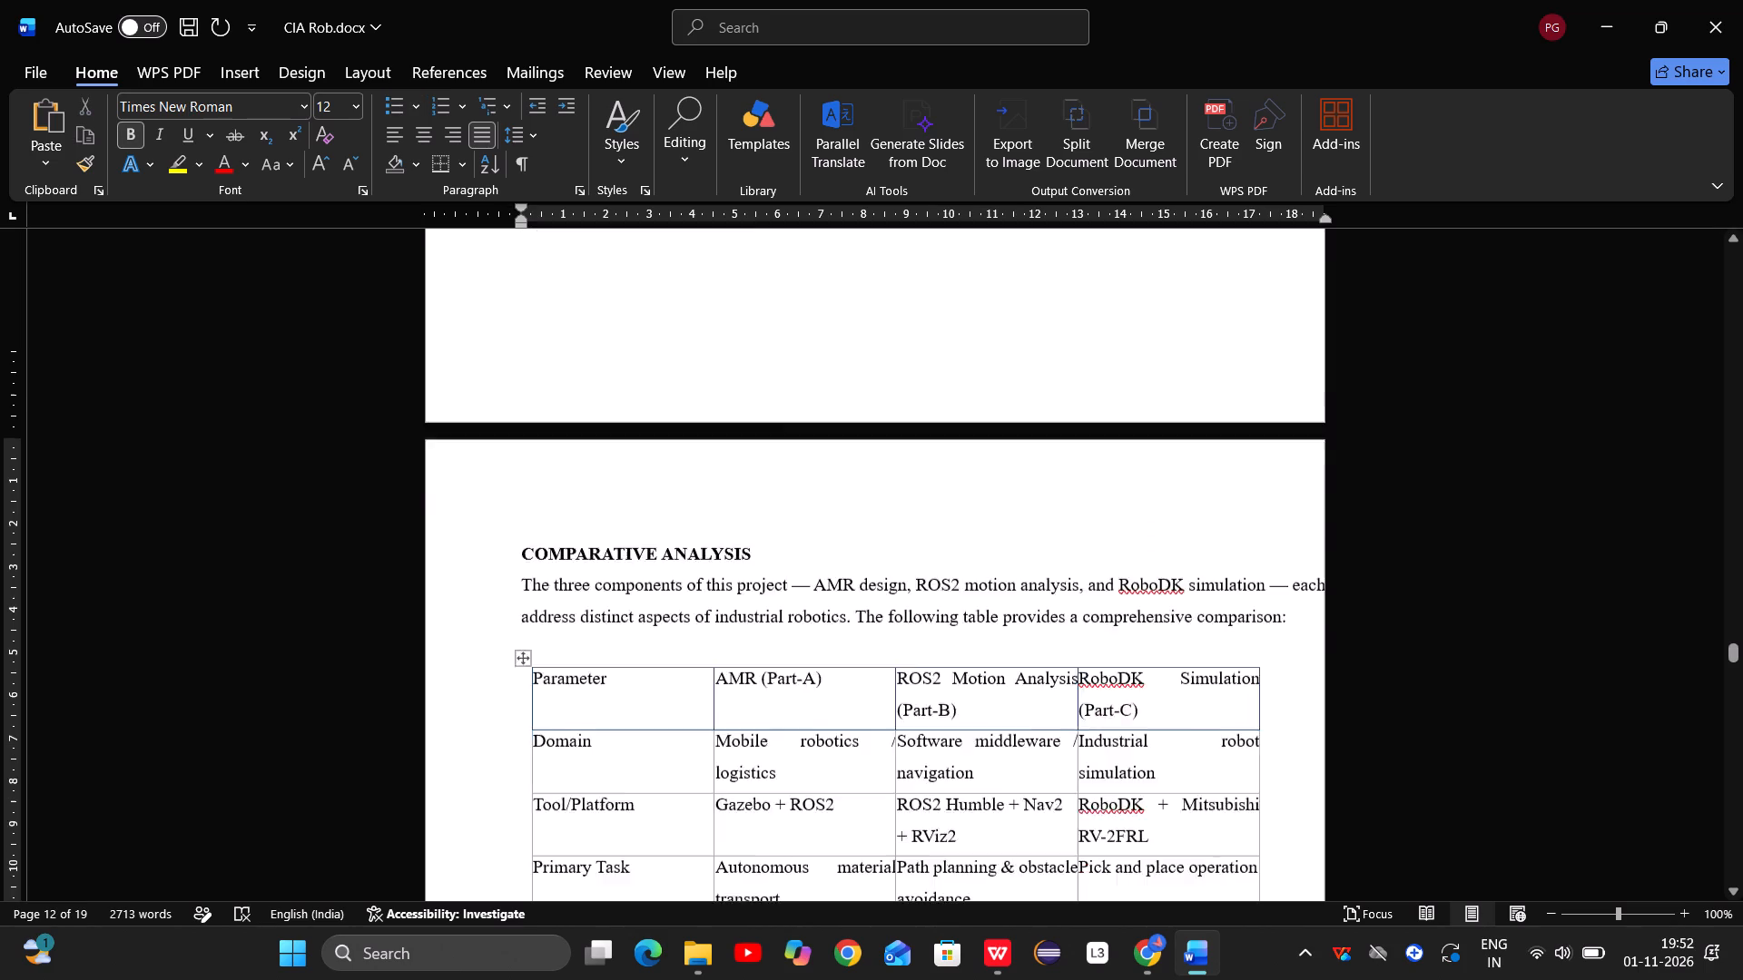
scroll(770, 617, down, 4)
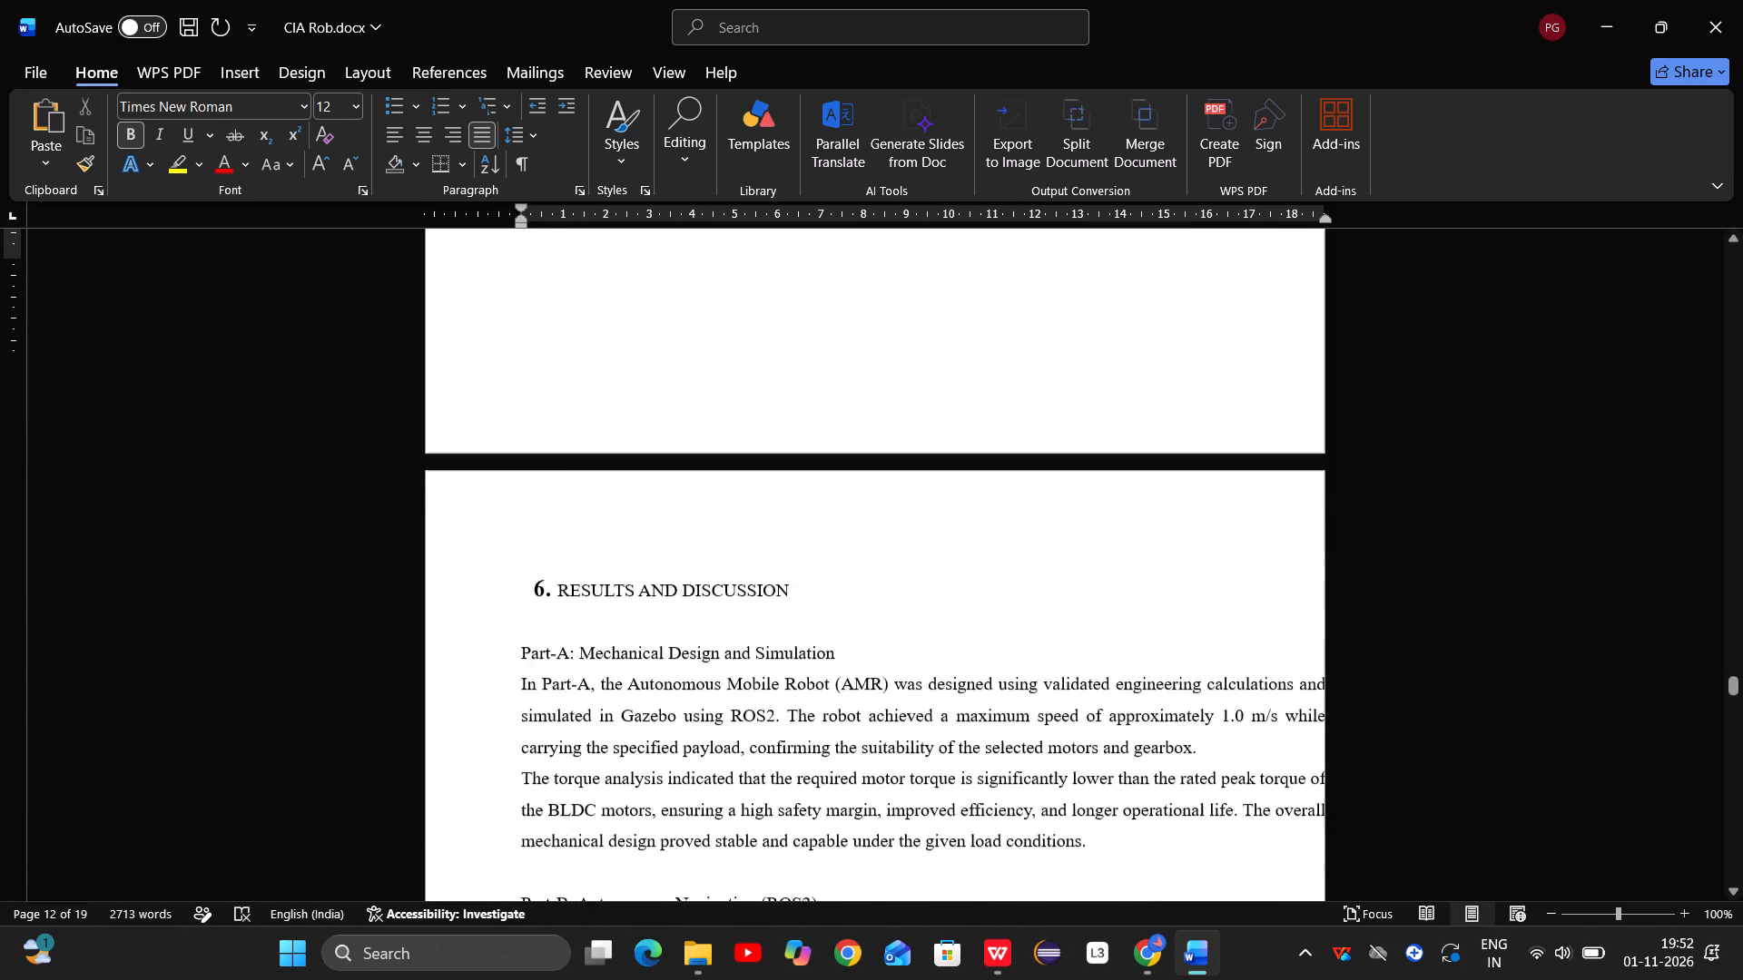
scroll(770, 617, down, 1)
click(566, 476)
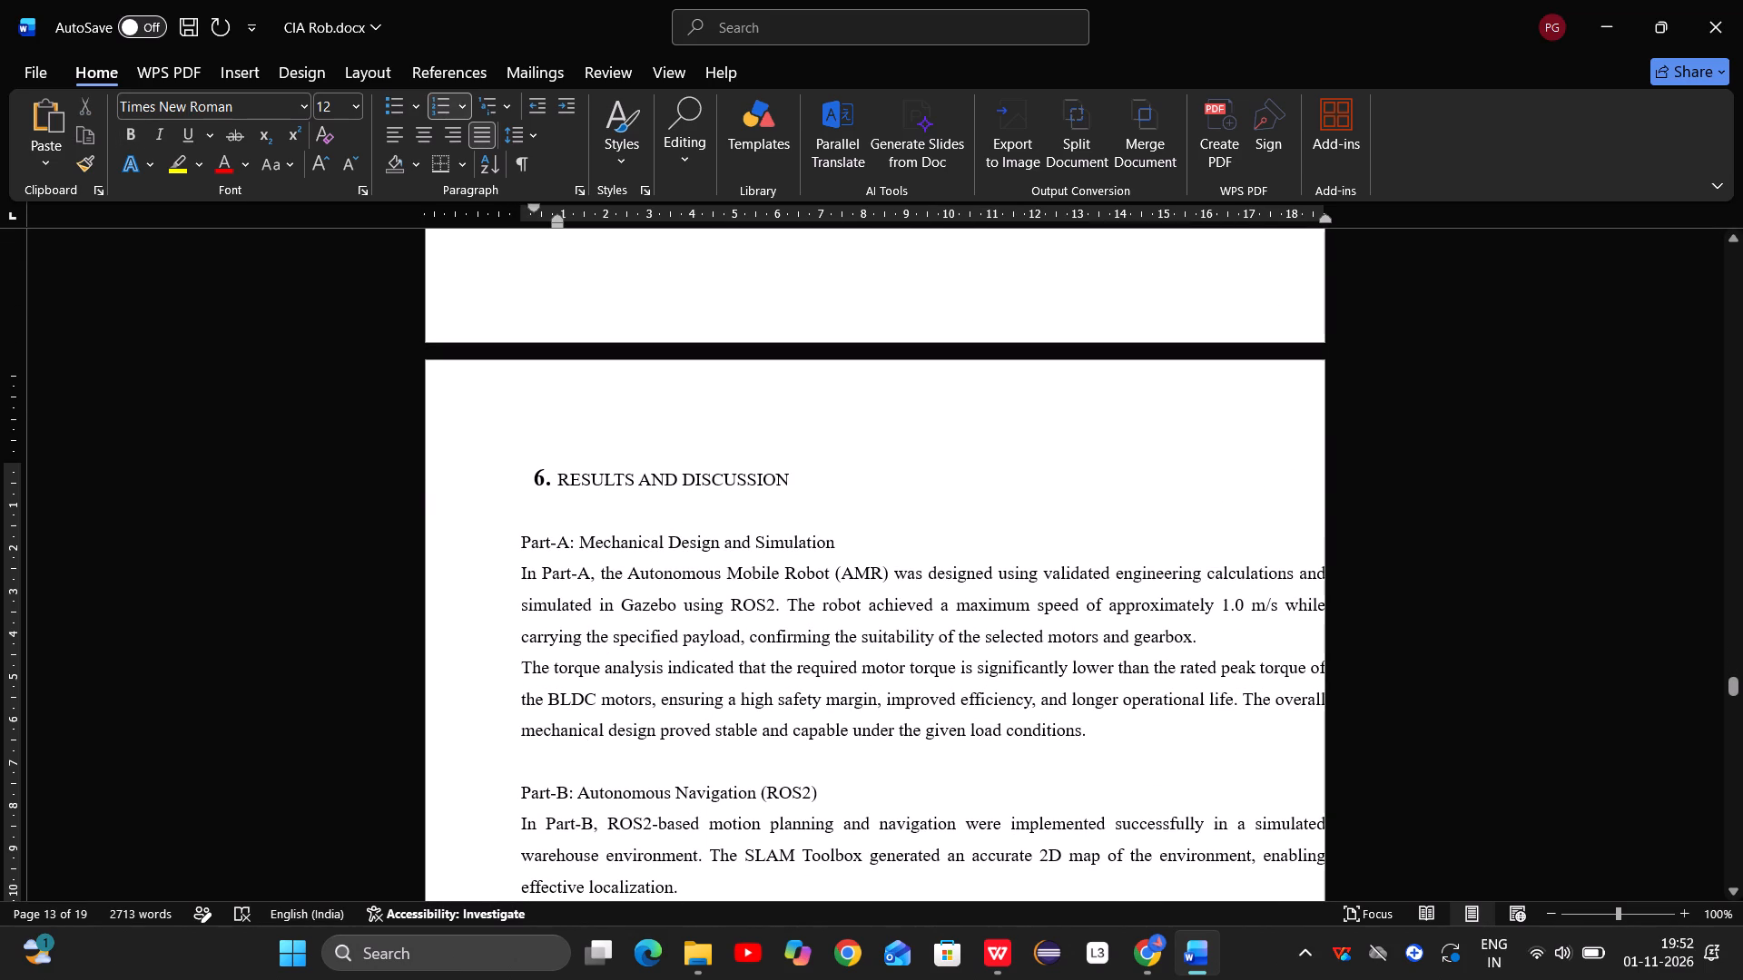
key(Left)
key(BackSpace)
key(BackSpace)
key(BackSpace)
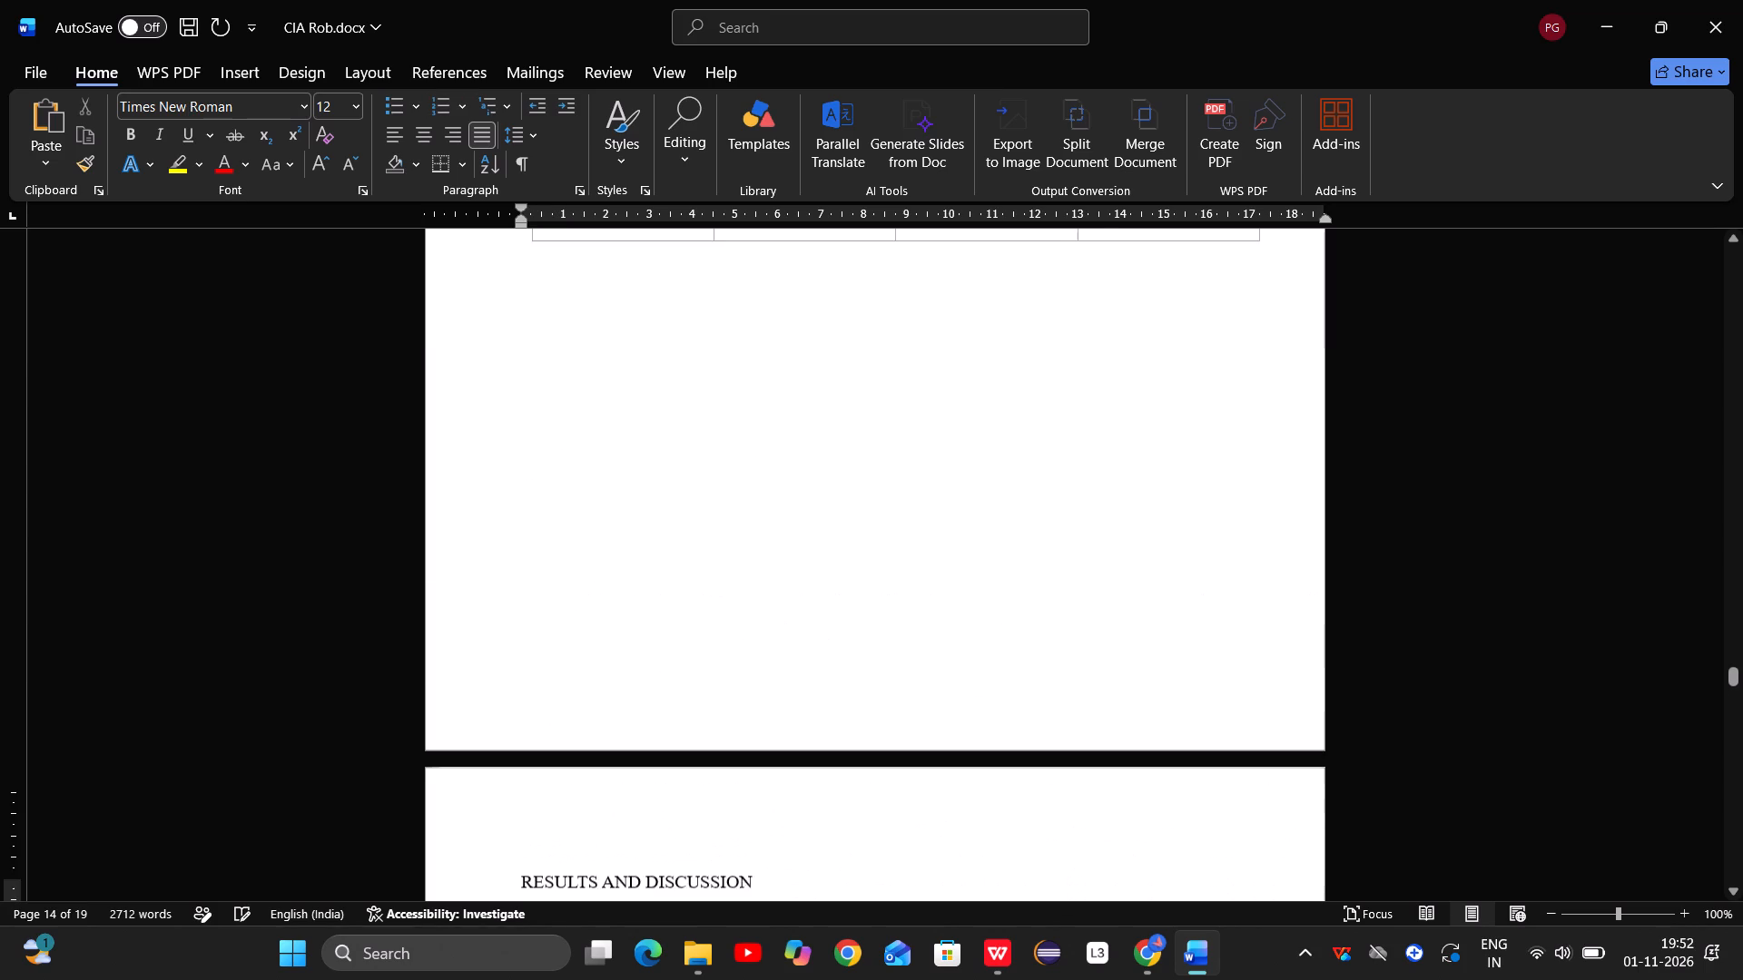
key(Return)
Make the RESULTS AND DISCUSSION heading bold.
scroll(566, 476, down, 1)
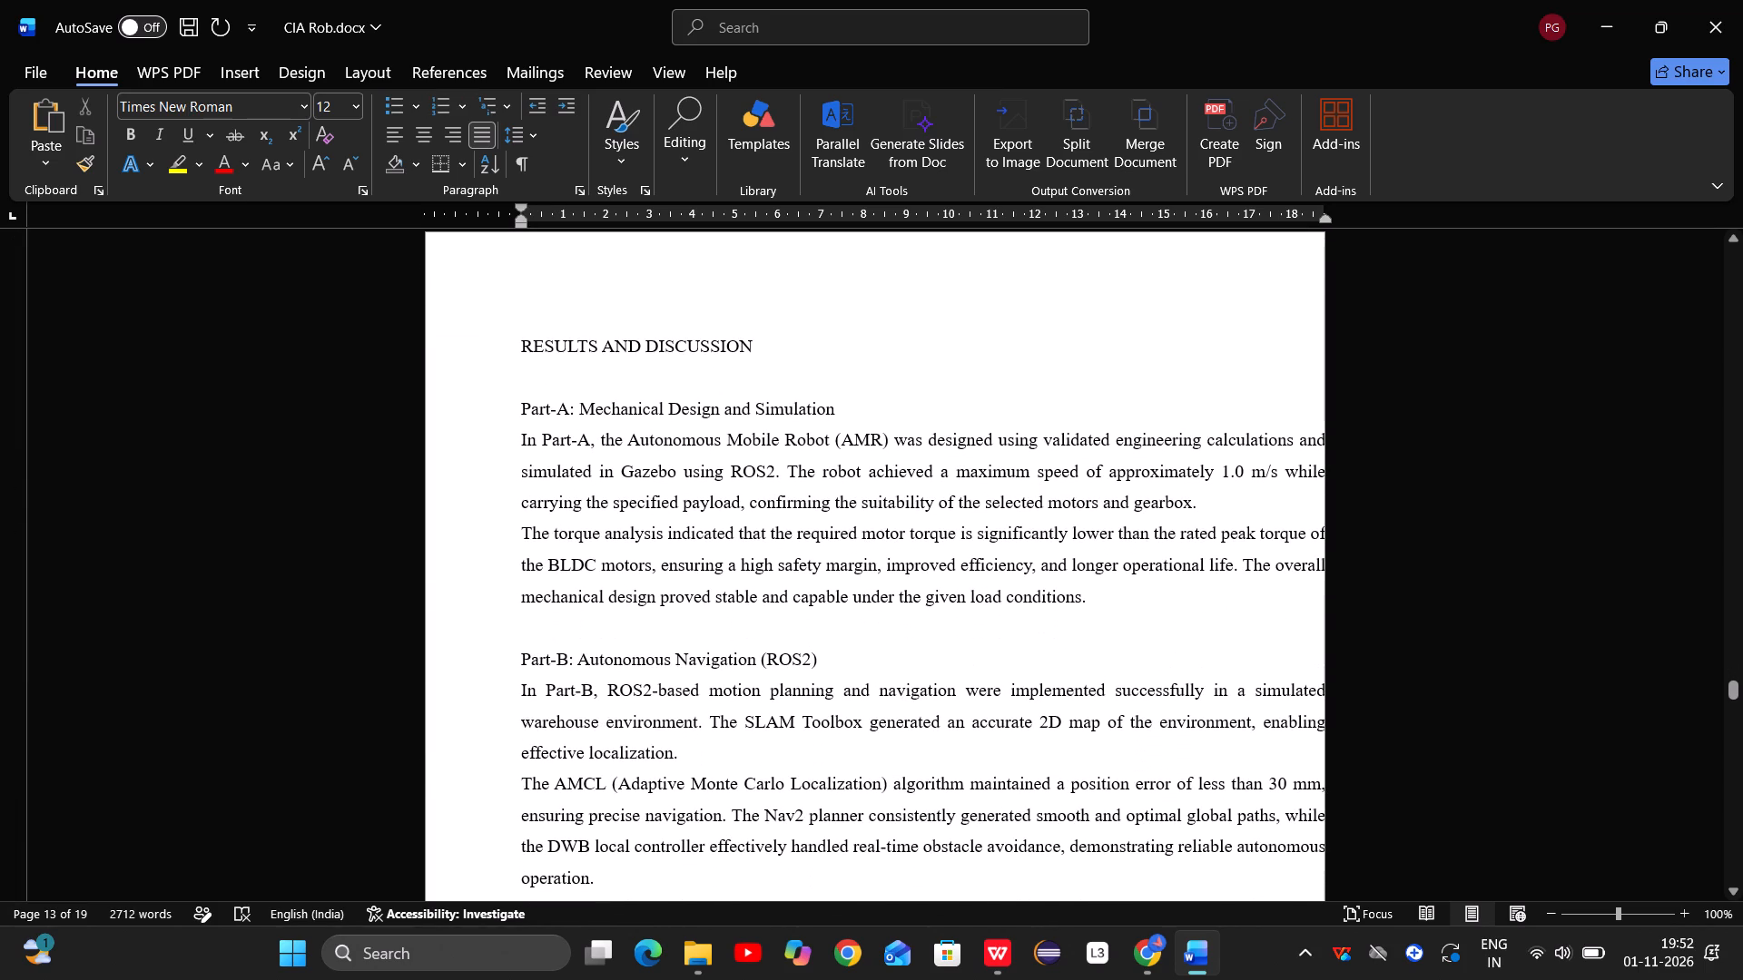
drag(502, 336, 773, 358)
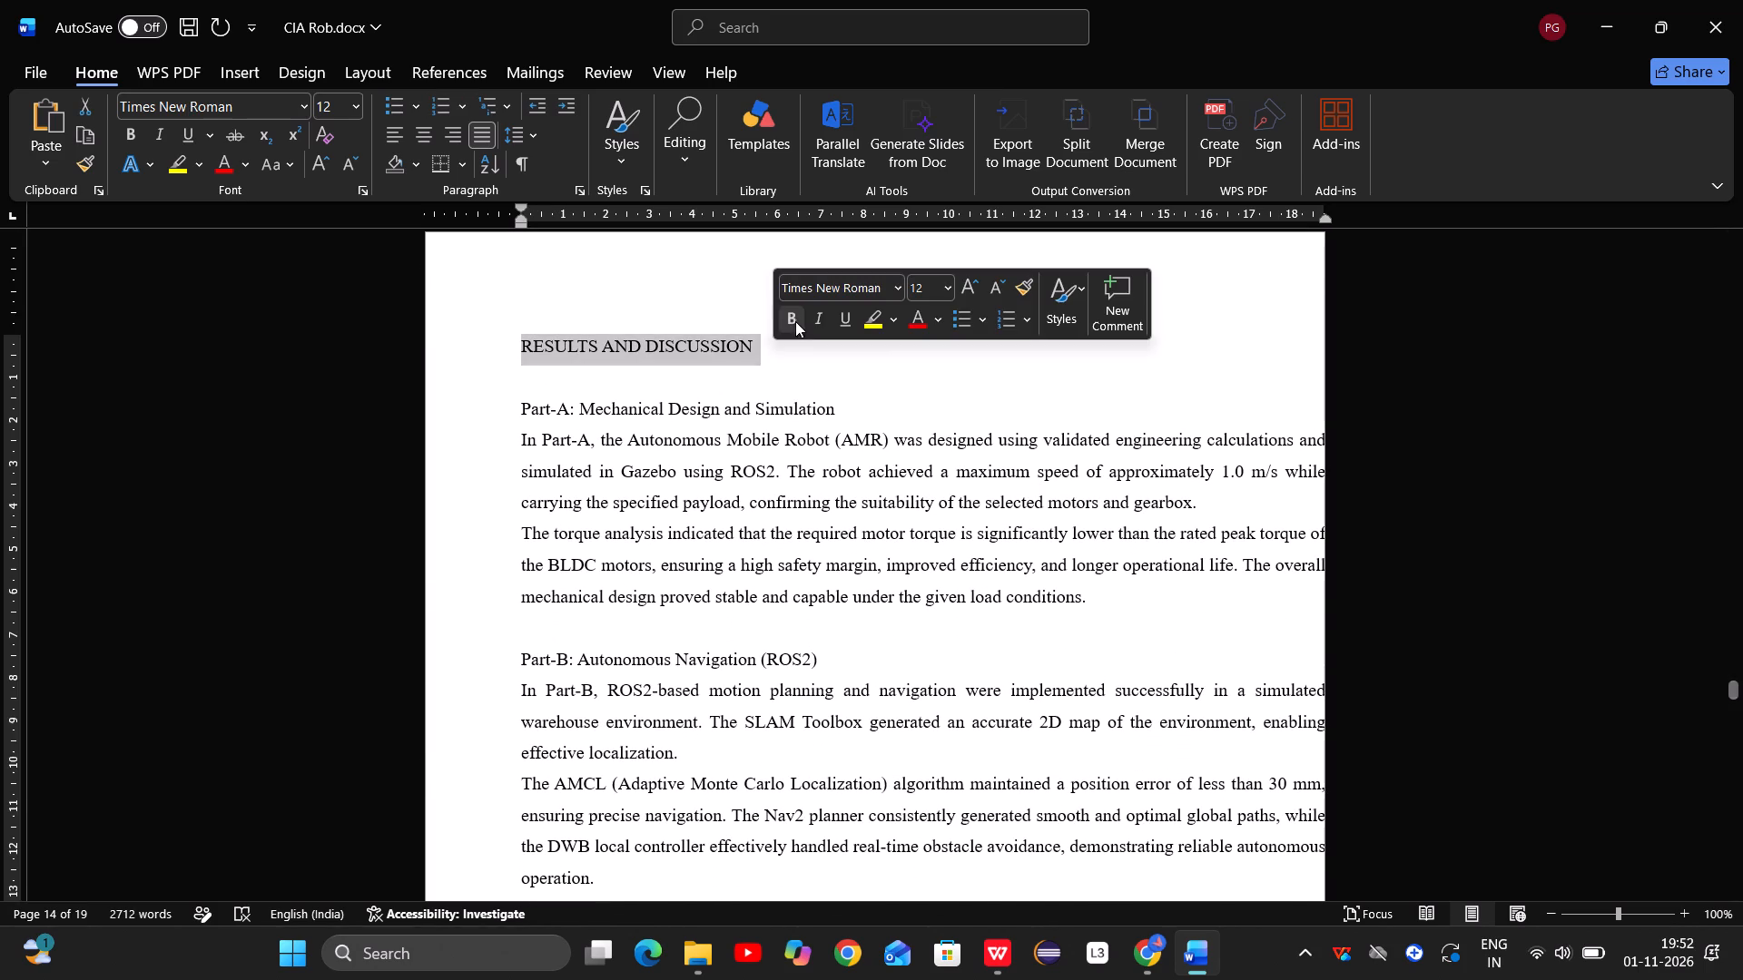
click(796, 317)
click(801, 415)
Delete the Part-A mechanical design and Part-B autonomous navigation subsections under RESULTS AND DISCUSSION, leaving the industrial robot subsection.
scroll(801, 415, down, 1)
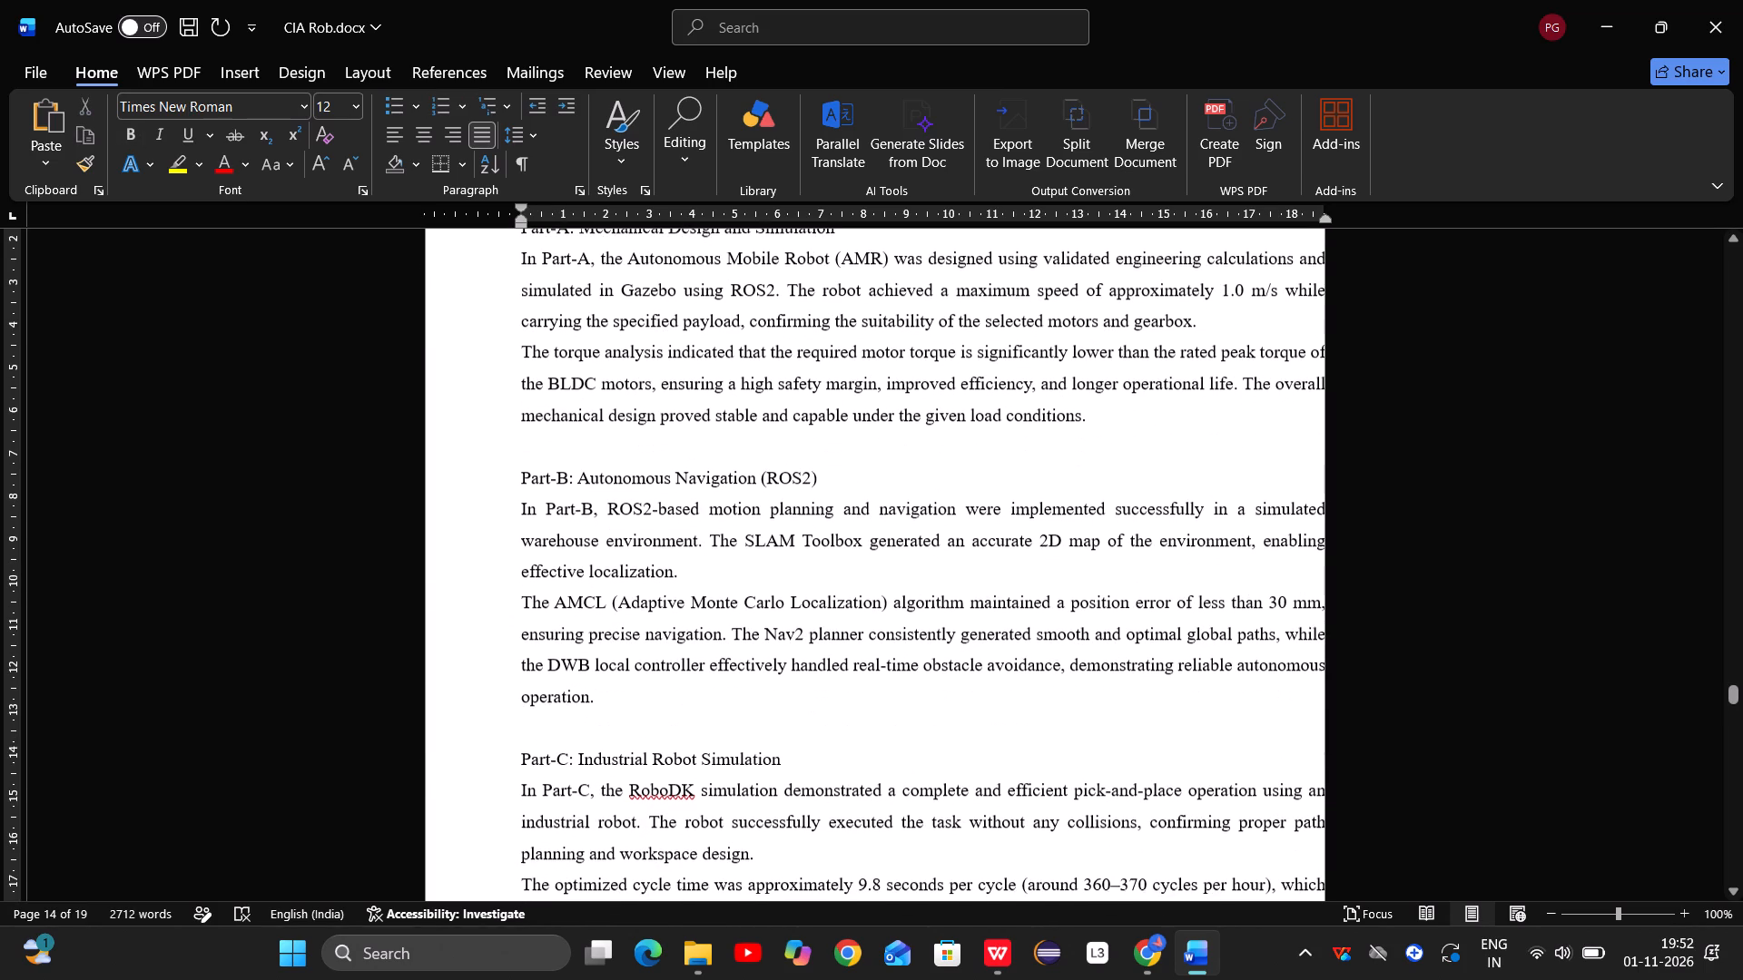
scroll(801, 415, down, 1)
scroll(801, 415, up, 1)
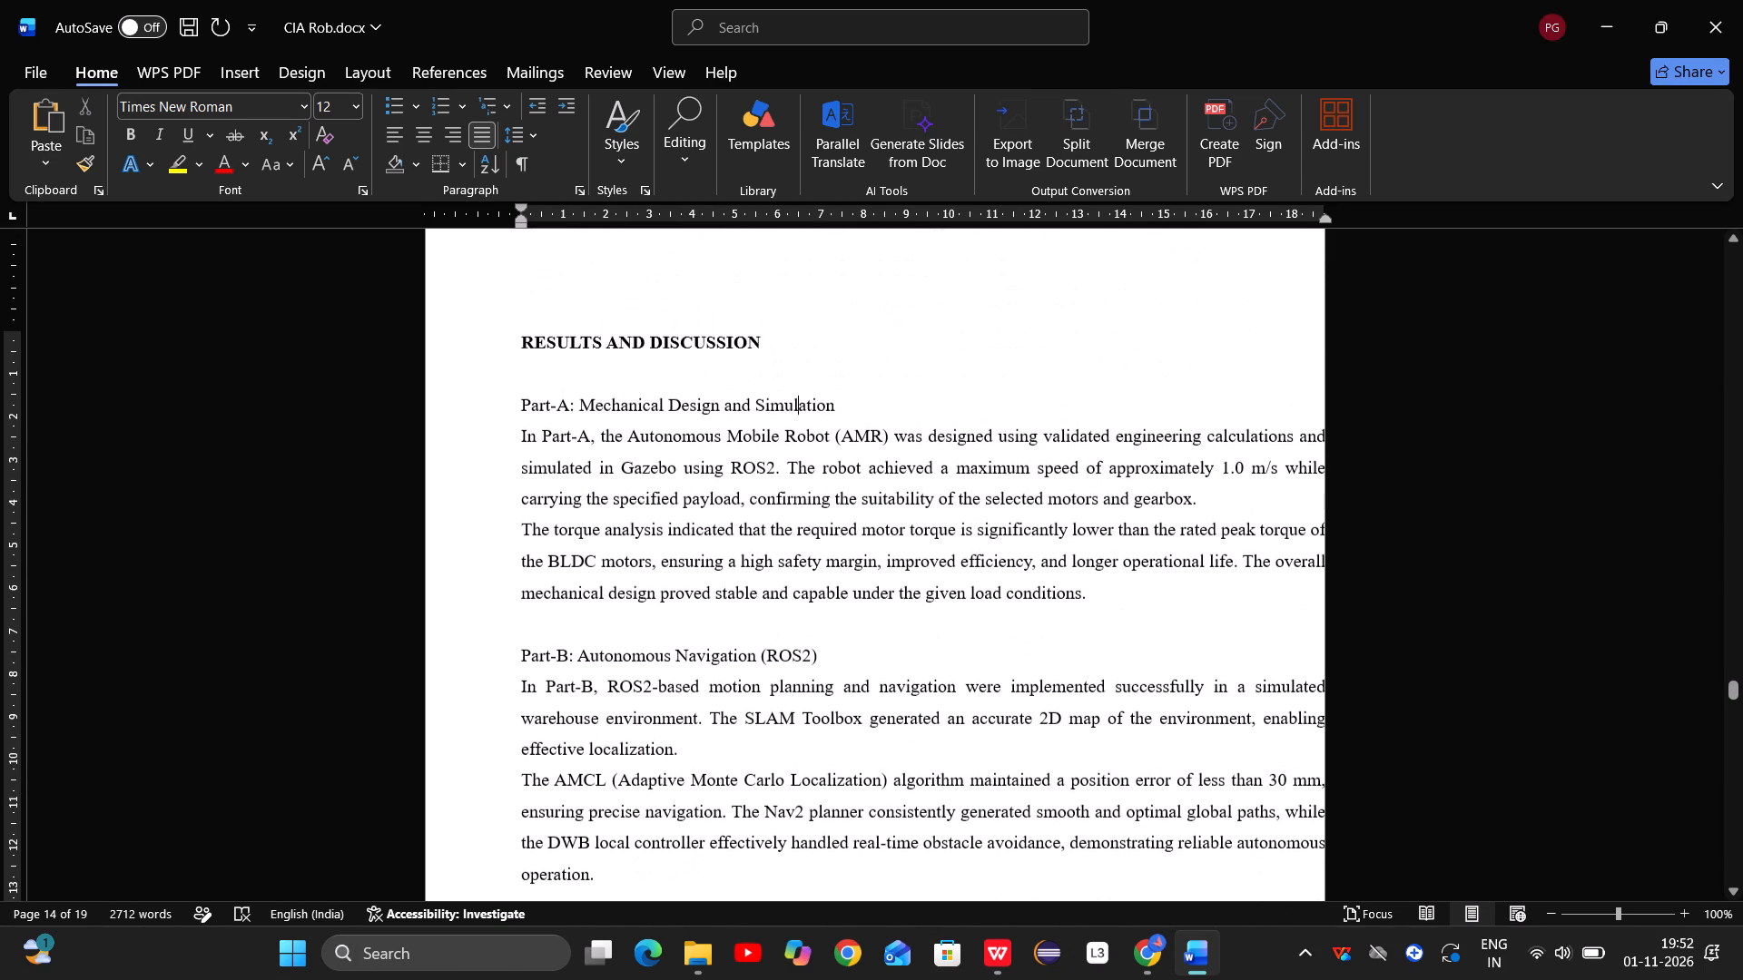
drag(523, 407, 924, 787)
scroll(1051, 949, up, 1)
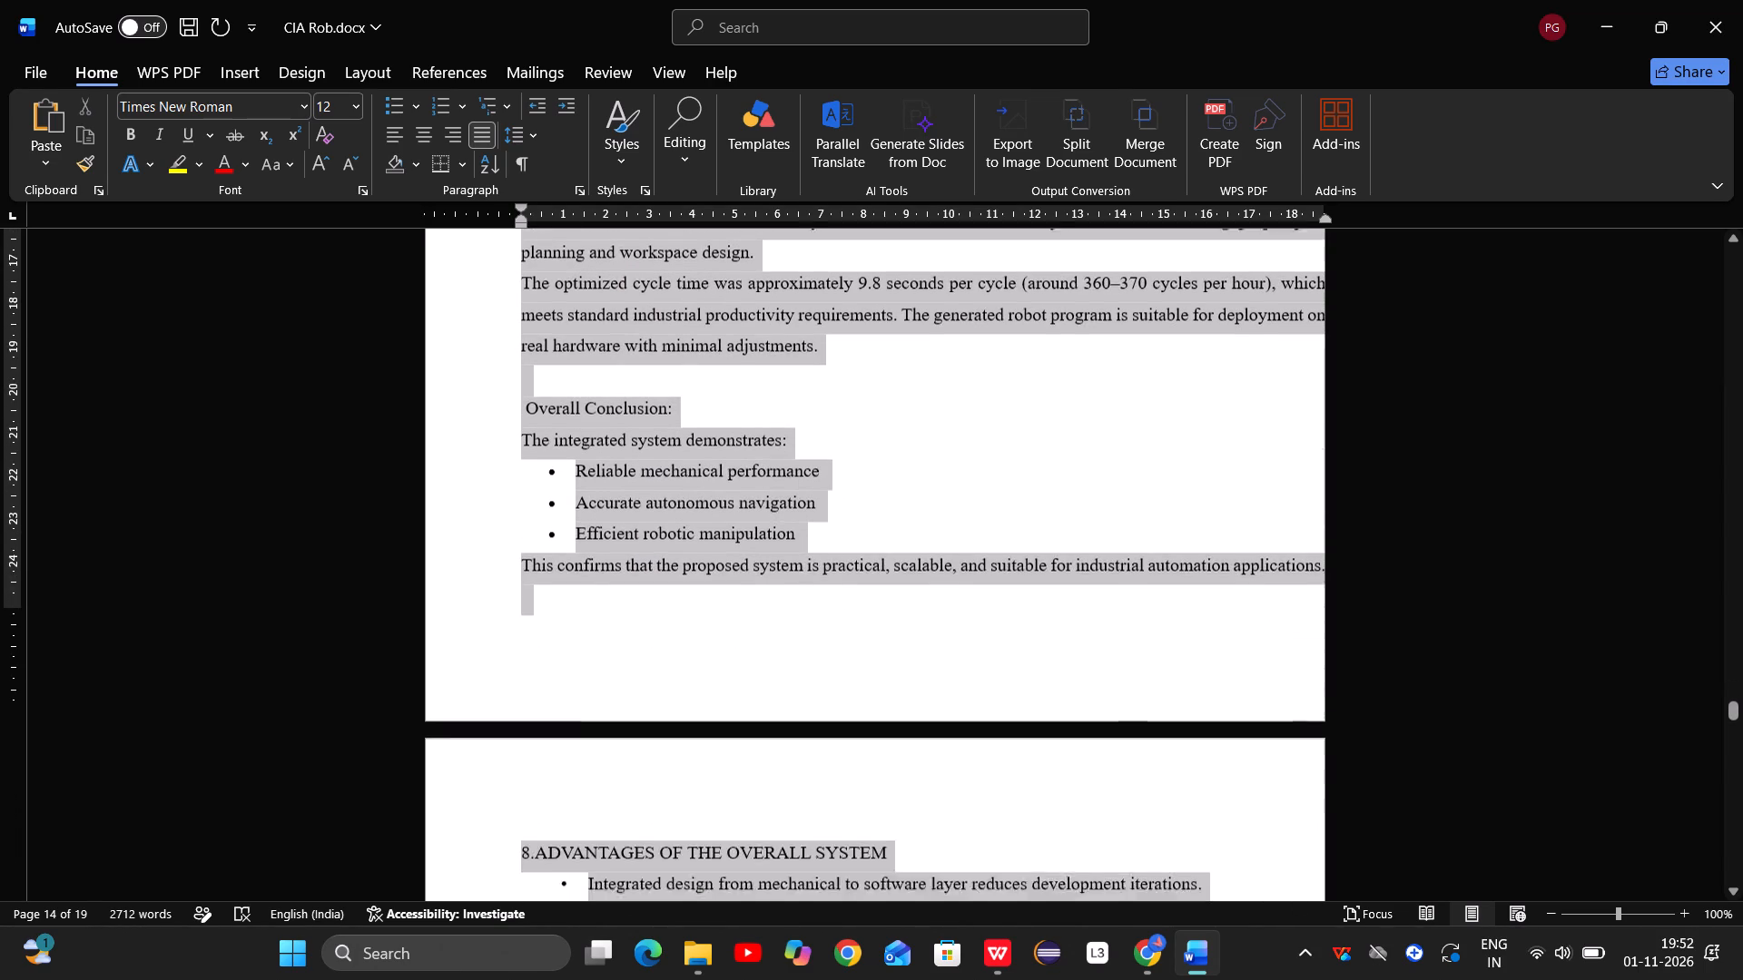
drag(924, 787, 803, 211)
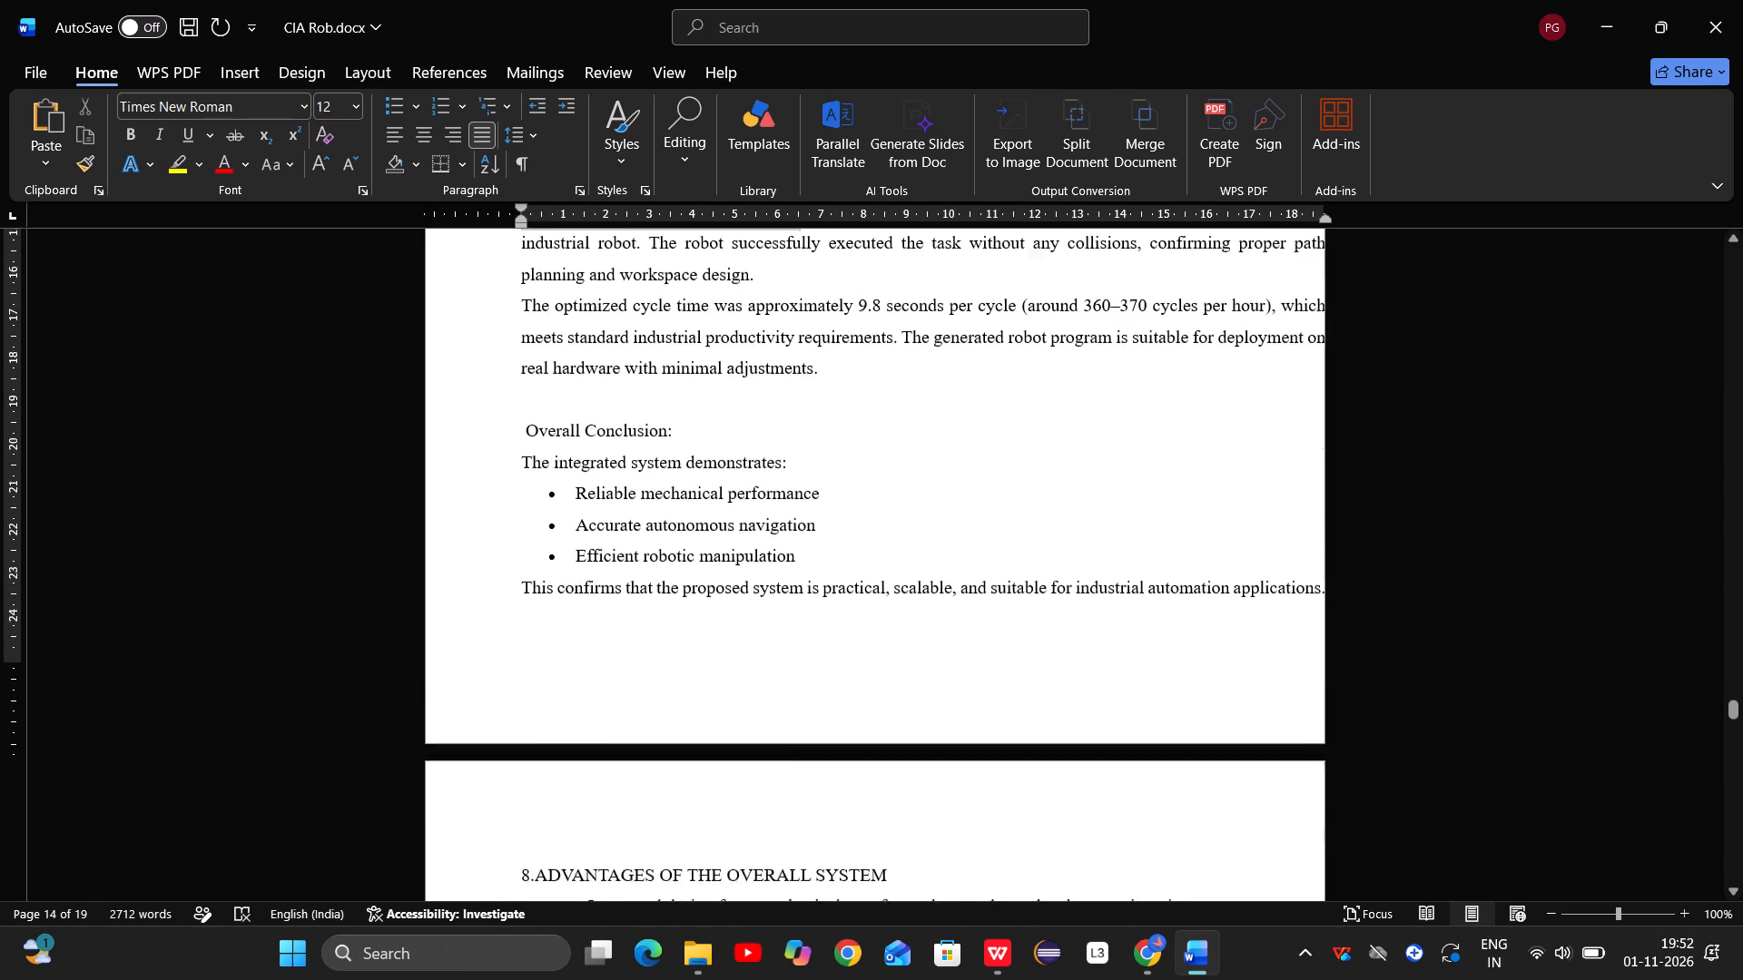
drag(803, 211, 763, 266)
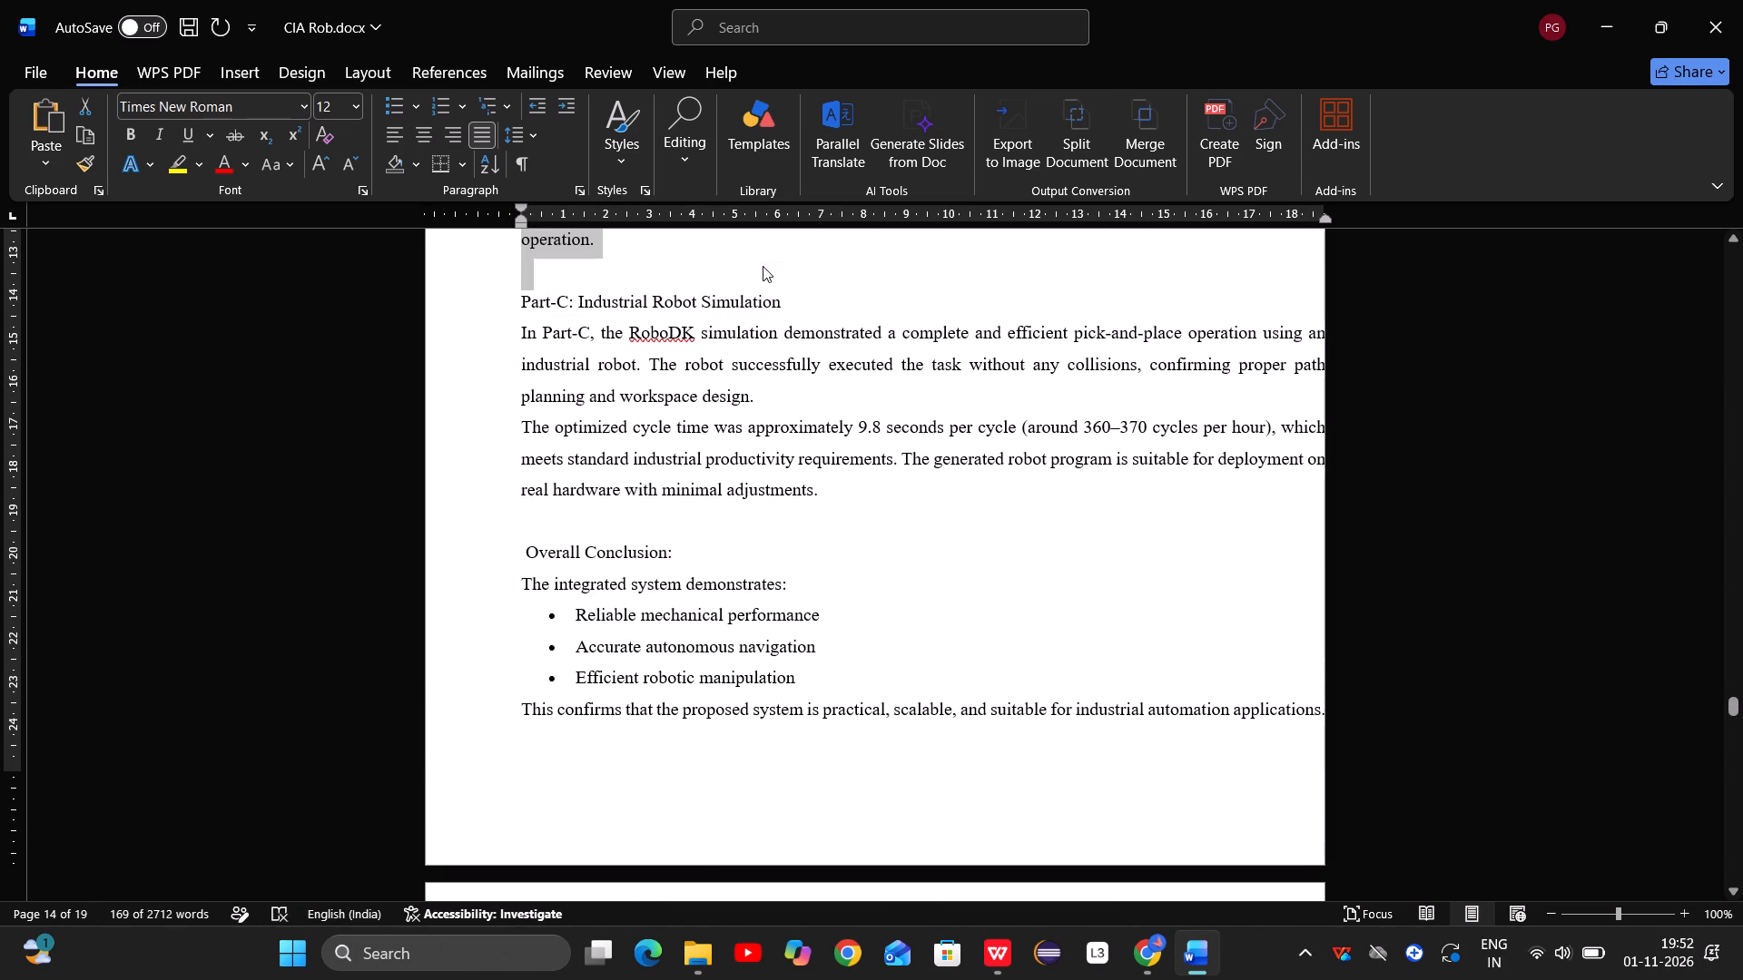
key(Delete)
Relabel the Part-C subheading as "Part-A: Industrial Robot Simulation" under RESULTS AND DISCUSSION.
scroll(556, 277, up, 1)
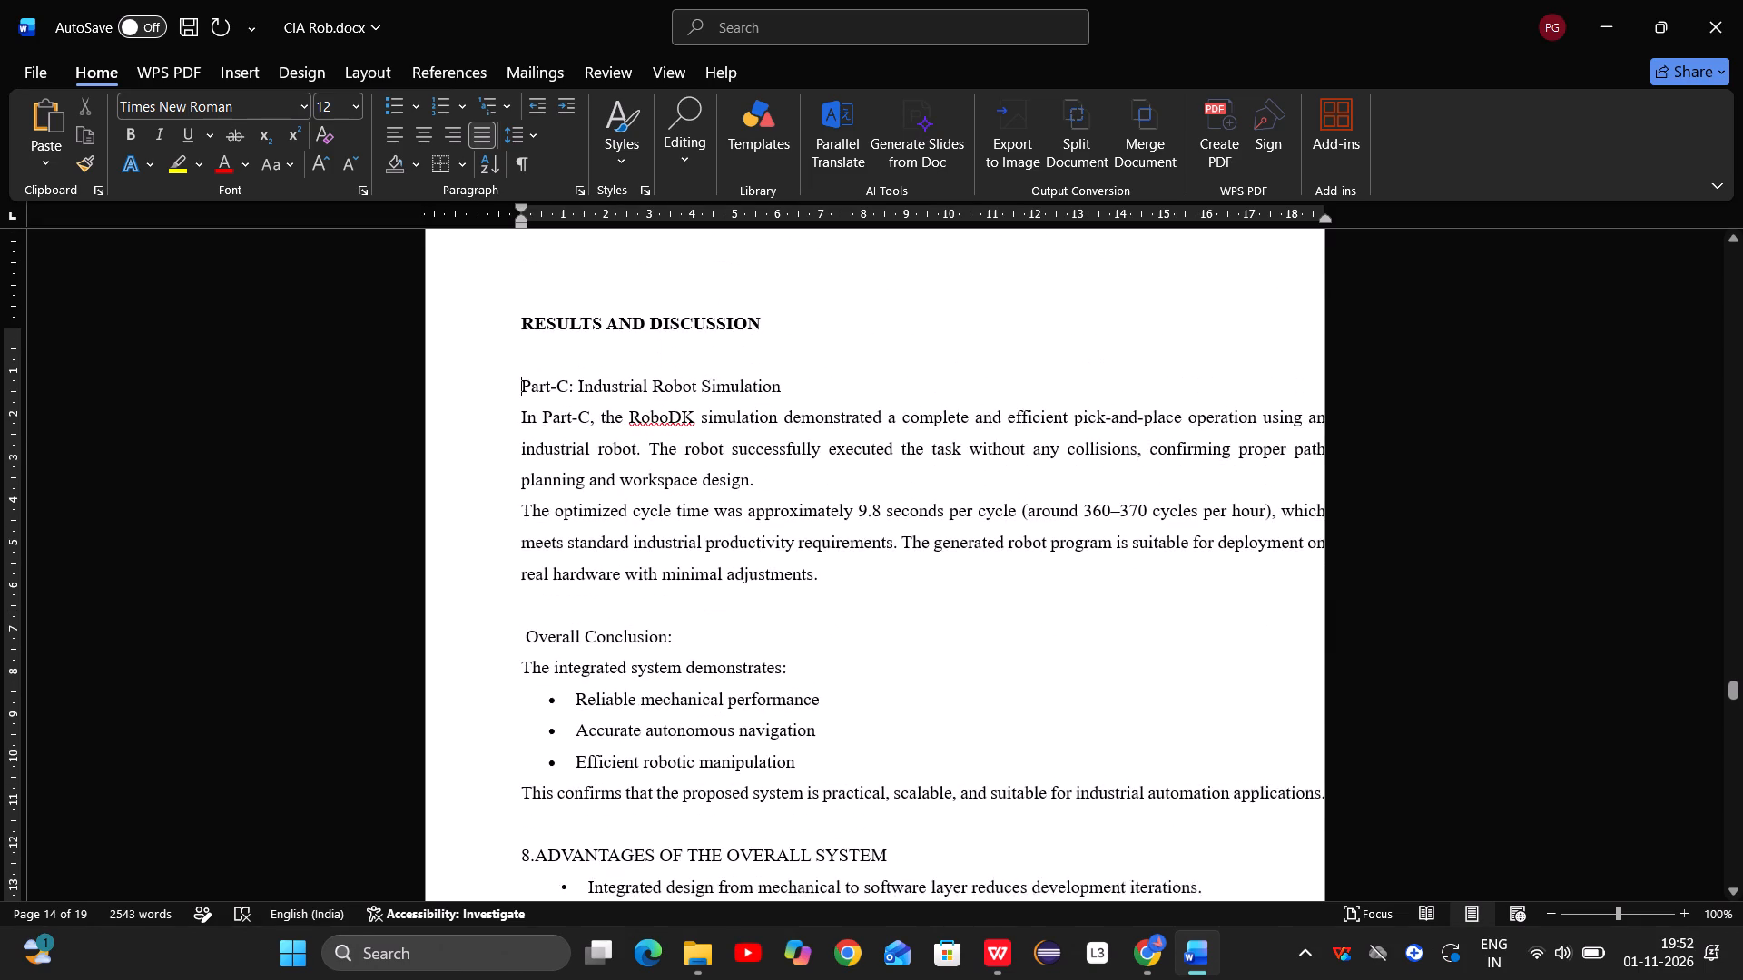
click(571, 397)
key(Left)
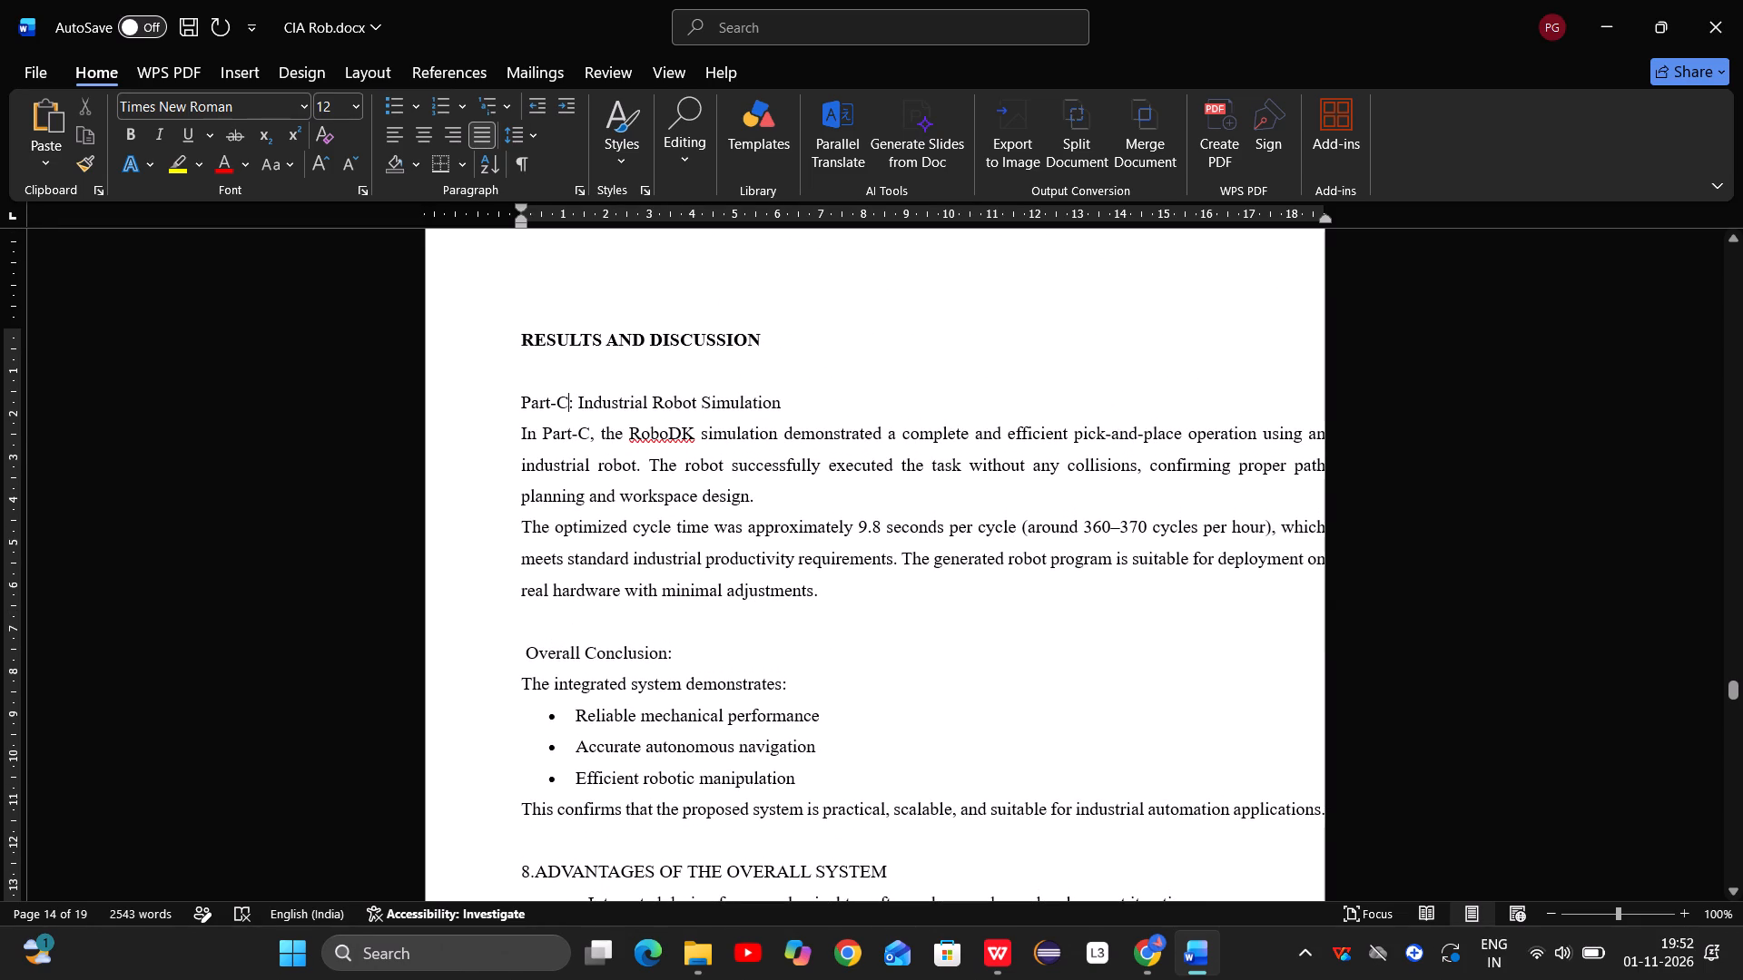
key(backslash)
key(BackSpace)
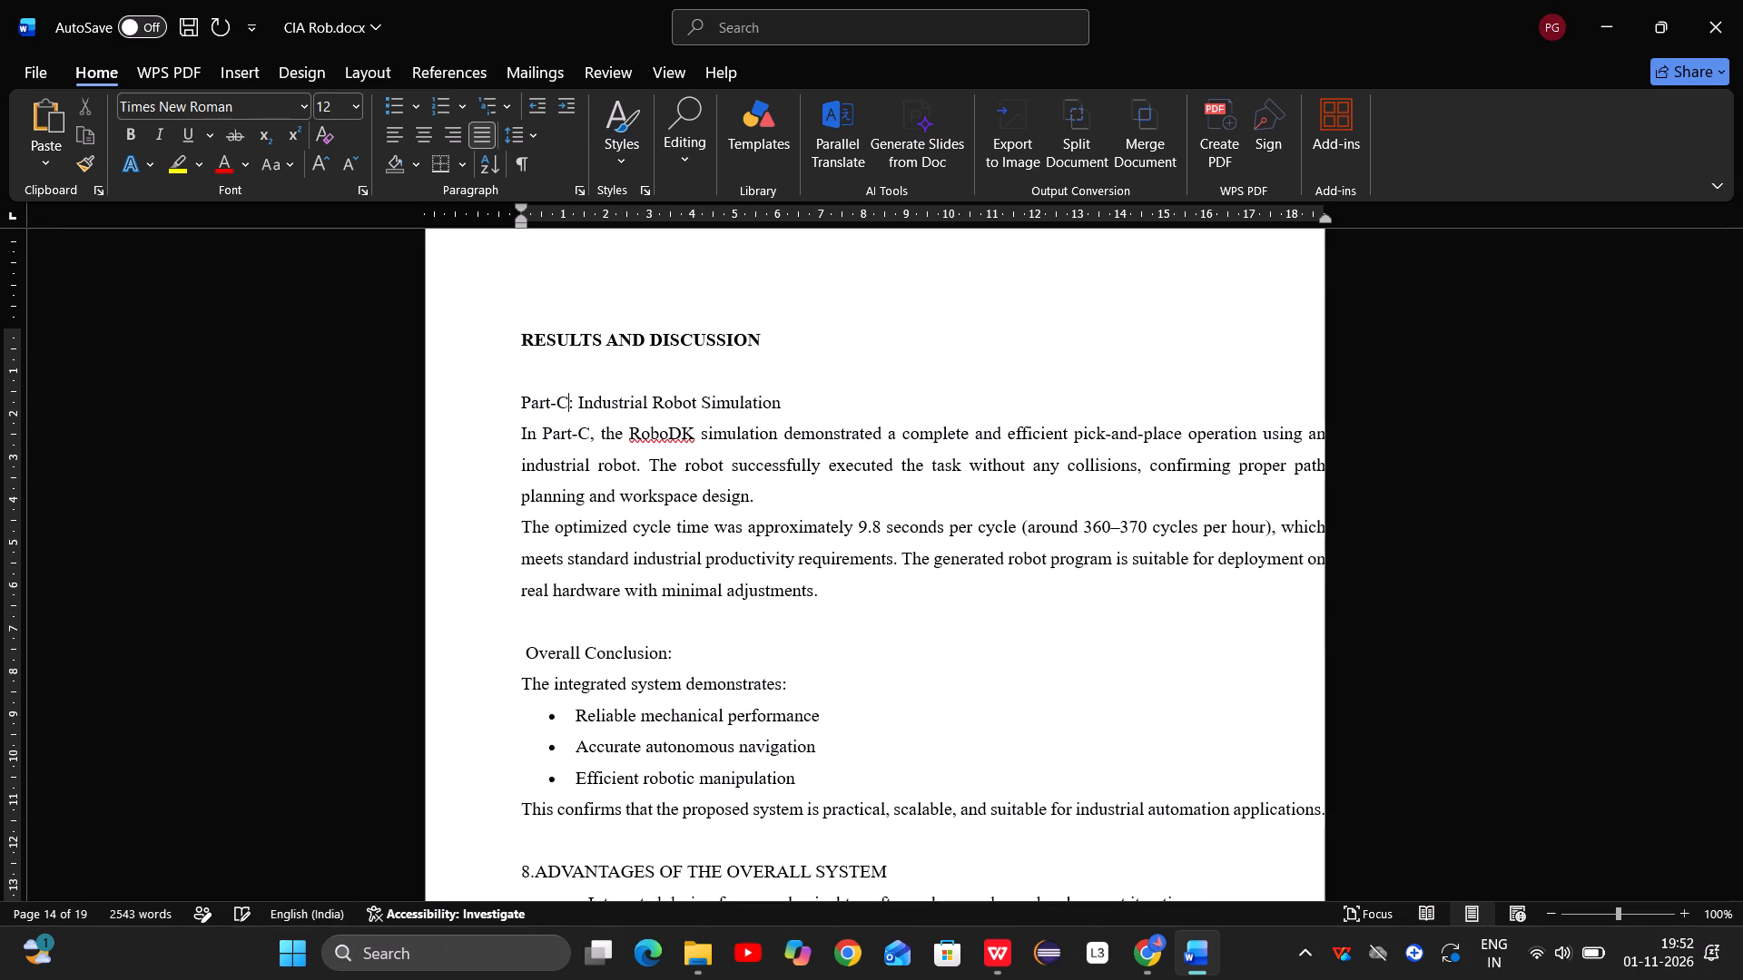
key(BackSpace)
key(shift+a)
right_click(571, 397)
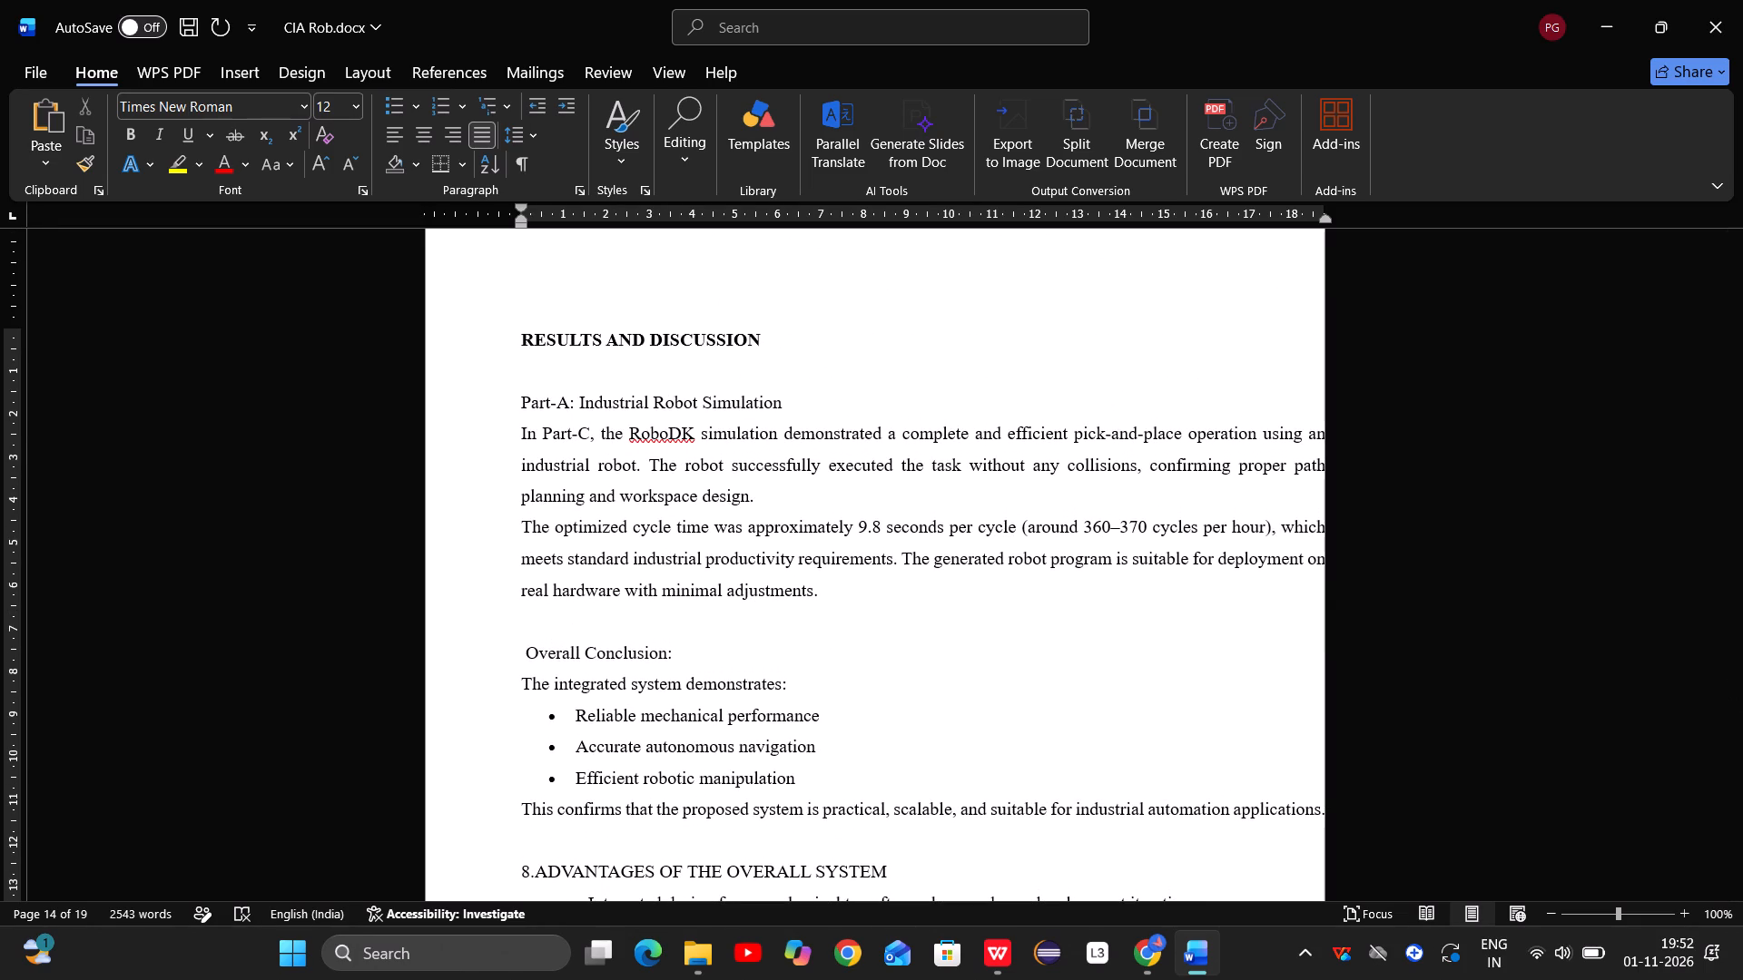
click(936, 697)
Remove the numbers in front of the ADVANTAGES OF THE OVERALL SYSTEM and LIMITATIONS headings.
scroll(936, 697, down, 1)
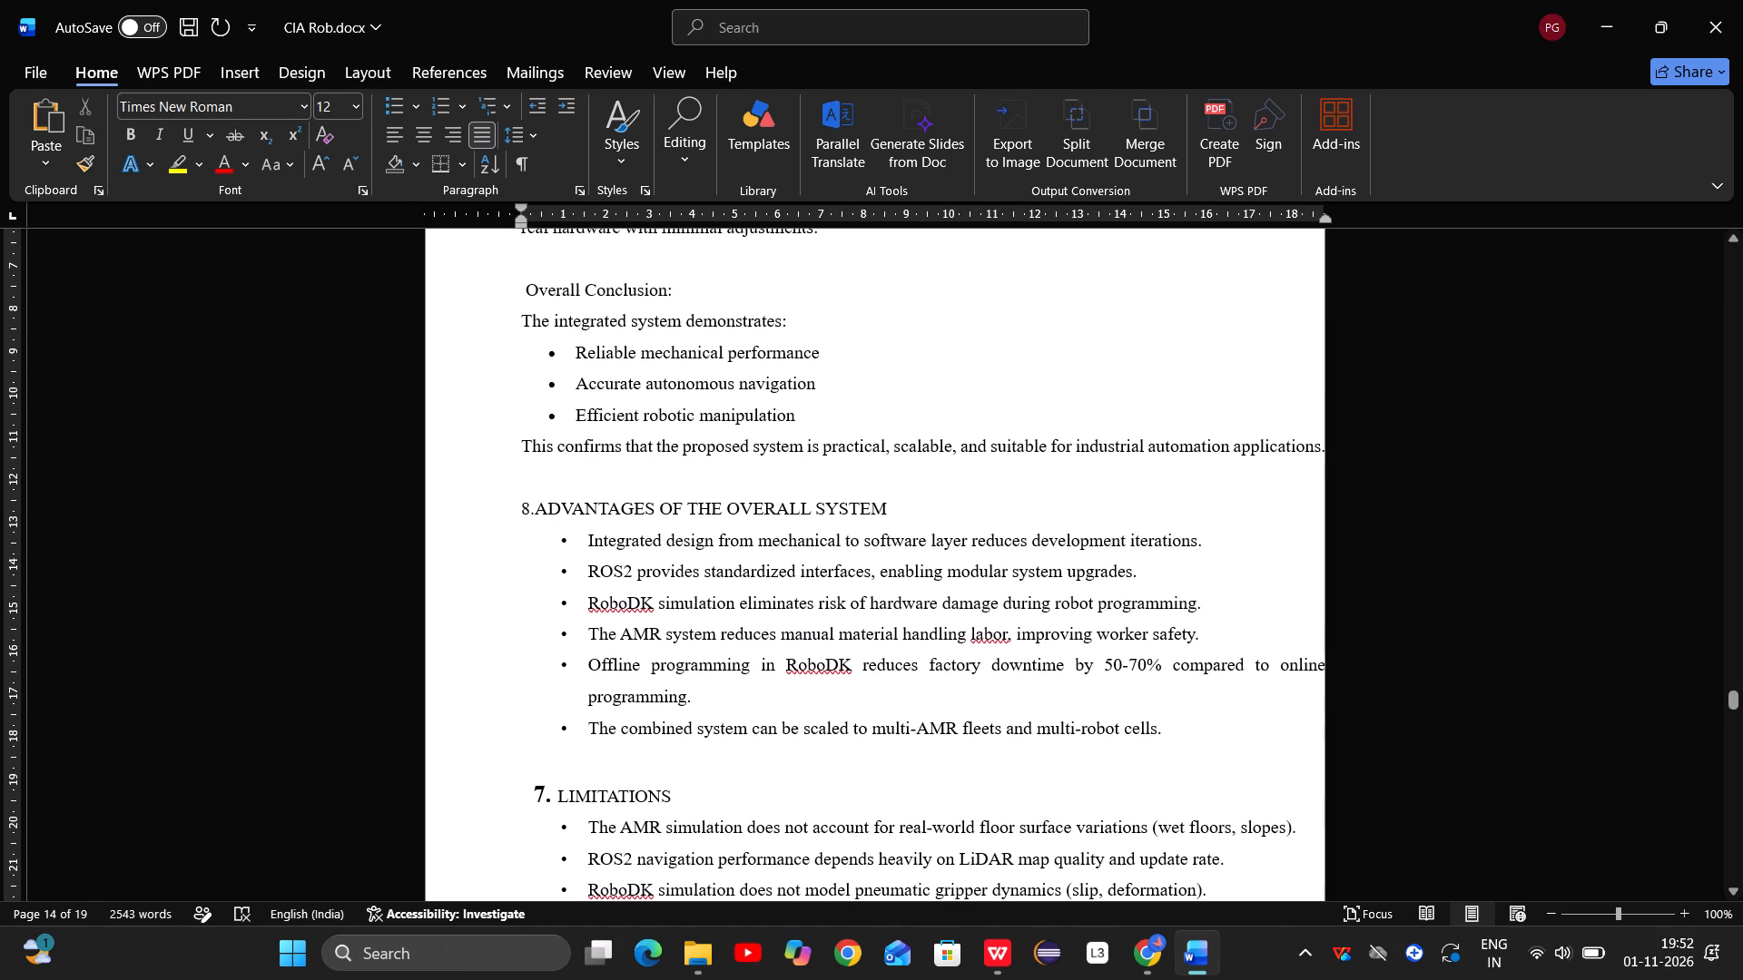
click(537, 503)
key(BackSpace)
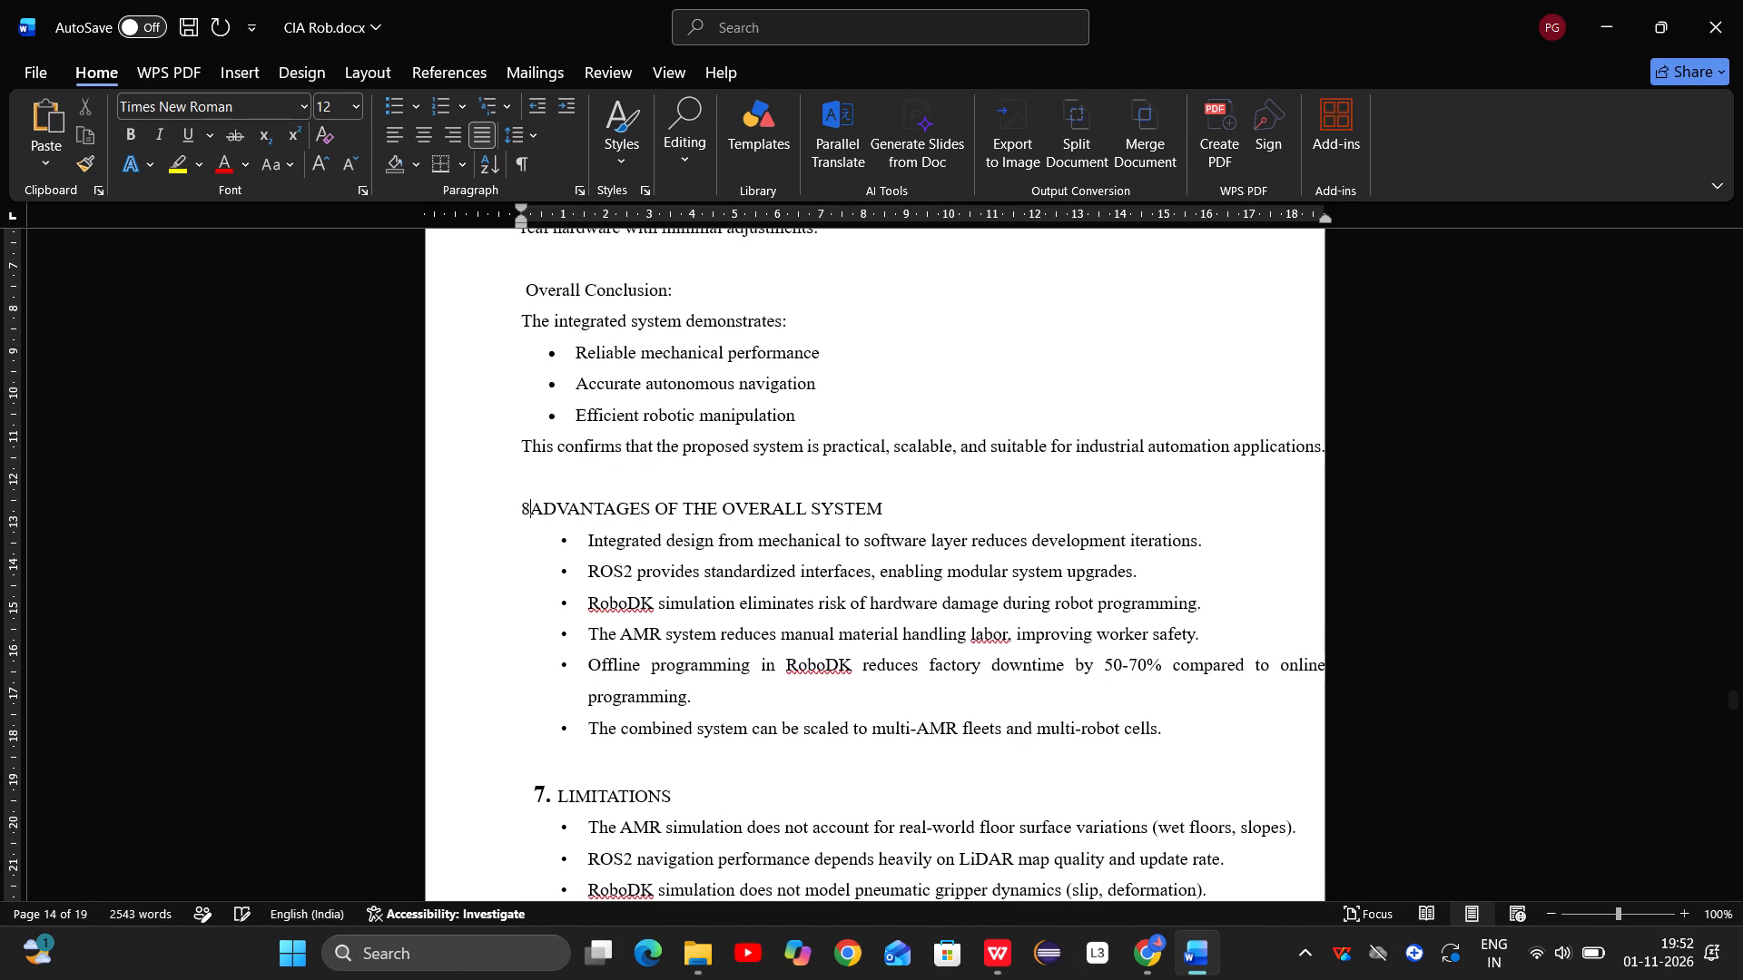
key(BackSpace)
click(554, 788)
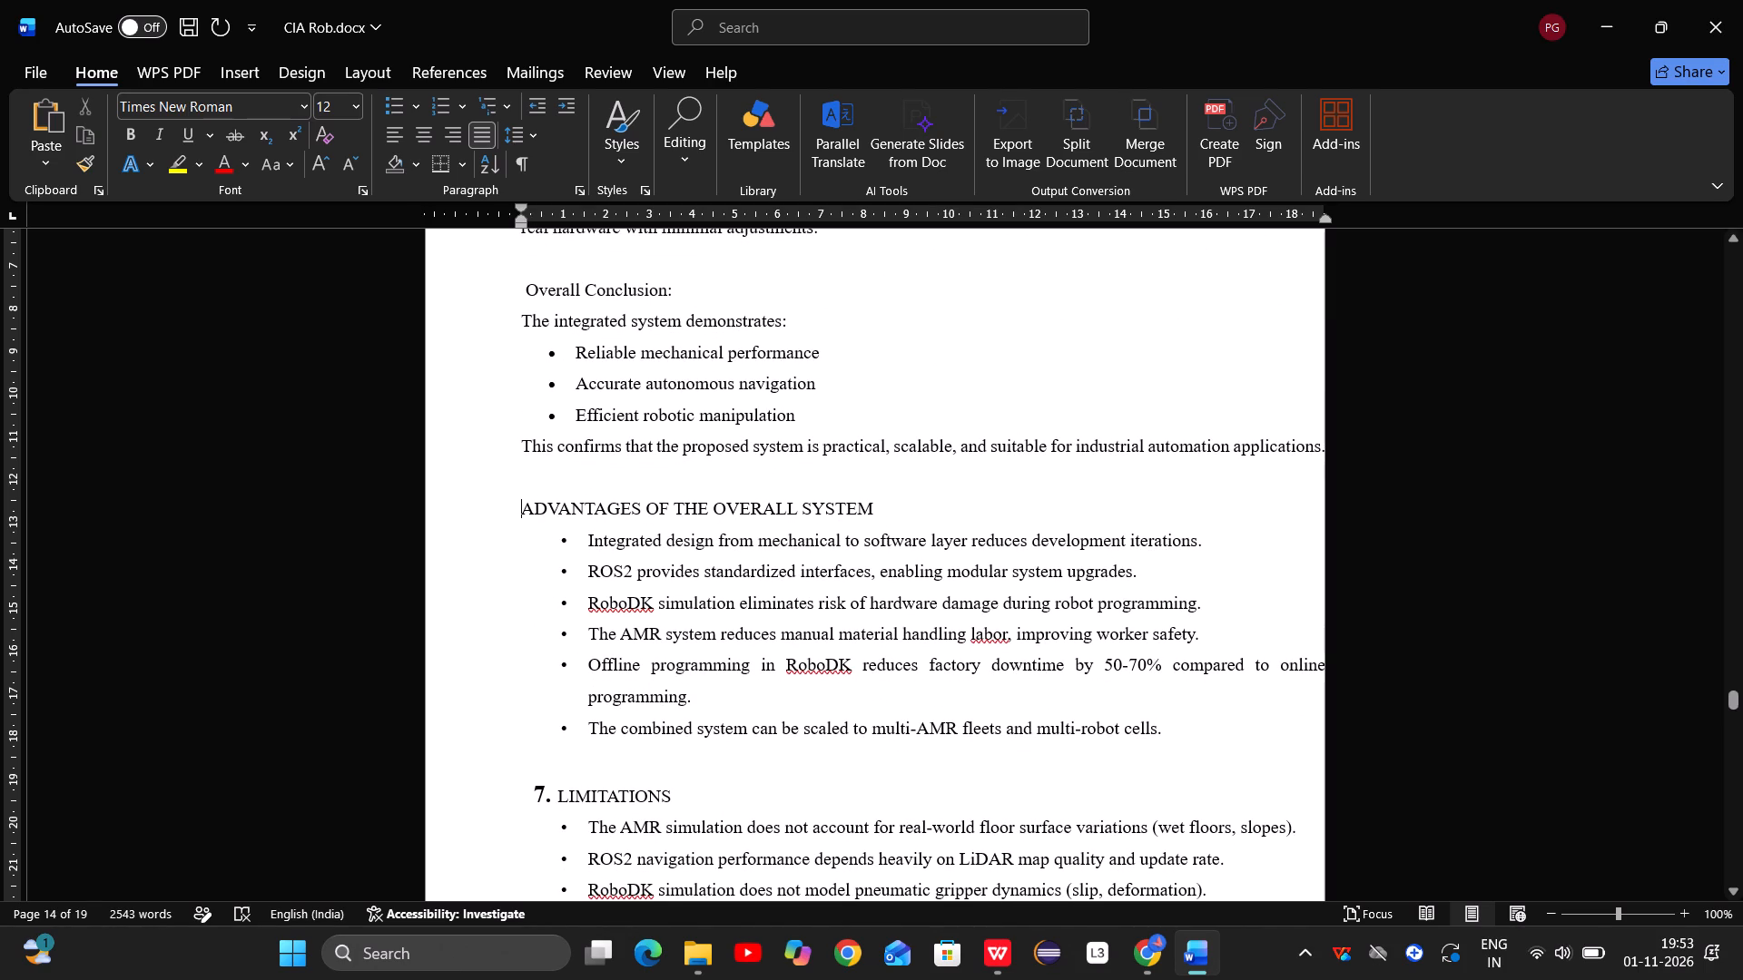
key(BackSpace)
key(BackSpace)
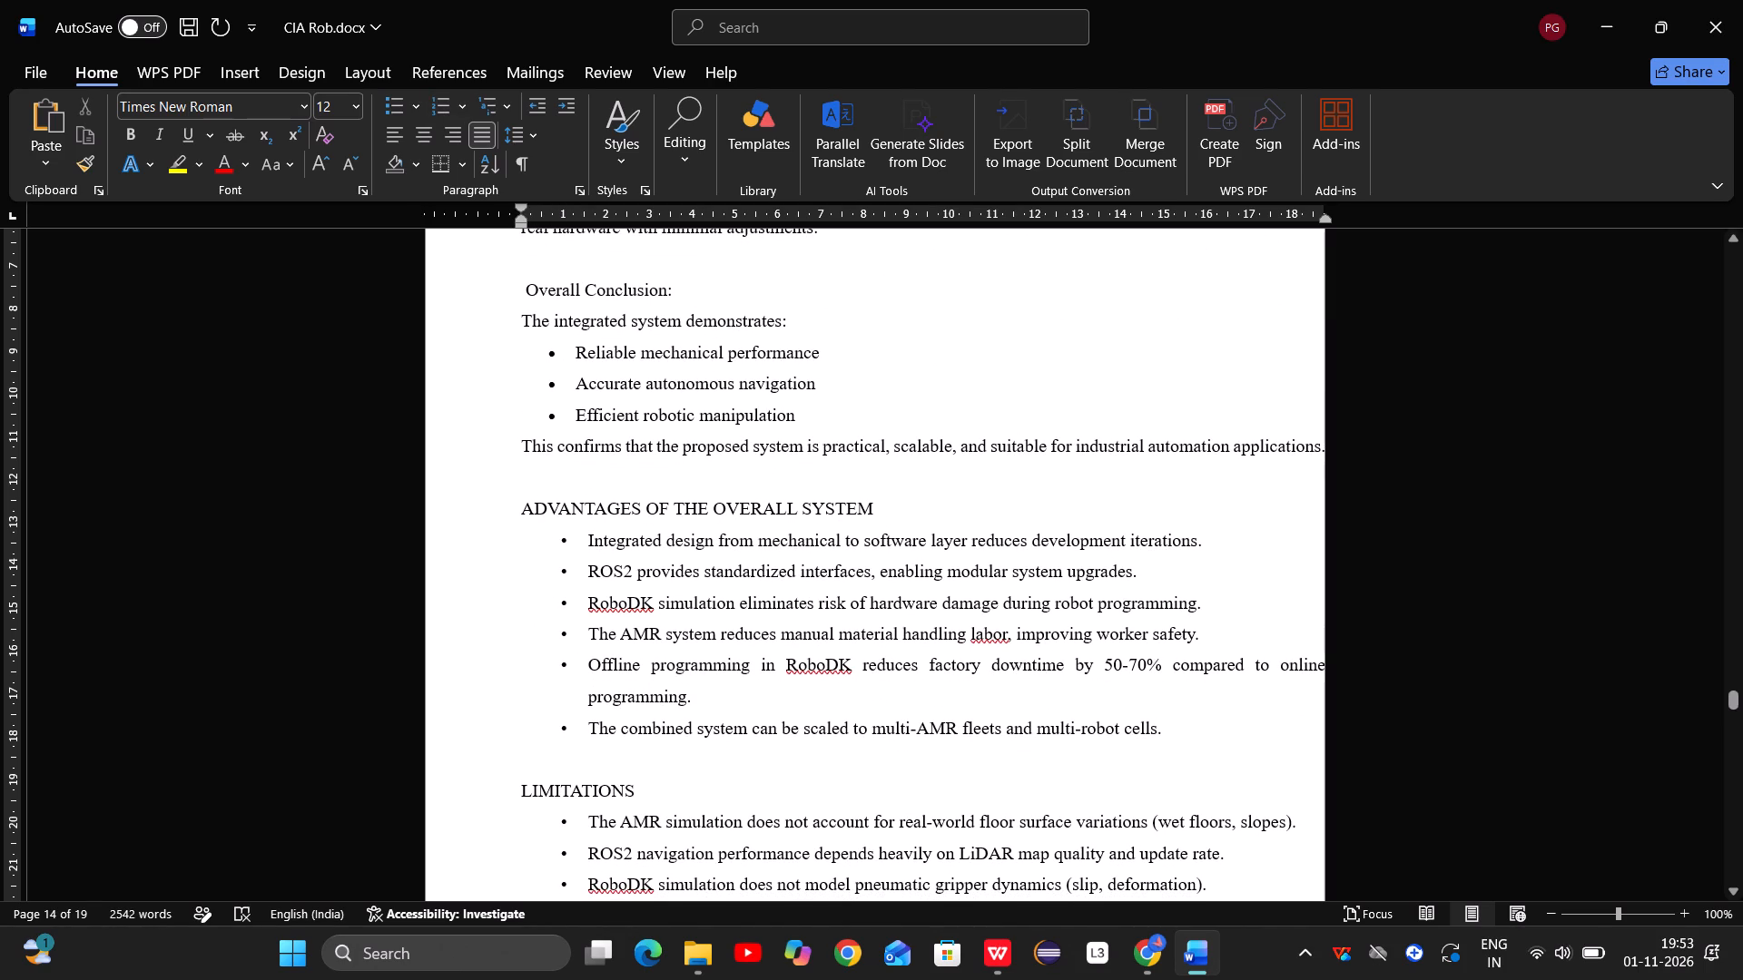
key(space)
Look through the report from the closing sections back to the cover page, checking the front matter.
scroll(554, 788, down, 3)
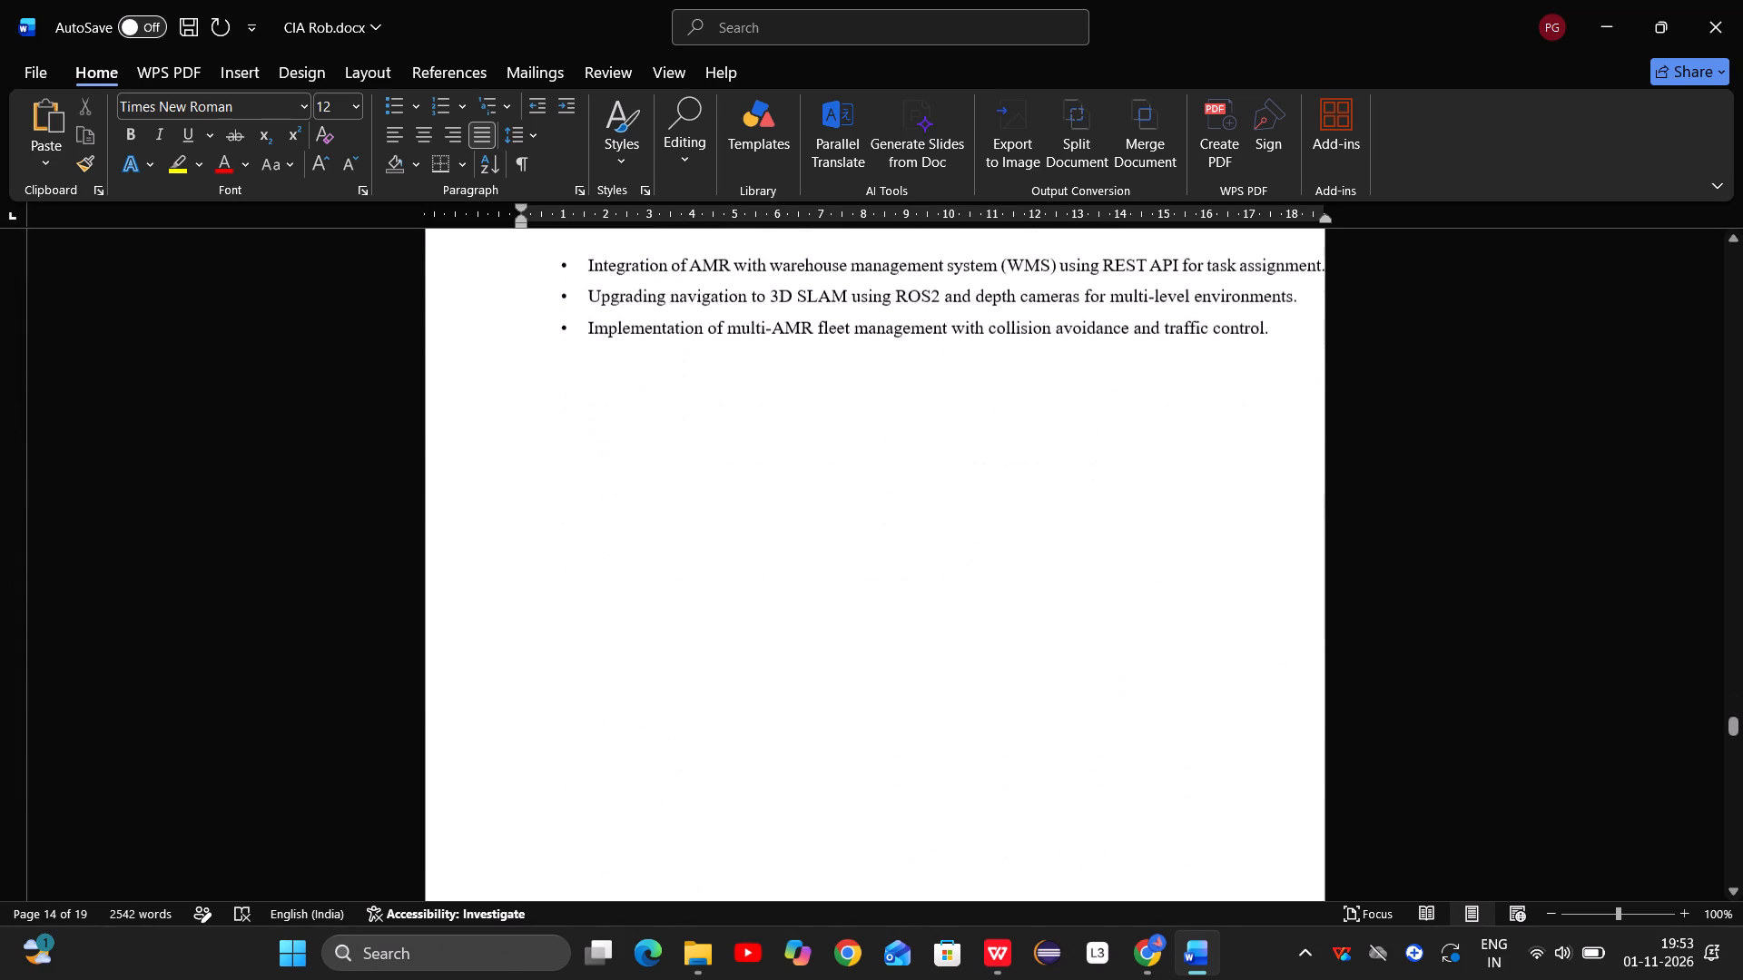
scroll(554, 788, up, 11)
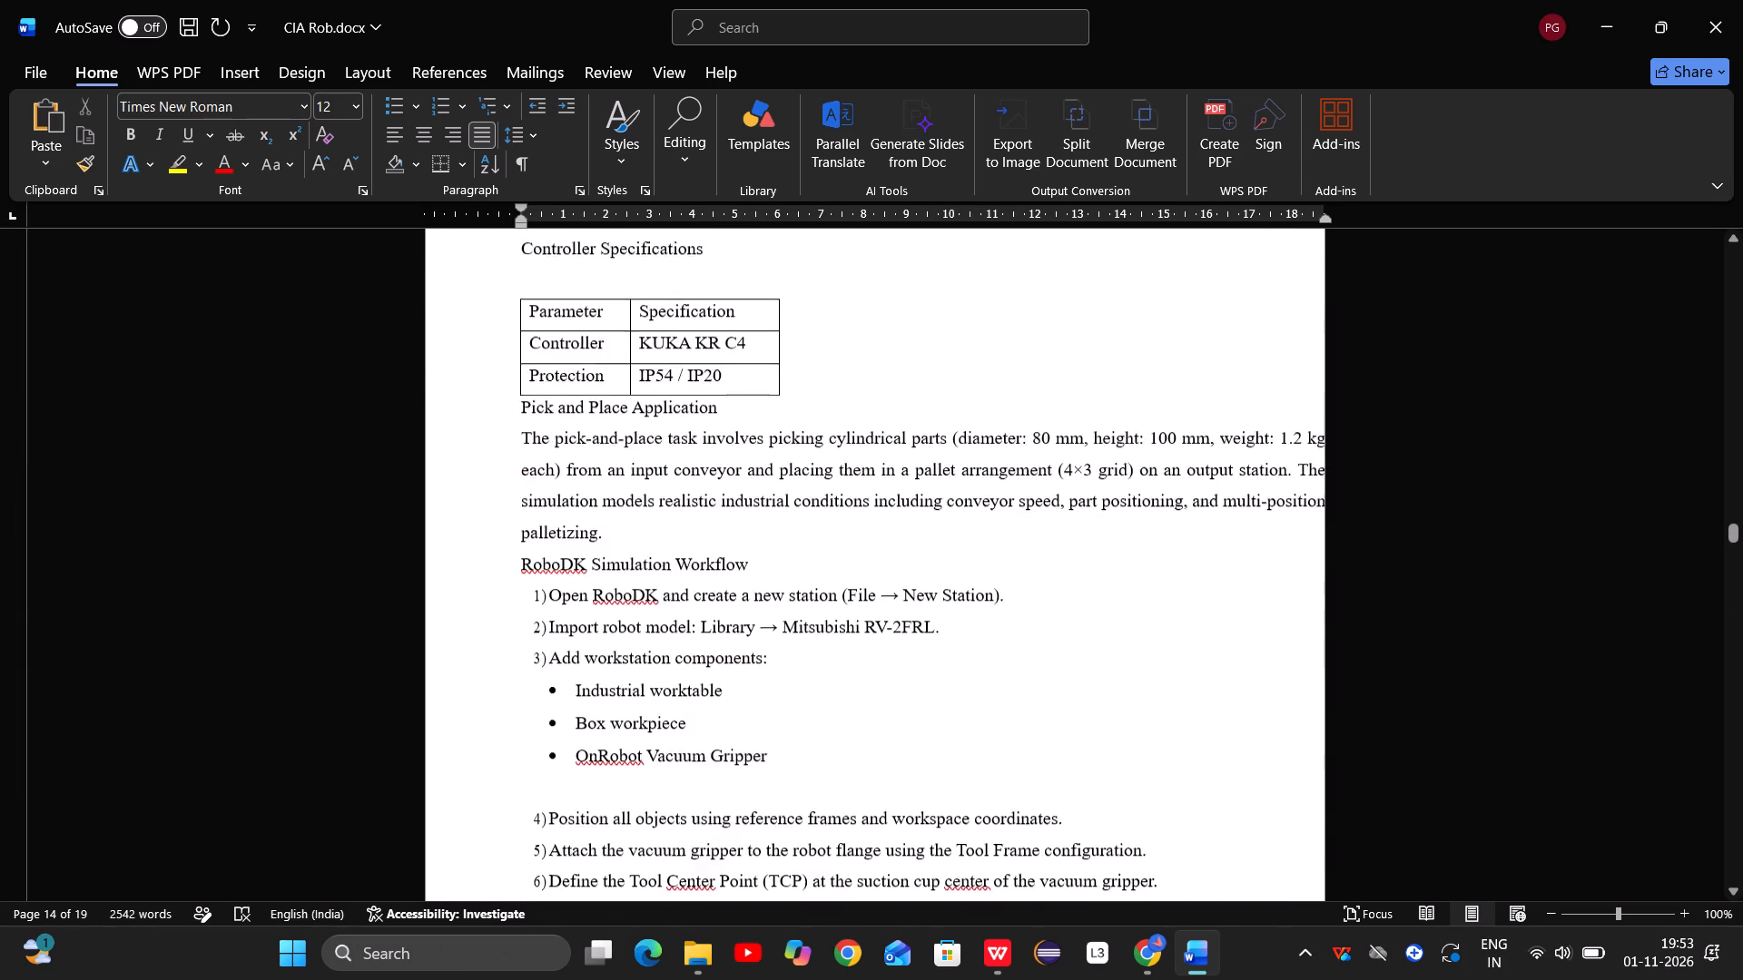
scroll(554, 788, up, 7)
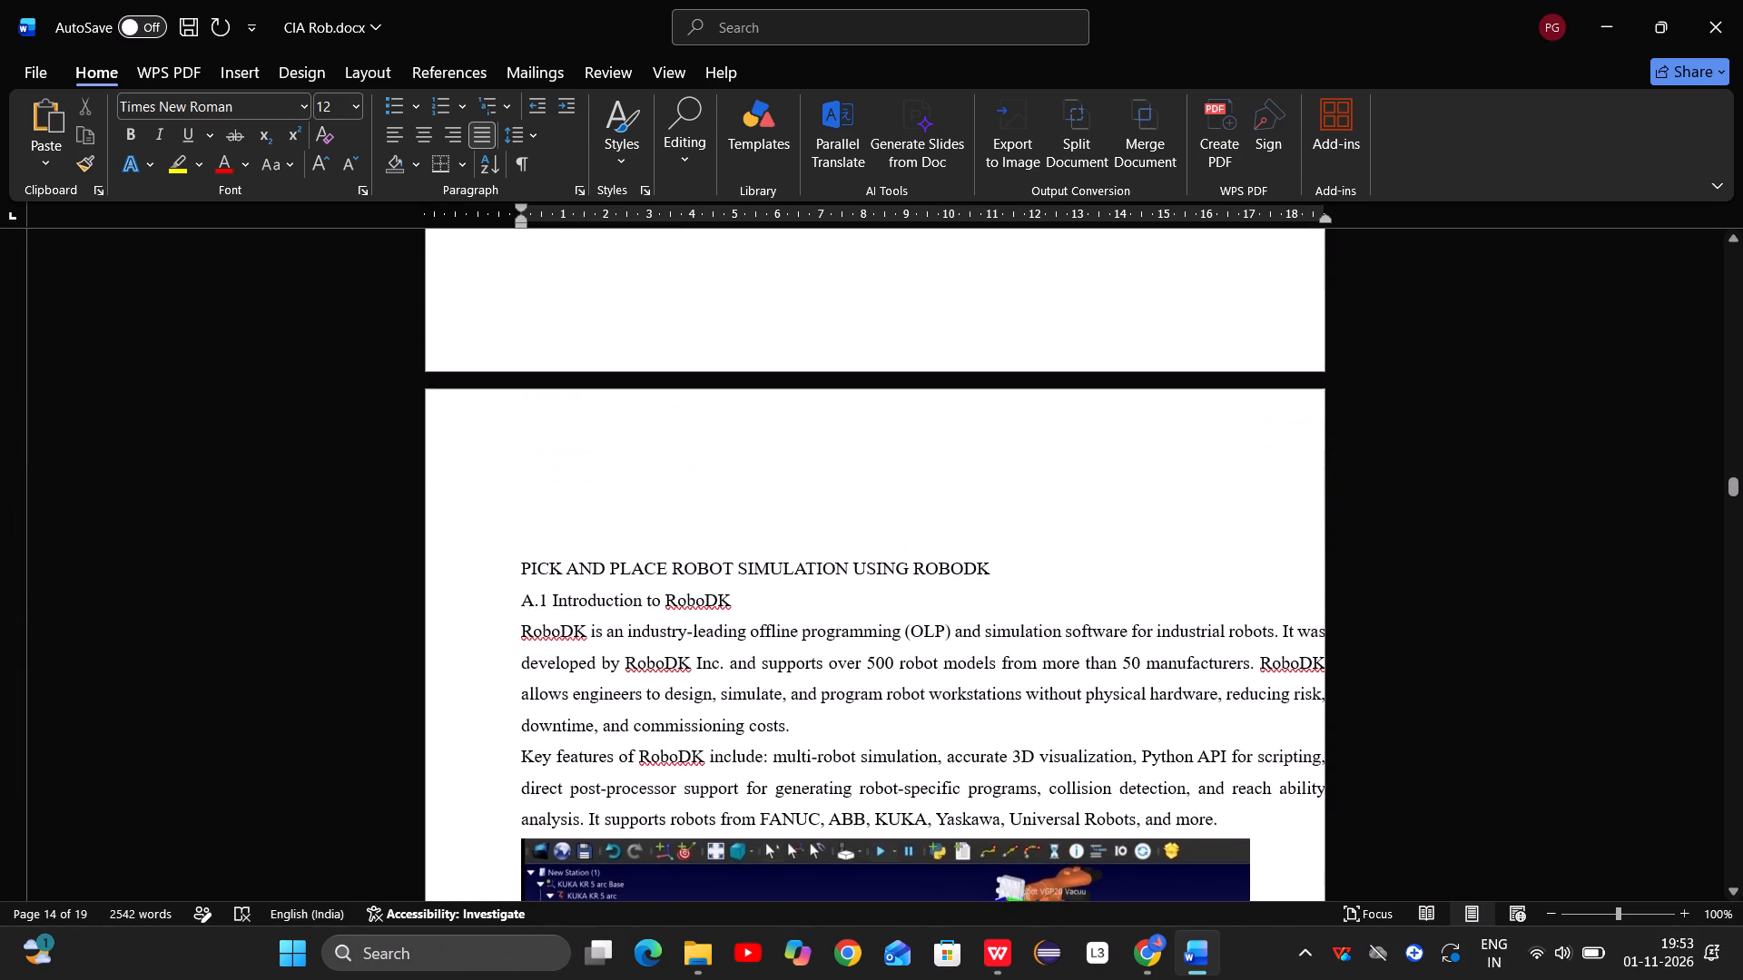
scroll(554, 788, up, 6)
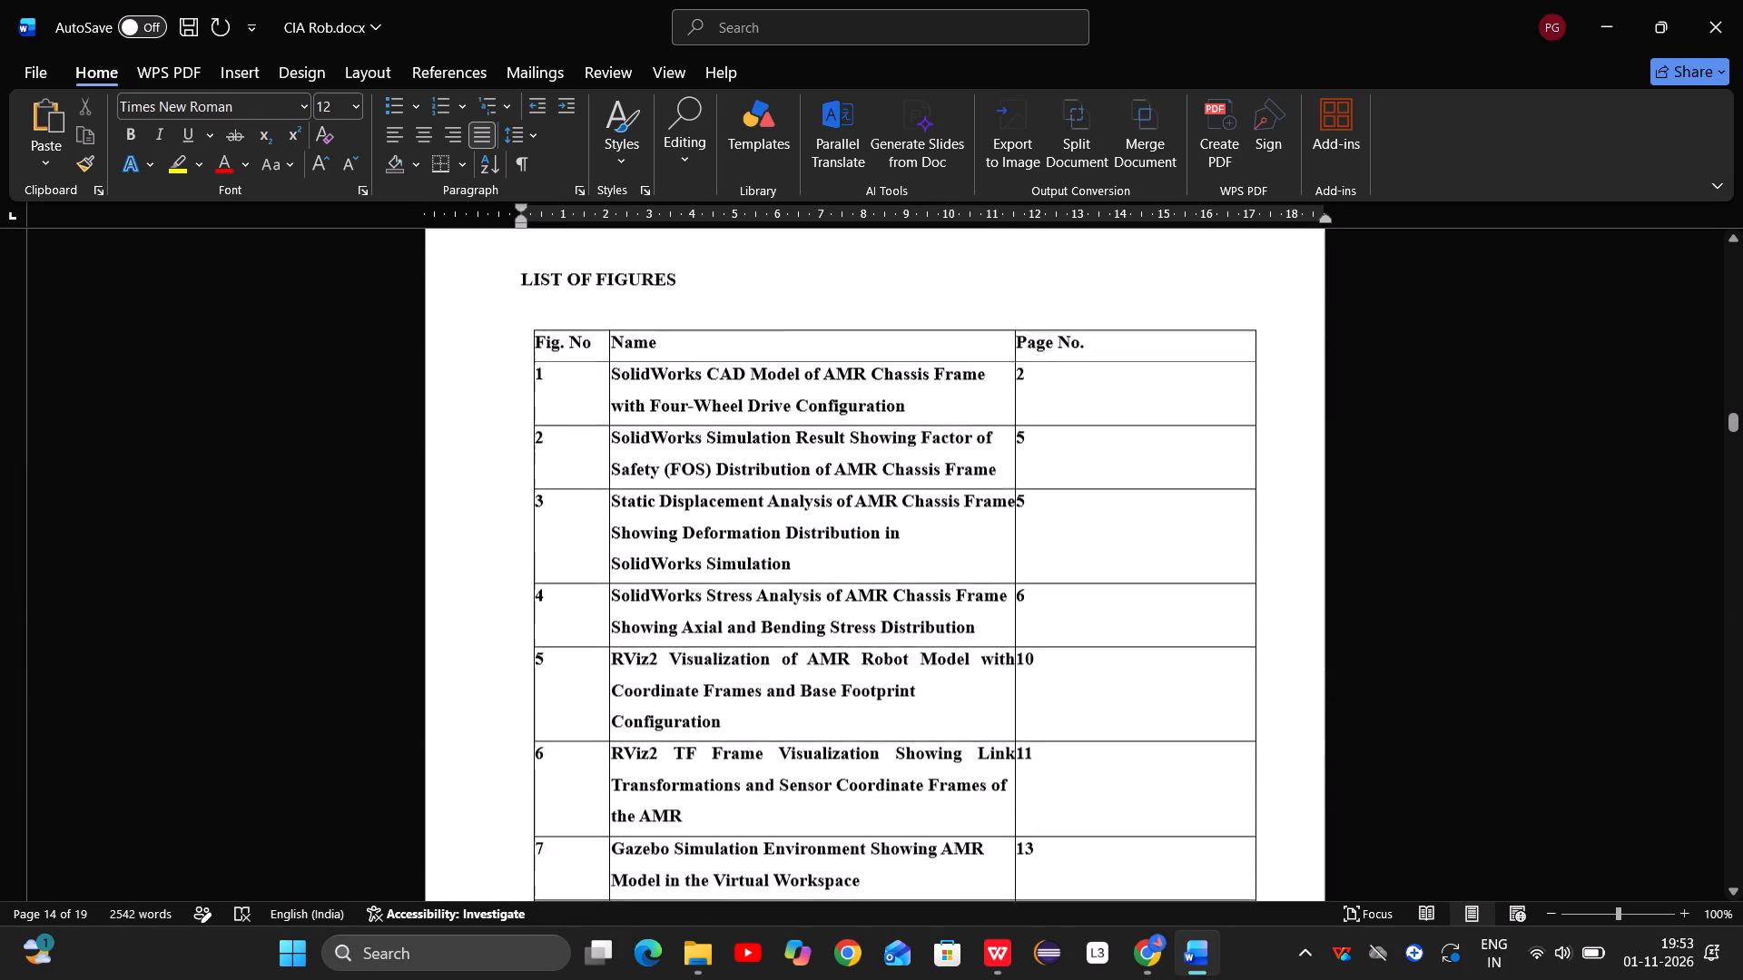
scroll(554, 788, up, 5)
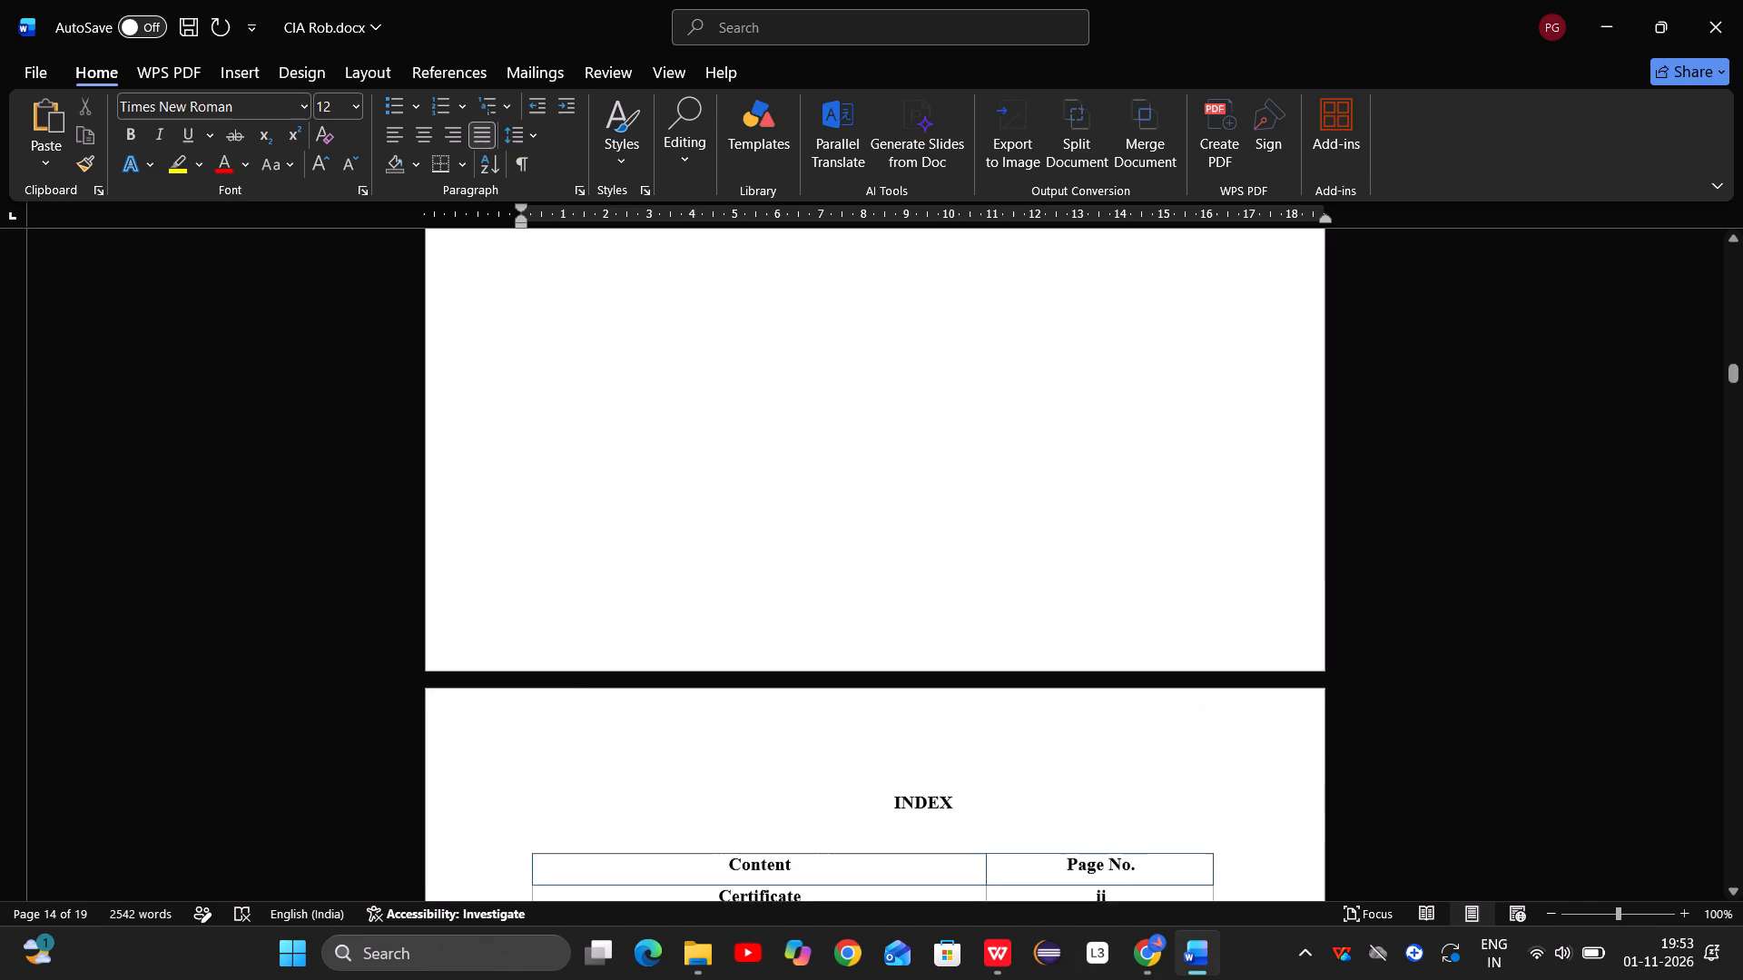
scroll(554, 788, up, 7)
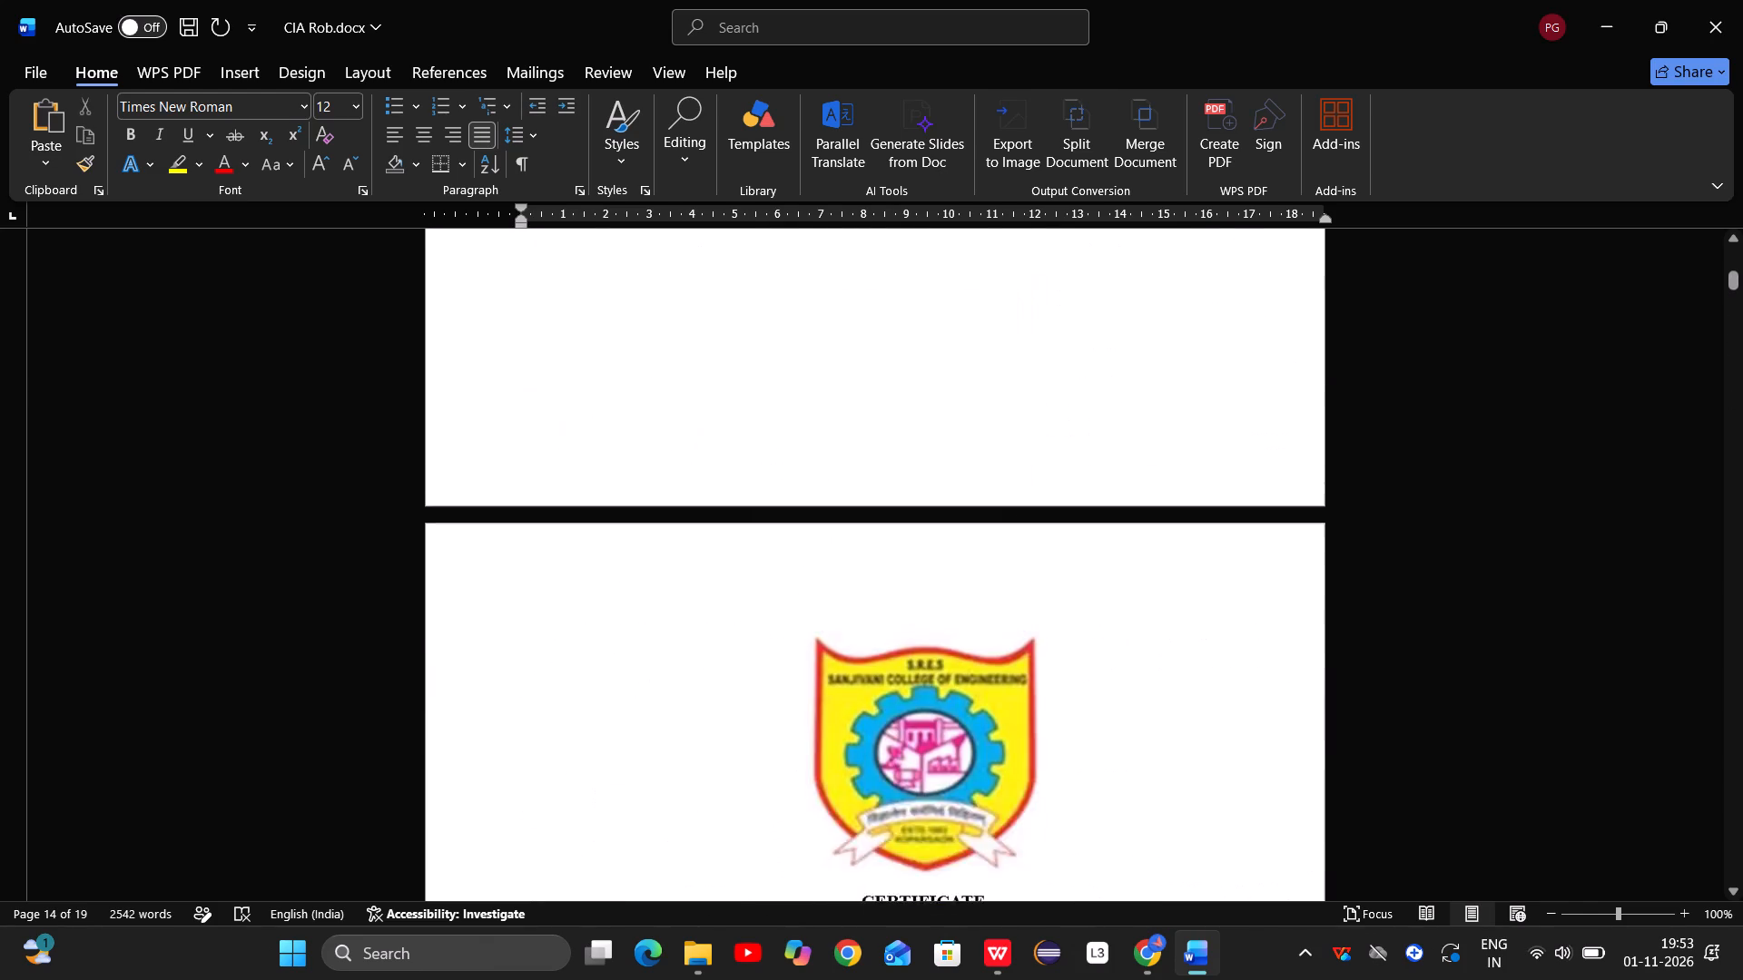
scroll(554, 788, up, 2)
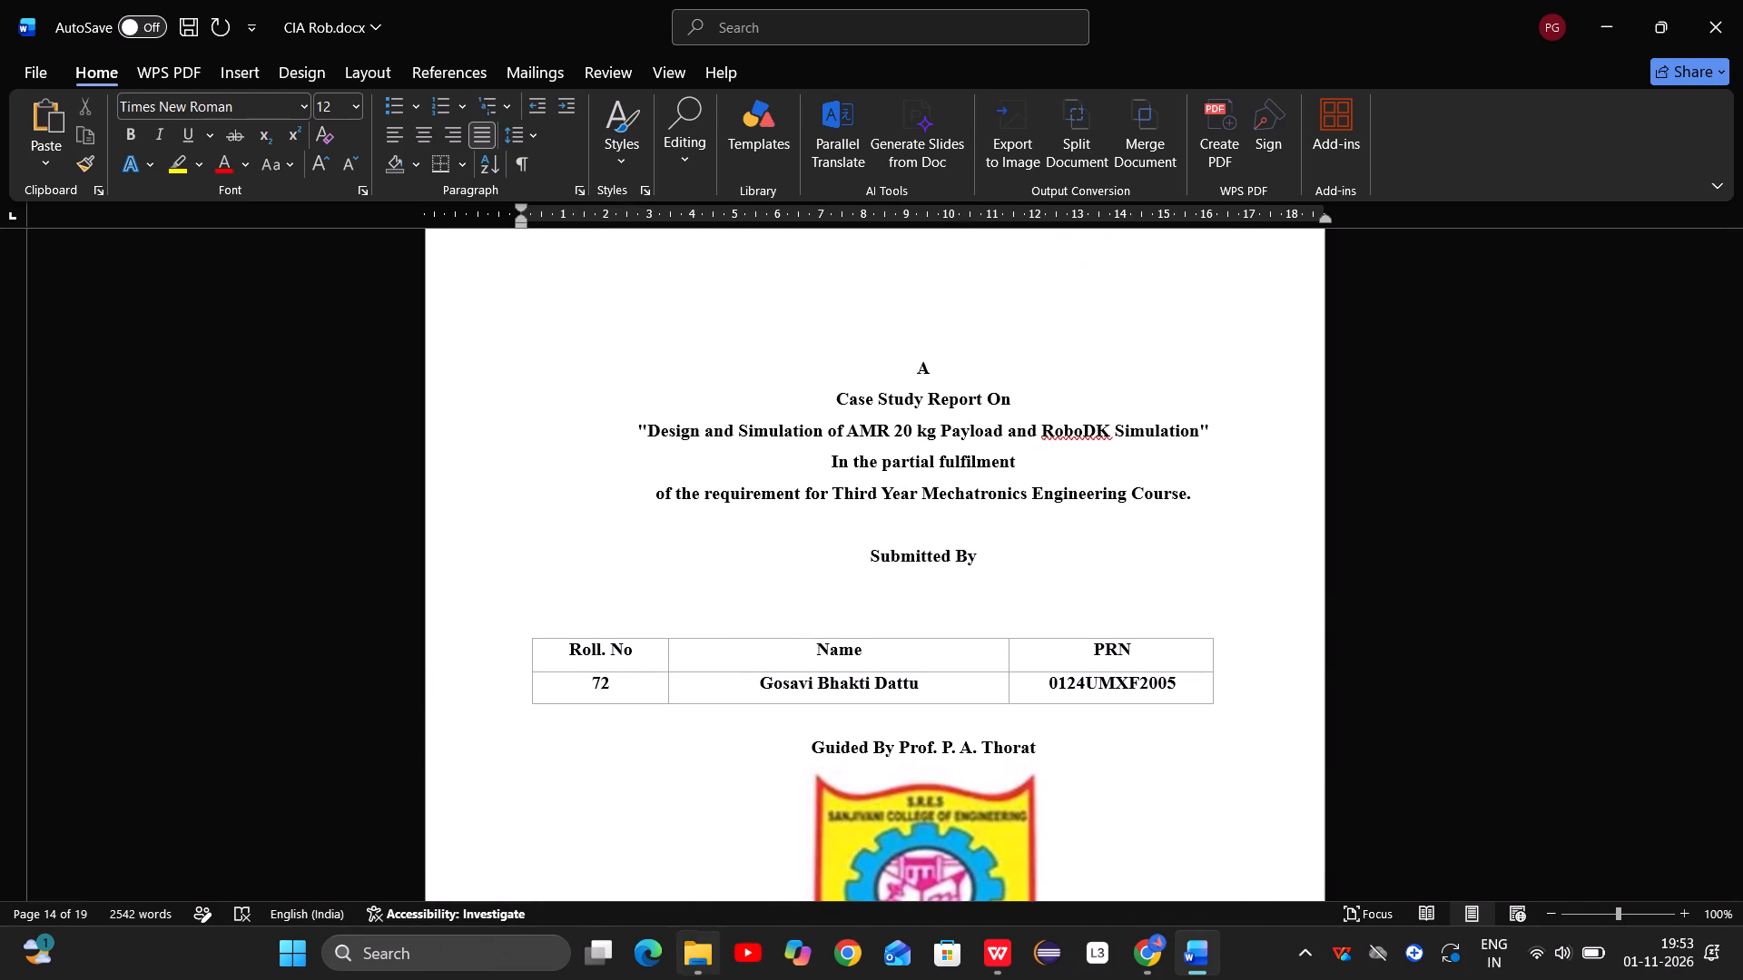
scroll(824, 723, up, 4)
scroll(824, 723, down, 1)
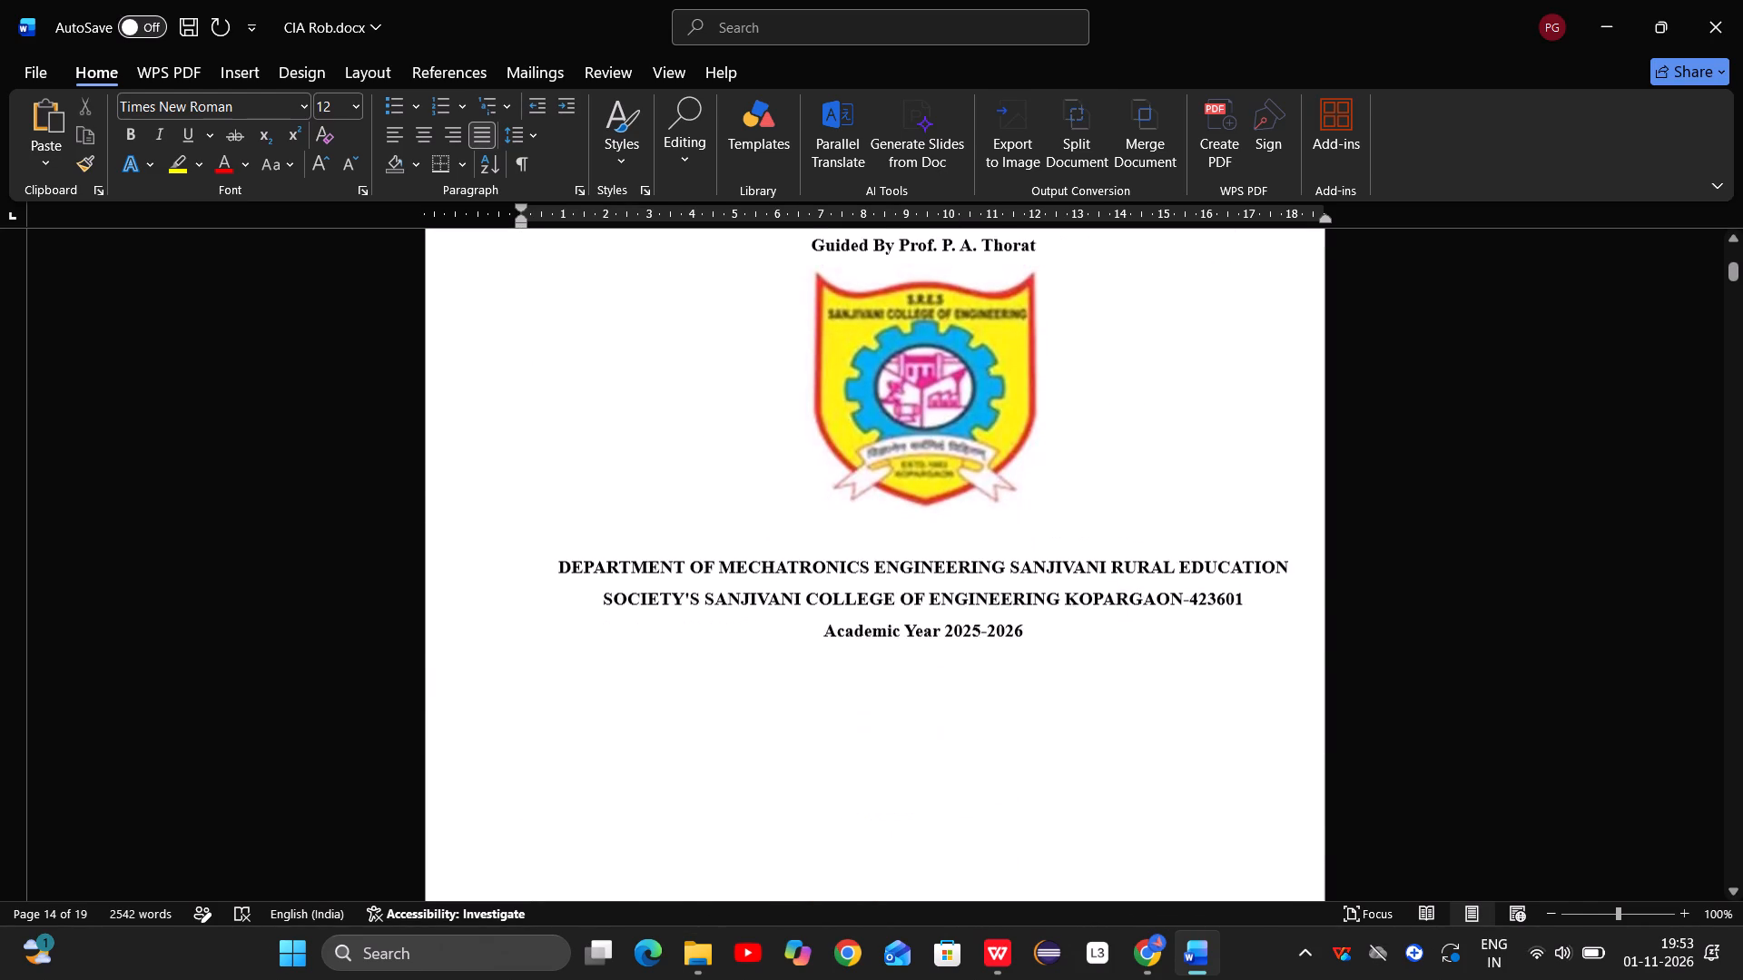
scroll(824, 723, down, 1)
scroll(824, 723, up, 1)
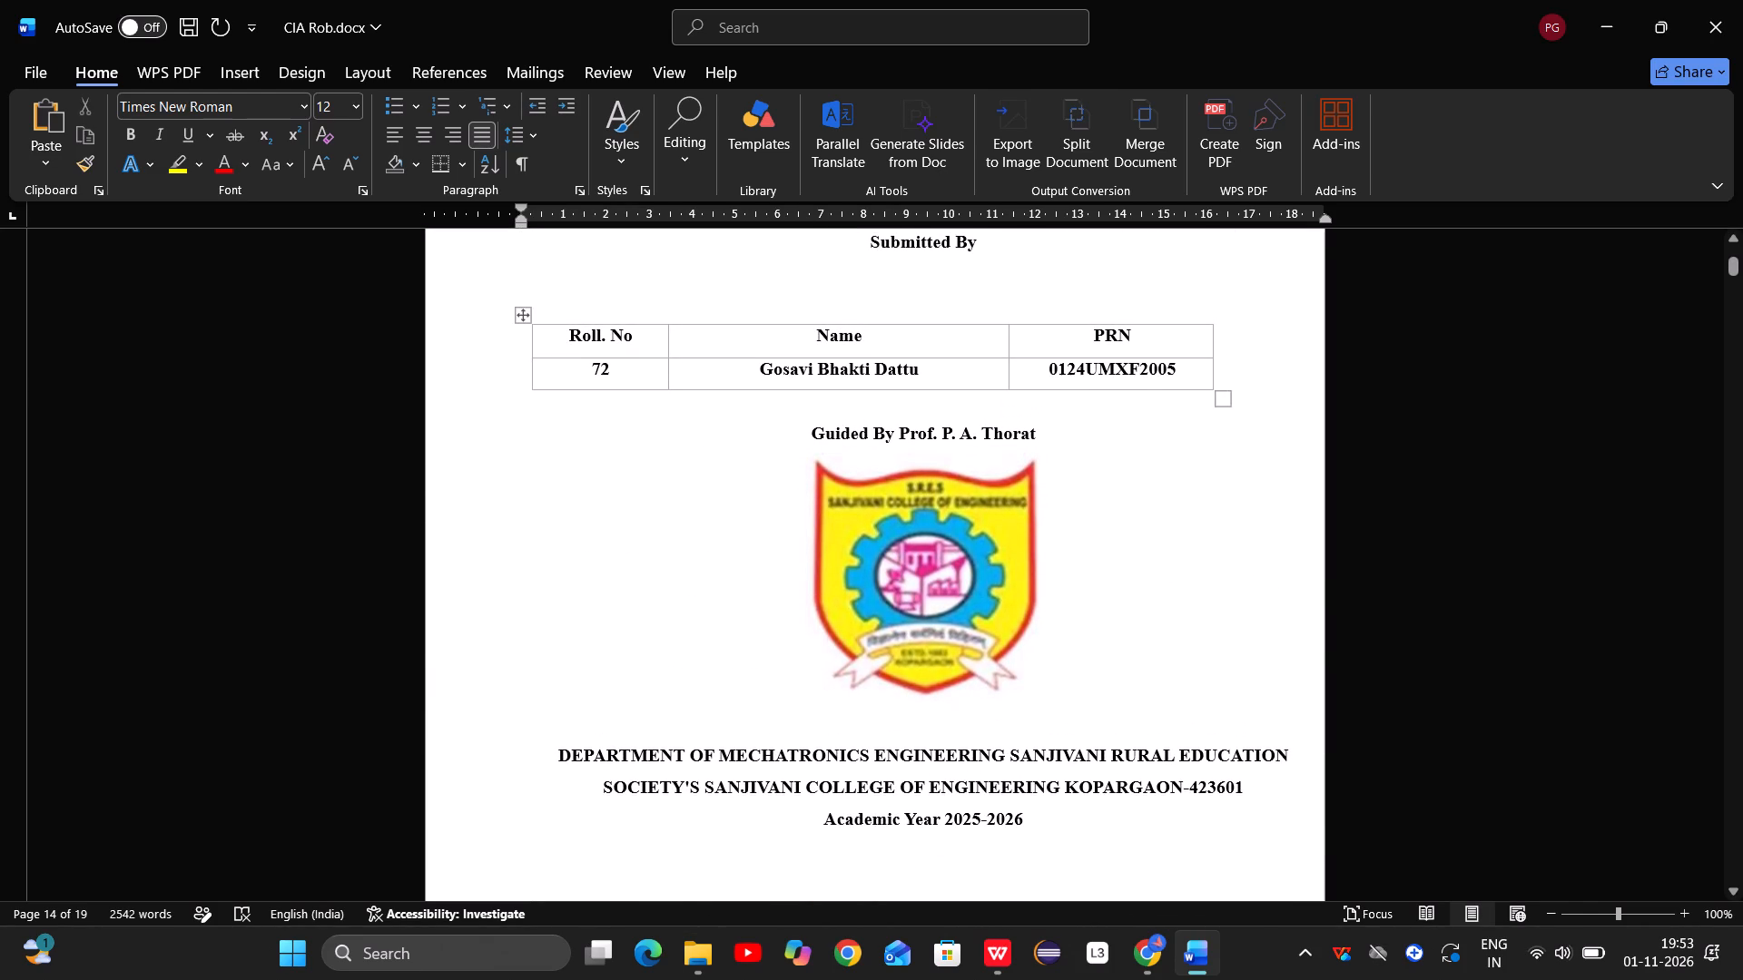
Change the academic year at the bottom of the cover page to 2026-2027.
click(986, 814)
key(Left)
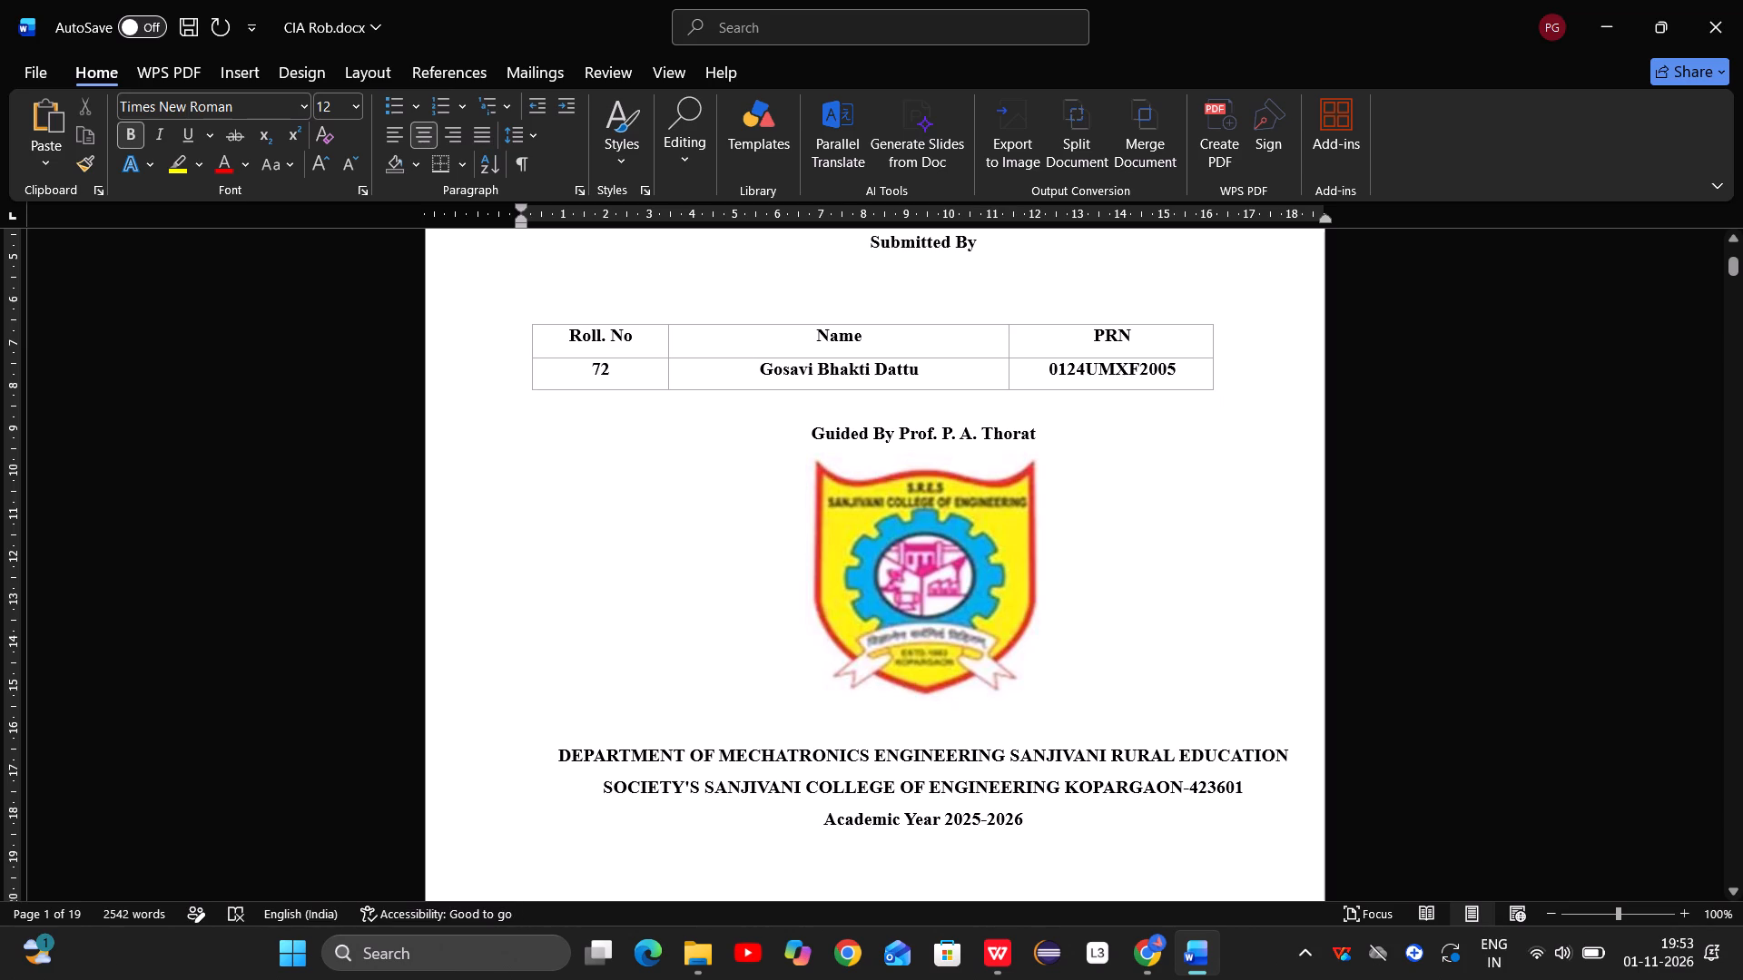
key(BackSpace)
key(6)
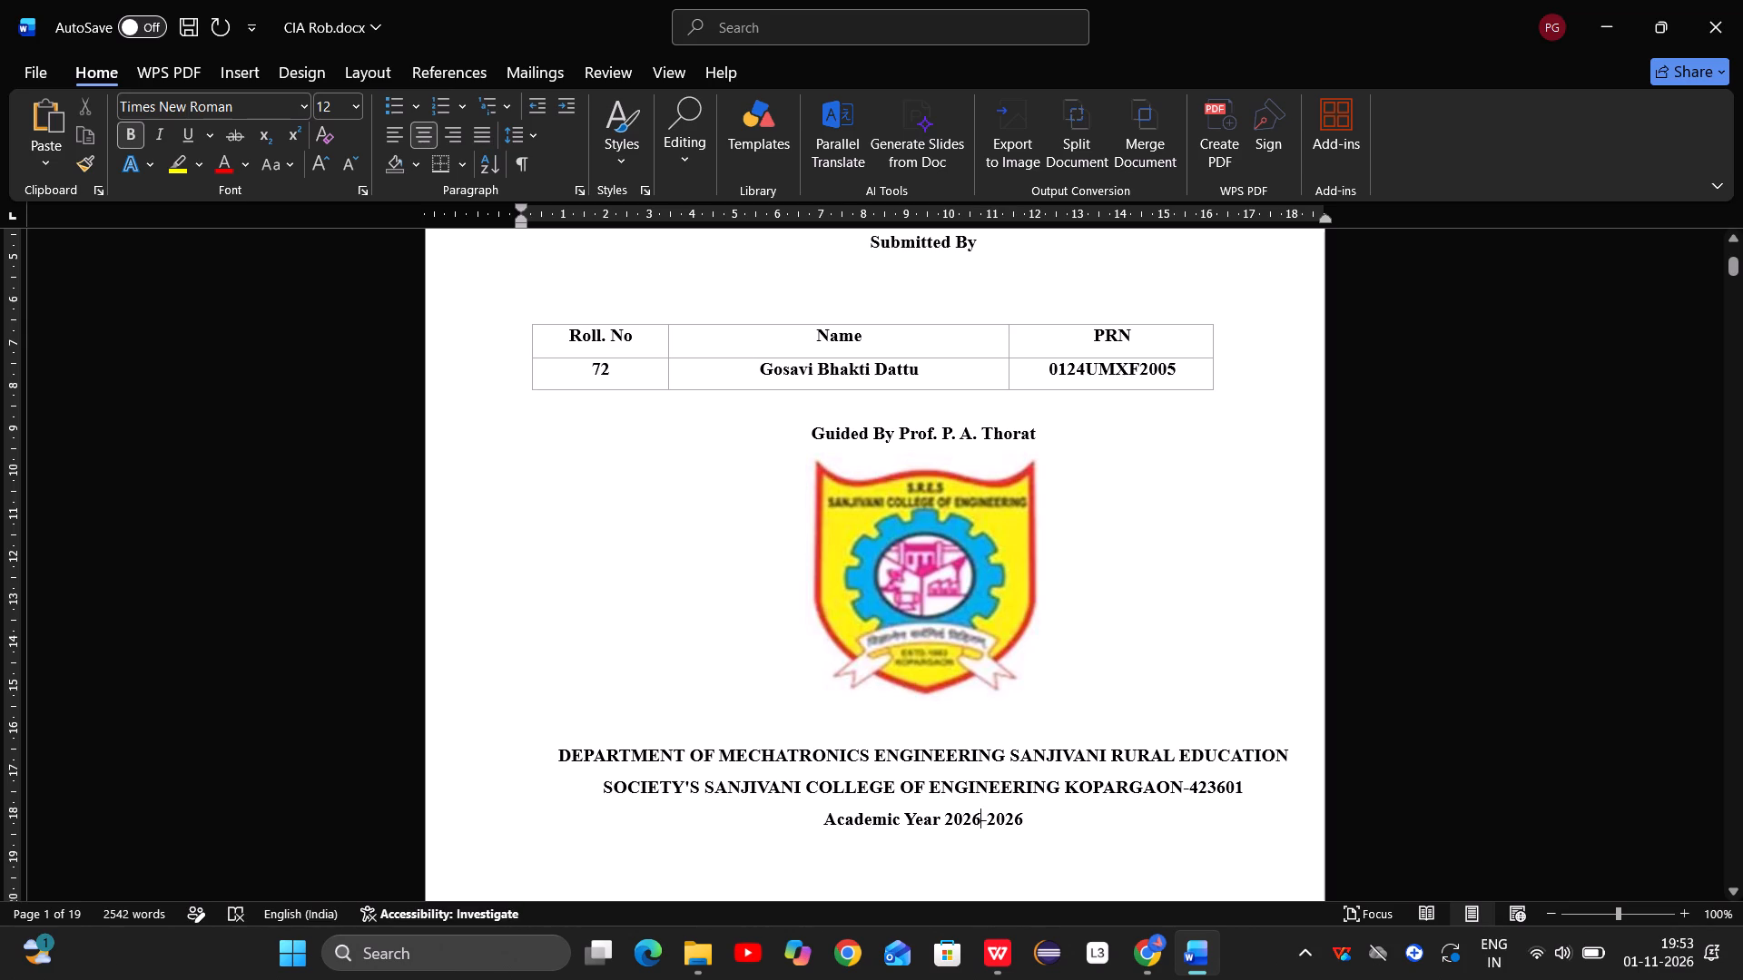
click(1029, 824)
key(BackSpace)
key(BackSpace)
key(BackSpace)
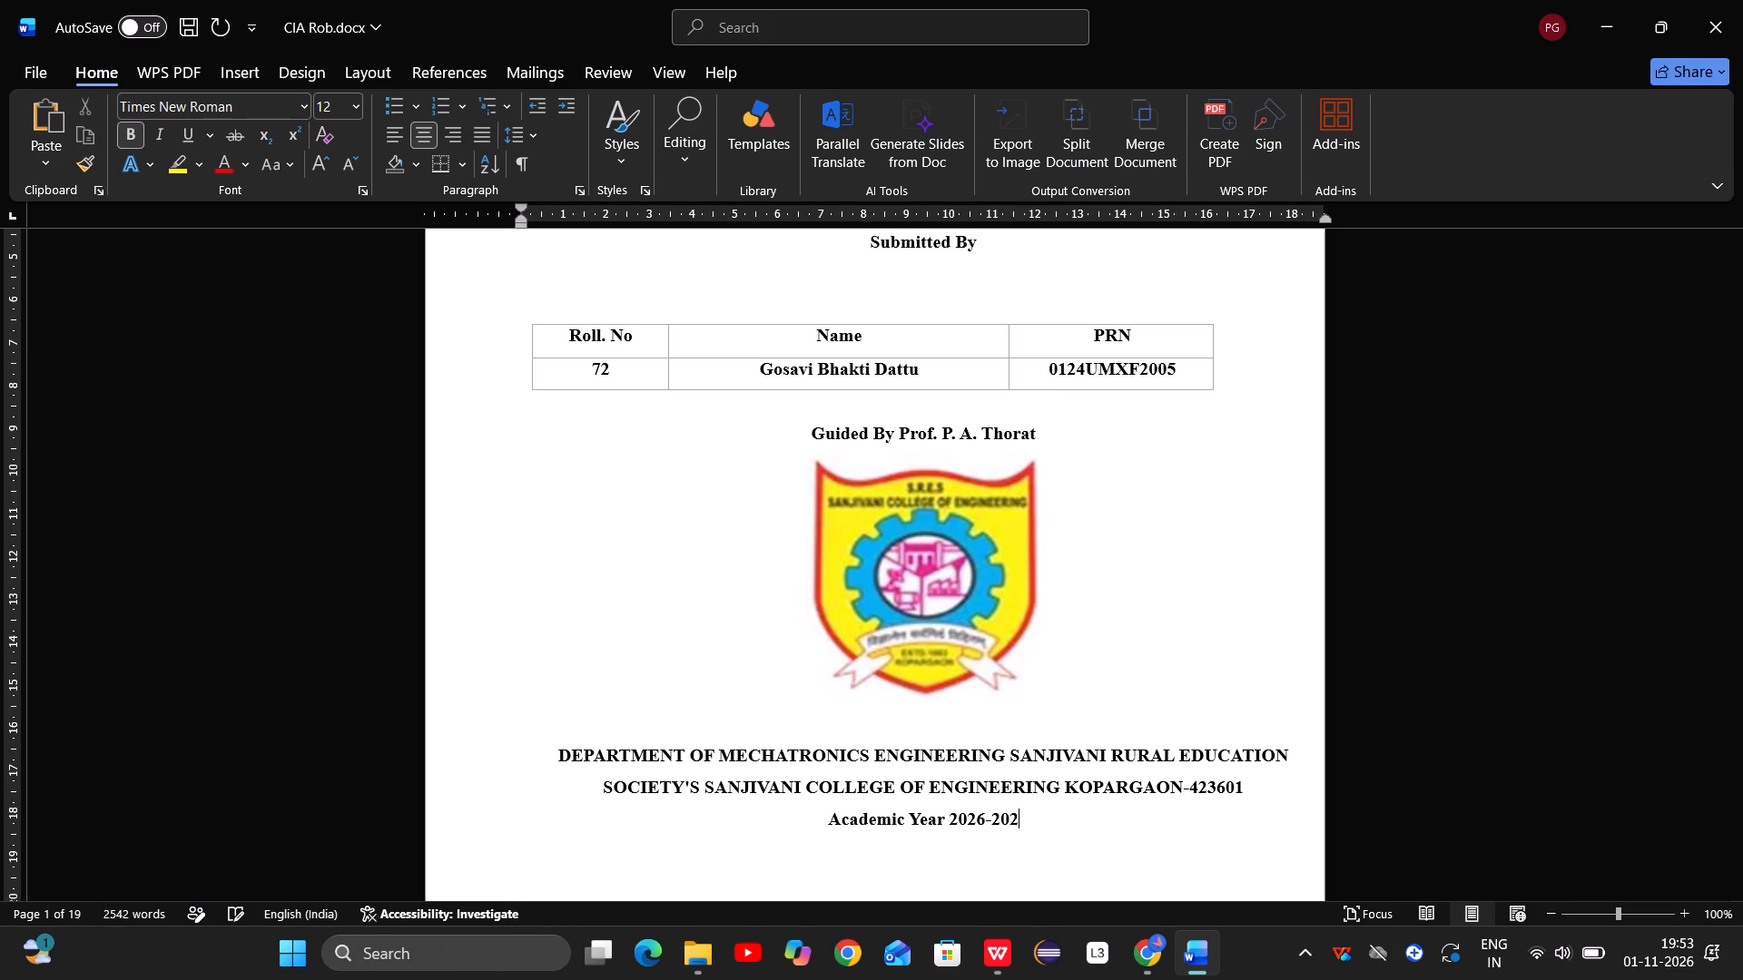
key(7)
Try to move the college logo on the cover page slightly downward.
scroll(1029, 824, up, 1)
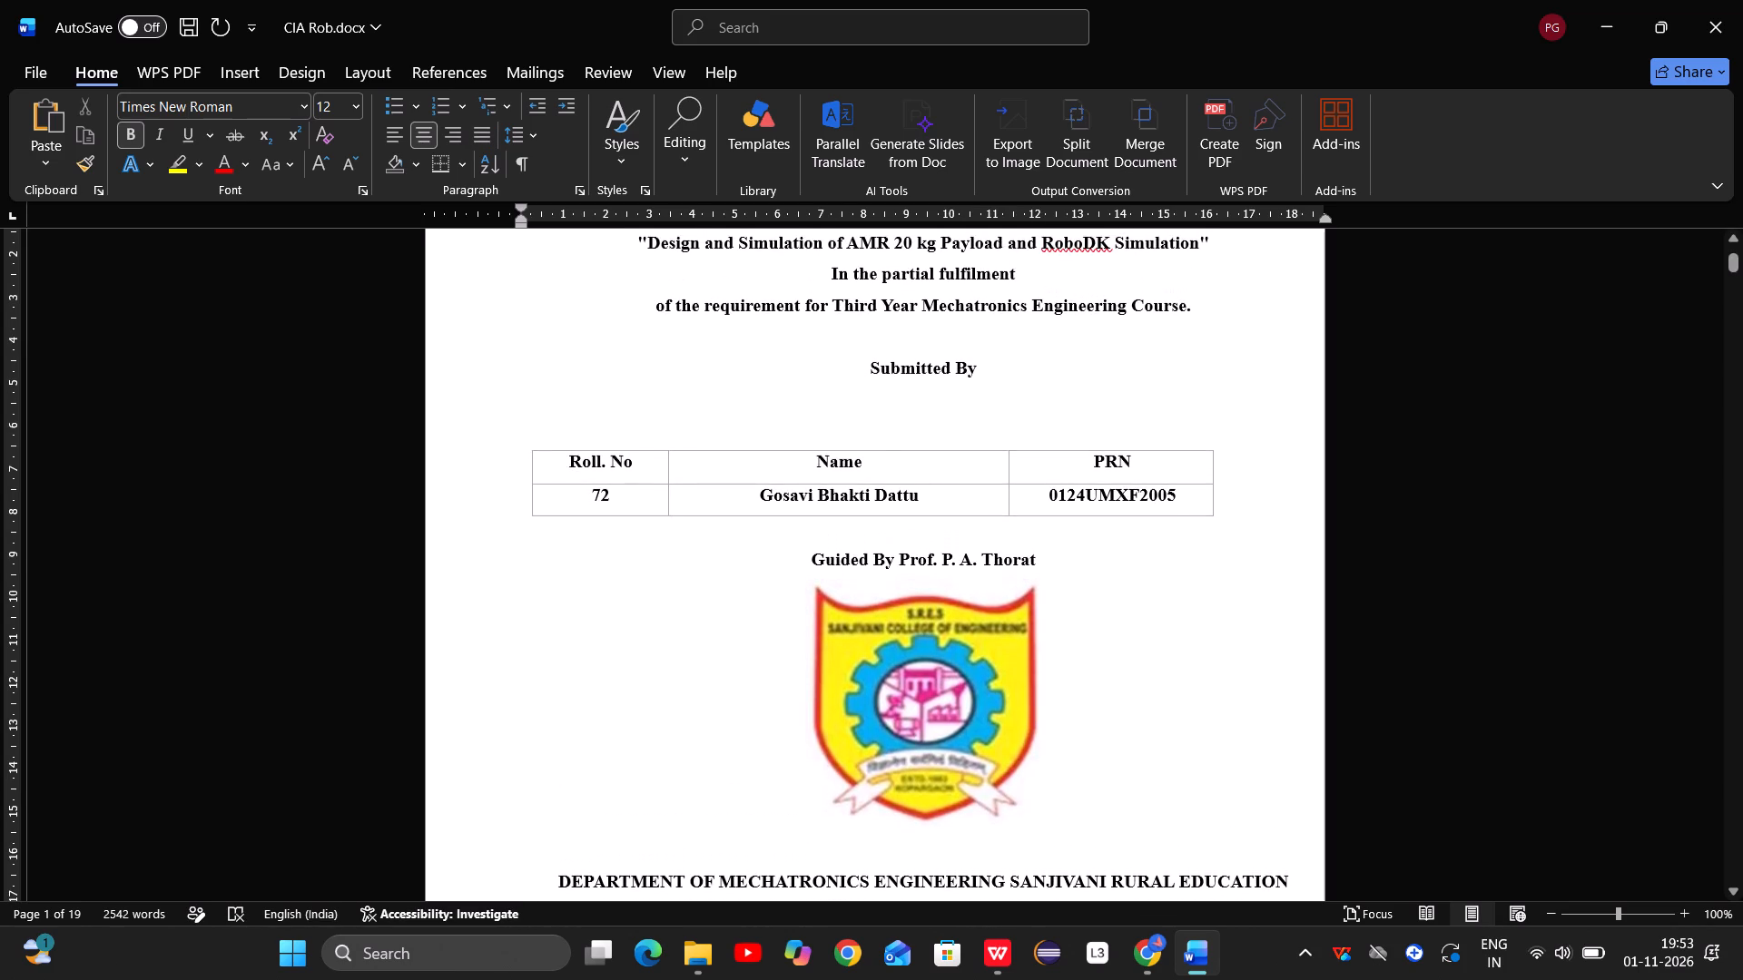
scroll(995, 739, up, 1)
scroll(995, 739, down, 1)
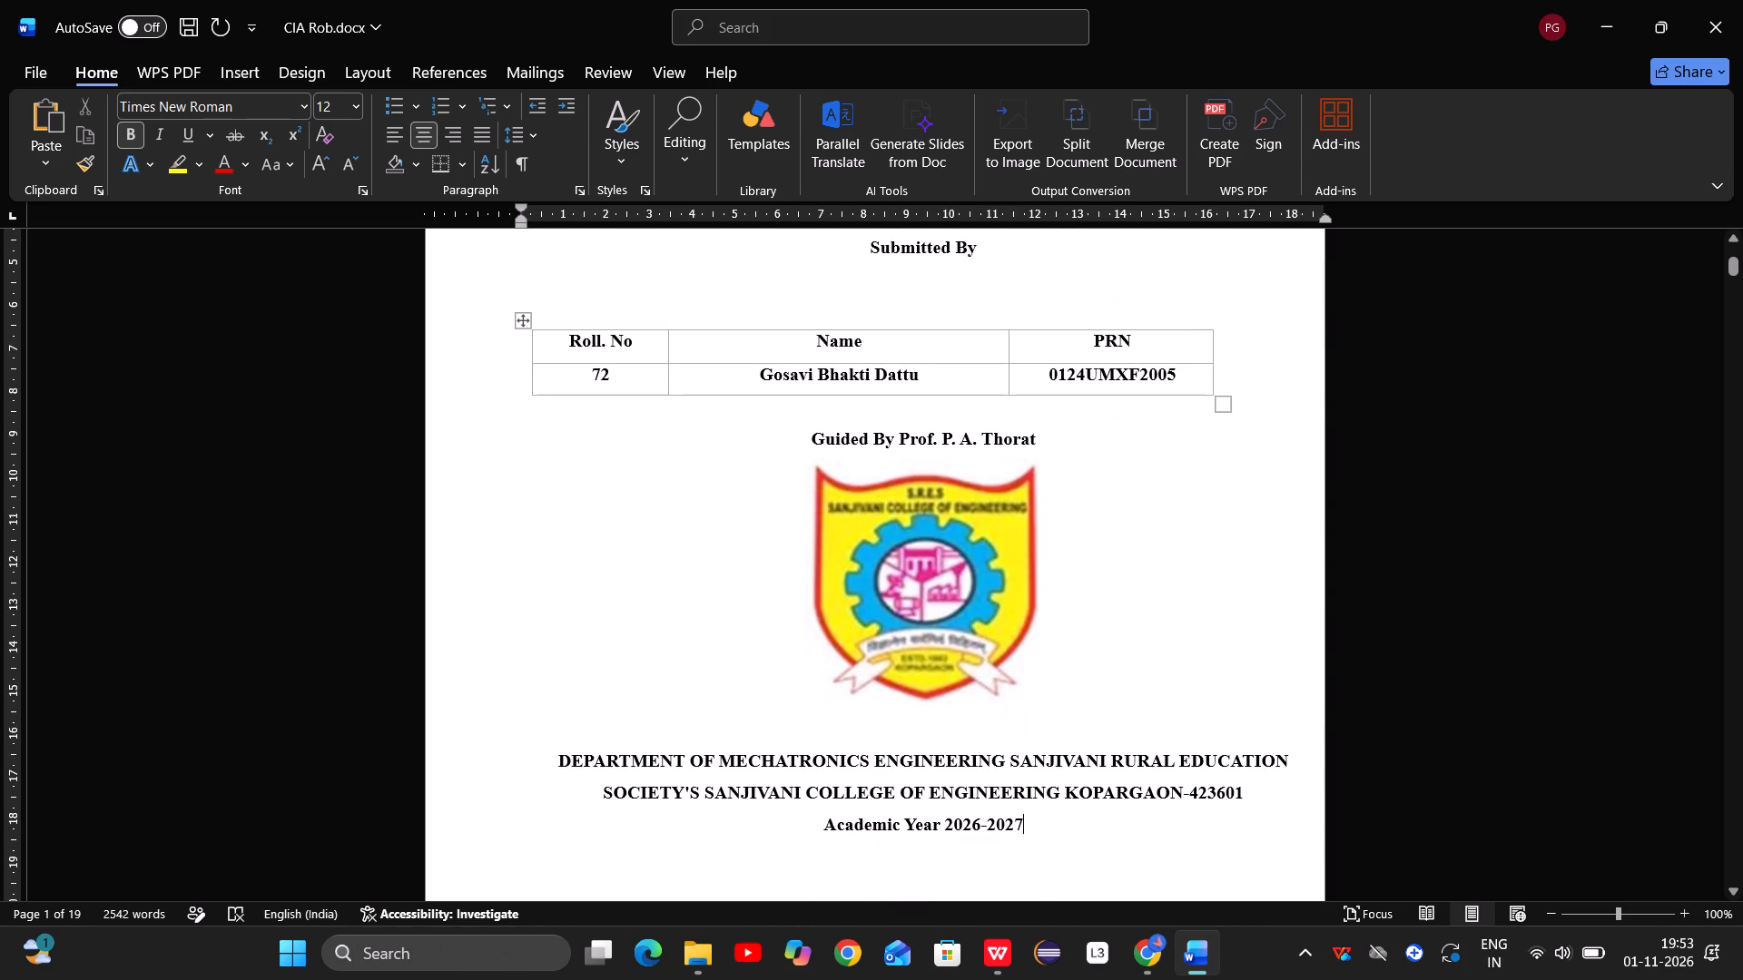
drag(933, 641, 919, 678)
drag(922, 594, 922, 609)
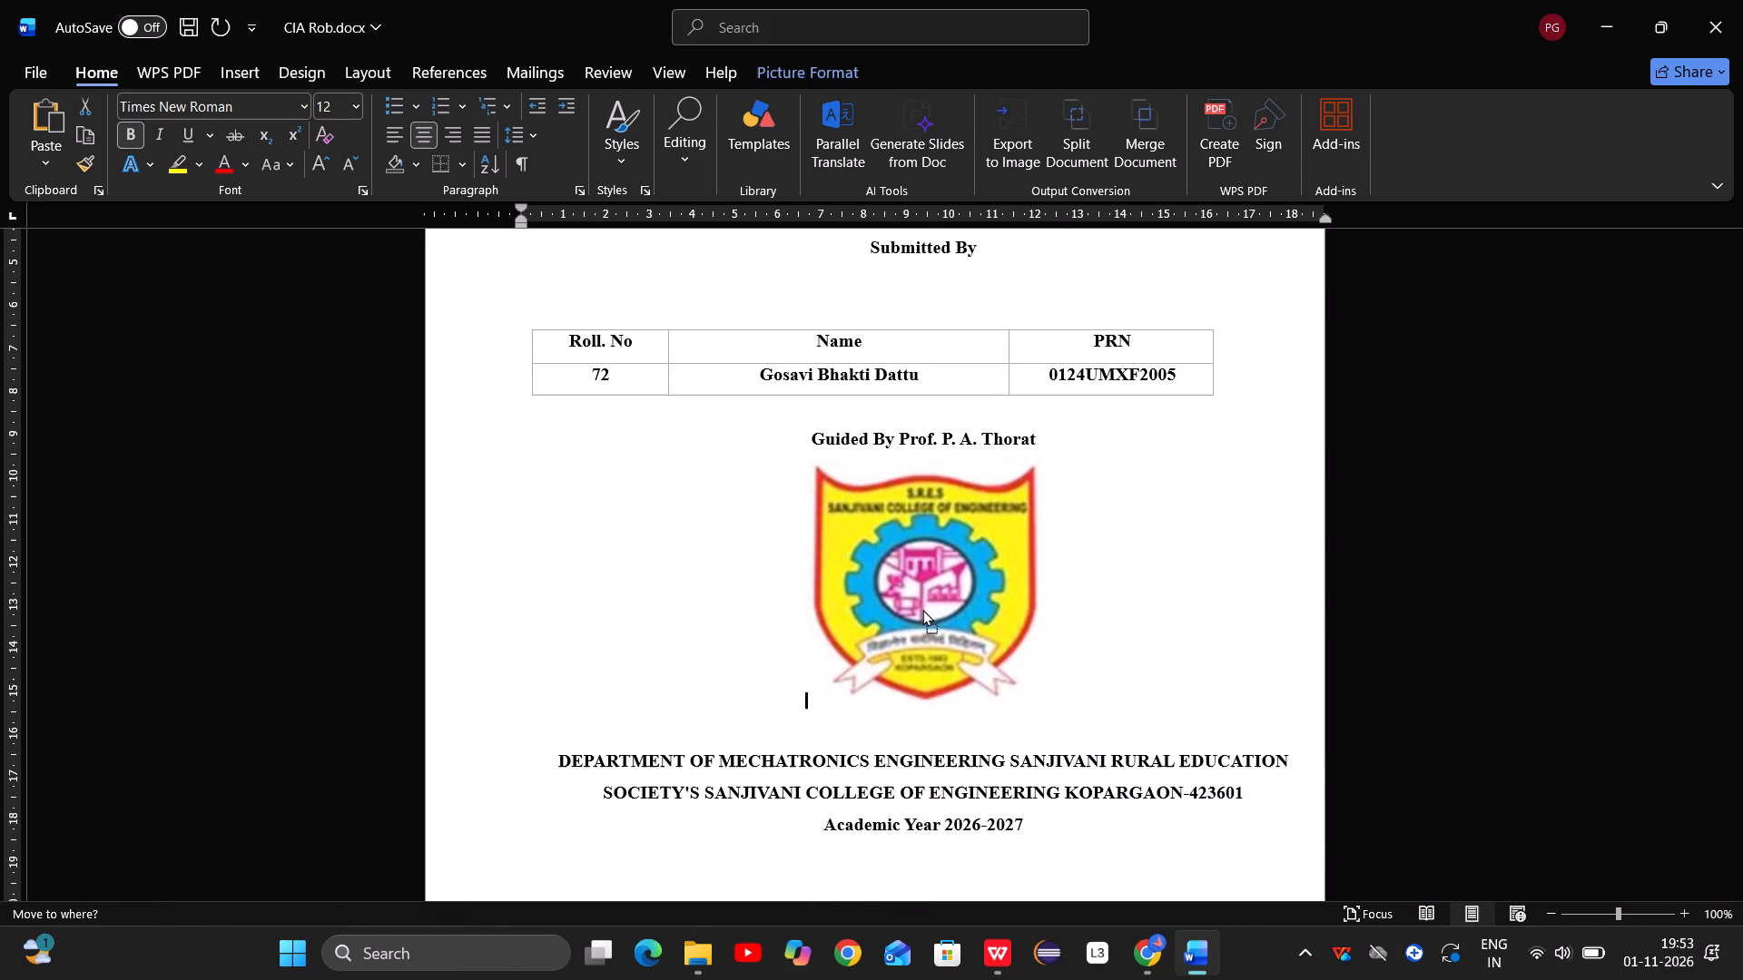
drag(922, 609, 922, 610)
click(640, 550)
Narrow the Roll. No column of the cover page's student table from its outer edge so it just fits its heading.
scroll(640, 550, up, 1)
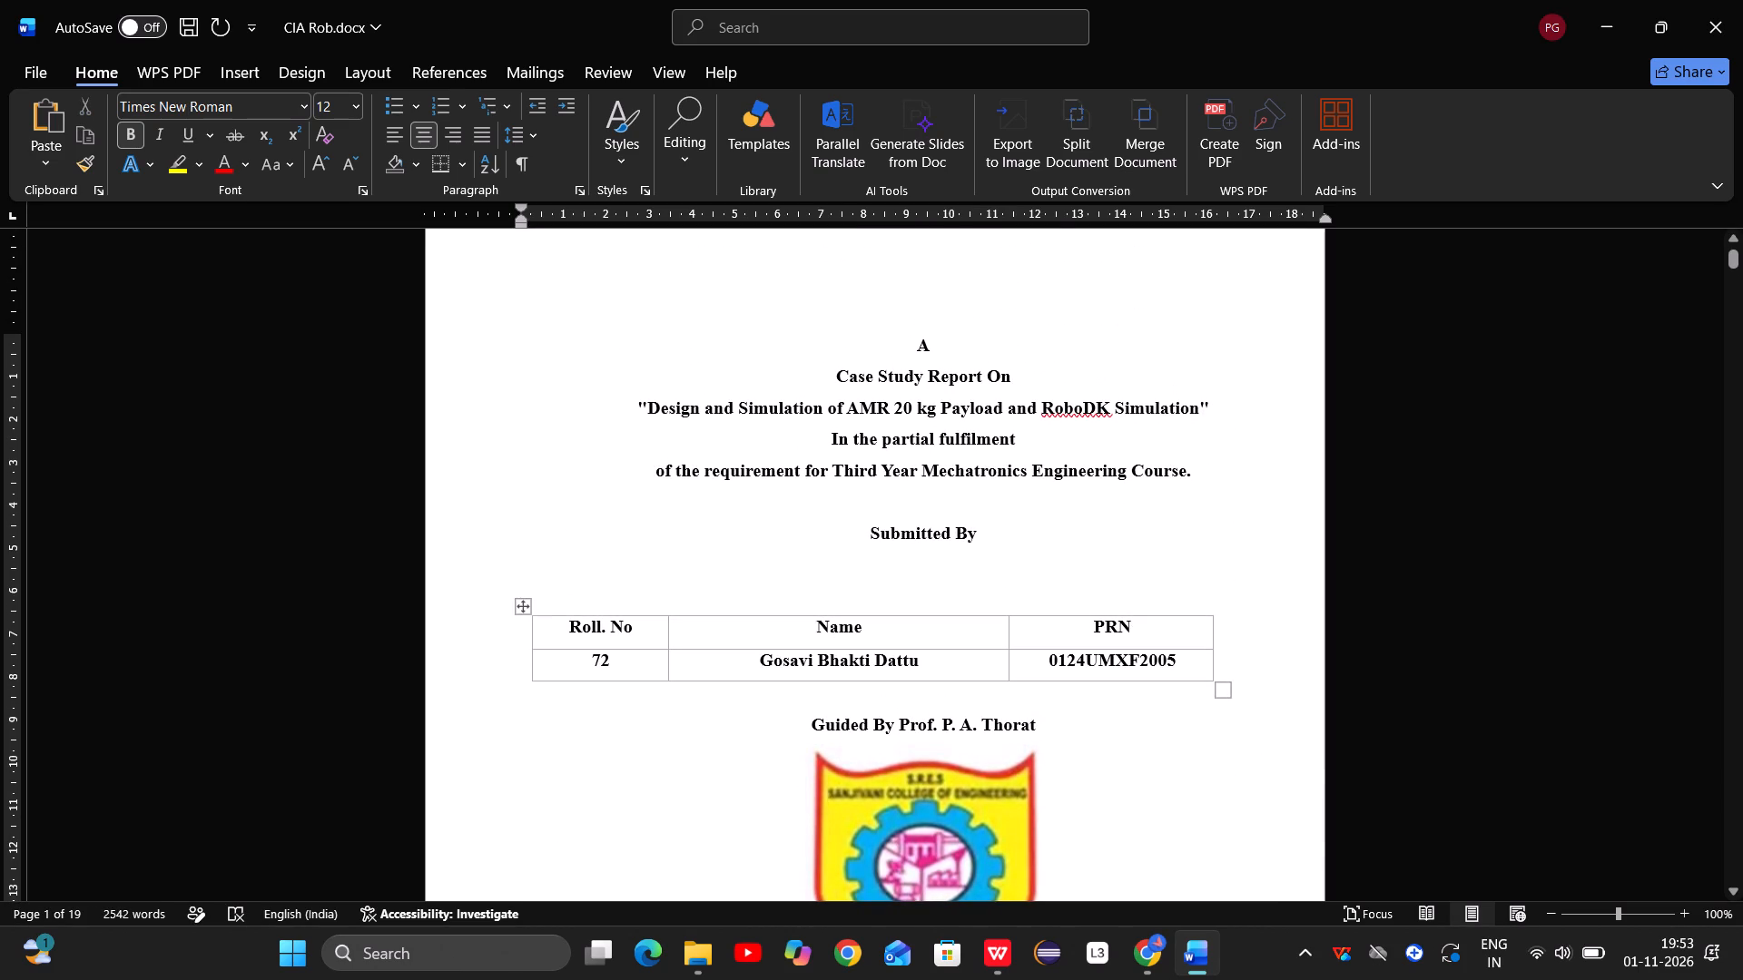
drag(523, 612, 559, 581)
drag(559, 581, 572, 582)
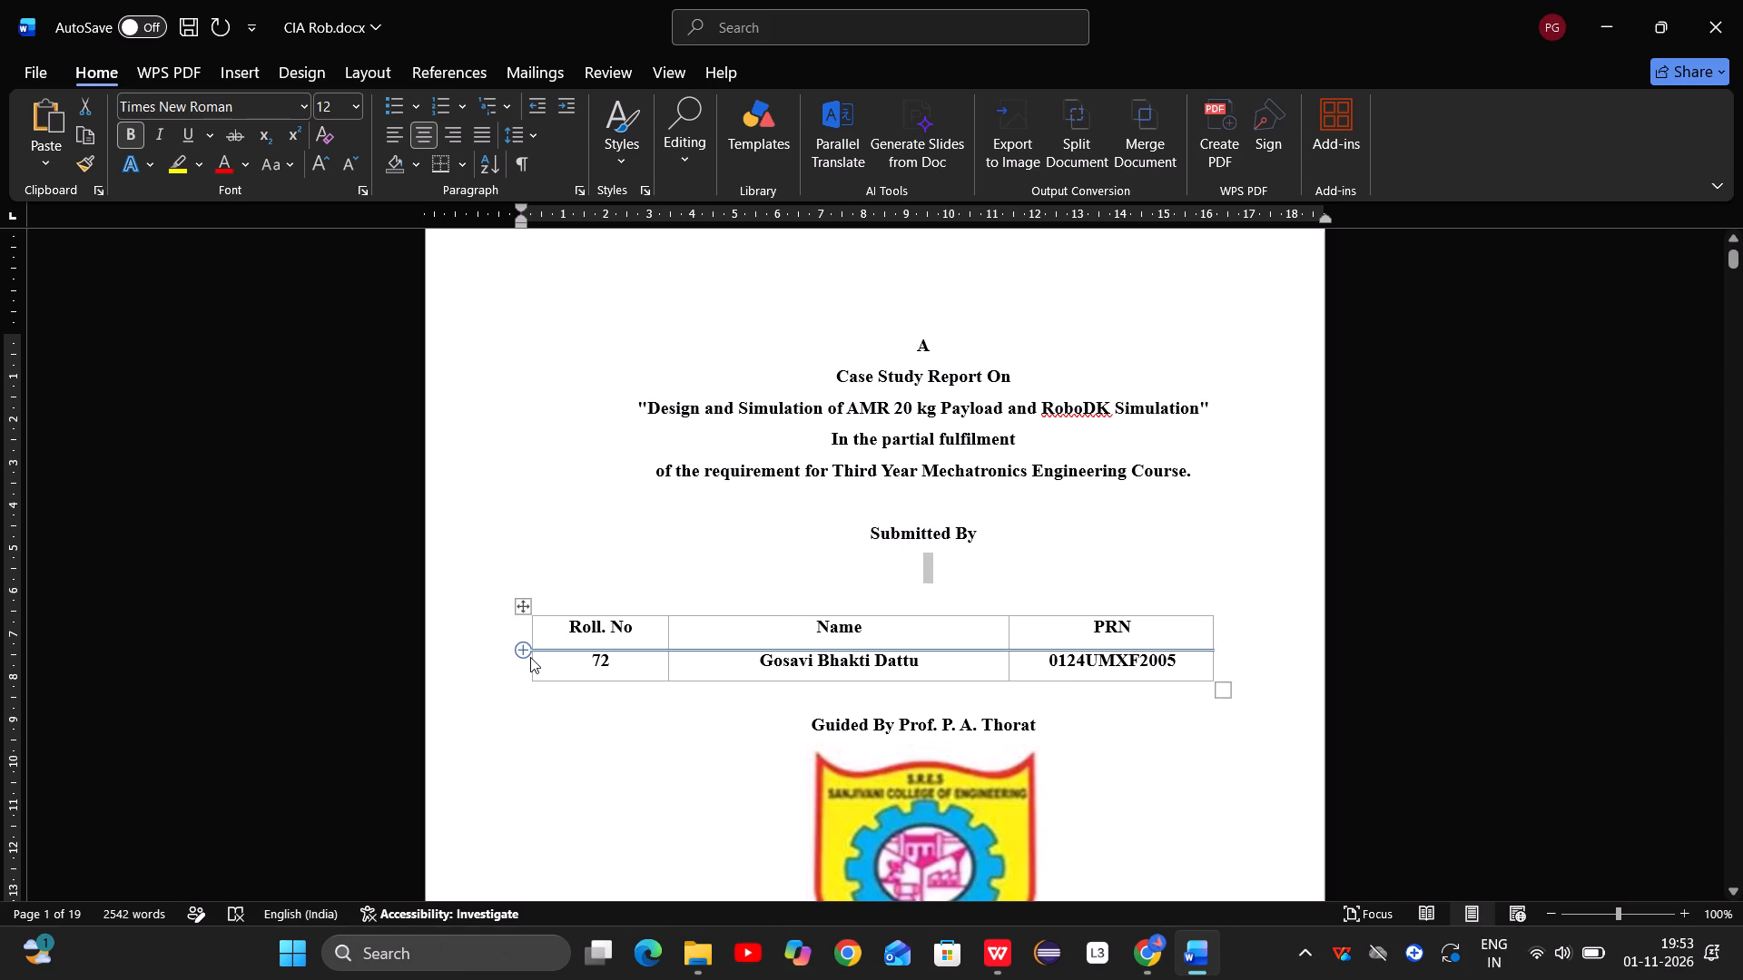
drag(530, 668, 561, 670)
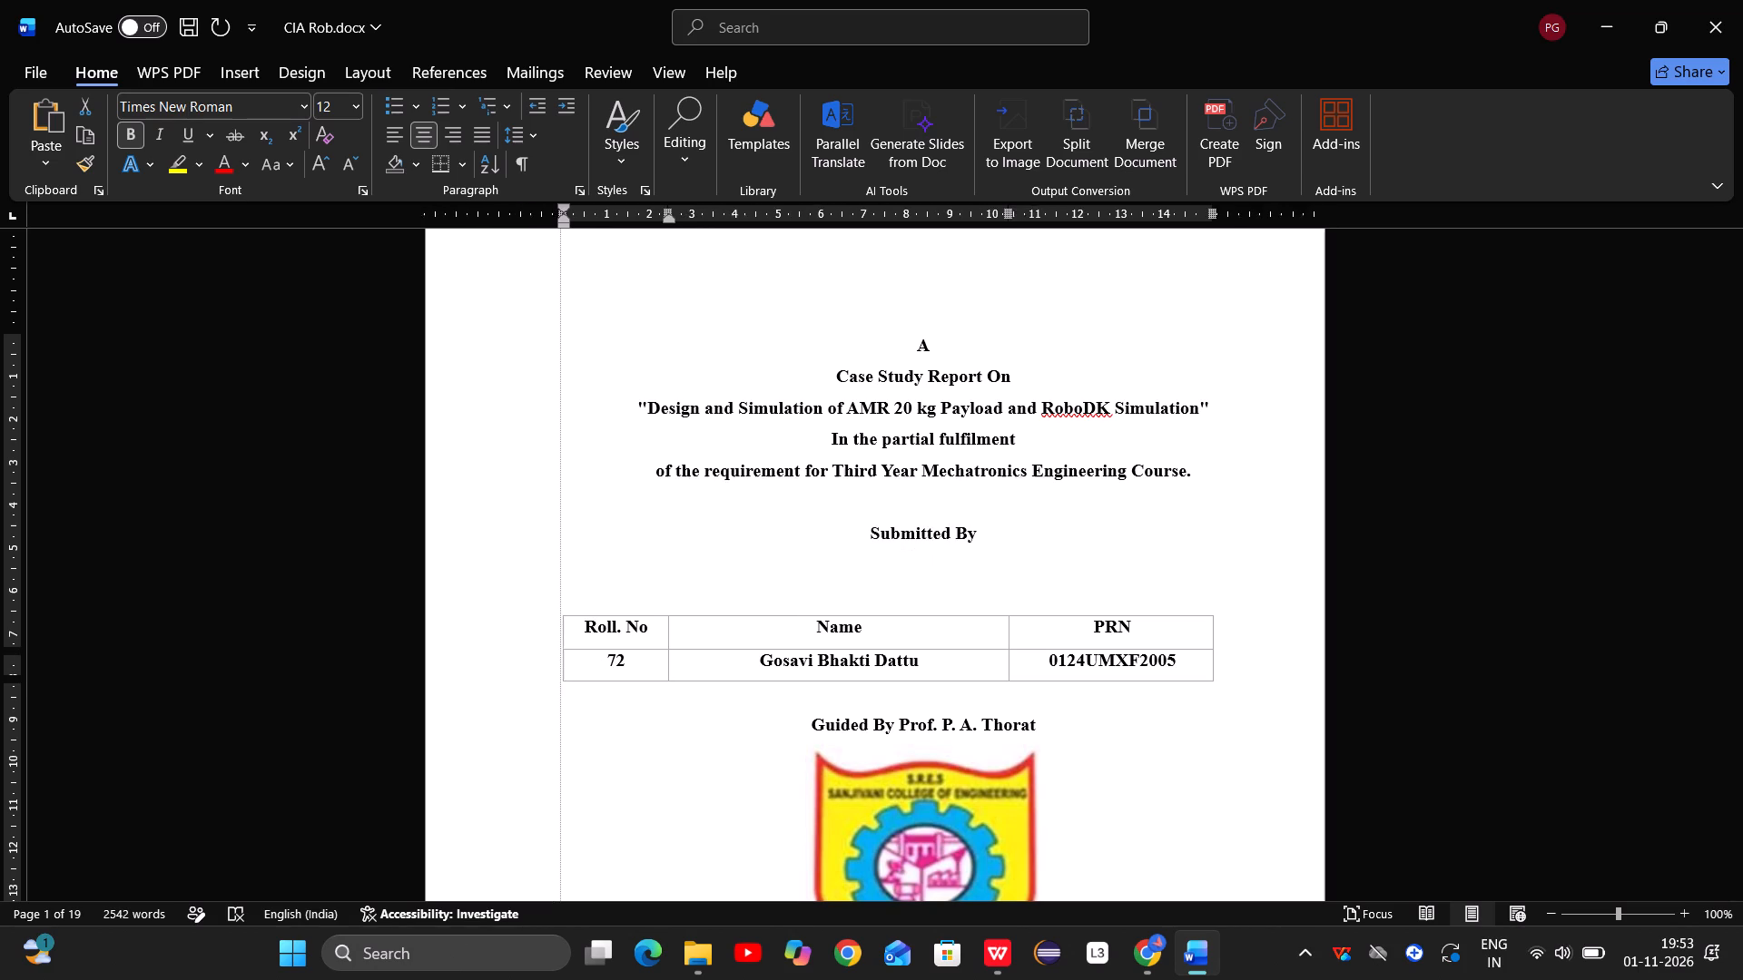
drag(561, 670, 591, 671)
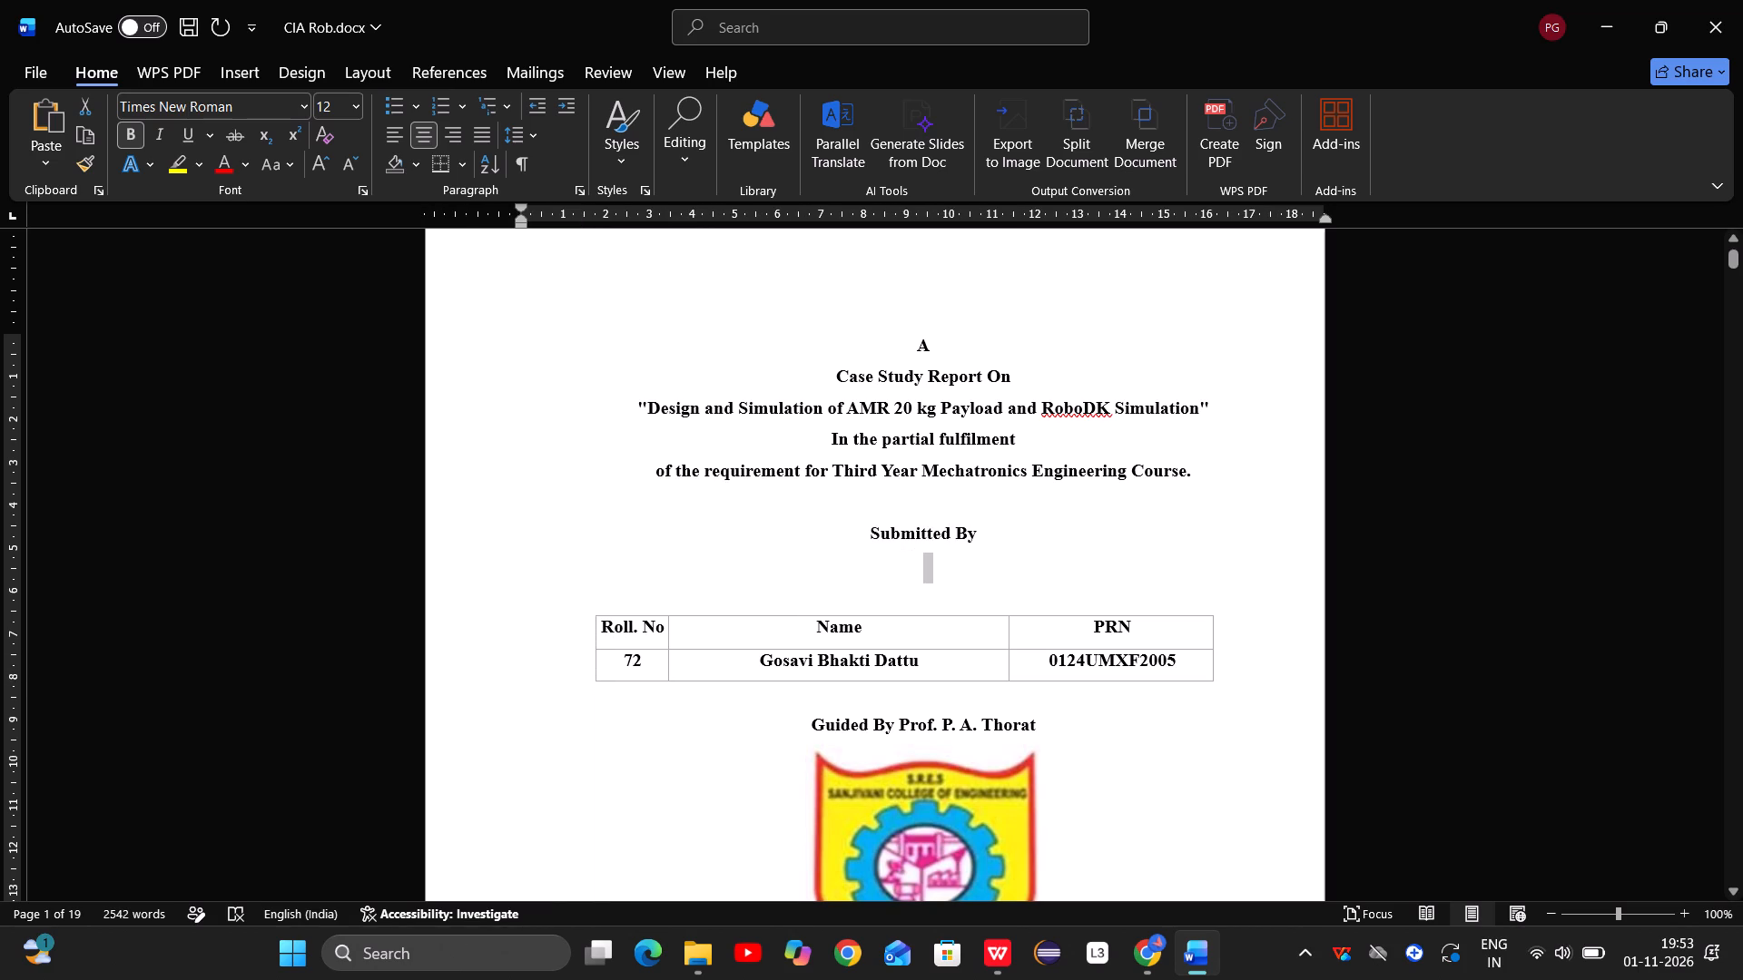
scroll(1001, 542, up, 1)
scroll(979, 517, down, 1)
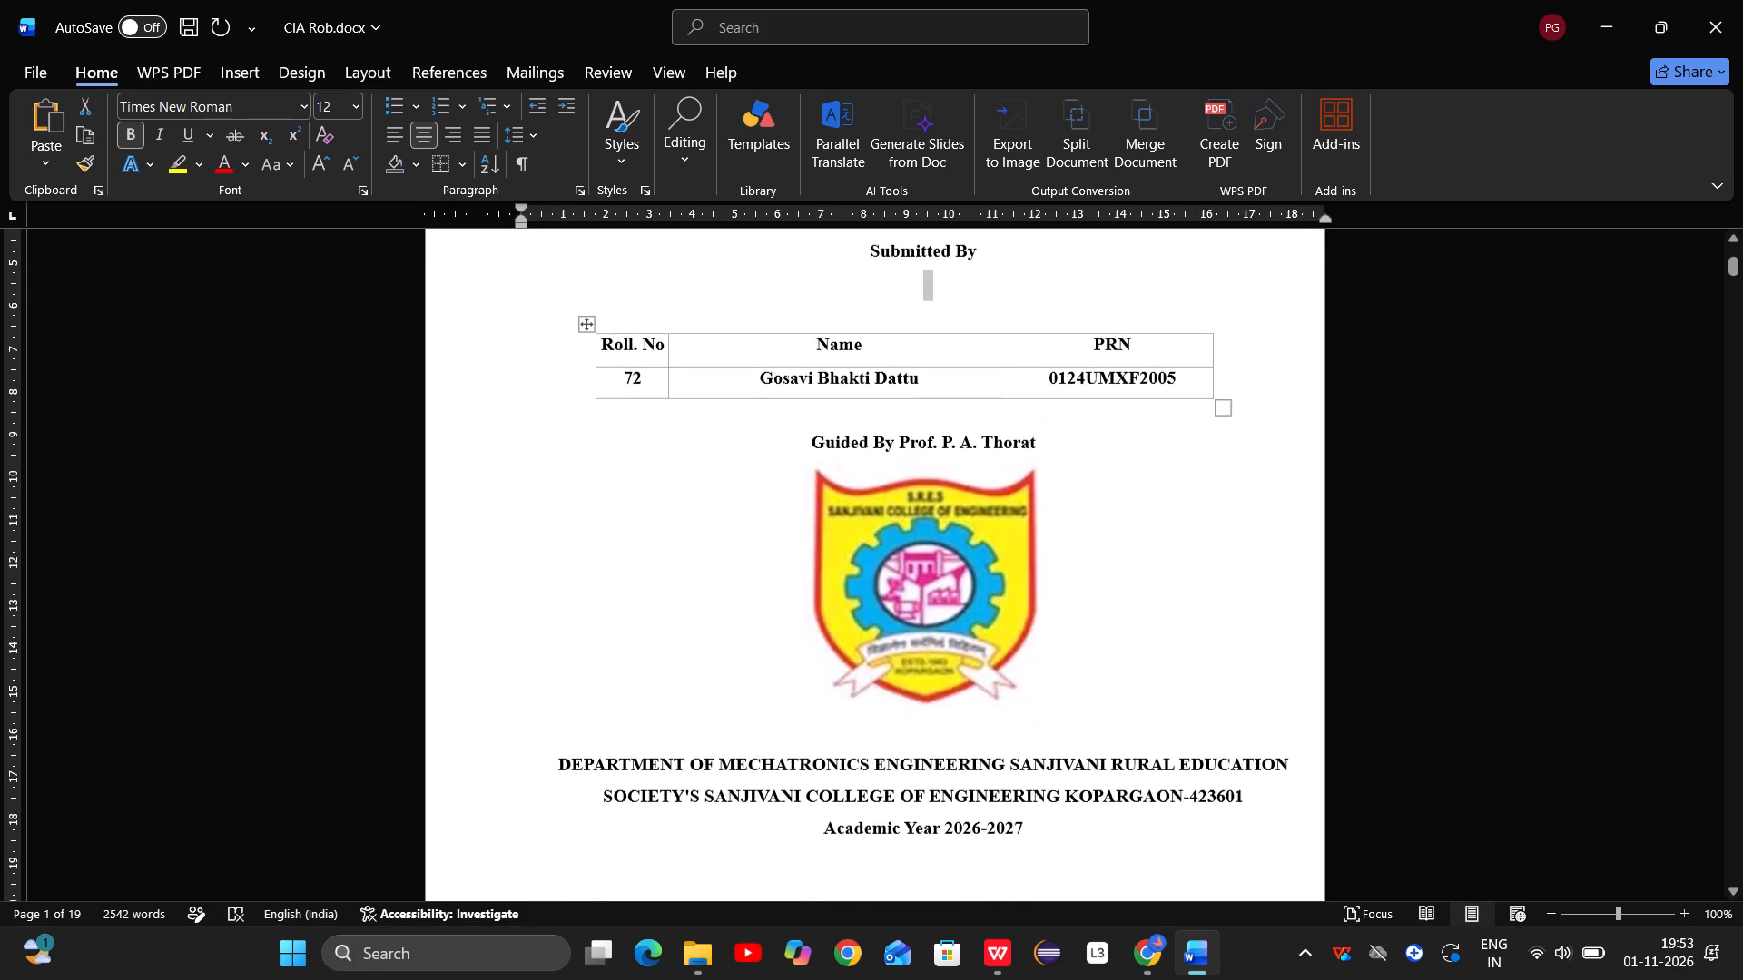
Remove the word "Third" before "Year Mechatronics Engineering Course" in the requirement line on the cover page.
scroll(979, 517, up, 1)
click(918, 484)
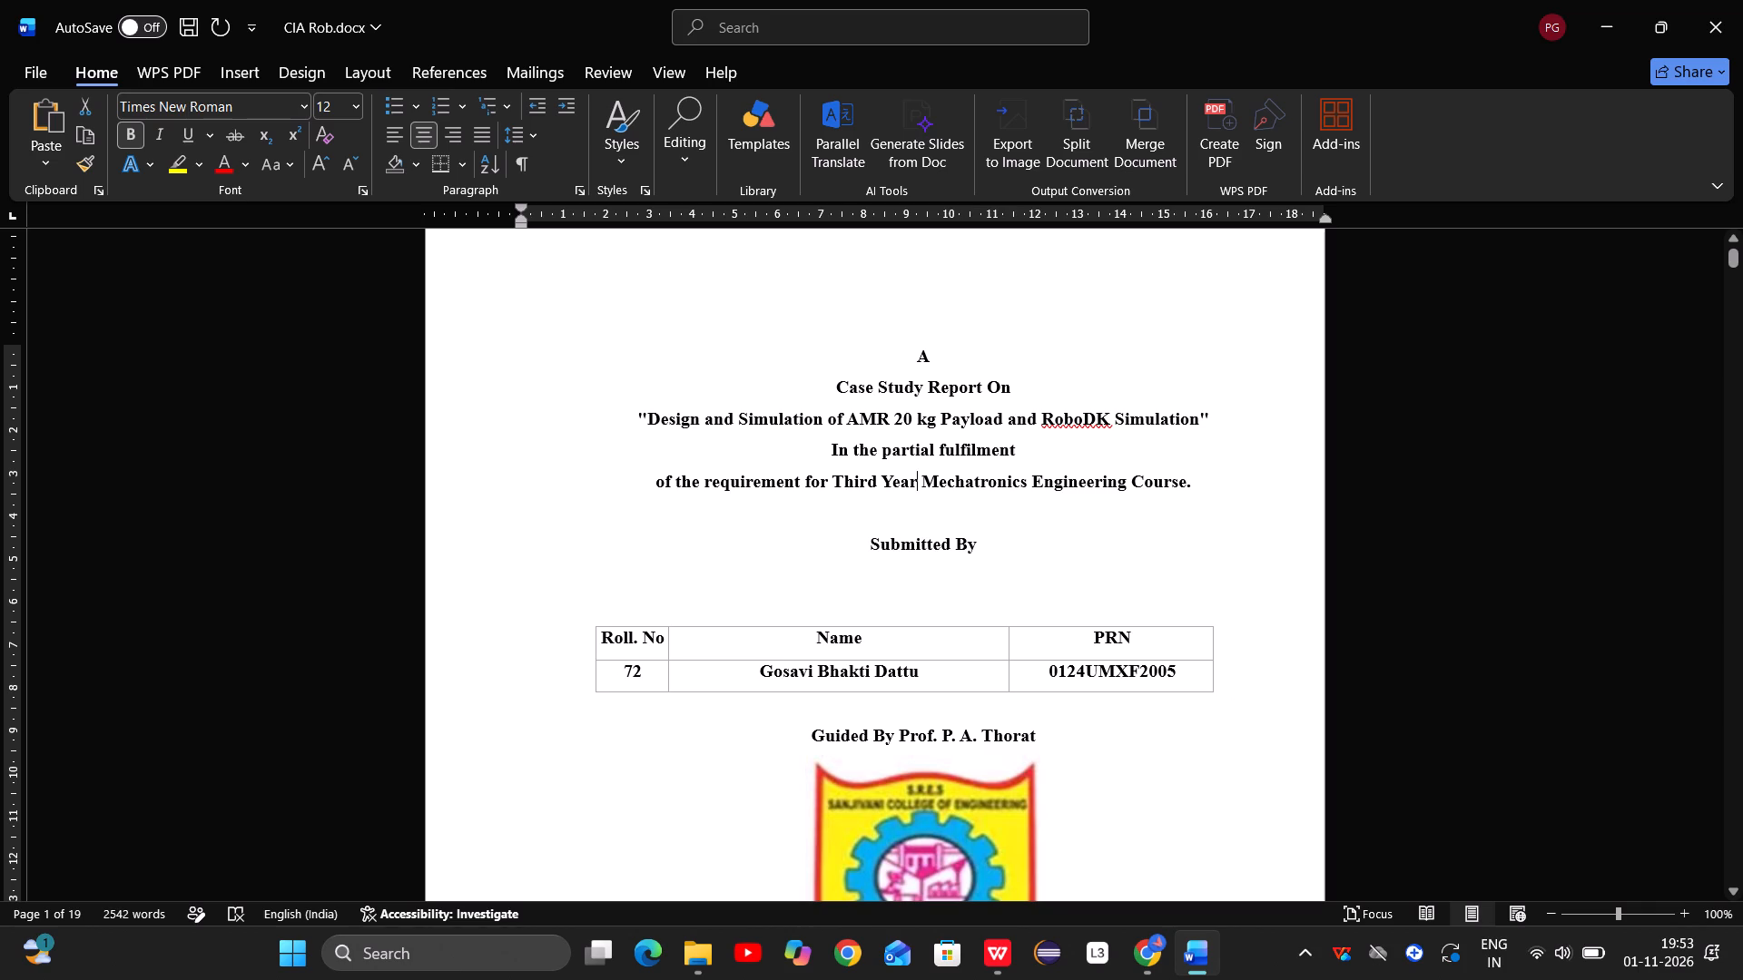
click(890, 476)
key(Left)
key(Left)
key(BackSpace)
key(BackSpace)
key(BackSpace)
key(BackSpace)
key(BackSpace)
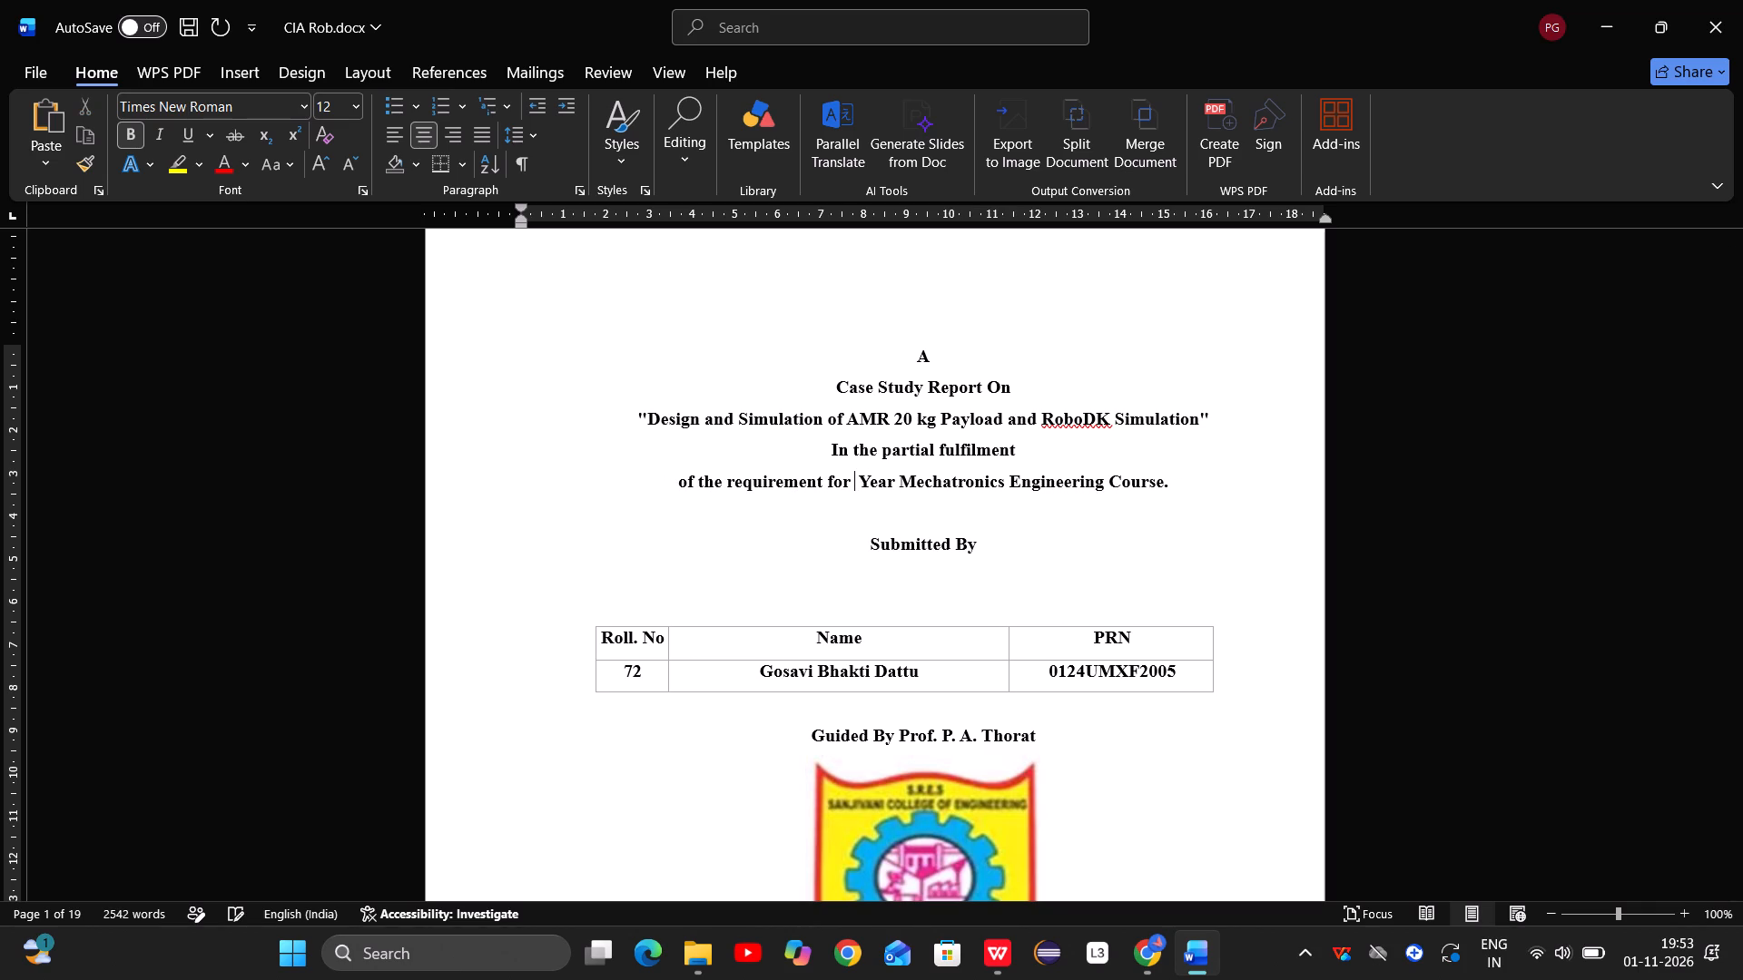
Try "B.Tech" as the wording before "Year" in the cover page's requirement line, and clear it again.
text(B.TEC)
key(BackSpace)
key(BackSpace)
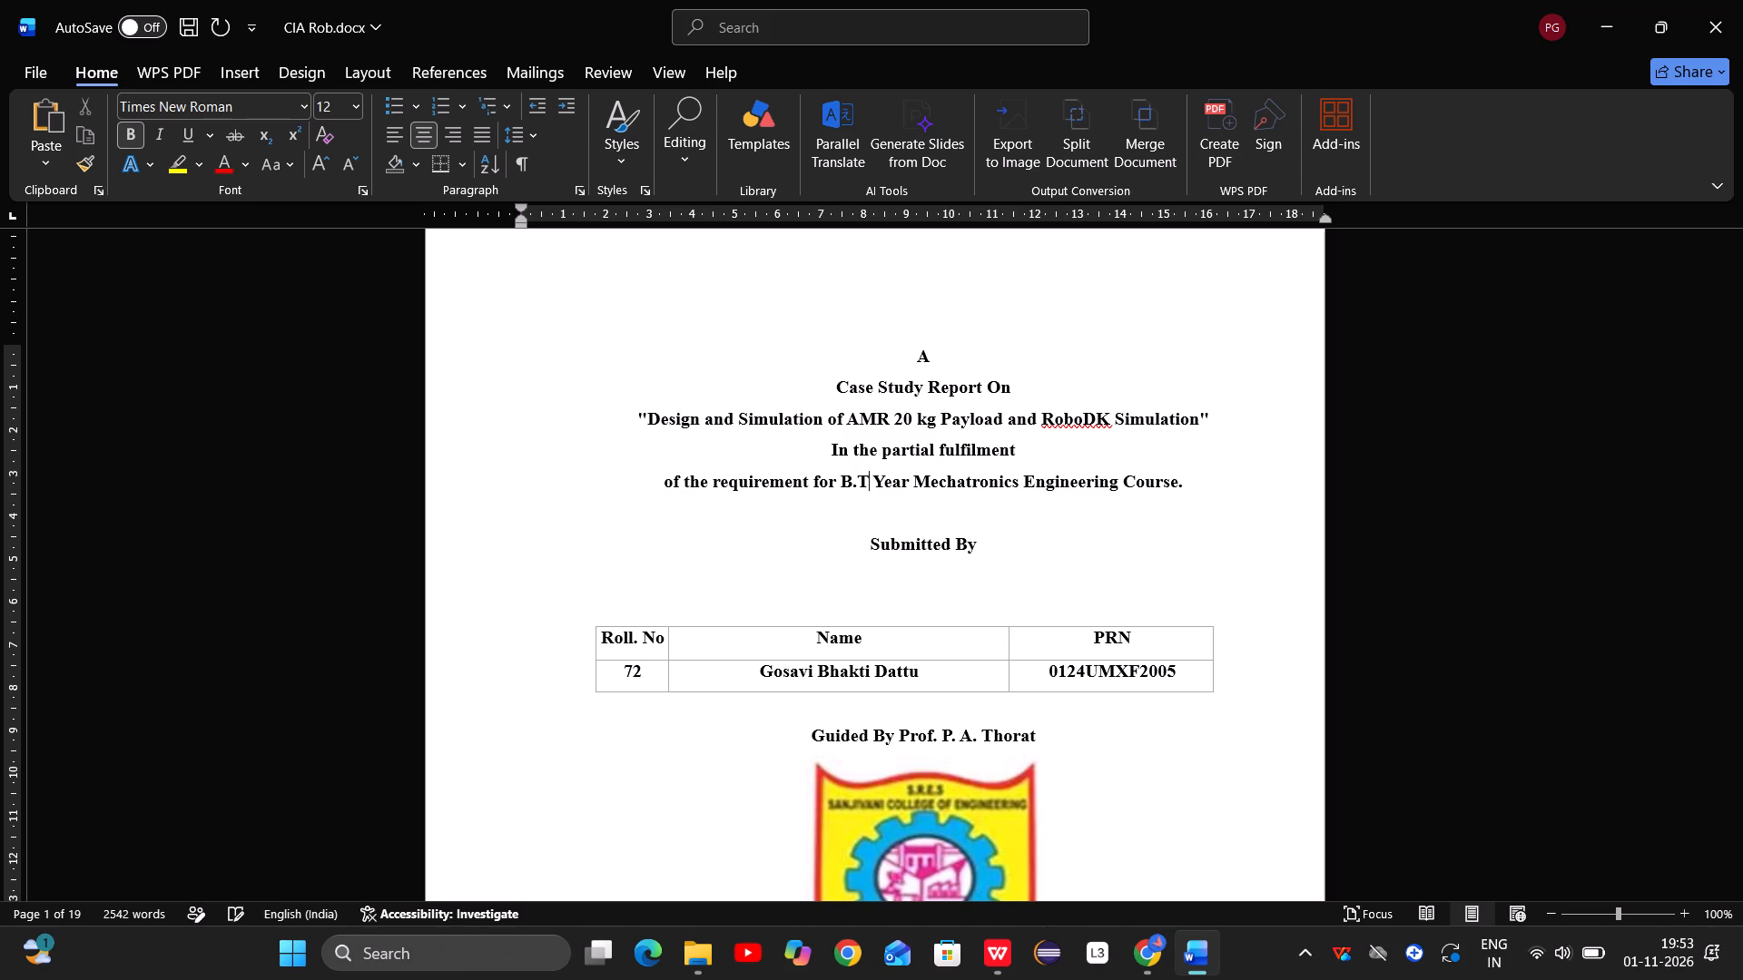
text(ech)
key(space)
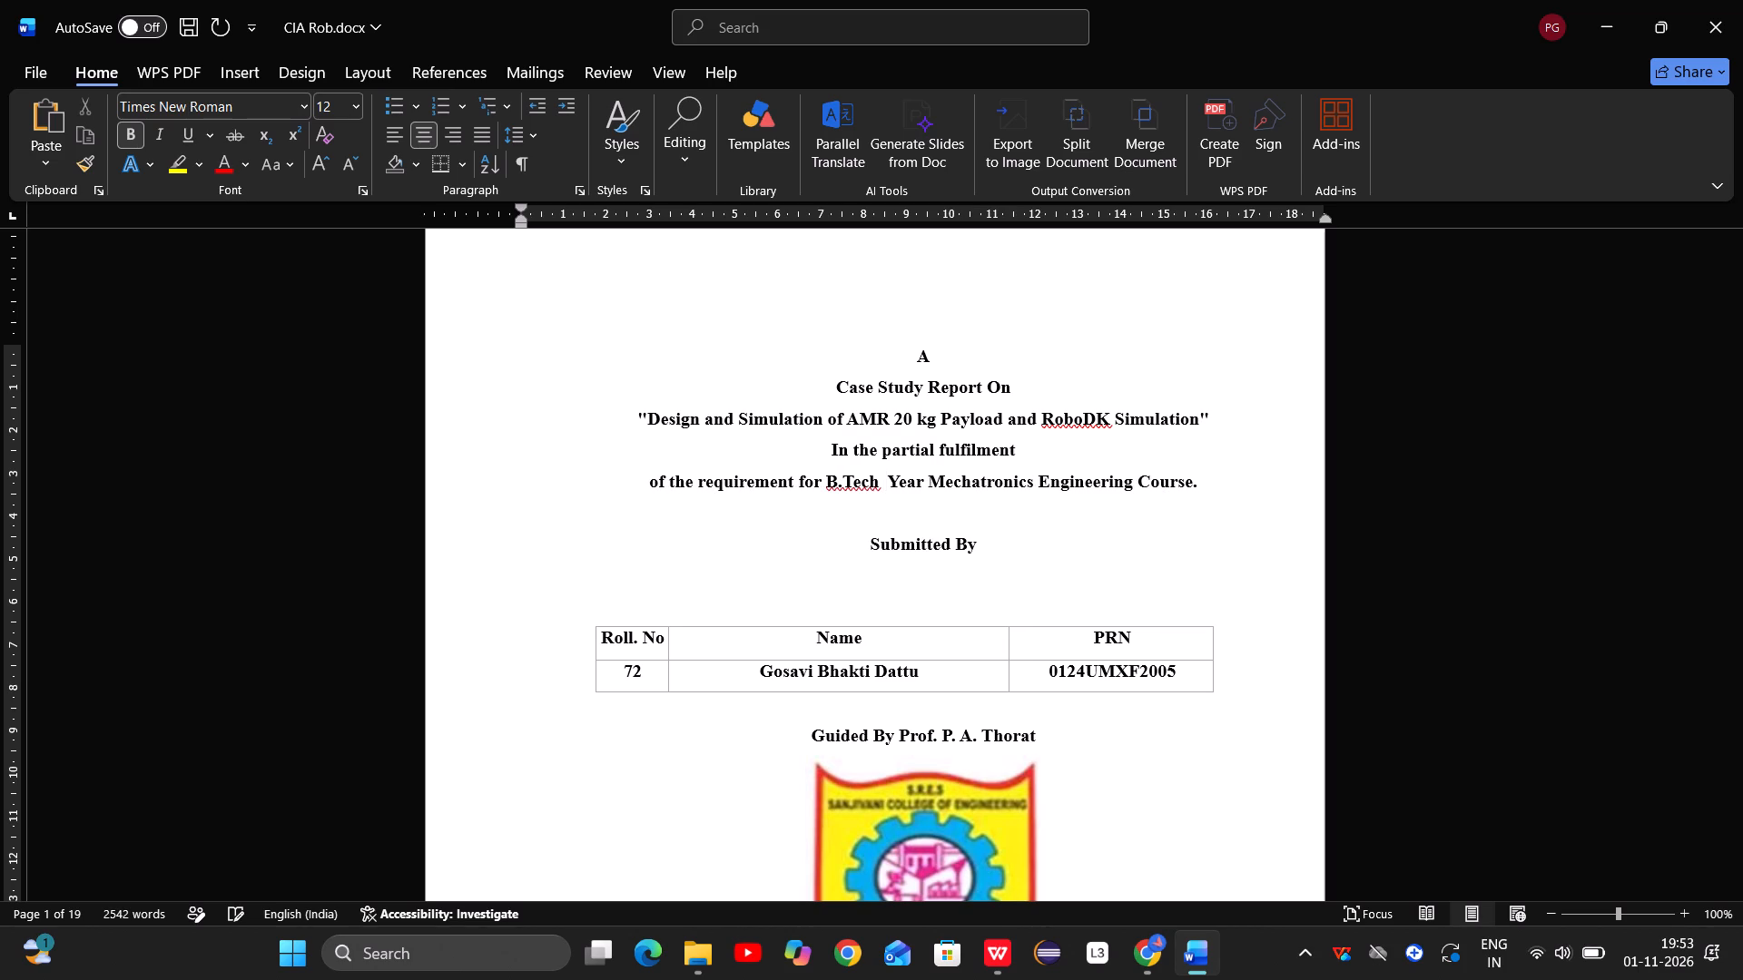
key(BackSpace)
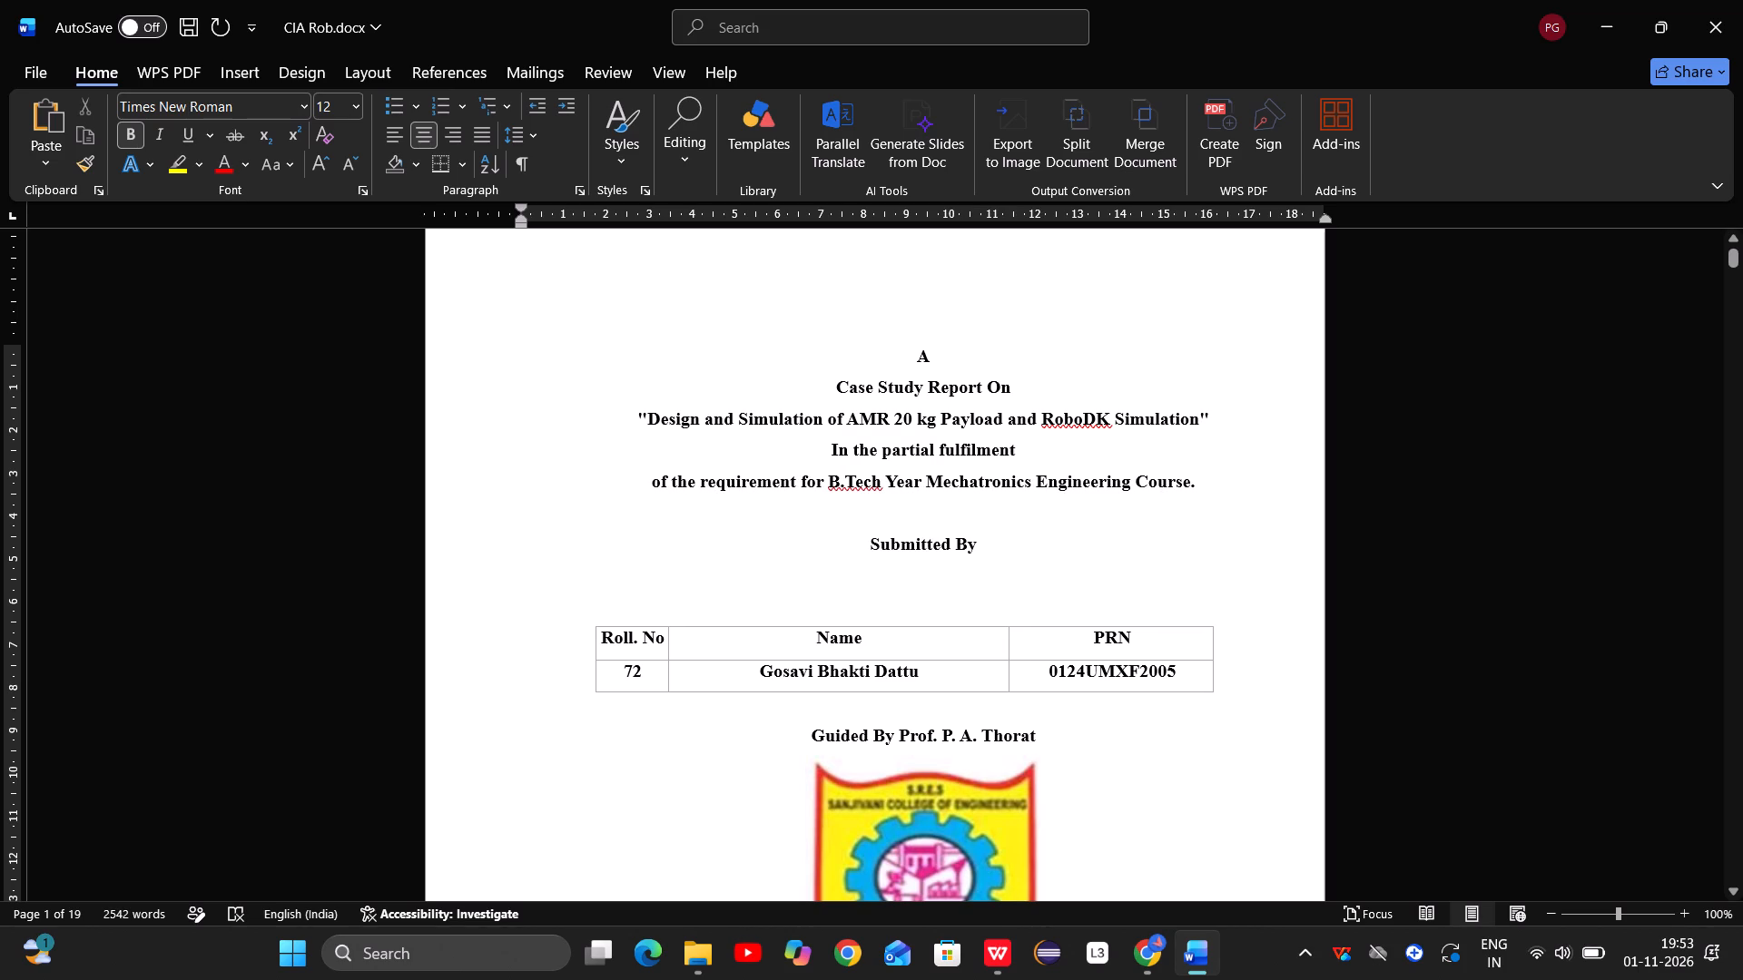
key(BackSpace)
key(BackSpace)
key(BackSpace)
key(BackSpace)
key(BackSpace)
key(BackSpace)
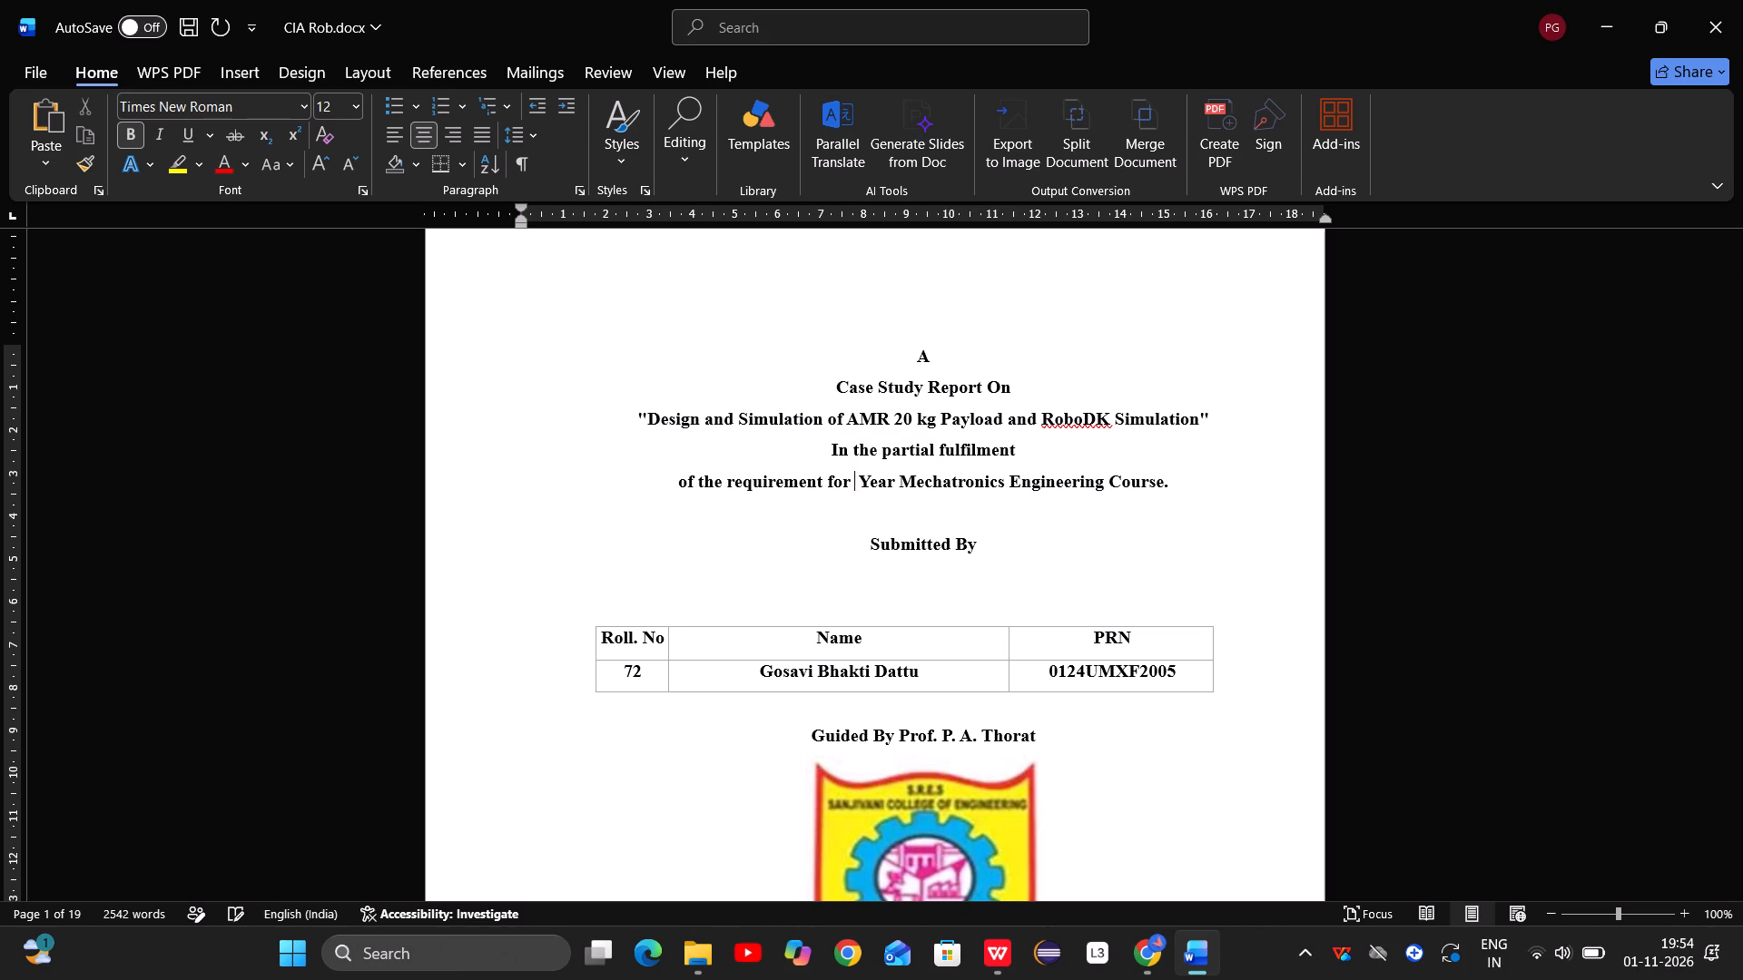
Insert "Final" before "Year" in the cover page's requirement line.
text(Final)
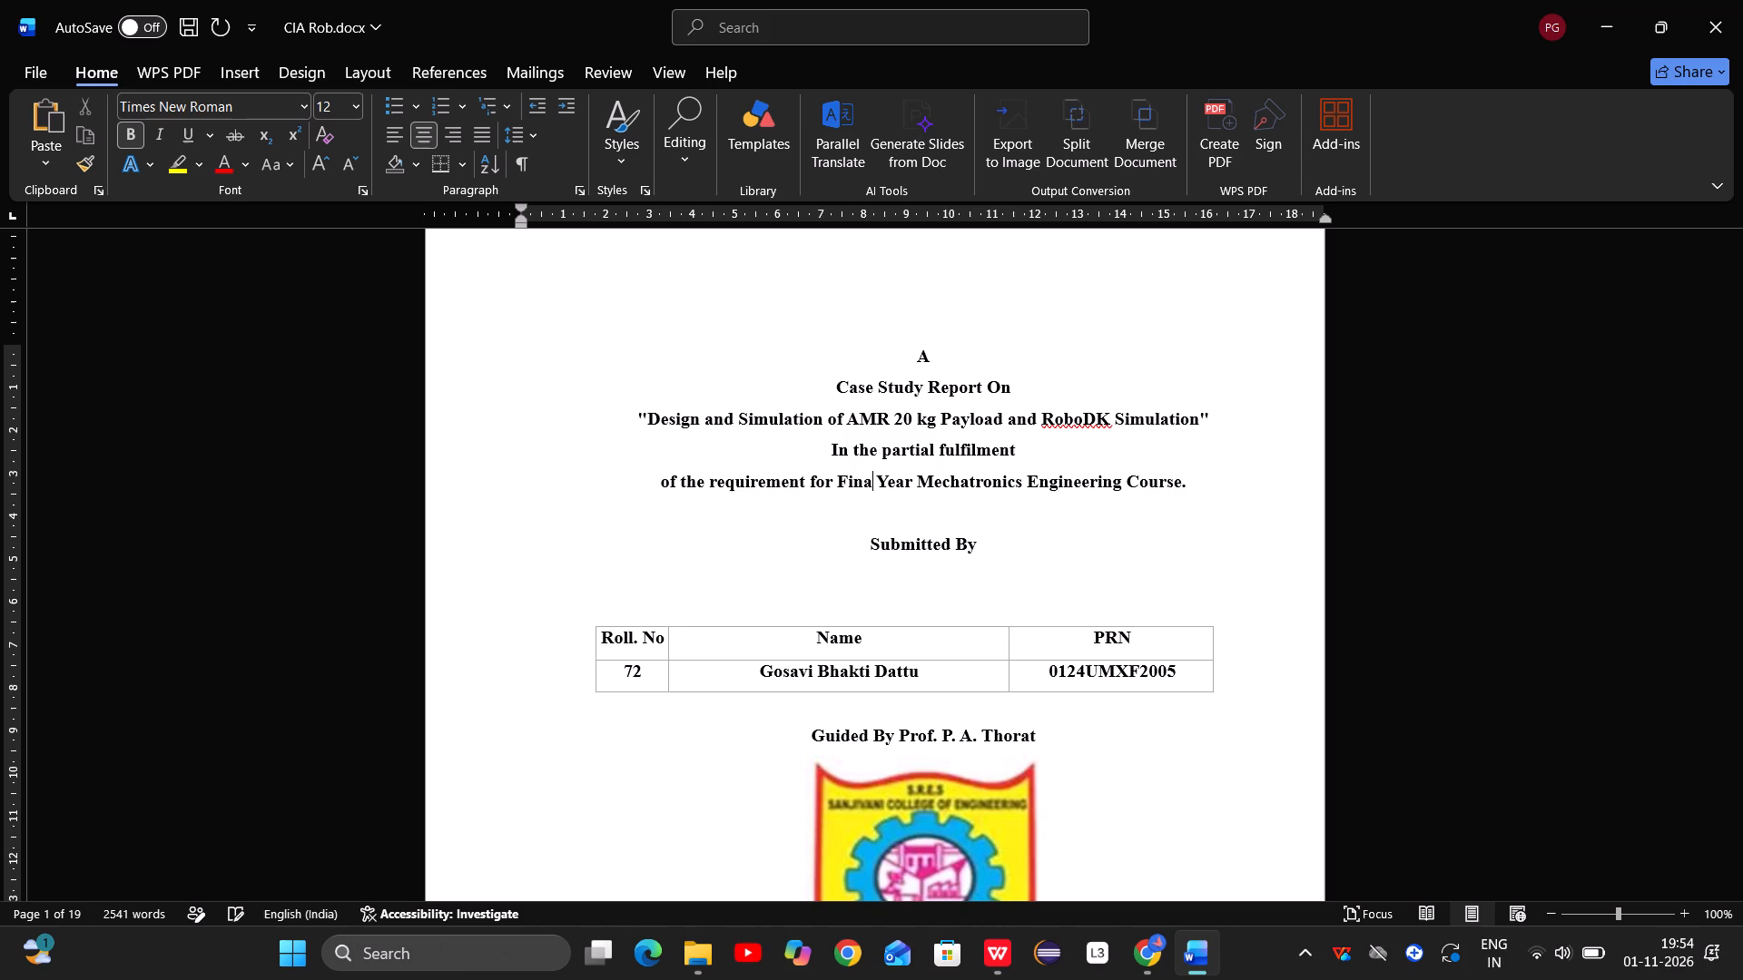
key(space)
key(BackSpace)
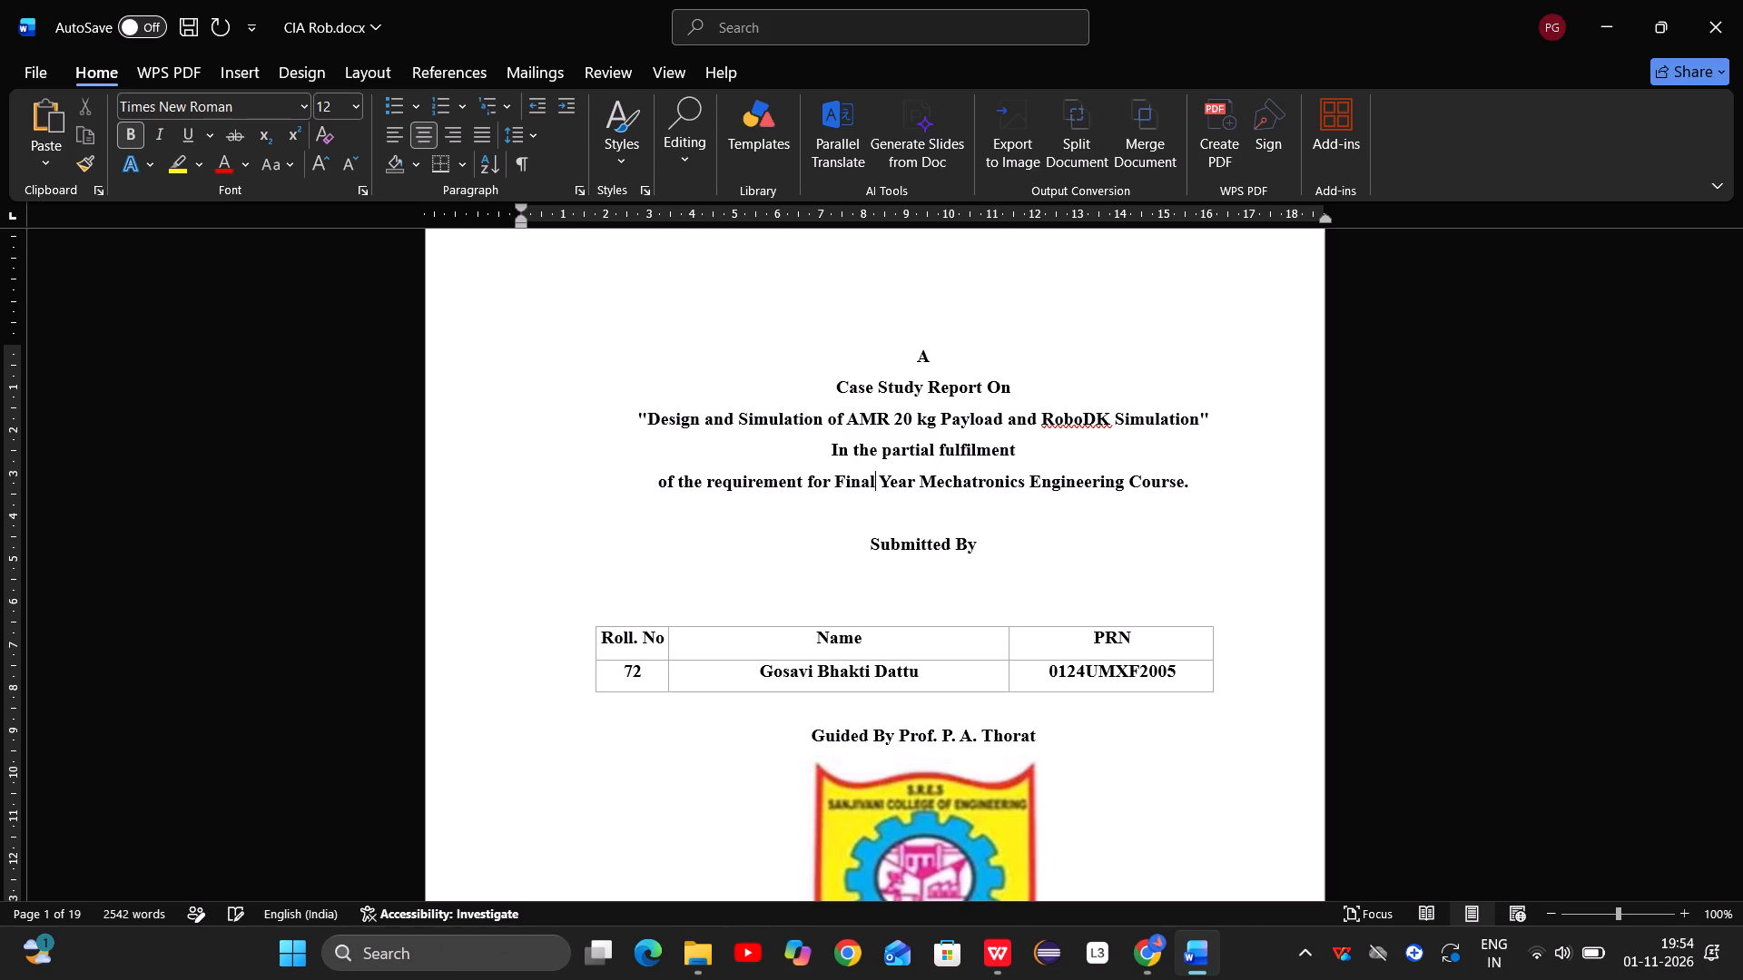
Look through the certificate, declaration and remaining front matter down to the end of the index table.
scroll(917, 490, down, 3)
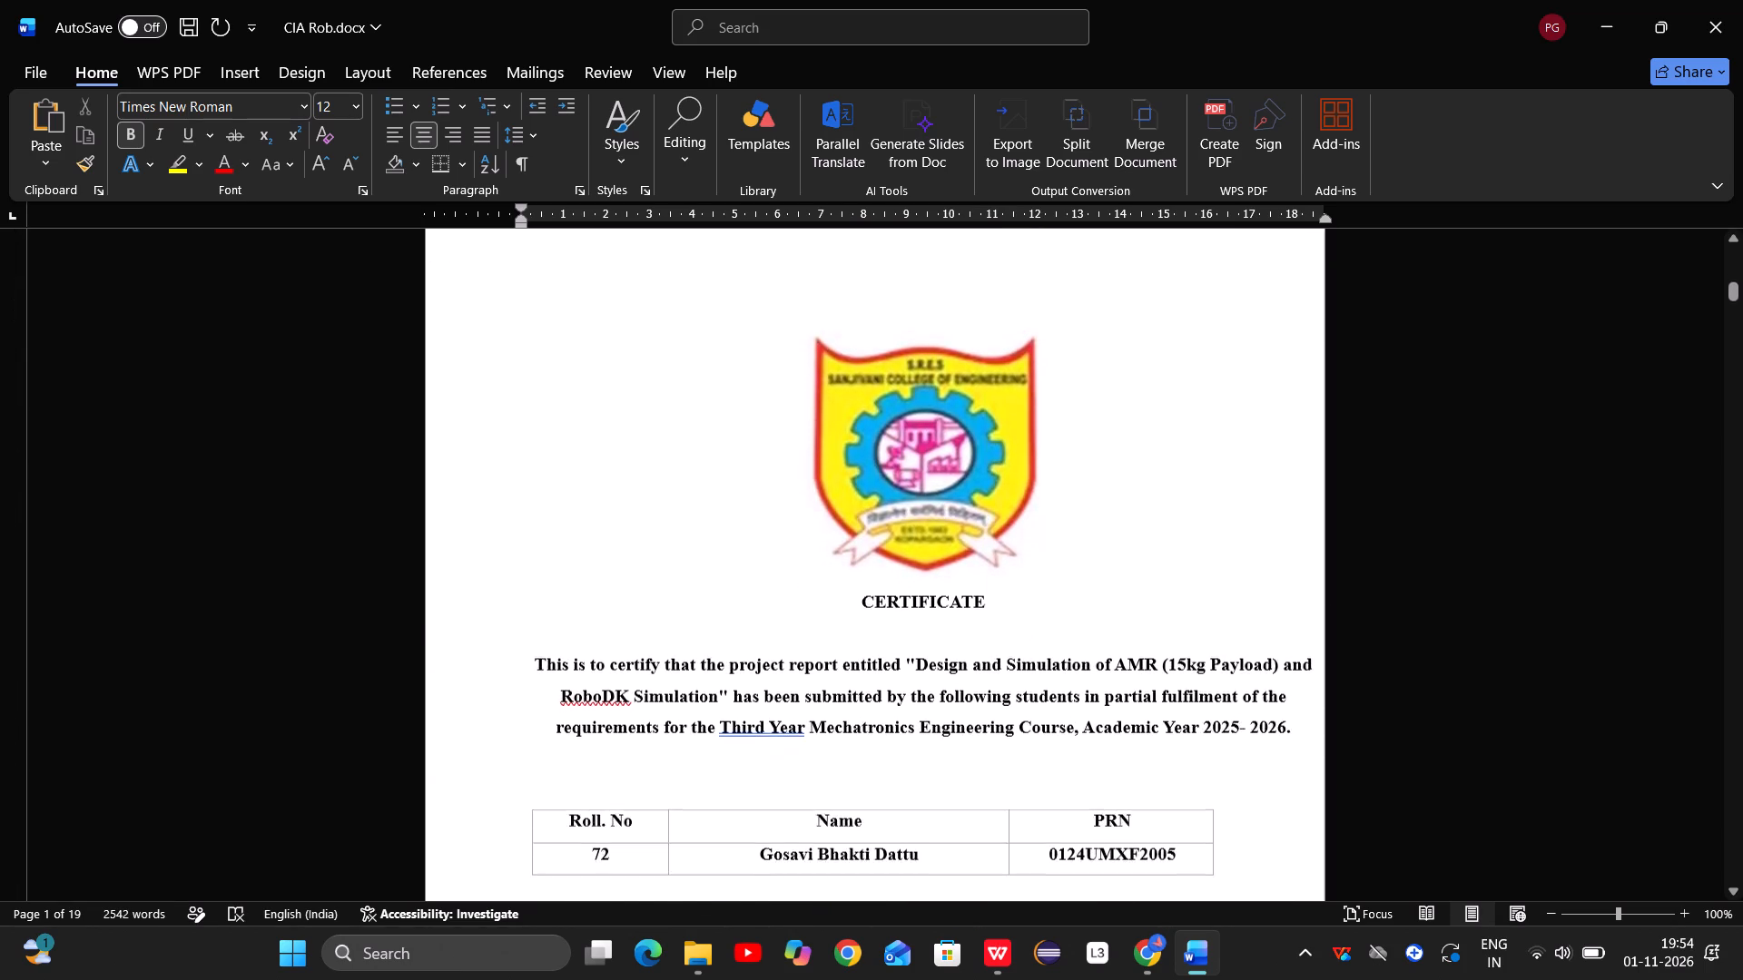
scroll(917, 490, down, 4)
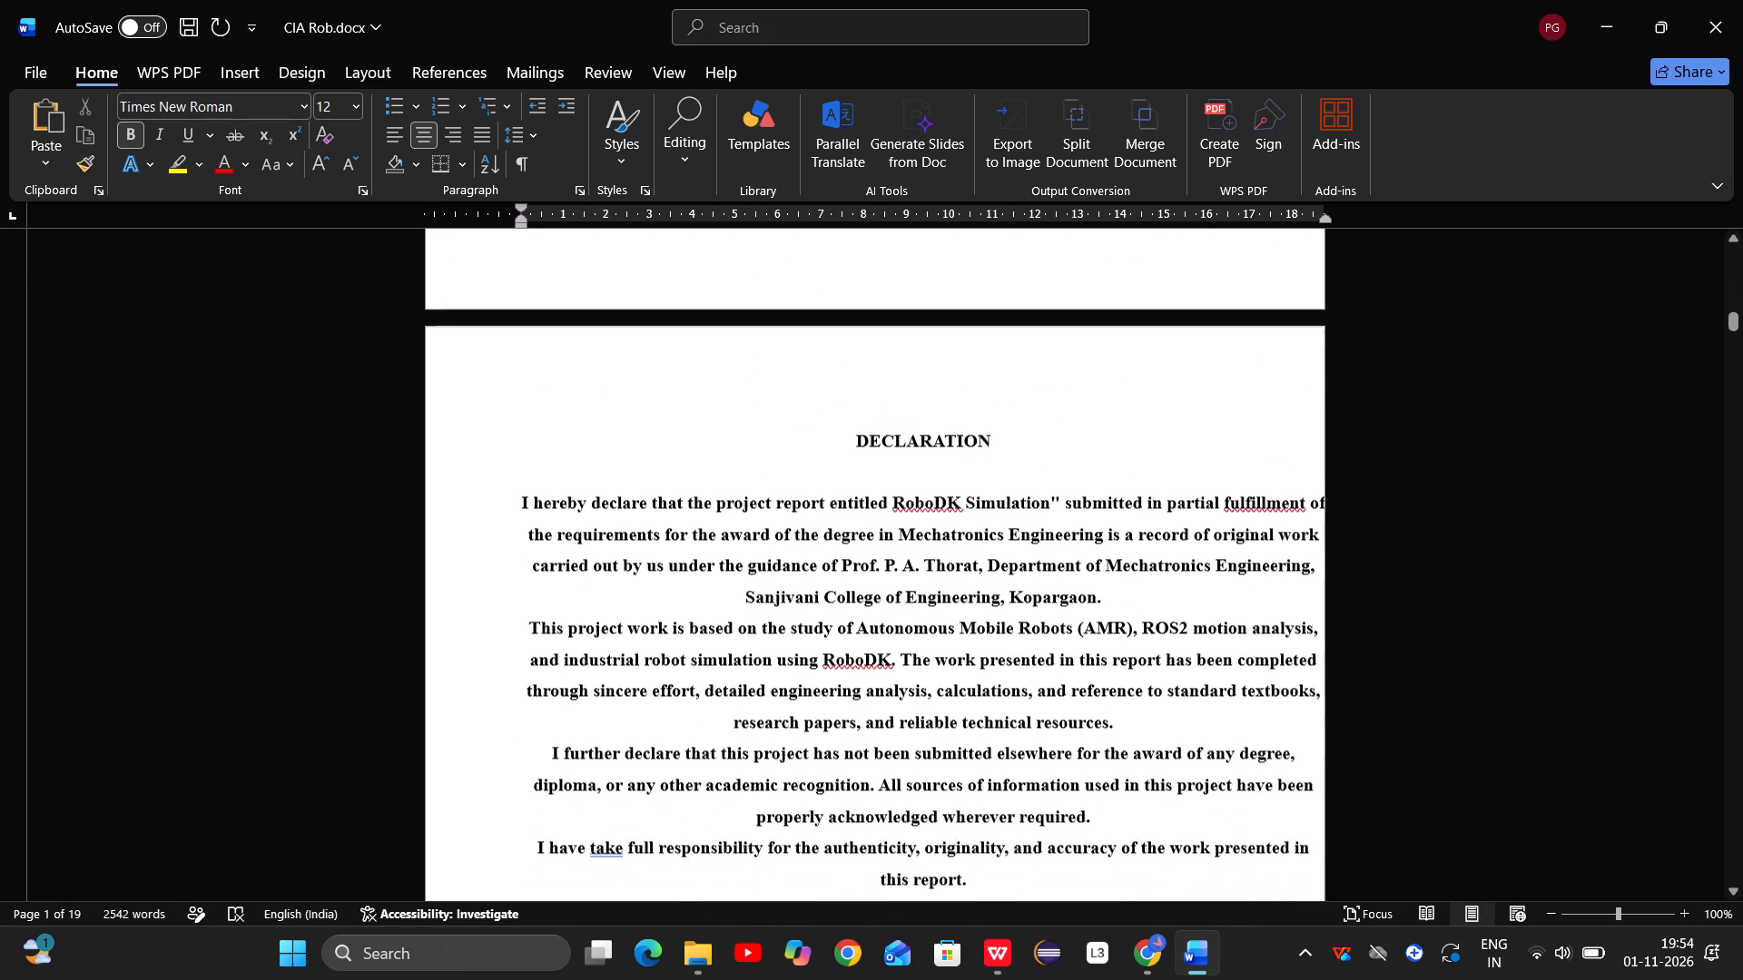
scroll(917, 490, down, 1)
scroll(917, 490, up, 2)
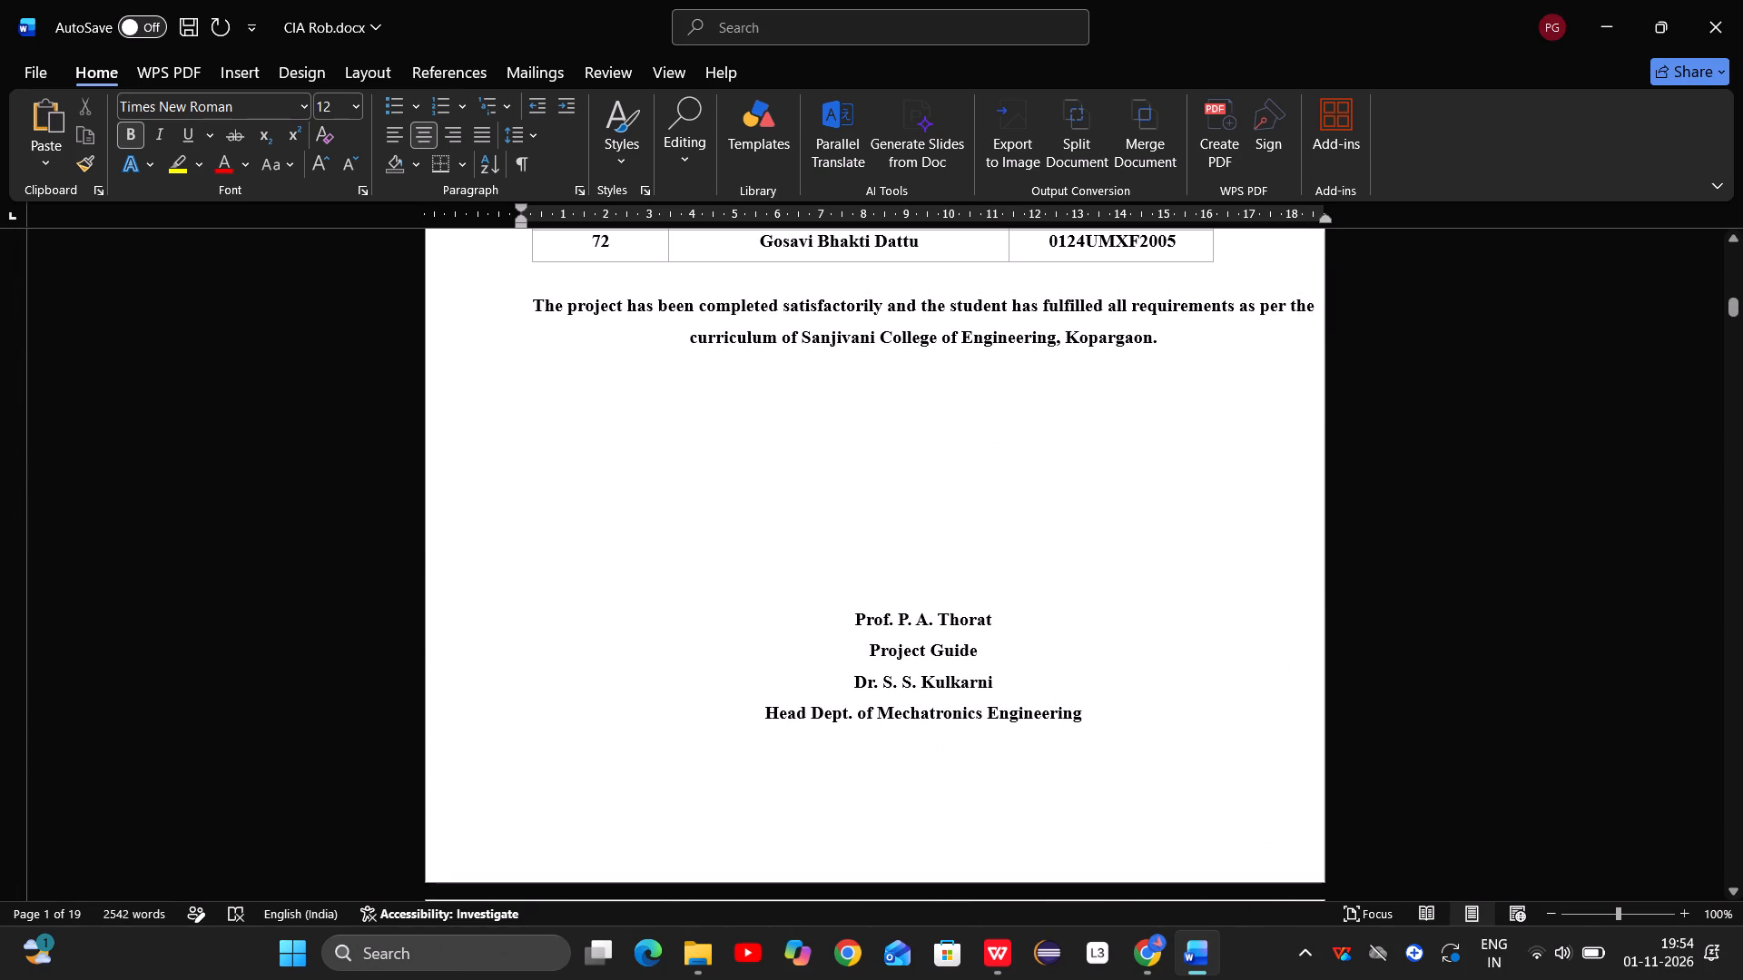
click(996, 676)
scroll(996, 676, down, 1)
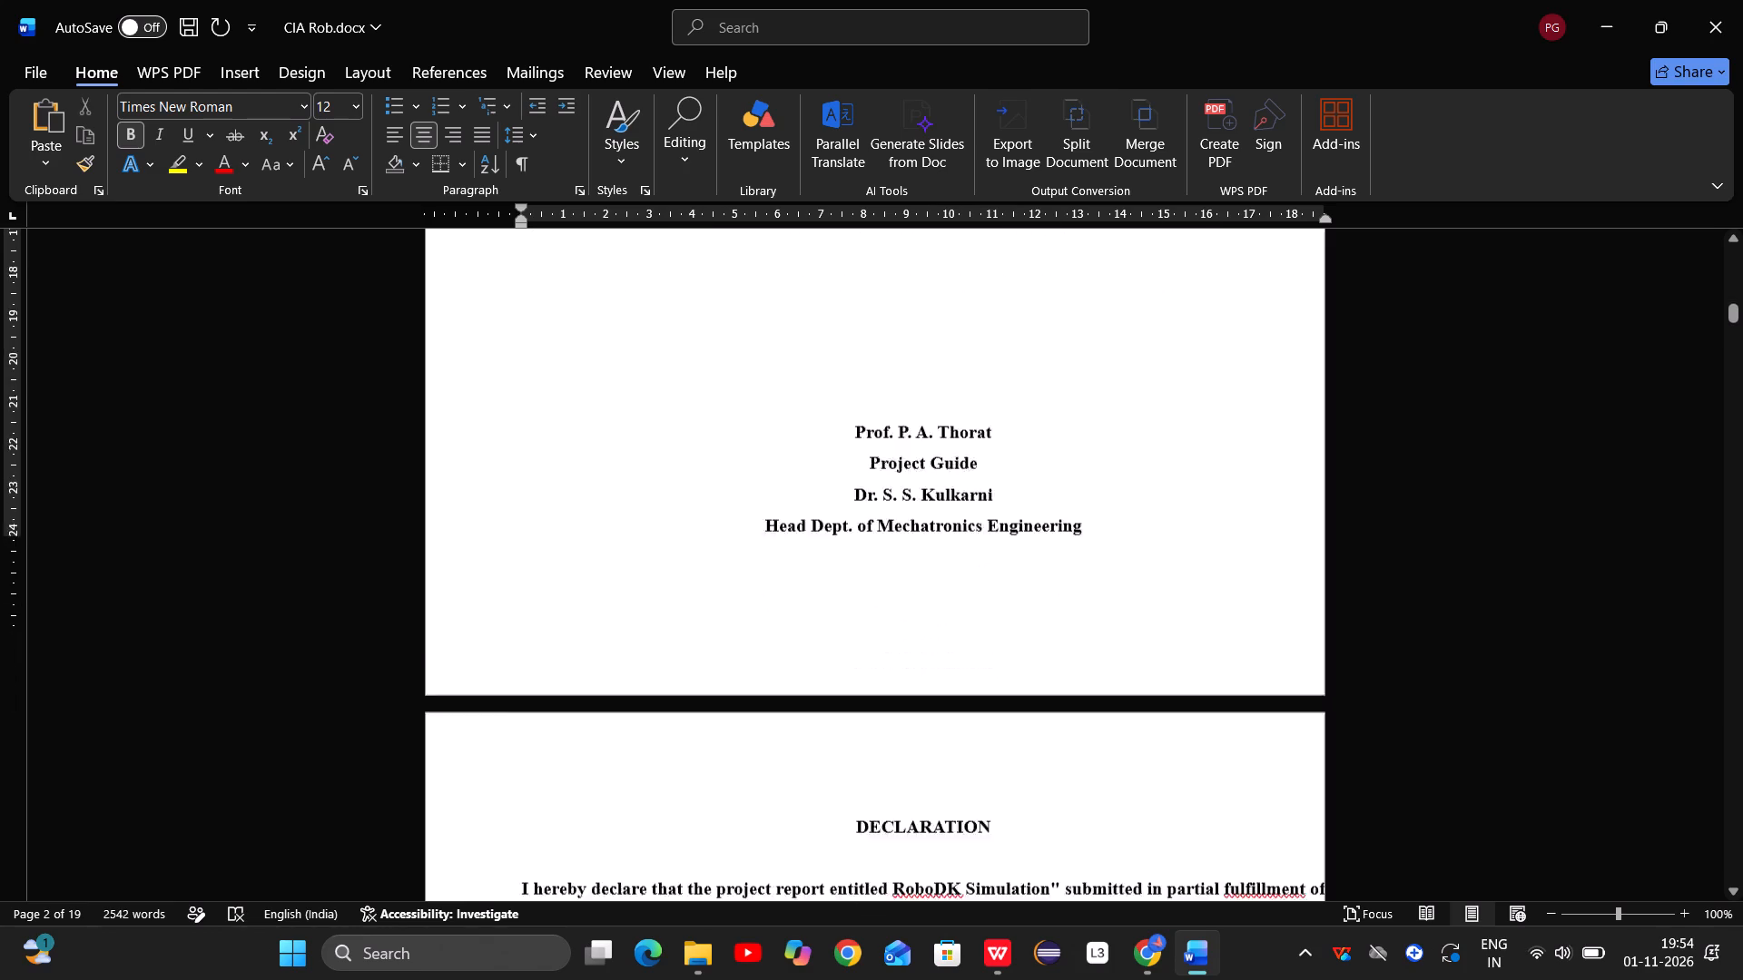
scroll(996, 676, down, 3)
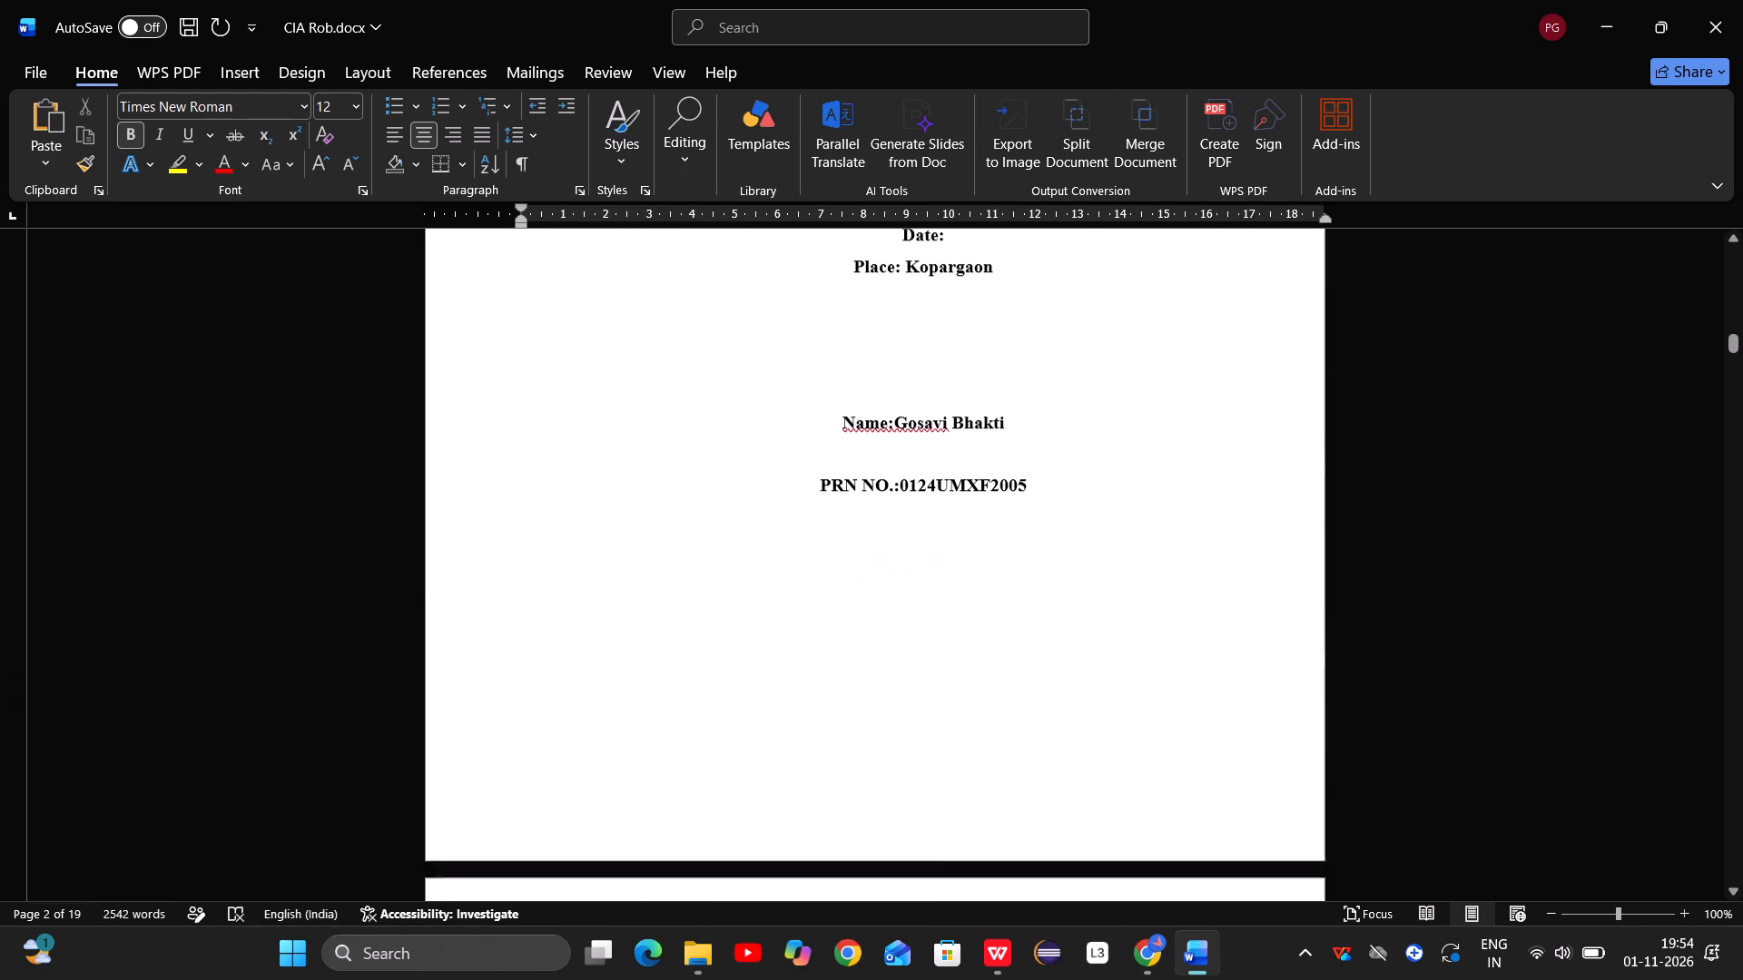
scroll(996, 676, down, 4)
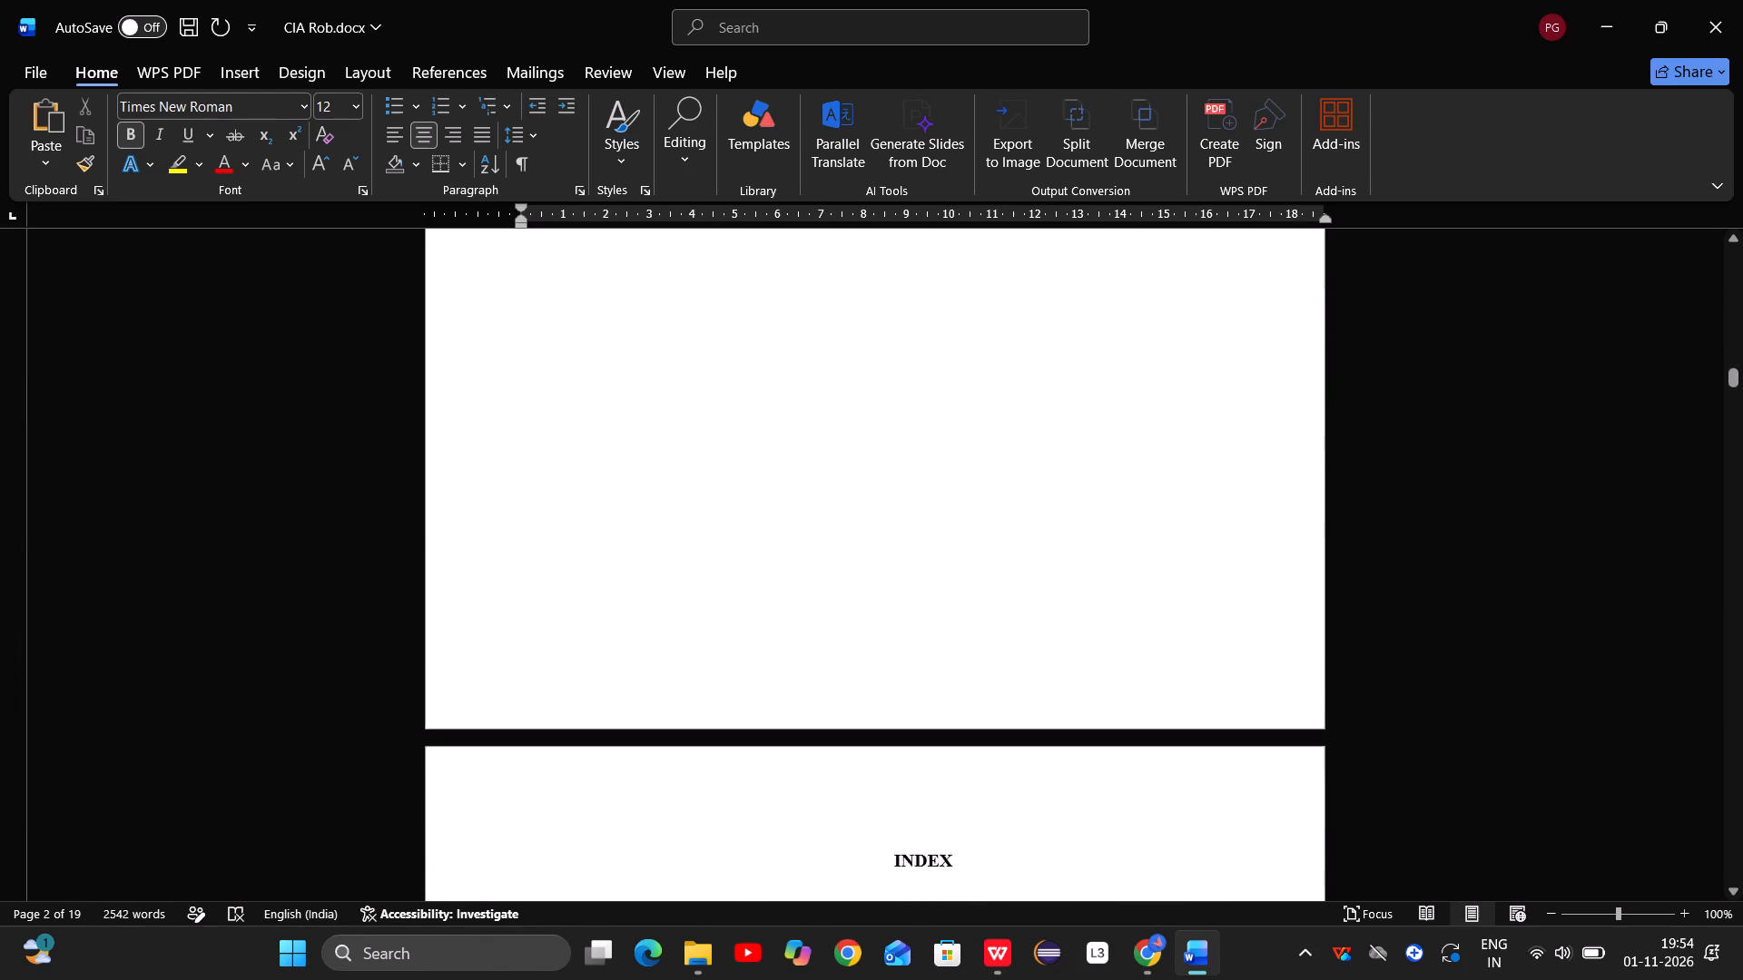
scroll(996, 676, down, 3)
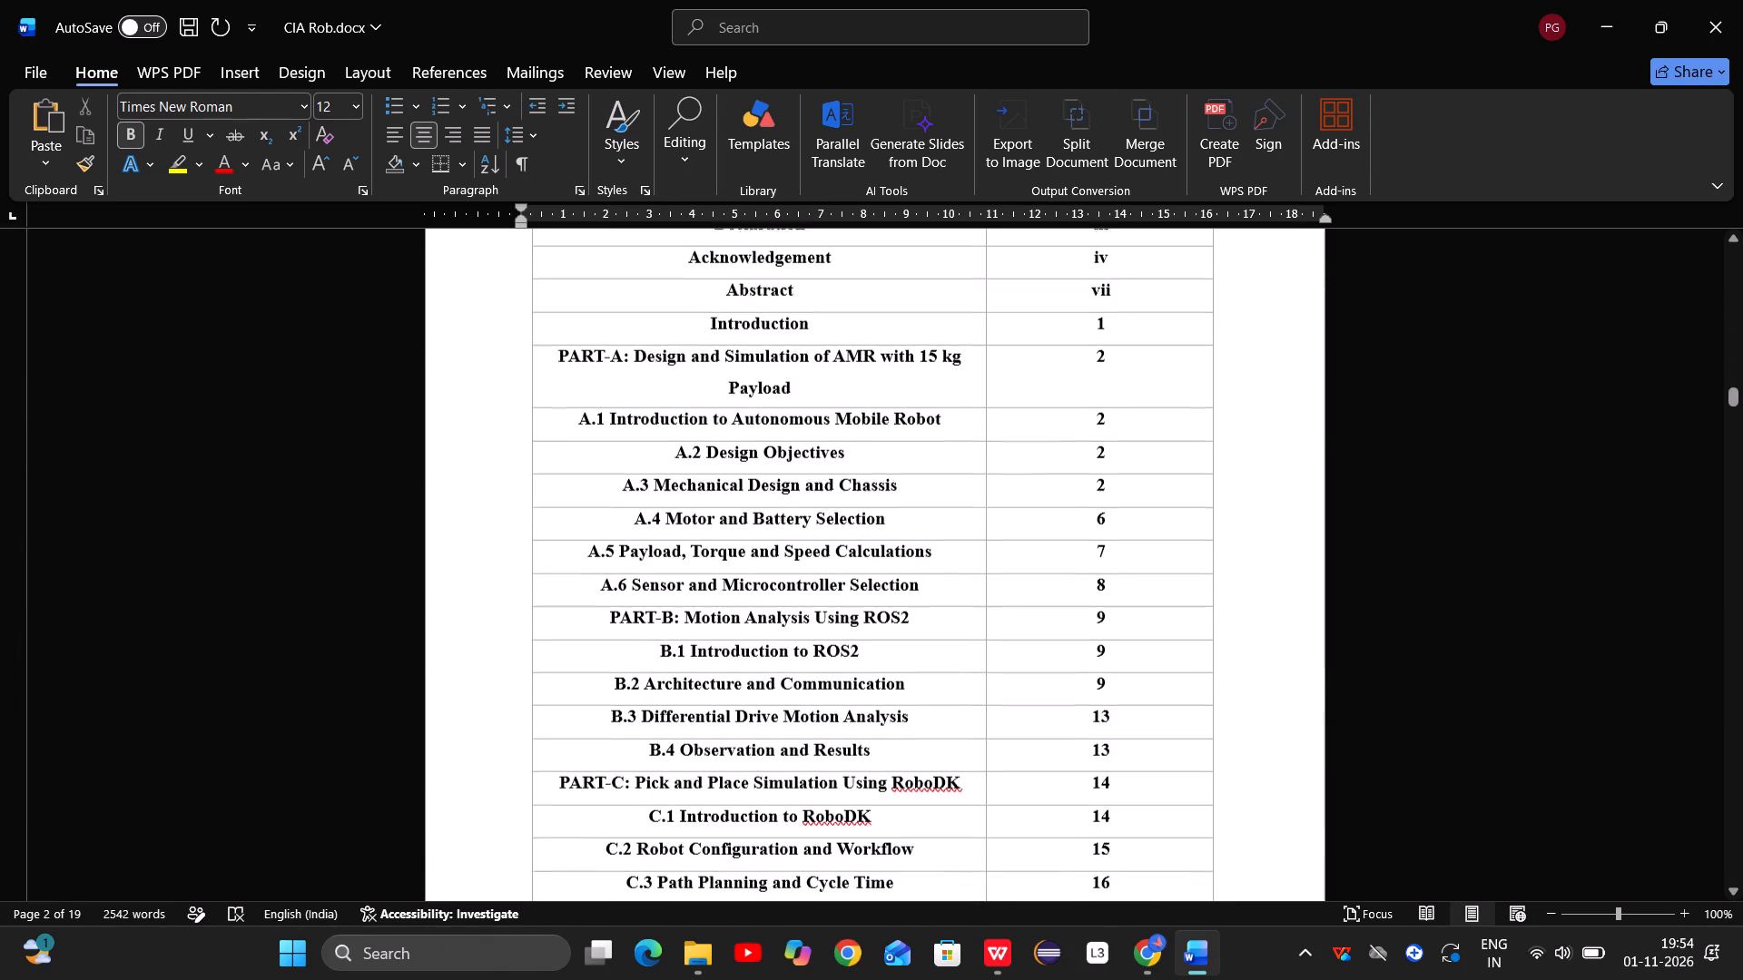
scroll(996, 676, down, 2)
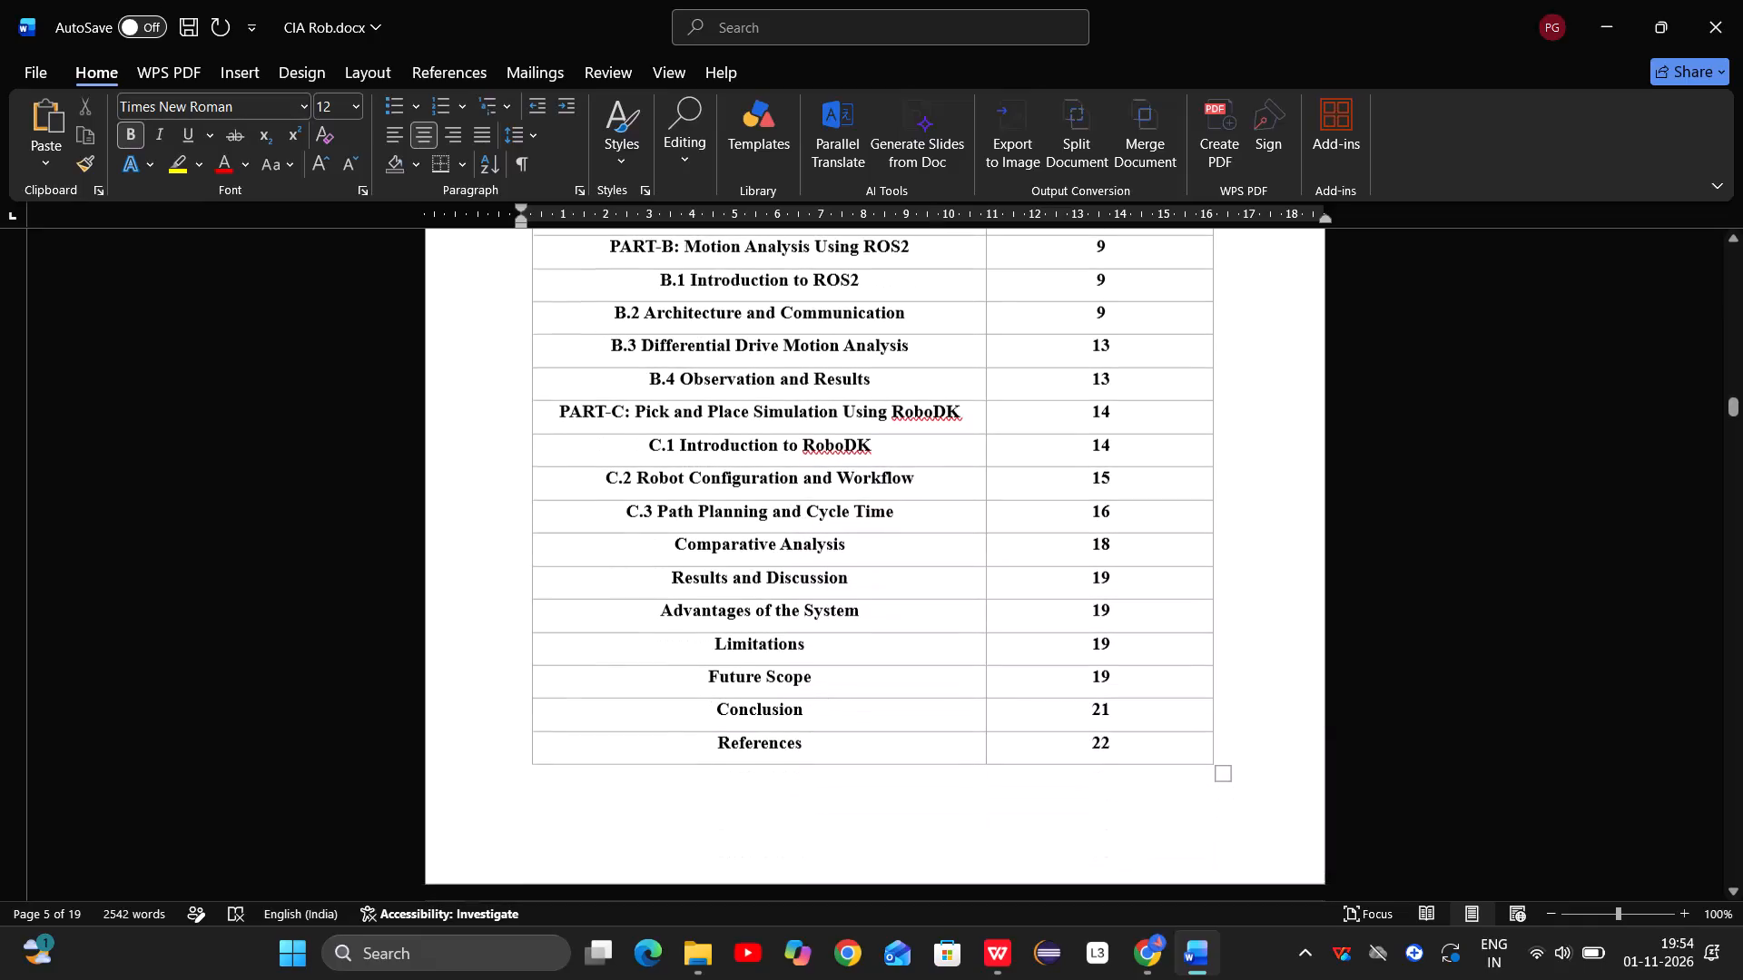
Copy the index entries from "PART-C" through "C.3 Path Planning and Cycle Time" and paste them over the entries from "PART-A" through "A.6".
scroll(996, 676, up, 1)
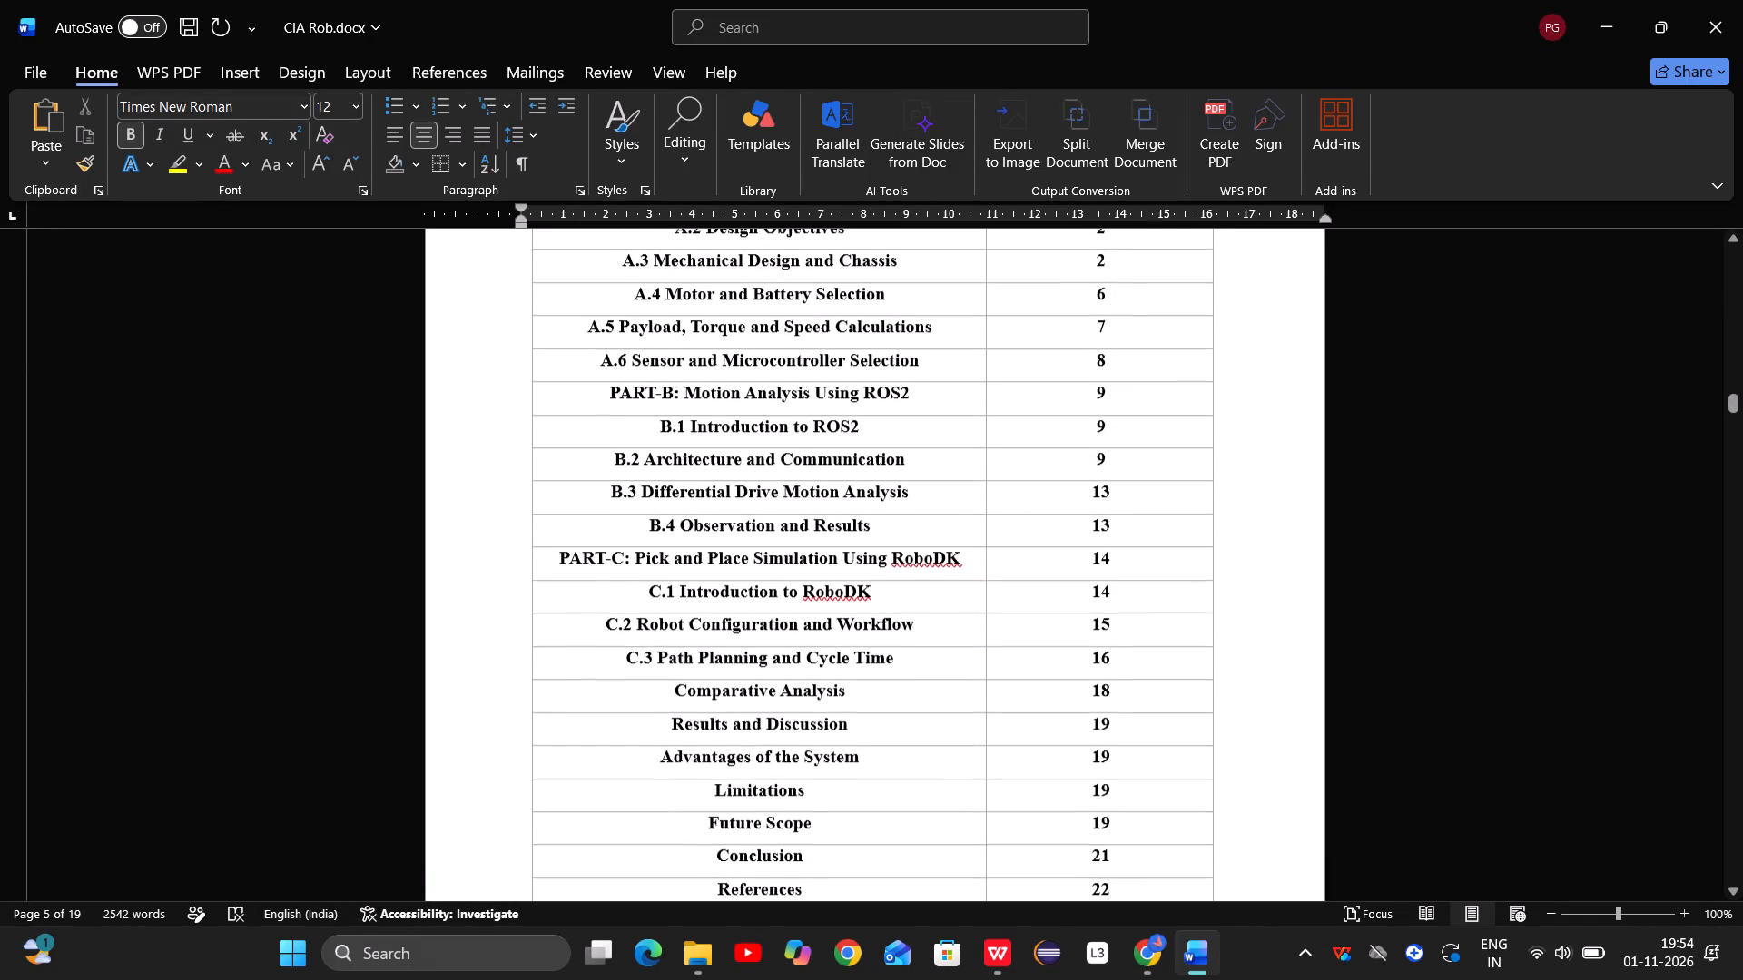
scroll(578, 559, down, 1)
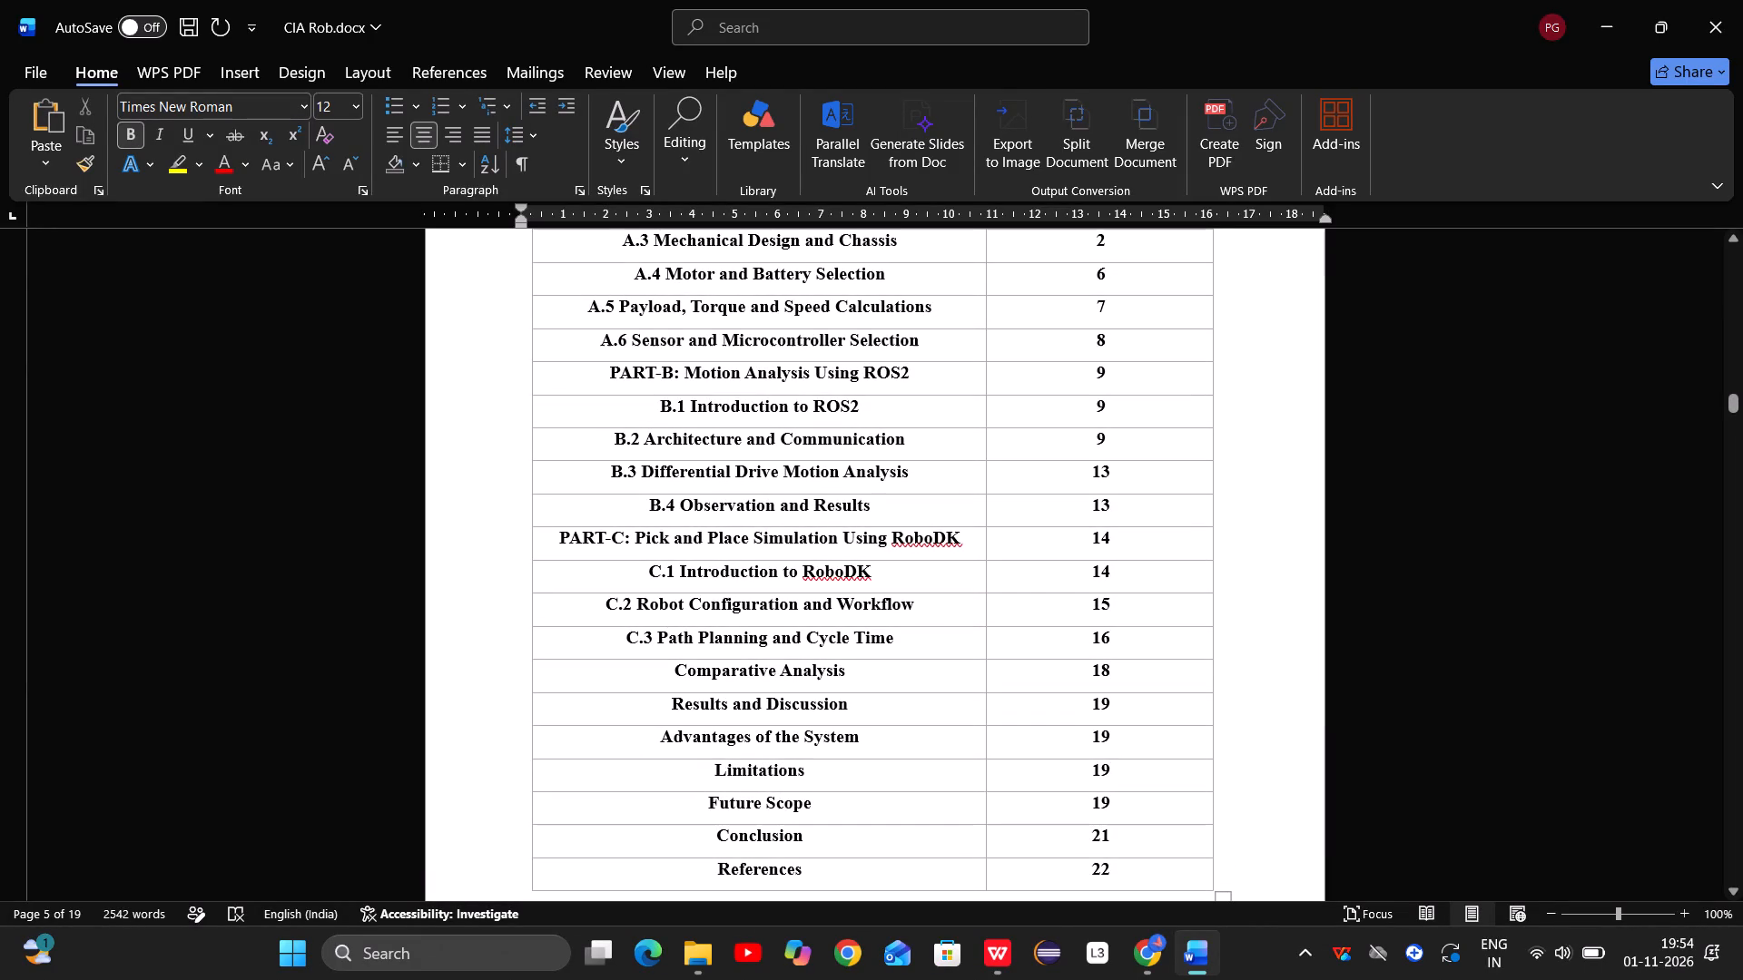
drag(561, 534, 765, 624)
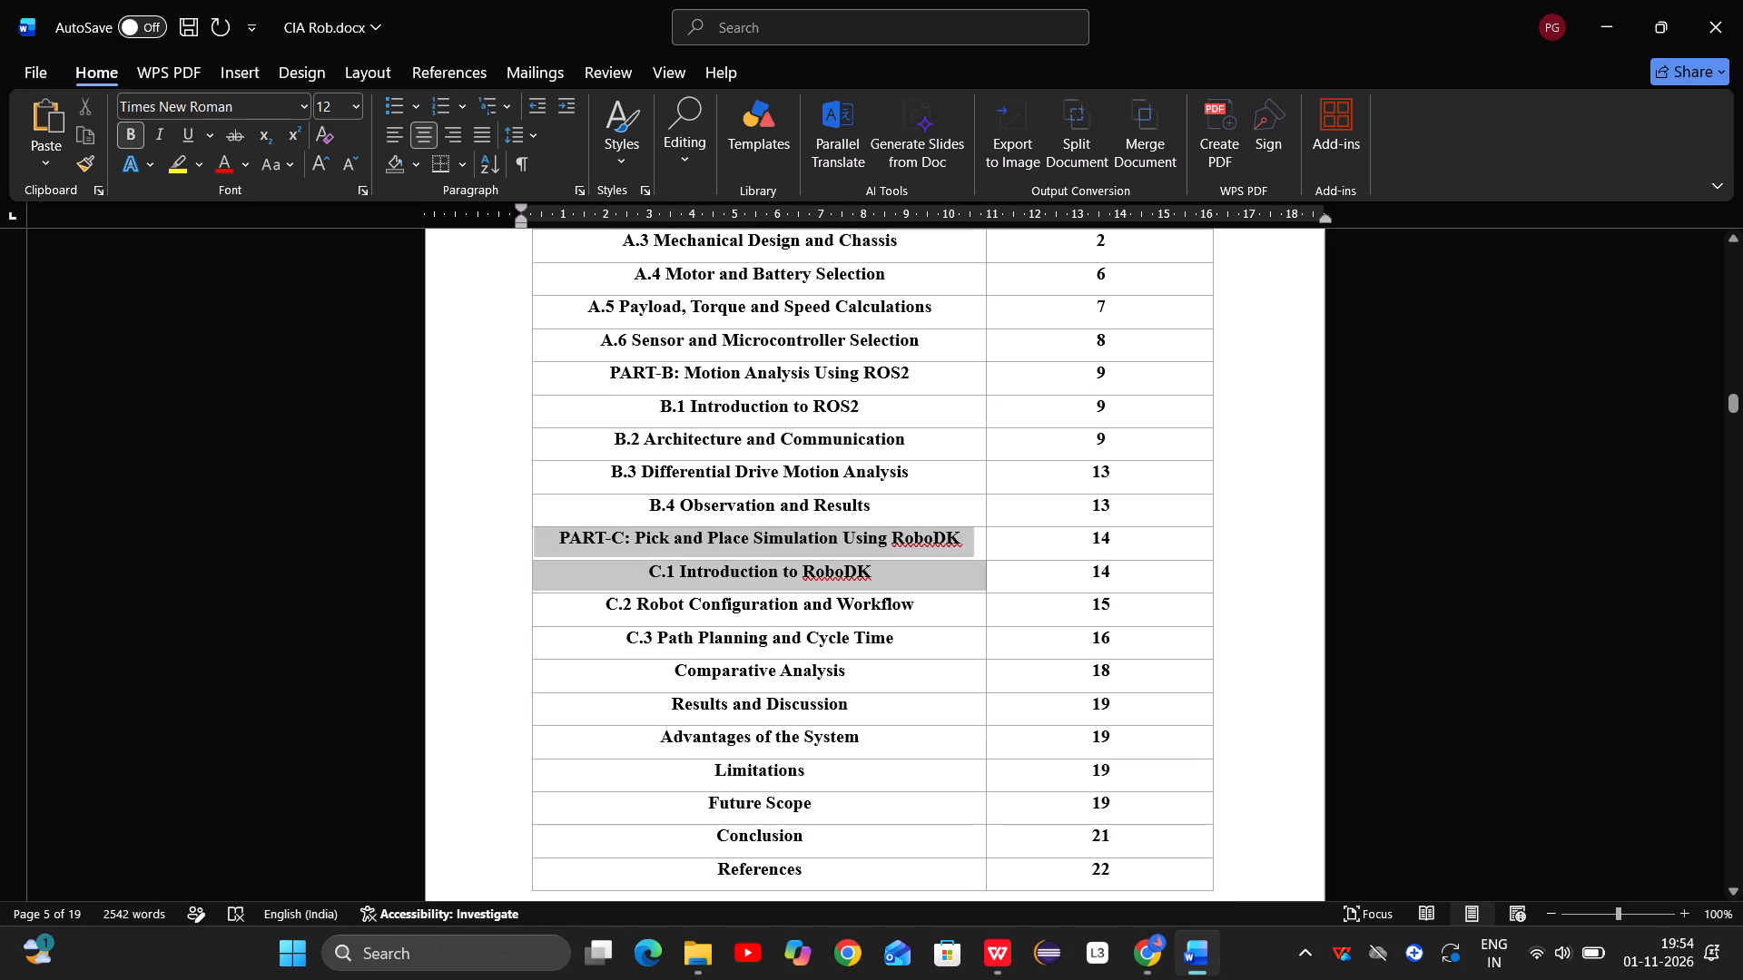
drag(765, 624, 849, 661)
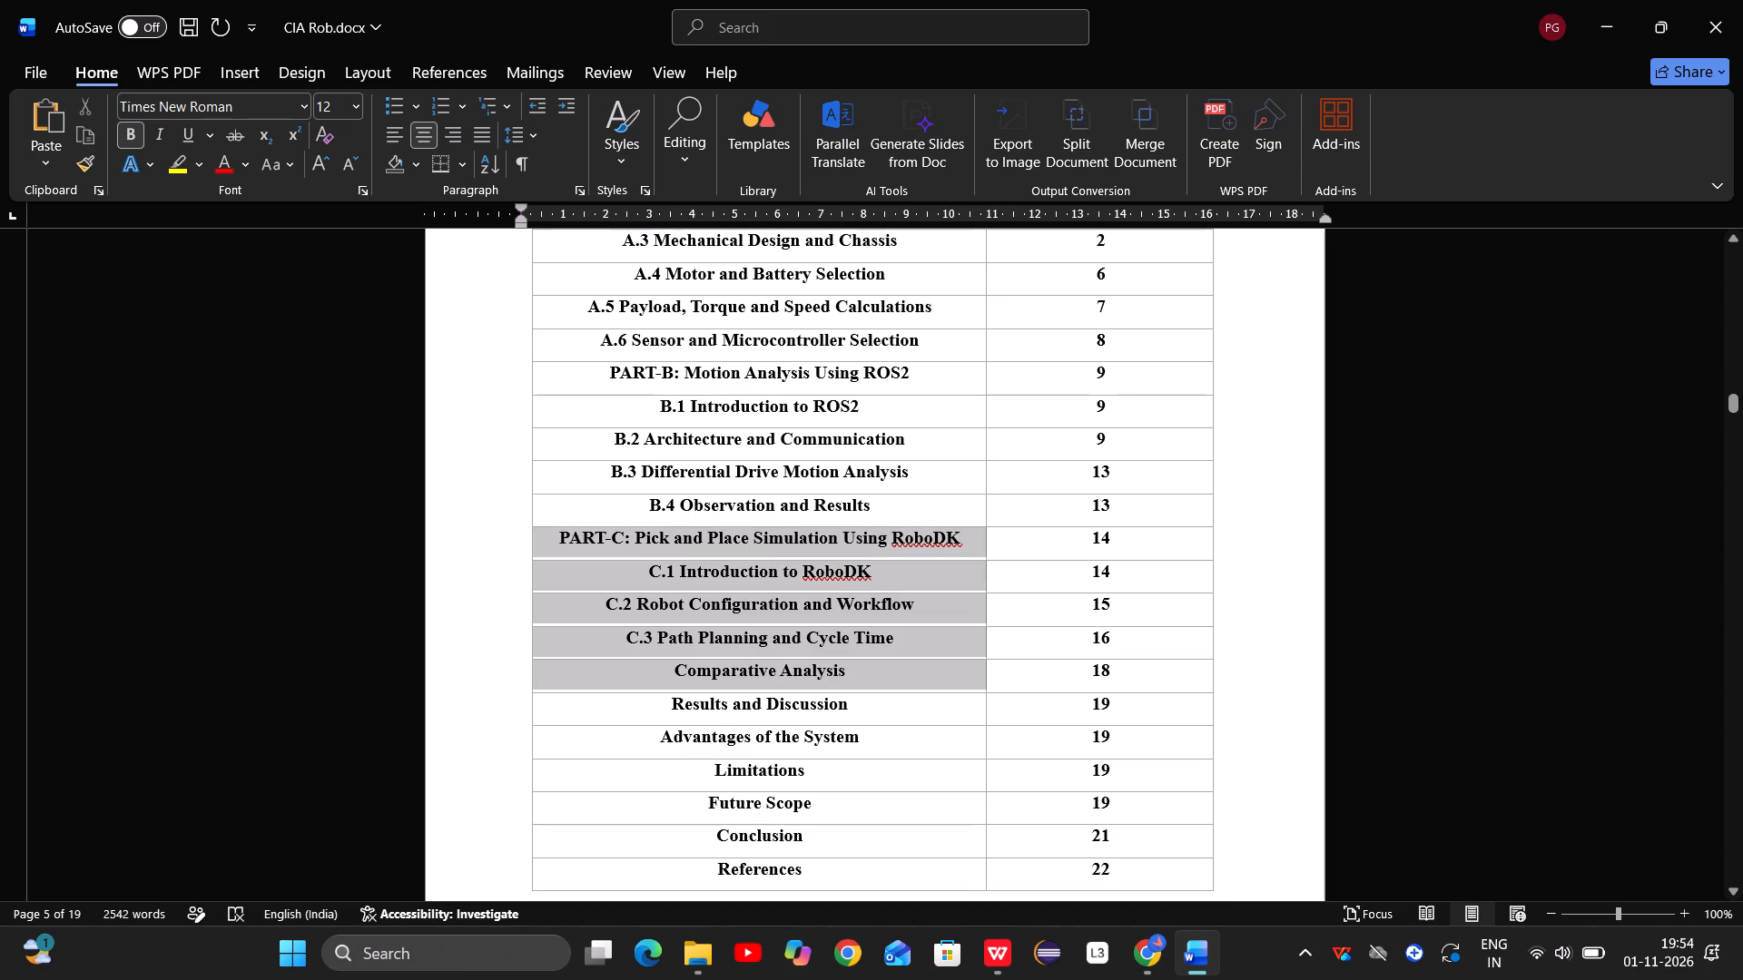
drag(849, 661, 881, 626)
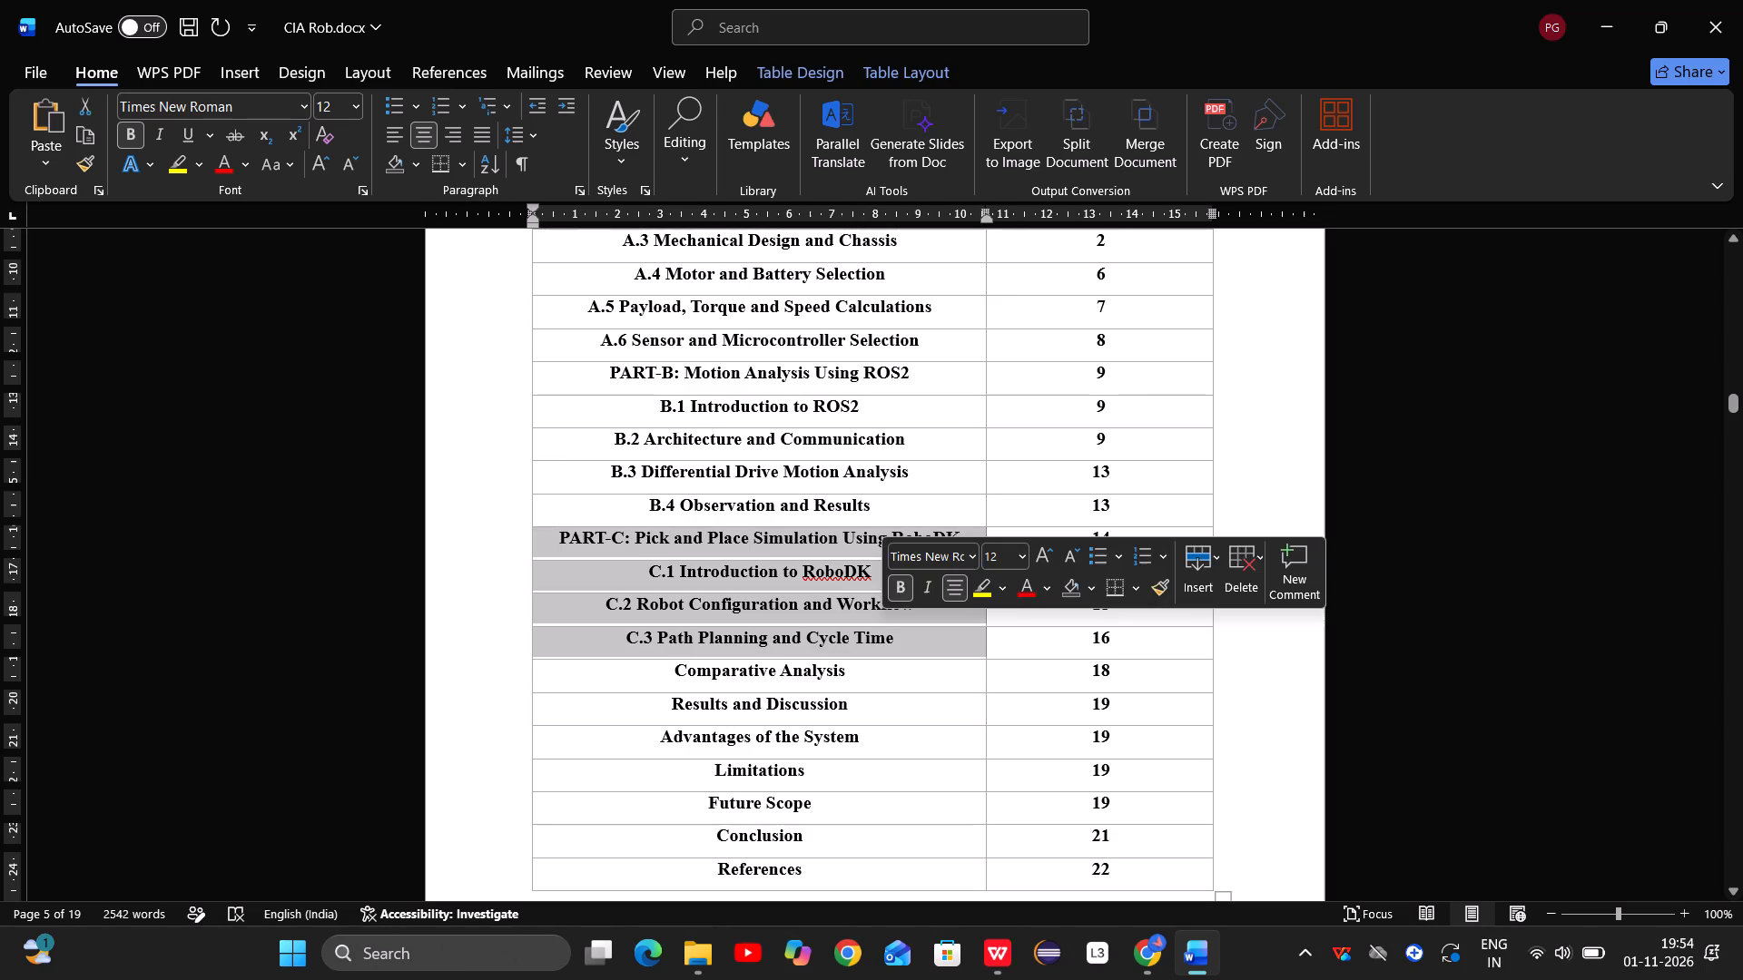
key(ctrl+c)
scroll(881, 626, up, 1)
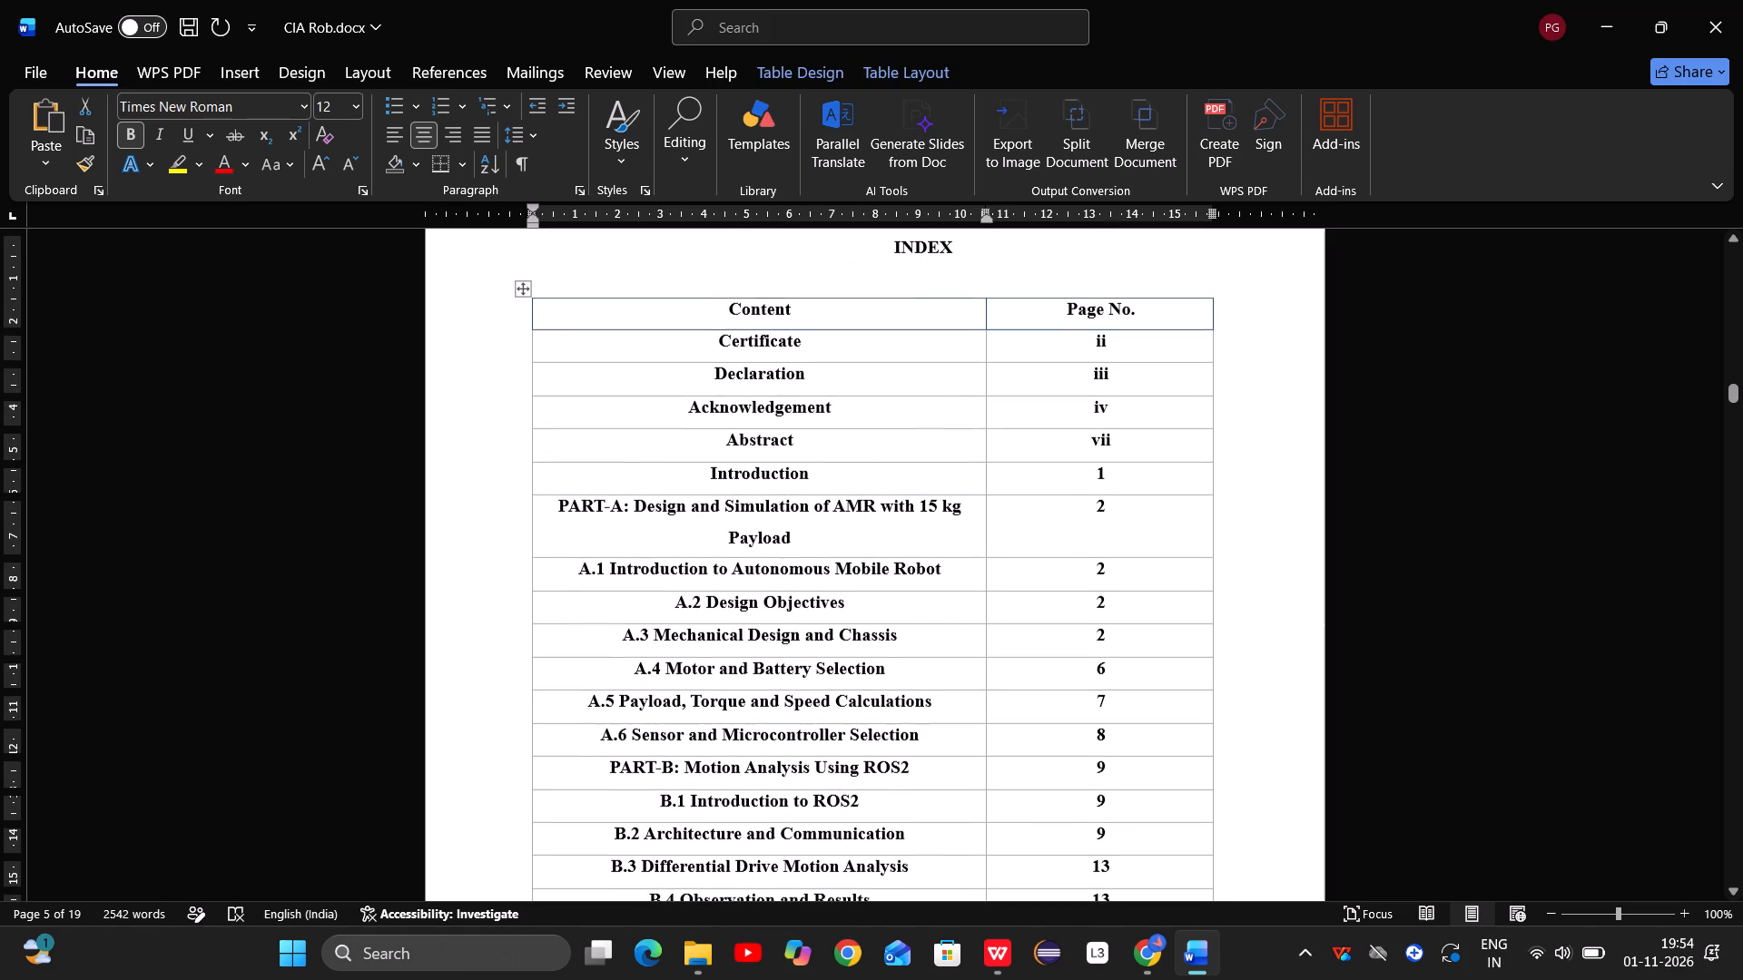
drag(556, 501, 871, 656)
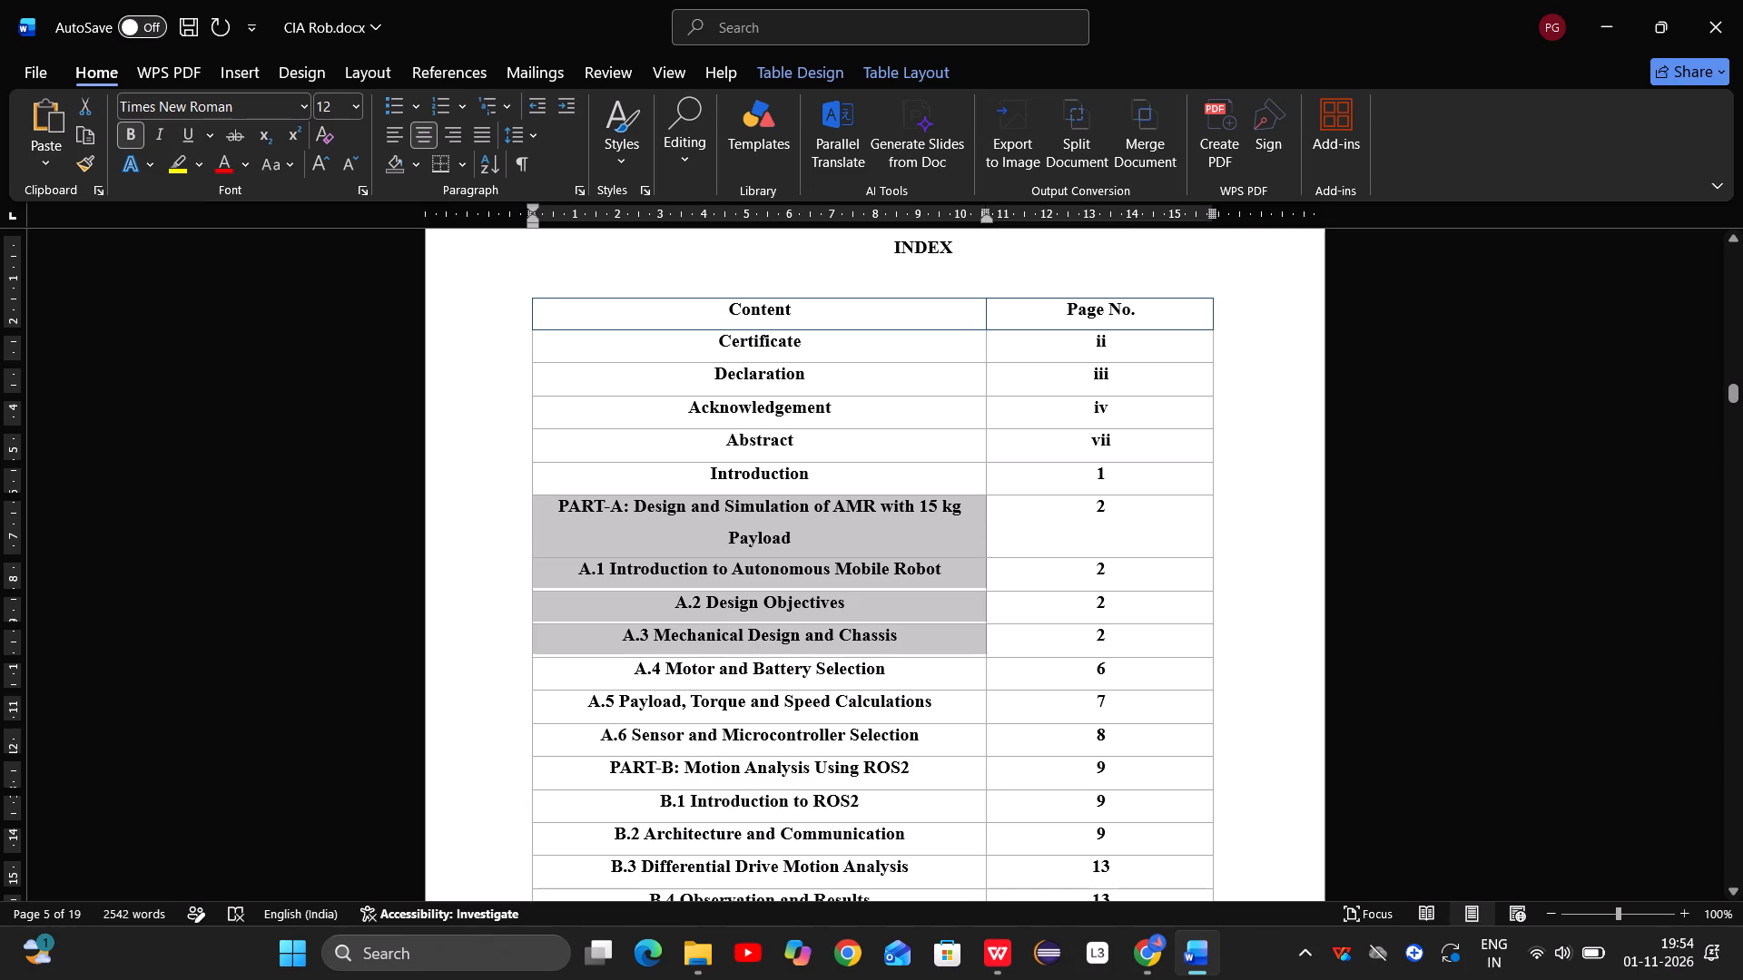
drag(871, 656, 926, 720)
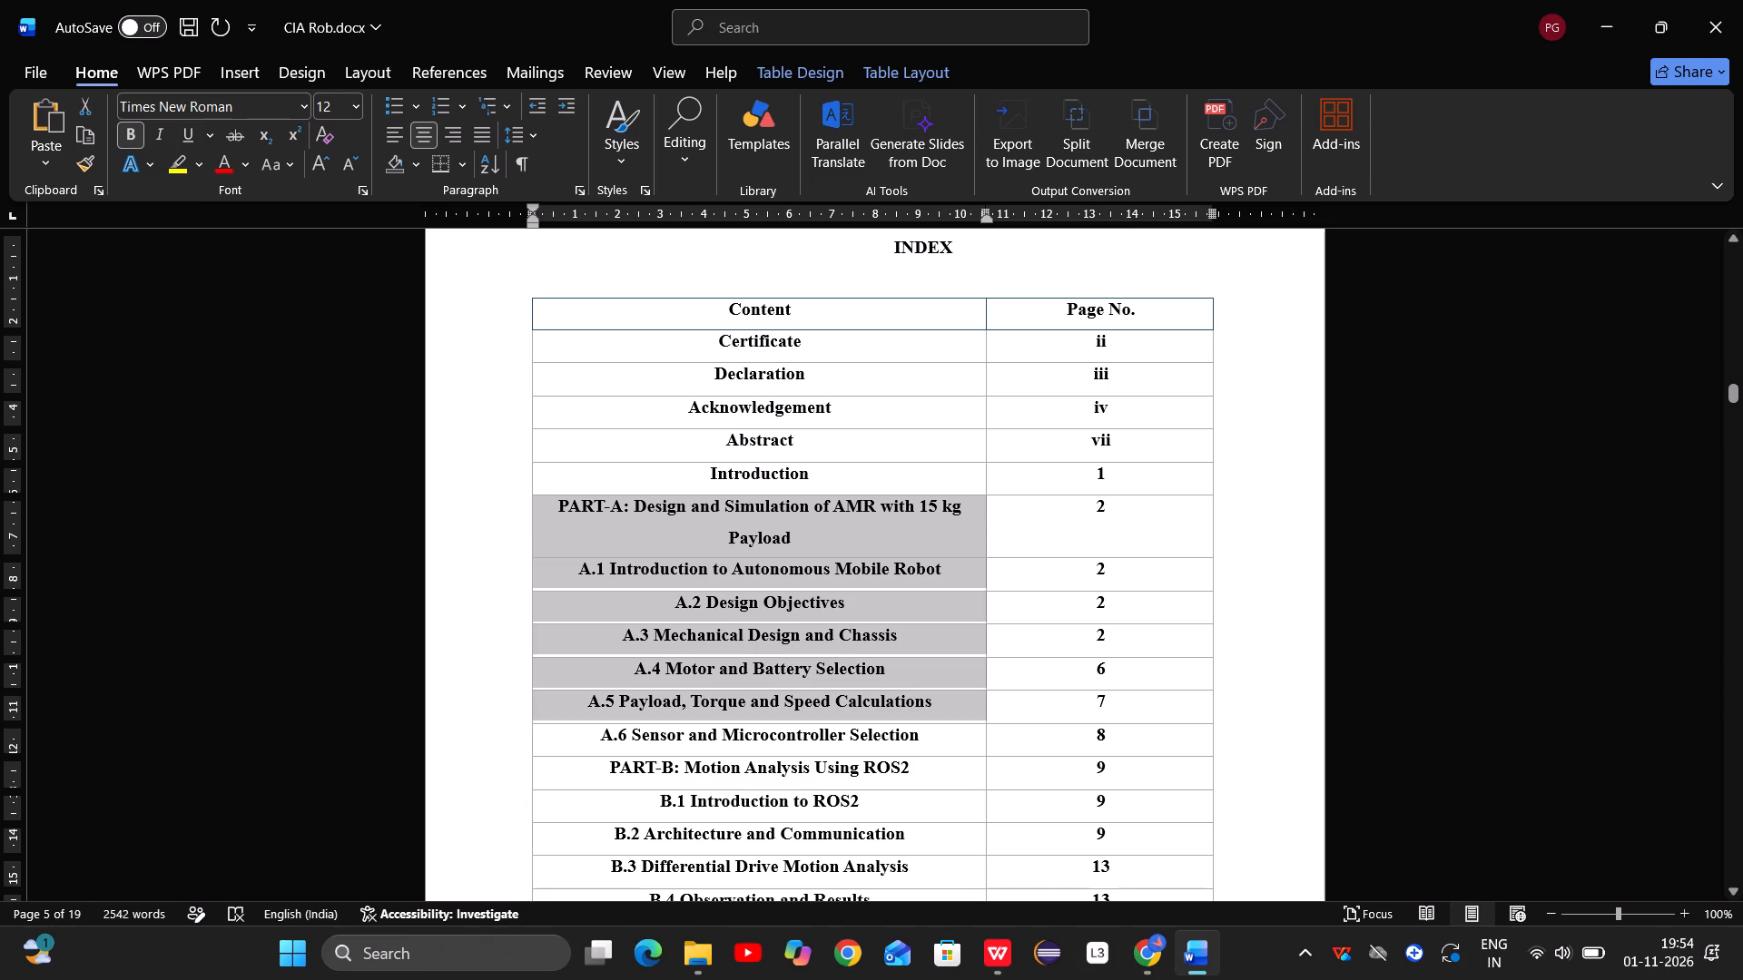
drag(926, 720, 931, 733)
key(ctrl+v)
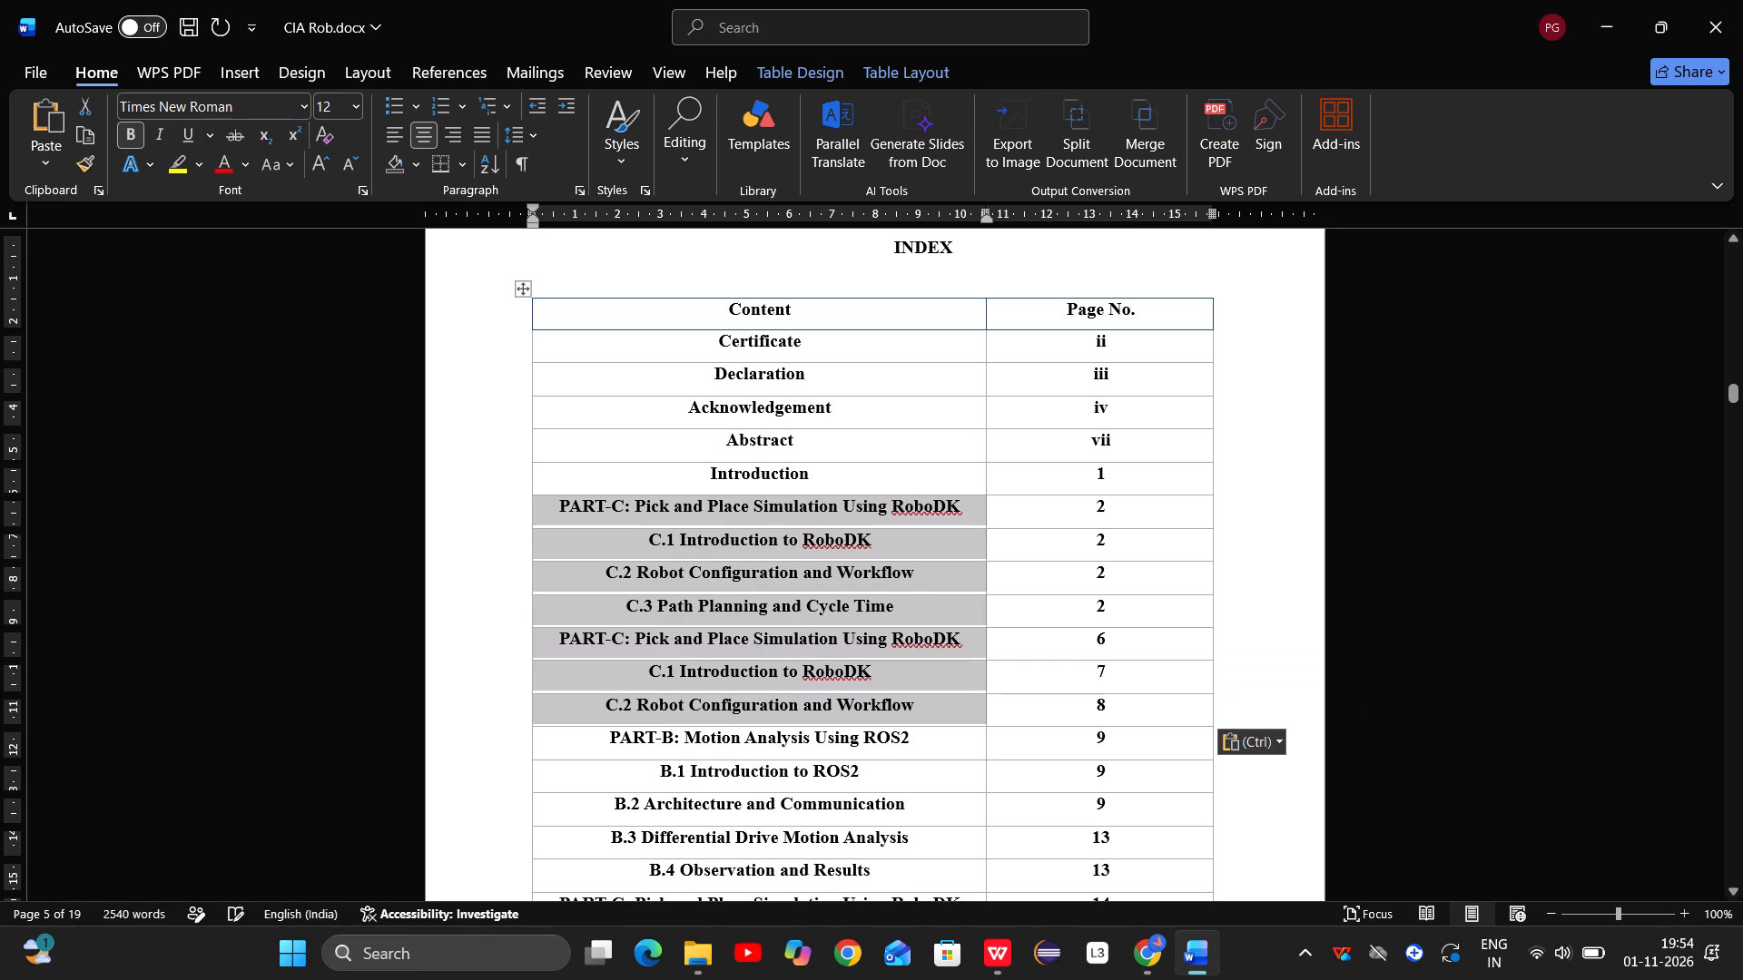
Relabel the first four pasted RoboDK entries in the index as PART-A, A.1, A.2 and A.3.
click(624, 499)
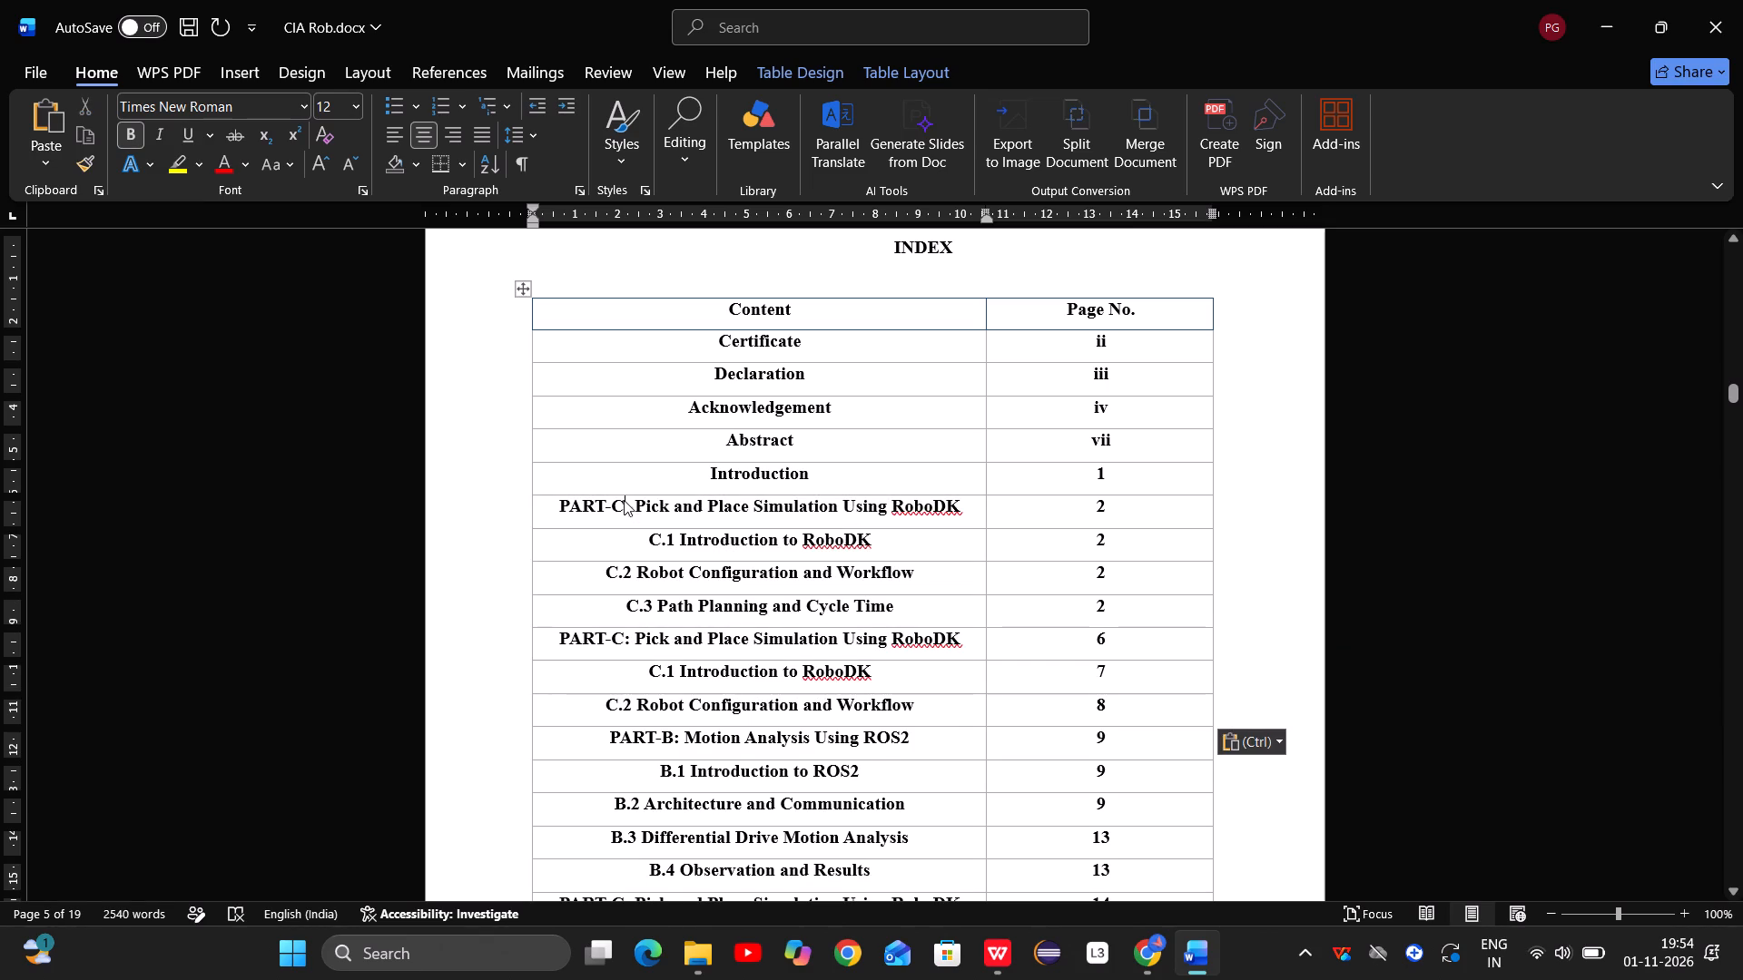
key(BackSpace)
key(shift+a)
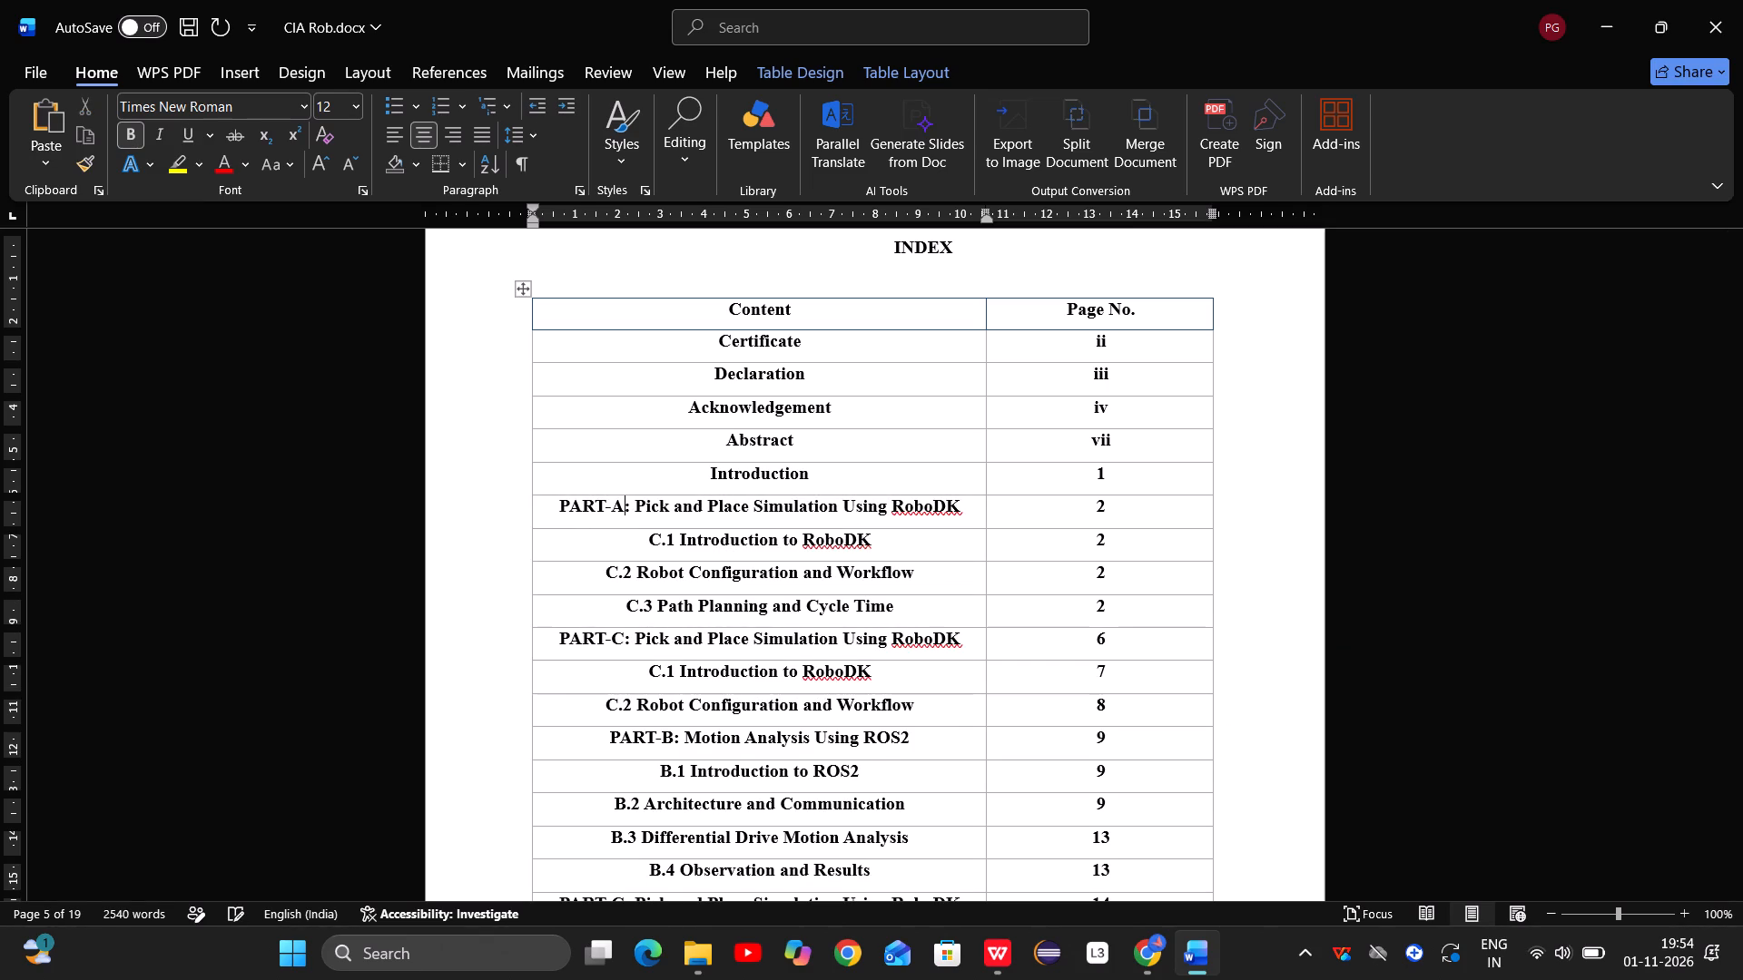
click(673, 534)
key(Left)
key(Left)
key(BackSpace)
key(shift+a)
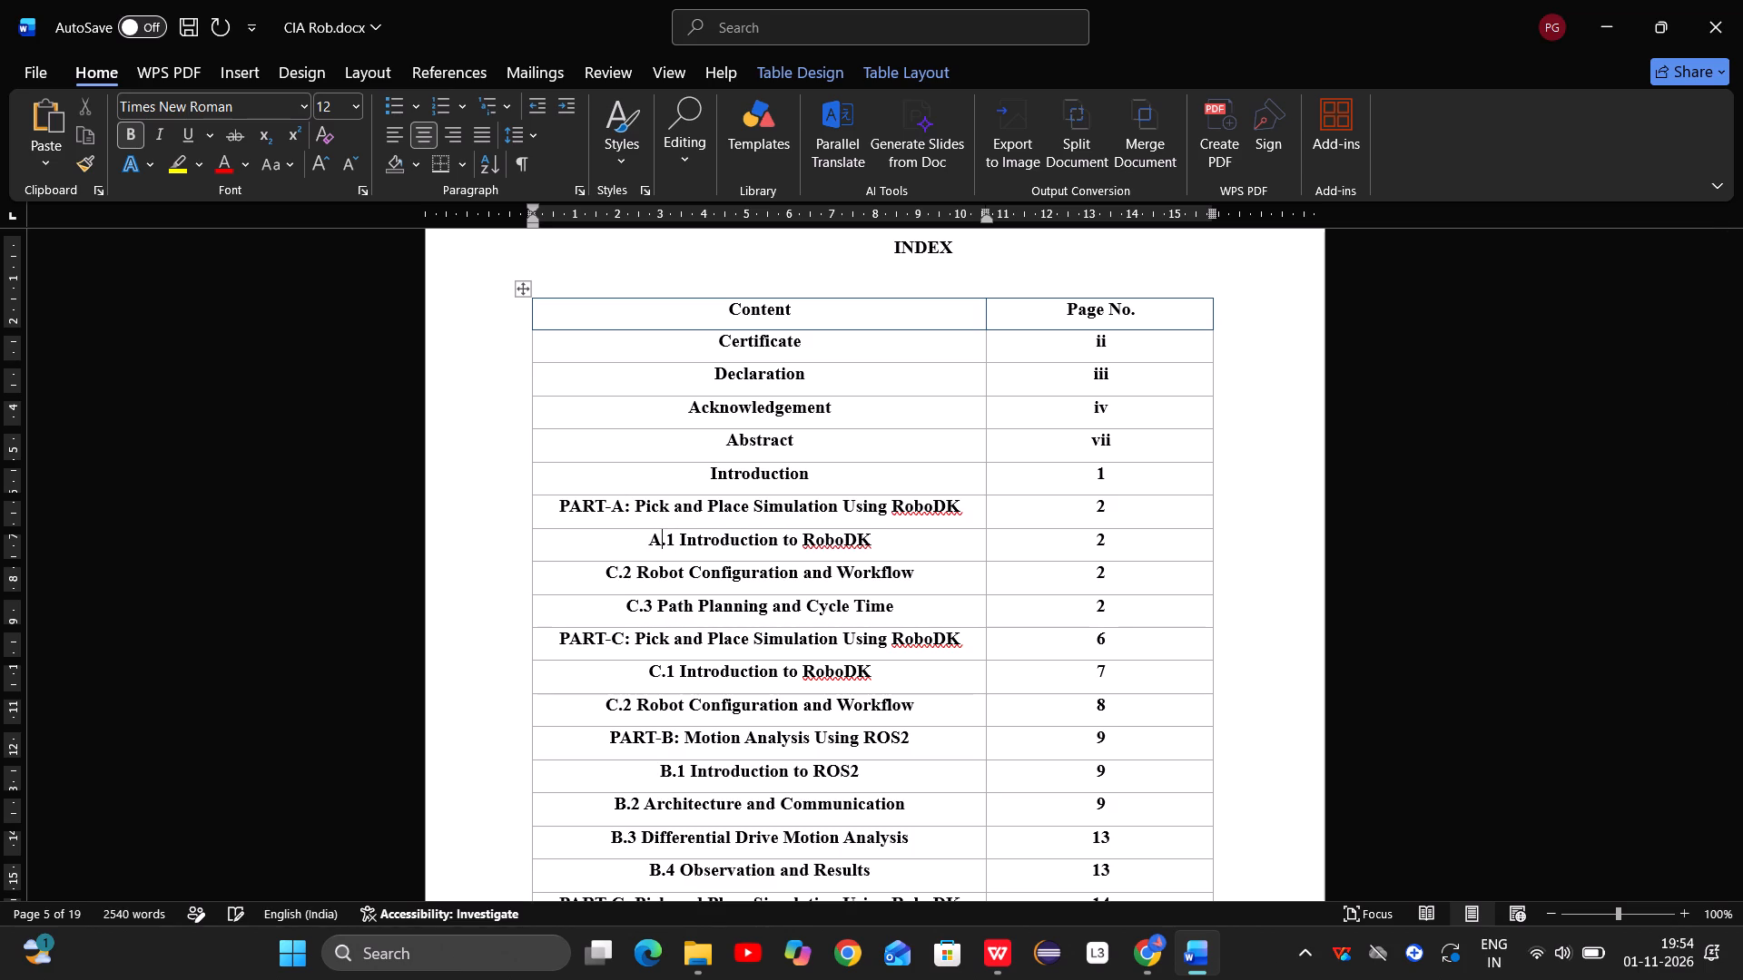
click(613, 574)
key(BackSpace)
key(shift+a)
click(637, 604)
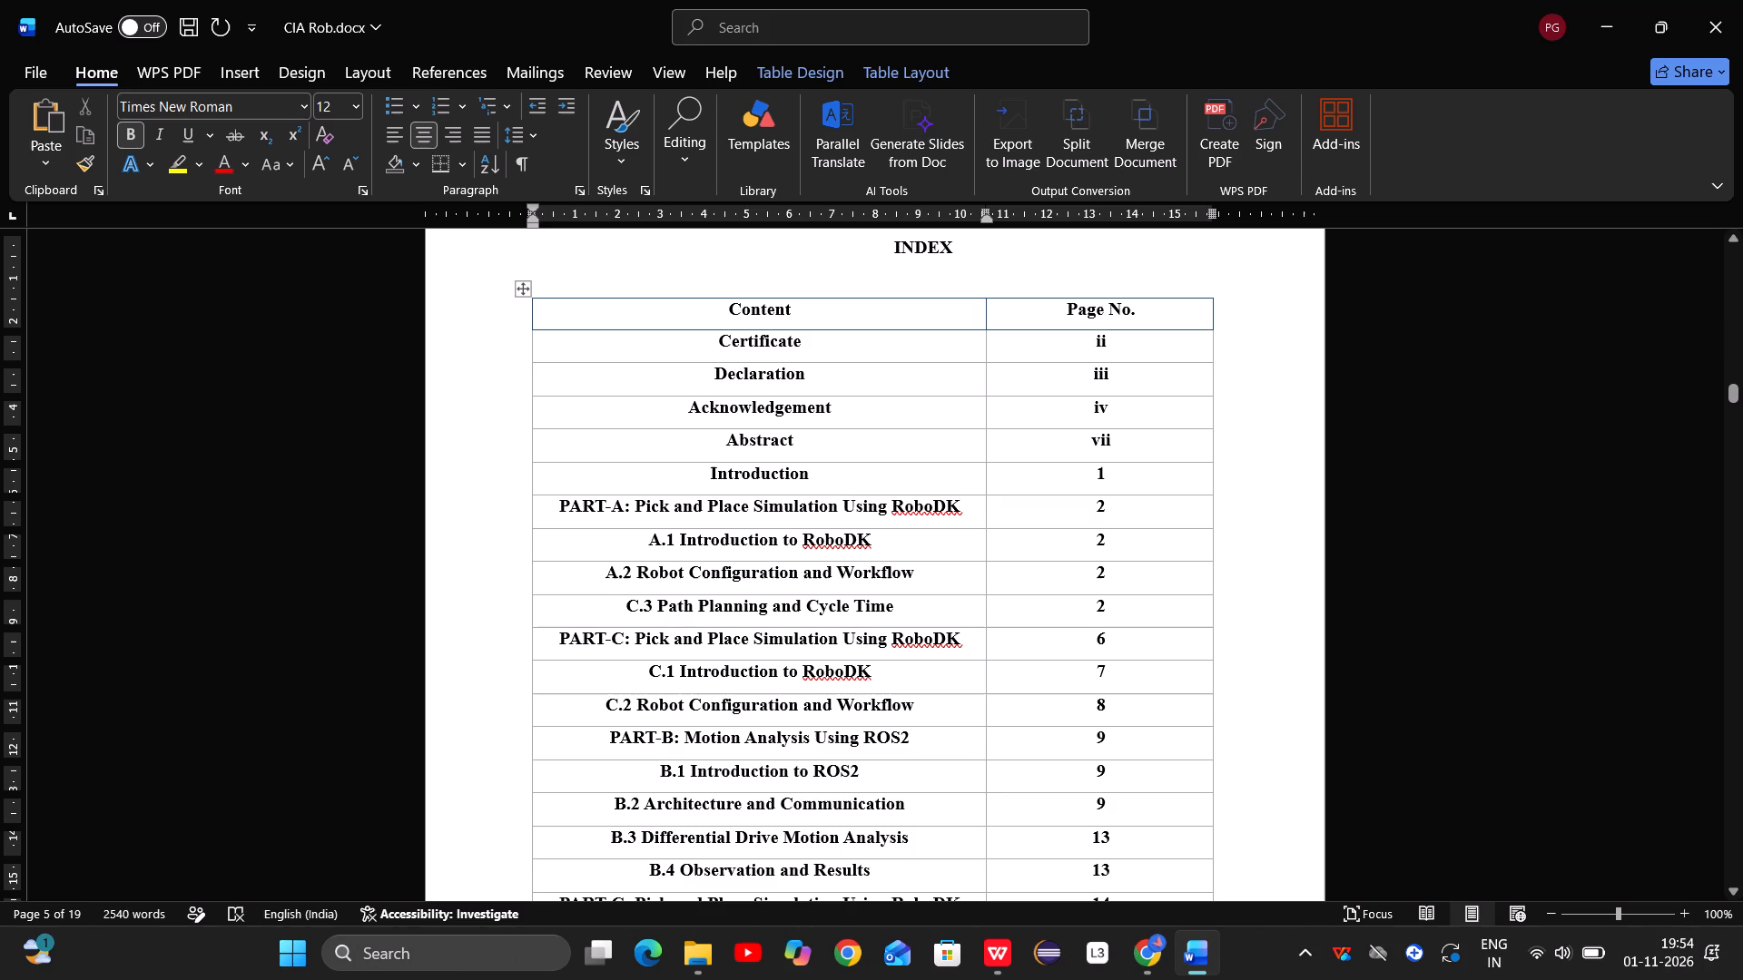
key(BackSpace)
key(shift+a)
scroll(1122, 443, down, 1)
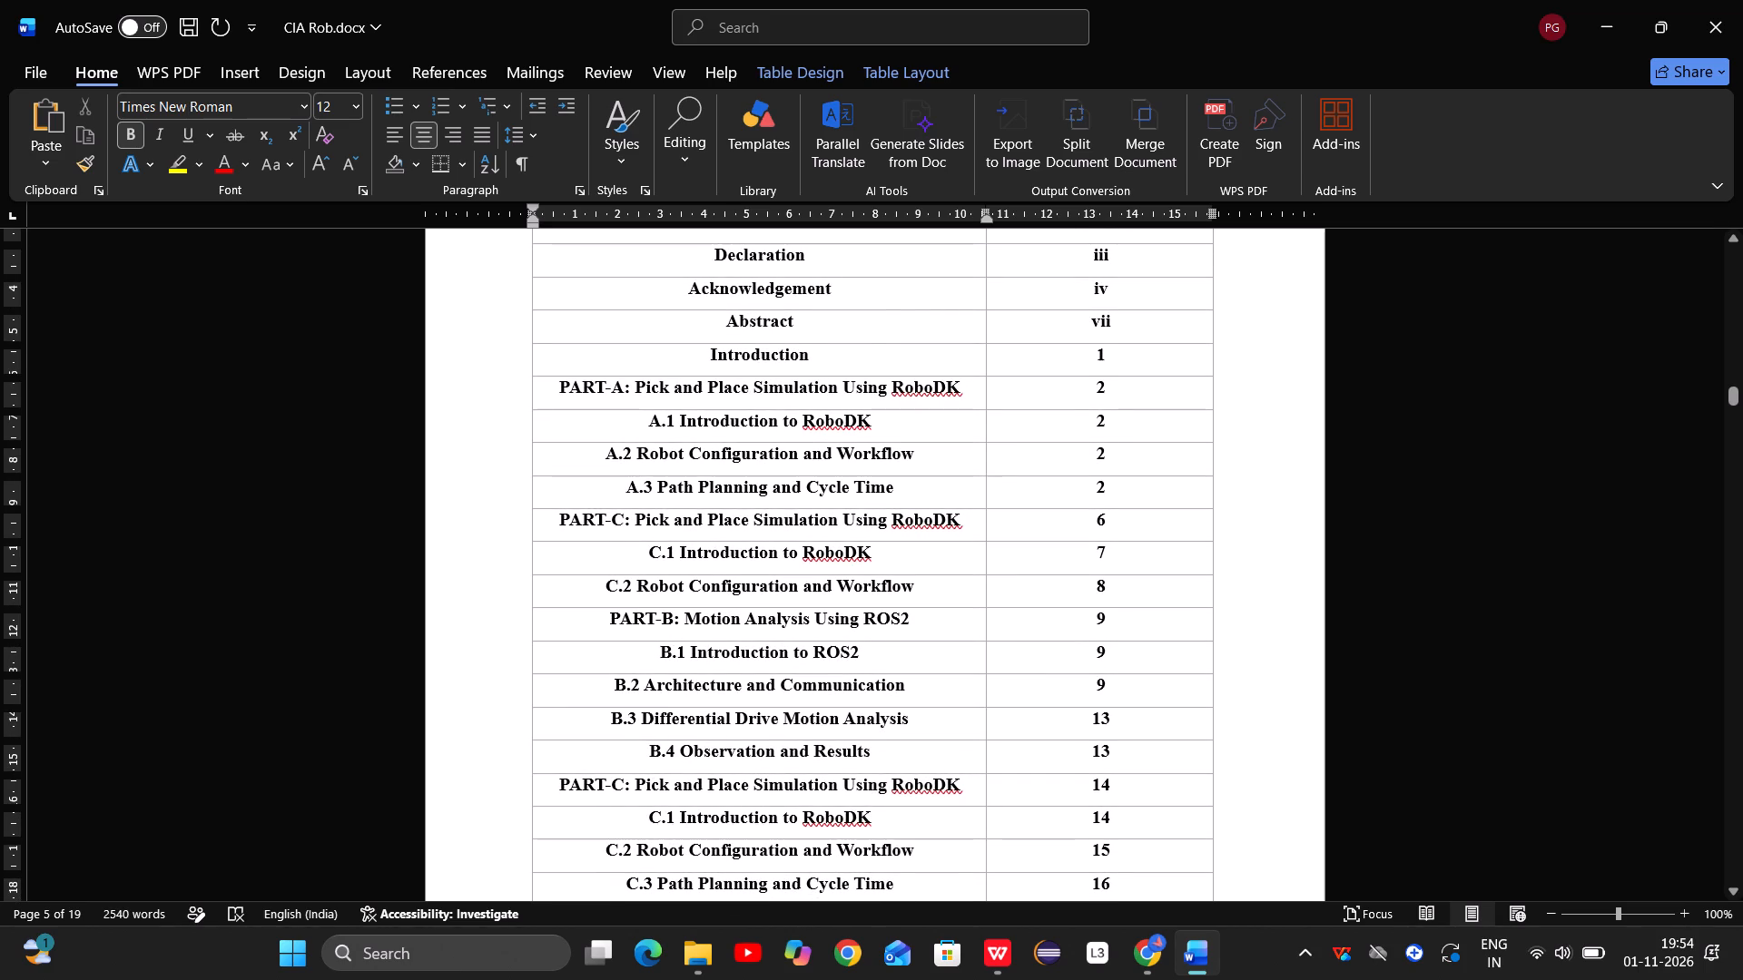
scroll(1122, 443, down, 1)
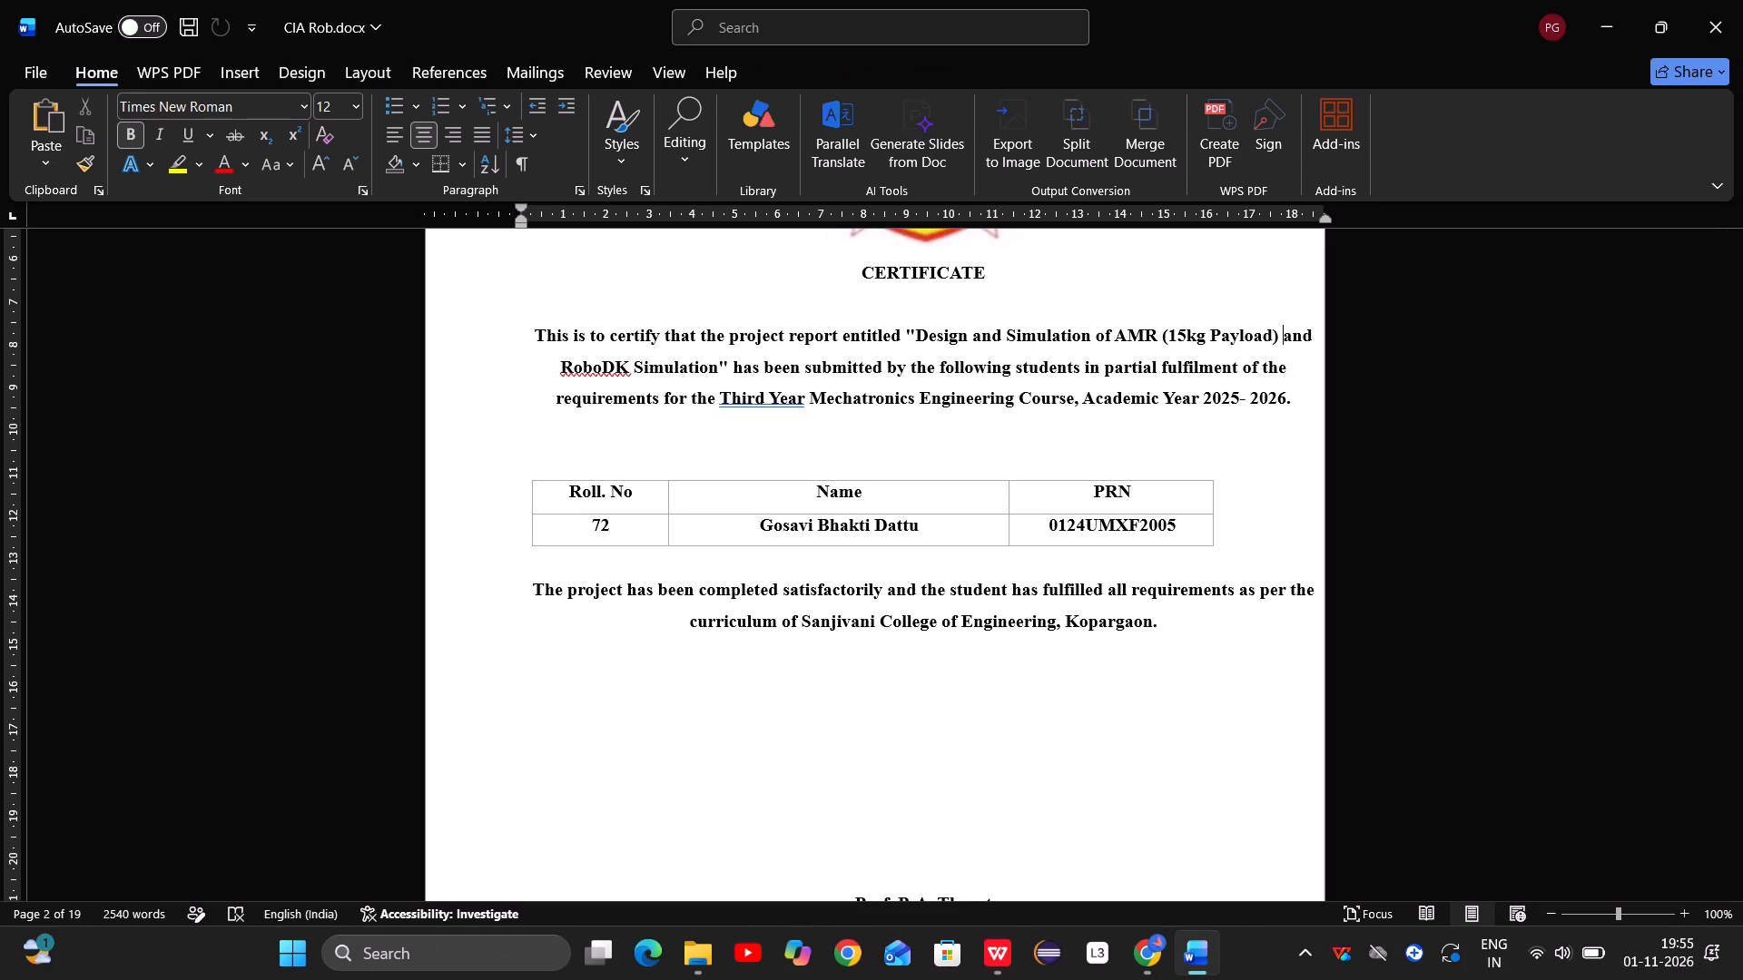
key(BackSpace)
key(BackSpace)
key(BackSpace)
key(BackSpace)
key(BackSpace)
key(BackSpace)
key(BackSpace)
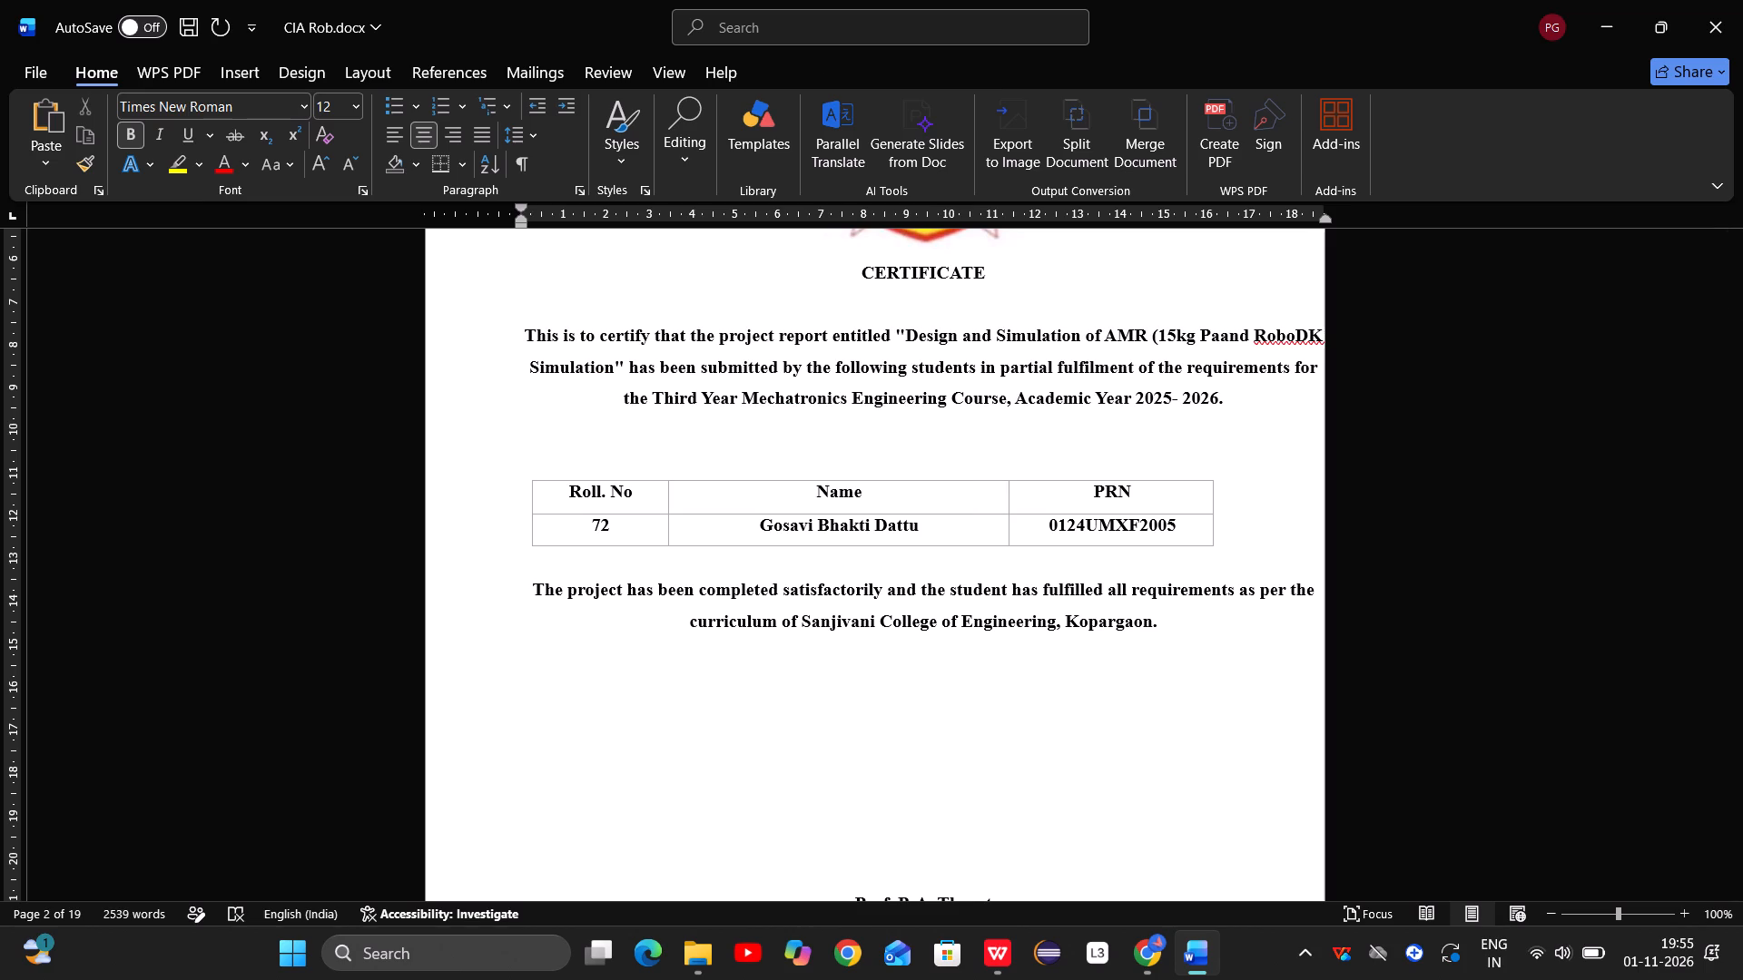
key(BackSpace)
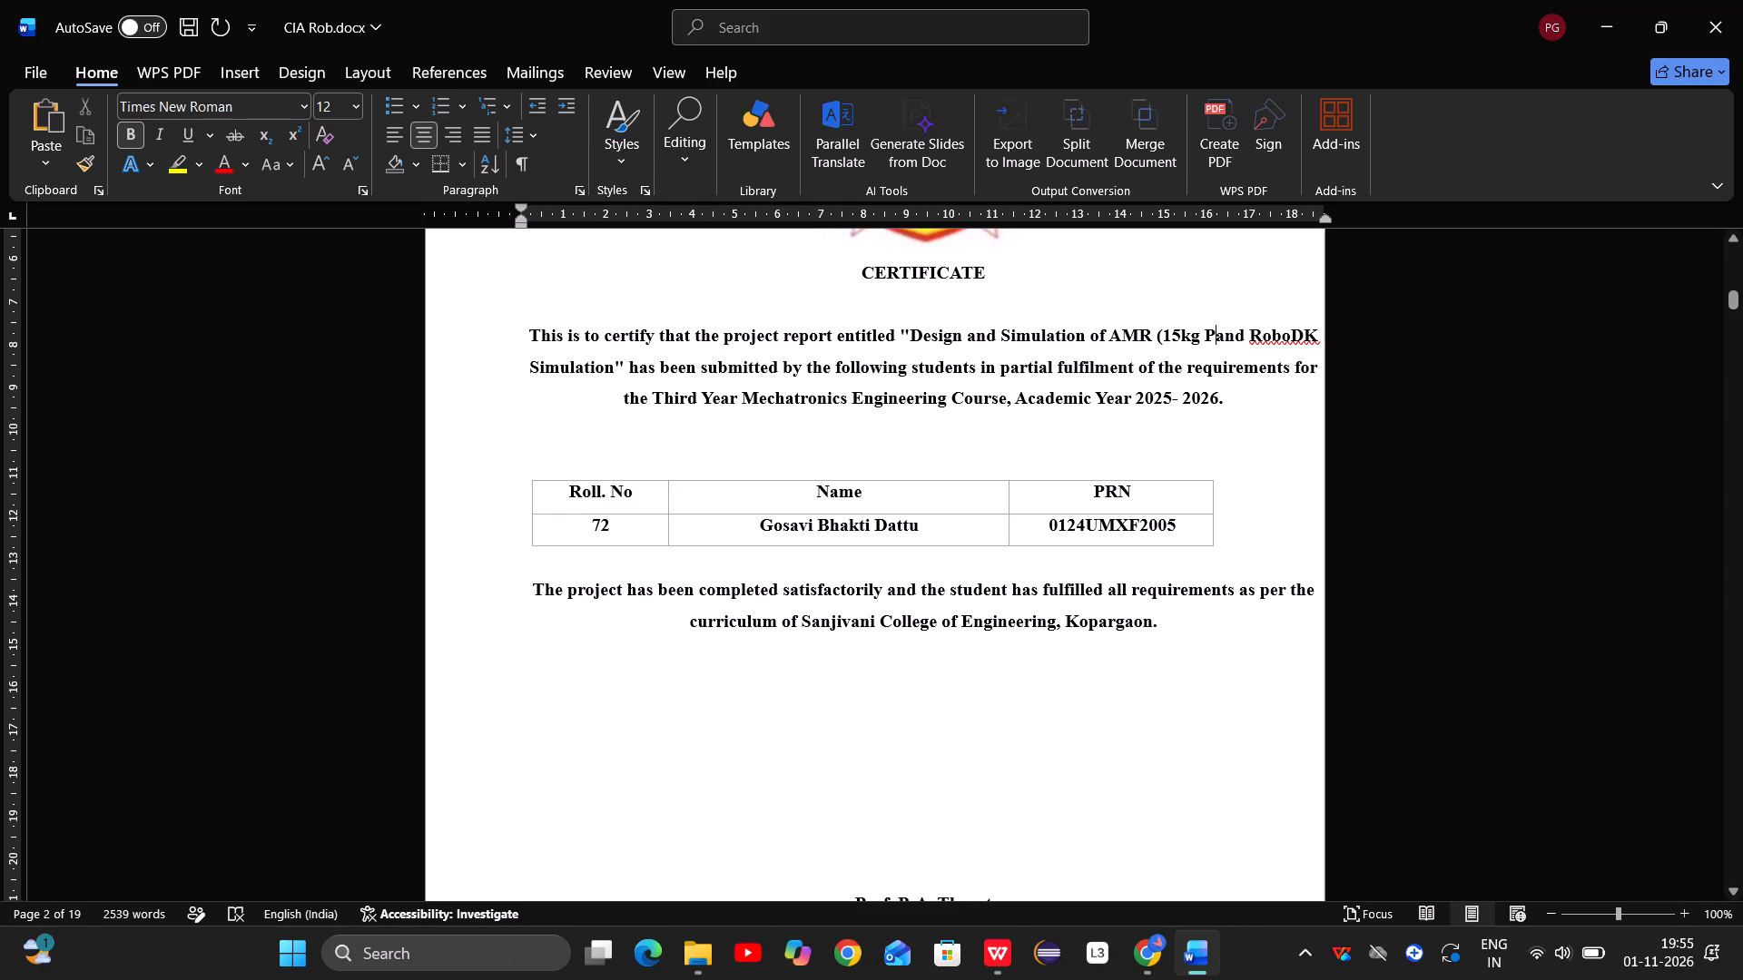
key(BackSpace)
key(BackSpace)
key(BackSpace)
key(BackSpace)
key(BackSpace)
key(BackSpace)
key(BackSpace)
key(BackSpace)
key(BackSpace)
key(BackSpace)
key(BackSpace)
key(BackSpace)
key(BackSpace)
key(BackSpace)
key(BackSpace)
key(BackSpace)
key(BackSpace)
key(BackSpace)
key(BackSpace)
key(BackSpace)
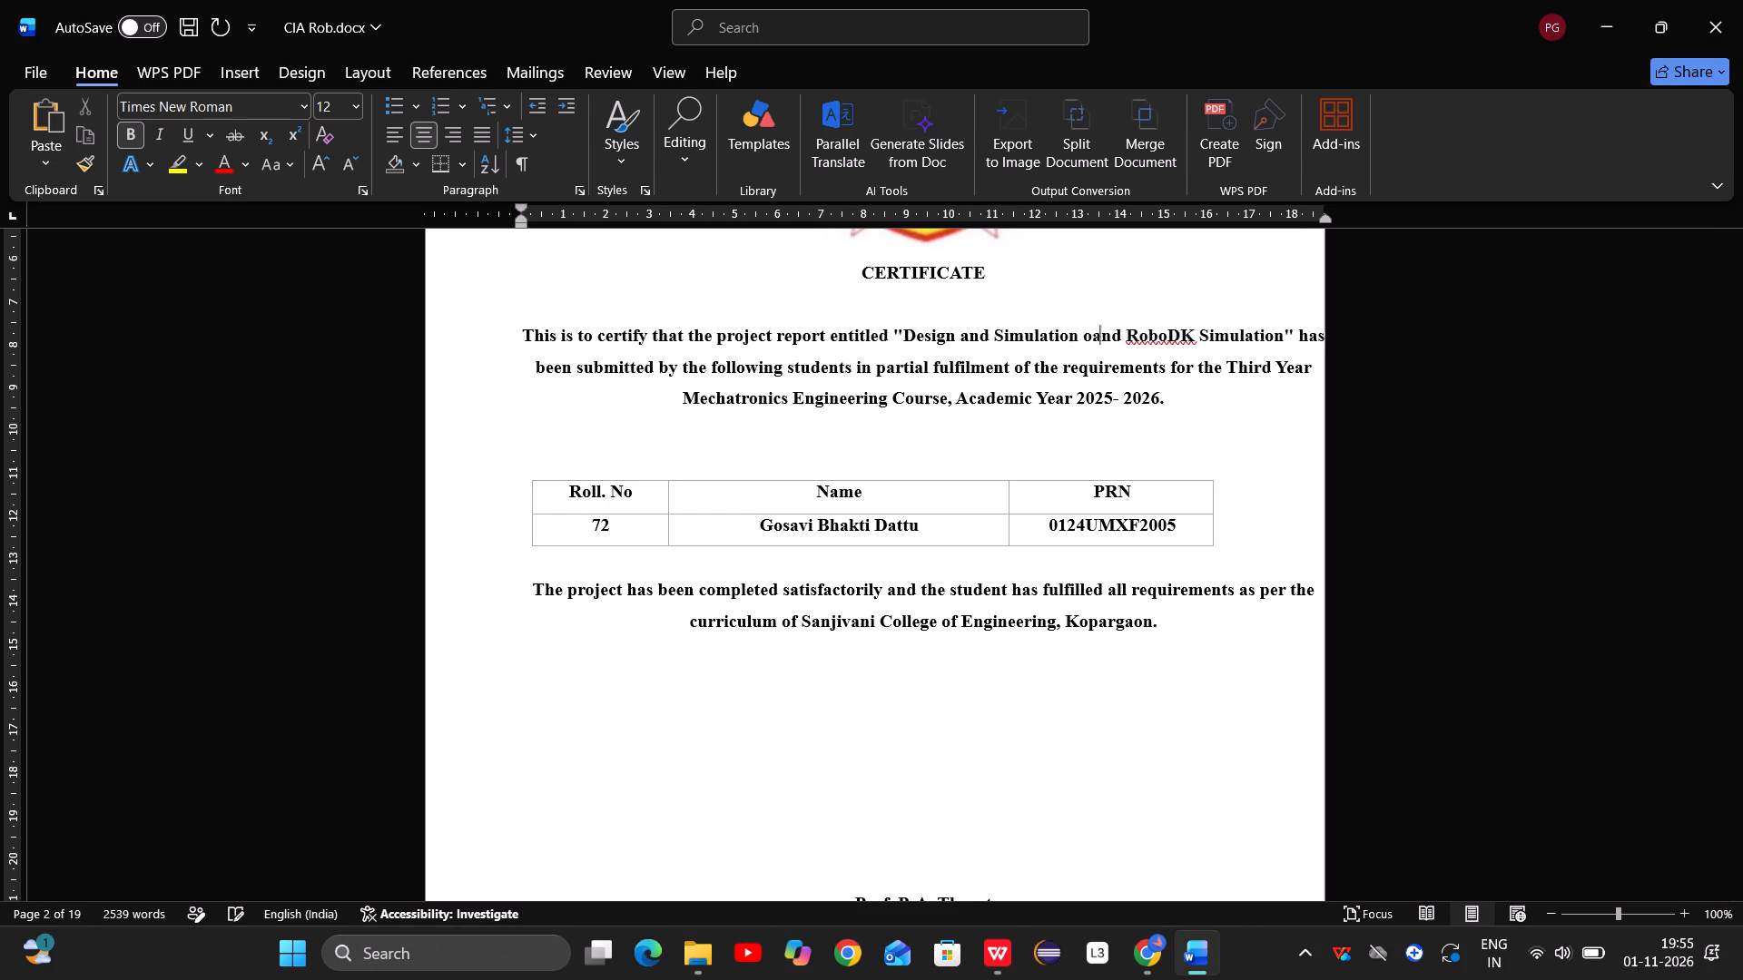
key(BackSpace)
key(BackSpace)
key(BackSpace)
key(BackSpace)
key(BackSpace)
key(BackSpace)
key(BackSpace)
key(BackSpace)
key(BackSpace)
key(BackSpace)
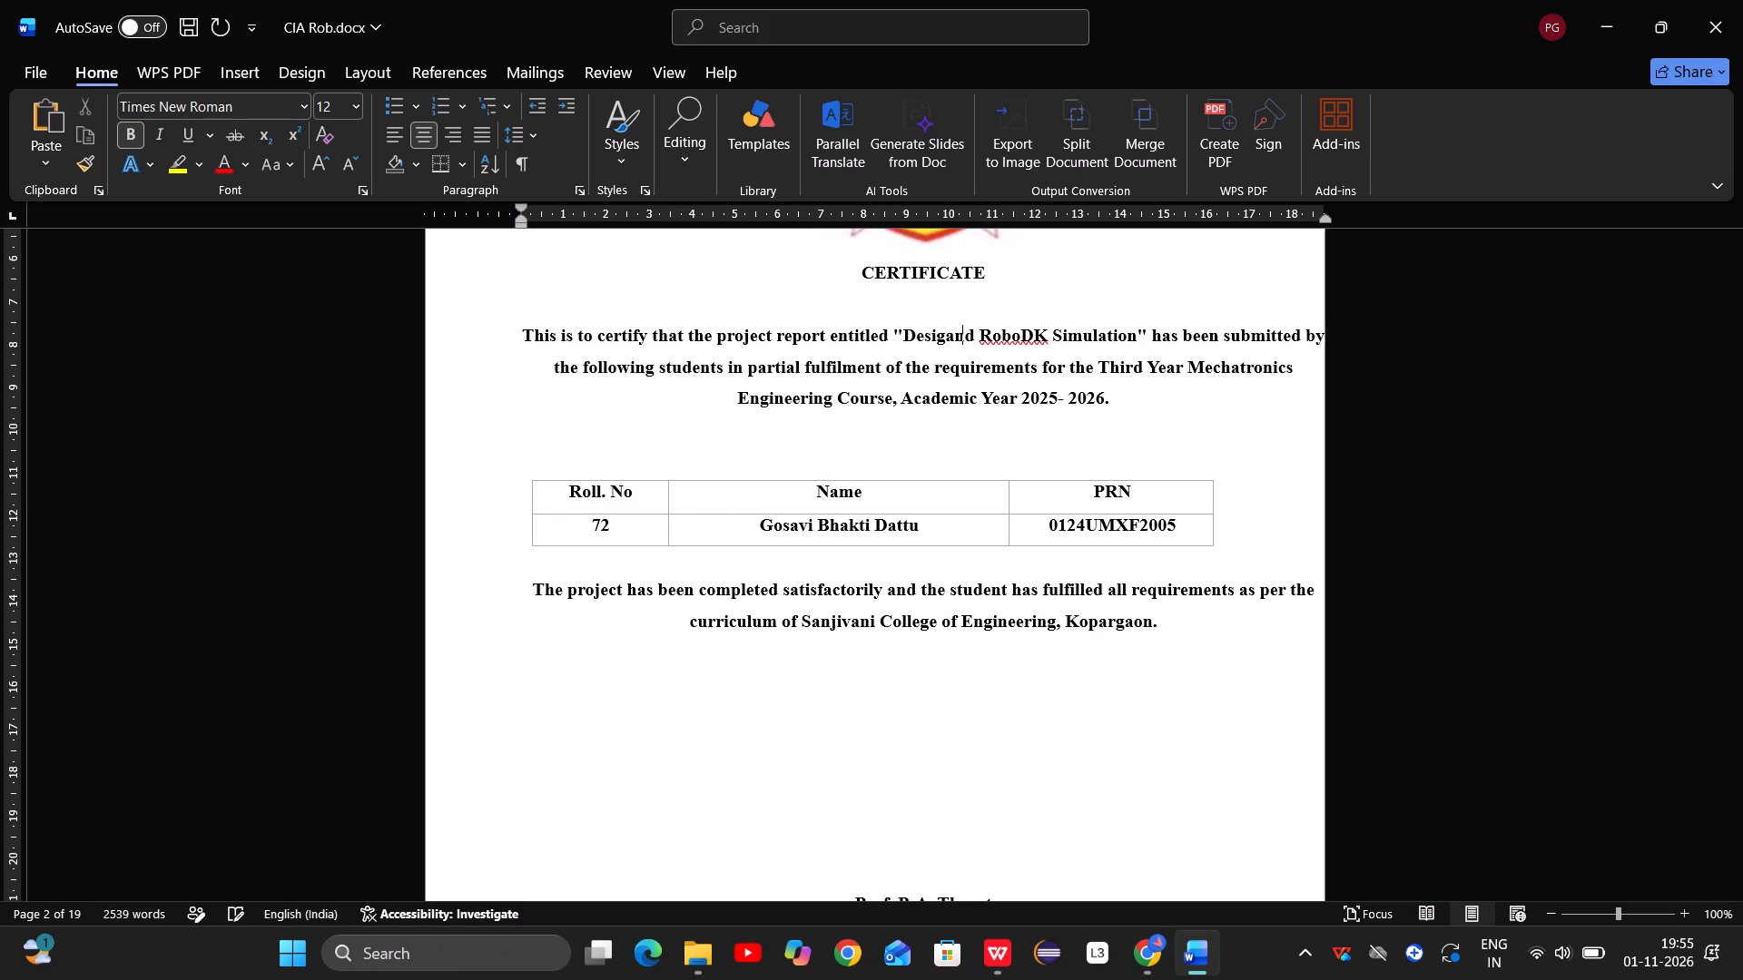
key(BackSpace)
key(BackSpace)
key(BackSpace)
key(BackSpace)
key(BackSpace)
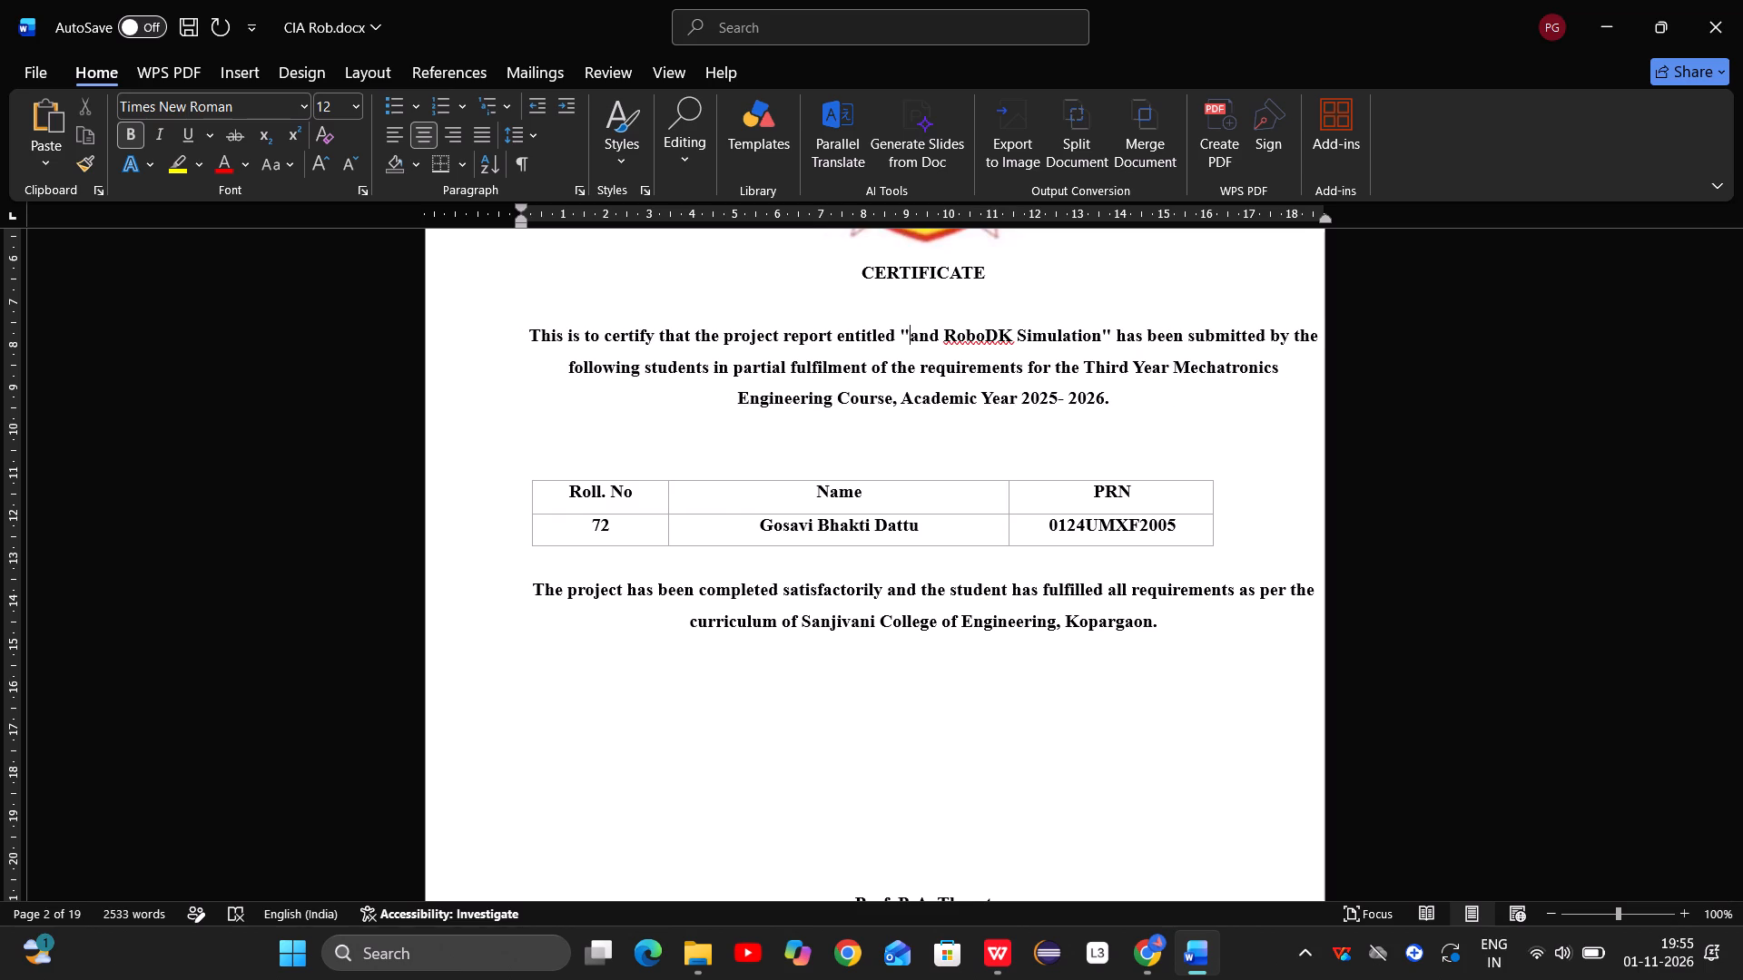
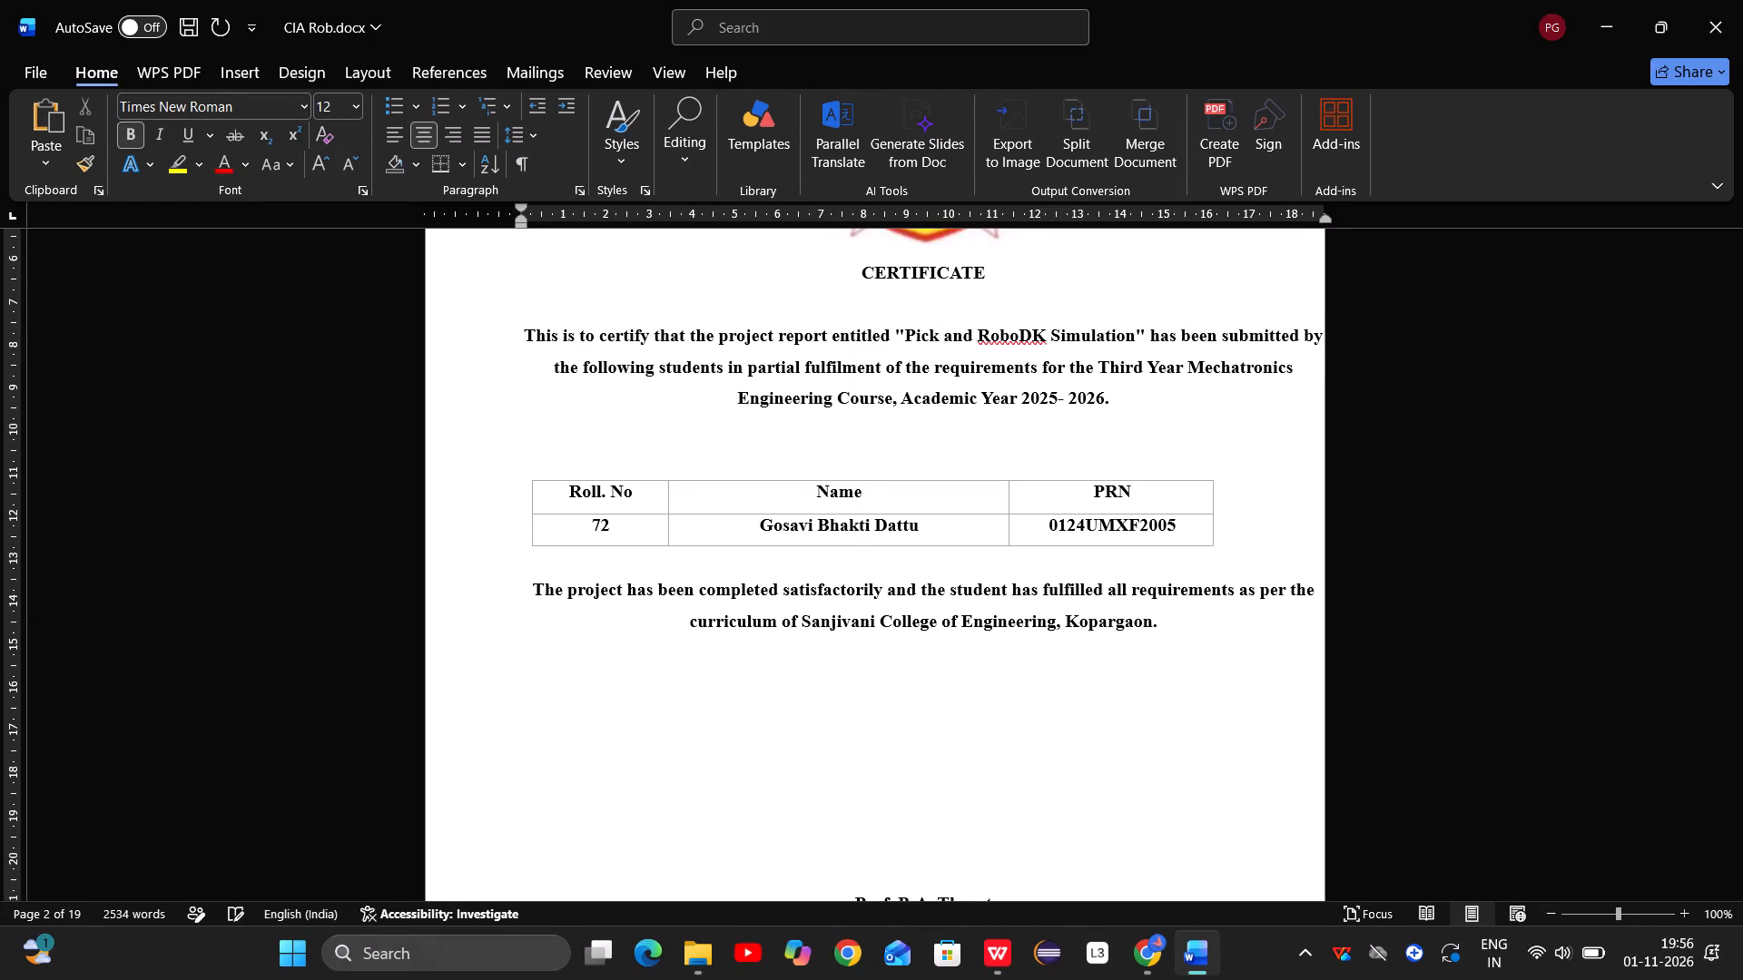
Reword the certificate's quoted project title to read "Pick and Place Operation Using RoboDK Simulation".
key(shift+a)
key(BackSpace)
text(and P)
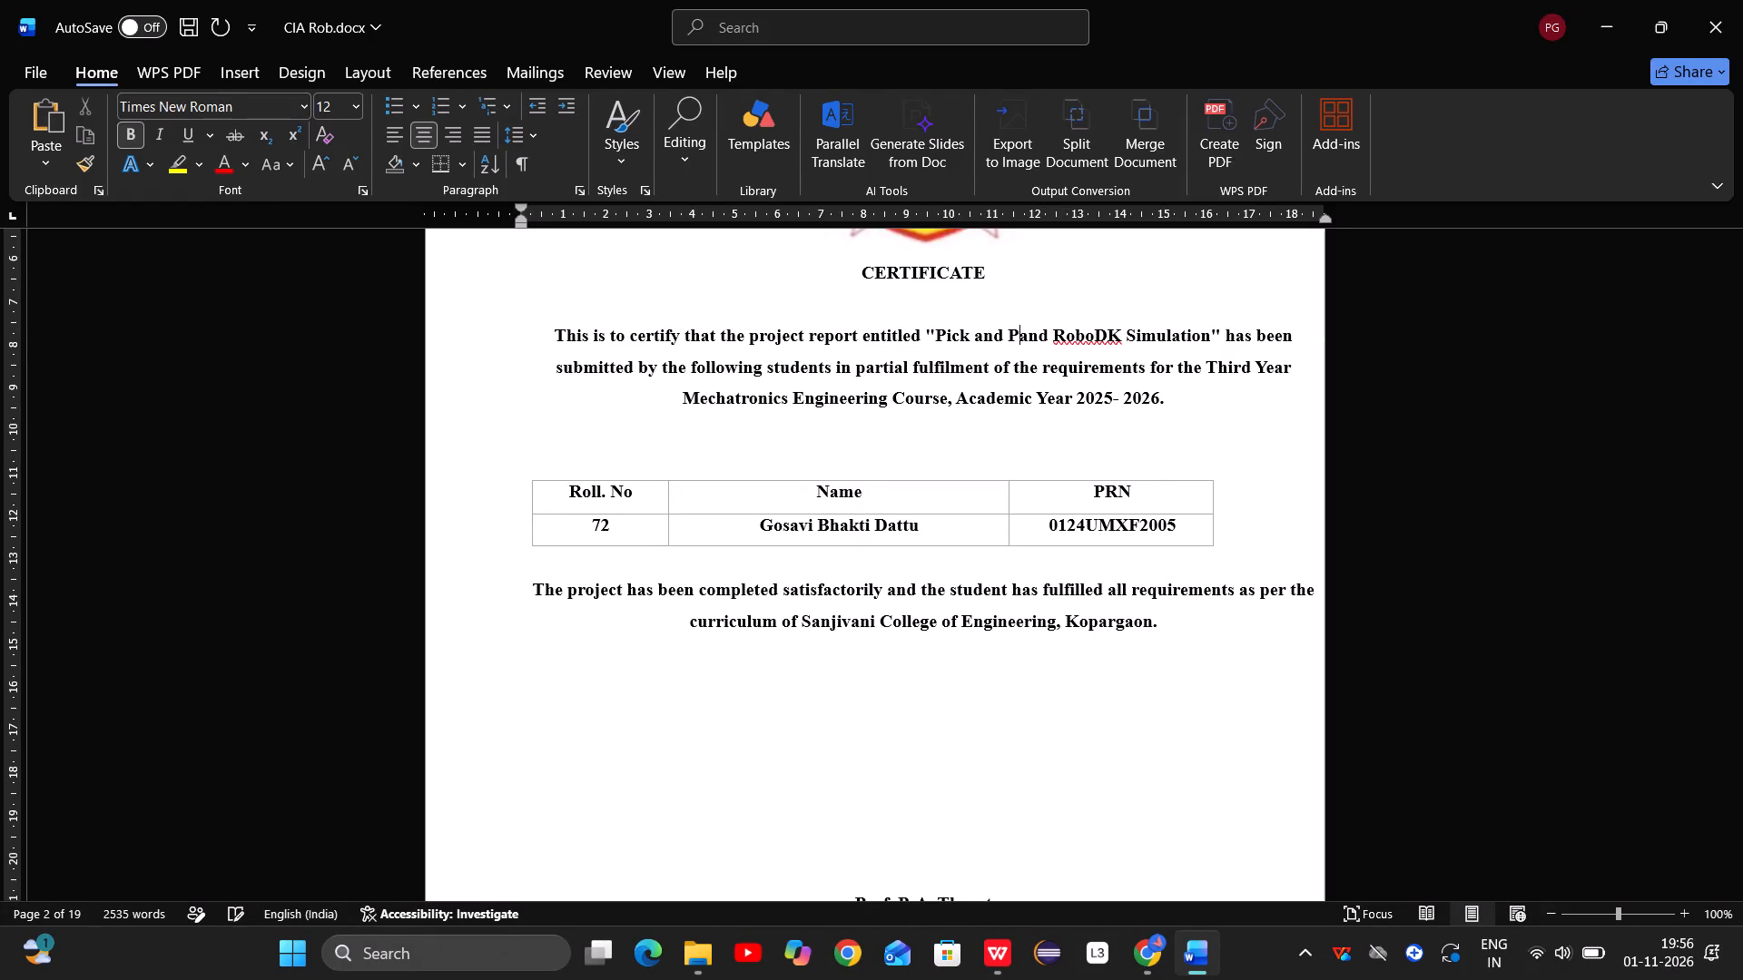
text(lace)
key(space)
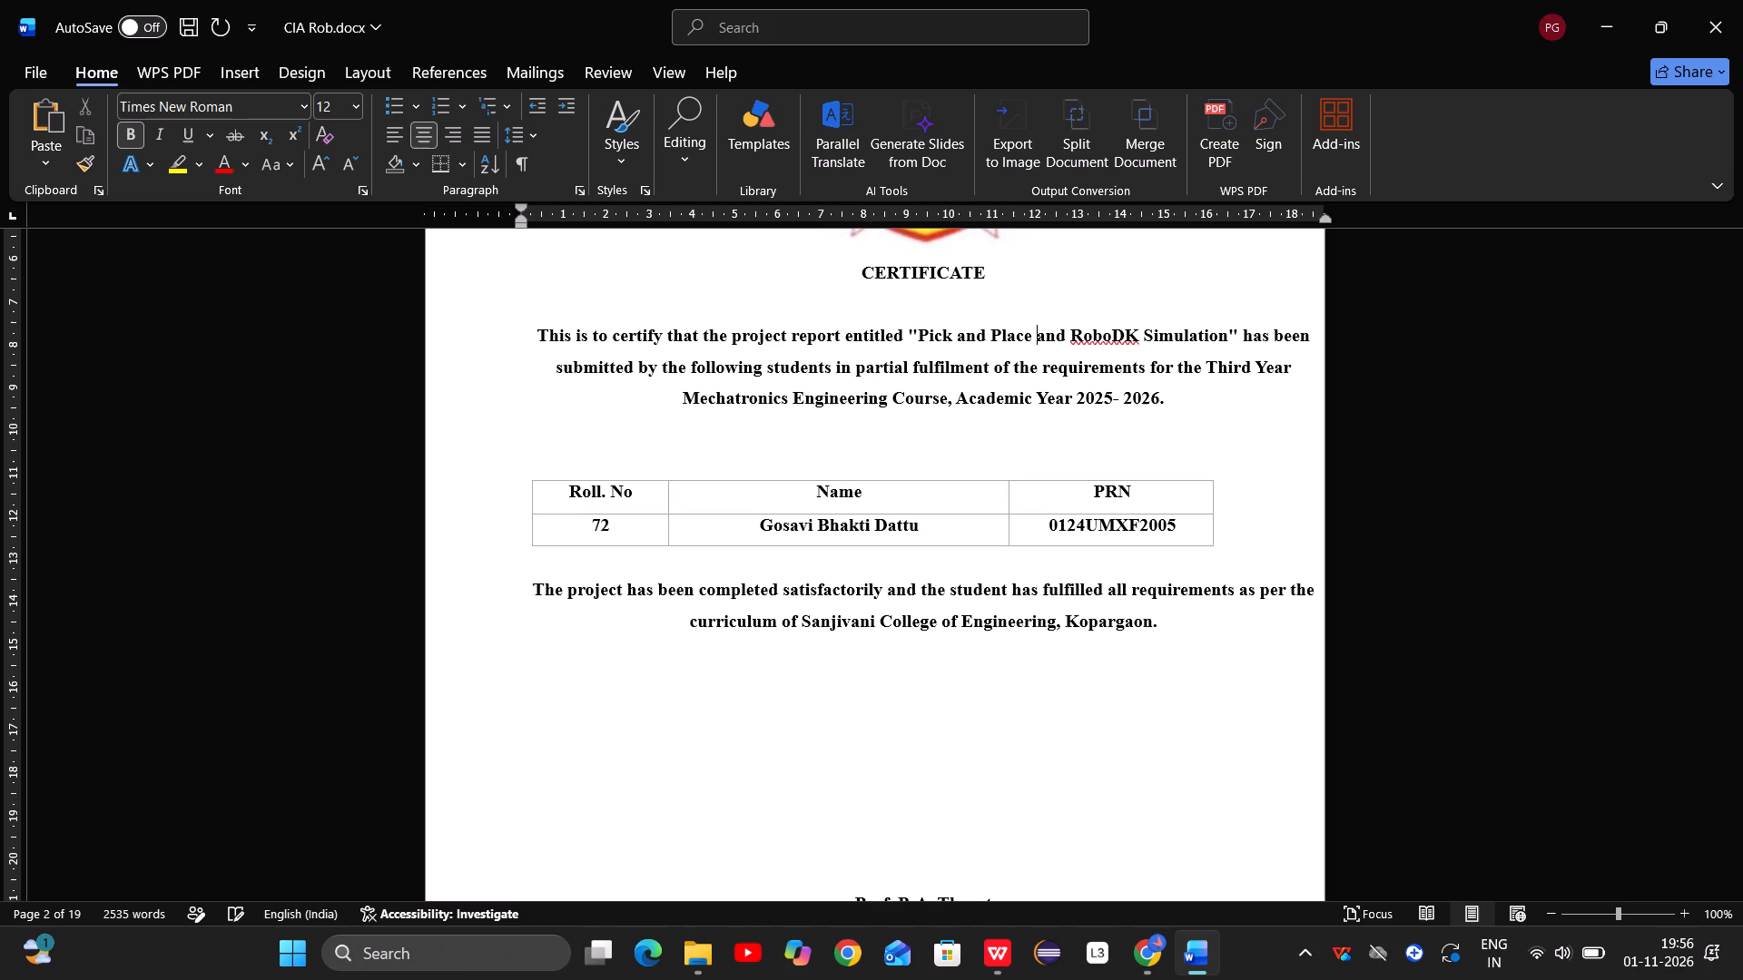
text(Operation)
key(space)
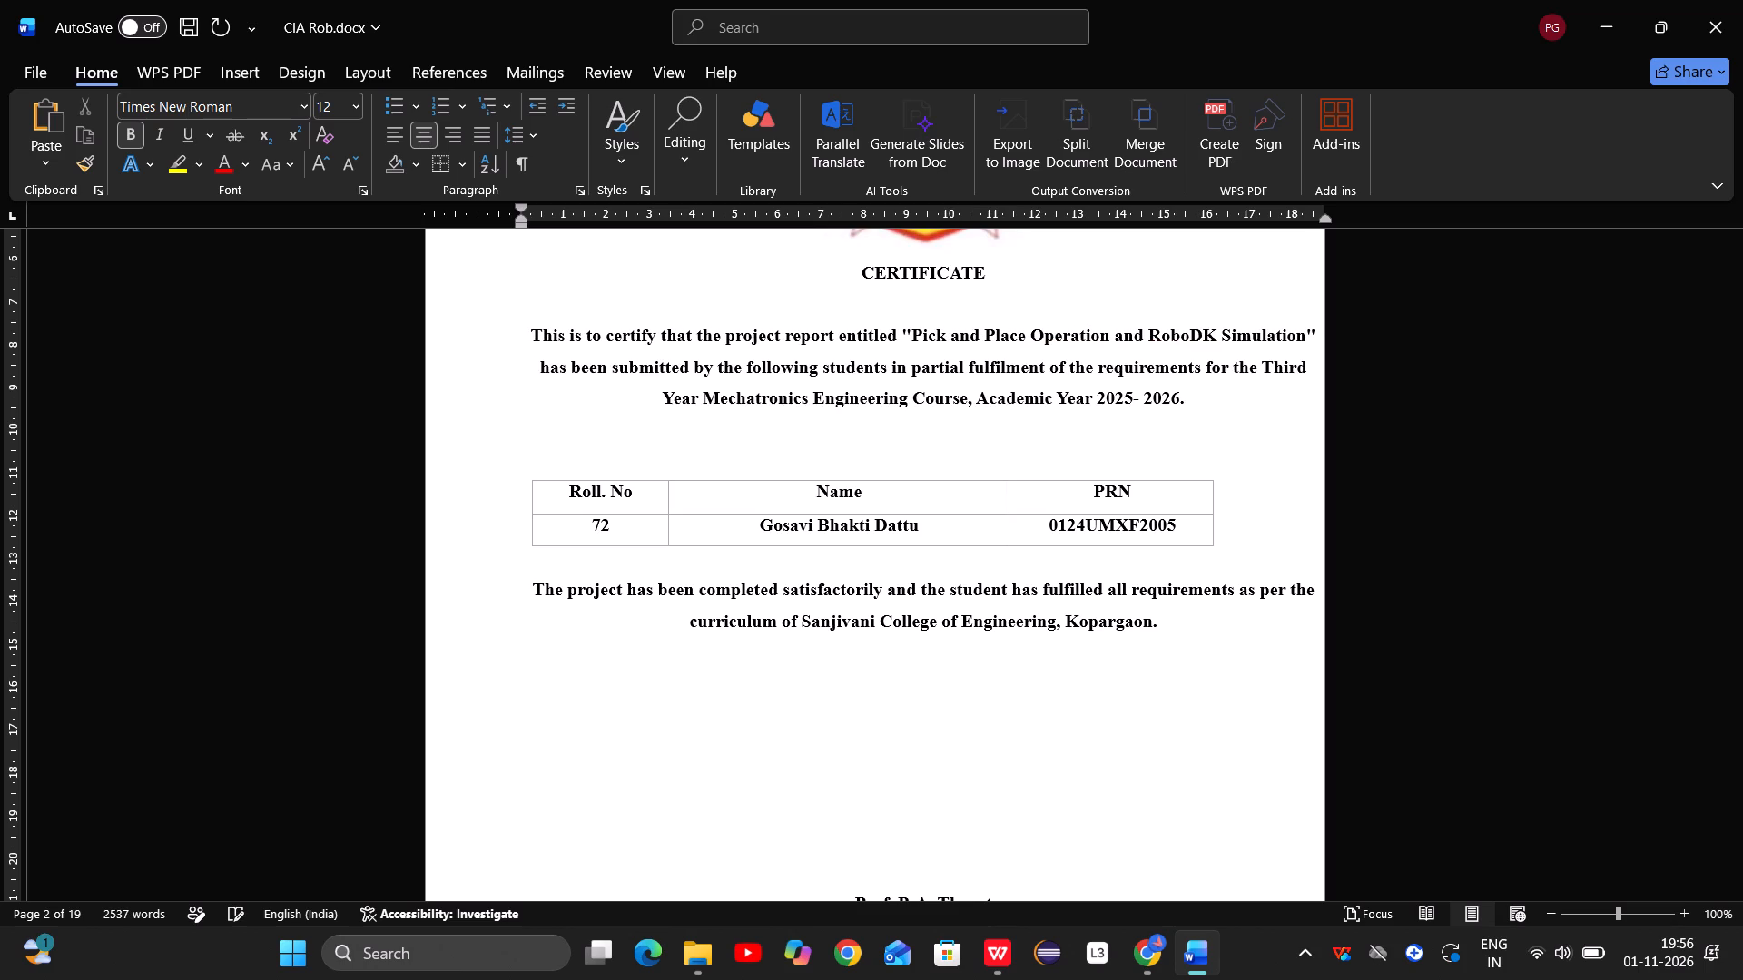
text(Usi)
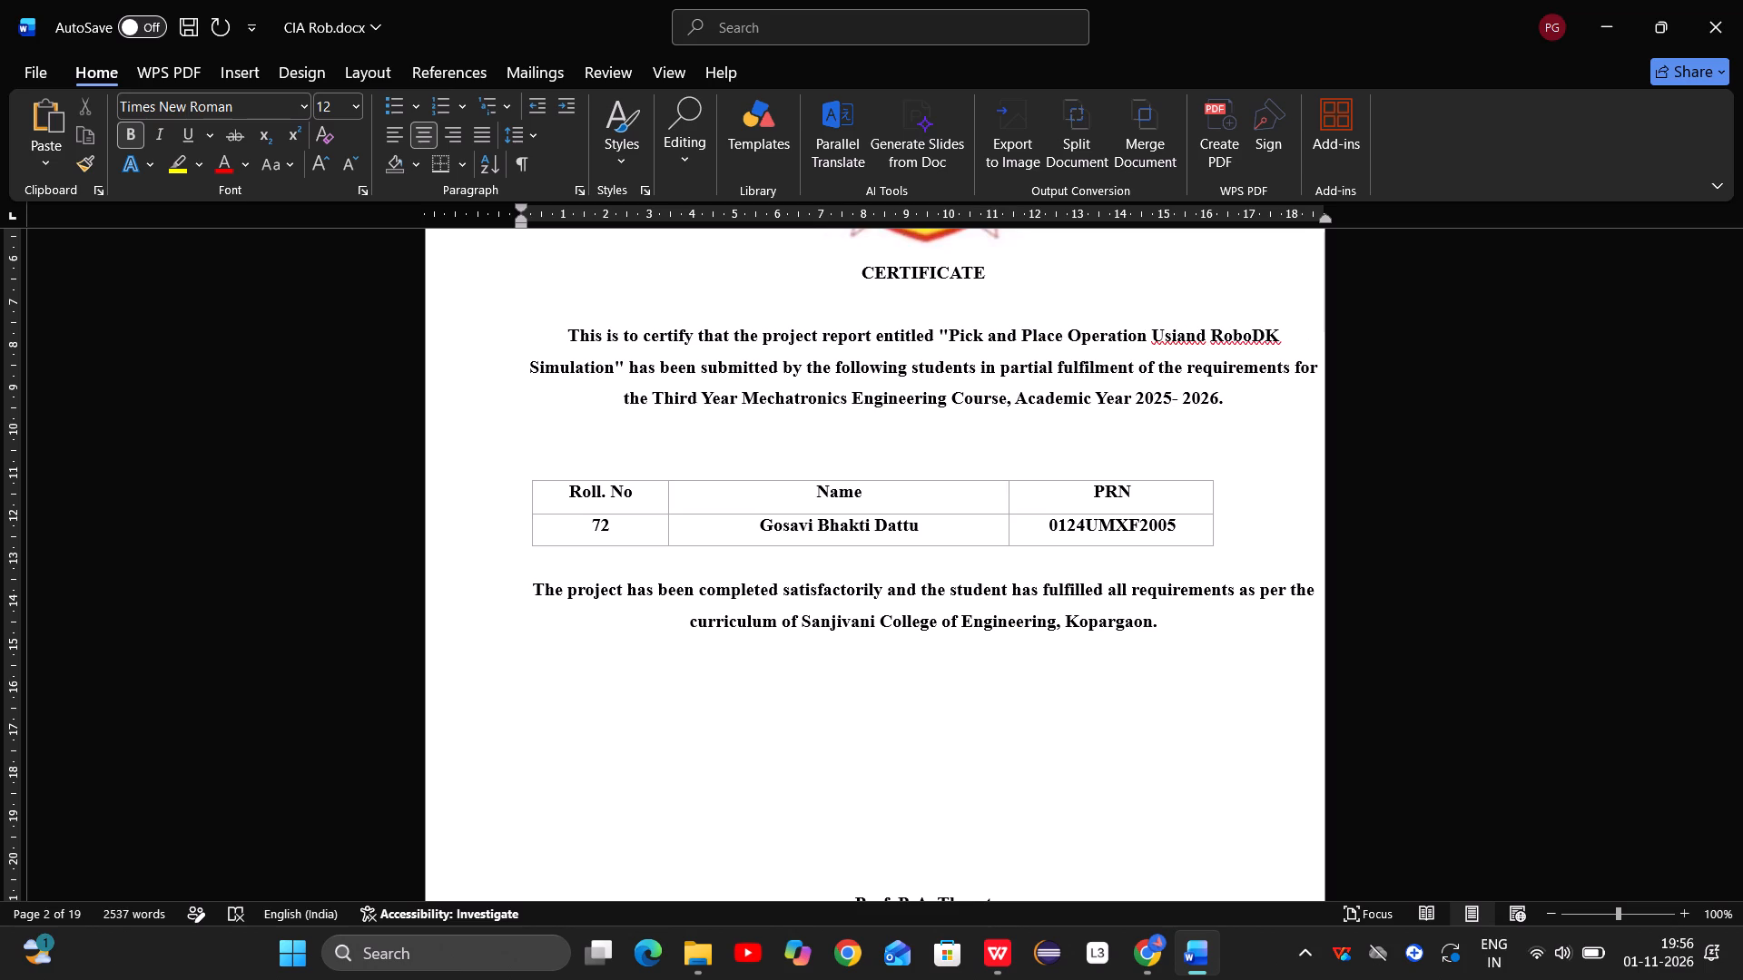
text(ng)
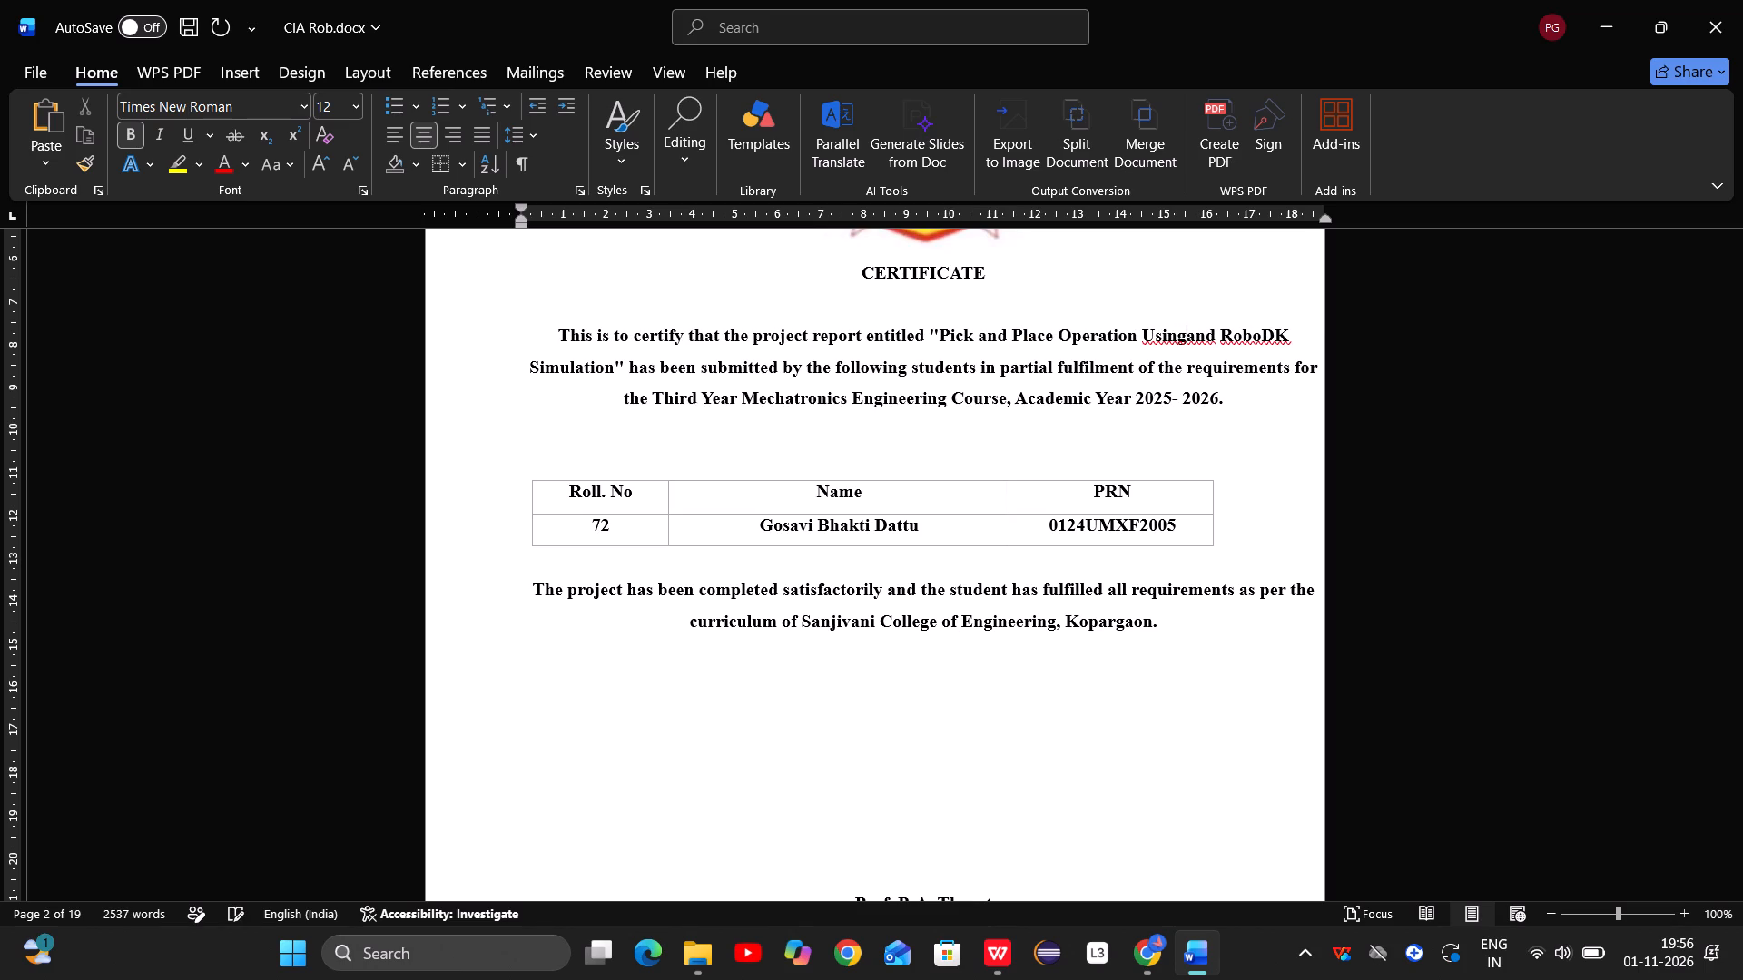
key(space)
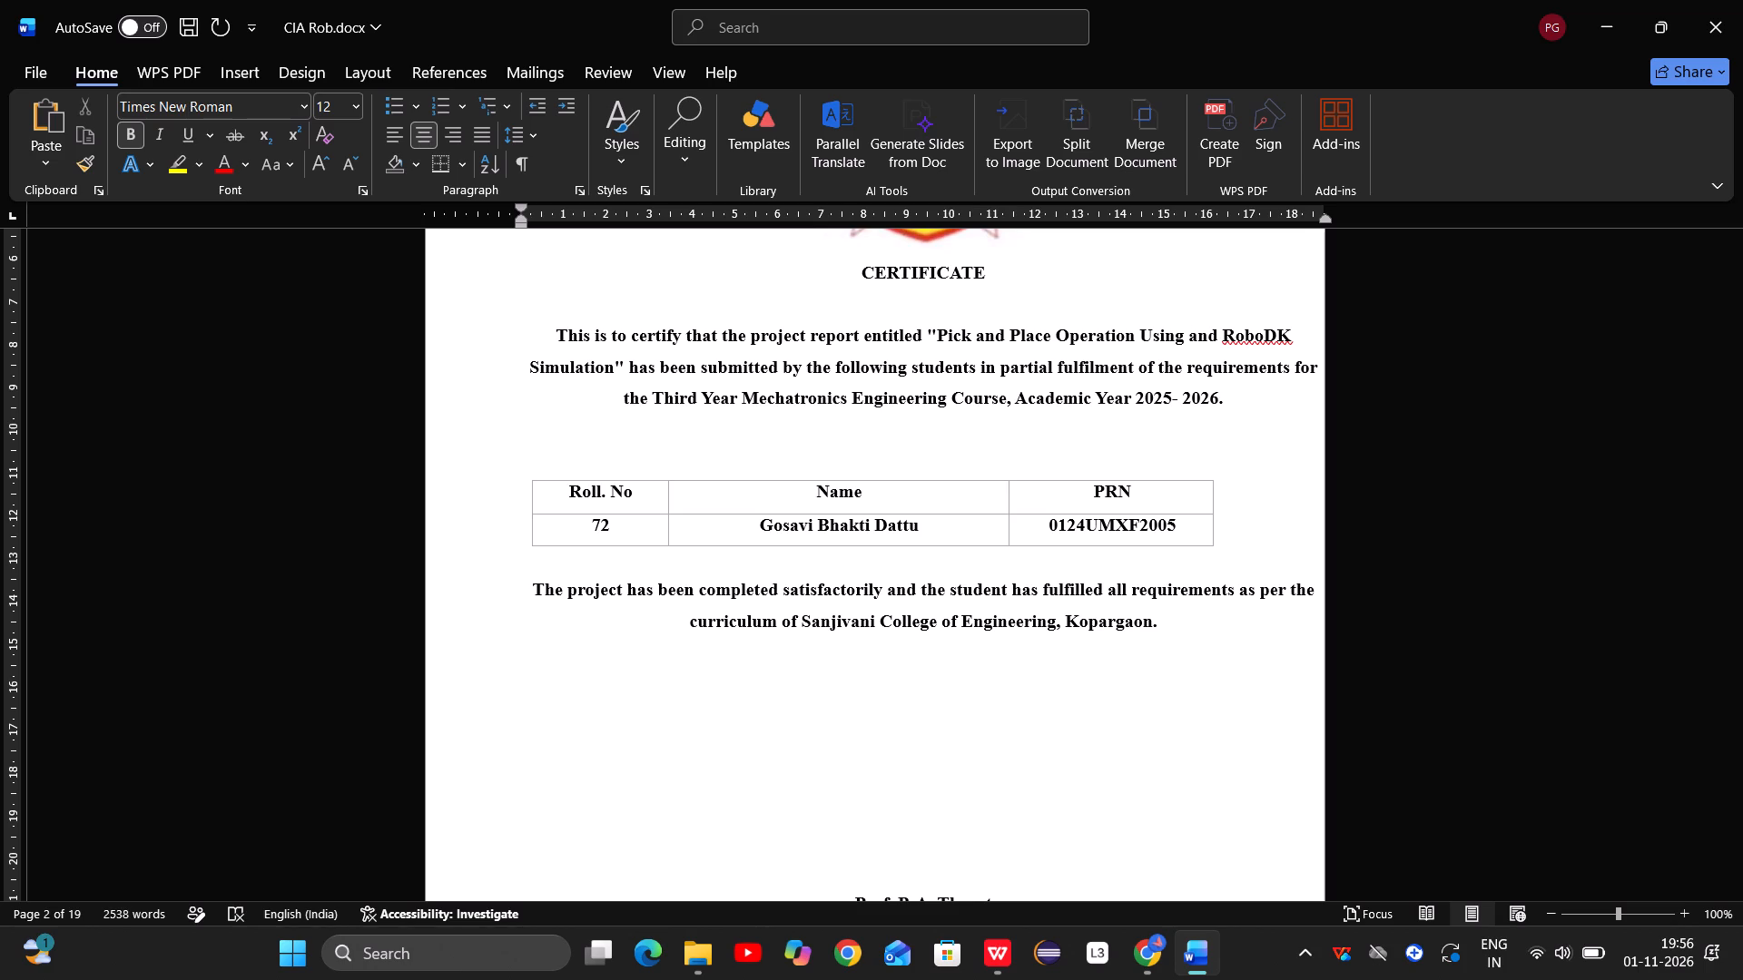
click(1221, 335)
key(BackSpace)
key(BackSpace)
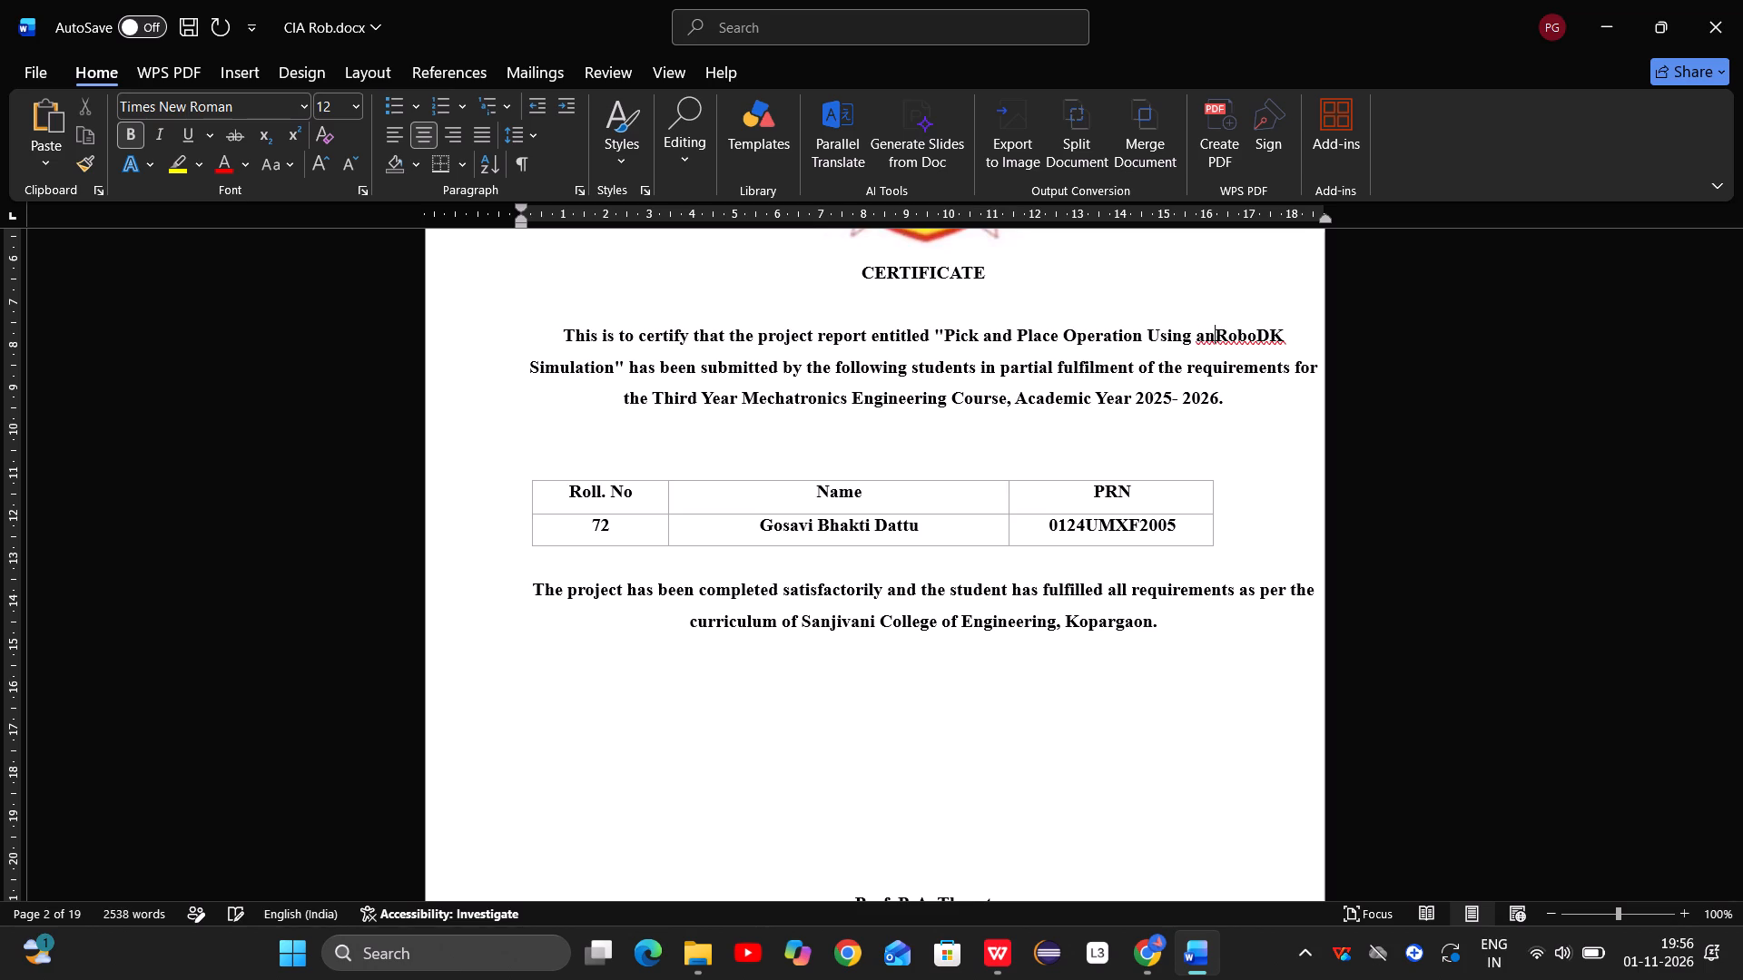
key(BackSpace)
key(BackSpace)
key(space)
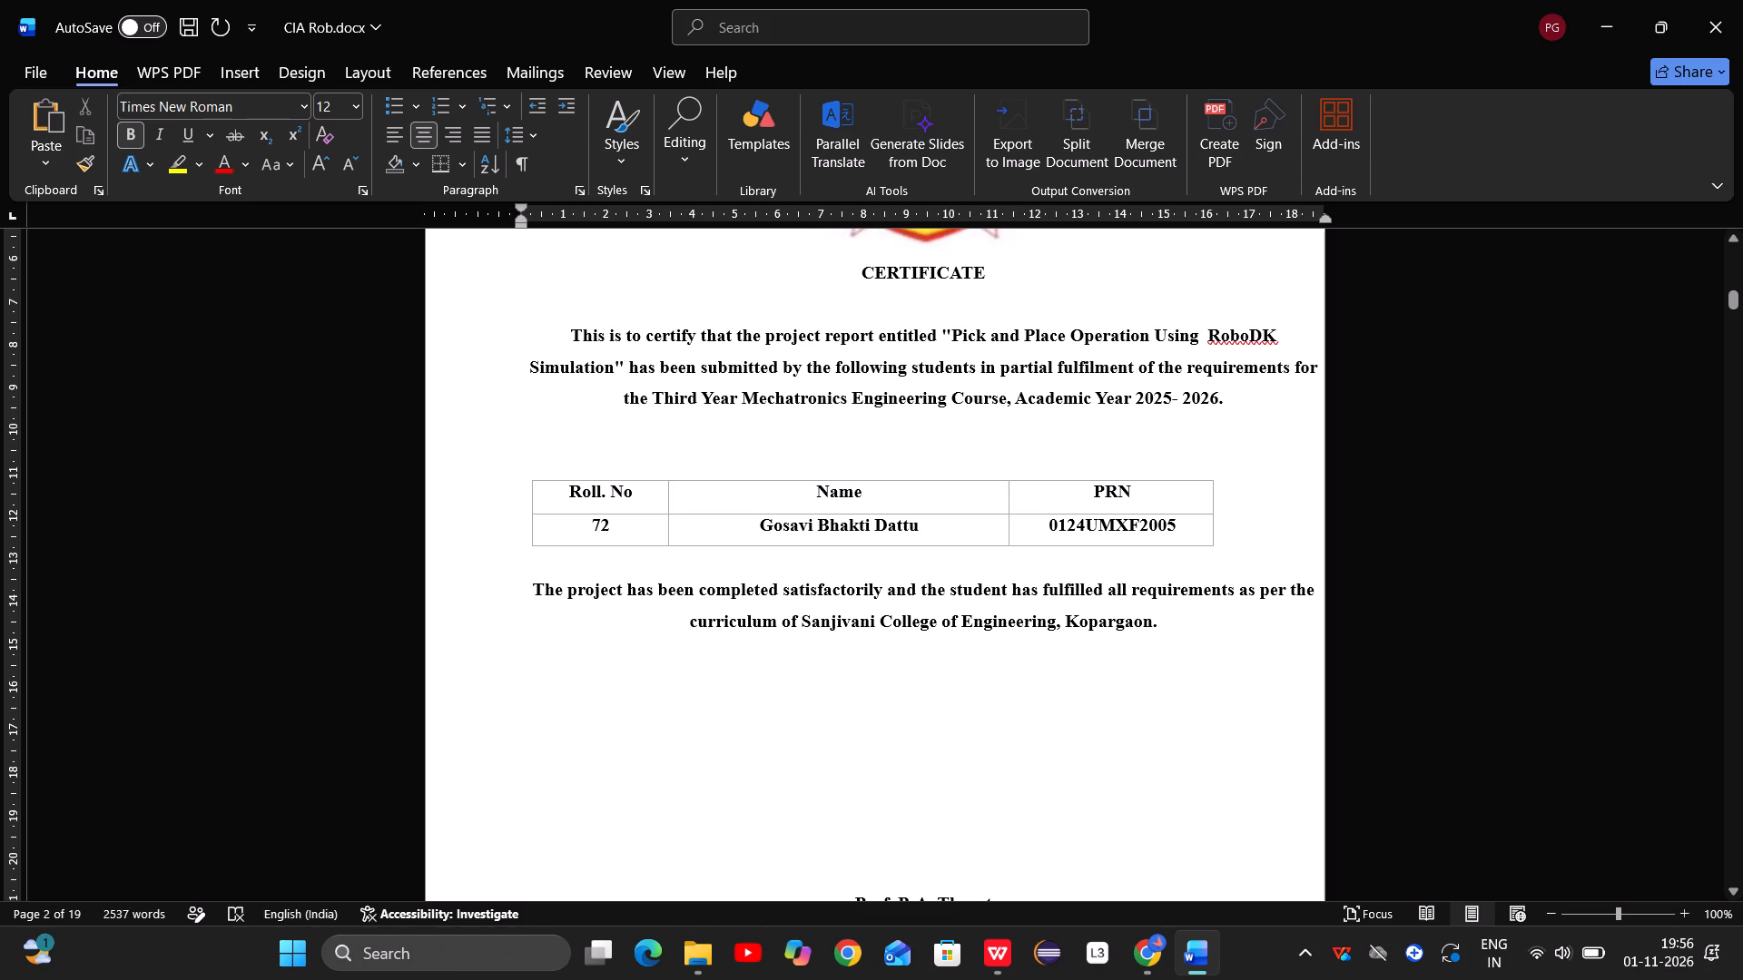
Replace "Simulation" at the end of the certificate's quoted project title with "& RobotStudio".
click(611, 358)
key(BackSpace)
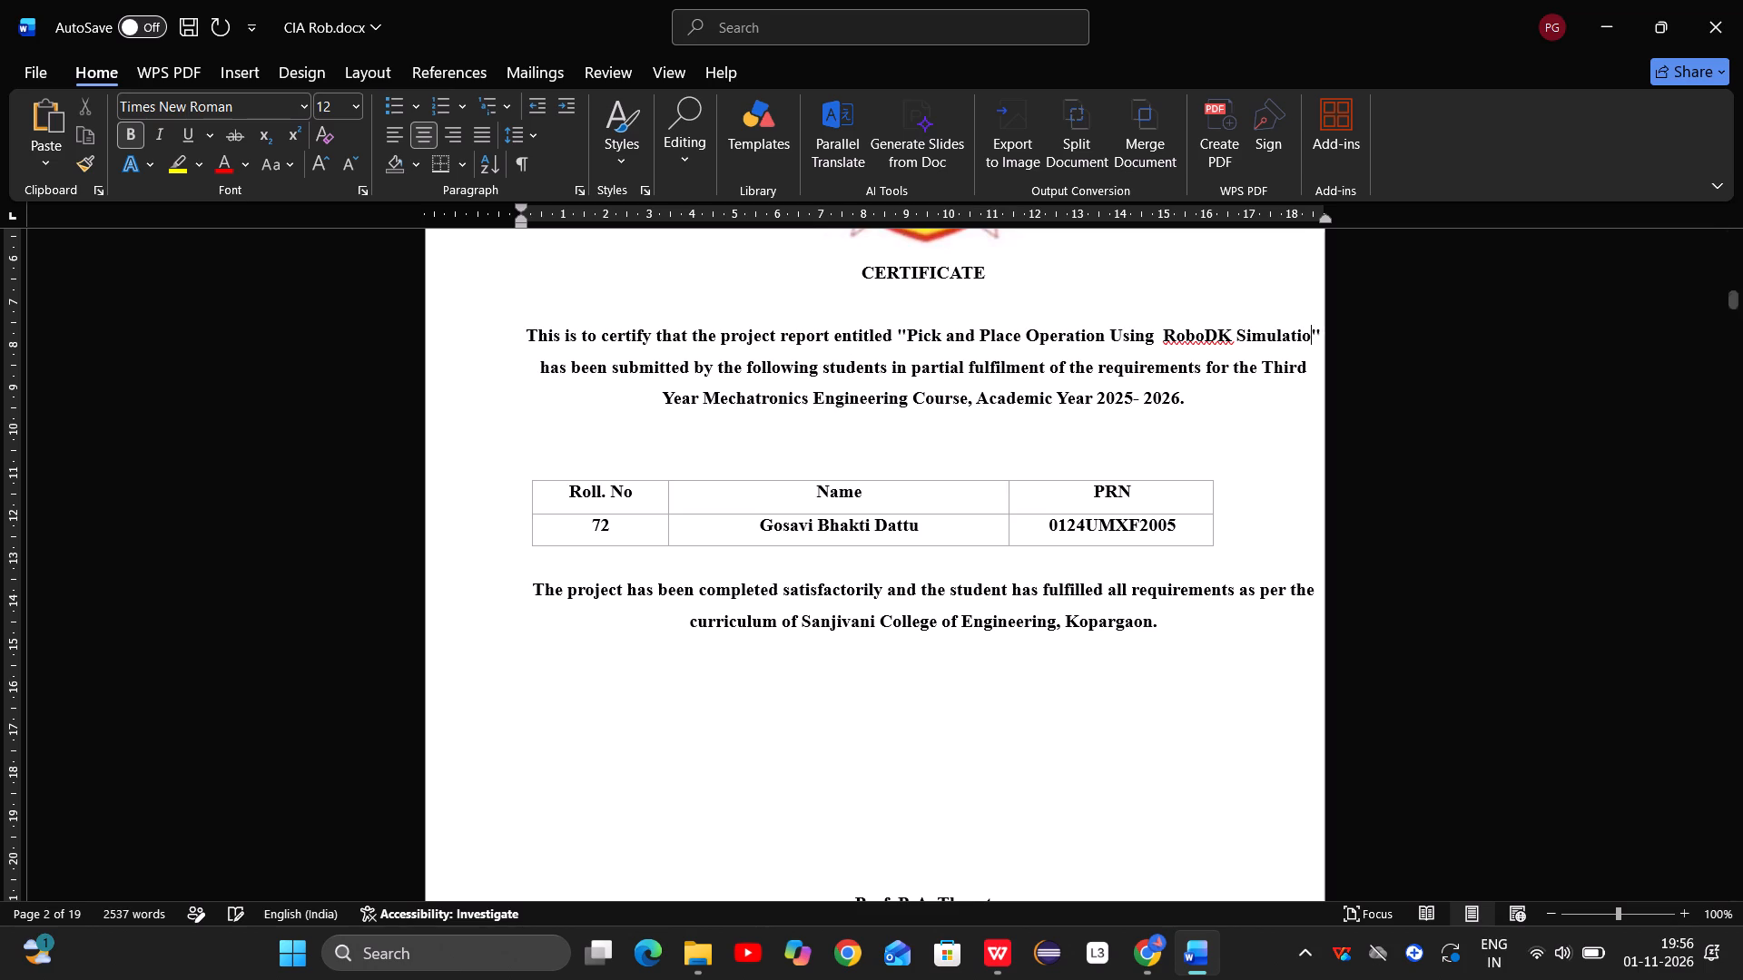
key(BackSpace)
key(BackSpace)
key(BackSpace)
key(BackSpace)
key(BackSpace)
key(BackSpace)
key(BackSpace)
key(BackSpace)
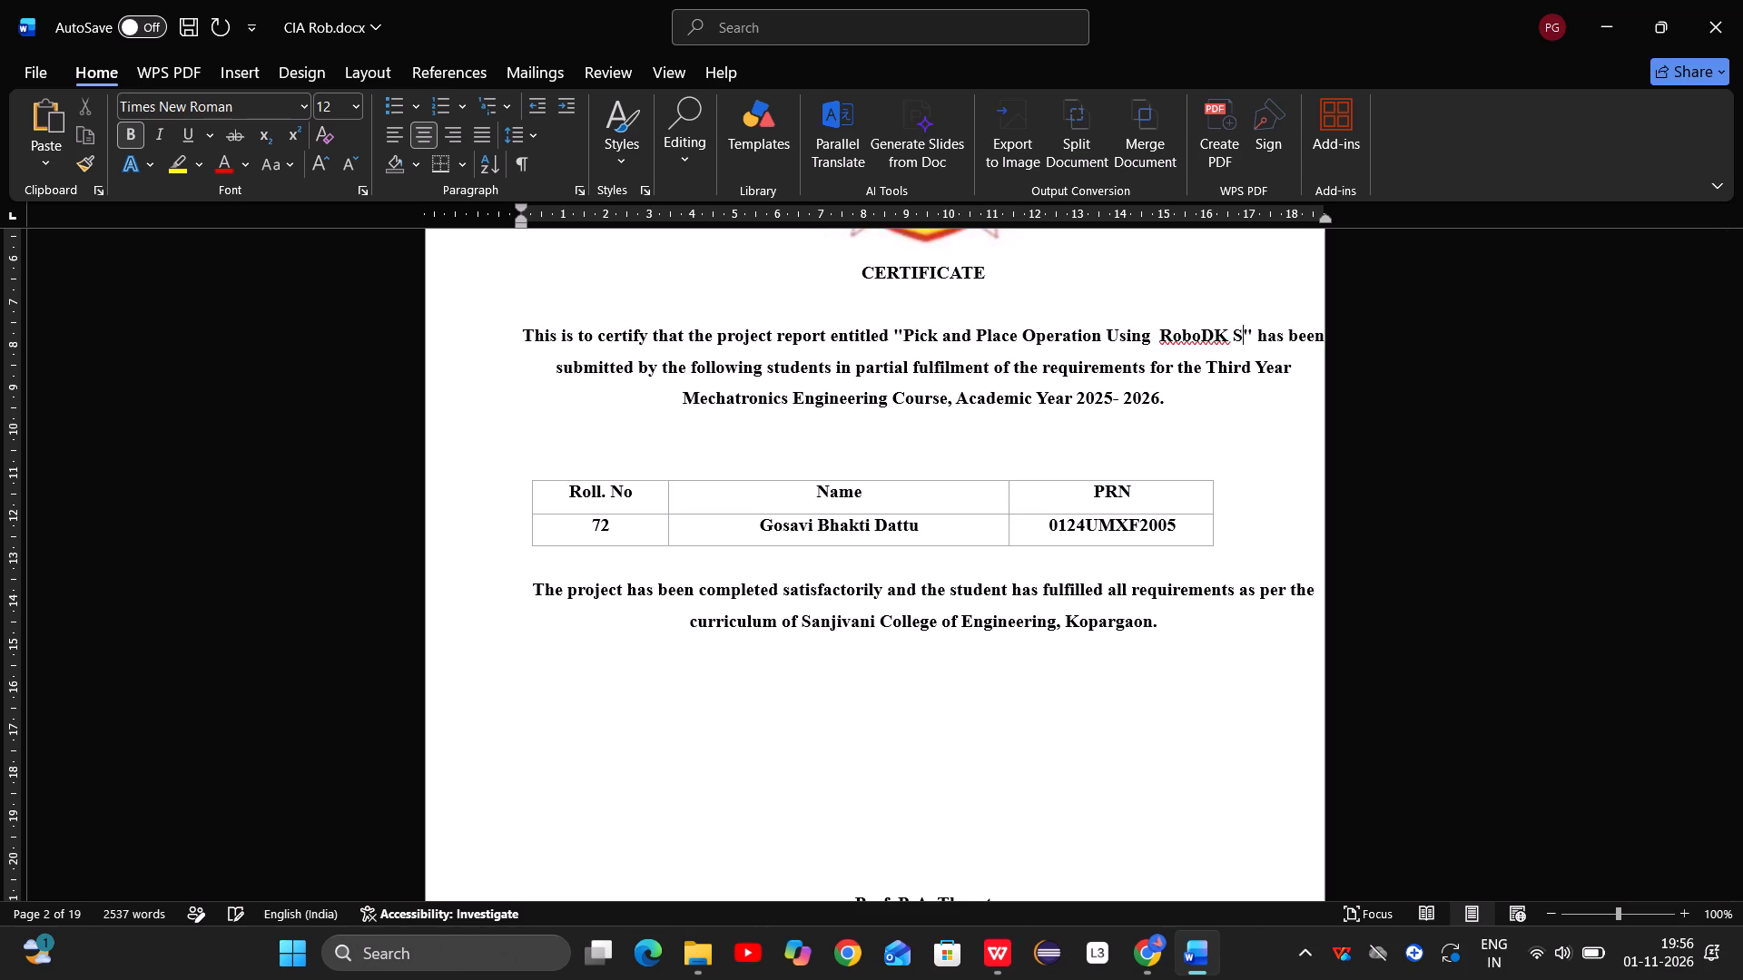
key(BackSpace)
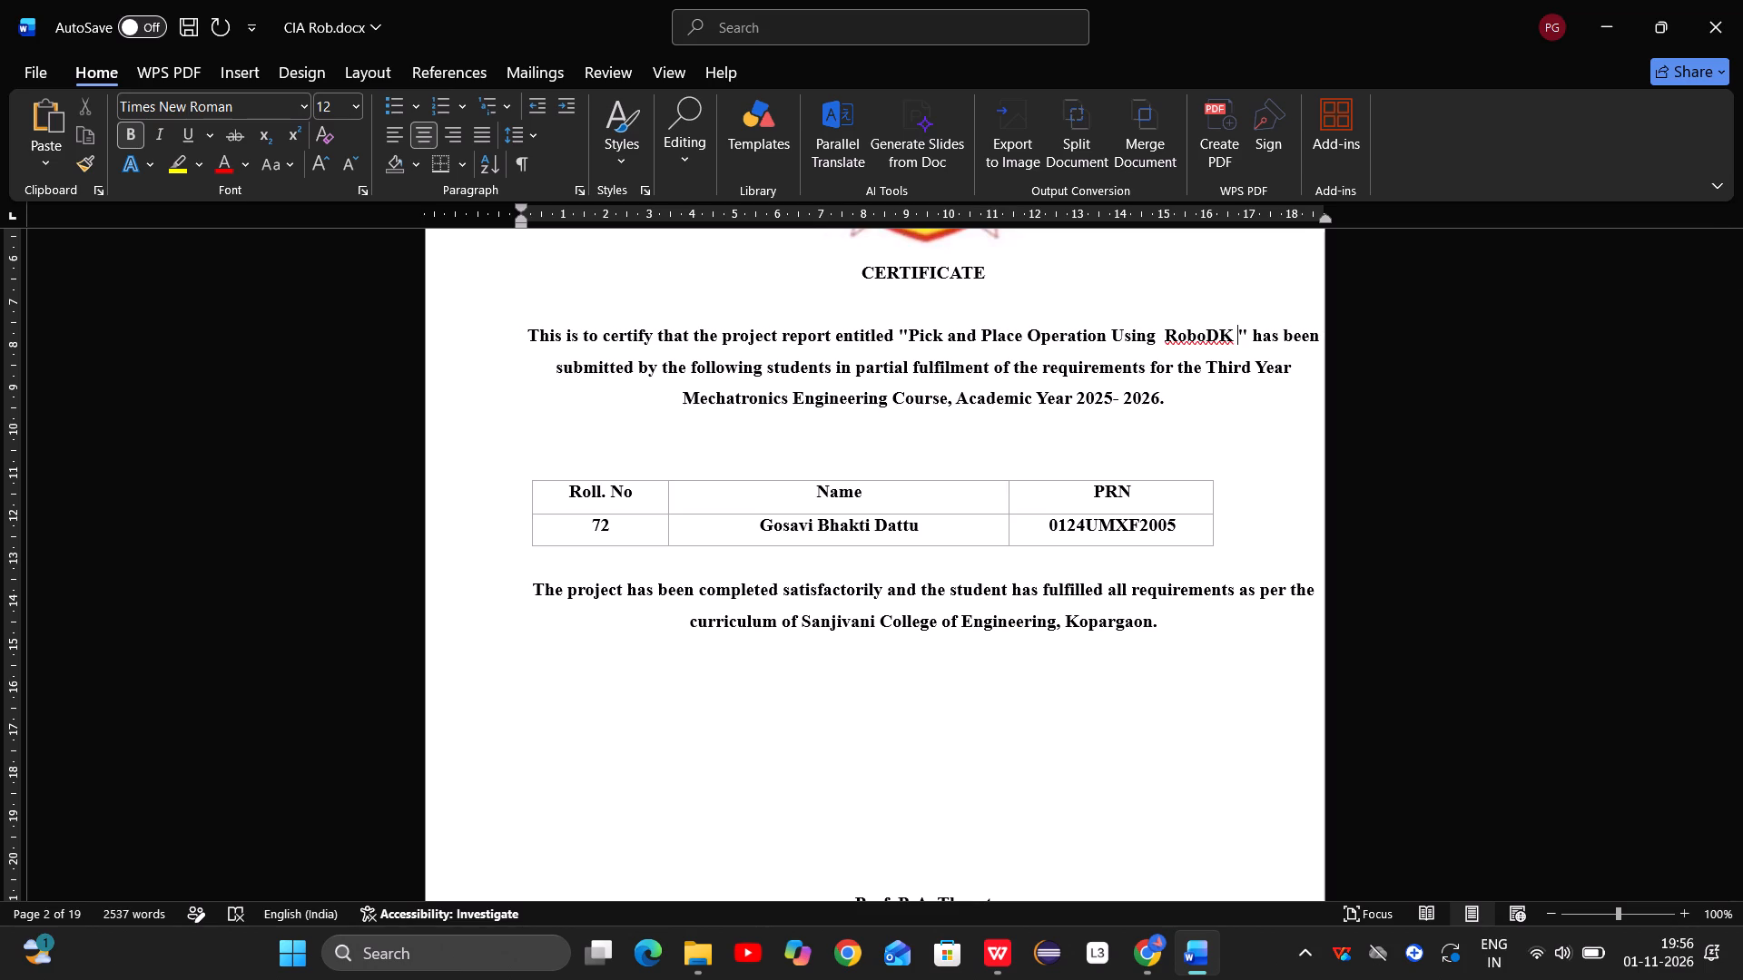
key(shift+ampersand)
key(space)
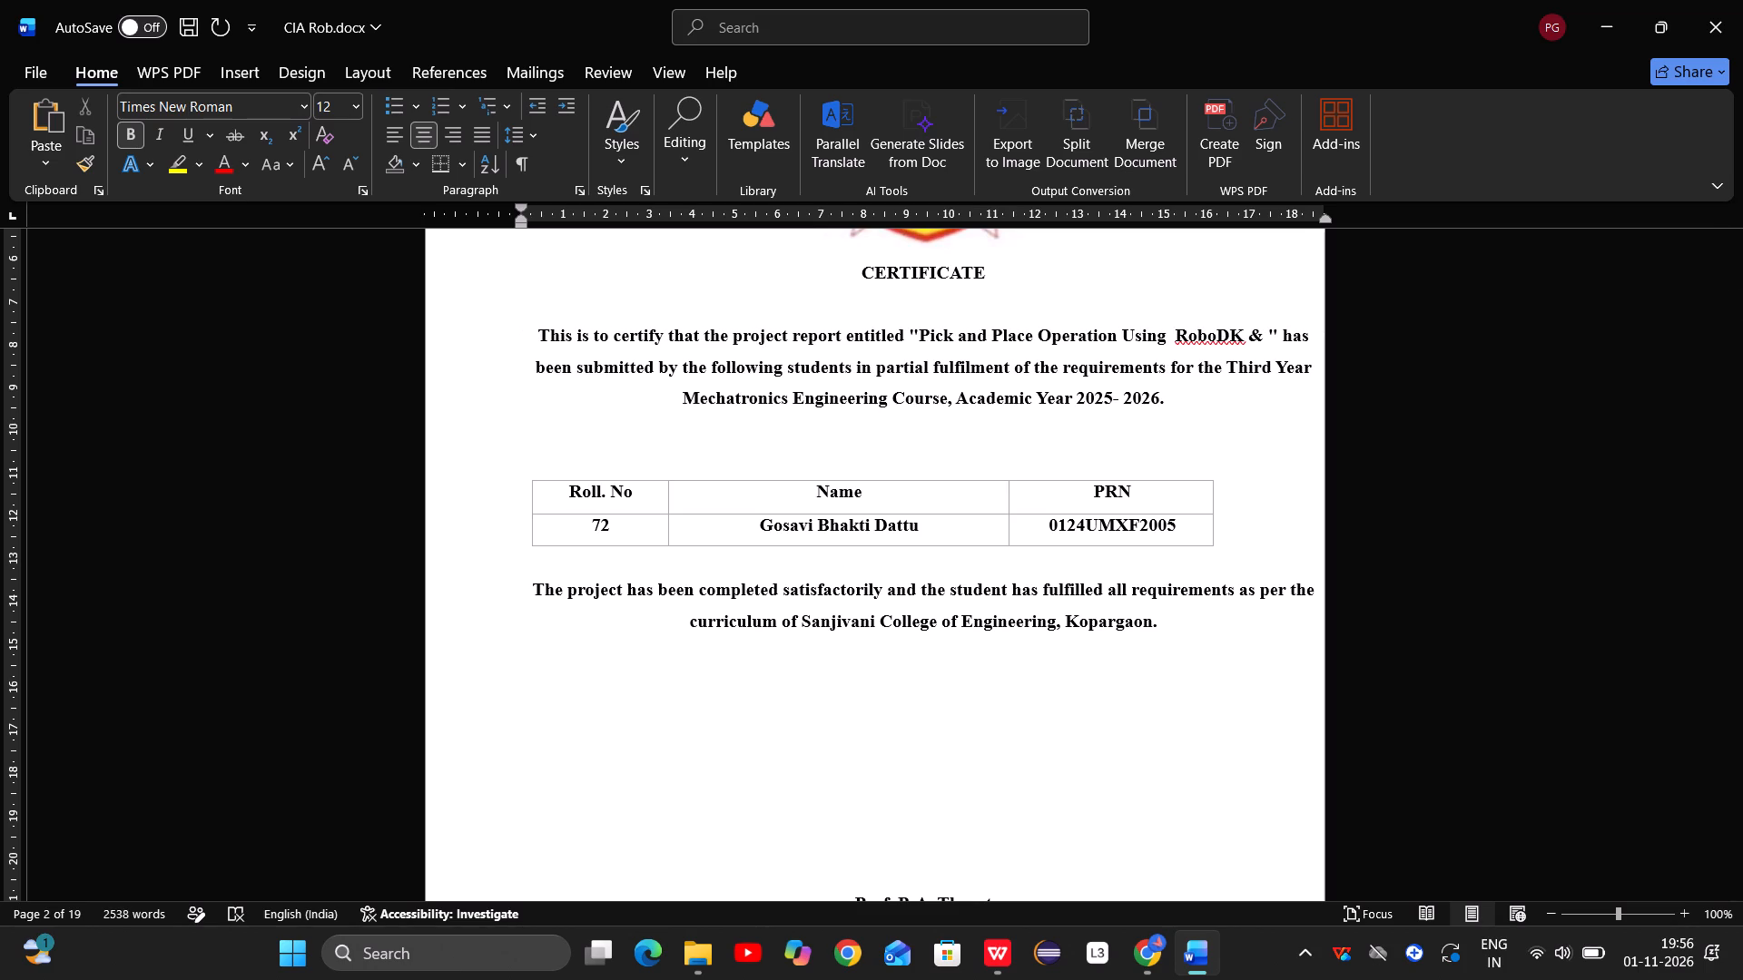
text(Robot)
text(Studio)
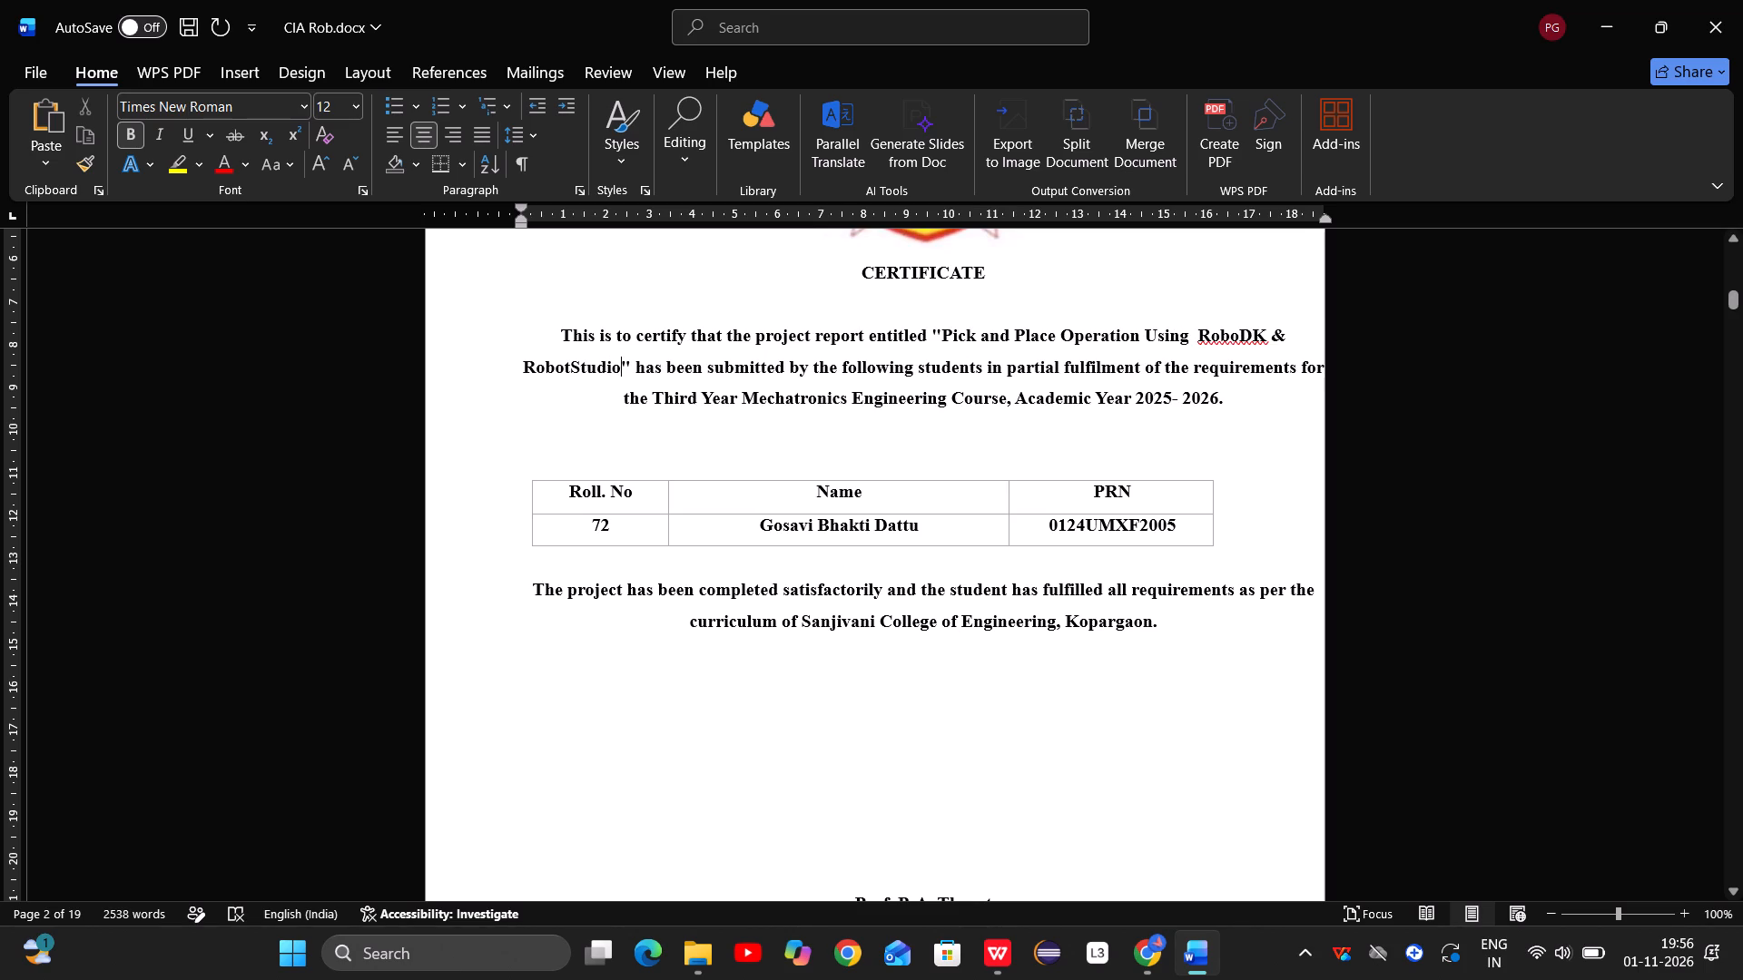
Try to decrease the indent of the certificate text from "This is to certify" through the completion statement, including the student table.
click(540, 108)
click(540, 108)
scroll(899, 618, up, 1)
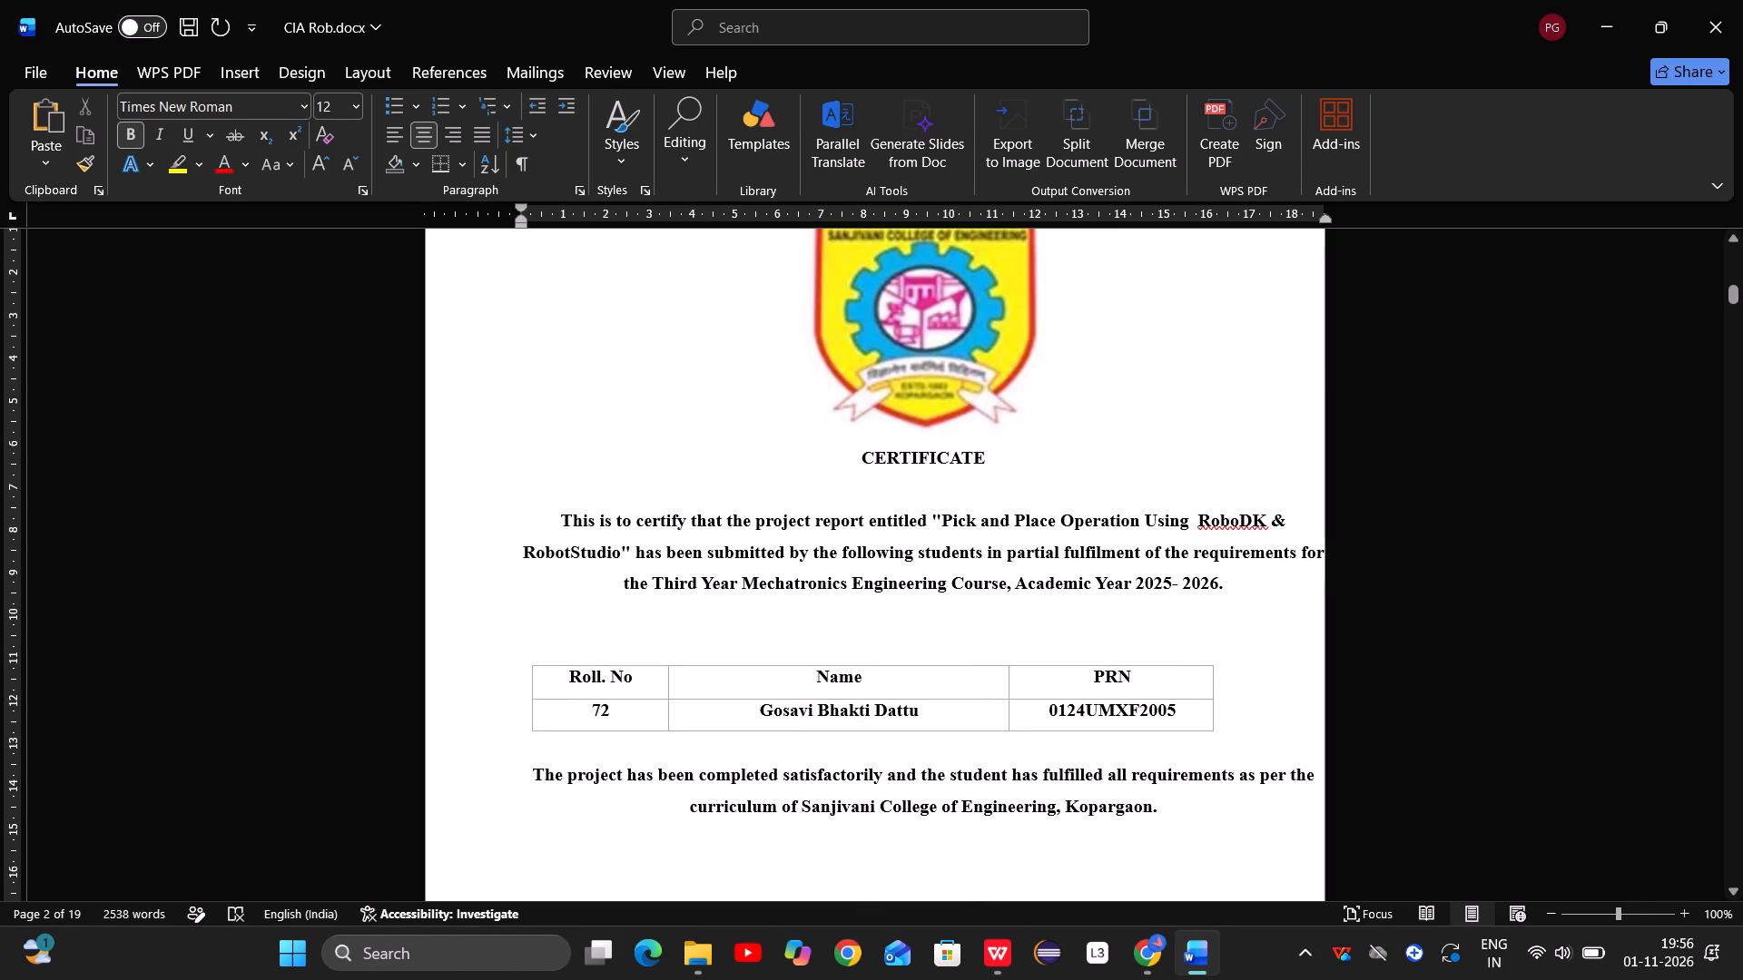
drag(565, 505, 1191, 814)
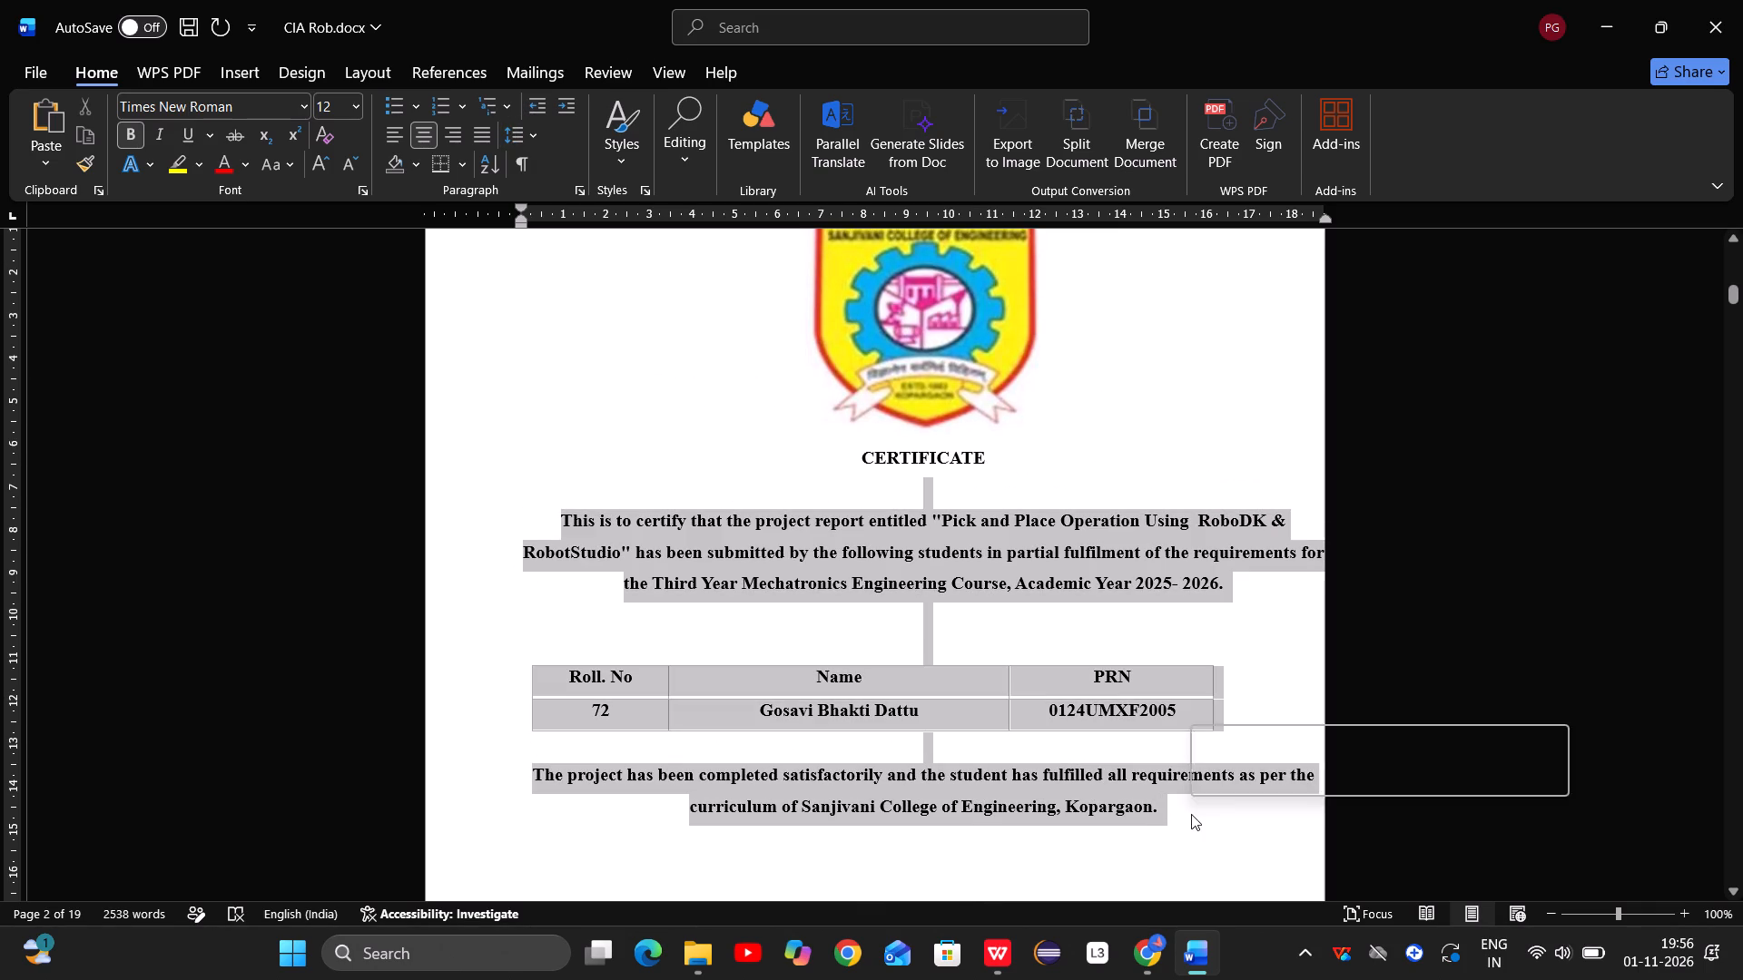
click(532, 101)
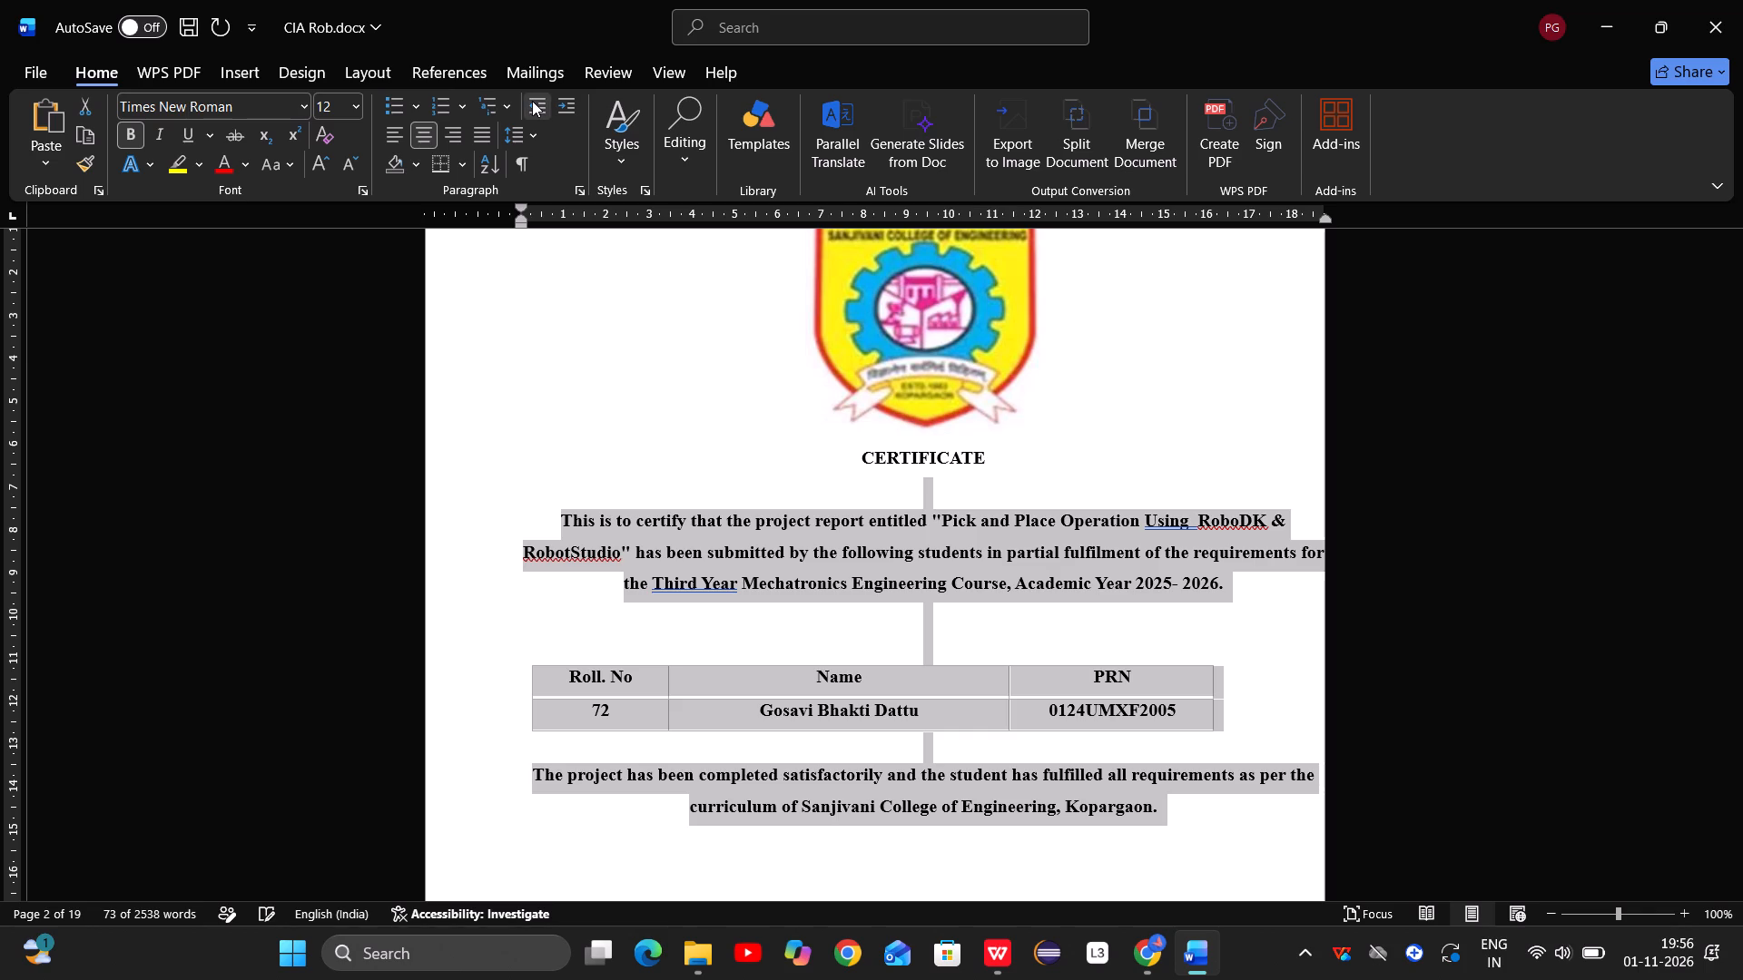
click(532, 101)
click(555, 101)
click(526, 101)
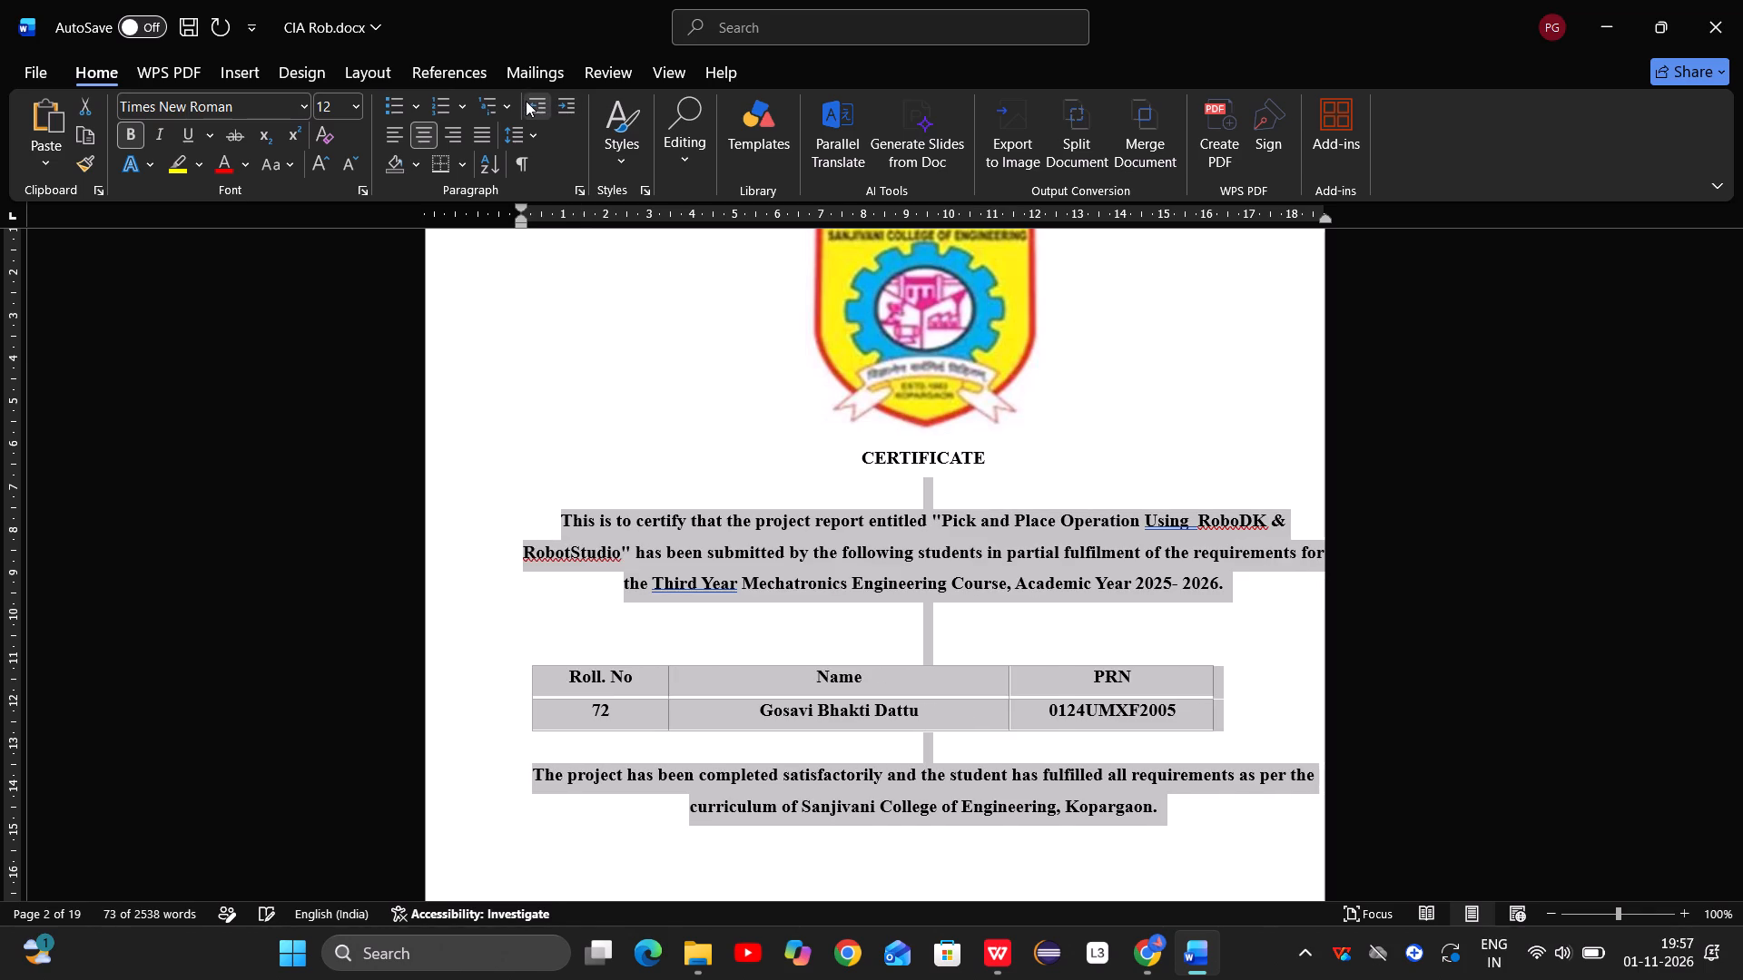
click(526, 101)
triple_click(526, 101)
Set the right indent of the selected certificate paragraphs and student table to 1.2 cm.
click(356, 78)
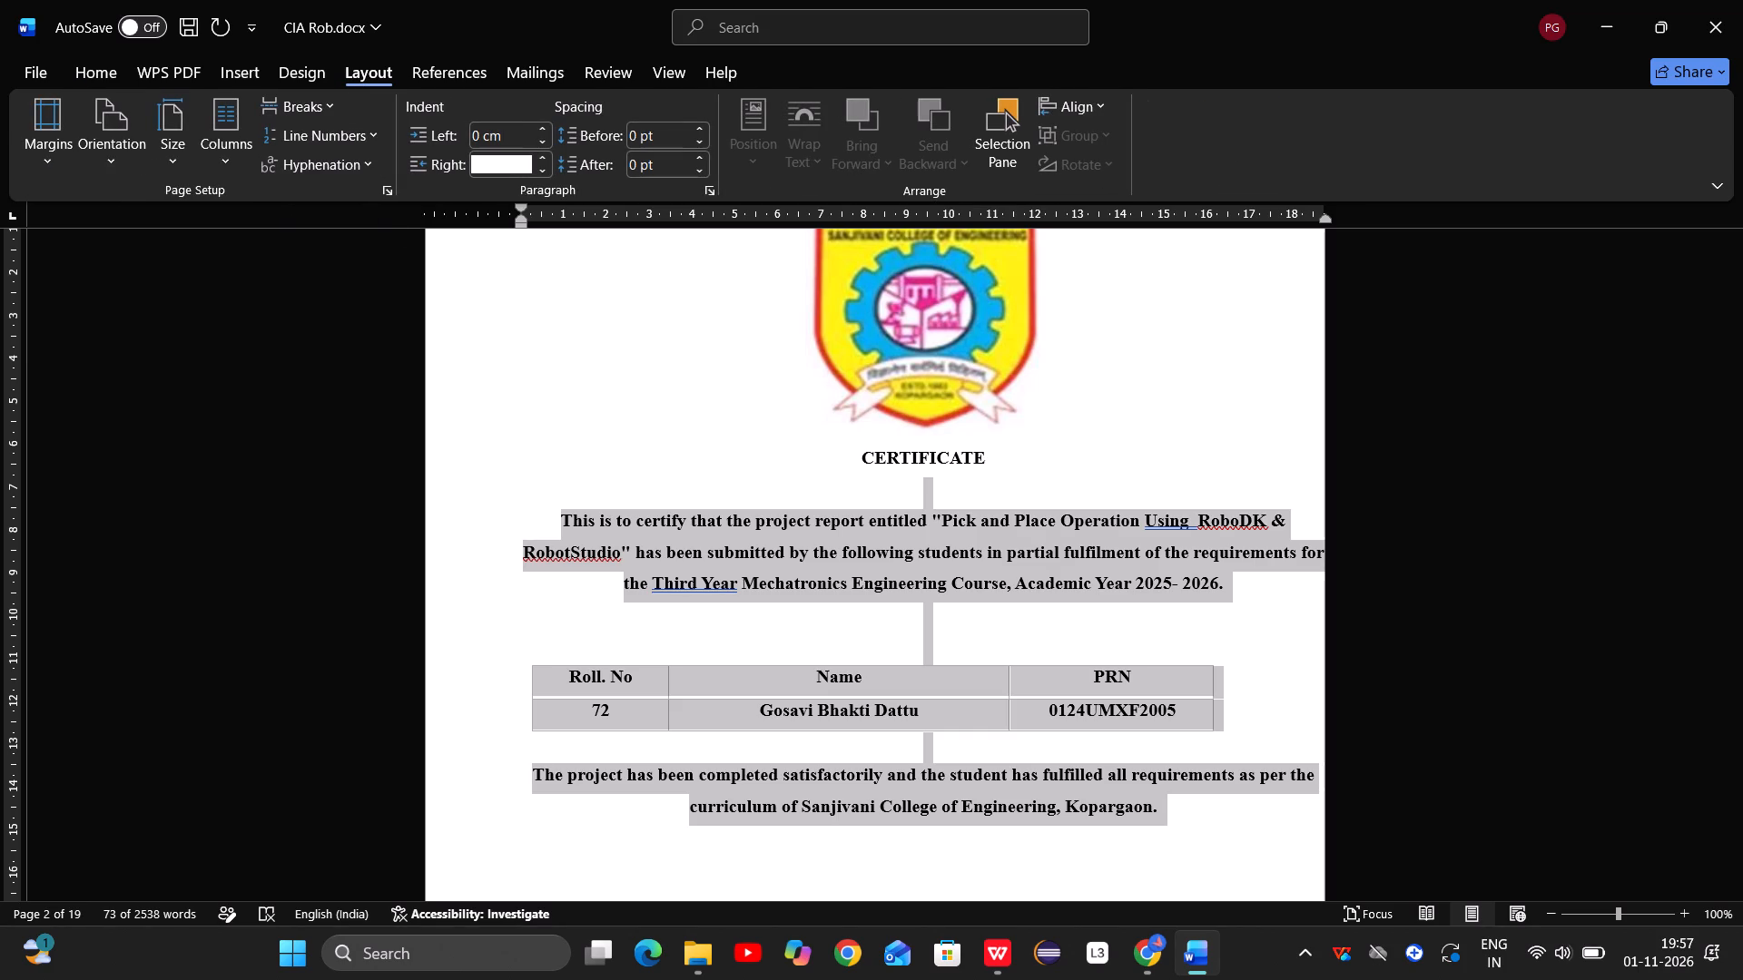
drag(508, 171, 485, 167)
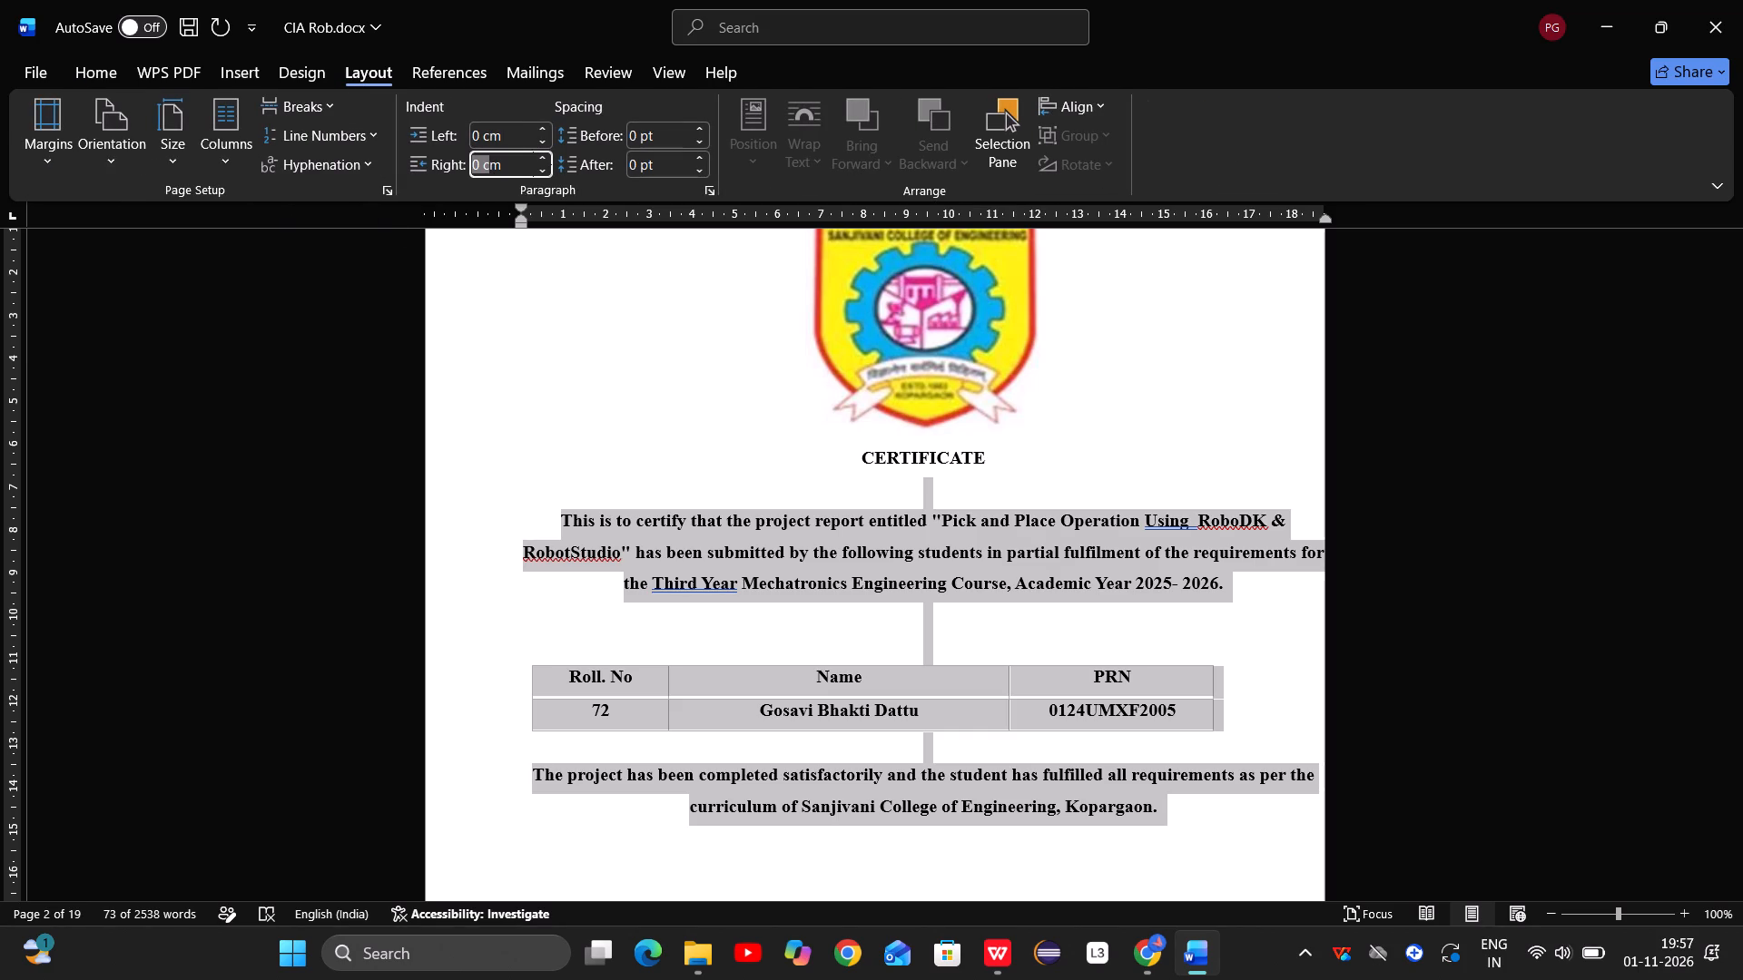
click(507, 167)
key(BackSpace)
key(BackSpace)
key(BackSpace)
key(BackSpace)
key(BackSpace)
key(2)
key(Return)
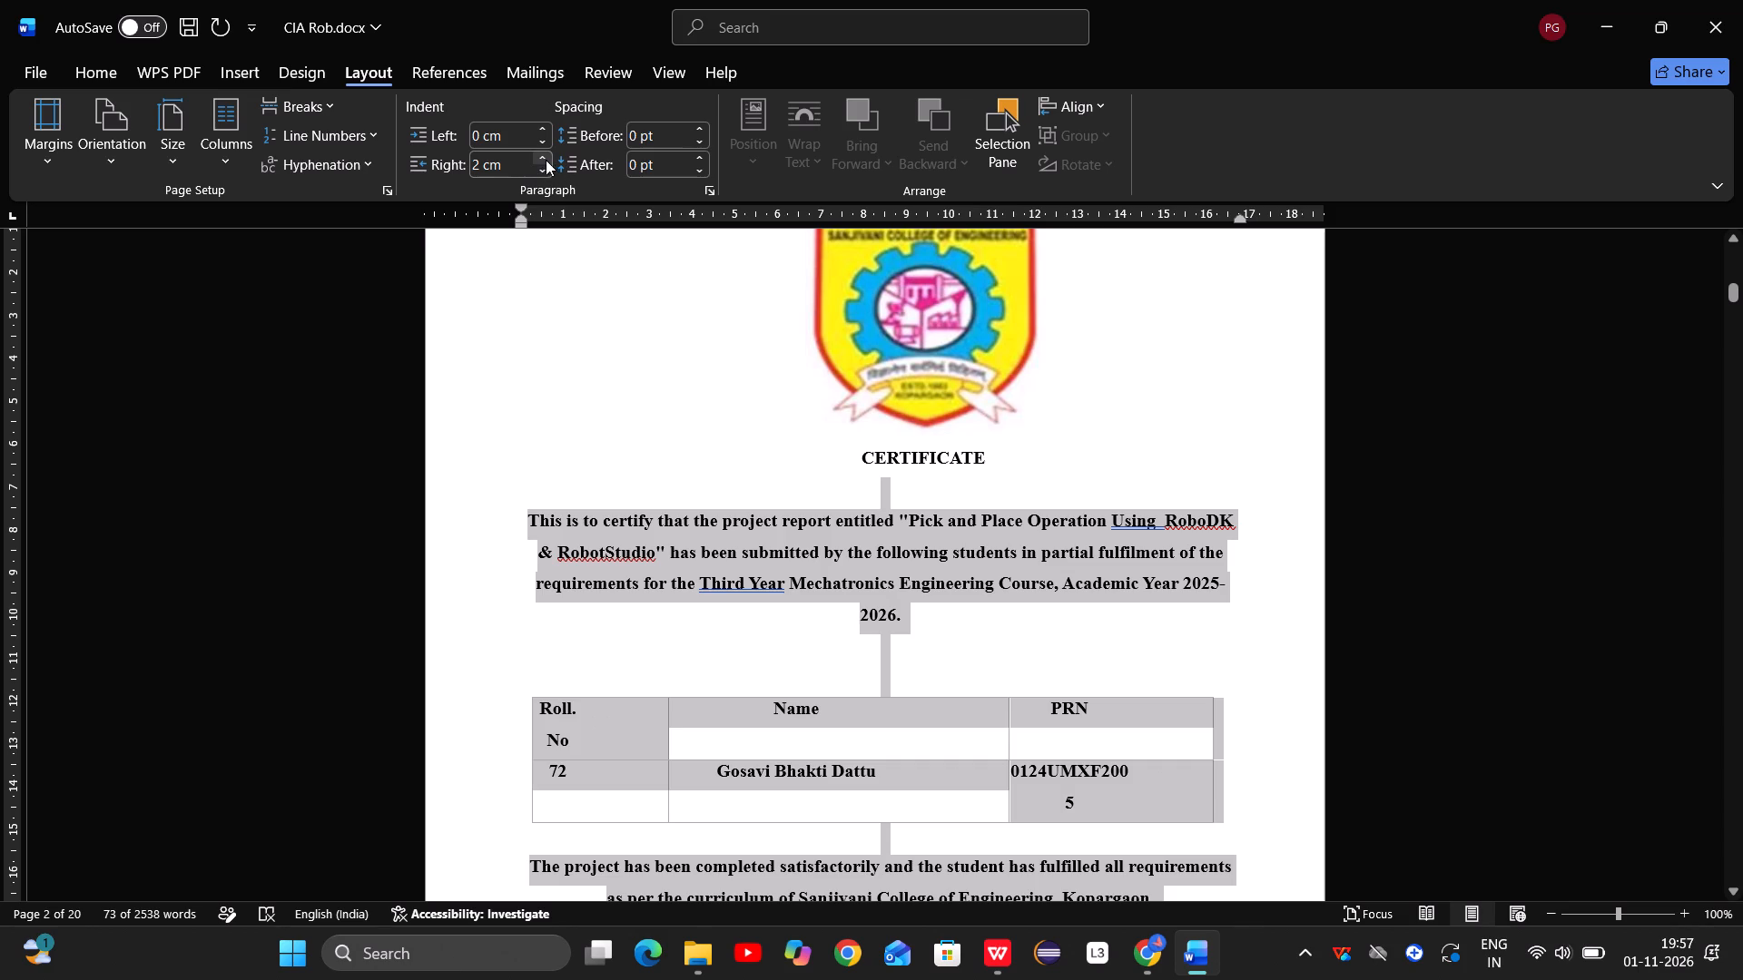
click(544, 156)
click(544, 156)
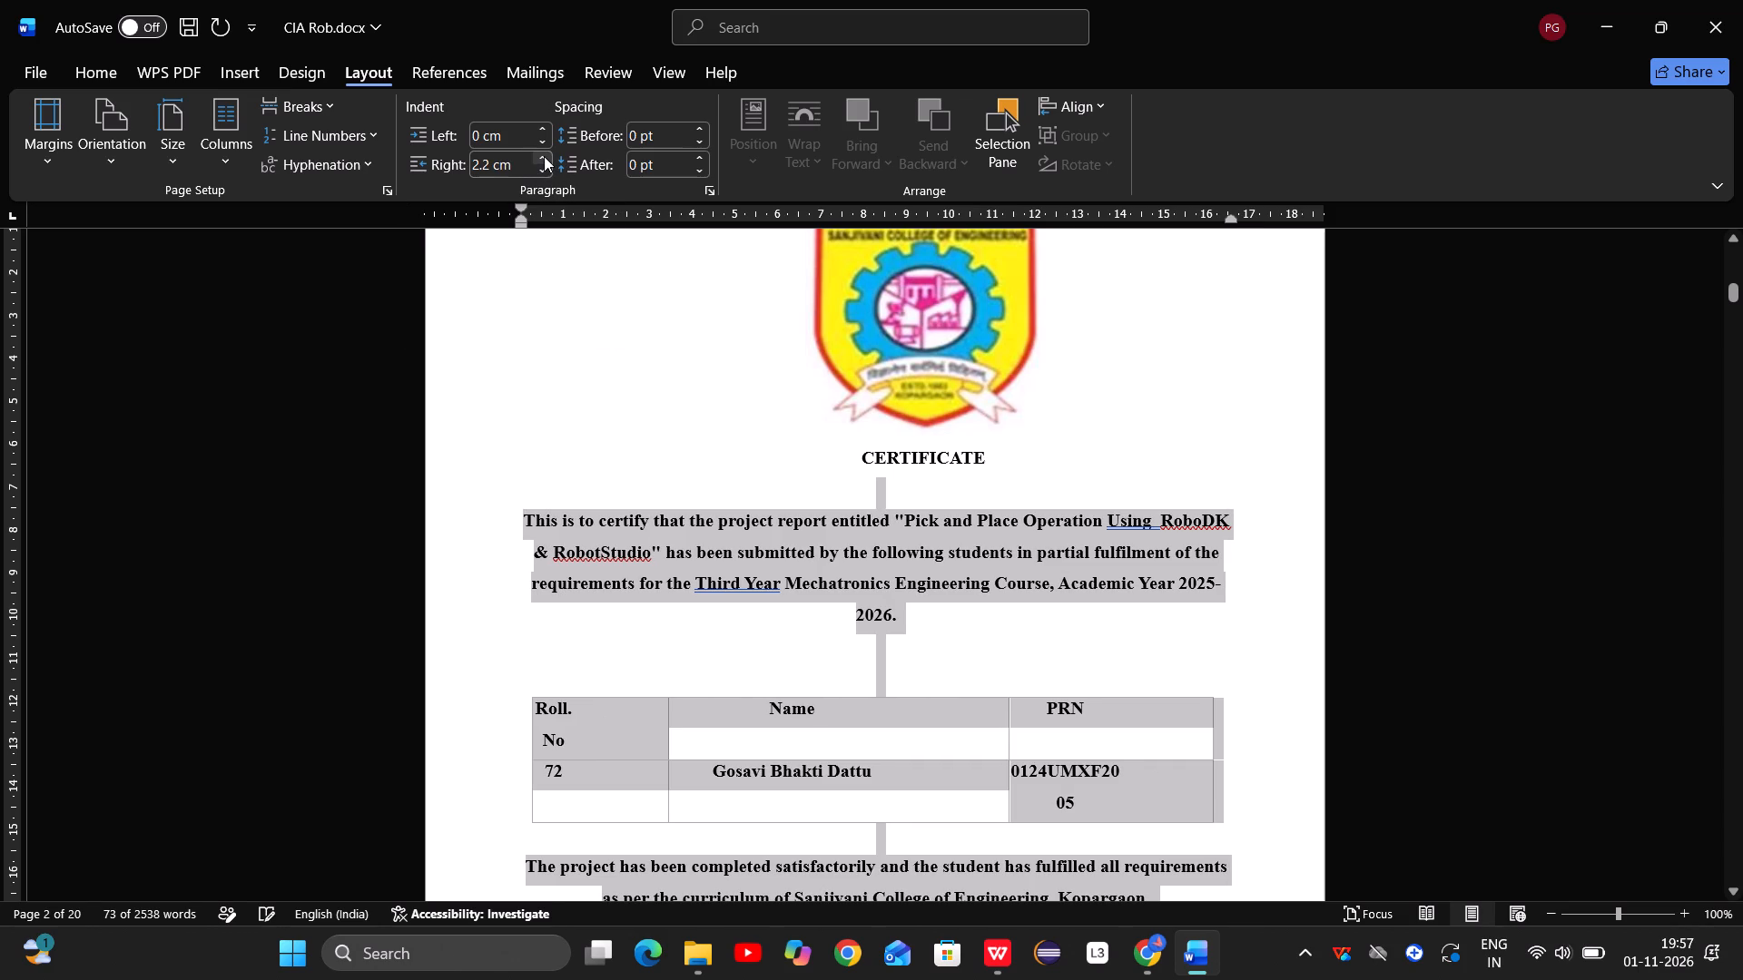
triple_click(544, 169)
triple_click(544, 169)
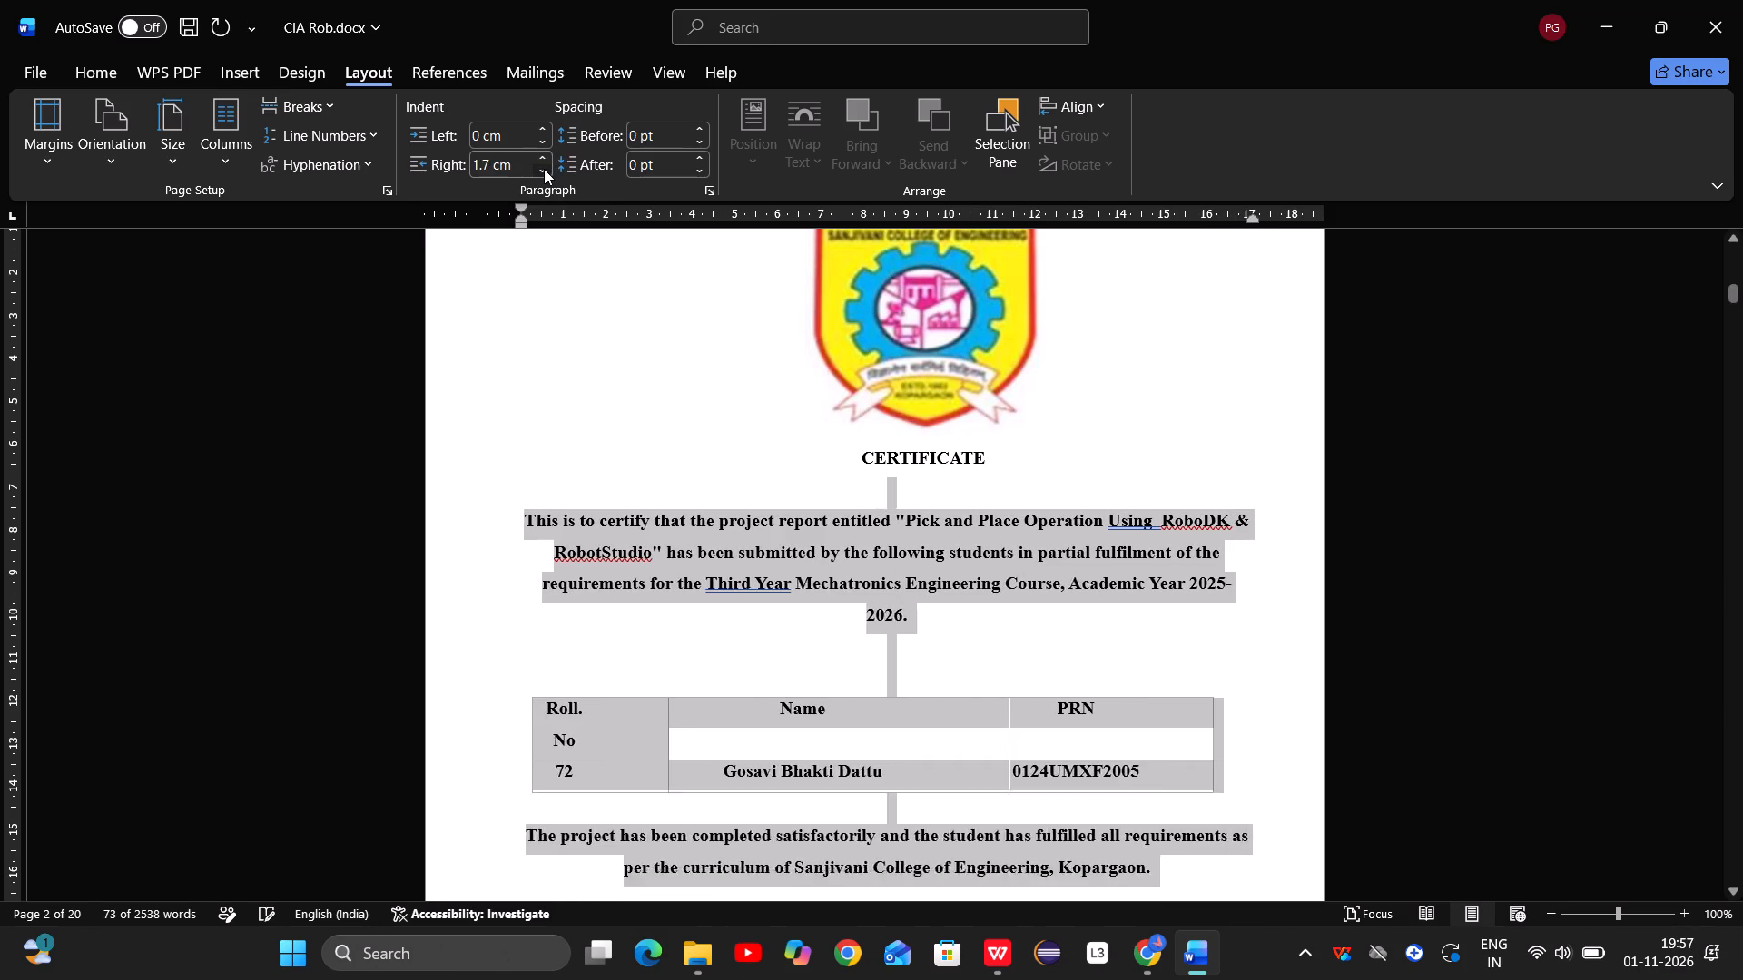
triple_click(544, 169)
click(544, 169)
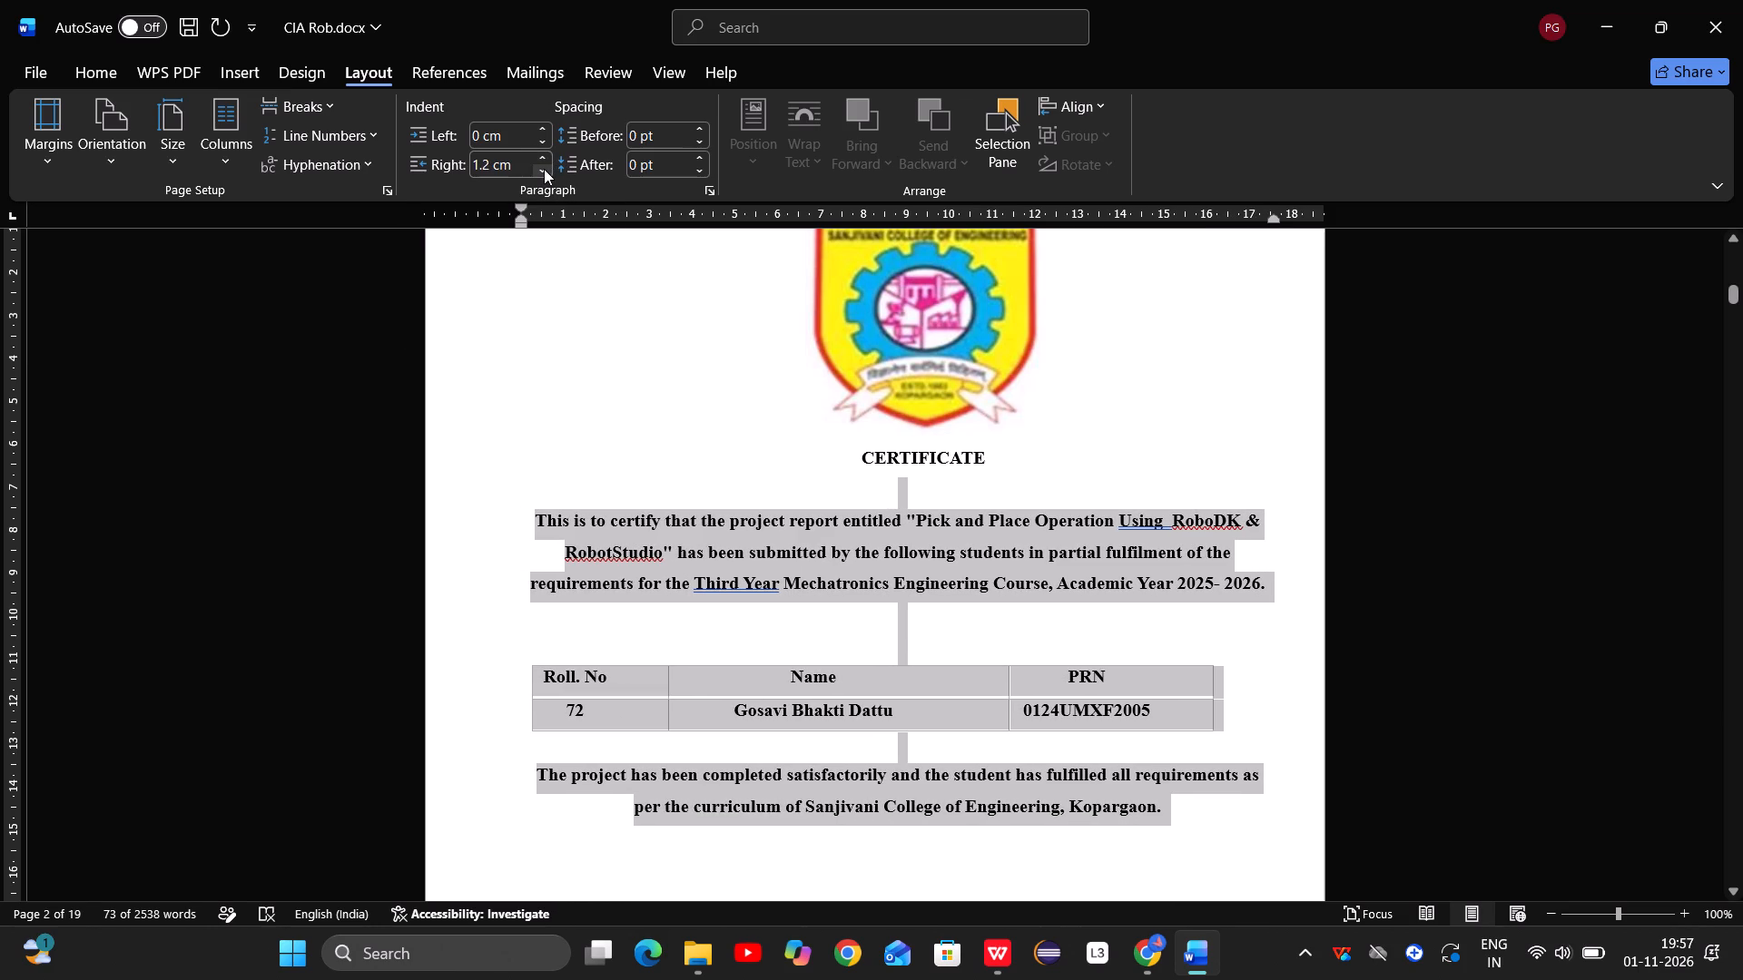
click(630, 384)
Delete the blank space between the certificate's completion statement and the project guide's name, starting that name's line directly below the statement.
scroll(630, 384, down, 1)
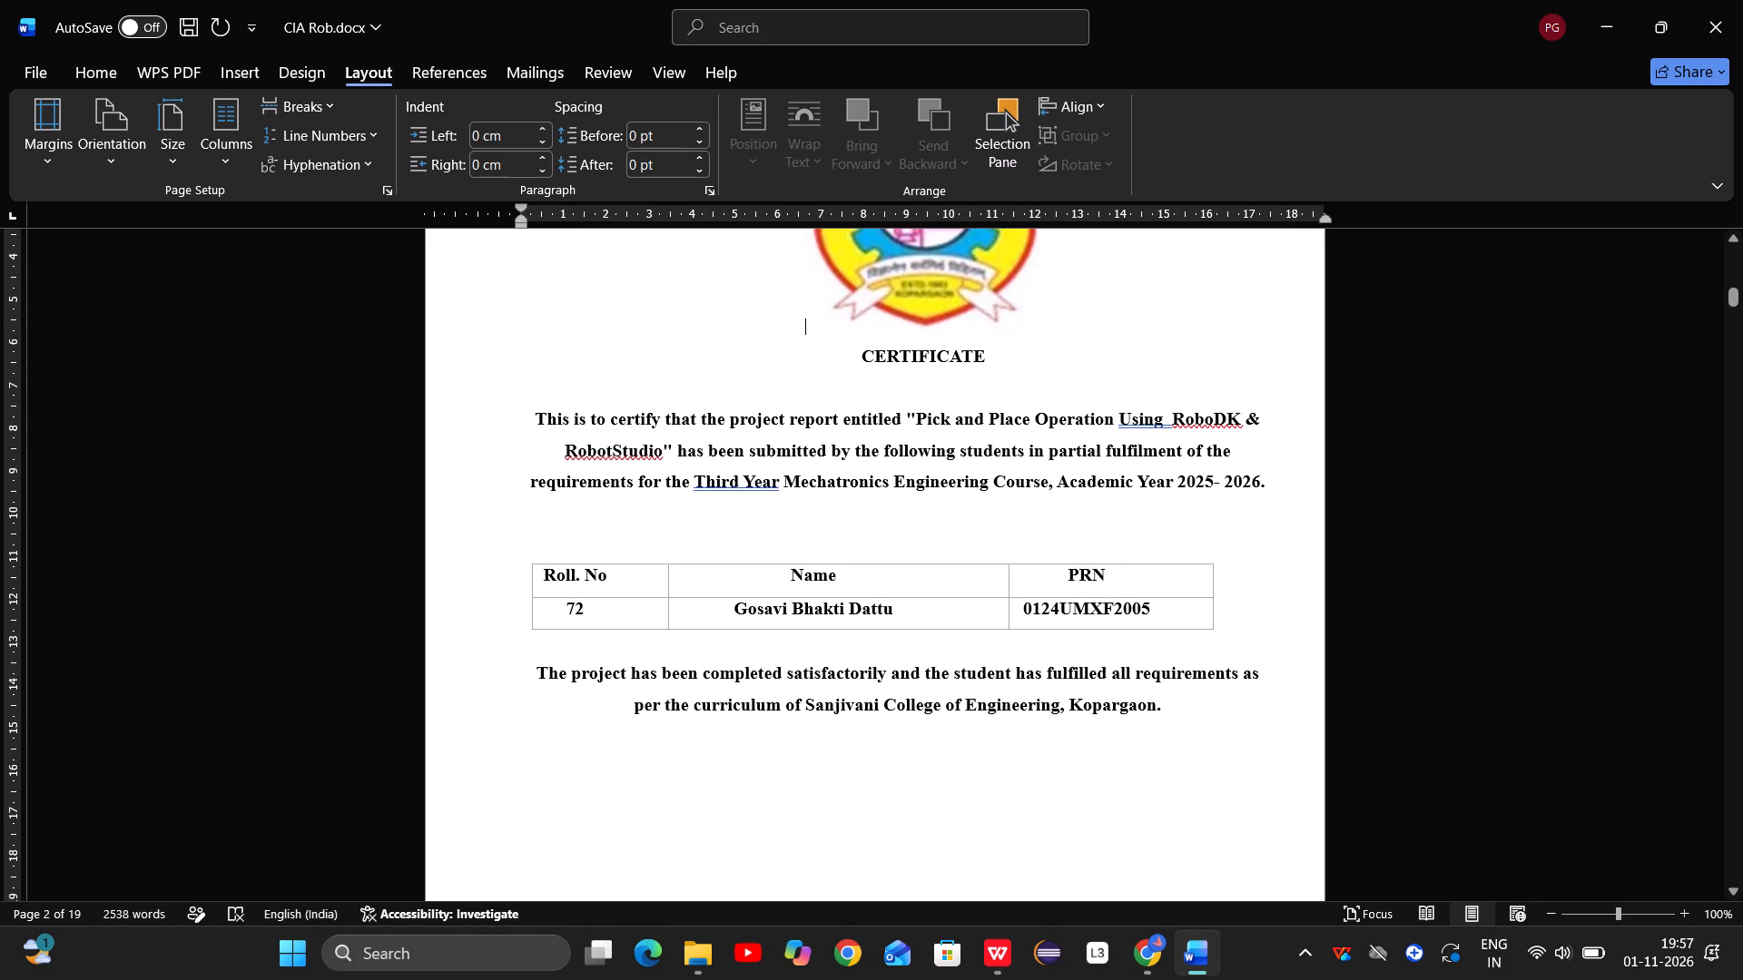
scroll(928, 605, down, 1)
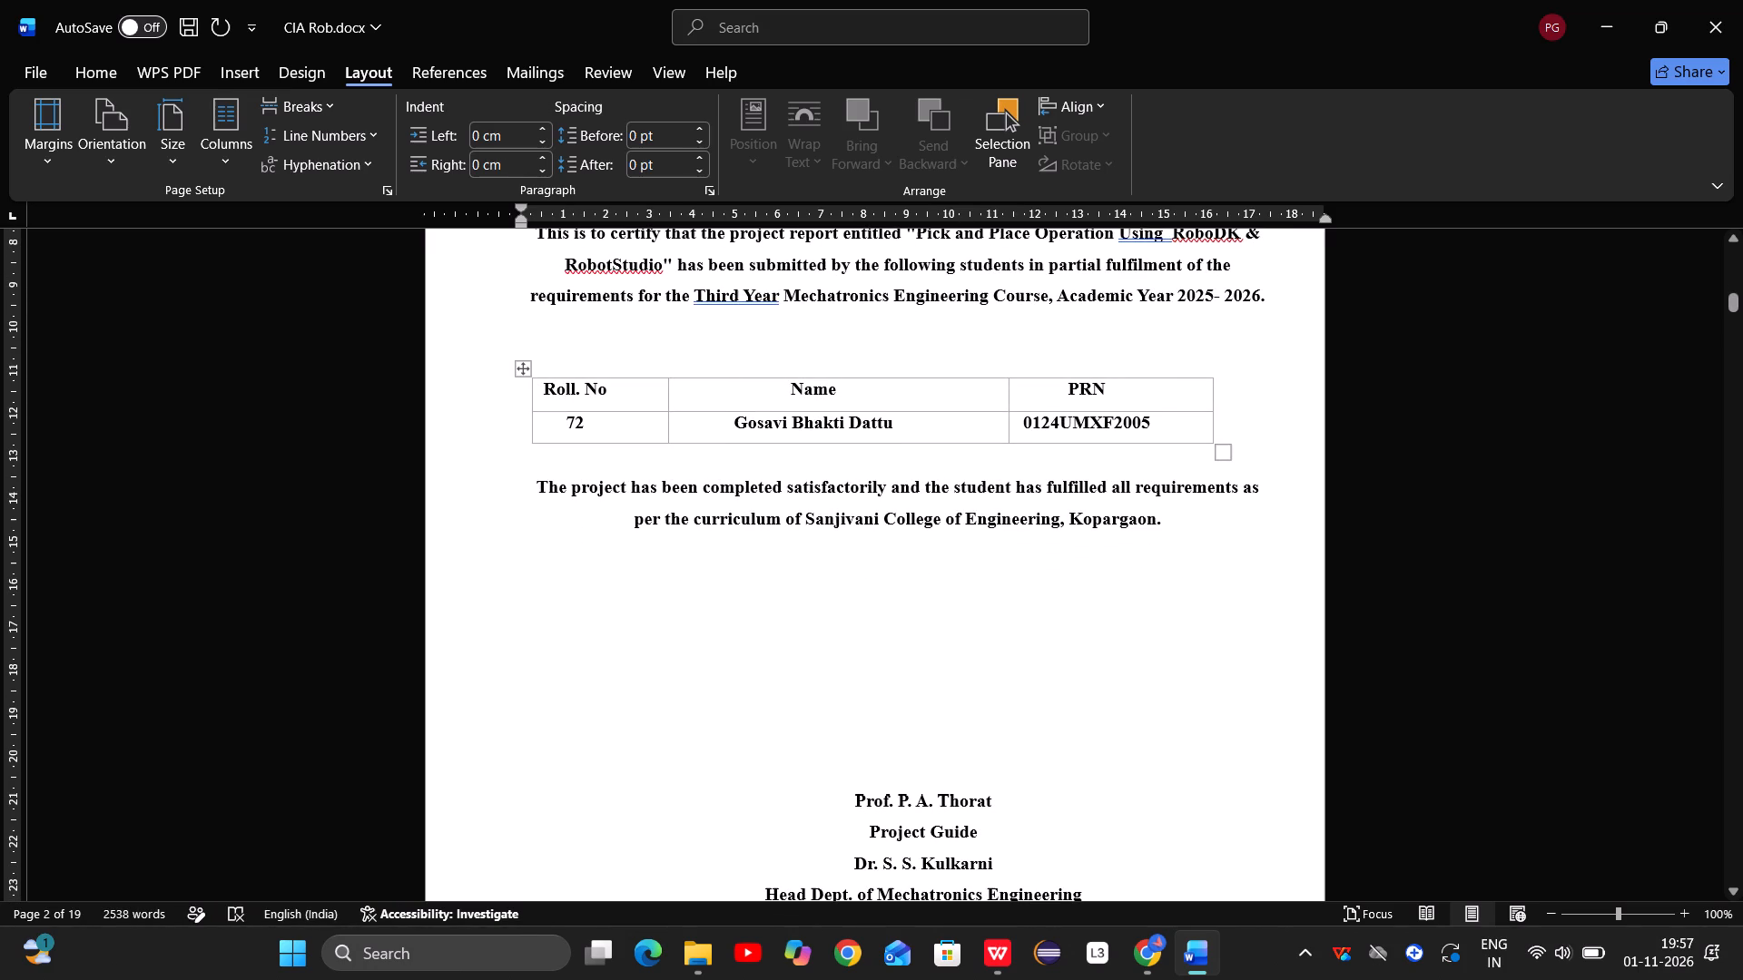
scroll(928, 605, down, 1)
scroll(928, 605, up, 1)
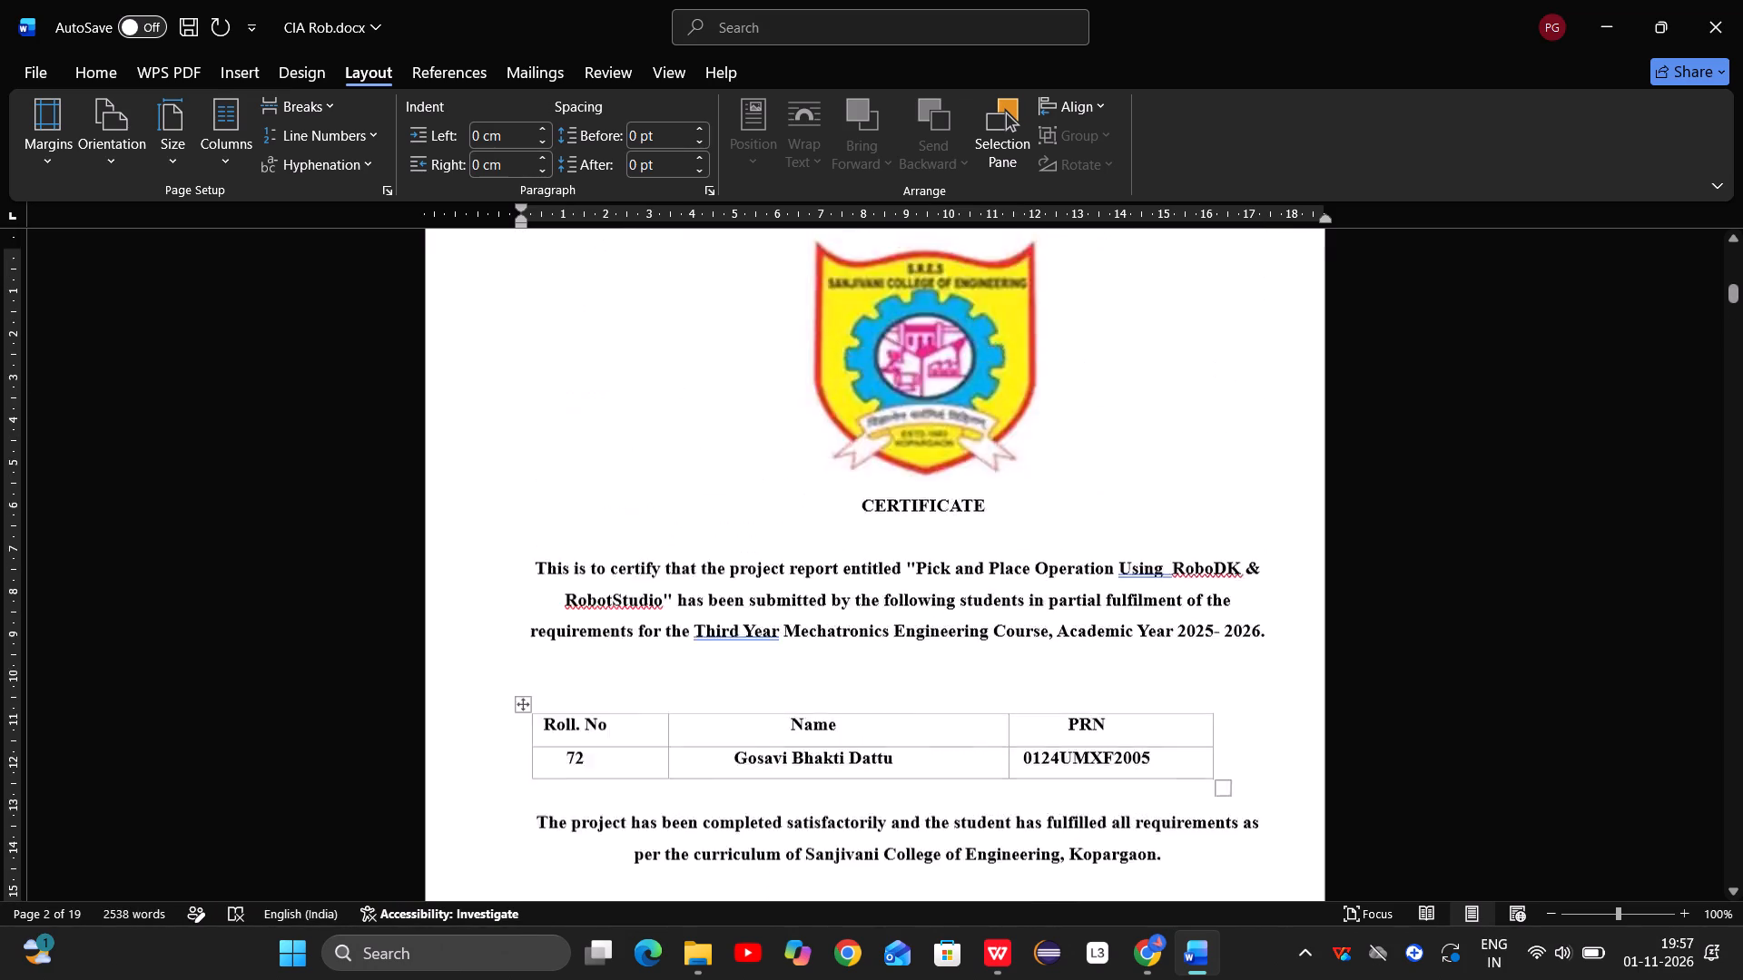
scroll(928, 605, up, 4)
scroll(928, 605, down, 4)
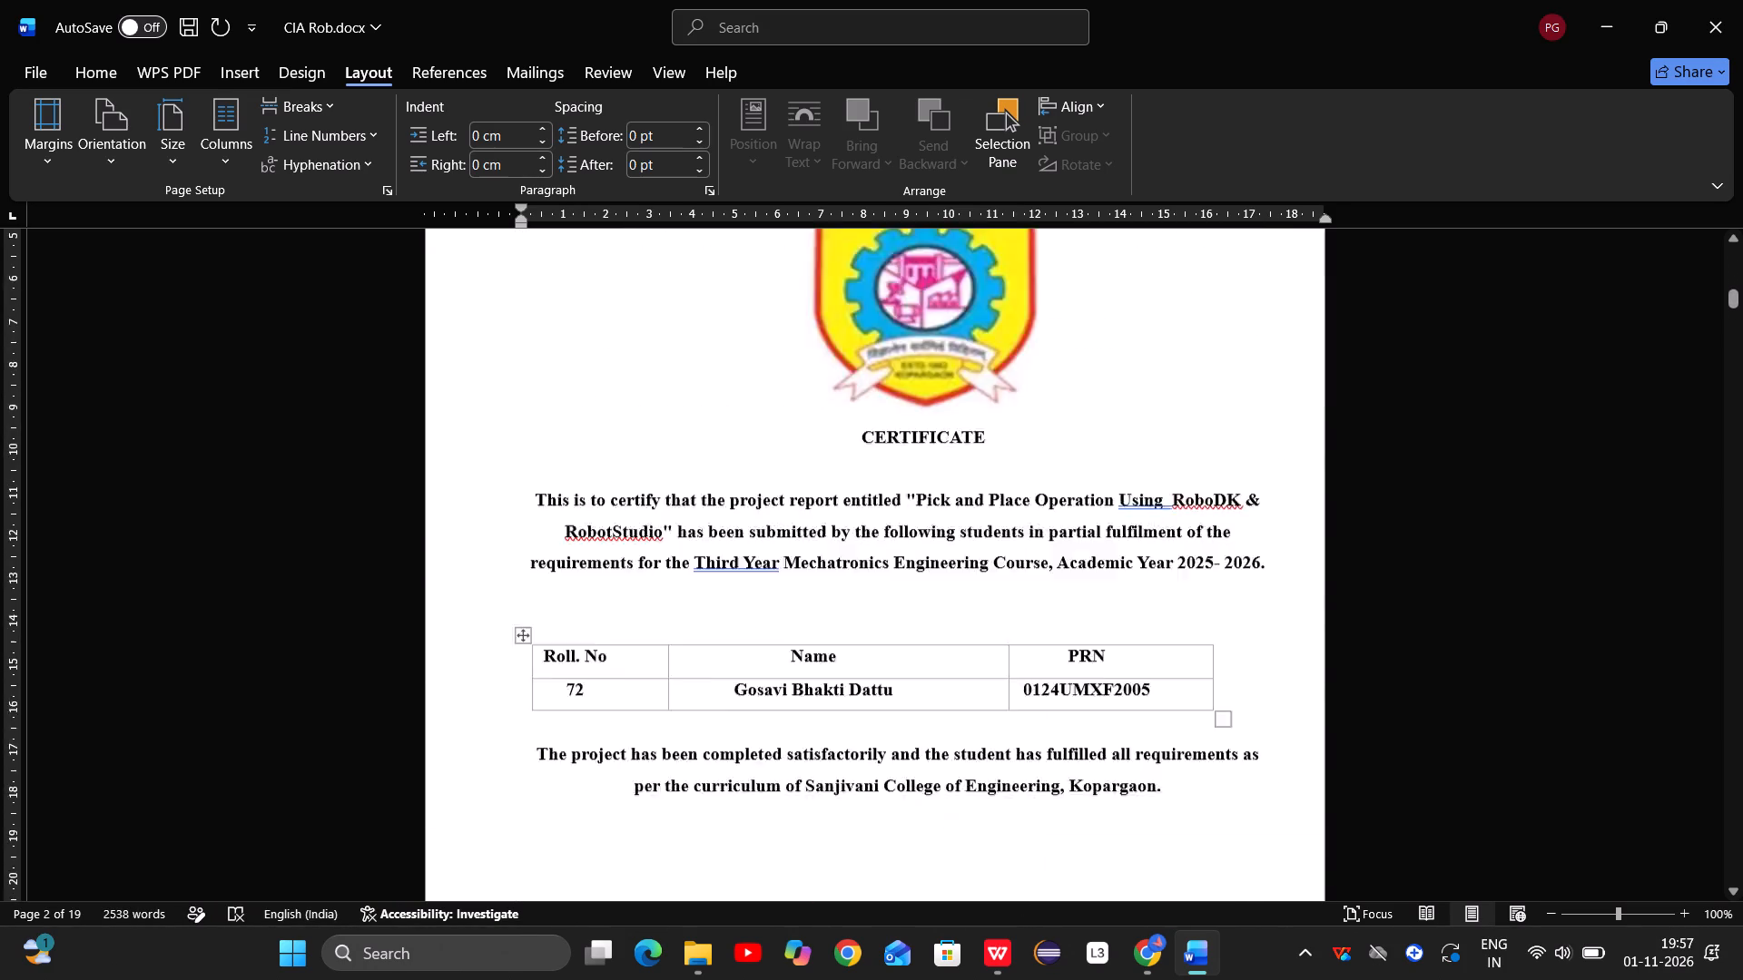
scroll(928, 605, down, 2)
scroll(928, 605, up, 1)
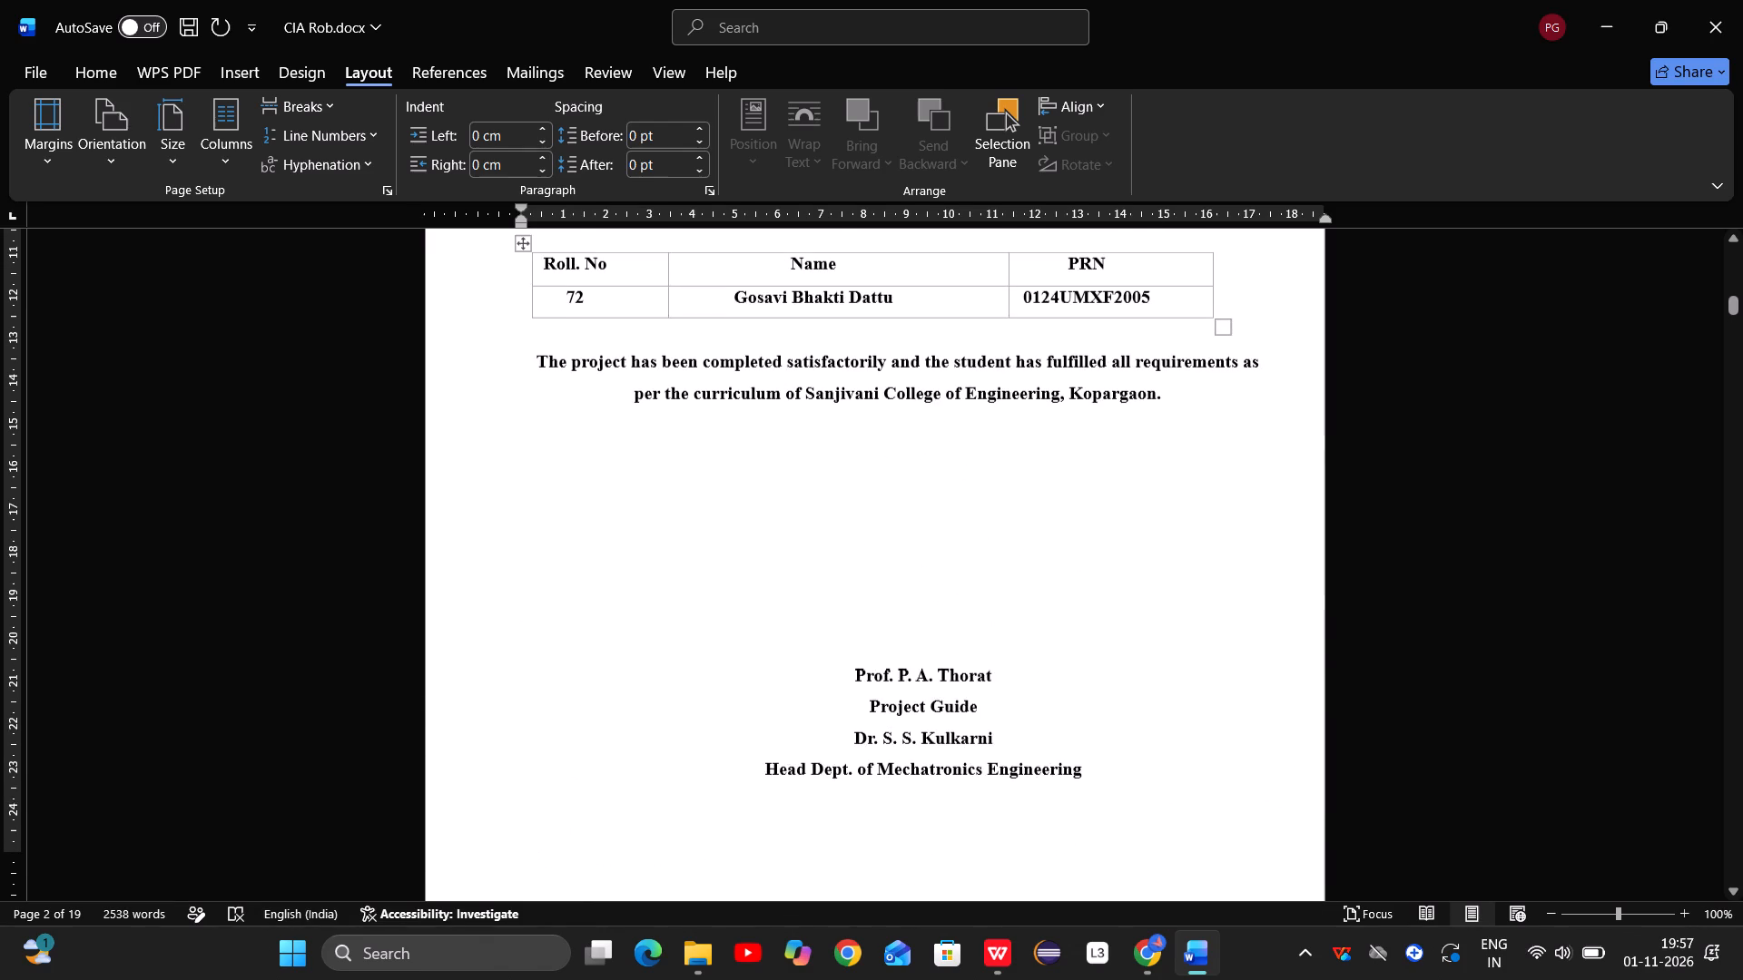
click(858, 680)
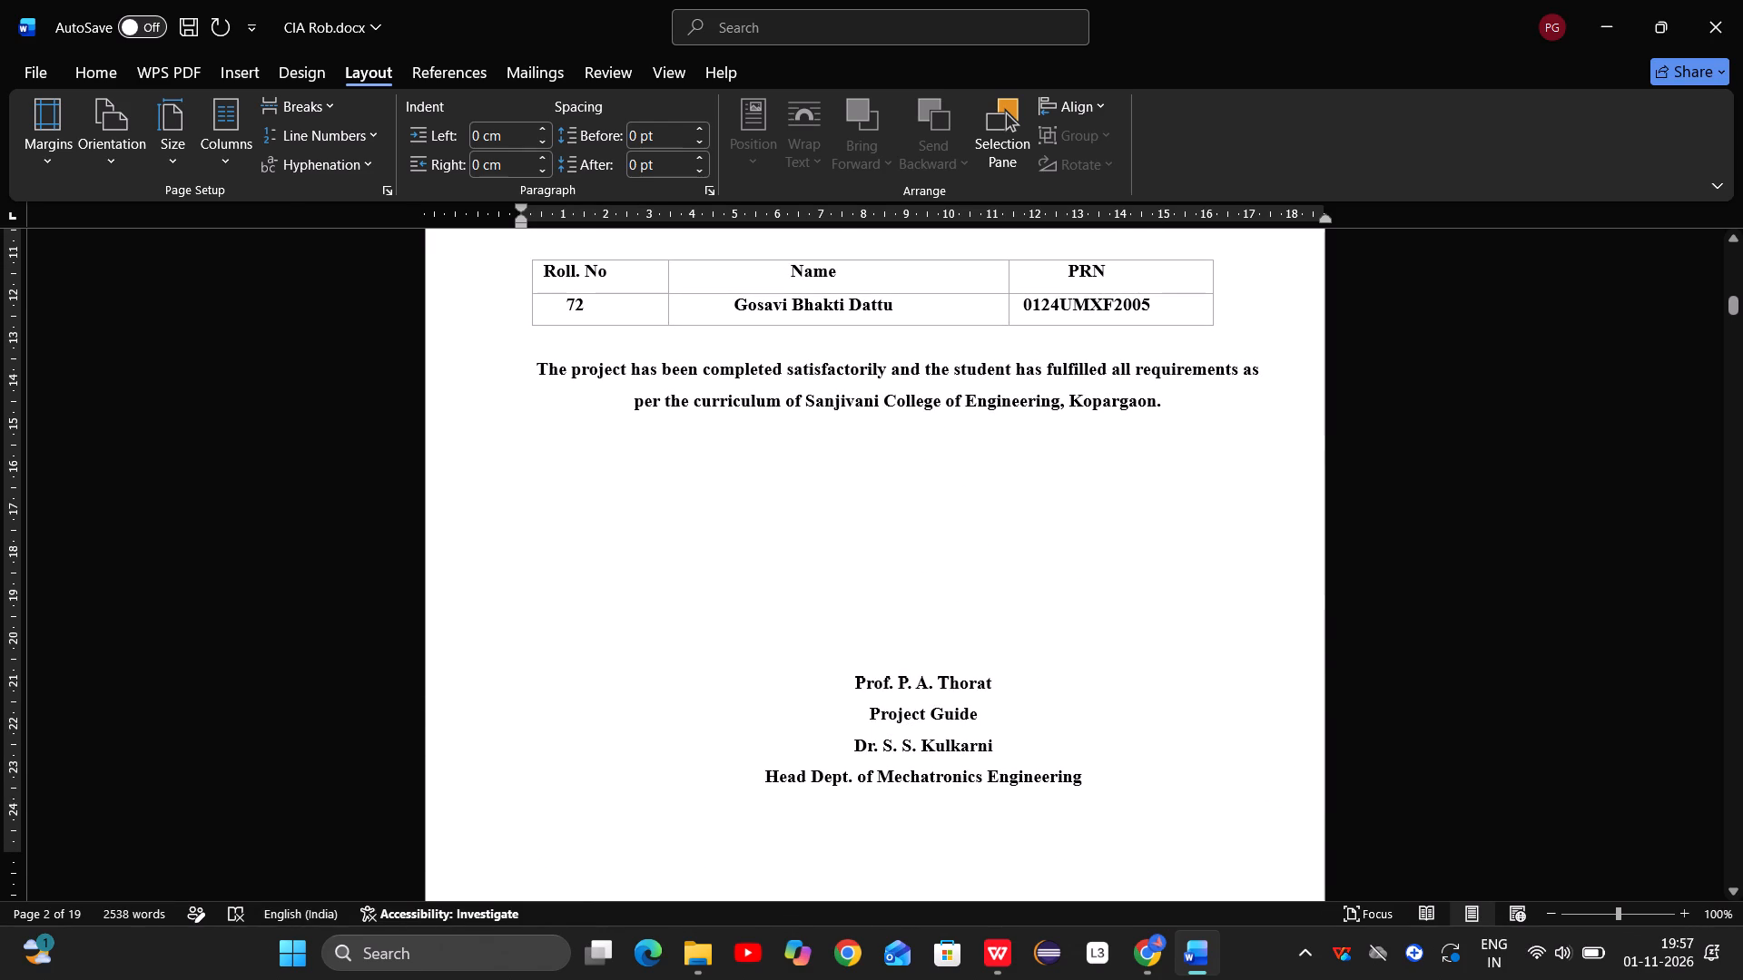
key(BackSpace)
key(BackSpace)
key(BackSpace)
key(BackSpace)
key(BackSpace)
key(BackSpace)
key(BackSpace)
key(BackSpace)
key(BackSpace)
key(BackSpace)
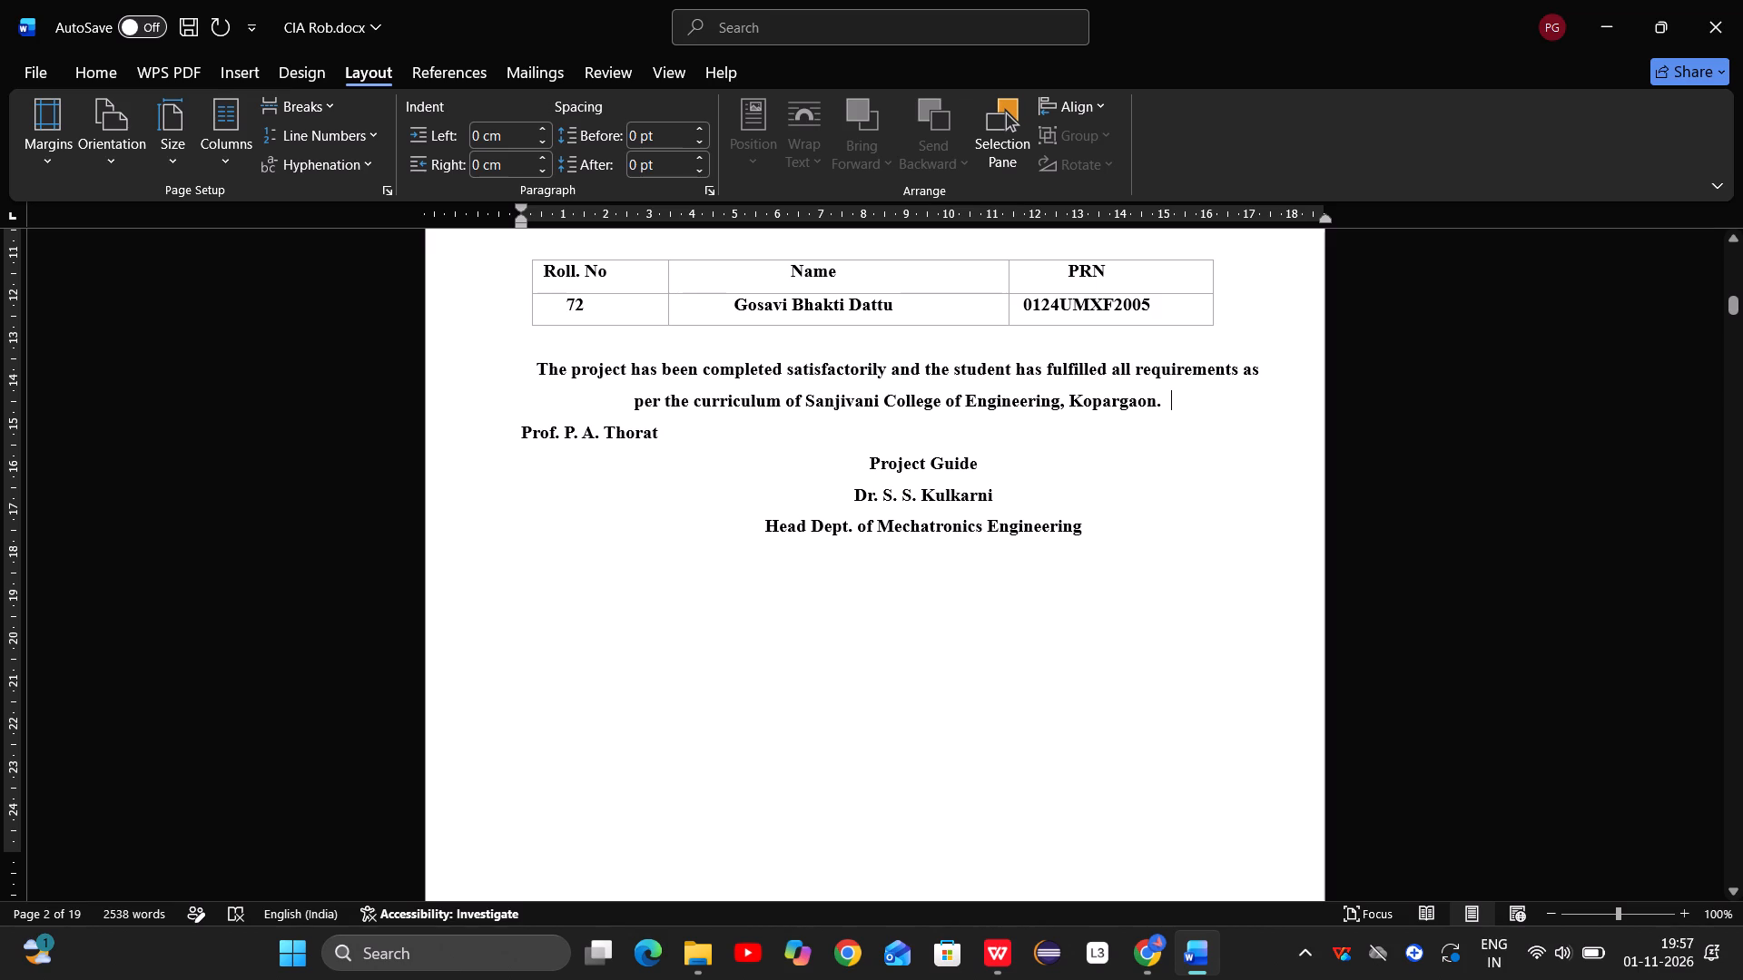
Centre the certificate's signatory lines, from the project guide's name through "Head Dept. of Mechatronics Engineering".
drag(517, 426, 1080, 534)
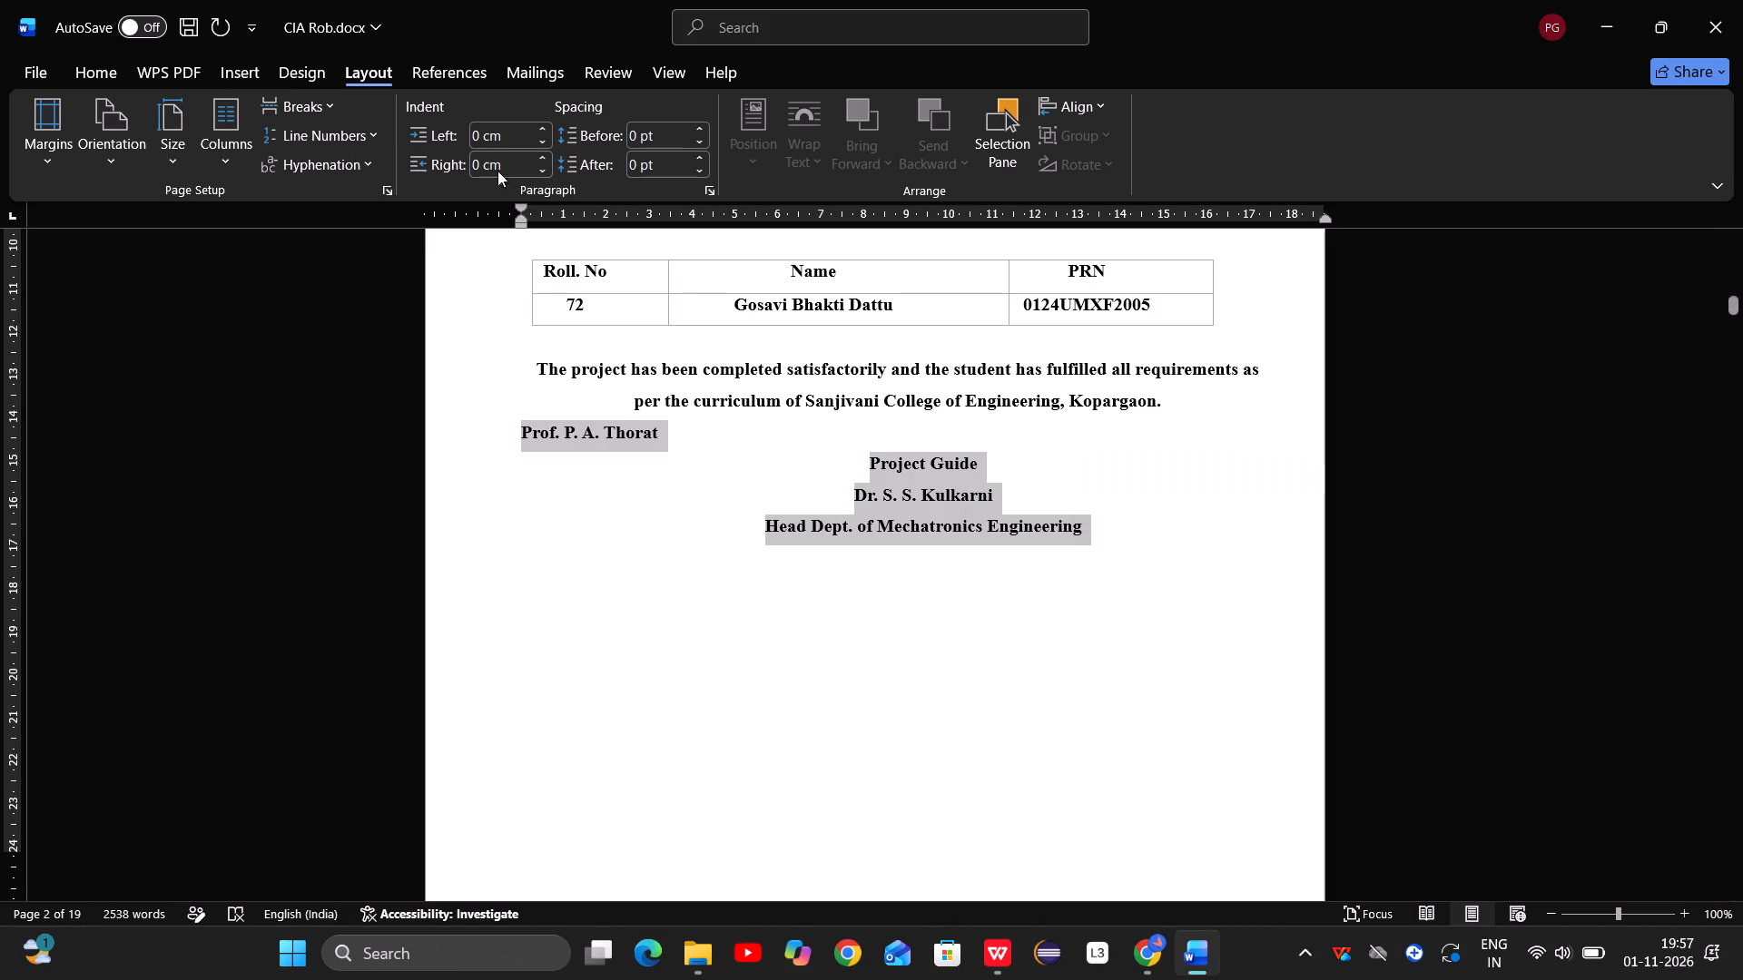
click(297, 79)
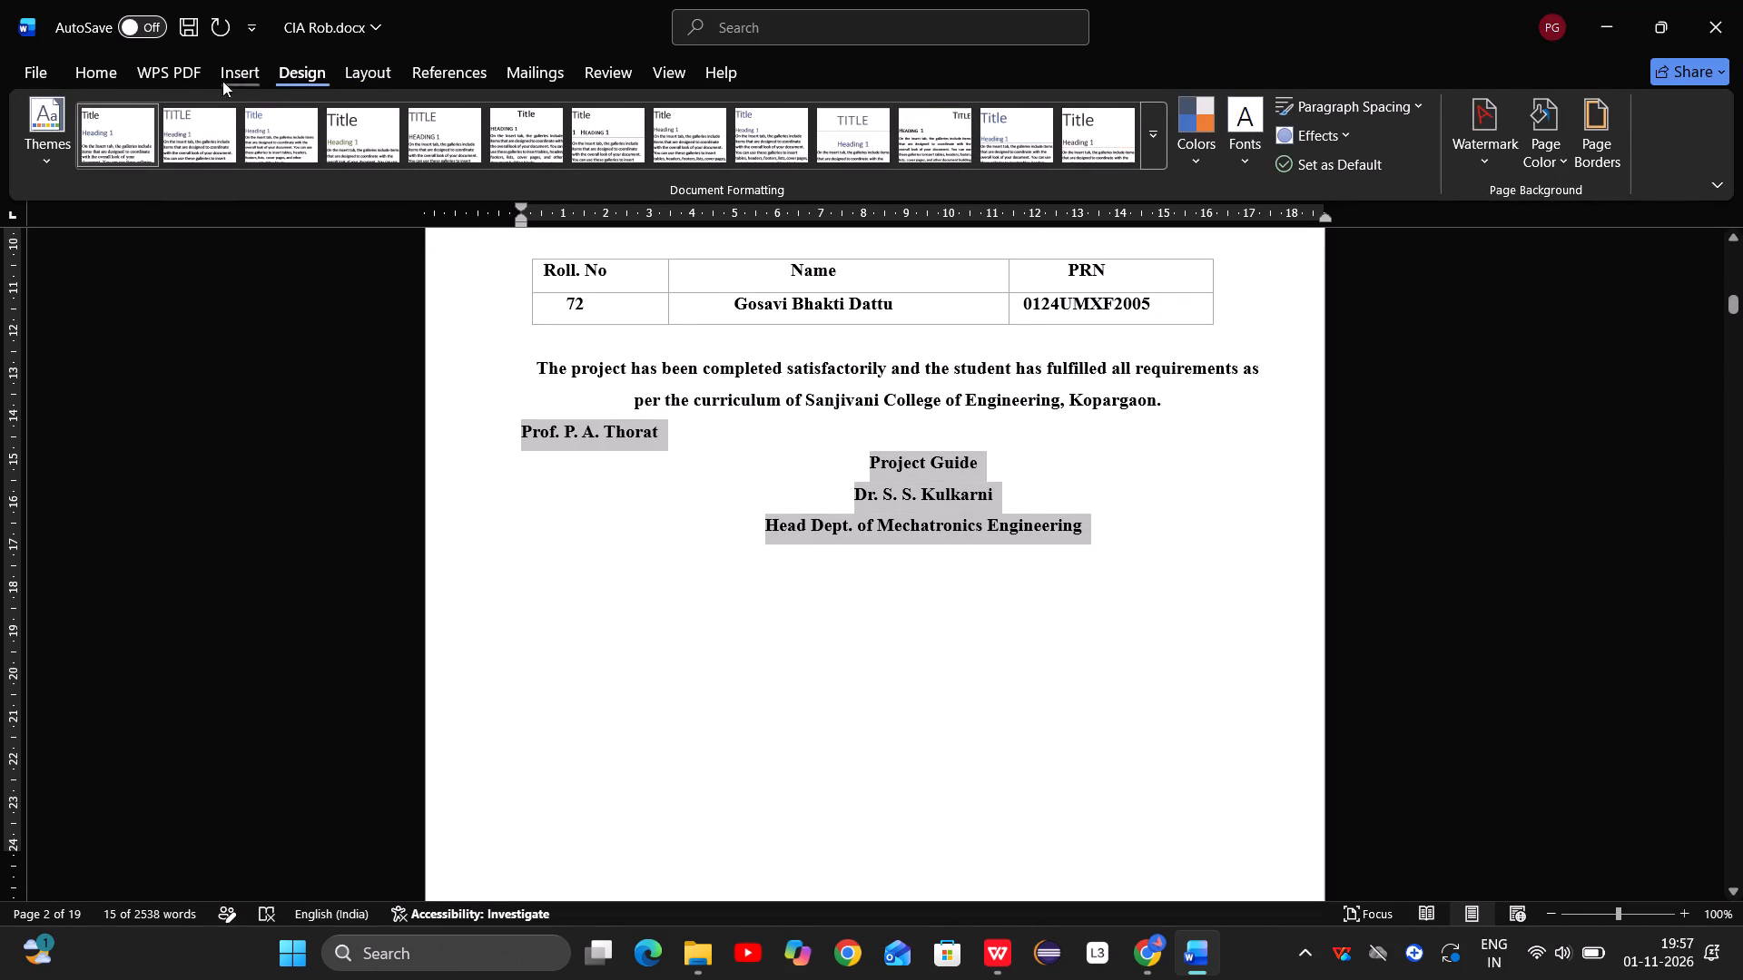
click(162, 59)
click(88, 71)
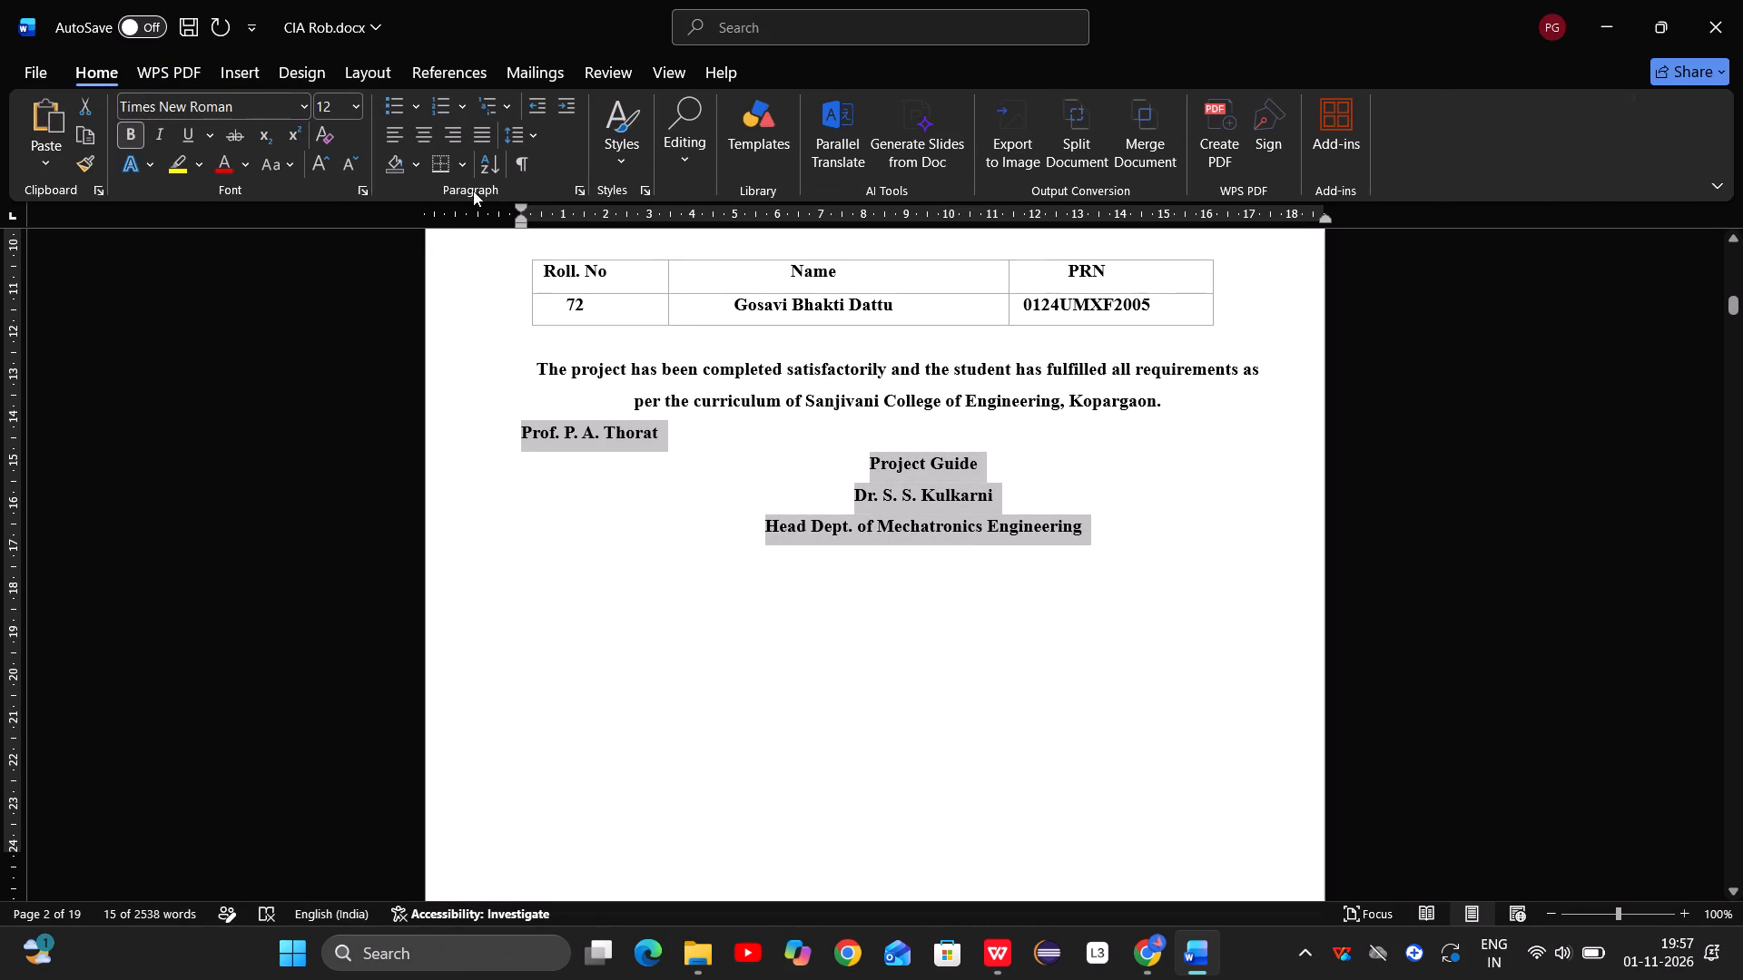
click(417, 135)
click(655, 502)
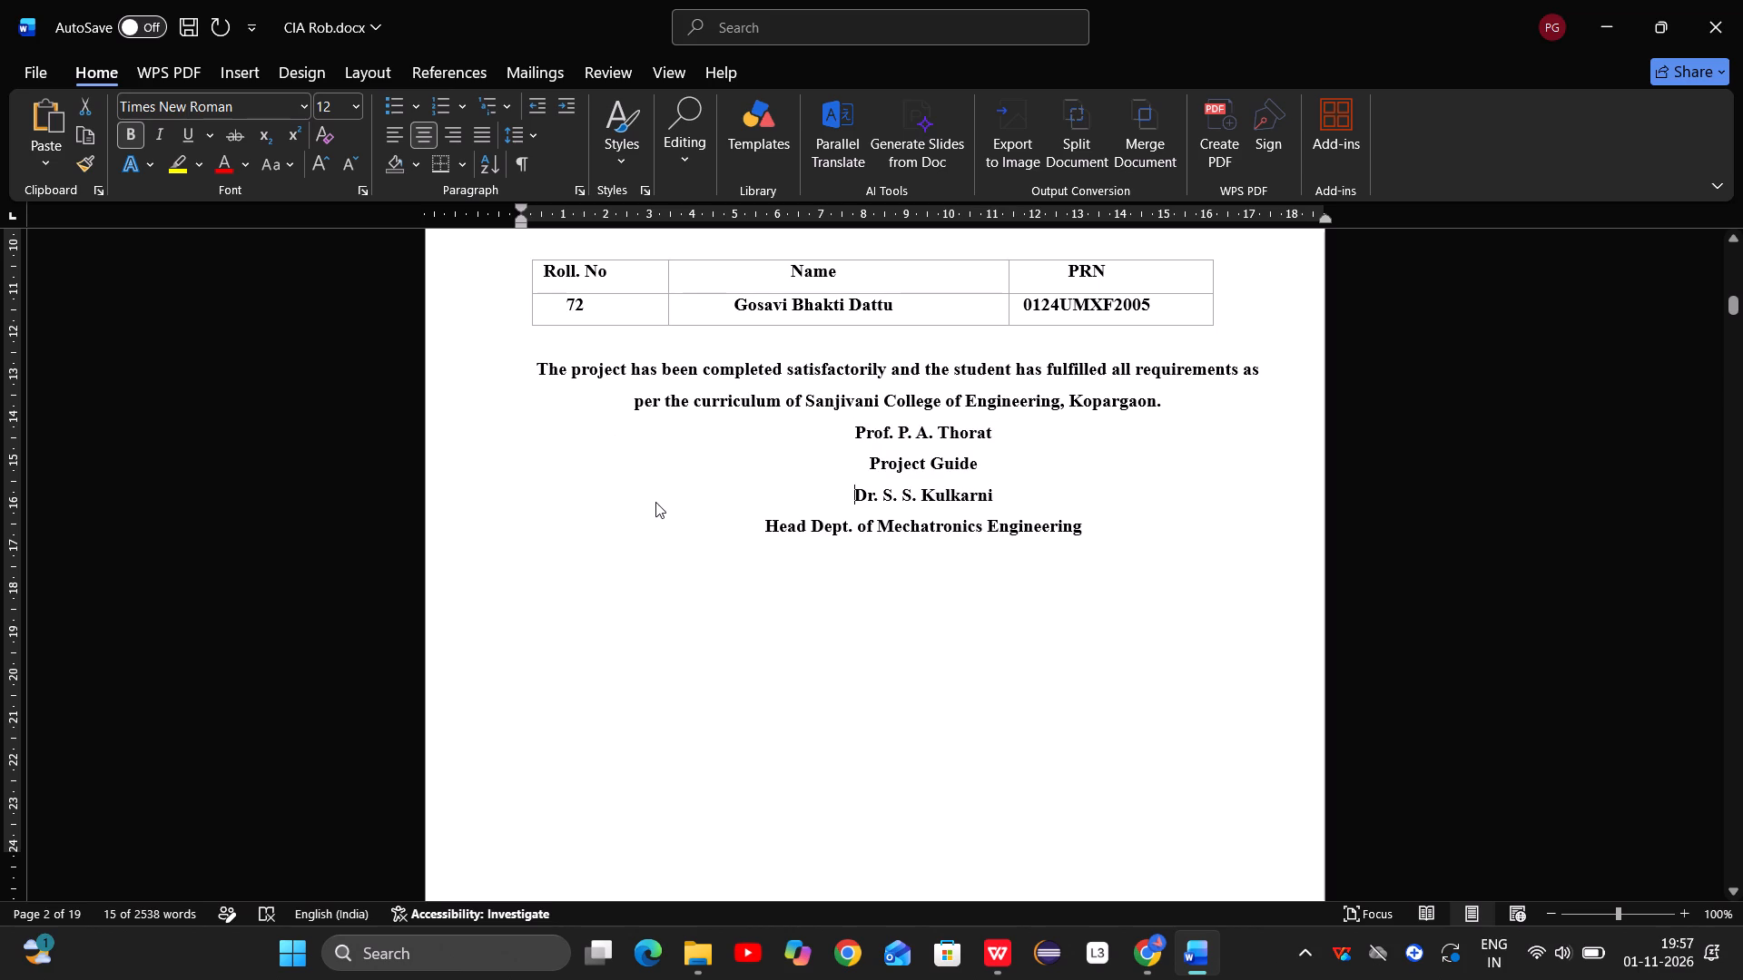
Open the recent document Project Report.docx.
click(990, 493)
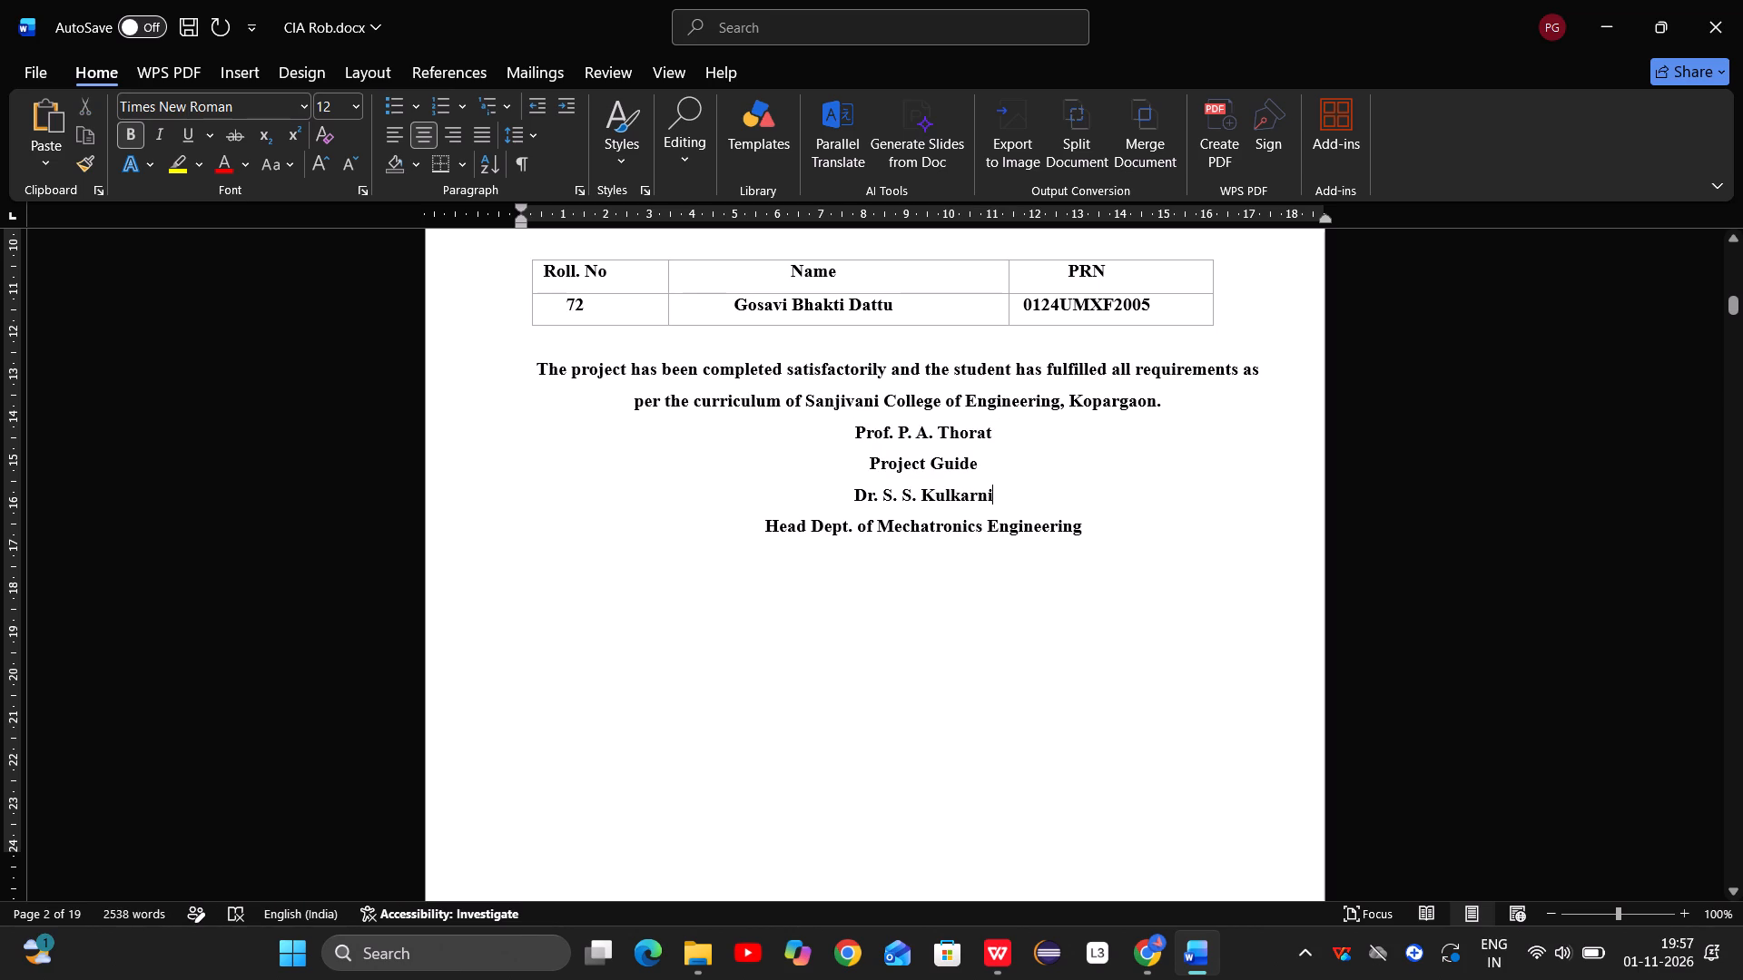
click(28, 90)
click(28, 75)
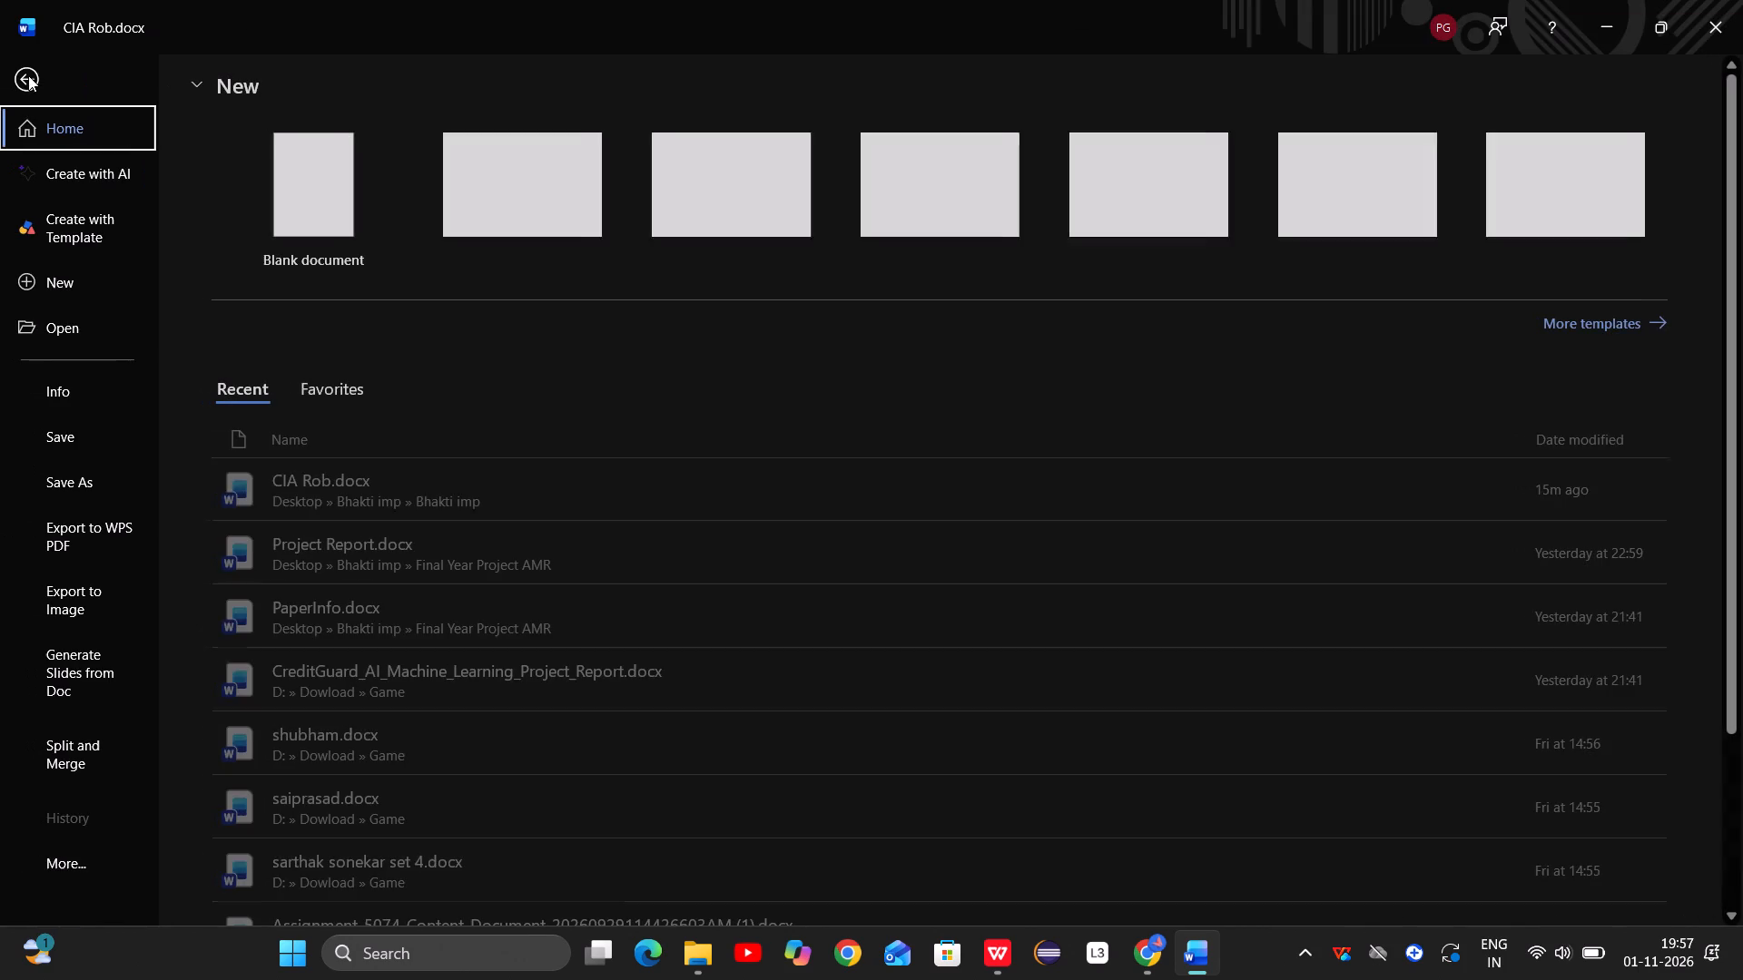
click(330, 558)
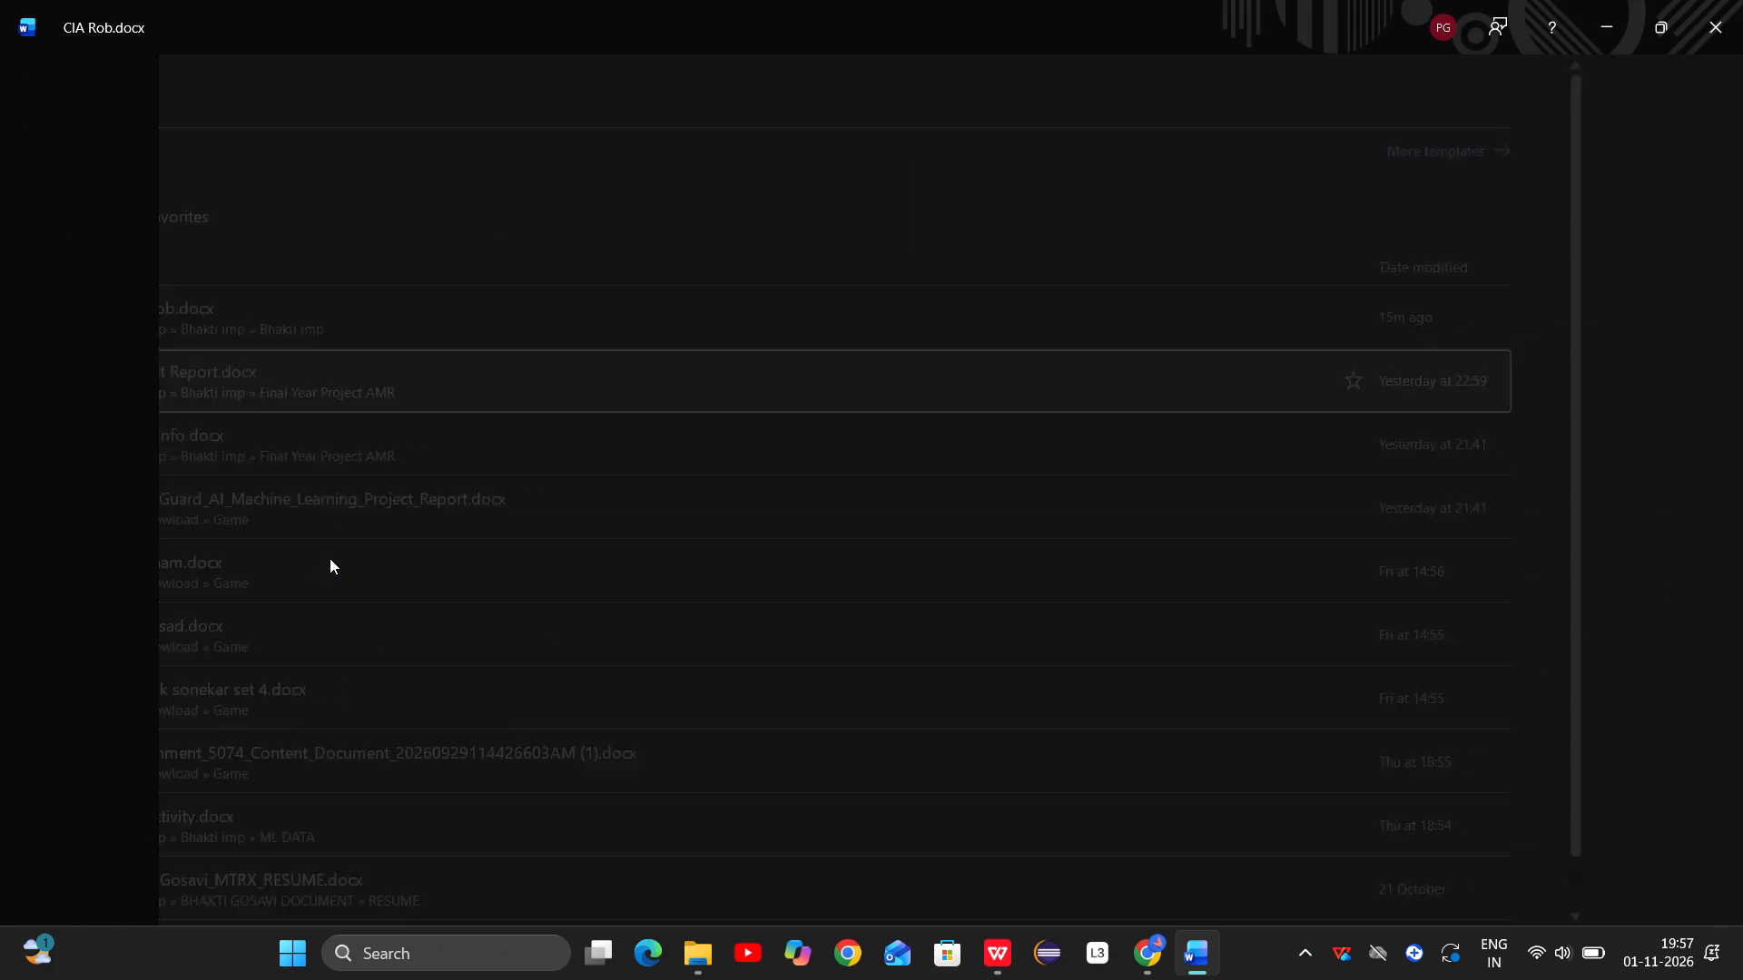
Copy the green name below the project guide's signature block on the certificate page of Project Report.docx.
scroll(891, 641, down, 9)
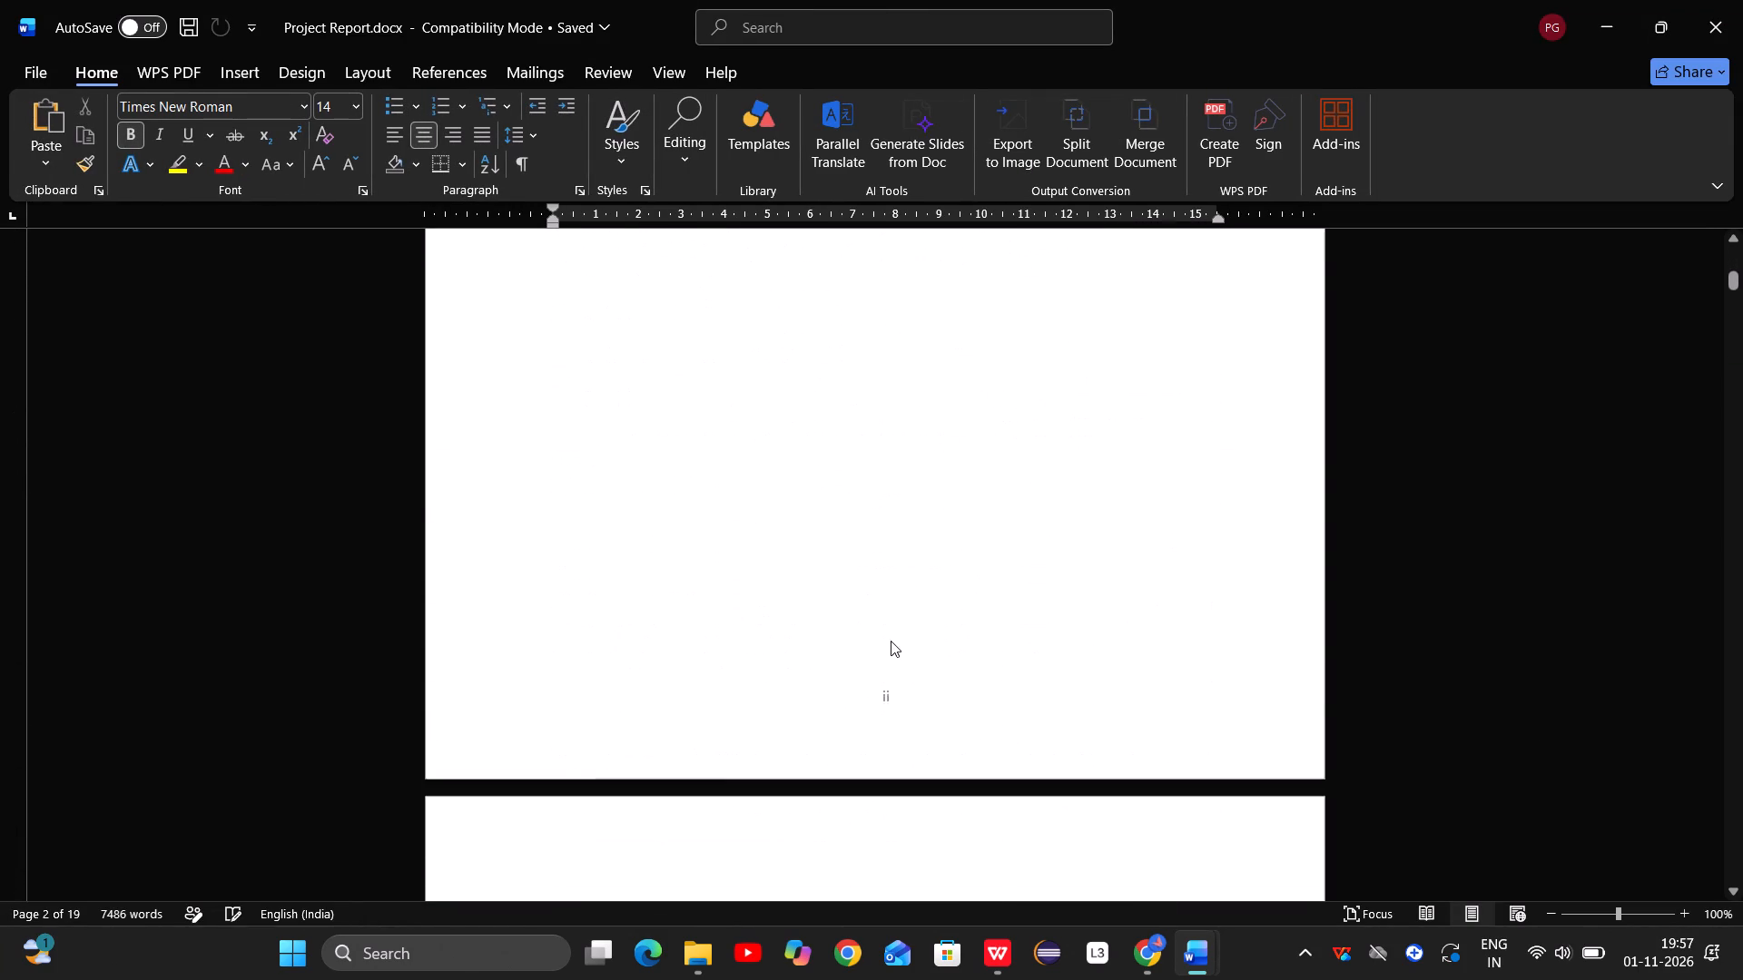
scroll(891, 641, down, 8)
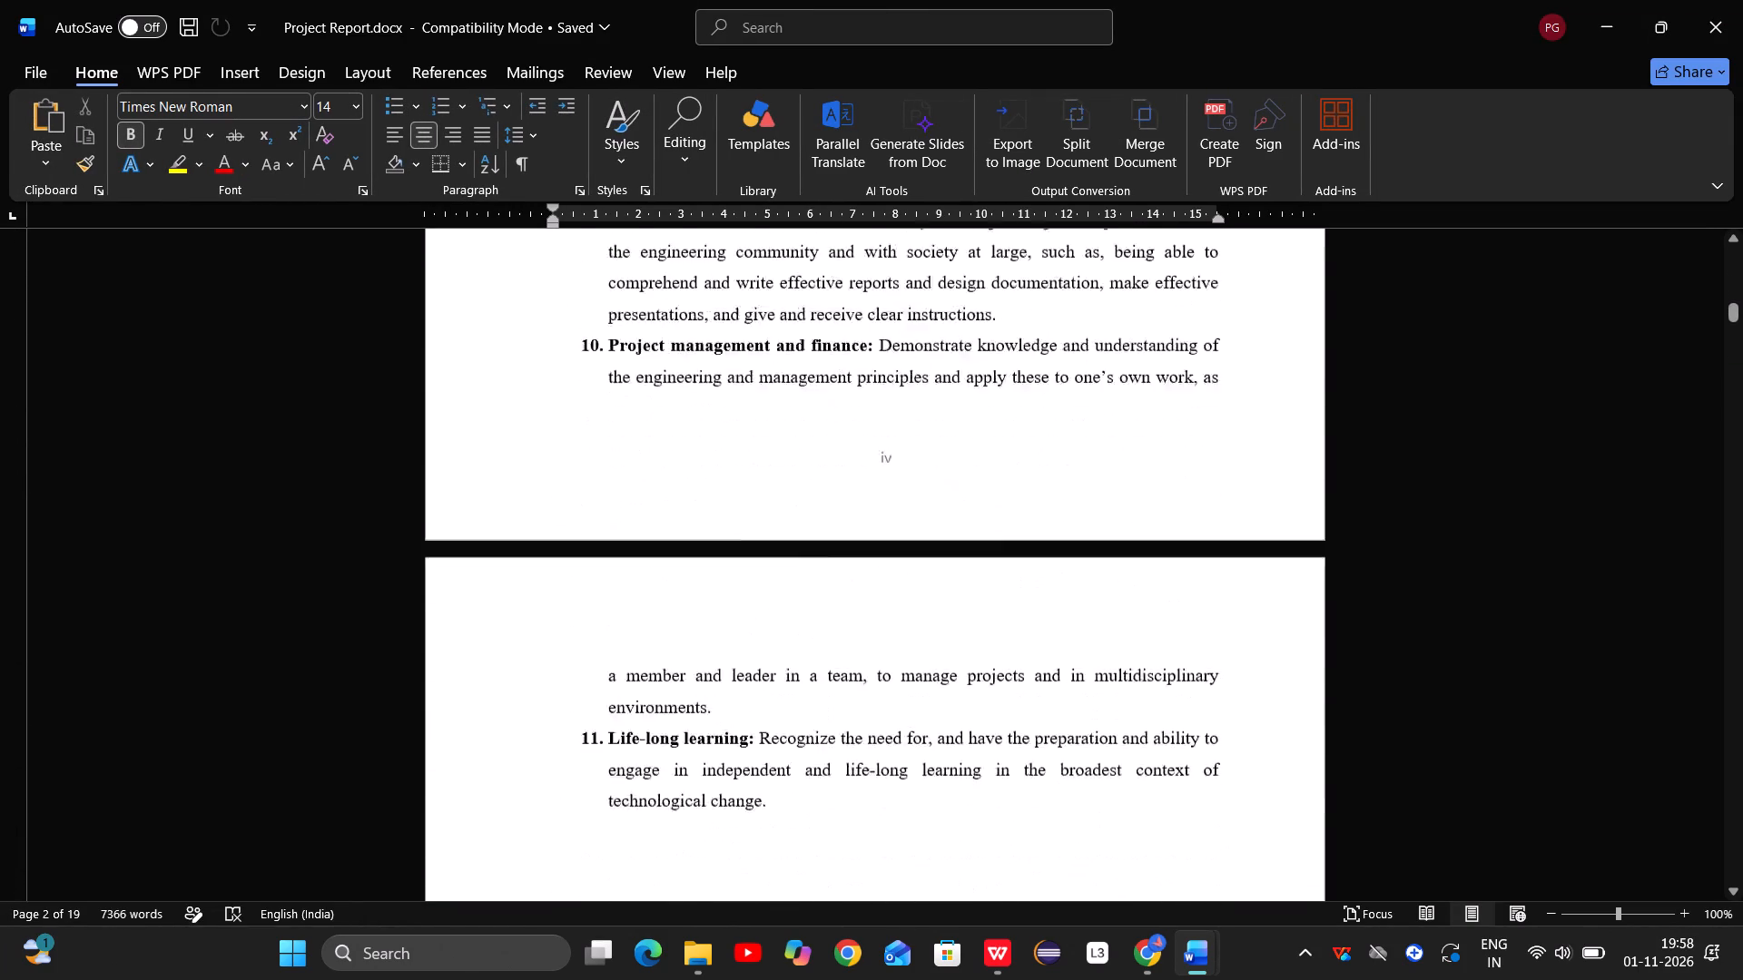
scroll(891, 641, down, 1)
scroll(891, 641, up, 20)
scroll(891, 641, up, 20)
scroll(891, 641, up, 11)
scroll(891, 641, down, 4)
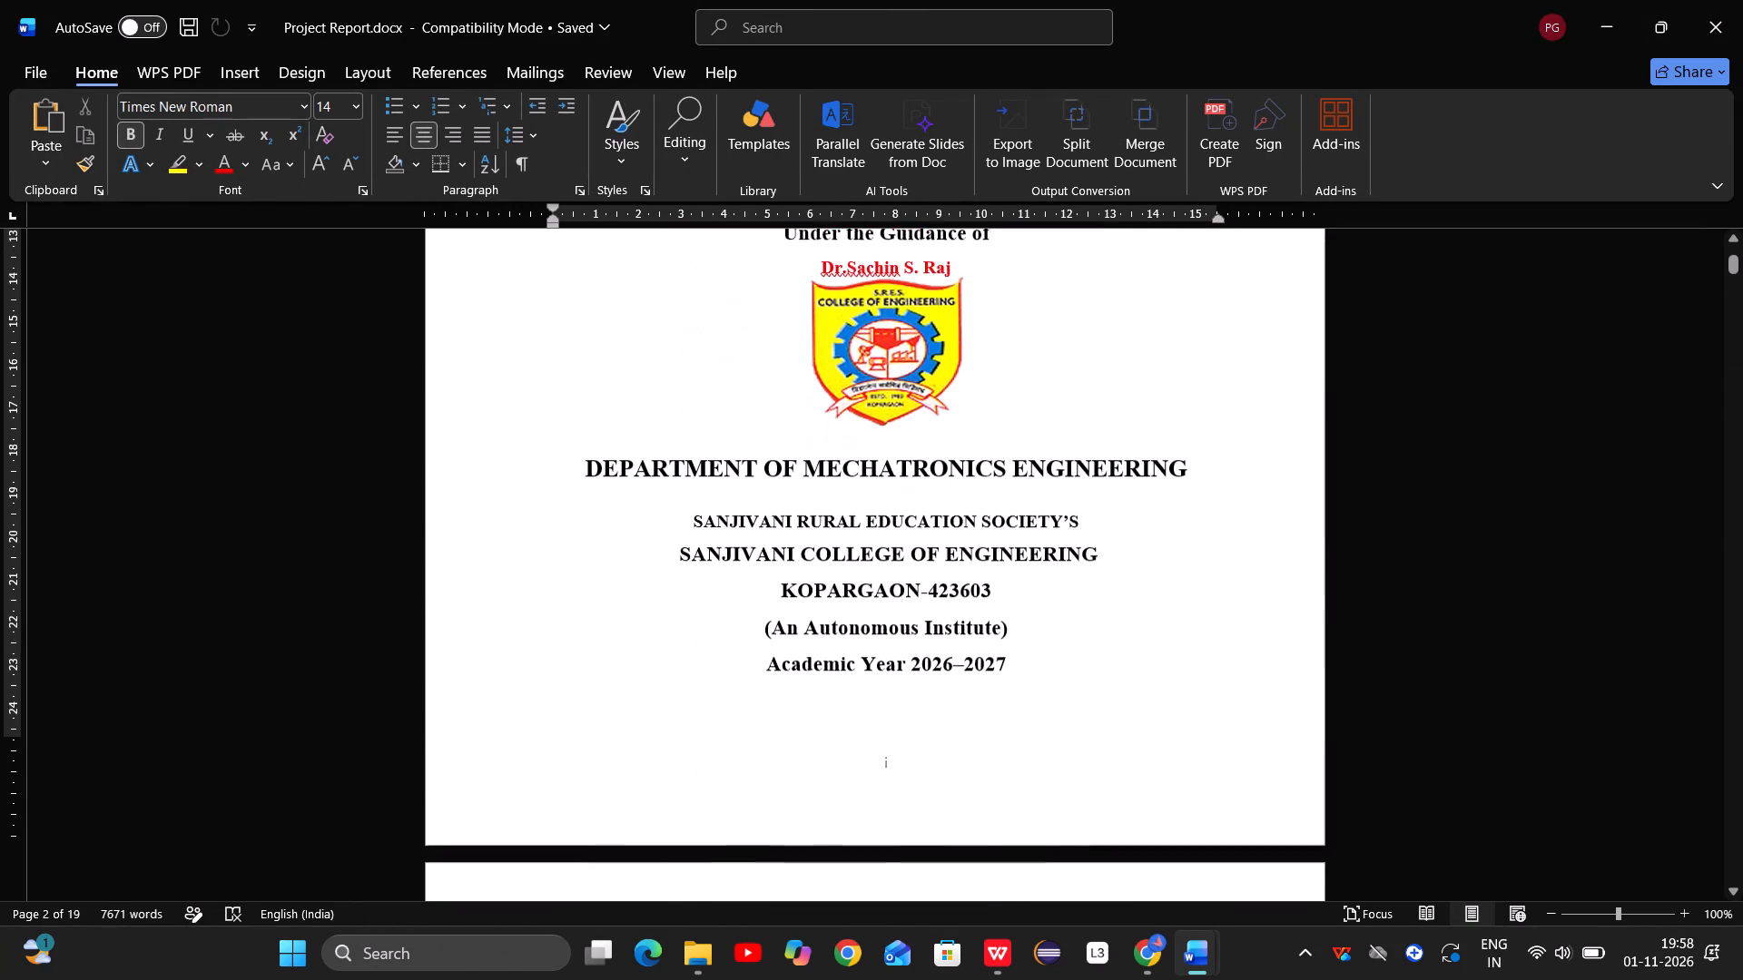
scroll(891, 641, down, 11)
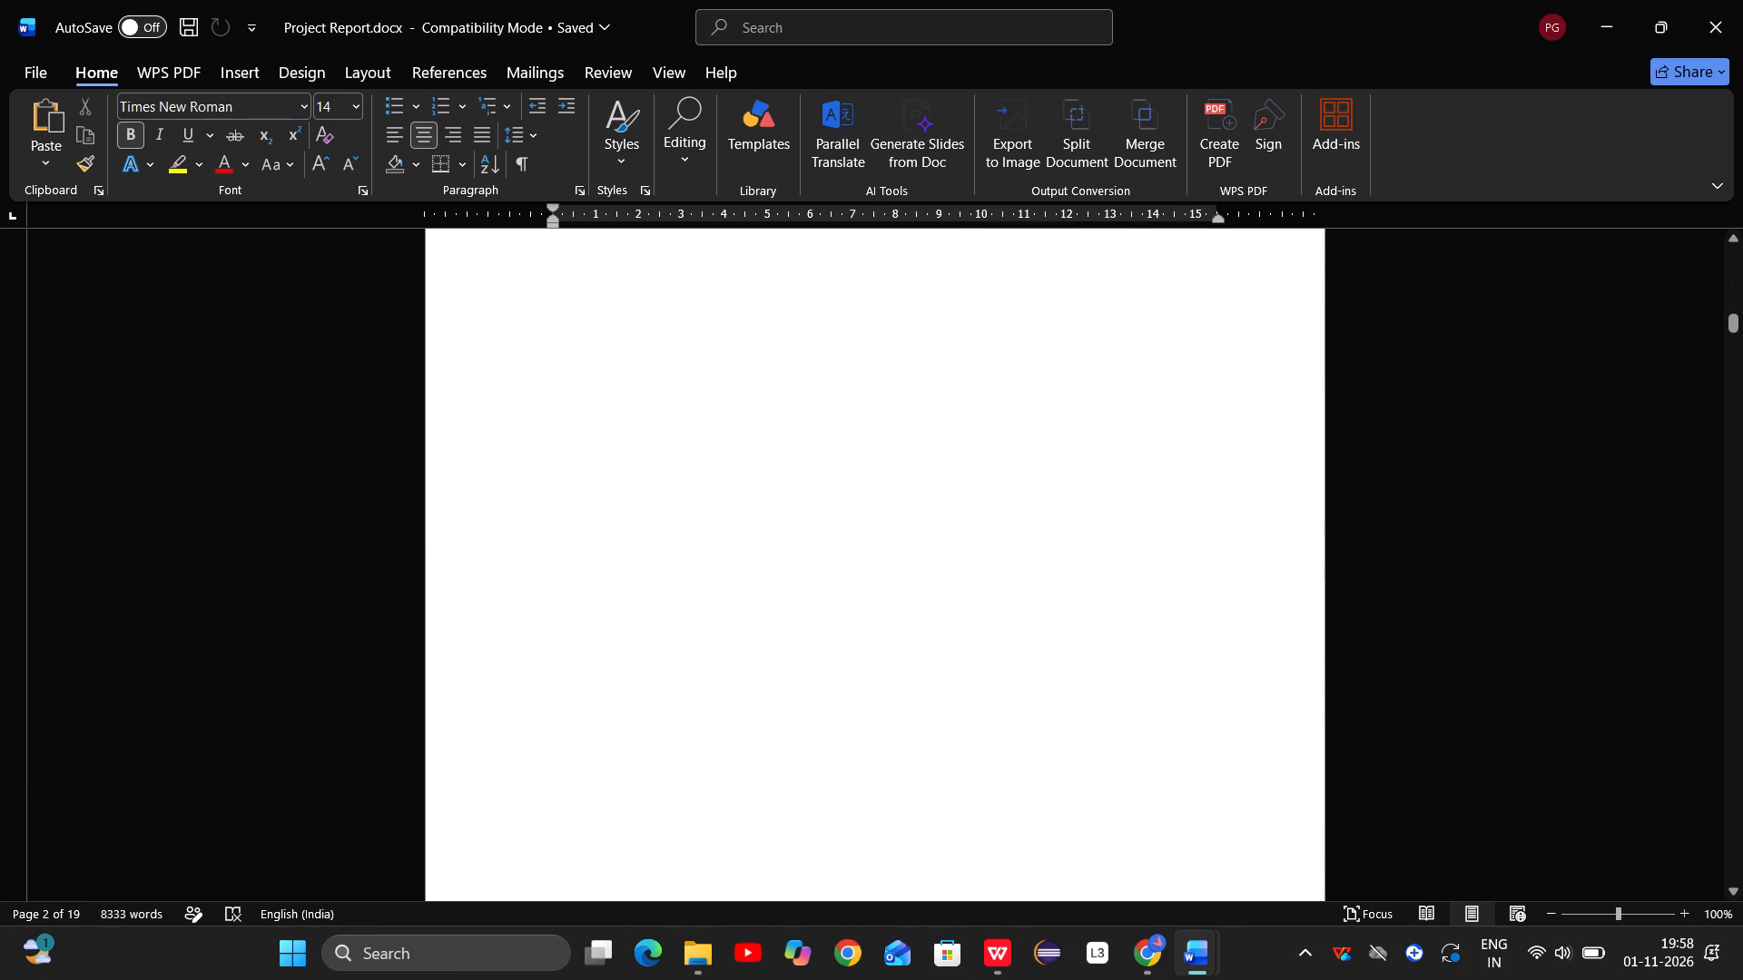
scroll(891, 641, down, 8)
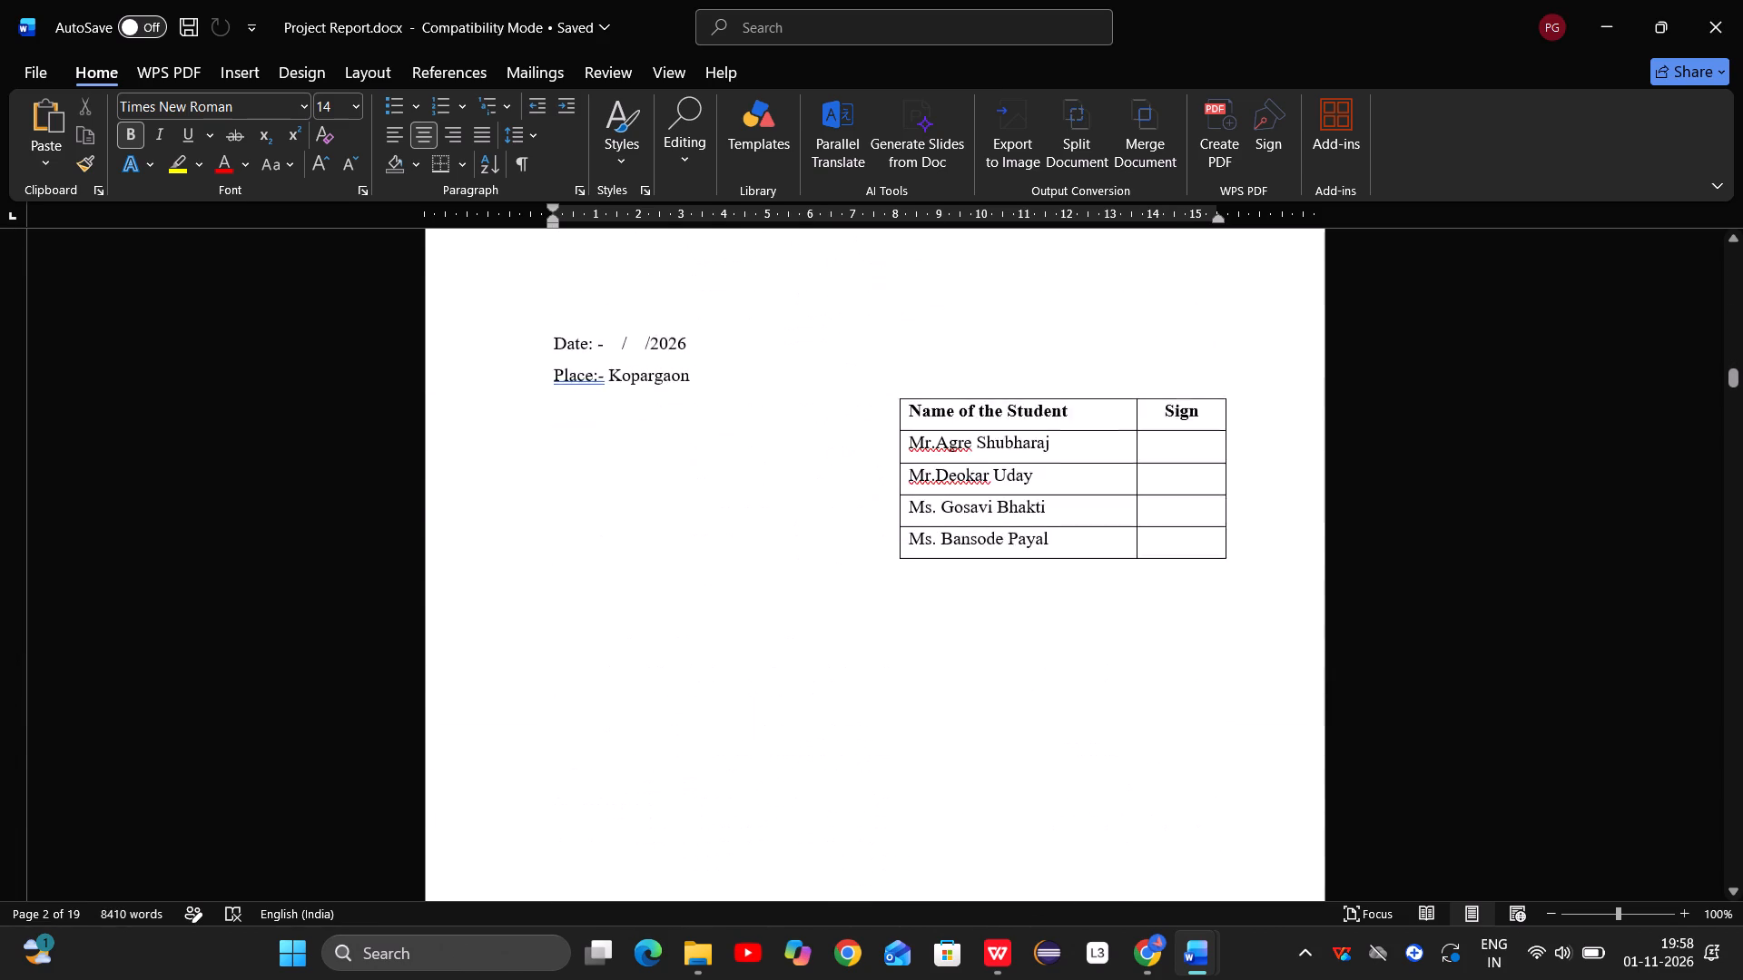
scroll(891, 641, down, 7)
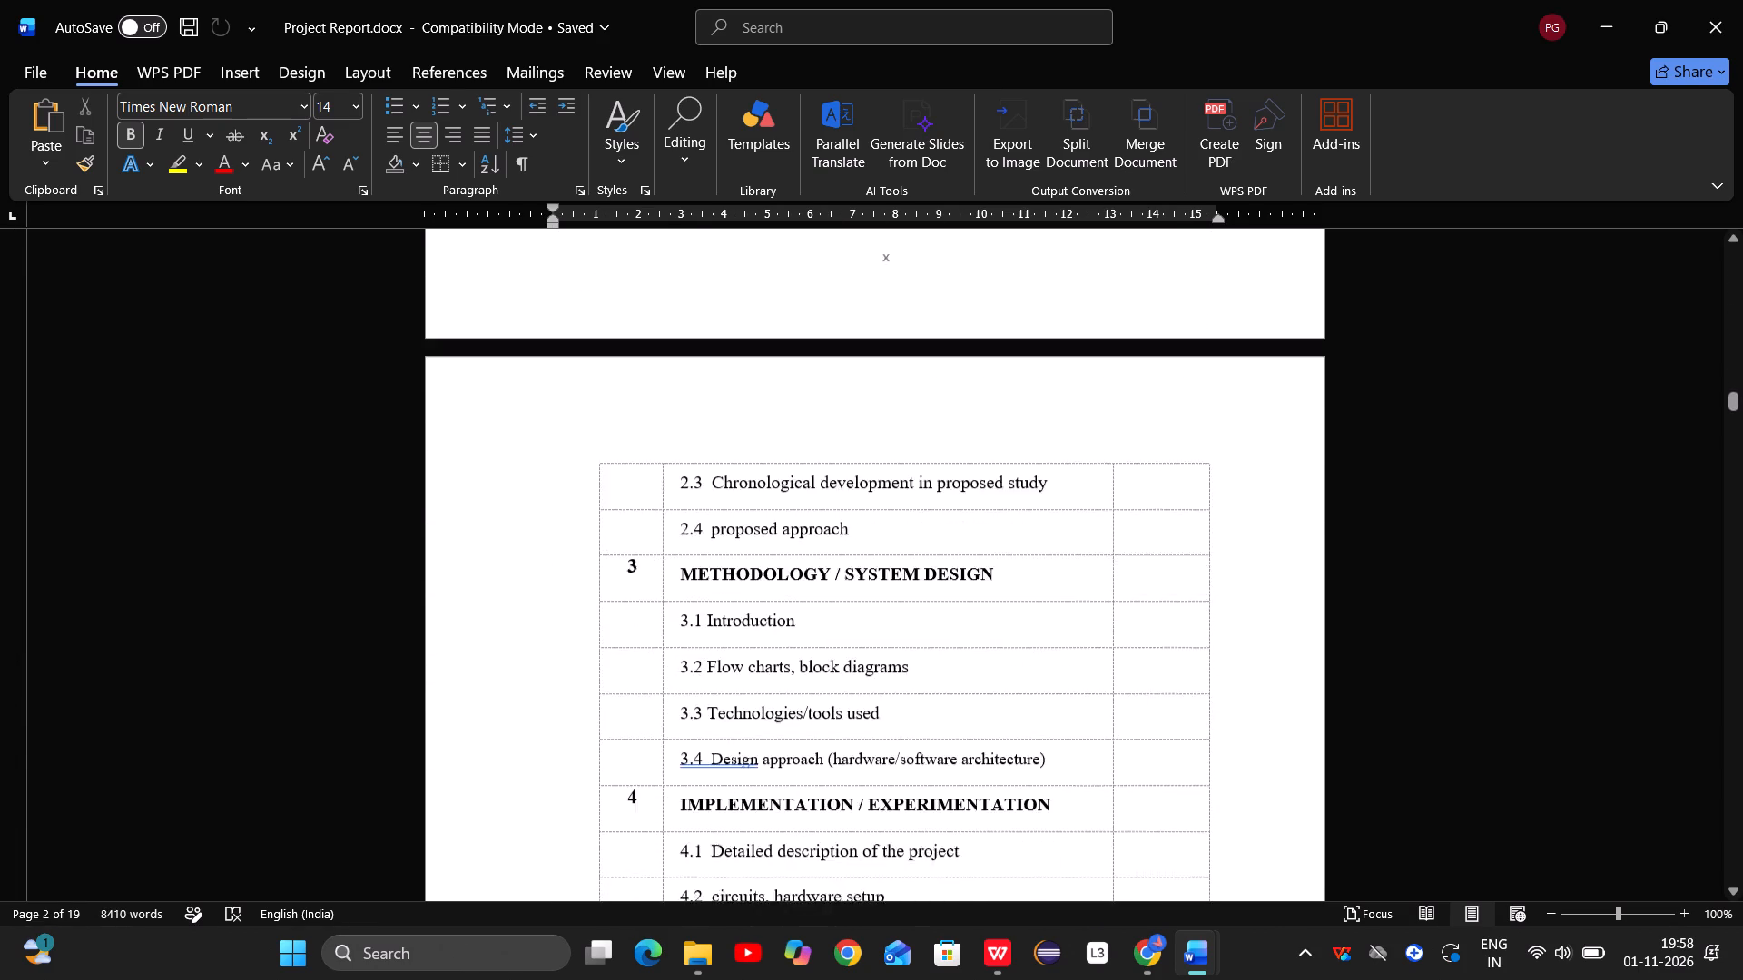
scroll(891, 641, up, 20)
scroll(891, 641, up, 20)
scroll(891, 641, down, 4)
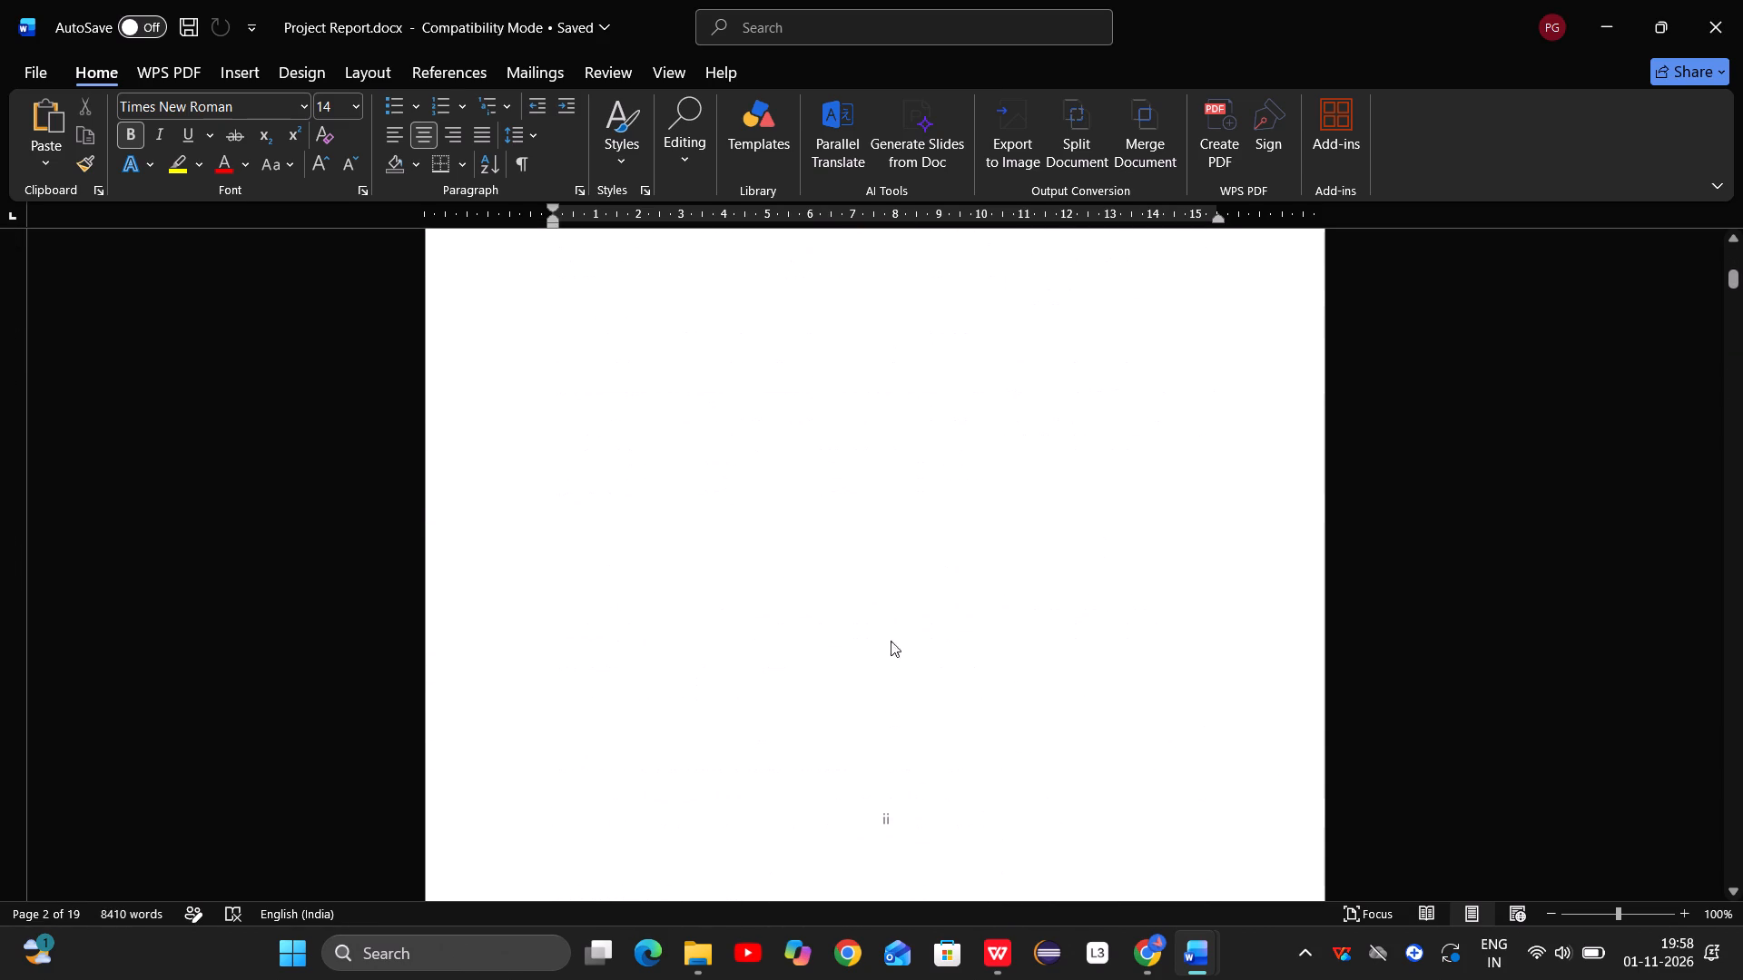
scroll(891, 641, down, 10)
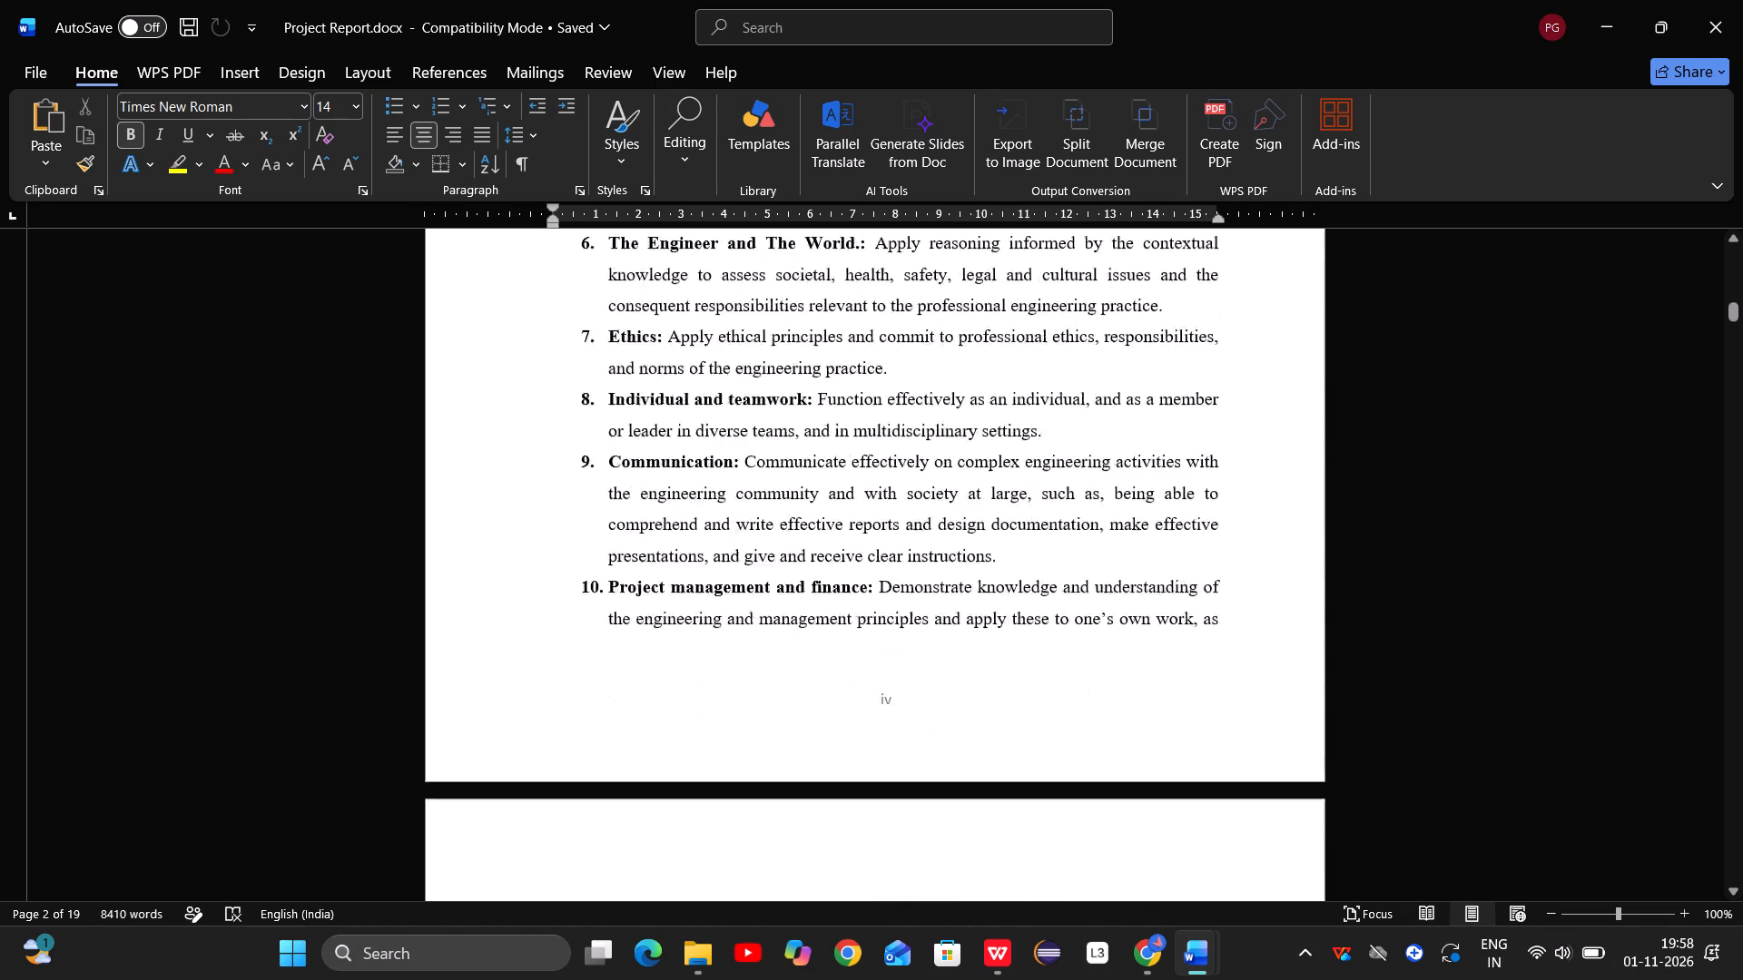
scroll(891, 641, down, 6)
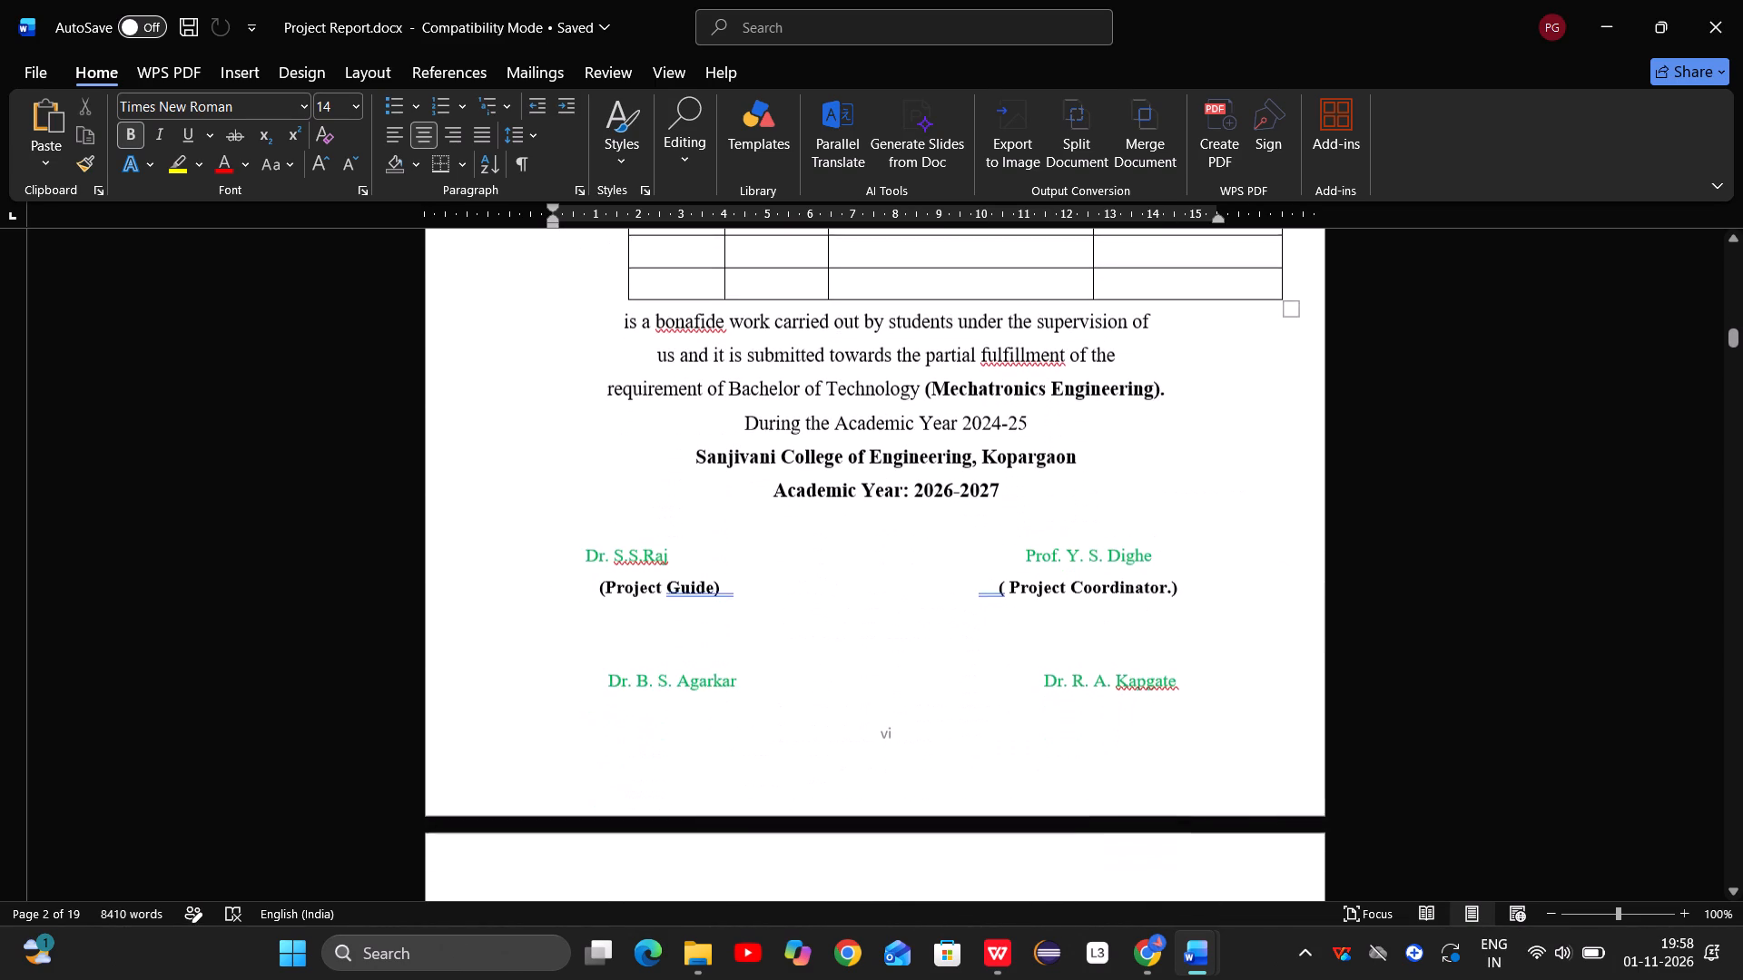
drag(601, 672, 753, 674)
key(ctrl+c)
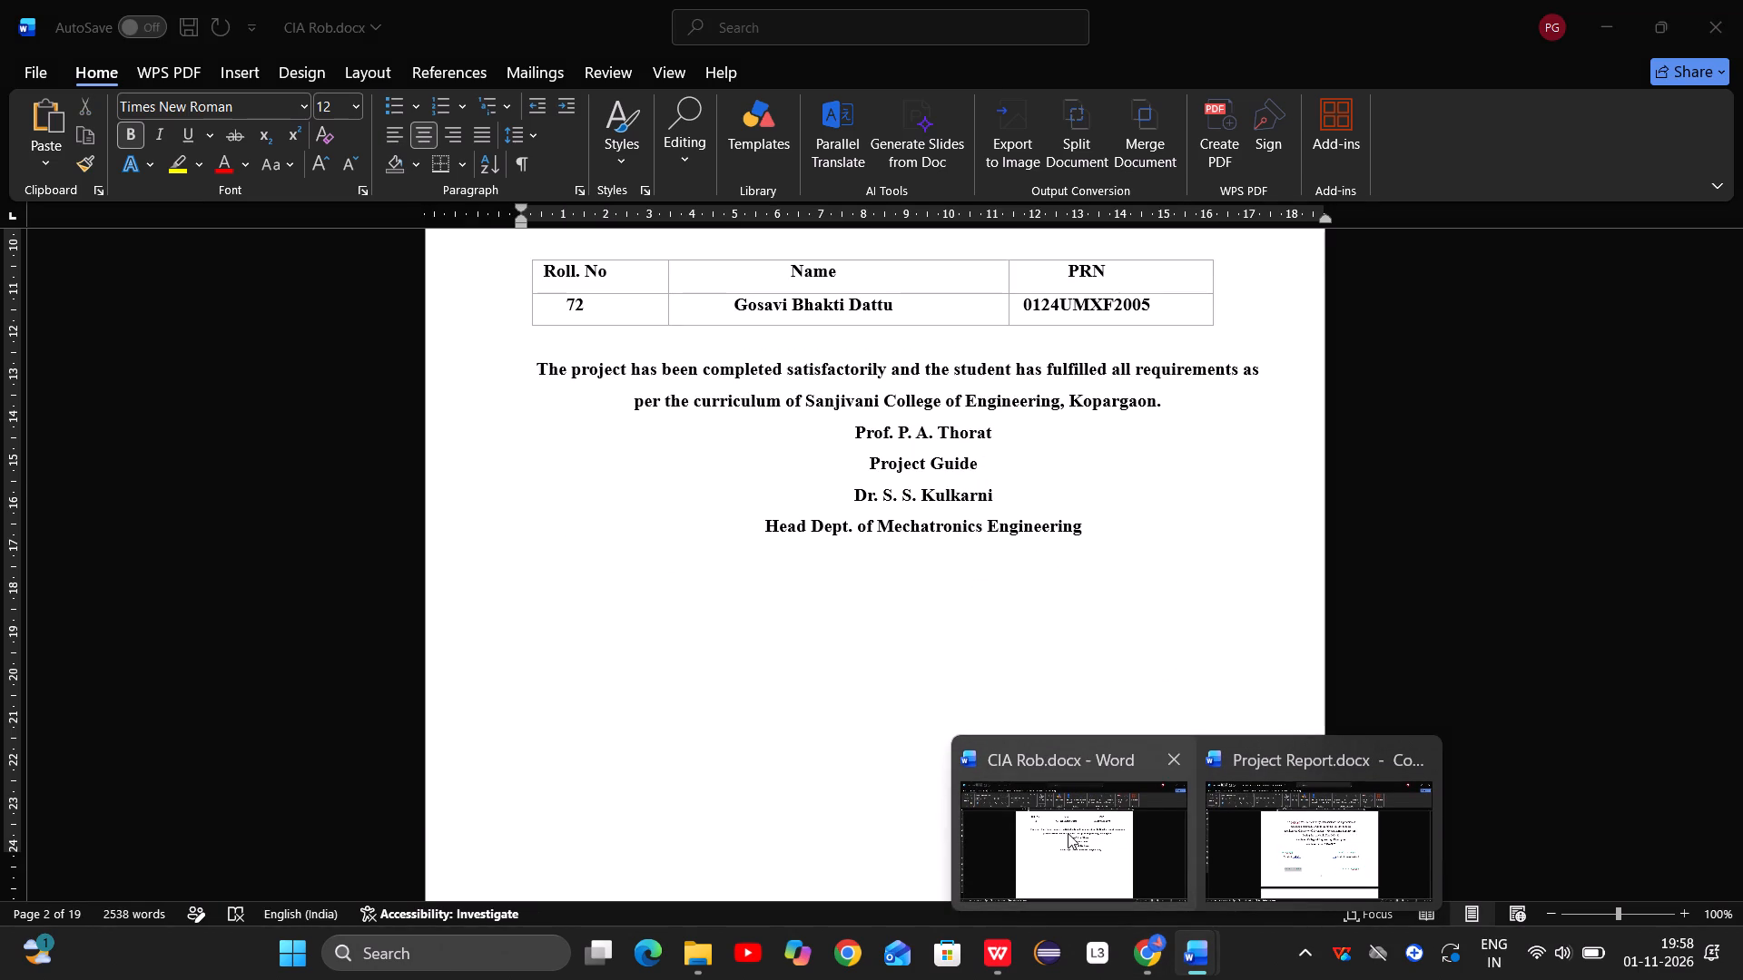
In CIA Rob.docx, replace the name above "Head Dept. of Mechatronics Engineering" with the copied name, keeping it on its own line.
click(1068, 833)
drag(847, 489, 1023, 512)
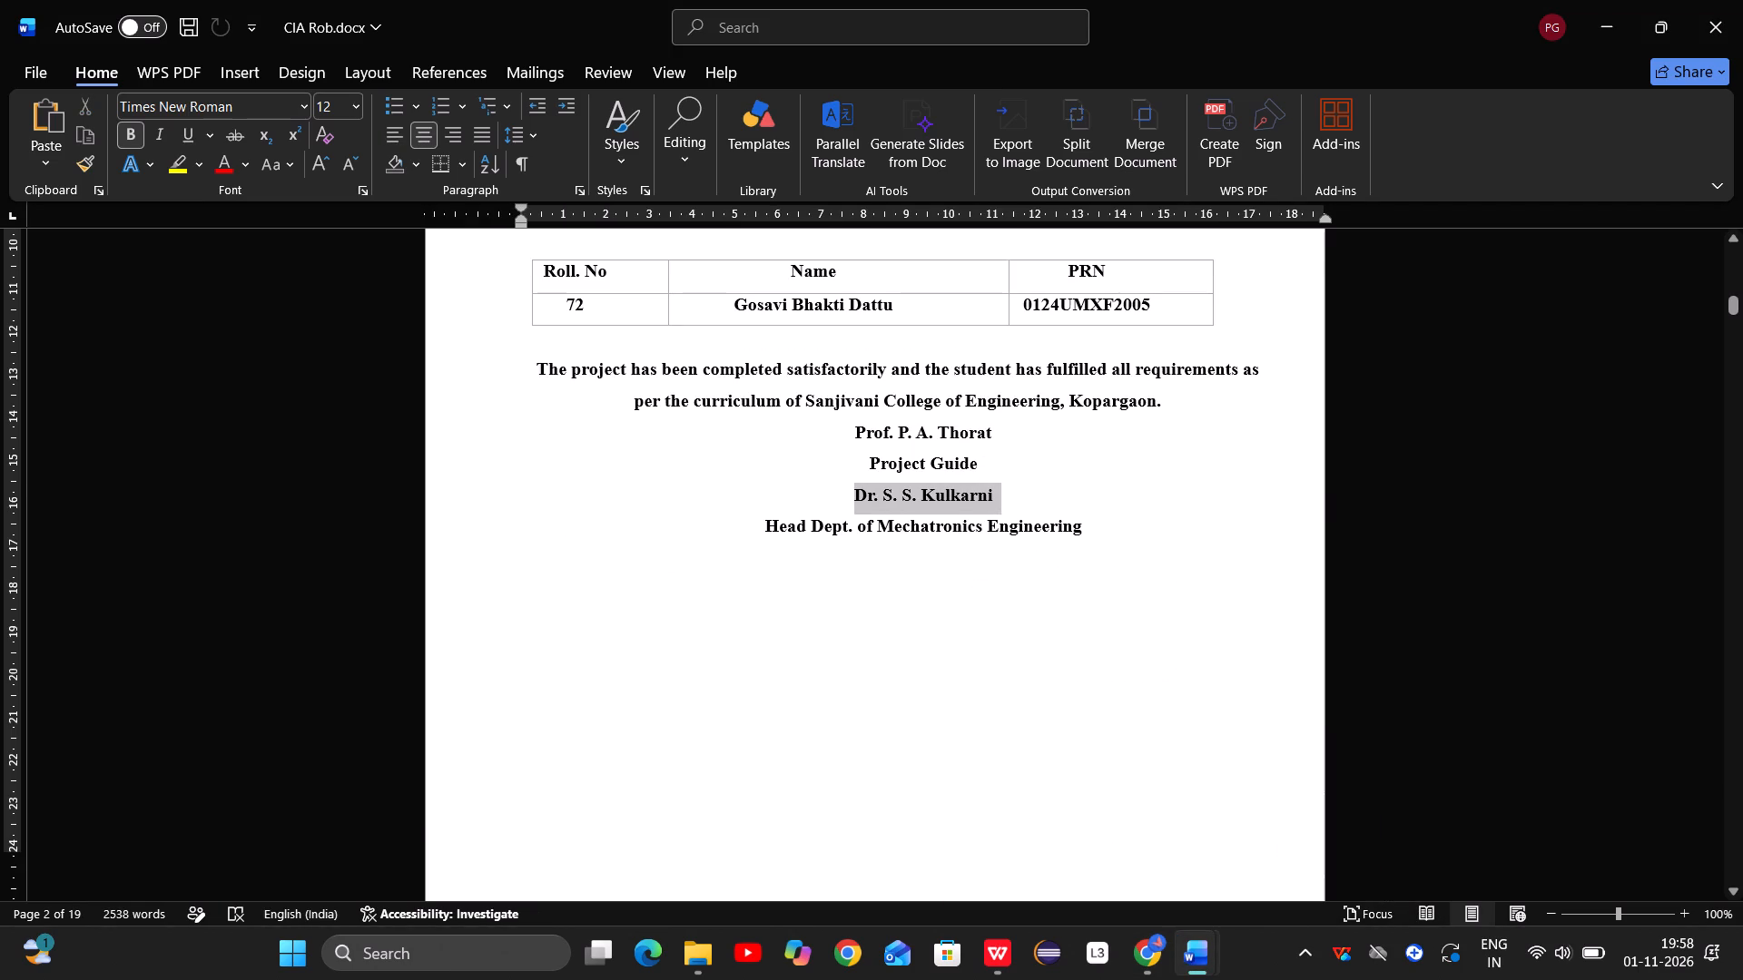
drag(1023, 512, 1041, 512)
key(ctrl+v)
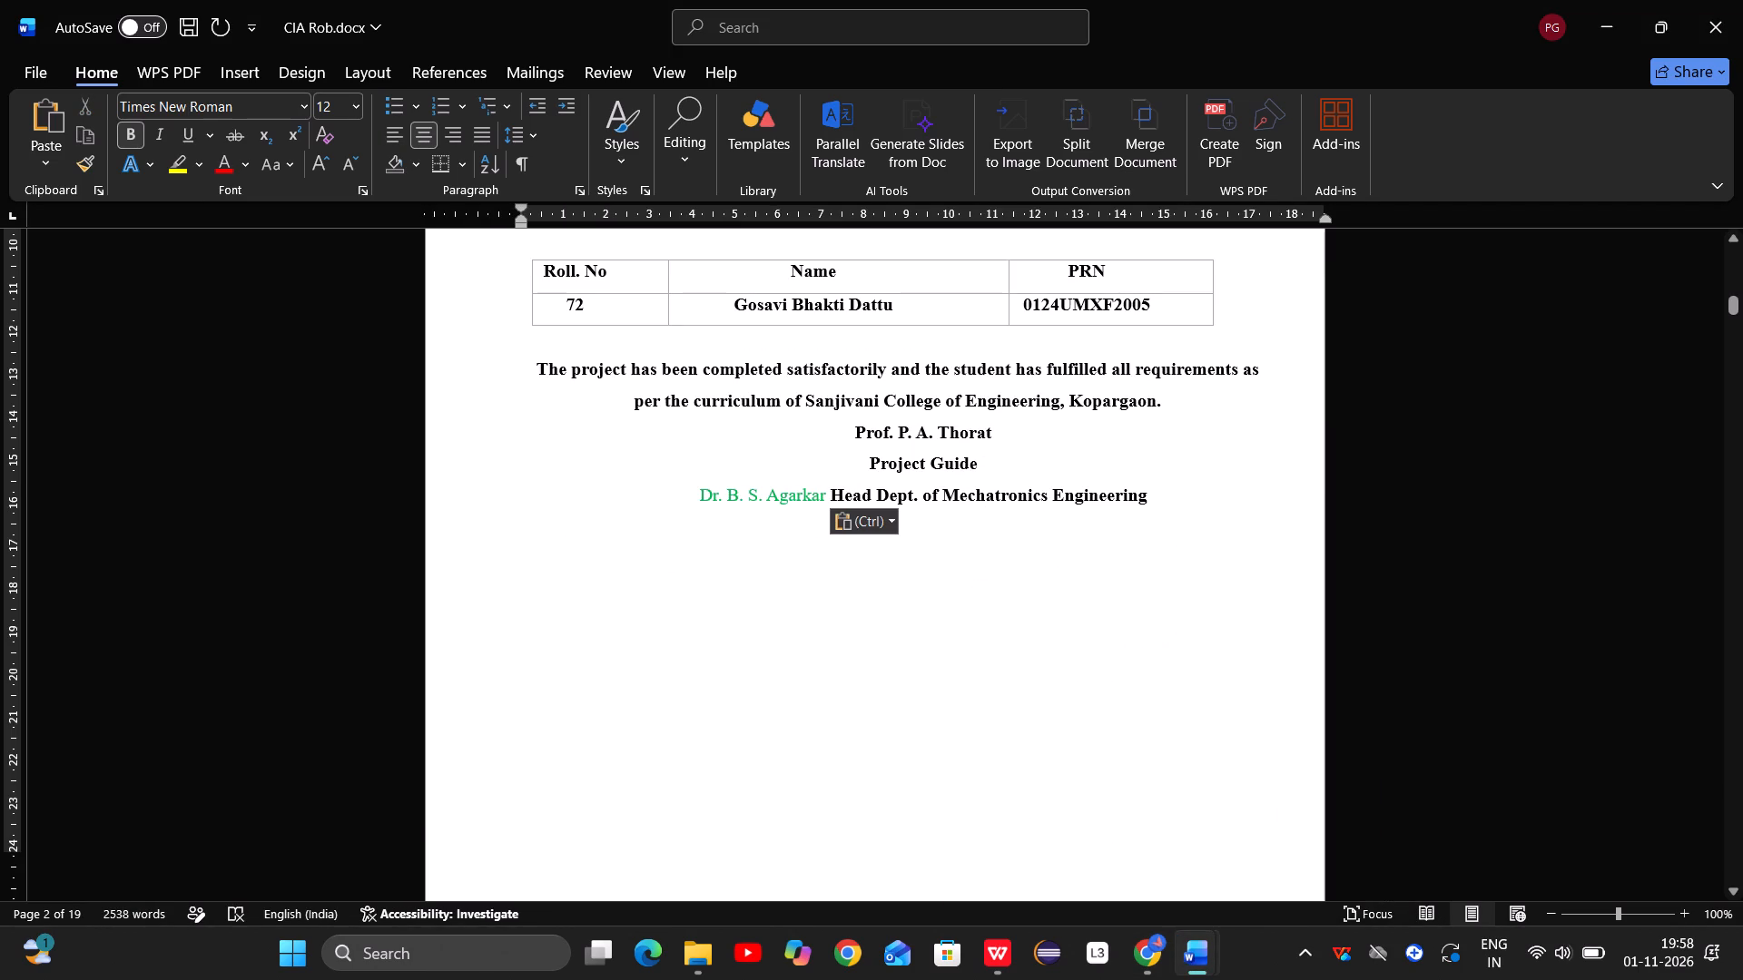
key(Return)
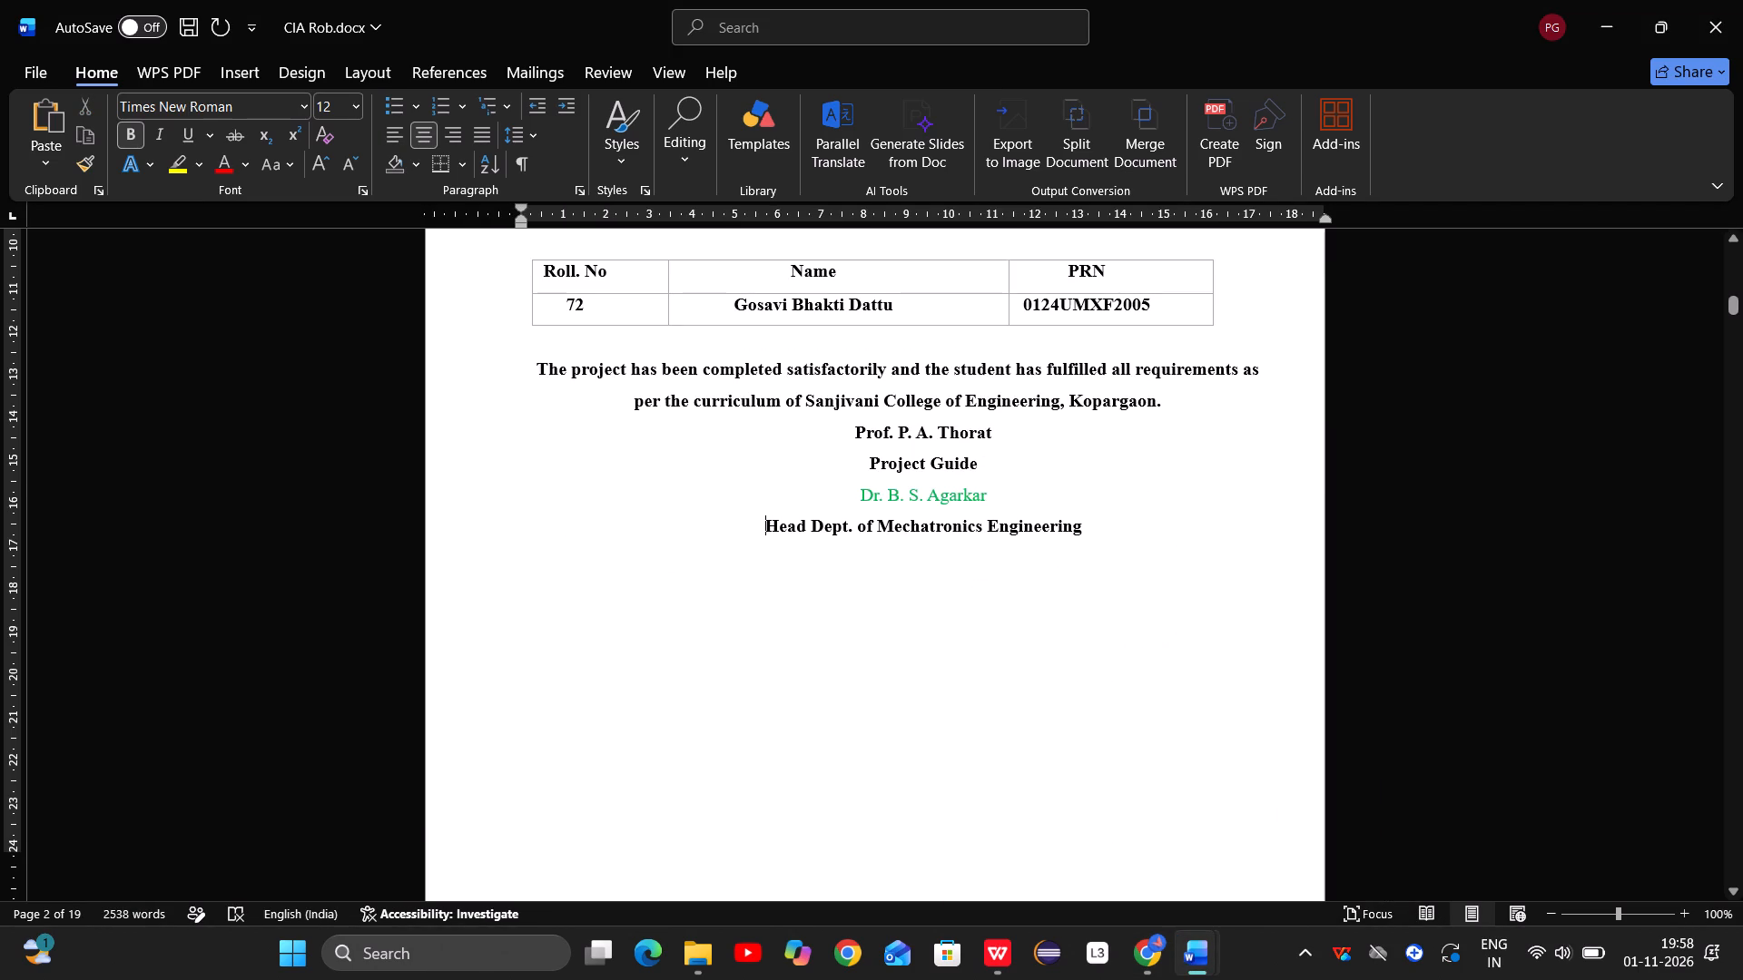
Format the pasted department head's name on the certificate in black bold text.
drag(852, 500, 1015, 498)
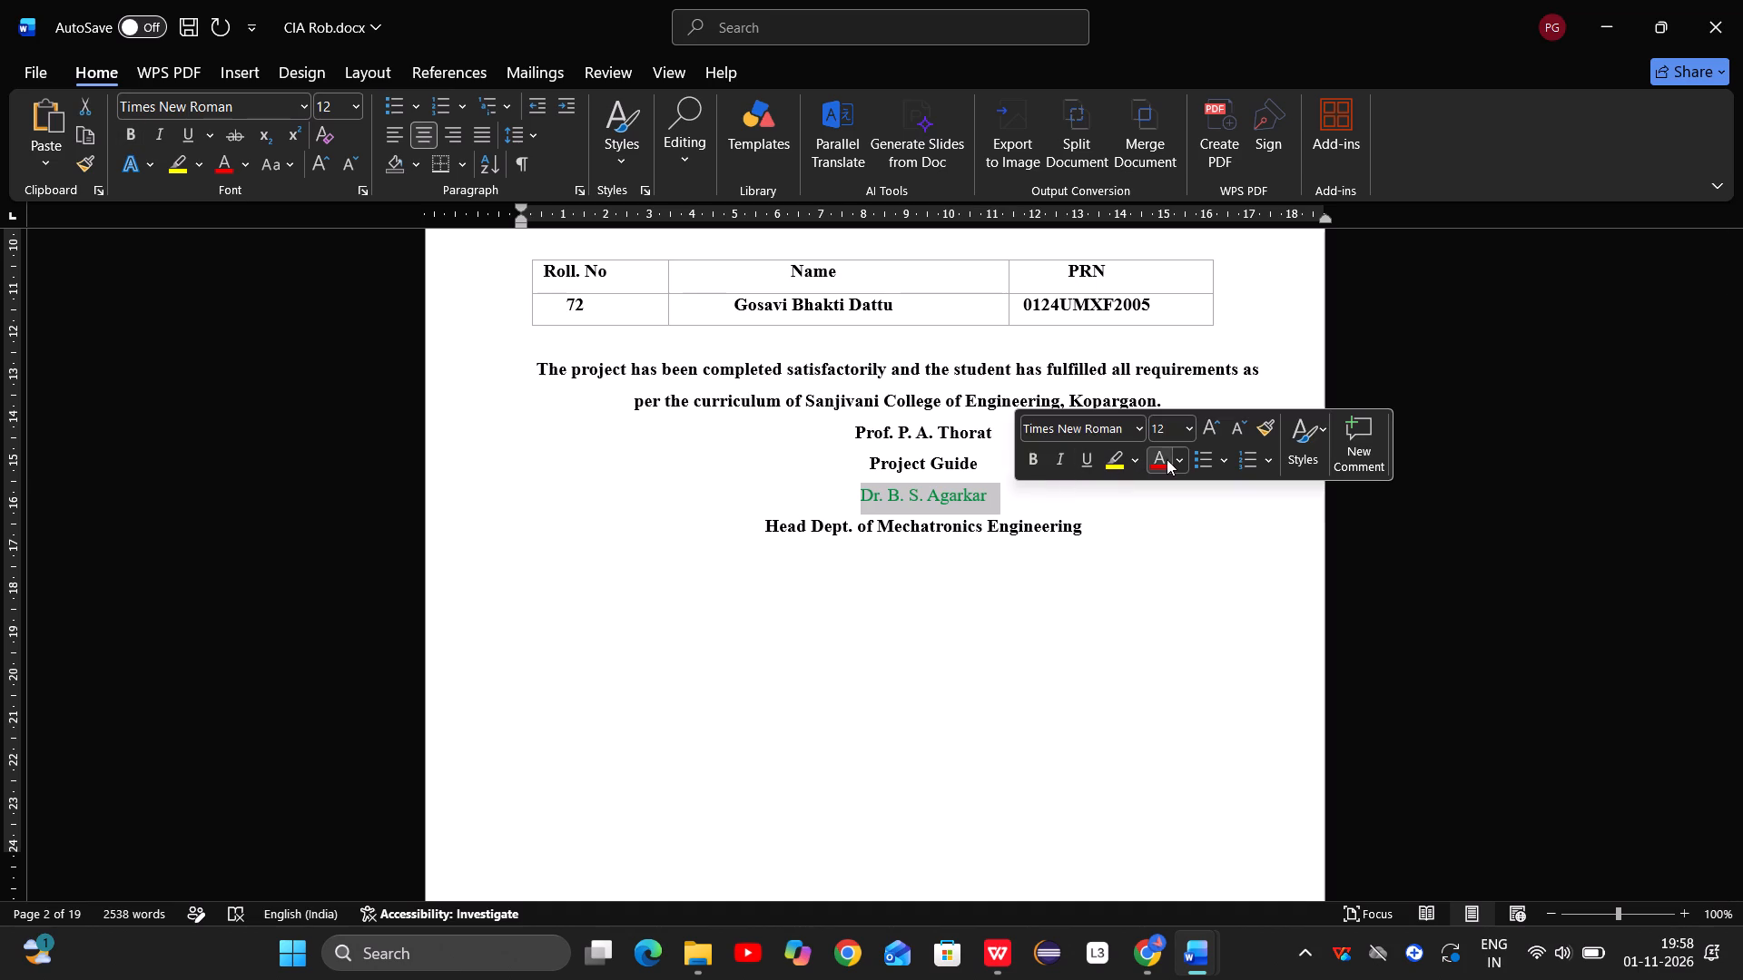
click(1171, 459)
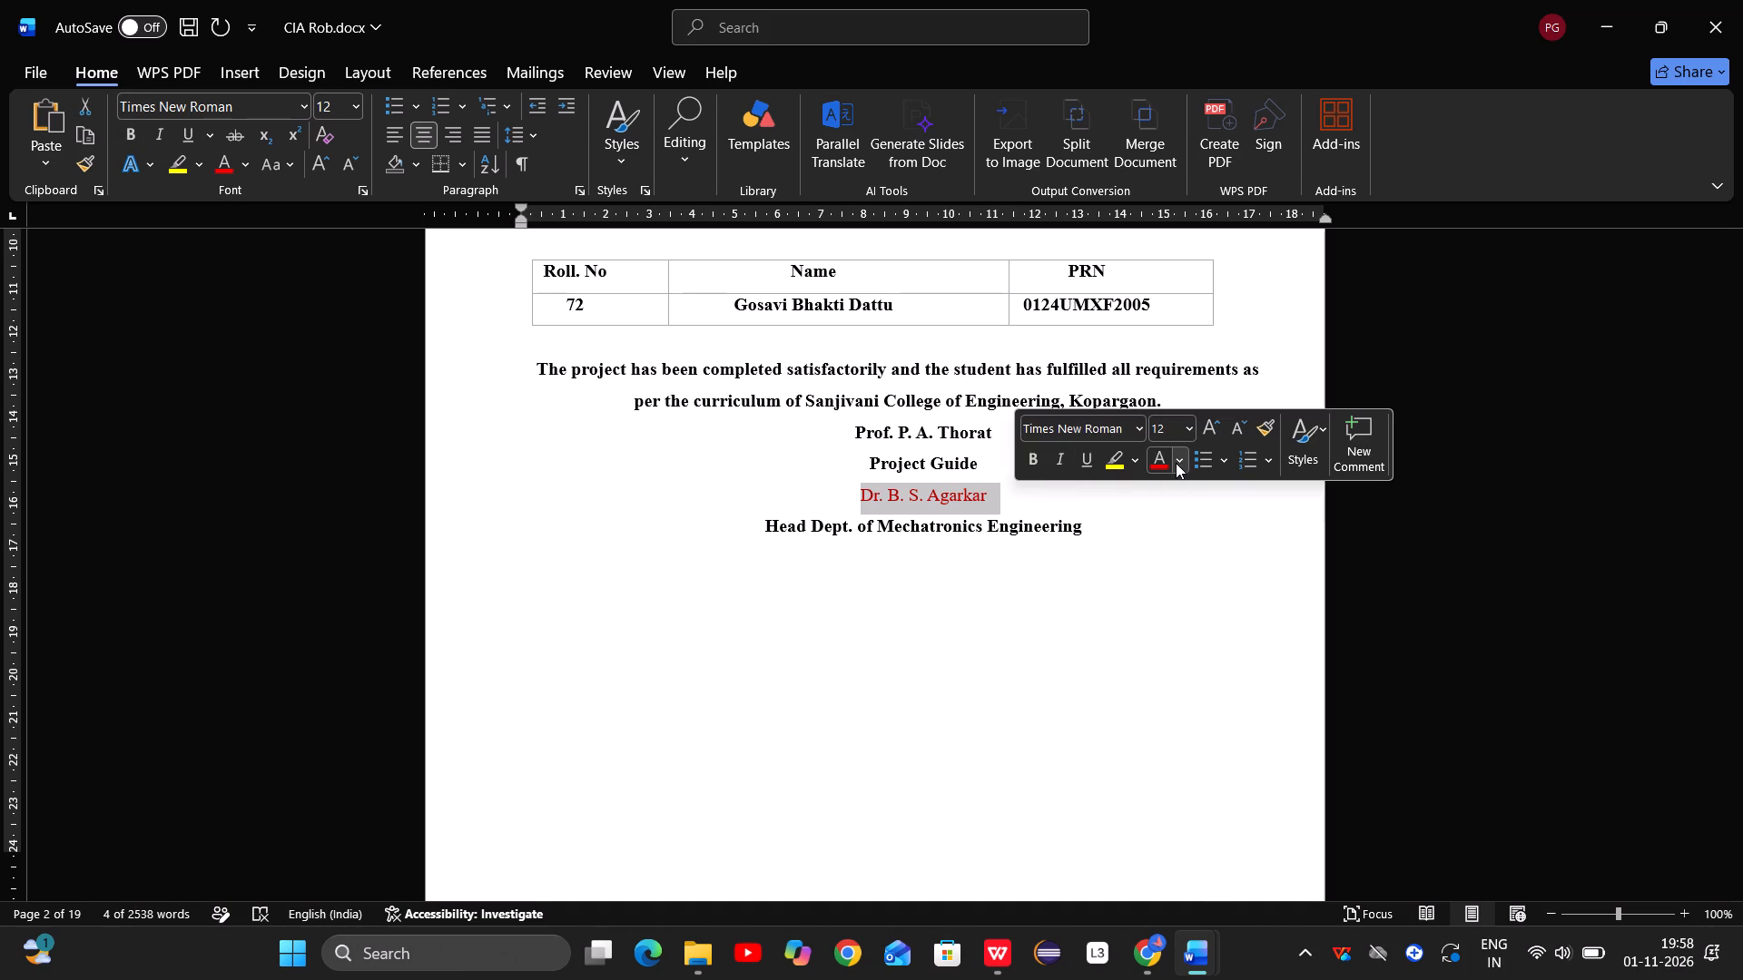
click(1176, 463)
click(1185, 598)
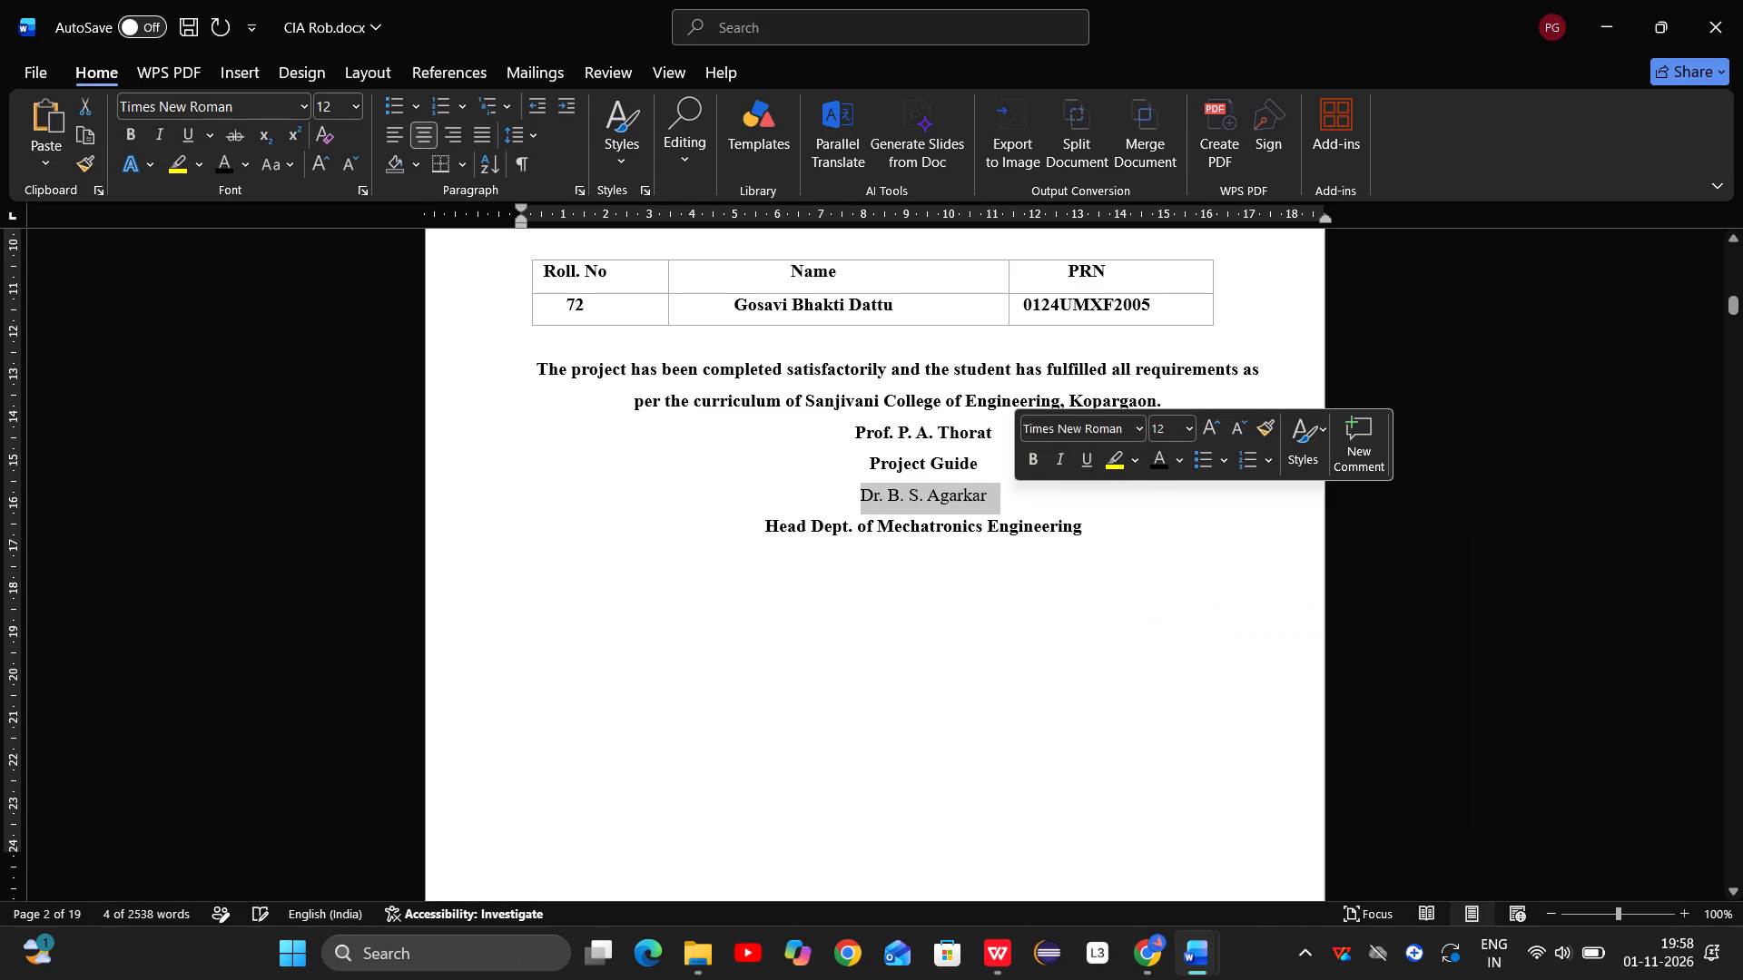
click(1028, 451)
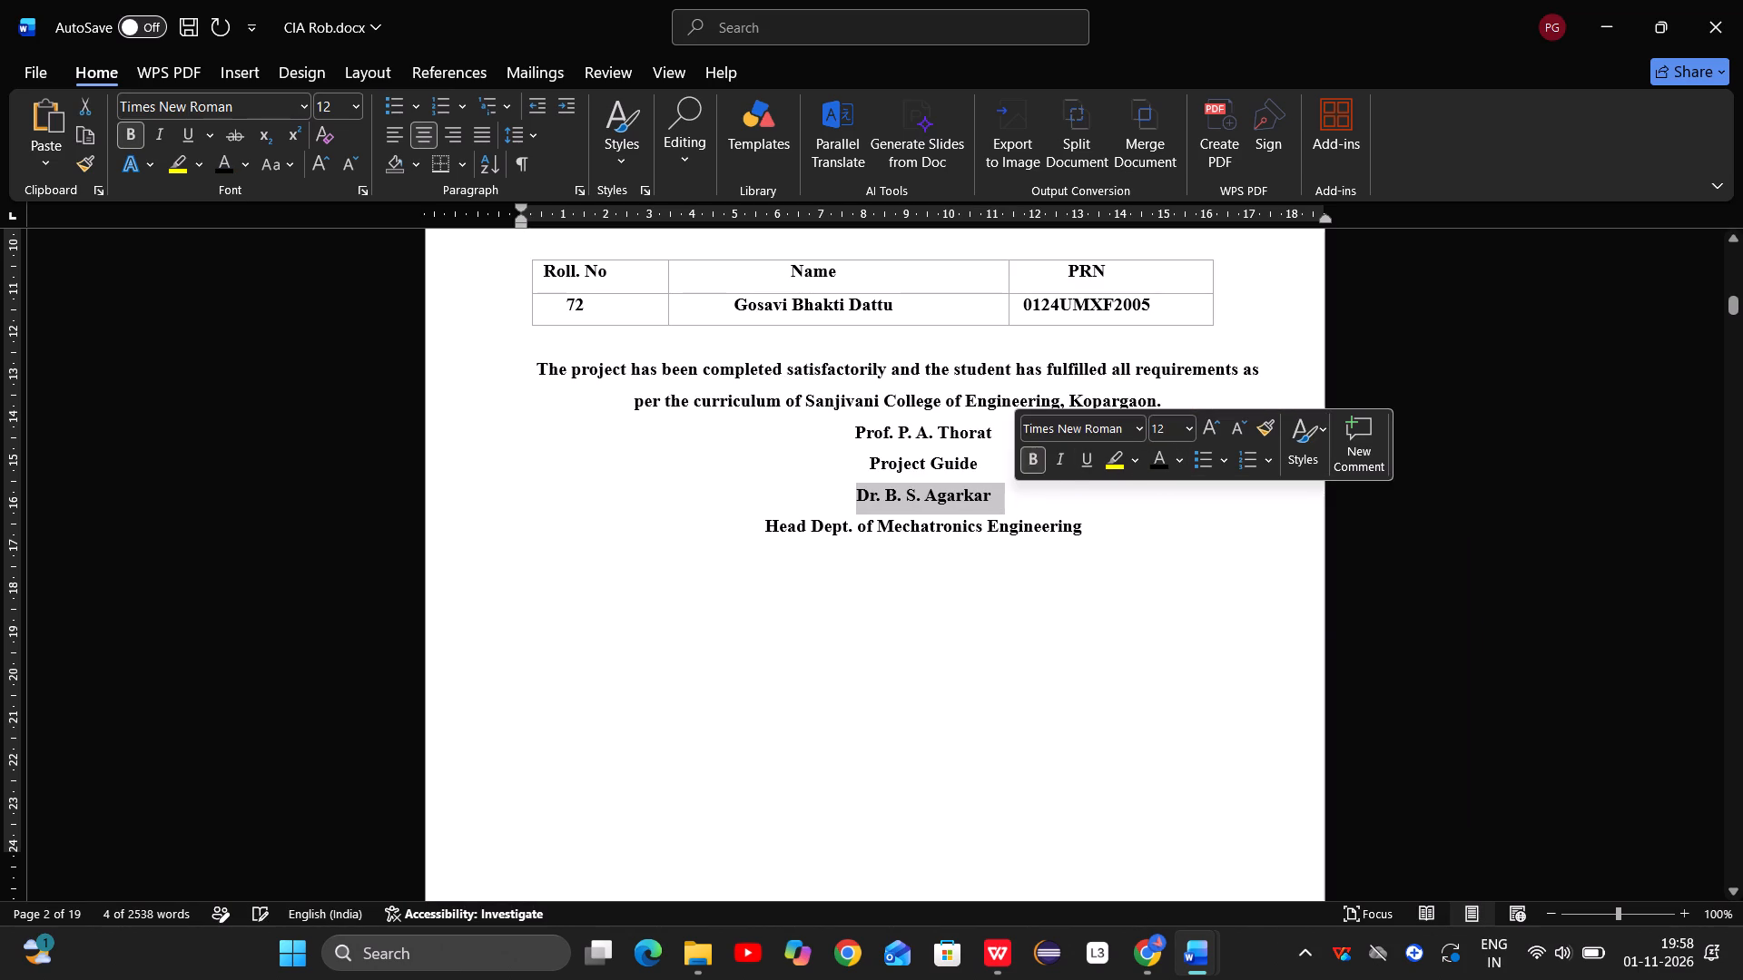
click(1048, 803)
Replace "Third" with "Final" before "Year Mechatronics Engineering Course" in the certificate text.
scroll(1048, 803, up, 1)
scroll(1048, 803, down, 1)
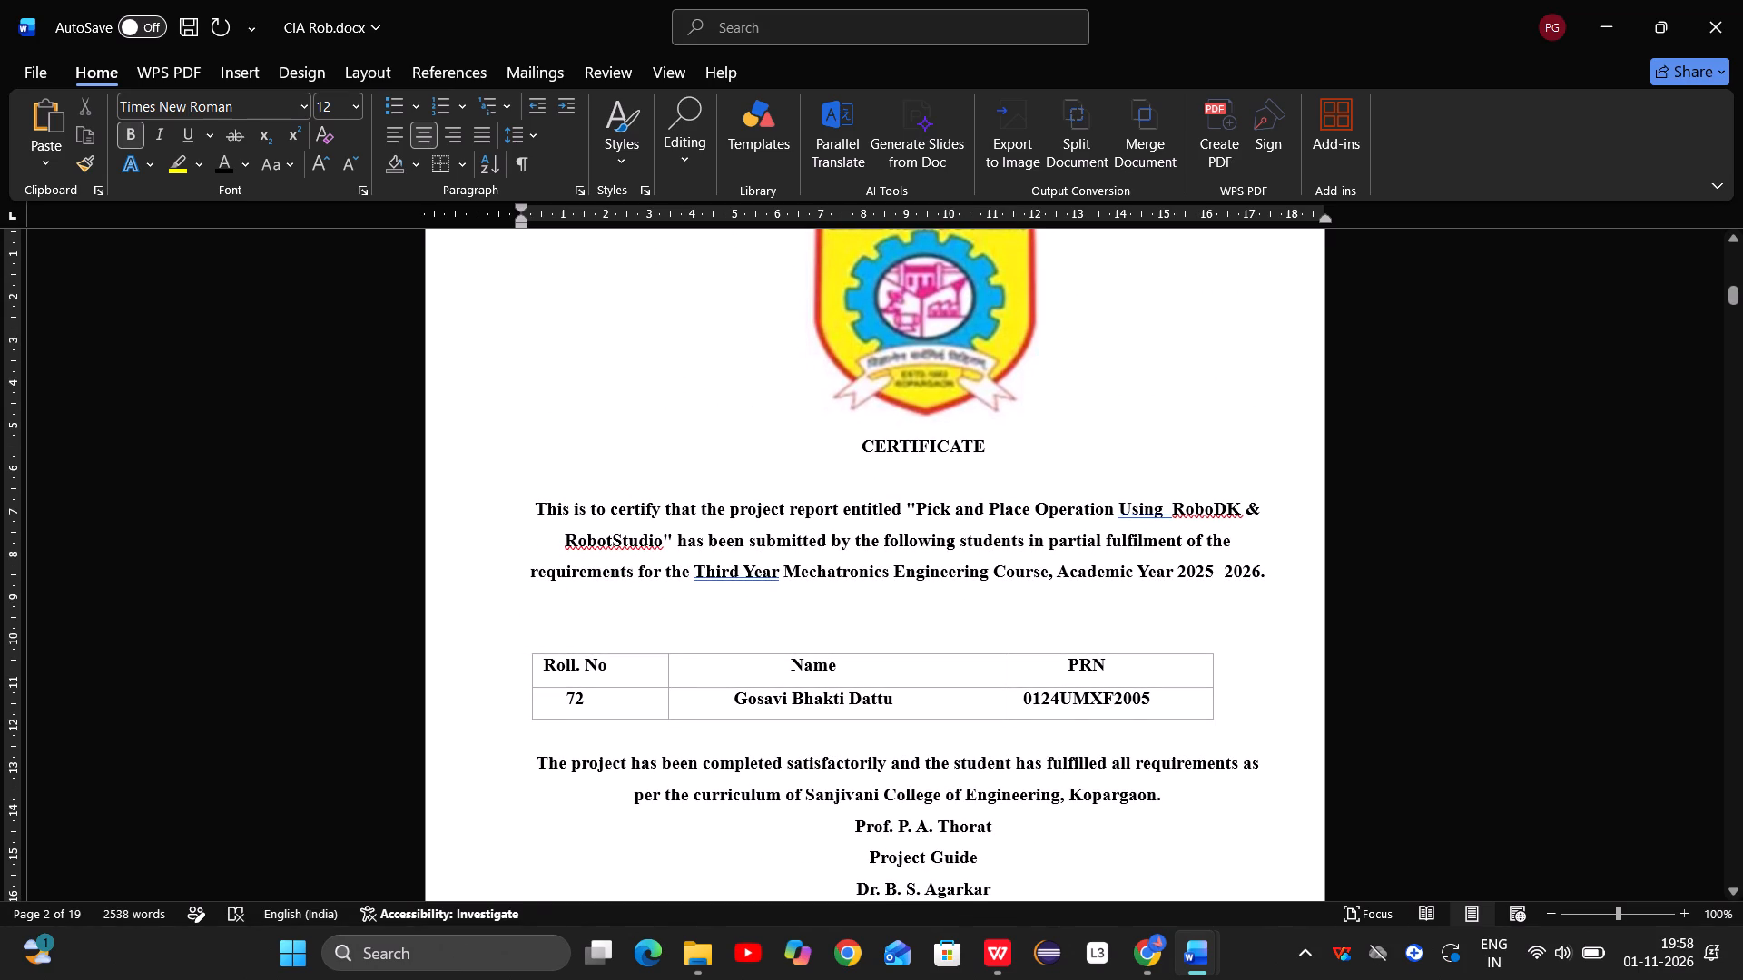
click(739, 569)
key(BackSpace)
key(BackSpace)
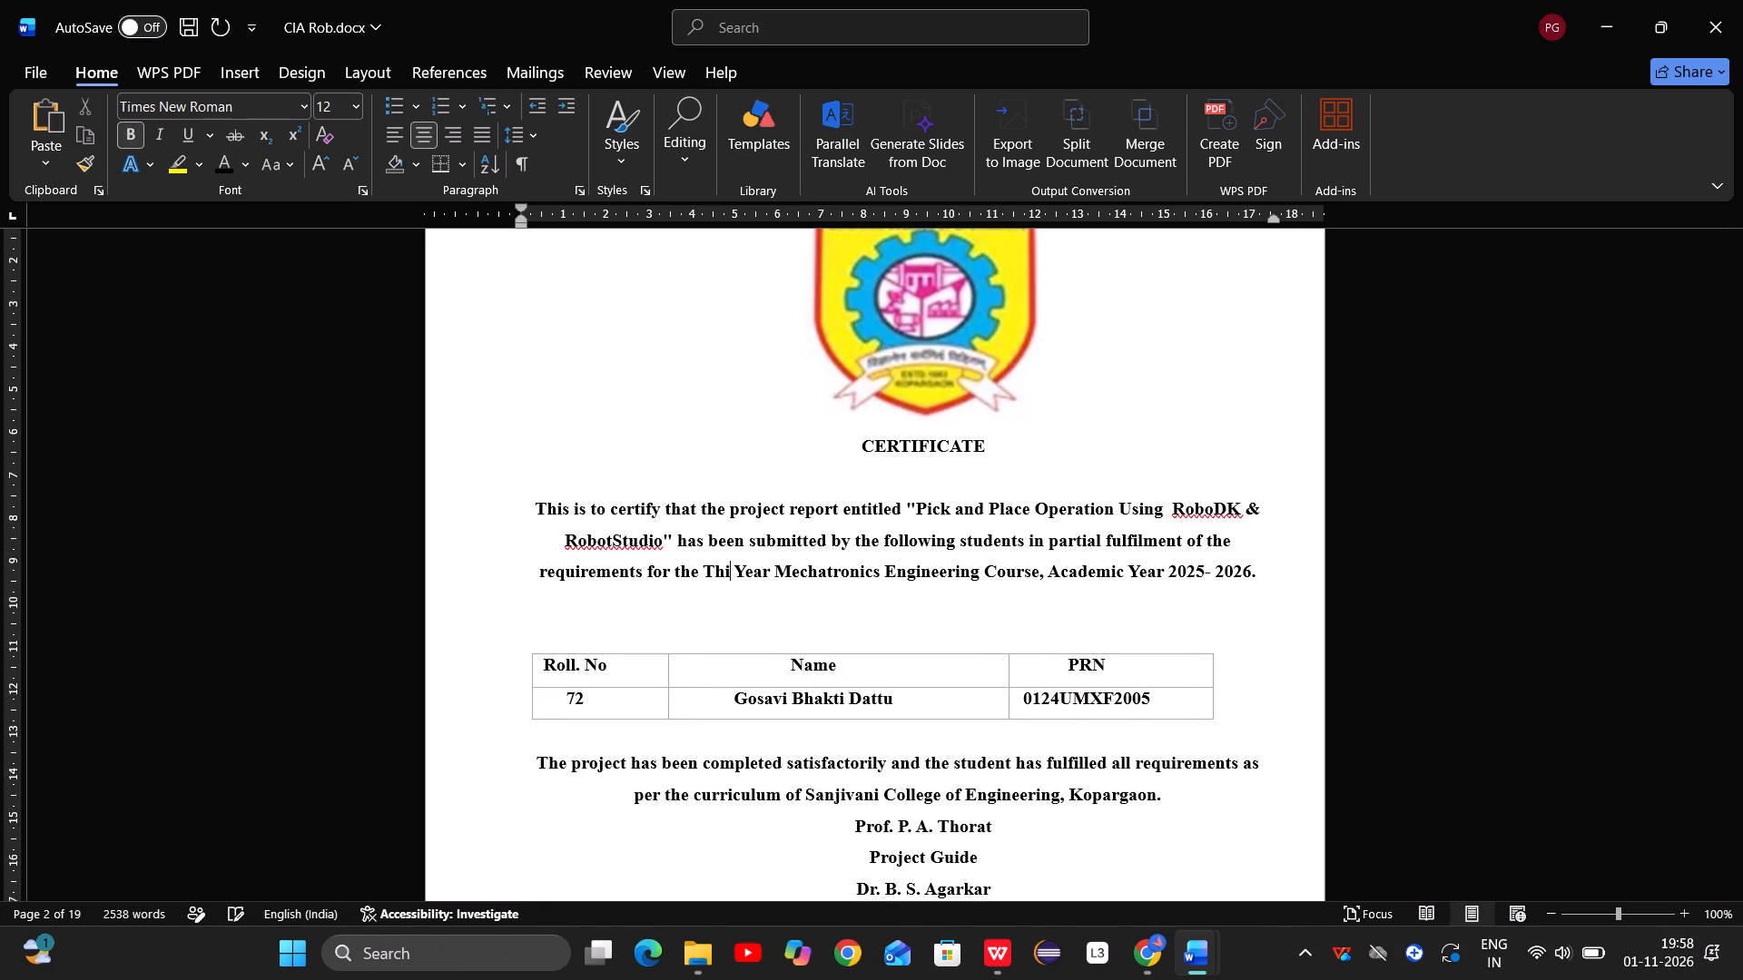
key(BackSpace)
key(BackSpace)
key(BackSpace)
text(Final)
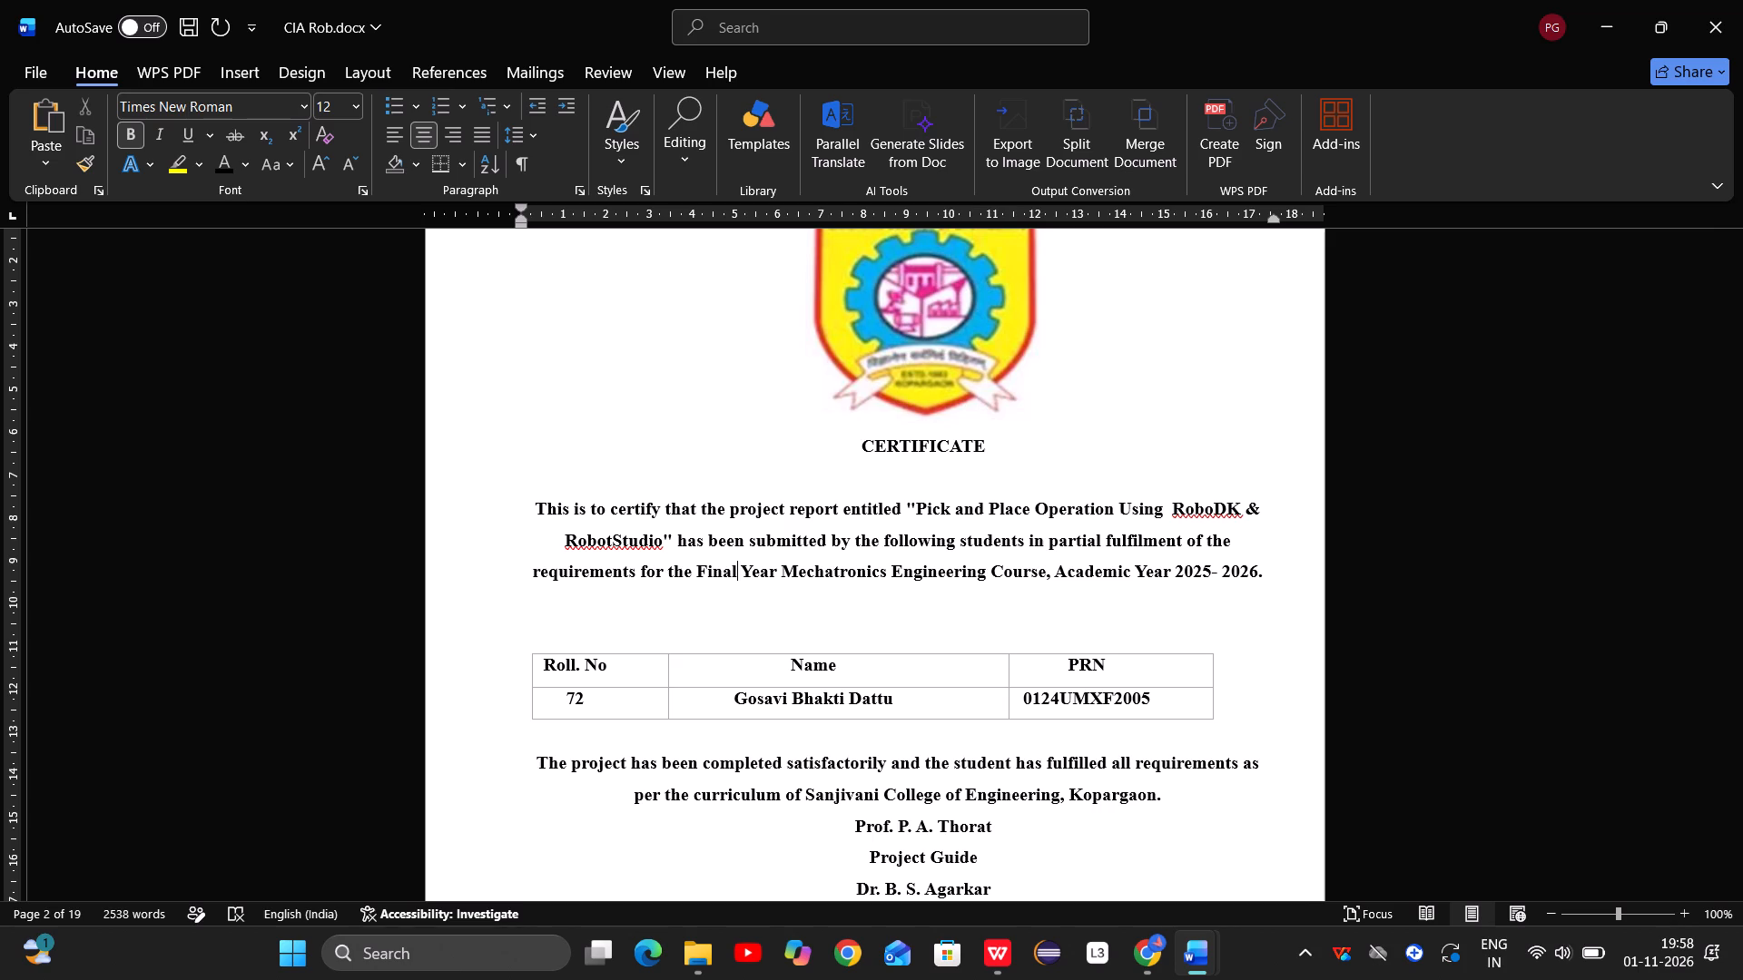
Change the academic year in the certificate text to 2026- 2027.
click(1206, 572)
key(BackSpace)
key(6)
click(1260, 568)
key(BackSpace)
key(7)
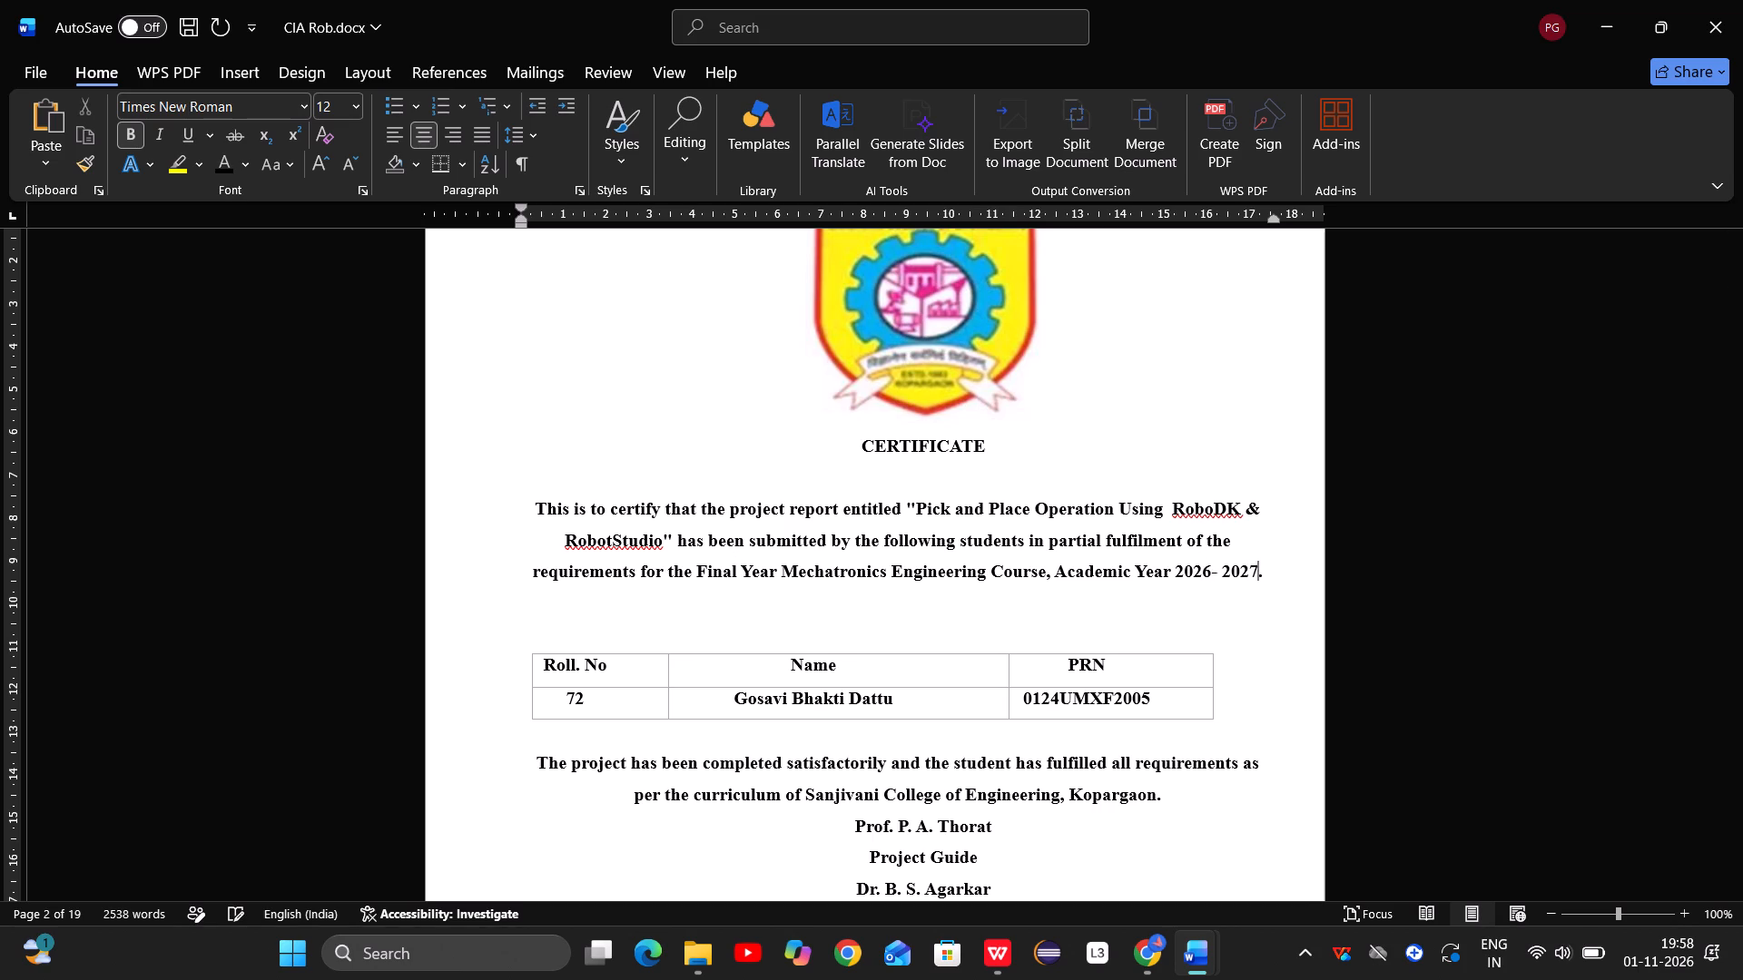
Review the report from the cover page through the later pages, ending with a zoomed-out multi-page overview.
scroll(1260, 568, up, 3)
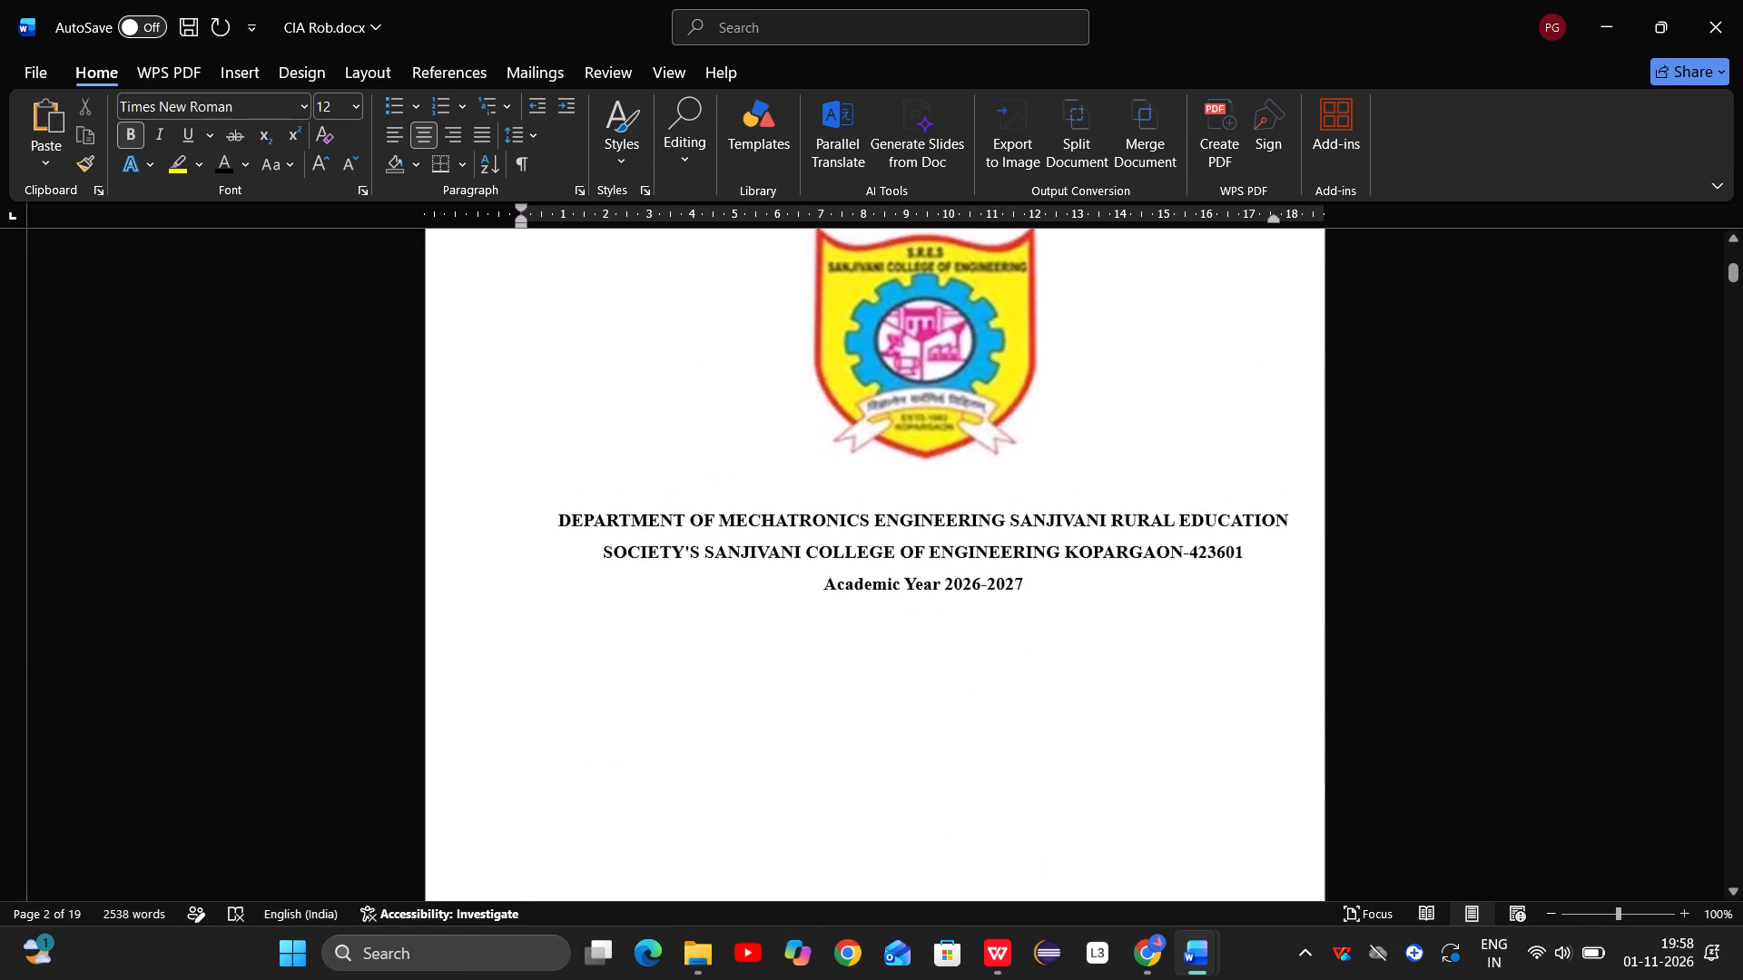
scroll(1260, 568, up, 2)
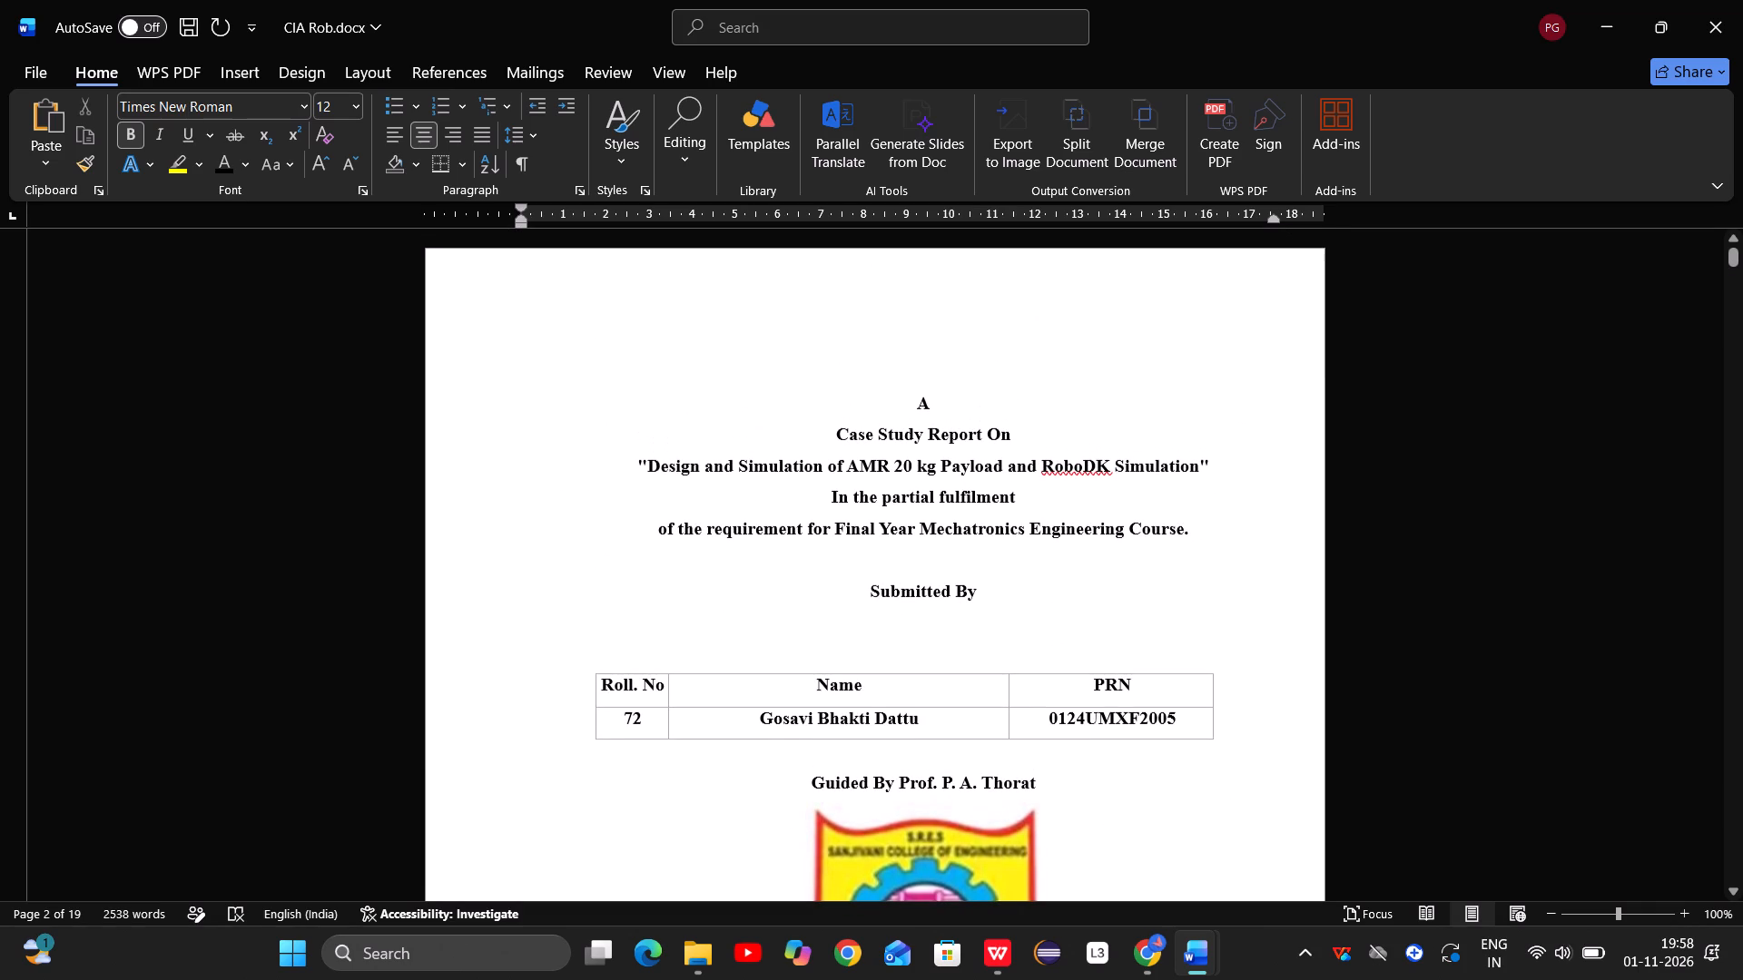
scroll(1260, 568, down, 7)
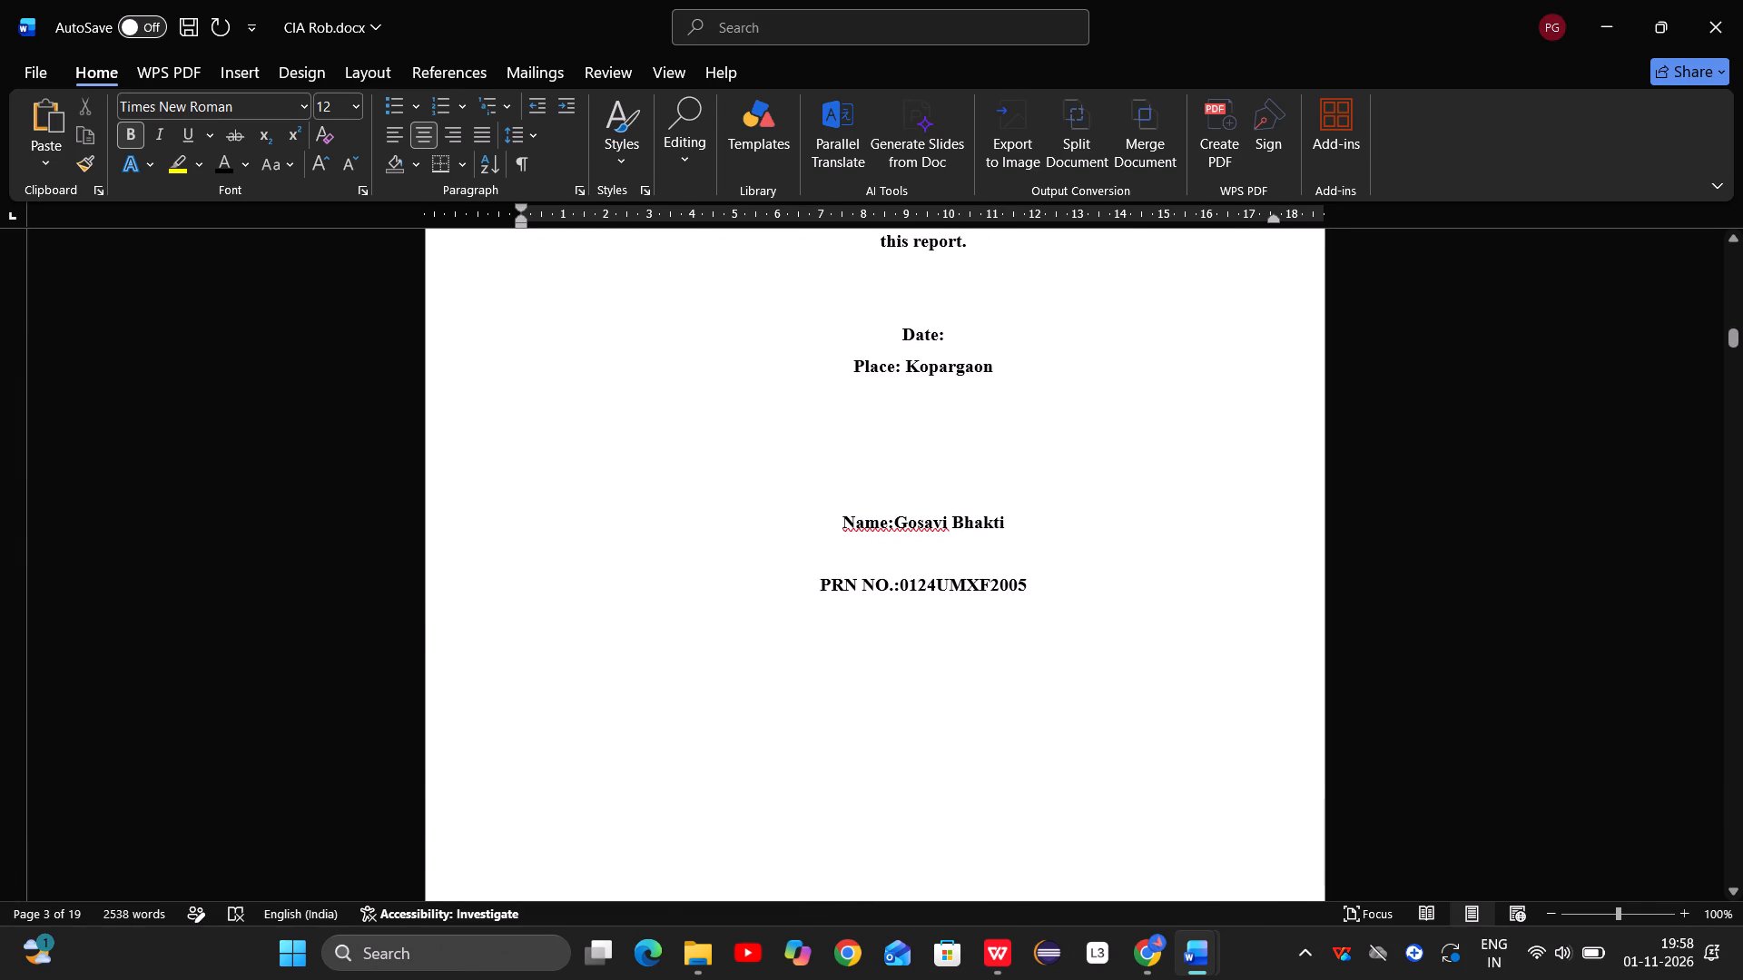
scroll(1260, 568, down, 5)
ctrl+scroll(1260, 568, down, 3)
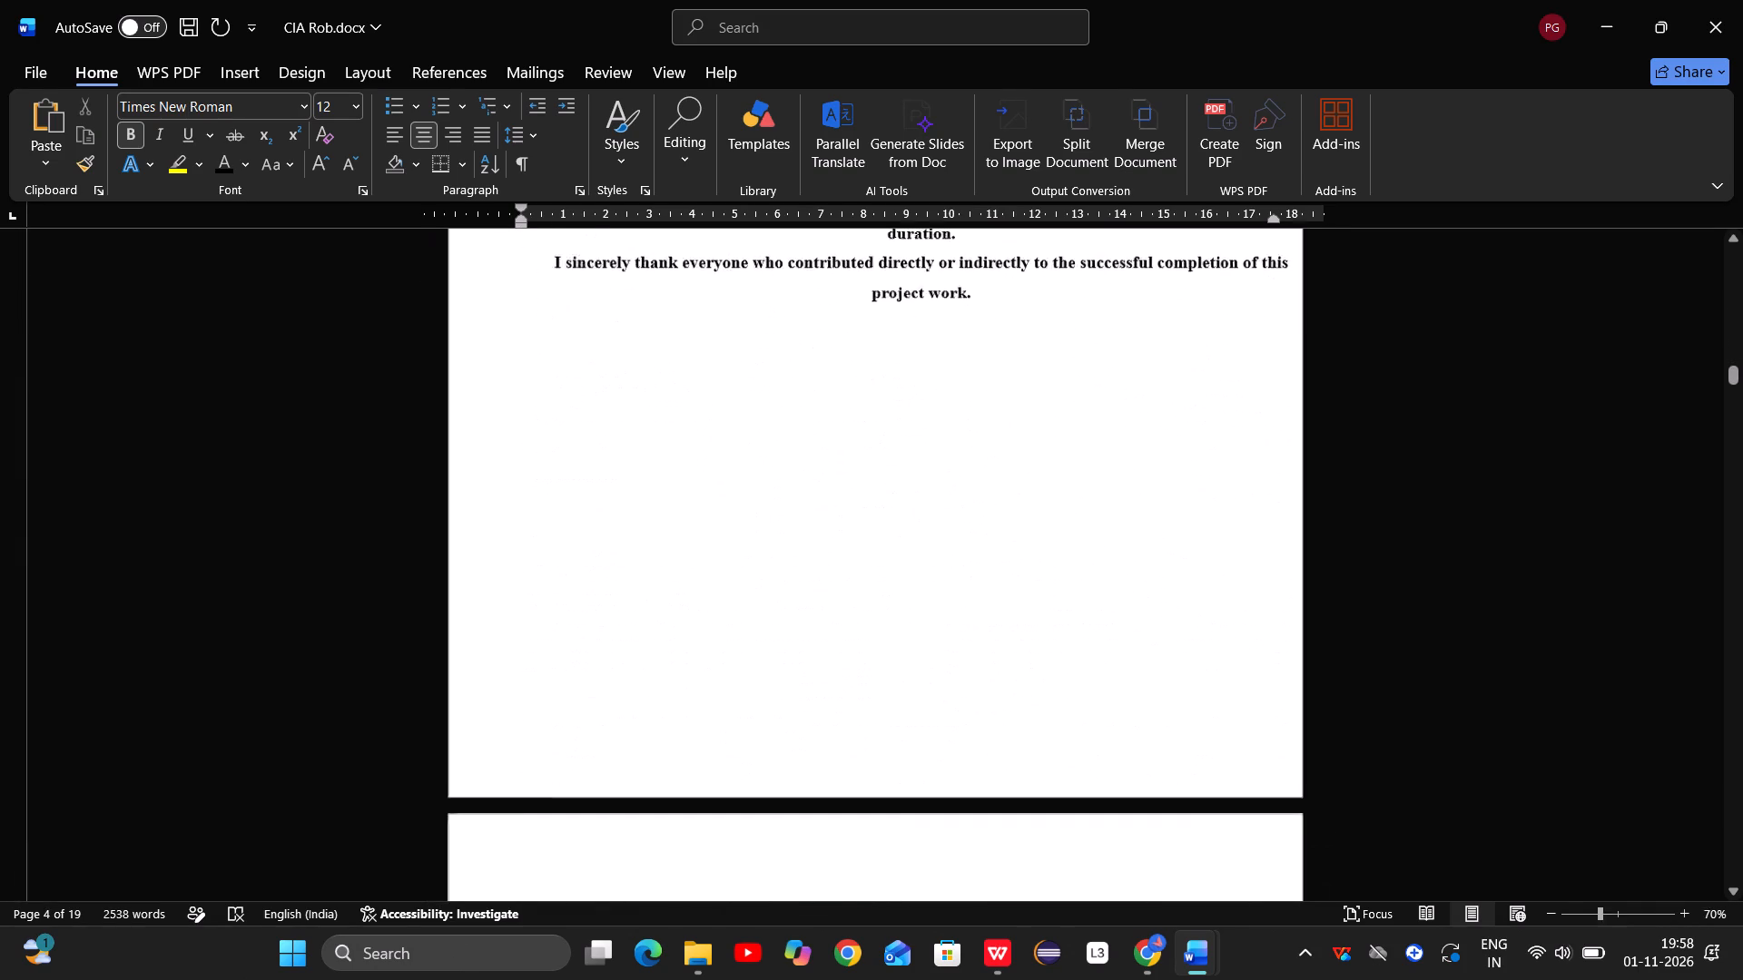
ctrl+scroll(1260, 568, down, 4)
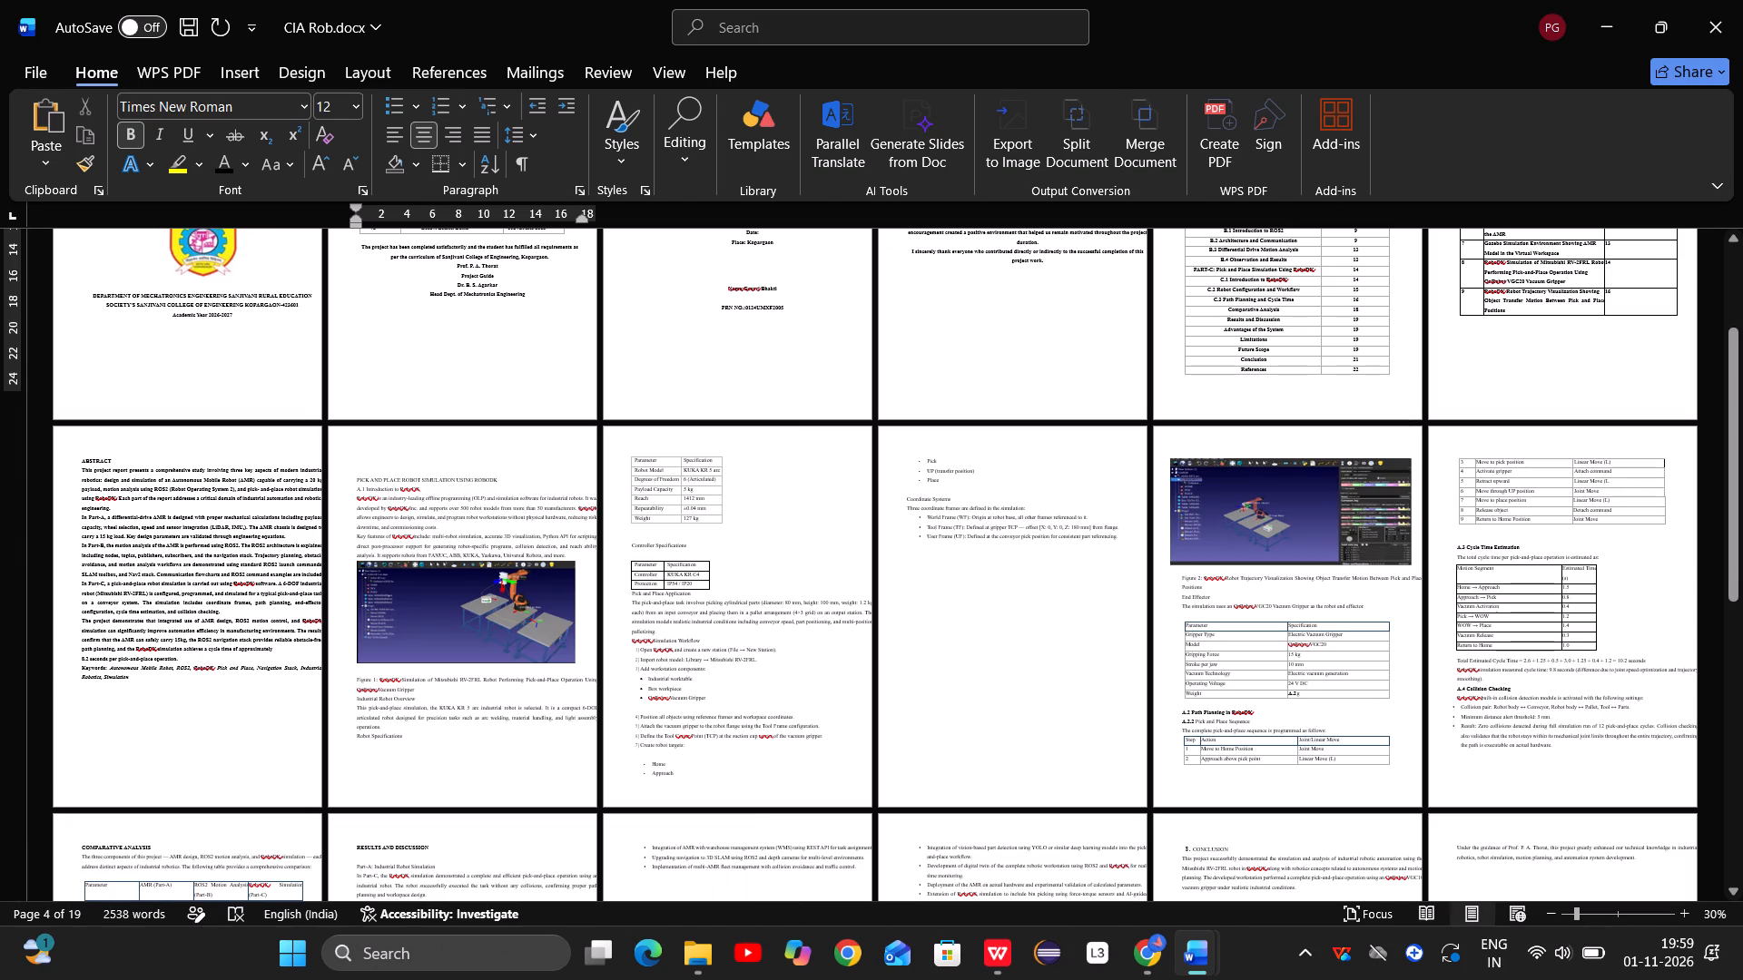
Review the report's front pages, reading the certificate and declaration text.
scroll(1336, 596, up, 1)
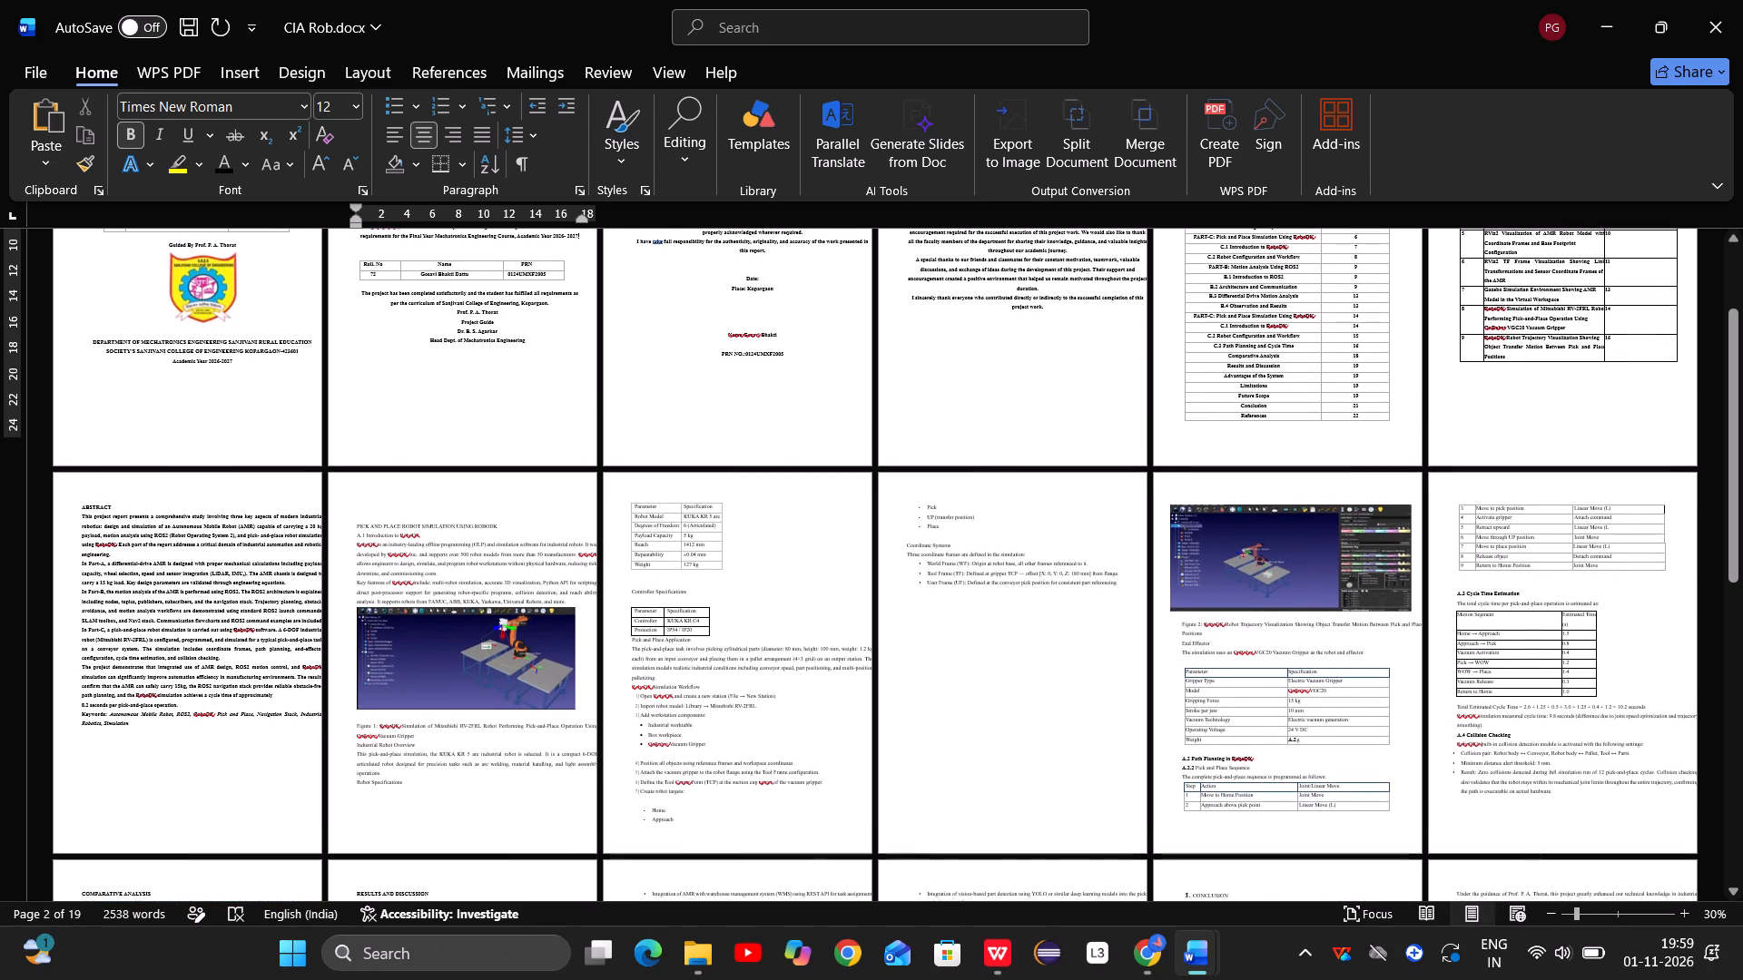
scroll(829, 580, up, 3)
scroll(754, 426, left, 1)
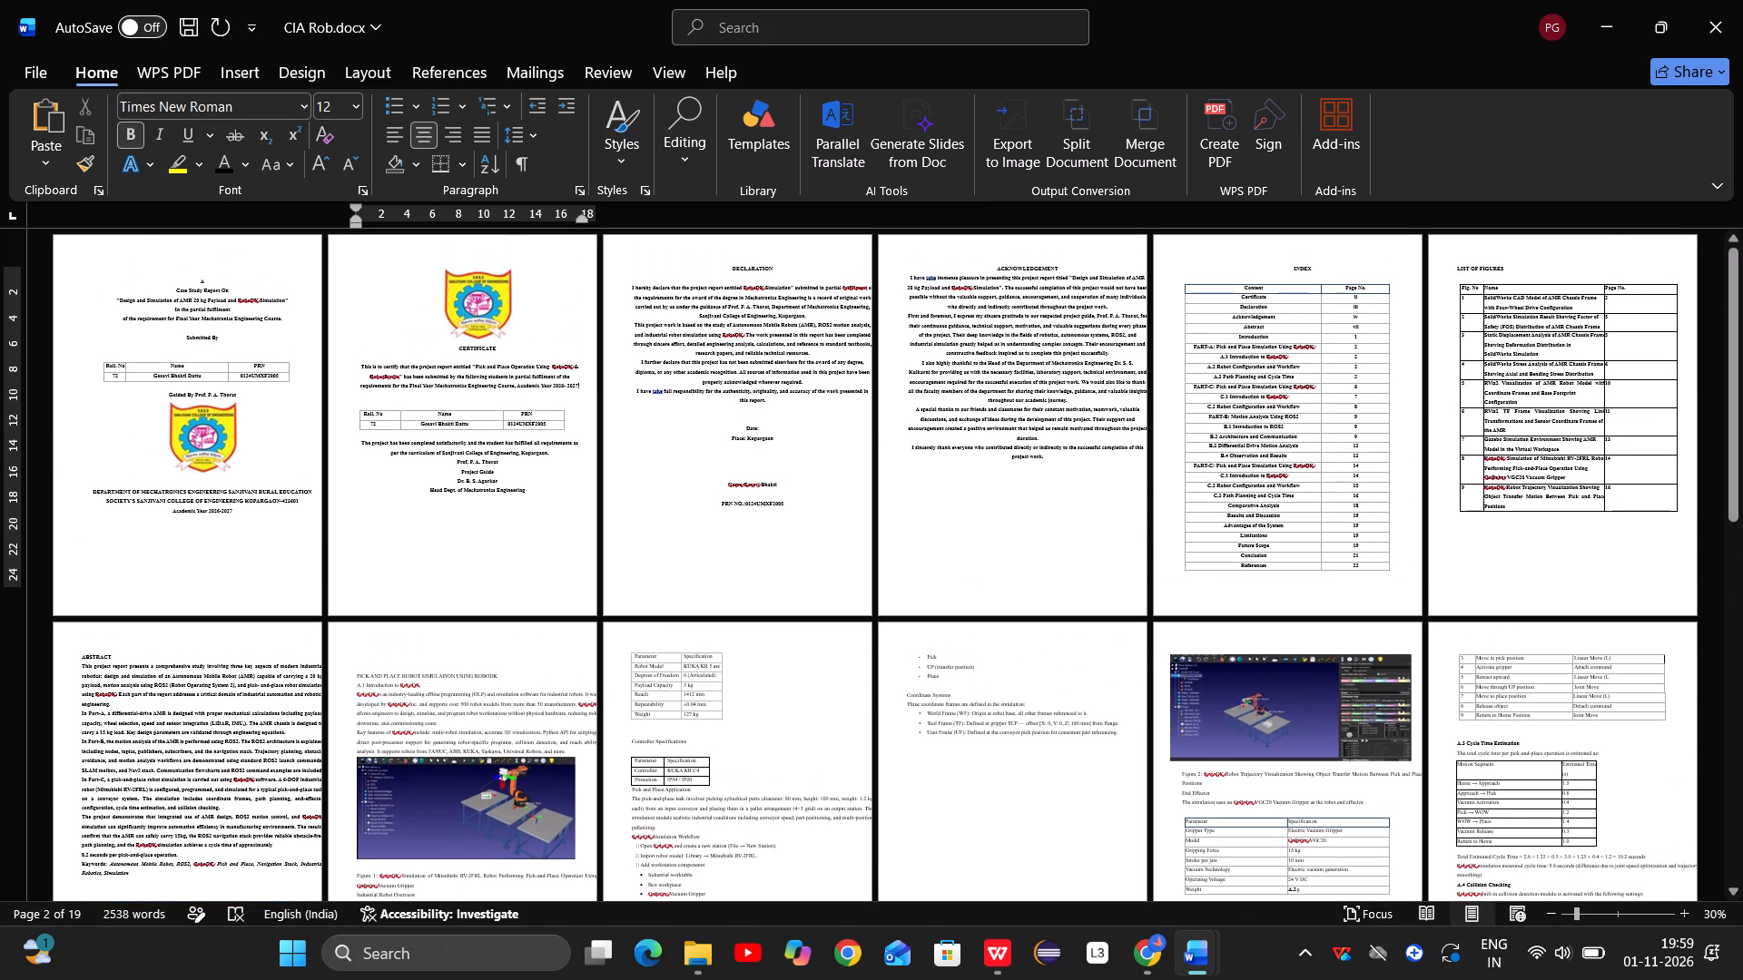
ctrl+scroll(754, 426, up, 11)
scroll(754, 426, up, 1)
scroll(754, 426, down, 2)
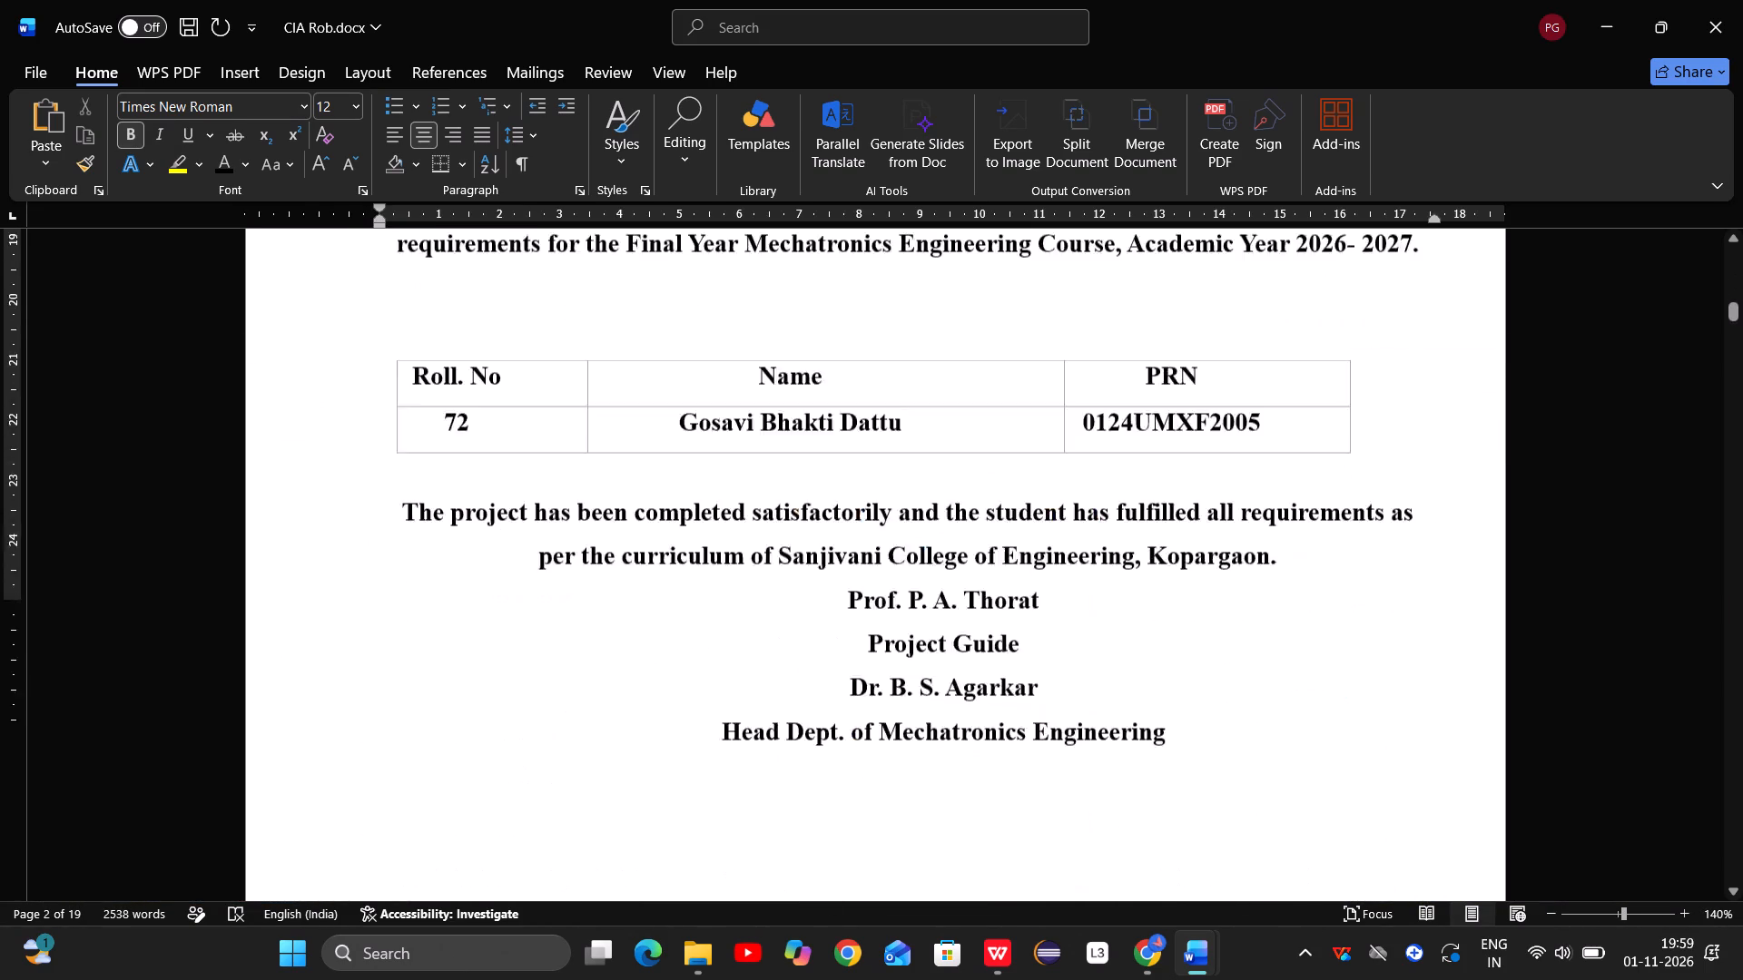
scroll(754, 426, down, 5)
scroll(754, 426, up, 2)
scroll(754, 426, down, 1)
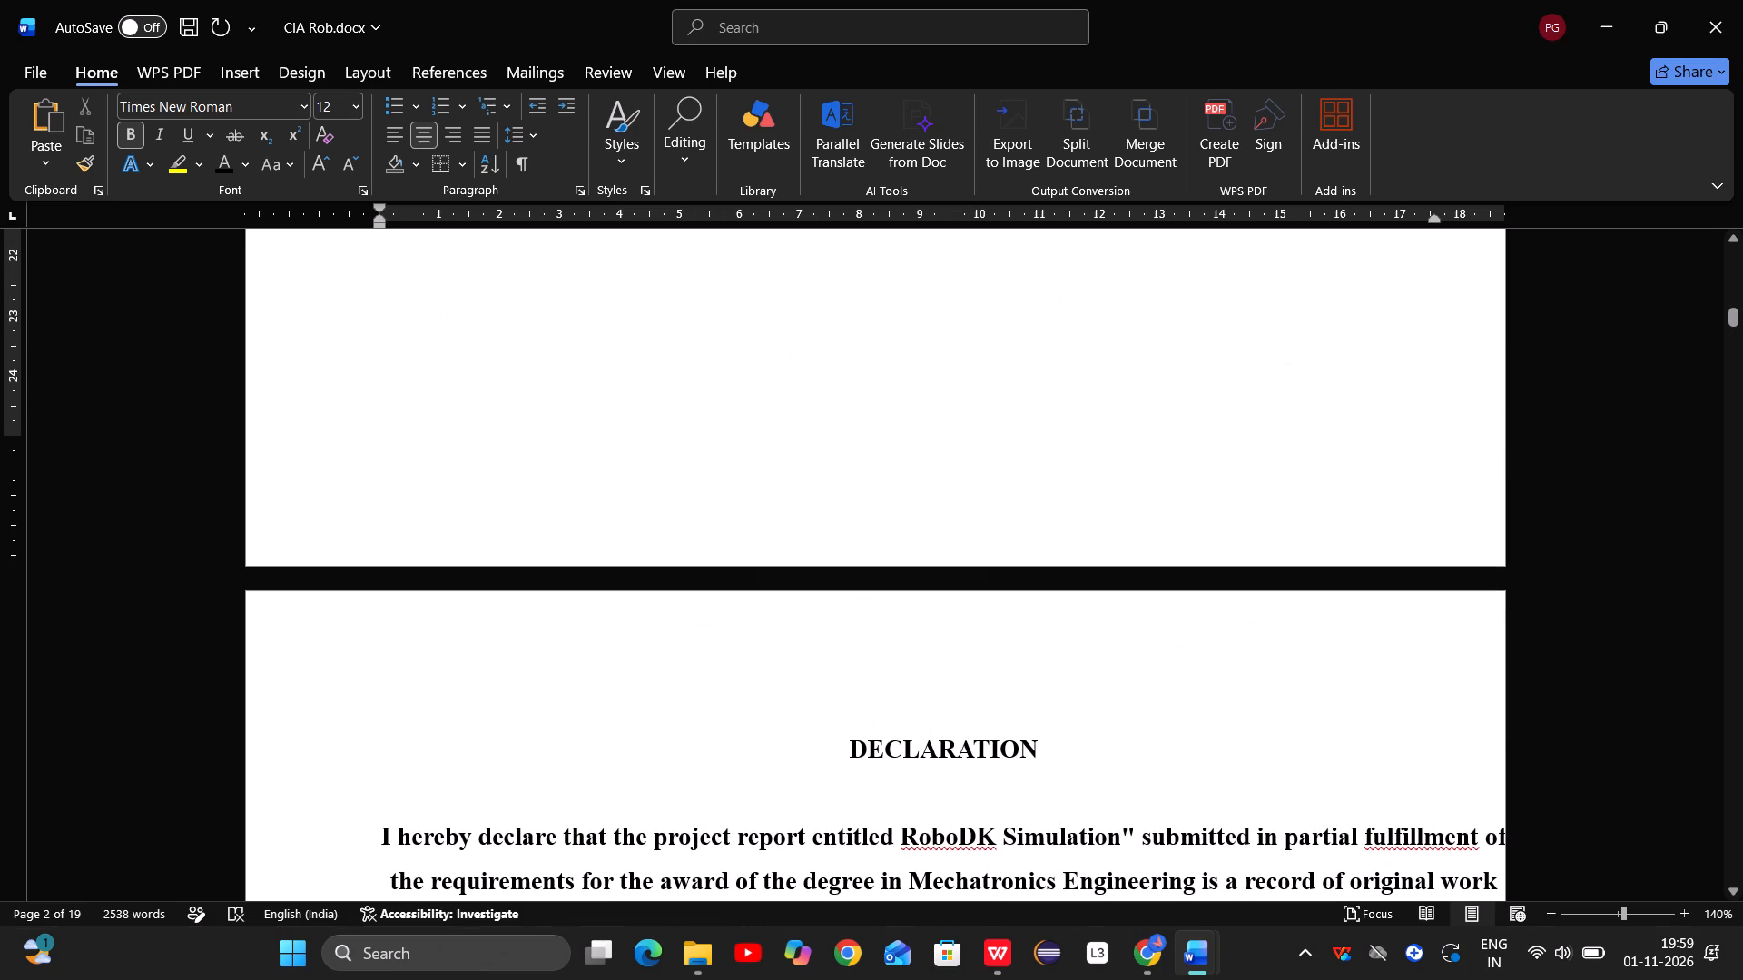
scroll(843, 635, down, 2)
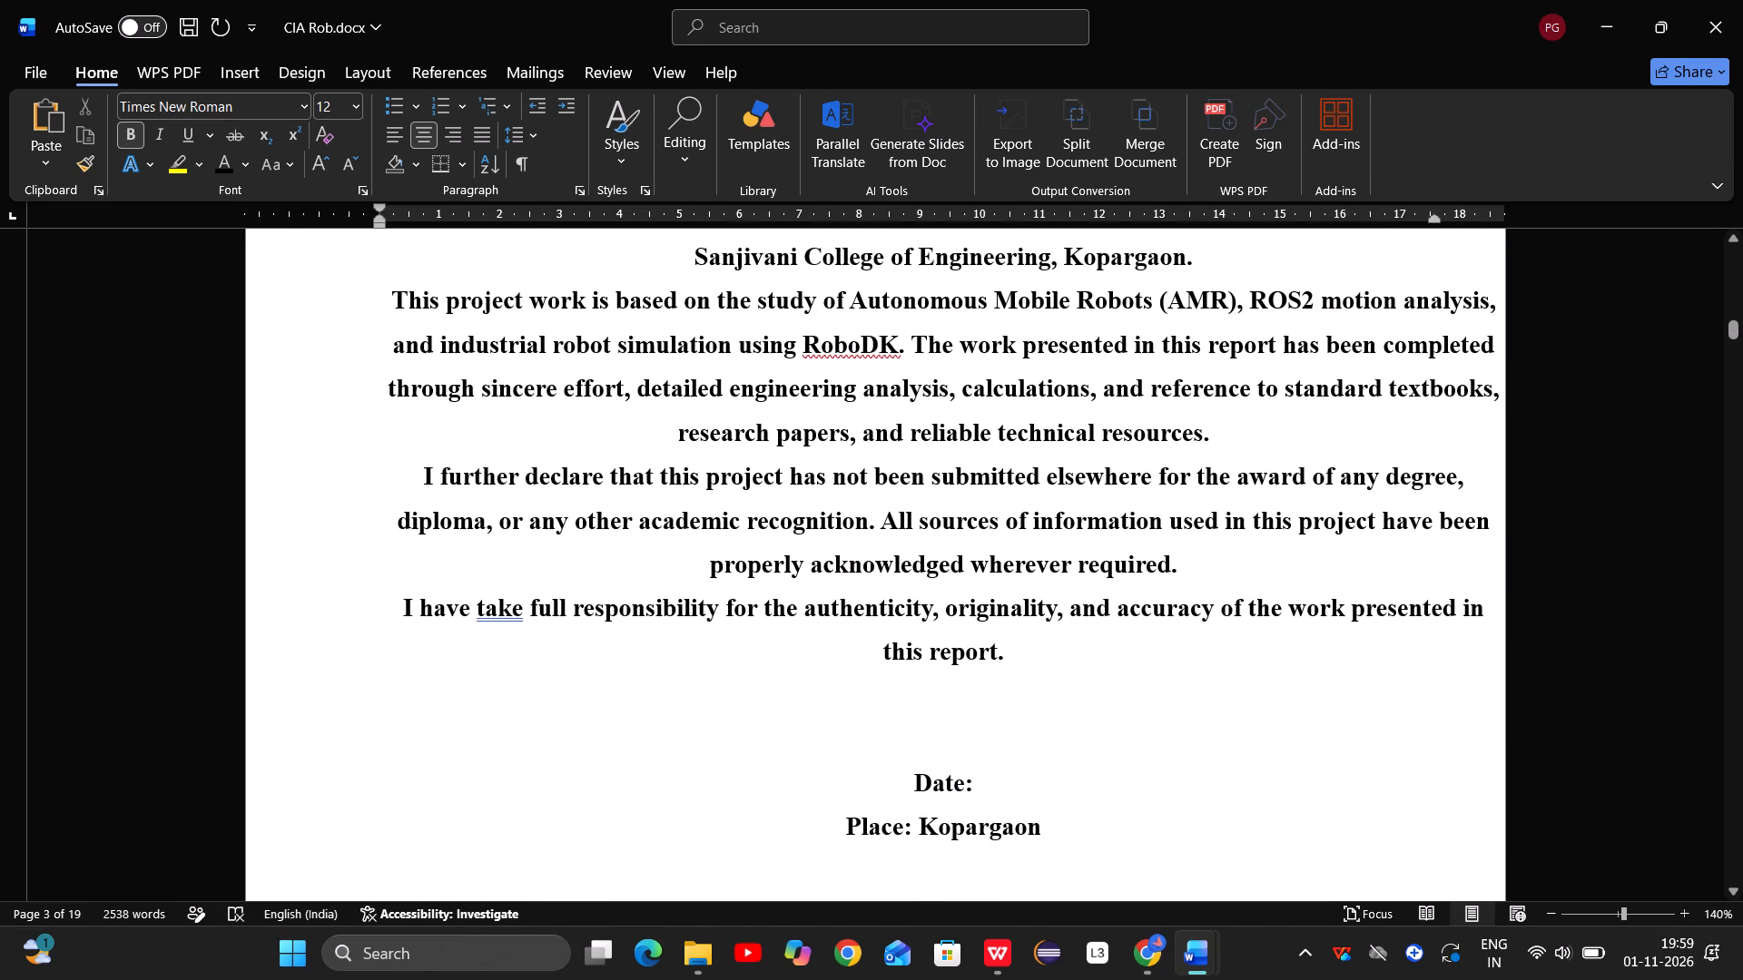
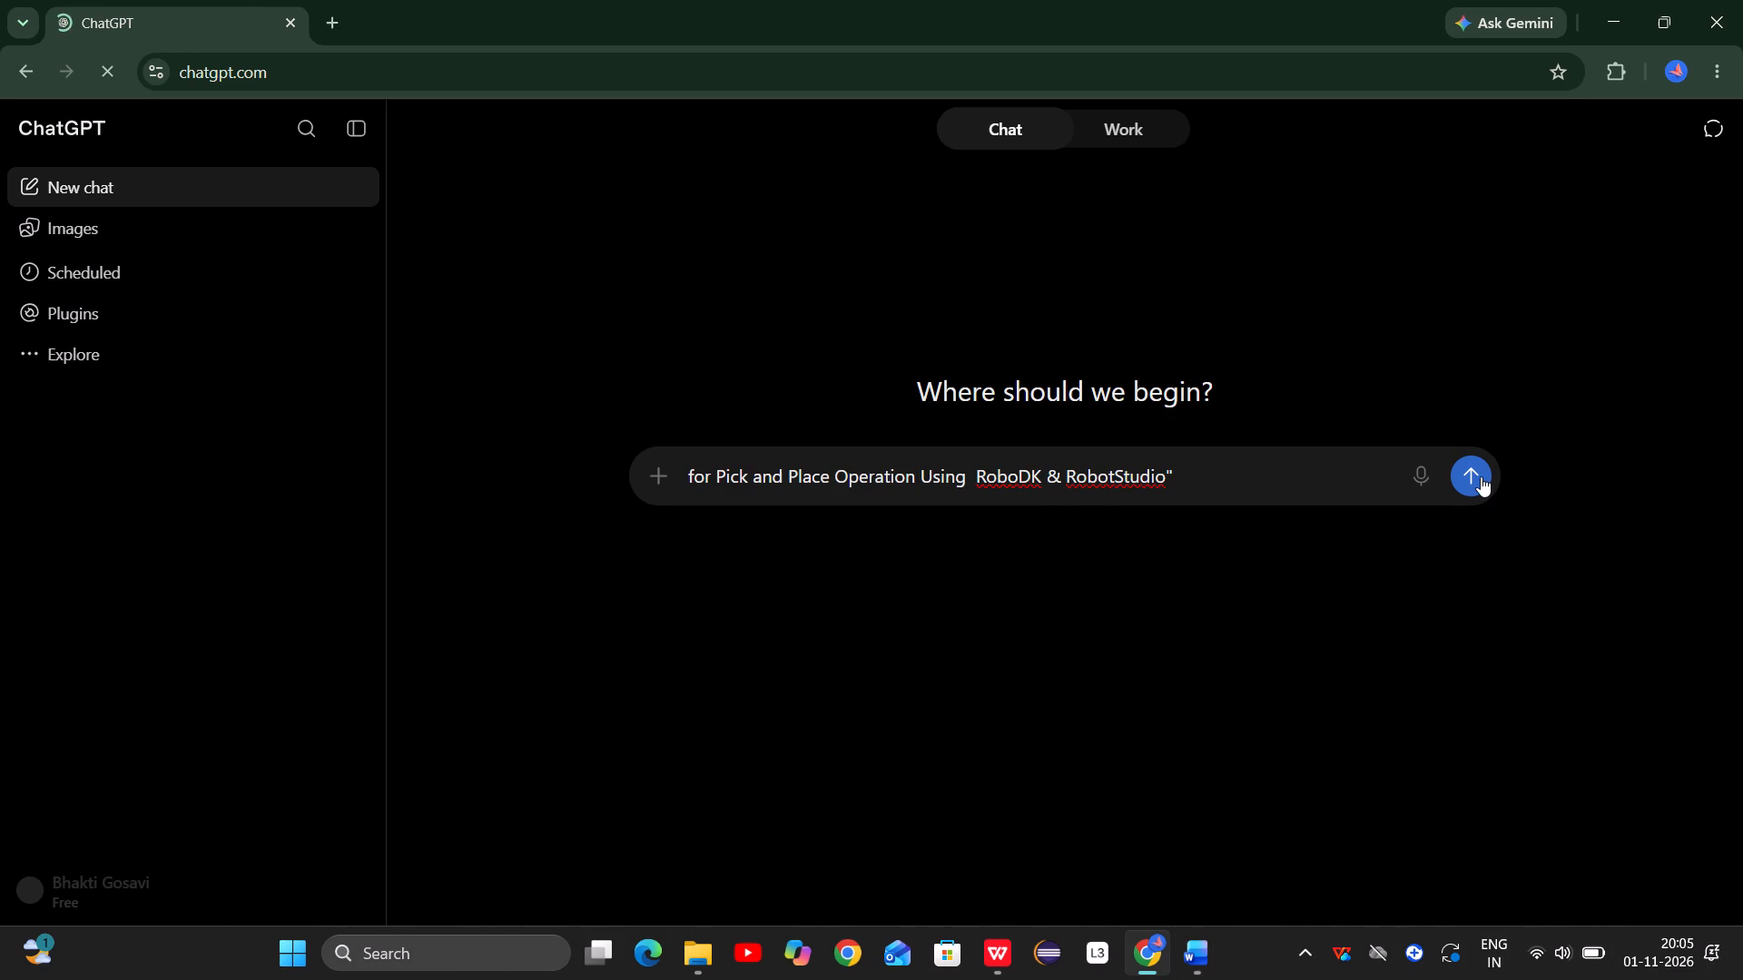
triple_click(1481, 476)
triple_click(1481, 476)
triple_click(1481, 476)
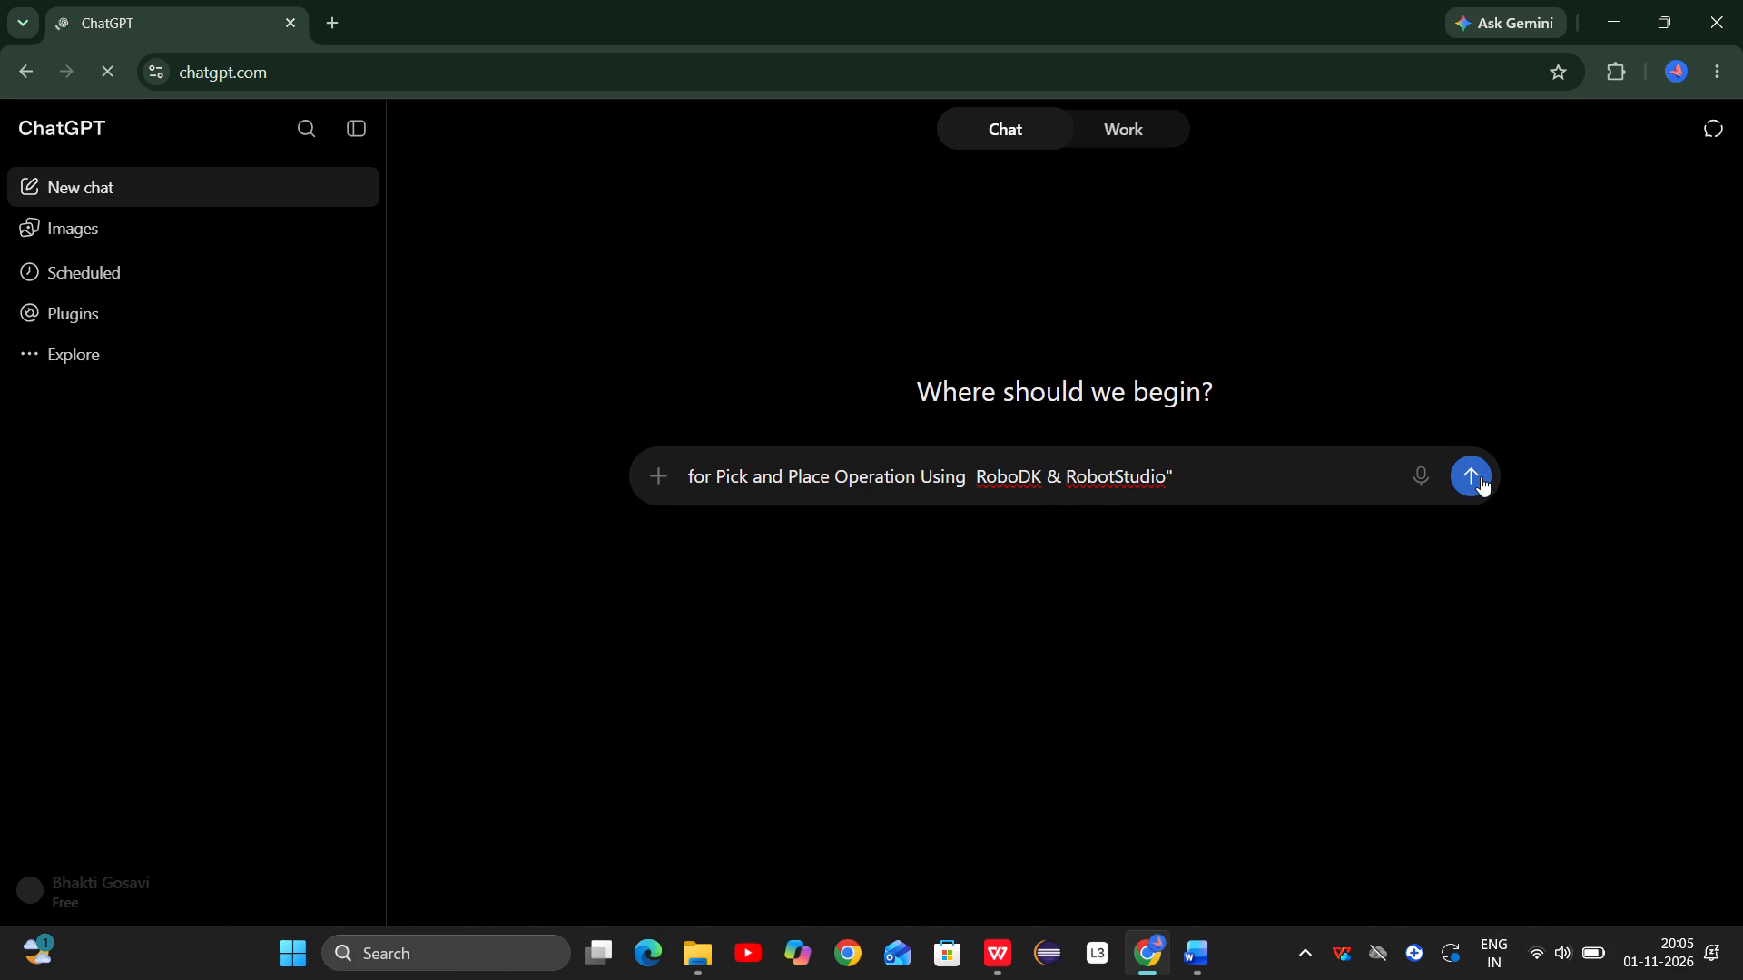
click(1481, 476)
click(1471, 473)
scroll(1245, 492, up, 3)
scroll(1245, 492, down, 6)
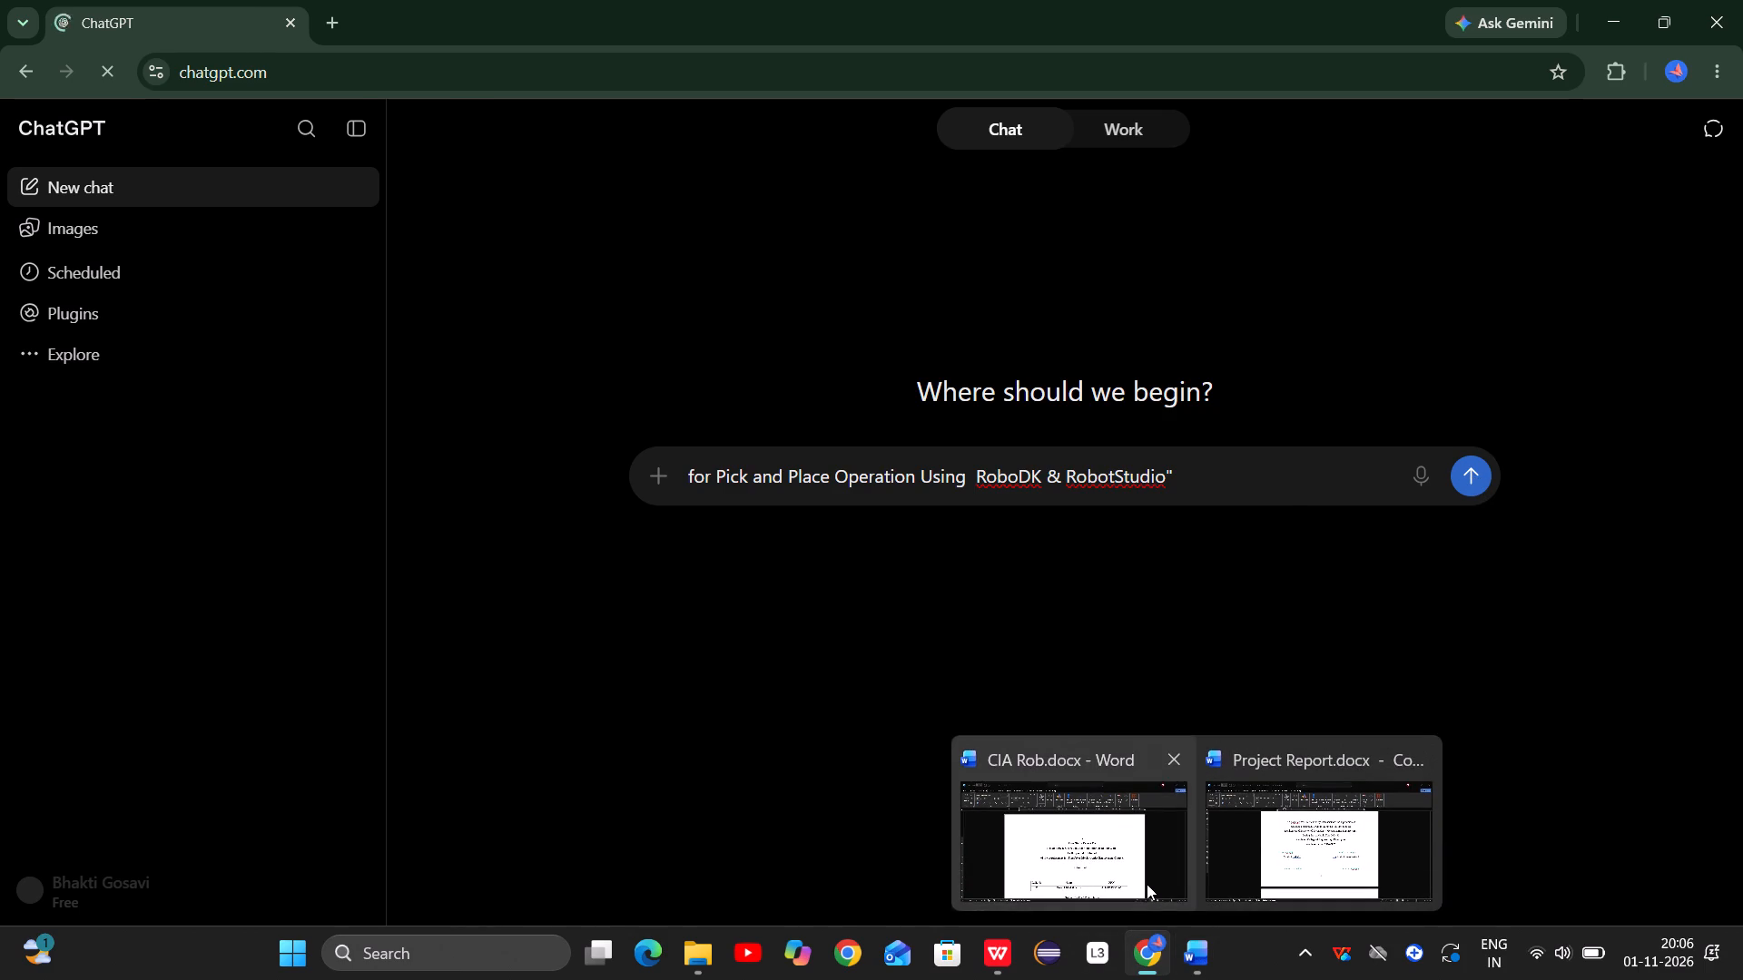
Switch to CIA Rob.docx in Word and move the certificate page's student table up, closer beneath the certification paragraph.
click(1147, 884)
click(1029, 650)
scroll(1029, 650, down, 2)
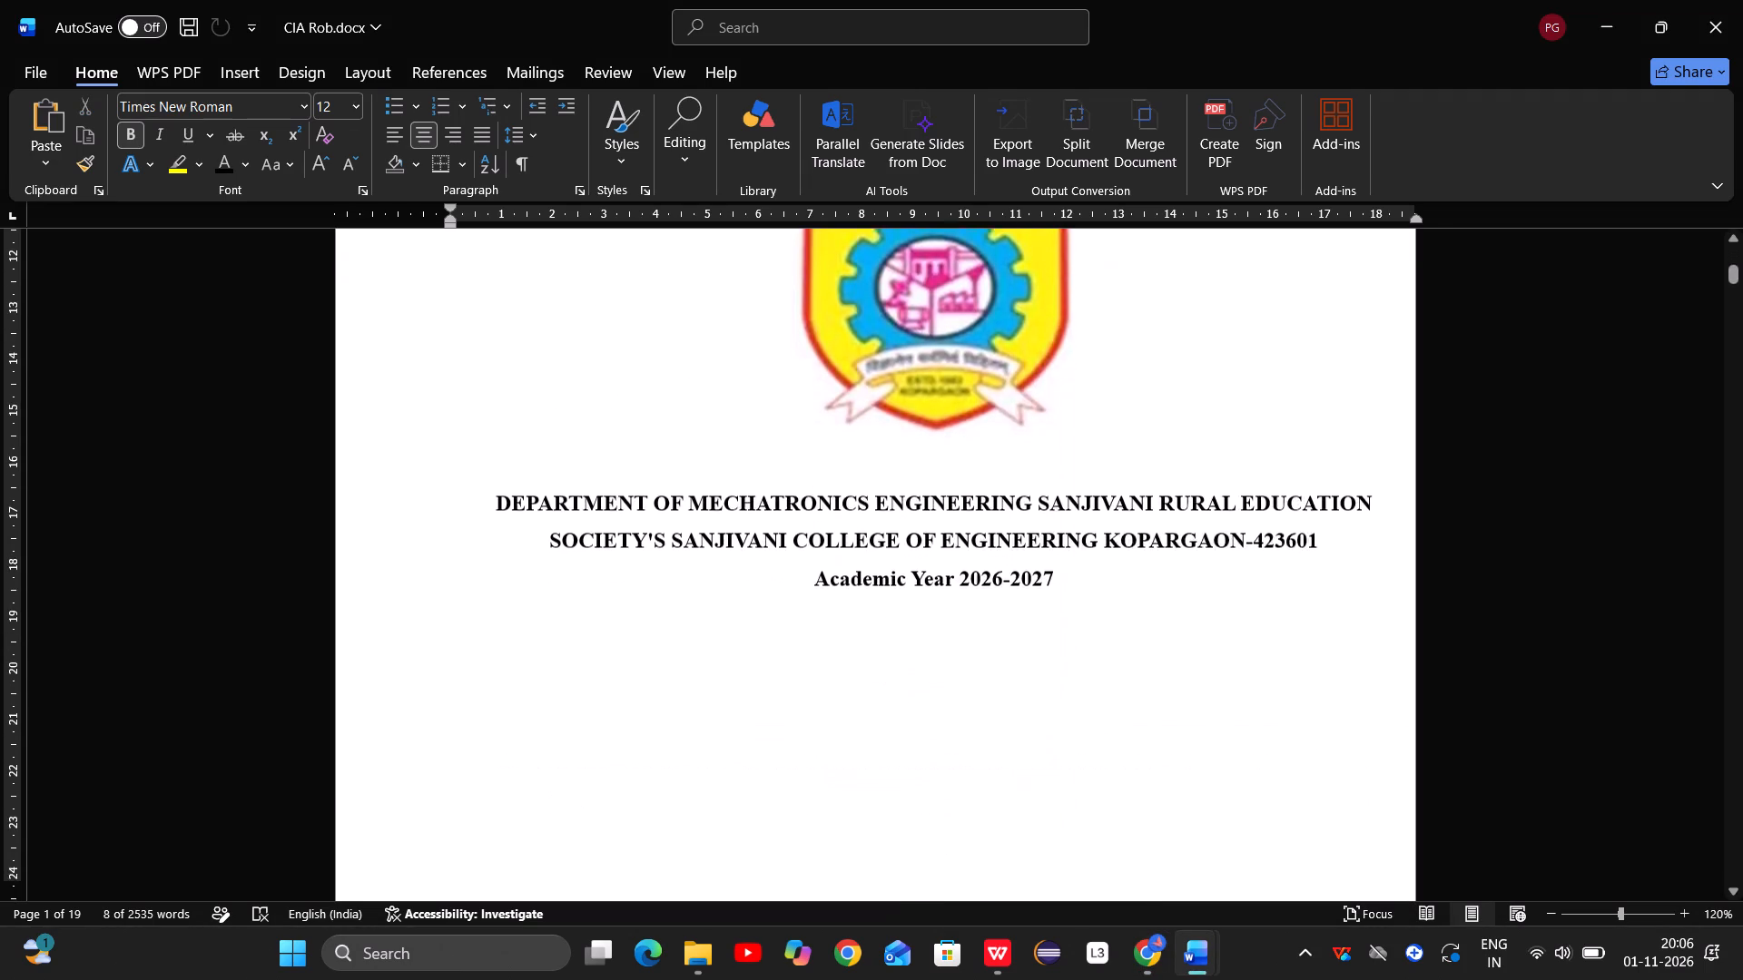
scroll(1029, 650, down, 1)
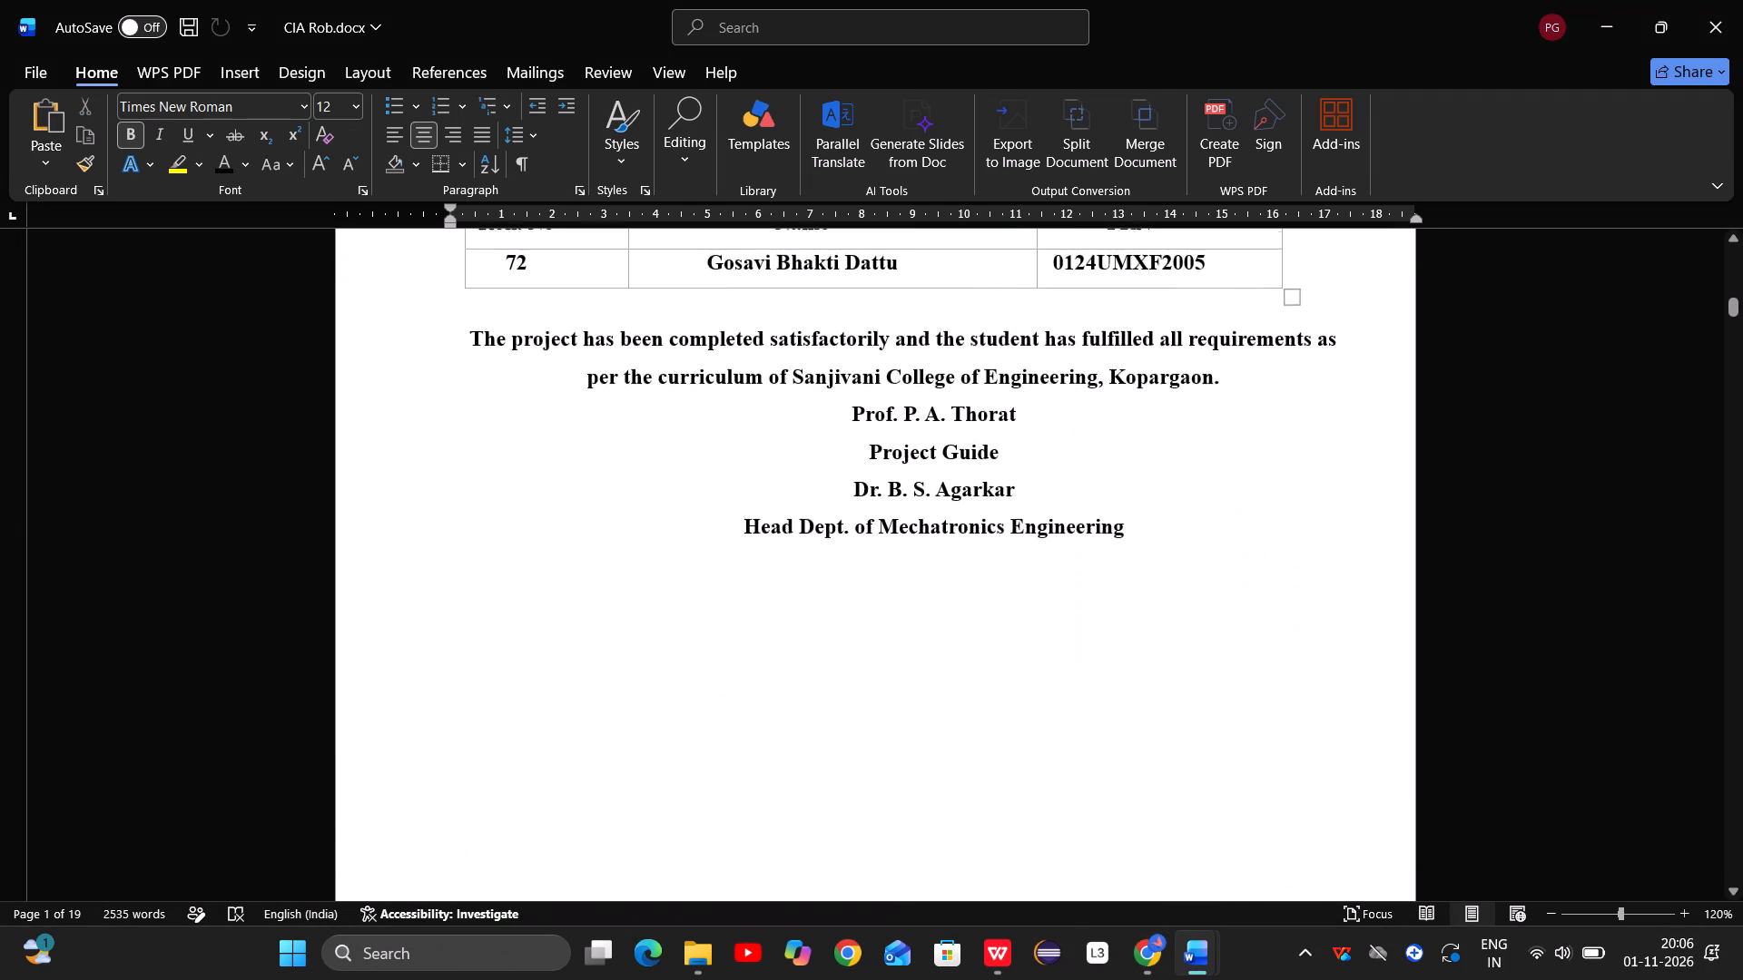
scroll(1029, 650, up, 1)
scroll(1029, 650, down, 1)
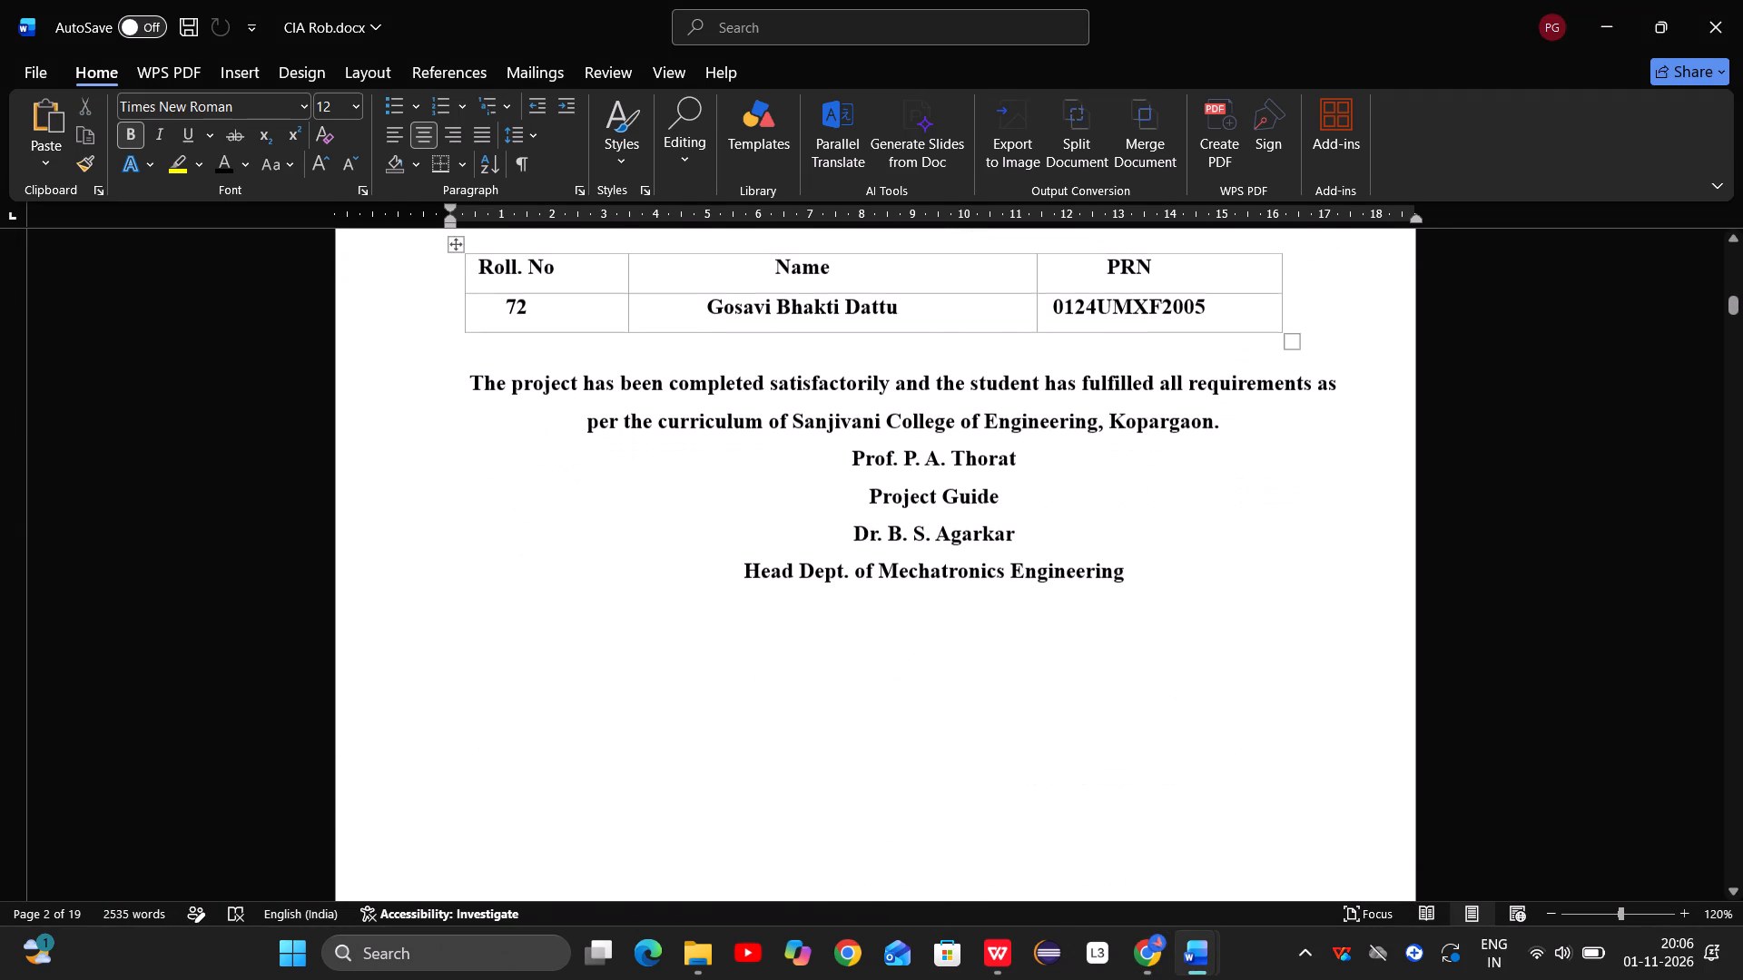
scroll(1055, 596, up, 1)
scroll(1084, 718, up, 1)
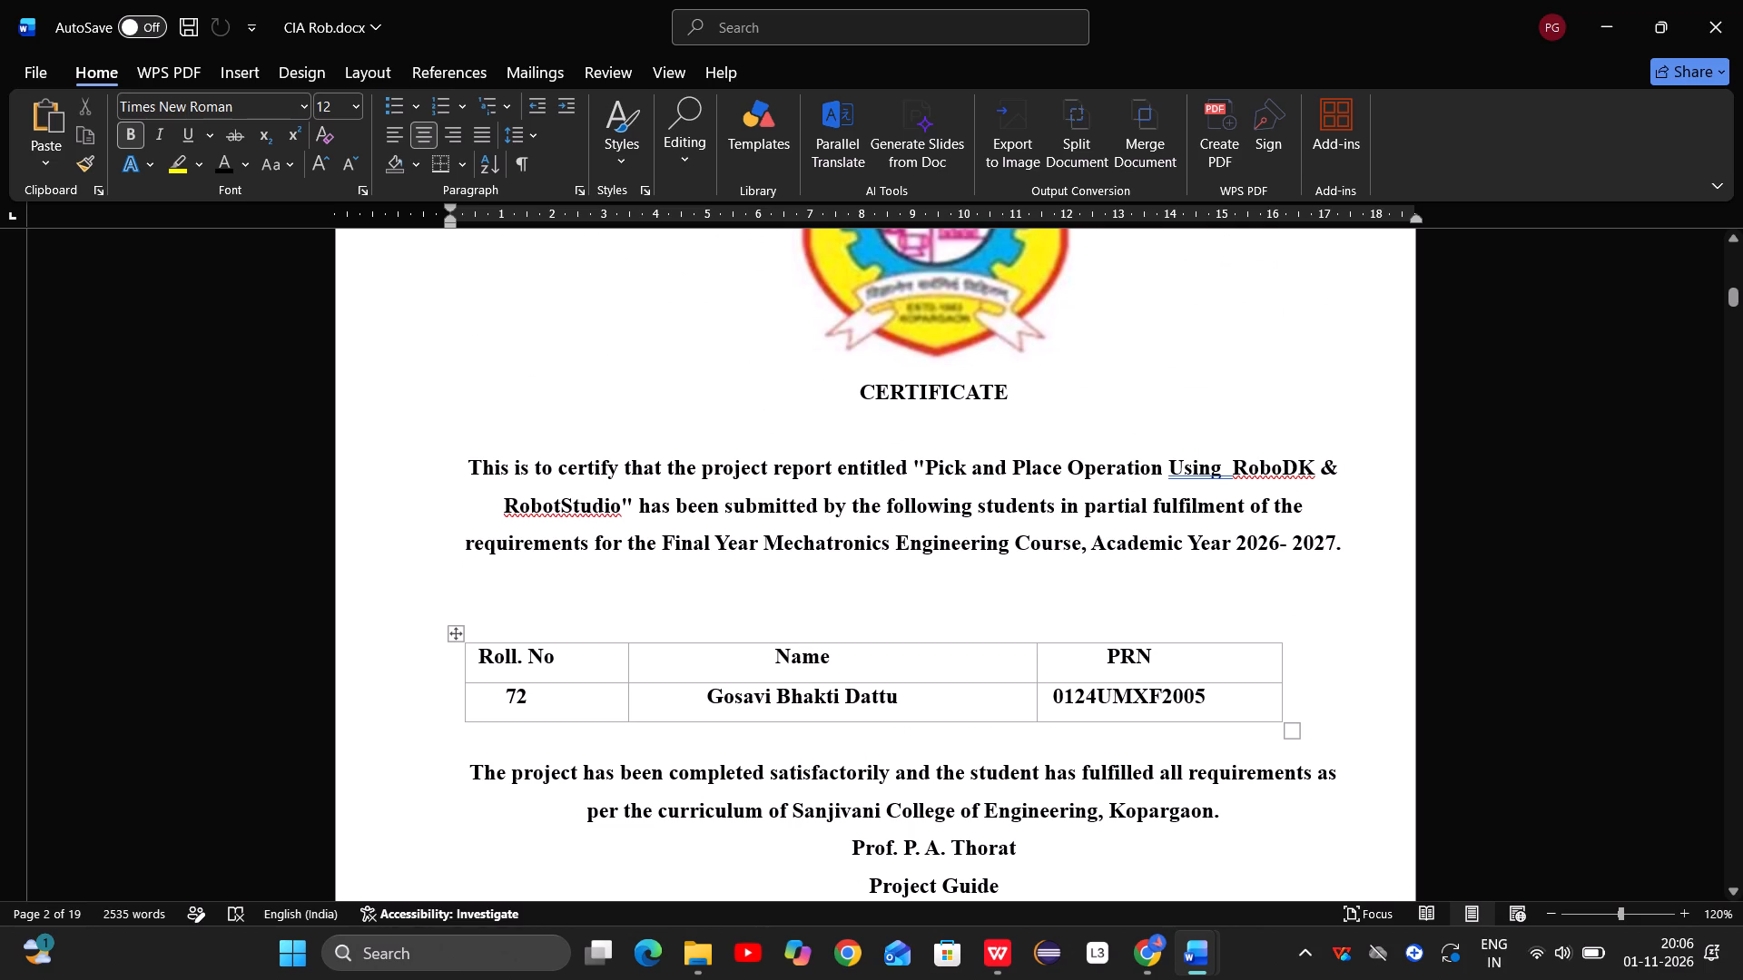
drag(458, 638, 501, 603)
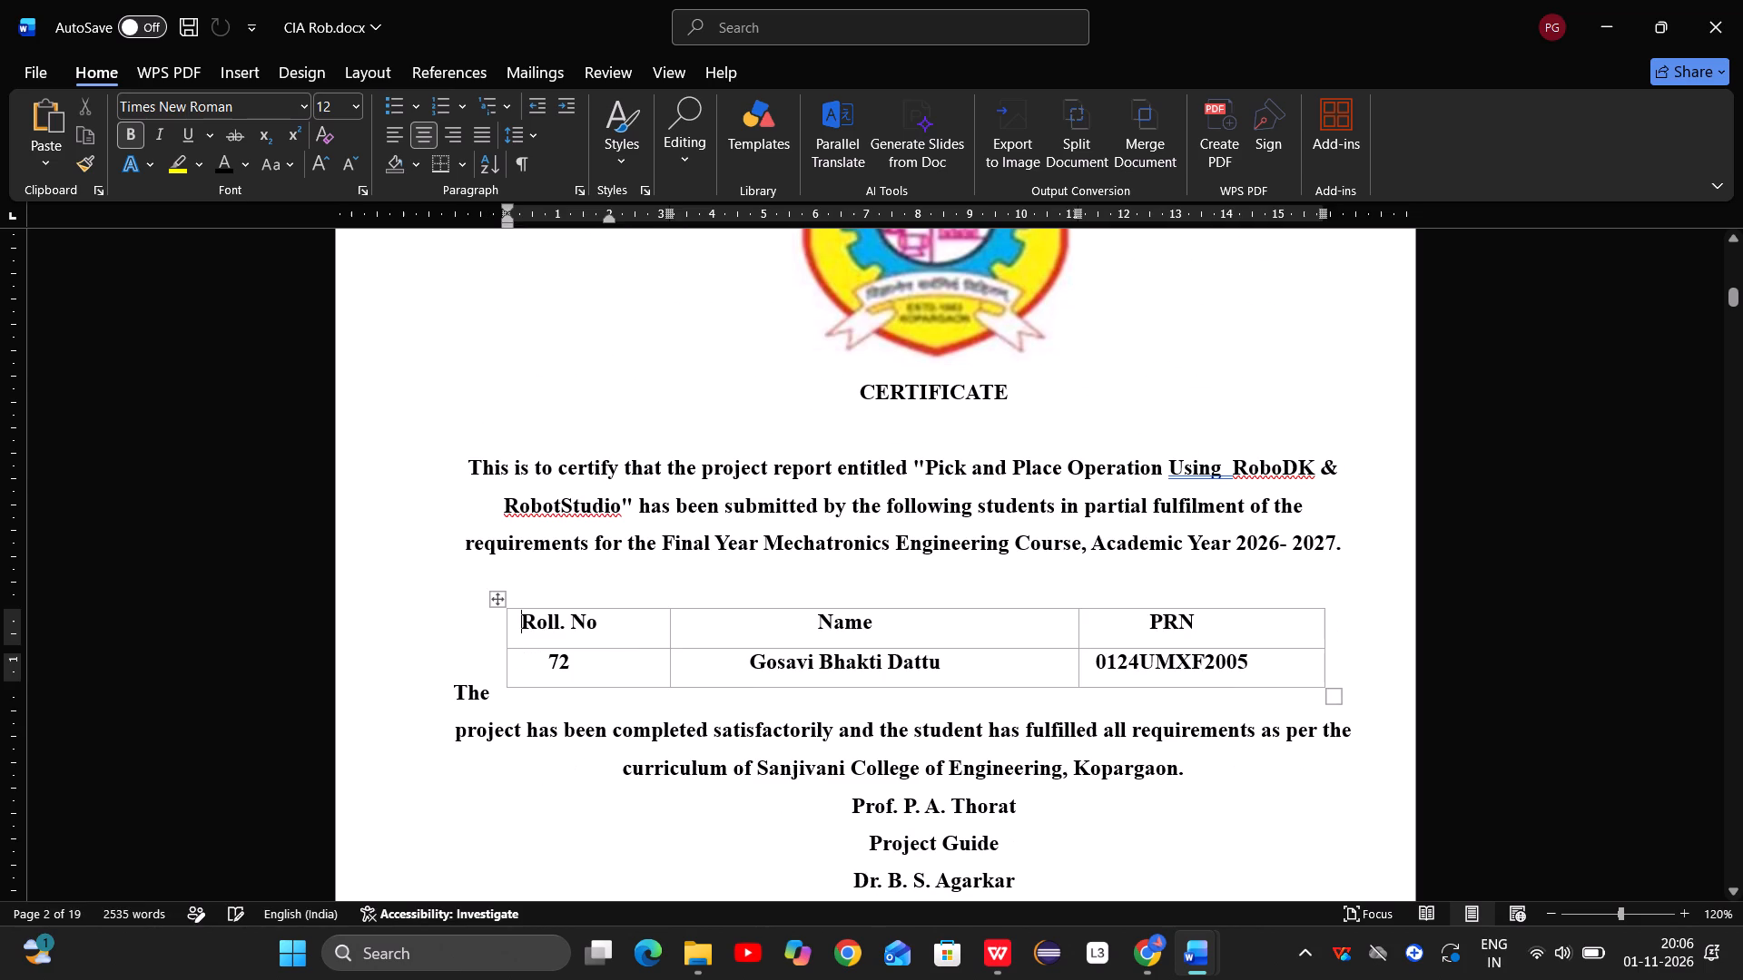
Insert a line break before "The project has been completed satisfactorily" so the whole statement starts below the certificate table.
scroll(918, 774, down, 1)
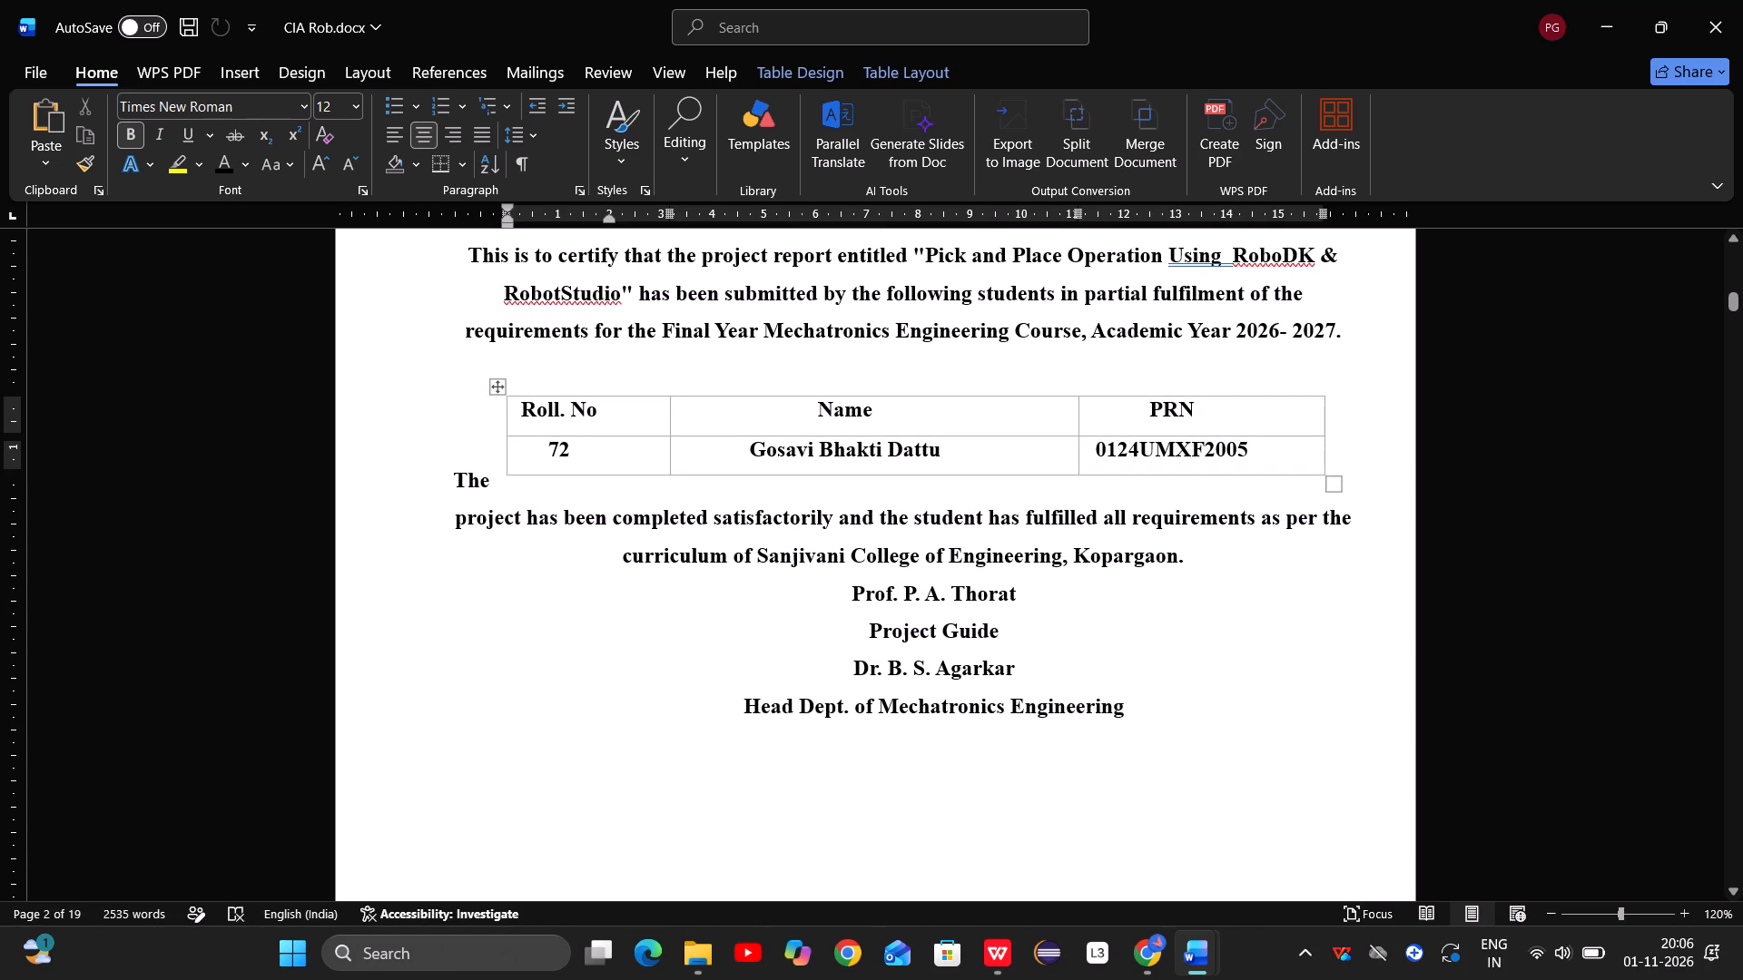
click(456, 475)
key(Return)
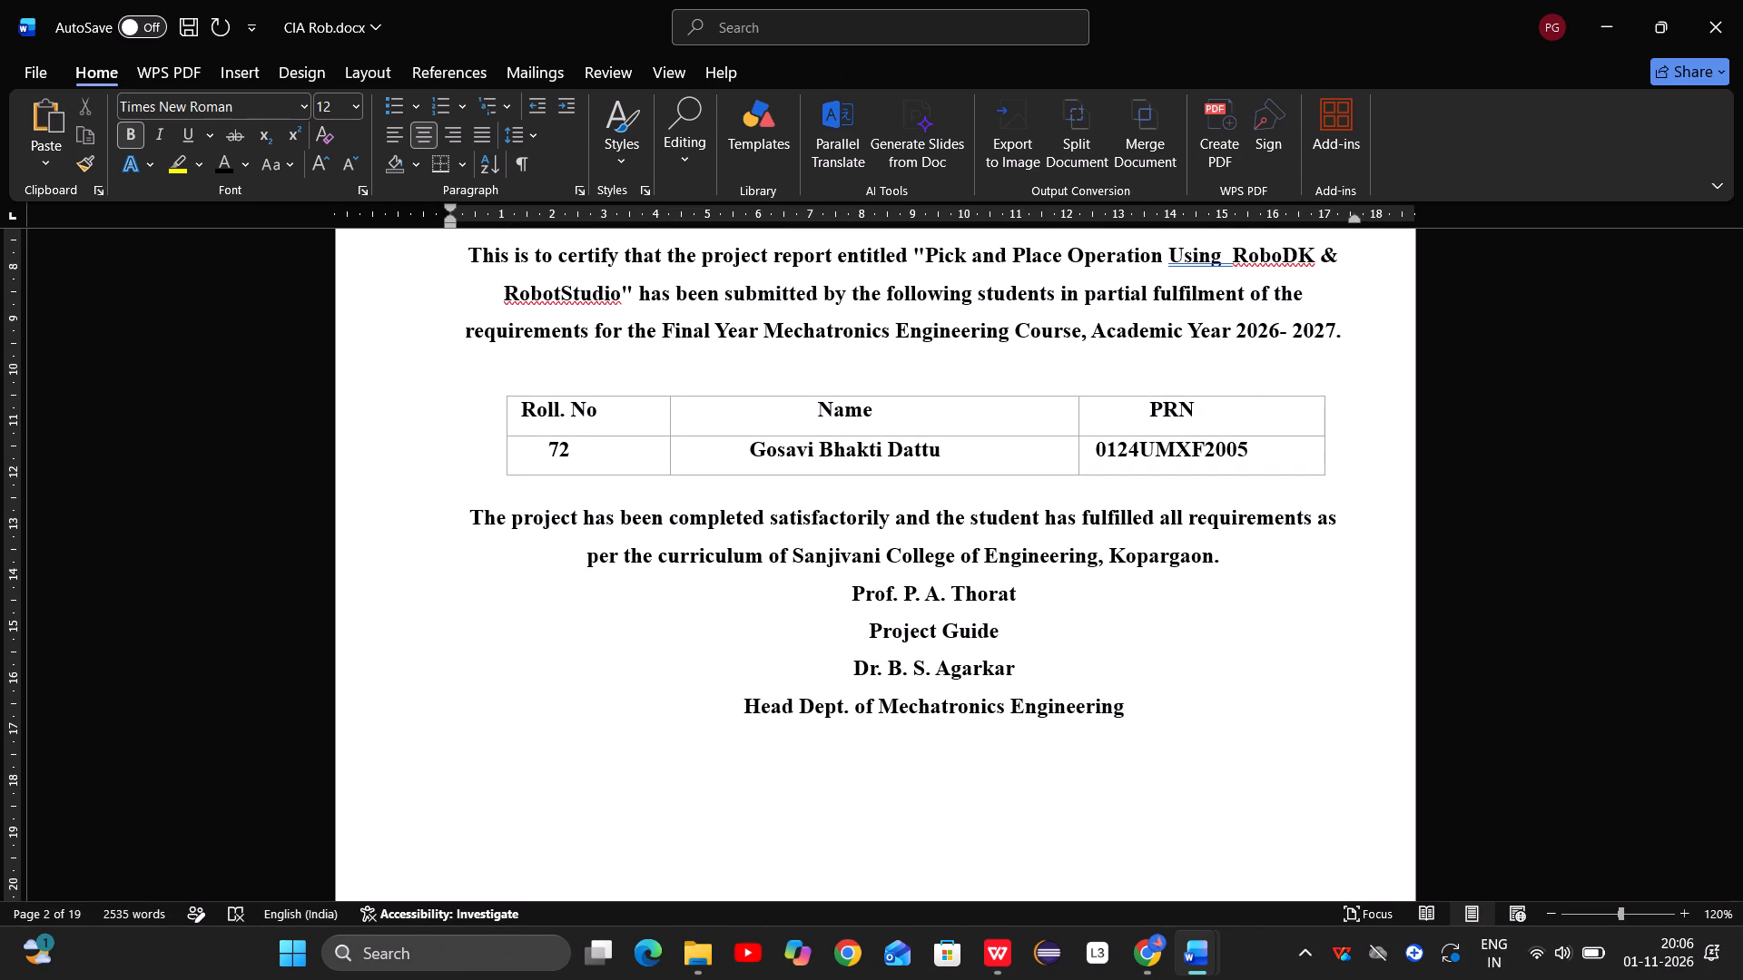
click(578, 529)
Move the student details table on the cover page up, directly beneath the "Submitted By" line.
scroll(881, 595, down, 1)
scroll(881, 595, up, 2)
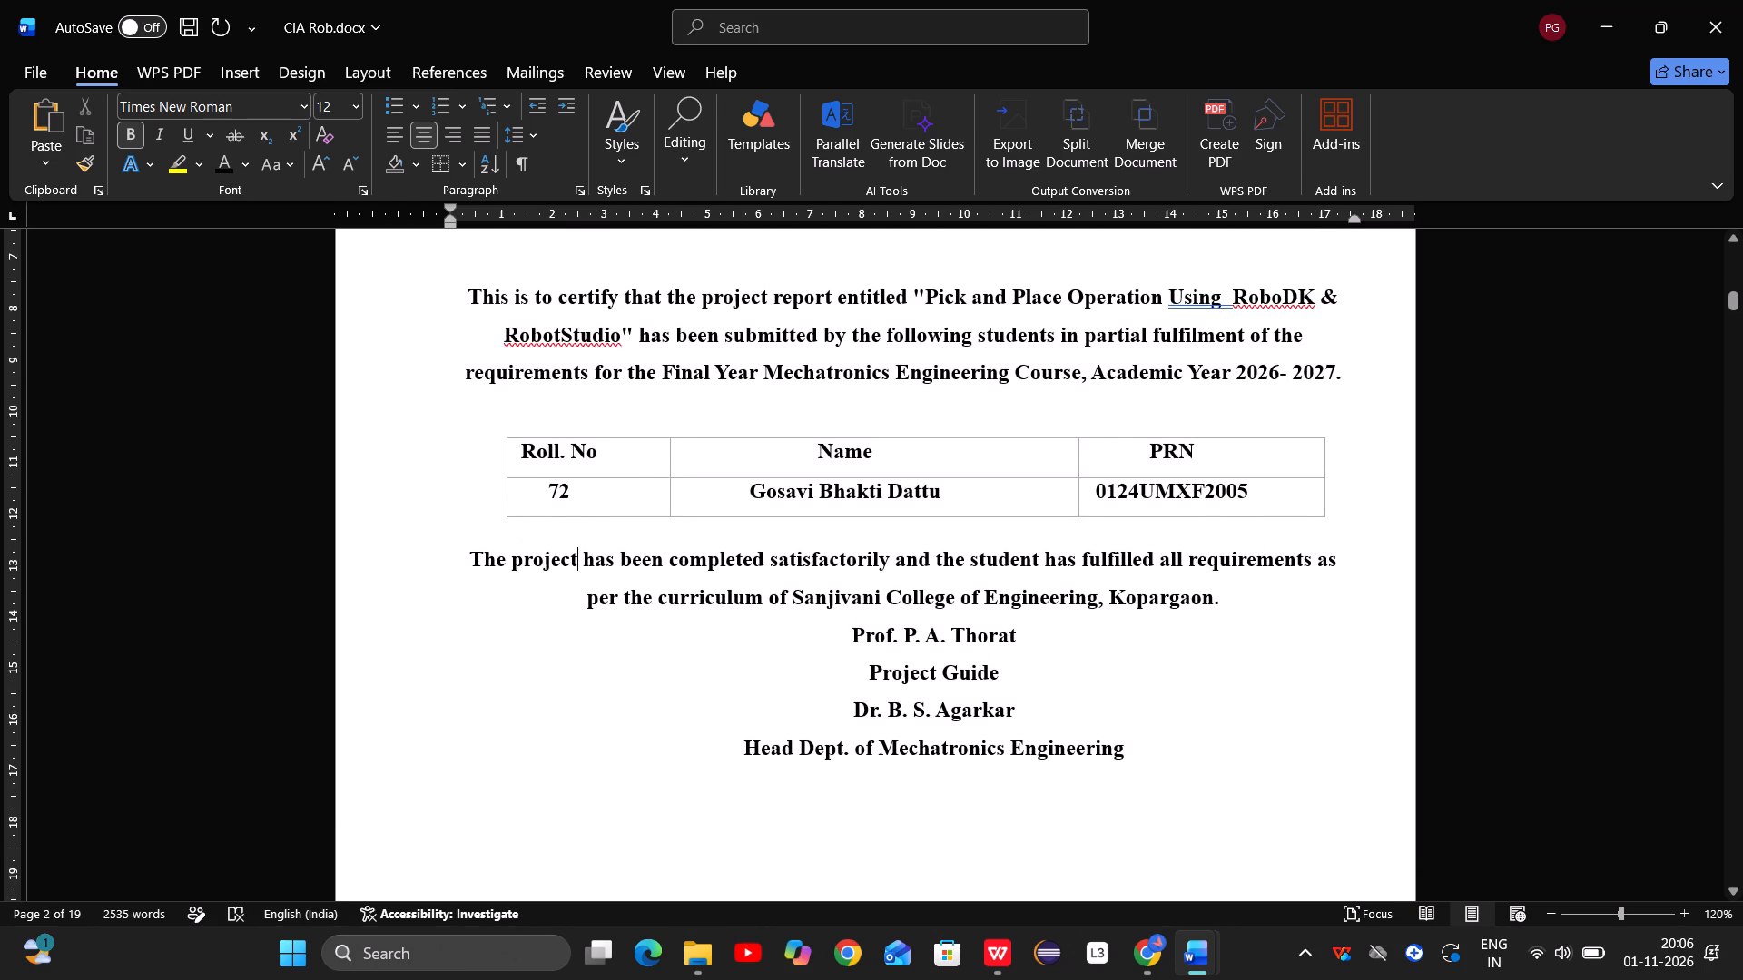
scroll(1168, 507, up, 1)
scroll(1168, 507, down, 1)
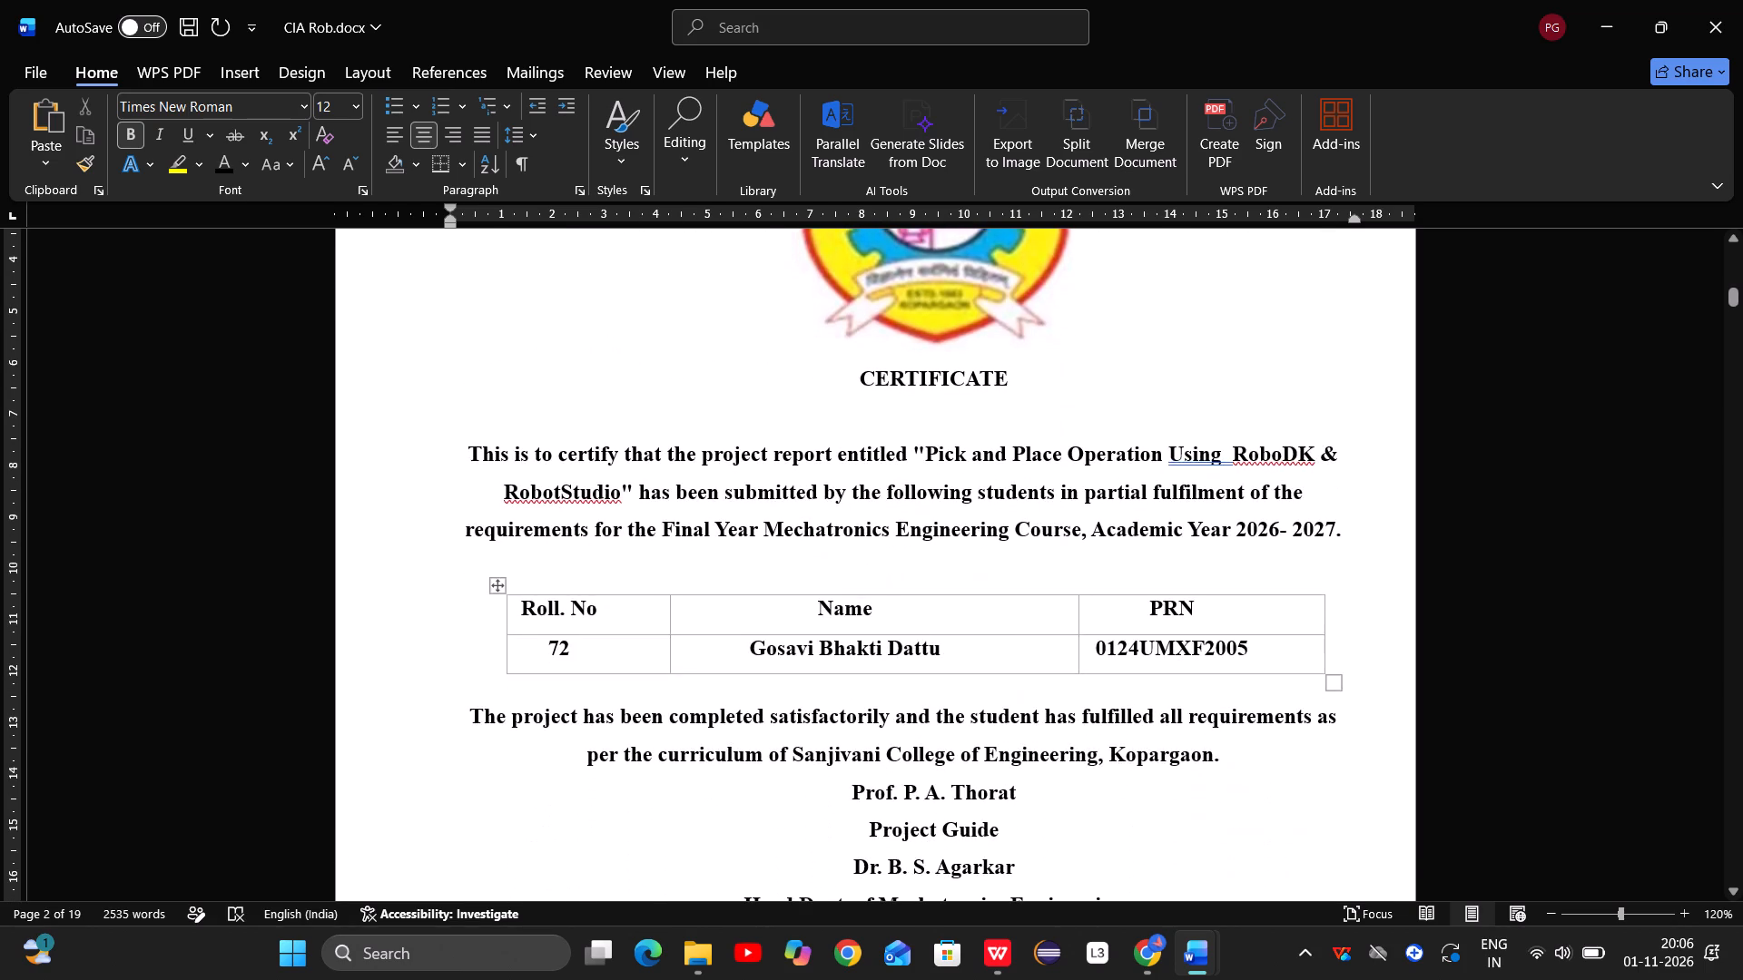
scroll(1114, 463, down, 8)
scroll(1114, 463, up, 2)
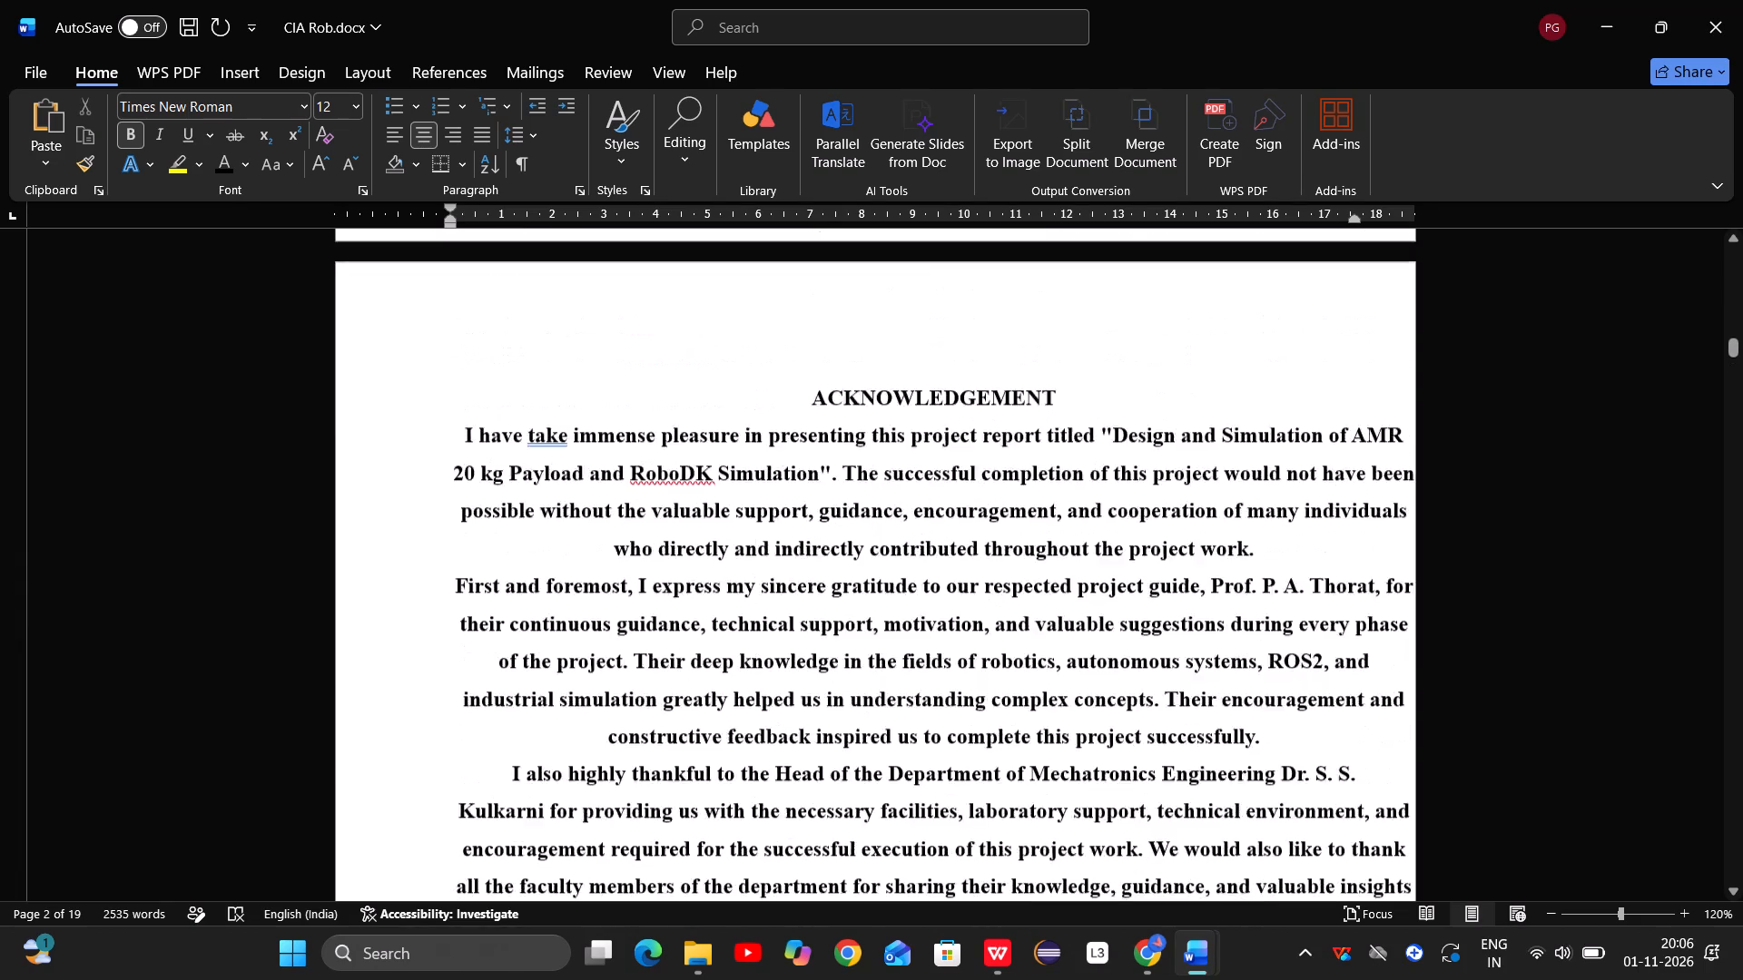
scroll(1114, 463, up, 4)
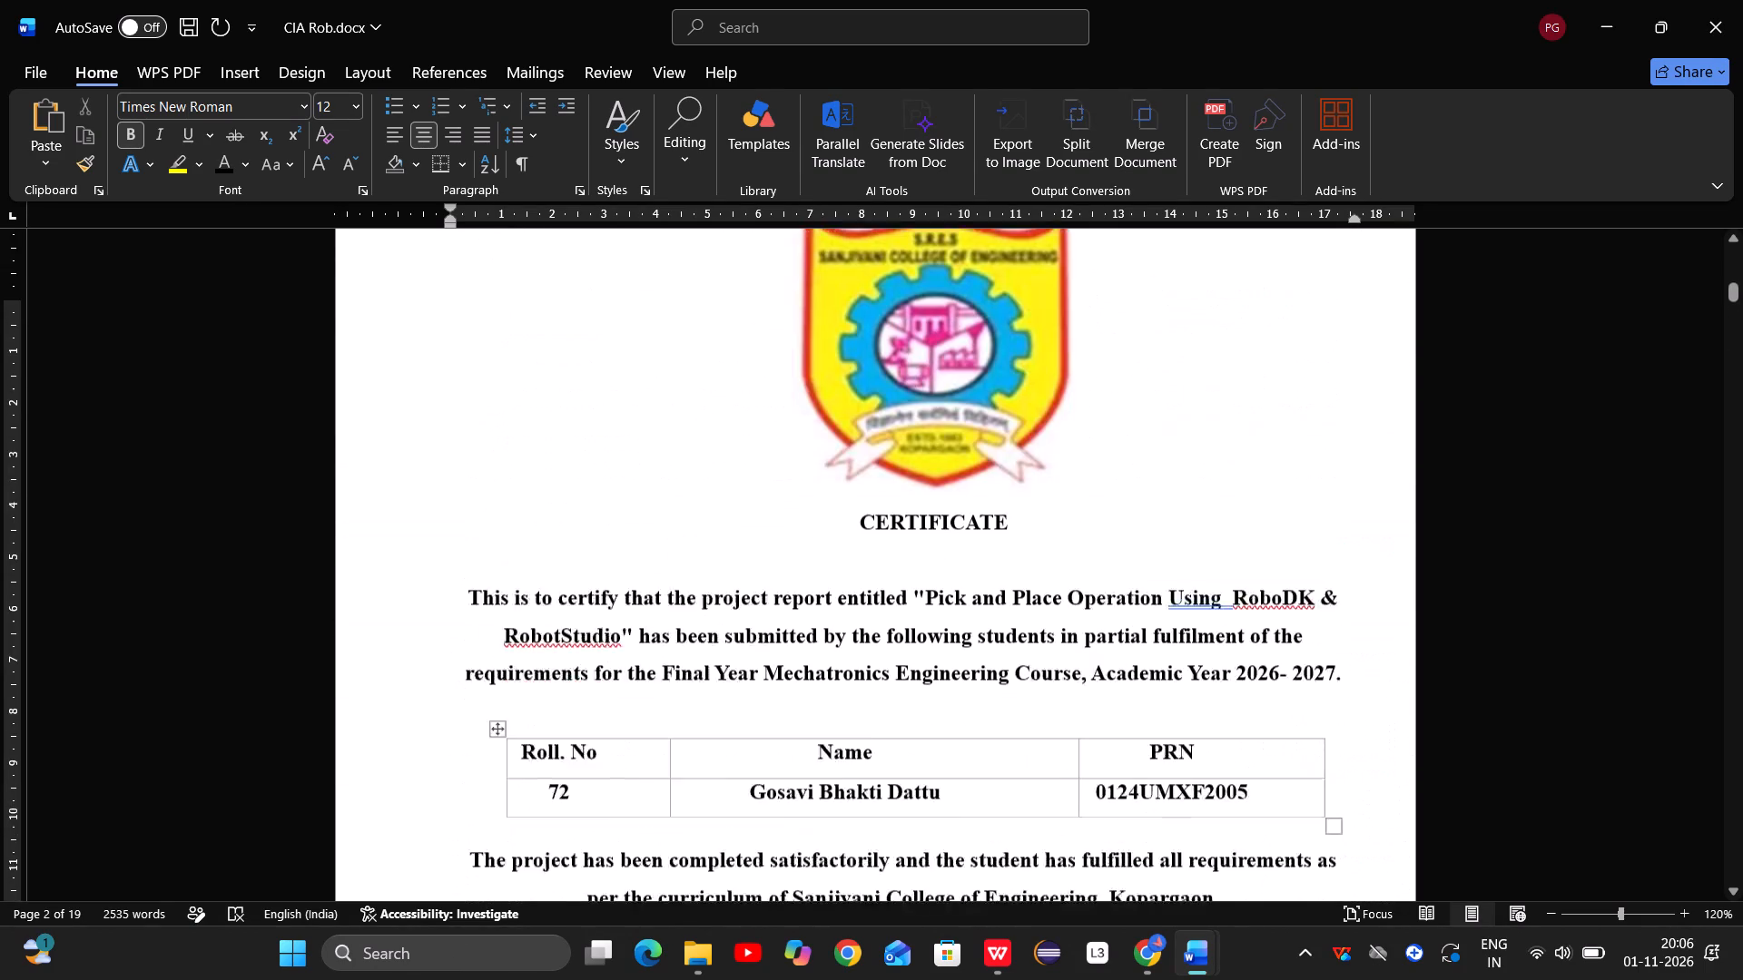
scroll(1114, 463, up, 5)
scroll(1114, 463, down, 1)
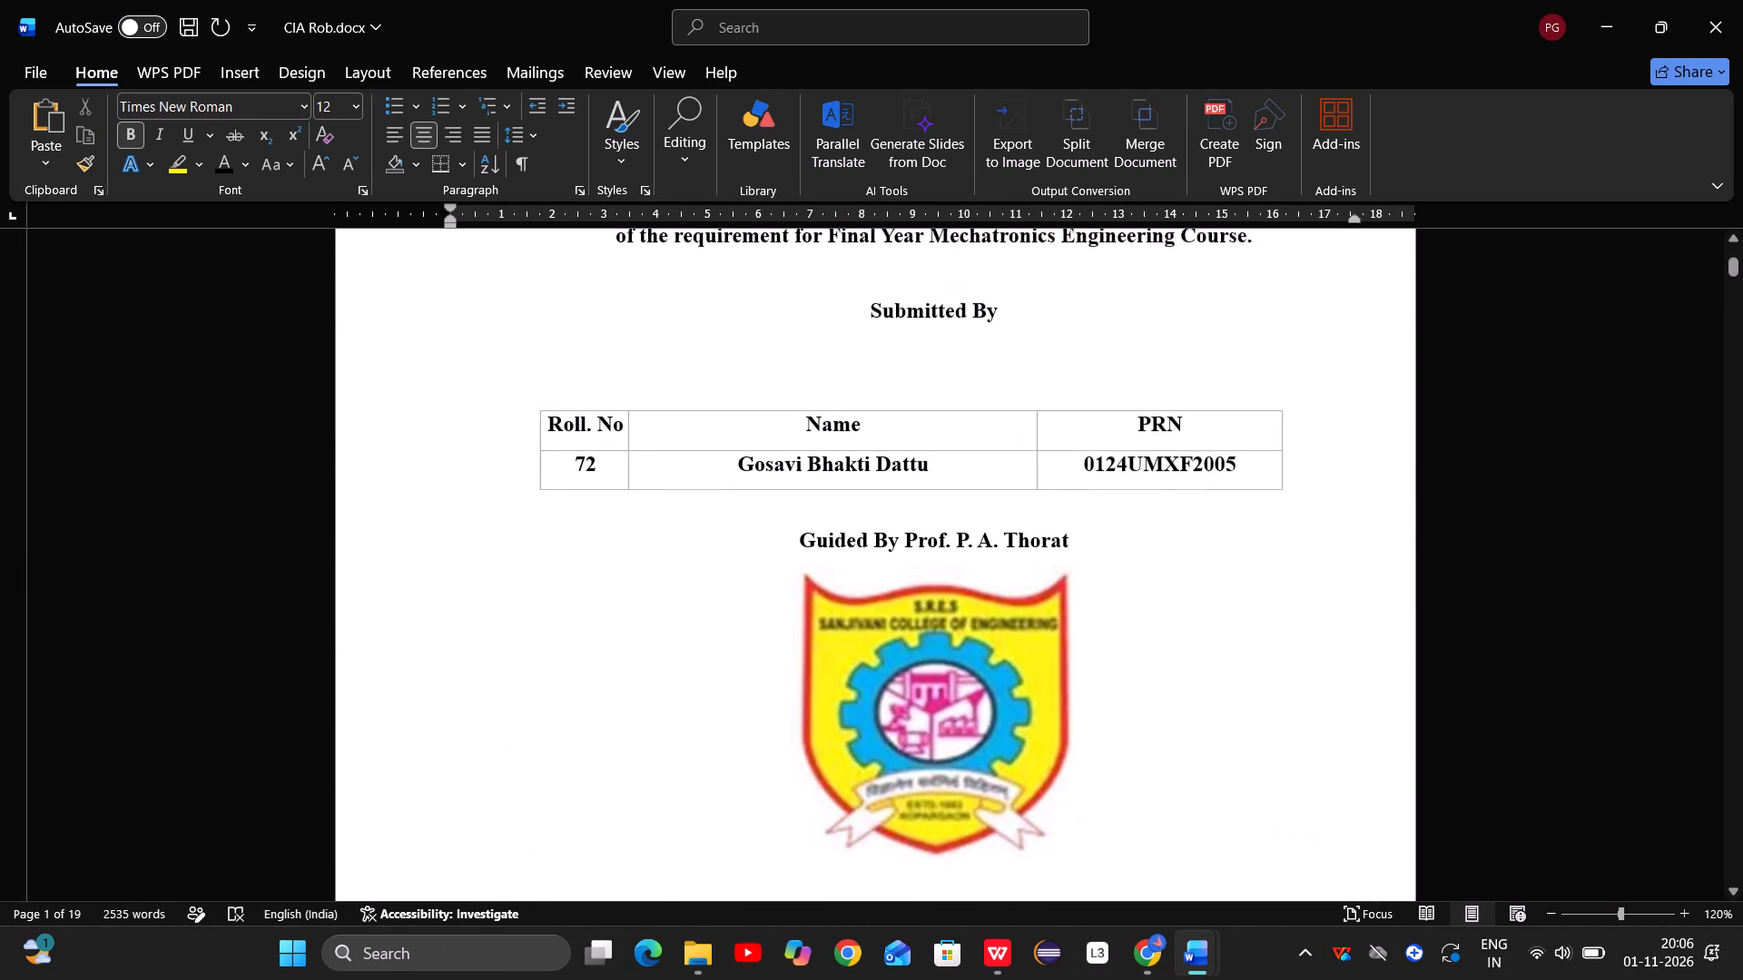
scroll(1114, 463, down, 2)
scroll(1114, 463, up, 3)
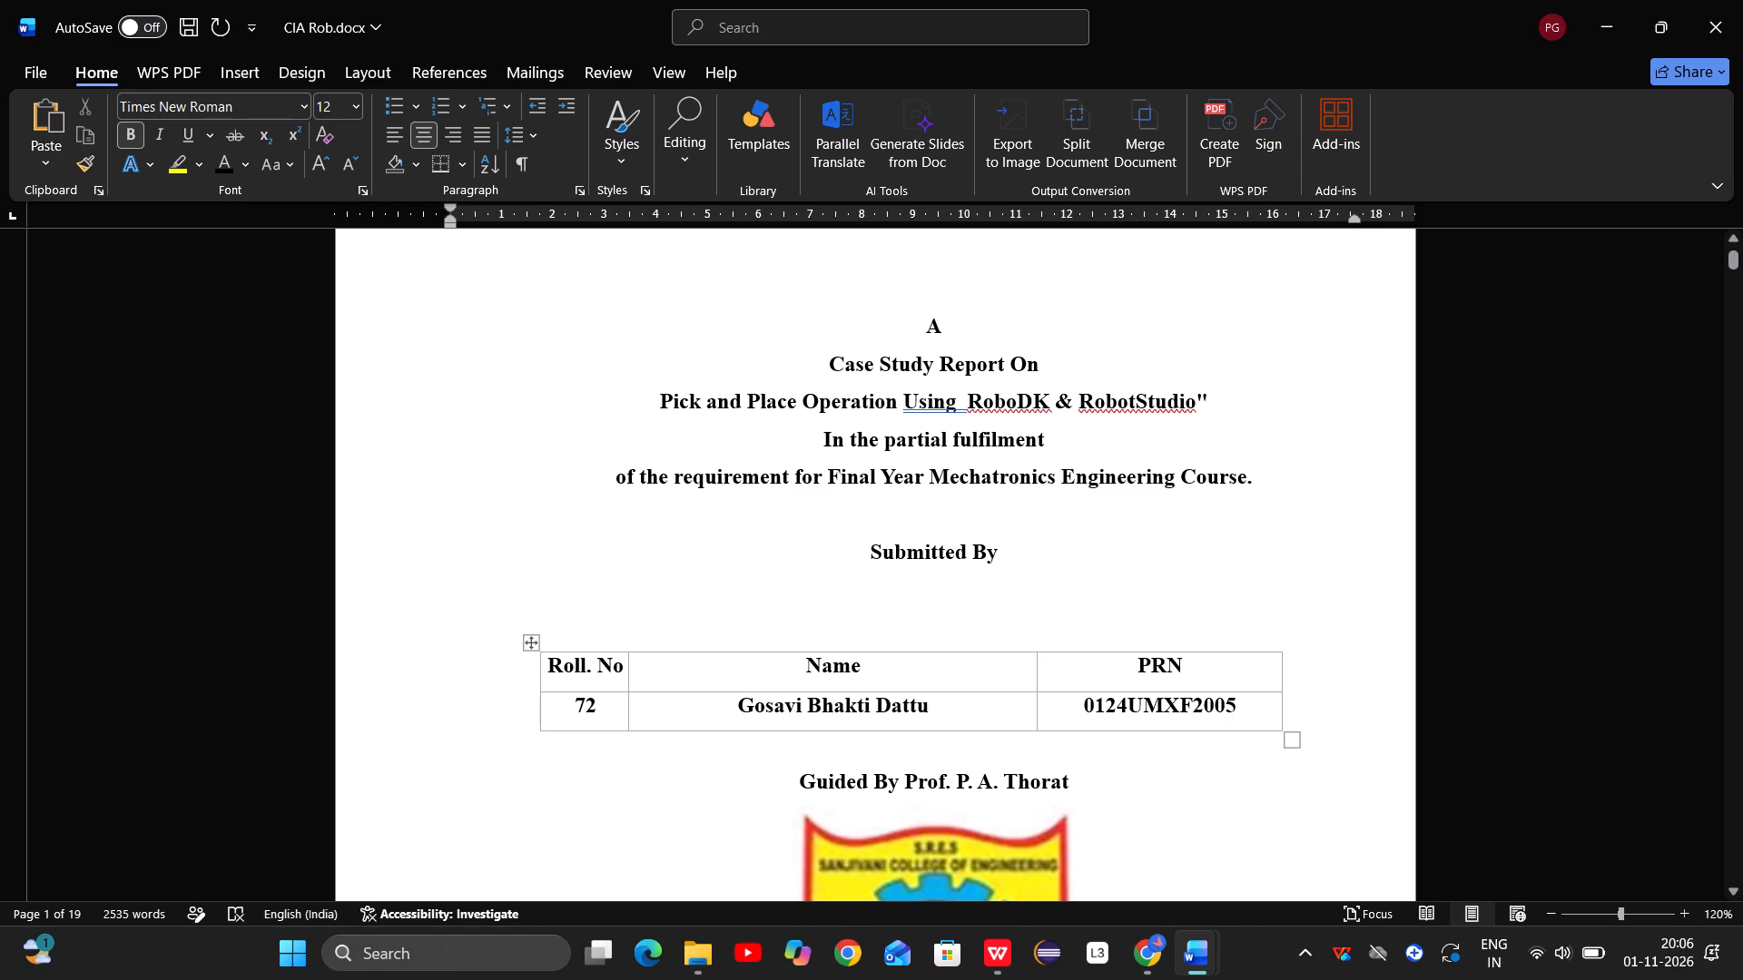
drag(535, 635, 566, 586)
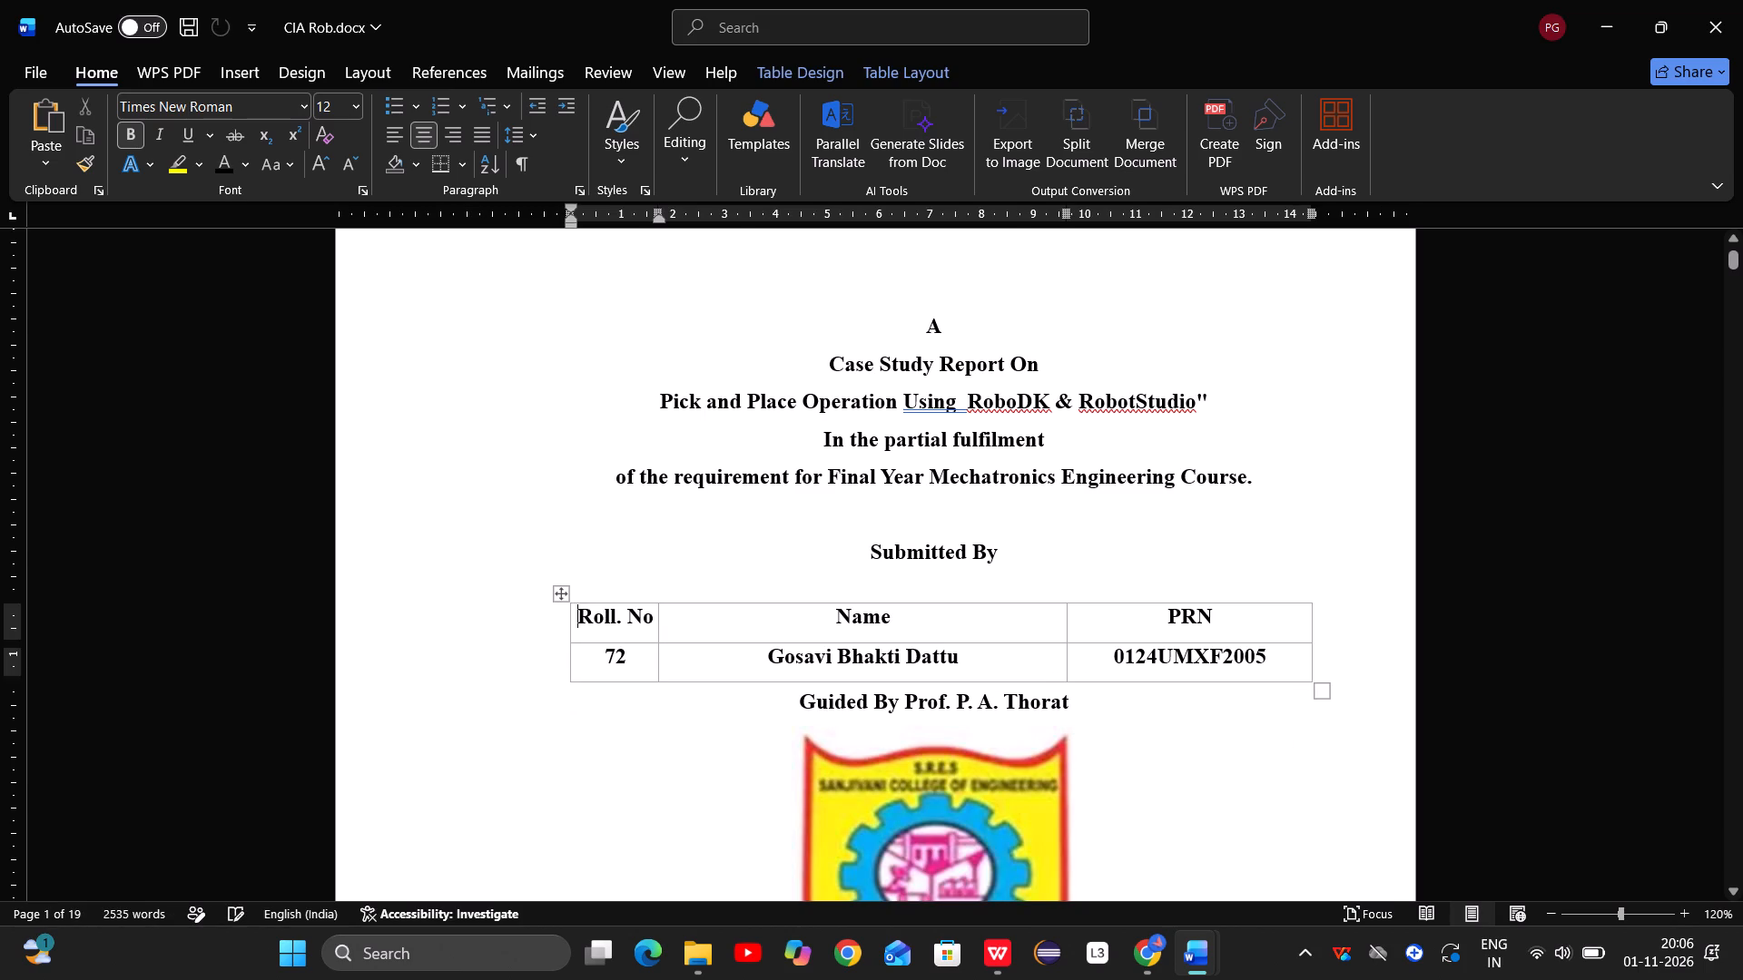
Insert two blank lines before the "Guided By" line on the cover page.
click(804, 710)
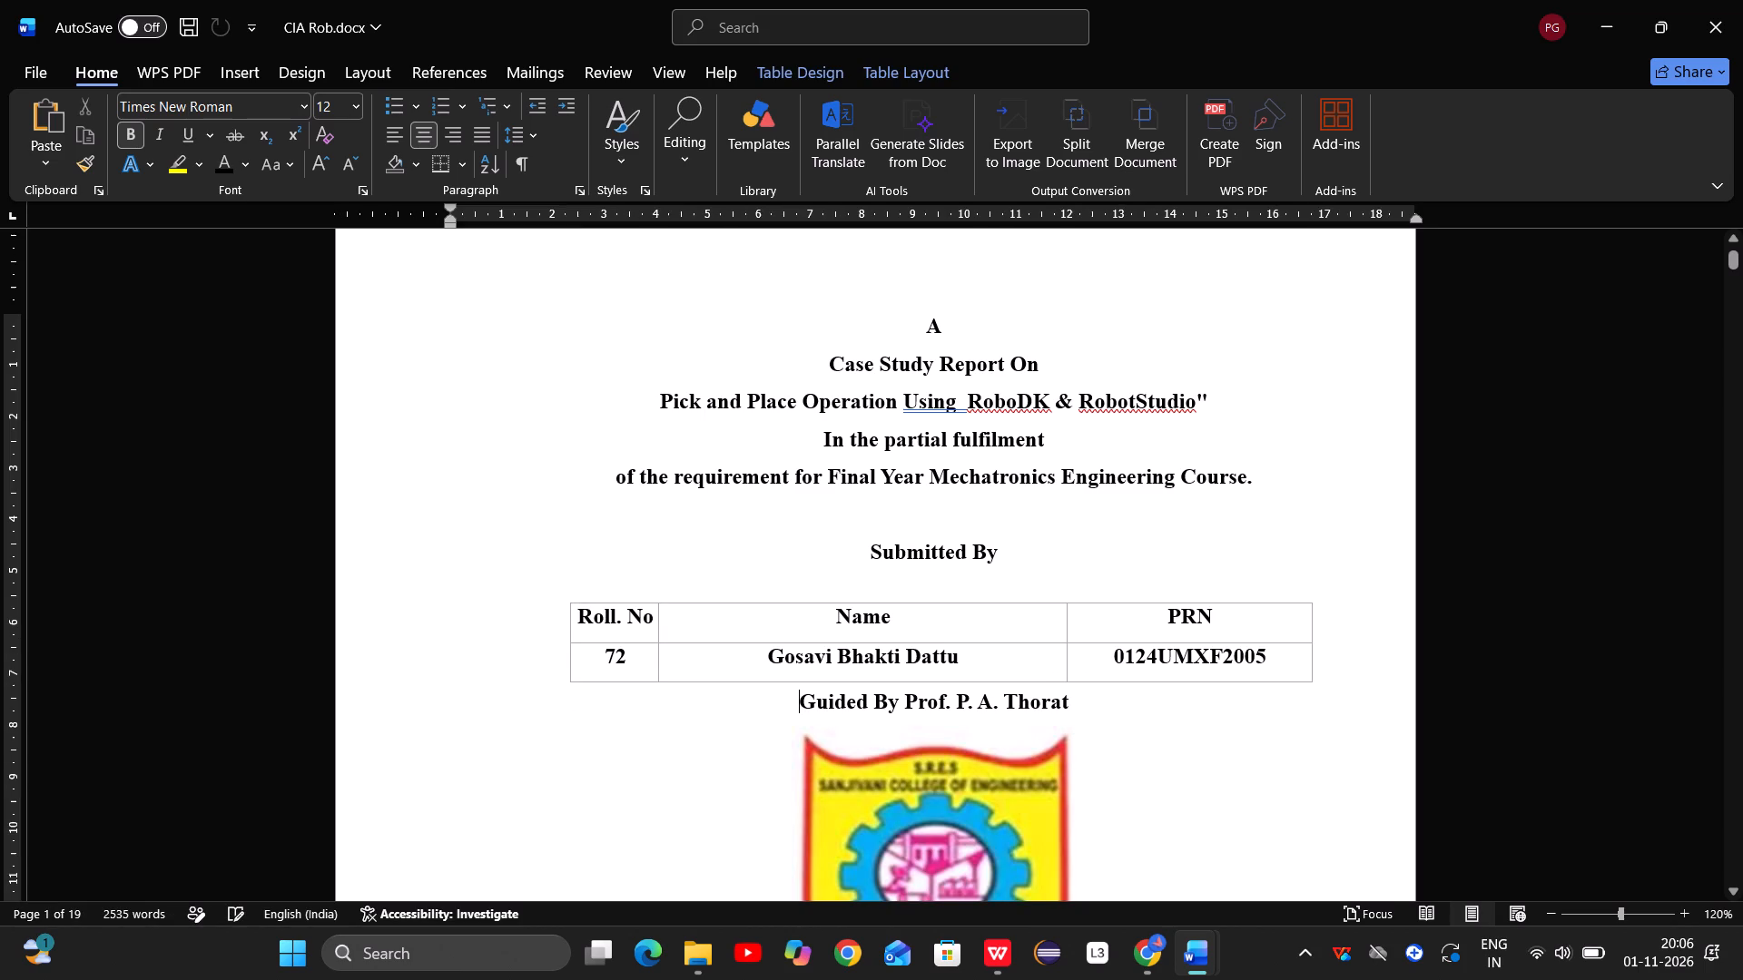
key(Return)
key(Return)
Review the layout and spacing of the cover and certificate pages.
scroll(804, 710, down, 1)
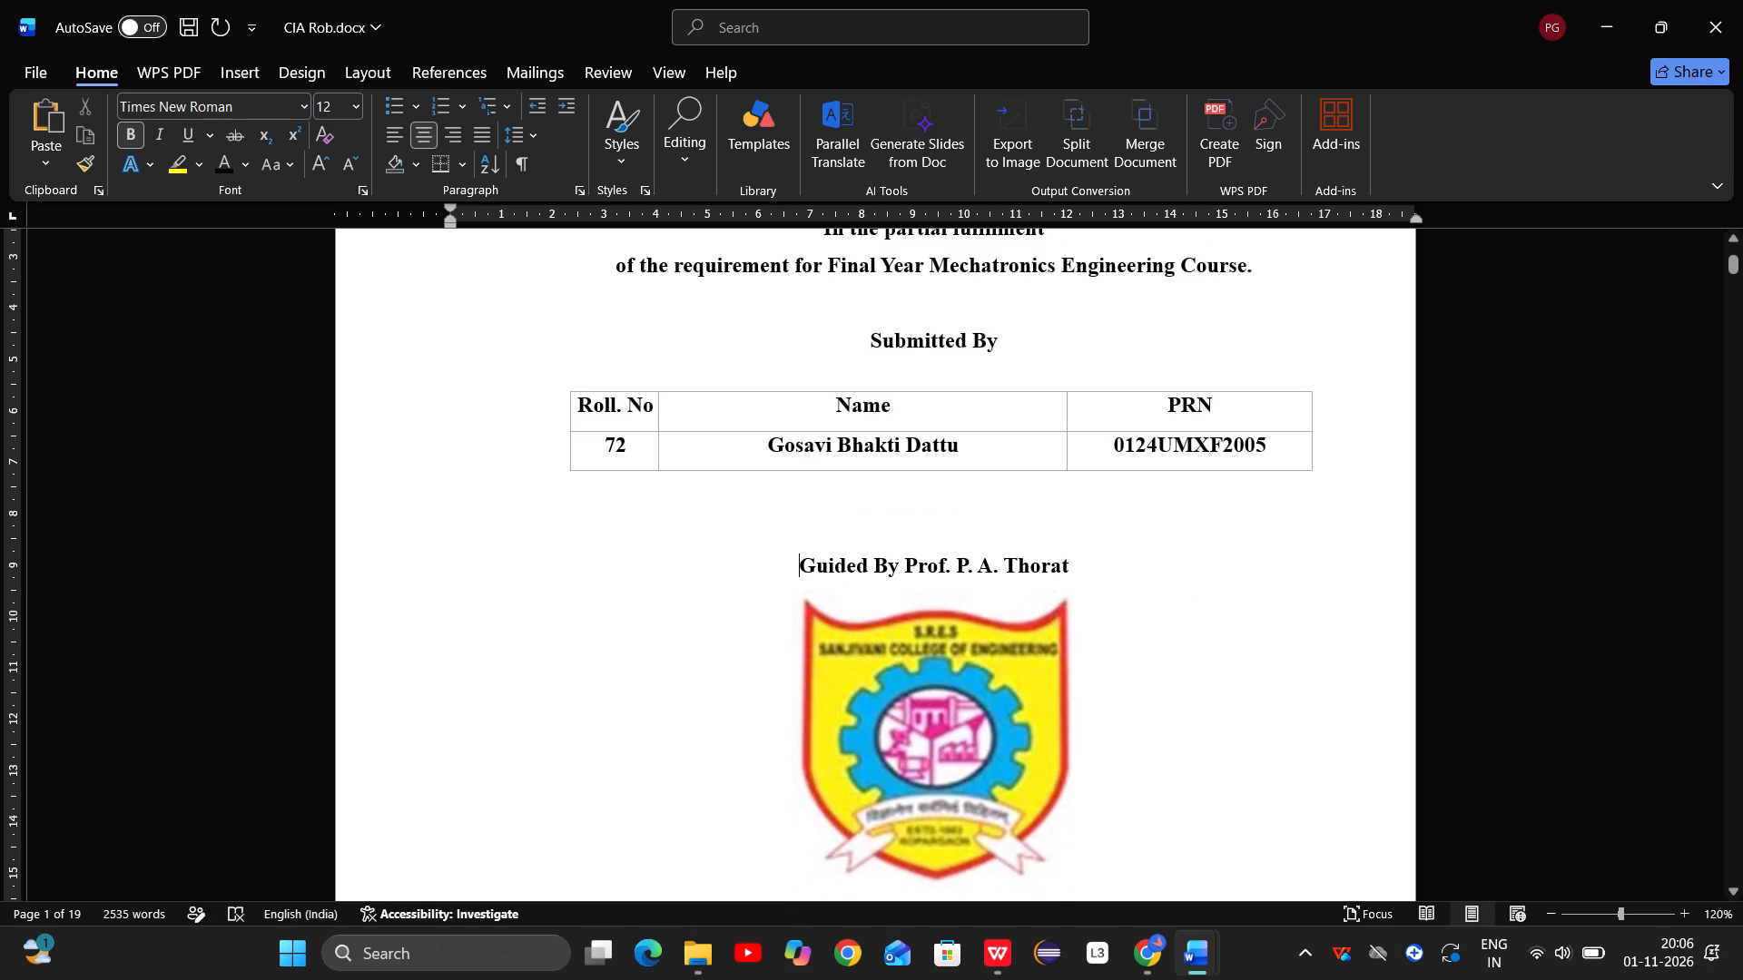
scroll(804, 710, up, 1)
scroll(1135, 632, down, 1)
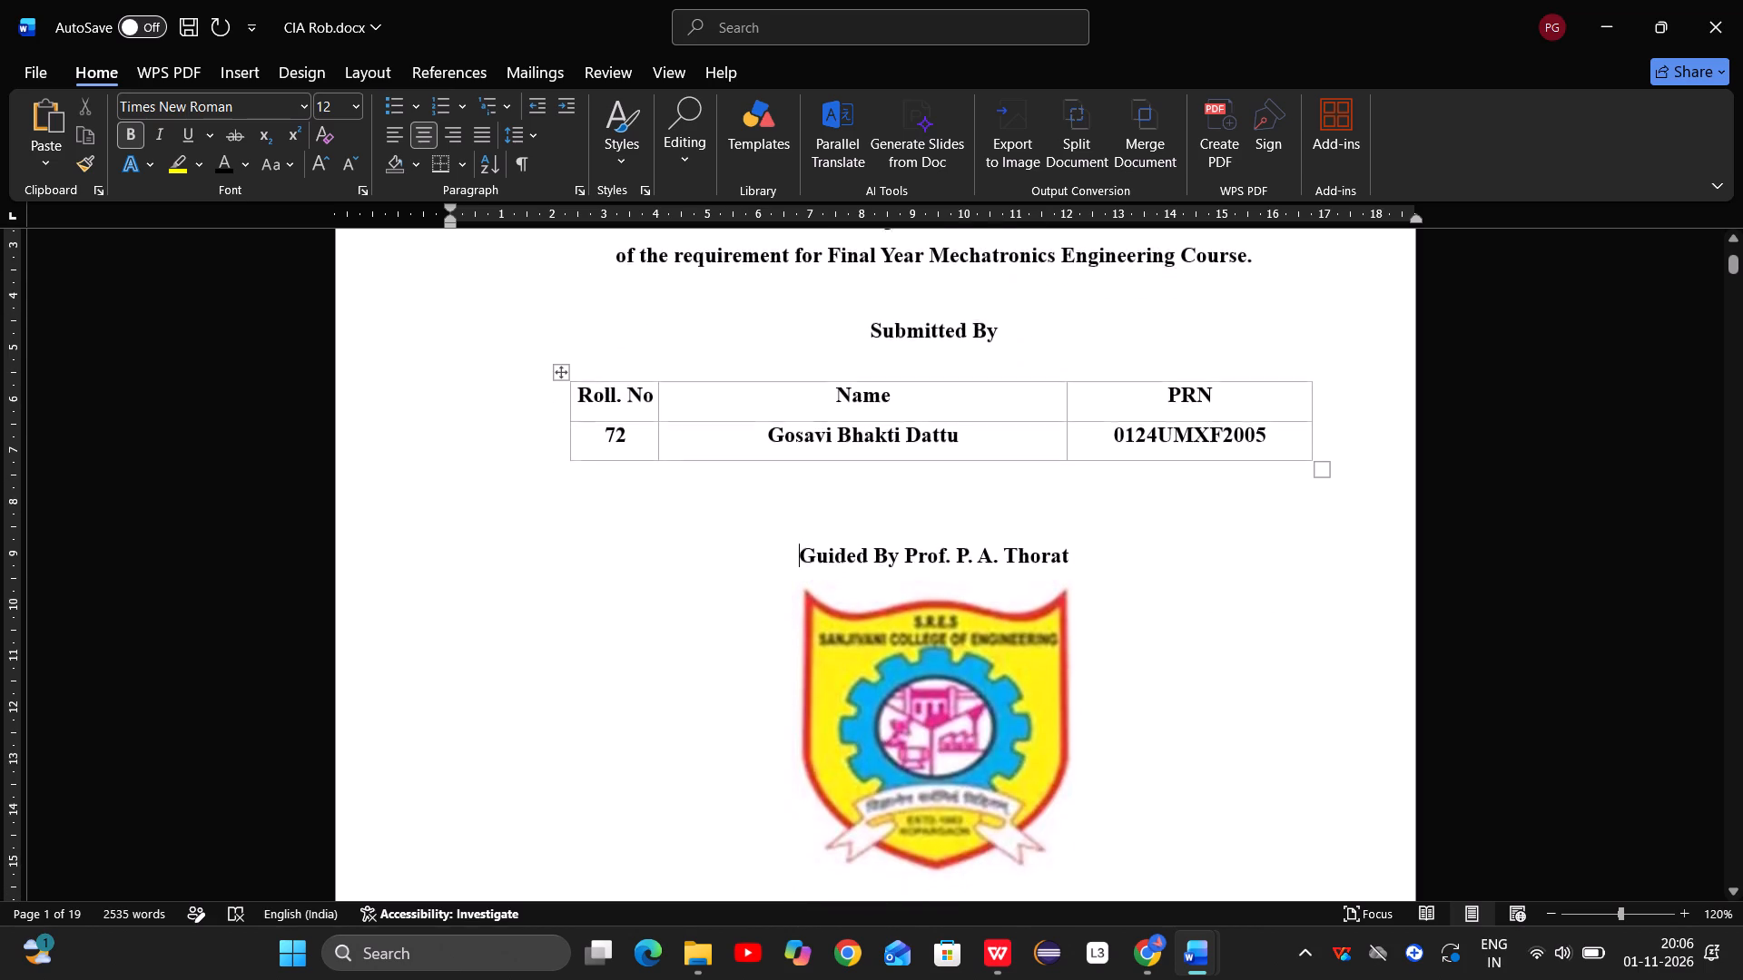
scroll(1135, 632, down, 2)
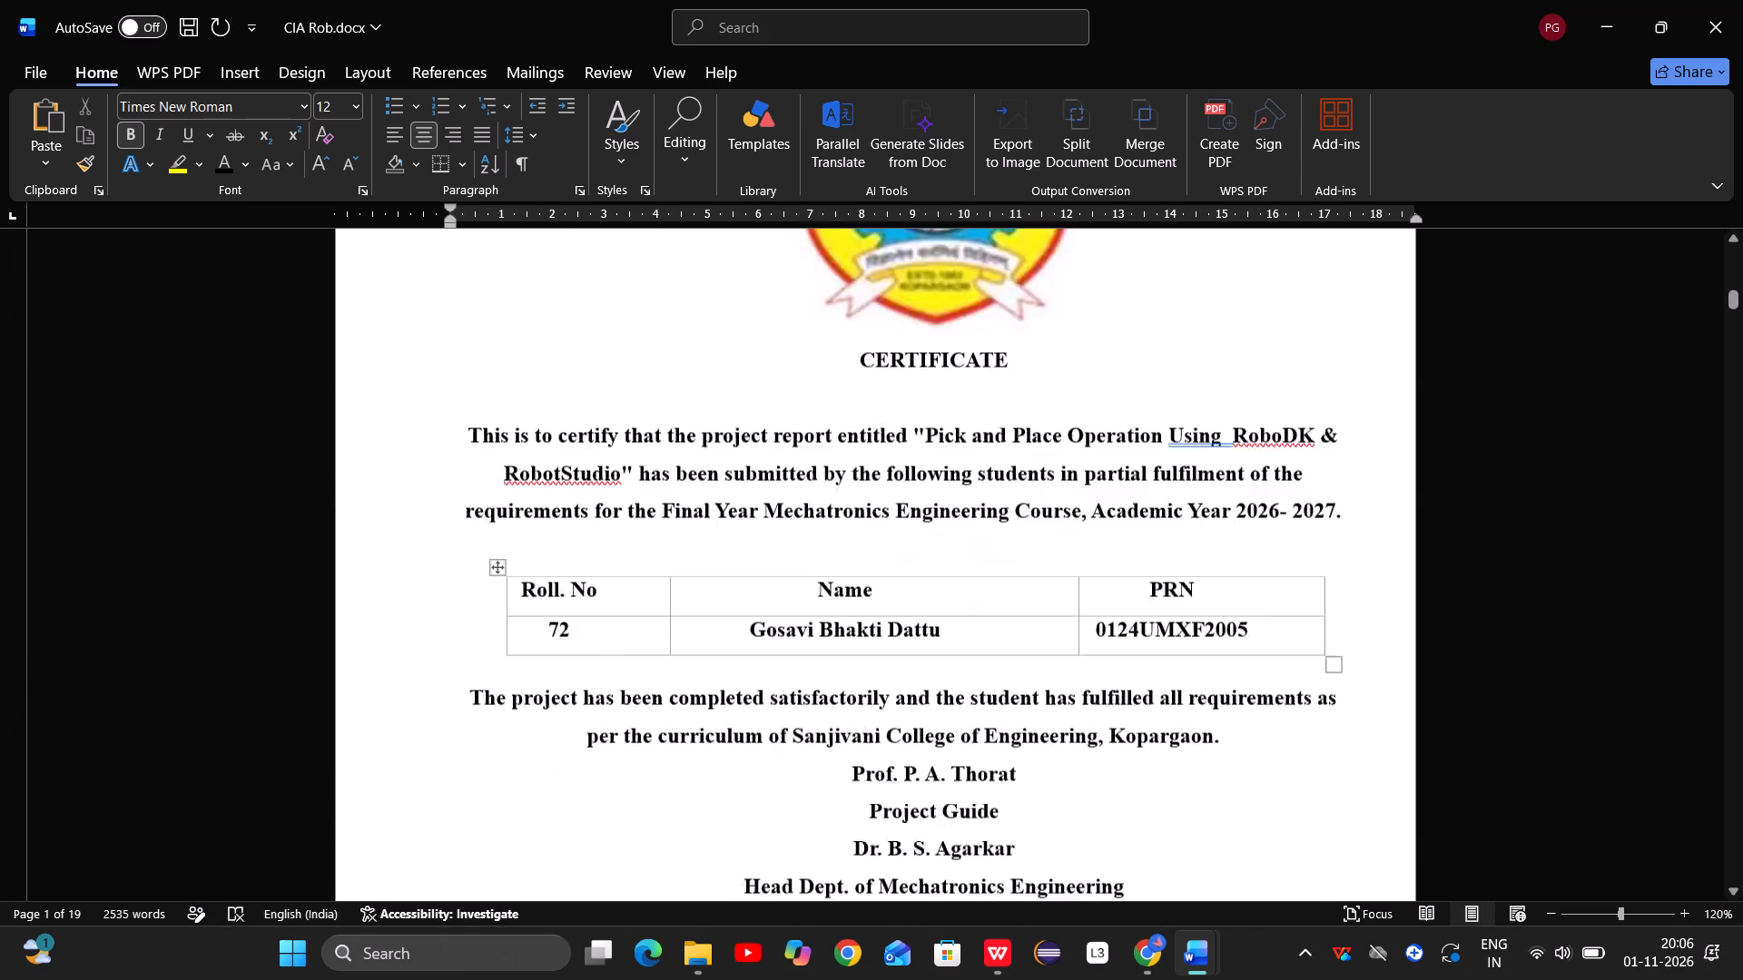
scroll(1135, 632, down, 1)
scroll(1002, 522, up, 4)
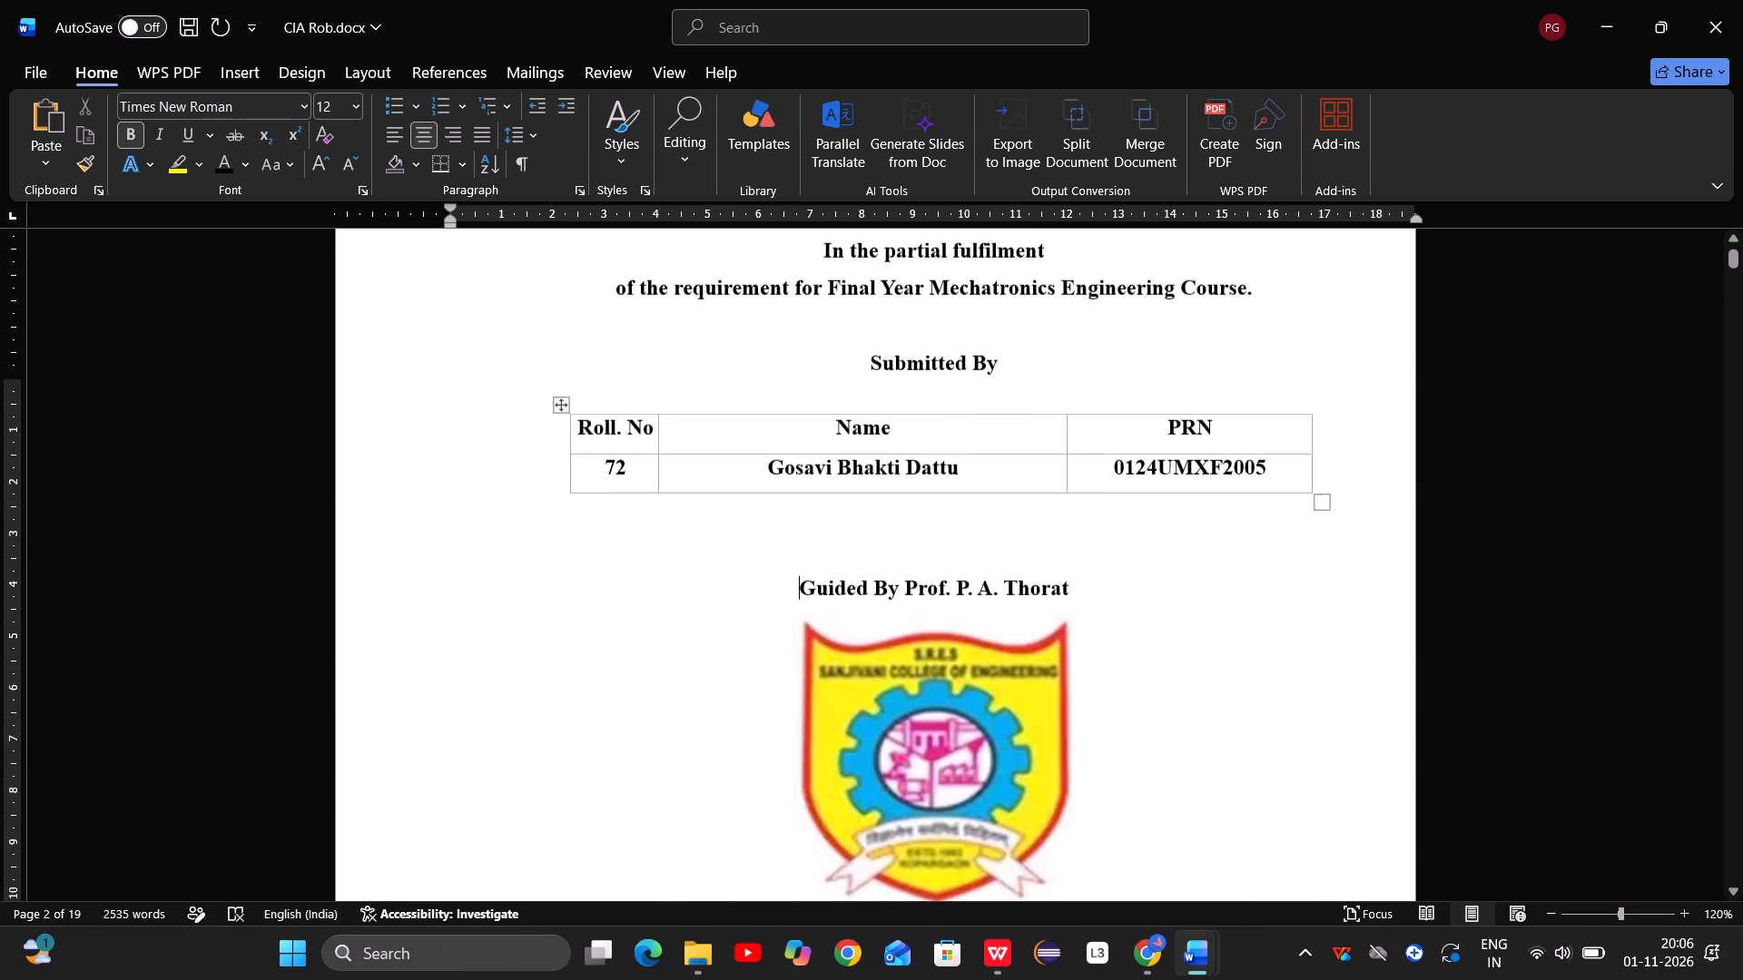
scroll(1002, 522, up, 2)
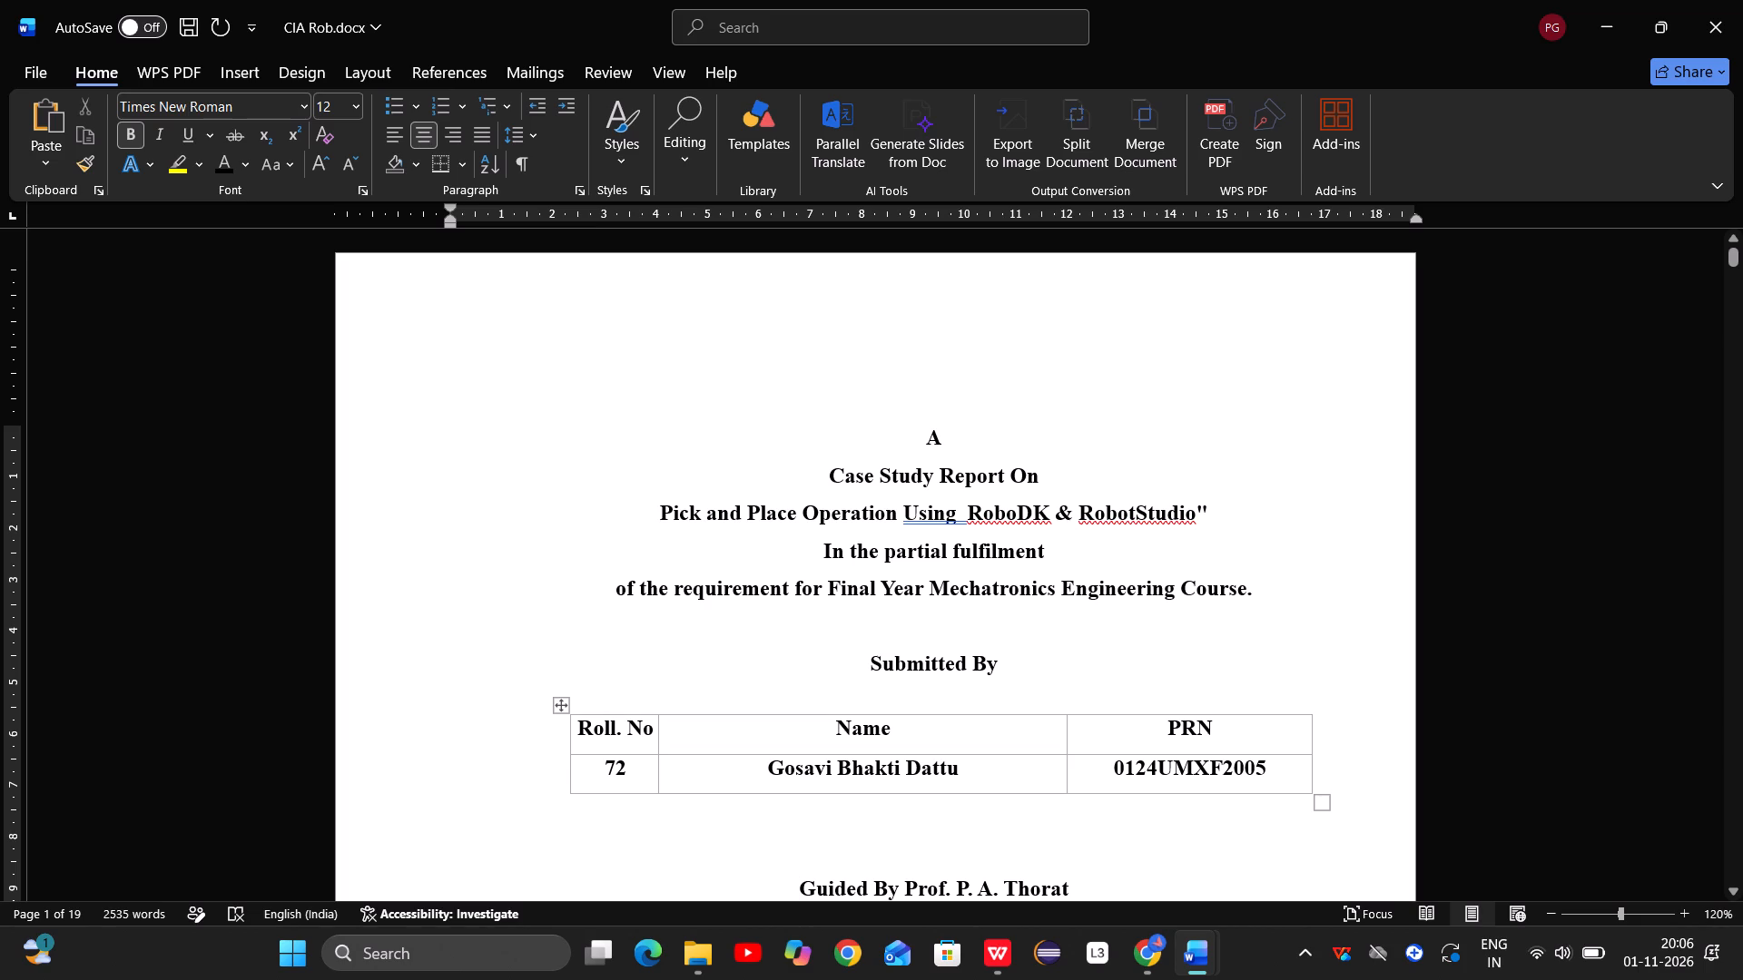
drag(912, 442, 1044, 475)
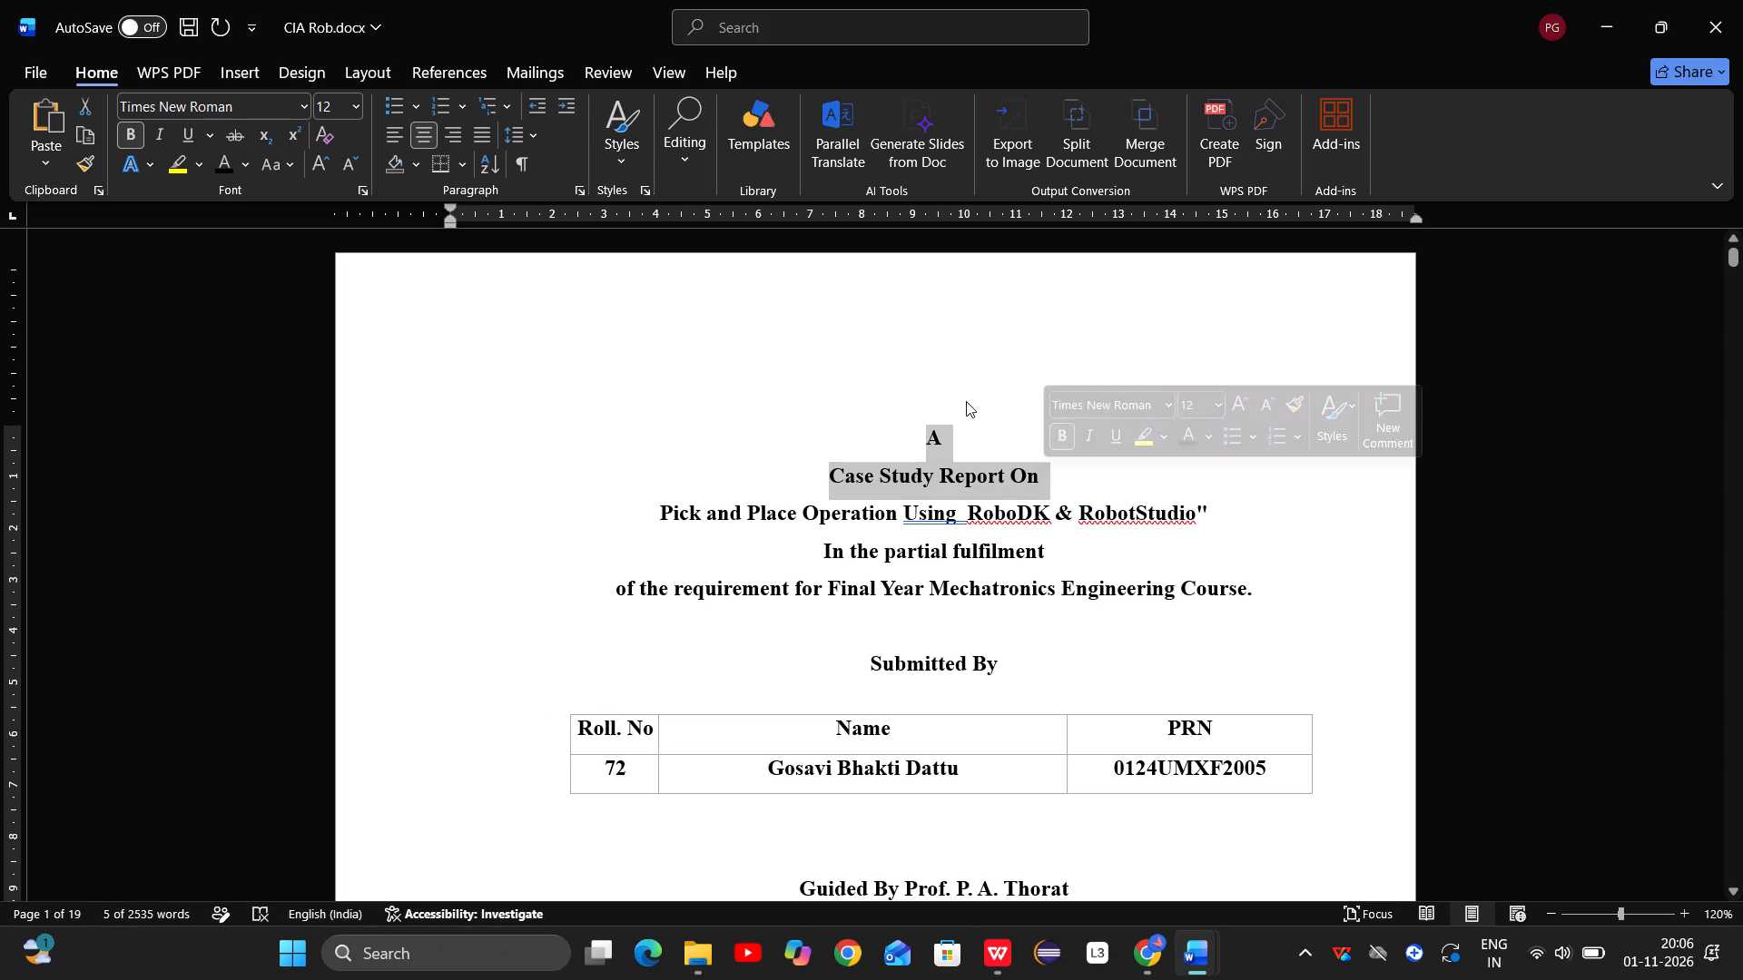
click(966, 401)
Justify the "This is to certify that the project report entitled" paragraph on the certificate page.
scroll(966, 401, down, 4)
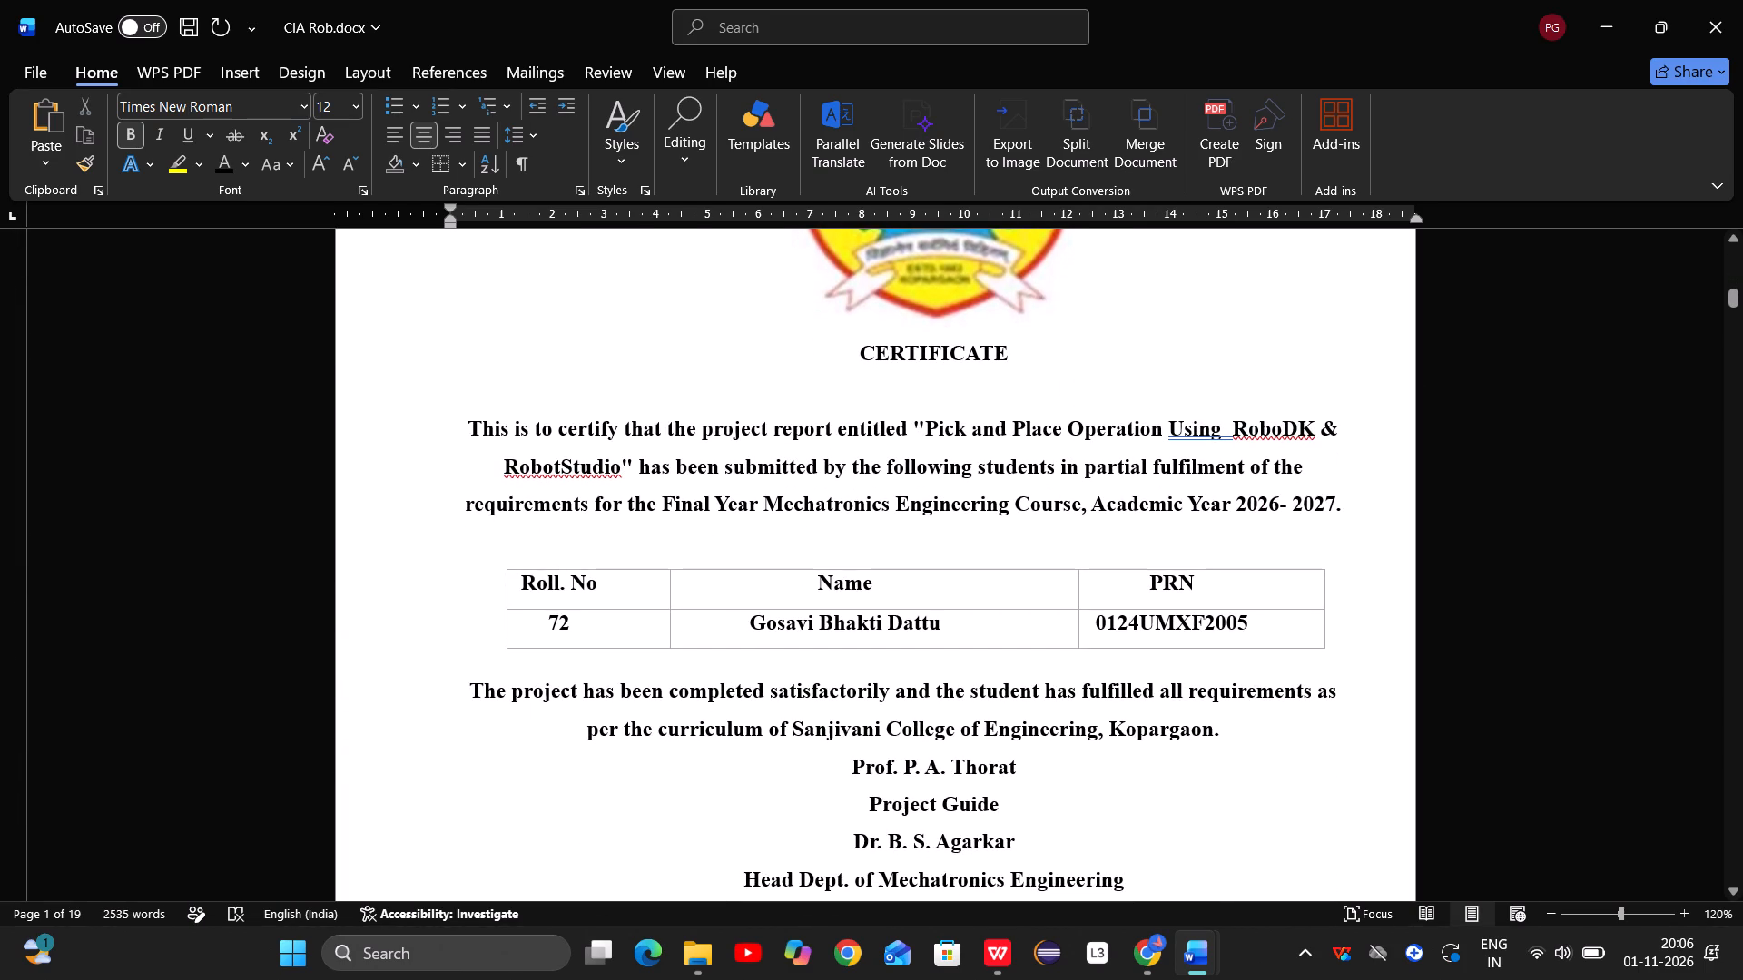
scroll(825, 532, down, 1)
scroll(825, 532, up, 1)
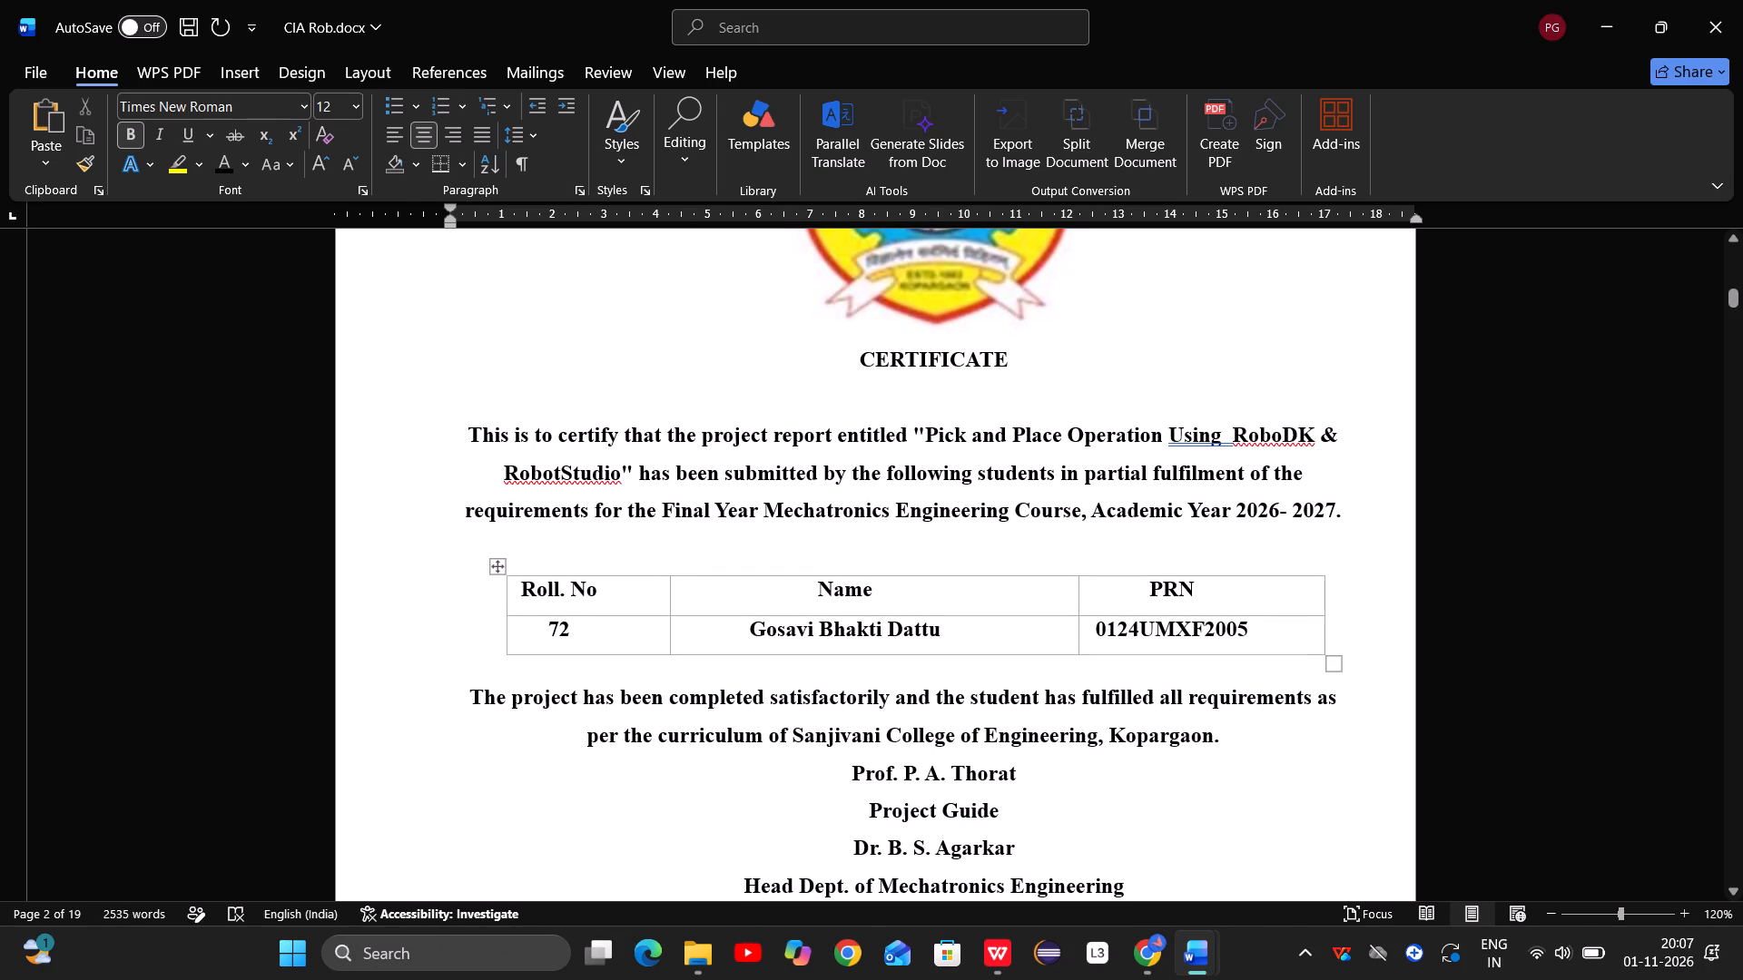
drag(439, 440, 1221, 513)
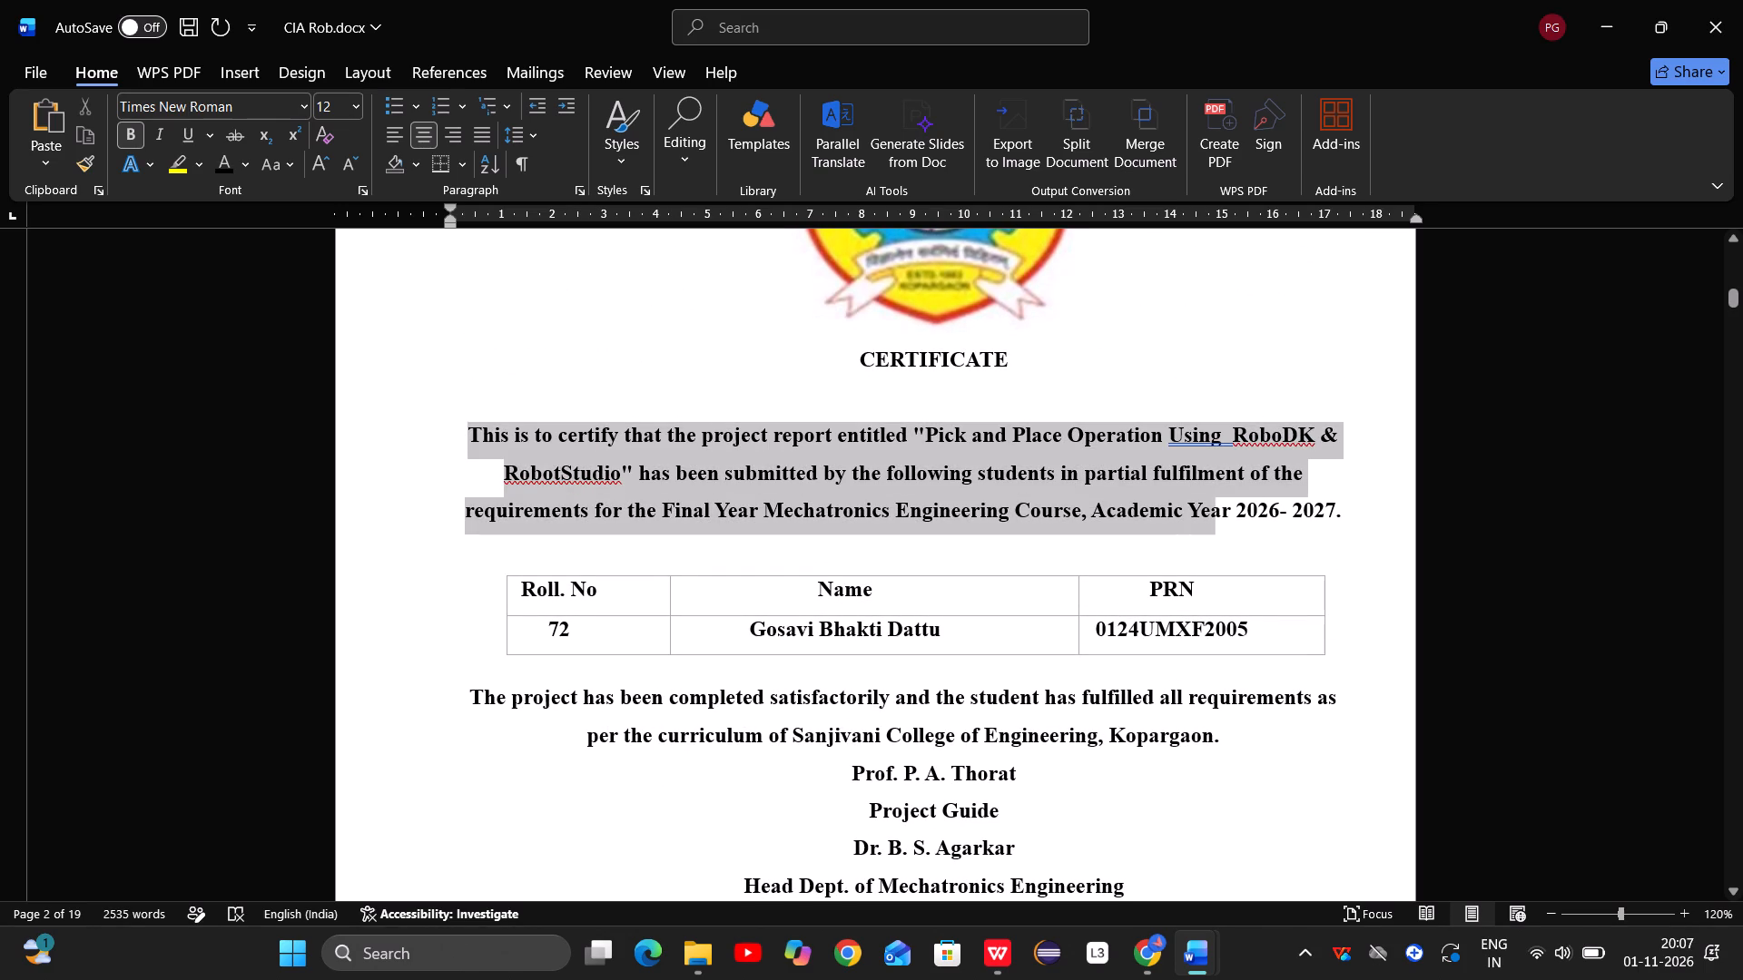
drag(1221, 513, 1344, 510)
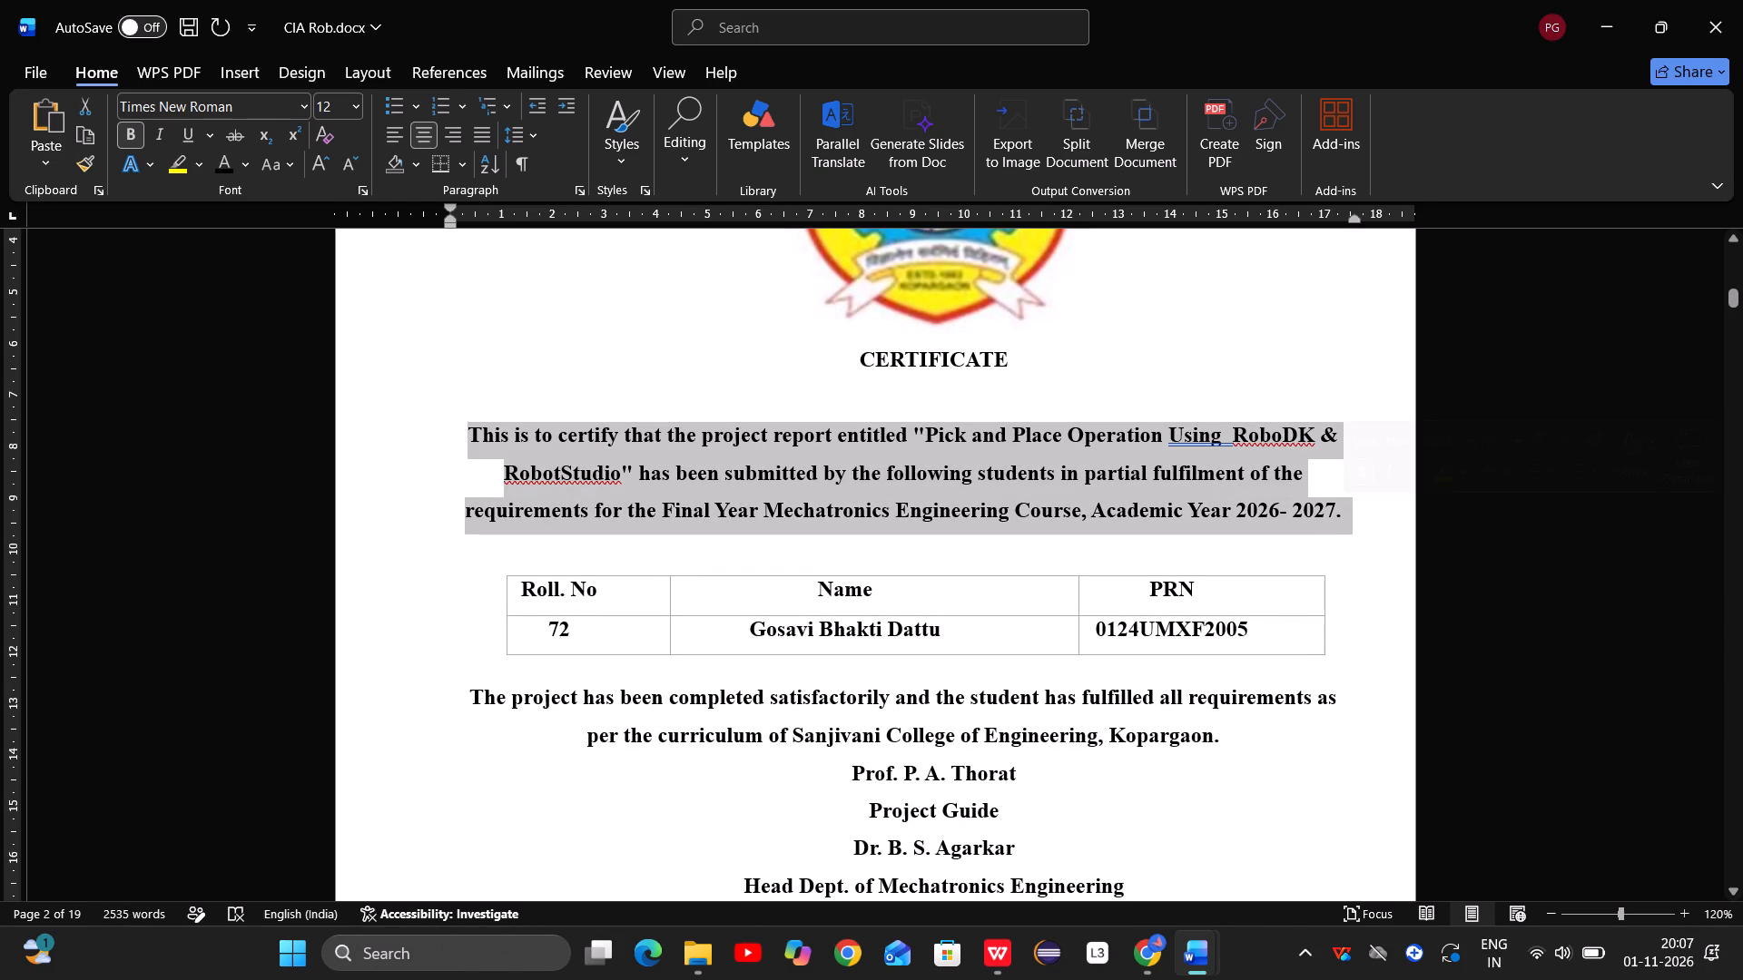
click(475, 132)
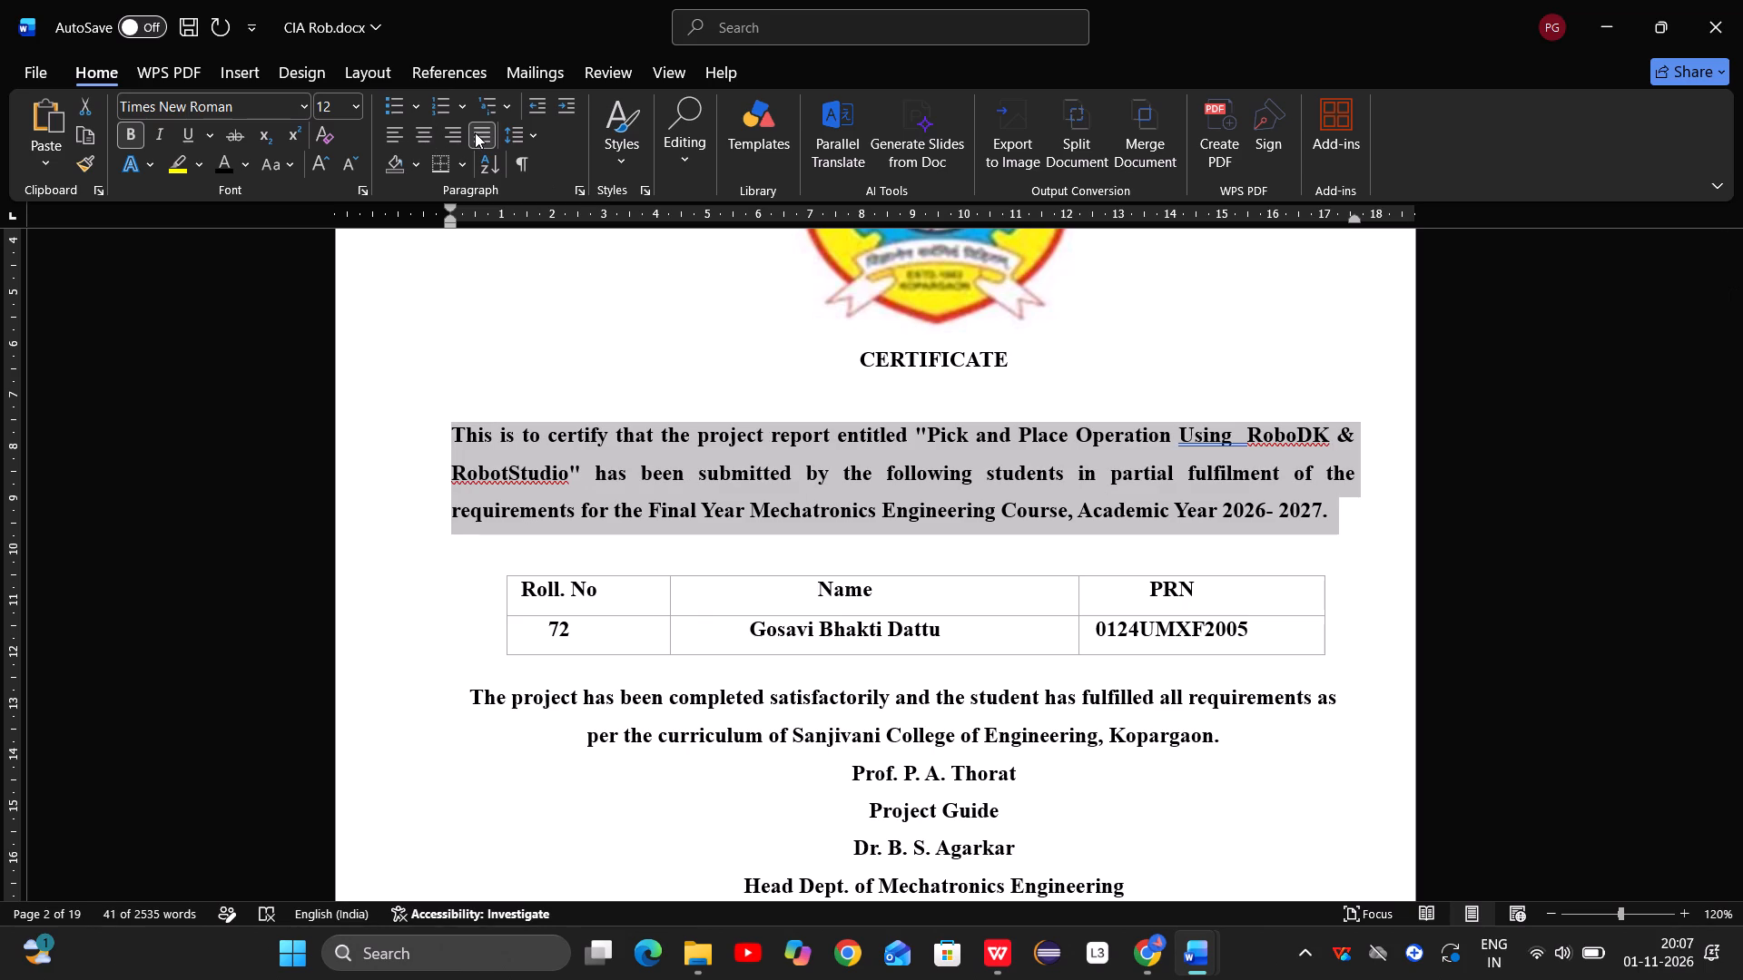
click(577, 257)
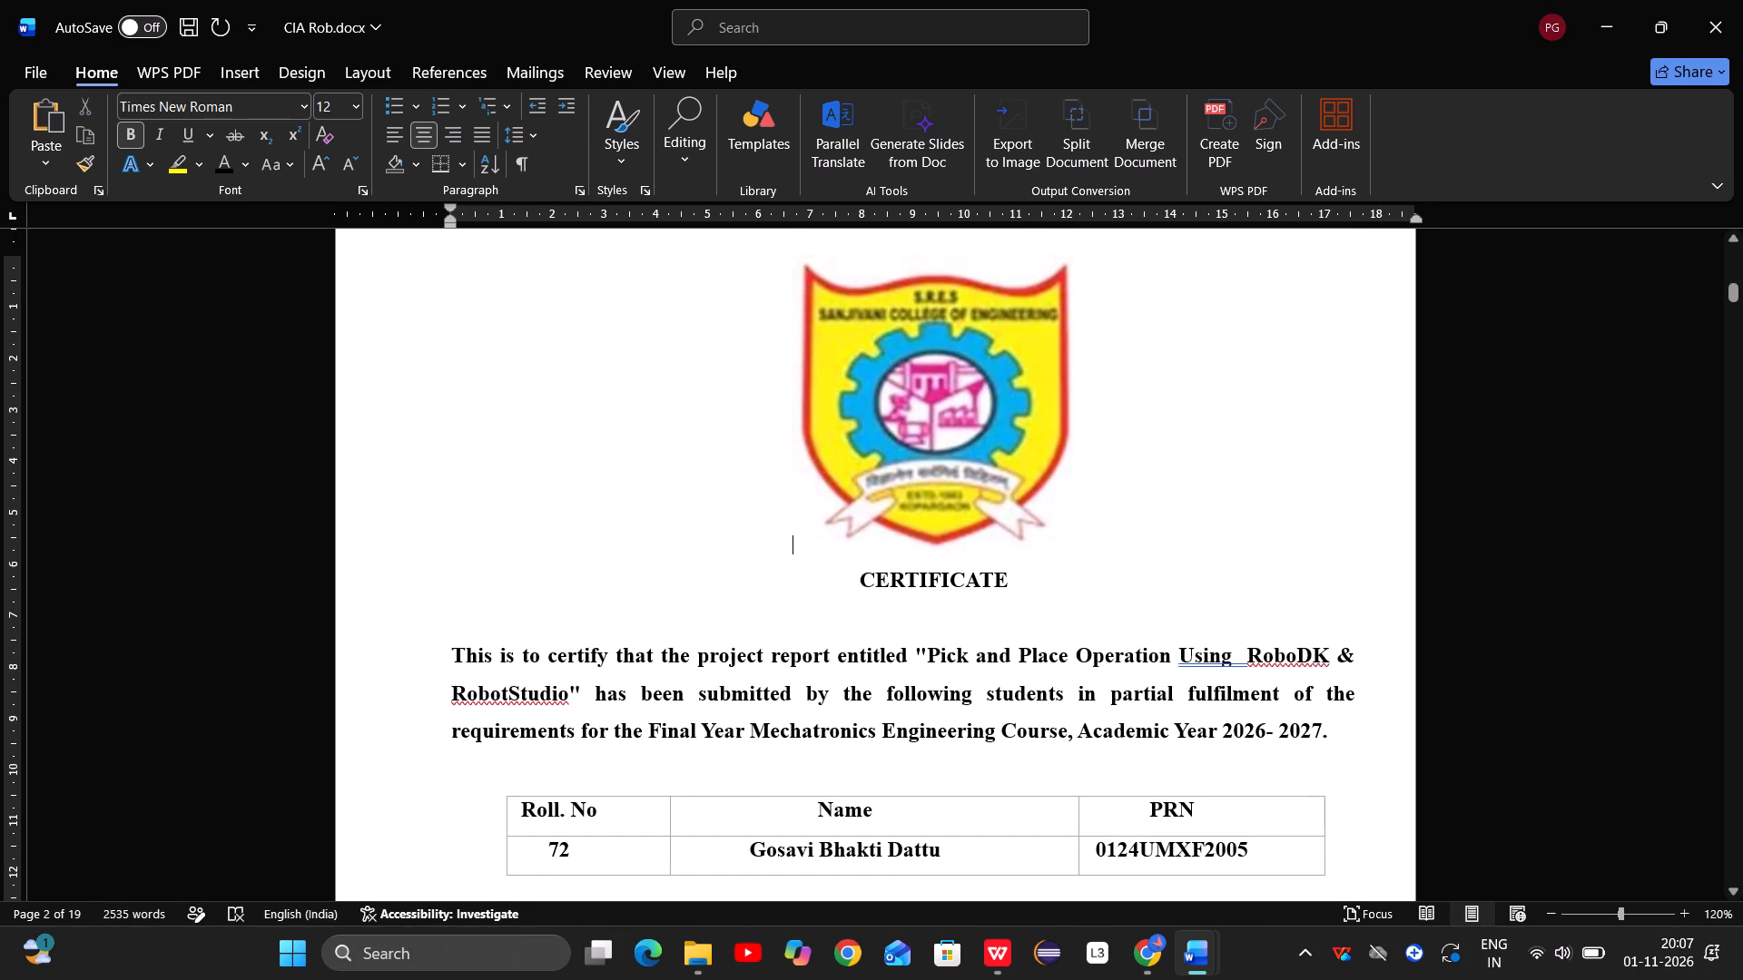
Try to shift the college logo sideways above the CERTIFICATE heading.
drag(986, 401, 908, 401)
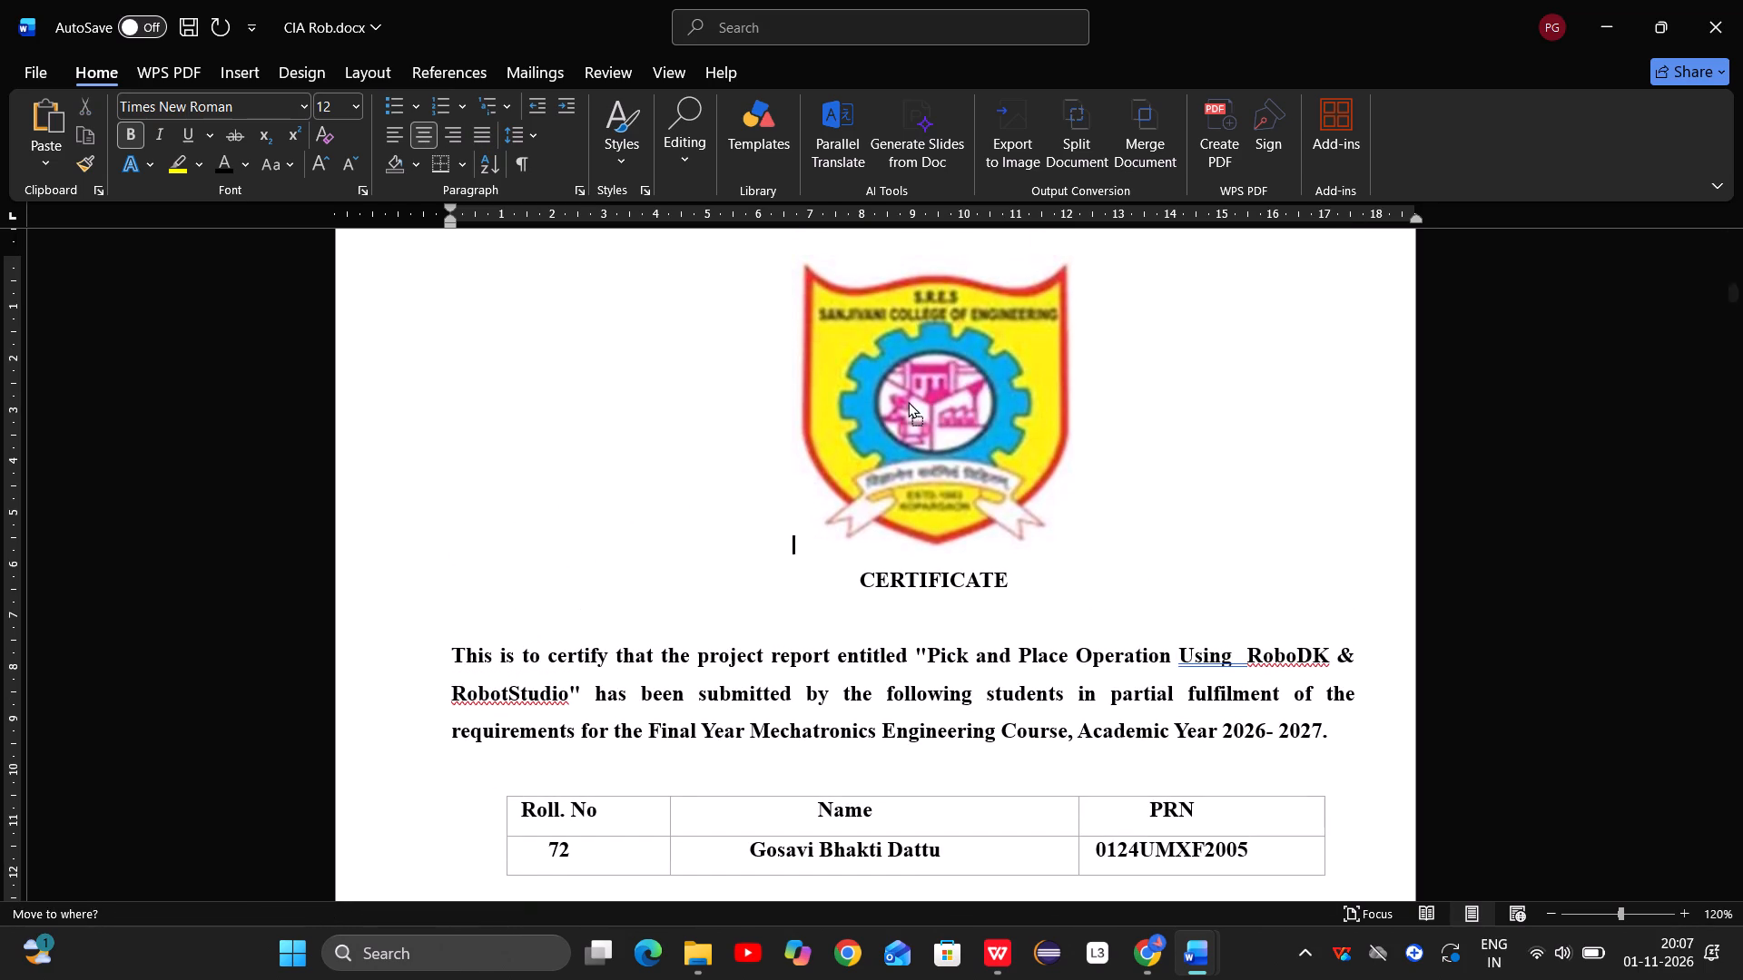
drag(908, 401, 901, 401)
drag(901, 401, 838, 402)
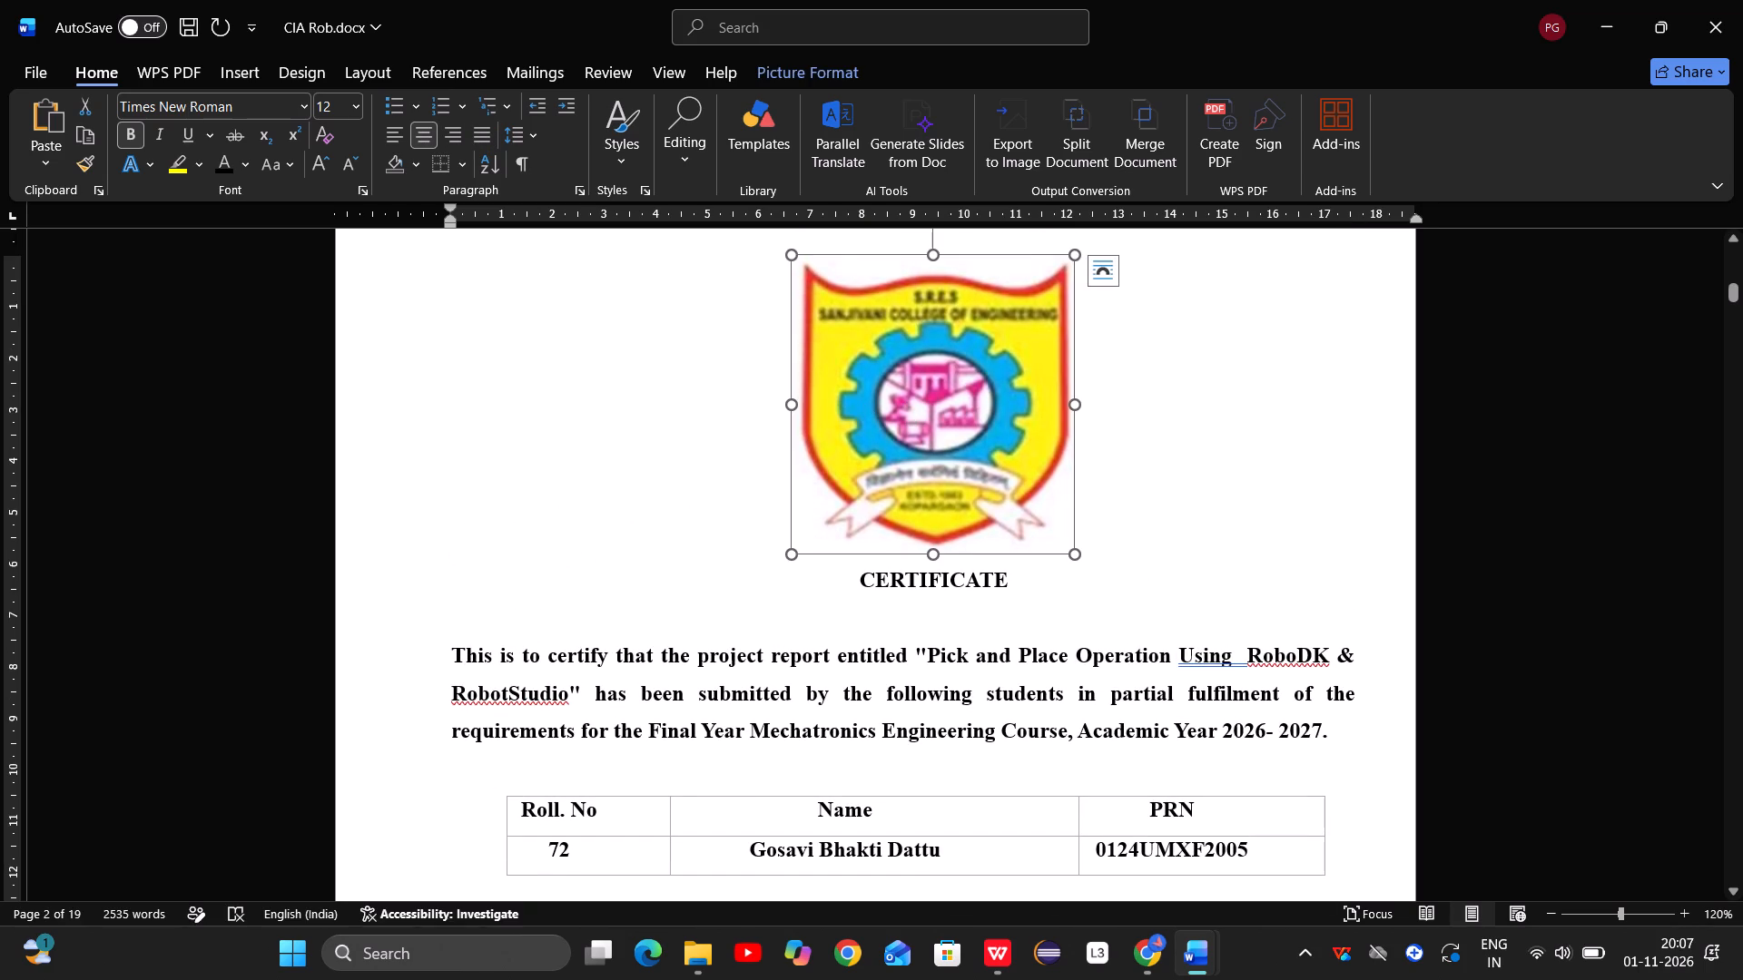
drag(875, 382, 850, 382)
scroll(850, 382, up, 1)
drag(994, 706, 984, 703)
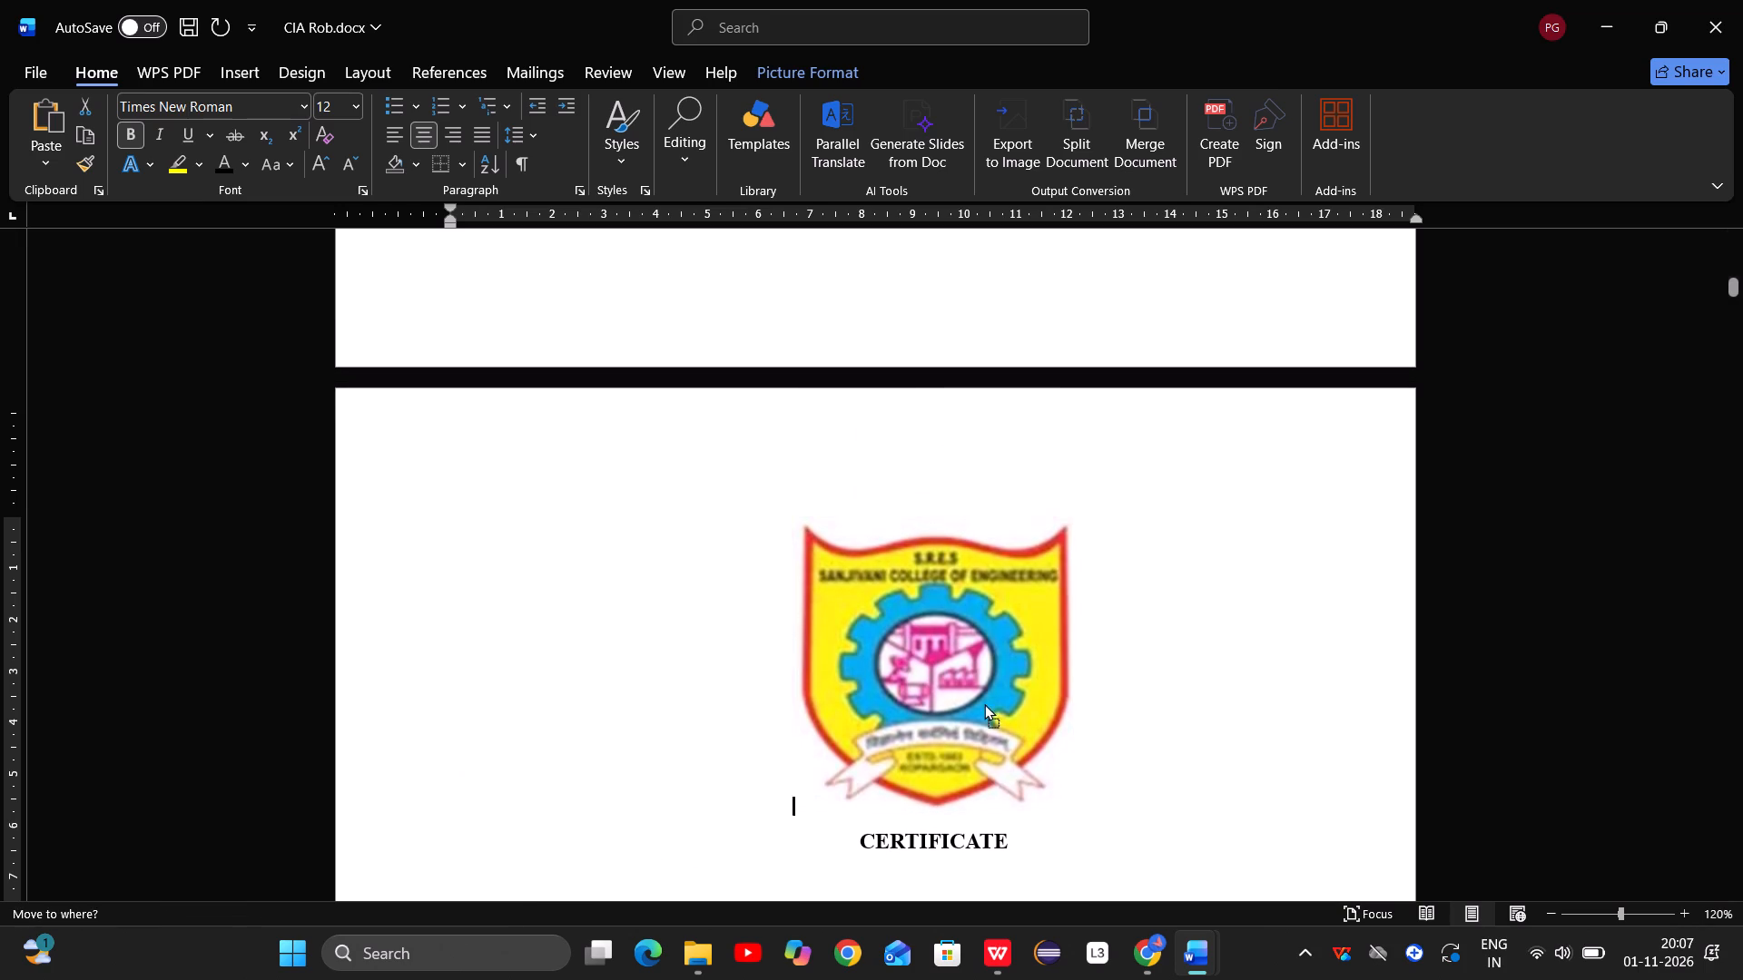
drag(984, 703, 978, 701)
Reduce the height of the college logo on the certificate page slightly, keeping its width, and check the page's layout.
drag(933, 516, 930, 515)
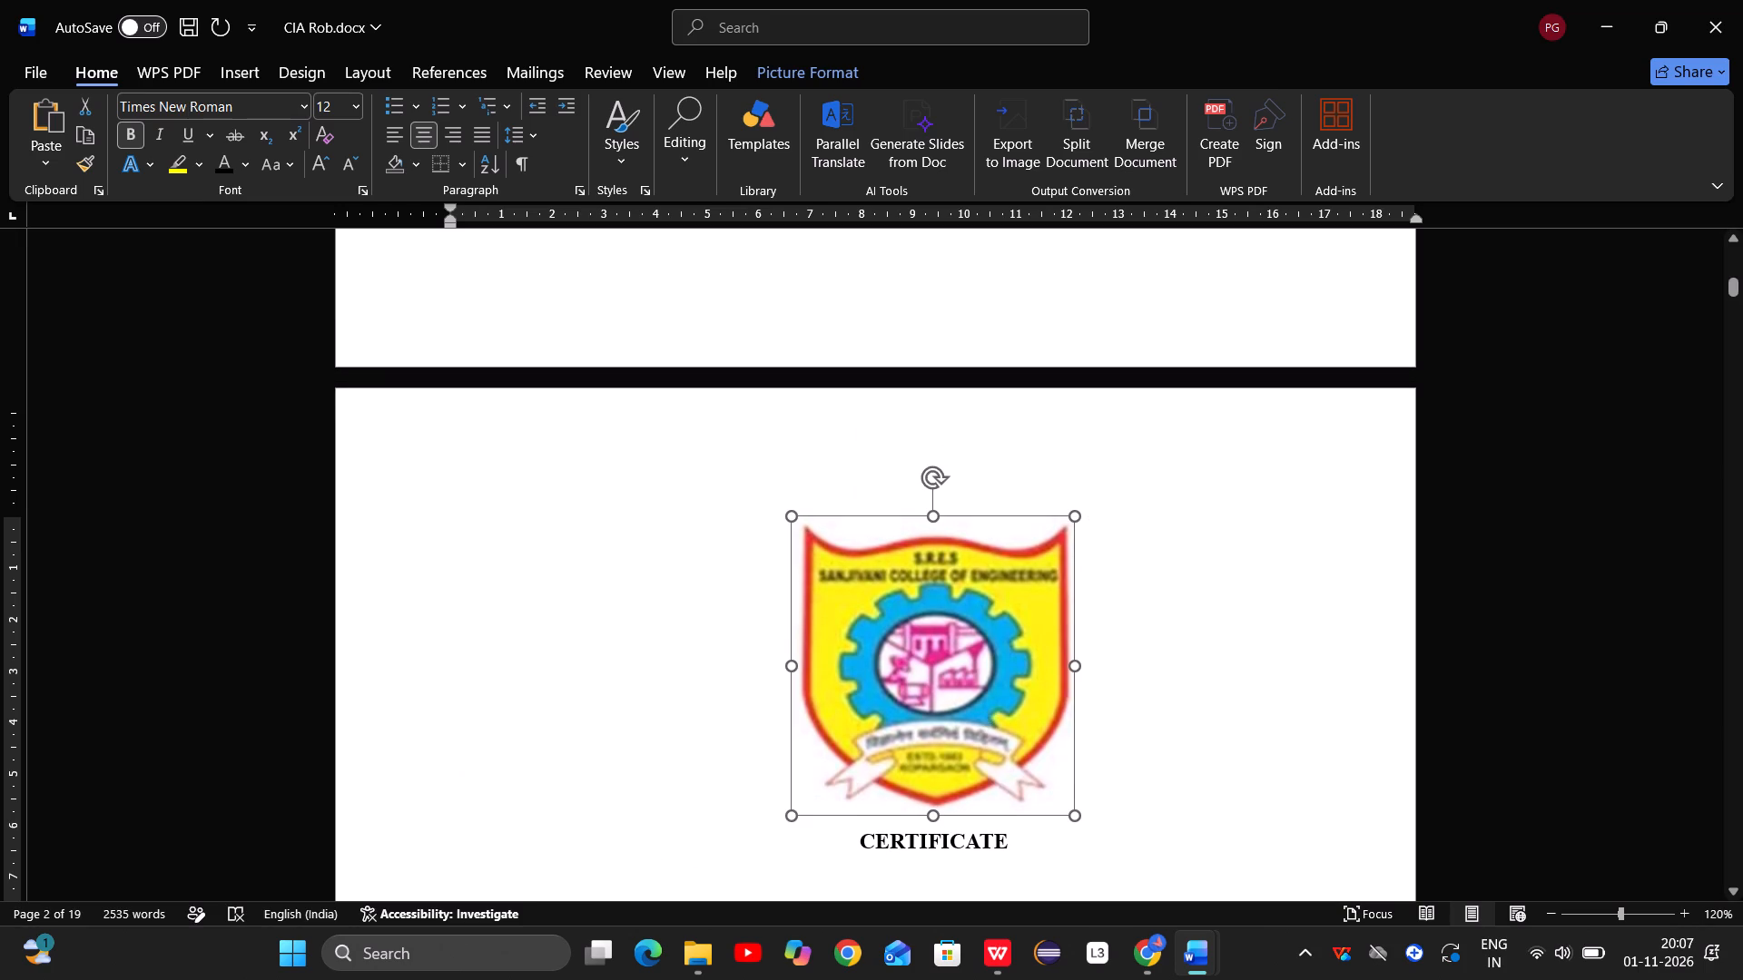
drag(930, 515, 977, 579)
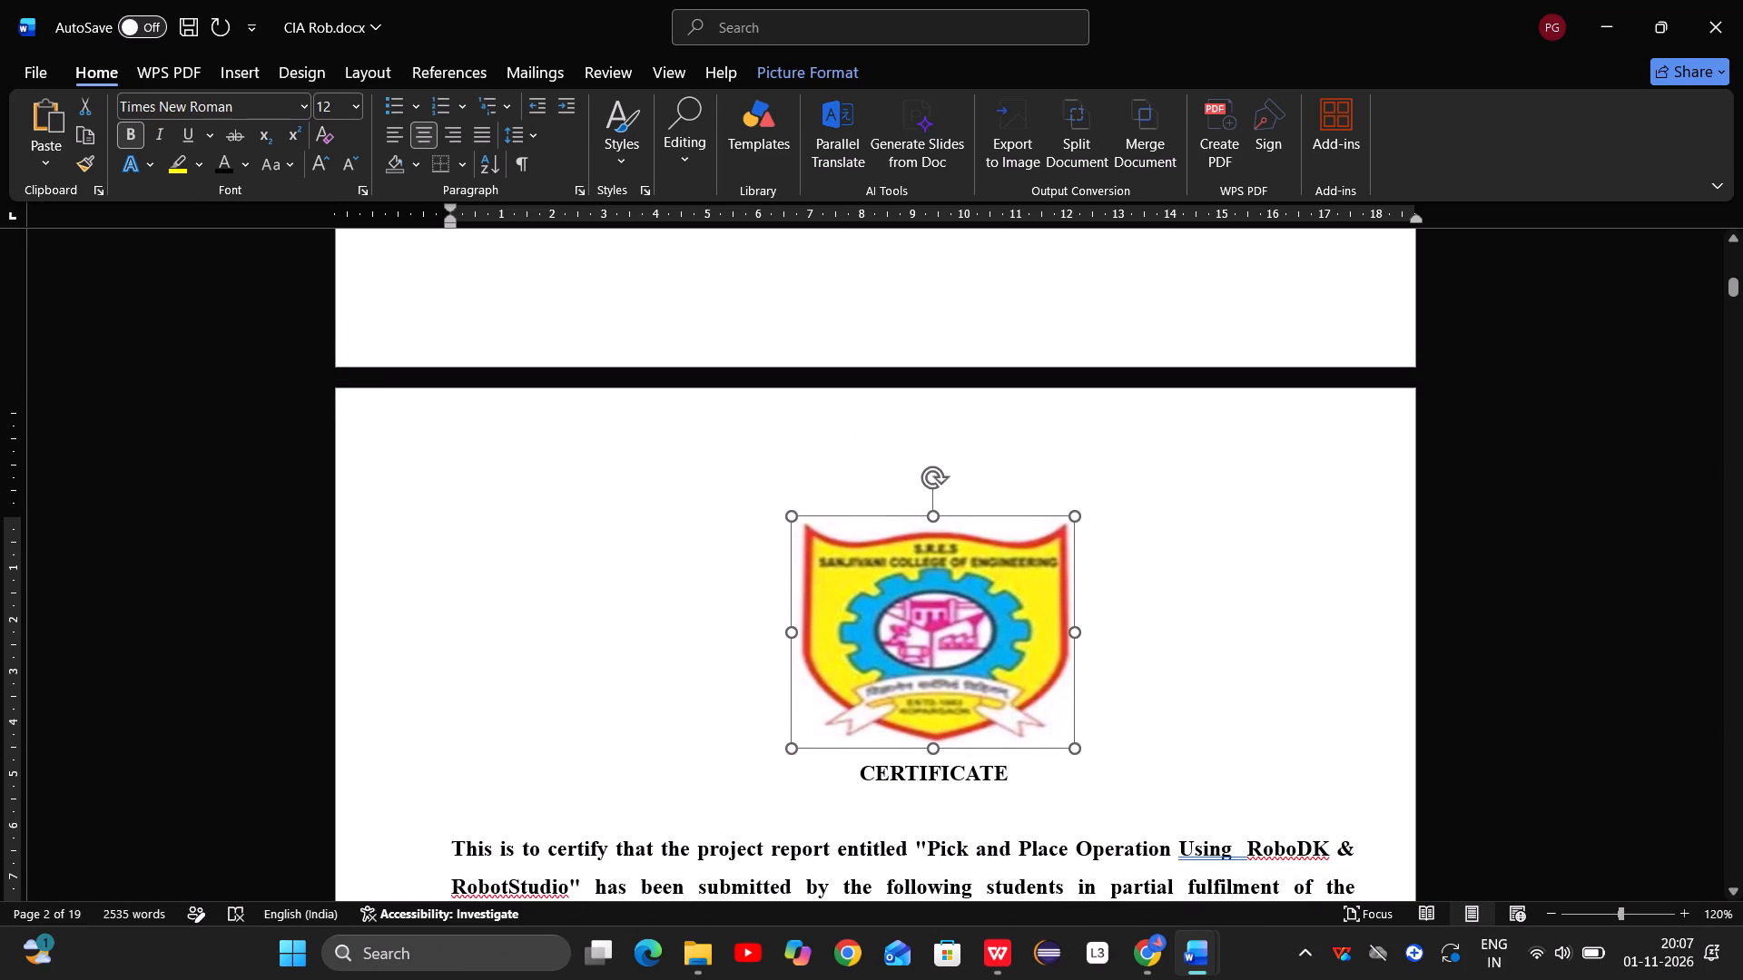
drag(977, 579, 959, 557)
scroll(1020, 725, down, 1)
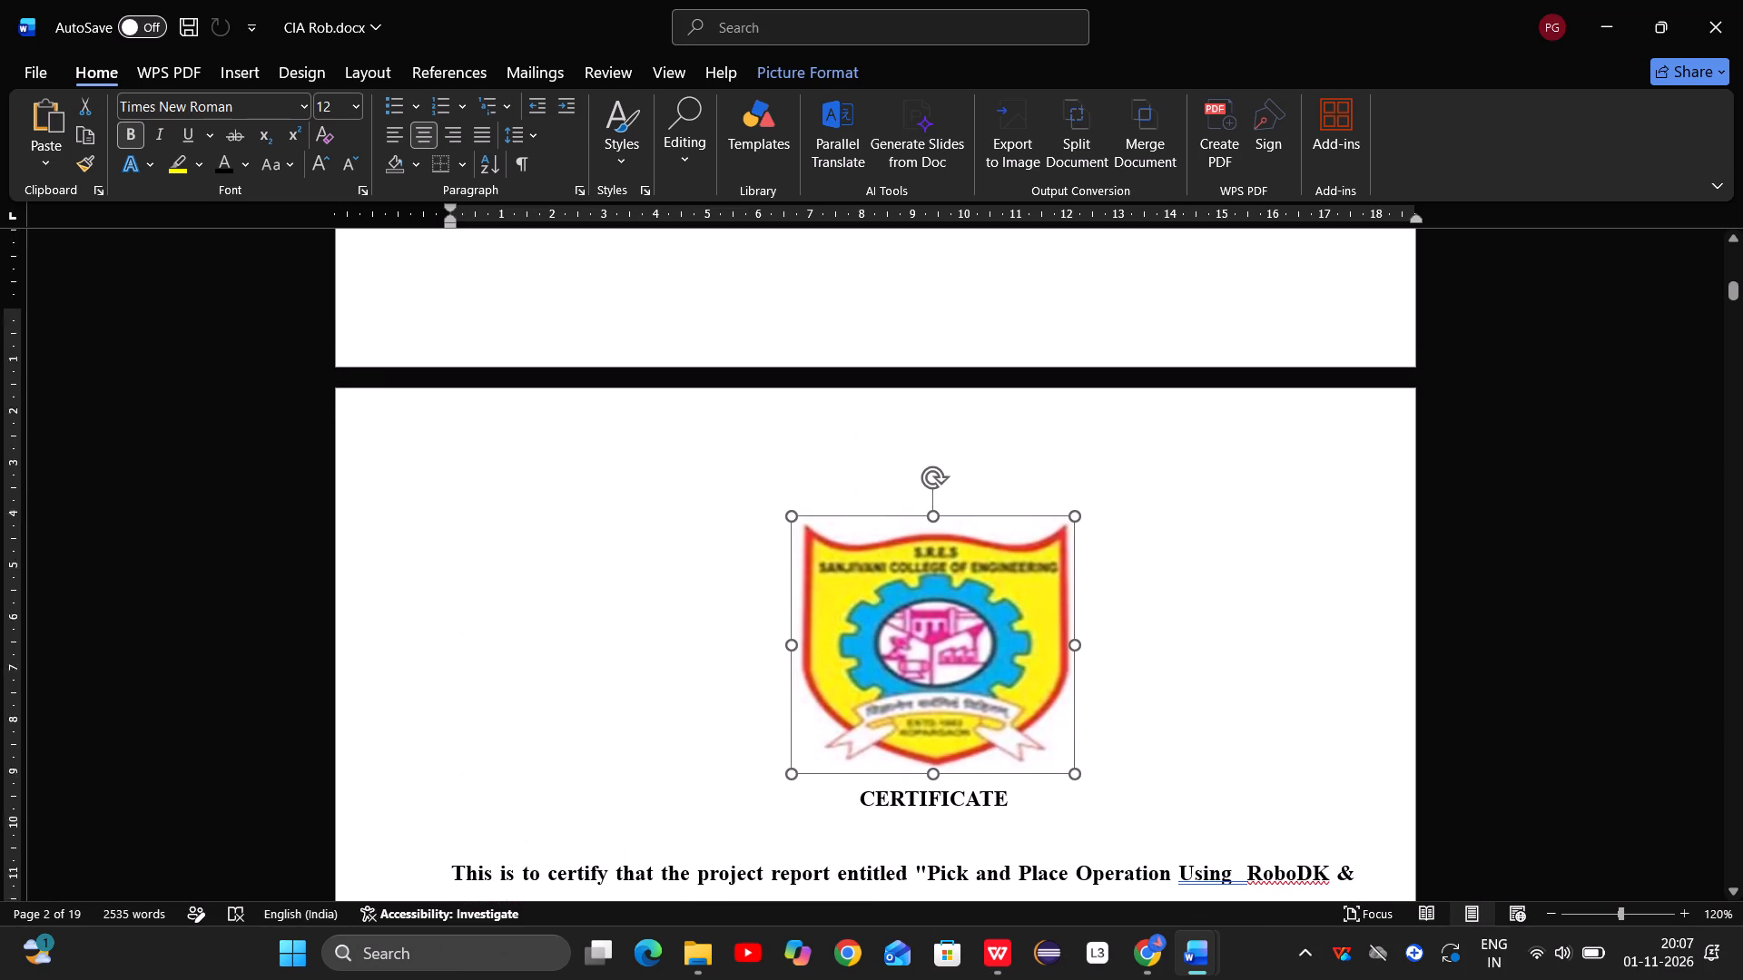
scroll(1020, 725, down, 2)
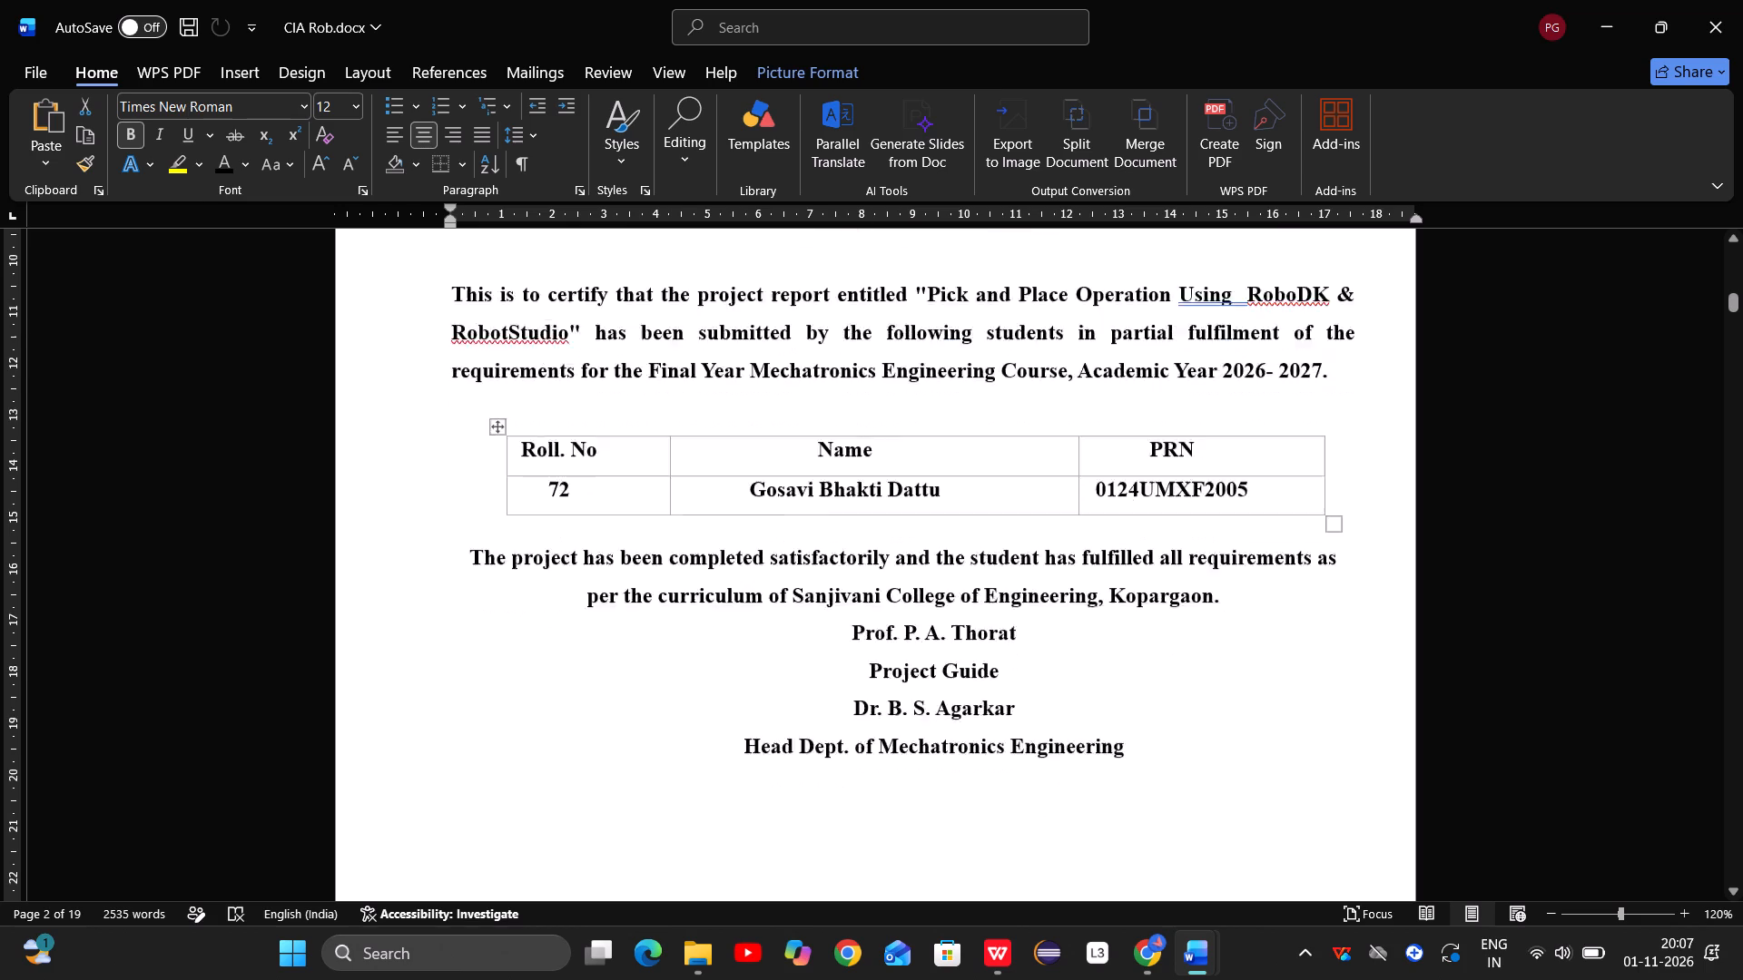
Insert a blank line above the project guide's name on the certificate page.
scroll(1020, 725, down, 2)
scroll(1020, 725, up, 1)
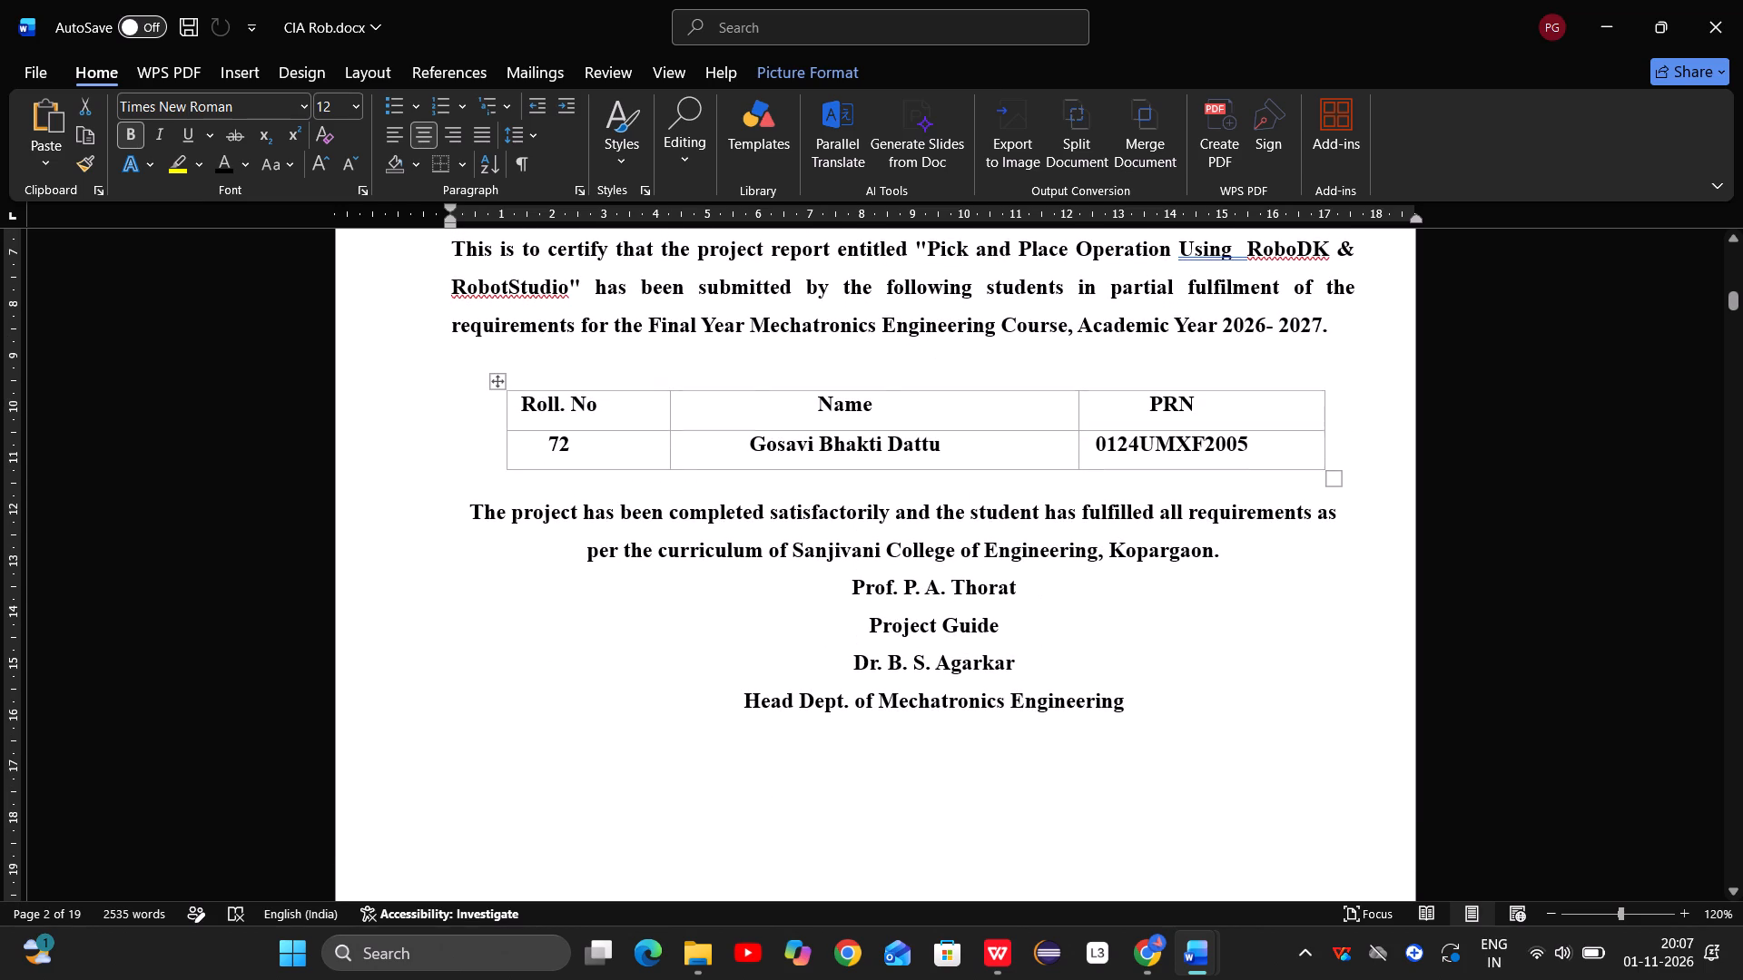
click(853, 593)
key(Return)
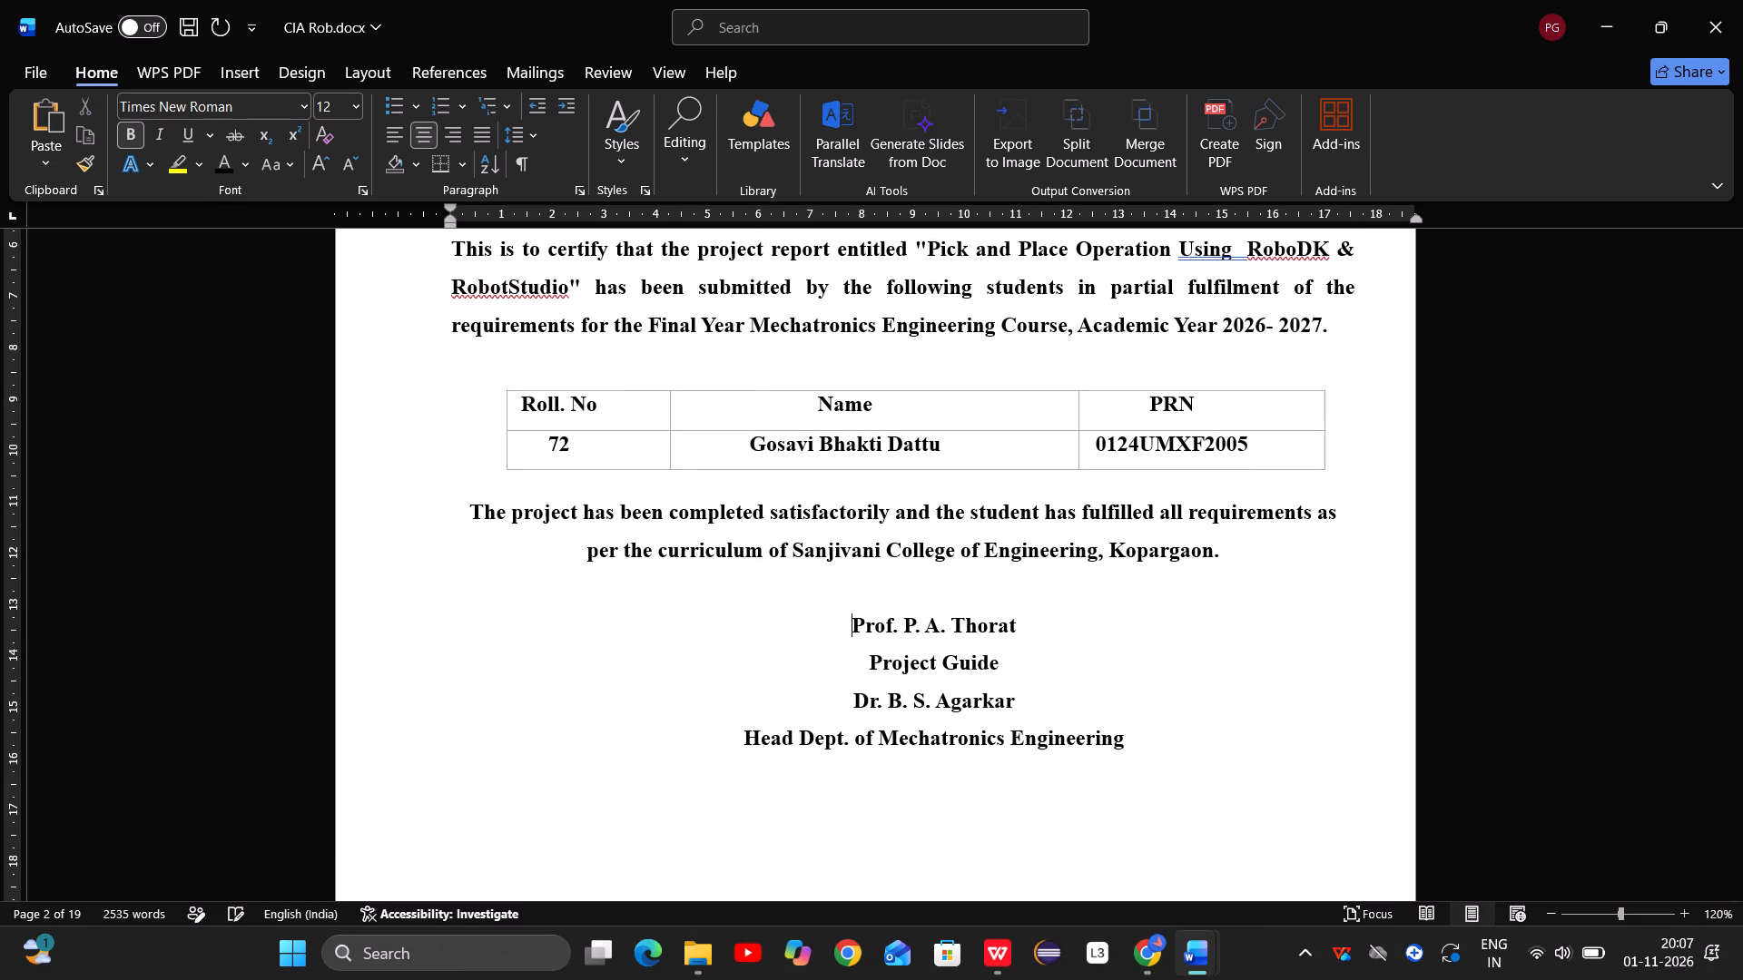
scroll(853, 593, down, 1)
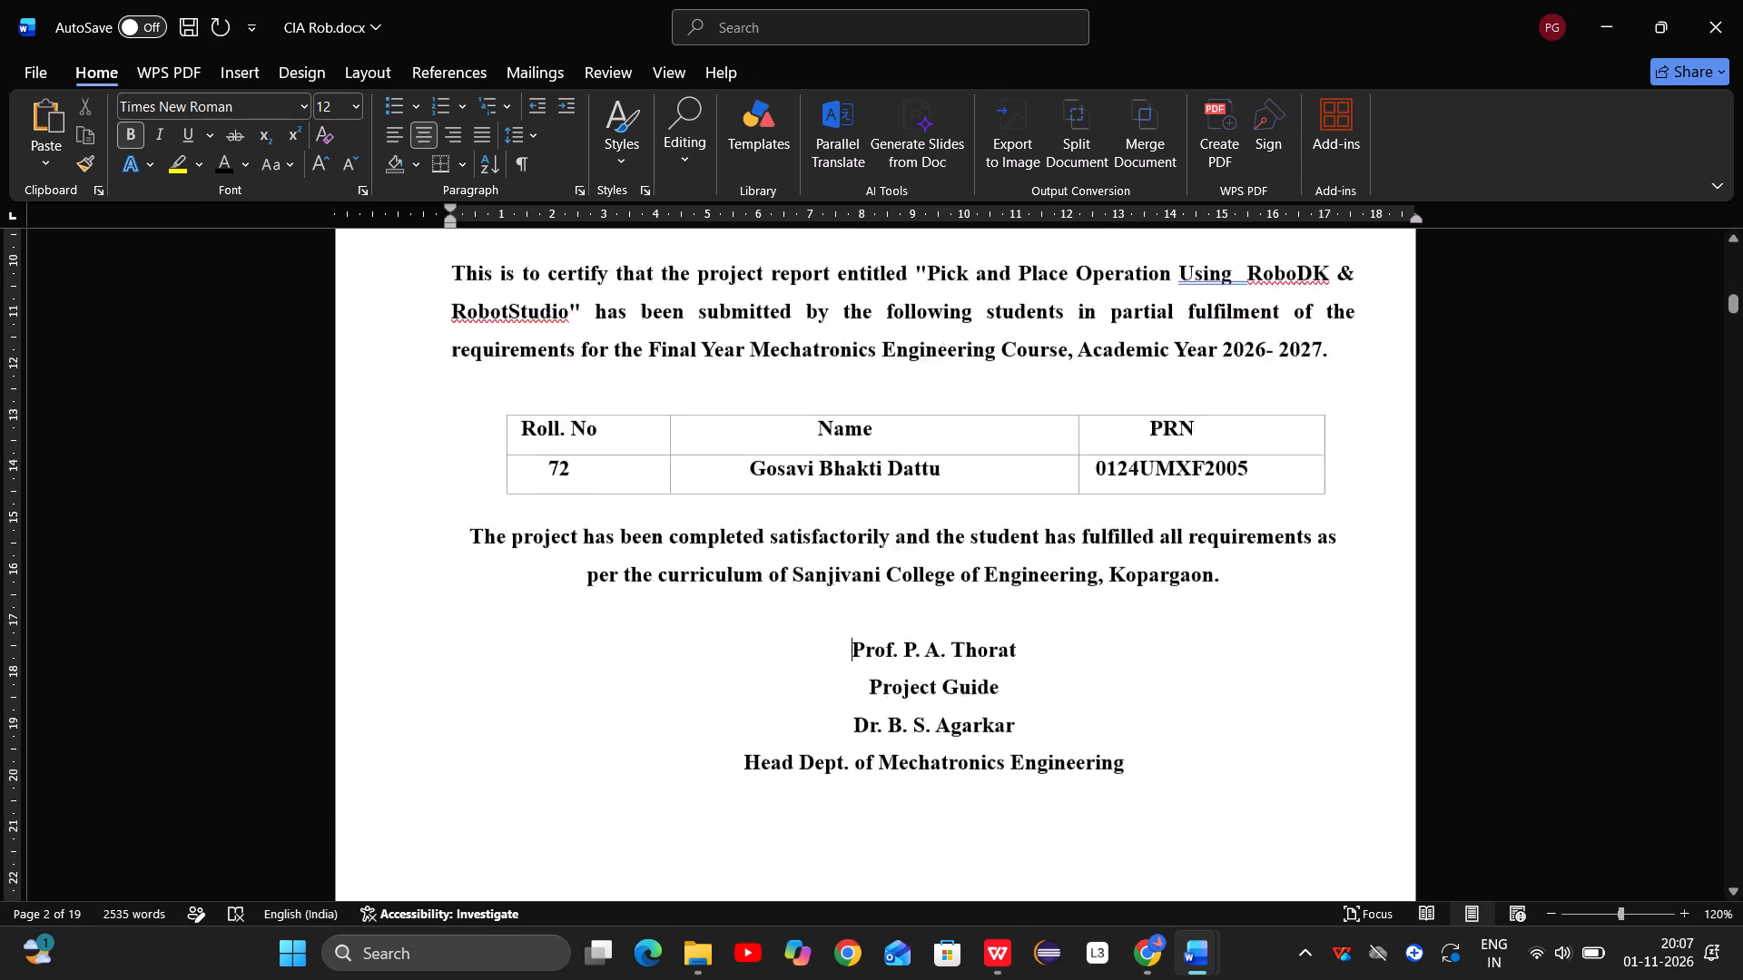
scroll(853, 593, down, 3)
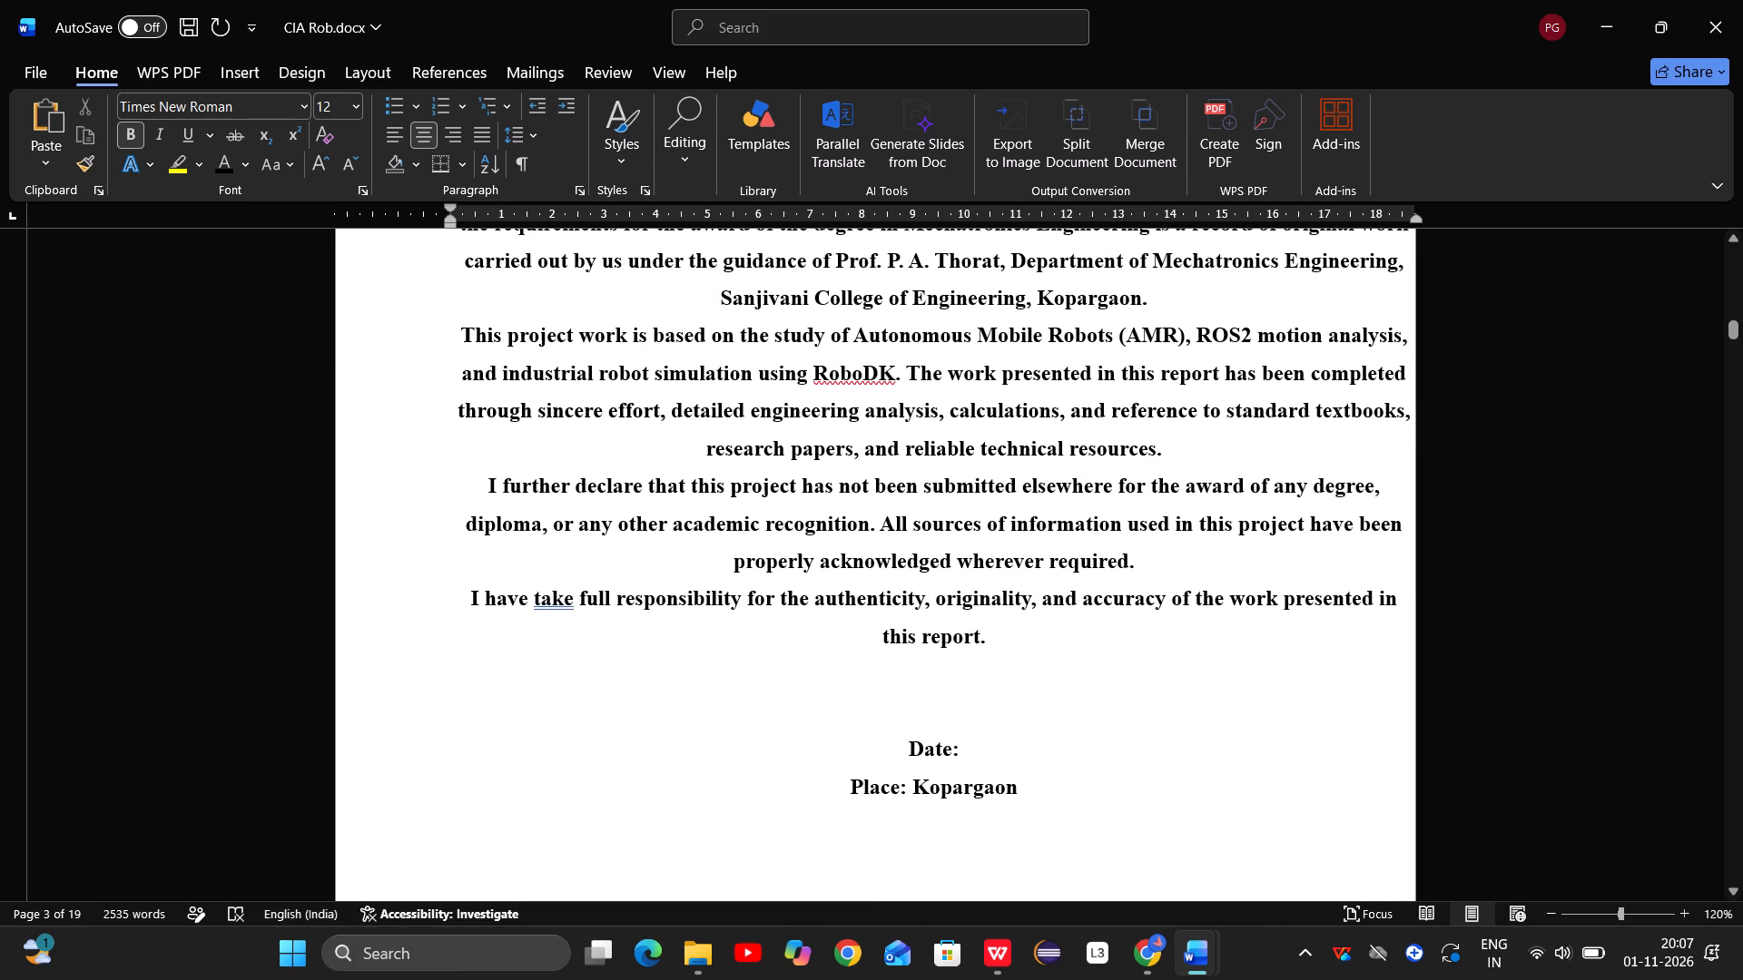
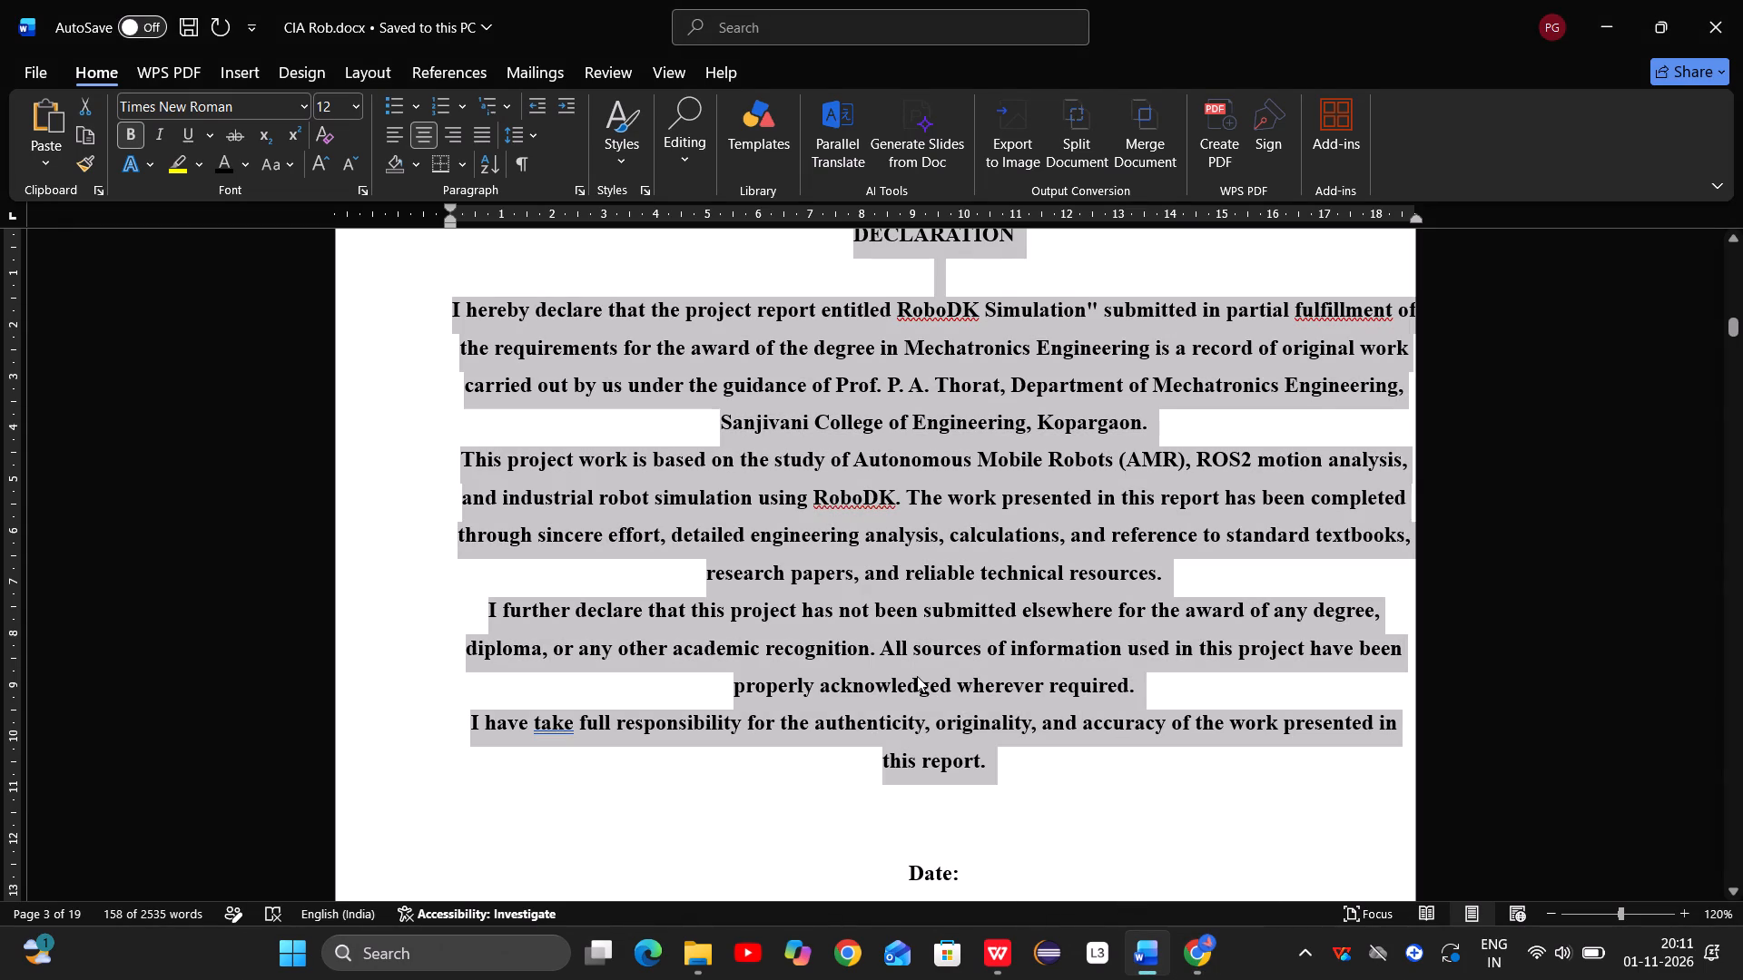
key(ctrl+v)
scroll(917, 676, up, 1)
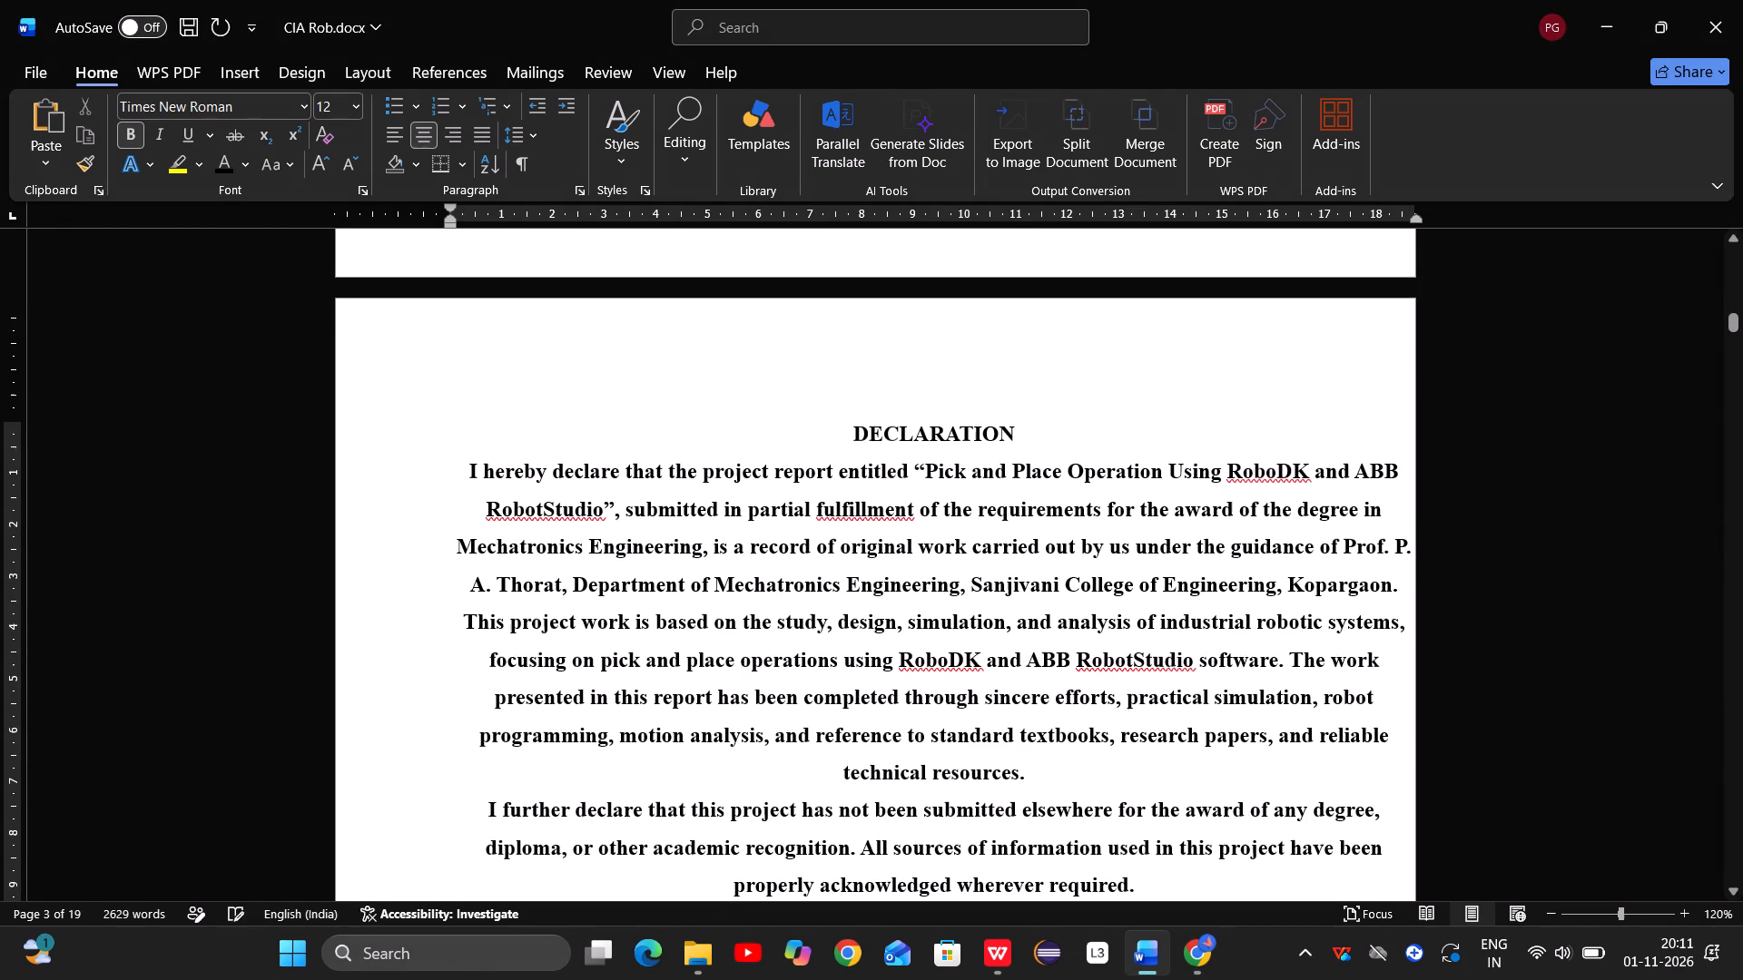
Justify the declaration's body paragraphs below the heading and remove their bold formatting.
drag(460, 462, 1137, 827)
scroll(1130, 822, right, 1)
drag(1137, 827, 1064, 759)
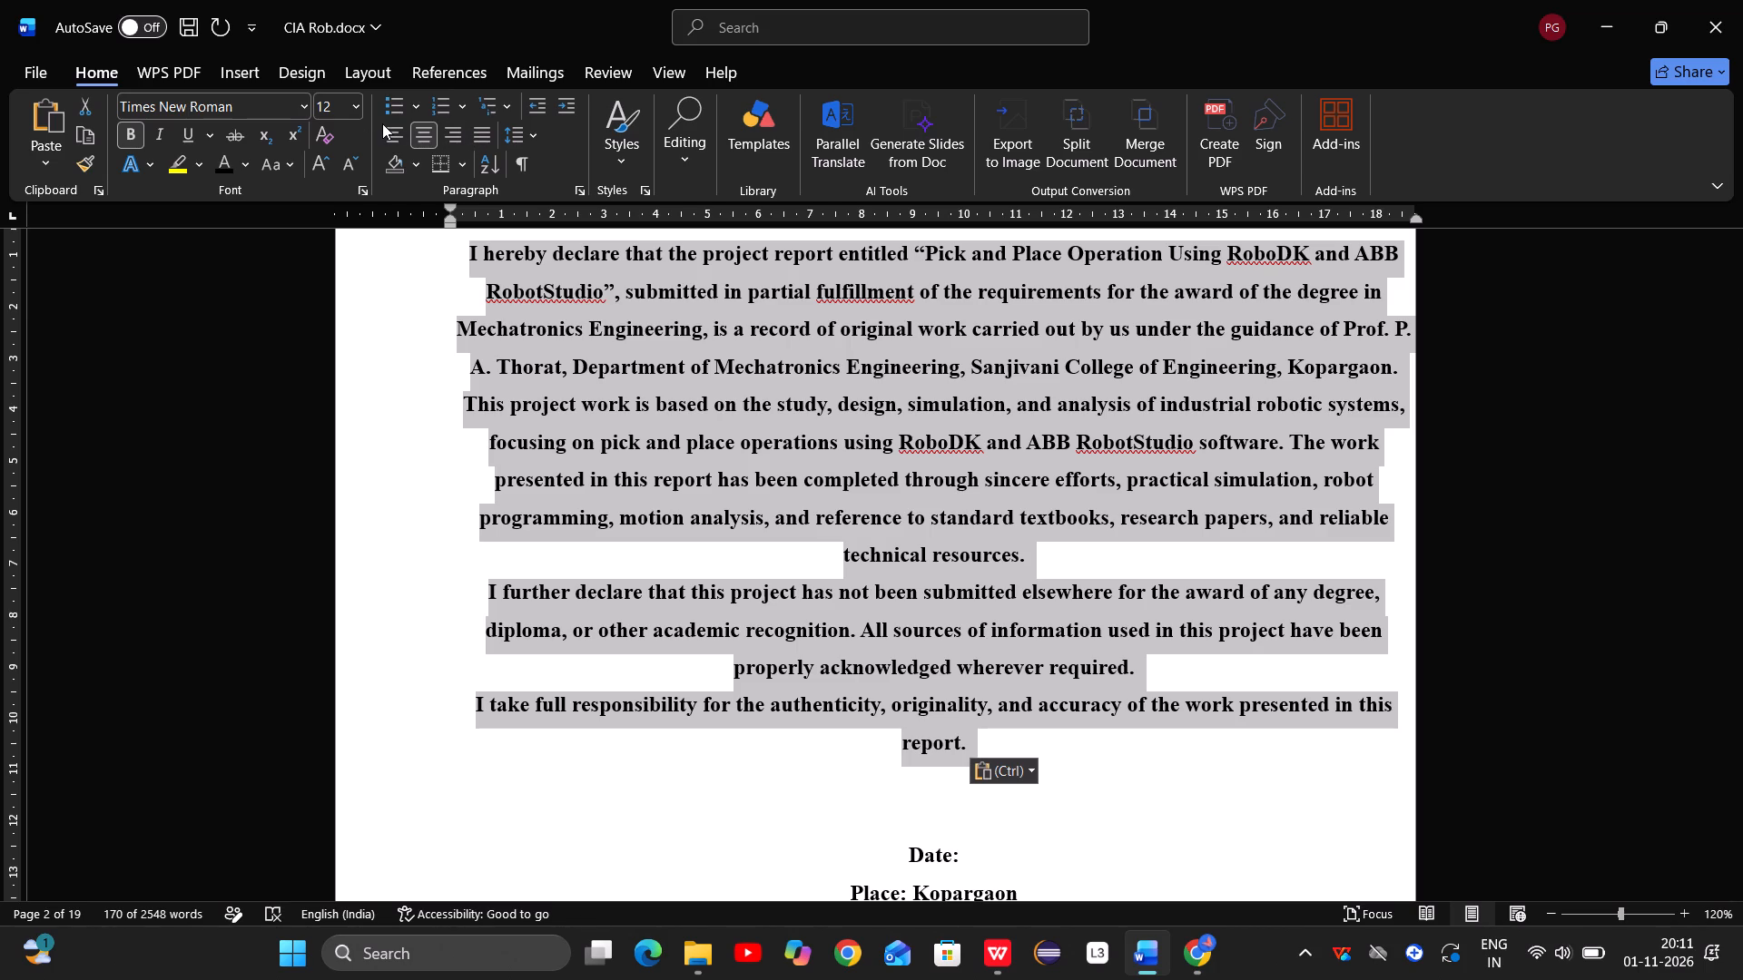
click(479, 128)
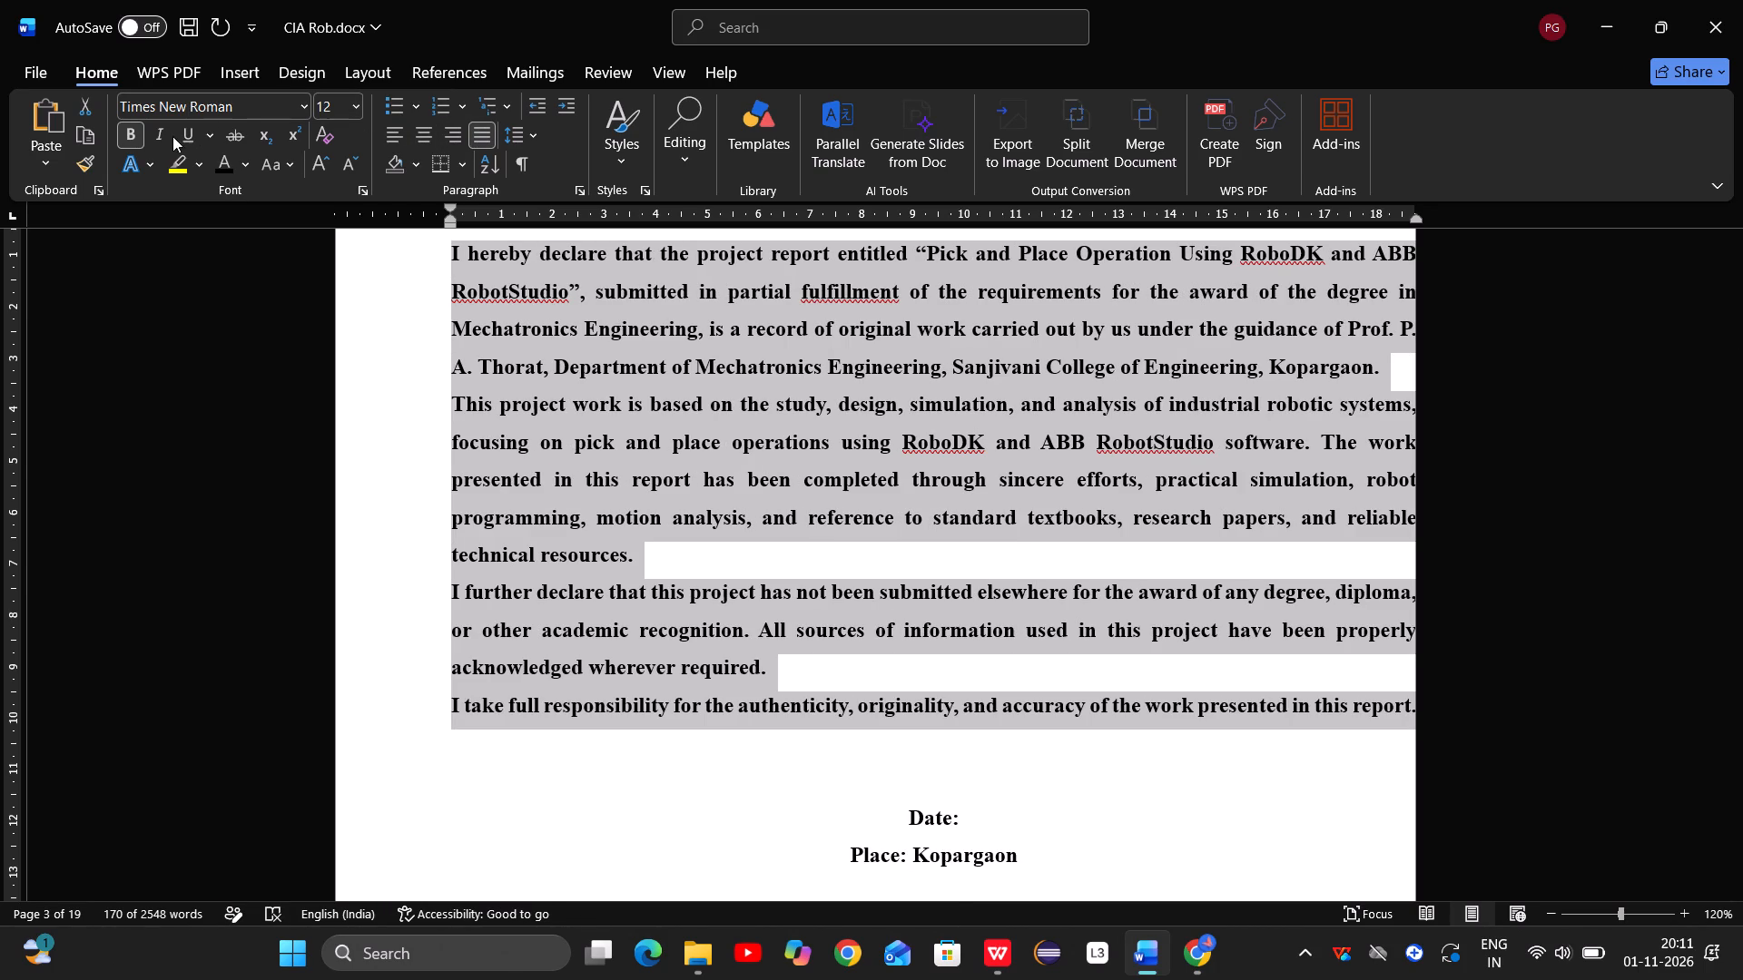
click(133, 130)
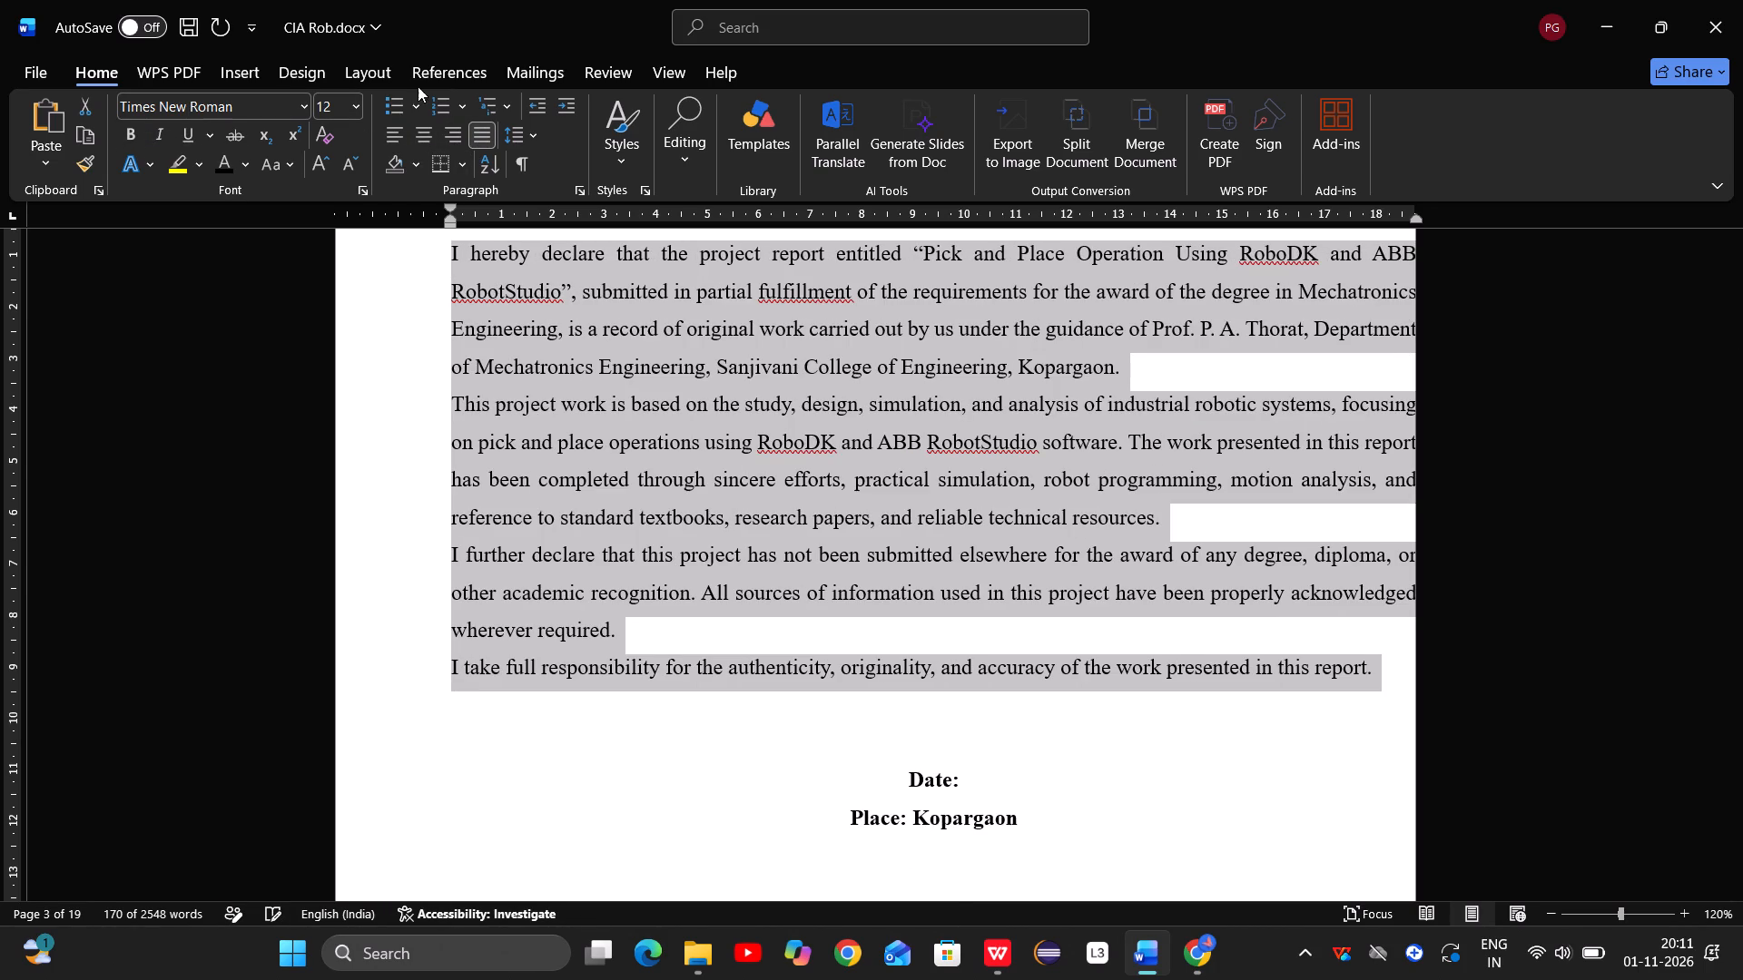
Set the right indent of the declaration's body paragraphs to 1.5 cm.
click(369, 67)
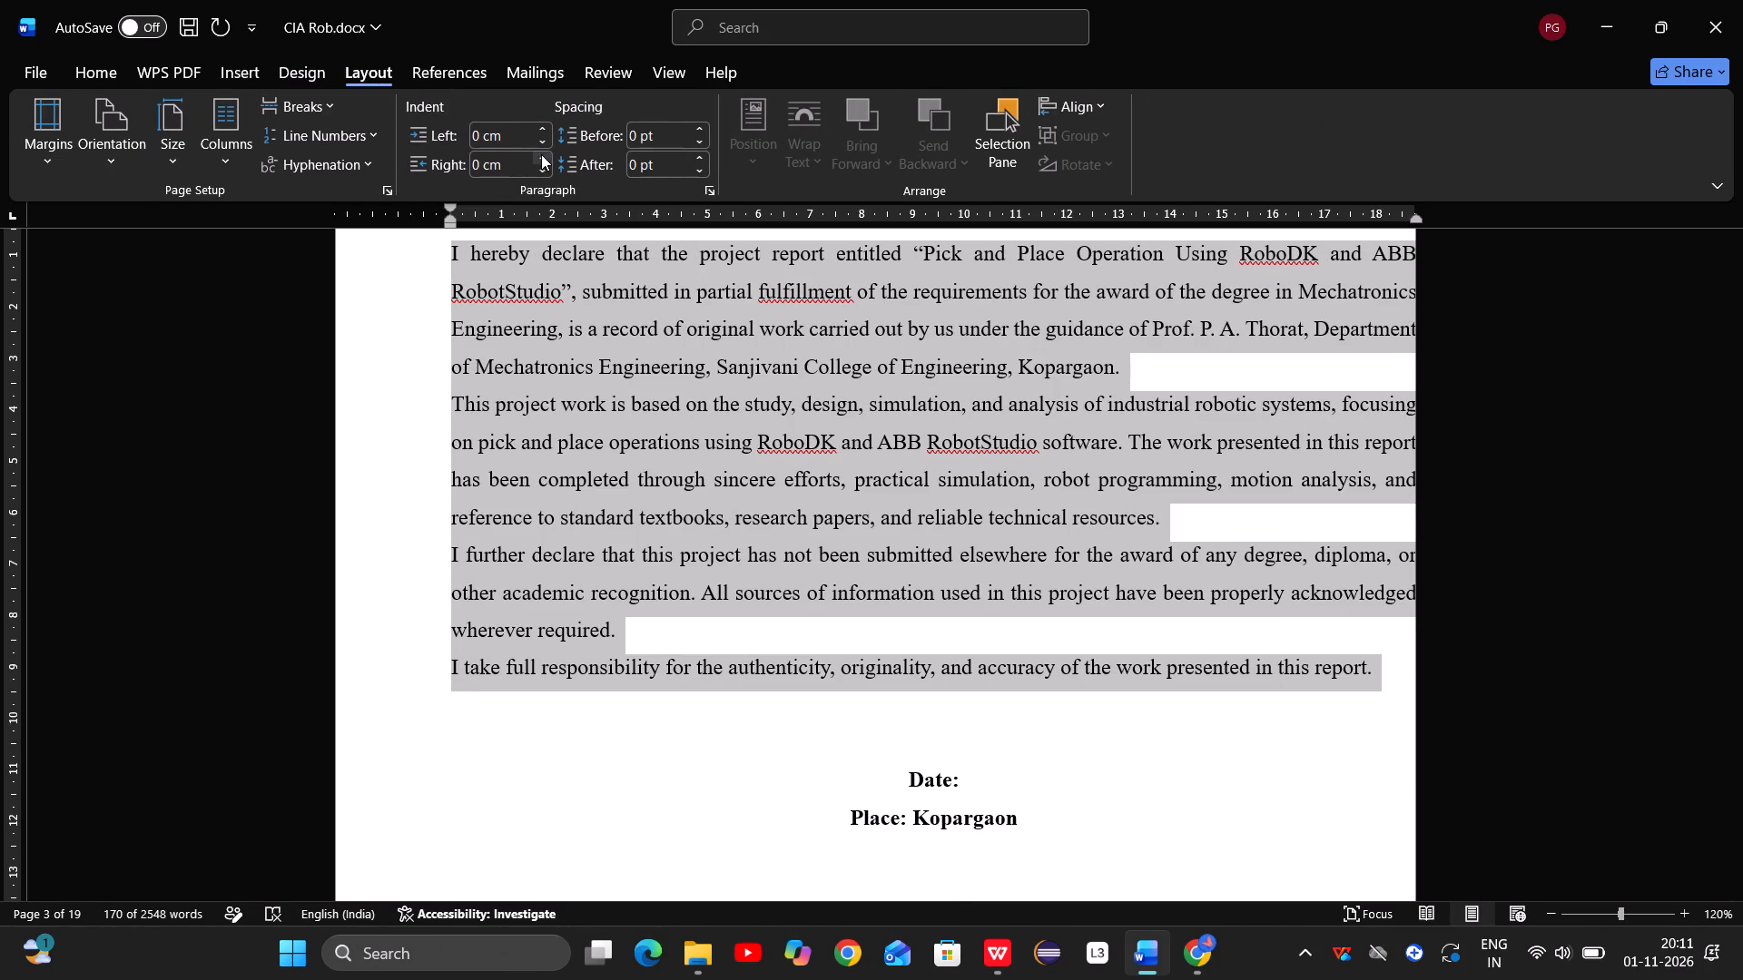
click(545, 154)
click(545, 154)
triple_click(545, 154)
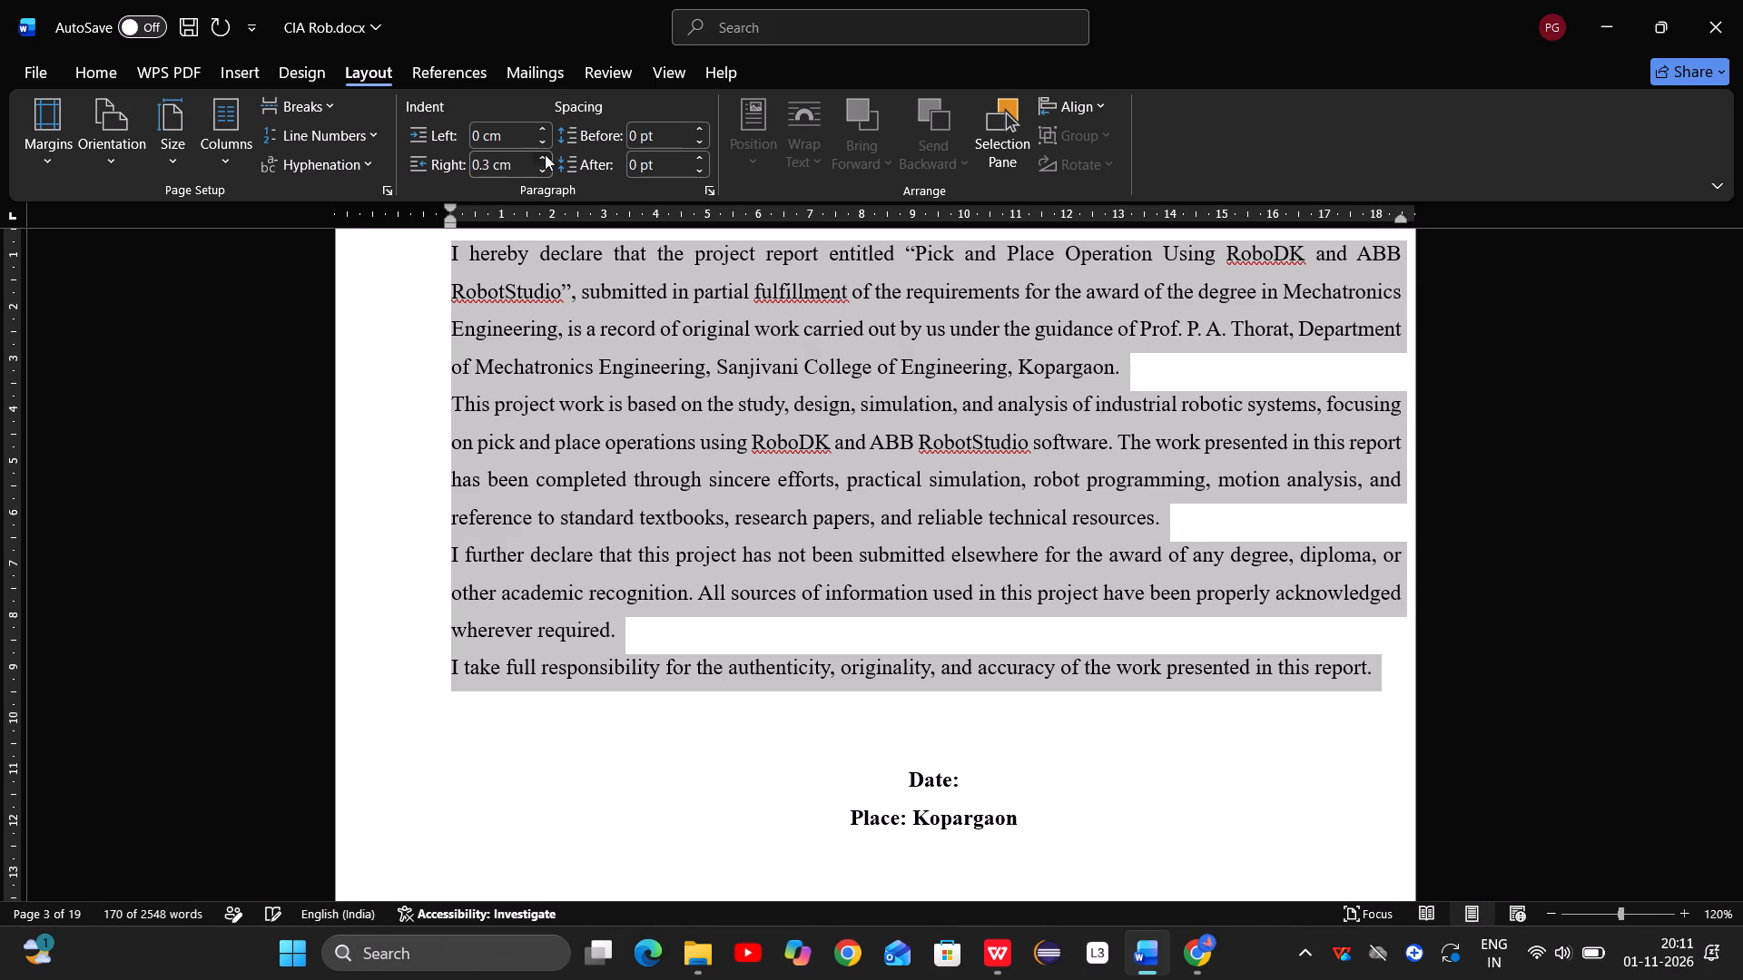
click(545, 154)
triple_click(545, 164)
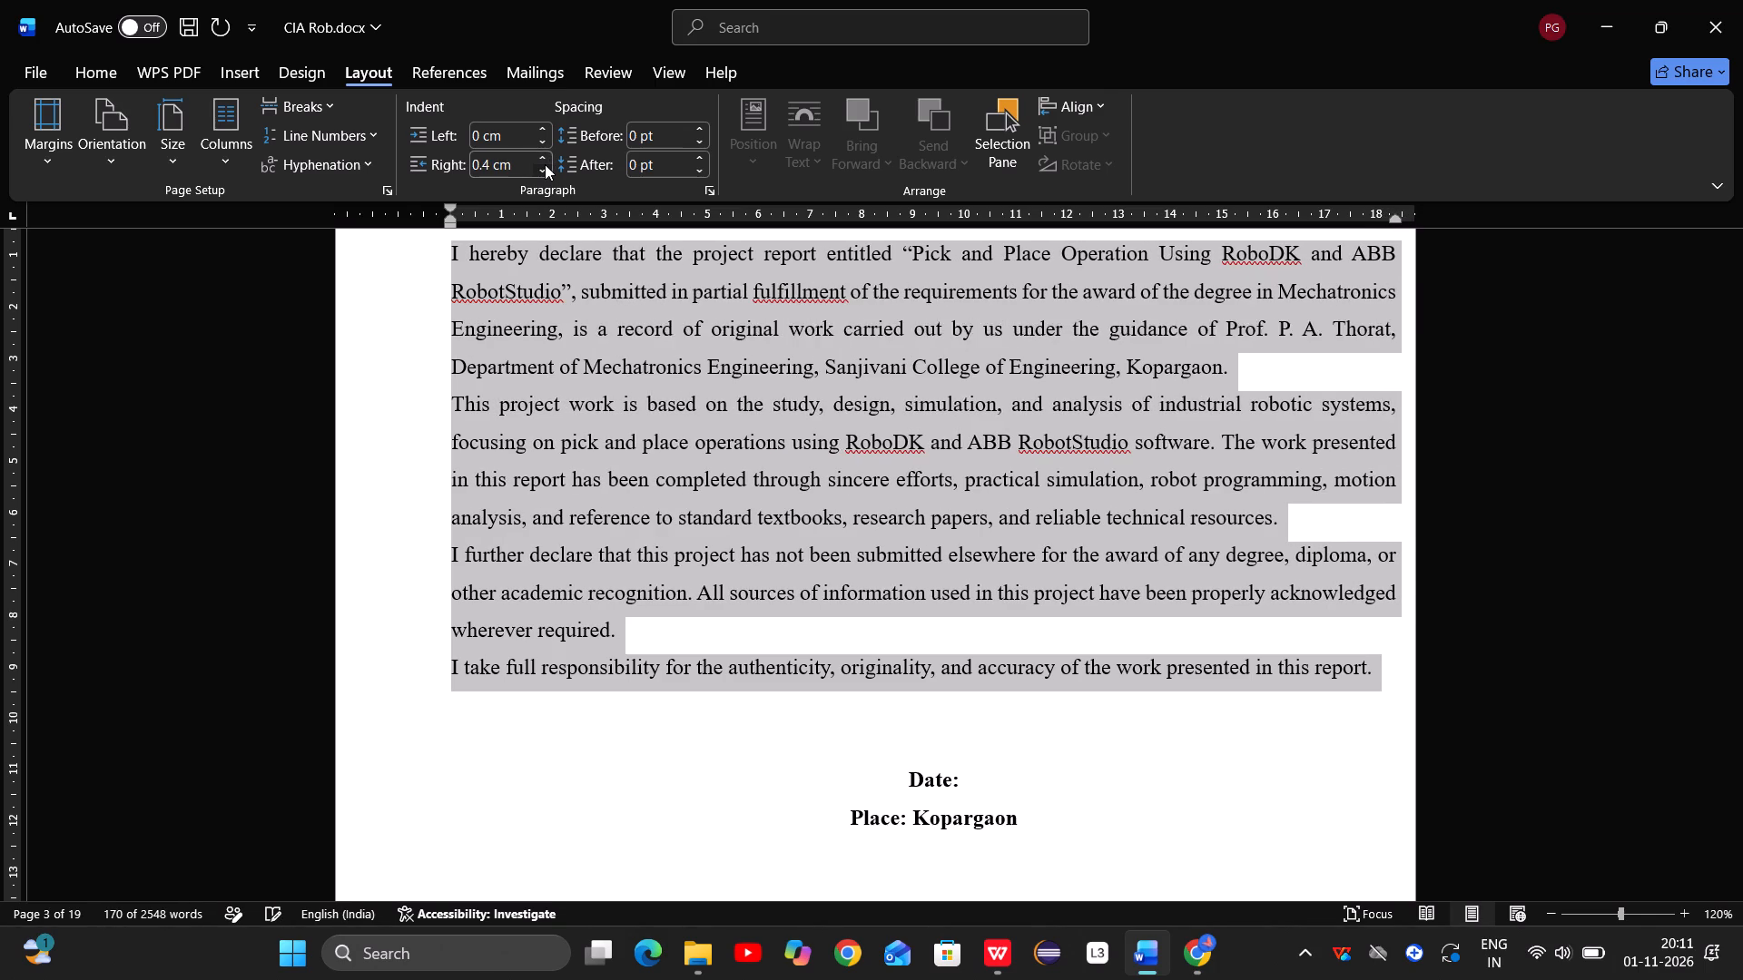
triple_click(545, 164)
triple_click(545, 164)
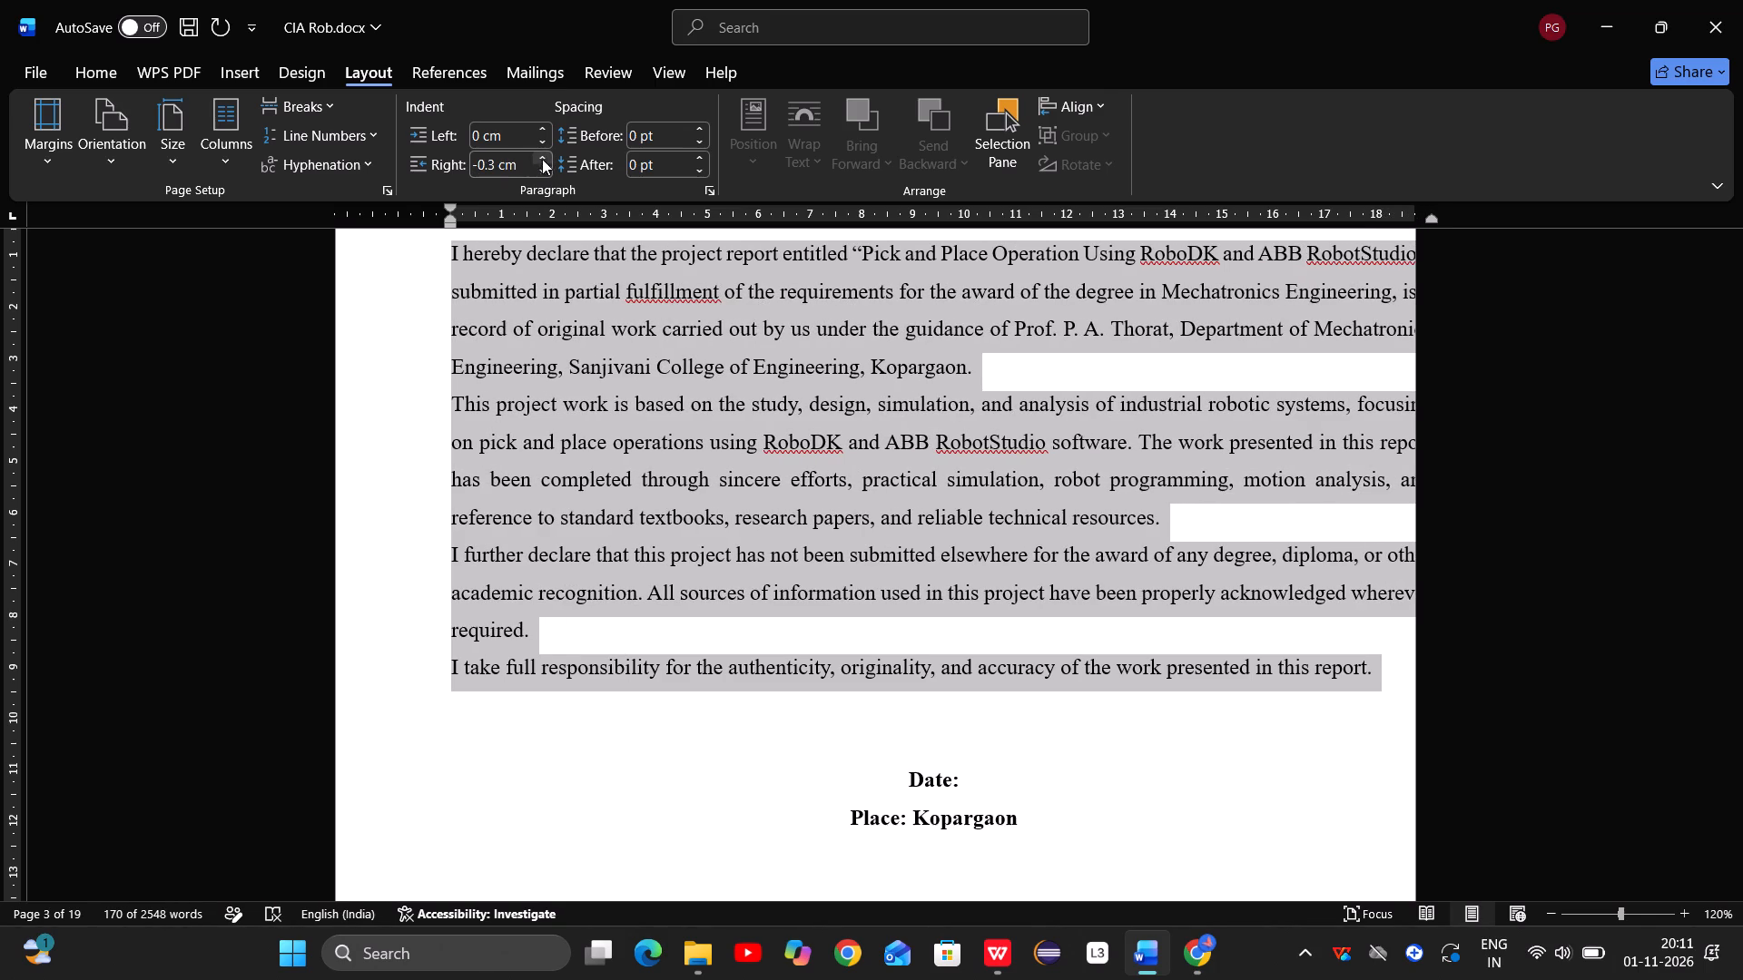
triple_click(541, 153)
triple_click(541, 153)
double_click(541, 153)
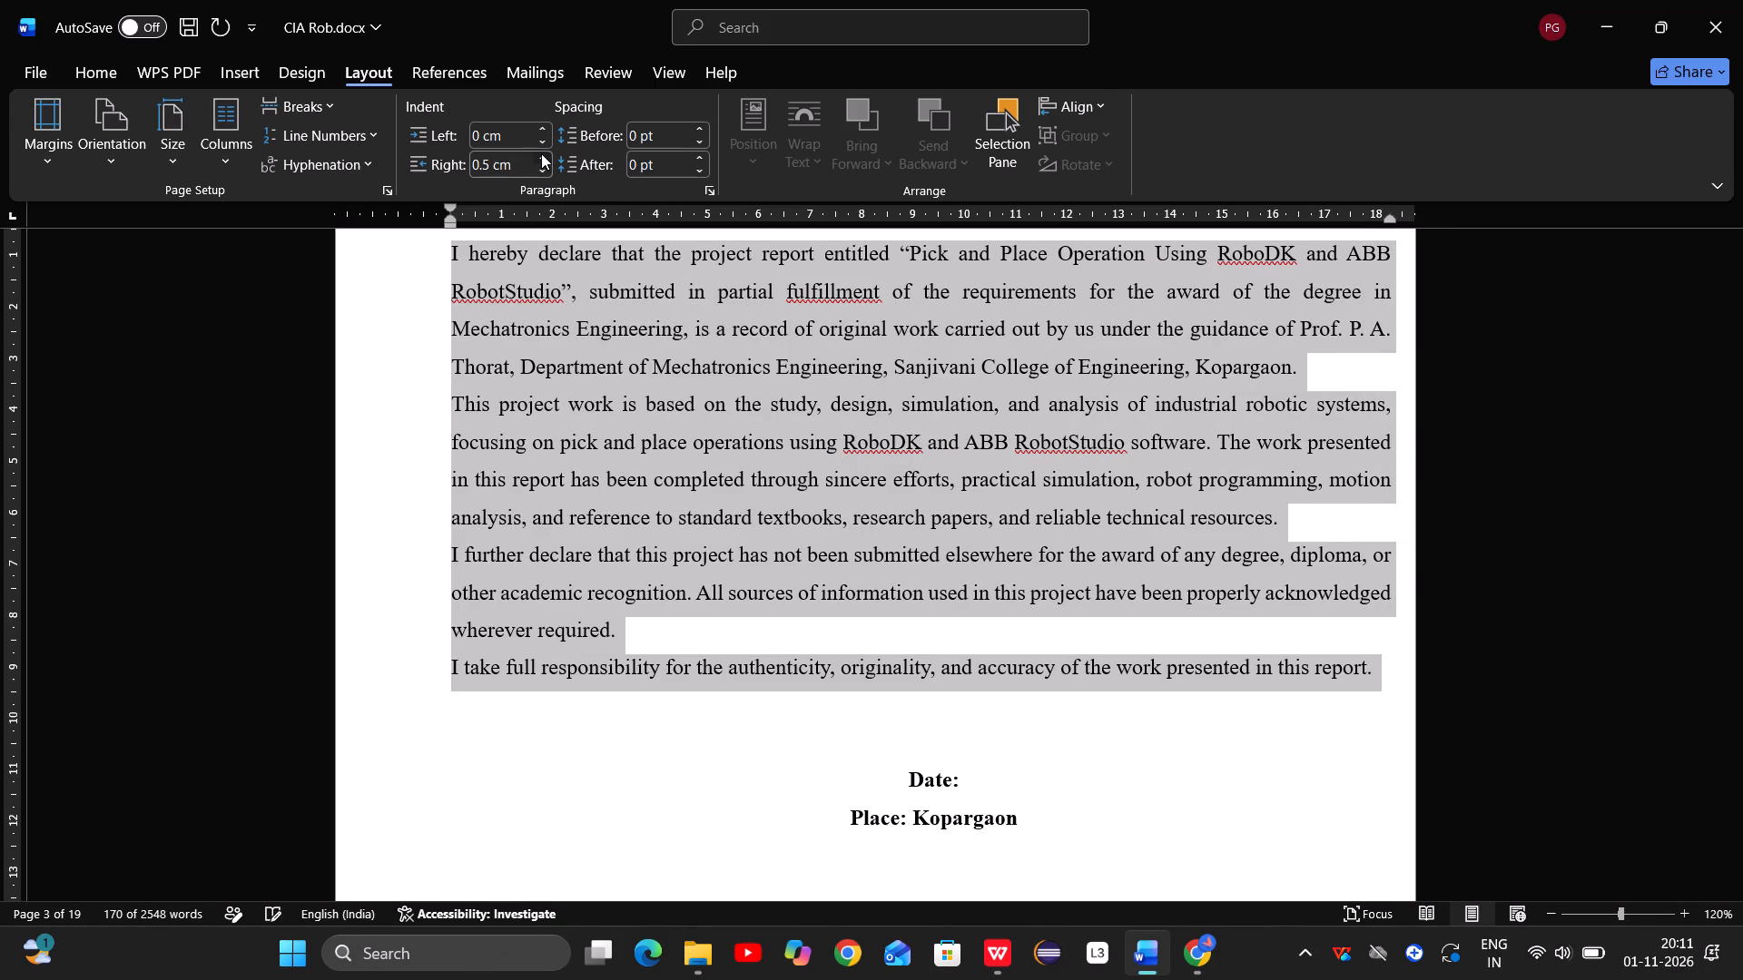
click(541, 153)
triple_click(541, 153)
click(541, 153)
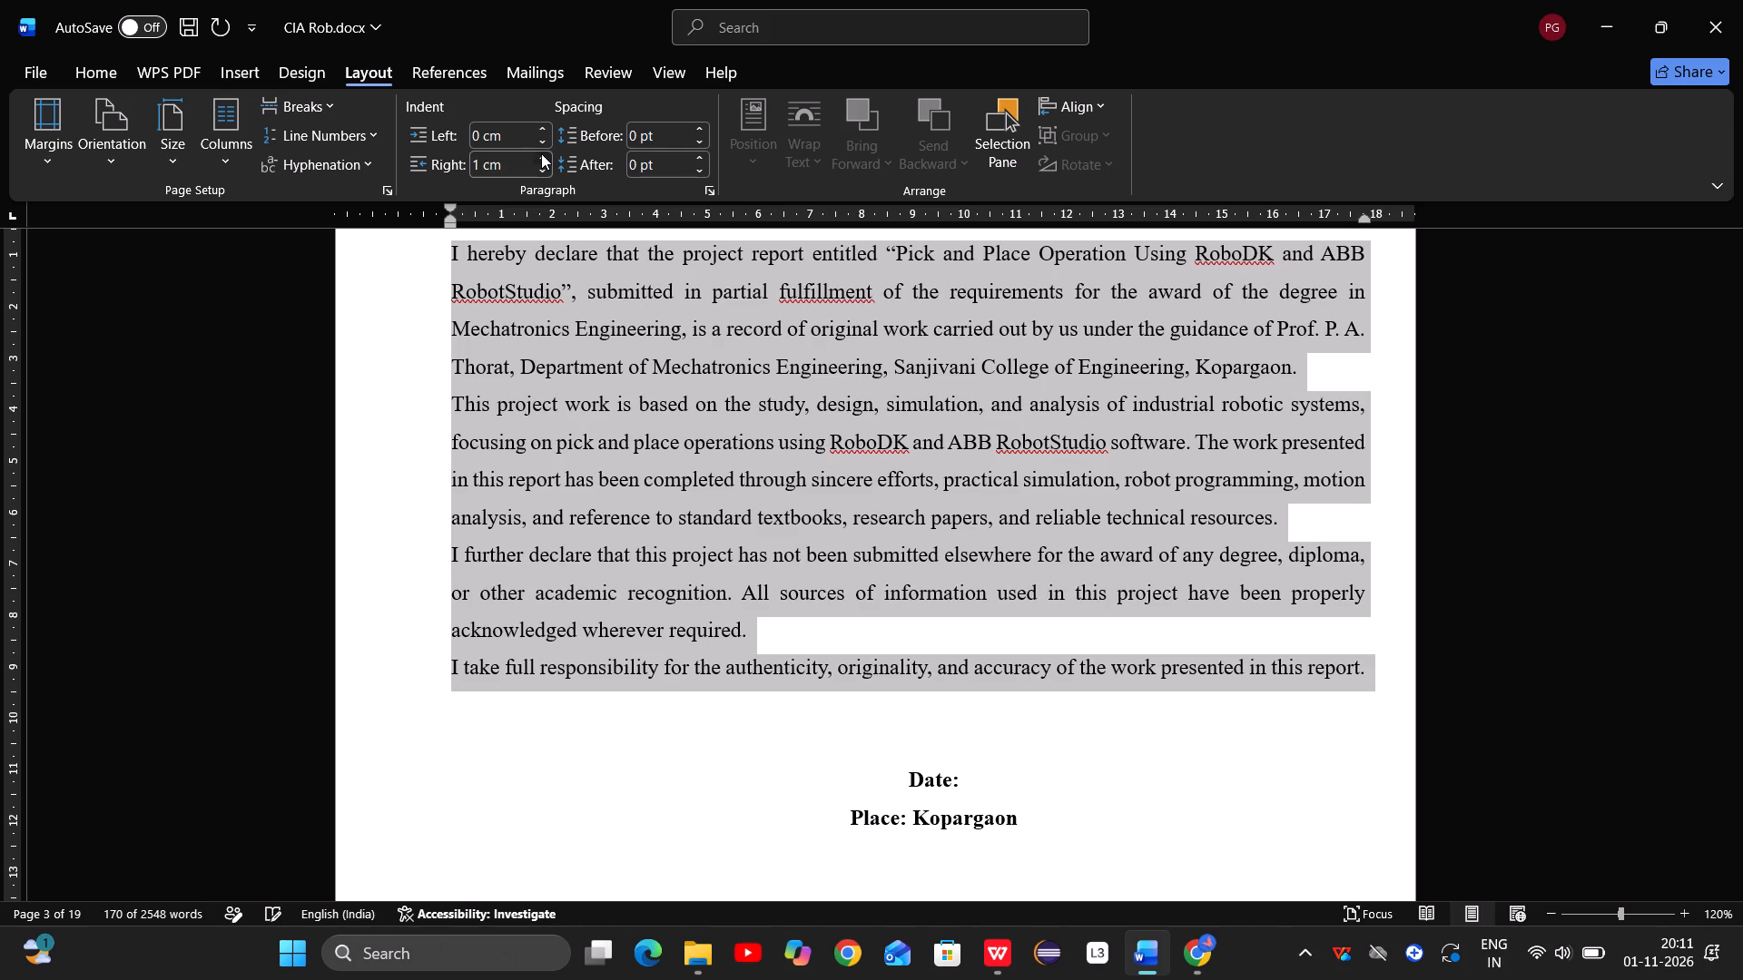
click(541, 153)
click(541, 153)
click(541, 153)
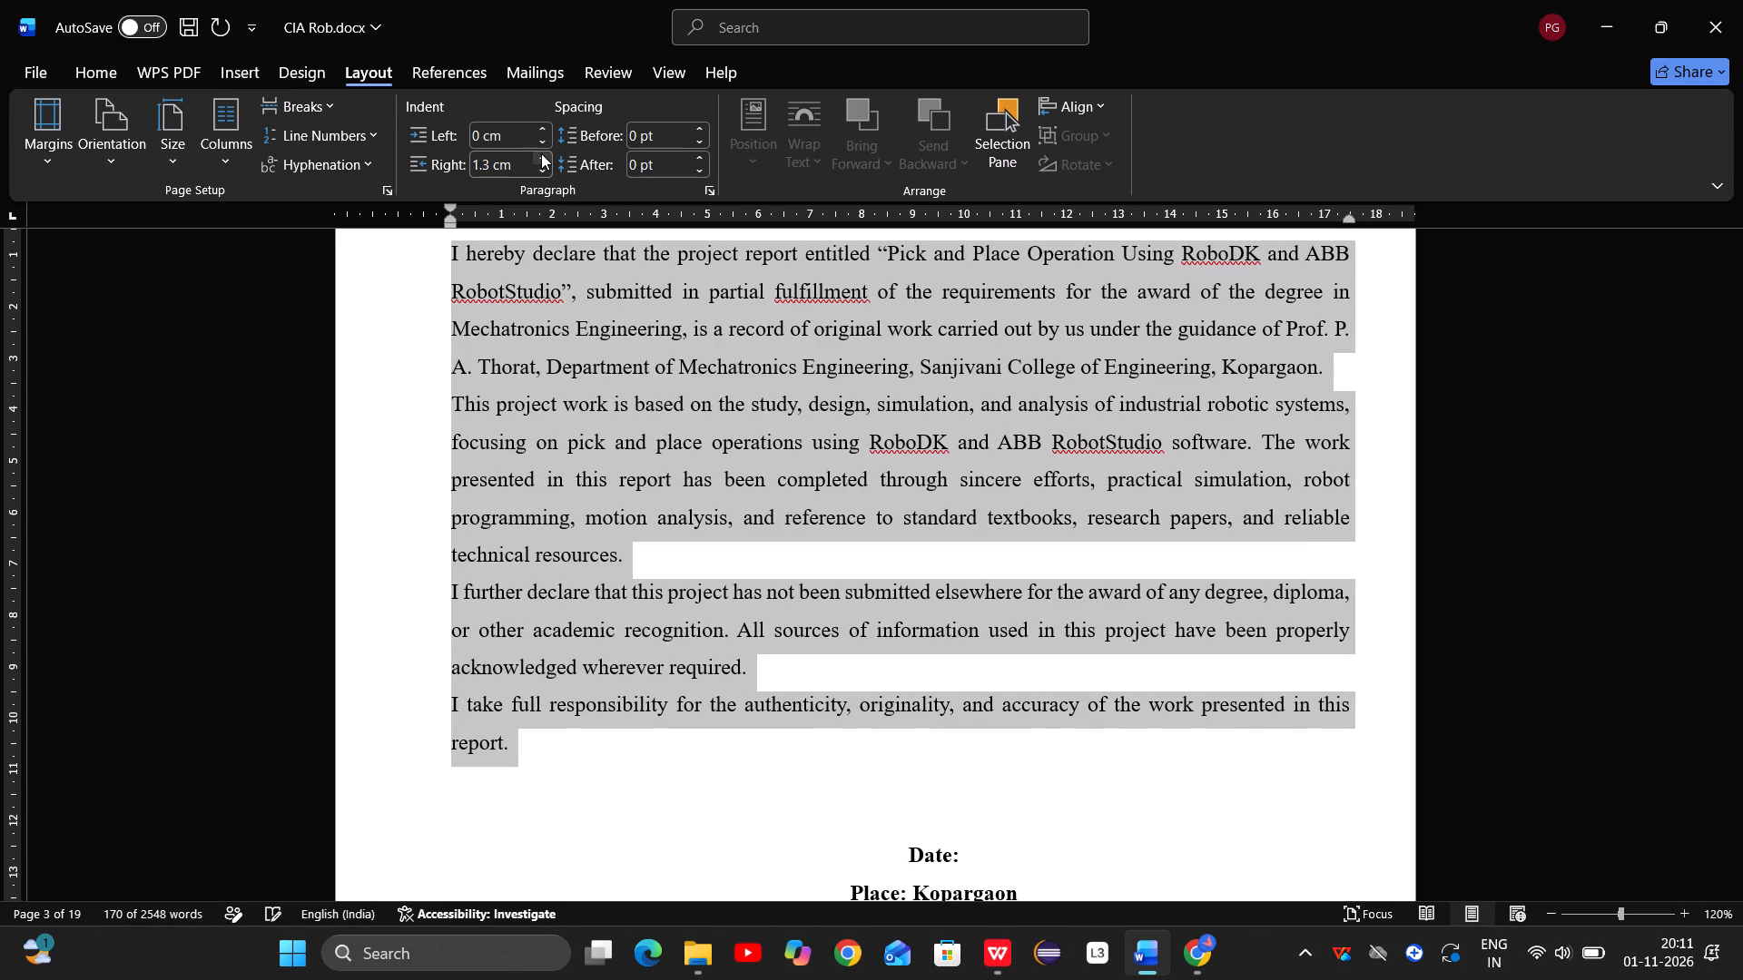
click(541, 153)
click(541, 153)
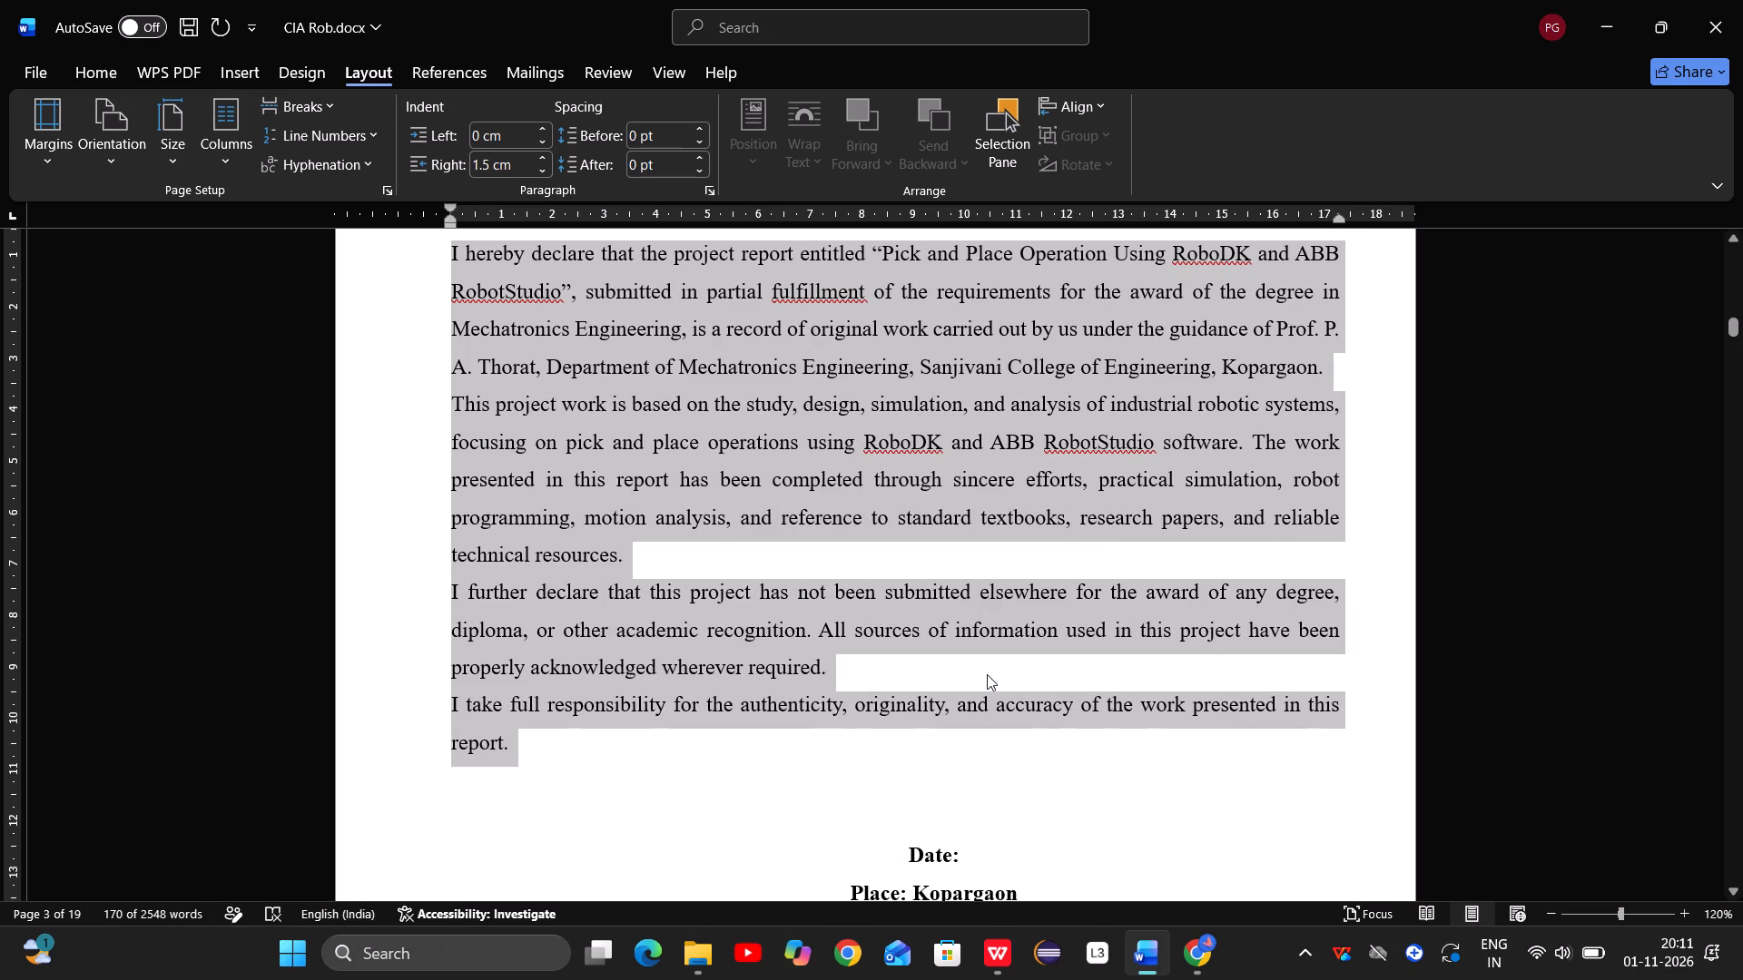
click(1089, 733)
Left-align the Date, Place, Name and PRN NO. lines below the declaration text.
scroll(1089, 733, down, 1)
scroll(1089, 733, up, 1)
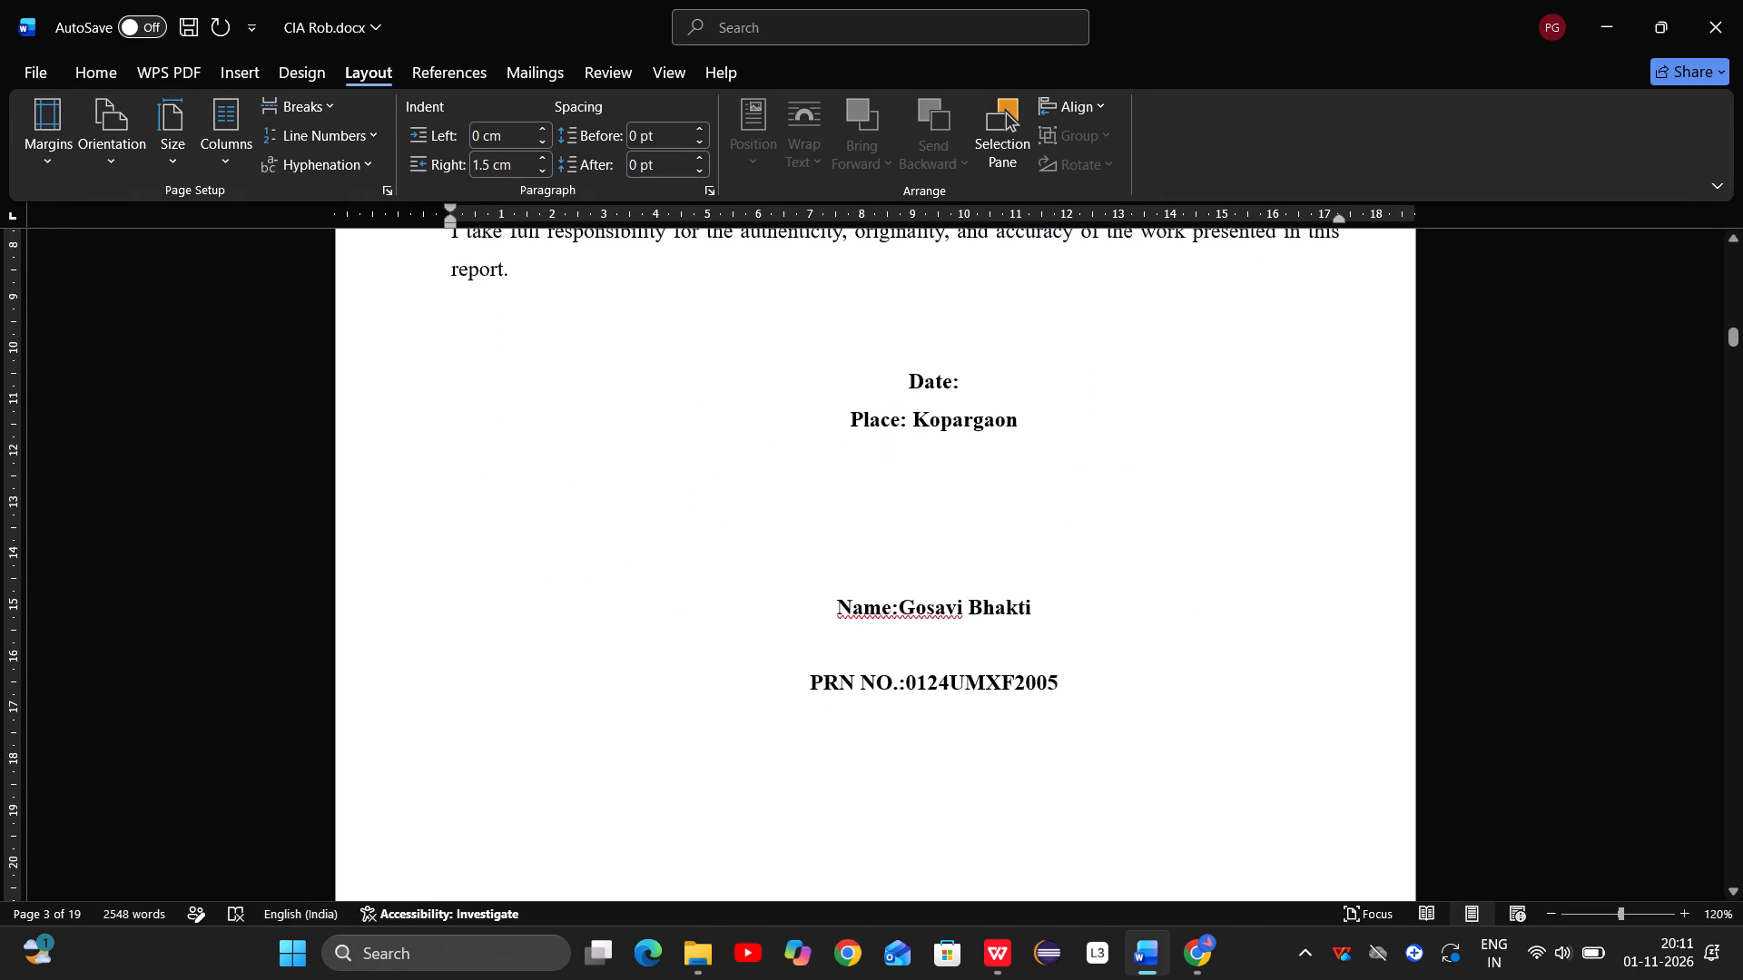
scroll(1089, 733, up, 1)
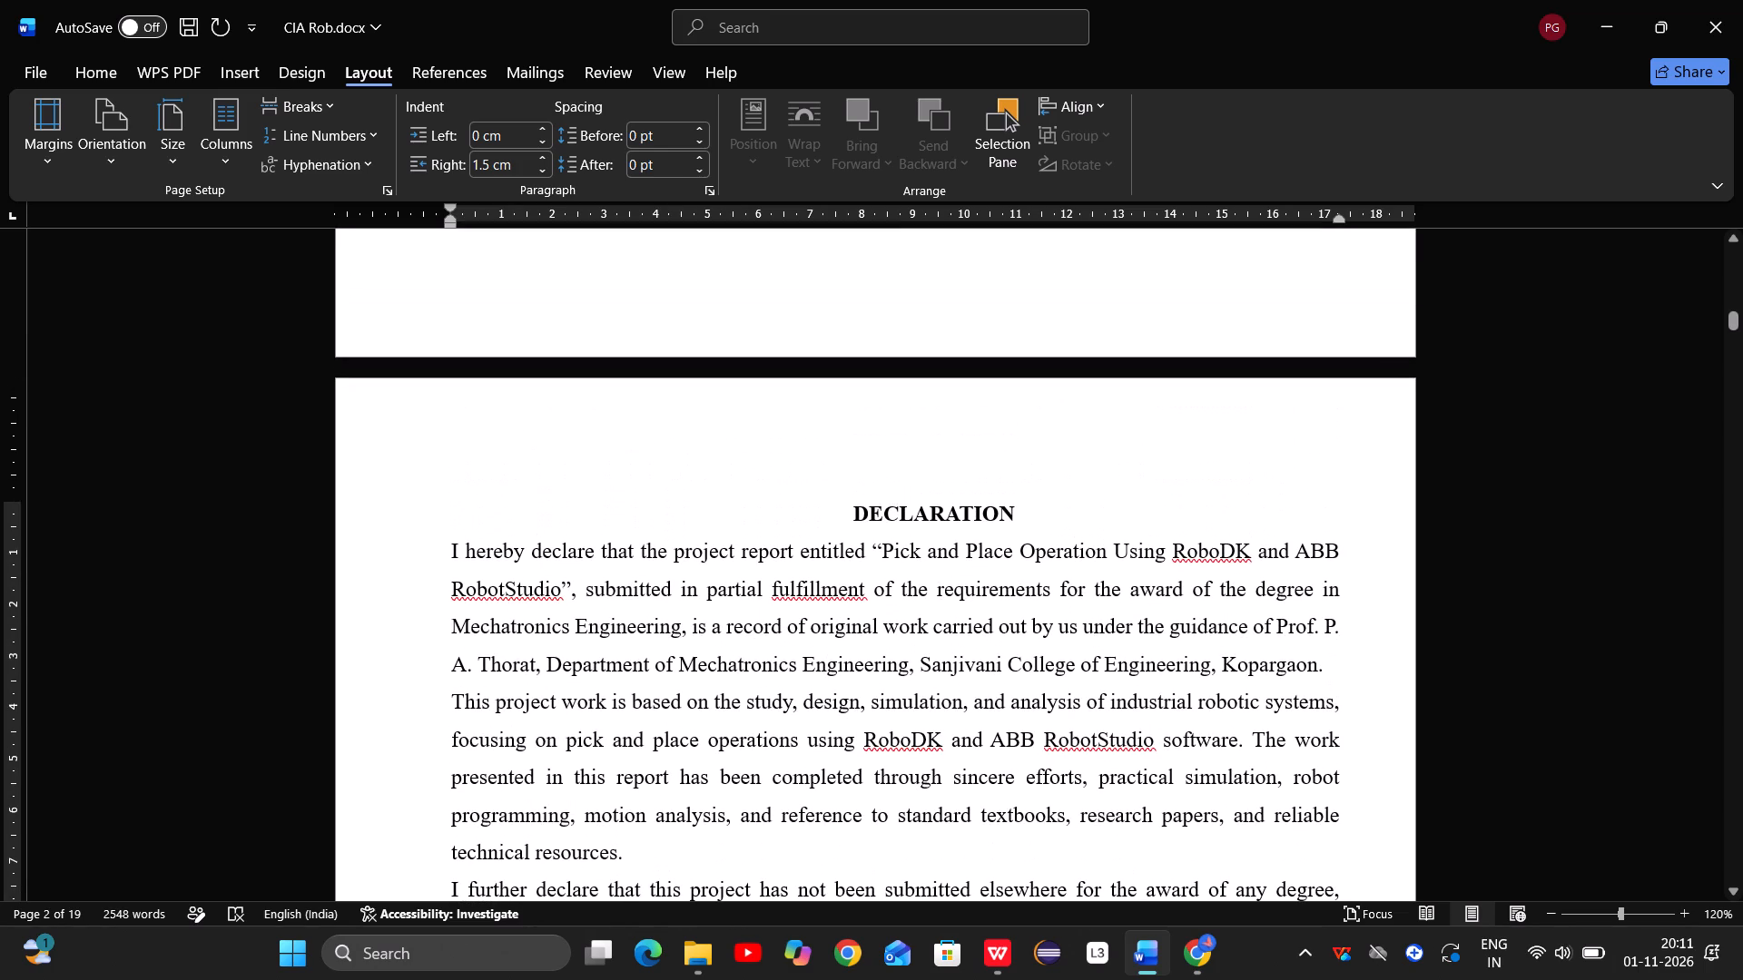
scroll(1086, 586, down, 2)
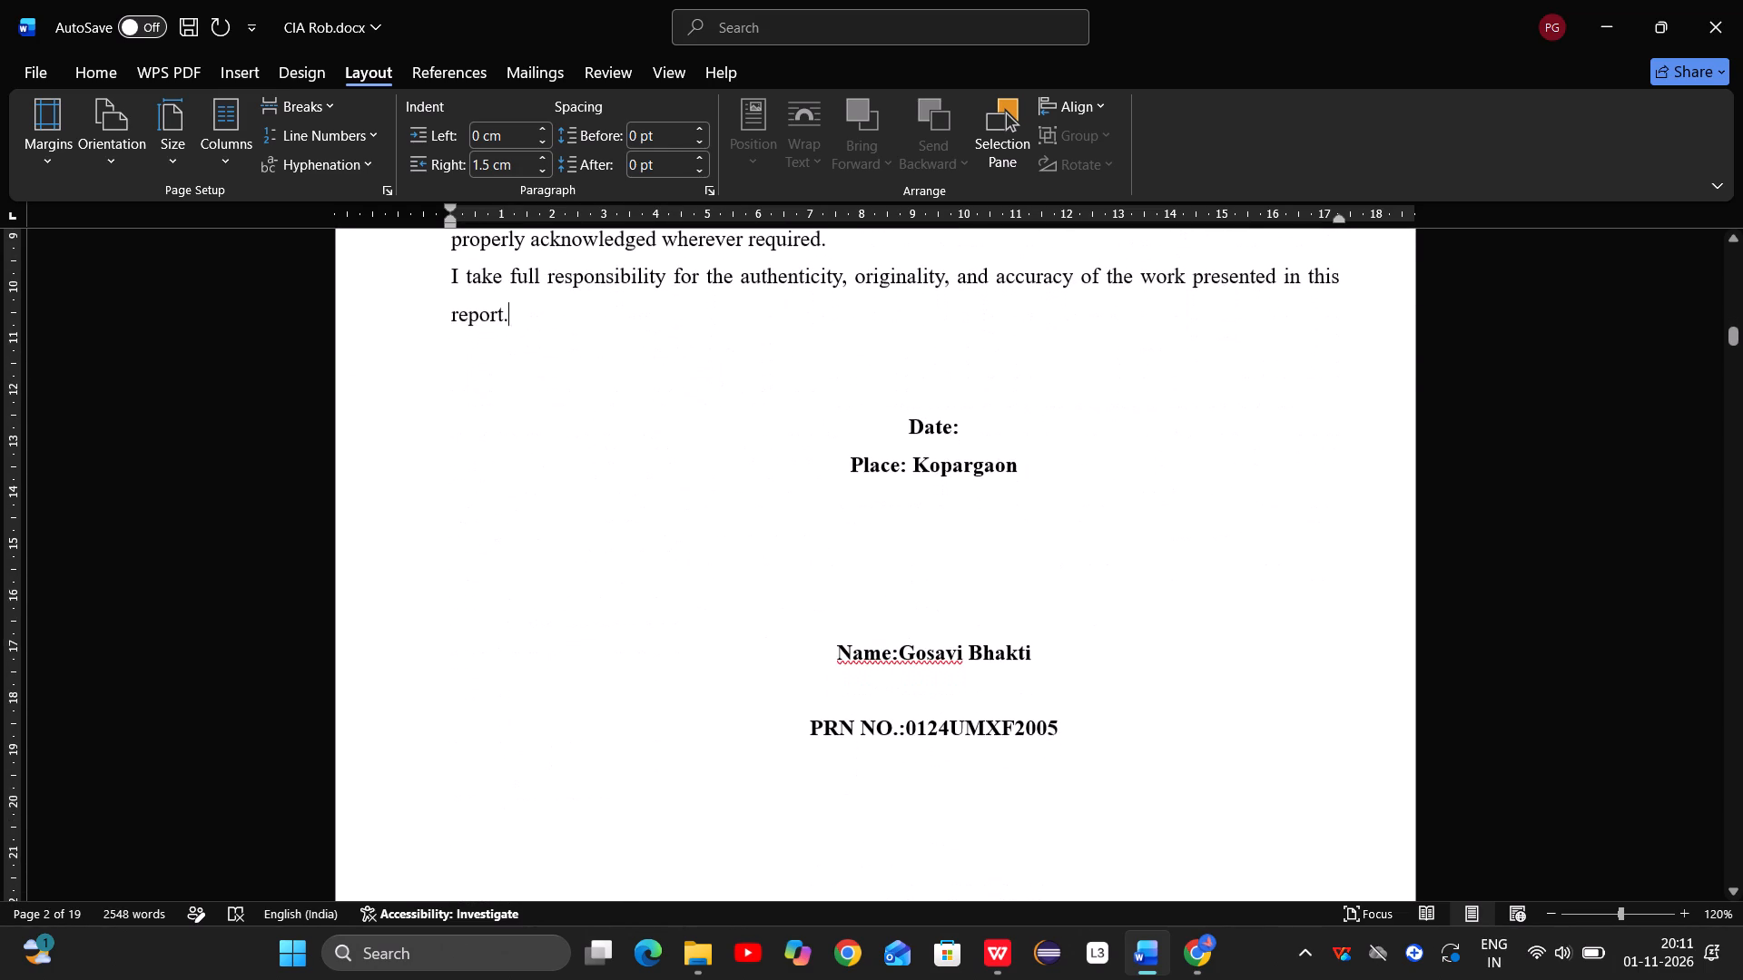
click(906, 421)
drag(906, 421, 1070, 740)
drag(220, 75, 308, 68)
click(308, 68)
click(97, 69)
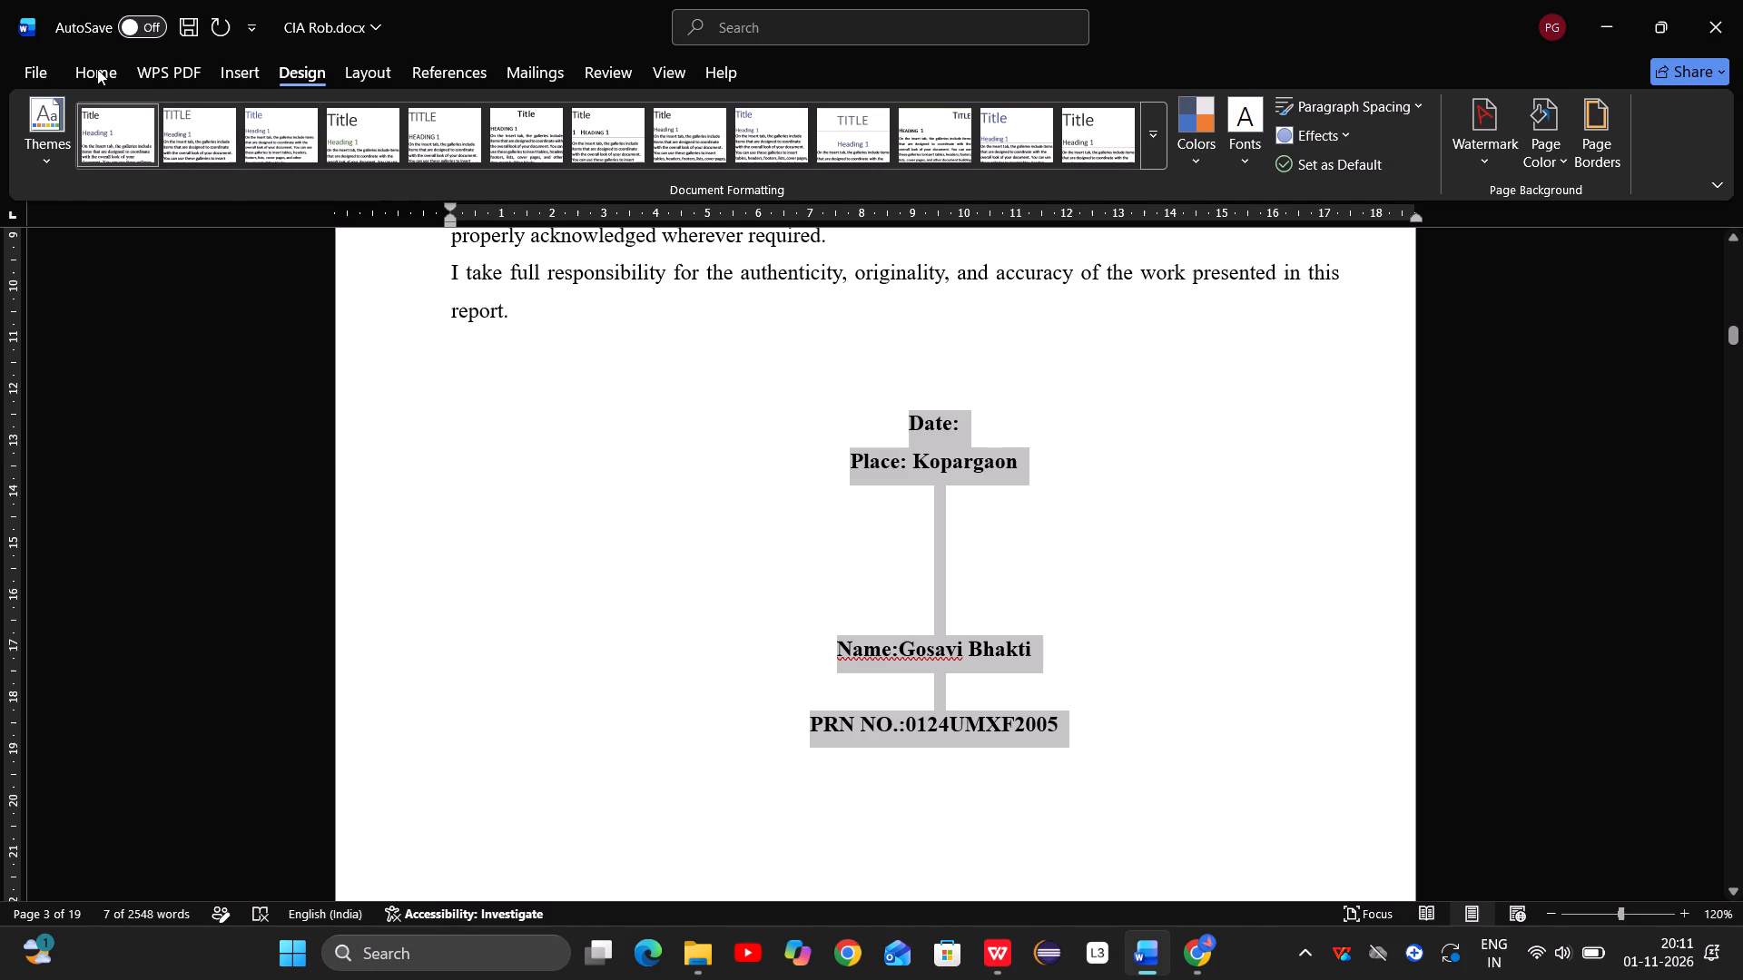
click(390, 132)
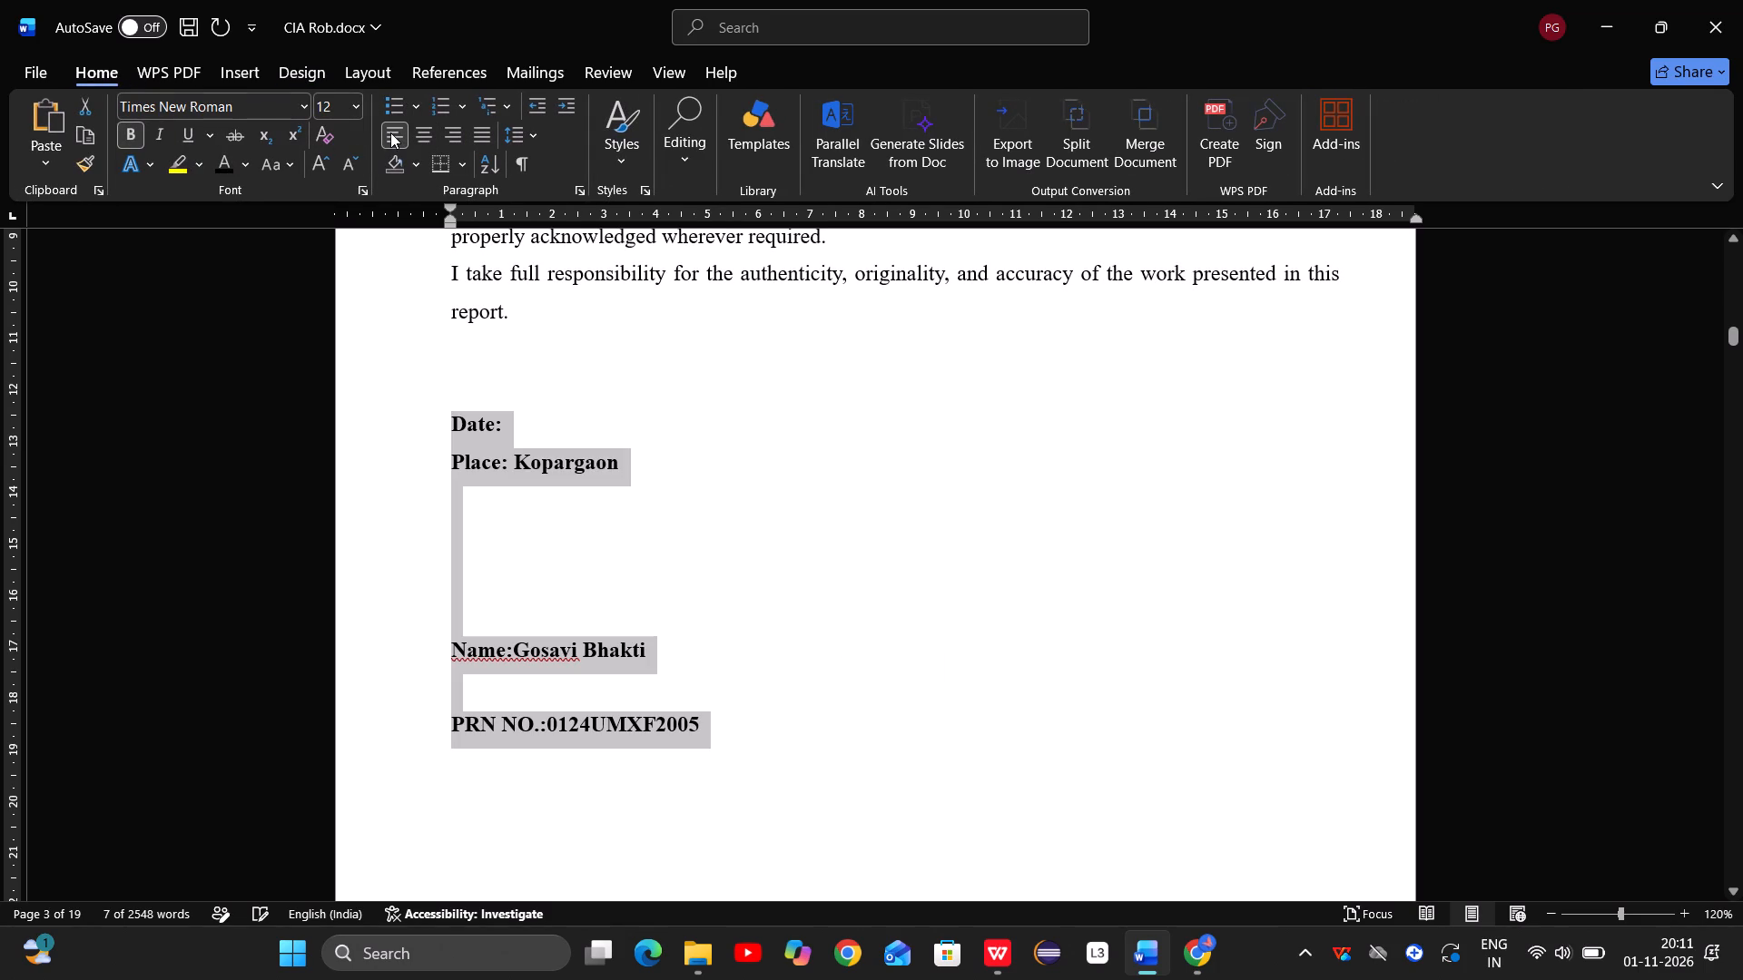
click(642, 599)
Delete the blank lines between the Place, Name and PRN NO. lines of the declaration.
click(458, 645)
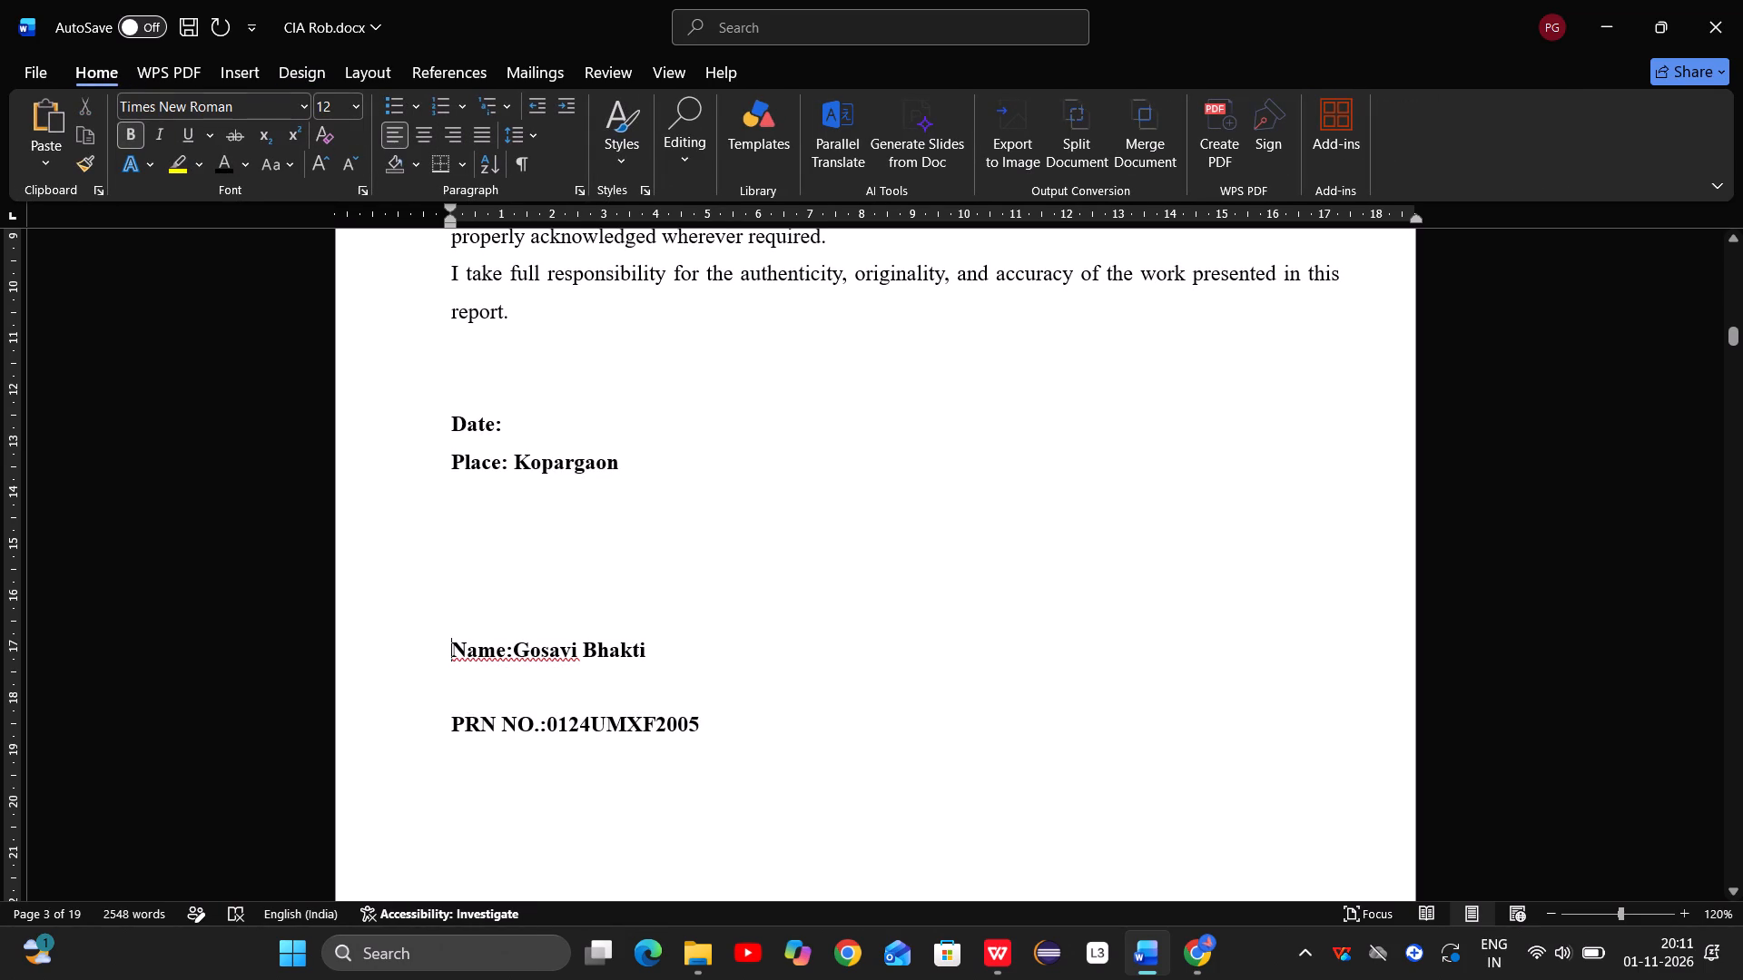
key(BackSpace)
key(BackSpace)
key(BackSpace)
key(BackSpace)
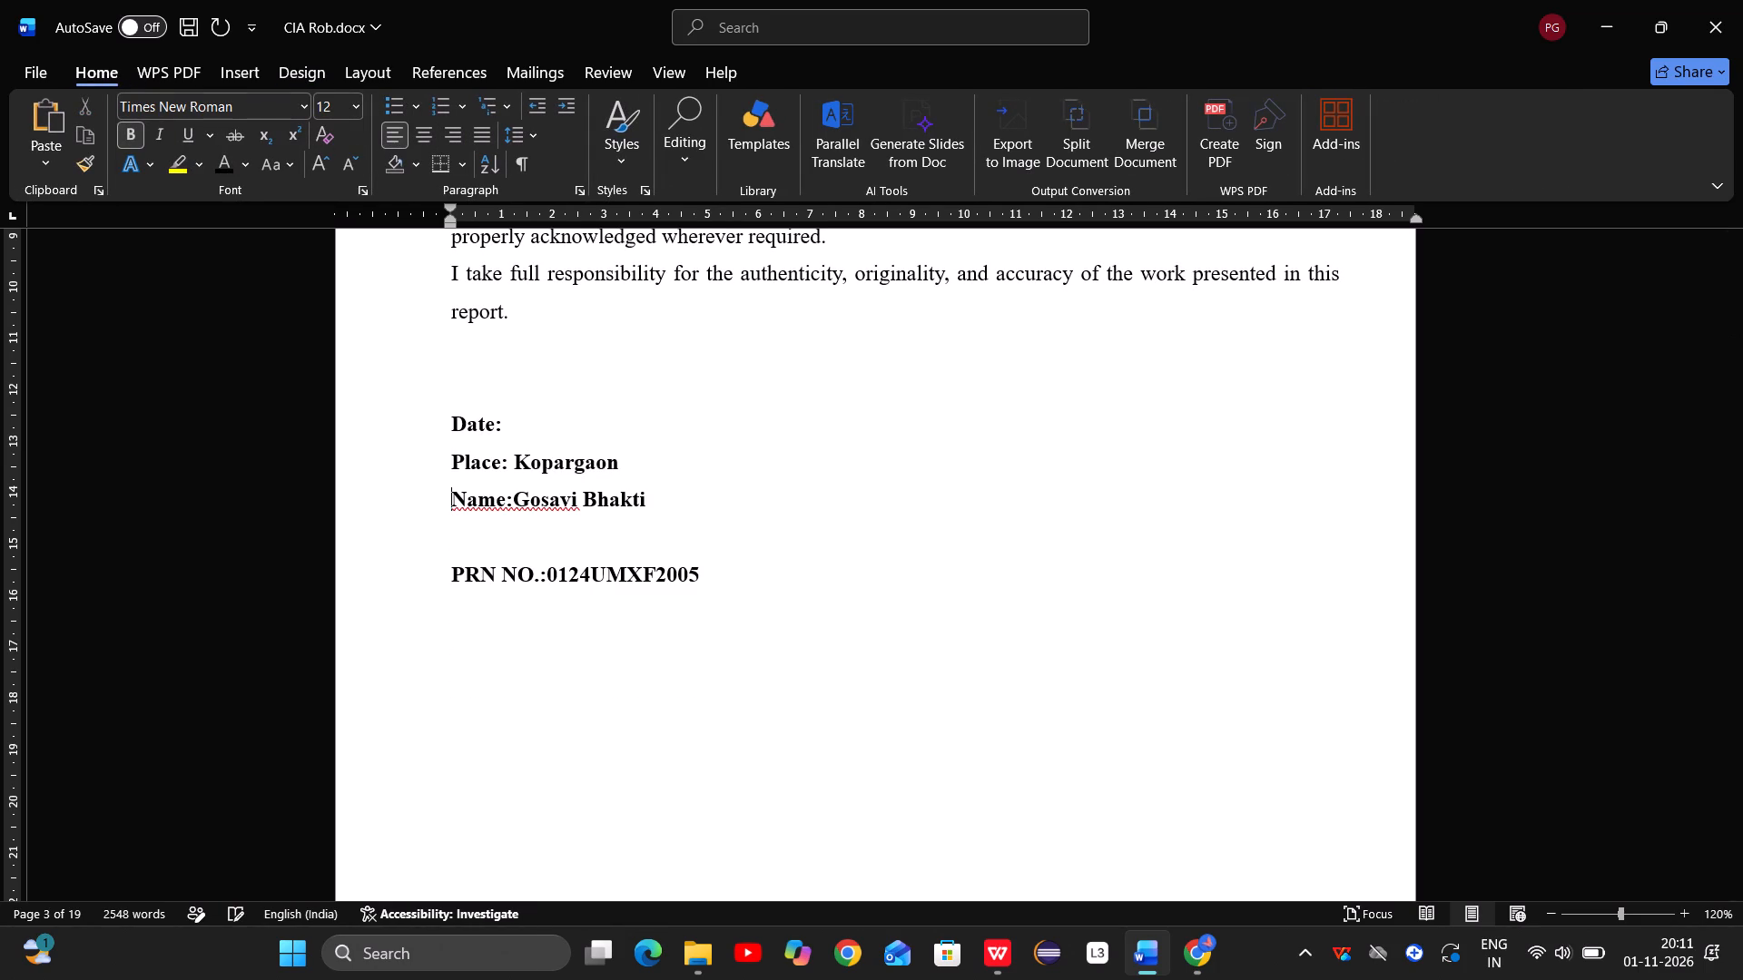
click(457, 575)
key(BackSpace)
Add the missing last part of the student's name to the declaration's Name line.
scroll(457, 575, up, 1)
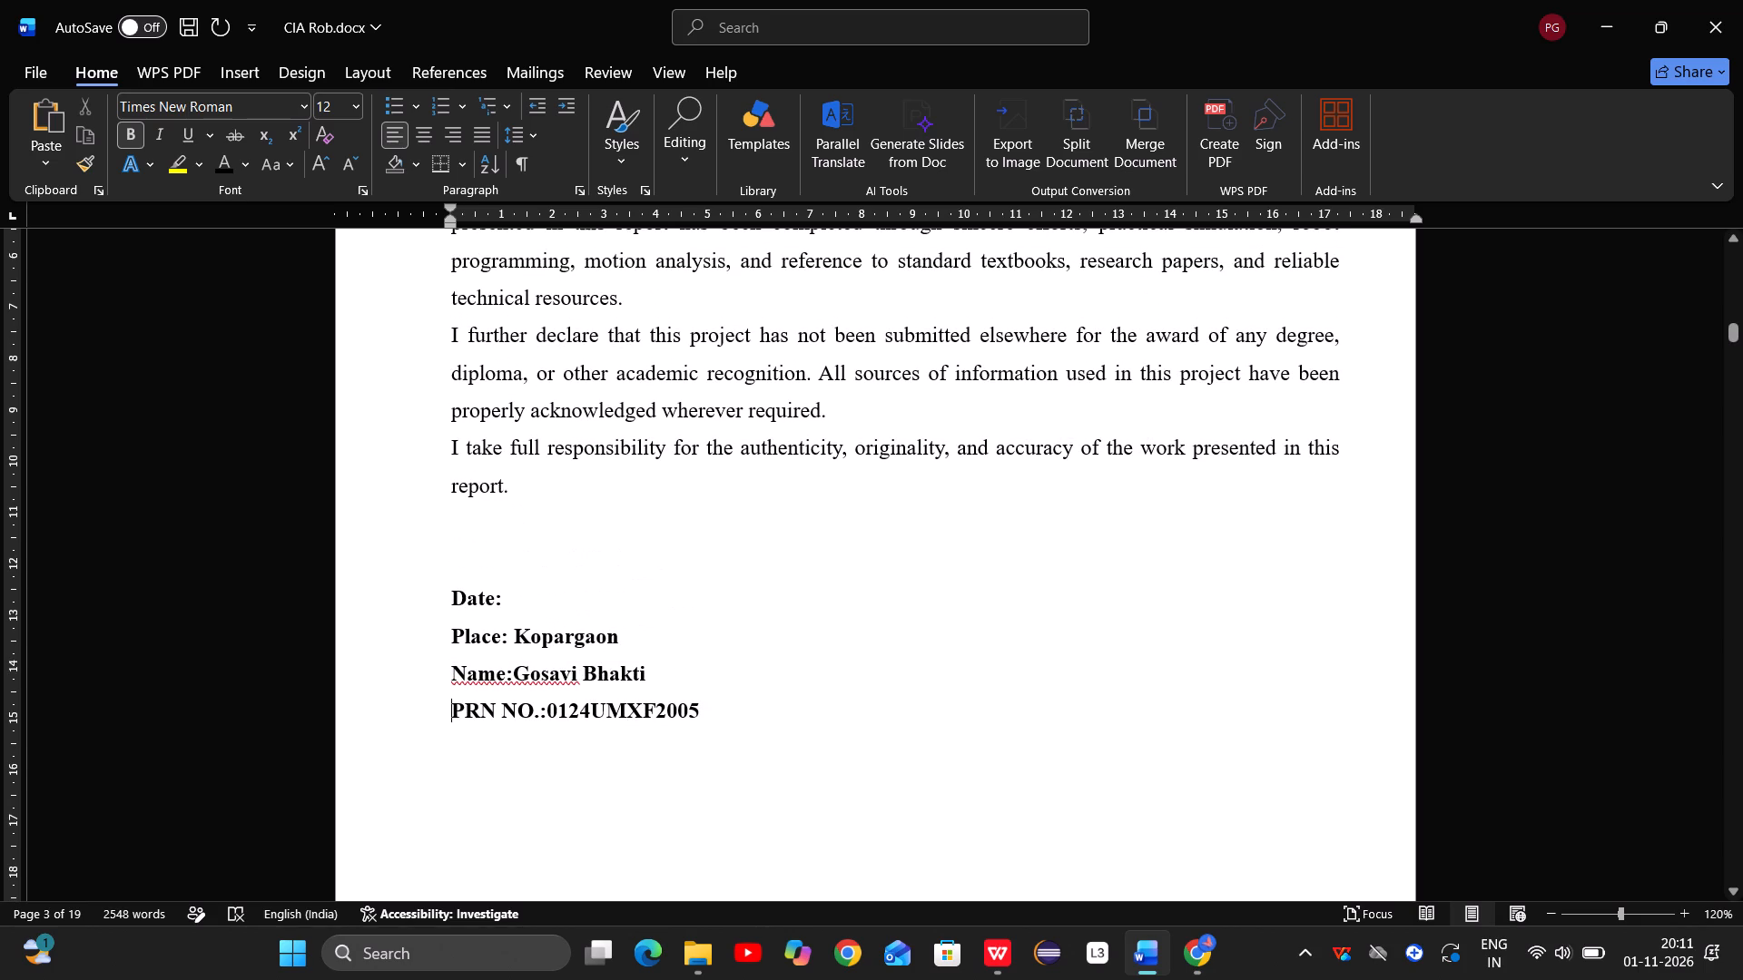
click(658, 677)
key(space)
text(Dattu)
key(space)
scroll(435, 574, up, 1)
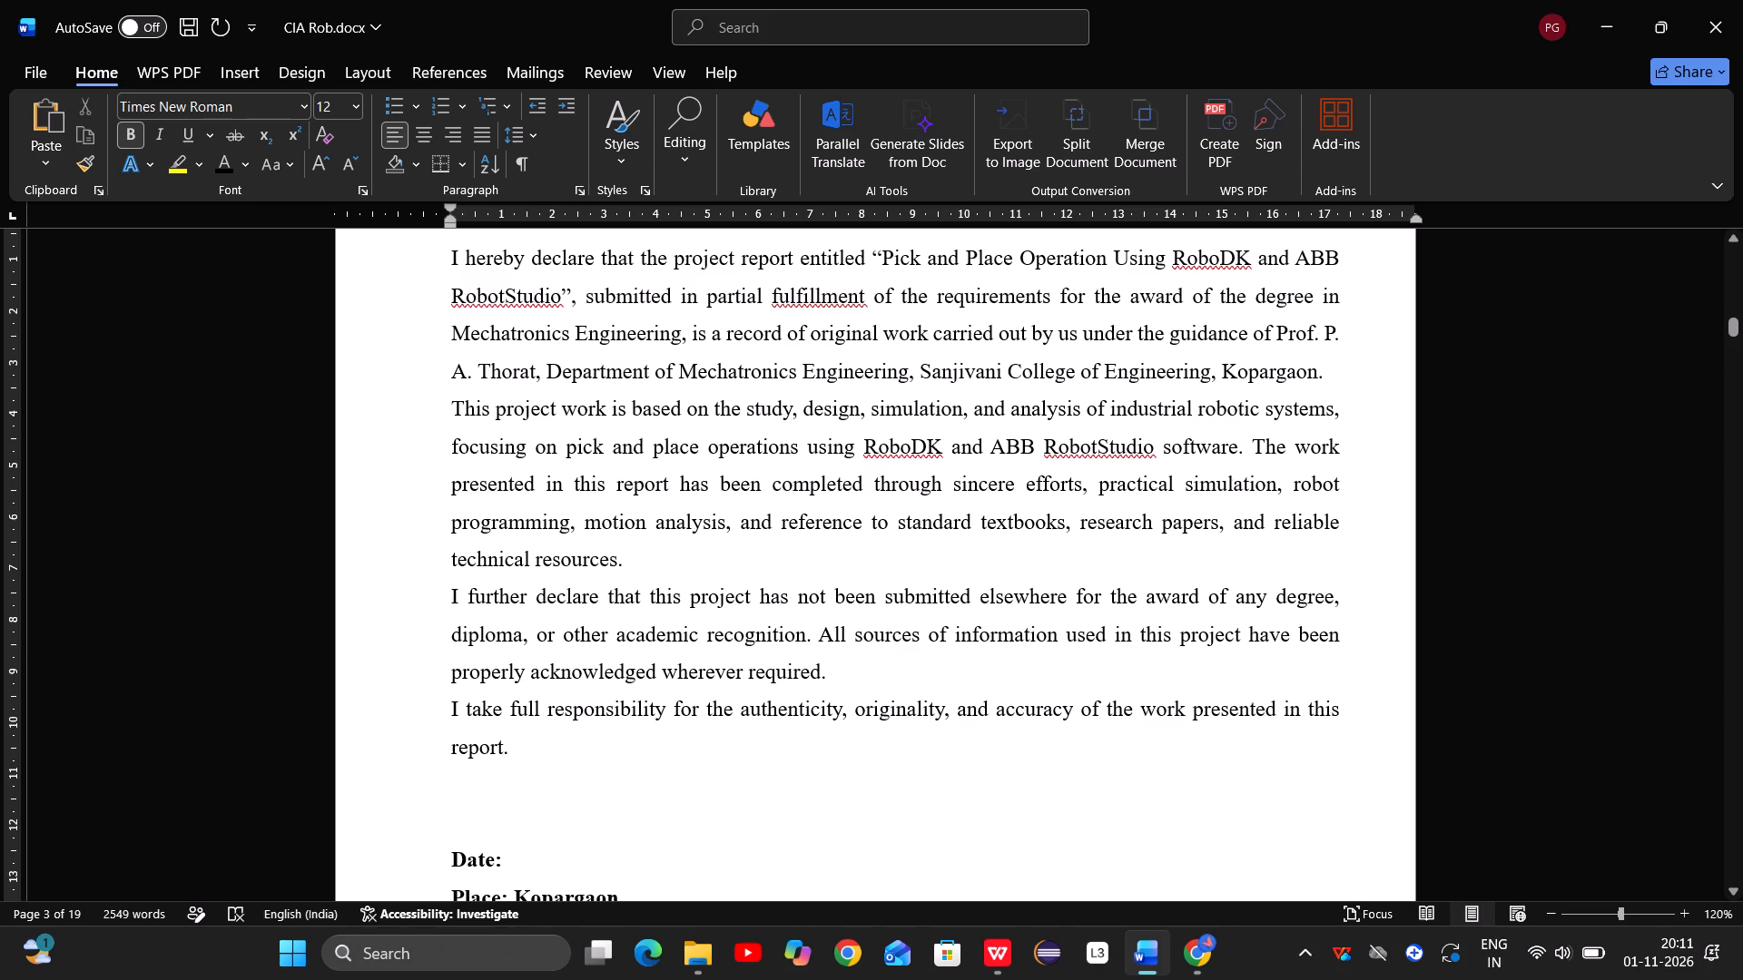
scroll(753, 602, up, 1)
scroll(753, 602, down, 1)
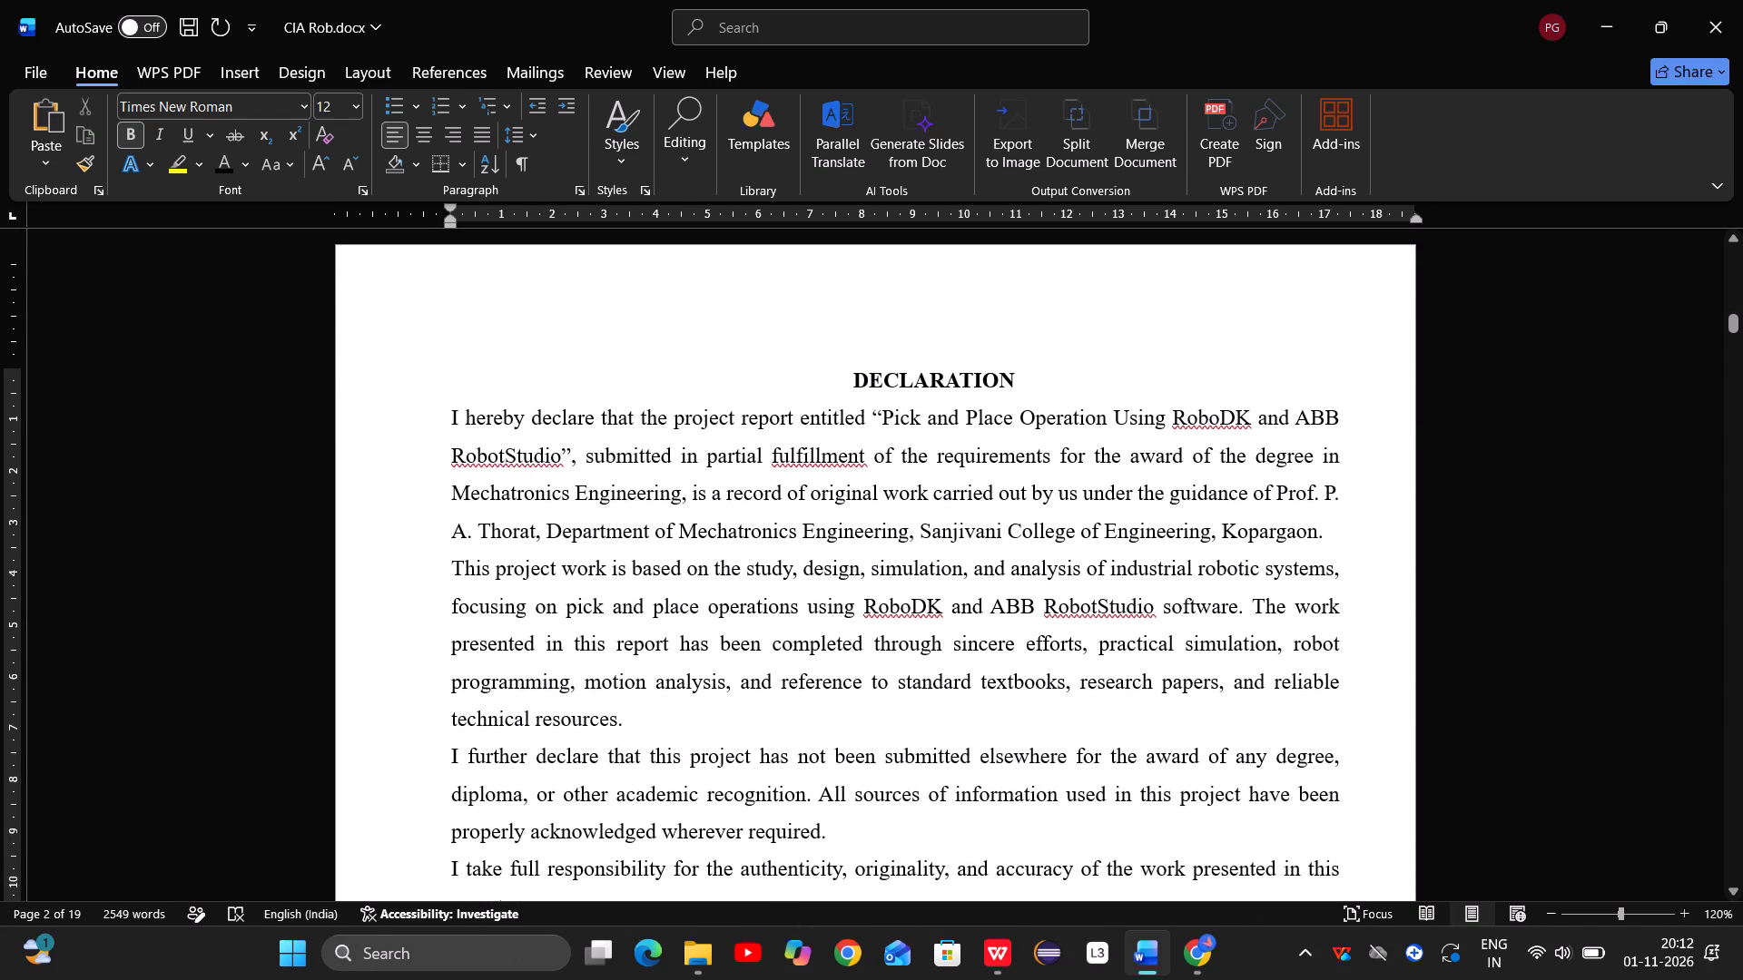
scroll(743, 582, down, 2)
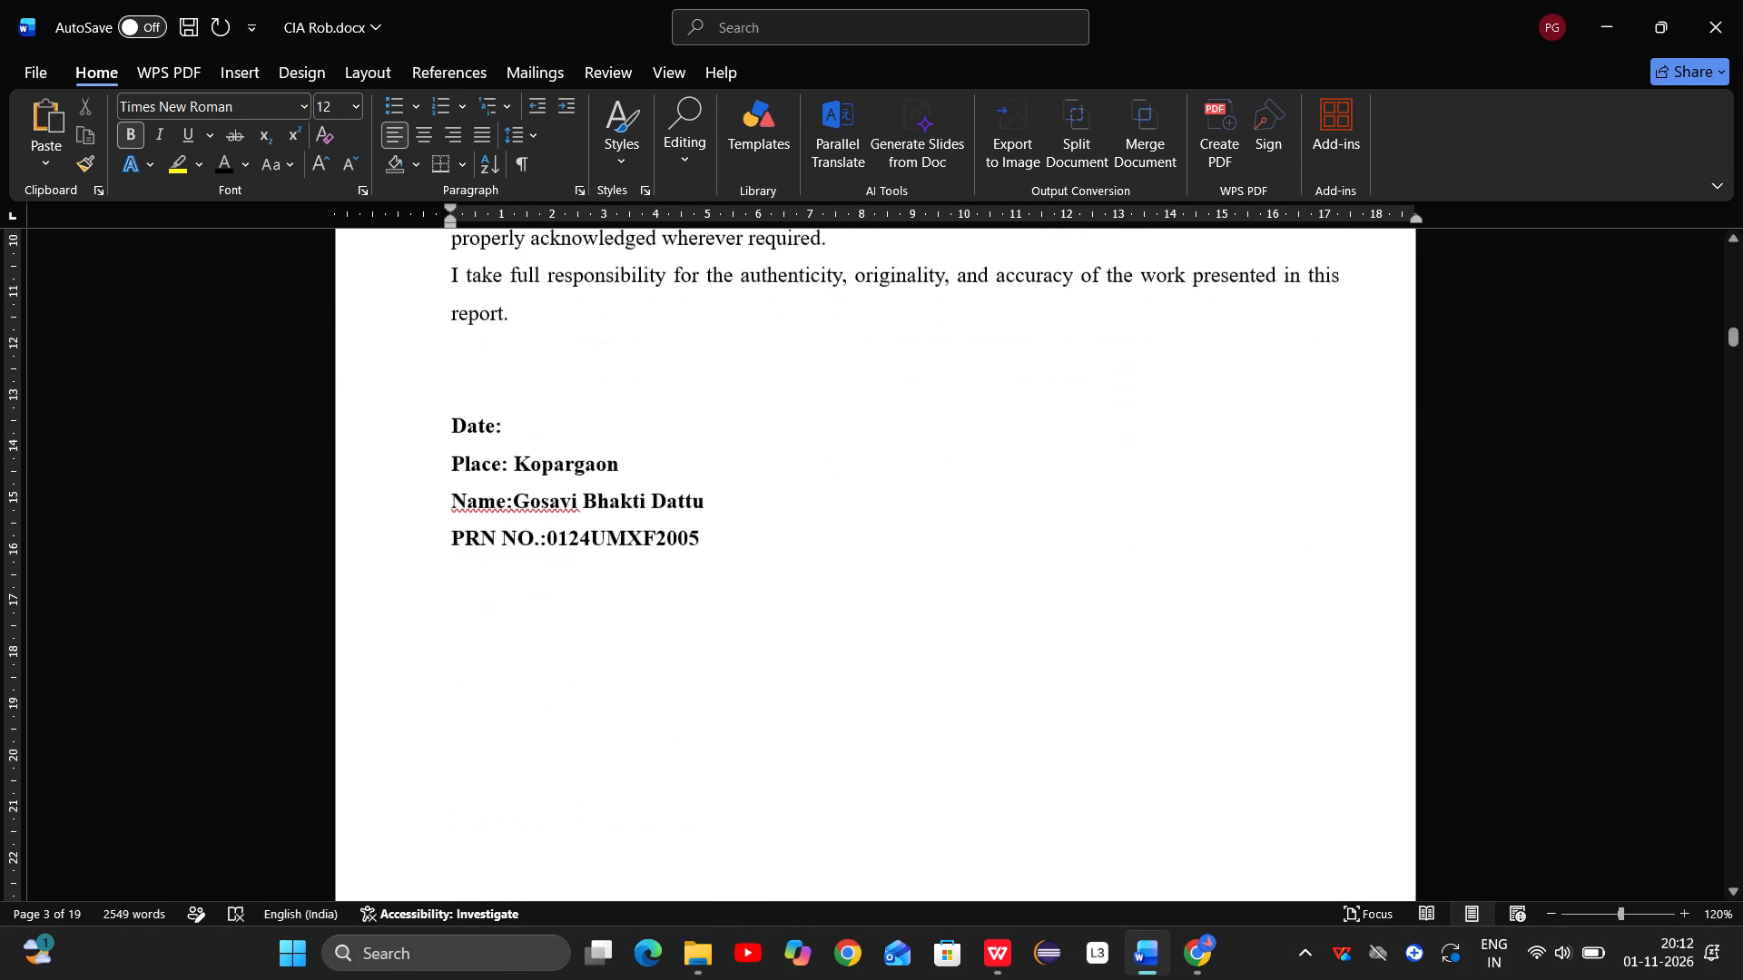
scroll(743, 582, down, 3)
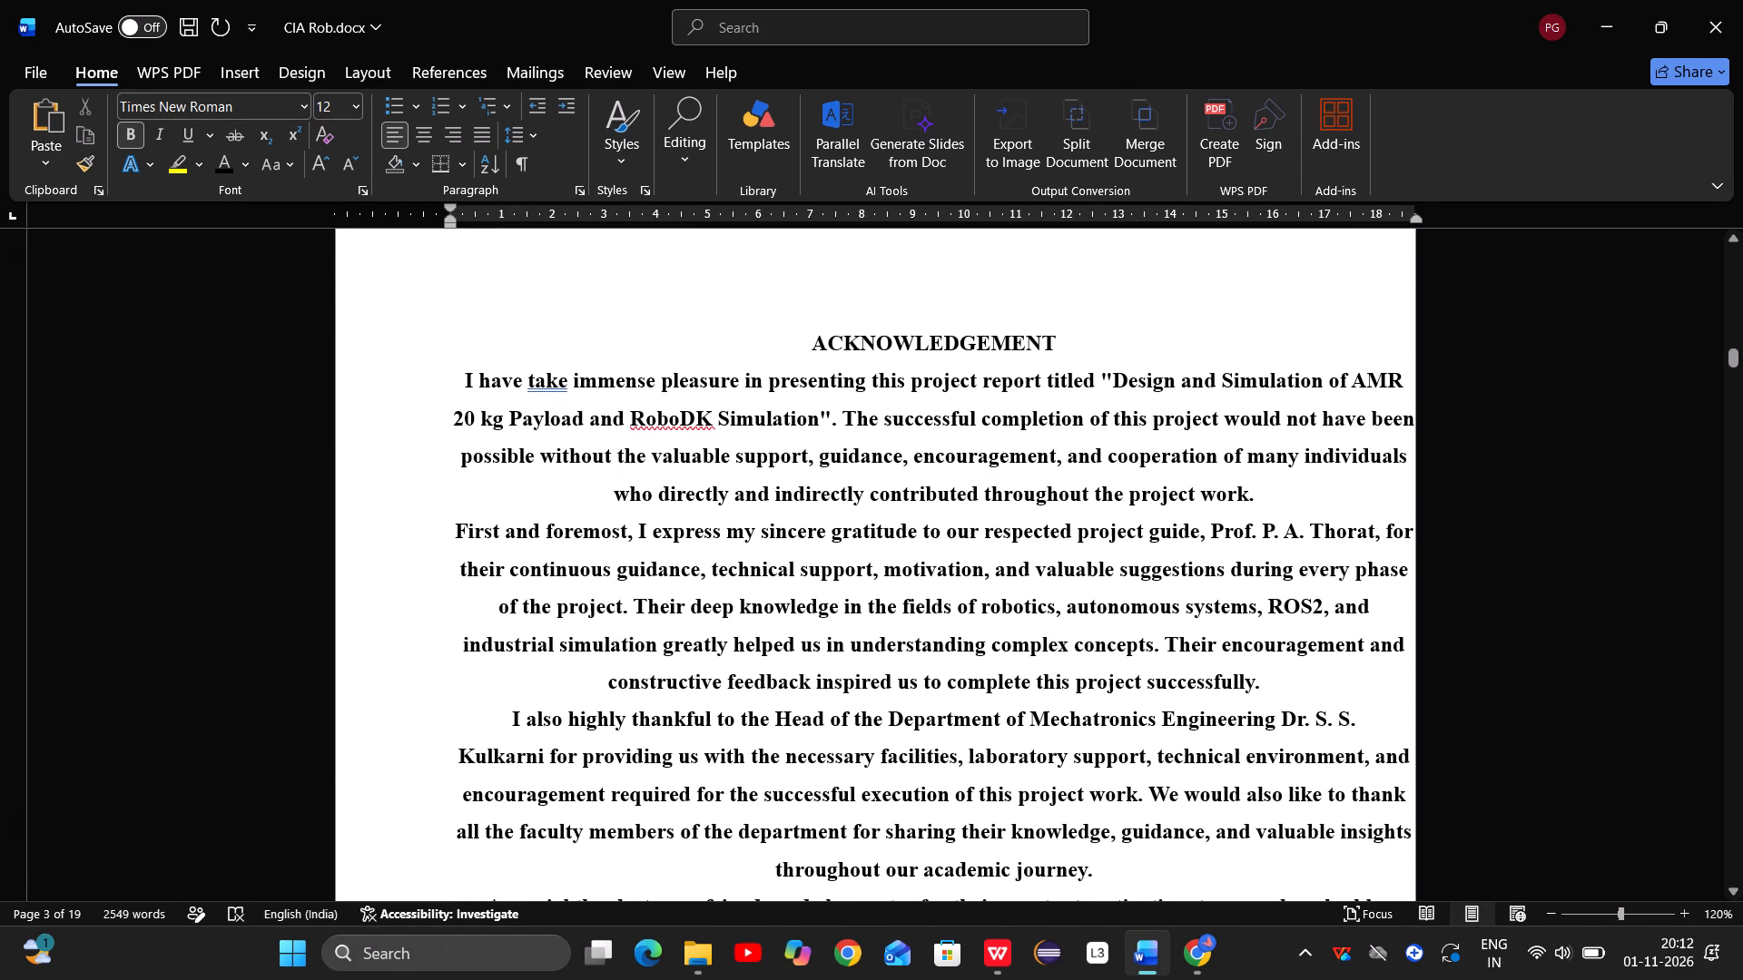
drag(817, 323, 1116, 887)
scroll(1052, 706, up, 1)
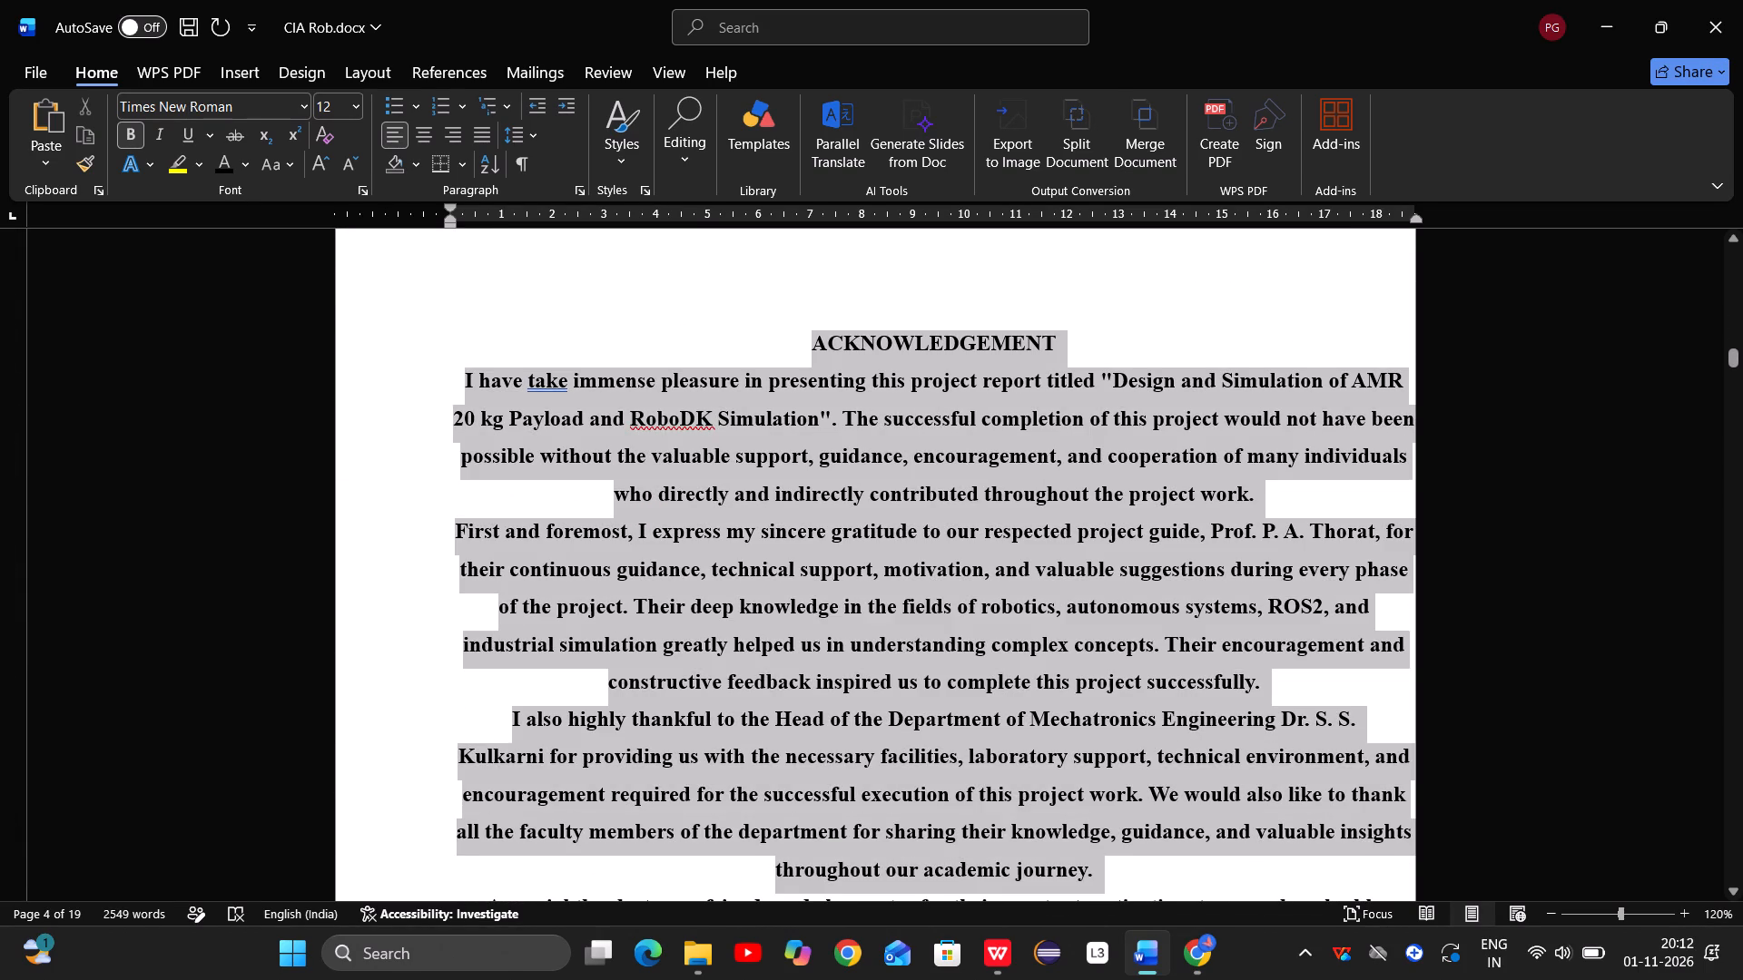
drag(1116, 887, 1095, 751)
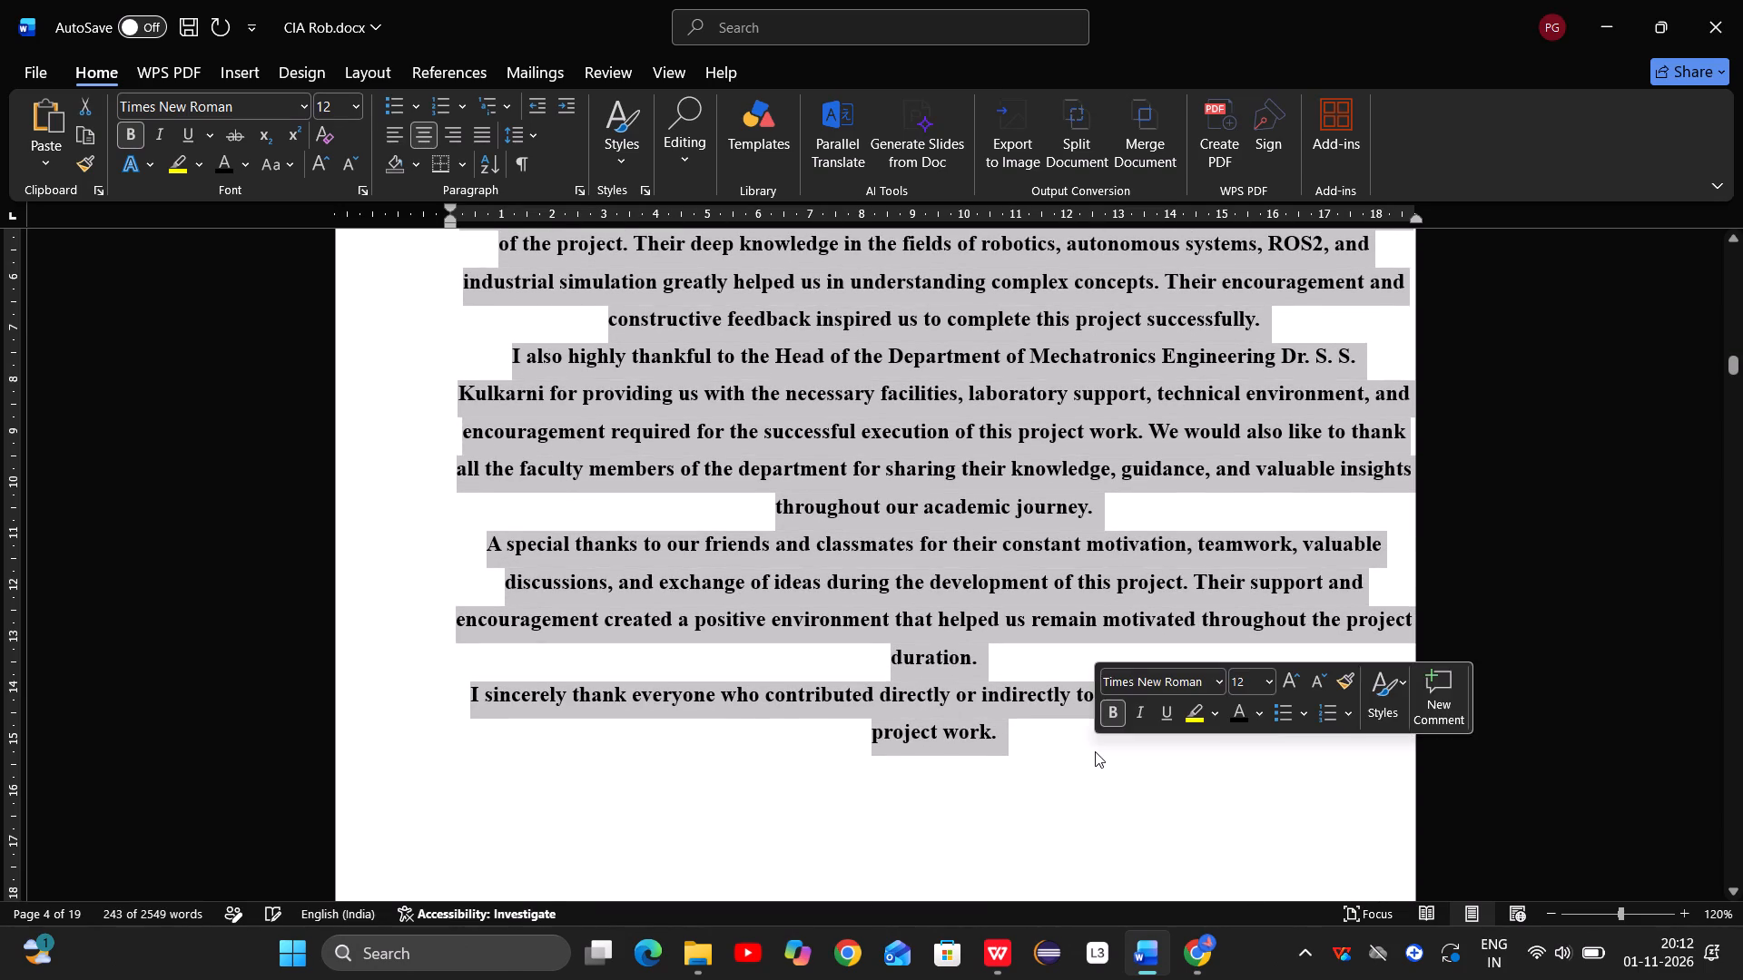
key(ctrl+c)
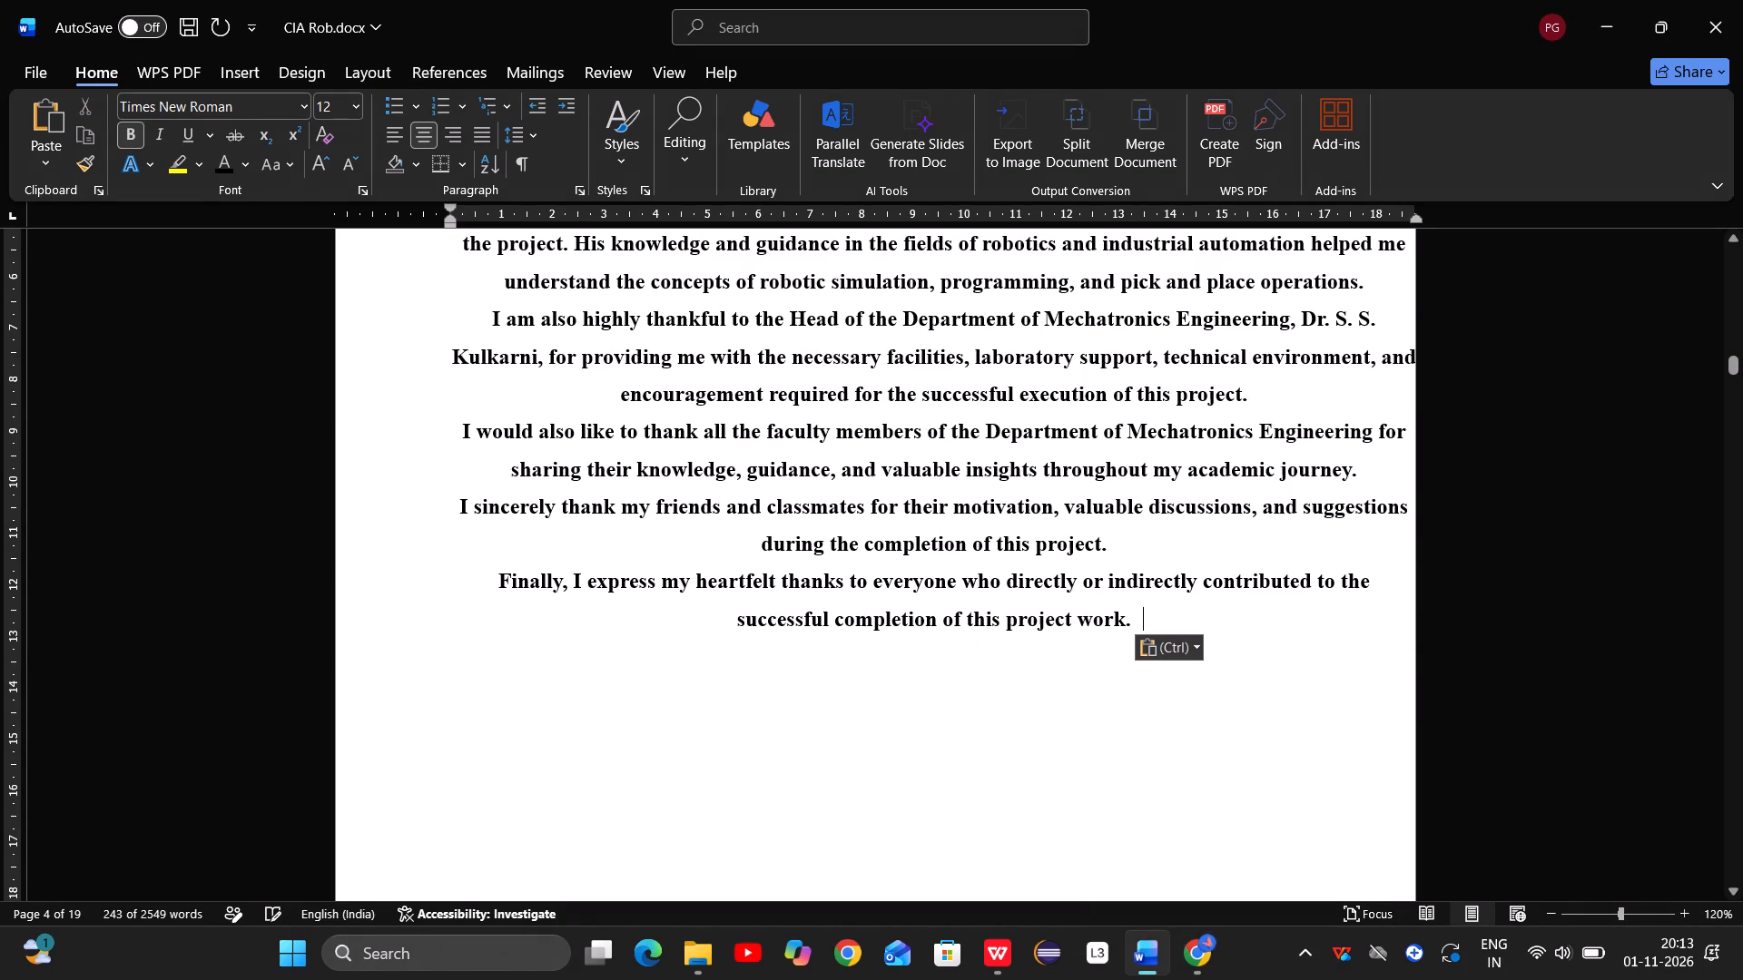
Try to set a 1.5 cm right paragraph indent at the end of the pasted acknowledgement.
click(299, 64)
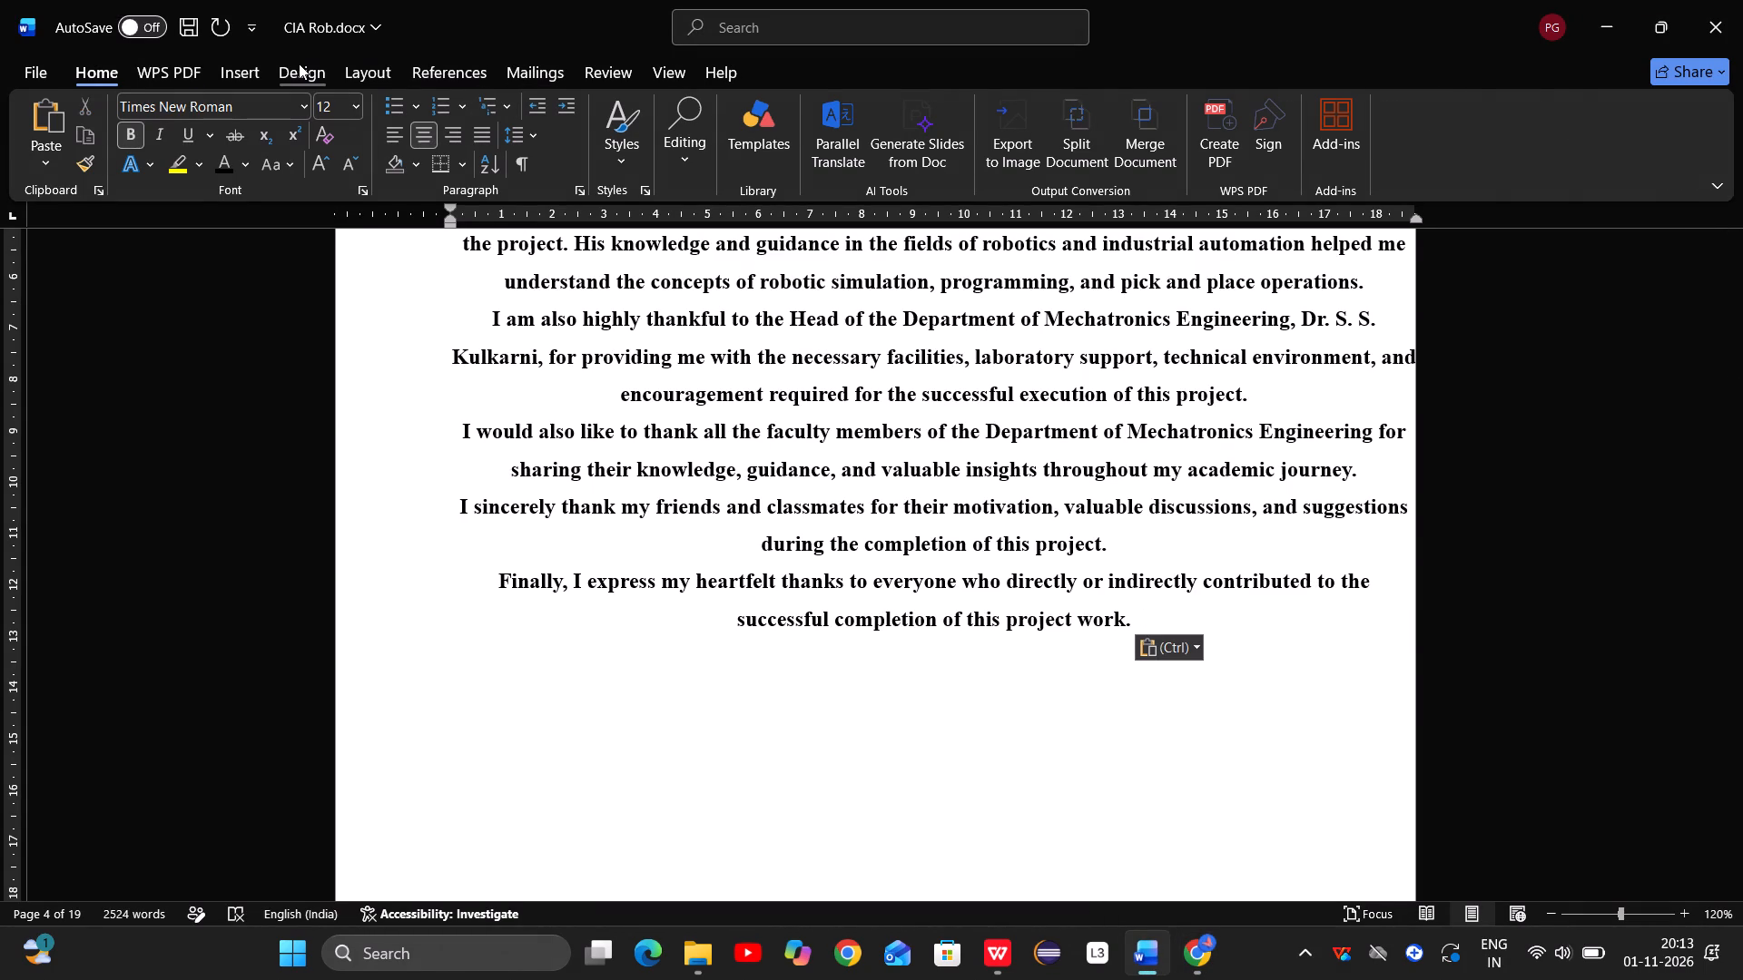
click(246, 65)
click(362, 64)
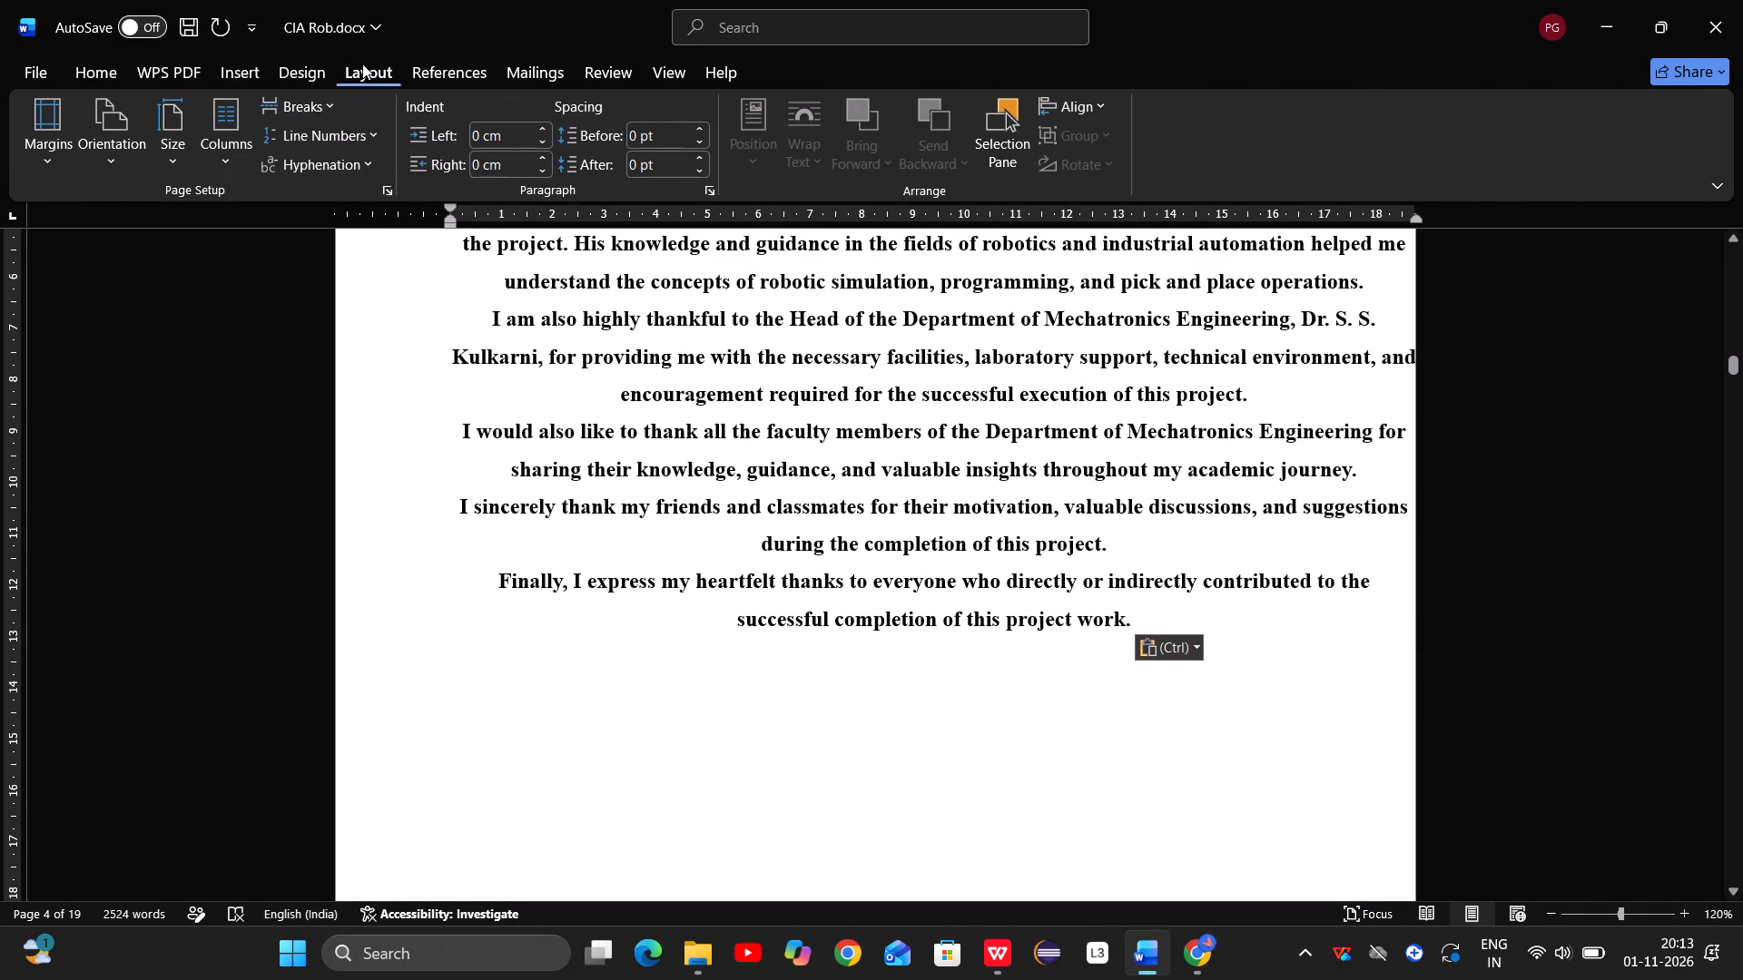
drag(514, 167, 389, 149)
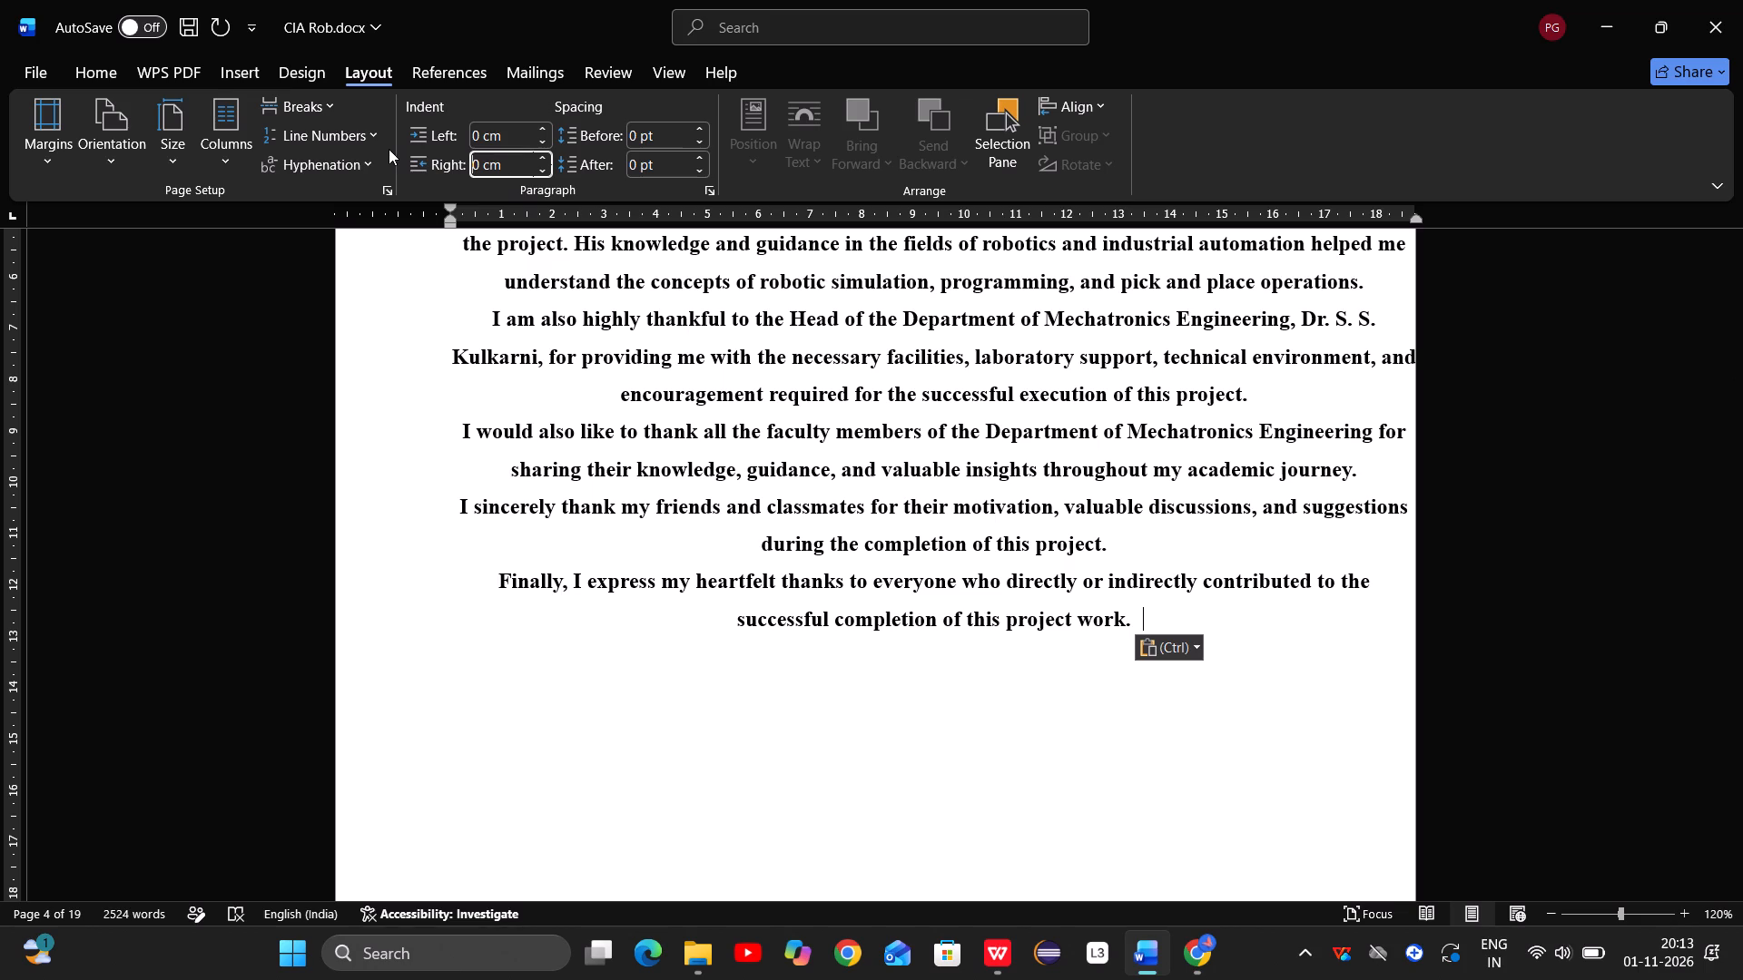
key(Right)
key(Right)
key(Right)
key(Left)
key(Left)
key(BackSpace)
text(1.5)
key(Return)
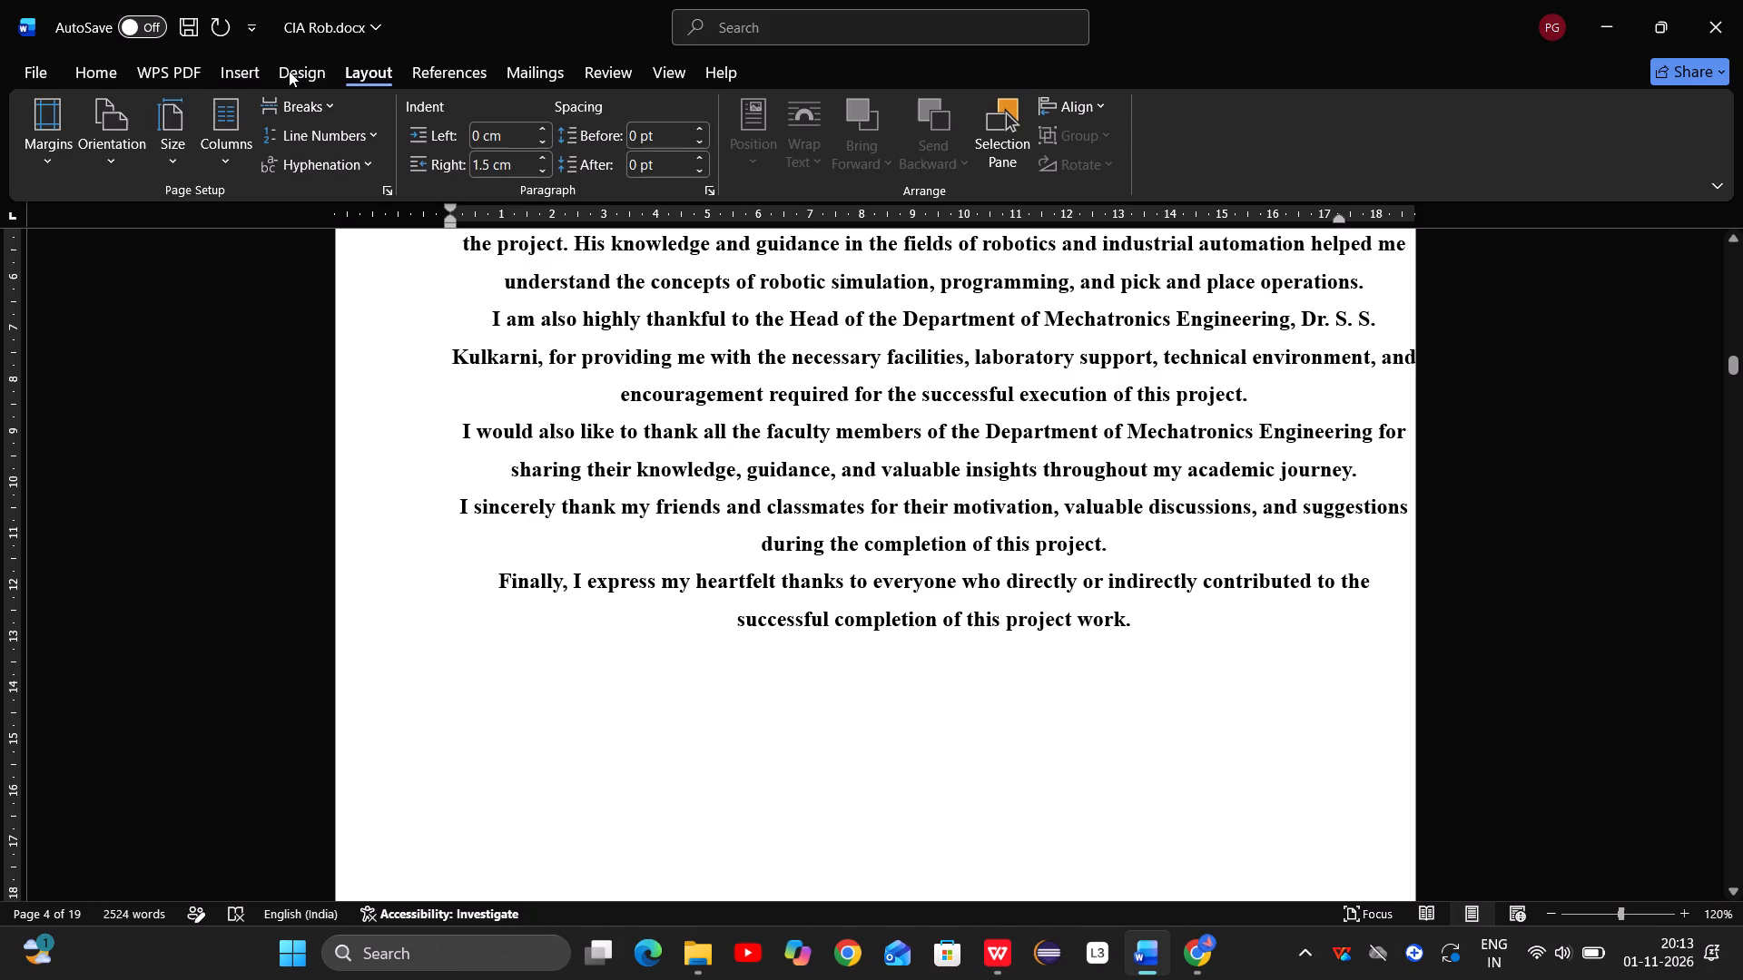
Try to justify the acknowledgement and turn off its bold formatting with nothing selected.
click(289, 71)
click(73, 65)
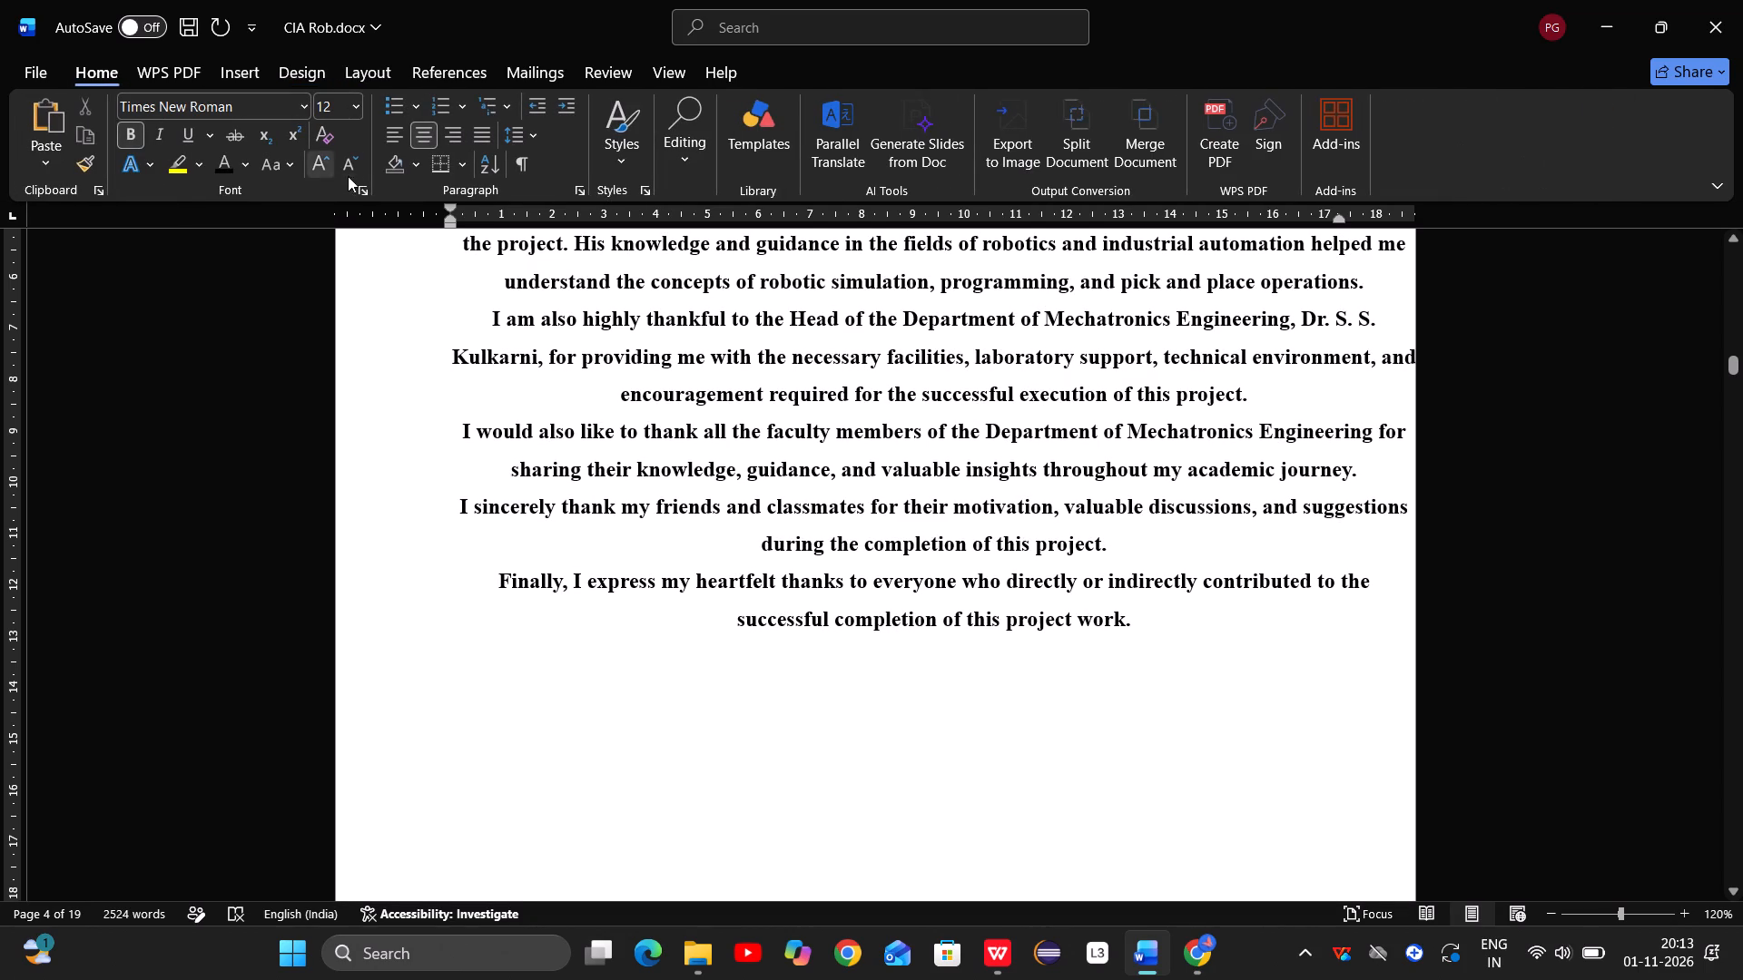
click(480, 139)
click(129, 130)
Select all the acknowledgement body paragraphs below the heading, justify them and remove their bold formatting.
scroll(749, 516, up, 1)
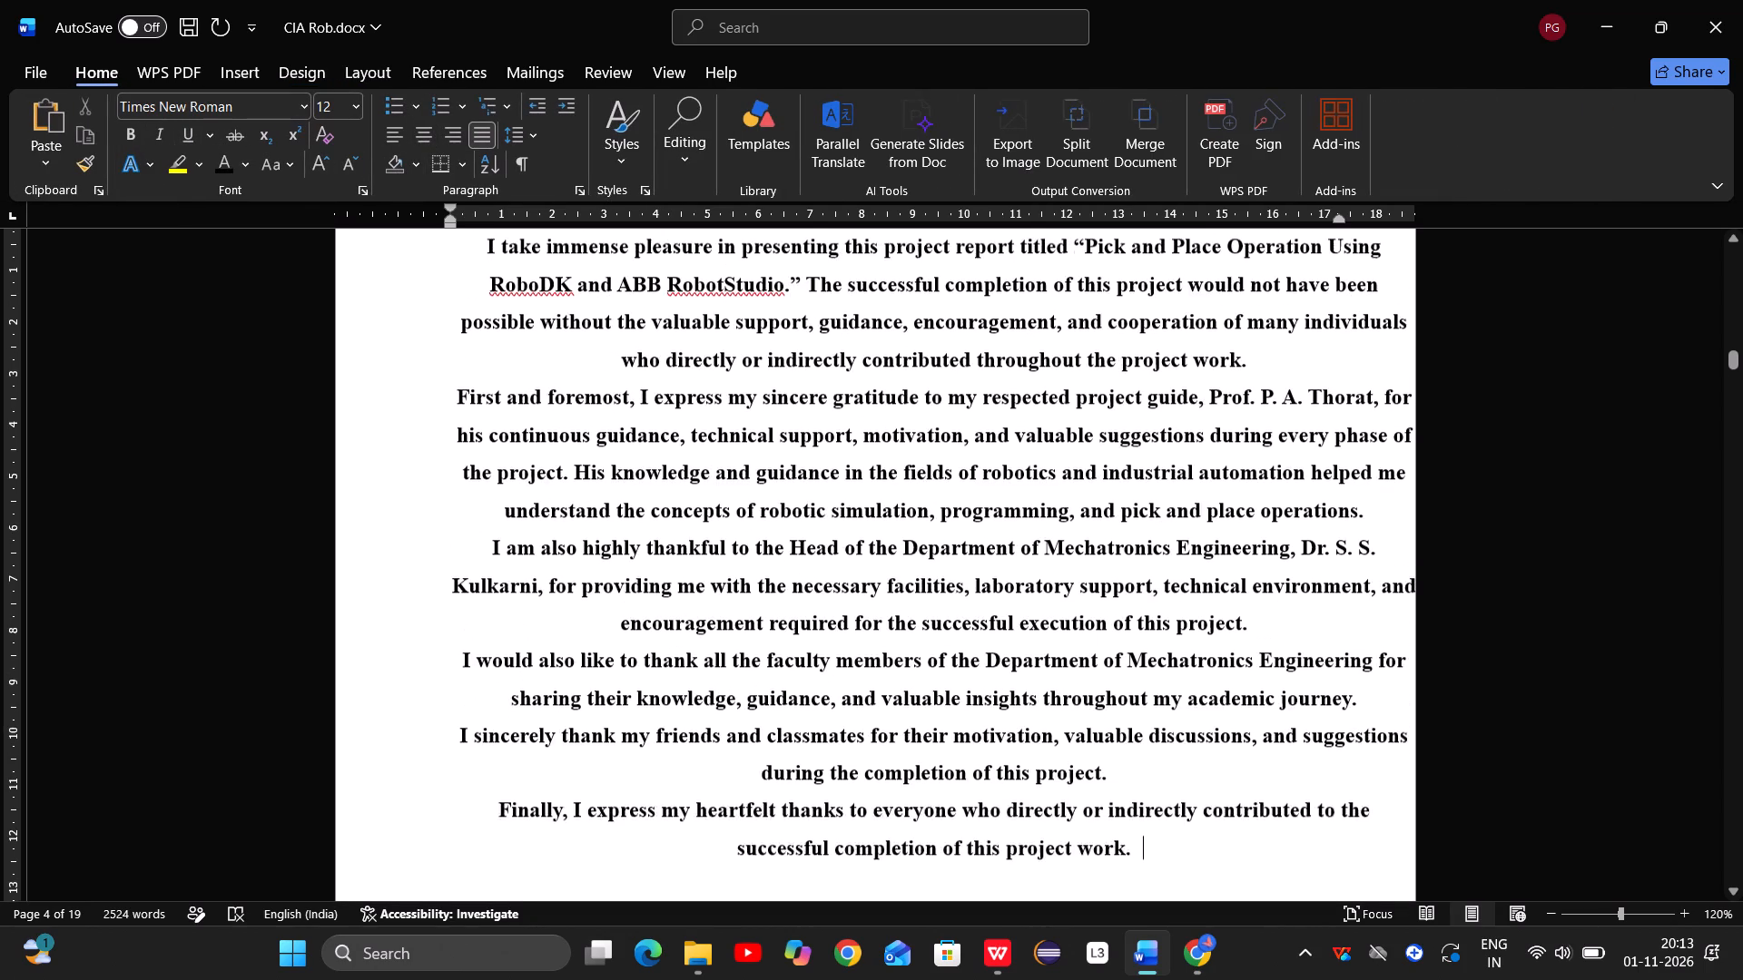
scroll(749, 516, up, 1)
scroll(832, 597, down, 1)
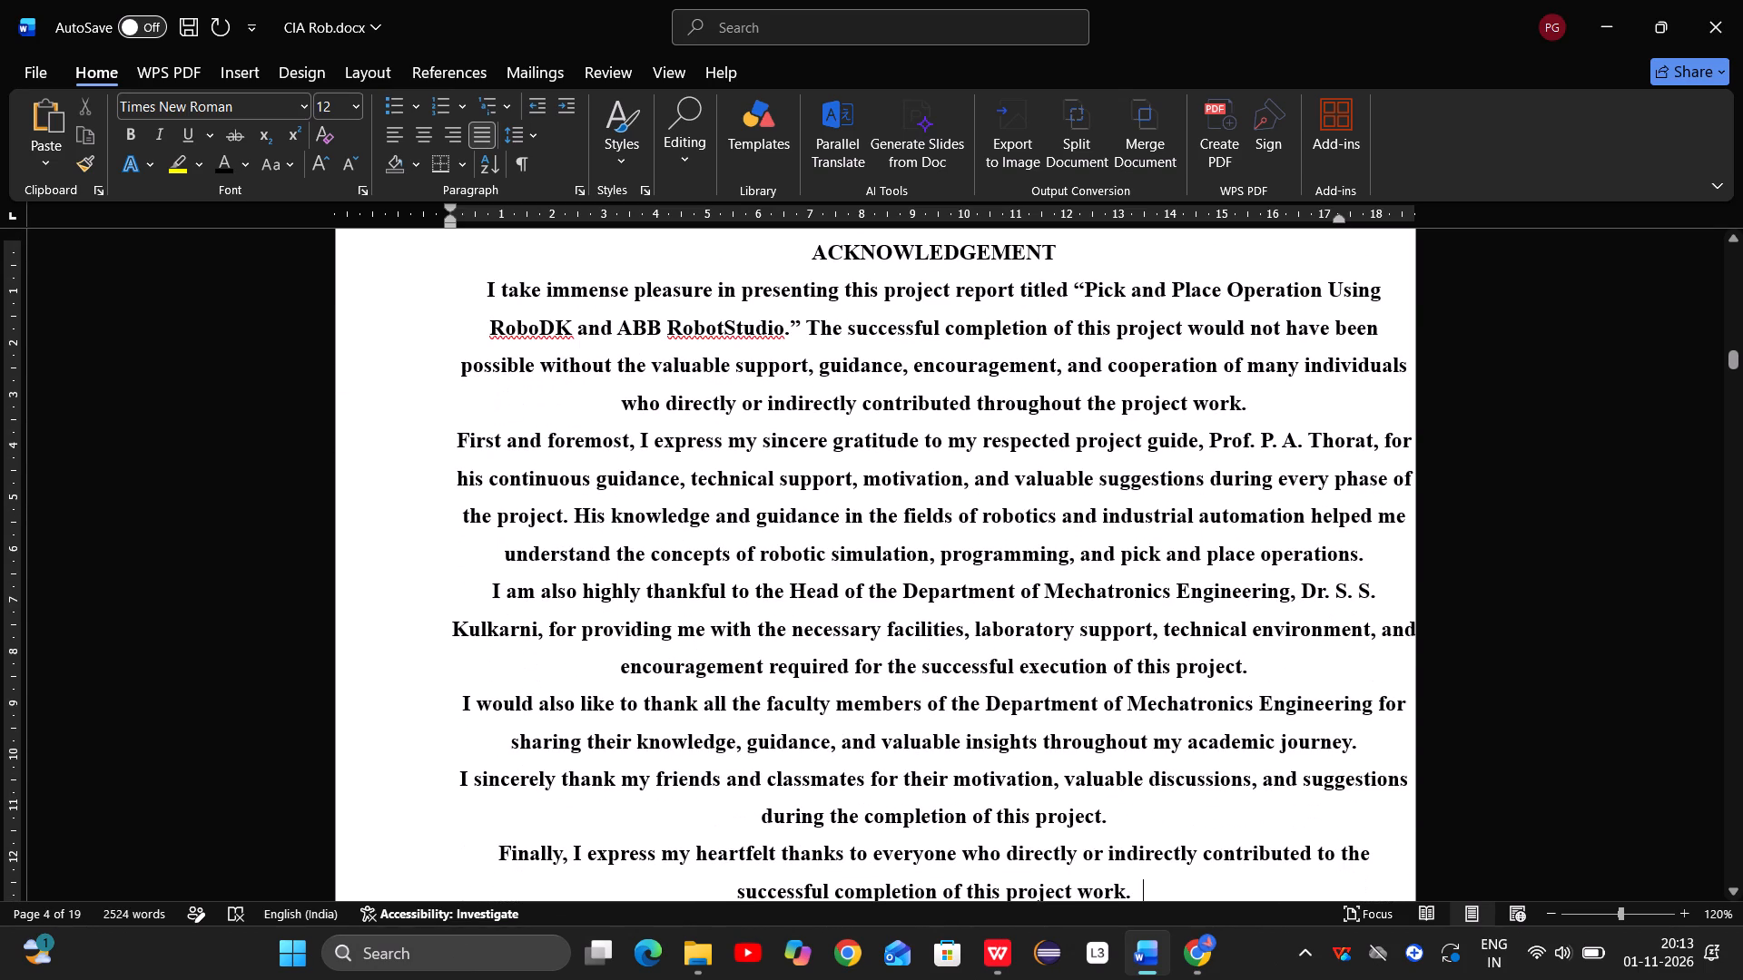
drag(481, 287, 1239, 586)
scroll(1062, 949, right, 1)
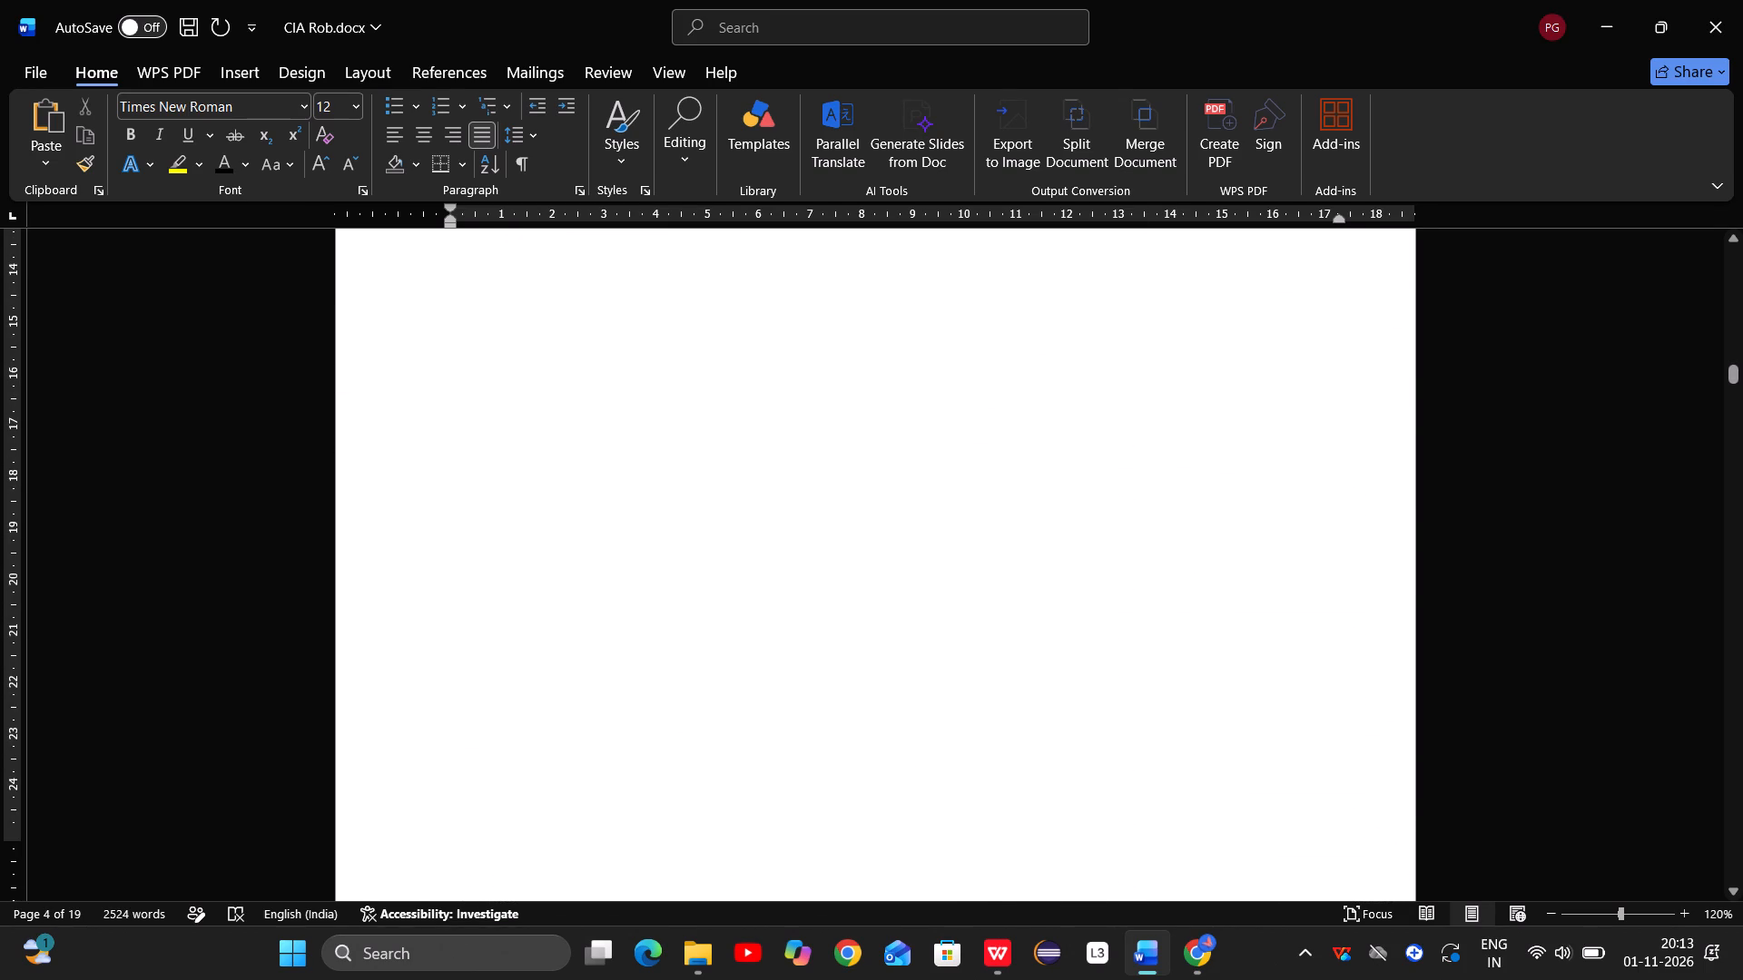
drag(1239, 586, 1239, 514)
click(478, 130)
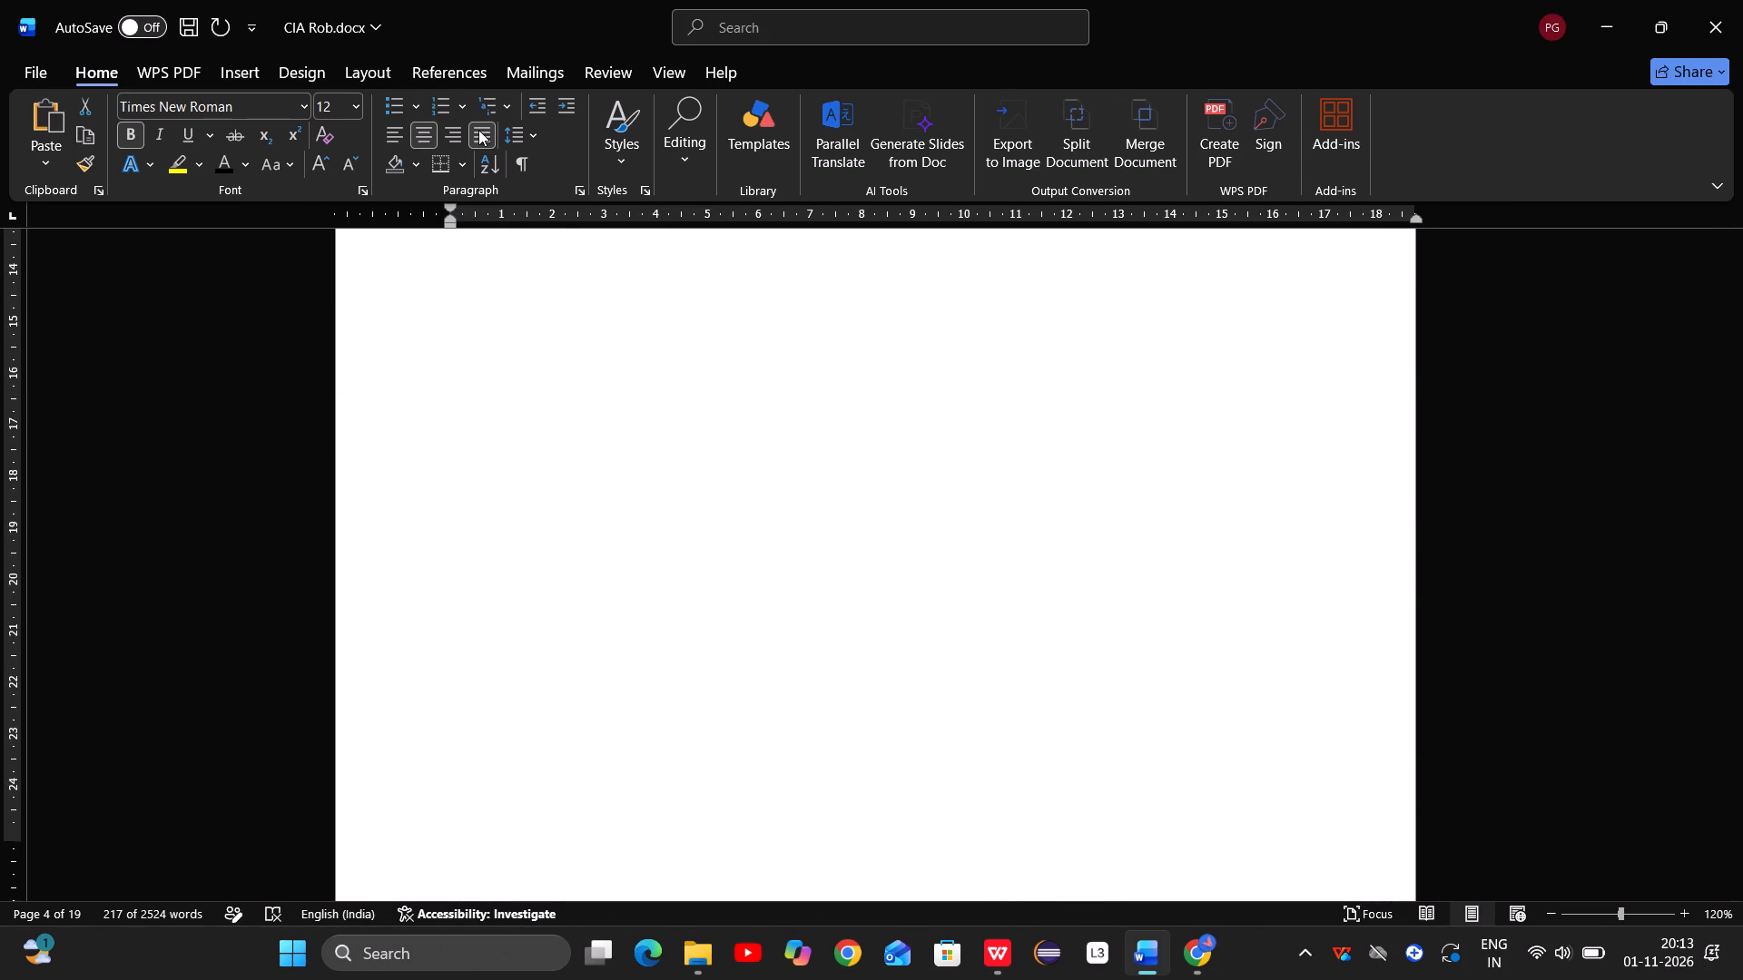
click(130, 125)
Set a 1.5 cm right indent on the selected acknowledgement body paragraphs.
scroll(599, 343, up, 1)
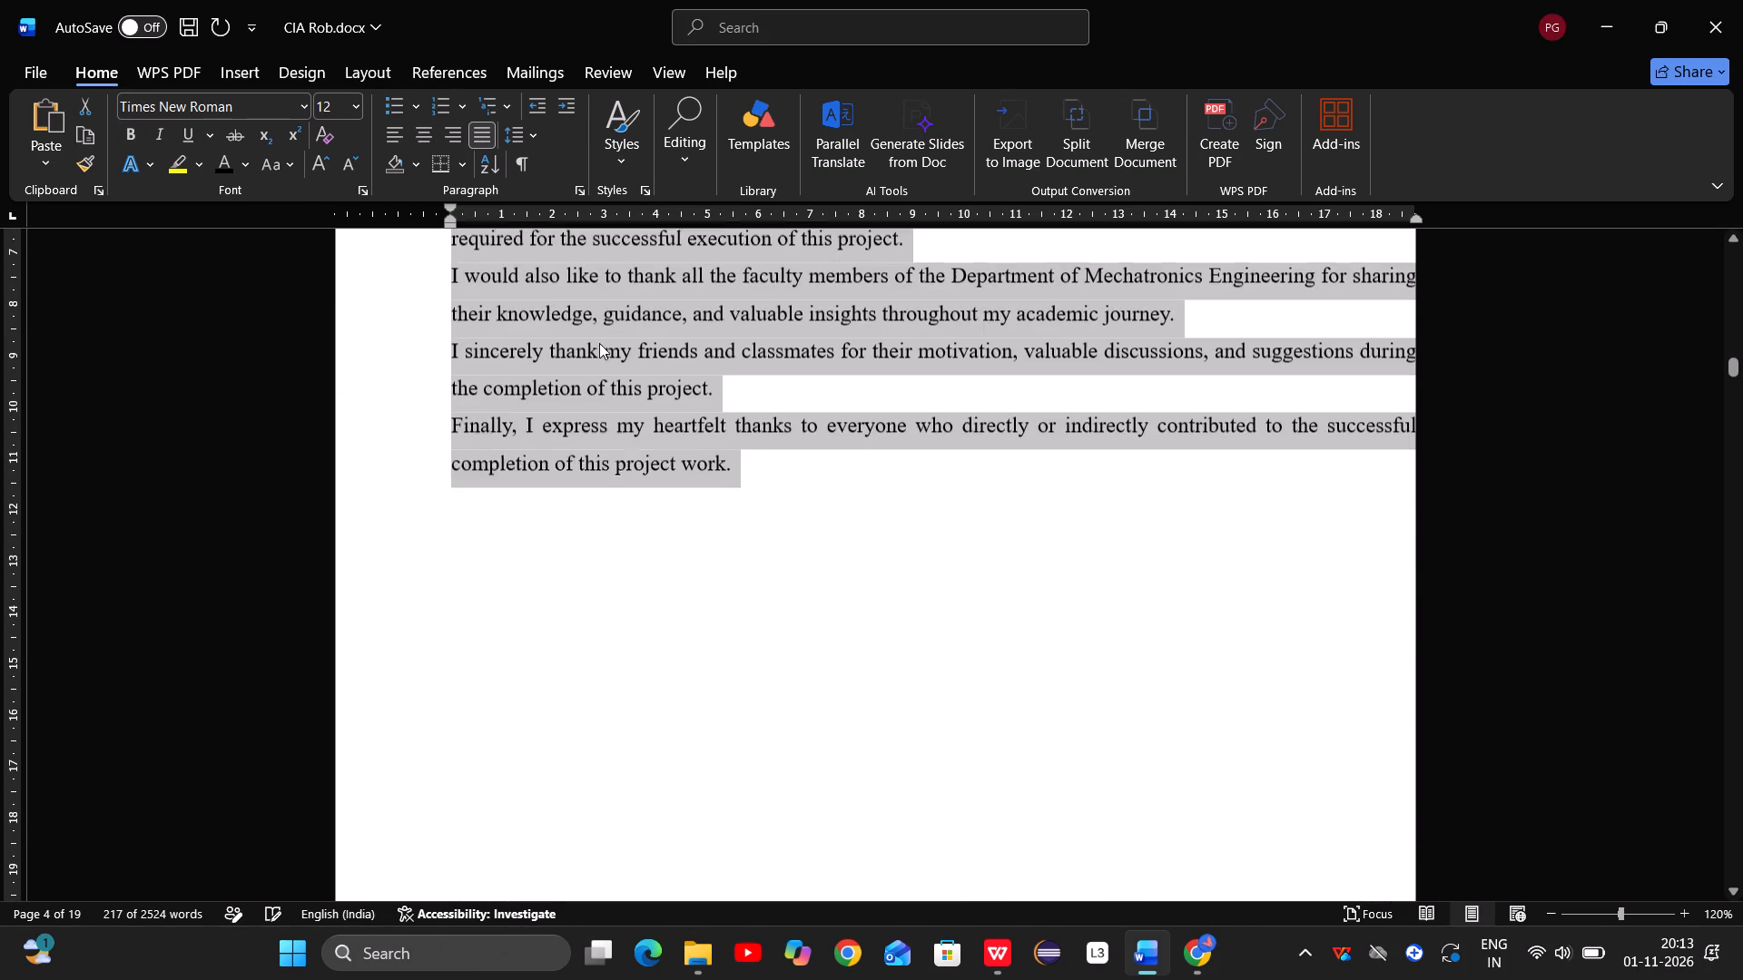
scroll(599, 343, up, 1)
click(364, 65)
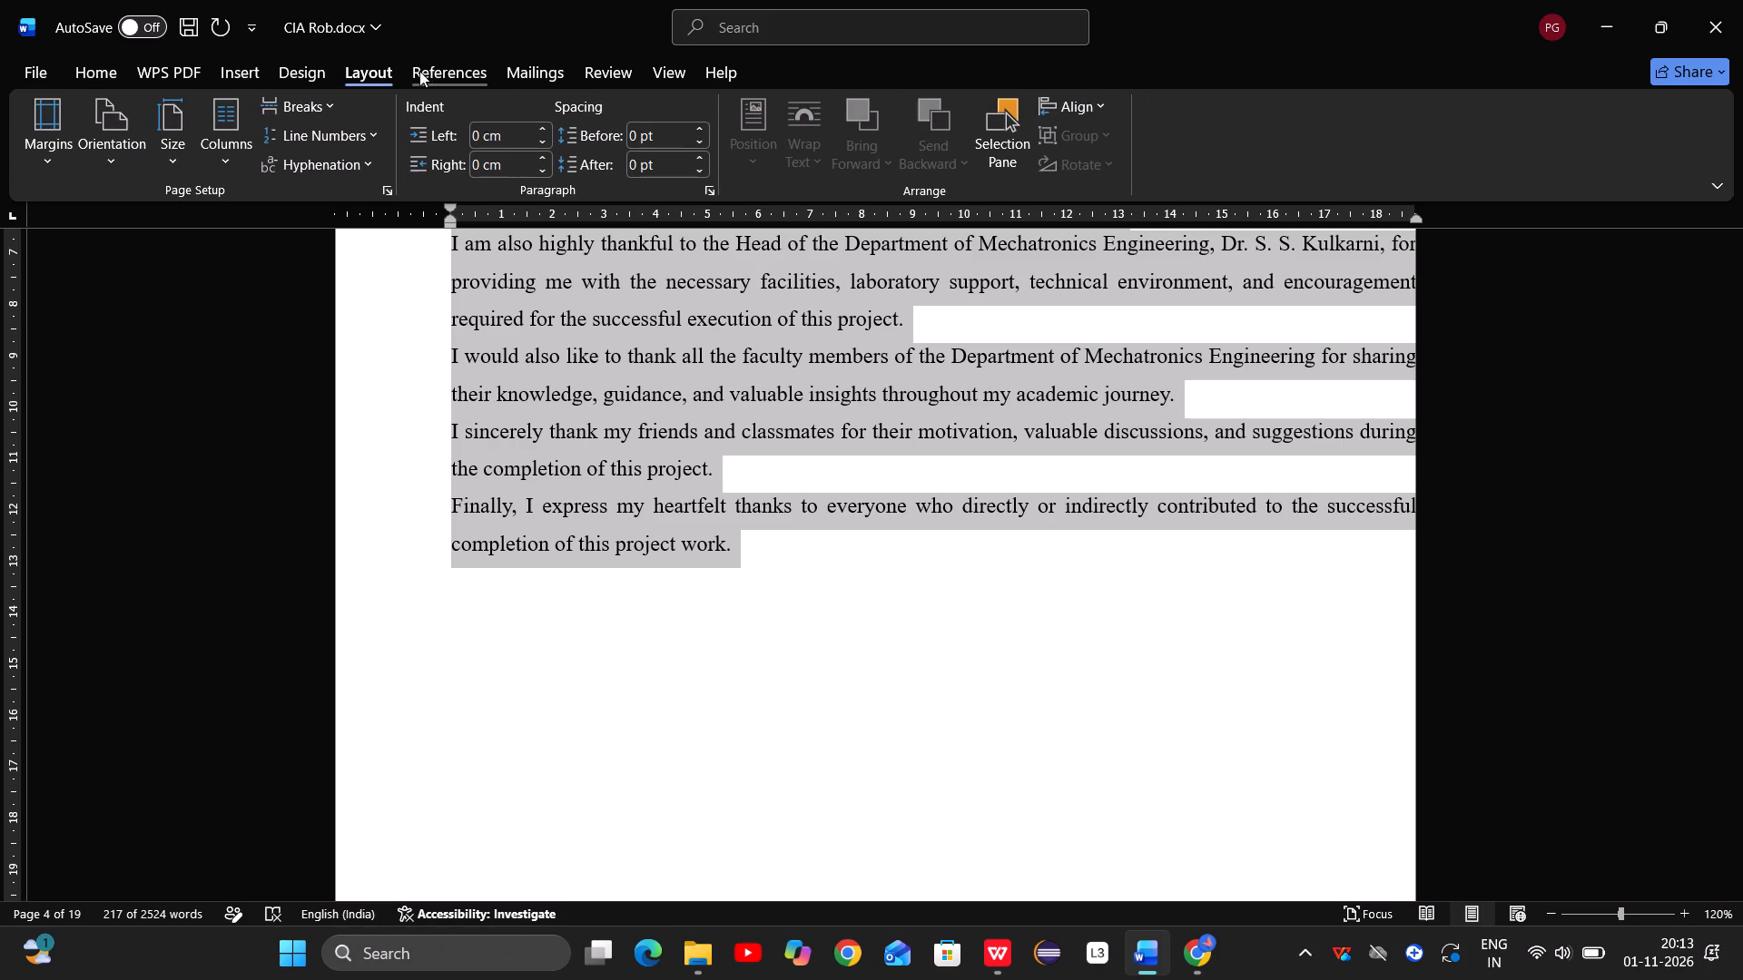
drag(511, 172, 468, 167)
key(Right)
key(BackSpace)
key(1)
text(.5)
key(Return)
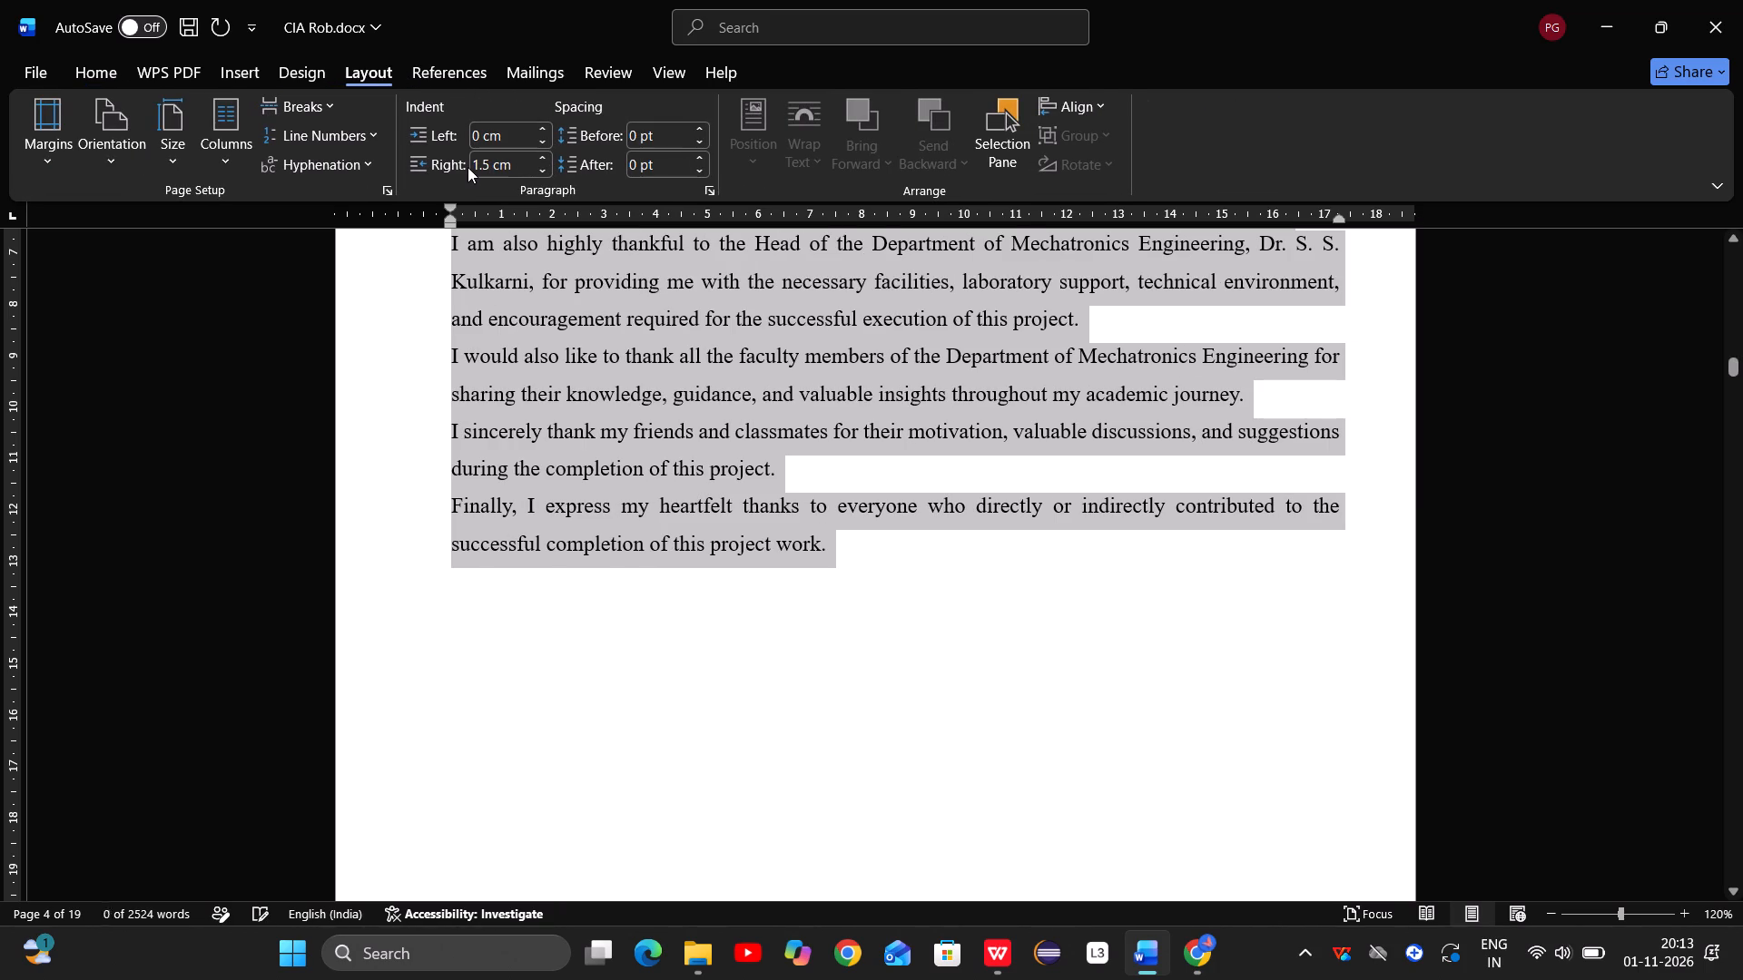
click(724, 327)
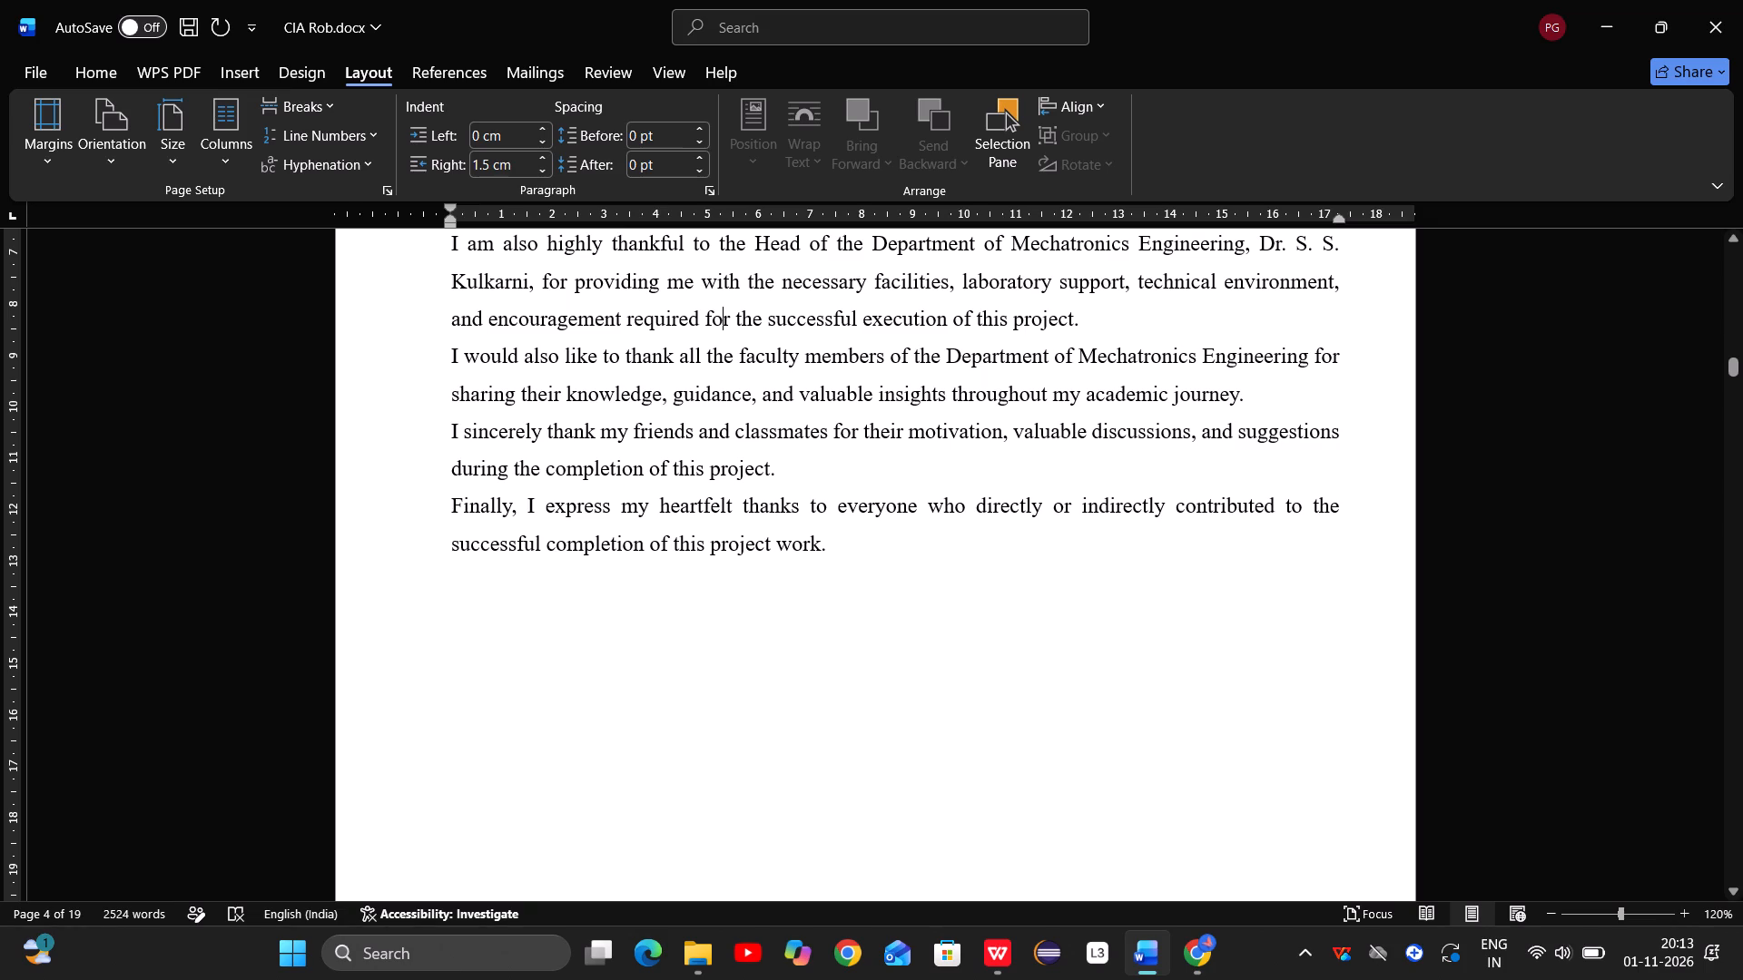
Copy the department head's name from the certificate page and paste it over the title and initials of the head named in the acknowledgement.
scroll(845, 512, up, 2)
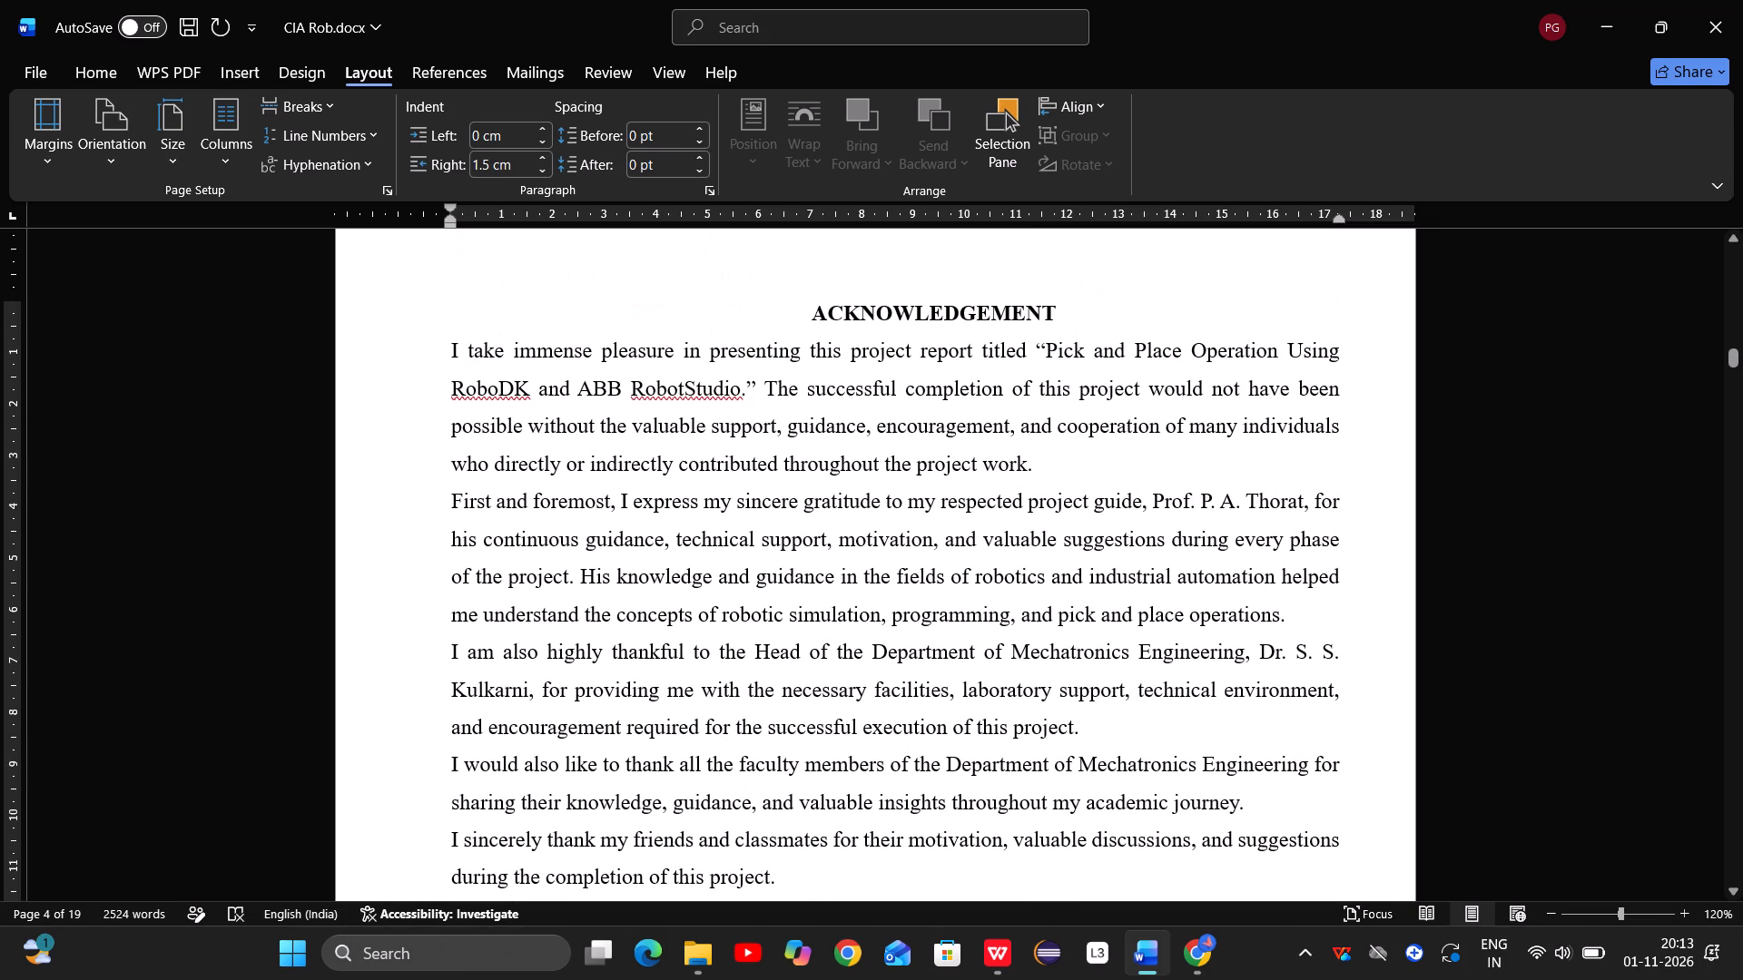
scroll(845, 512, down, 1)
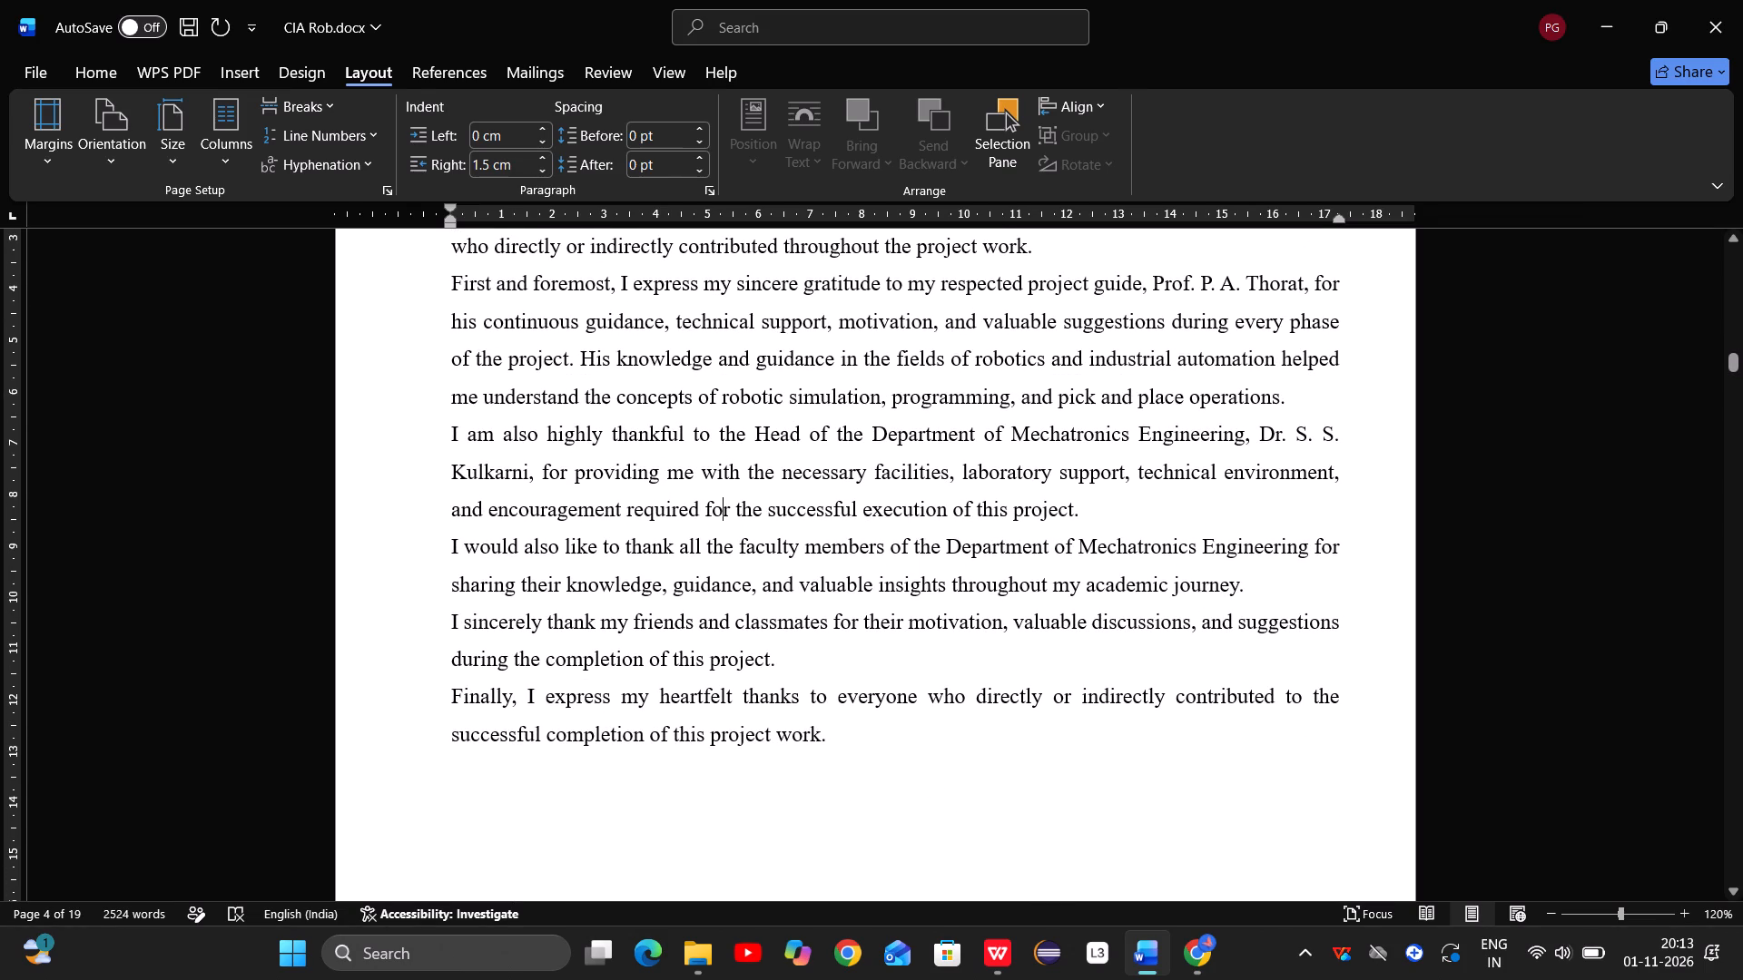
scroll(1305, 432, up, 3)
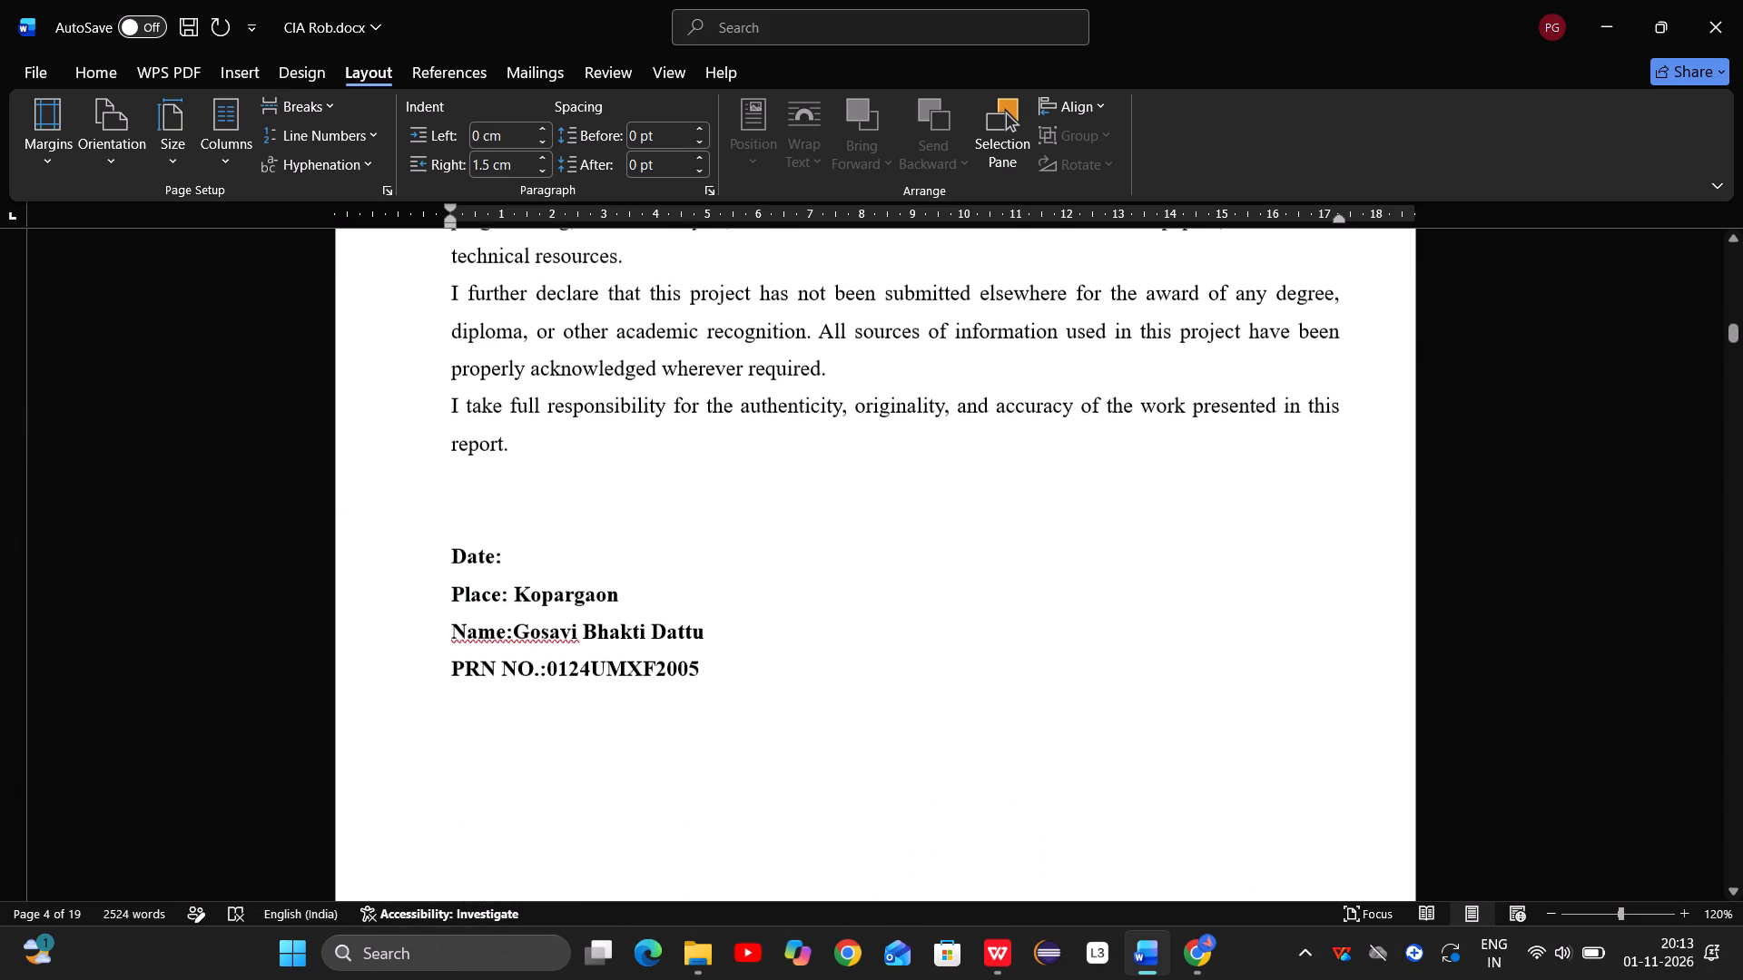
scroll(1305, 432, up, 2)
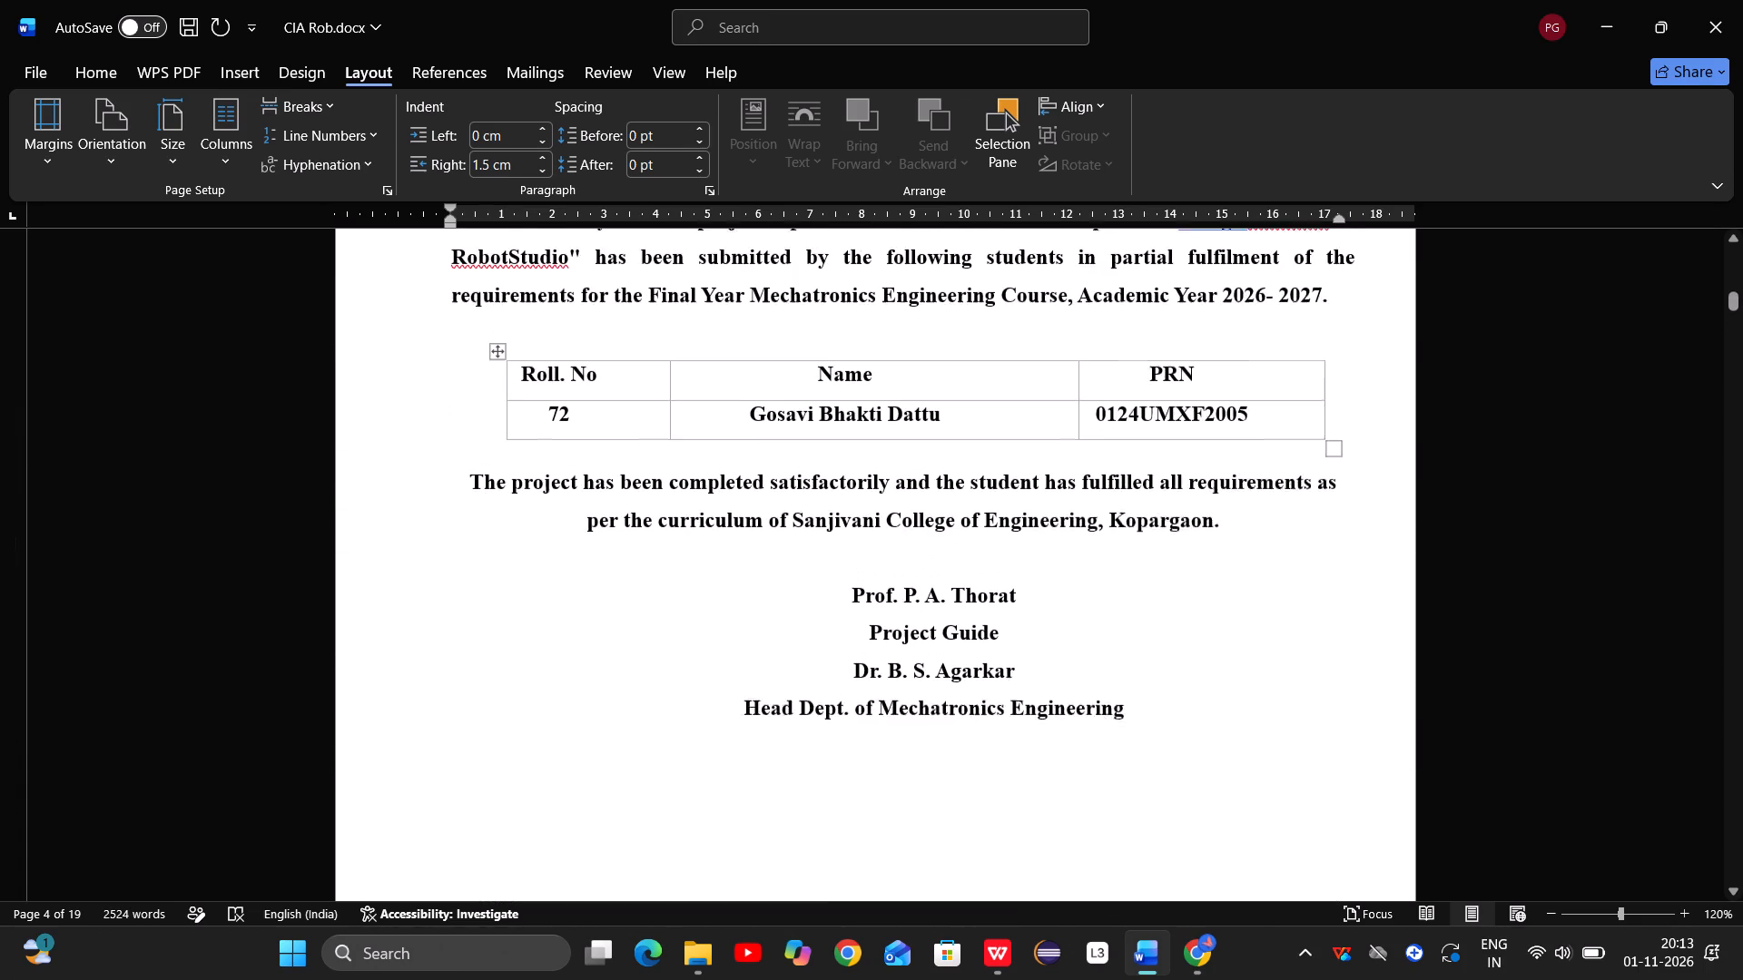
drag(859, 711, 1027, 702)
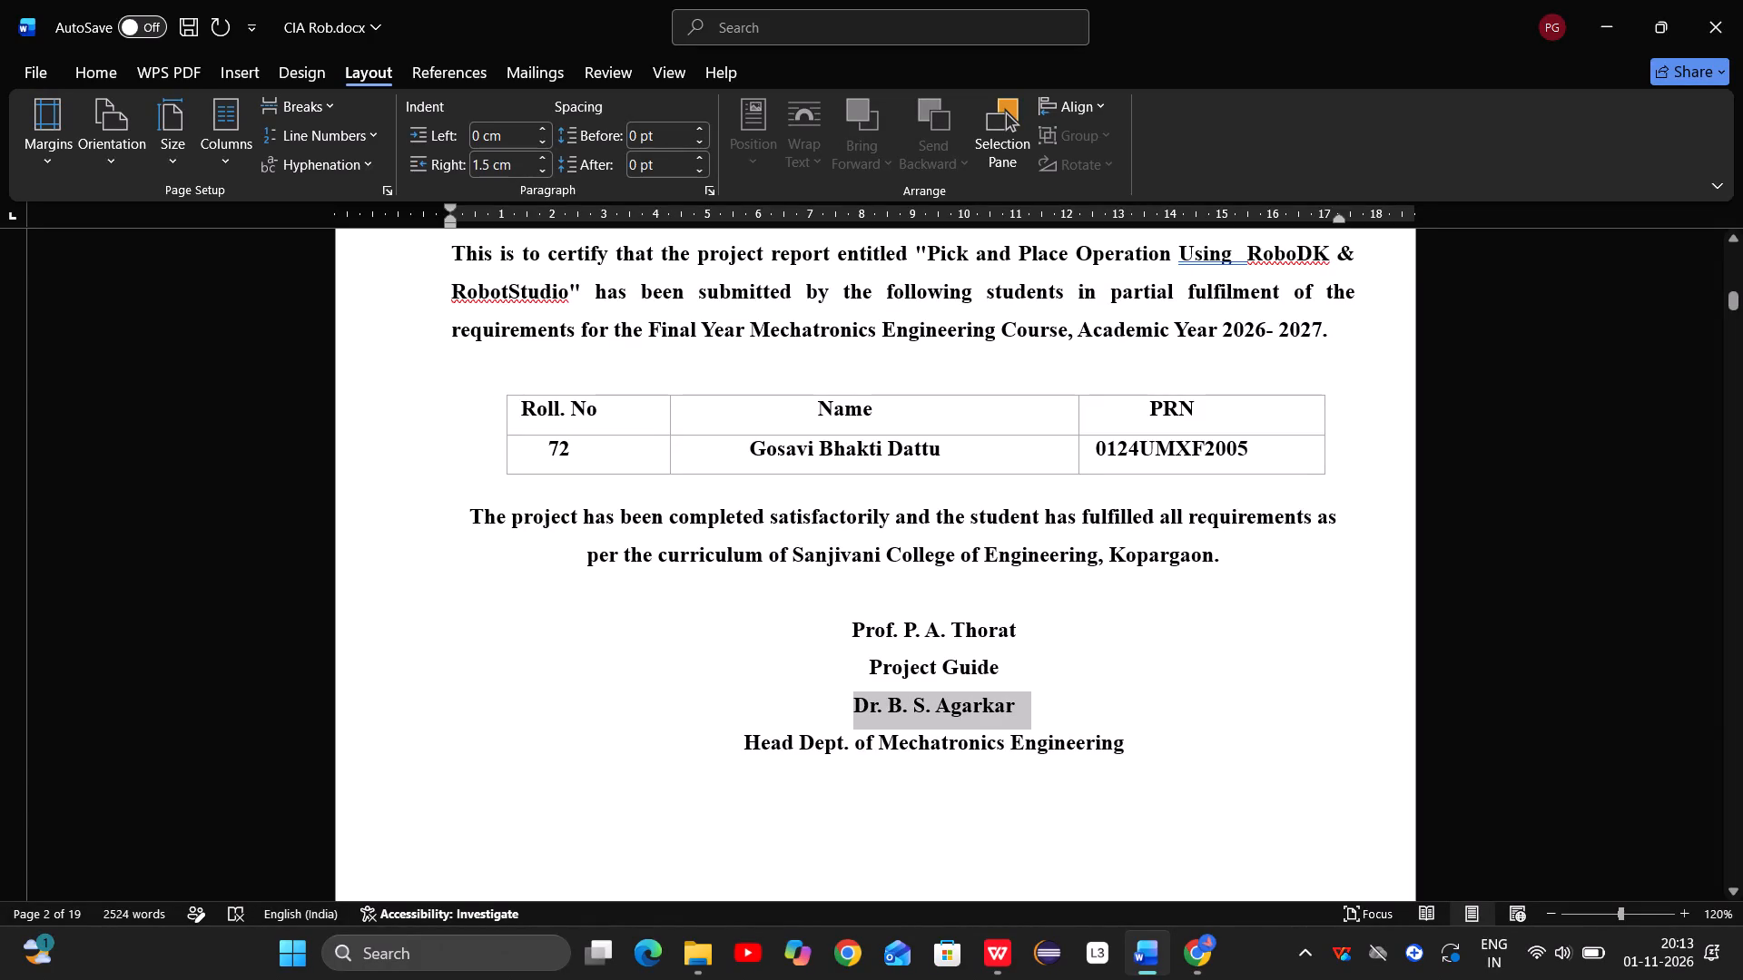
drag(1027, 702, 1031, 702)
key(ctrl+c)
scroll(1031, 702, down, 3)
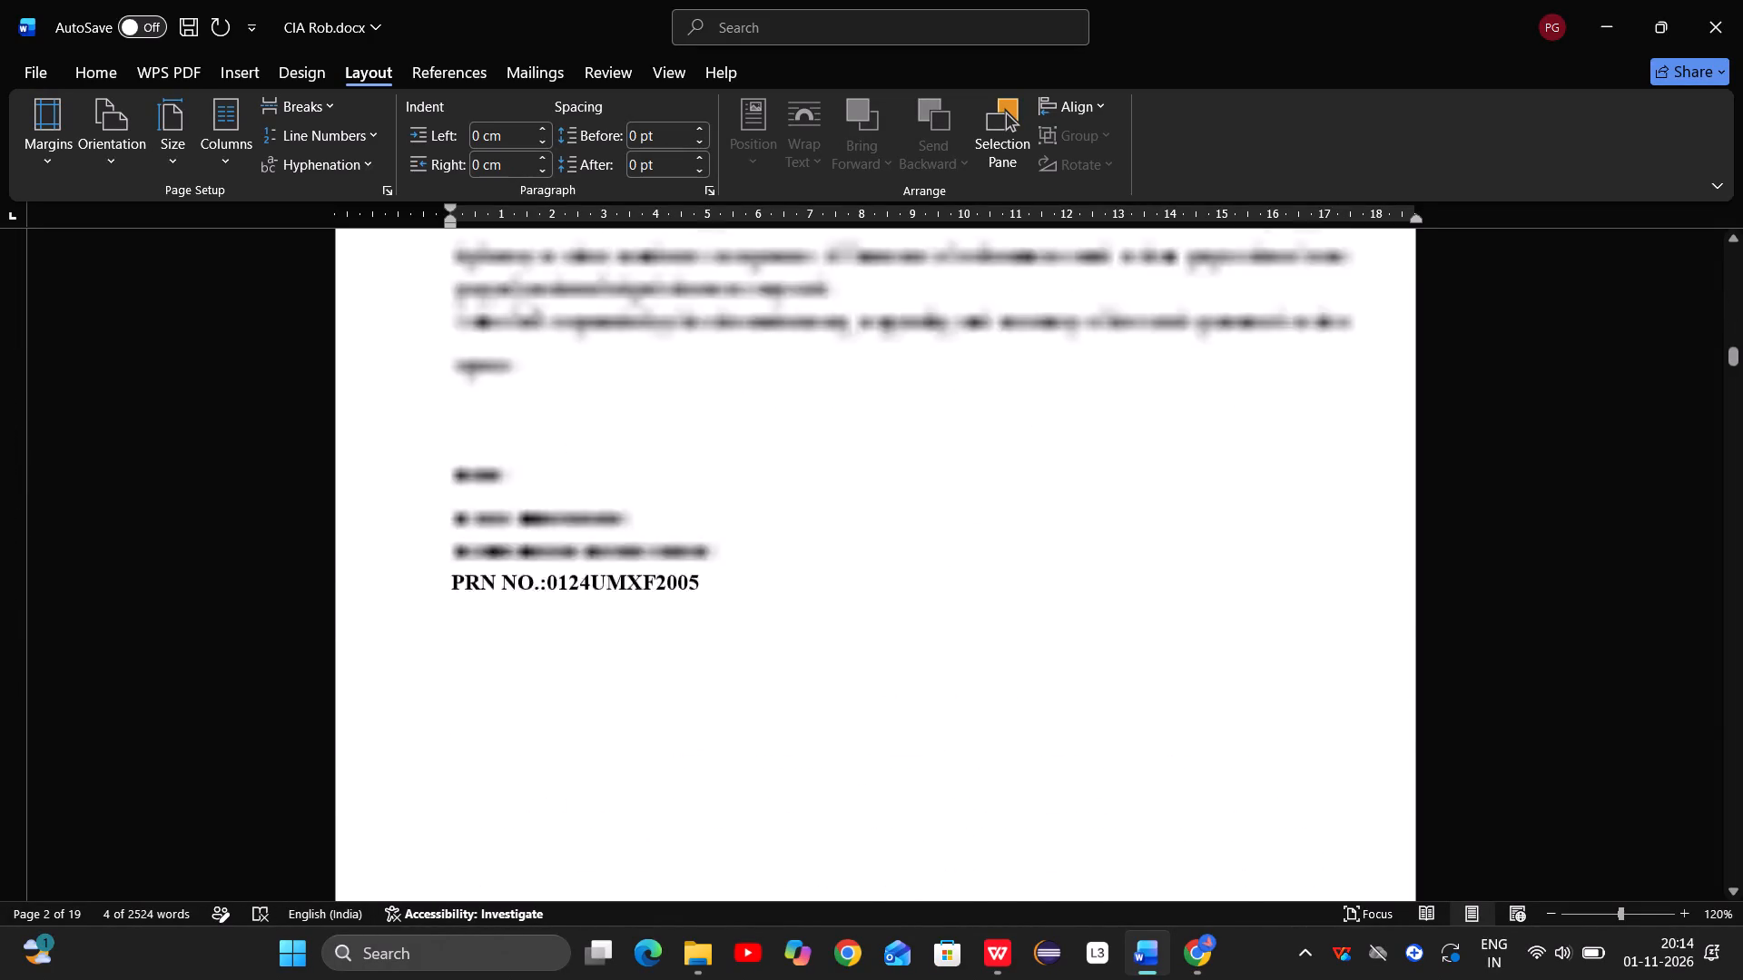
scroll(1031, 702, down, 3)
drag(1260, 557, 1340, 566)
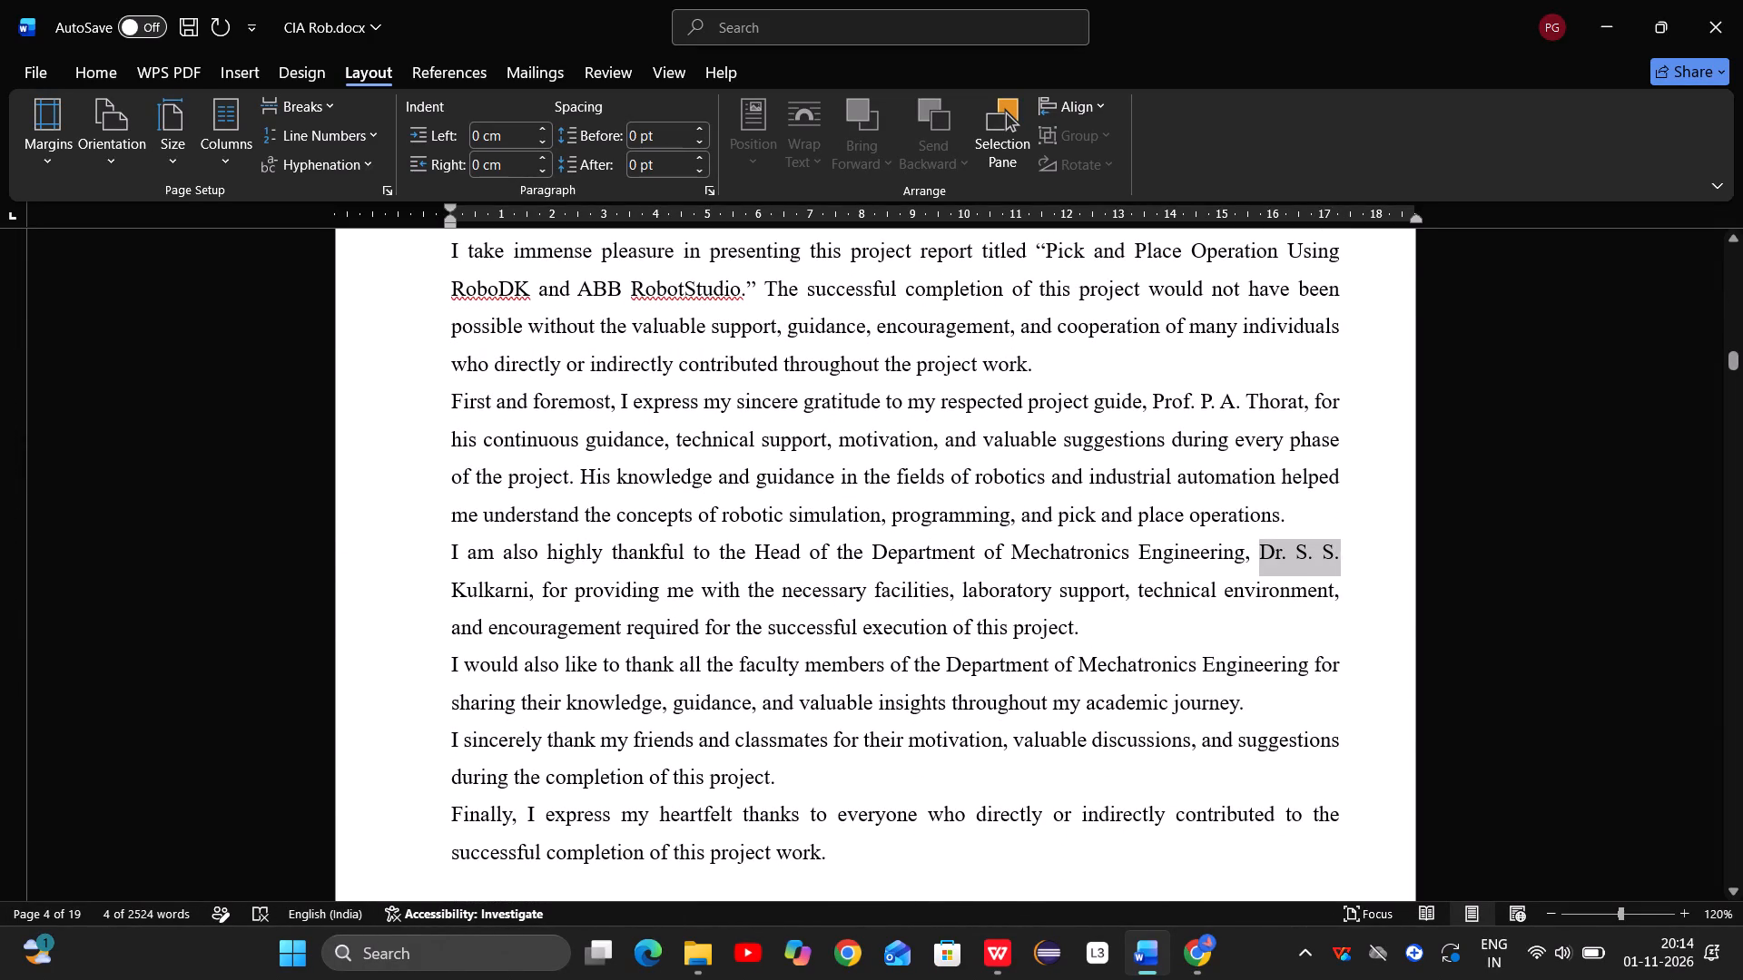
drag(1340, 566, 1343, 564)
key(ctrl+v)
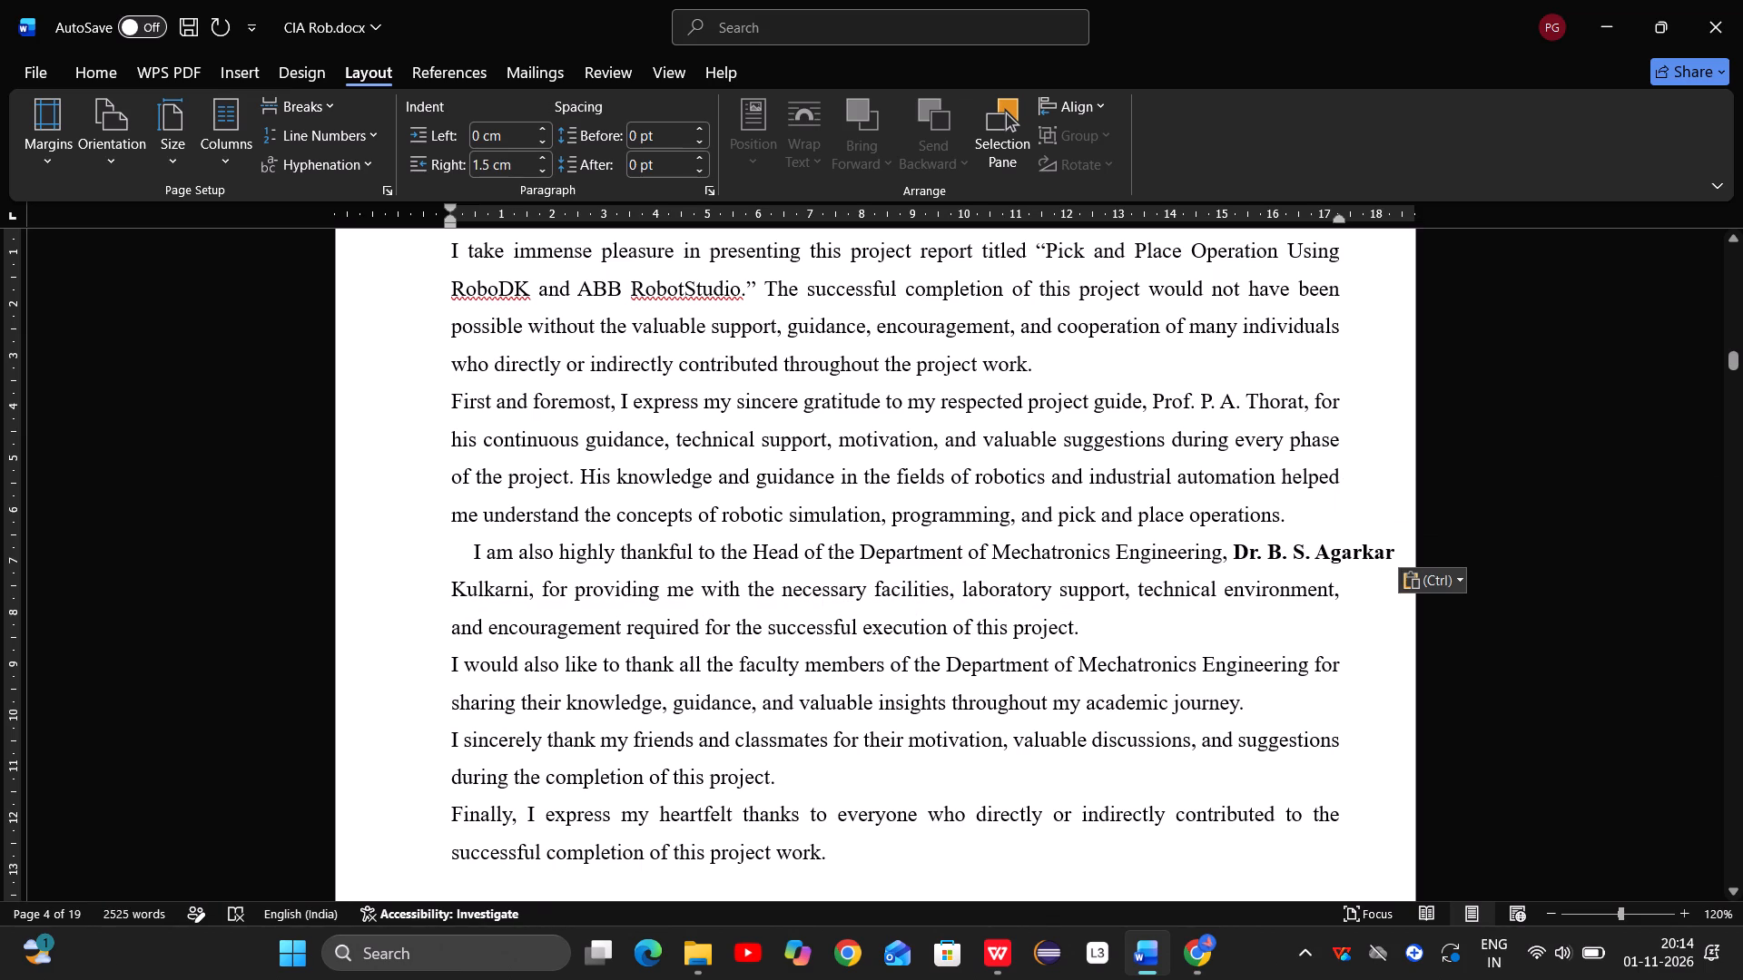
Delete the previous department head's leftover surname before the comma in the acknowledgement's third paragraph.
click(525, 591)
key(Right)
key(BackSpace)
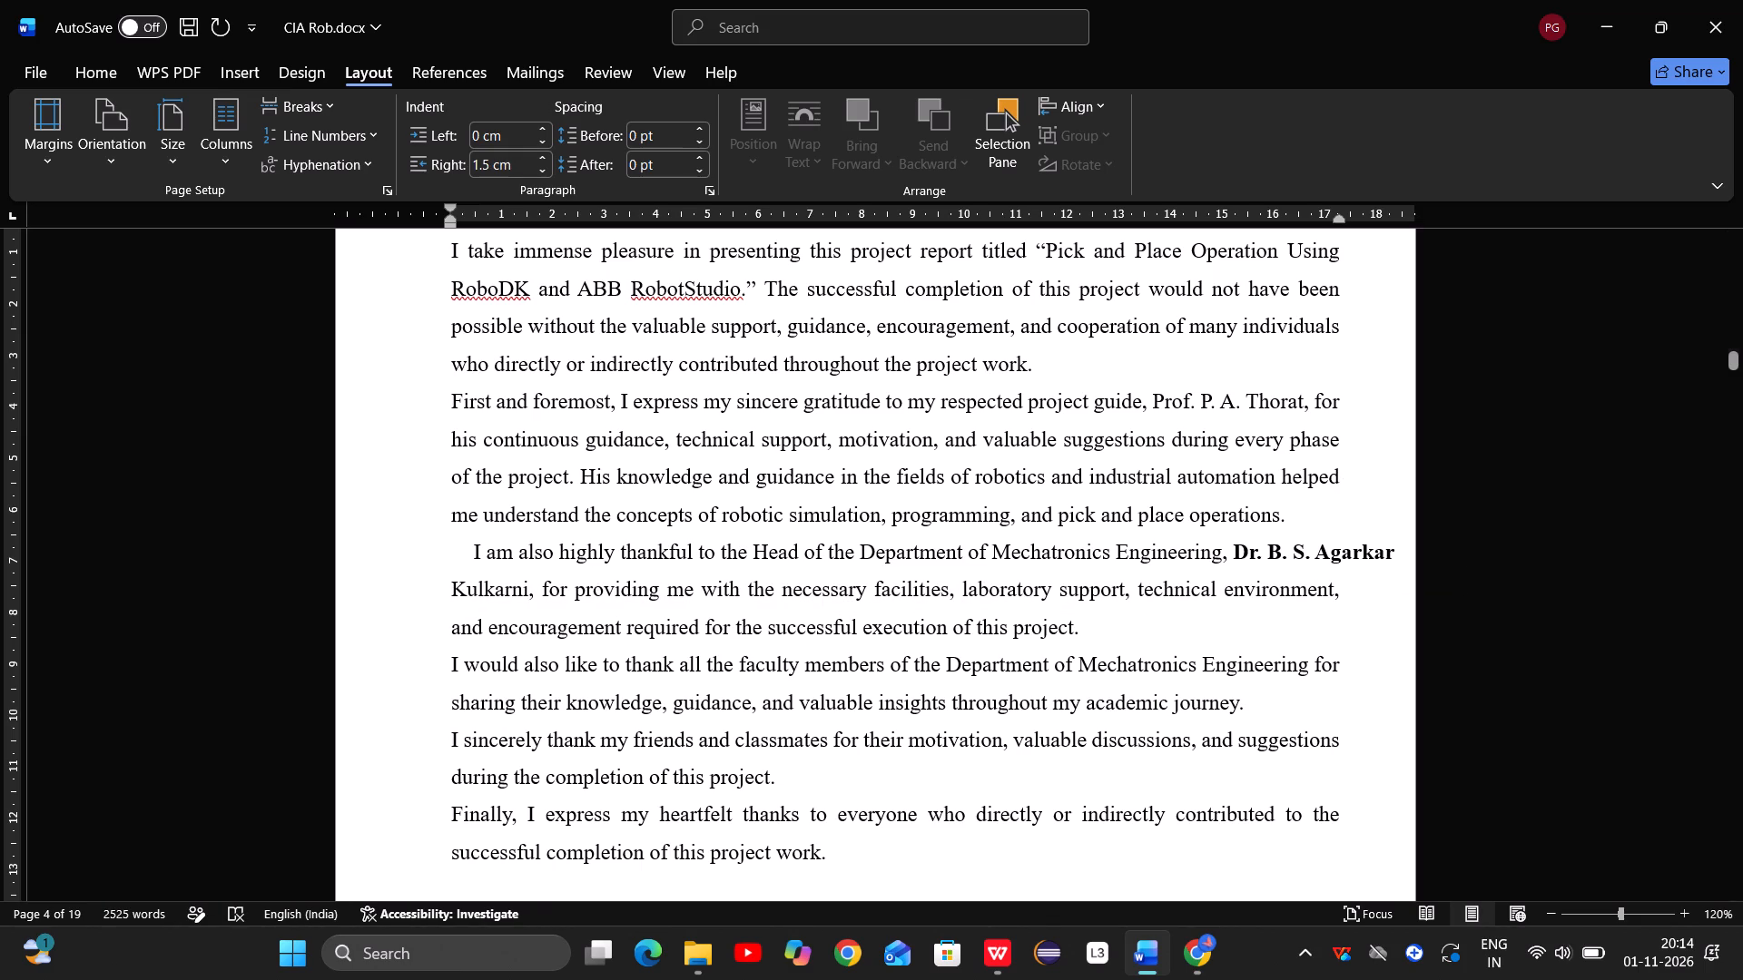
key(BackSpace)
key(BackSpace)
key(BackSpace)
key(BackSpace)
key(BackSpace)
key(BackSpace)
key(BackSpace)
key(BackSpace)
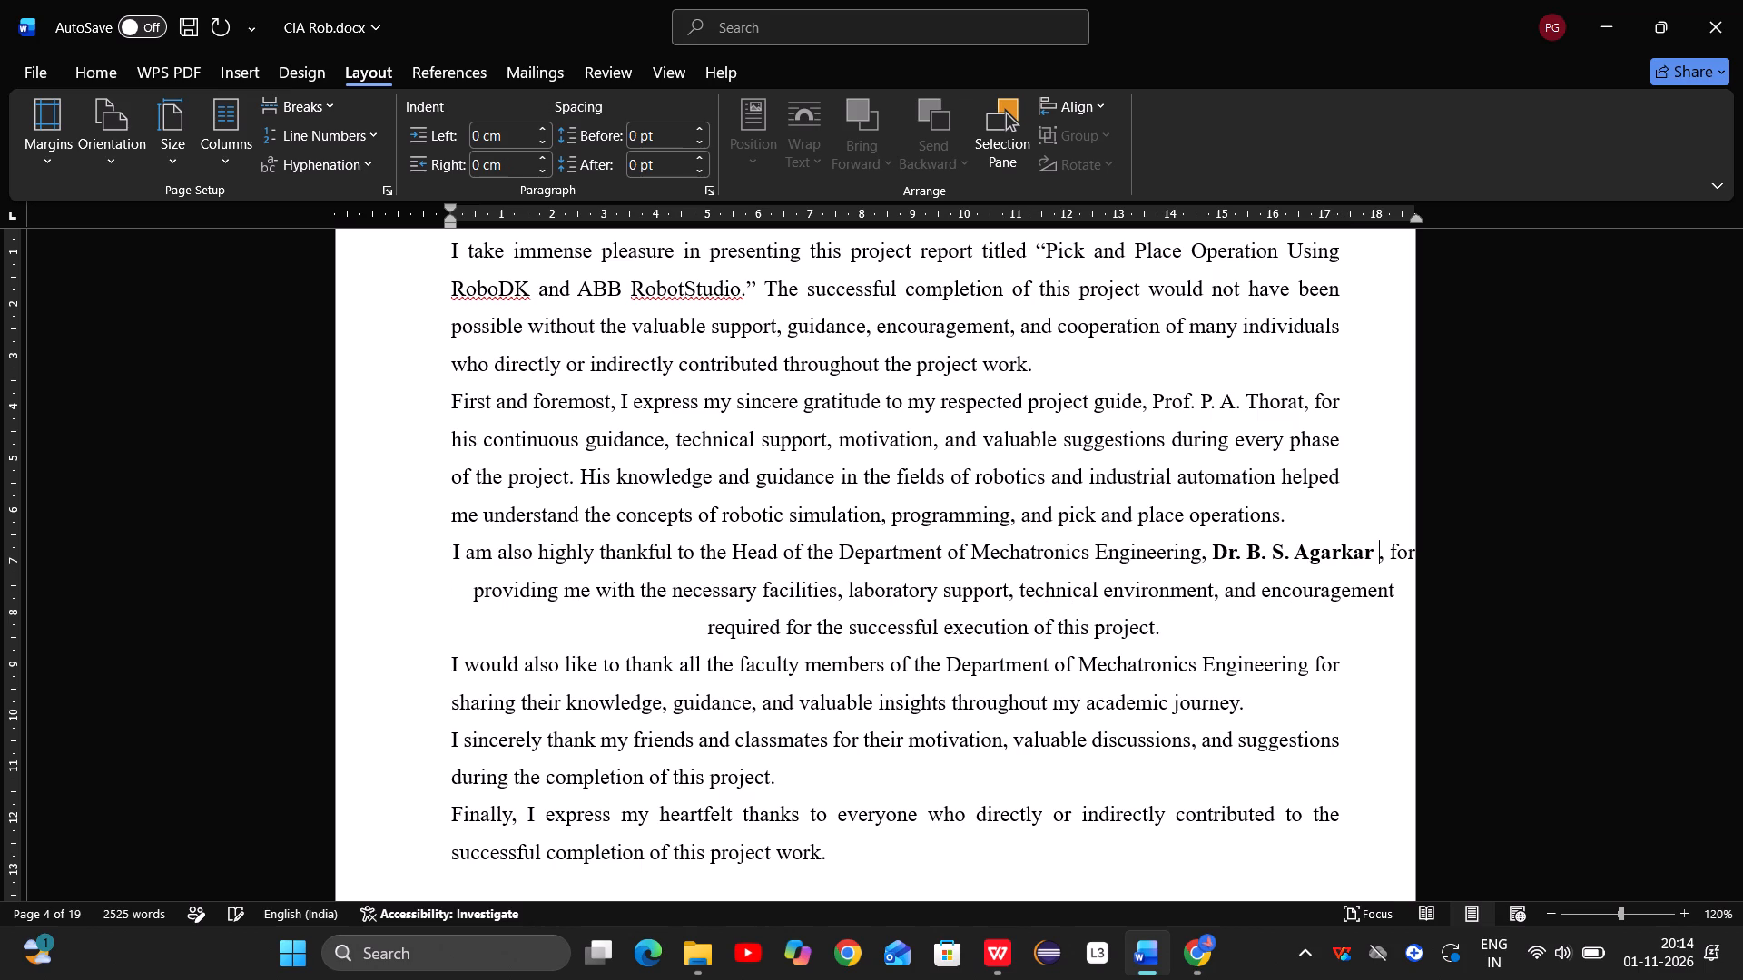
Break the department head paragraph after the pasted name and remove the centred alignment from its first part.
key(Return)
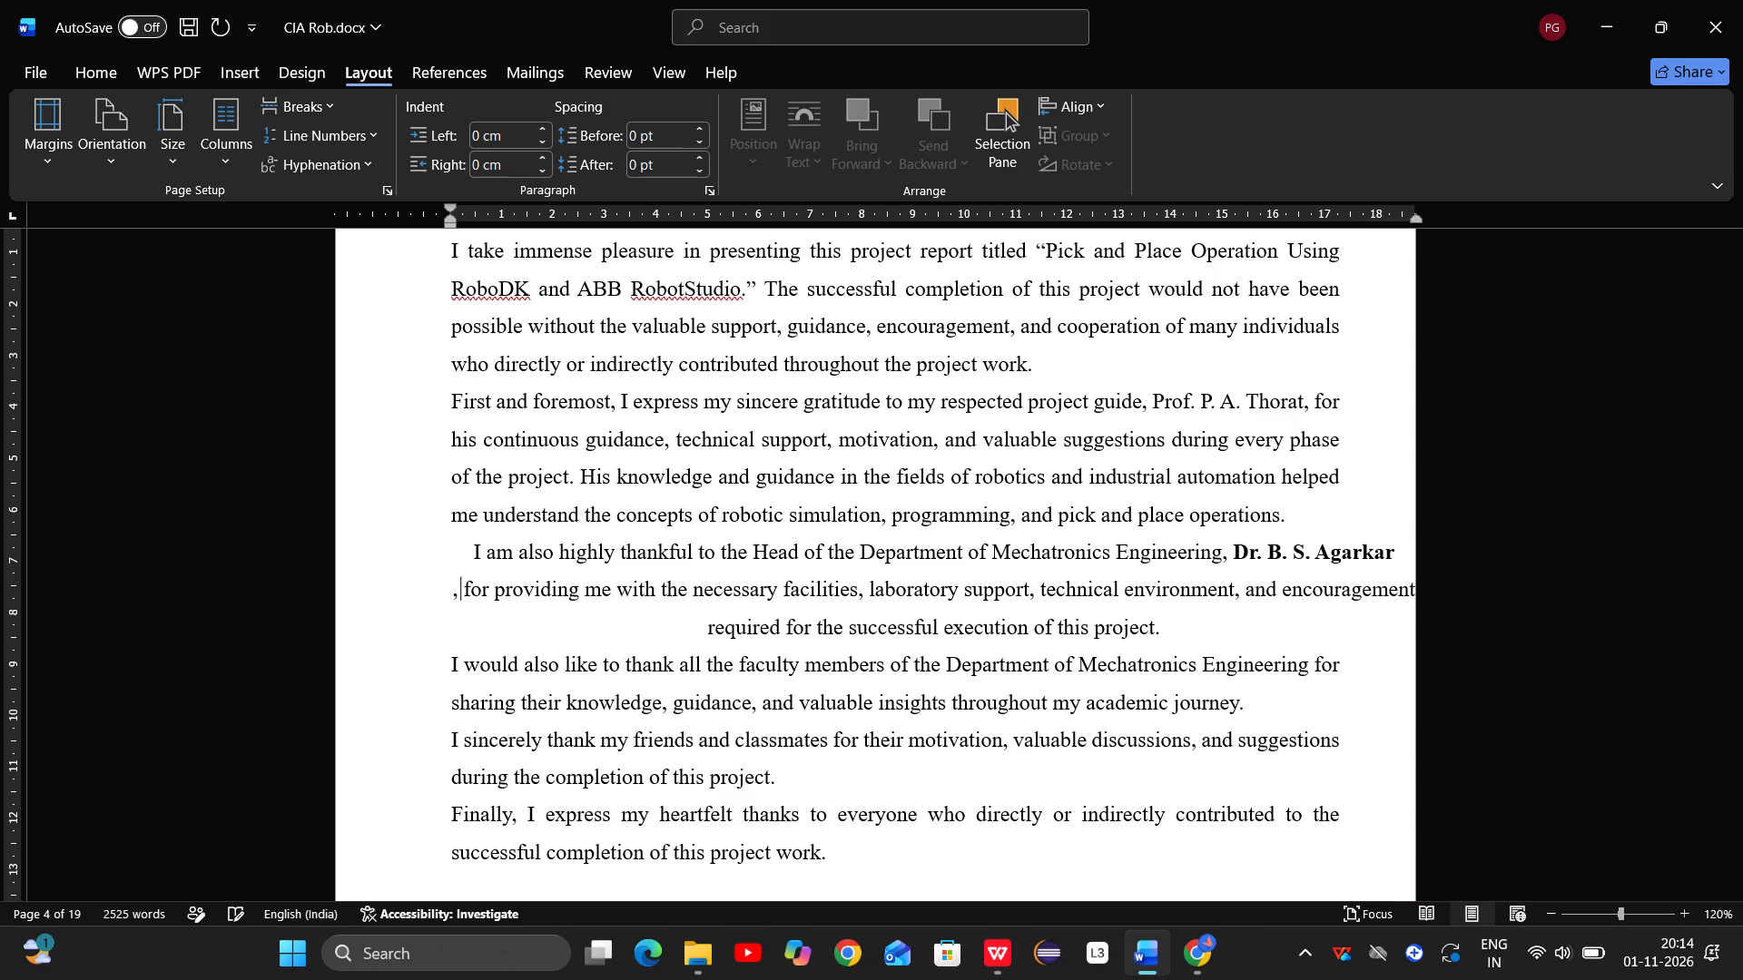
click(464, 547)
key(BackSpace)
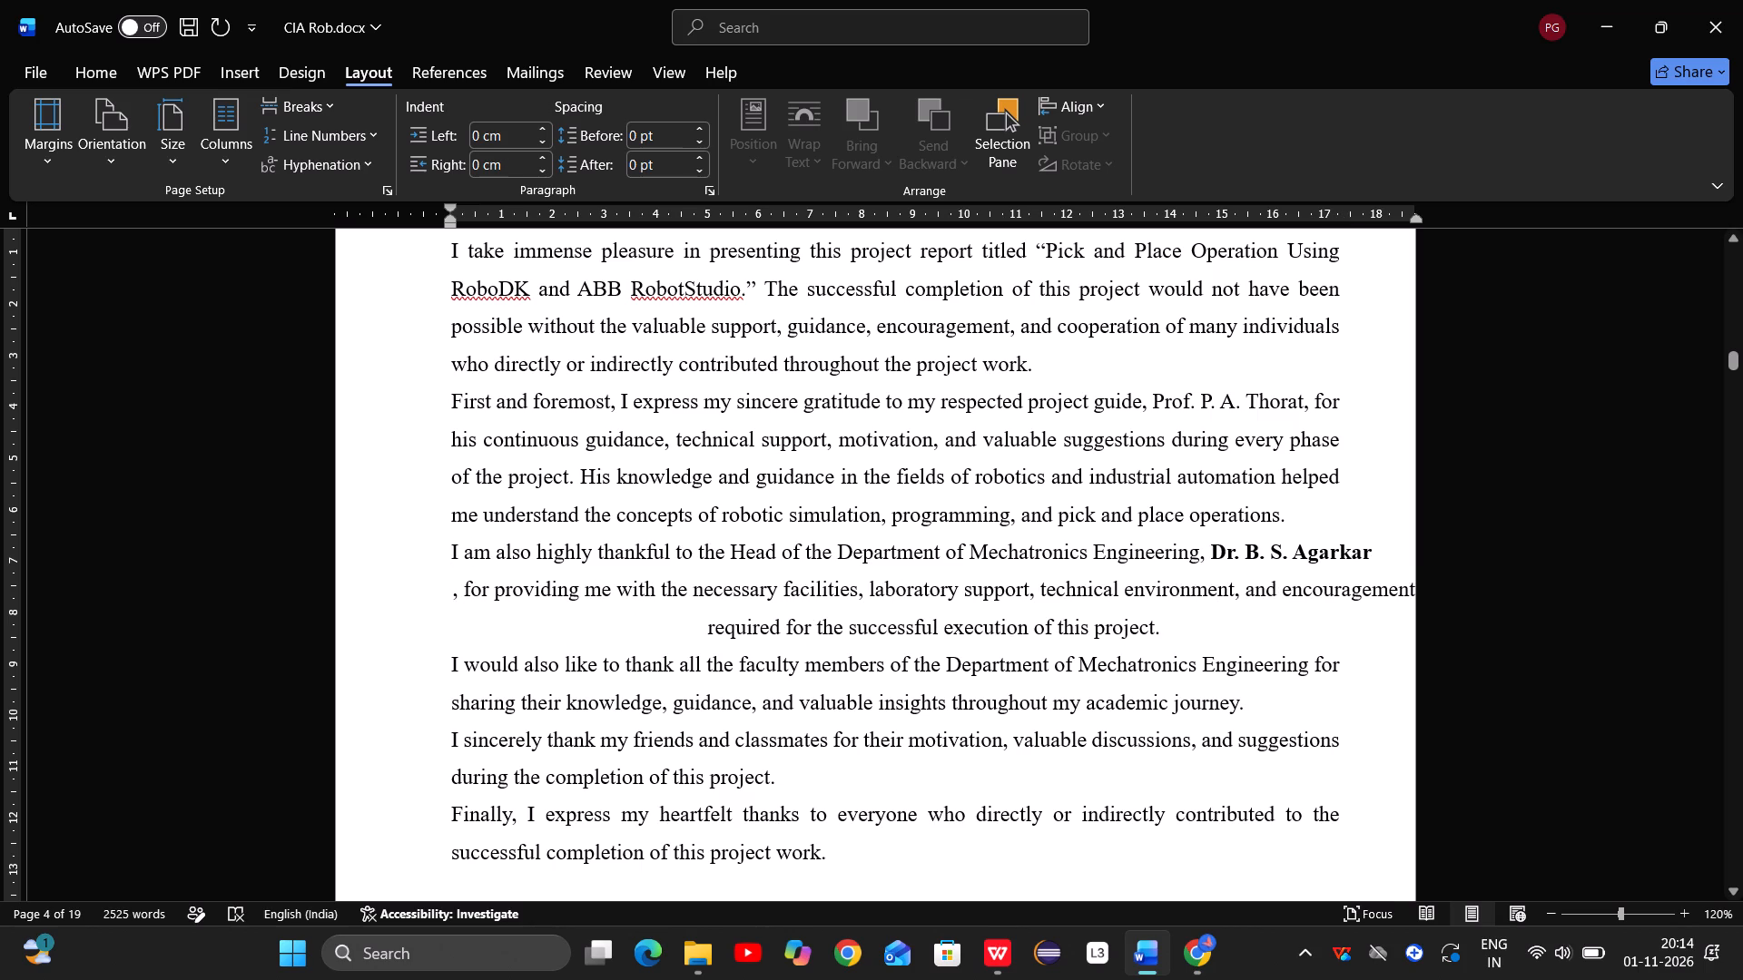
Set a 1.5 cm right indent on both parts of the split department head paragraph.
drag(430, 562, 1152, 629)
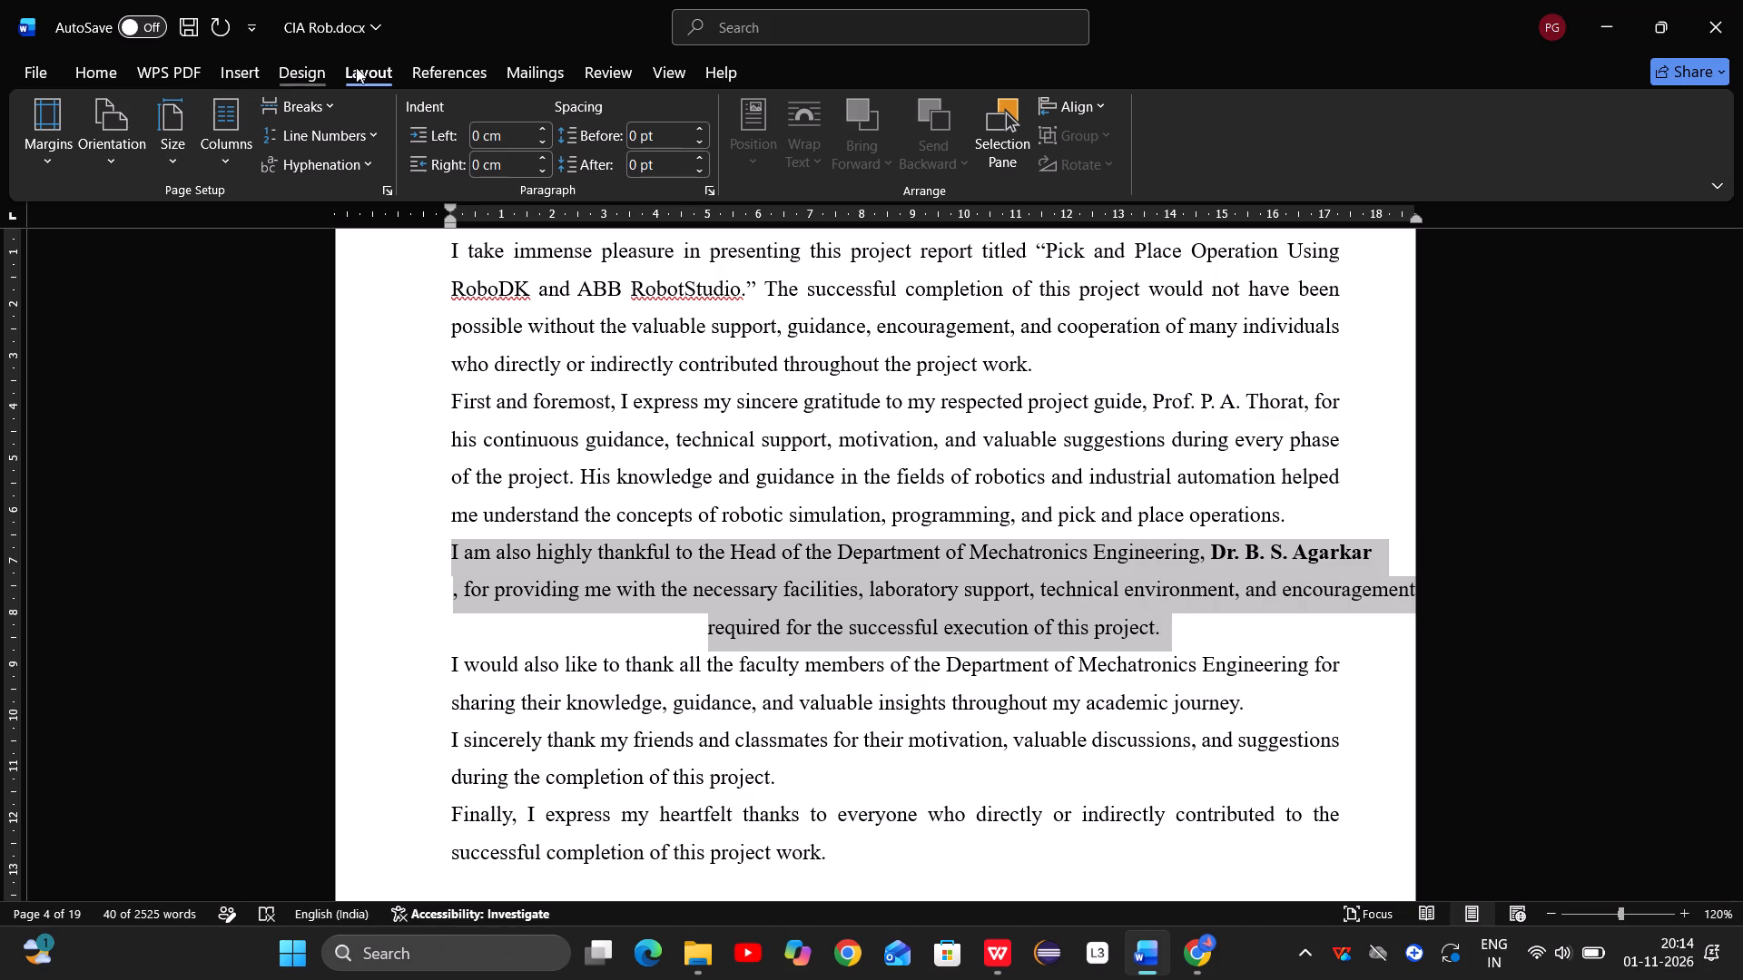
drag(507, 156, 460, 166)
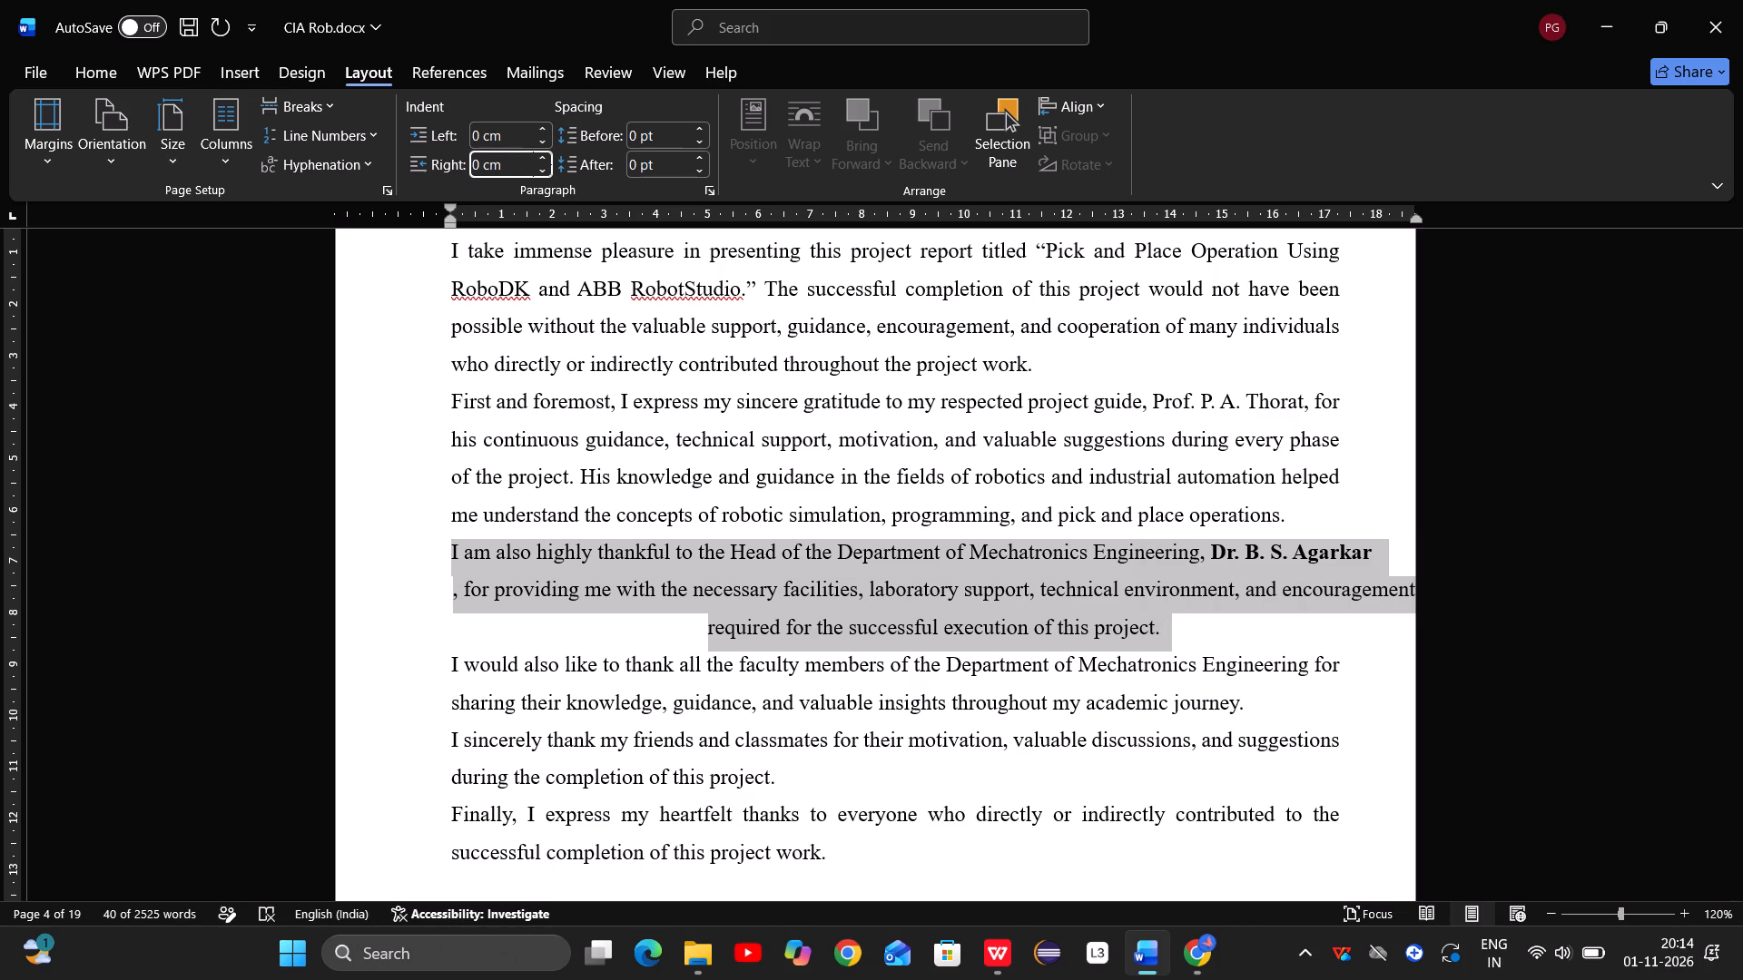
click(508, 170)
key(BackSpace)
key(BackSpace)
key(BackSpace)
key(BackSpace)
text(1.5cm)
key(Return)
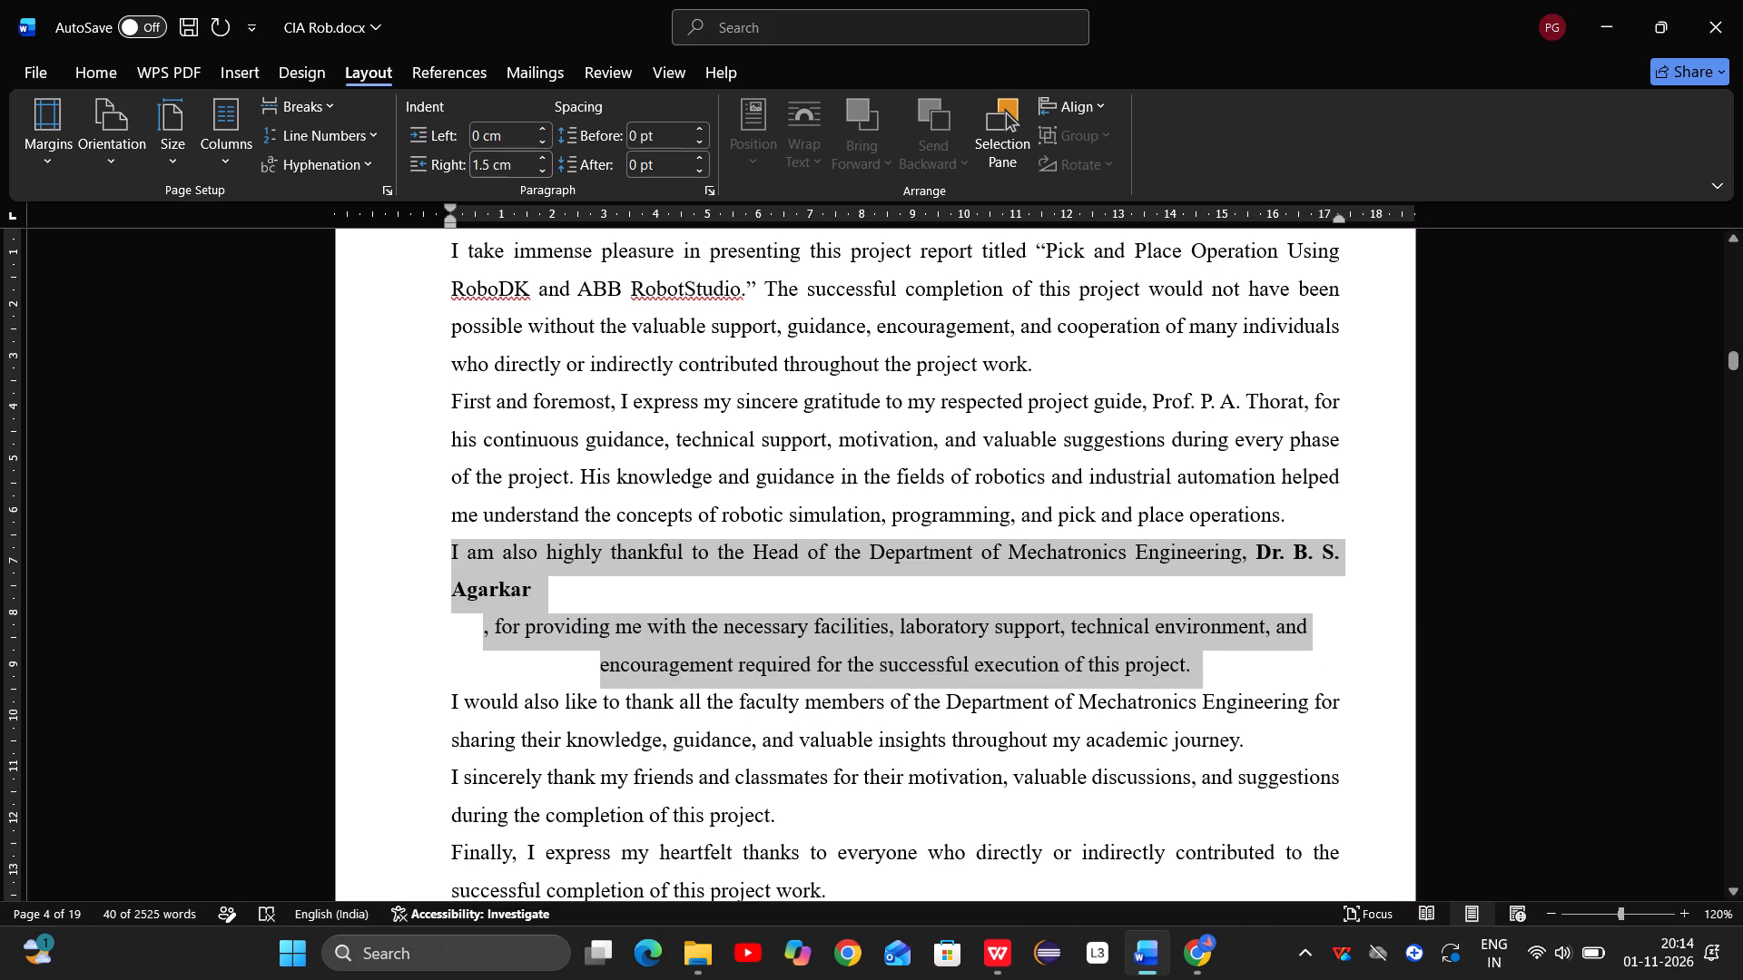
click(1241, 610)
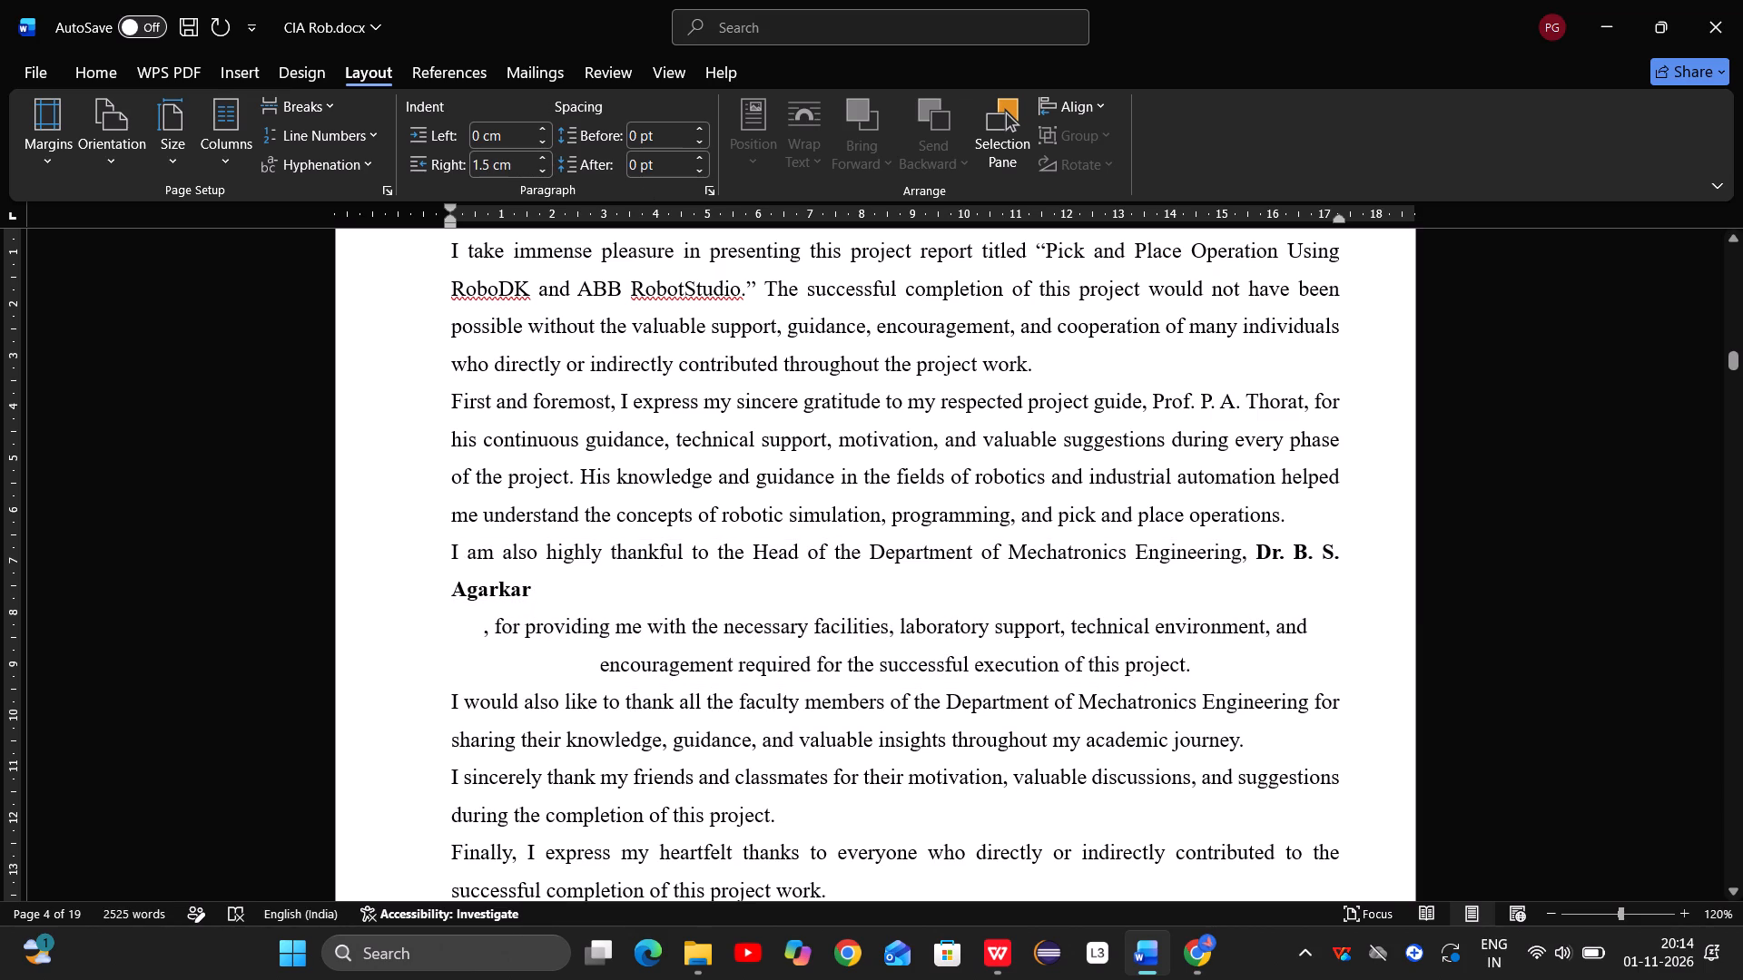
Remove the bold formatting from the pasted department head's name, including the surname on the second line.
drag(1254, 553, 1341, 565)
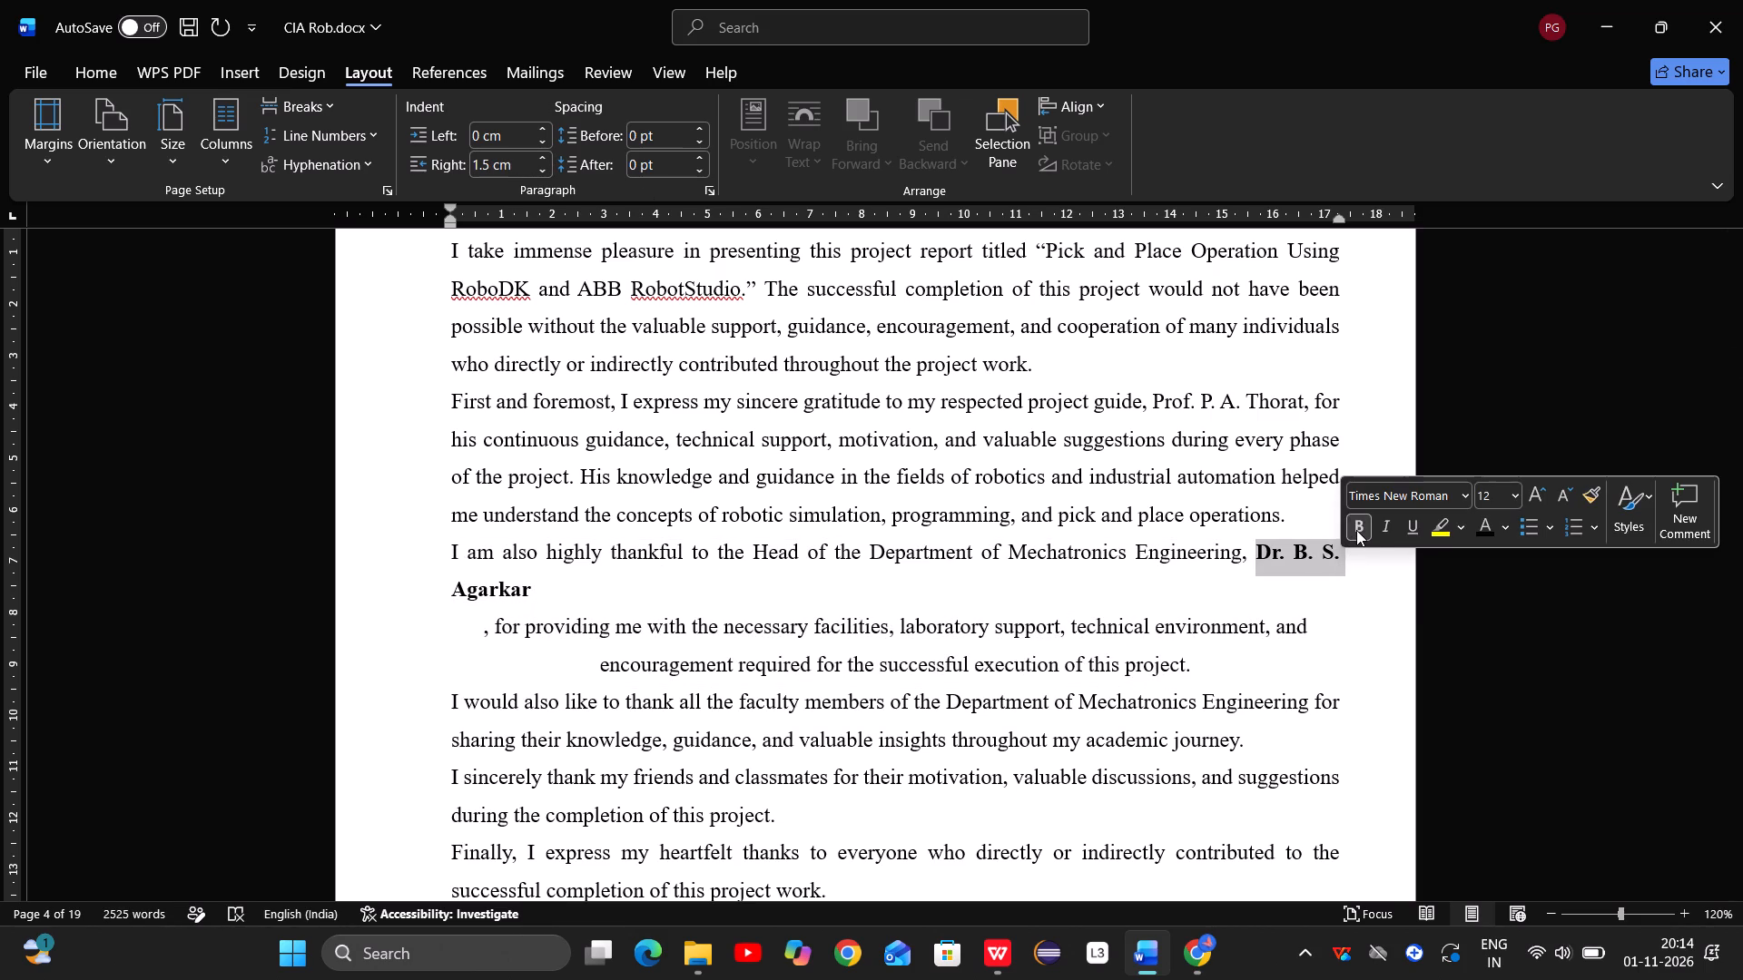
click(1356, 530)
drag(448, 586, 546, 596)
click(554, 568)
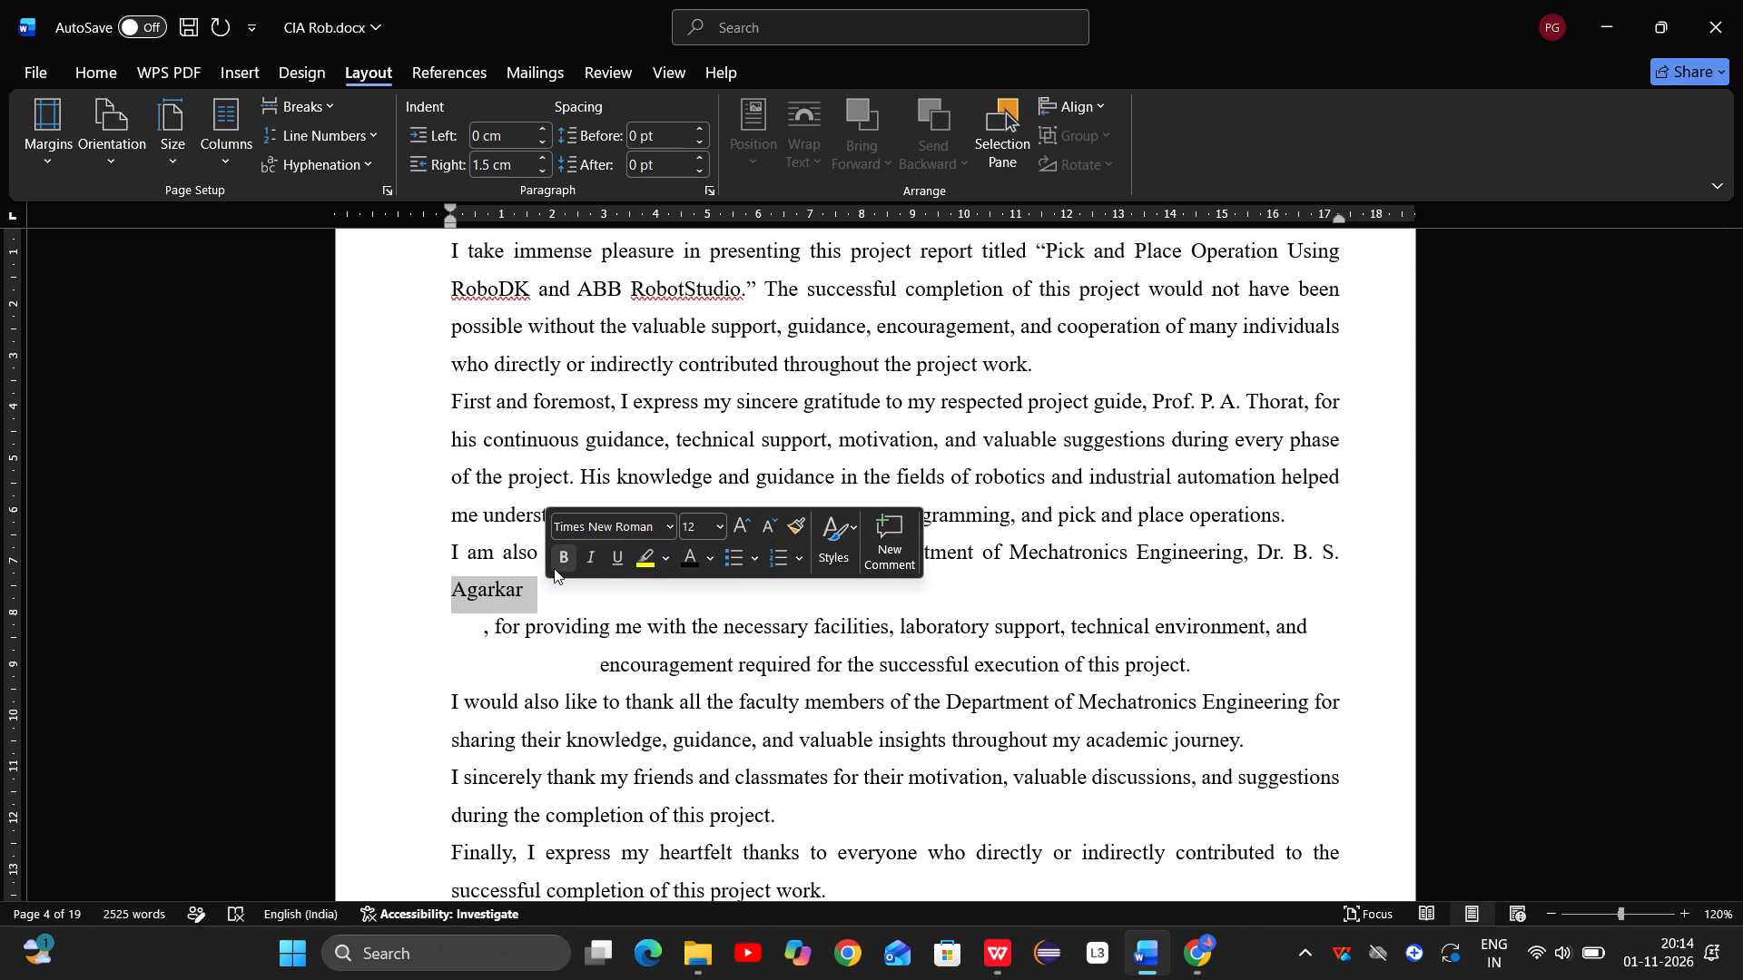
Remove the centring and paragraph break before ", for providing me" to rejoin the sentence after the department head's name.
click(548, 609)
click(477, 646)
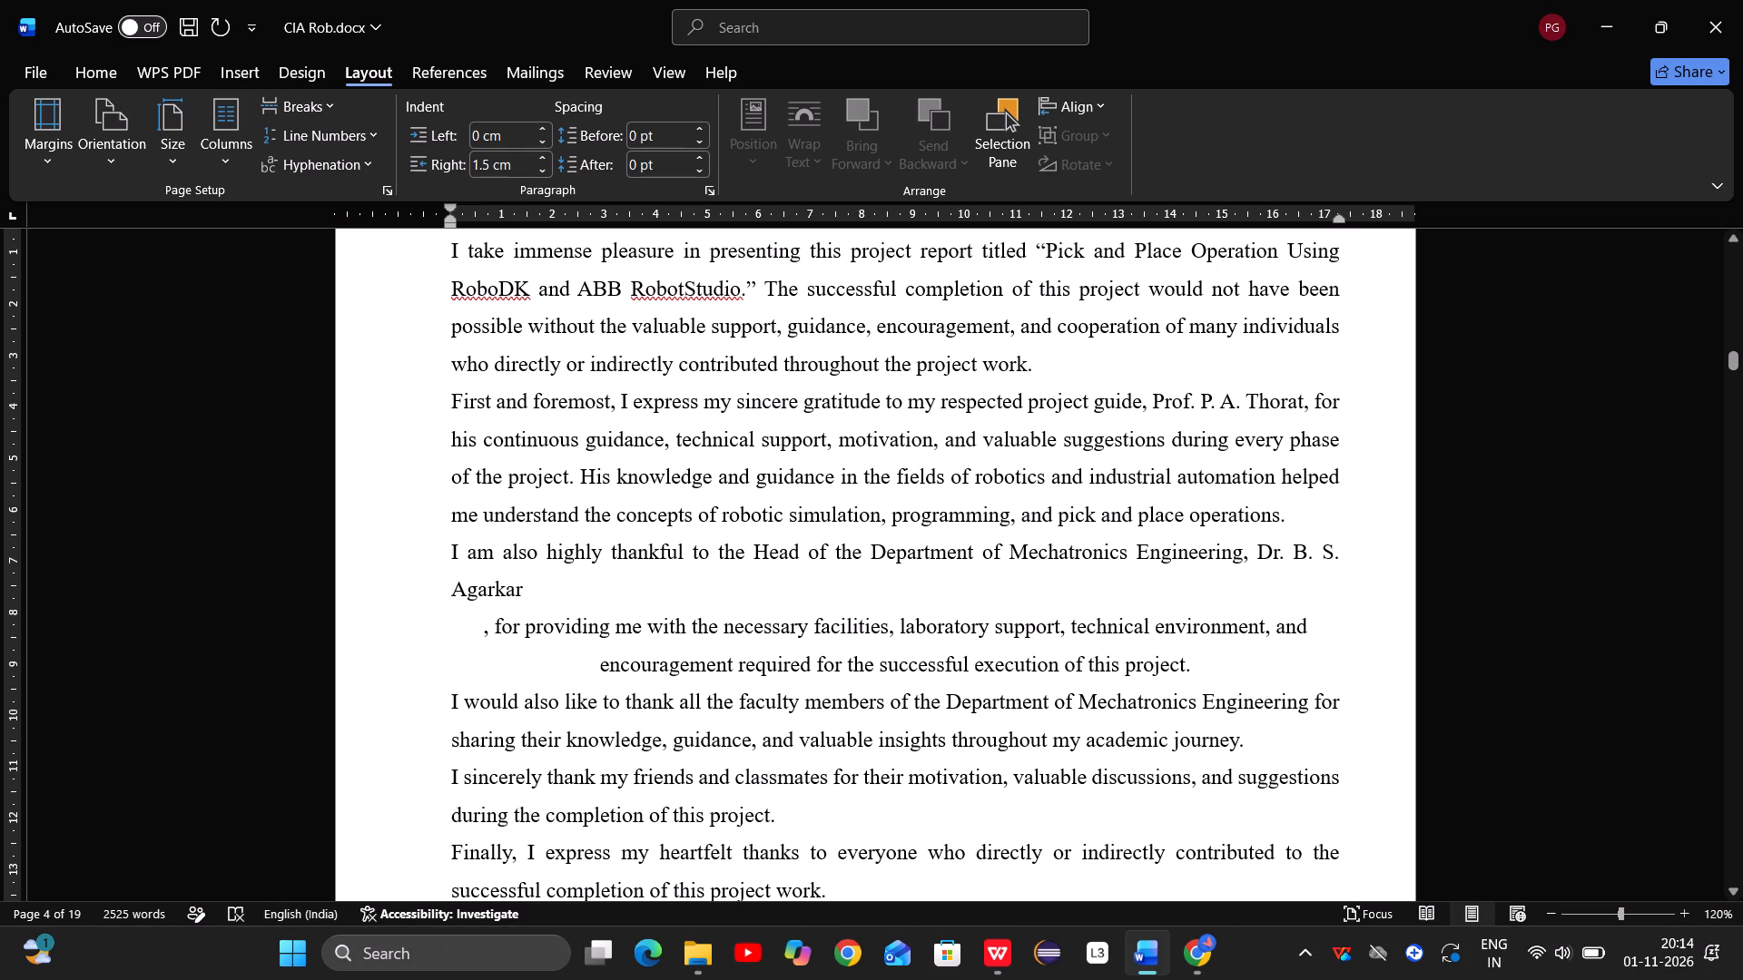
key(BackSpace)
key(BackSpace)
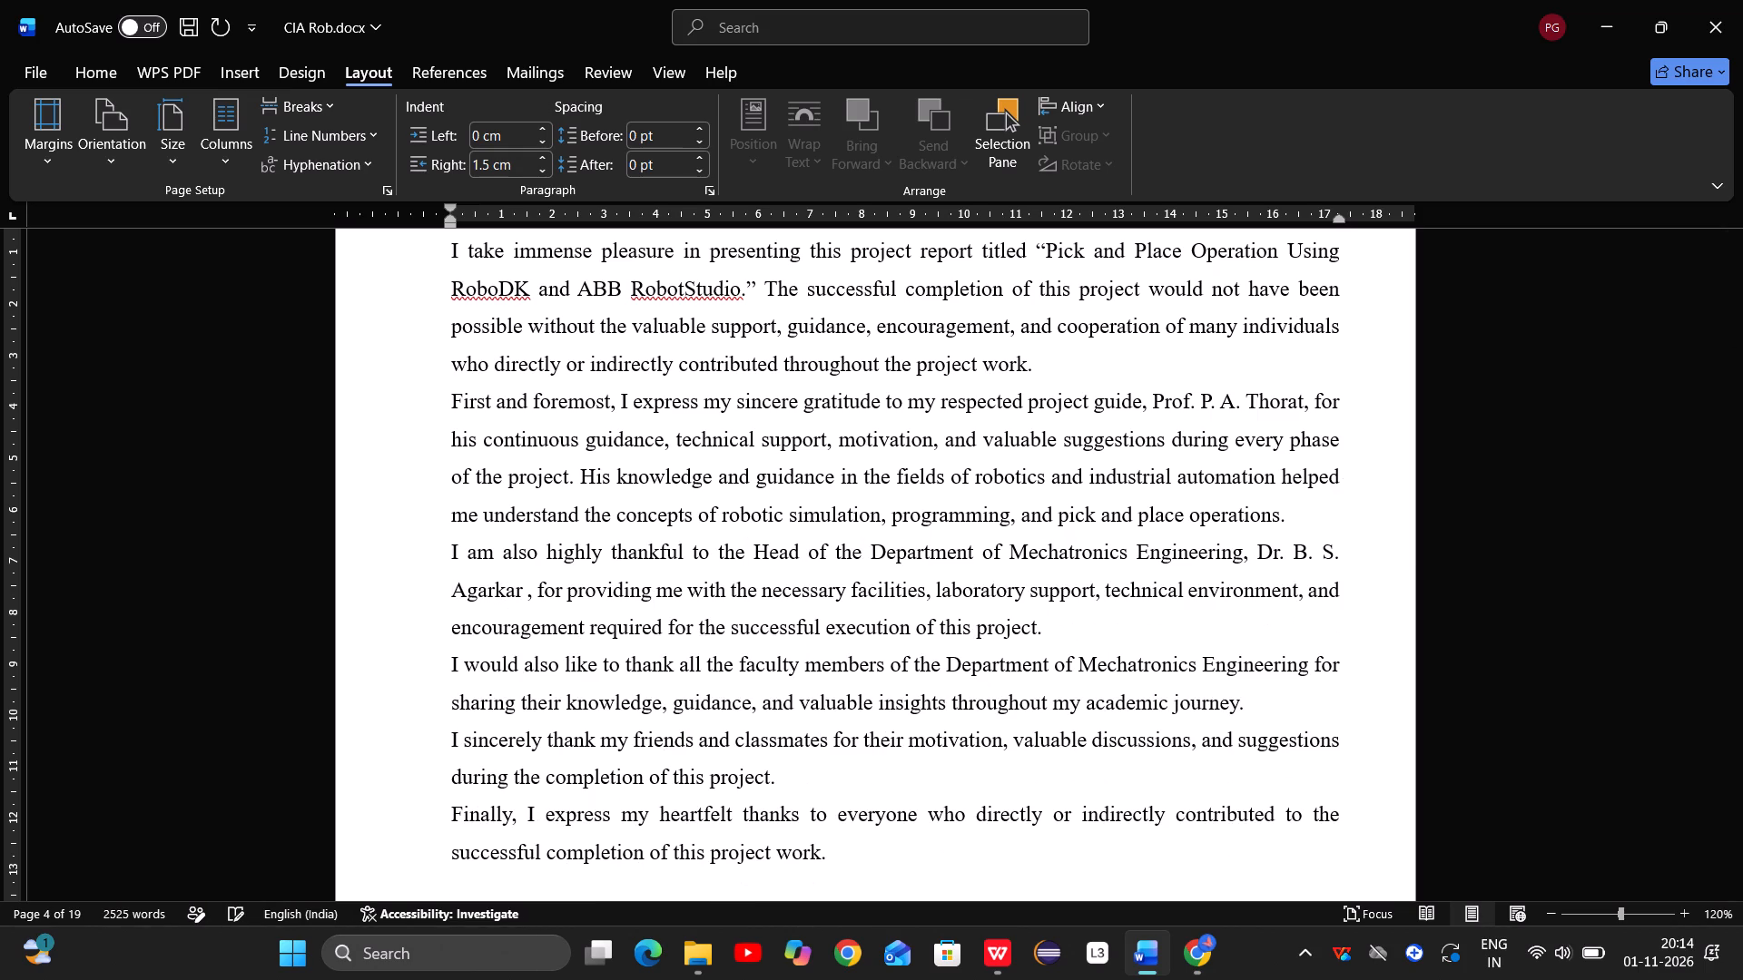
Review the front matter from the declaration and acknowledgement through the index and list of figures to the abstract and its keywords.
scroll(945, 804, down, 1)
scroll(945, 804, up, 1)
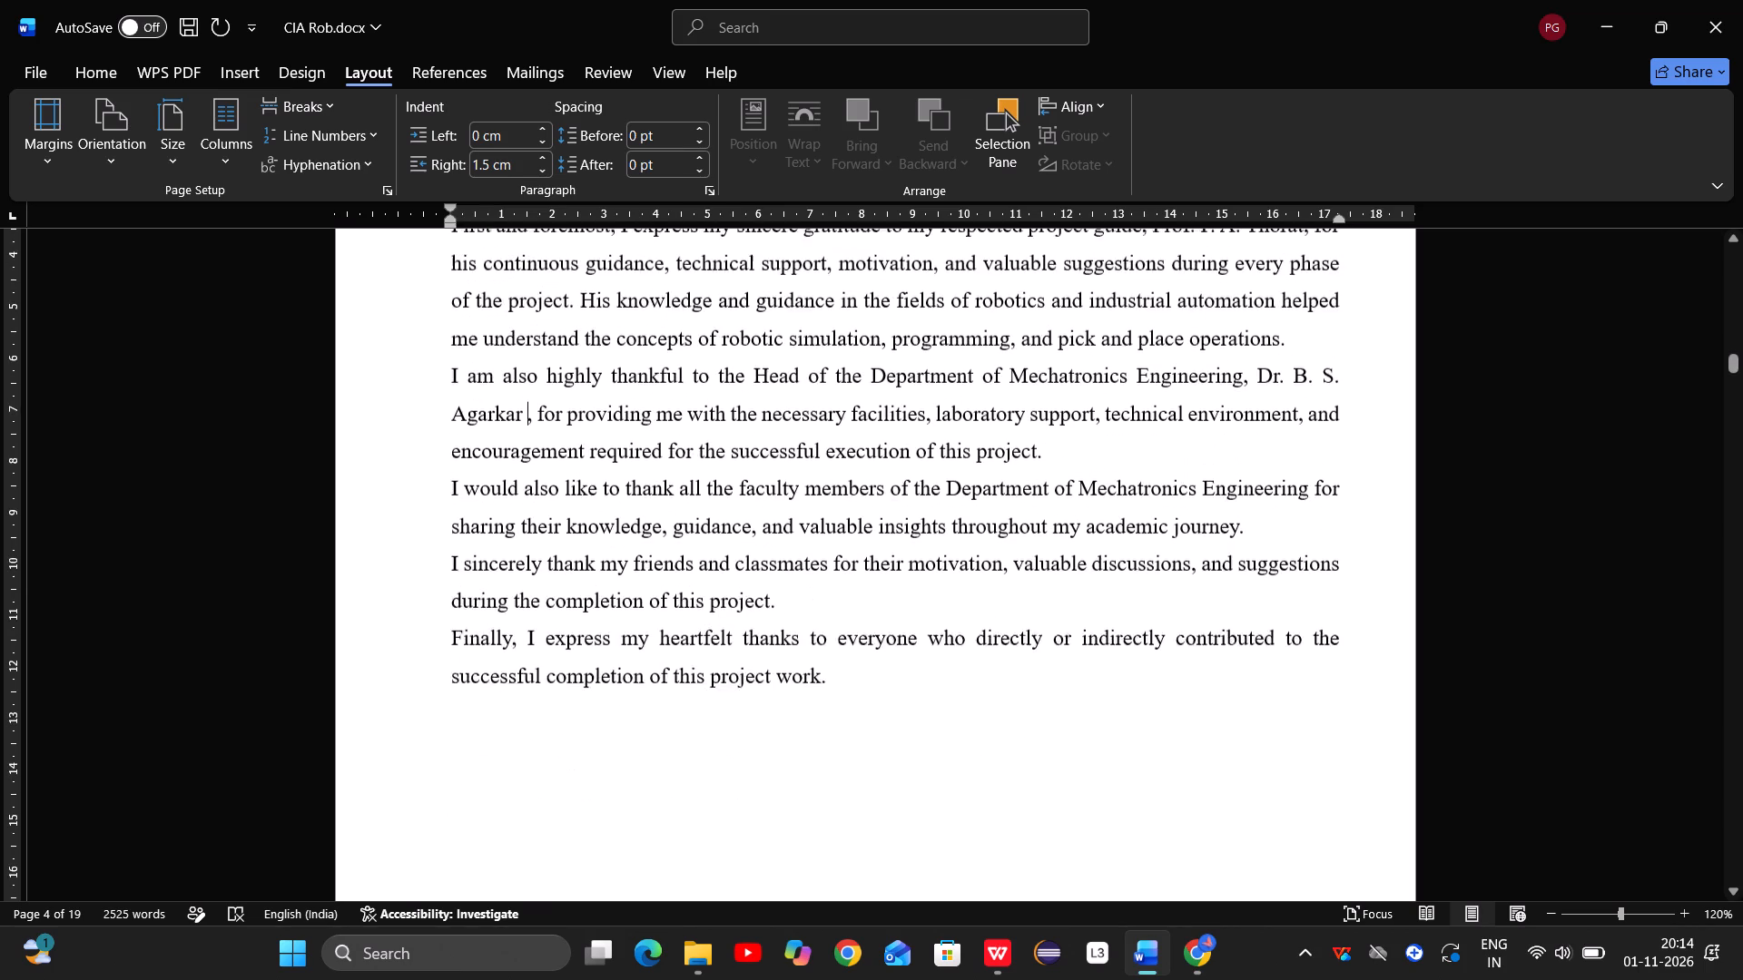
scroll(945, 804, up, 2)
scroll(945, 804, down, 2)
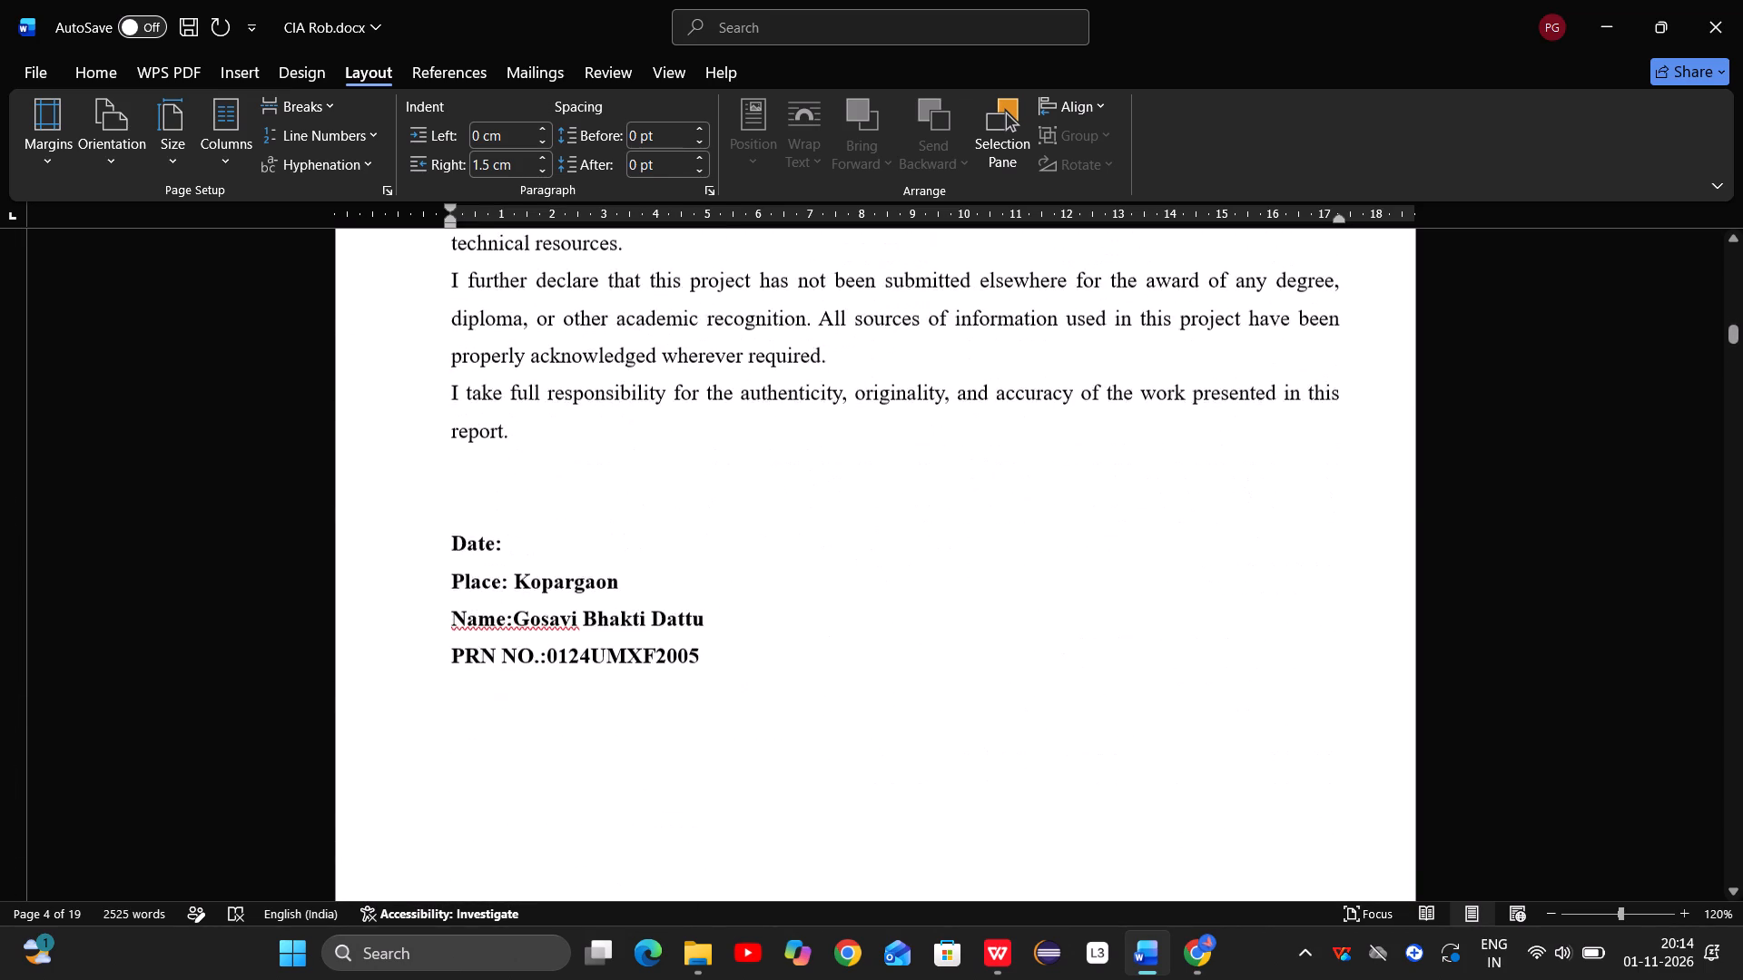
scroll(945, 804, down, 4)
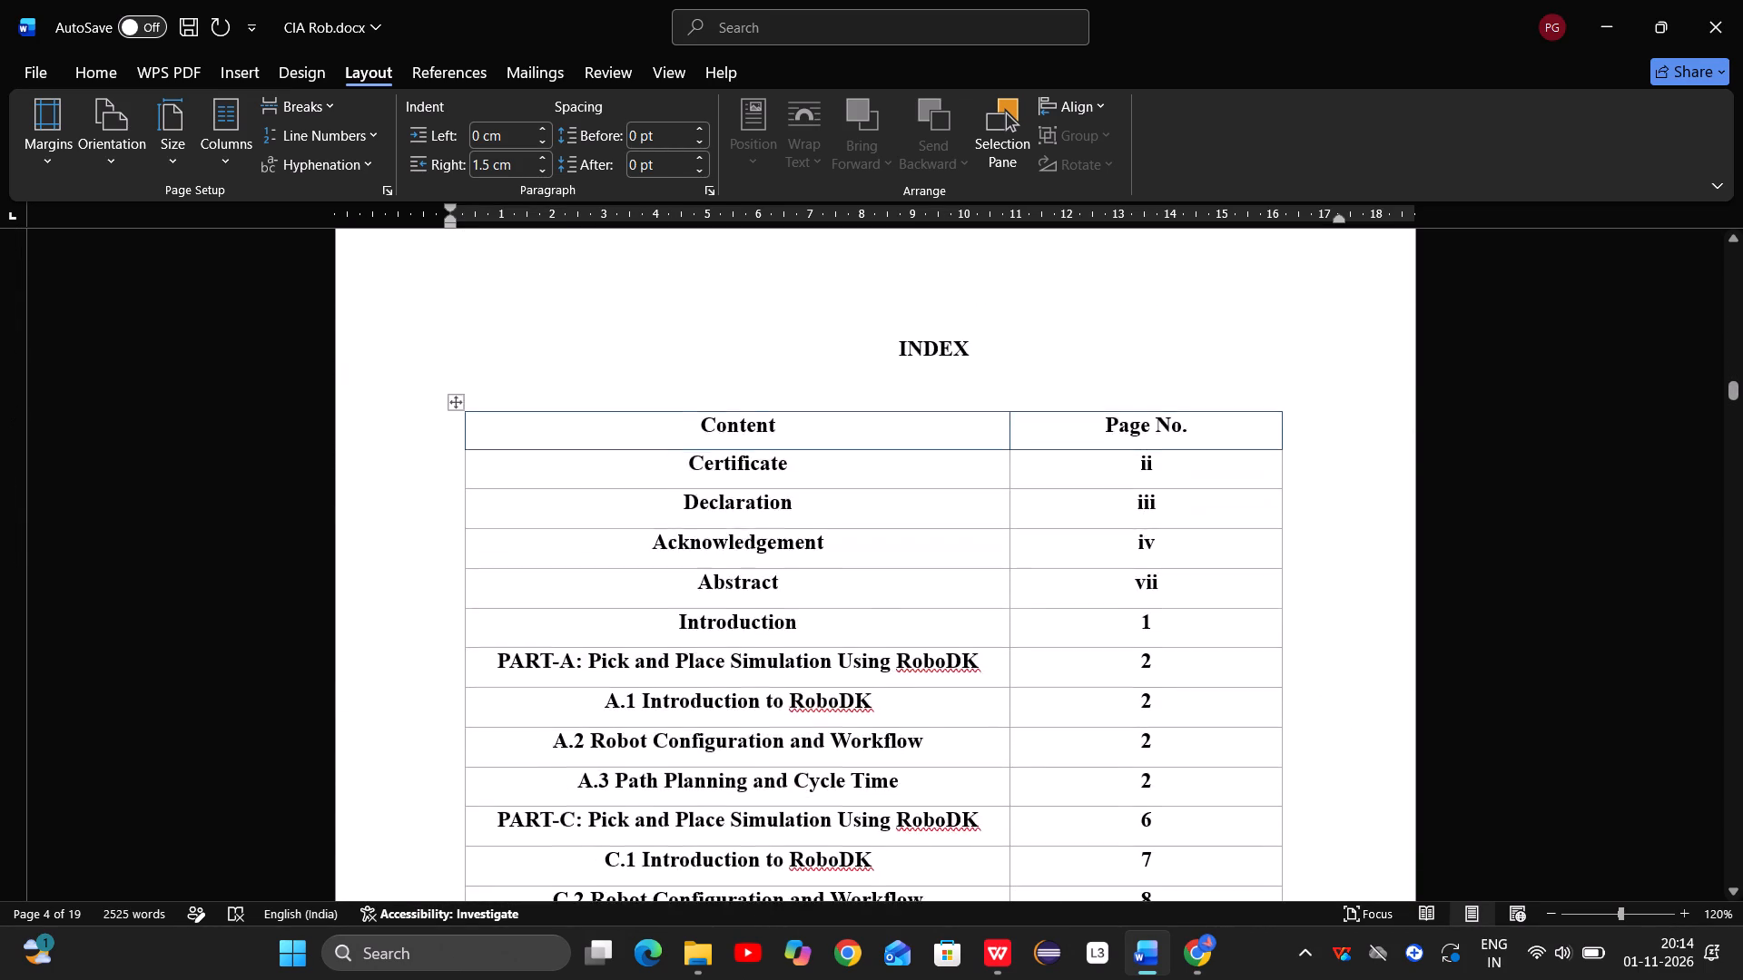
scroll(945, 804, down, 4)
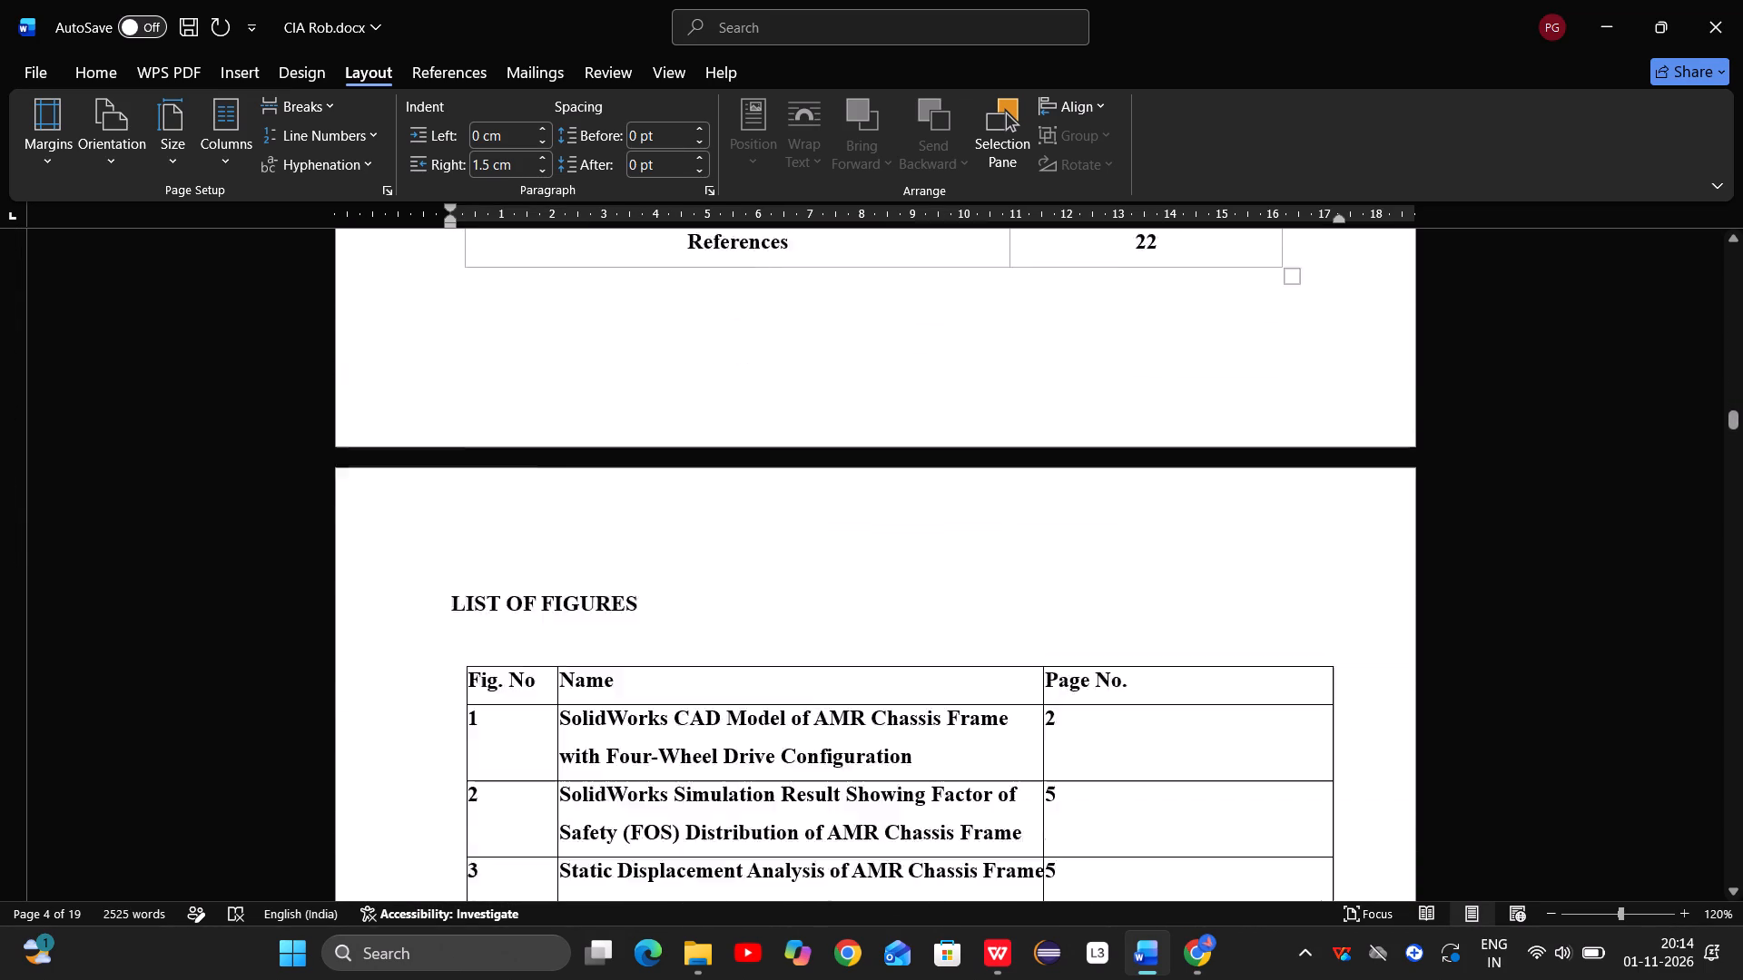
scroll(945, 804, down, 4)
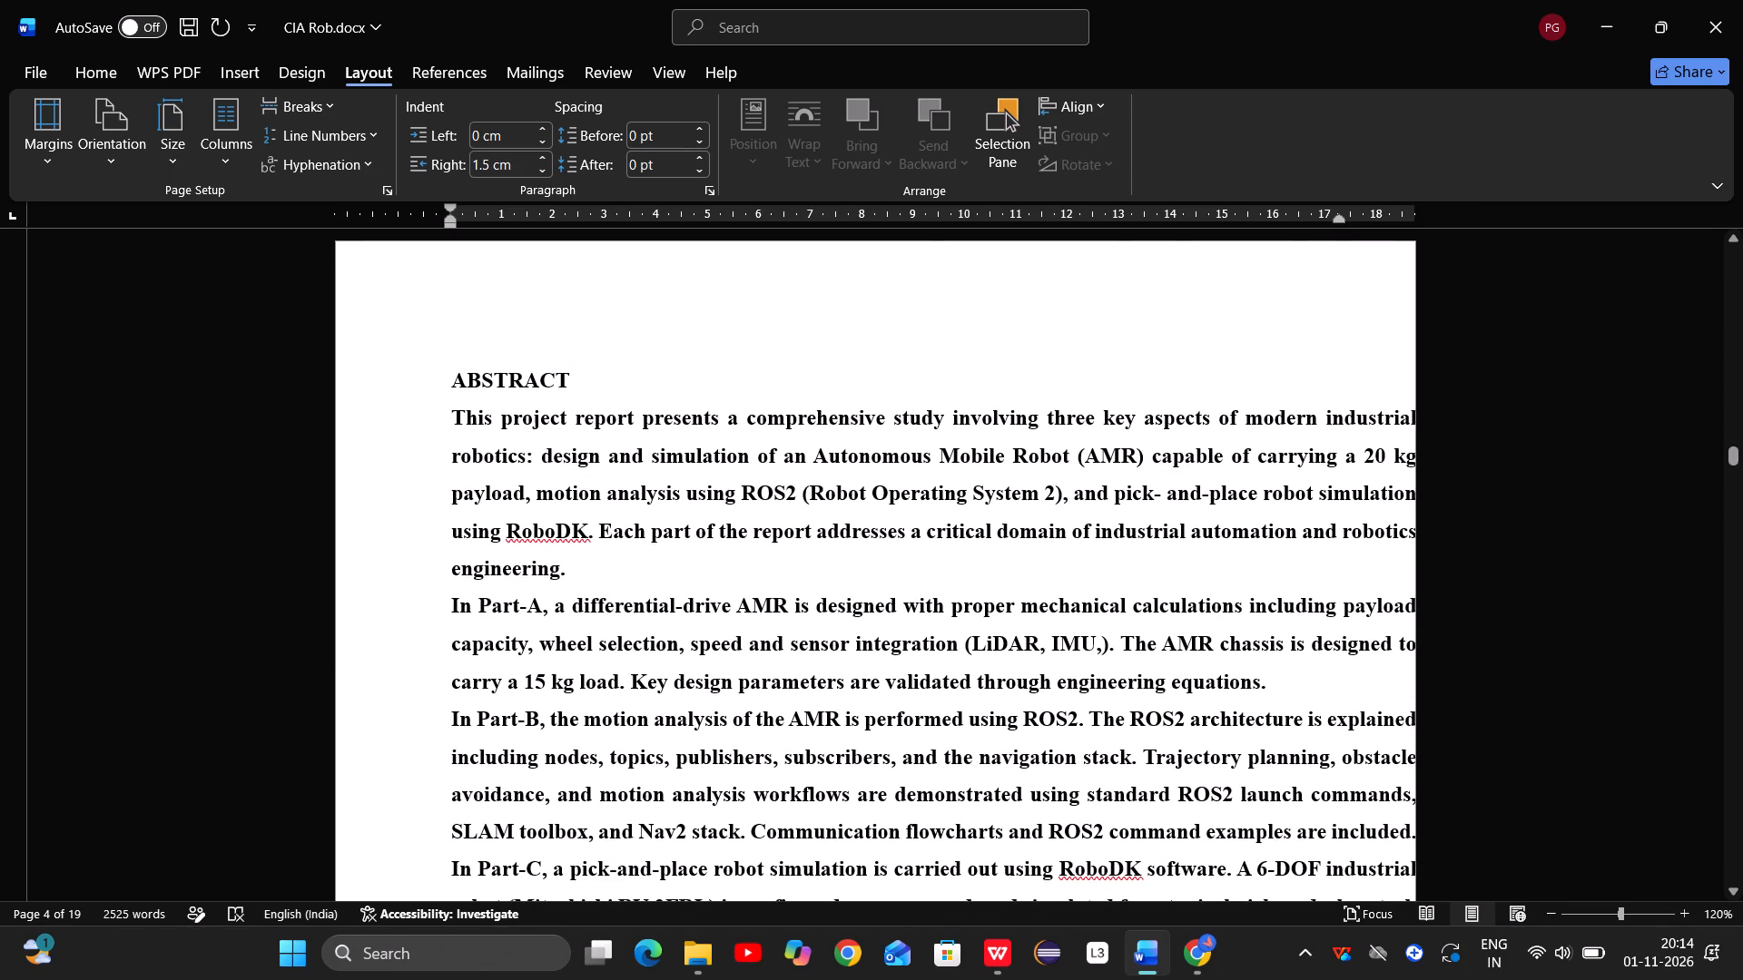
scroll(945, 804, down, 1)
scroll(945, 804, up, 1)
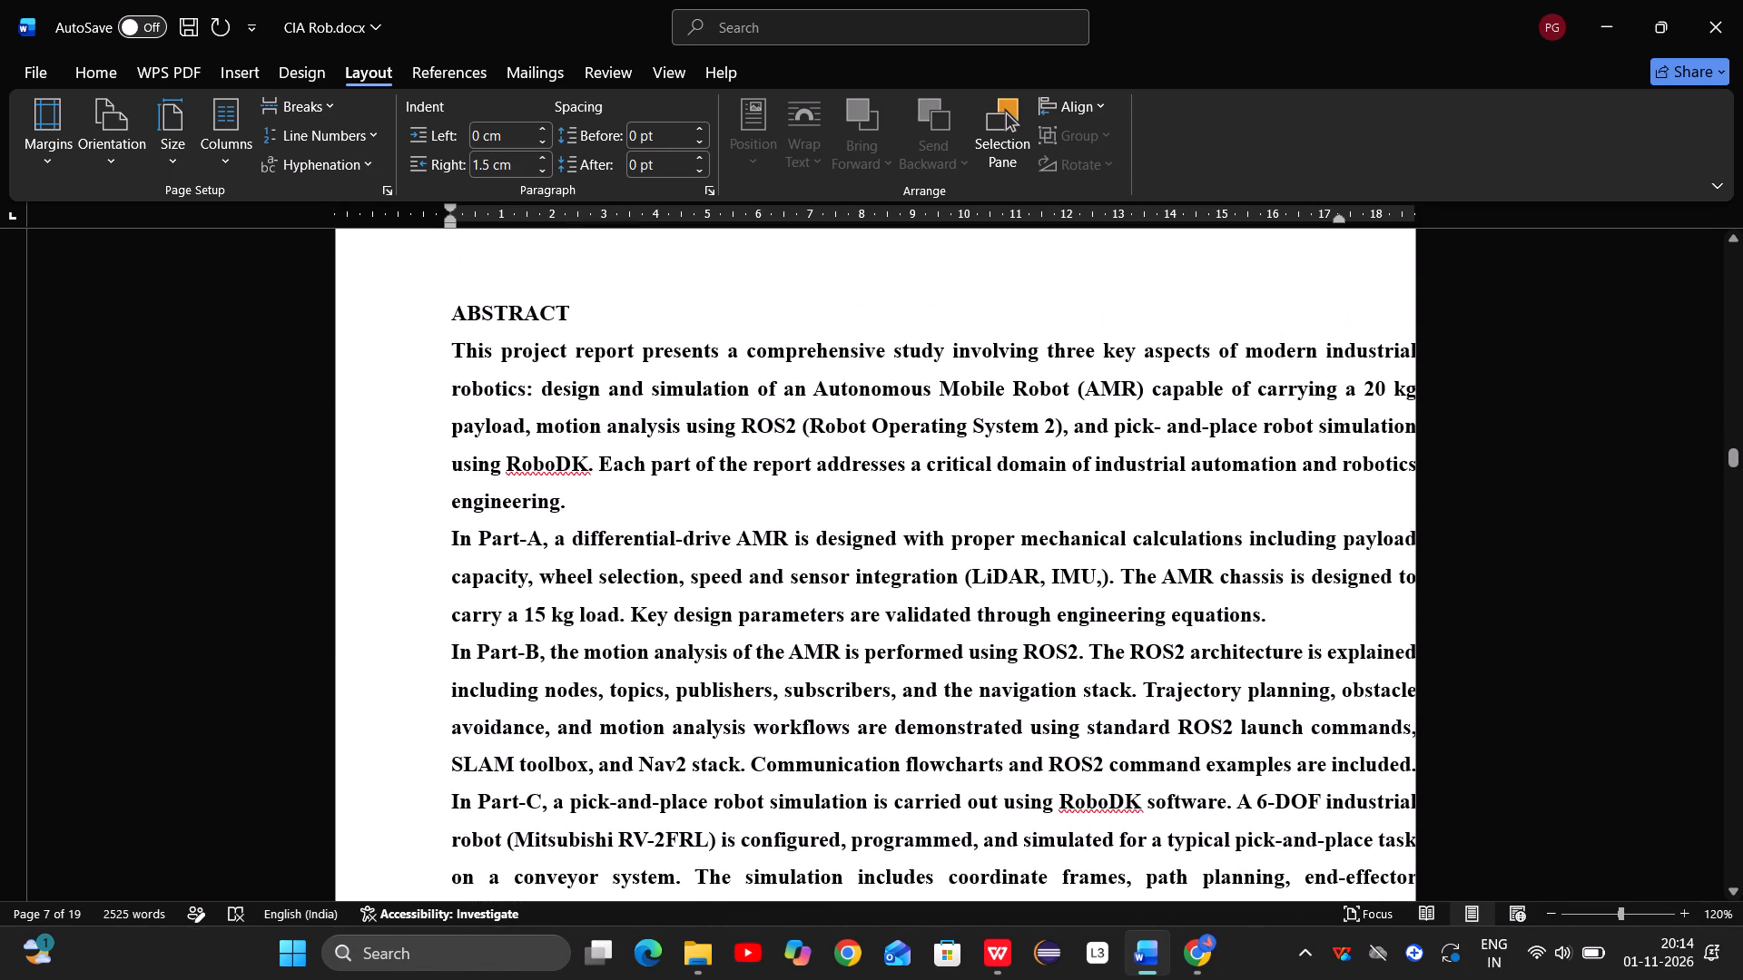
scroll(945, 804, down, 1)
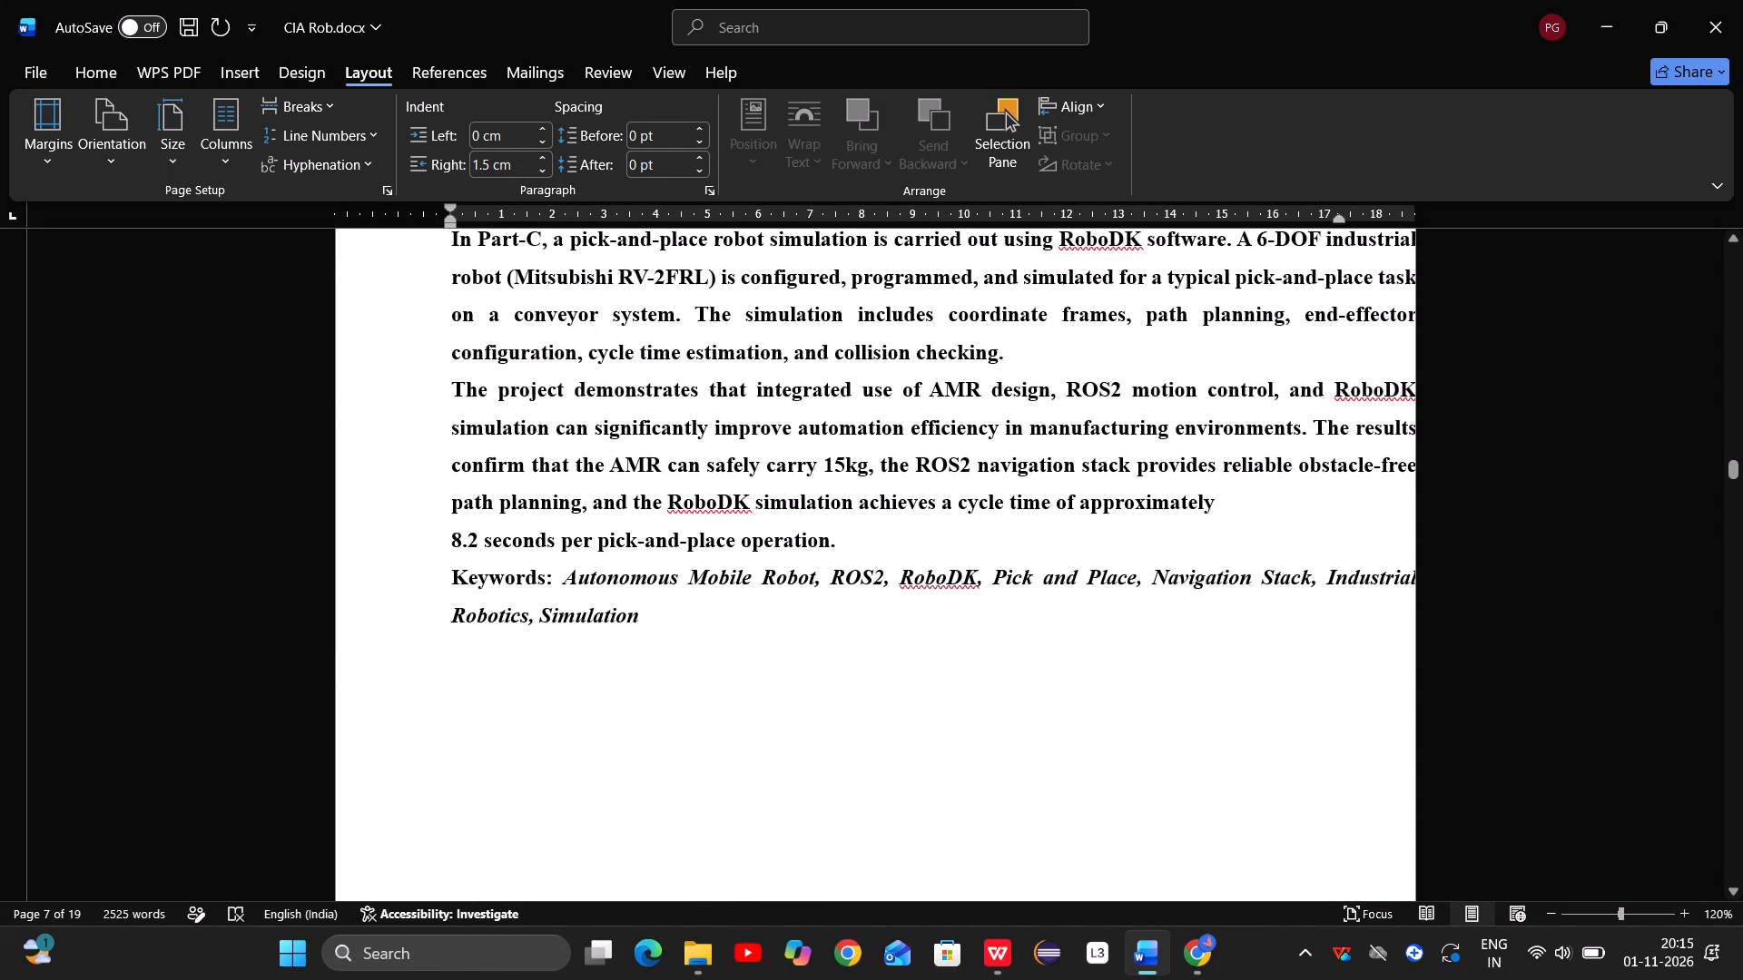
scroll(945, 804, up, 1)
scroll(945, 804, down, 1)
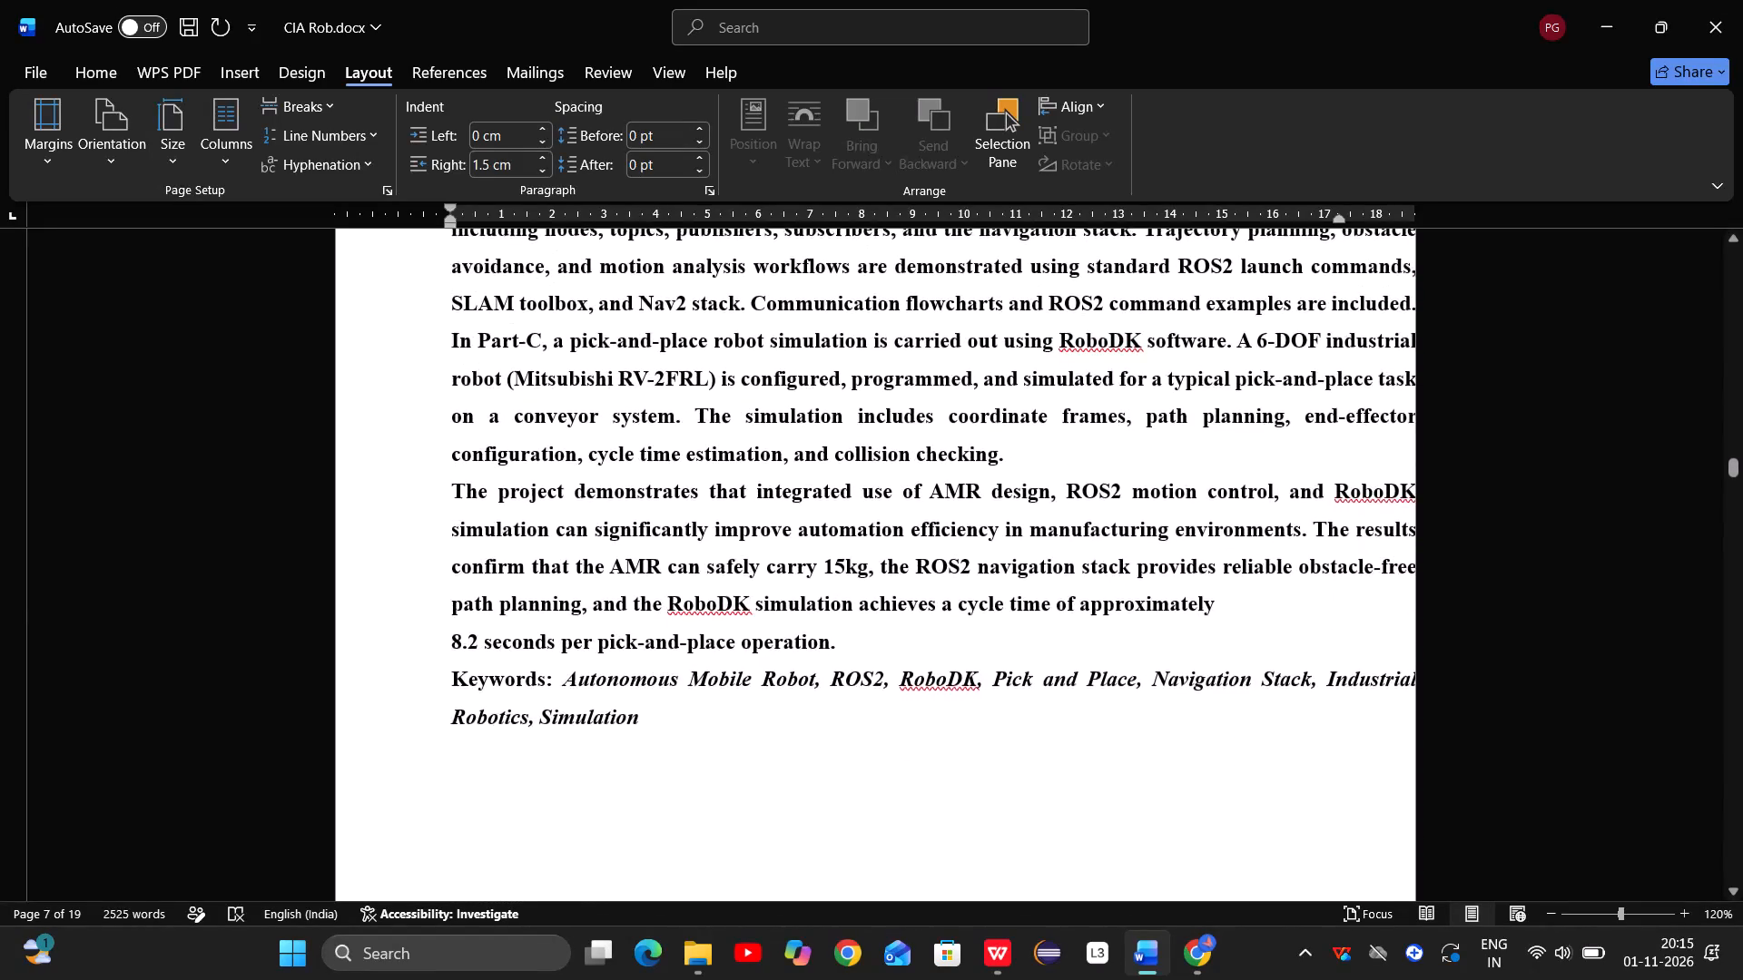
scroll(945, 804, down, 1)
scroll(945, 804, up, 1)
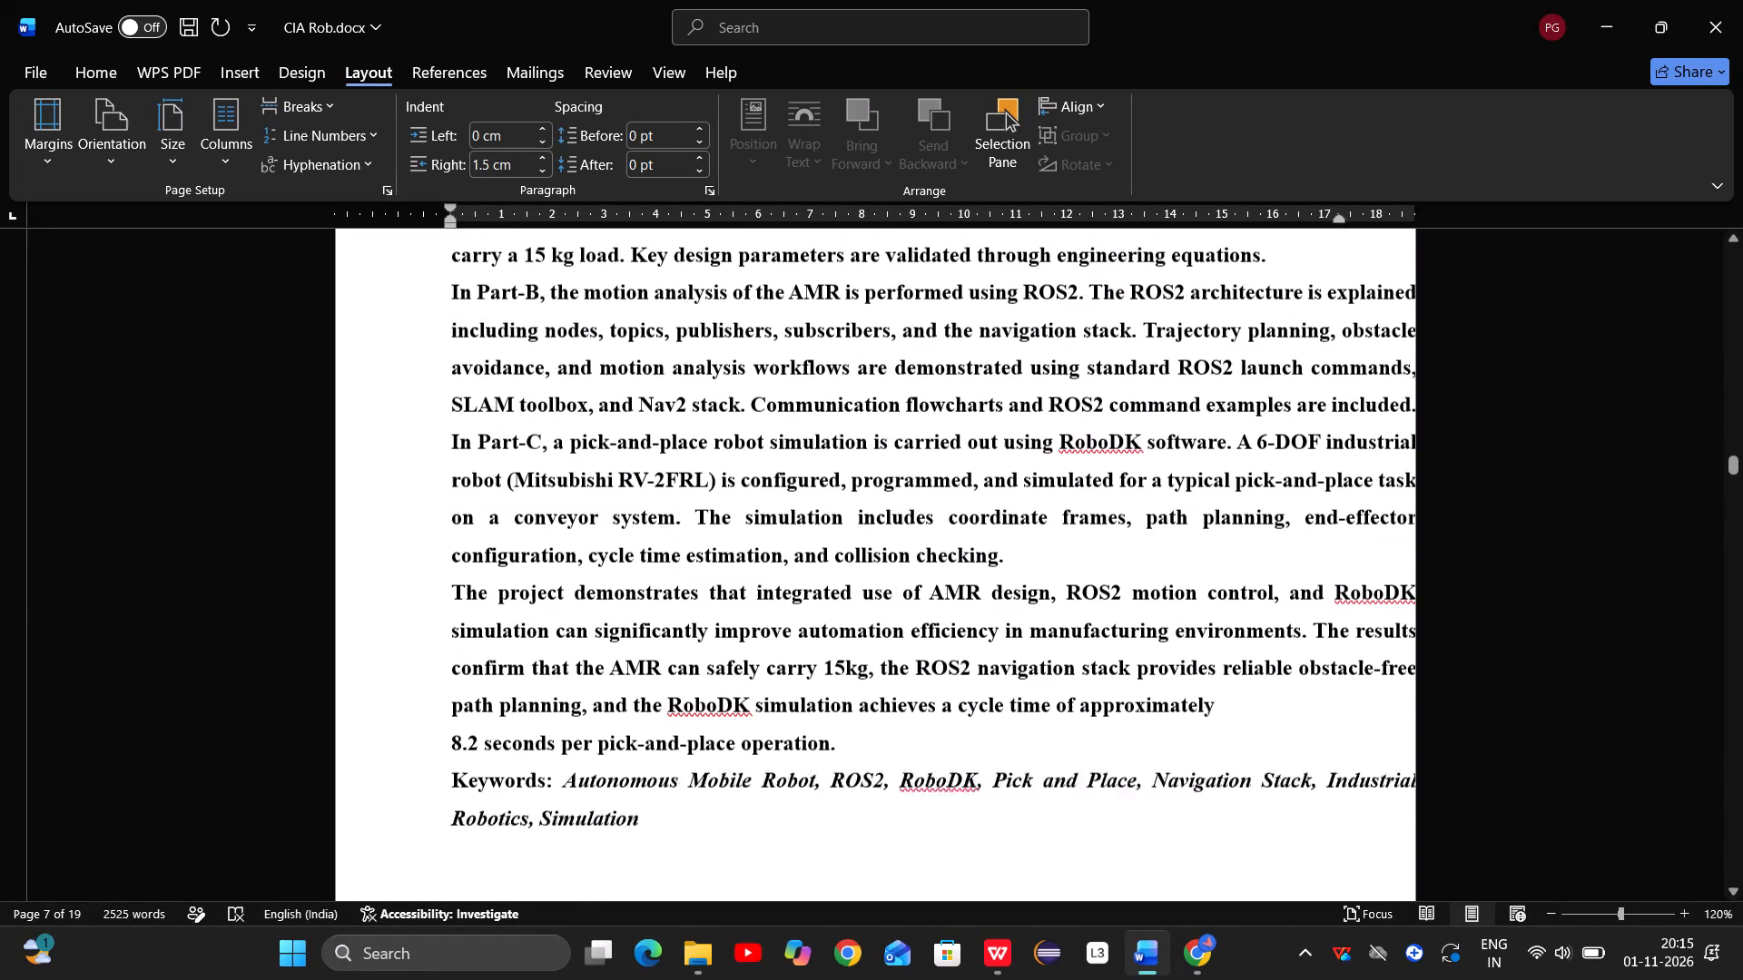
scroll(945, 804, up, 2)
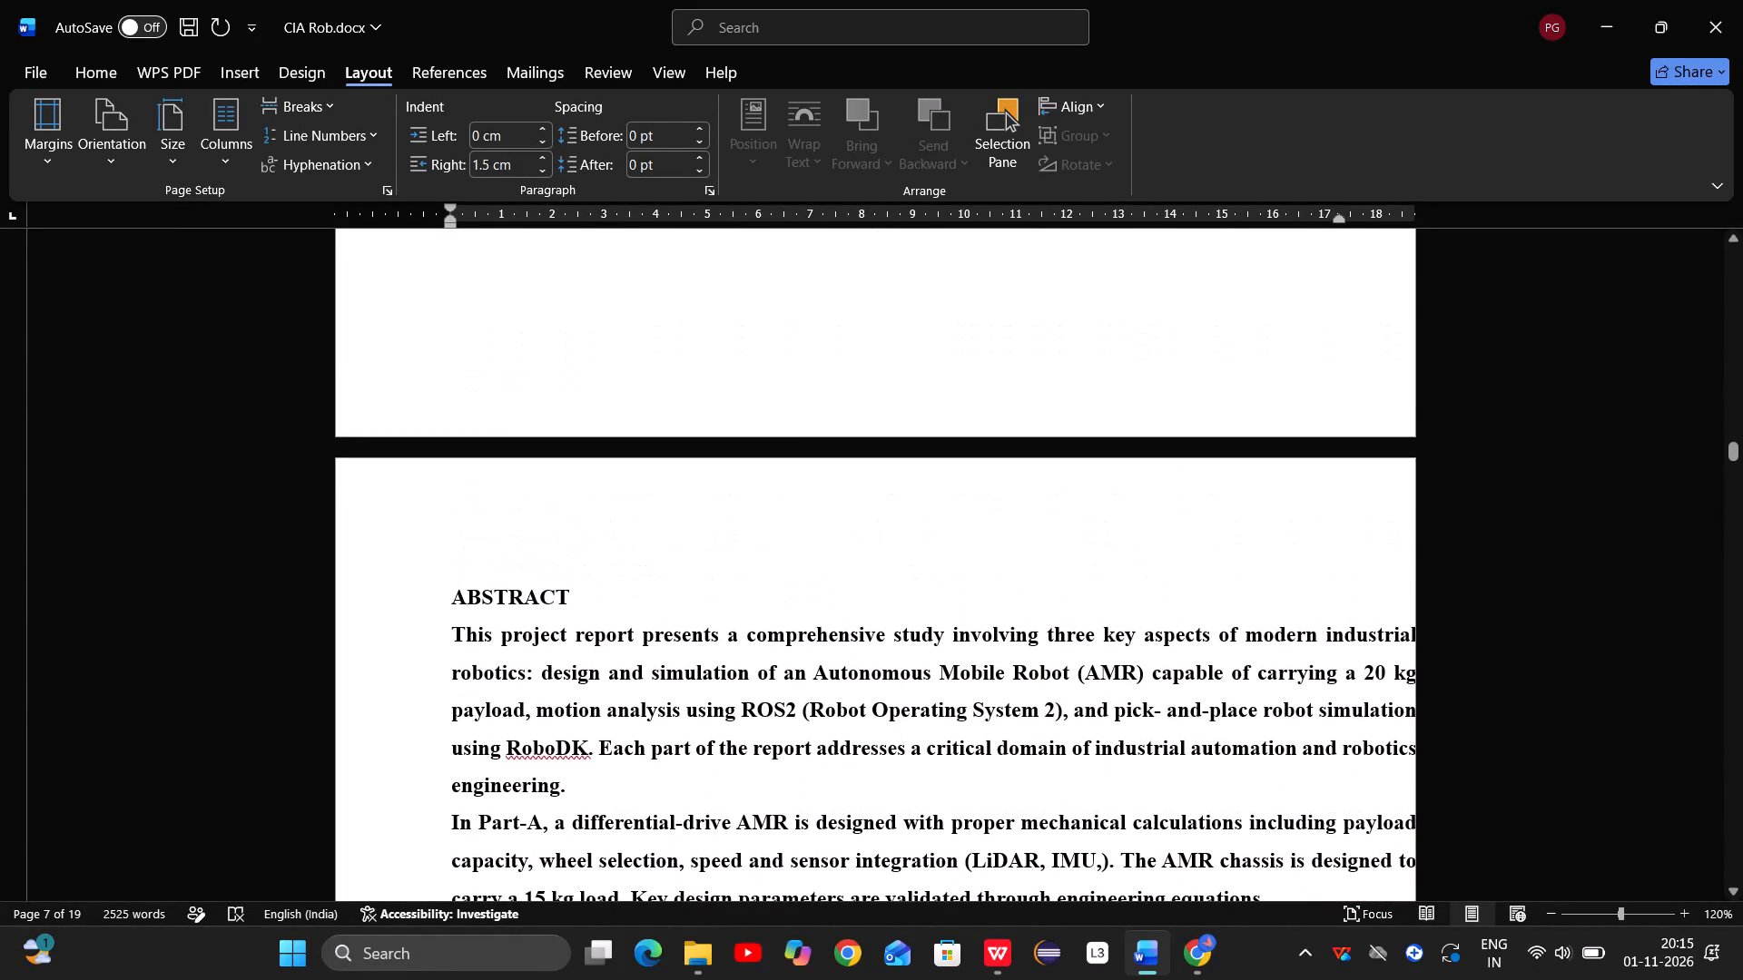
drag(447, 590, 460, 595)
drag(460, 595, 1213, 957)
scroll(774, 722, right, 3)
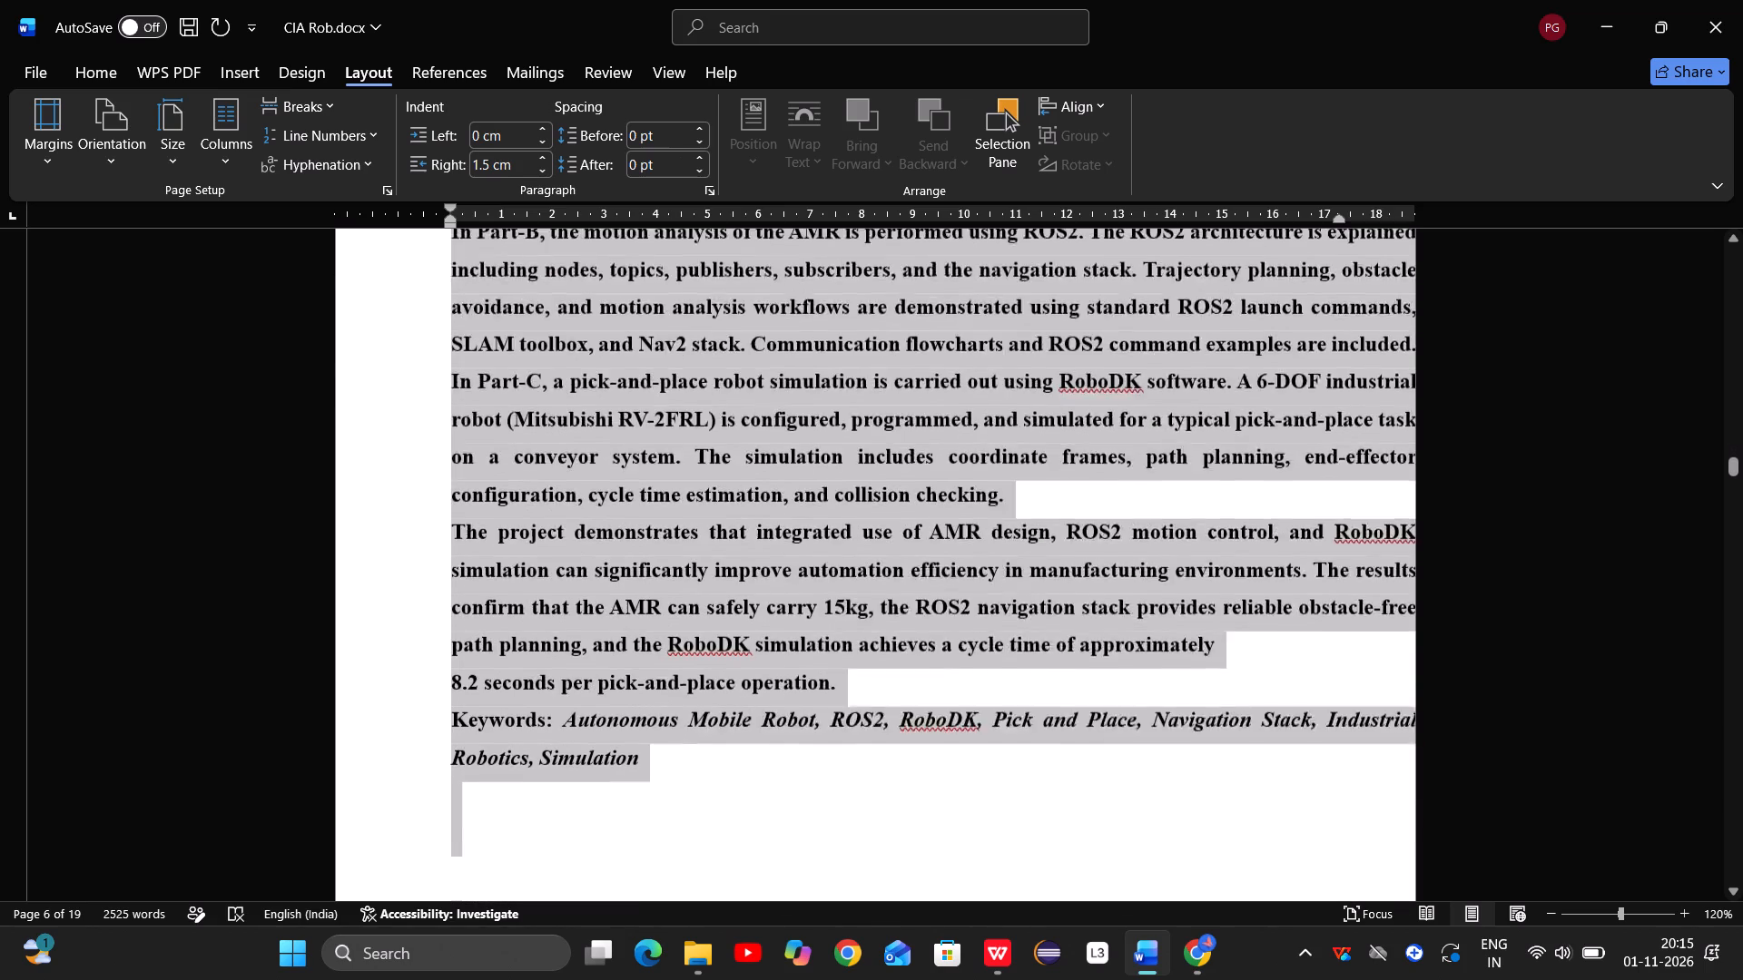
drag(1213, 957, 993, 539)
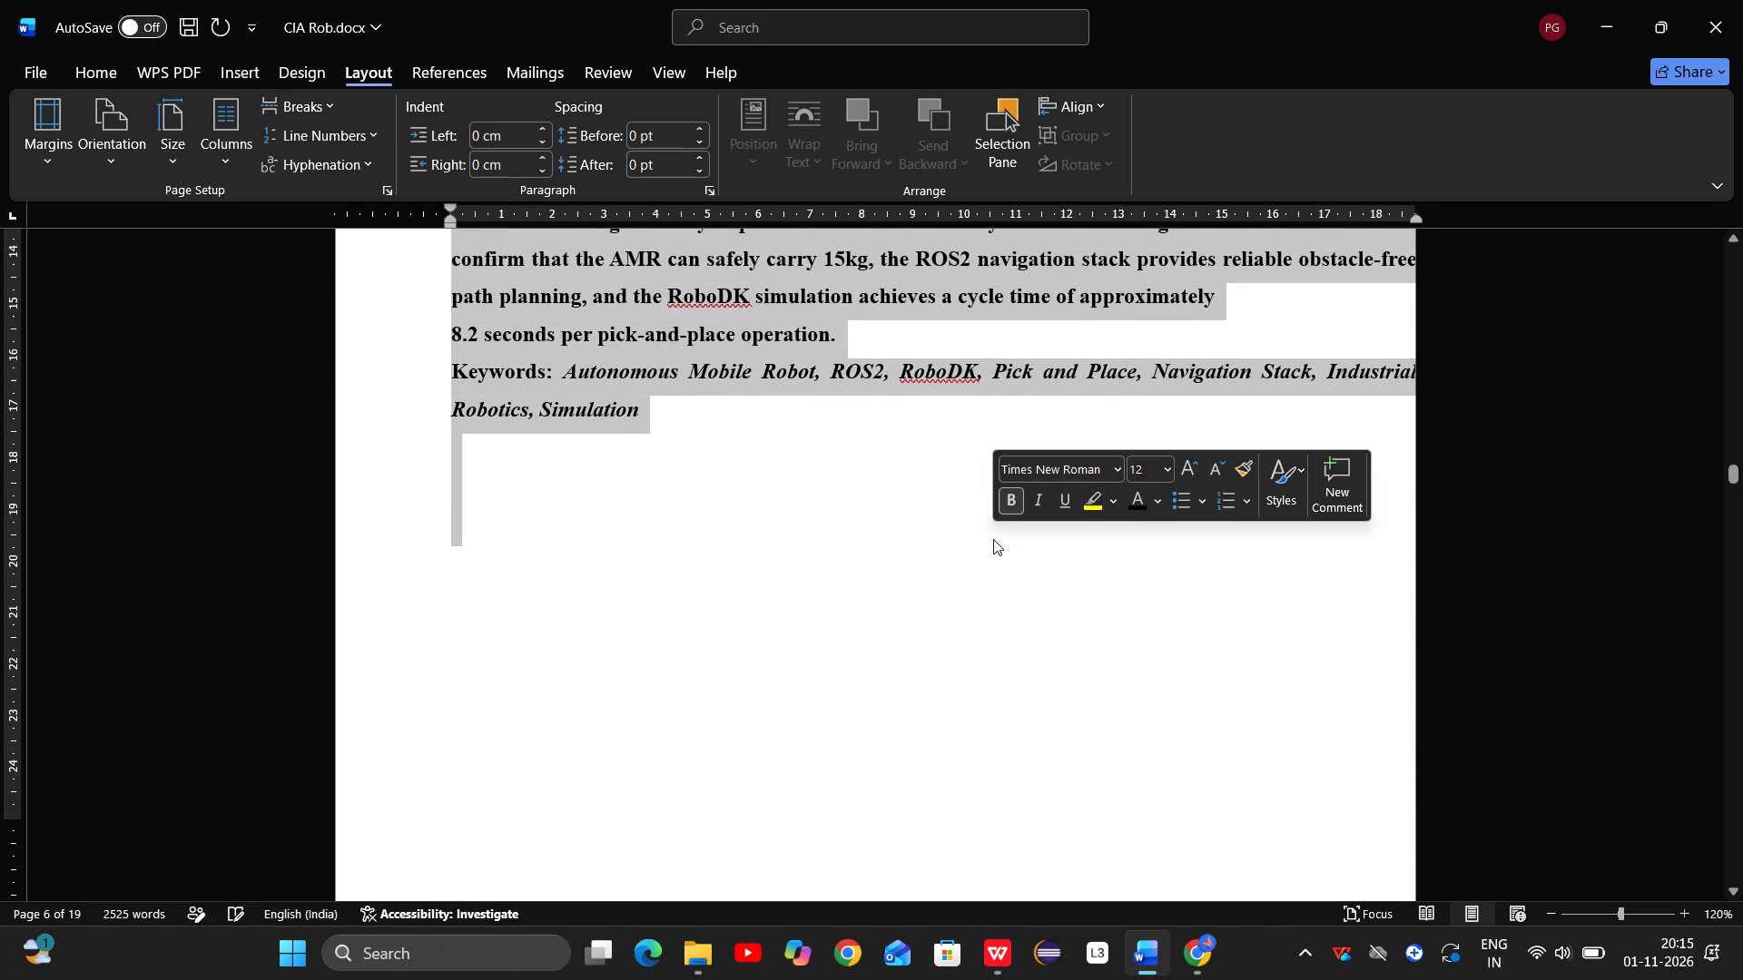
key(ctrl+c)
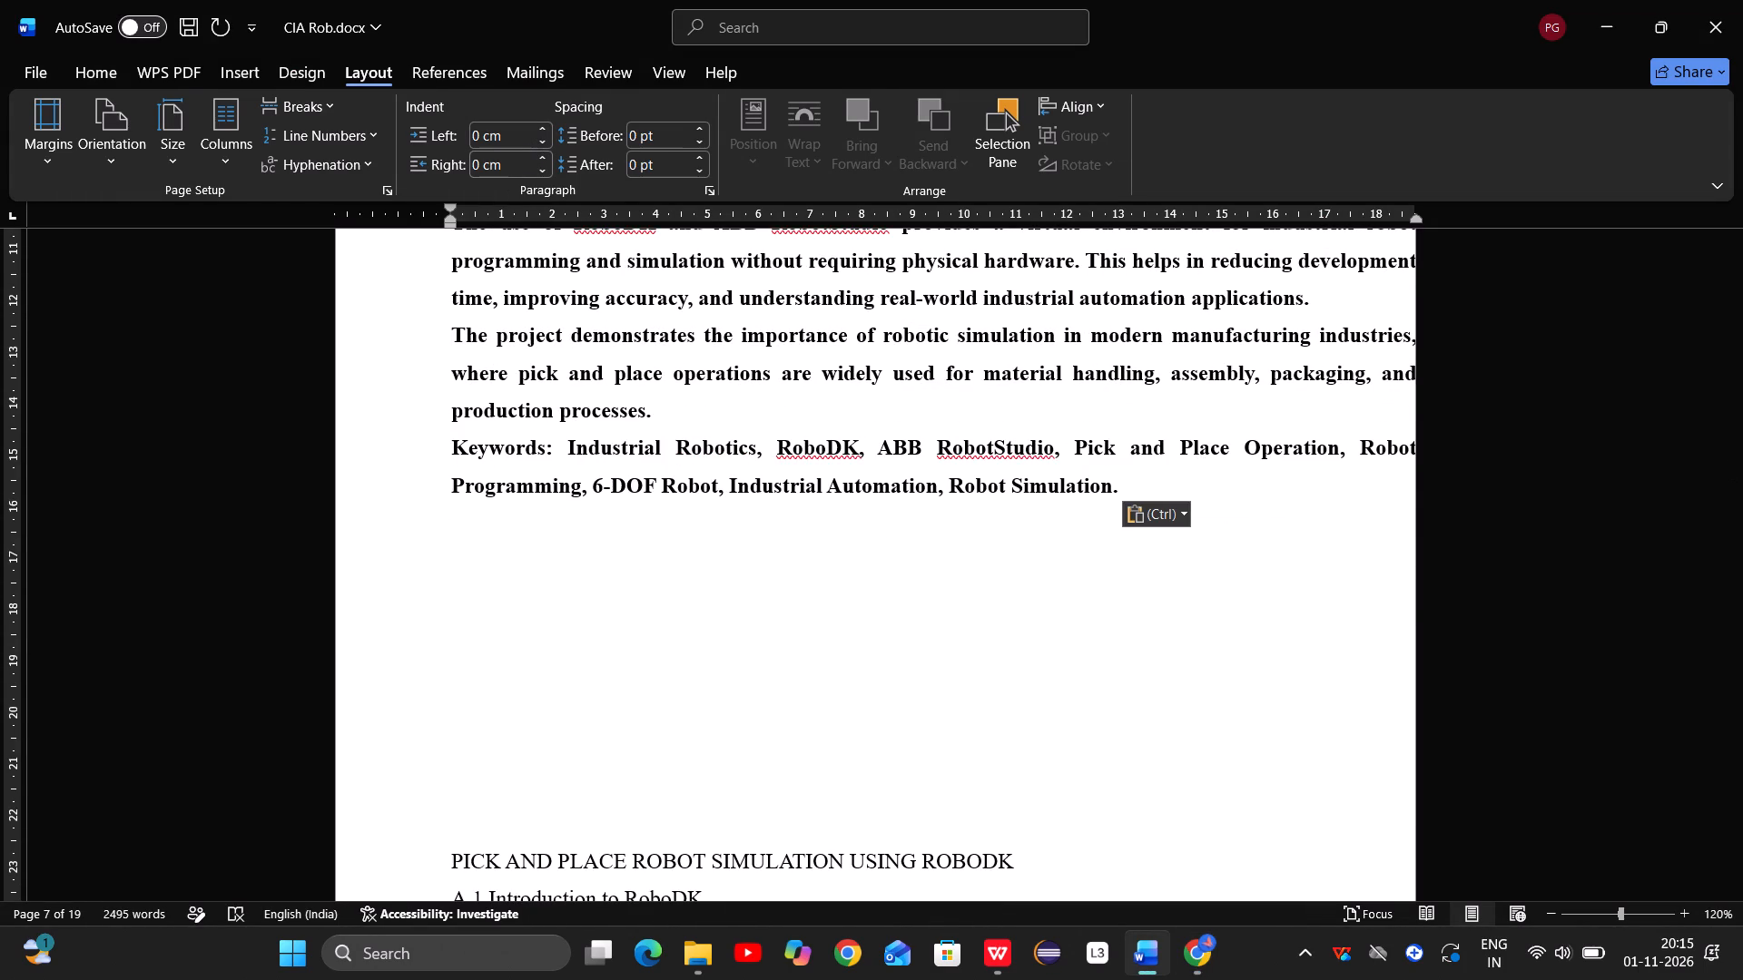
Set a 1.5 cm right indent on the whole pasted abstract, from its heading through the keywords and trailing blank lines.
click(480, 166)
click(705, 509)
scroll(705, 509, up, 1)
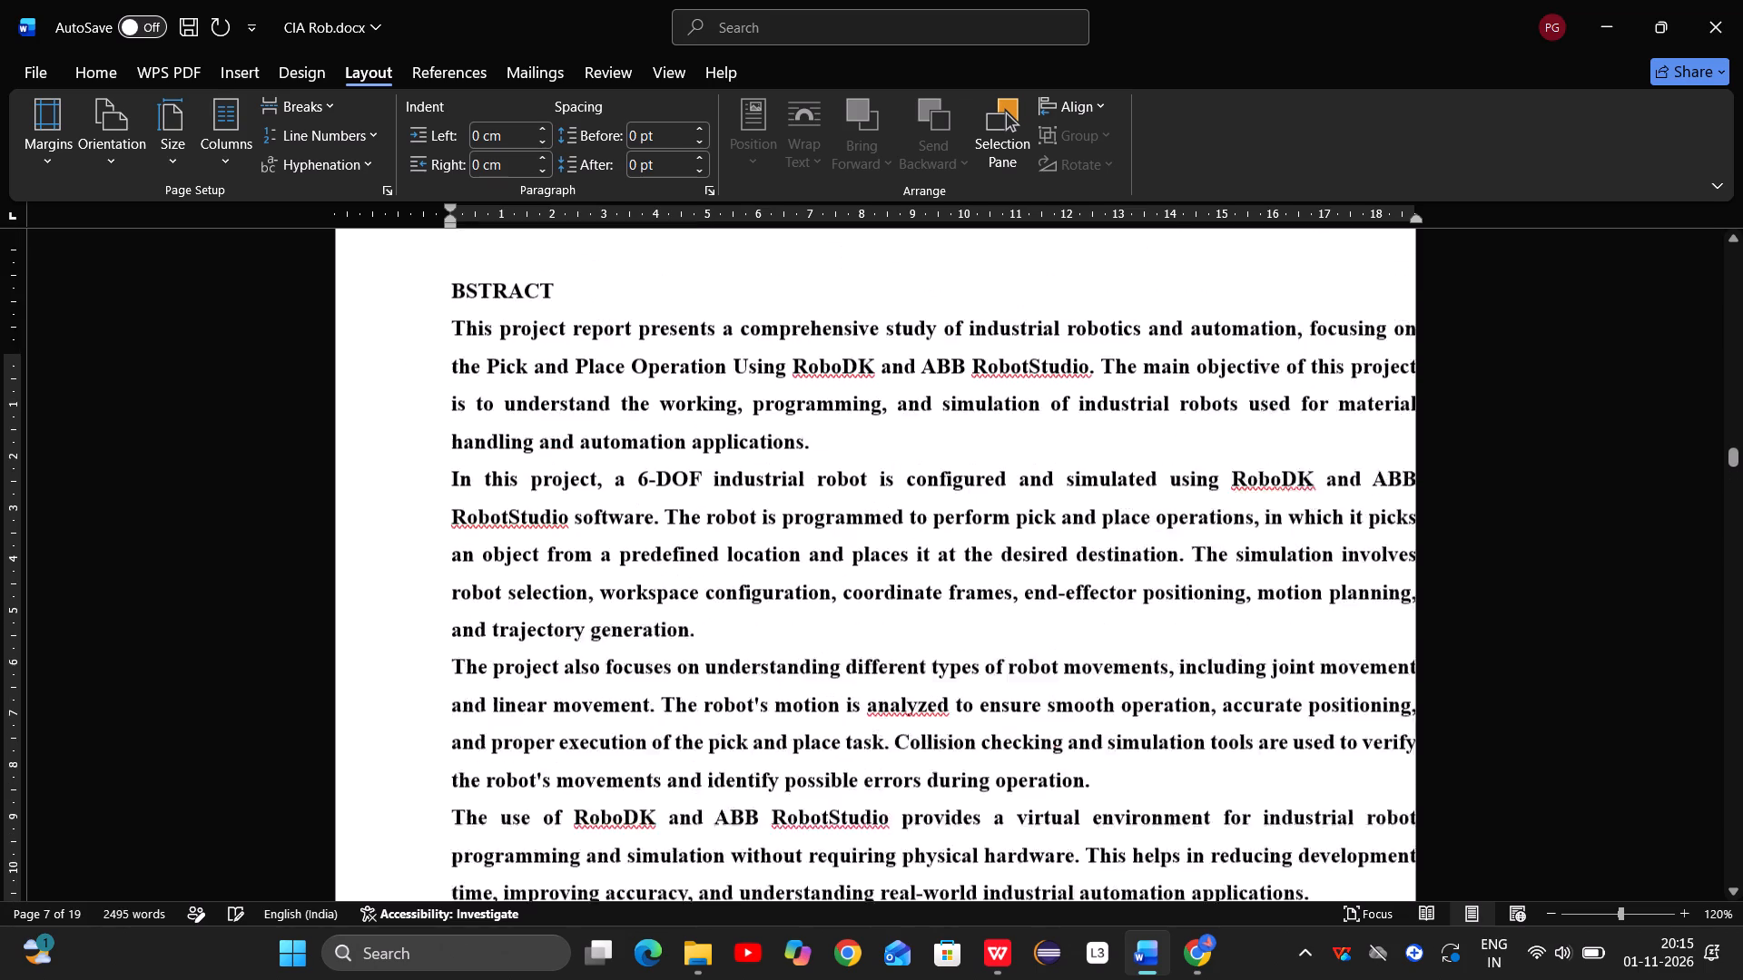
scroll(705, 509, up, 1)
scroll(705, 509, down, 1)
scroll(705, 509, up, 1)
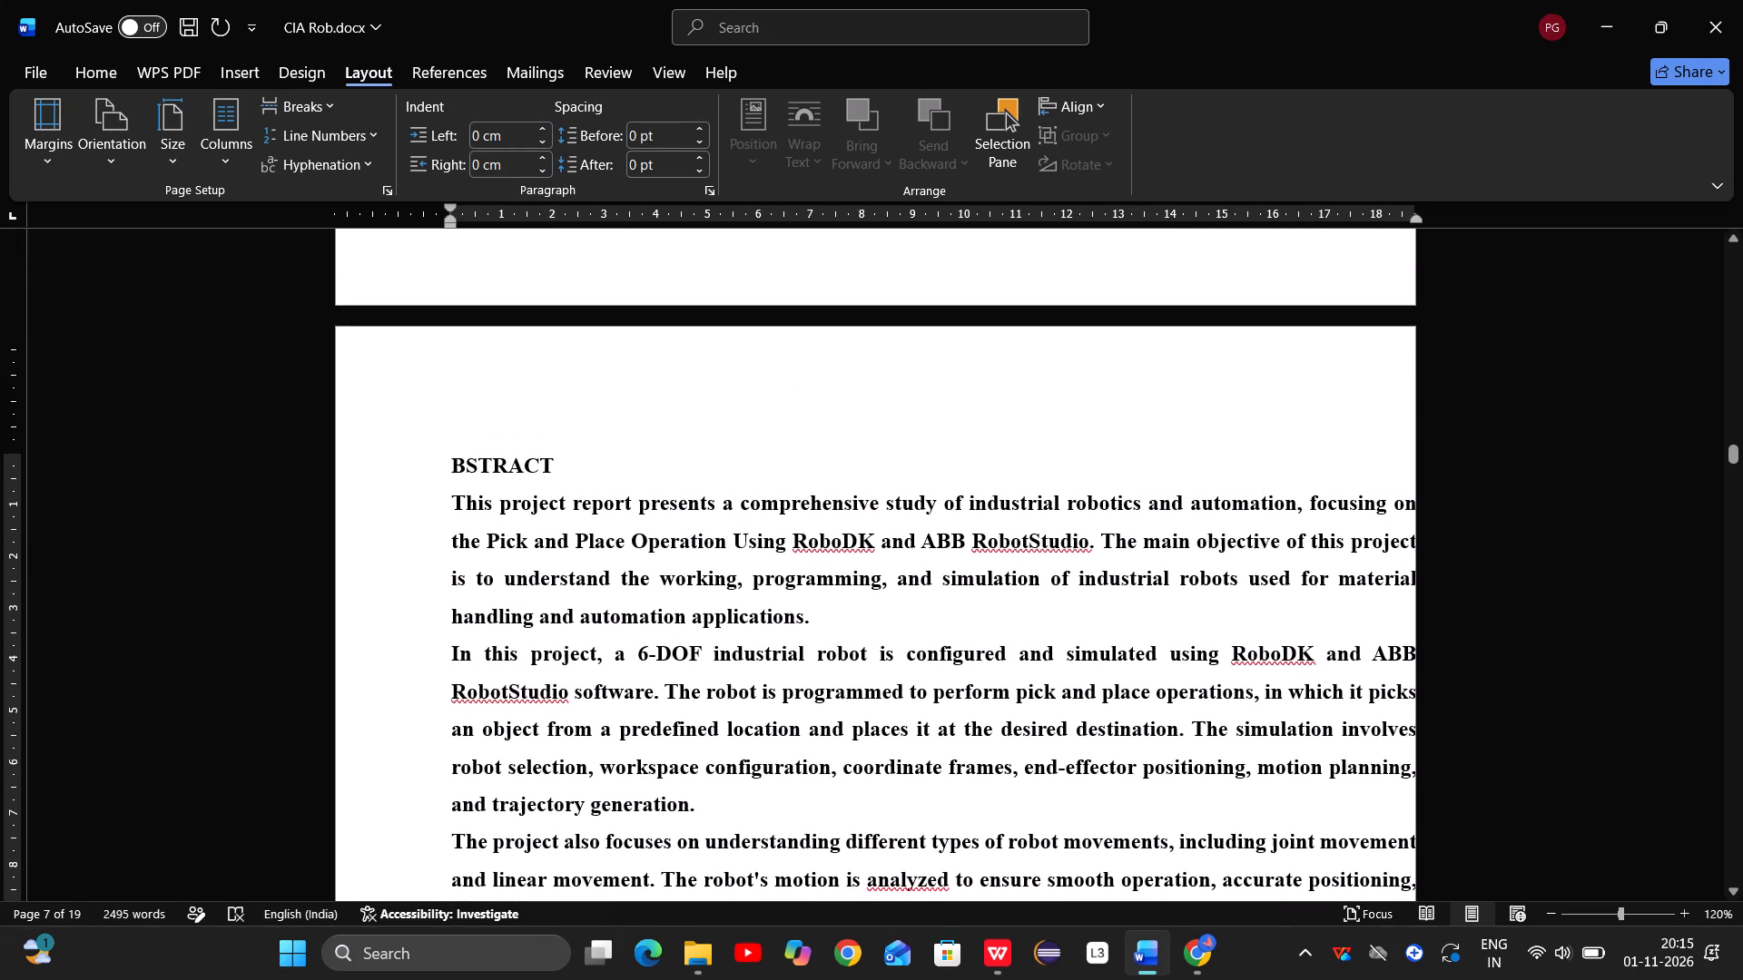
drag(445, 456, 931, 979)
scroll(857, 826, up, 1)
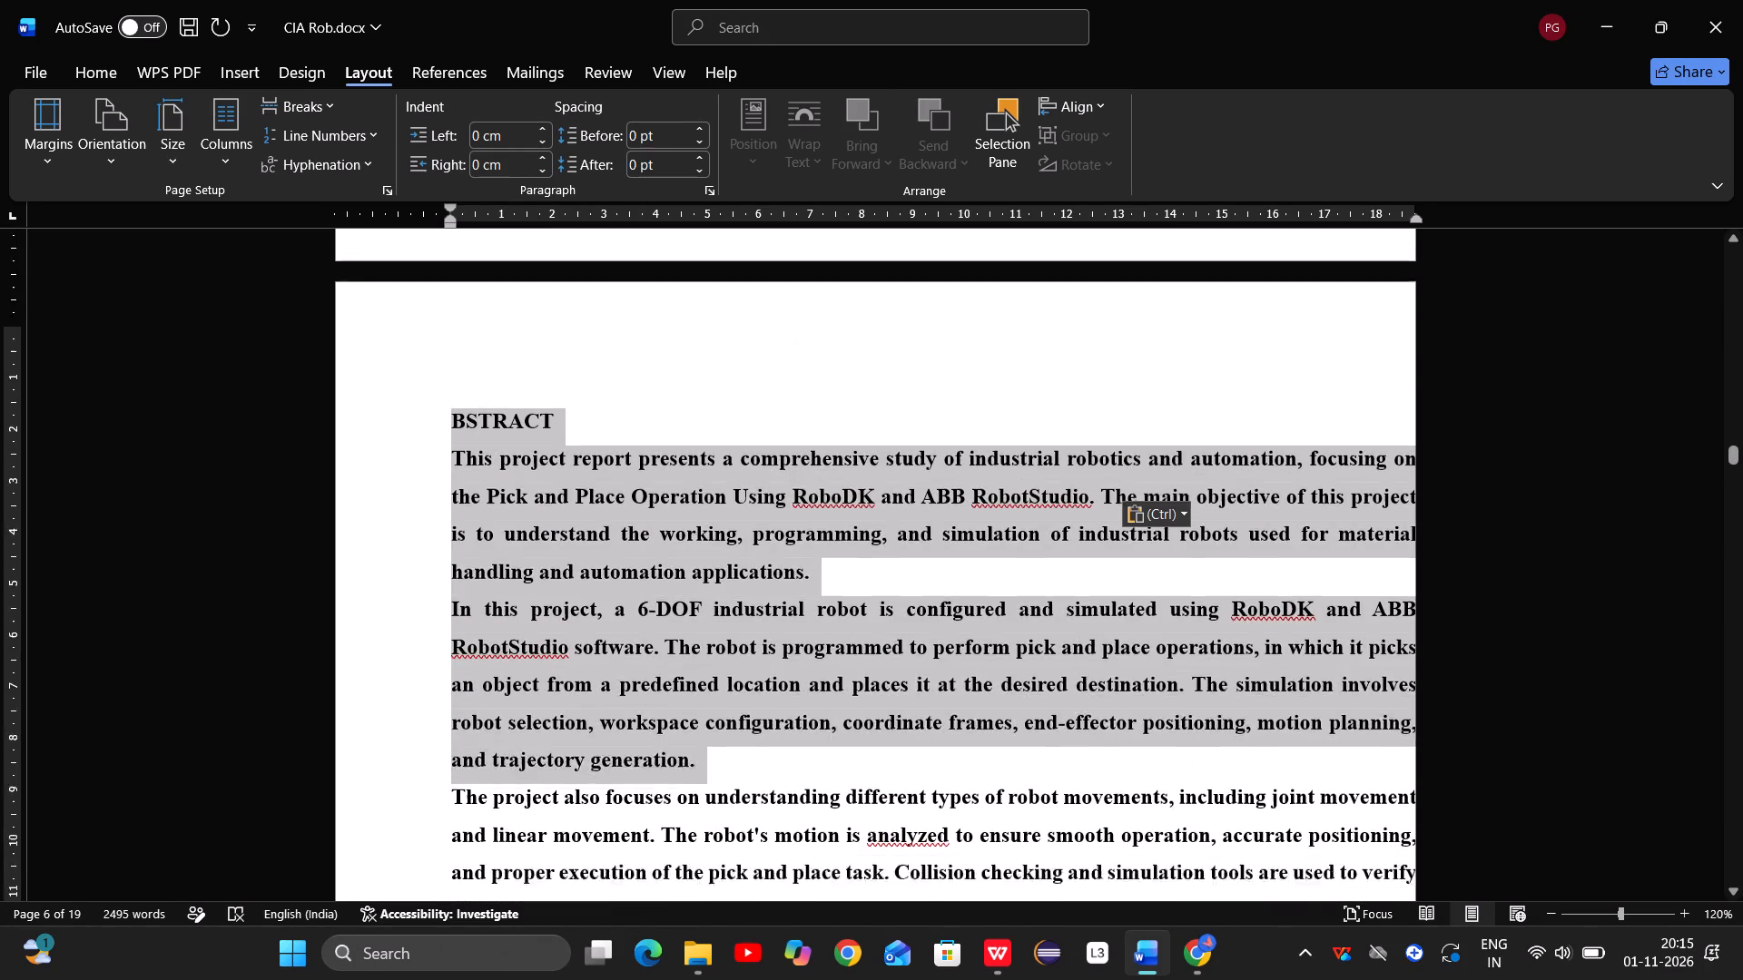
scroll(931, 979, up, 1)
drag(931, 979, 791, 434)
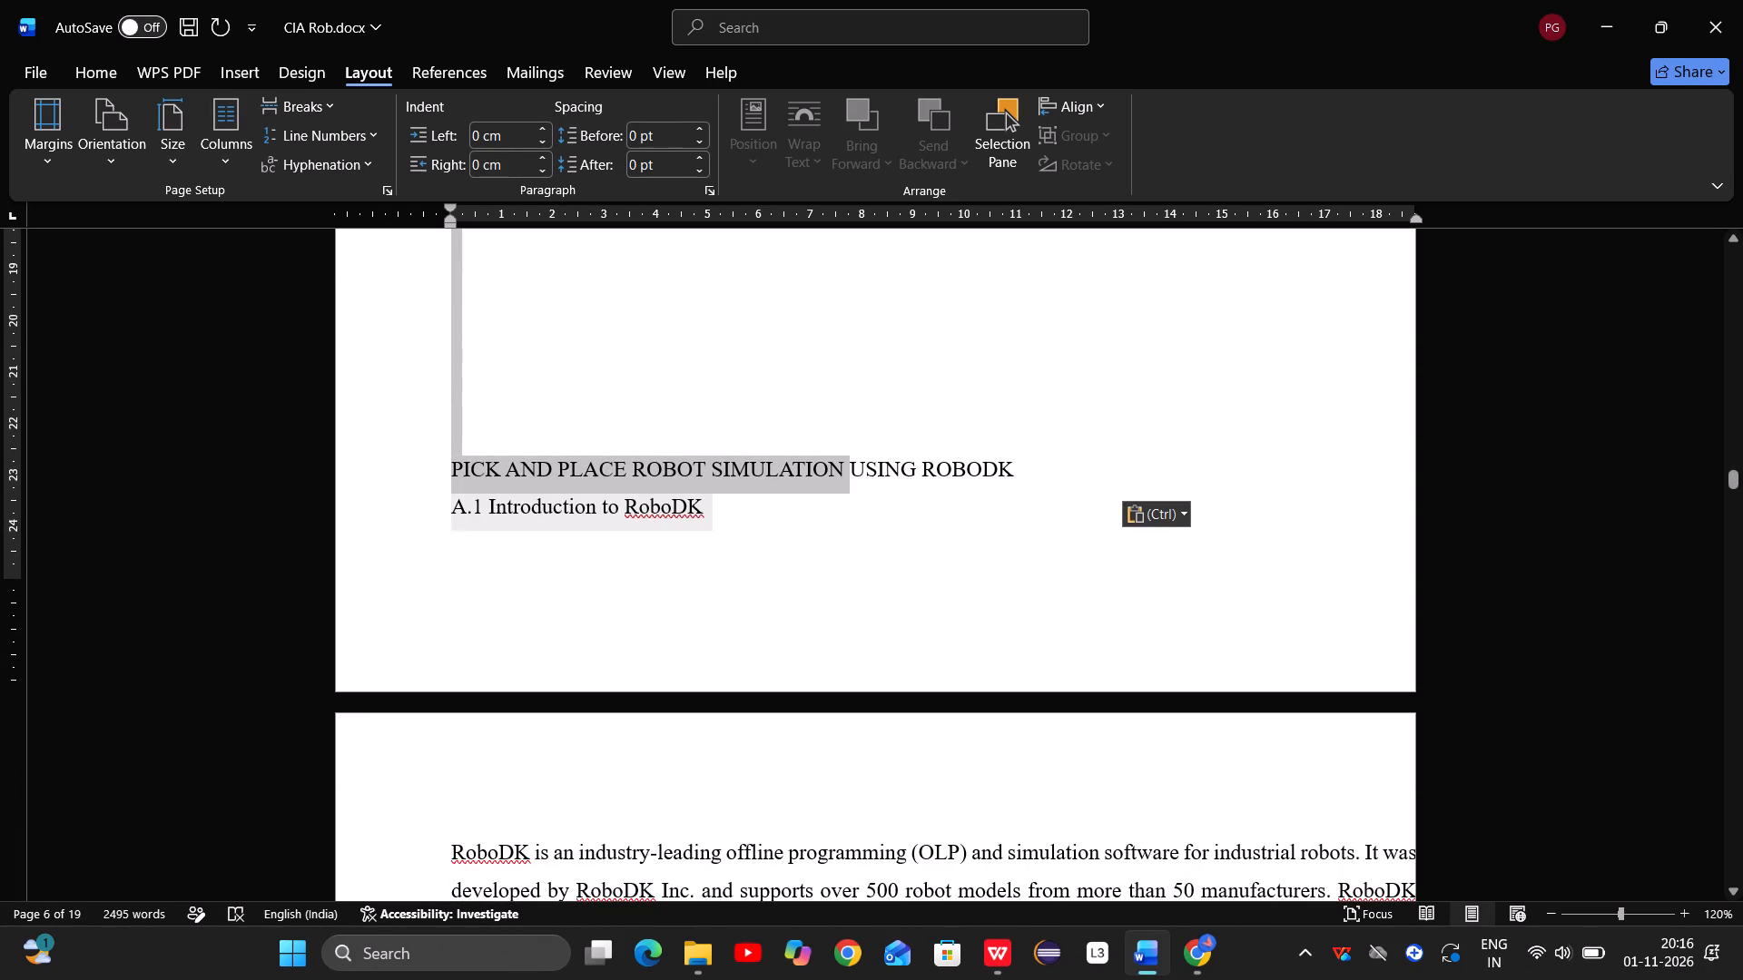
drag(791, 434, 763, 362)
drag(509, 162, 457, 157)
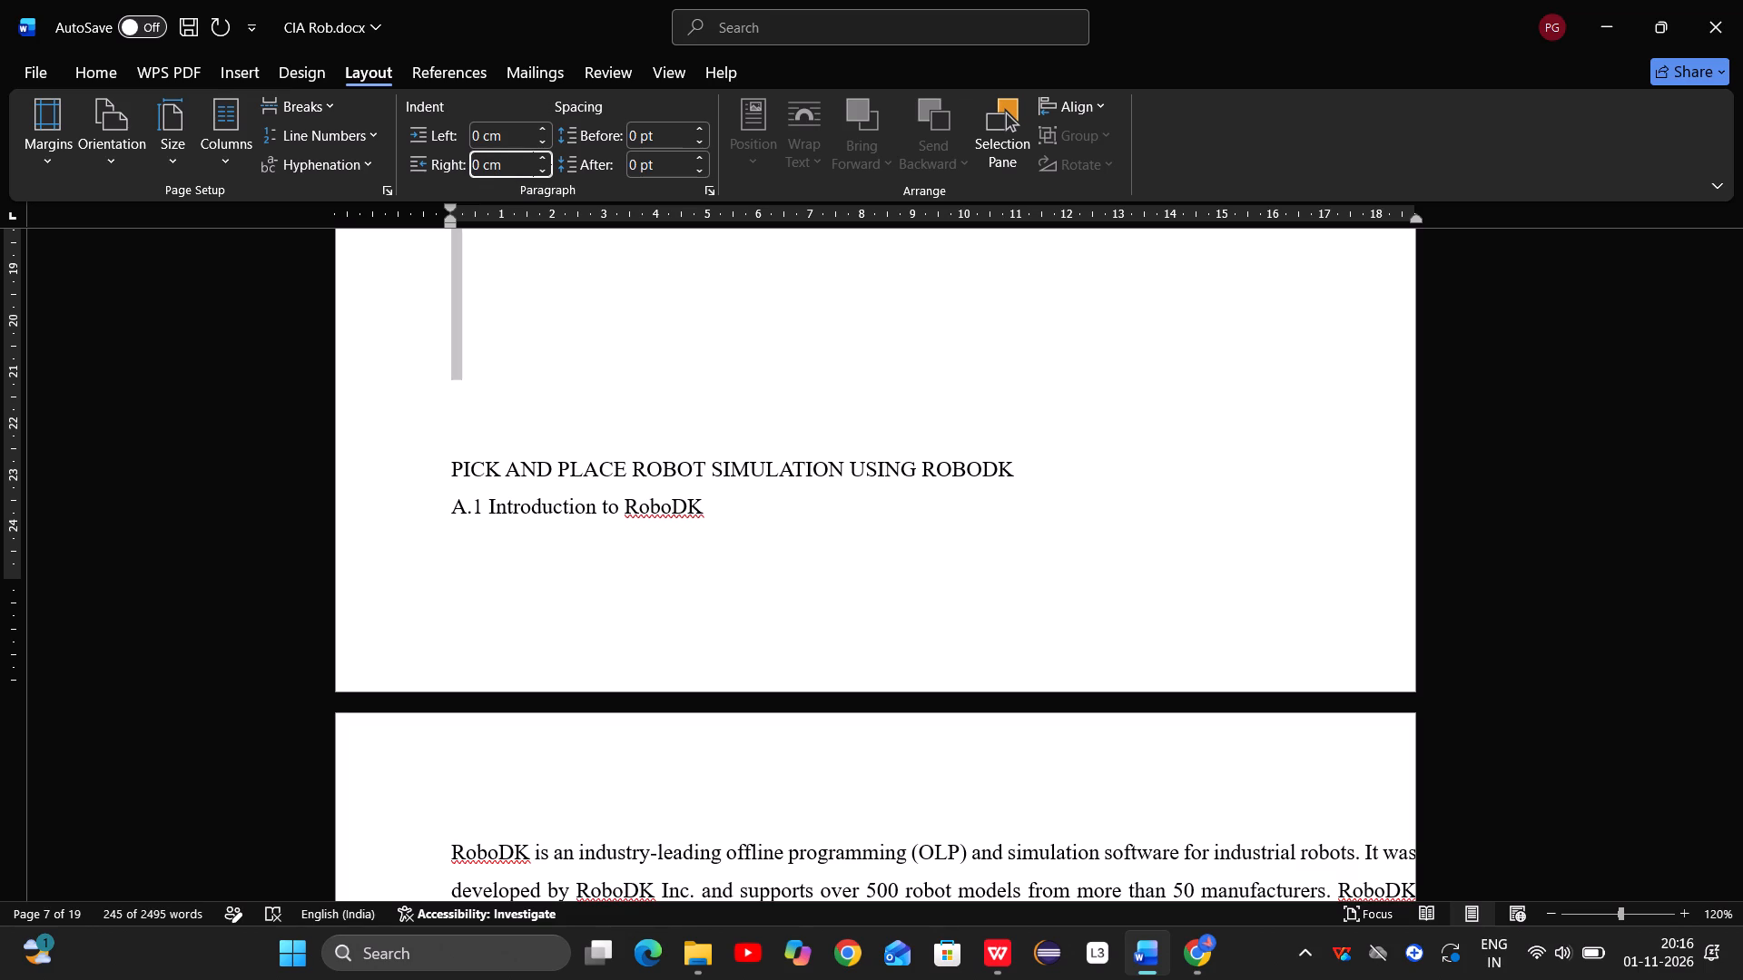
click(483, 157)
key(BackSpace)
key(BackSpace)
key(1)
text(.4)
key(BackSpace)
key(5)
key(Return)
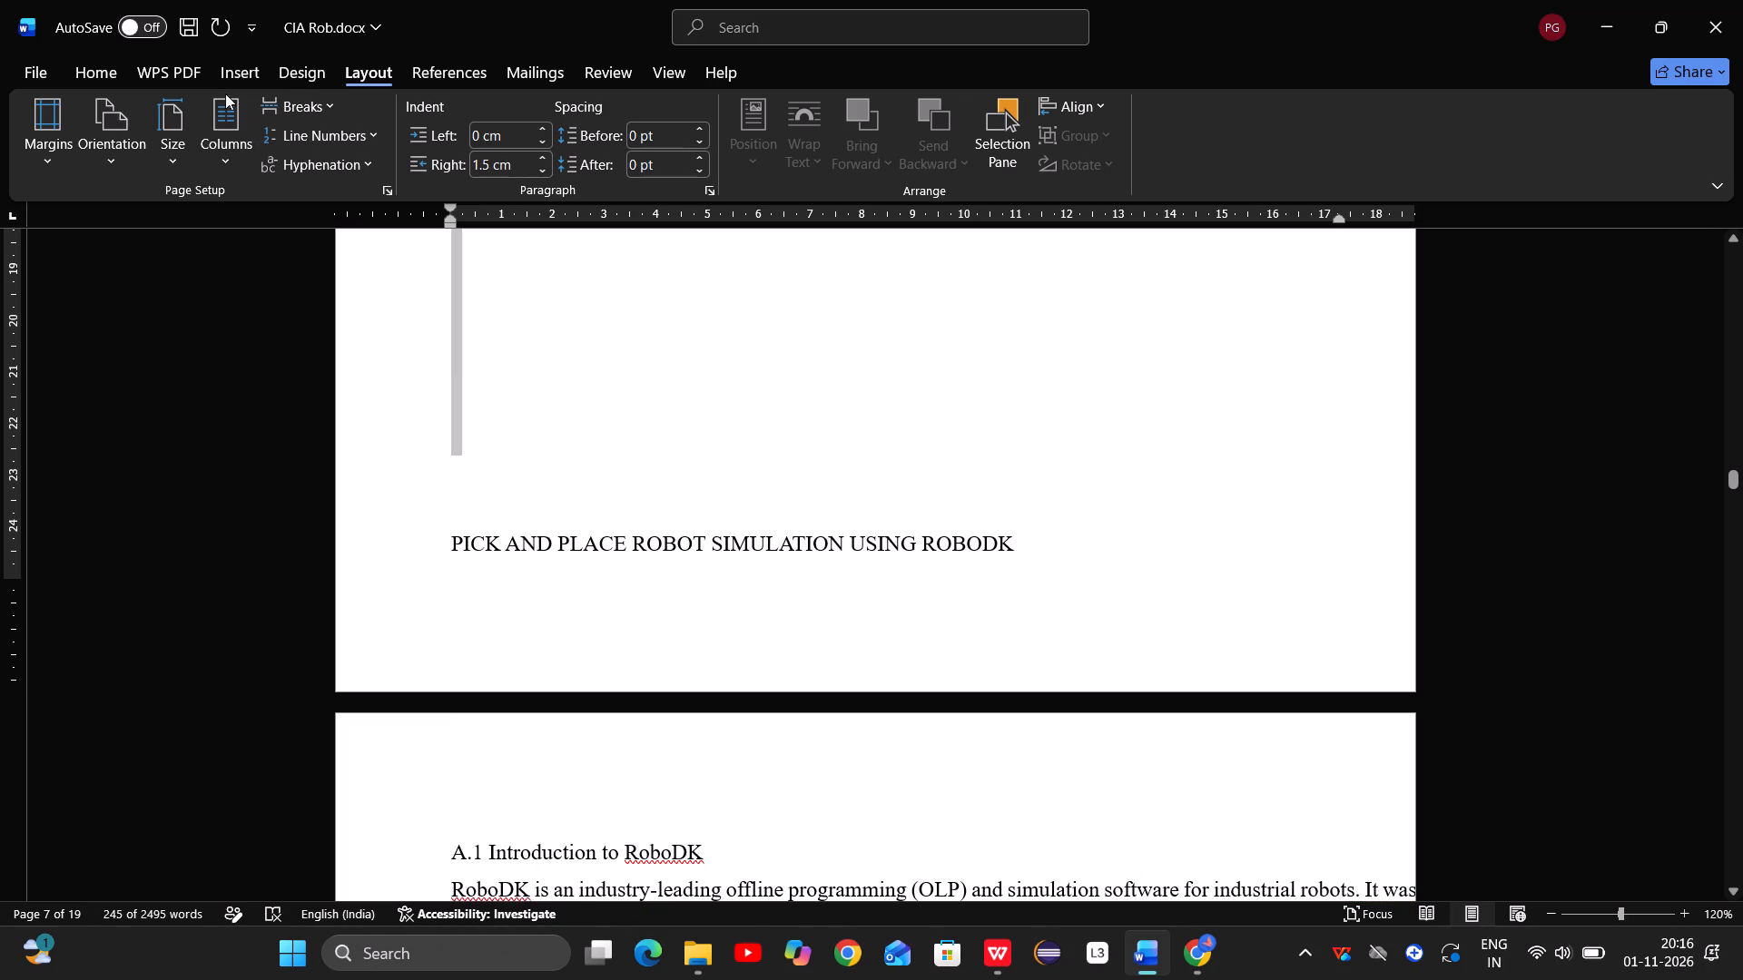
Remove the bold formatting from the entire pasted abstract.
click(294, 77)
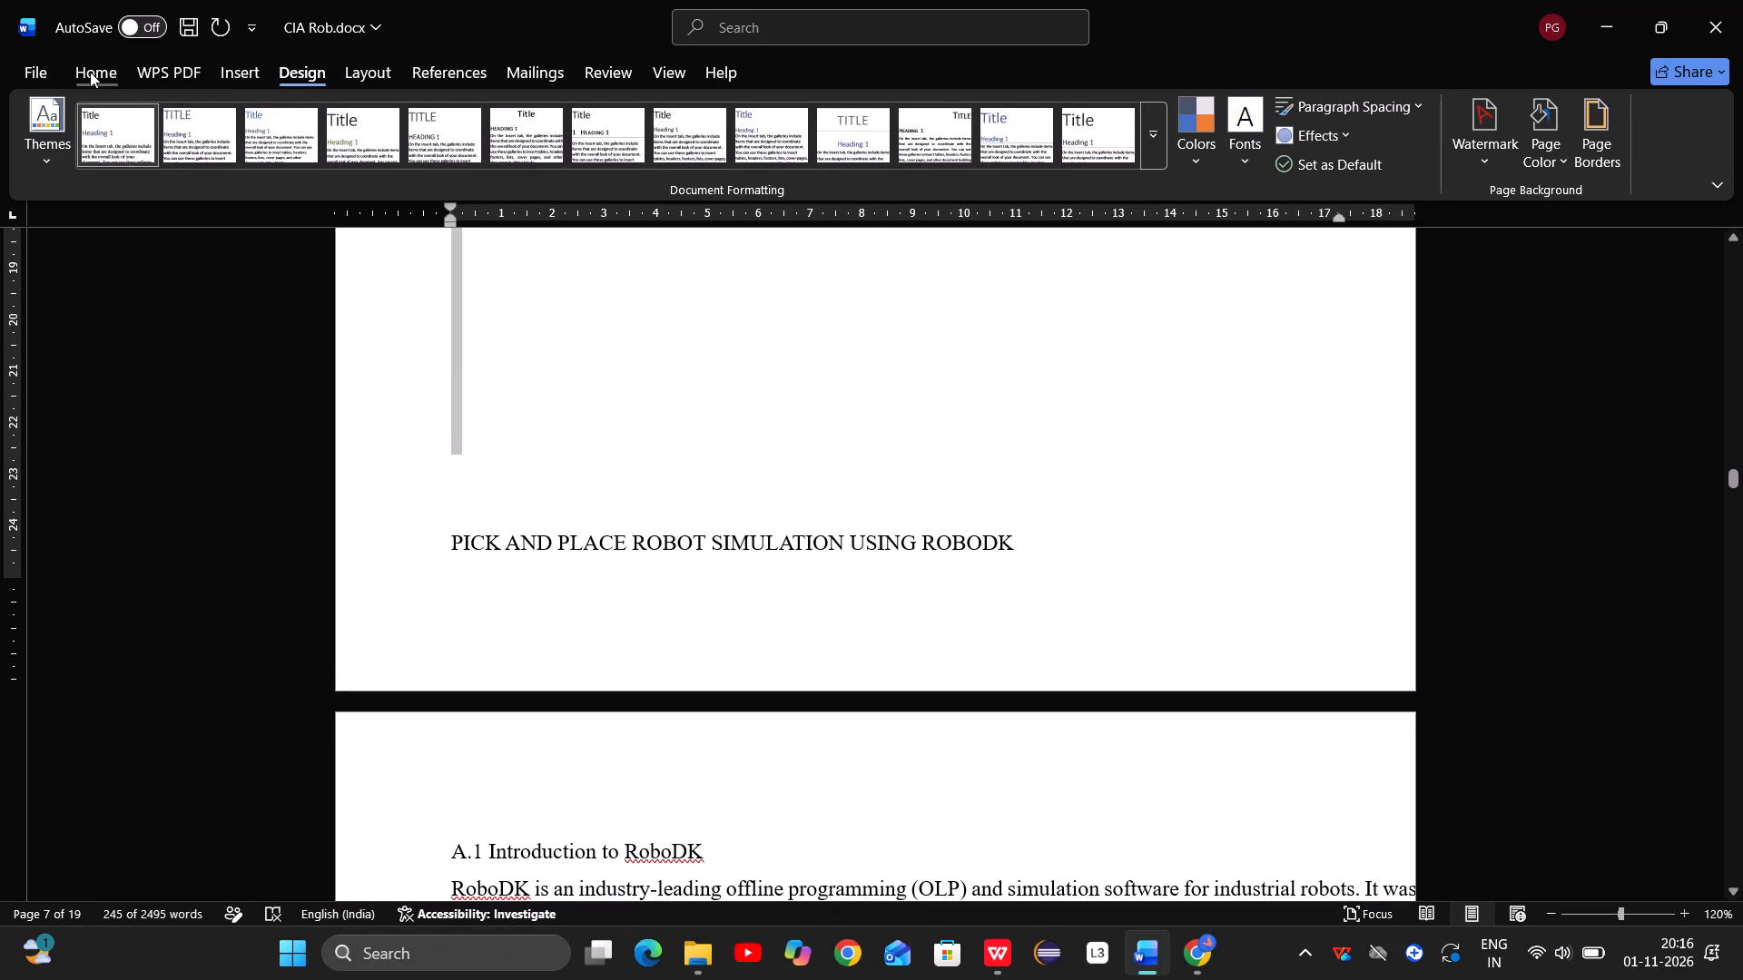
click(90, 72)
click(129, 132)
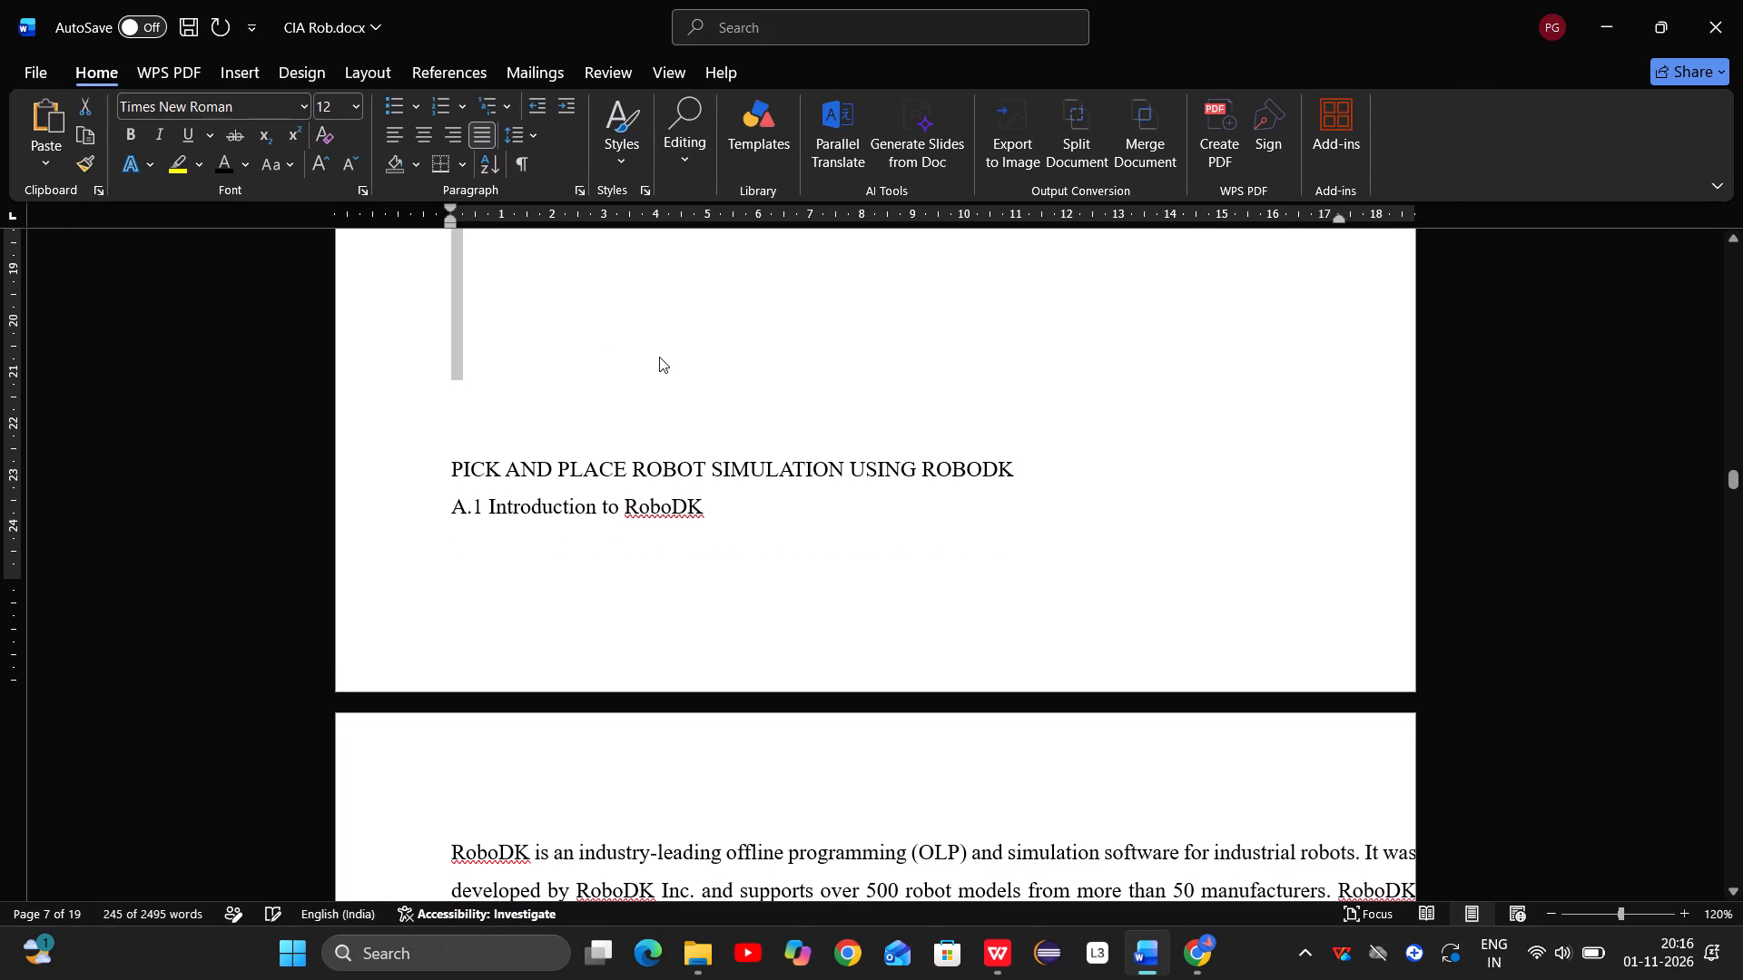
click(659, 357)
Add the missing "A" at the start of the heading so it reads "ABSTRACT".
scroll(659, 357, up, 2)
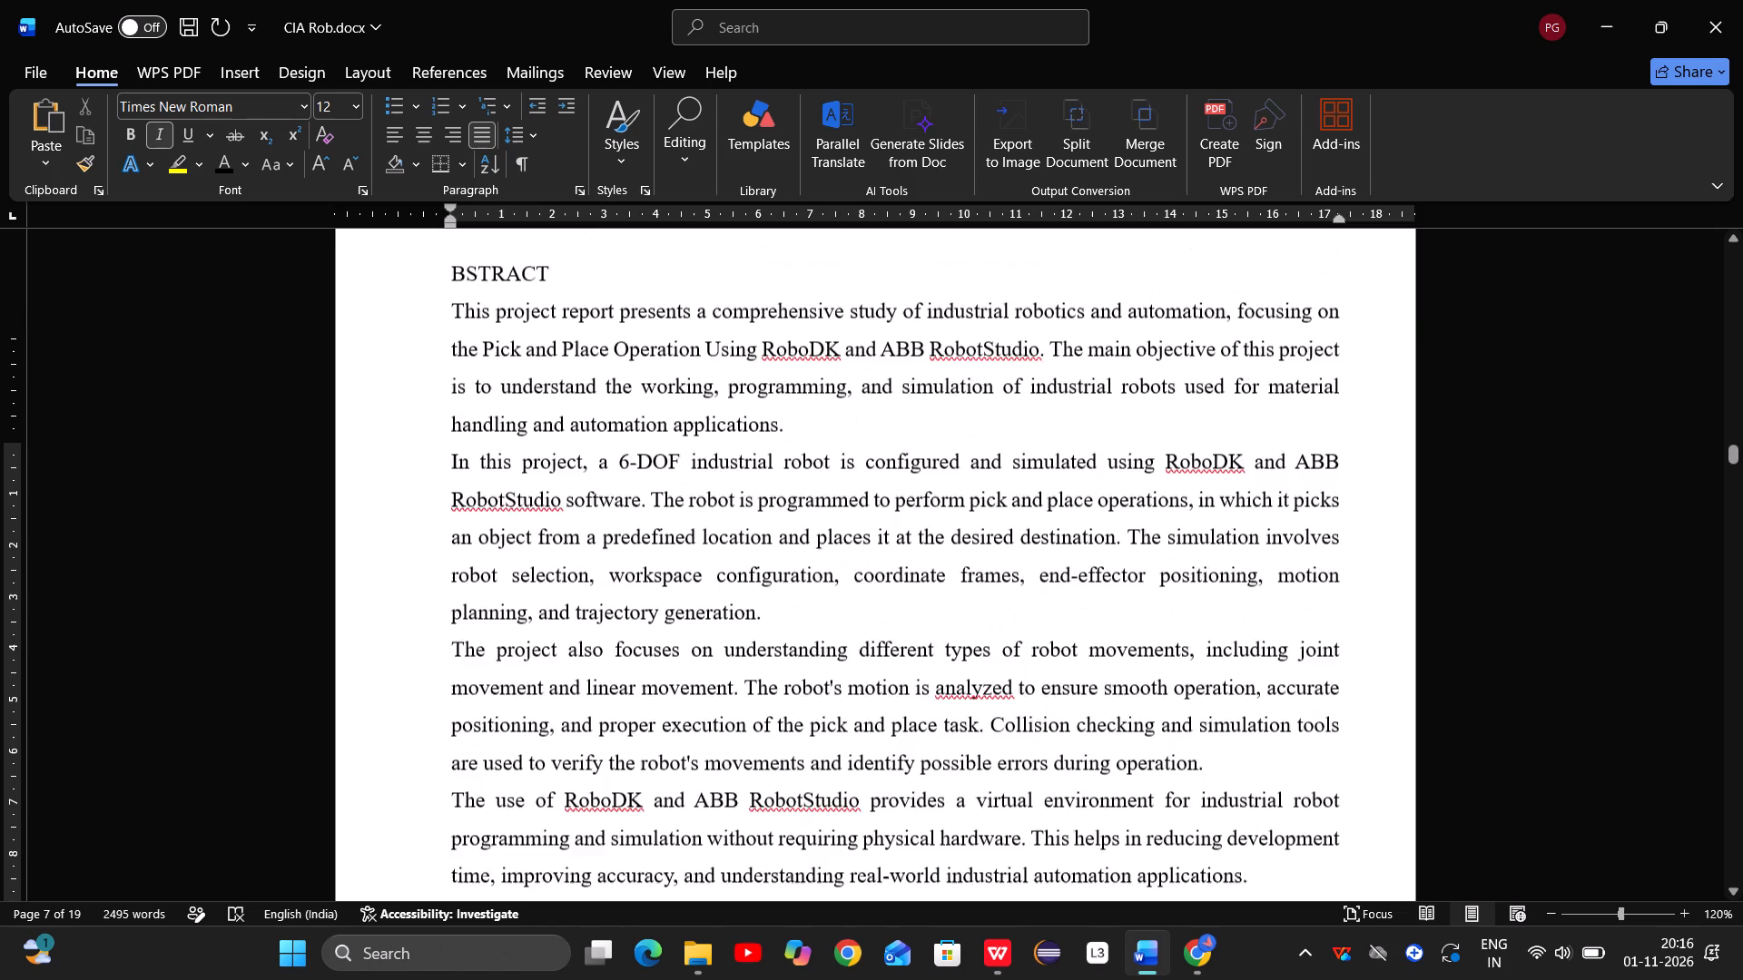
scroll(659, 357, up, 2)
click(461, 551)
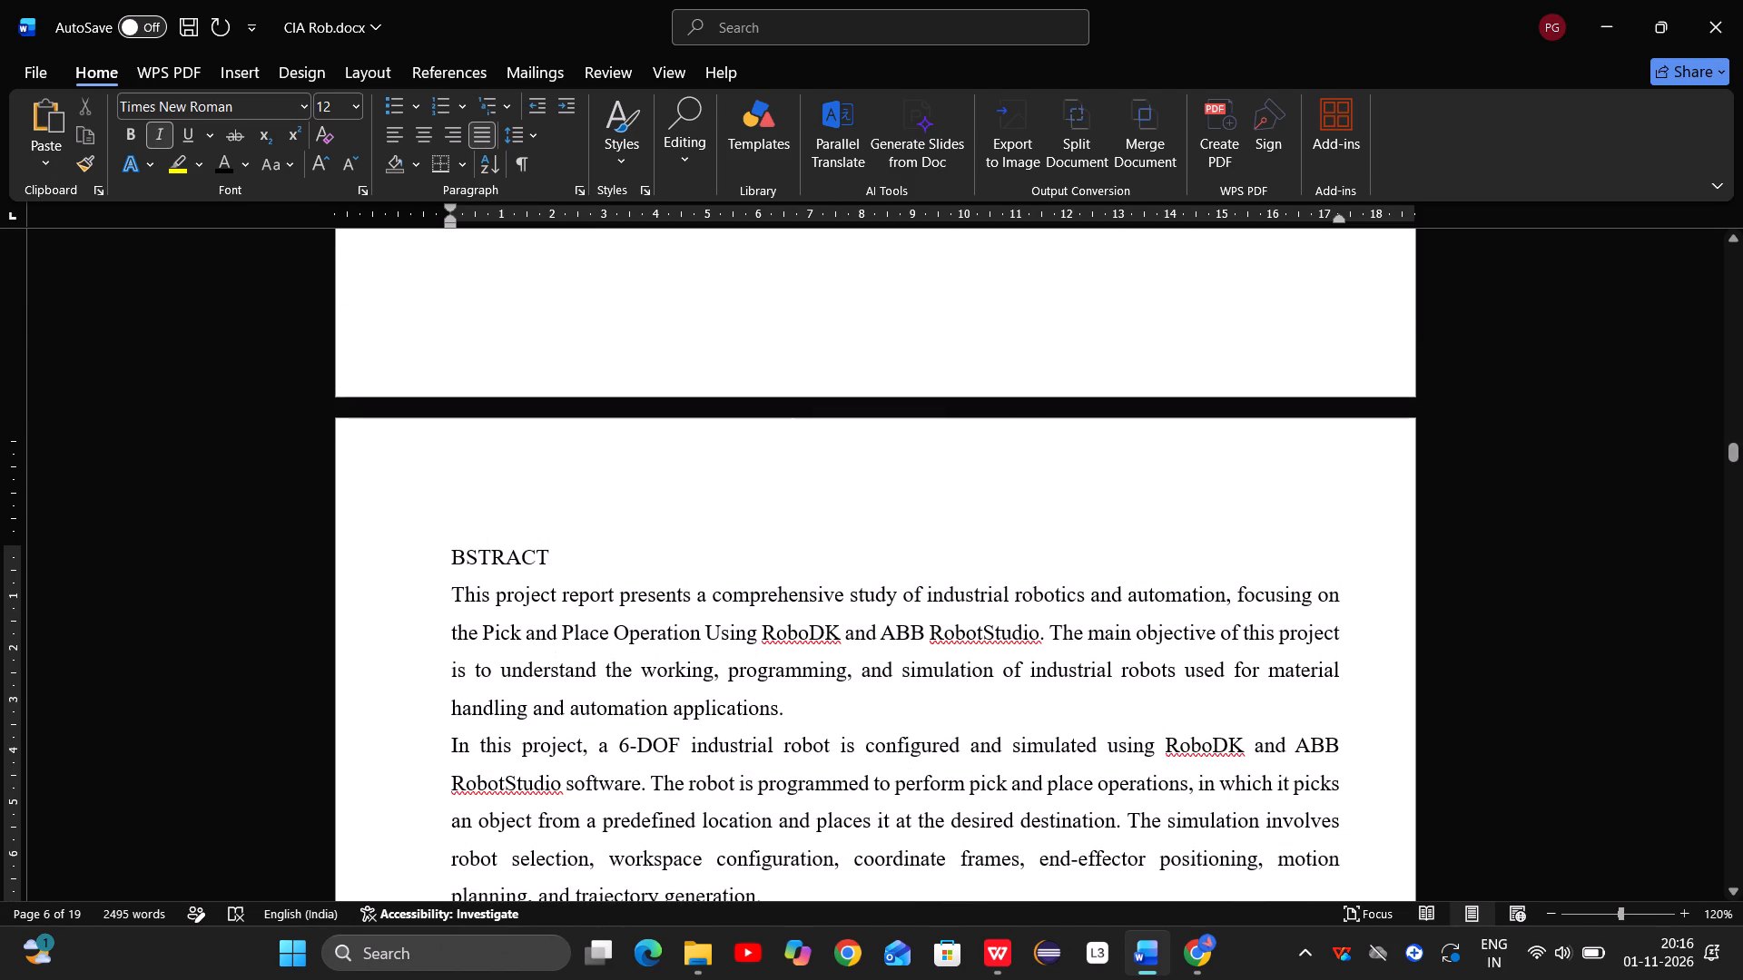
key(Left)
text(AA)
key(BackSpace)
Make the "ABSTRACT" heading bold.
scroll(461, 551, up, 1)
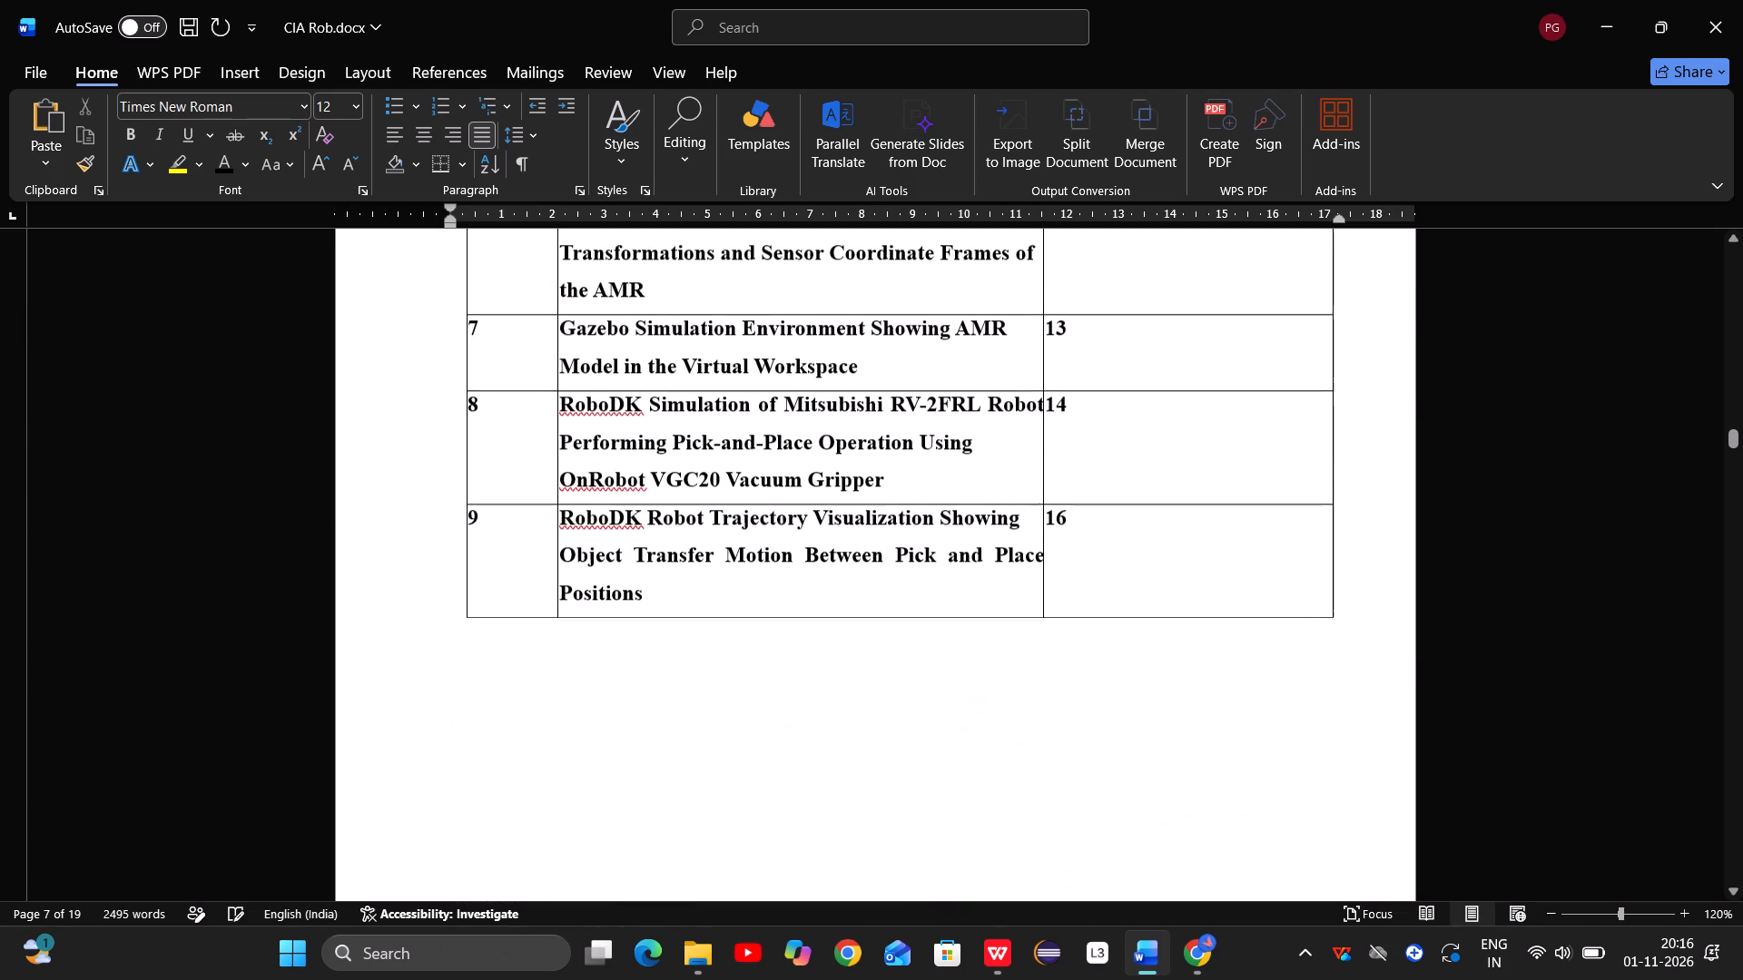
scroll(461, 551, up, 1)
scroll(461, 551, down, 3)
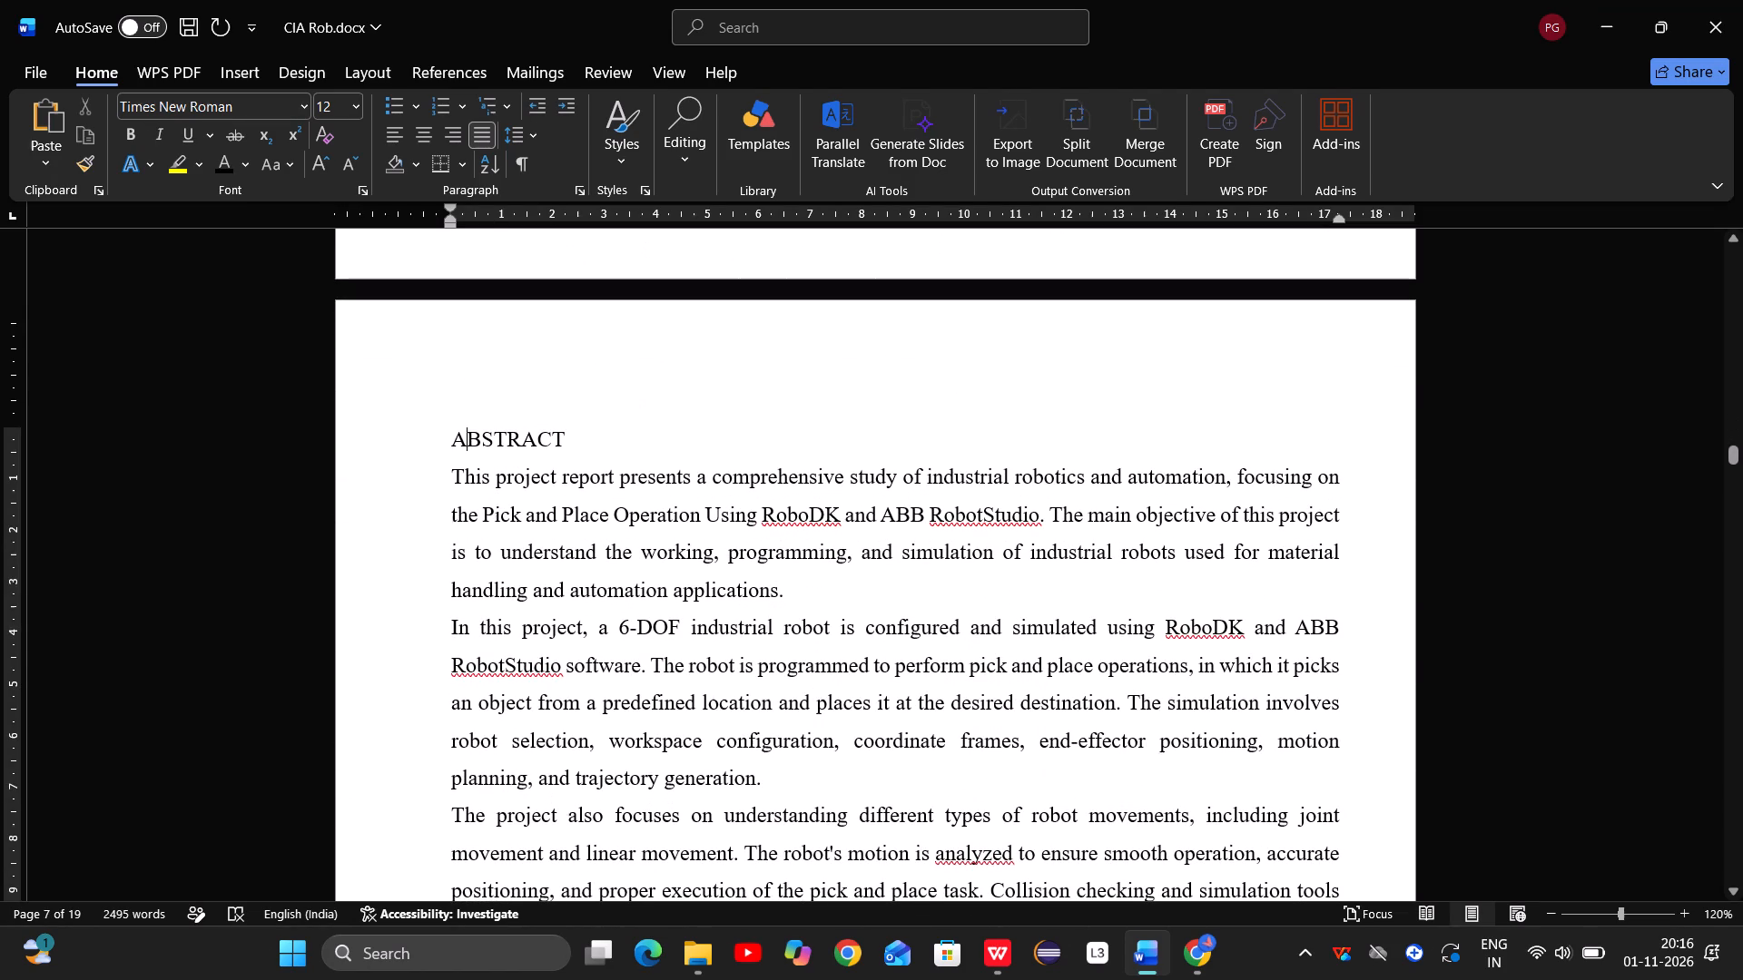
drag(442, 434, 614, 457)
click(634, 414)
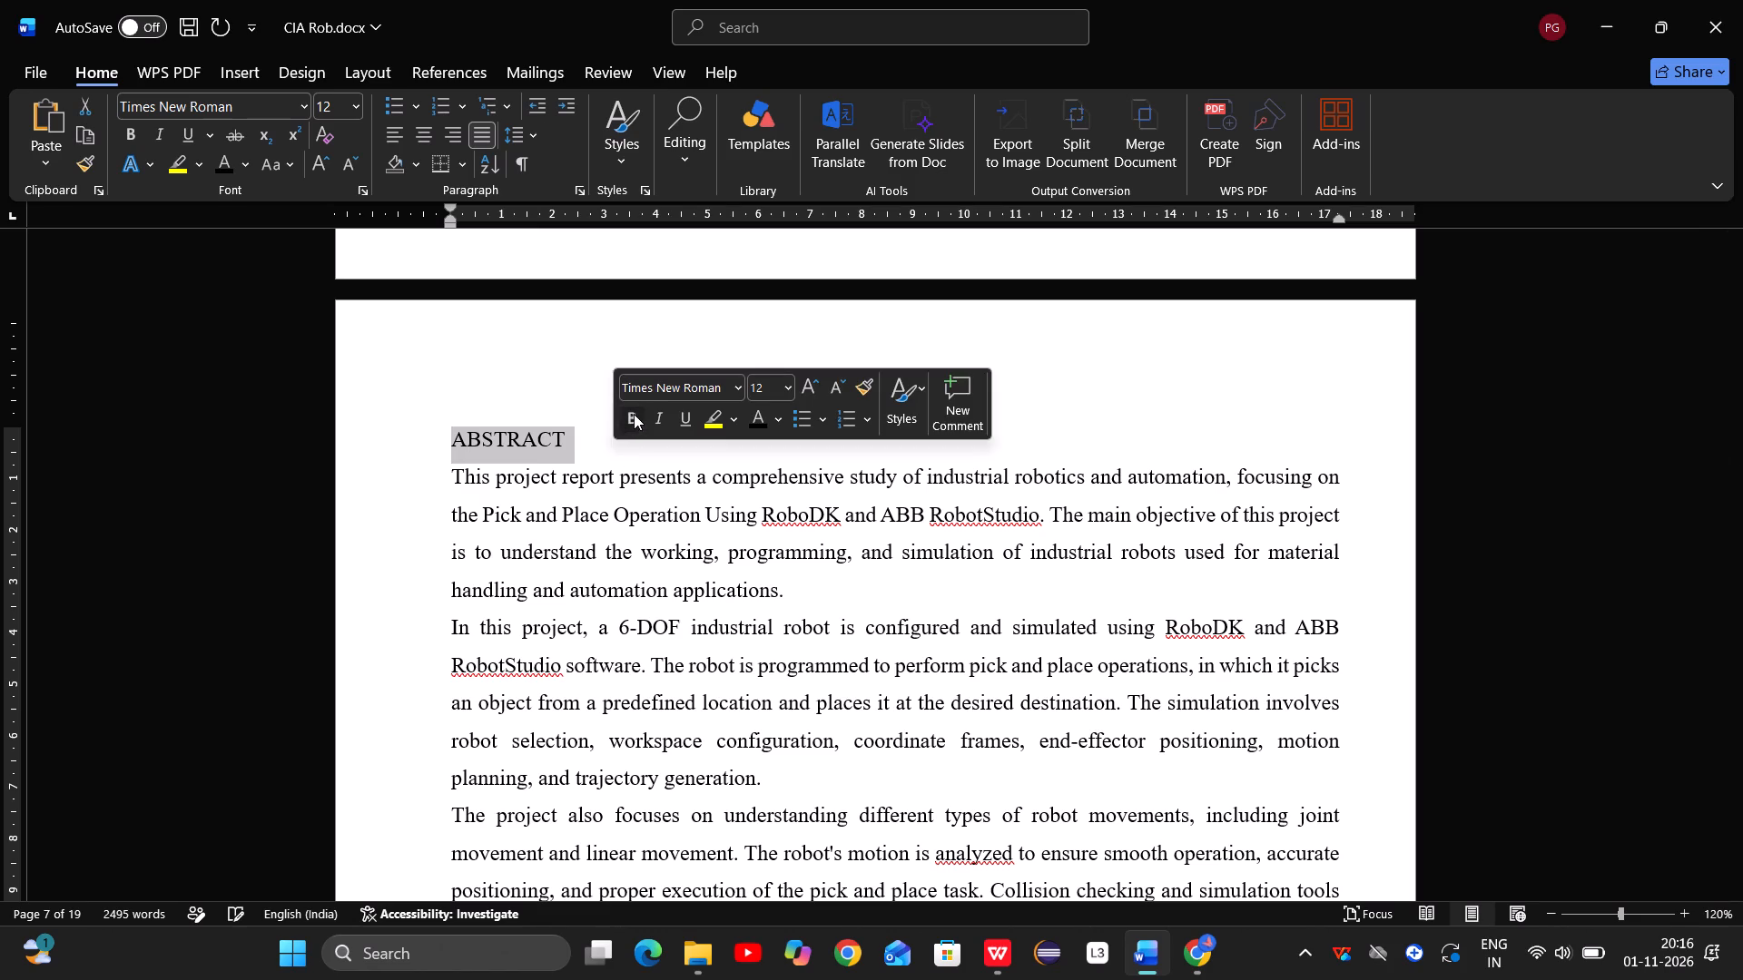
click(654, 452)
Insert three blank lines before "PICK AND PLACE ROBOT SIMULATION USING ROBODK" to move that heading onto the next page.
scroll(654, 452, down, 1)
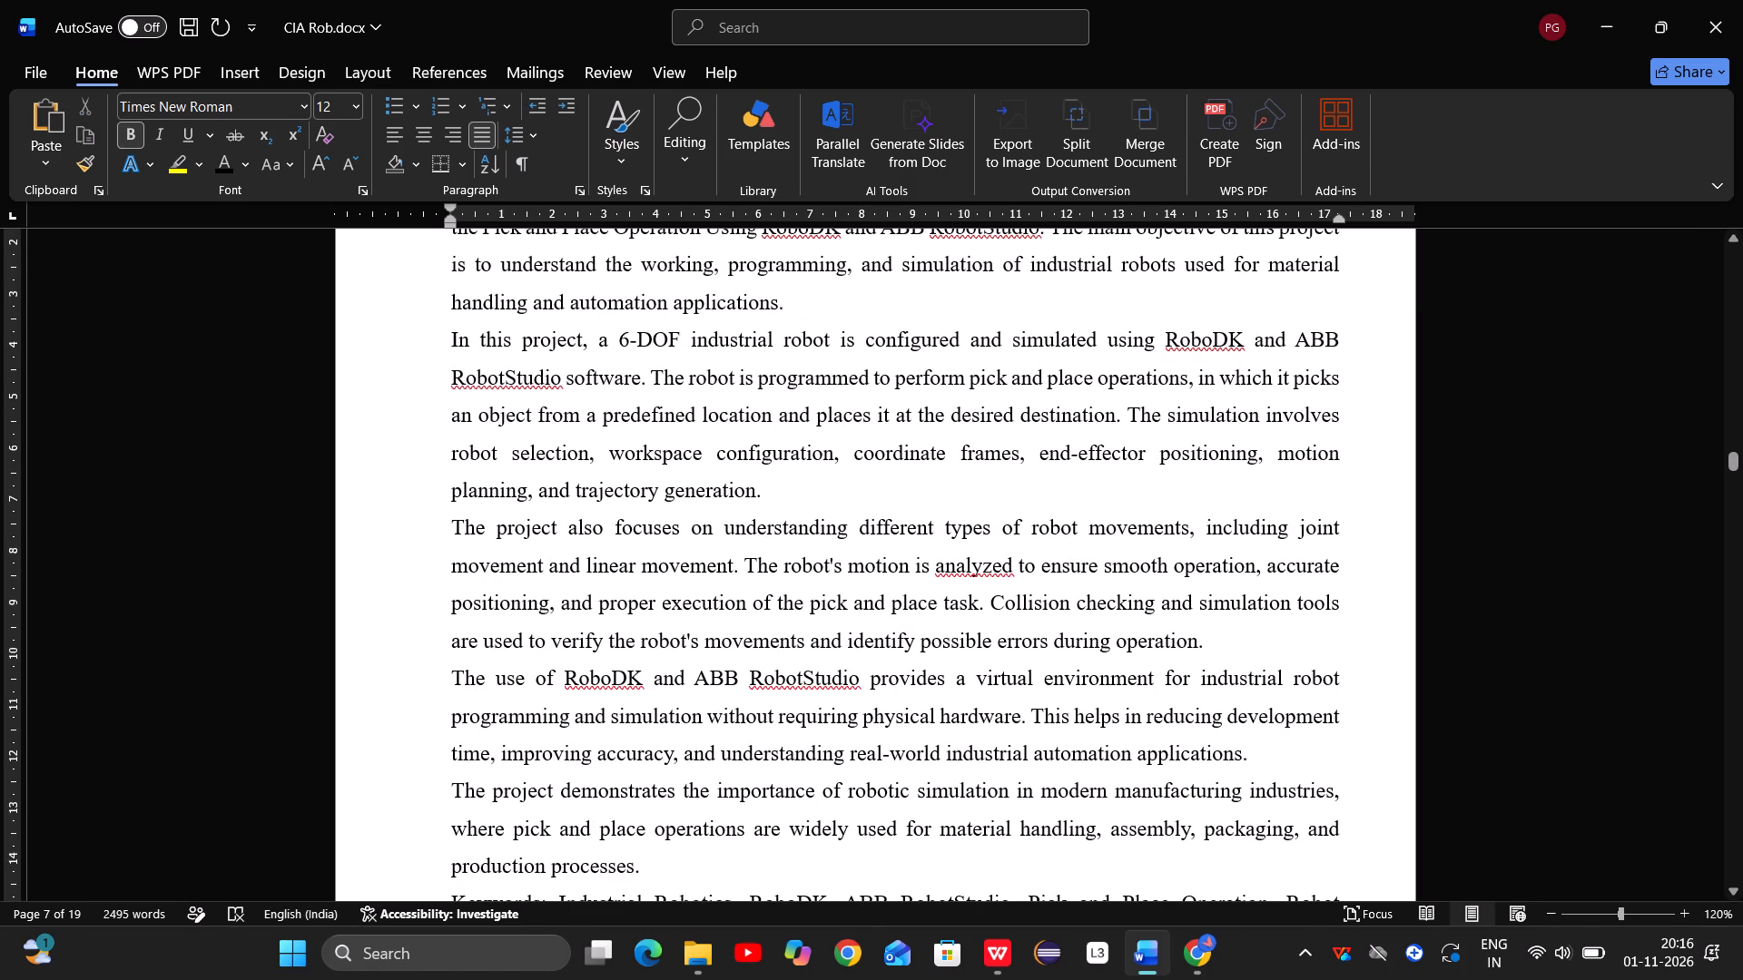
scroll(654, 452, down, 4)
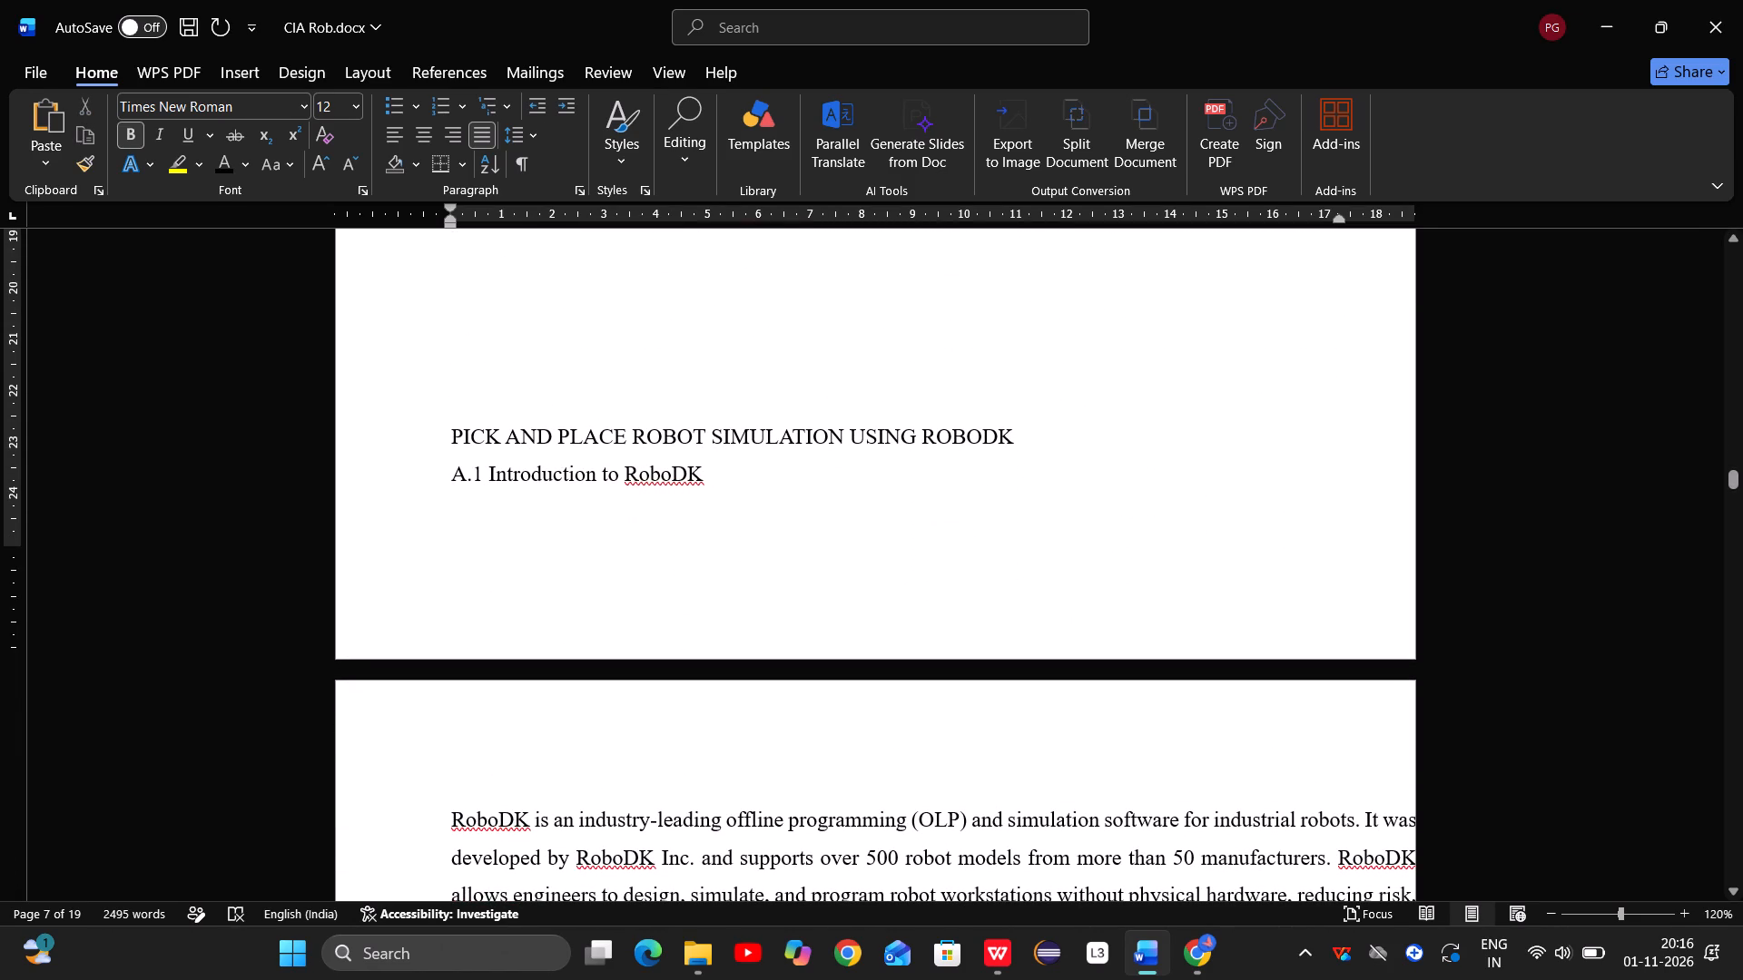
click(448, 430)
key(Return)
key(Return)
key(Return)
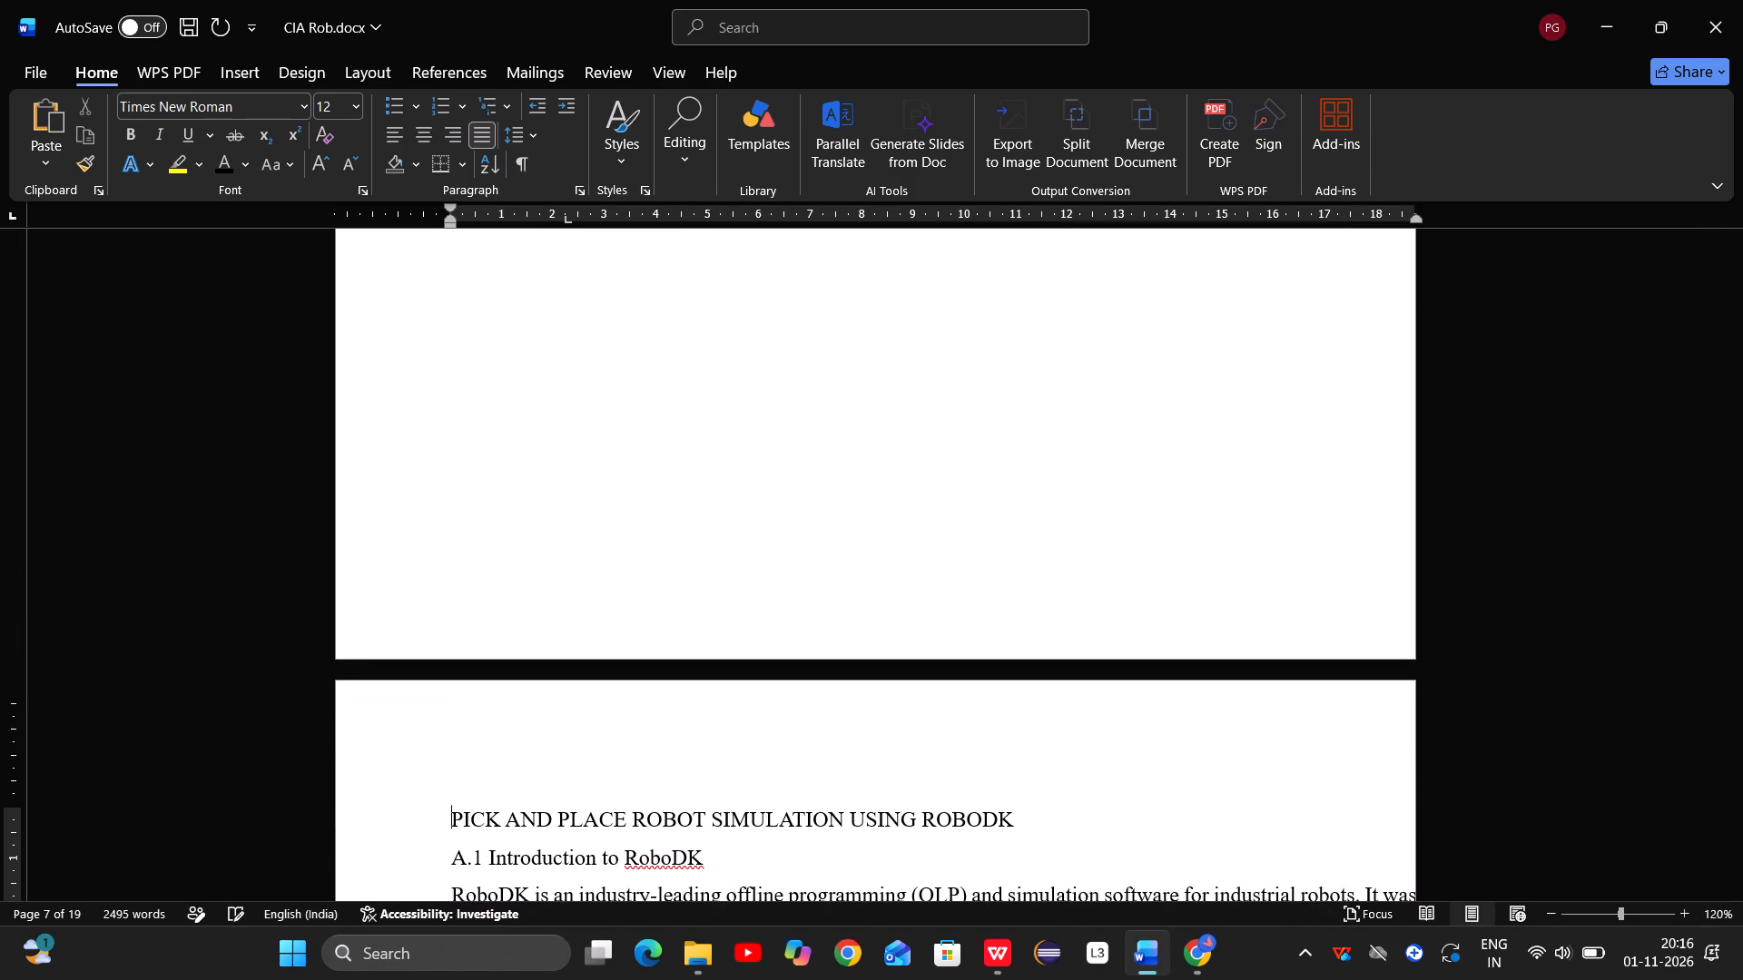
Insert seven blank lines before the "Robot Specifications" heading to move it to the top of the following page.
key(Return)
key(BackSpace)
scroll(448, 430, down, 1)
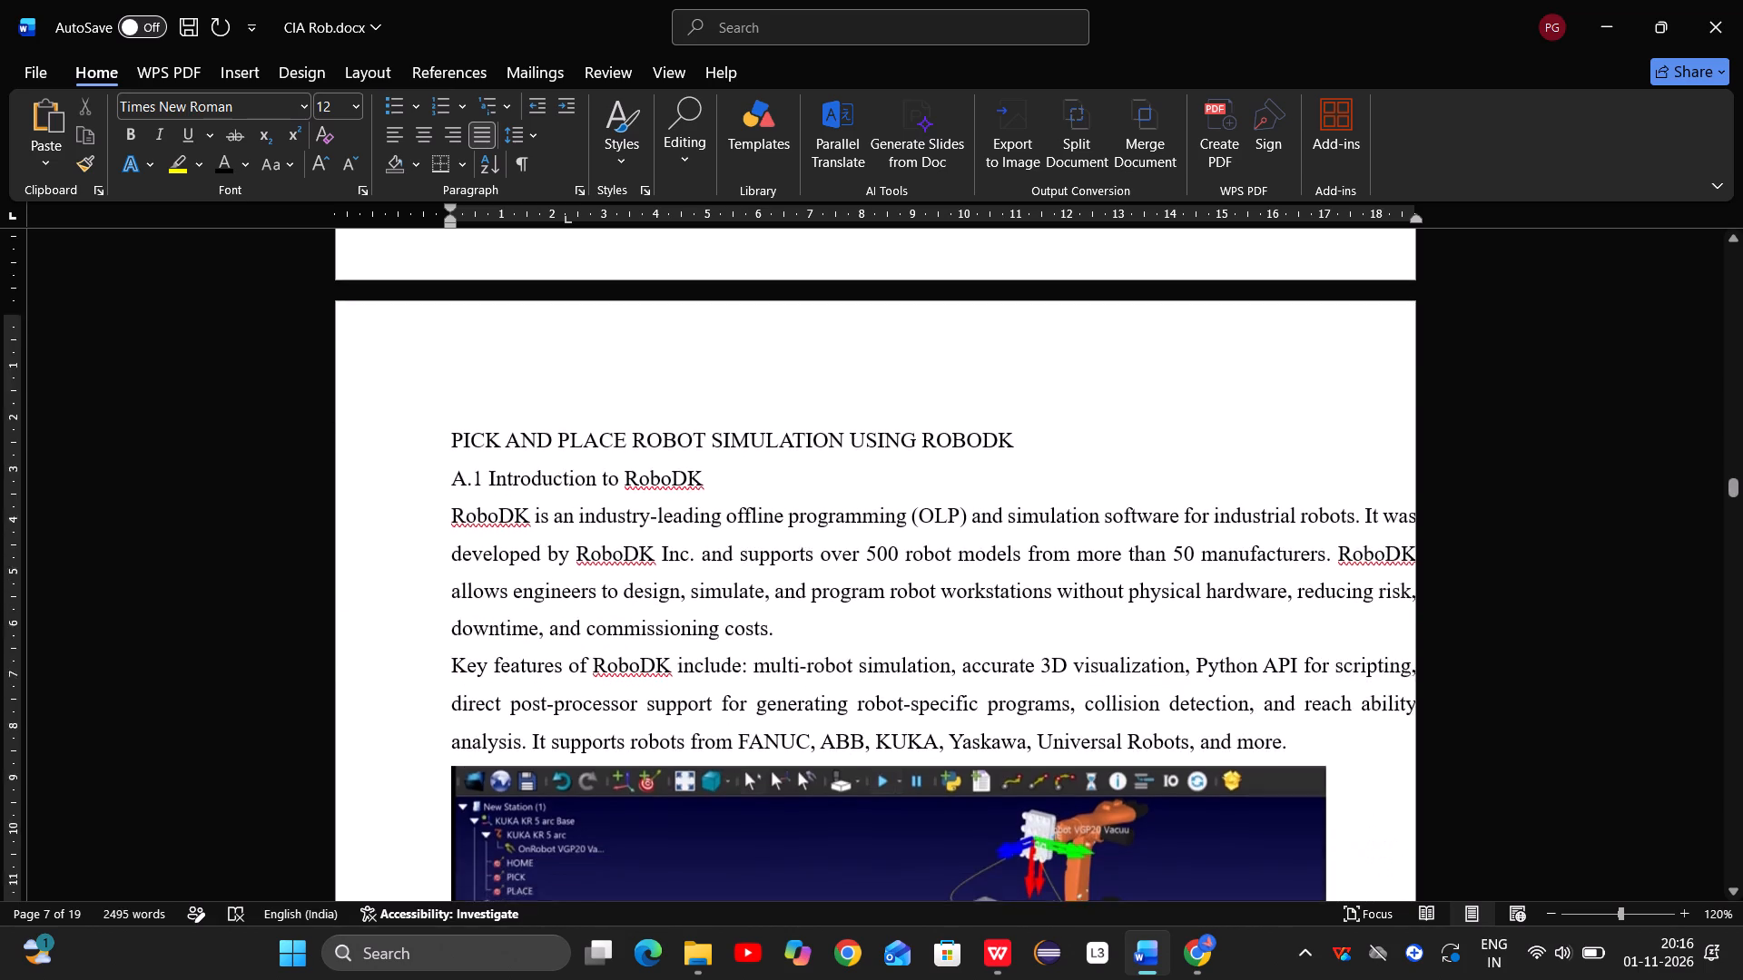
scroll(448, 430, down, 2)
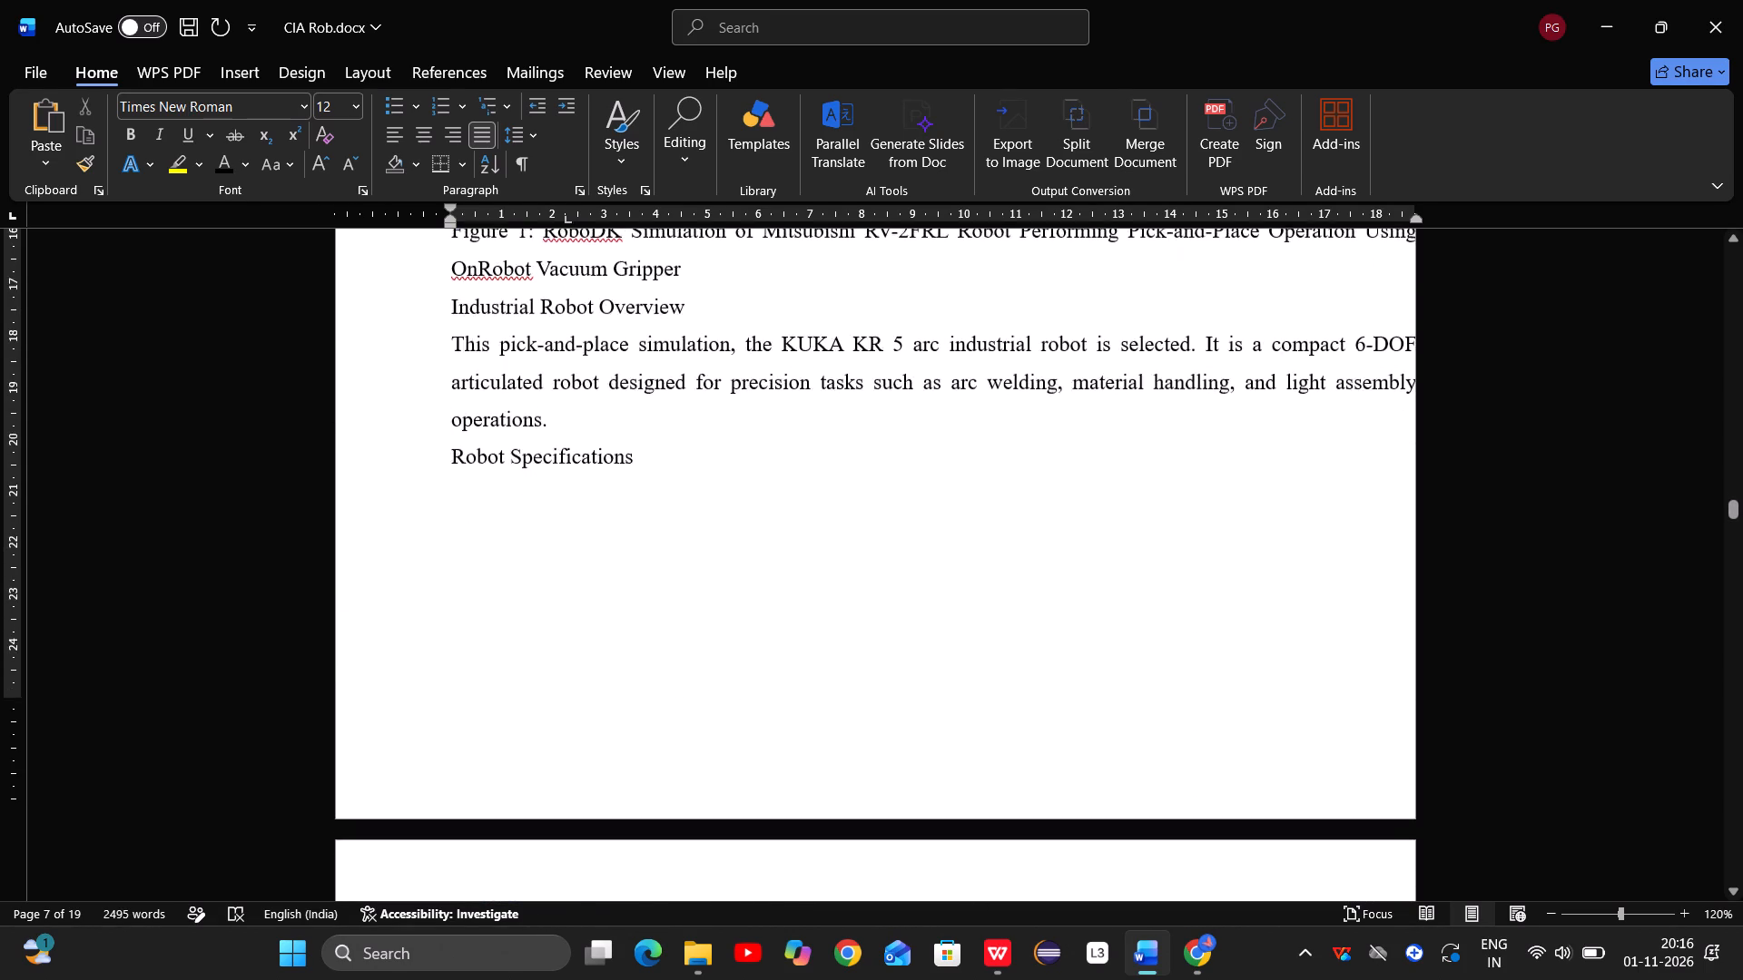
scroll(448, 430, down, 1)
scroll(448, 430, up, 1)
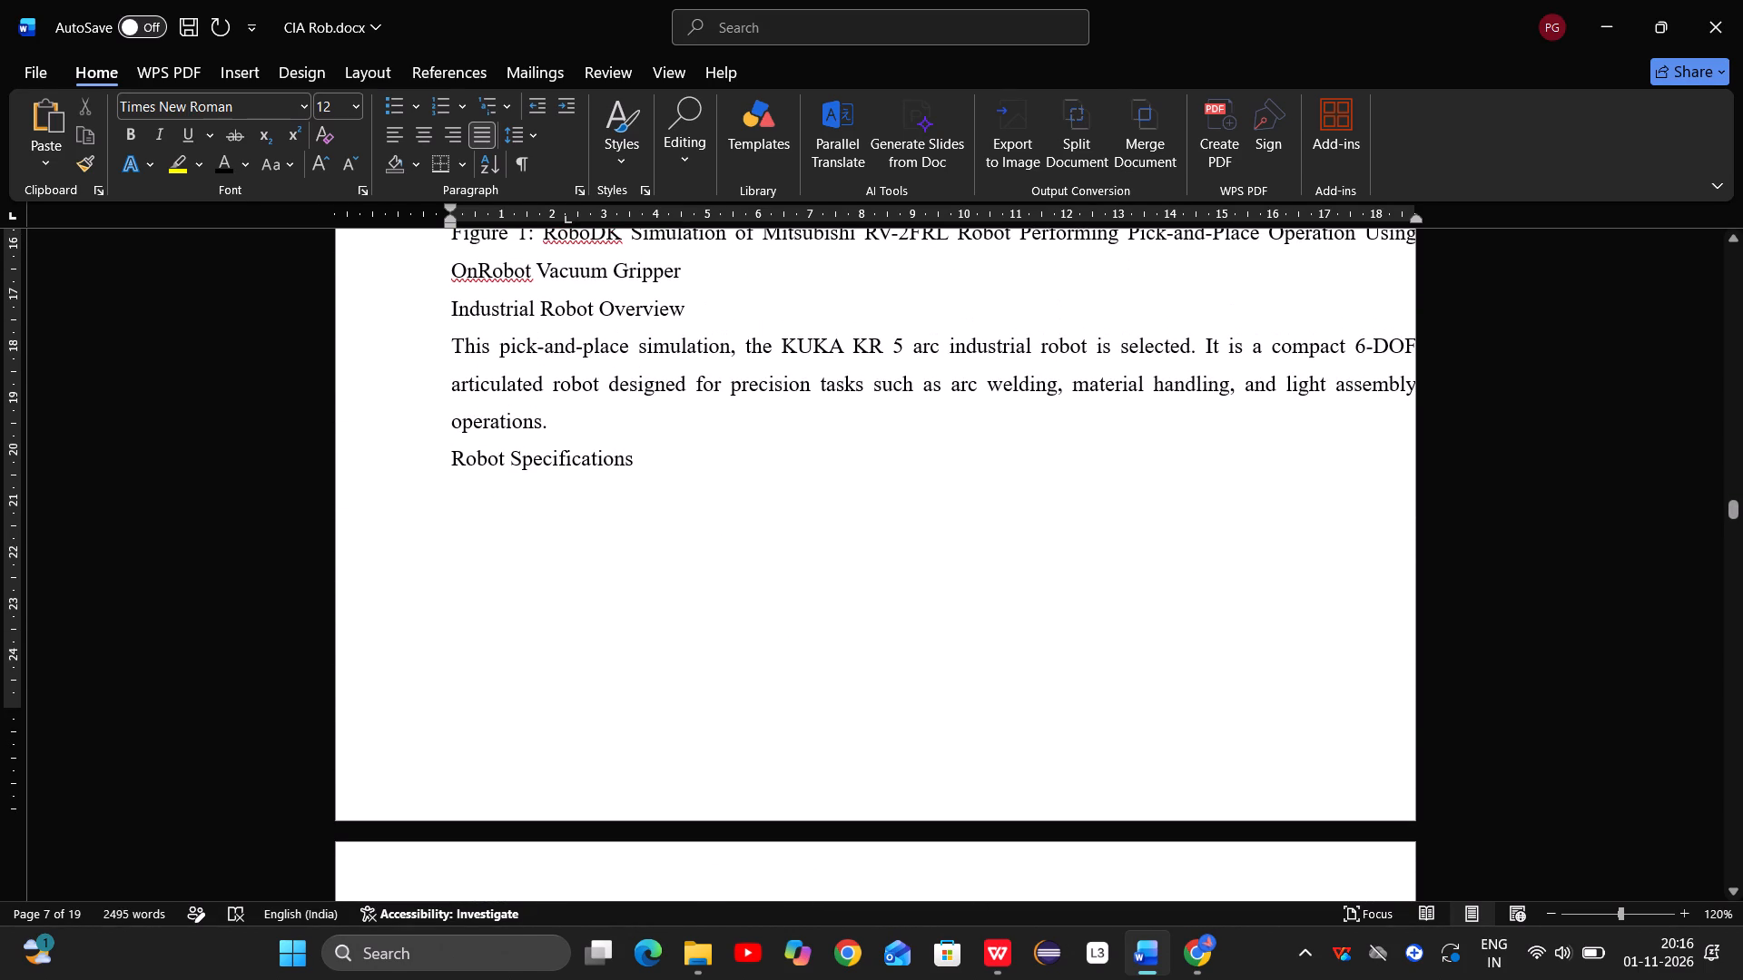
click(447, 473)
key(Return)
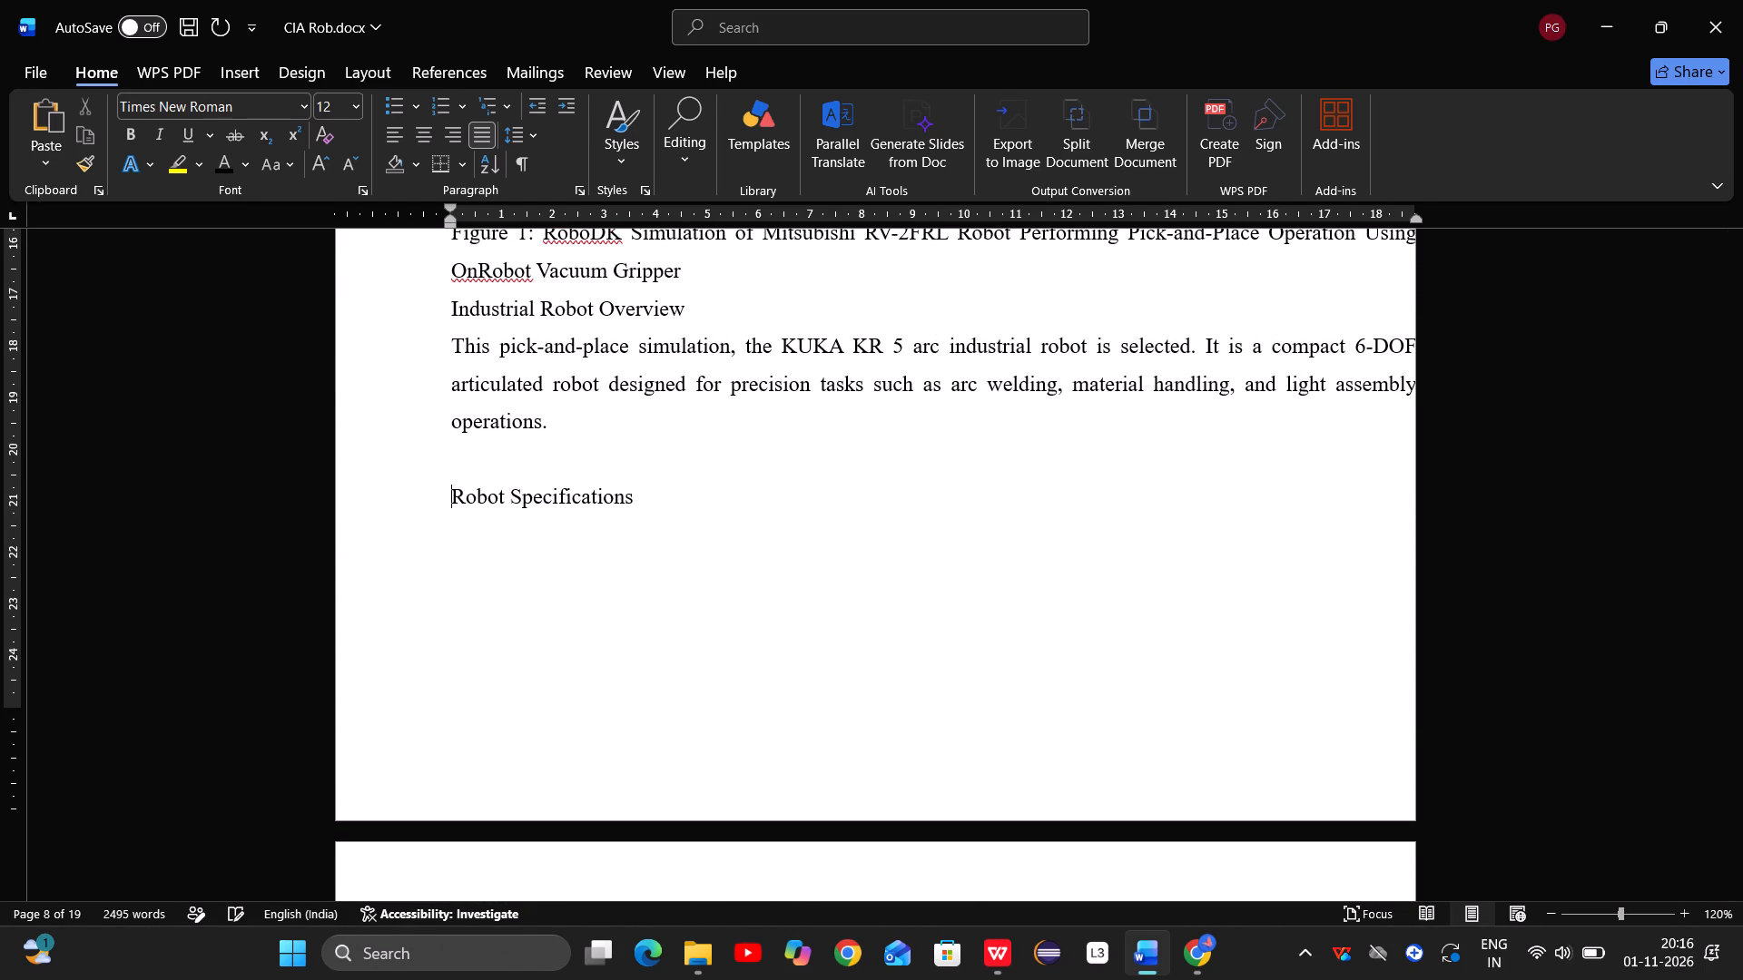
key(Return)
key(Return)
key(Return)
key(Return)
key(Return)
key(Return)
key(Return)
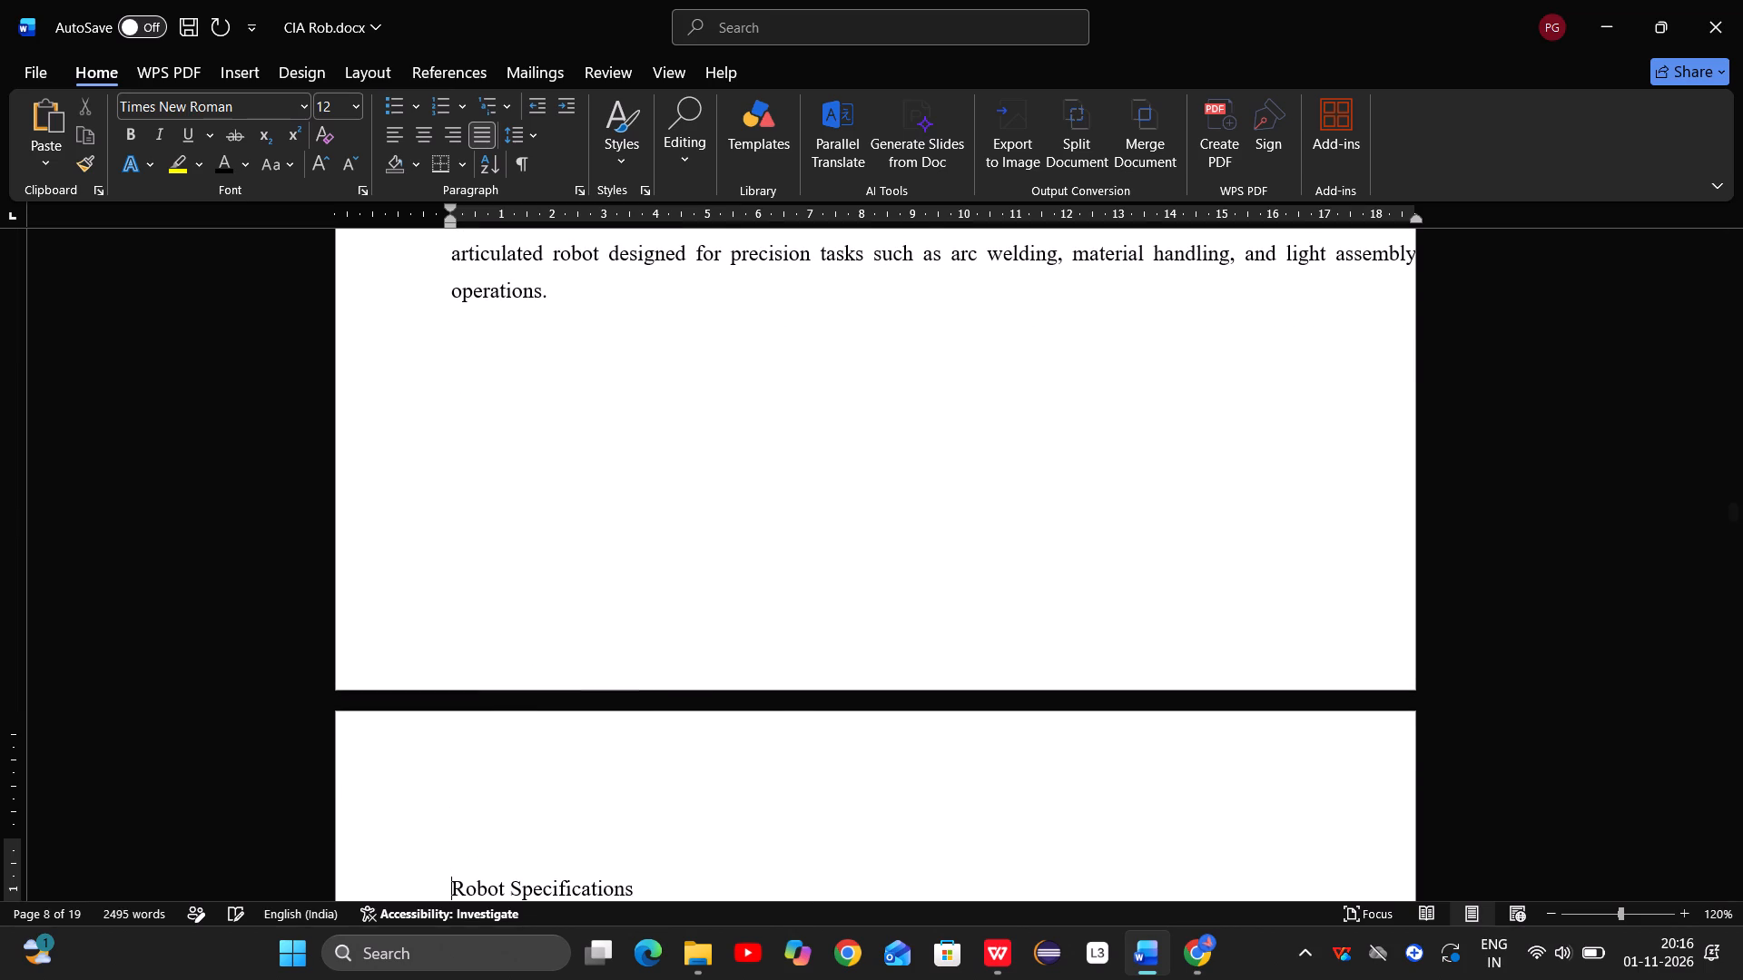
key(BackSpace)
Move the controller parameter table up so it sits directly beneath the "Controller Specifications" heading.
scroll(447, 473, down, 2)
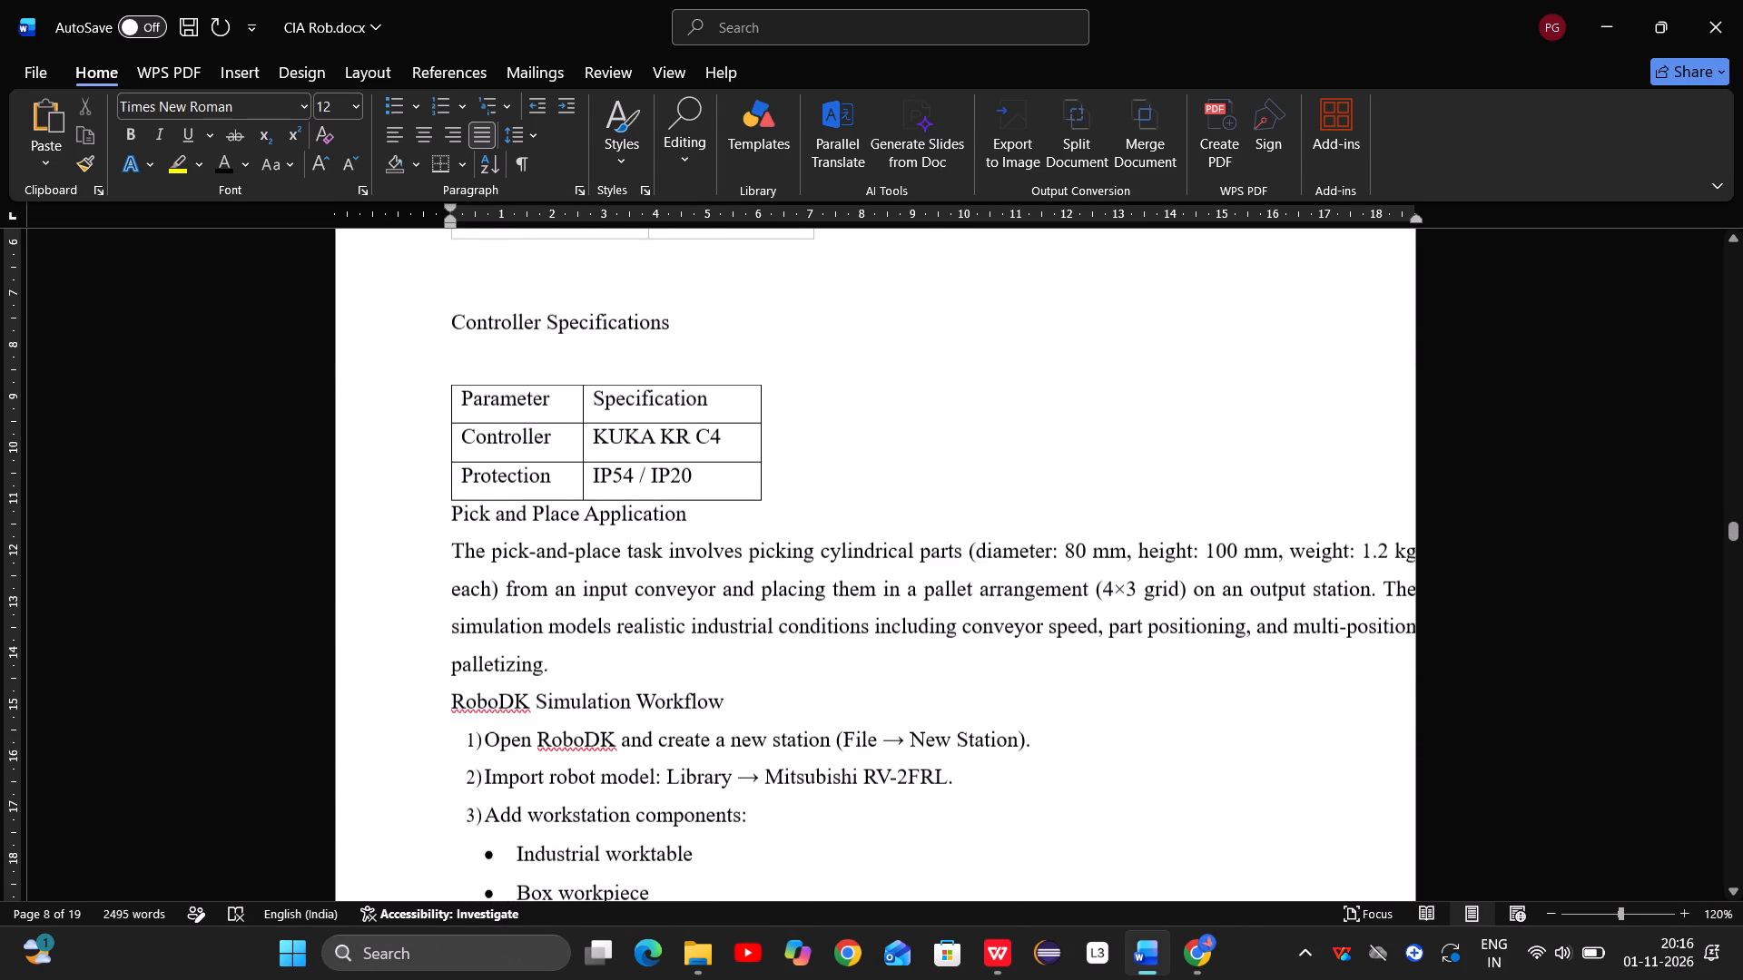
scroll(447, 473, down, 1)
scroll(447, 473, up, 1)
scroll(394, 384, up, 1)
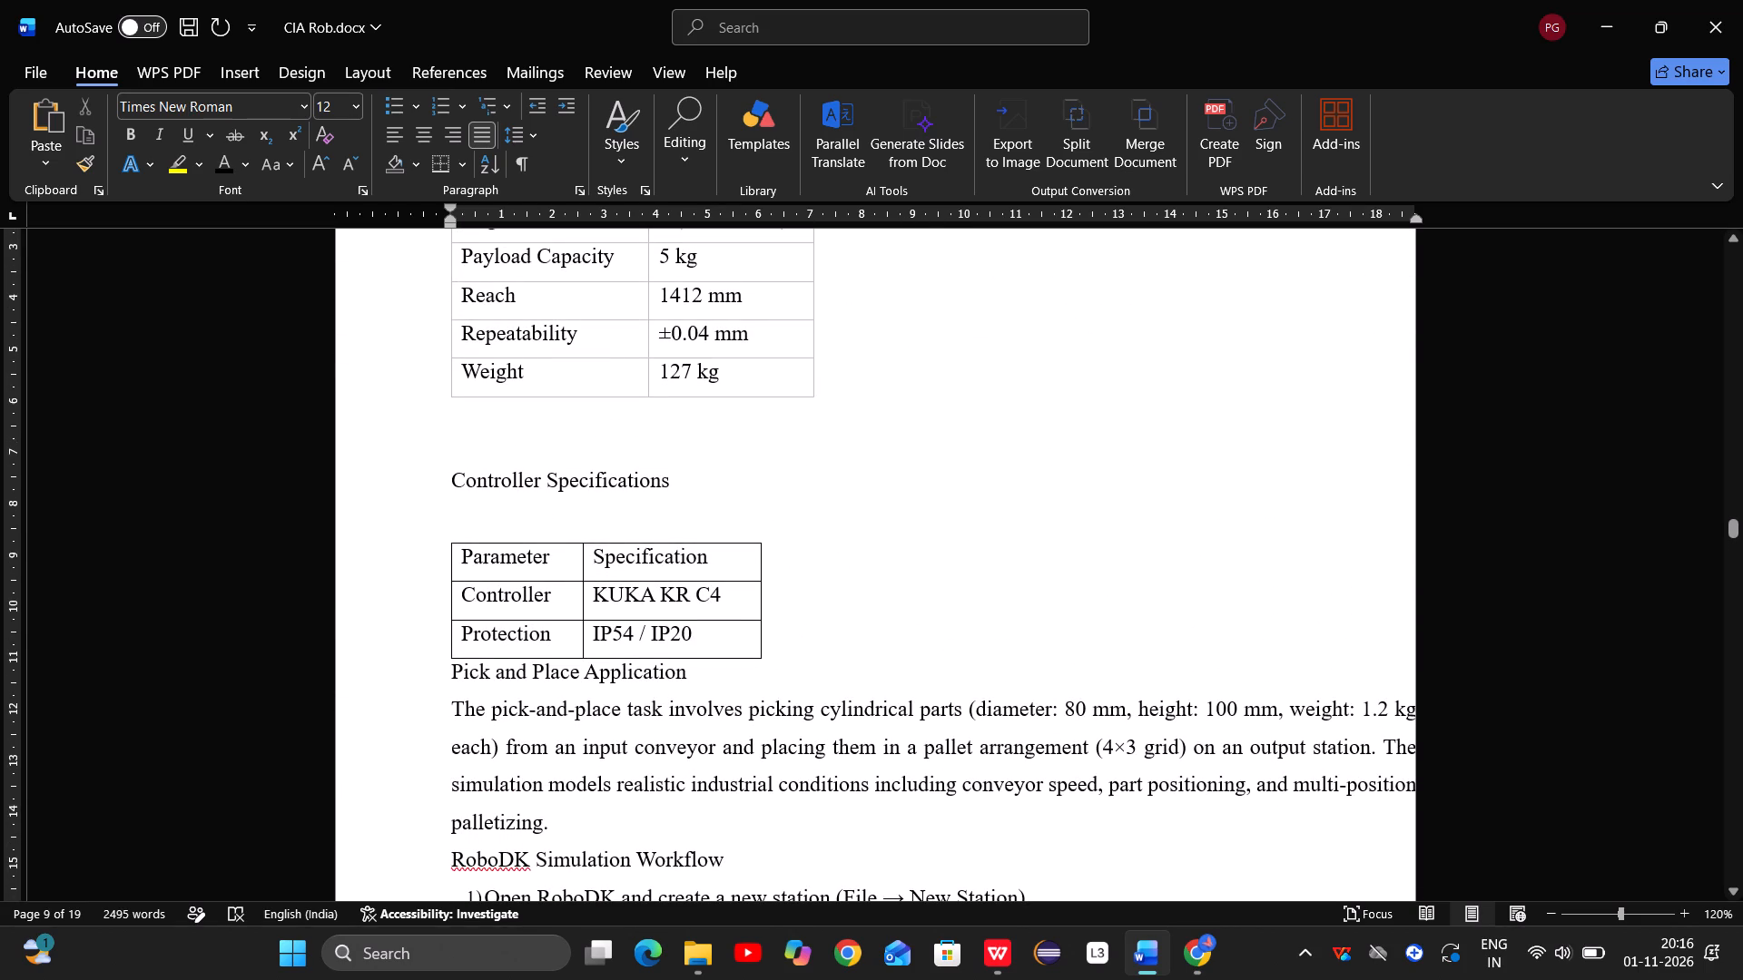
drag(446, 536, 460, 507)
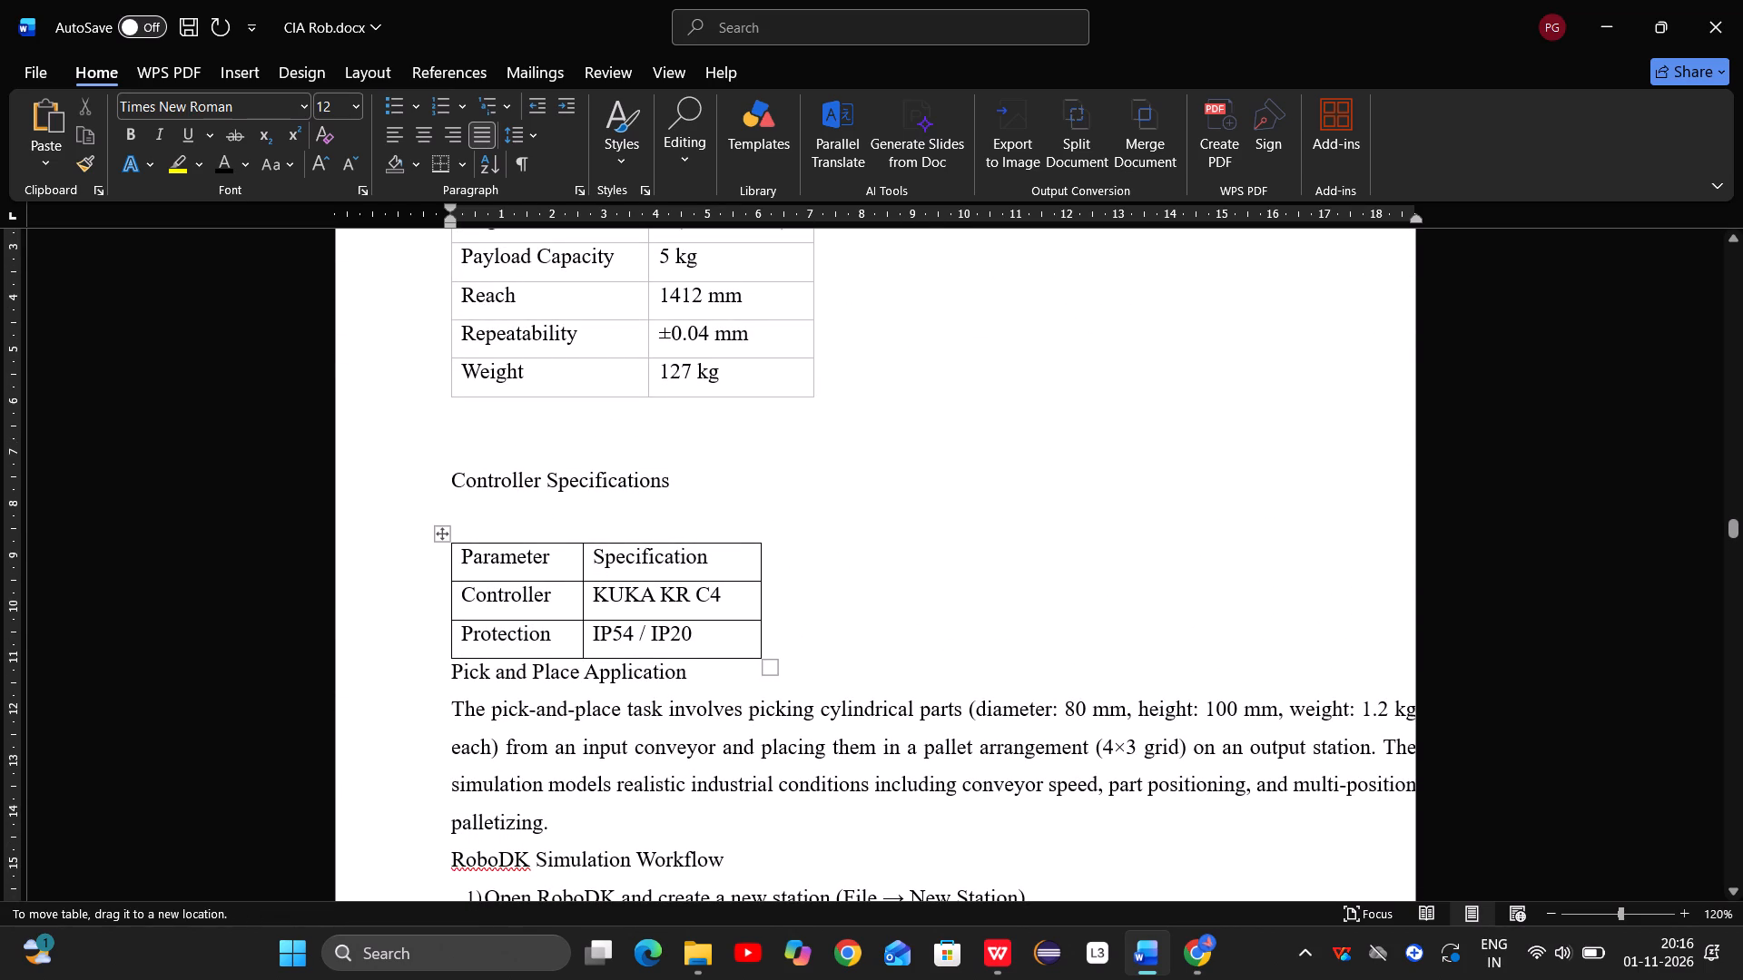
drag(460, 507, 453, 489)
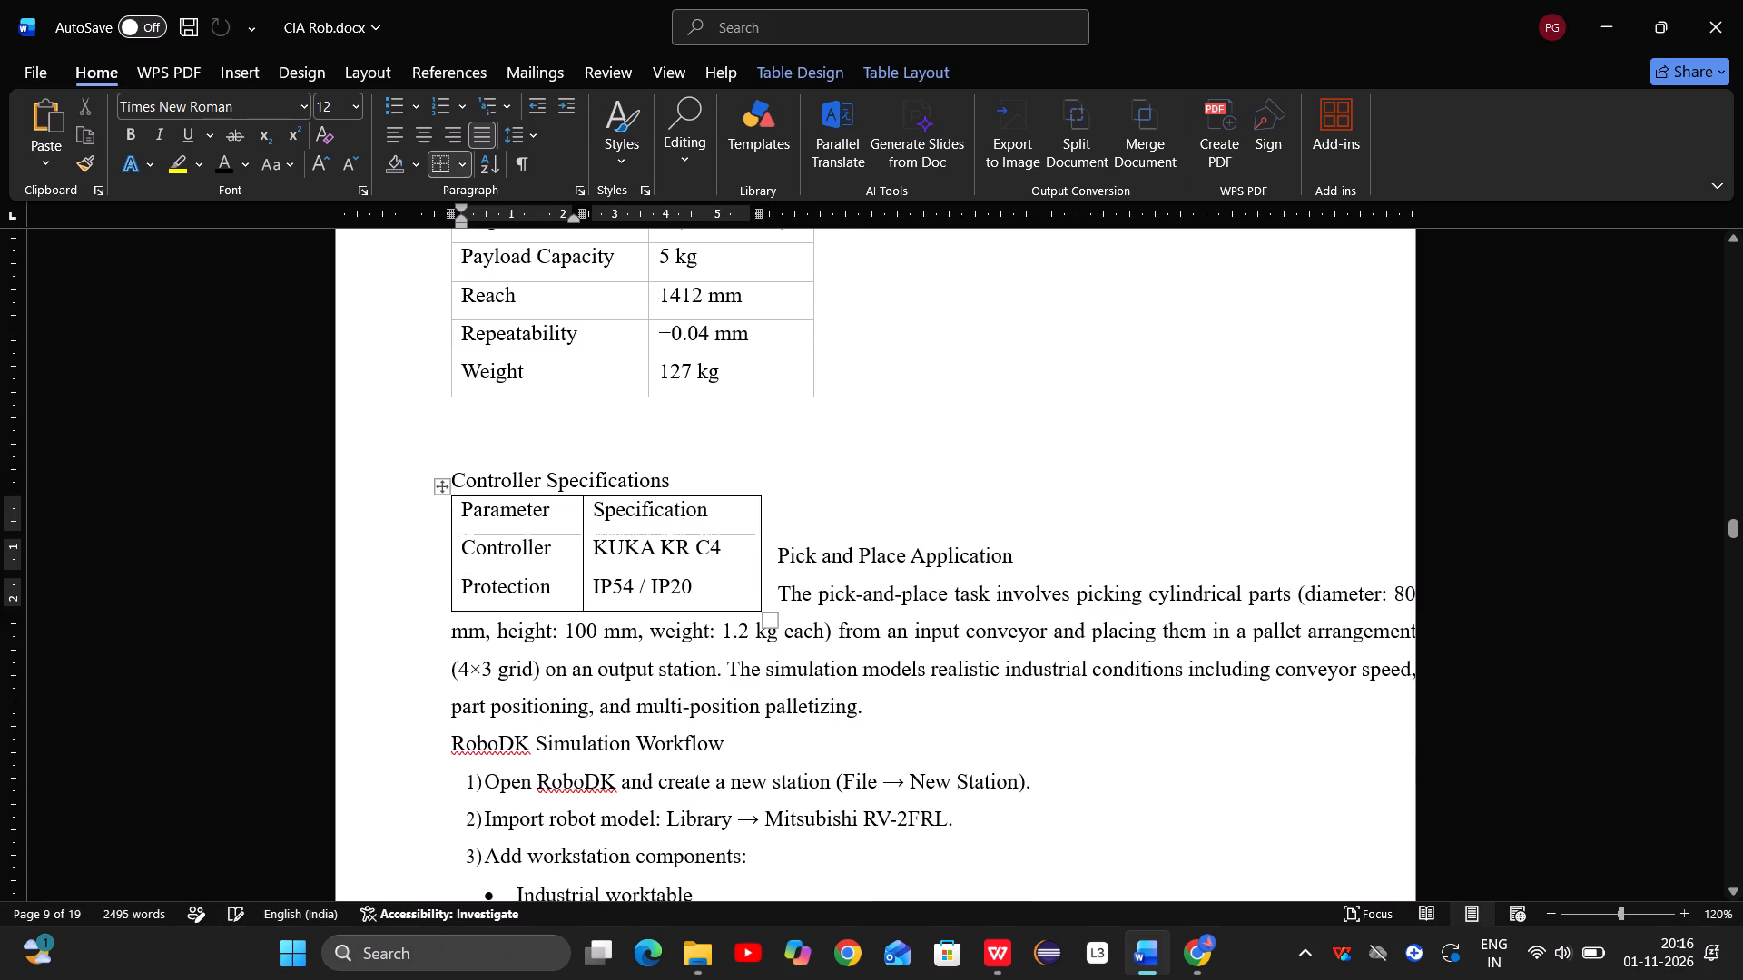
Add three line breaks before "Pick and Place Application" to place the heading below the controller table with a gap.
click(781, 563)
key(Return)
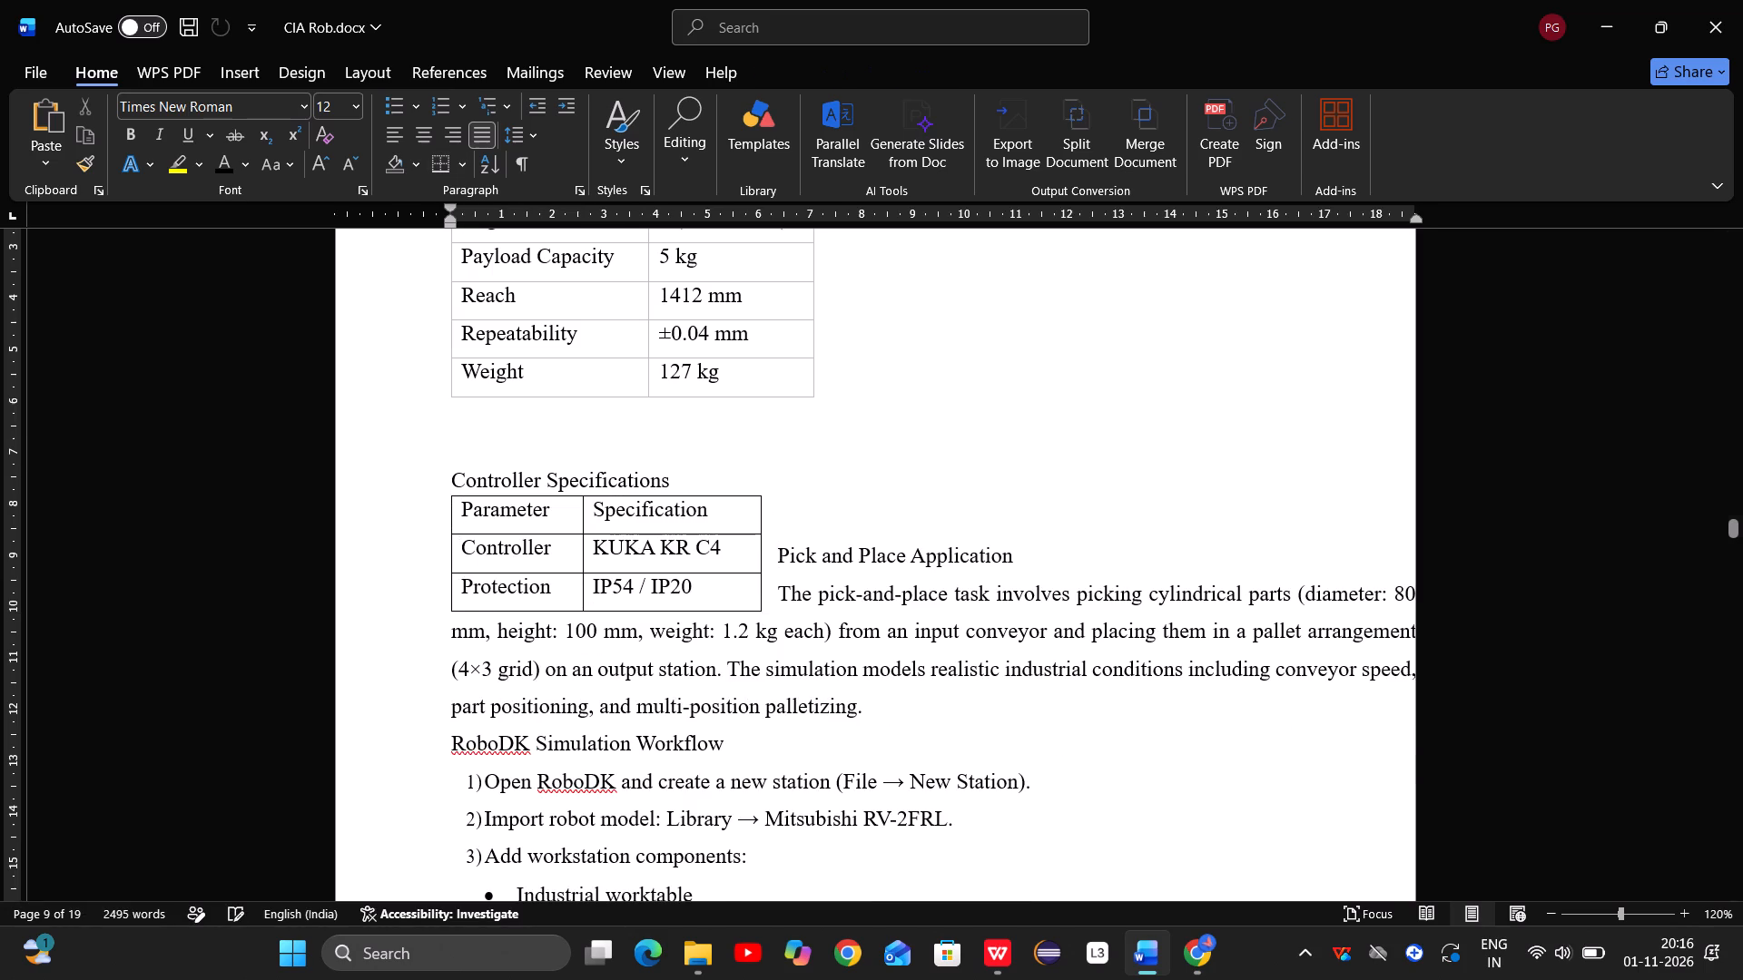
key(Return)
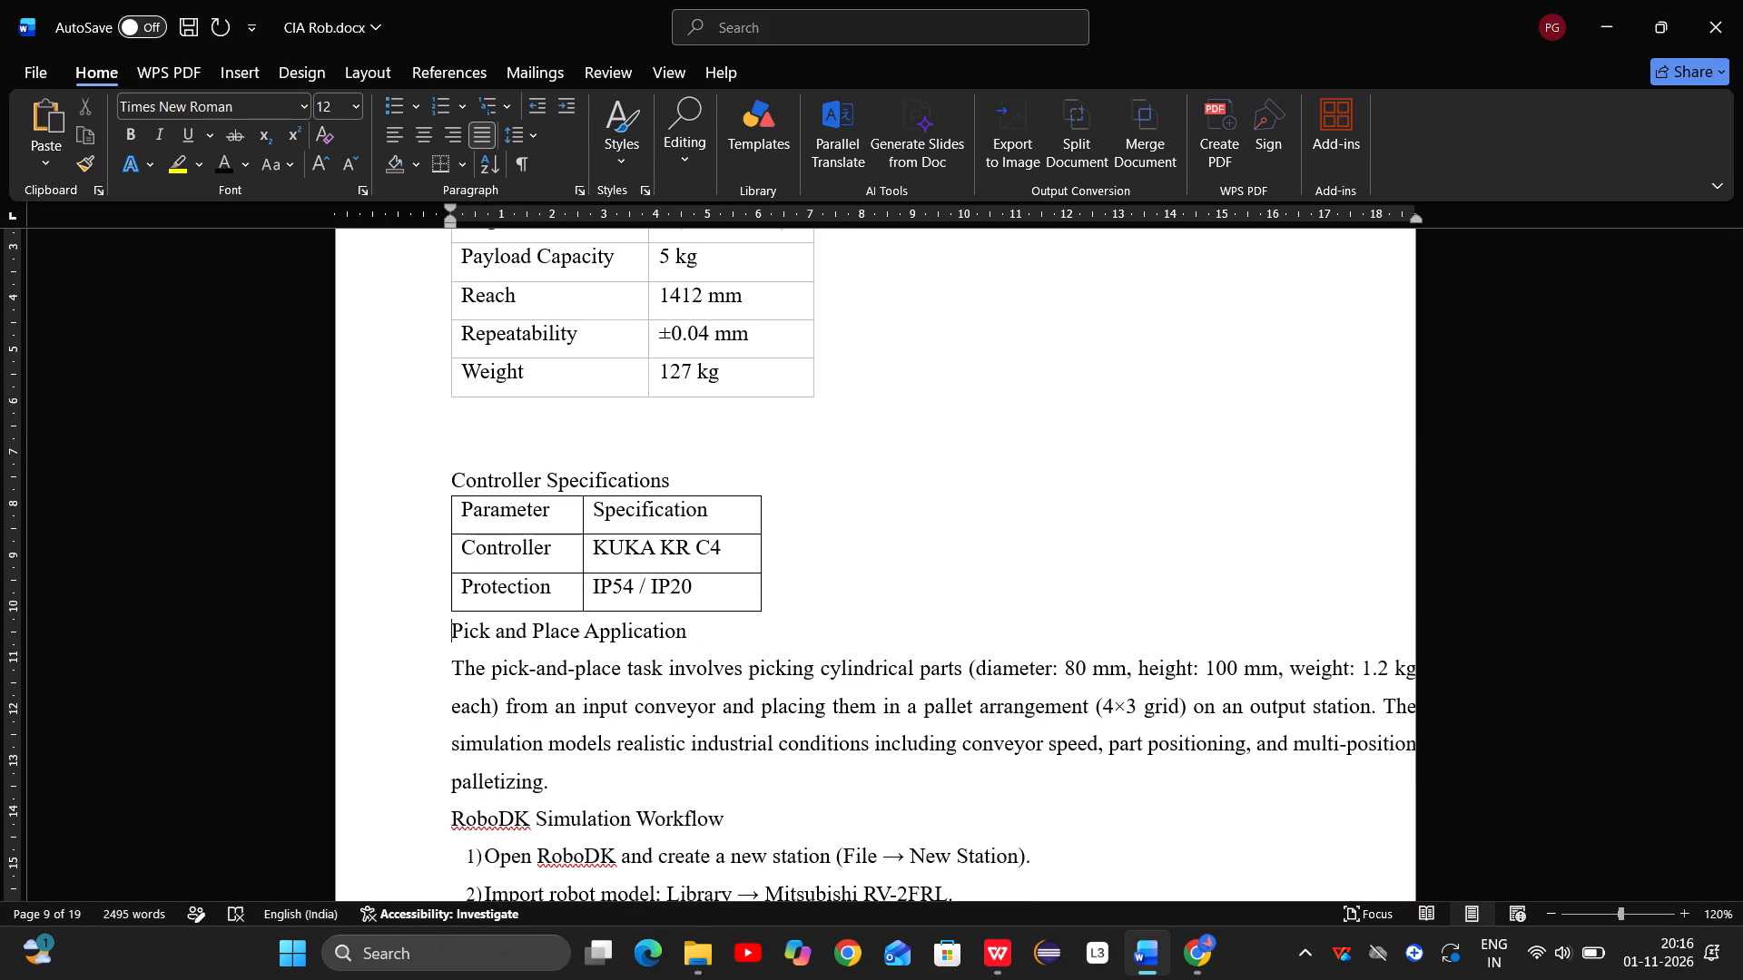
key(Return)
Examine the layout of the RoboDK workflow, robot targets and Coordinate Systems pages.
scroll(781, 563, down, 1)
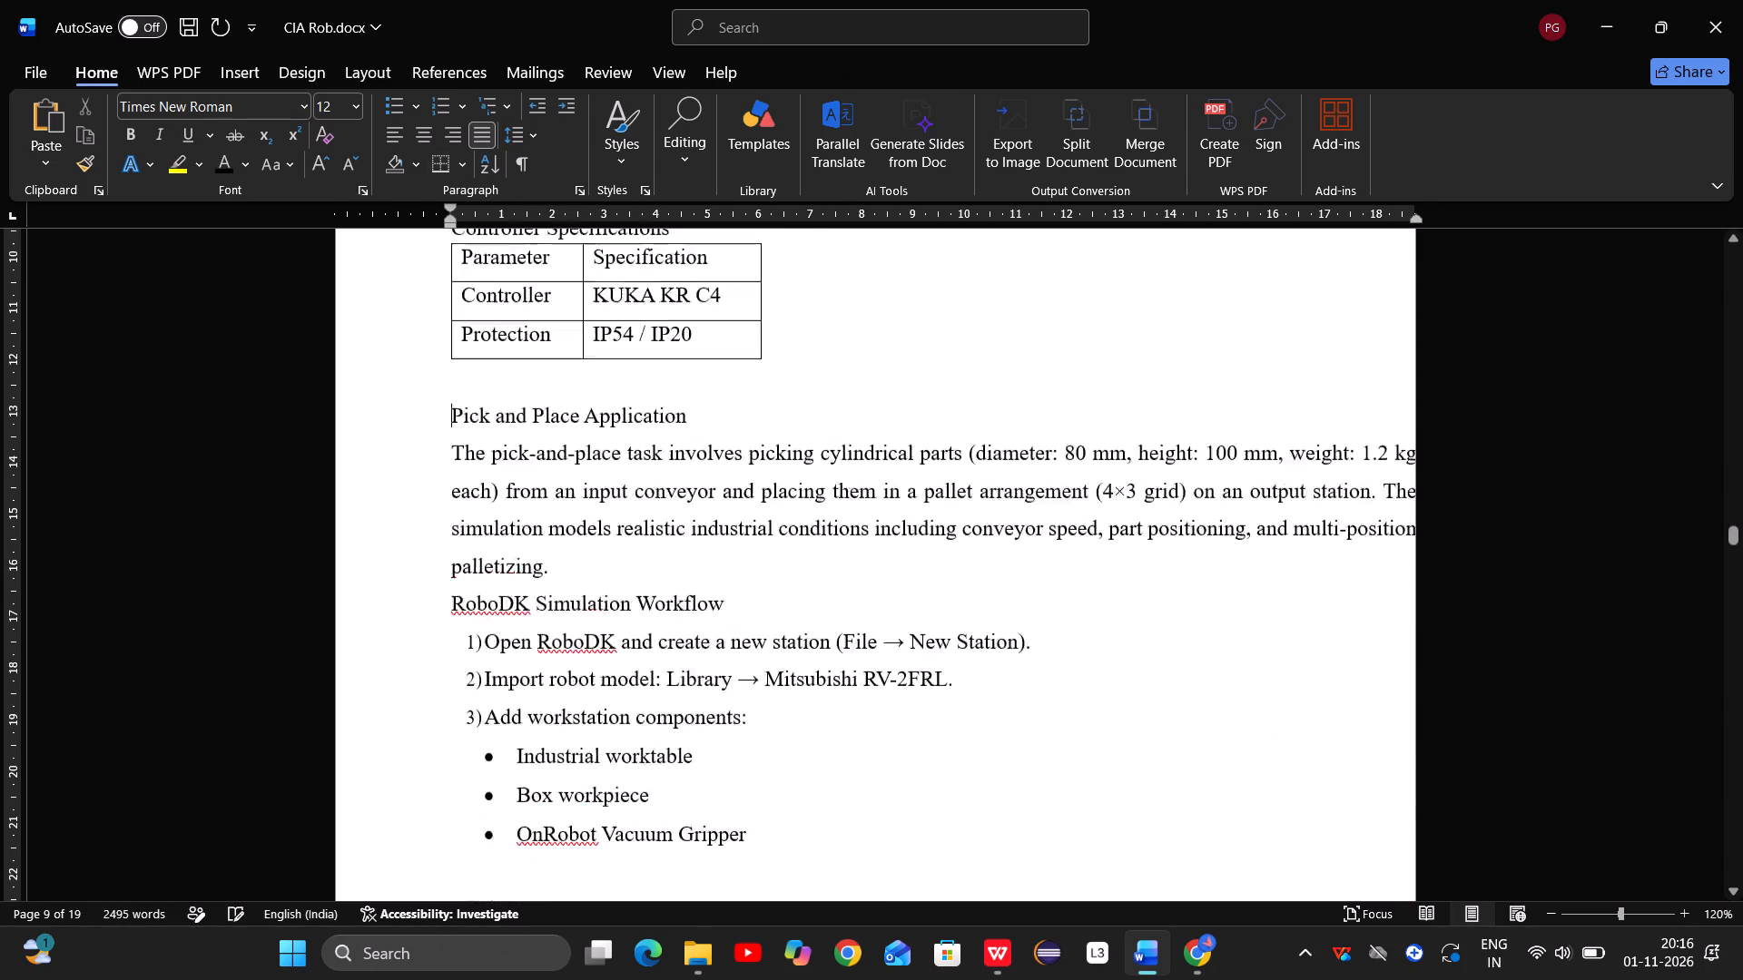
scroll(781, 563, down, 1)
scroll(940, 645, down, 1)
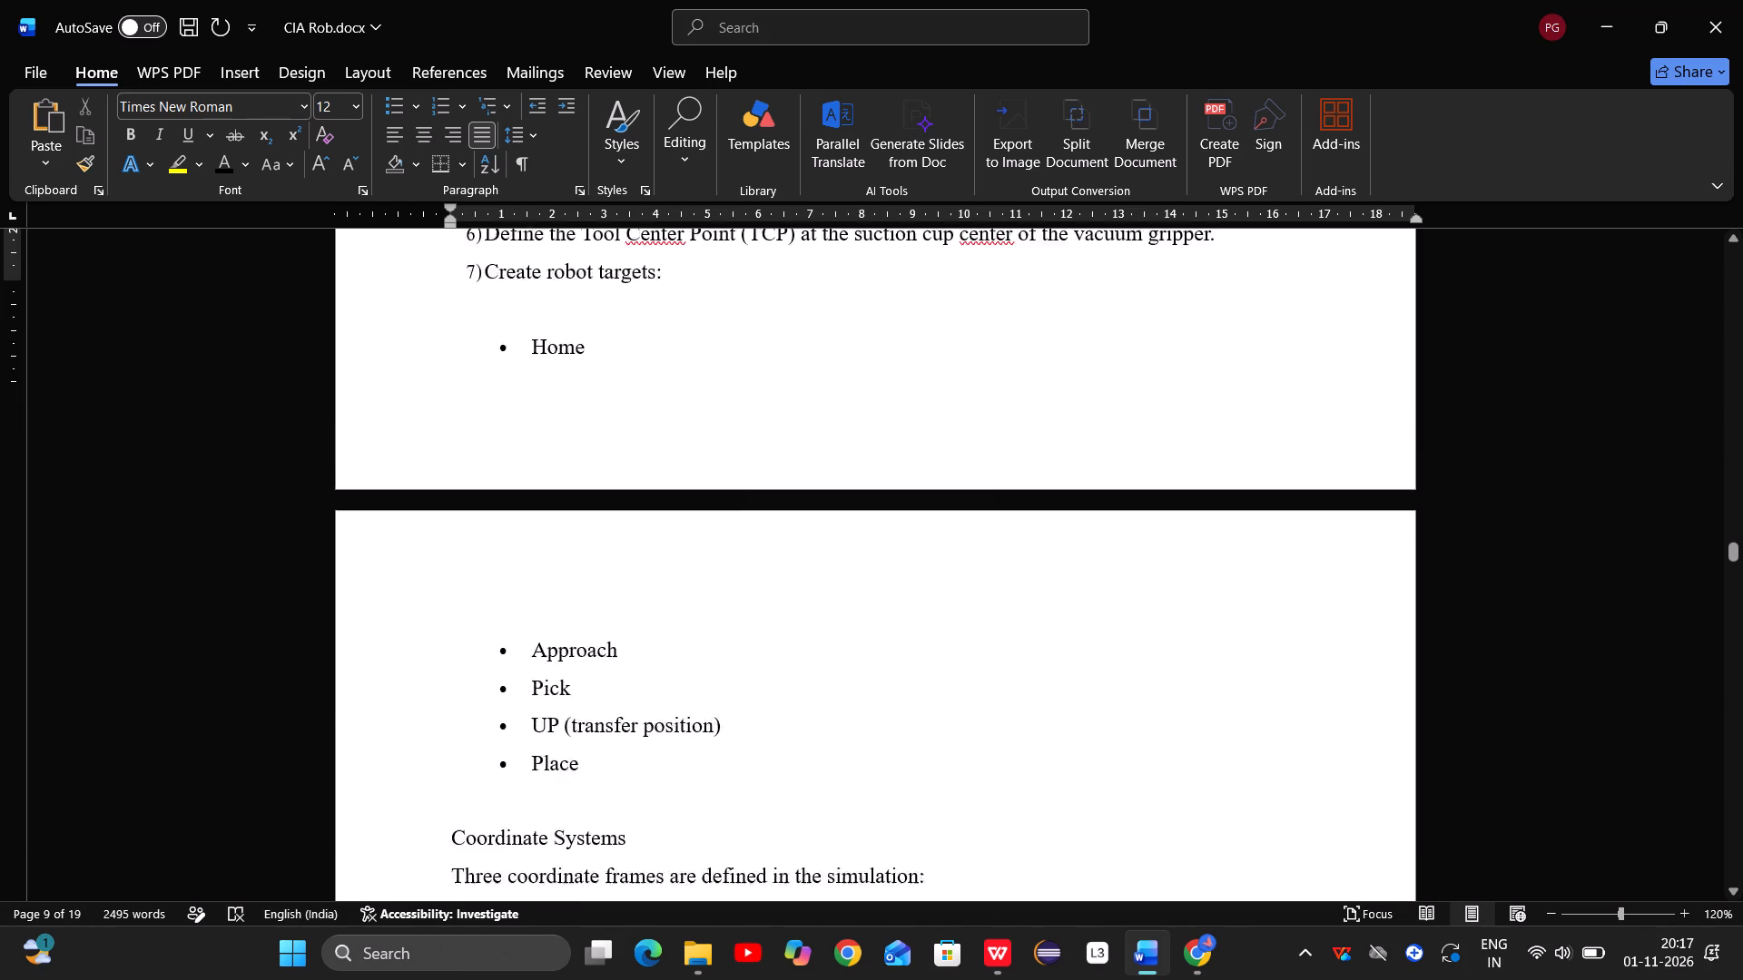
scroll(940, 645, down, 2)
scroll(940, 645, up, 2)
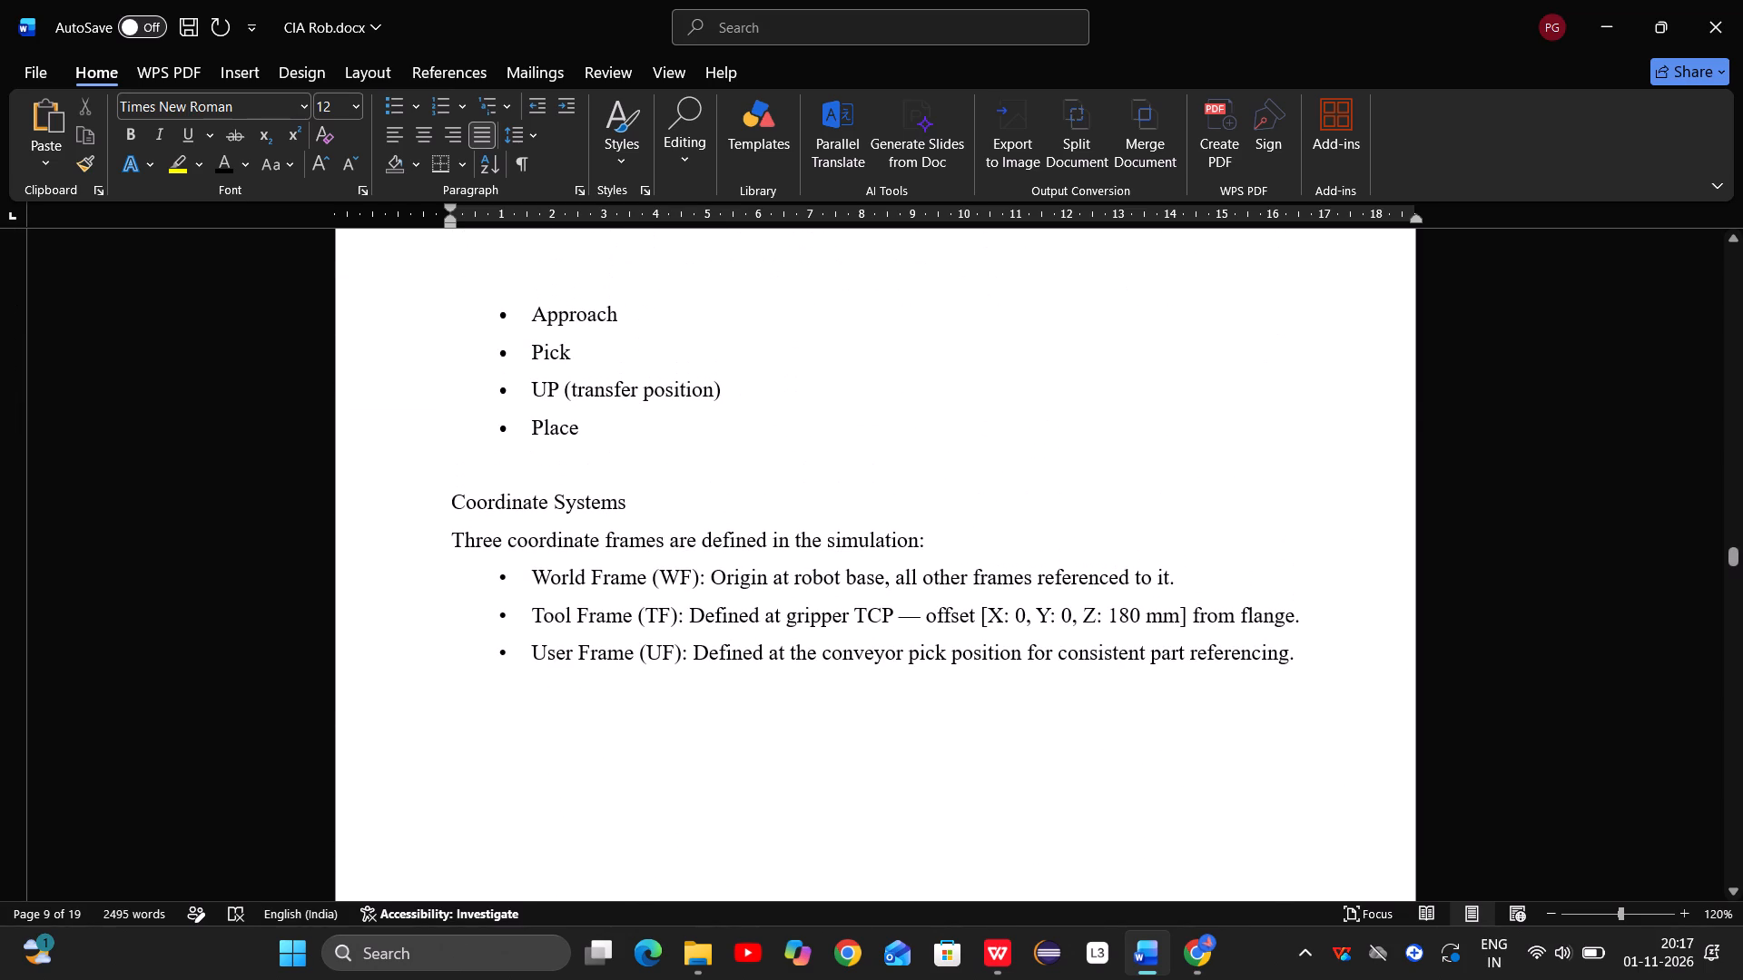
scroll(940, 645, up, 3)
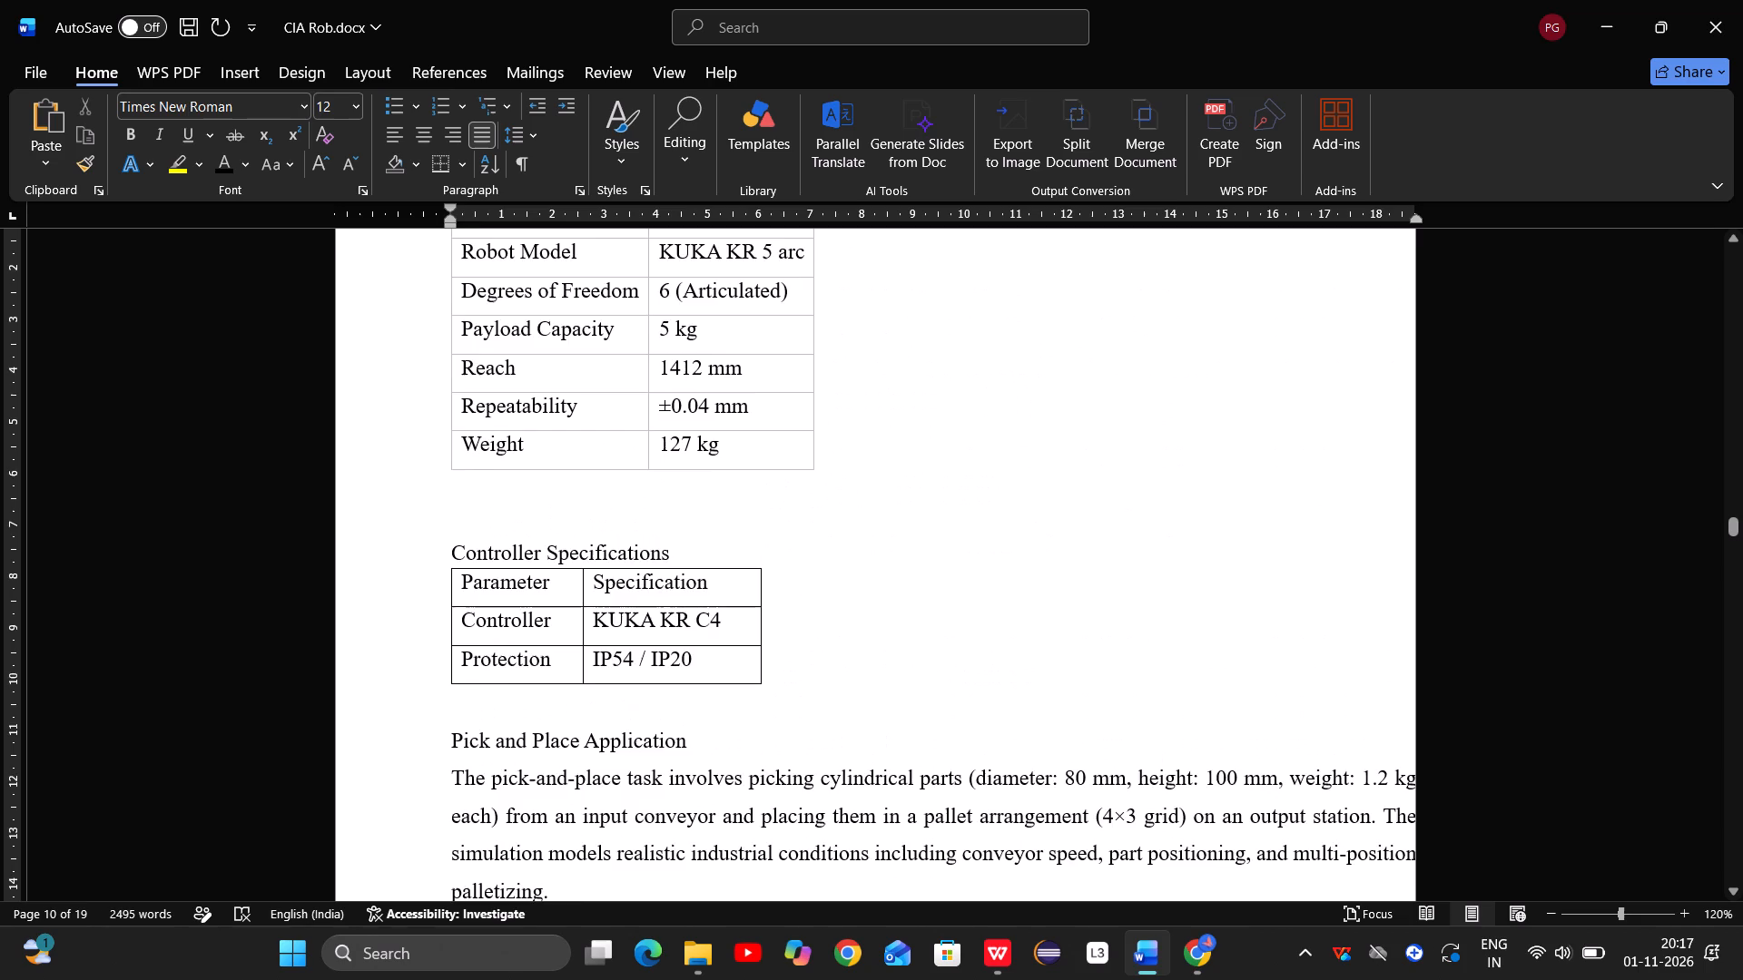
Examine the INDEX entries and page numbers against the list of figures, abstract and RoboDK section.
scroll(940, 645, up, 5)
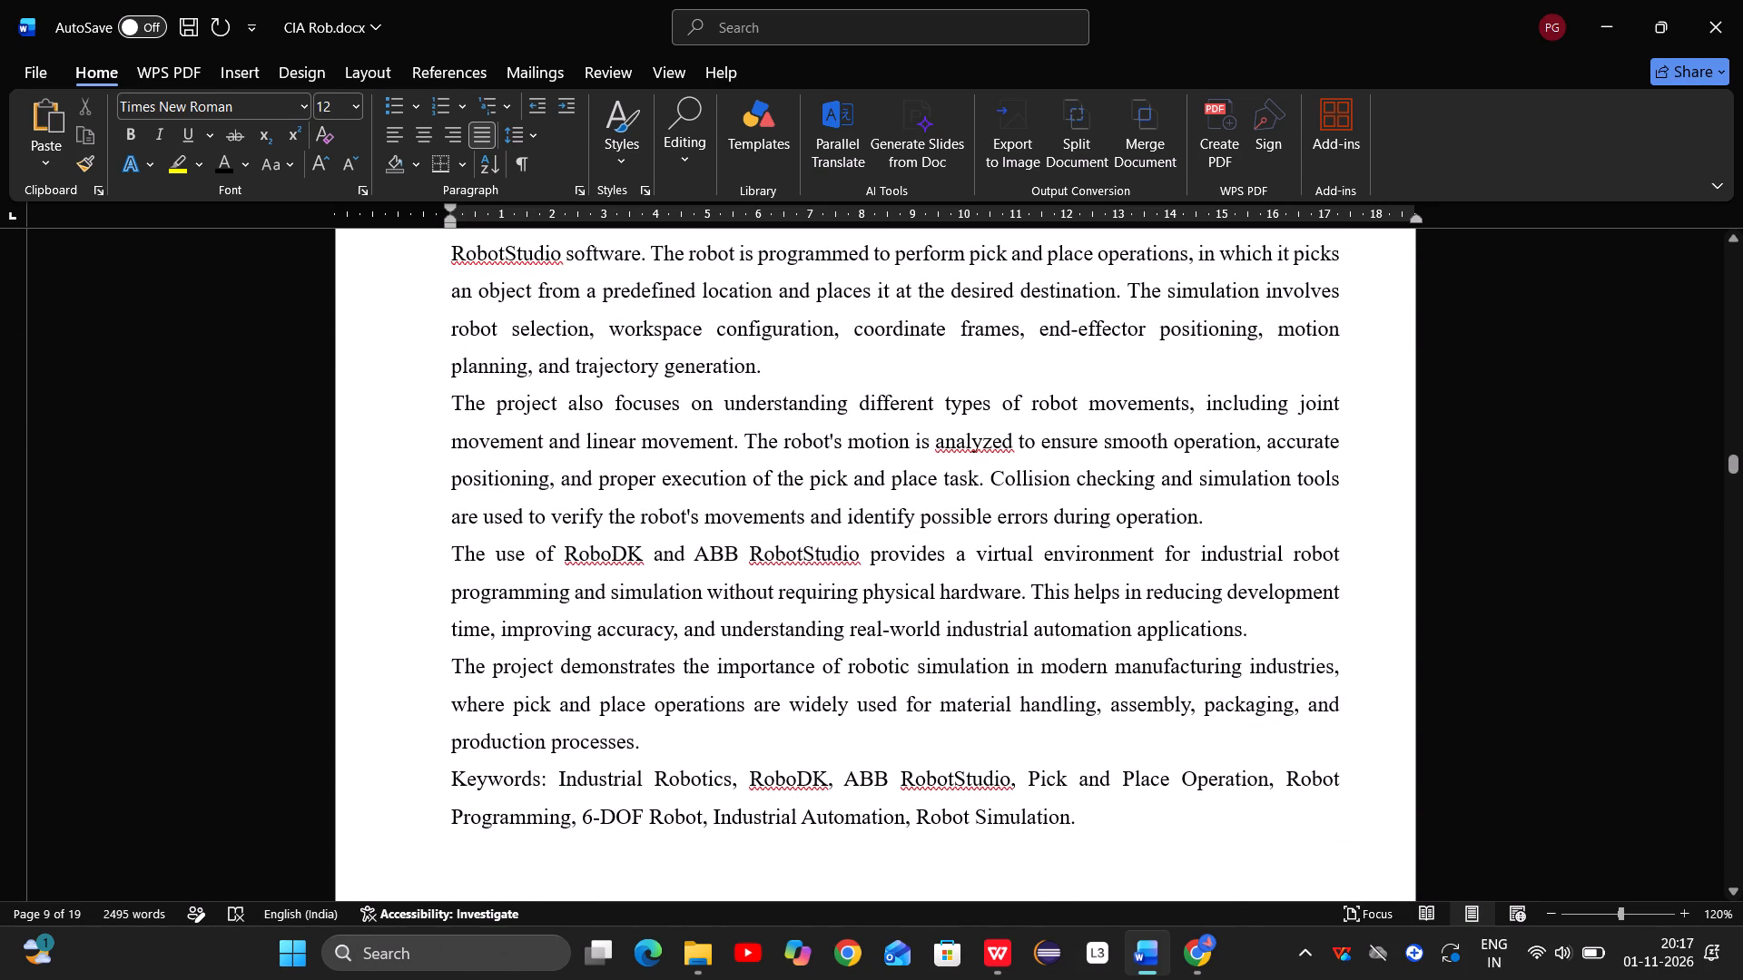
ctrl+scroll(940, 645, down, 2)
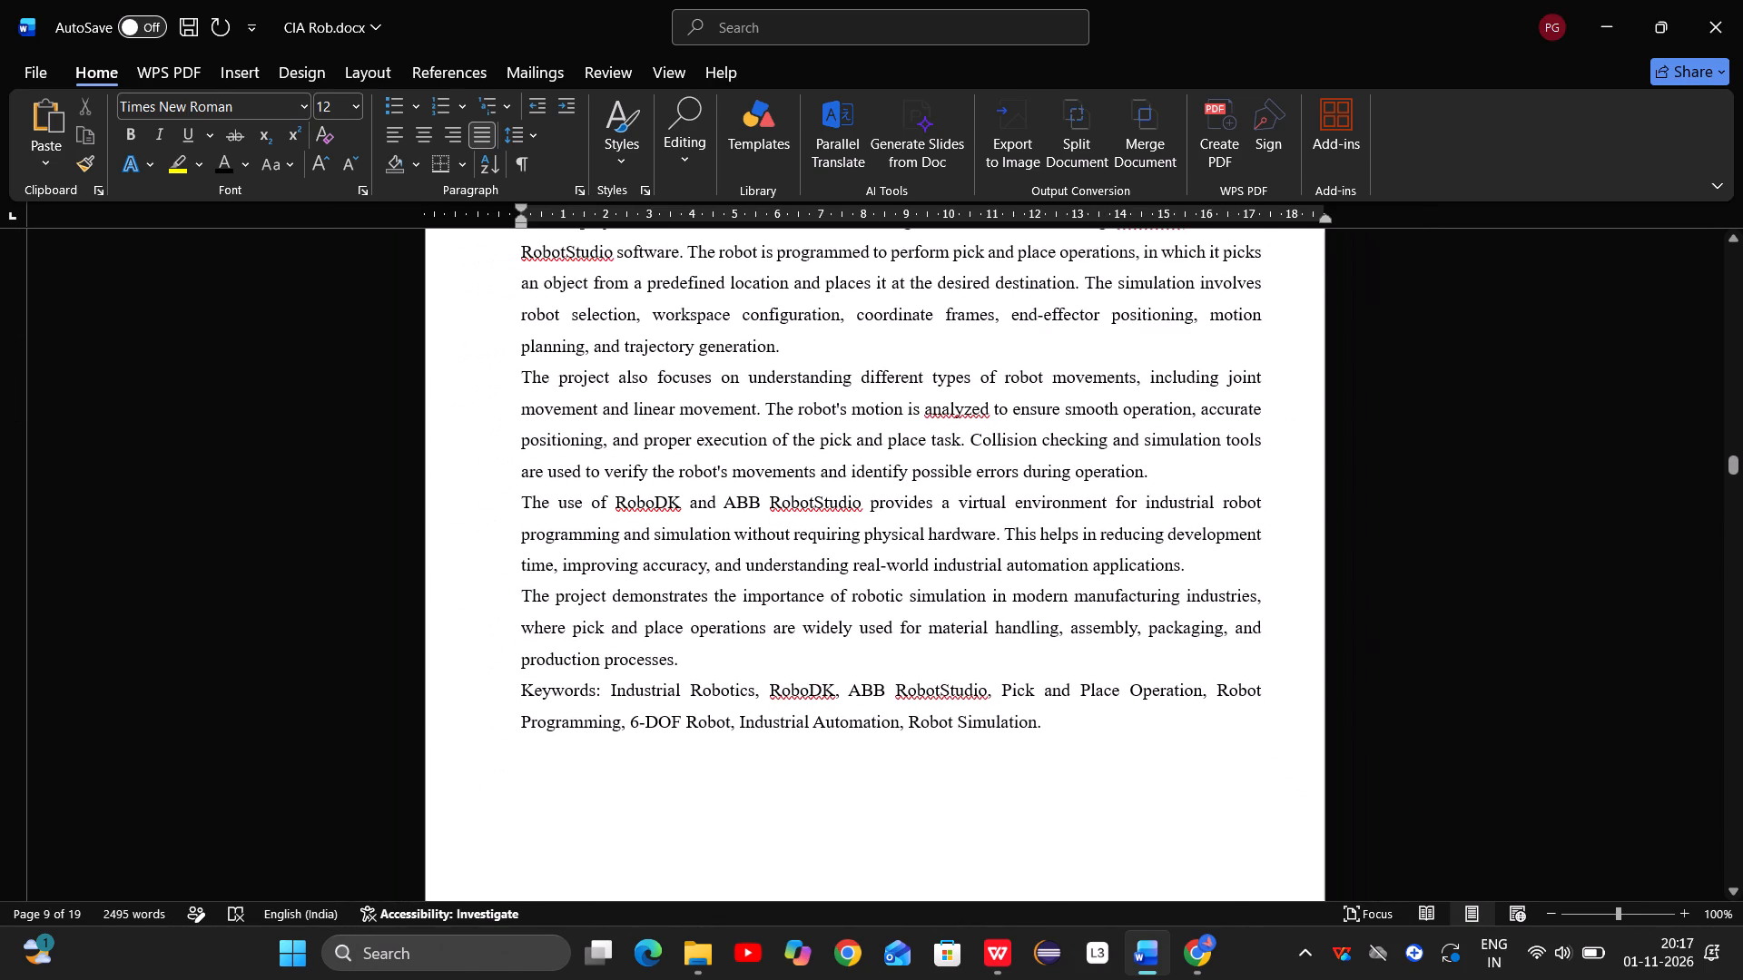
scroll(940, 645, up, 3)
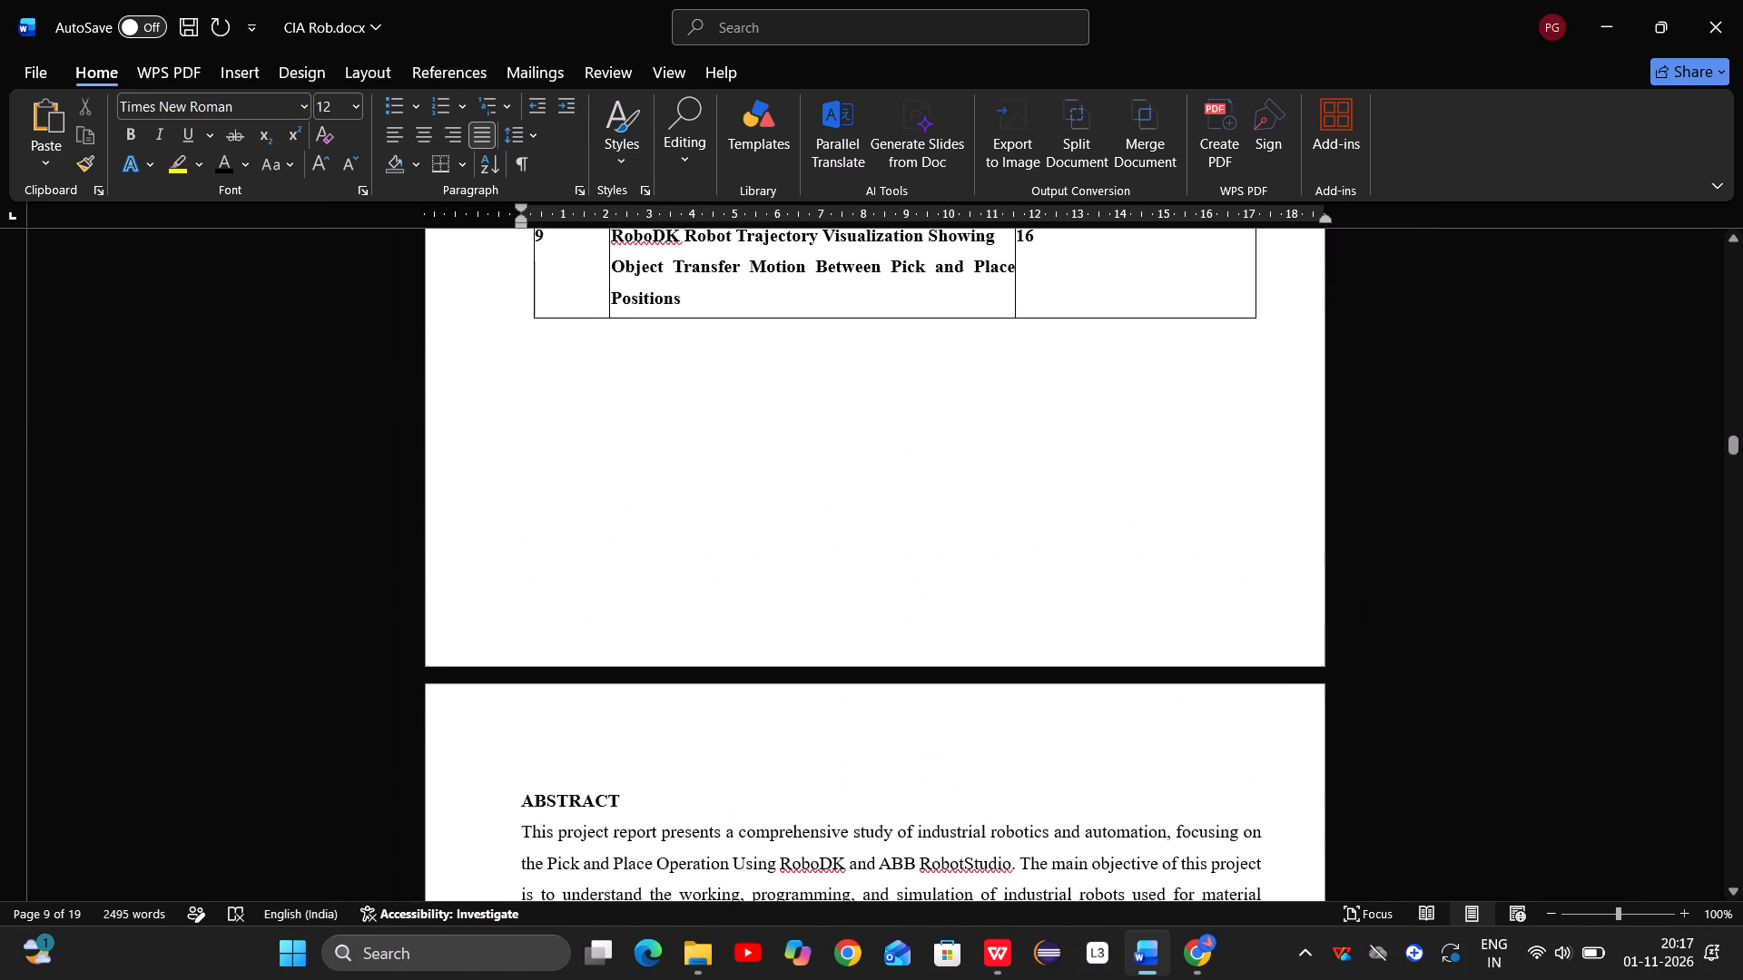
scroll(940, 645, up, 3)
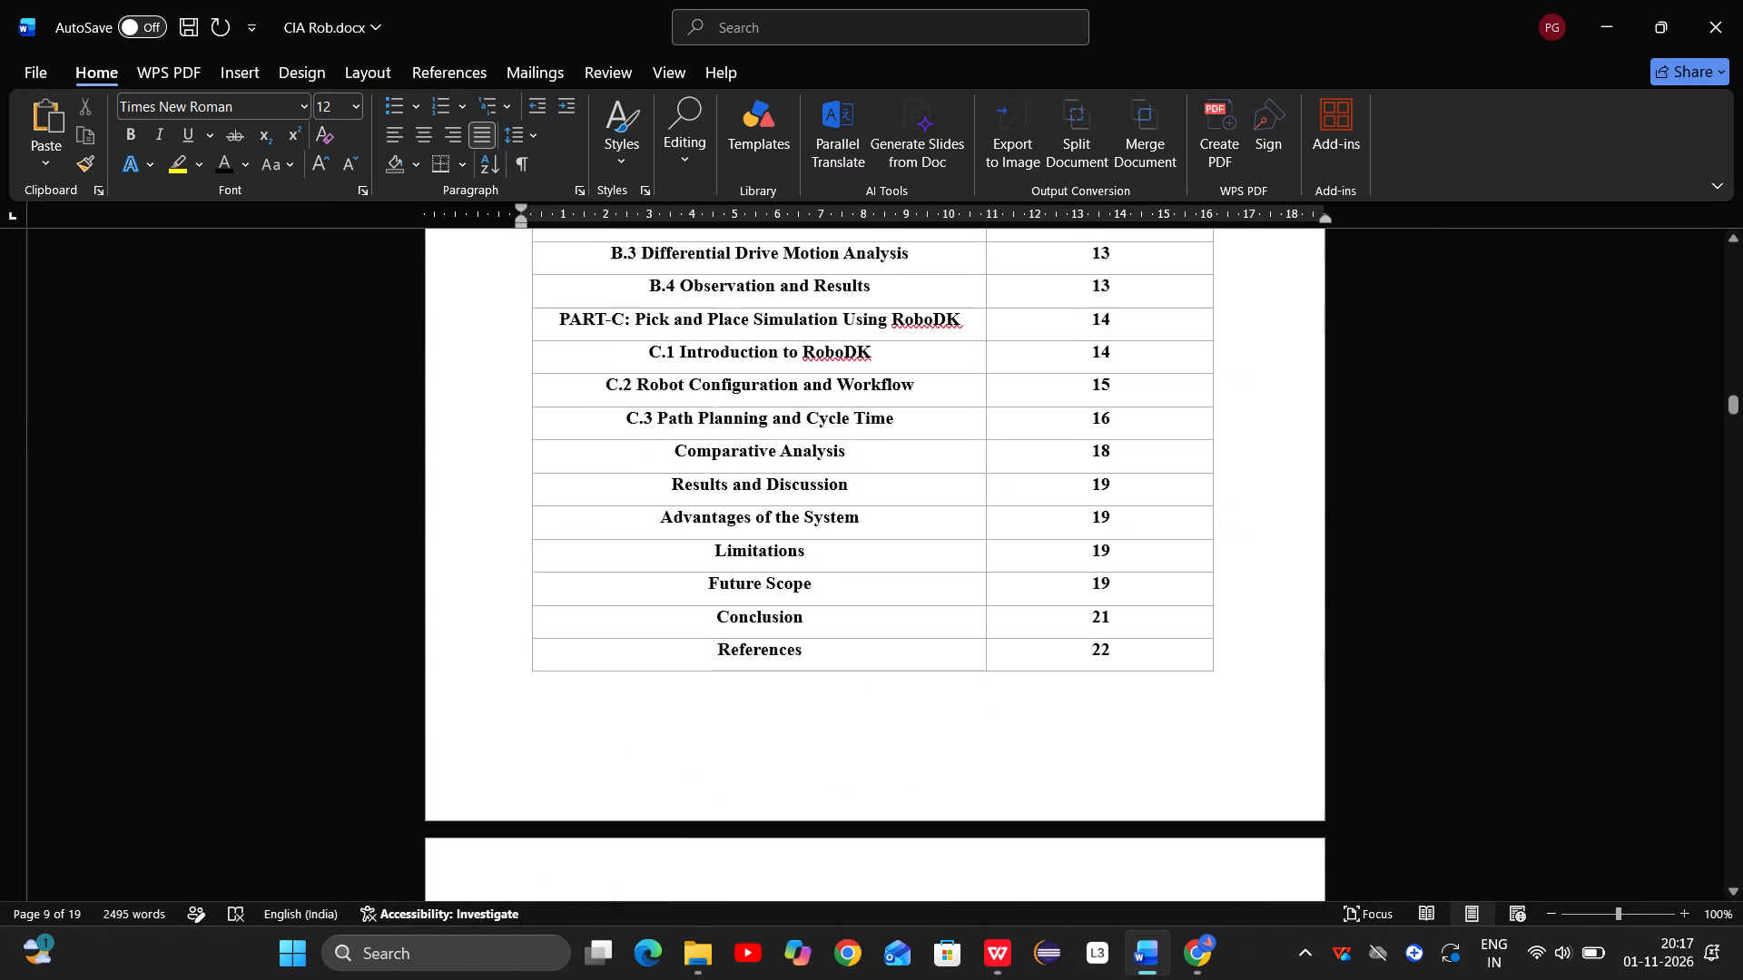
scroll(940, 645, up, 2)
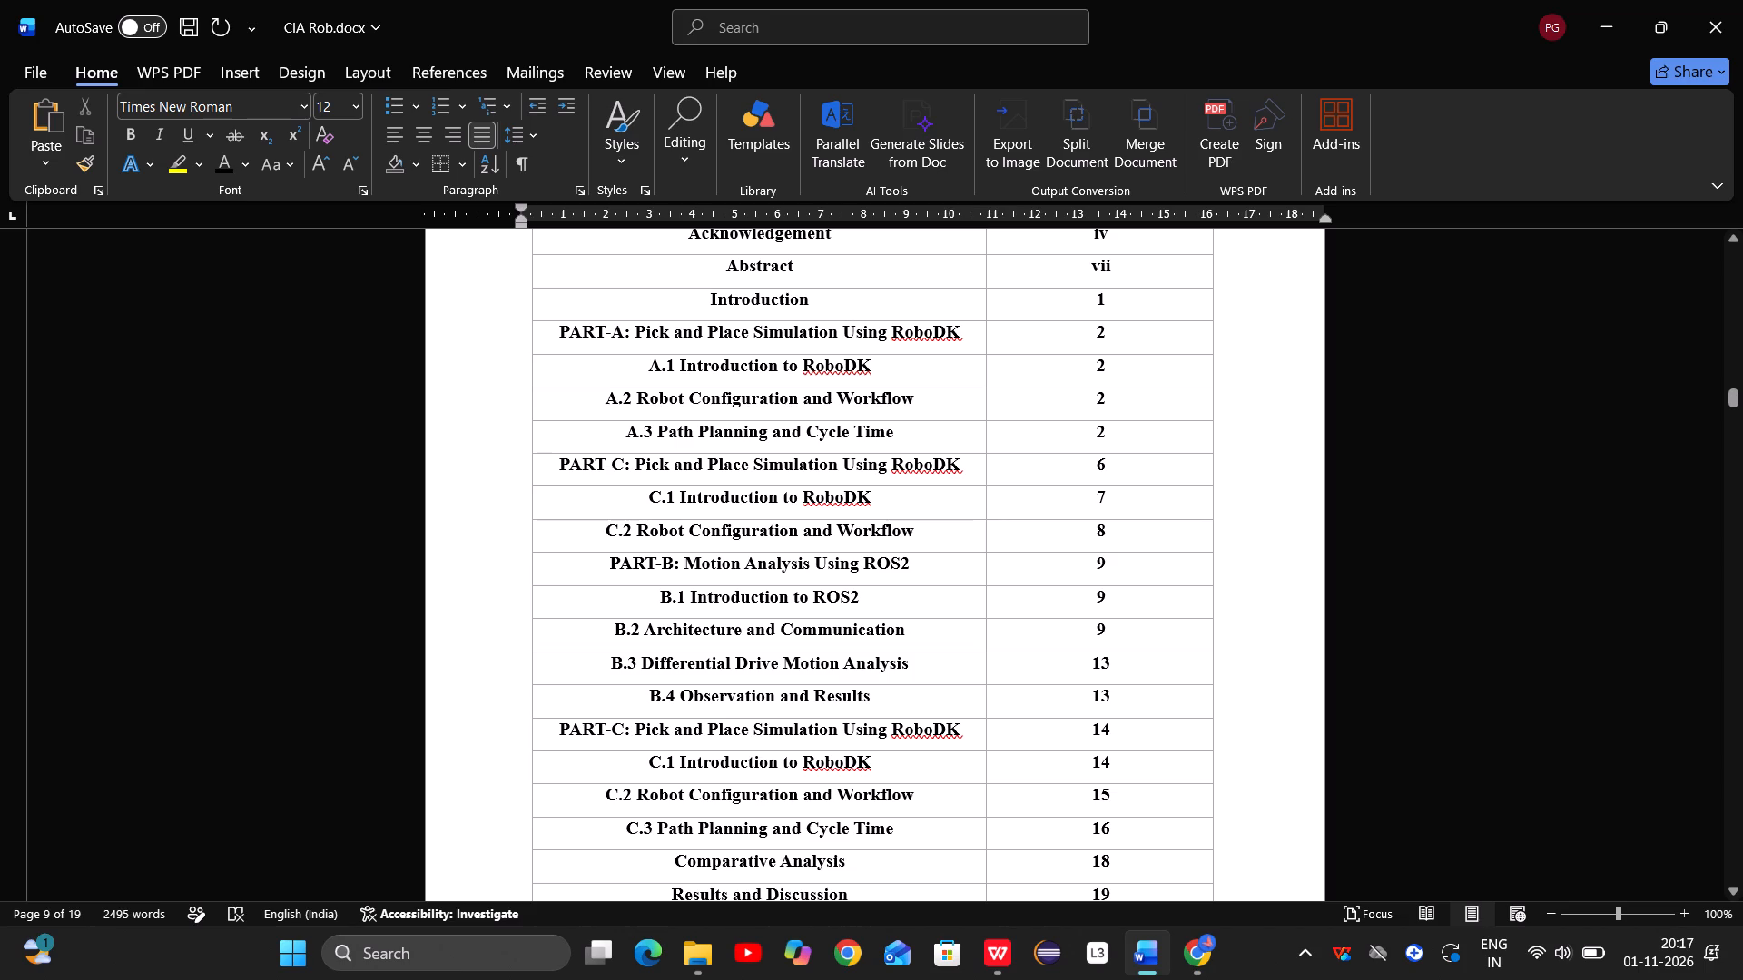
click(780, 475)
scroll(780, 475, up, 1)
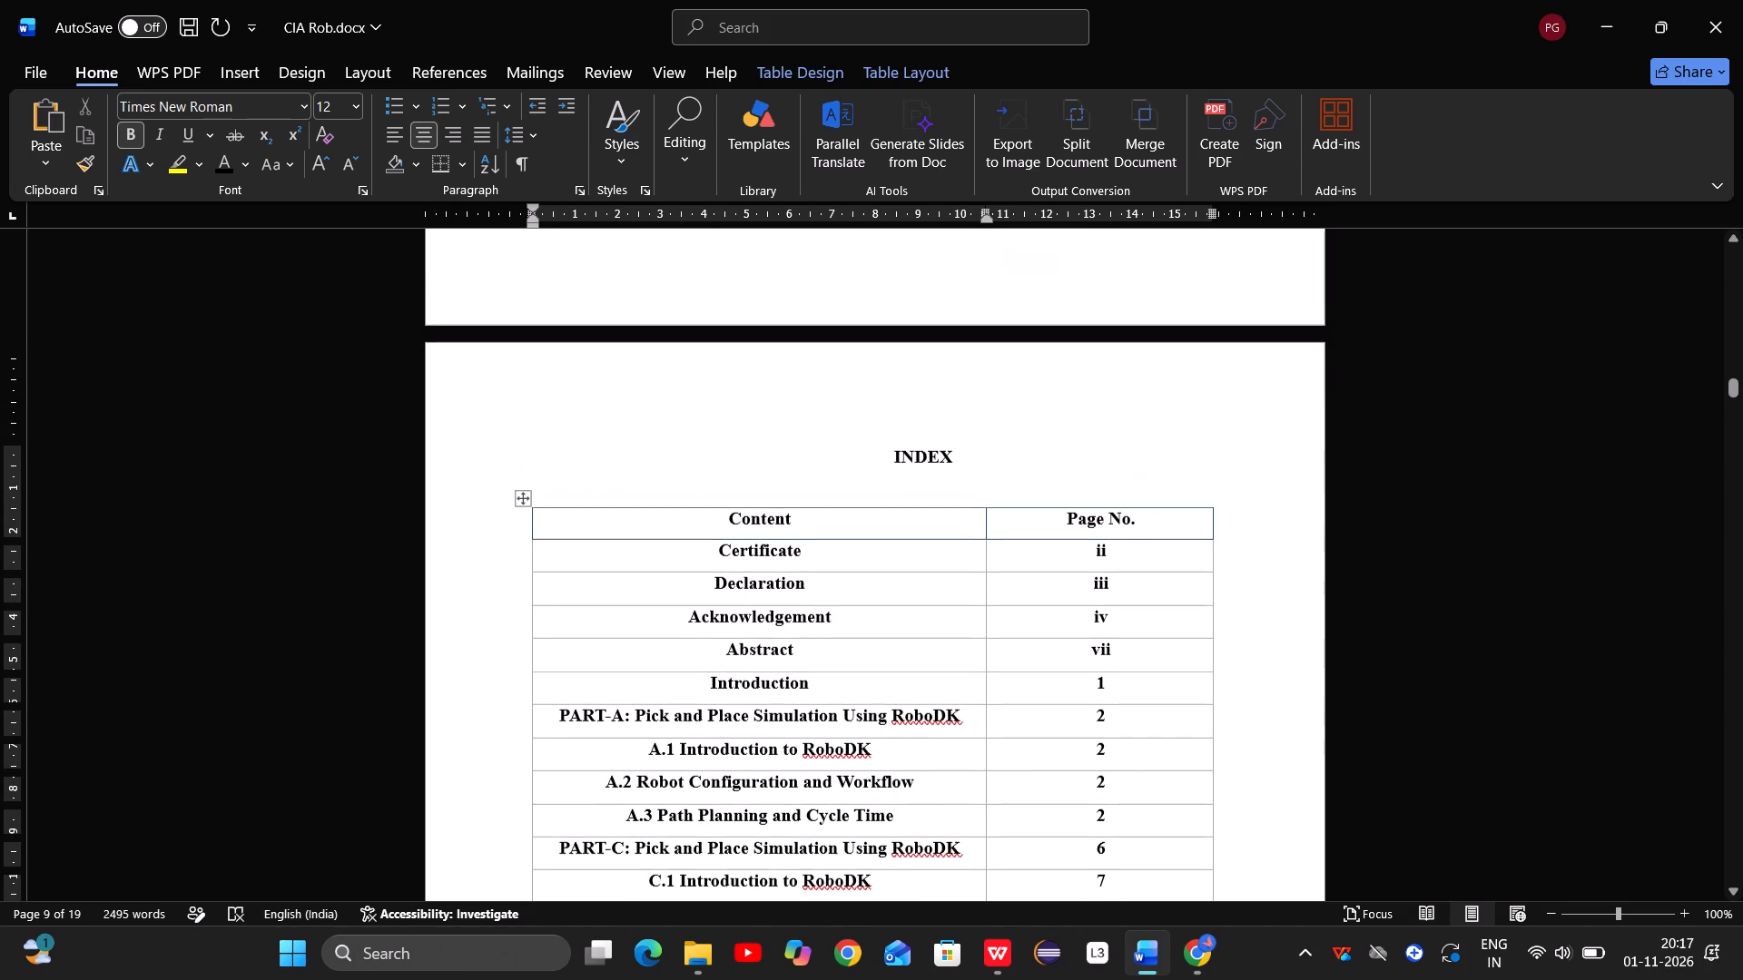
scroll(780, 475, up, 2)
scroll(780, 475, down, 6)
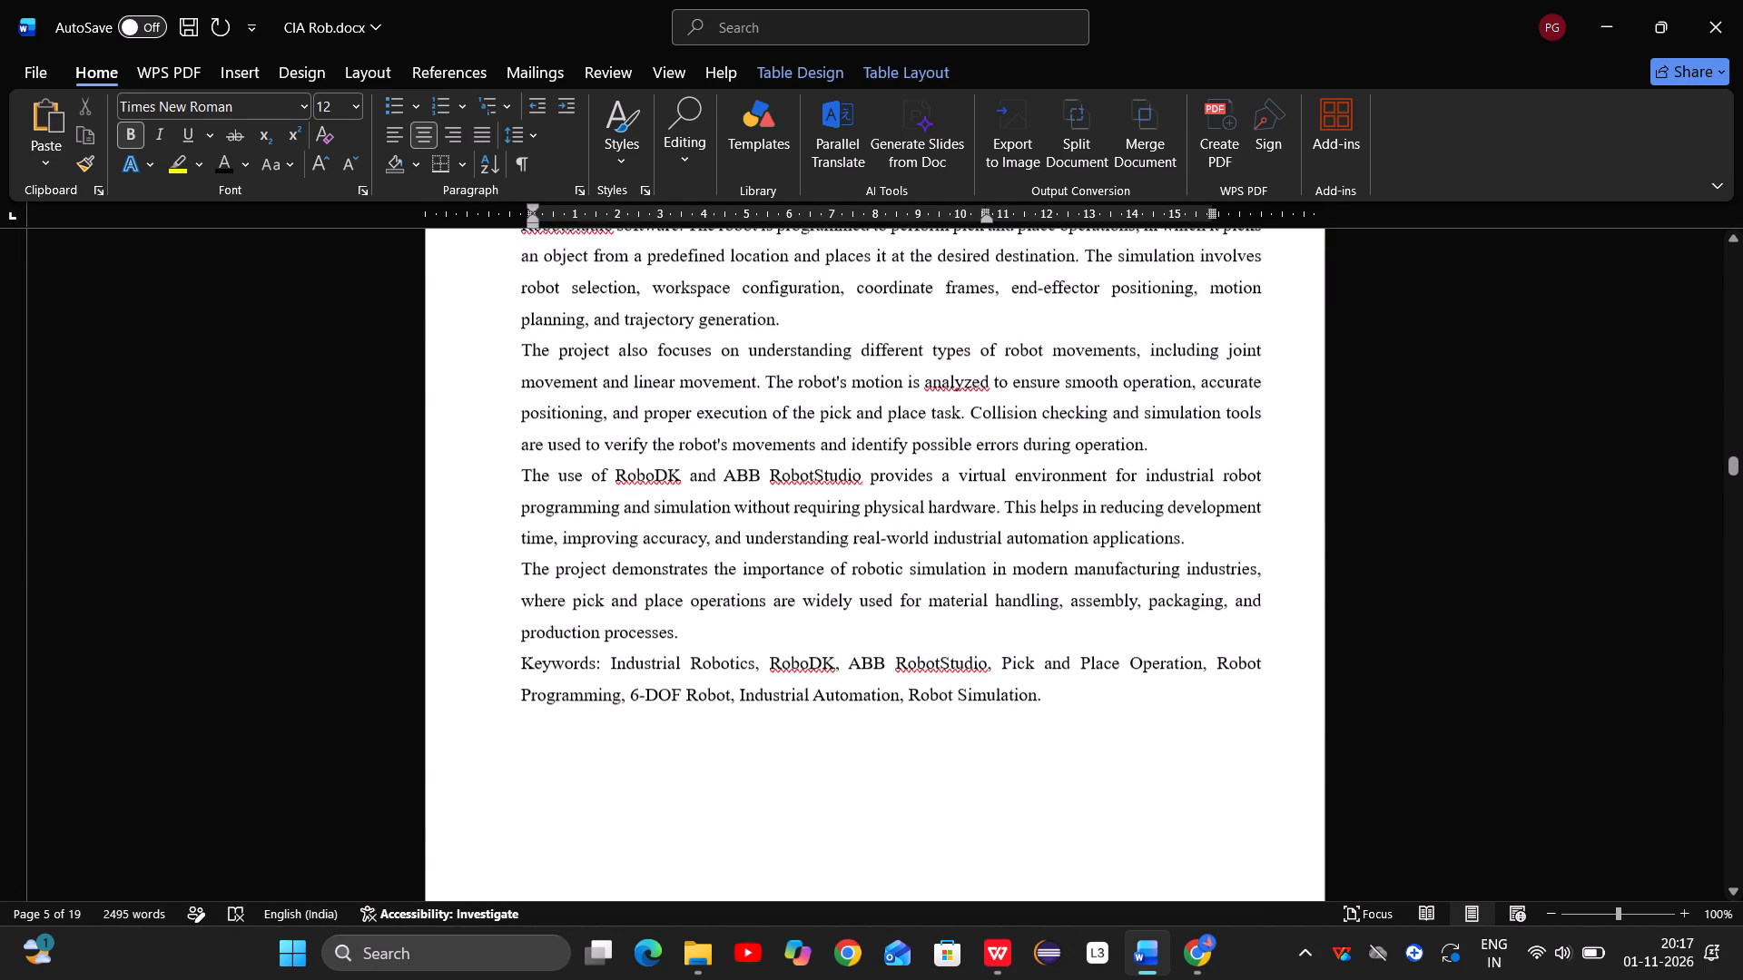
scroll(780, 475, down, 2)
scroll(780, 475, up, 2)
scroll(780, 475, down, 4)
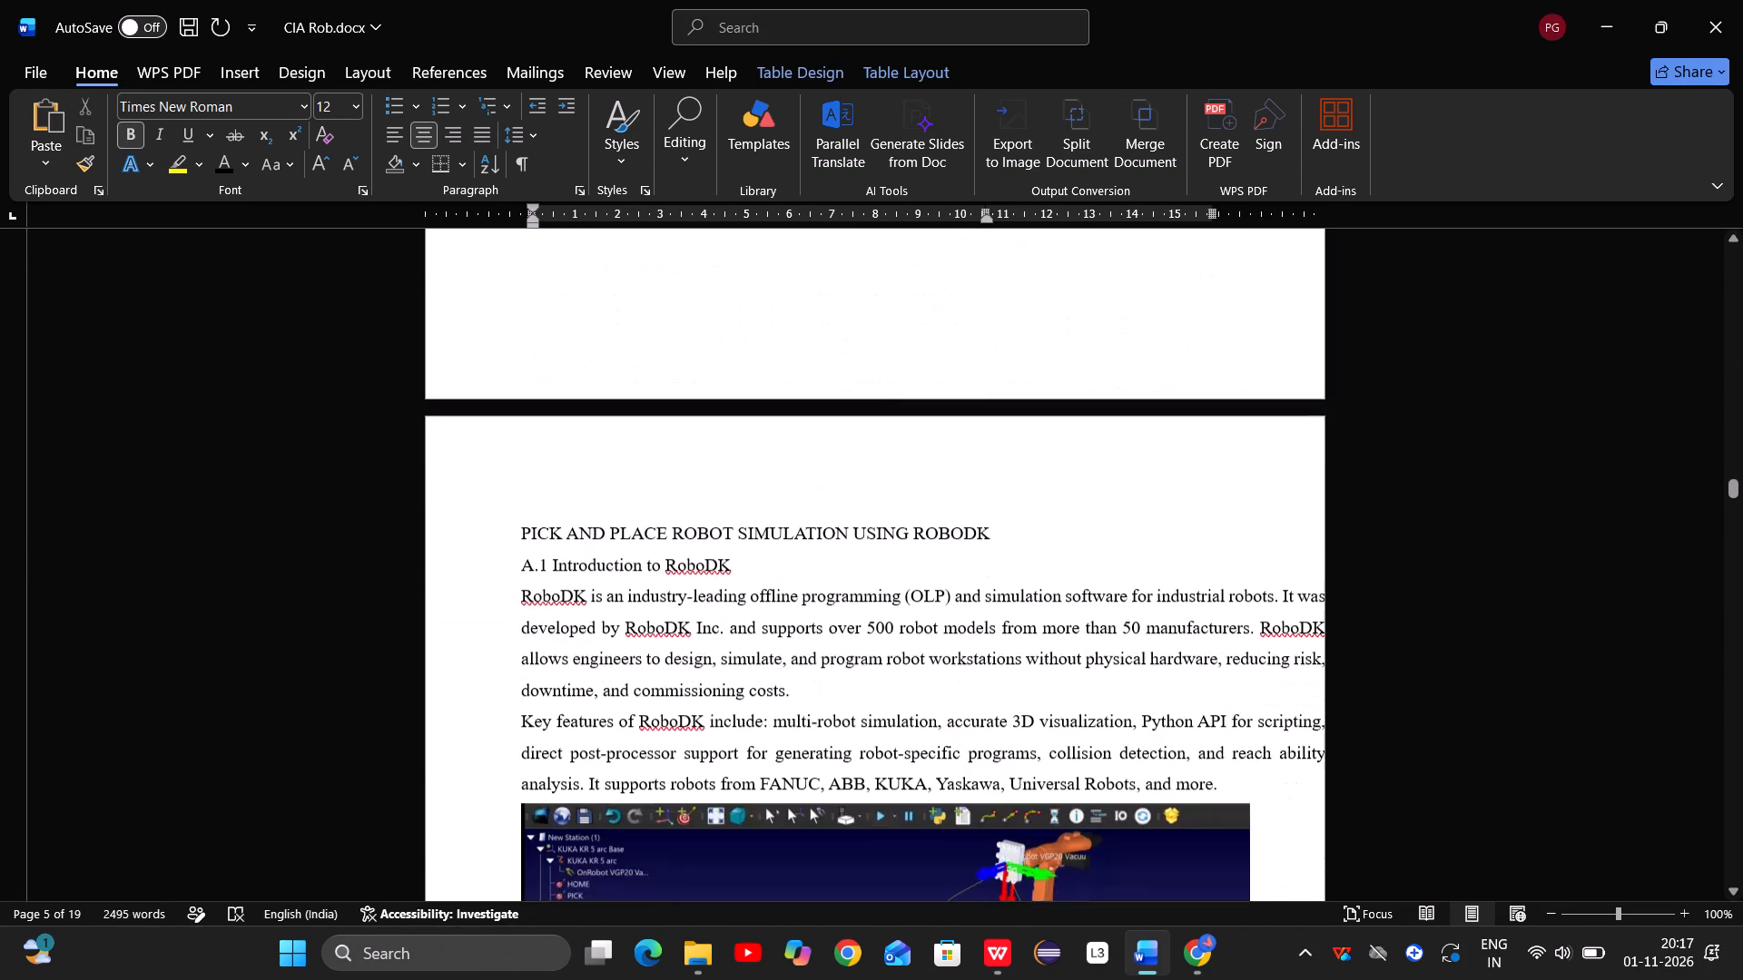
scroll(780, 475, down, 3)
scroll(780, 475, up, 1)
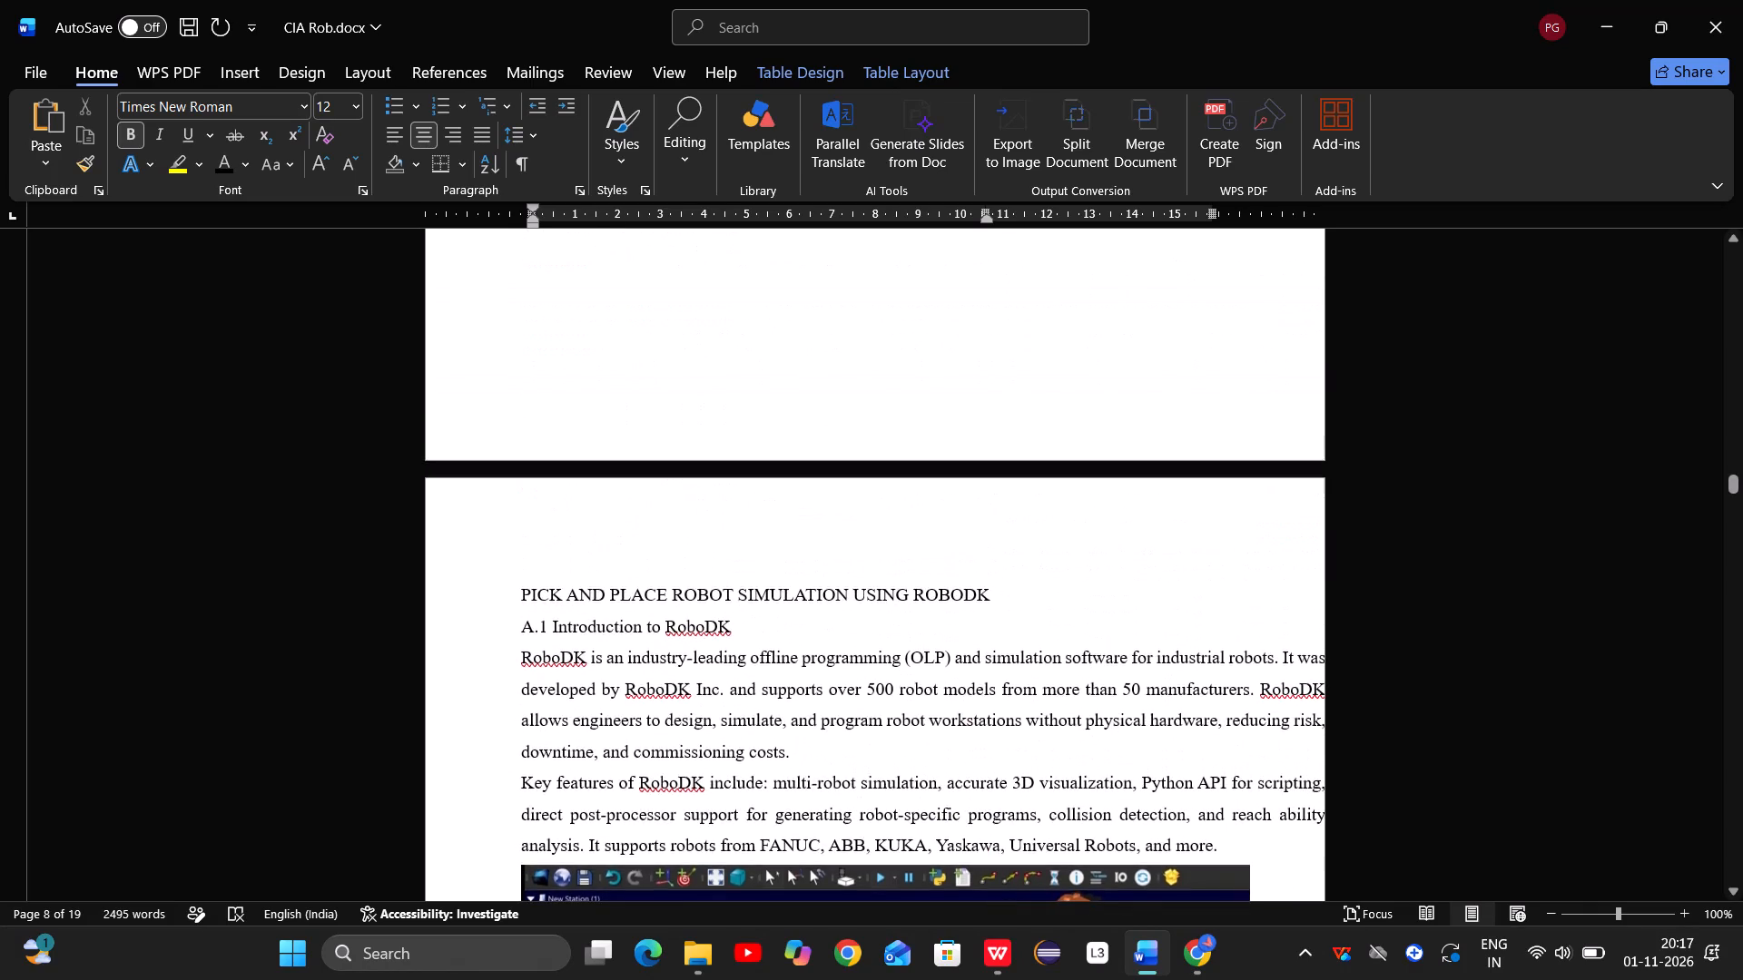
scroll(780, 475, up, 6)
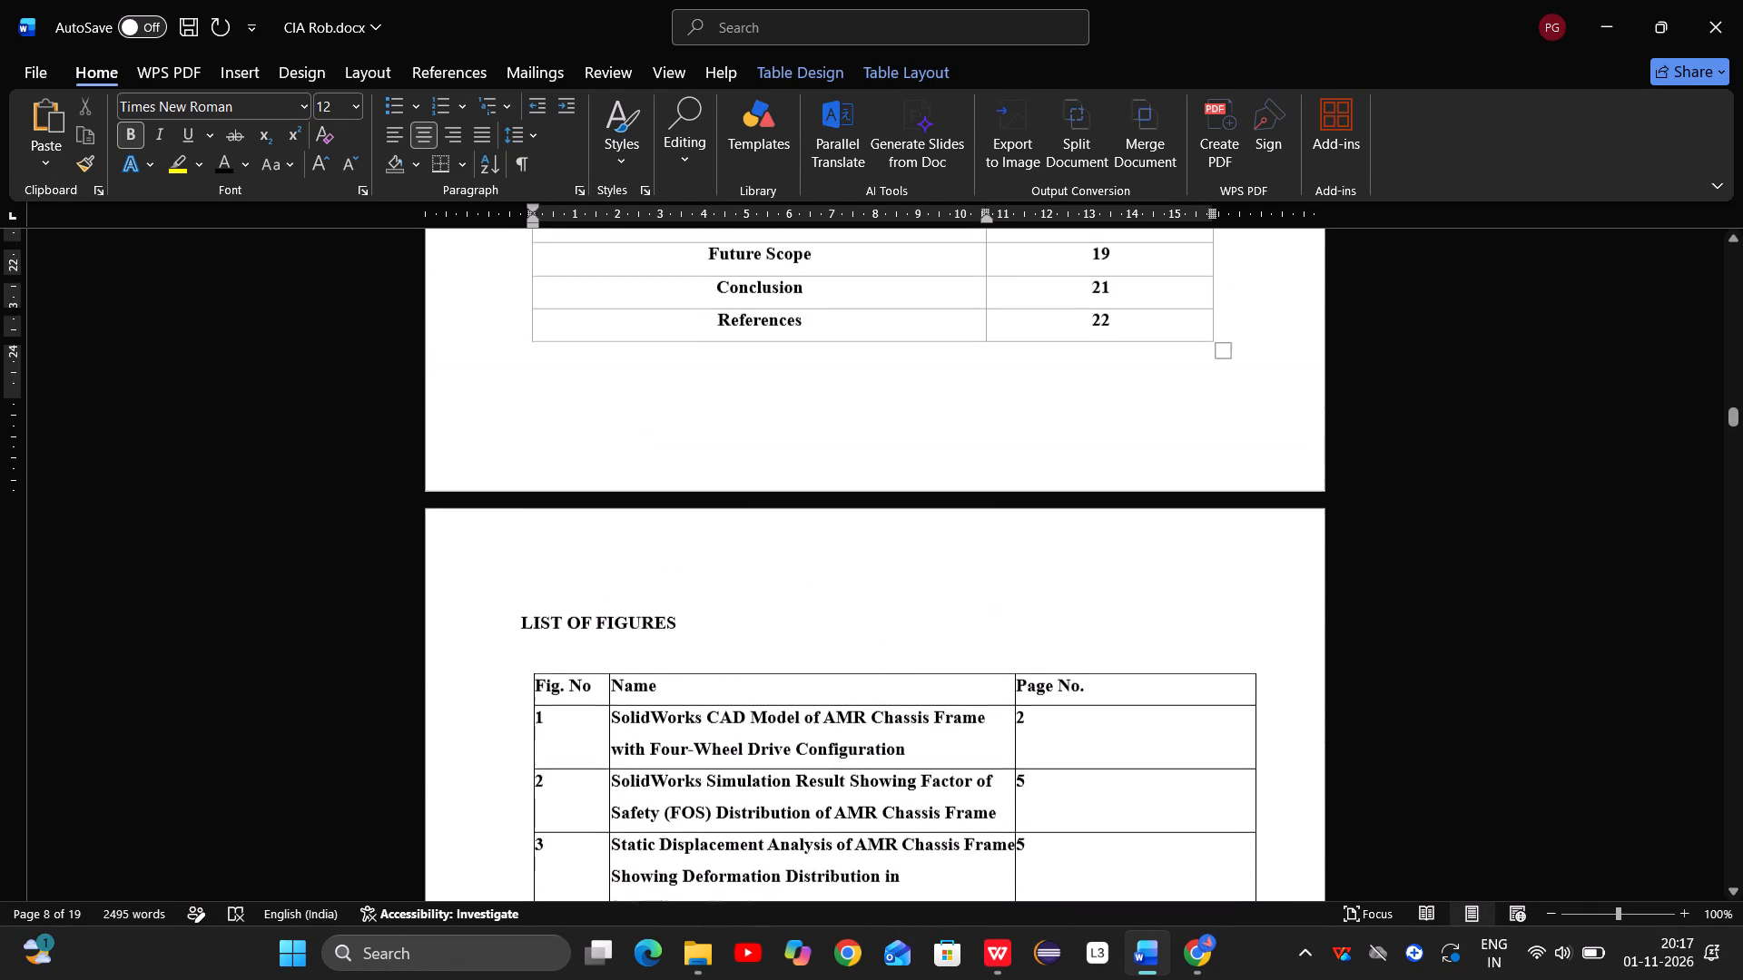
scroll(780, 475, up, 2)
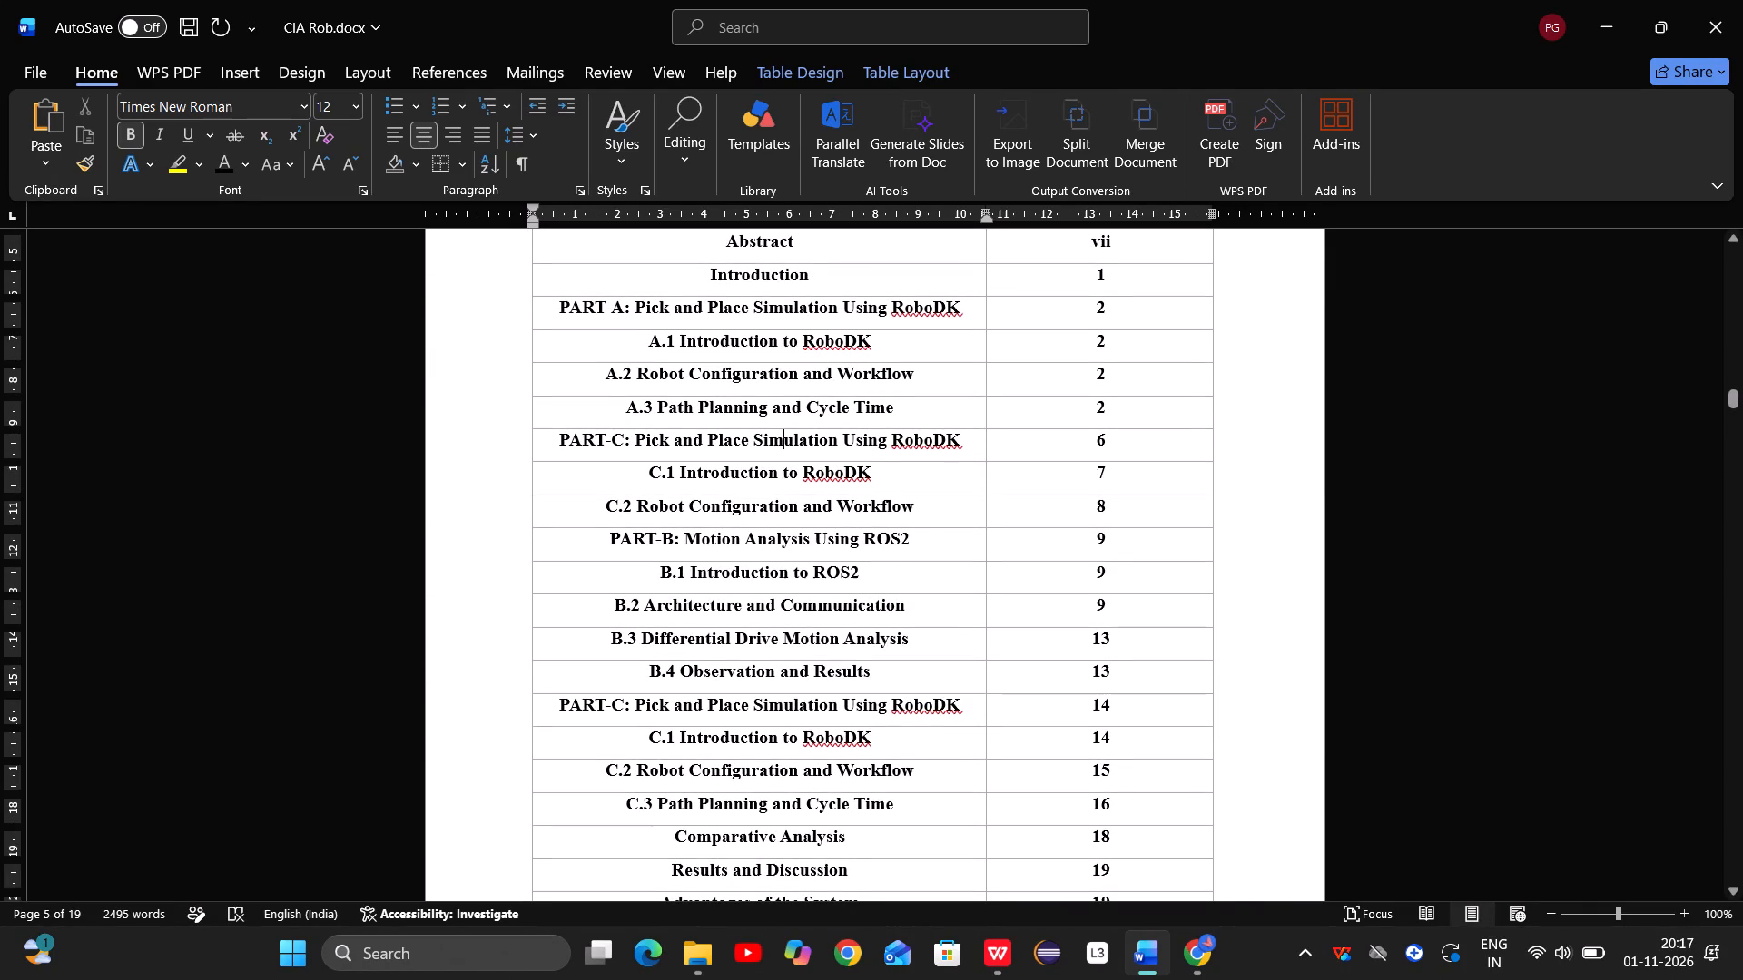
scroll(780, 475, up, 1)
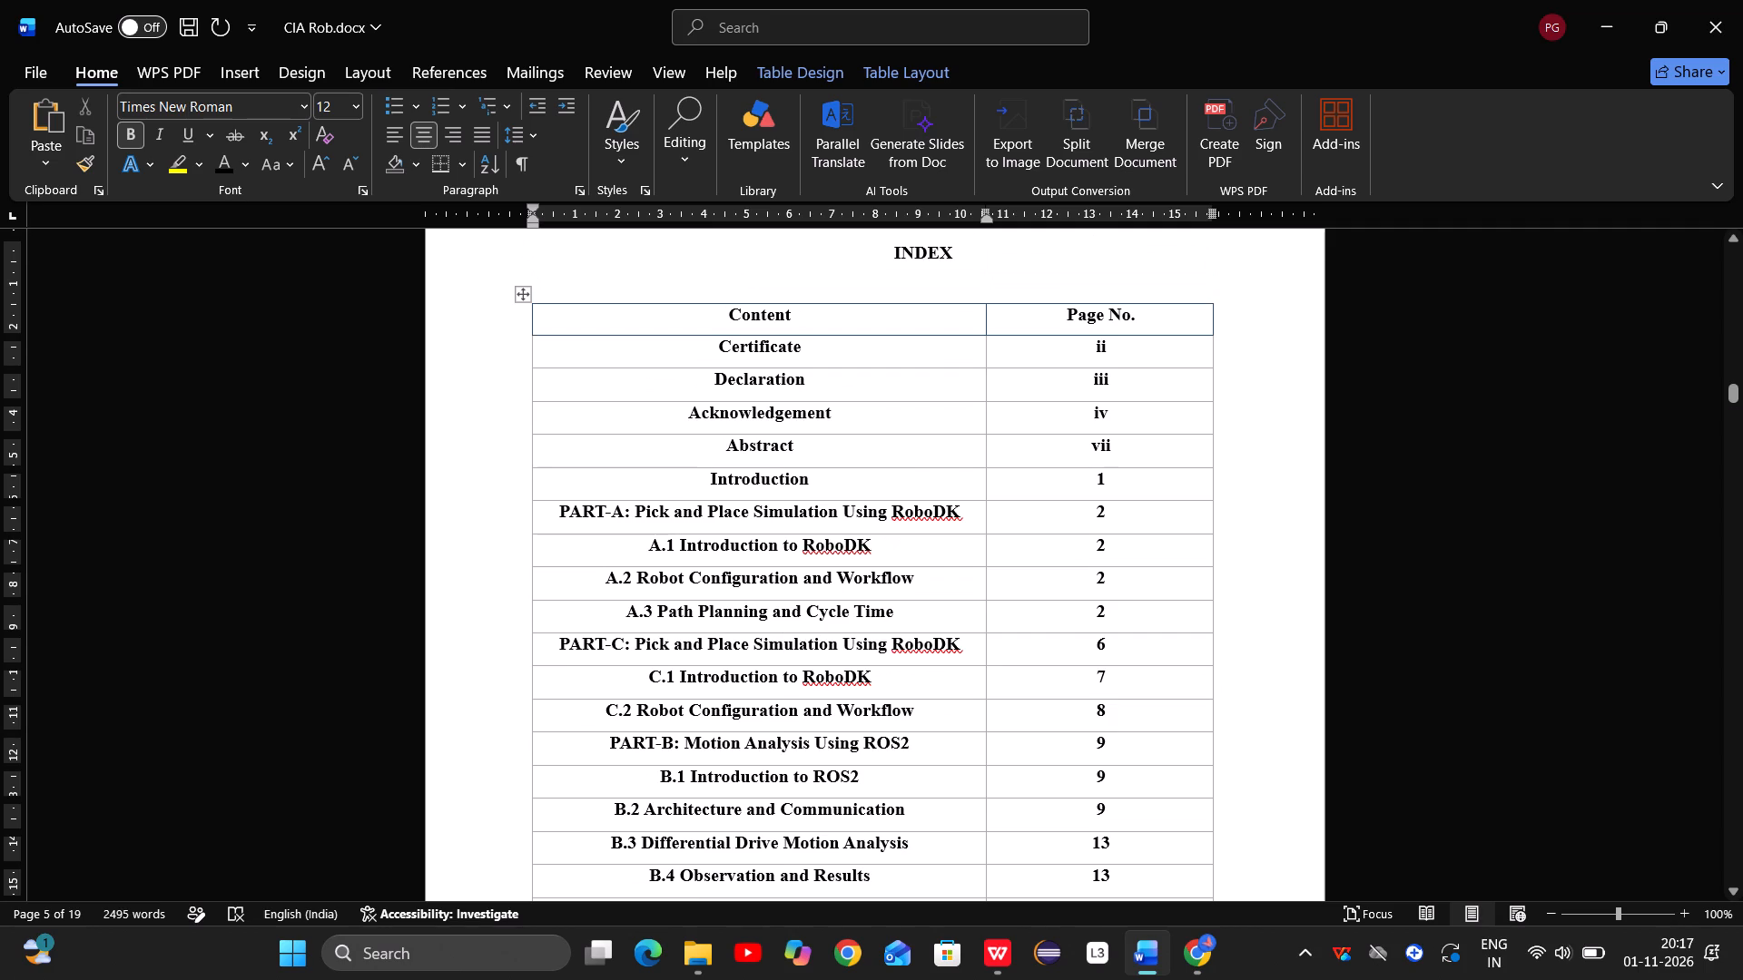
Examine the page layout from the list of figures and abstract through the RoboDK section to the End Effector table.
scroll(780, 475, down, 9)
scroll(780, 475, up, 5)
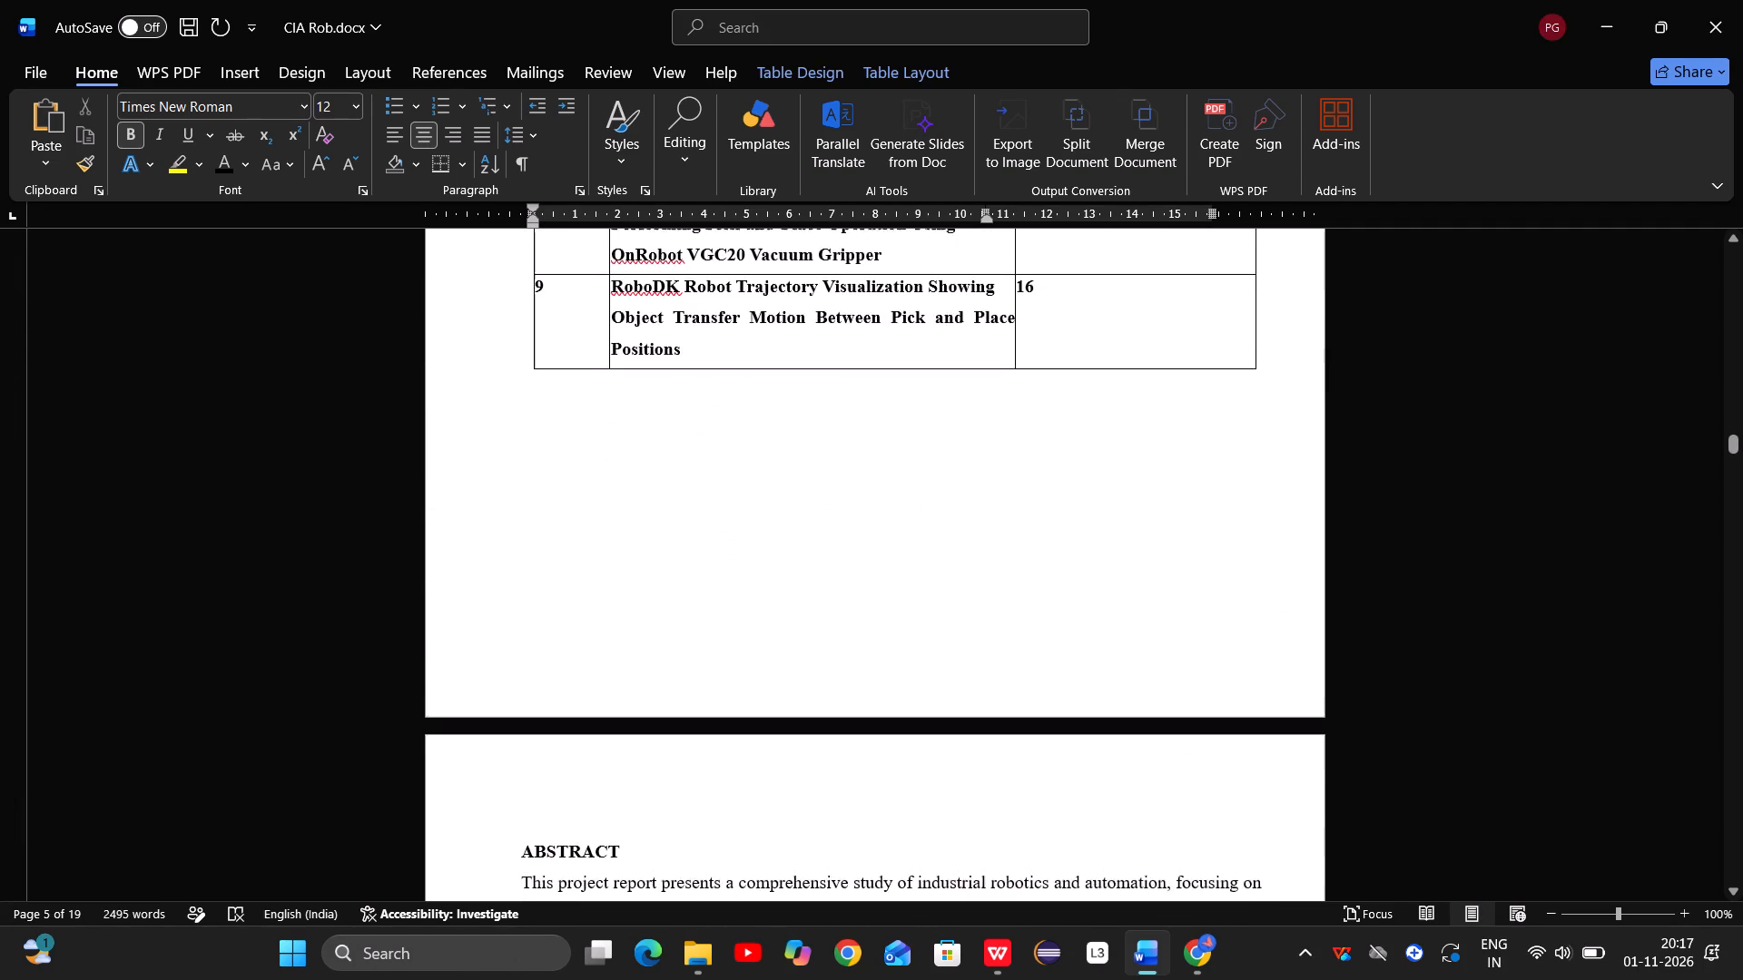
scroll(780, 475, down, 4)
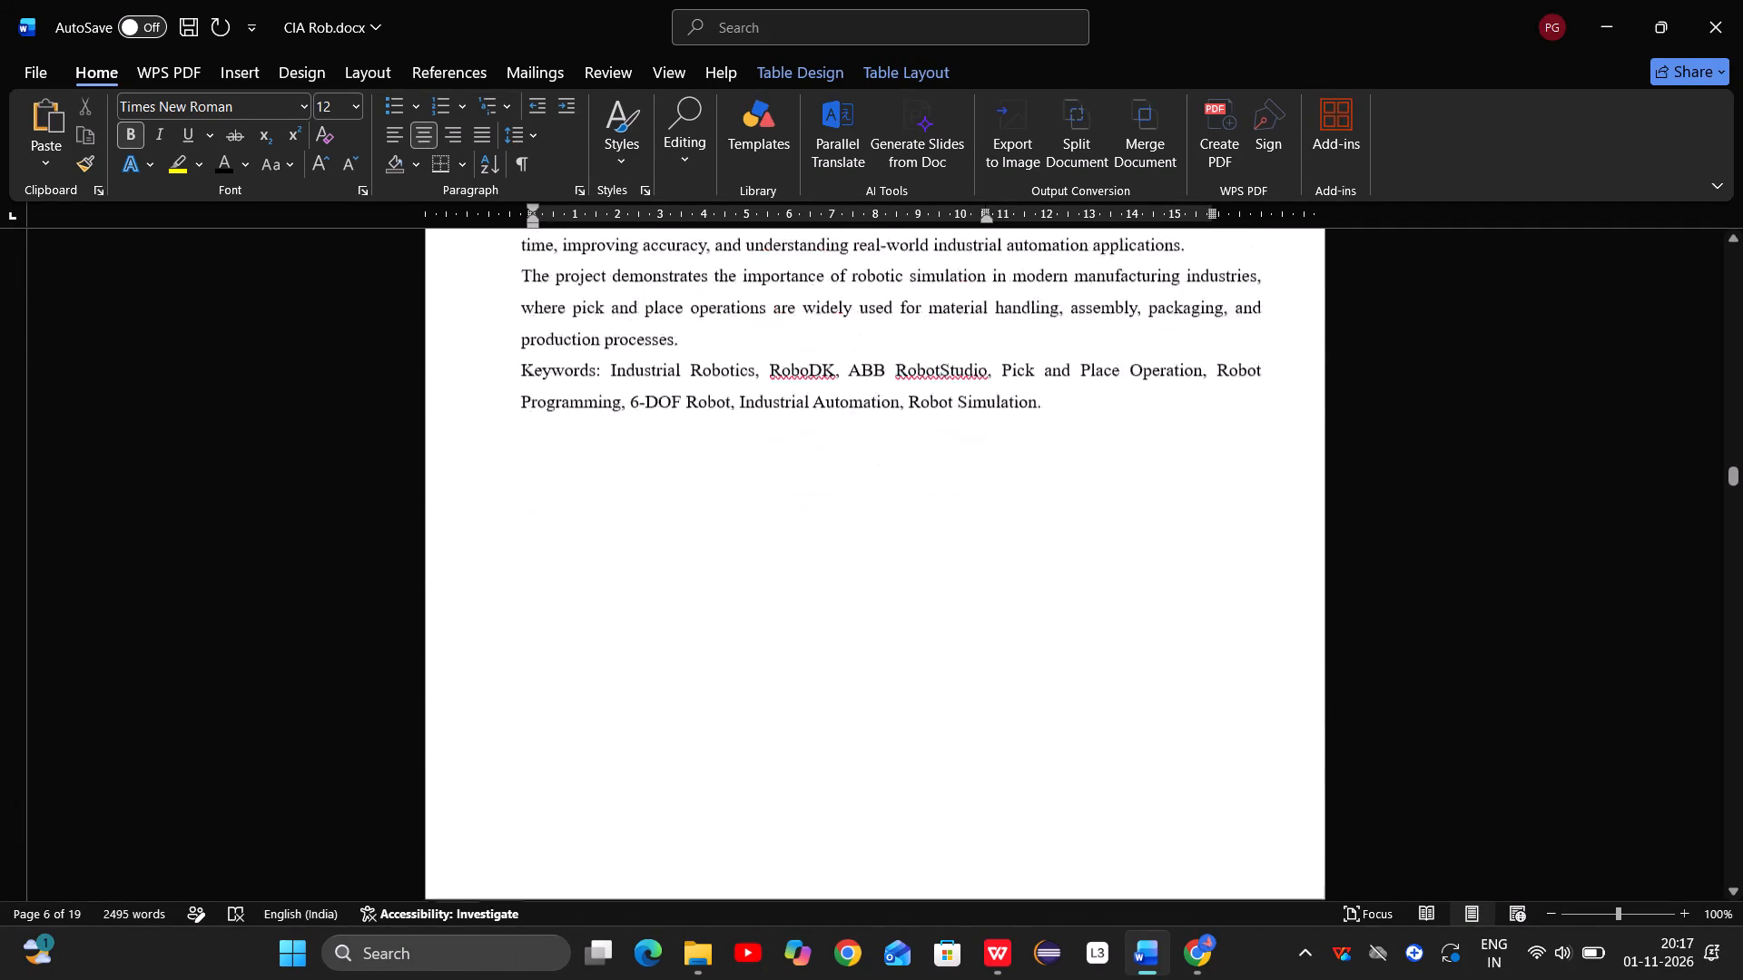
scroll(780, 475, down, 3)
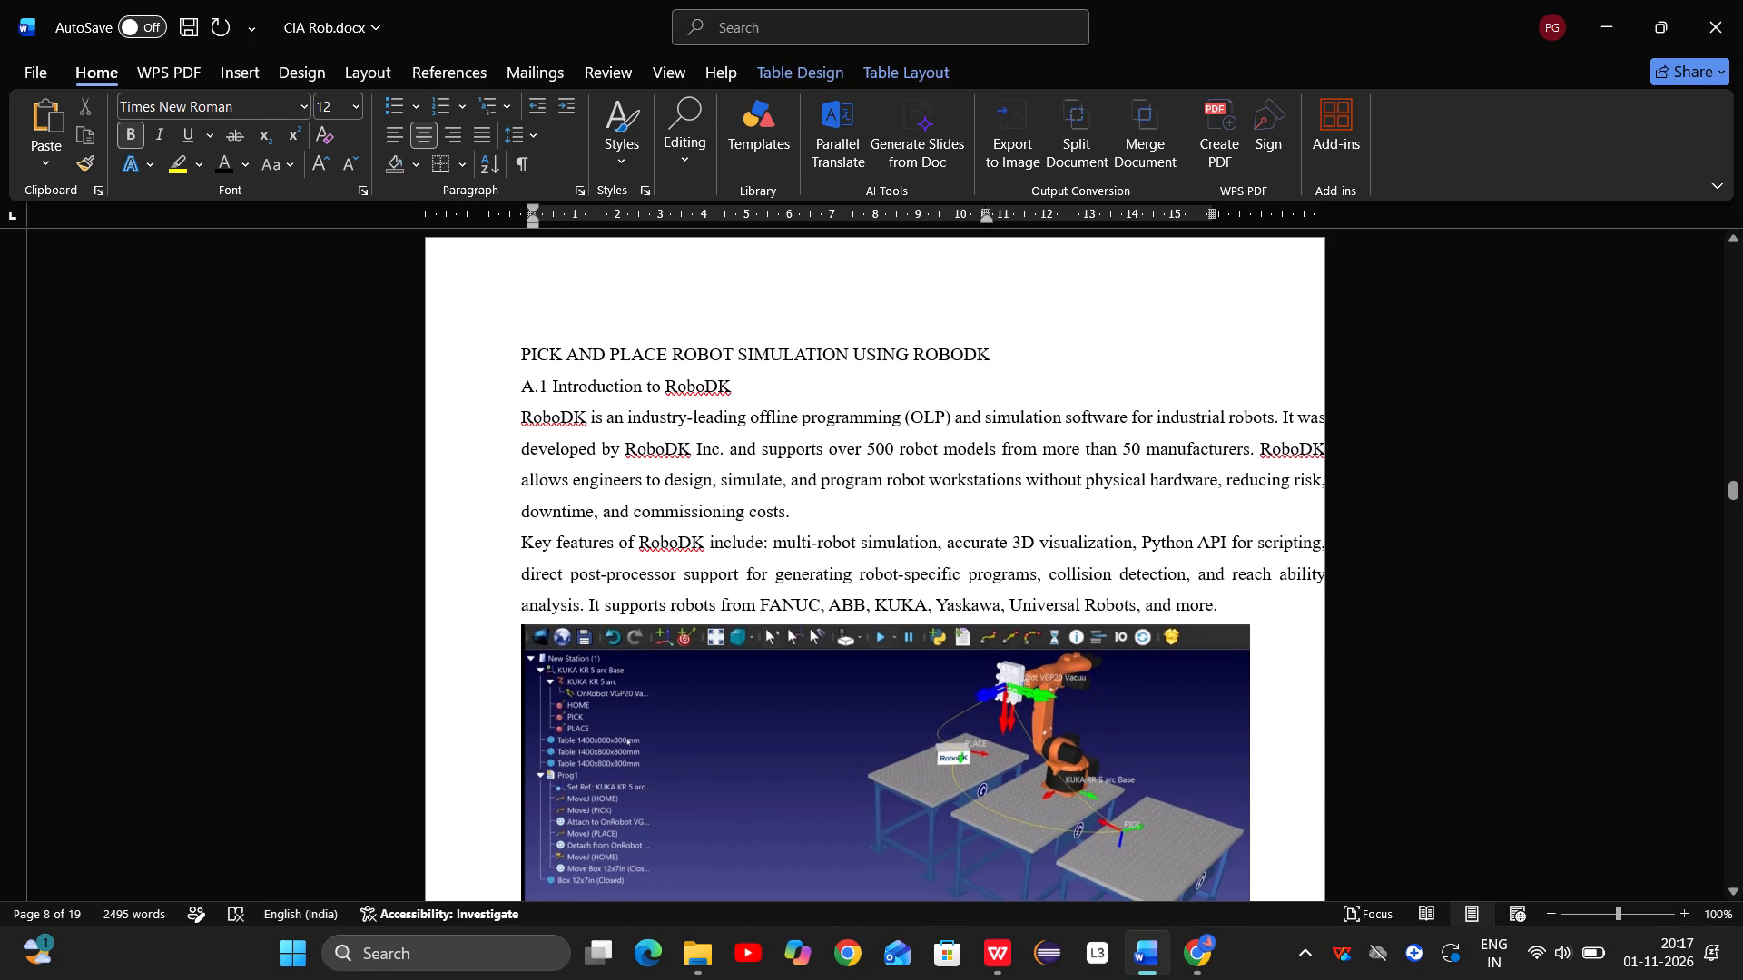
scroll(839, 447, down, 3)
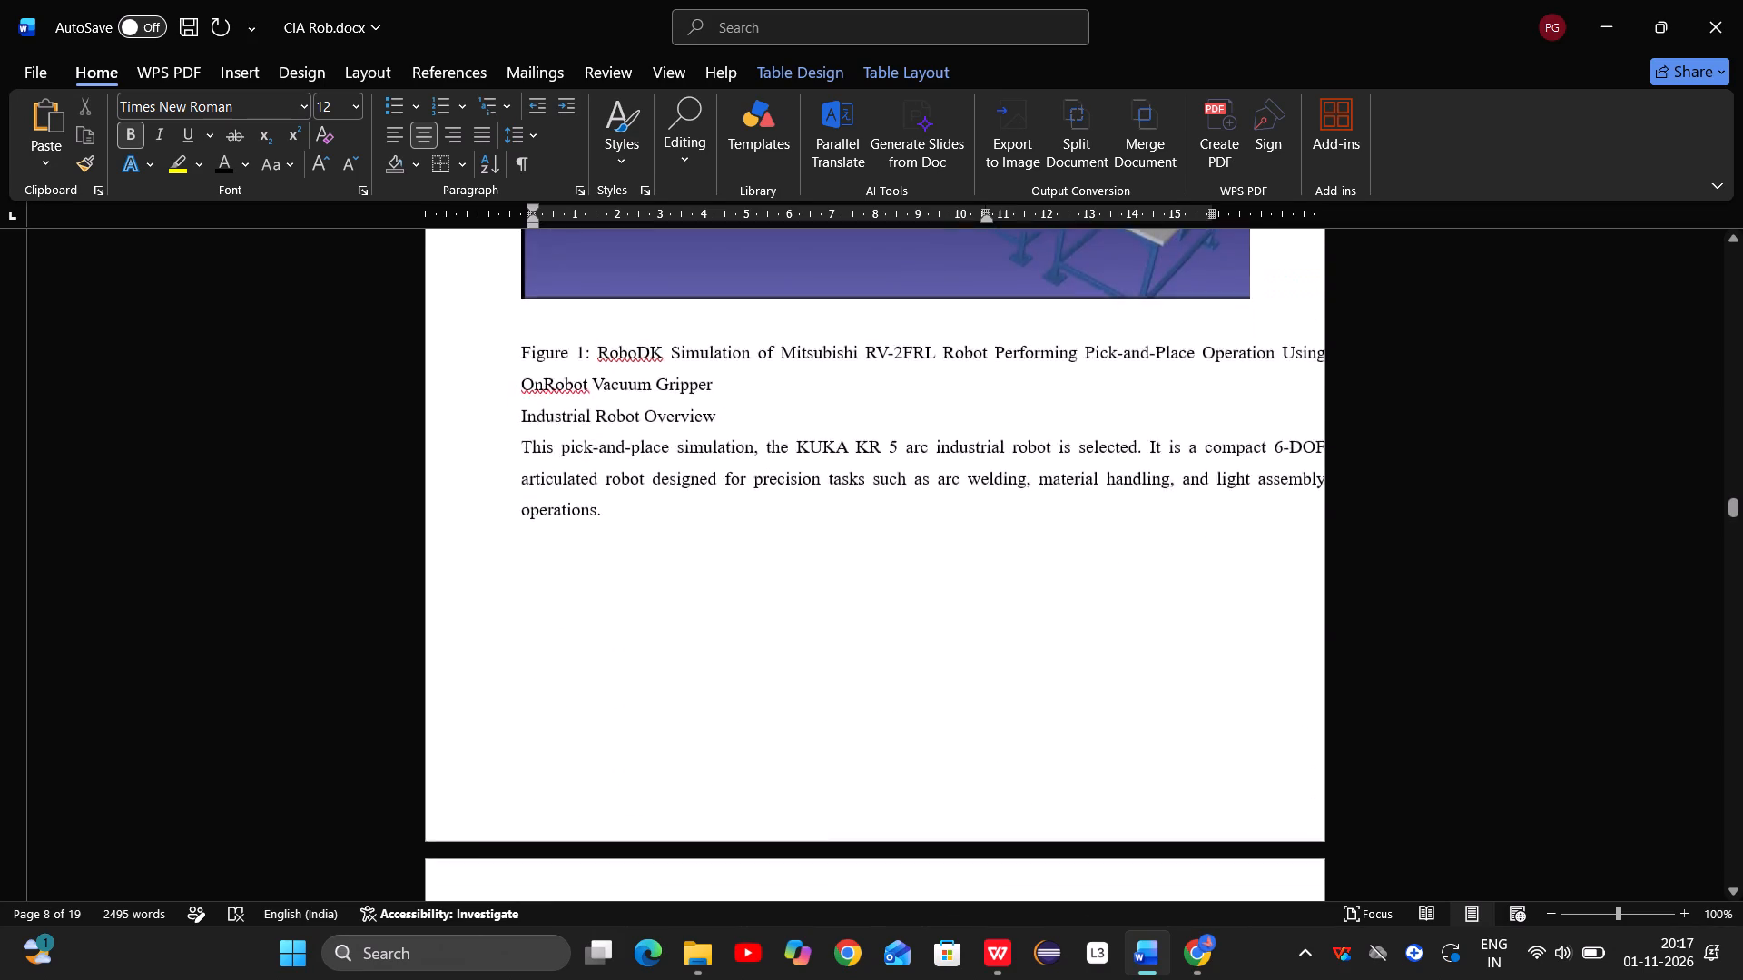
scroll(839, 447, down, 3)
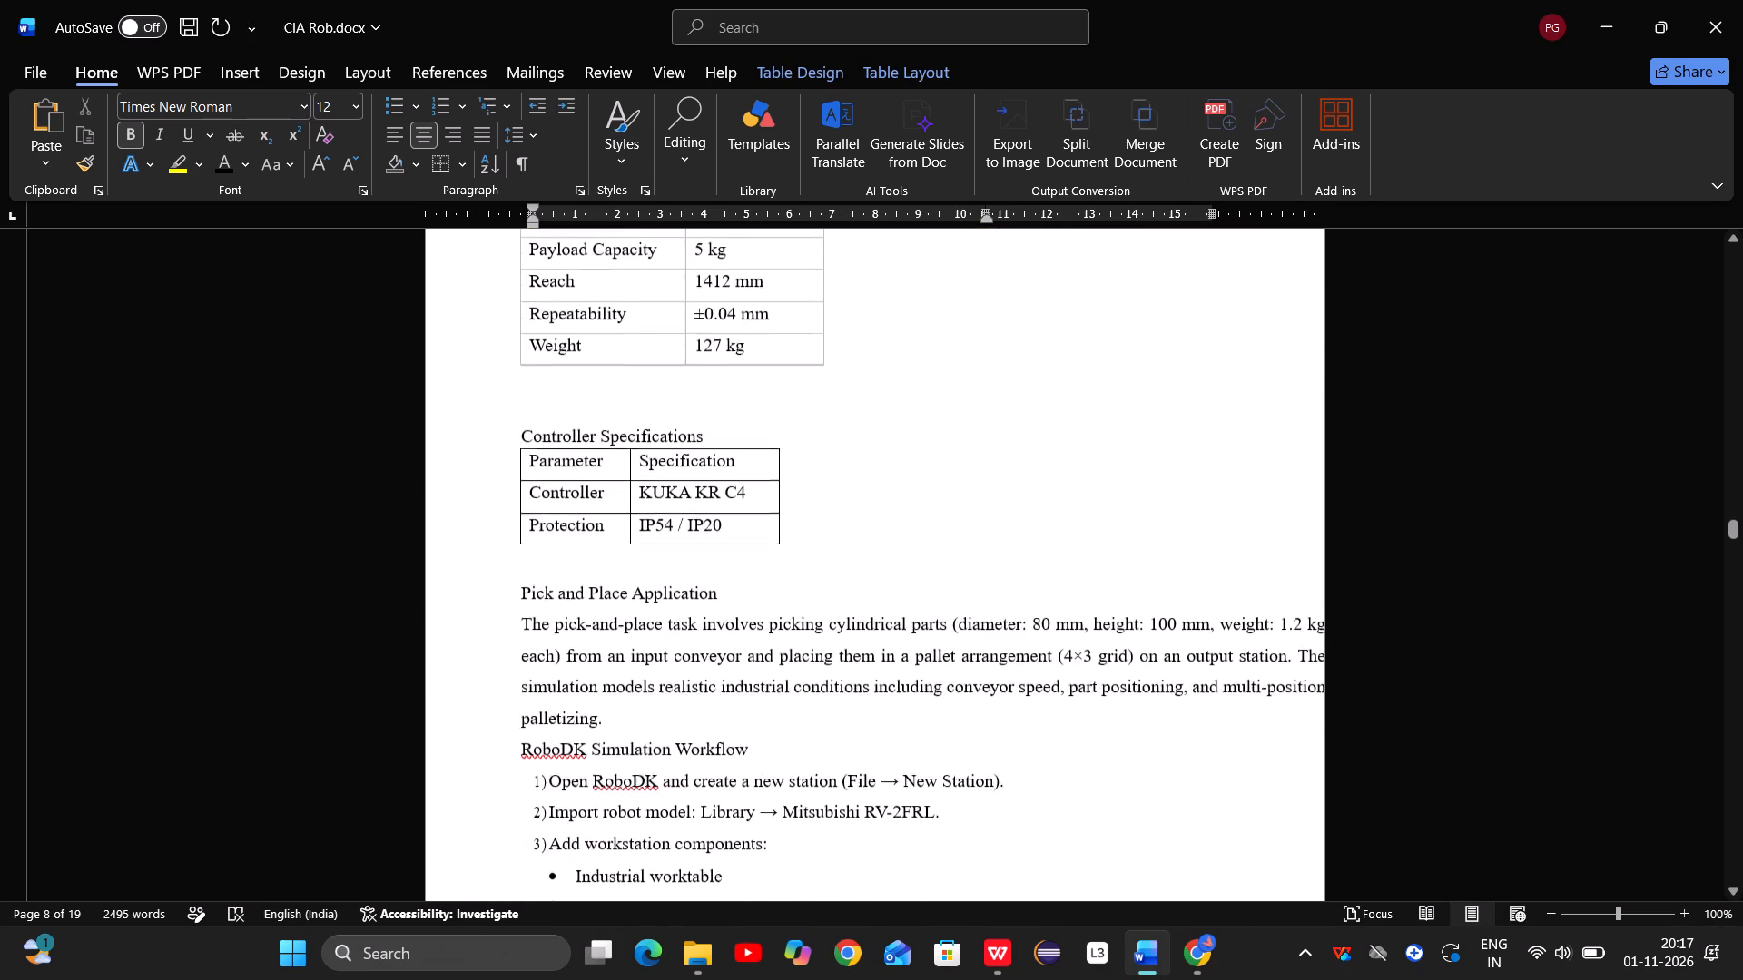
scroll(839, 447, down, 2)
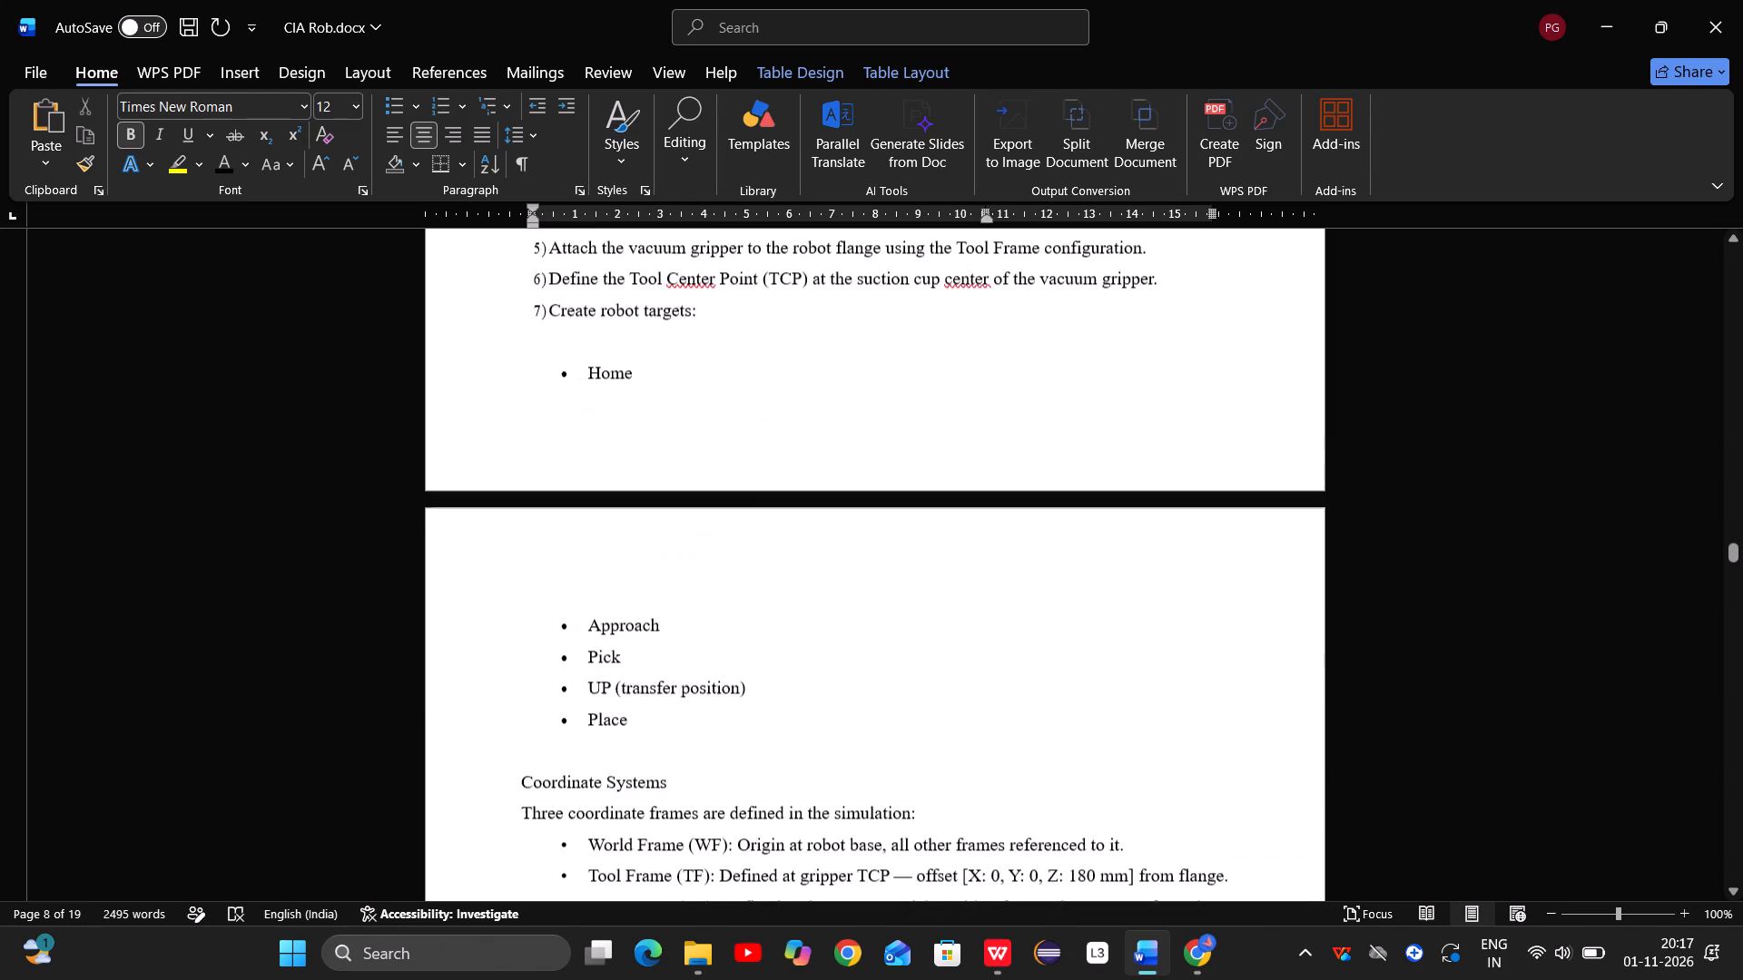
scroll(839, 447, down, 6)
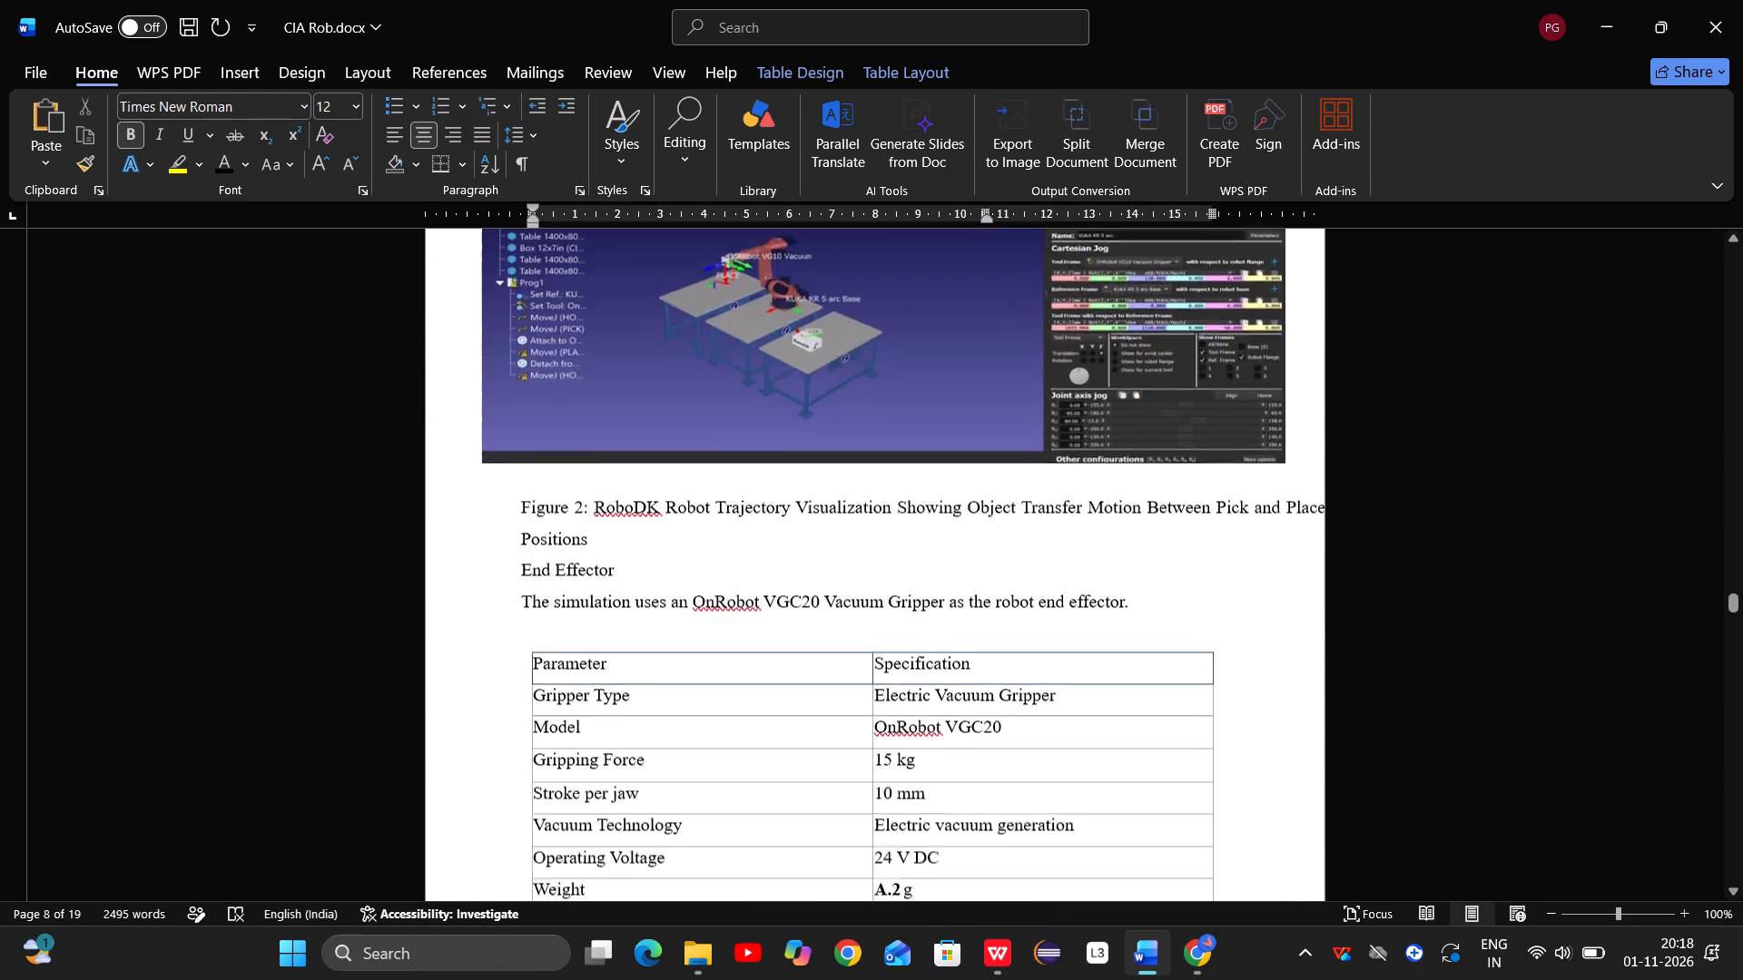
scroll(839, 447, down, 1)
scroll(839, 447, up, 3)
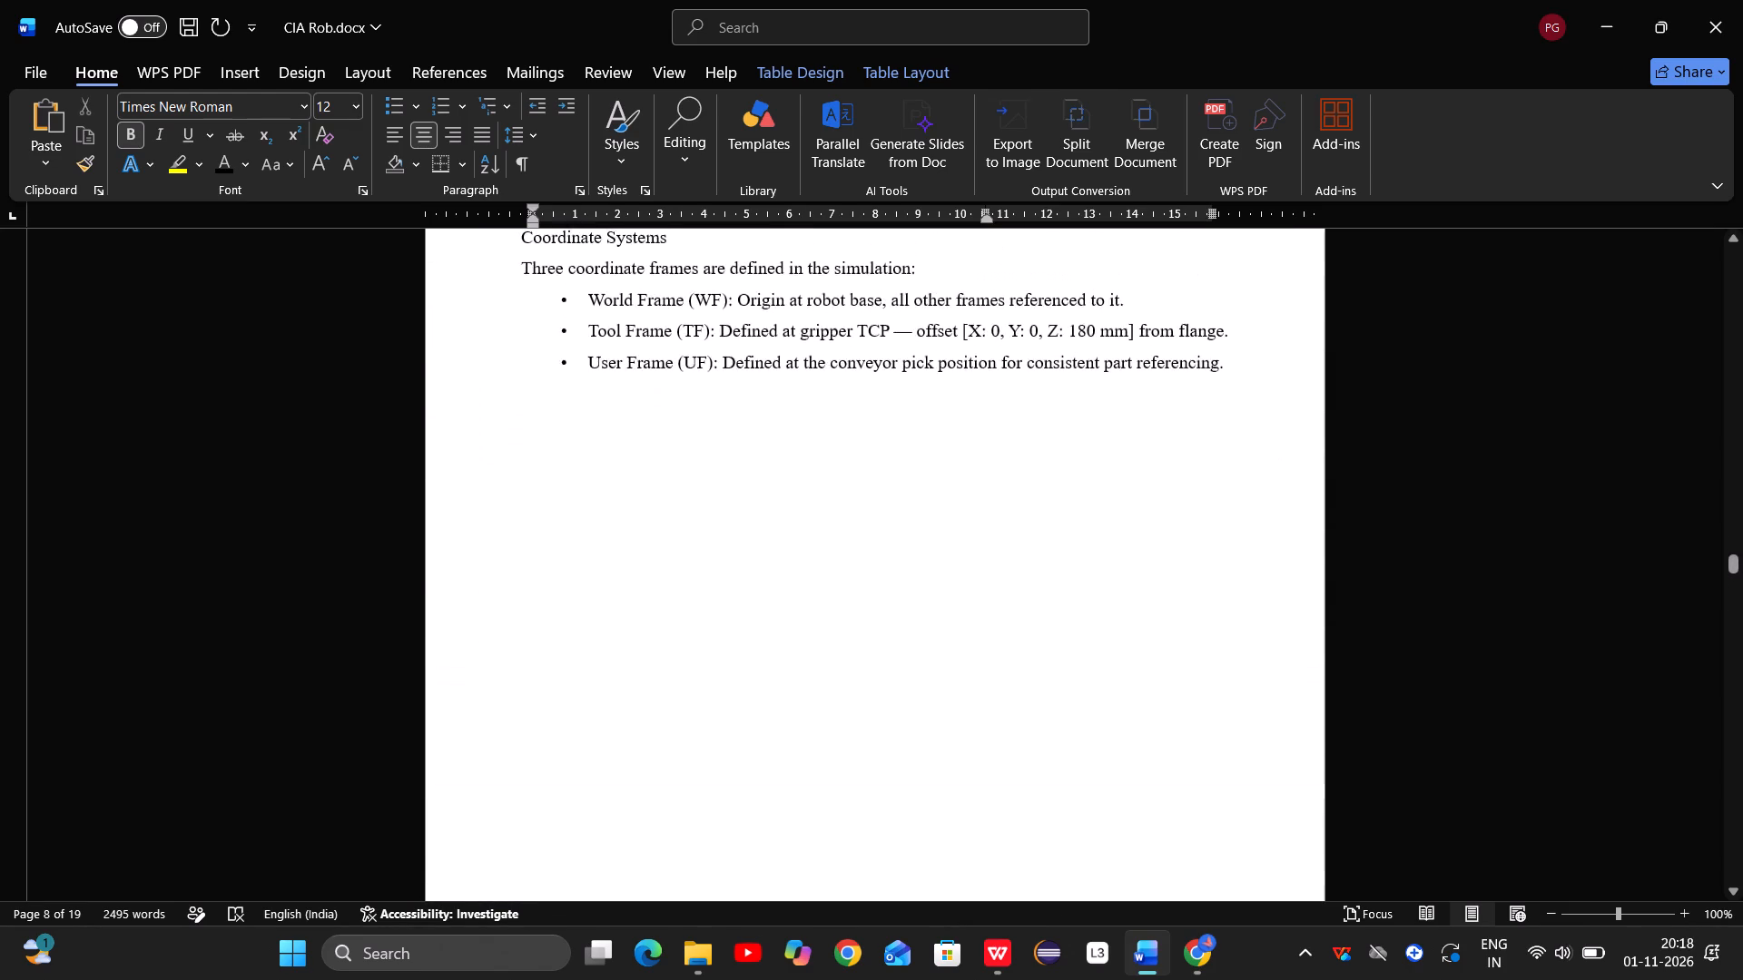
Move the RoboDK robot trajectory screenshot up to sit directly beneath the User Frame bullet under Coordinate Systems.
scroll(839, 447, up, 1)
scroll(781, 585, down, 4)
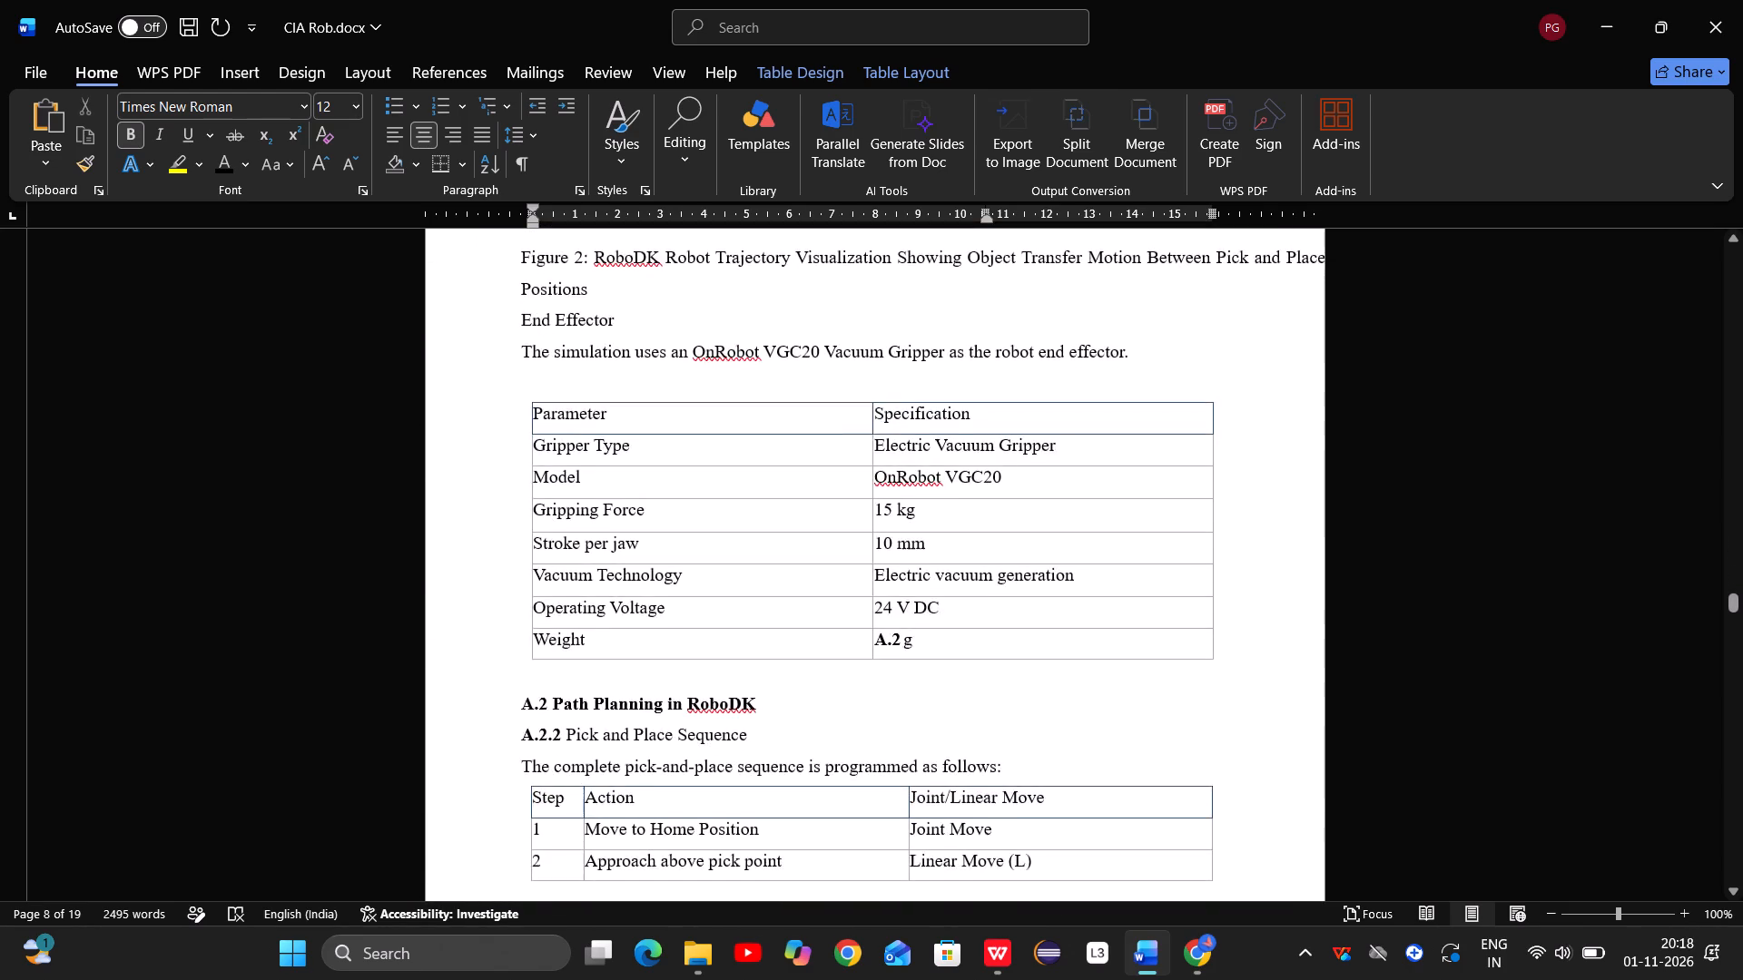
scroll(781, 585, up, 2)
drag(645, 576, 660, 537)
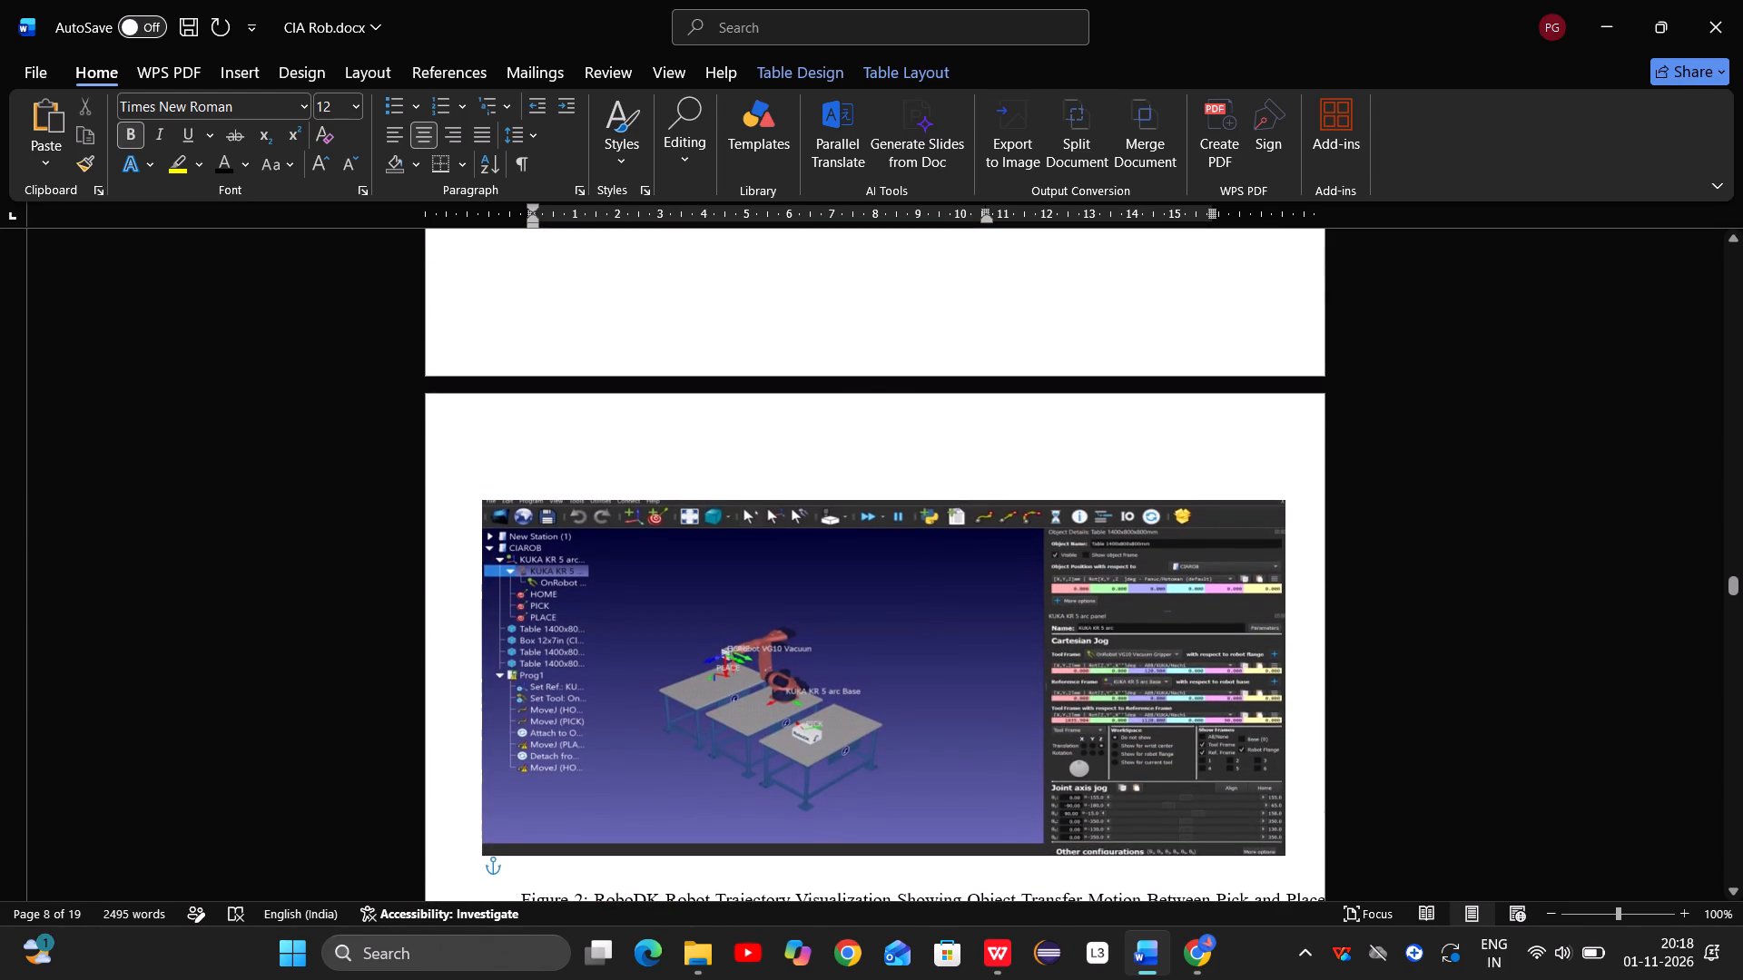
drag(660, 537, 642, 340)
scroll(642, 340, up, 1)
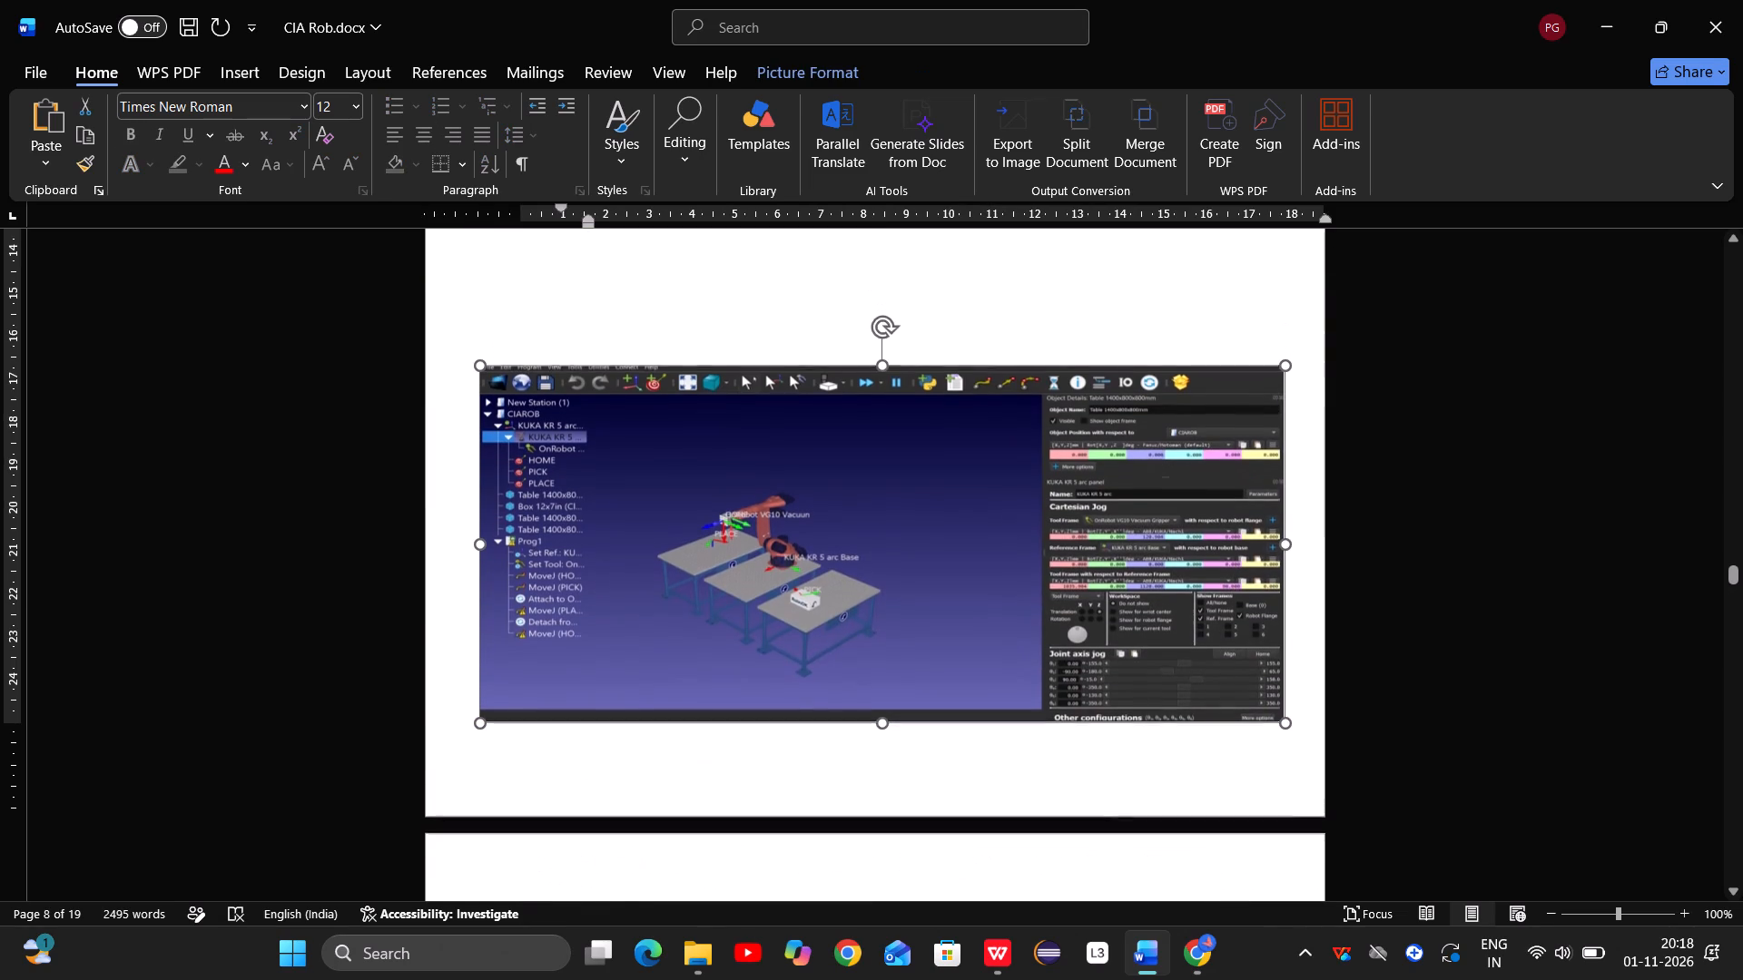
drag(700, 465, 703, 338)
scroll(703, 338, up, 1)
drag(783, 641, 786, 534)
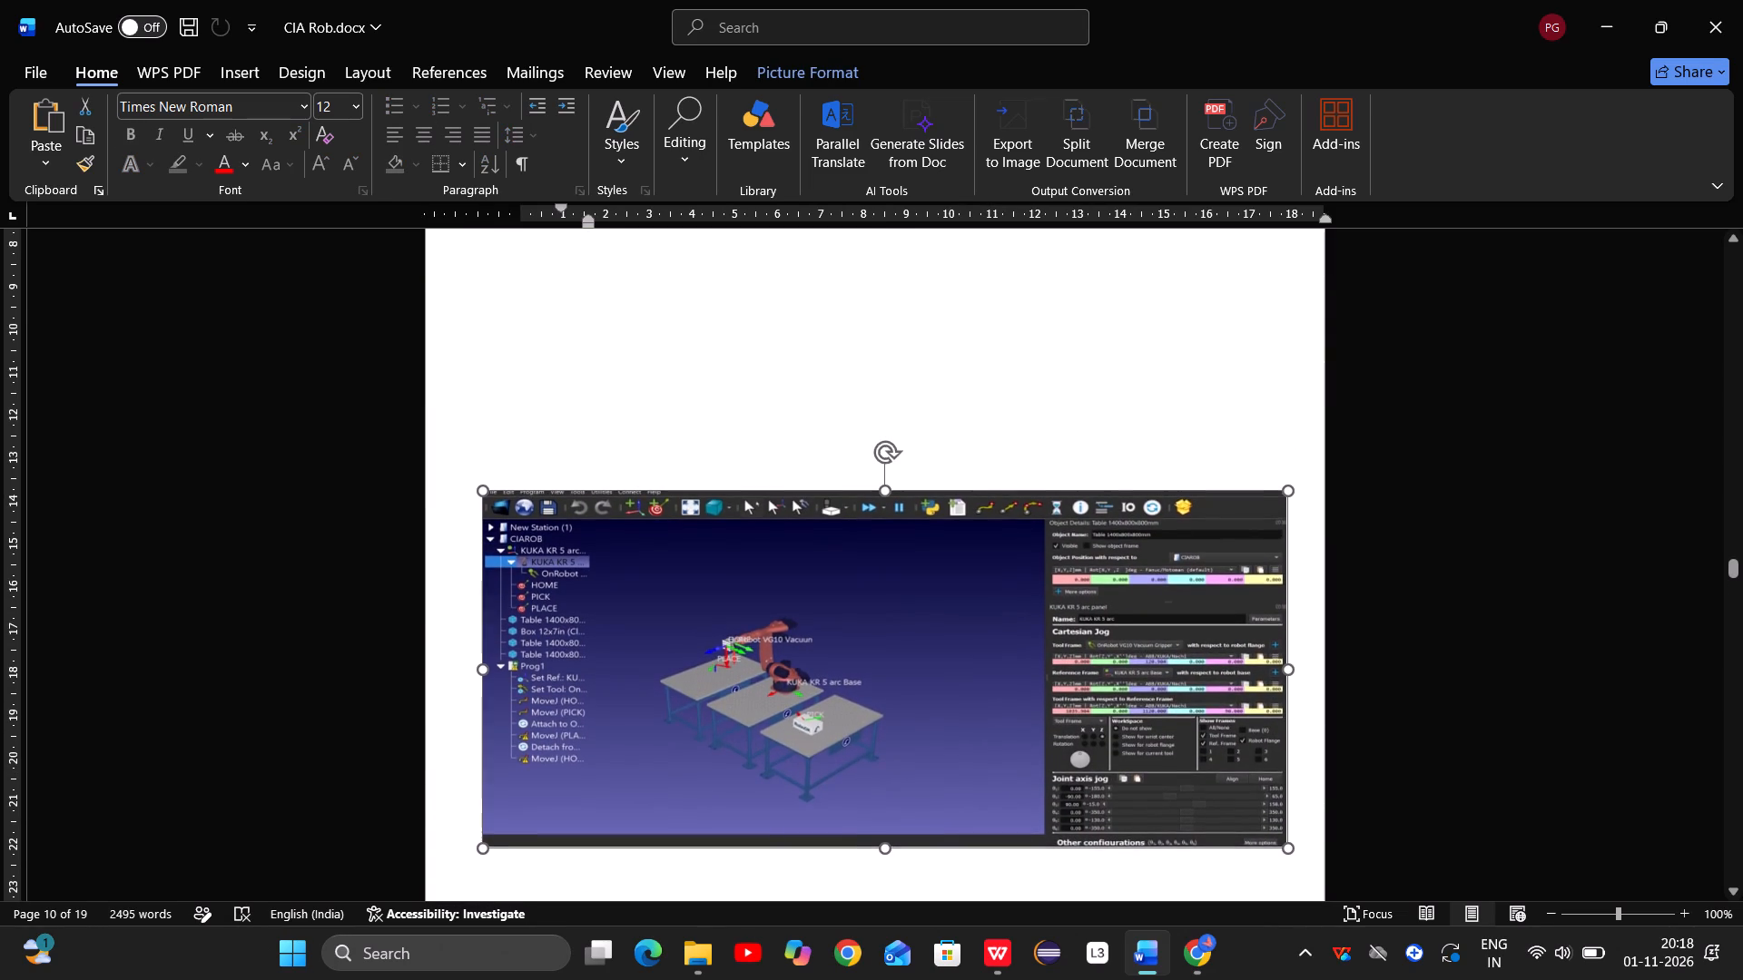
drag(786, 534, 762, 417)
scroll(762, 417, up, 1)
drag(826, 690, 847, 642)
Delete the empty lines before the Figure 2 caption, back to the end of the coordinate frames list.
scroll(847, 642, down, 3)
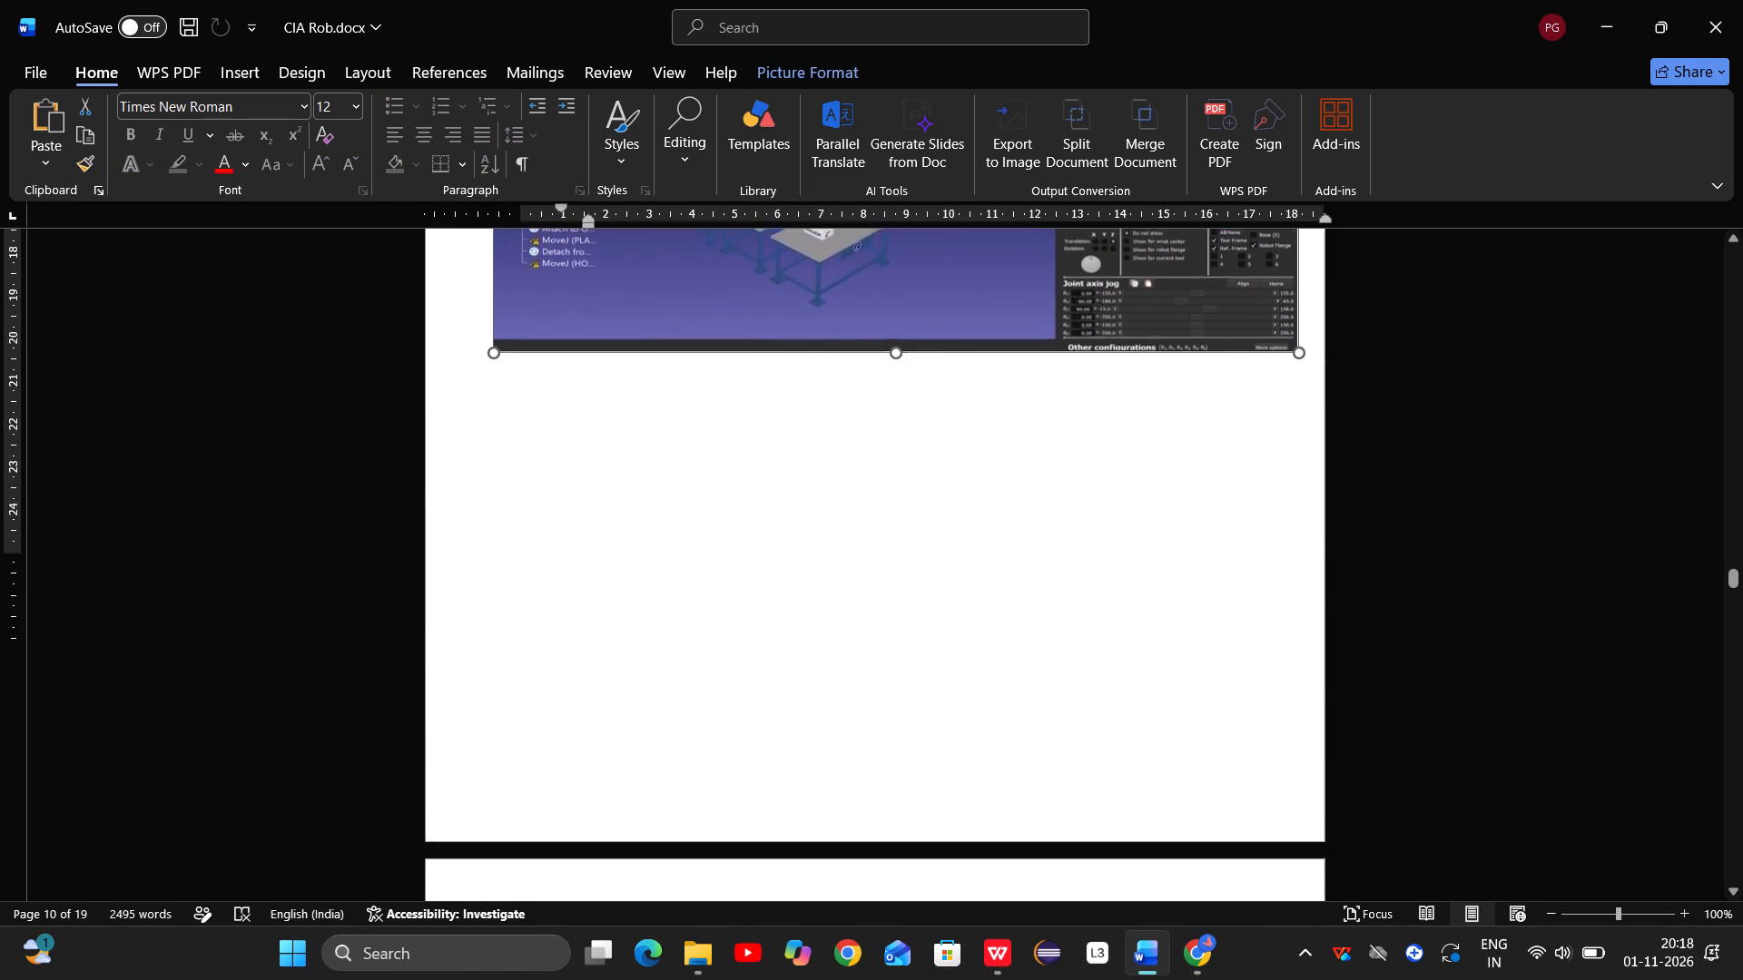
scroll(847, 642, down, 1)
click(526, 735)
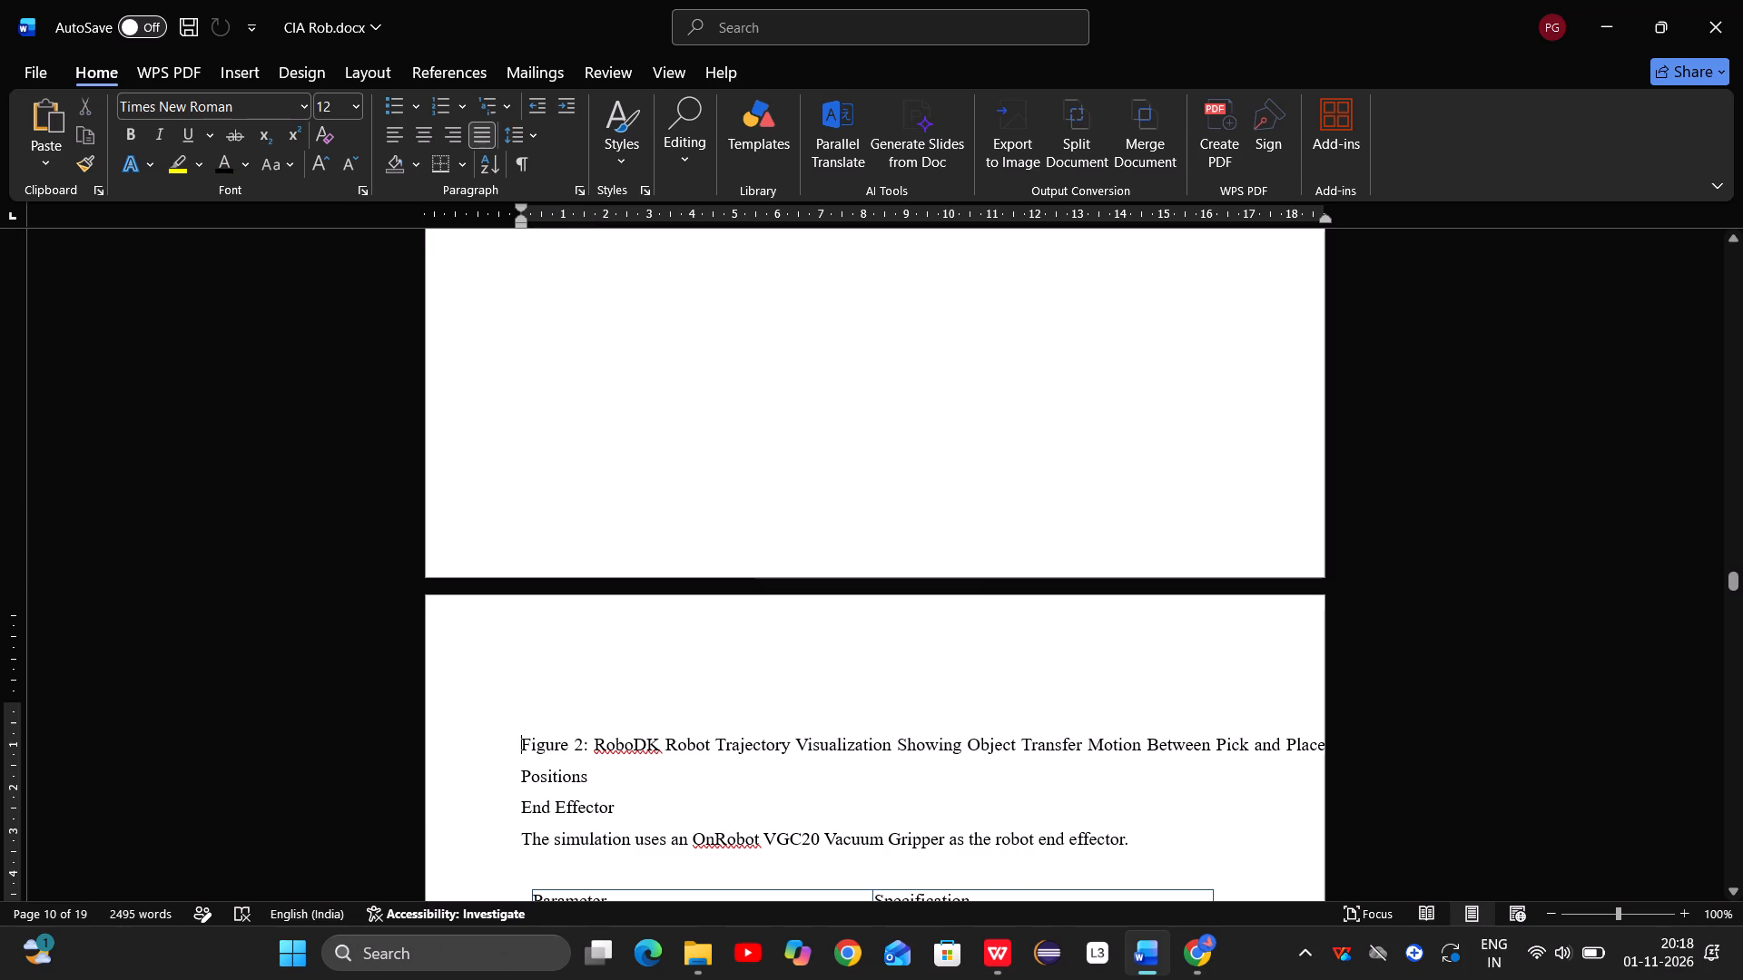
key(BackSpace)
key(BackSpace)
key(BackSpace)
key(BackSpace)
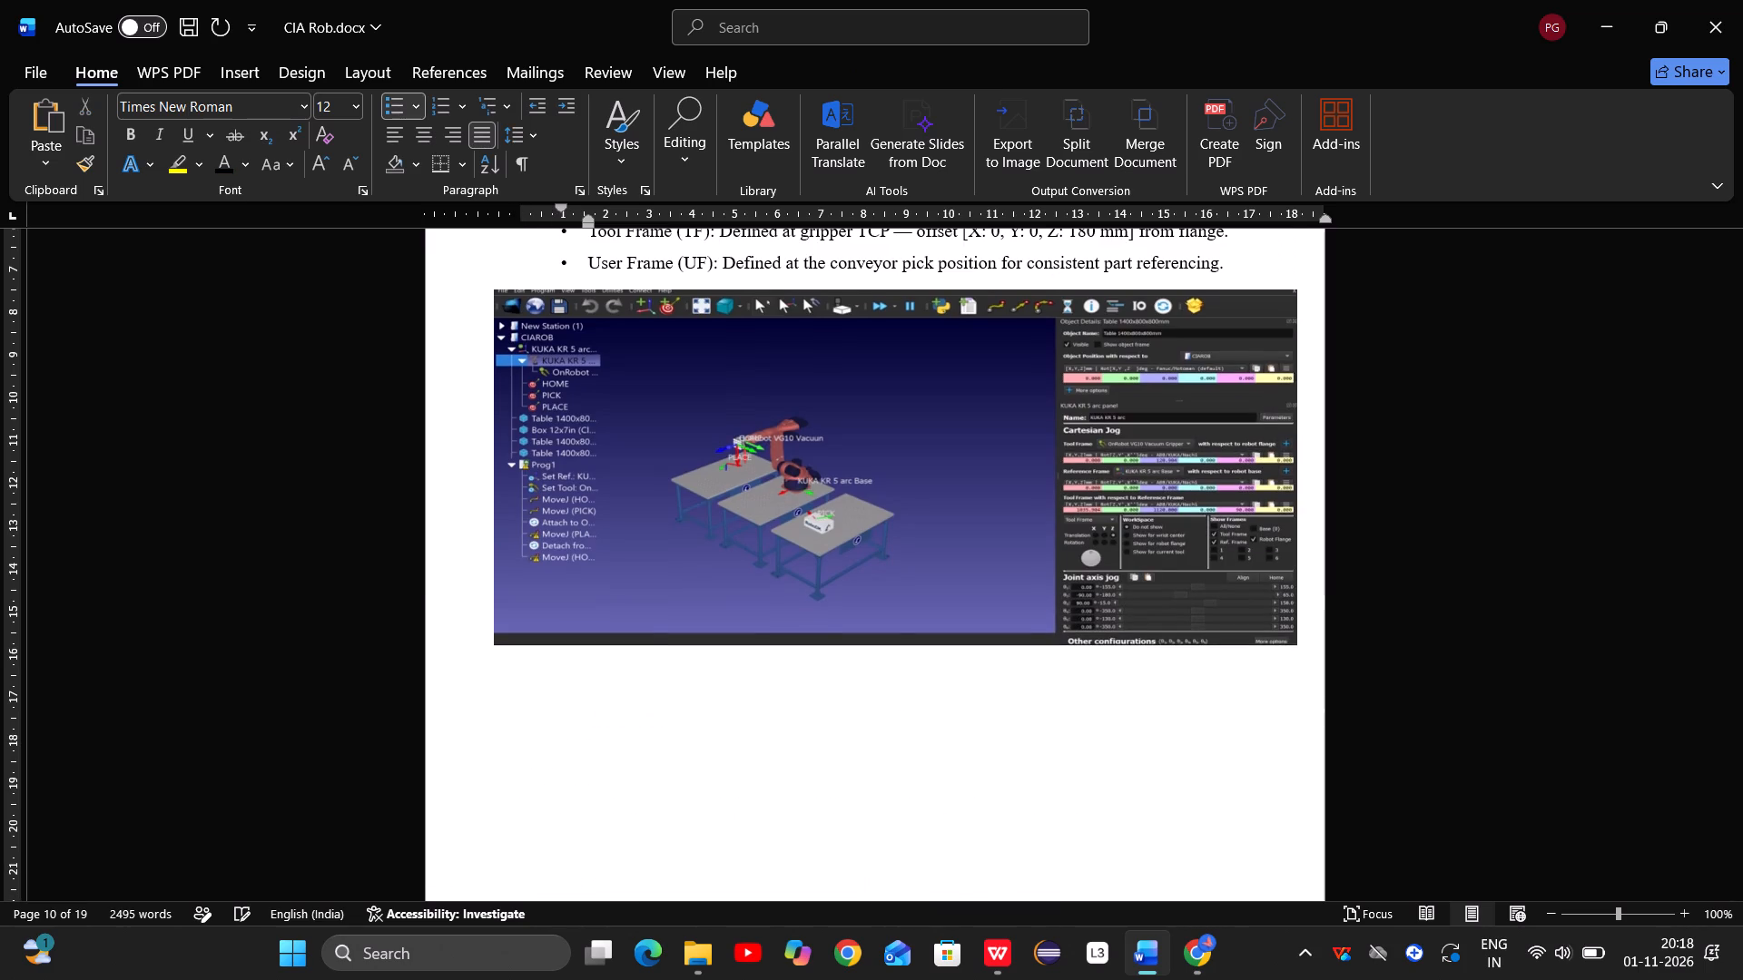
key(Return)
scroll(526, 735, down, 1)
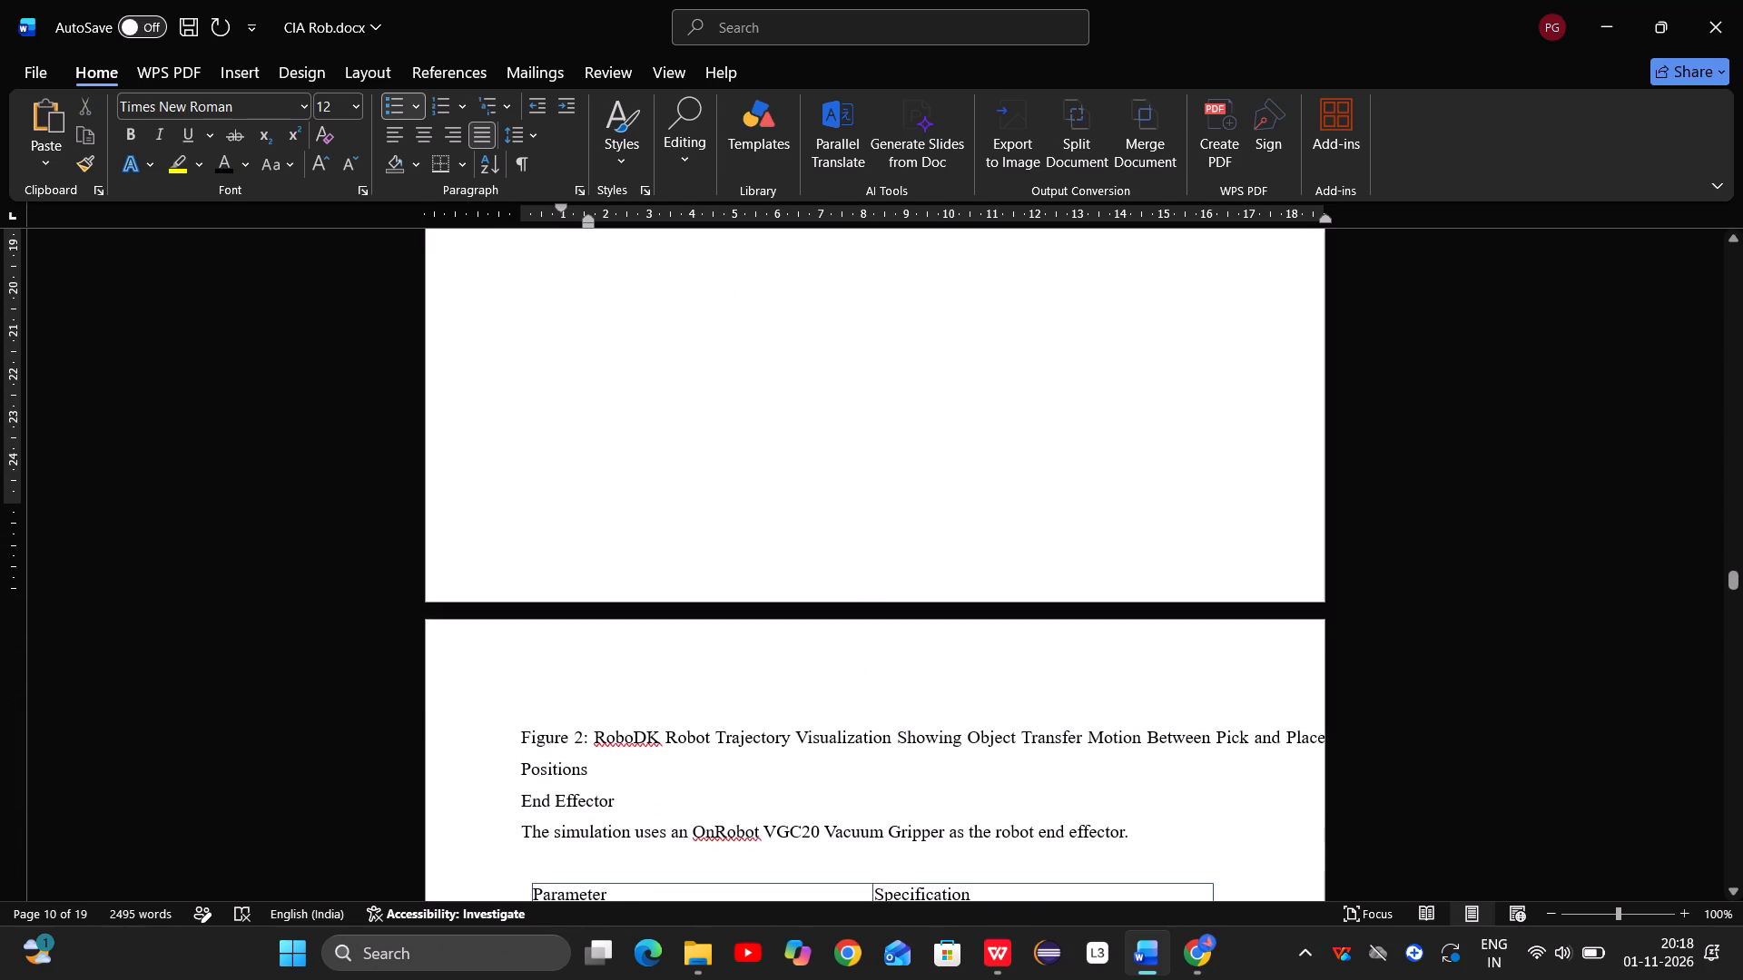
click(517, 723)
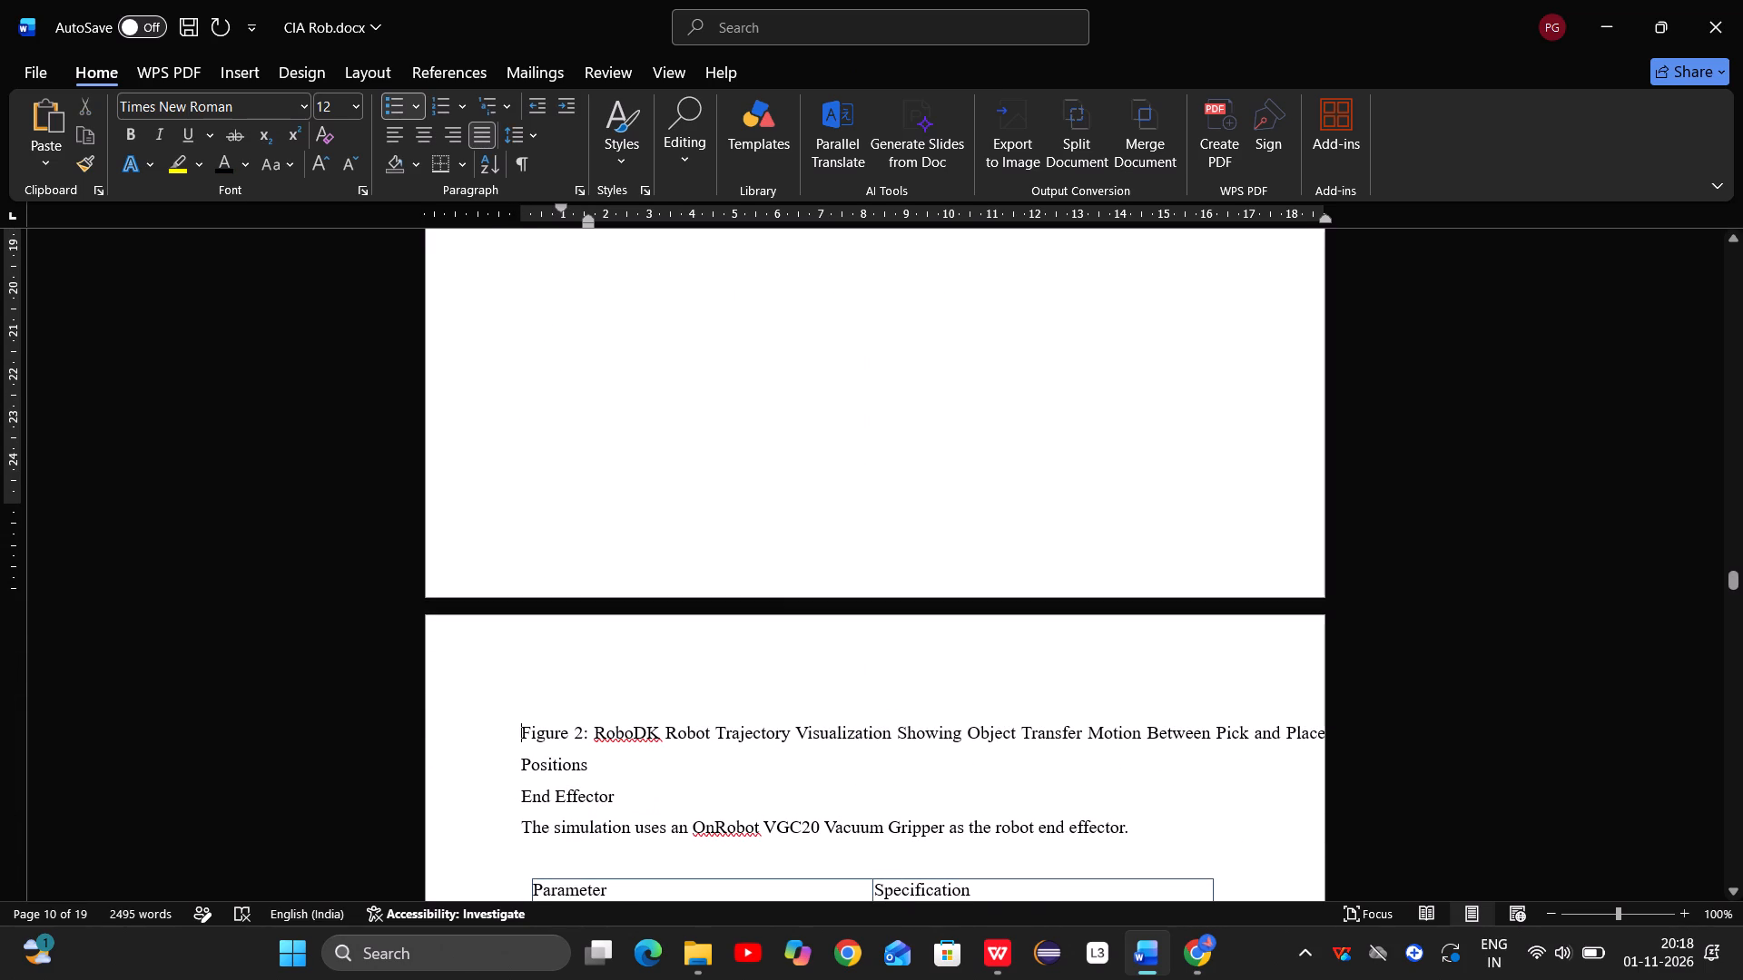
key(BackSpace)
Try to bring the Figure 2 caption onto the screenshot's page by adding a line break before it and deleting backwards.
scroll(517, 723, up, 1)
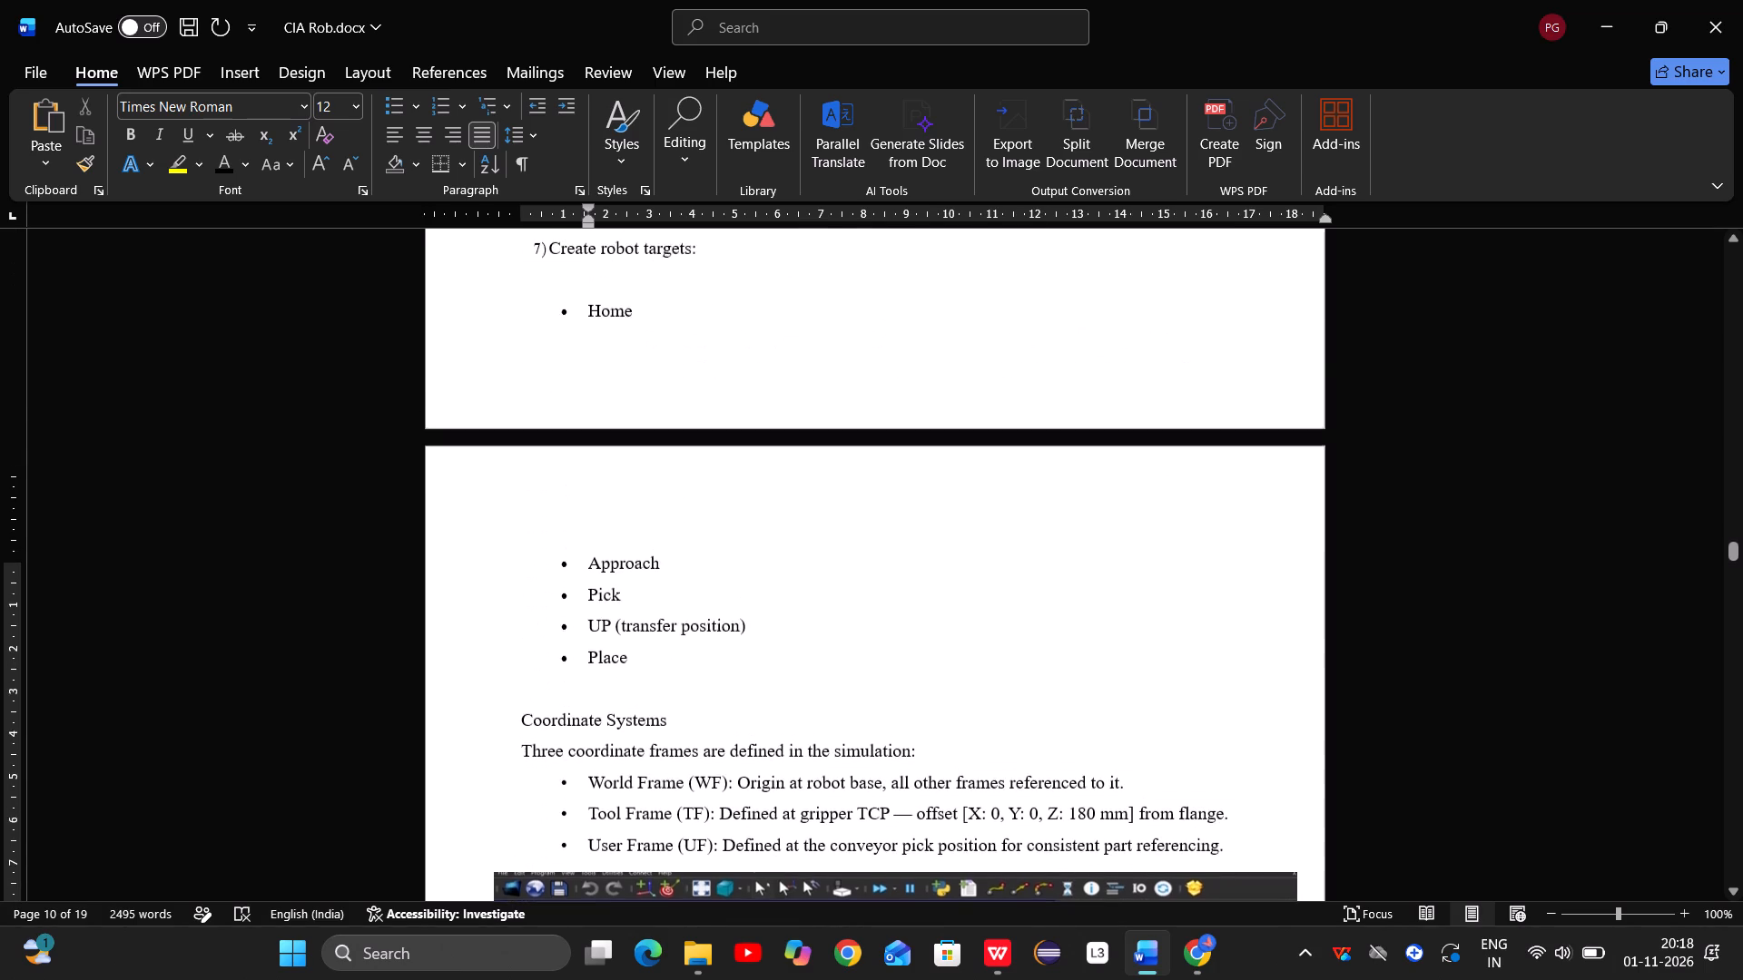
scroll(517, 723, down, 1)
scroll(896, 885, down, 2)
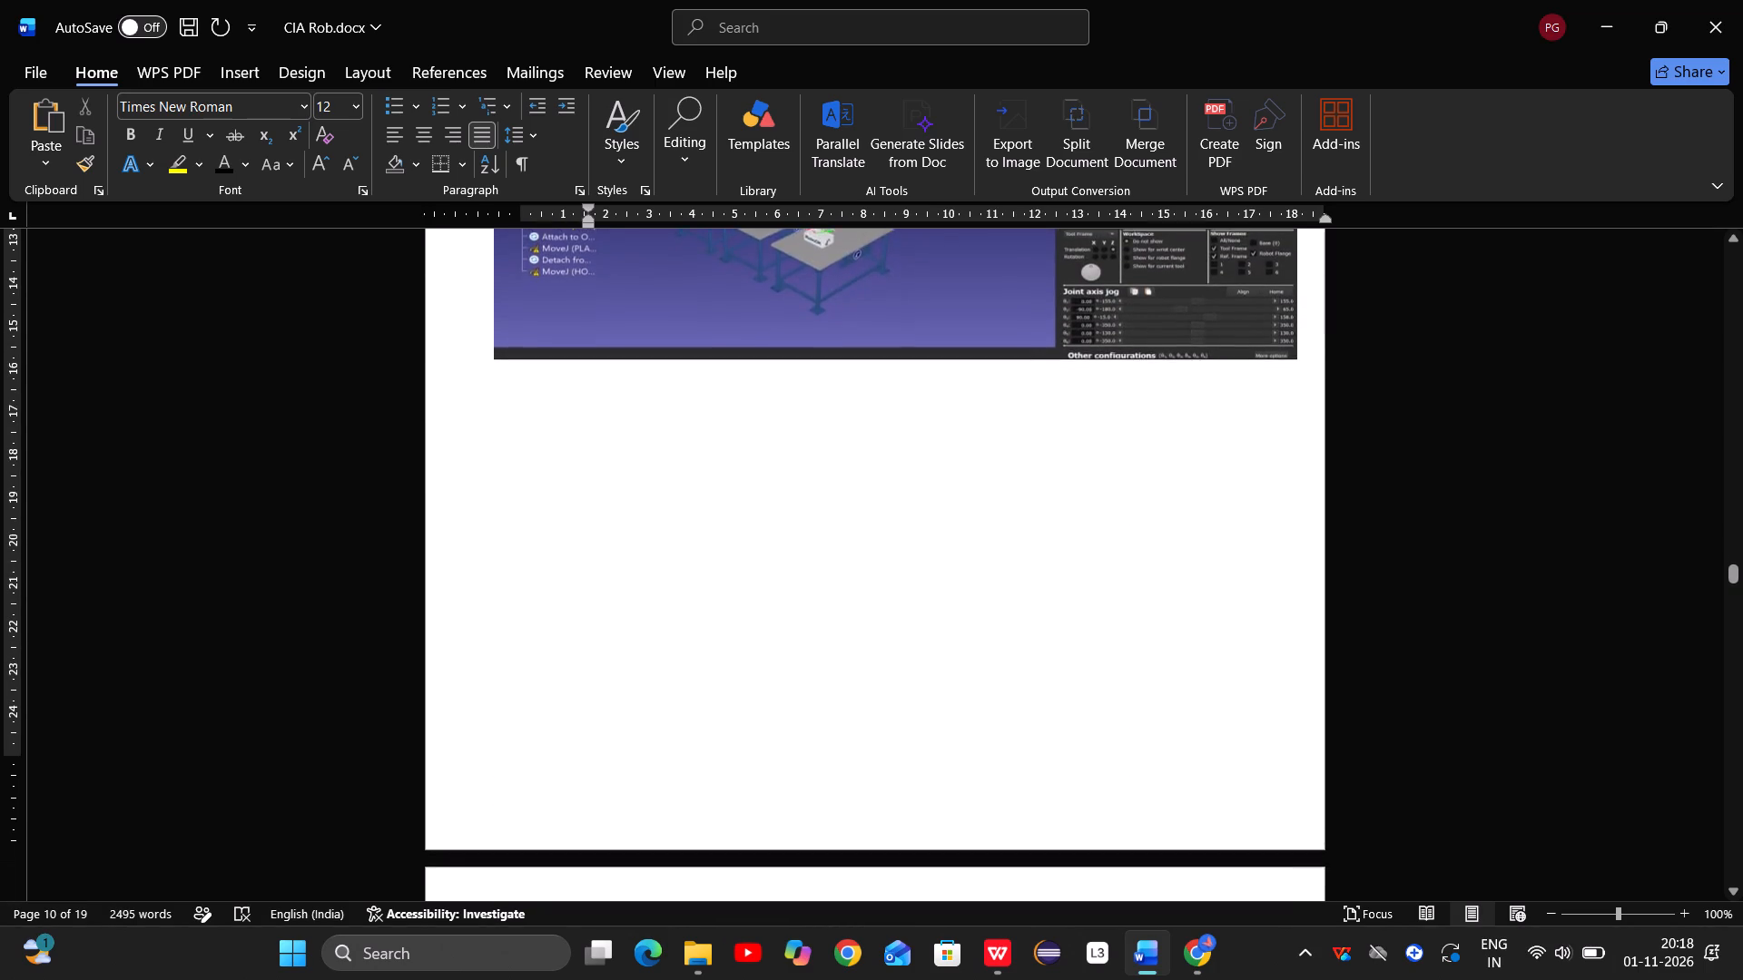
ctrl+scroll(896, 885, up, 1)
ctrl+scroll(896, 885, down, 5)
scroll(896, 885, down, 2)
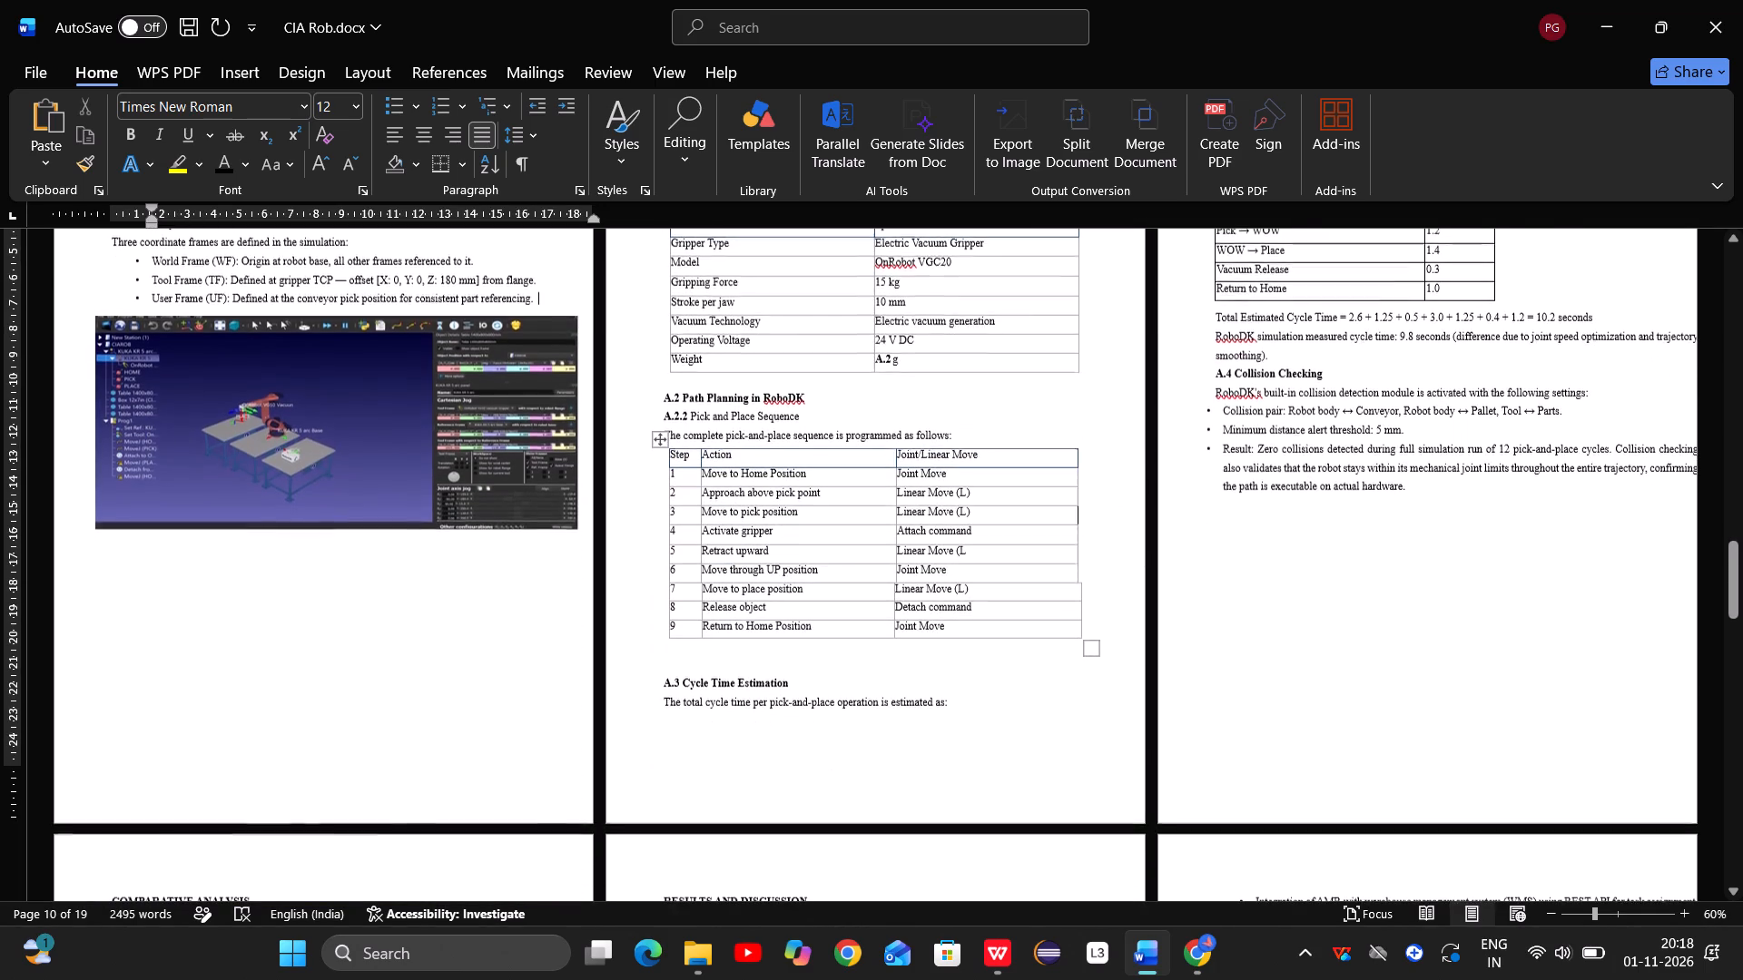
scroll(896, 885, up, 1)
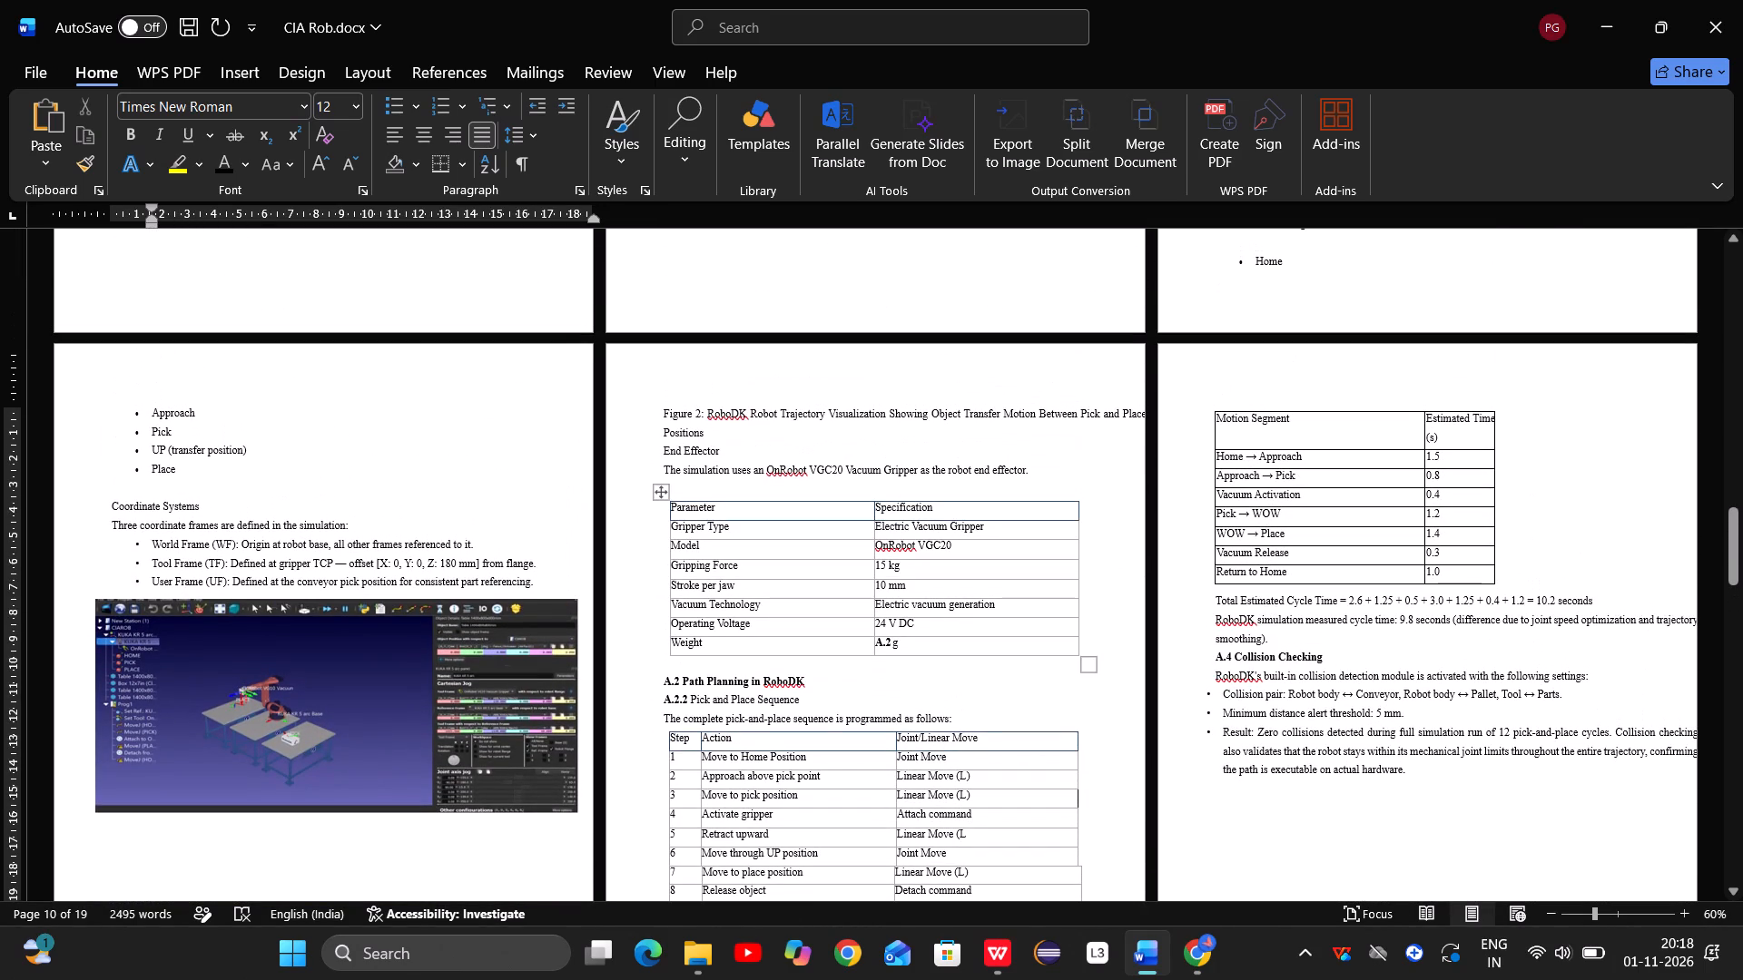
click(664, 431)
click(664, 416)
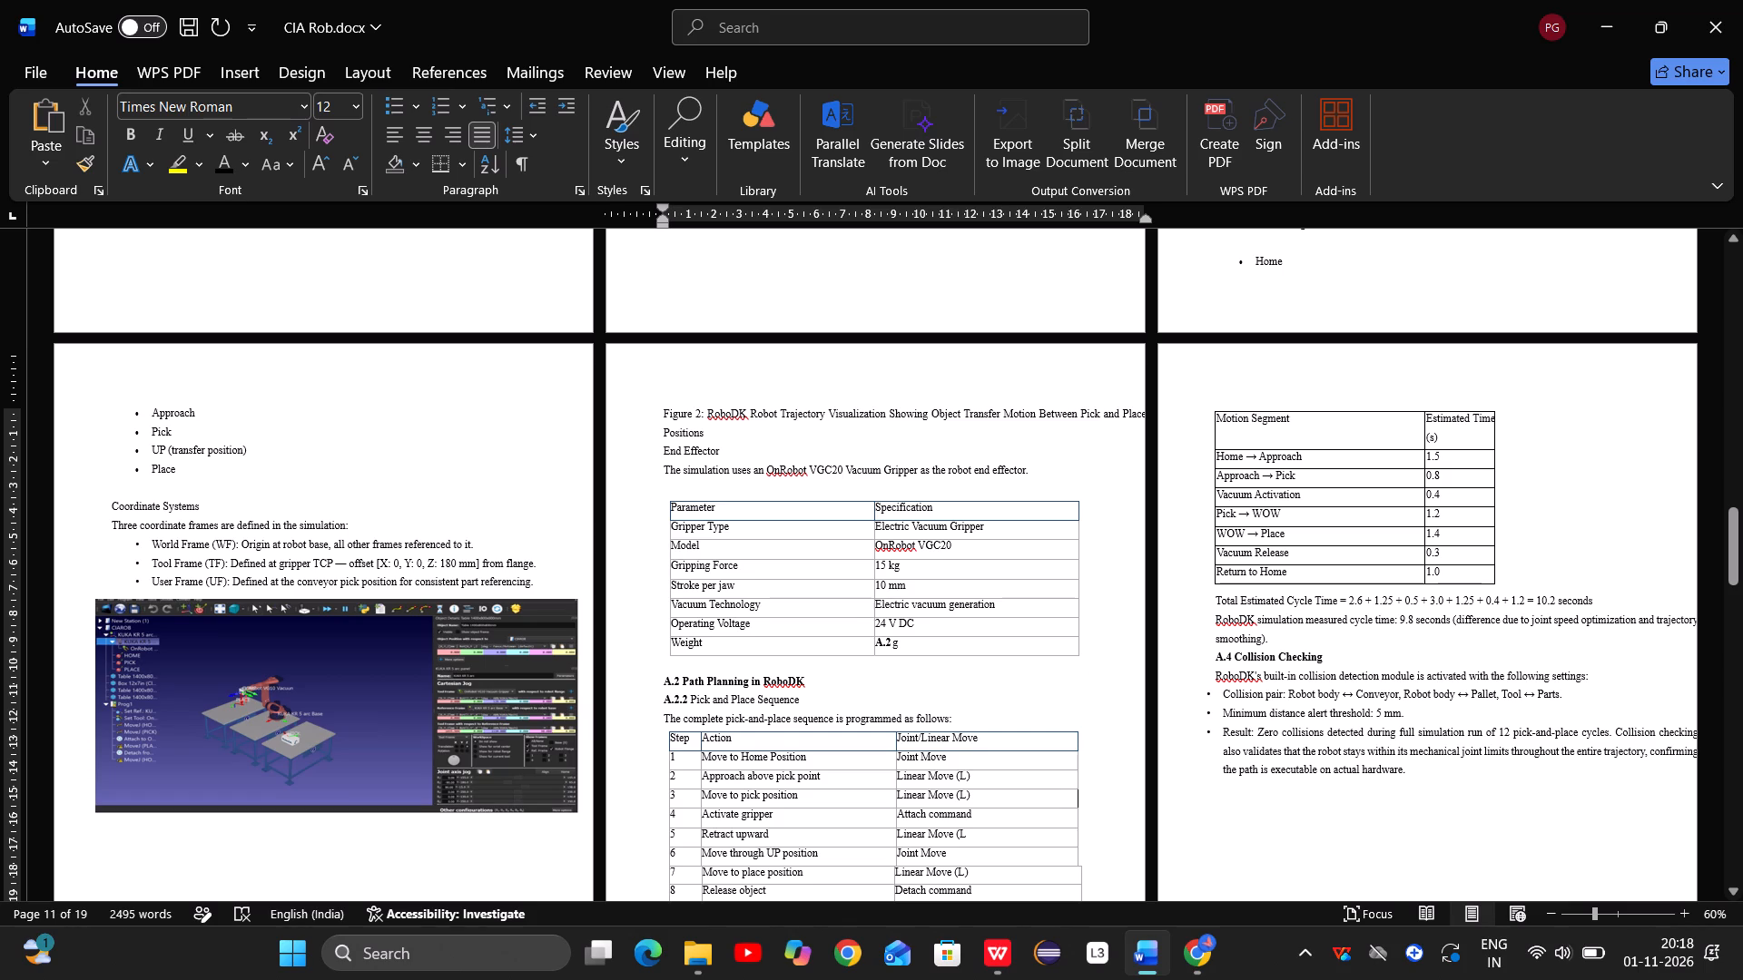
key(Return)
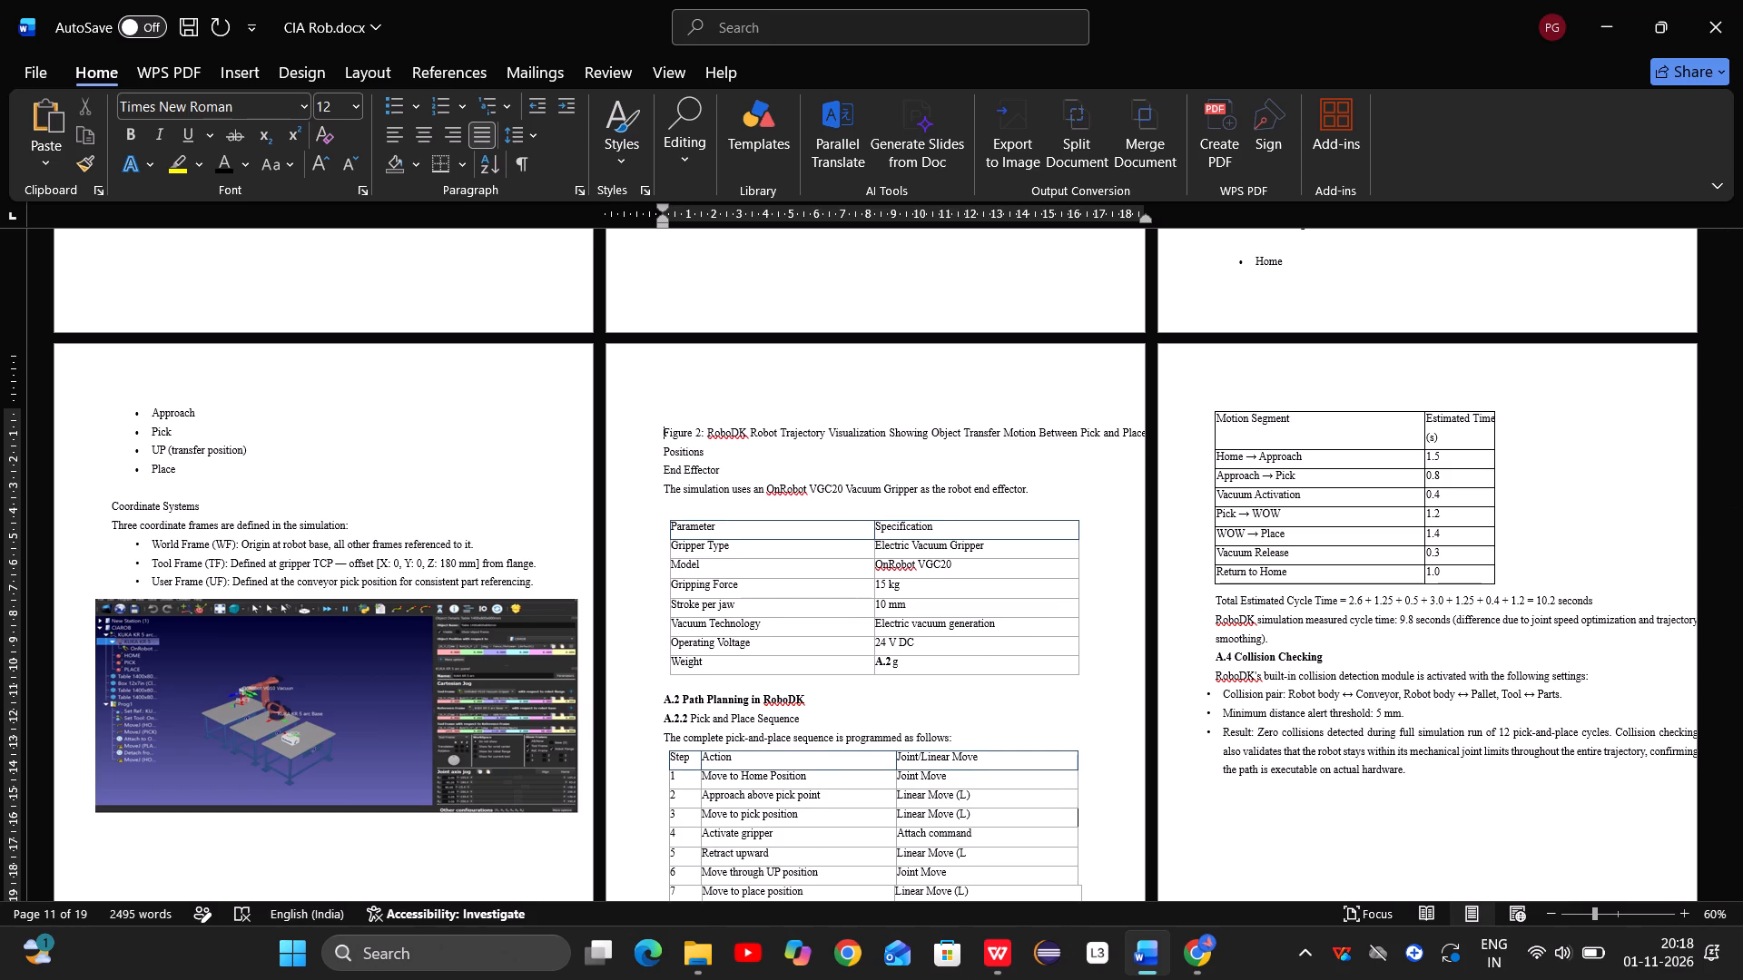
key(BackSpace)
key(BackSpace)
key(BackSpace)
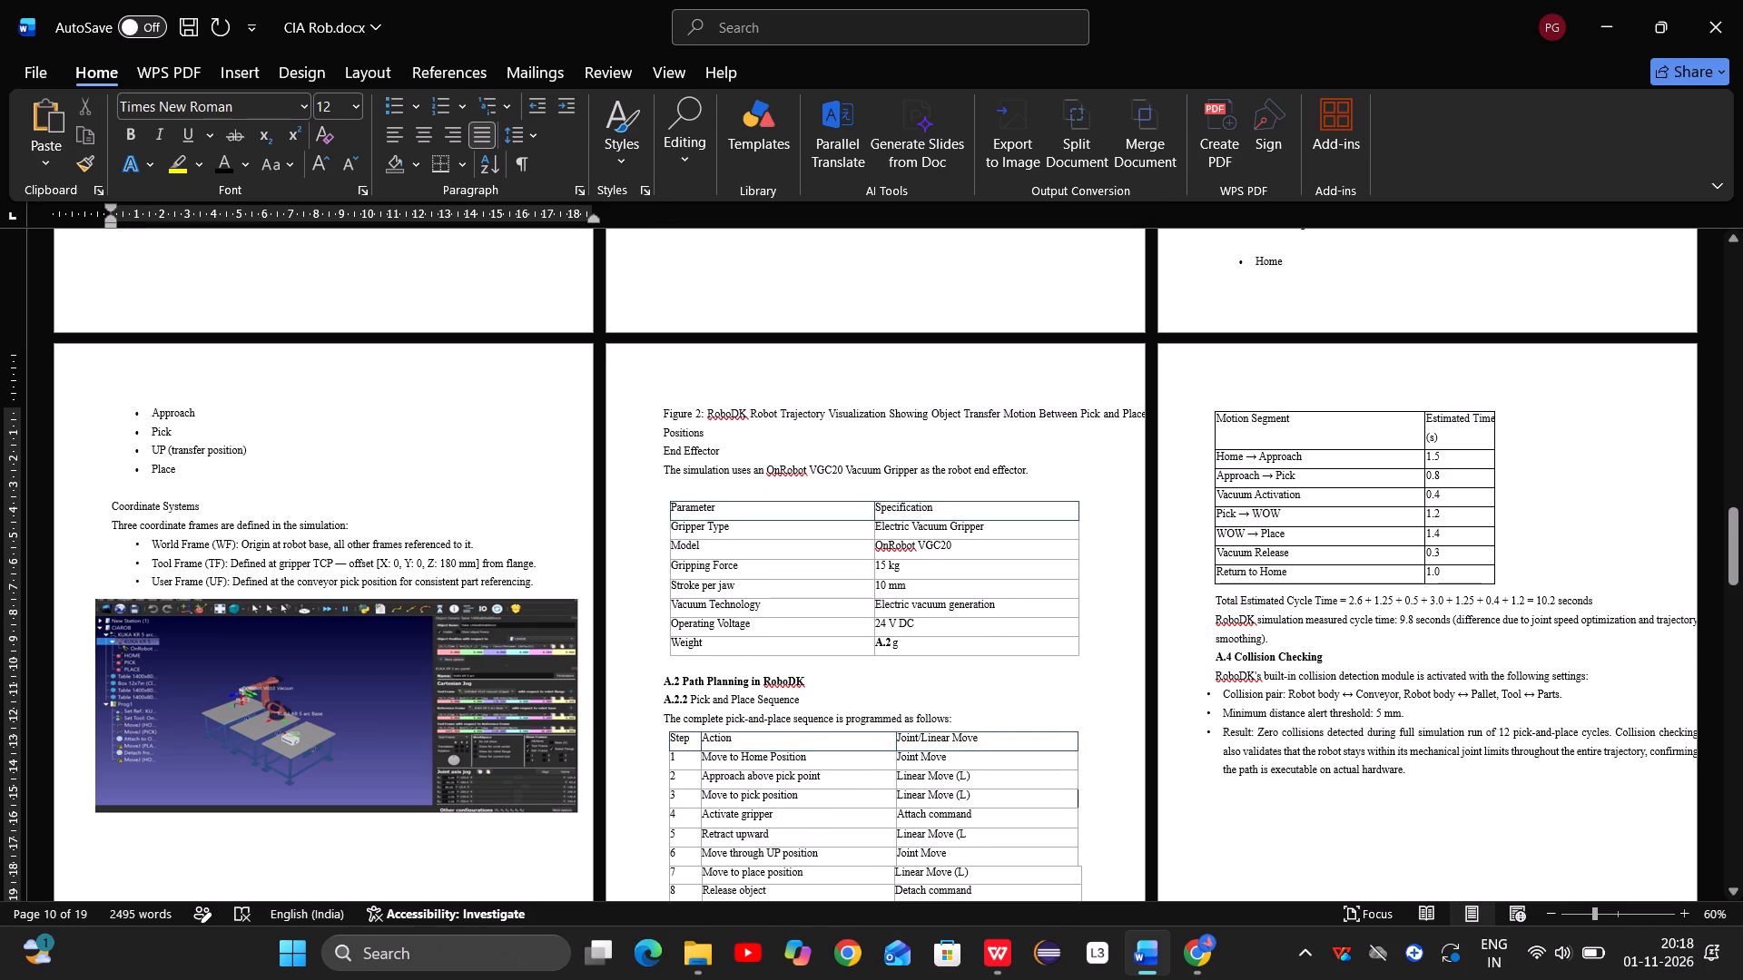
Copy the two-line Figure 2 caption from above End Effector and paste it below the RoboDK trajectory screenshot.
scroll(691, 463, down, 4)
scroll(691, 463, up, 1)
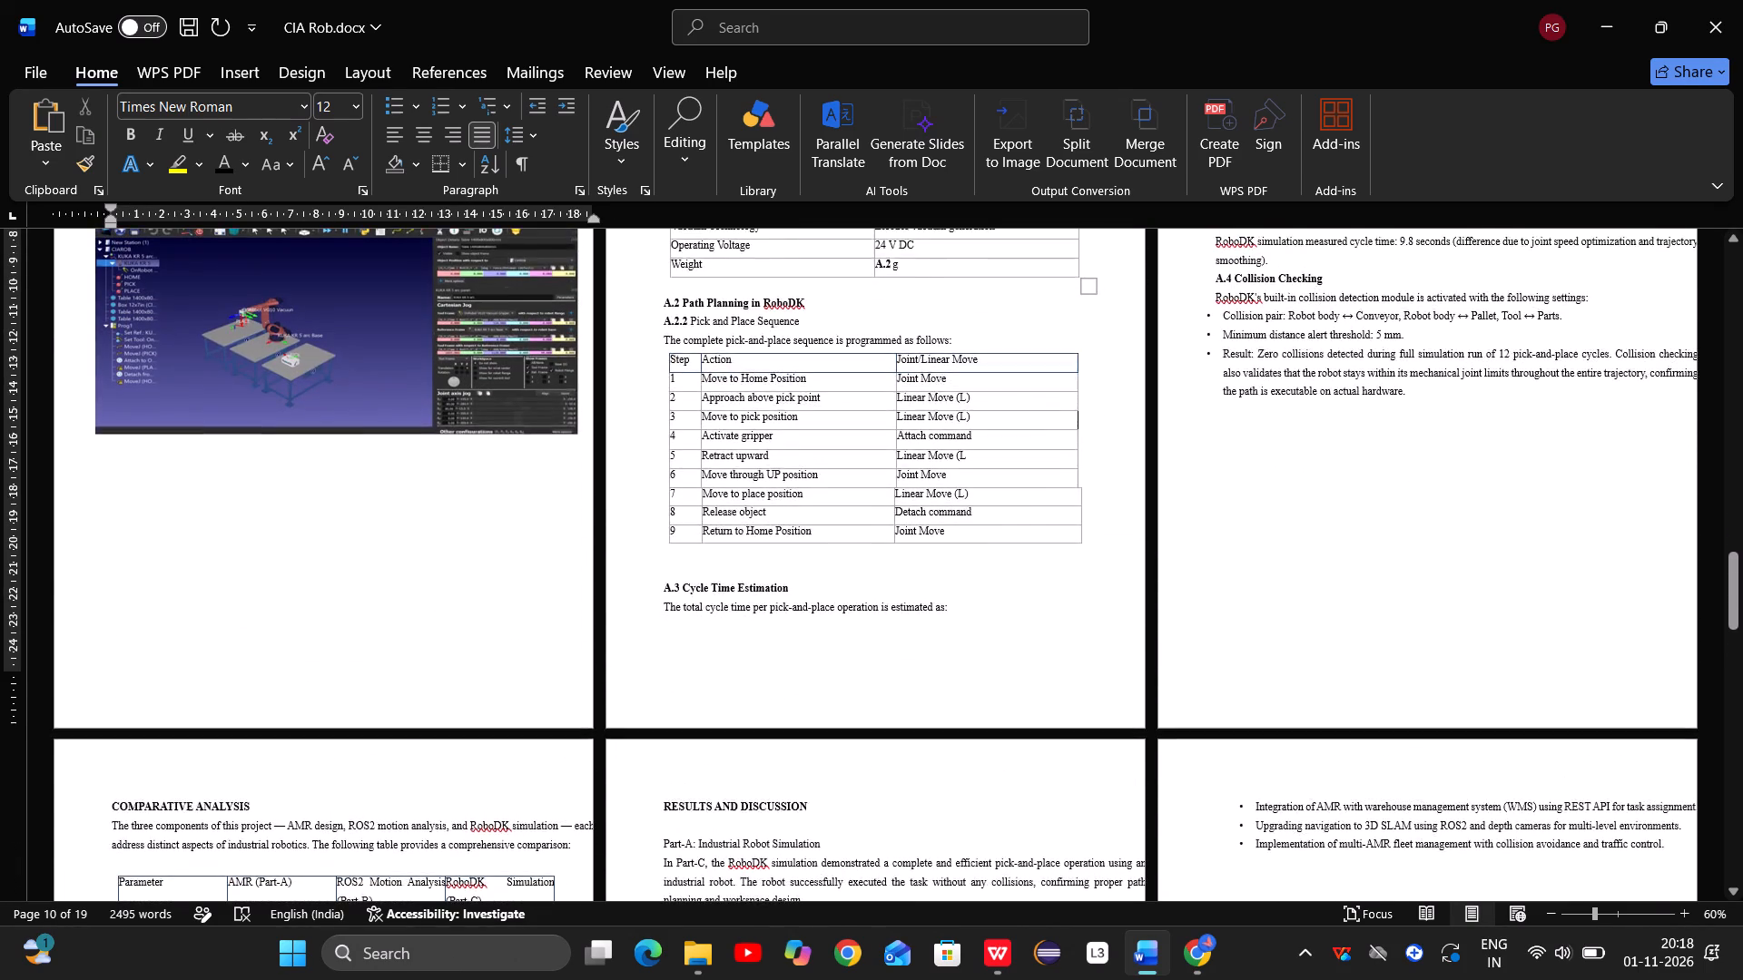
scroll(691, 463, up, 1)
scroll(667, 287, up, 2)
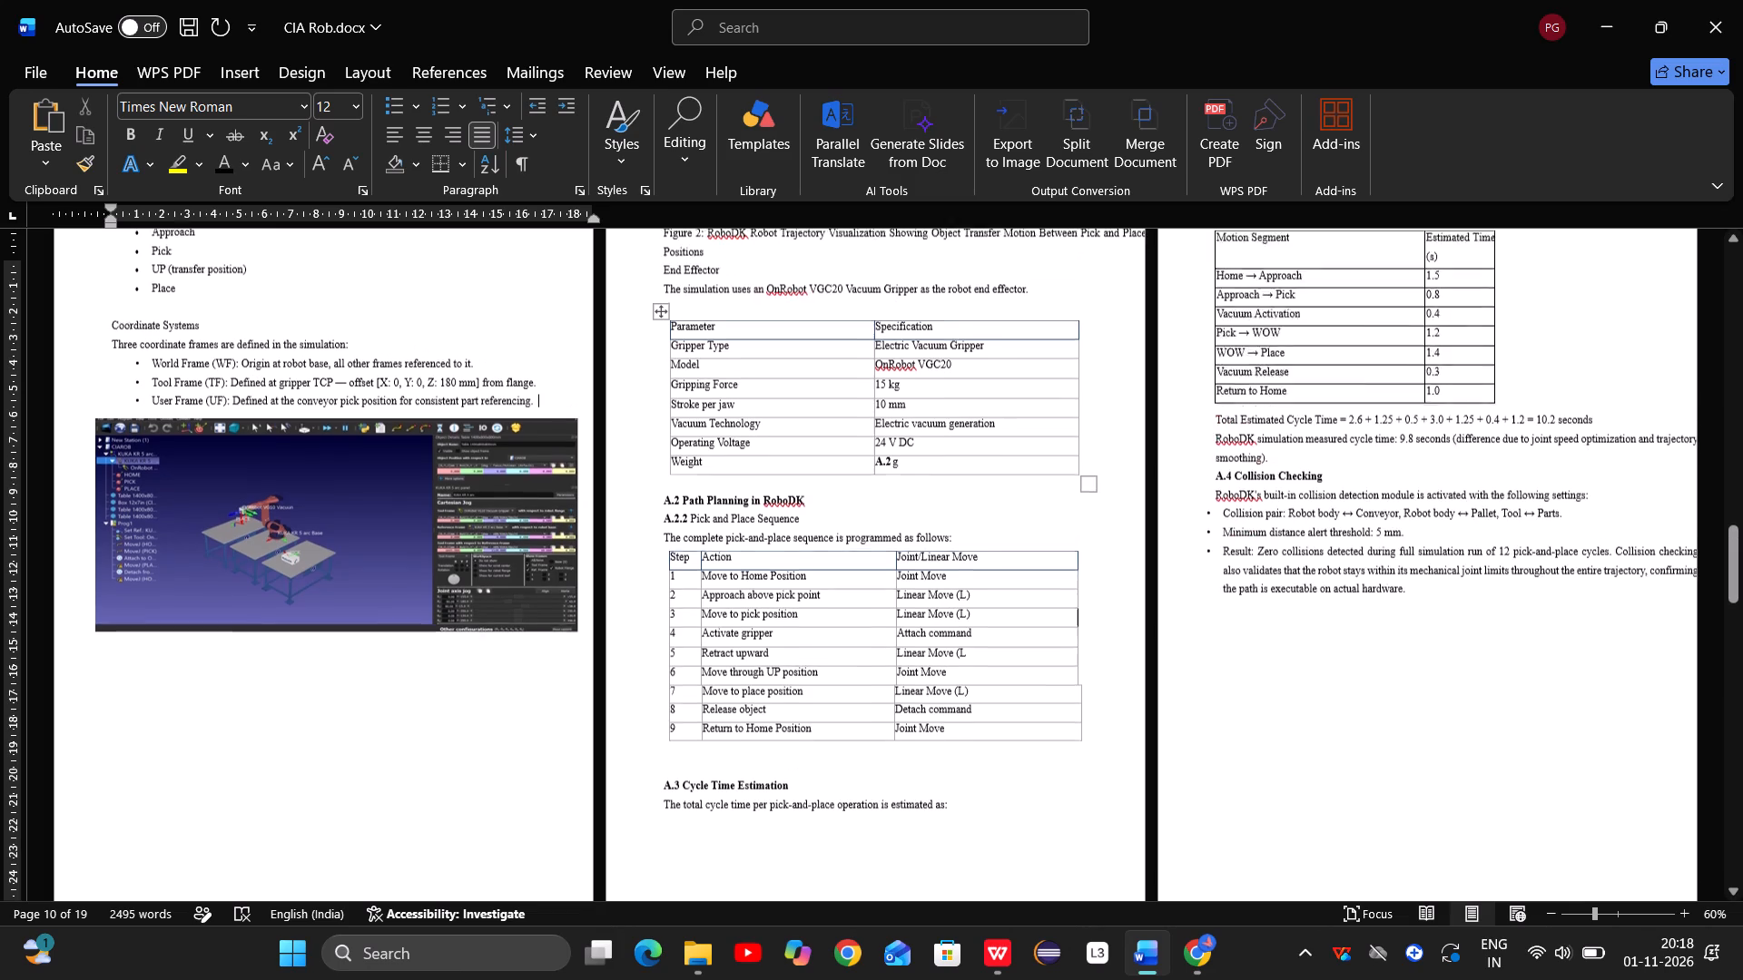
scroll(700, 339, up, 1)
drag(662, 261, 714, 288)
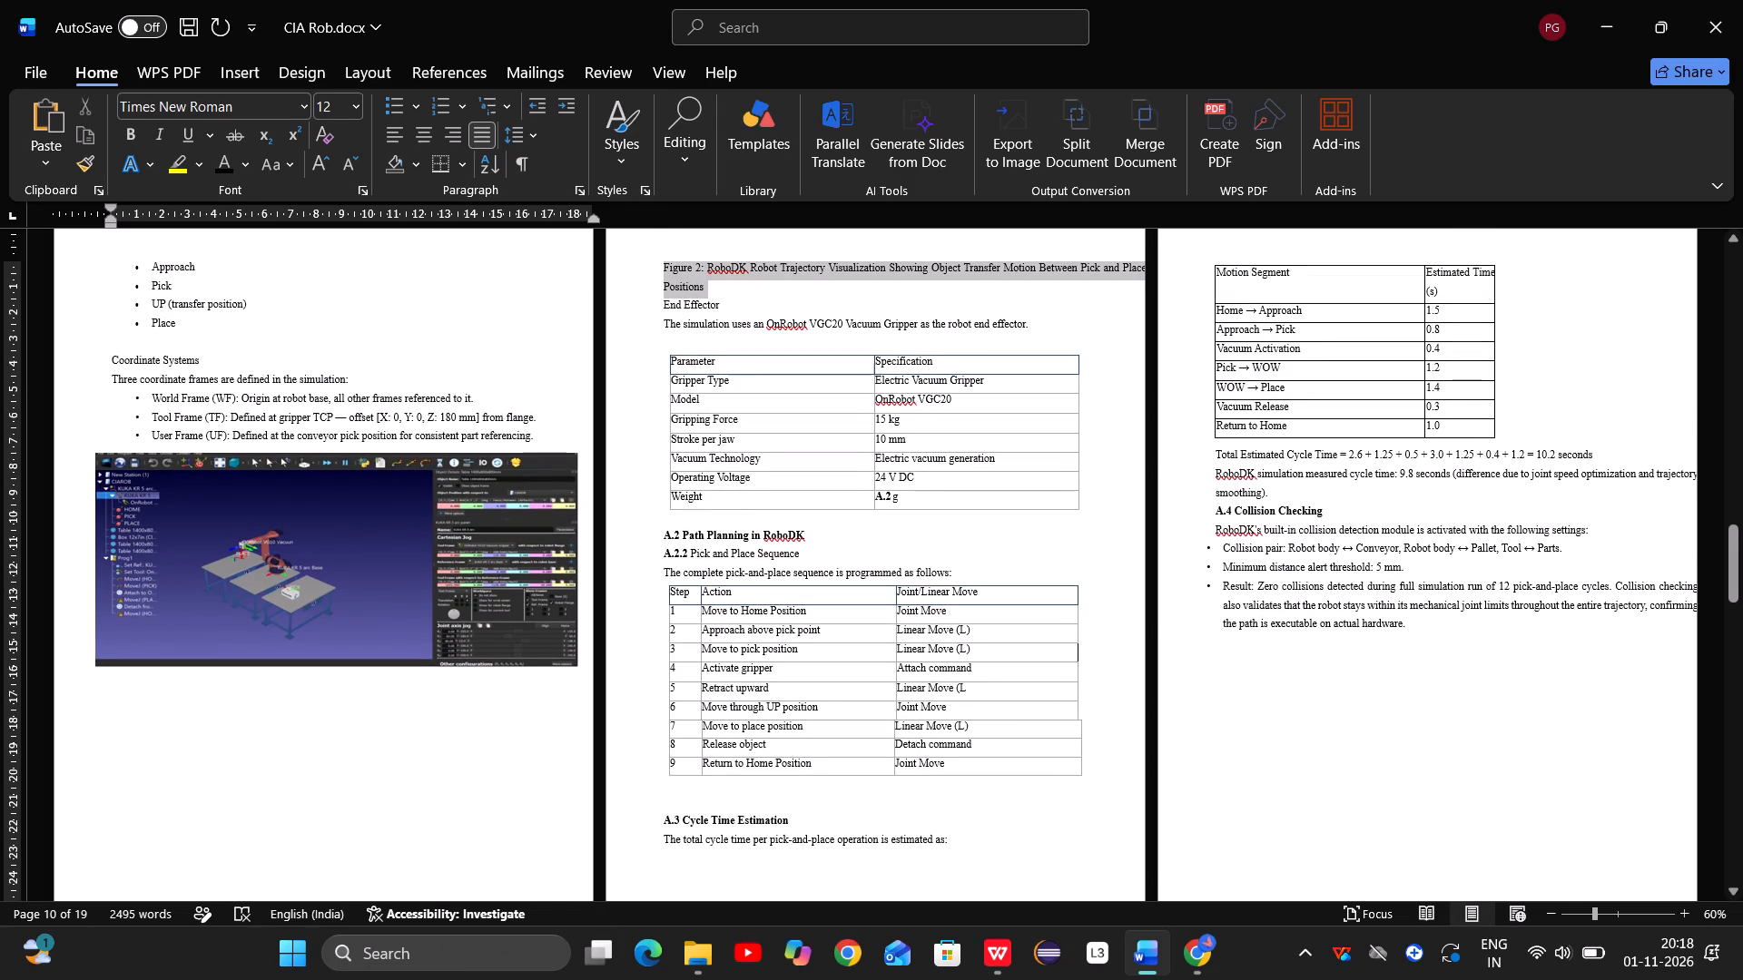
key(ctrl+c)
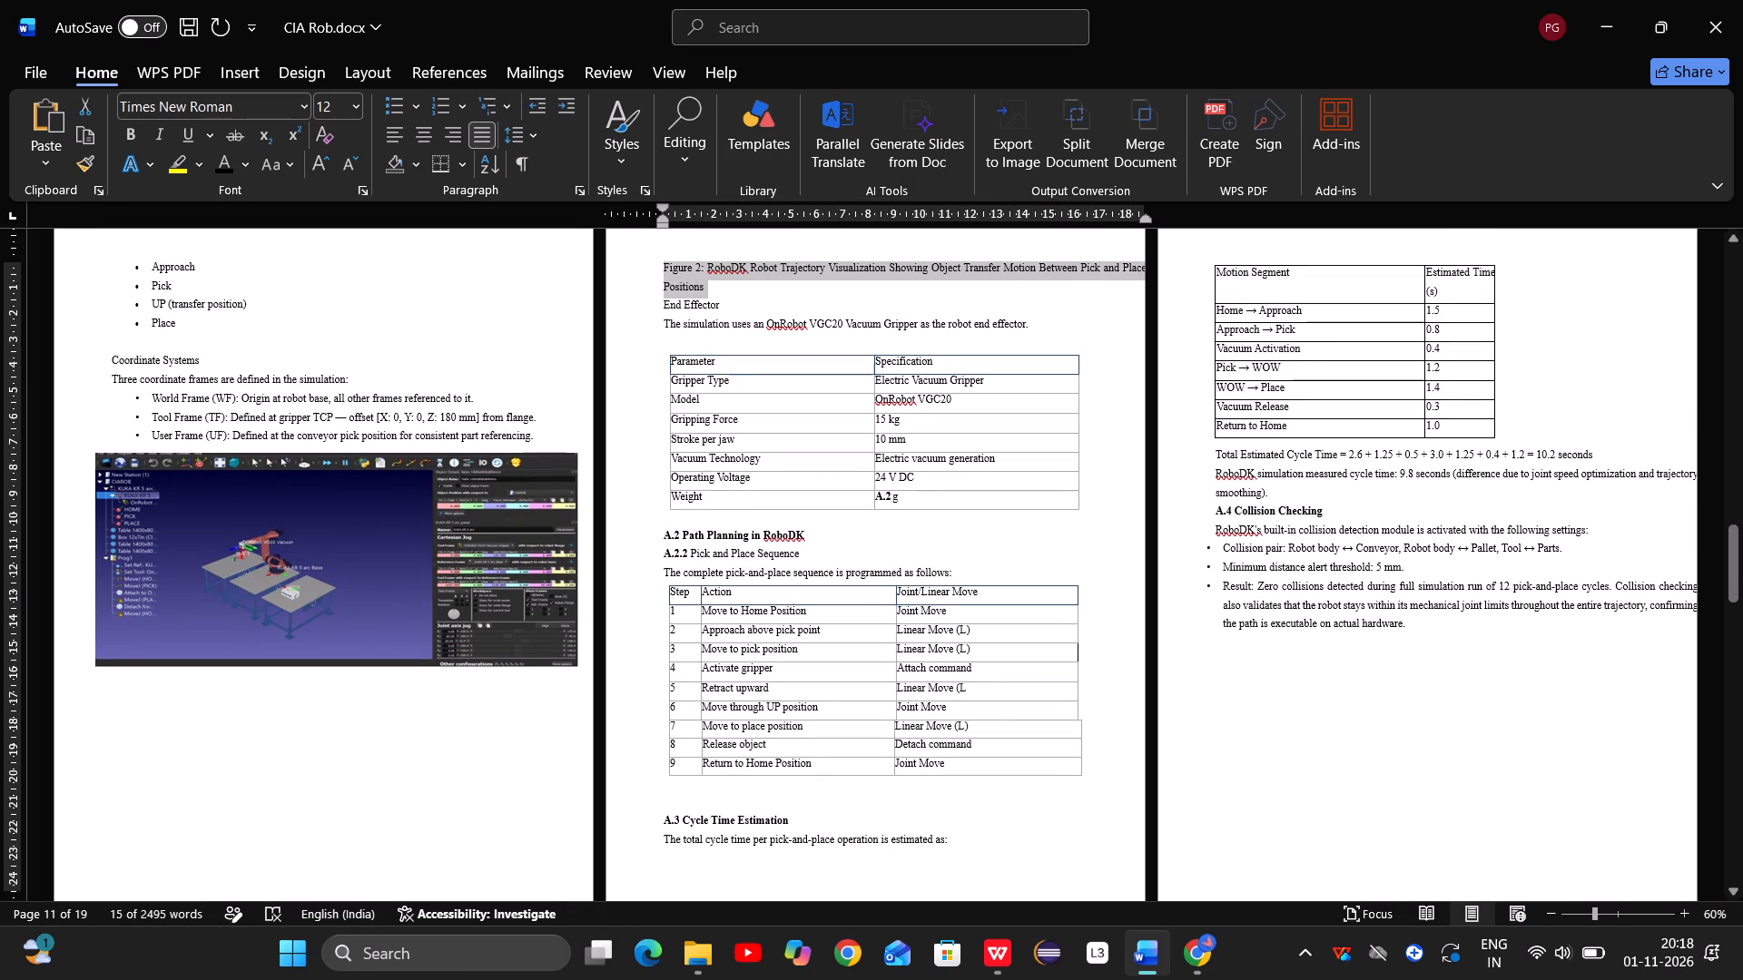
click(108, 719)
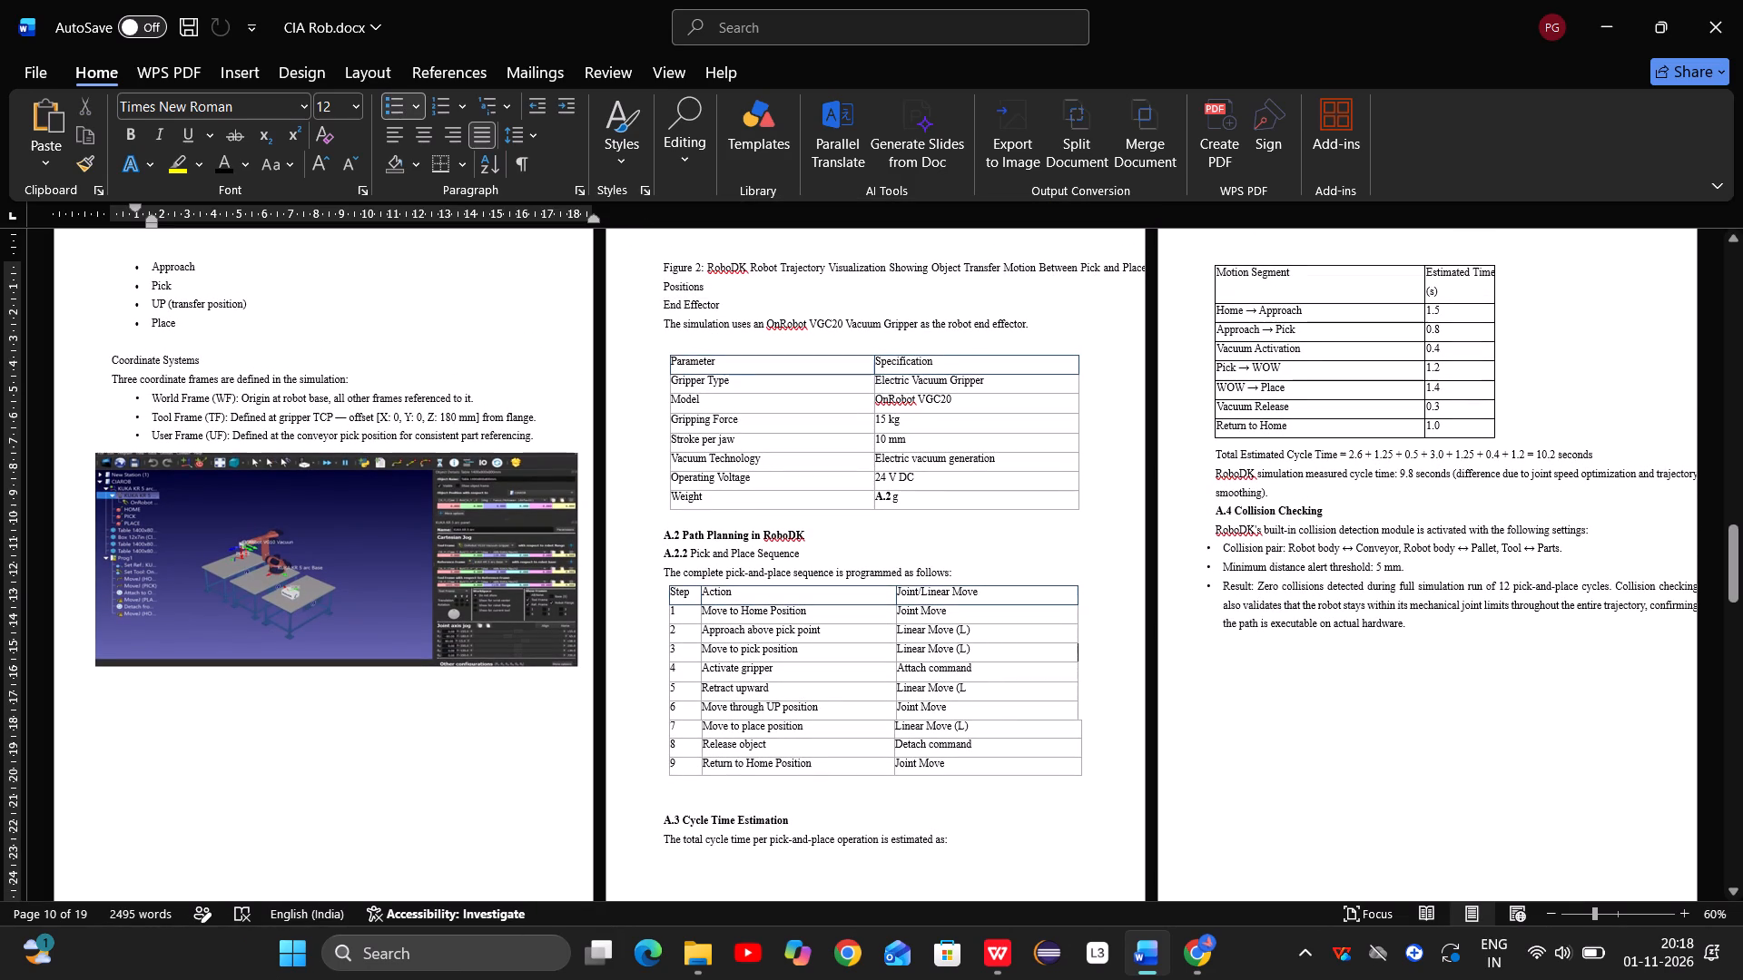
click(108, 719)
double_click(108, 719)
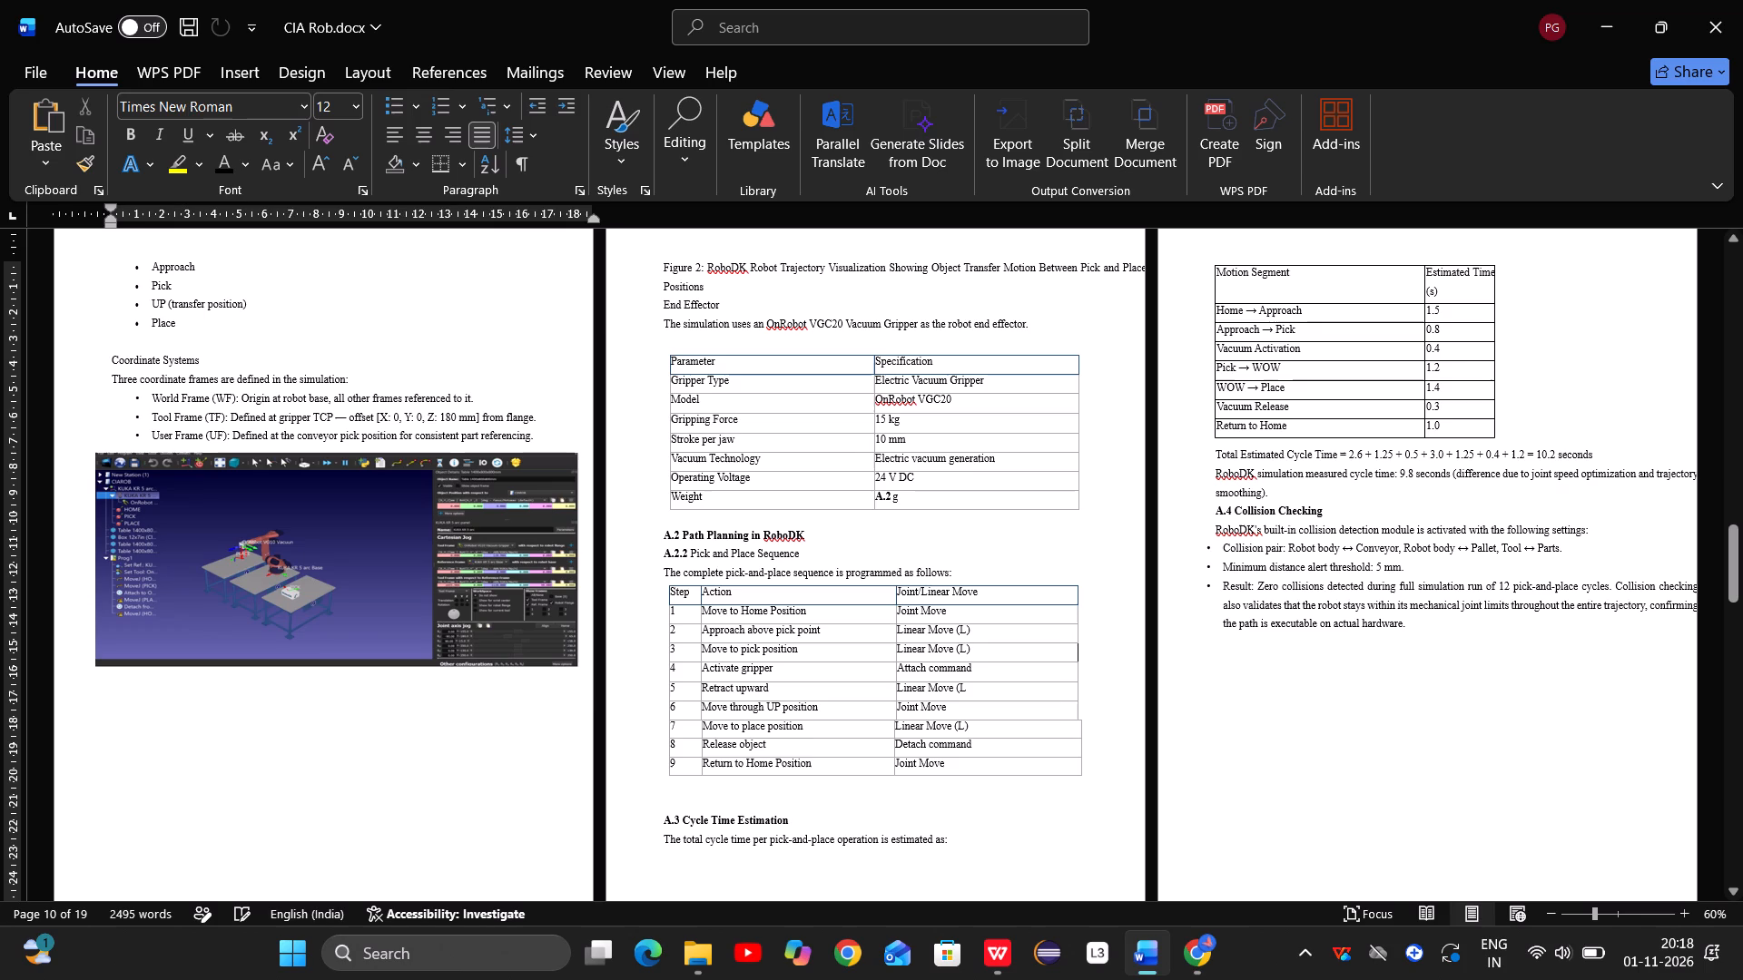
key(ctrl+v)
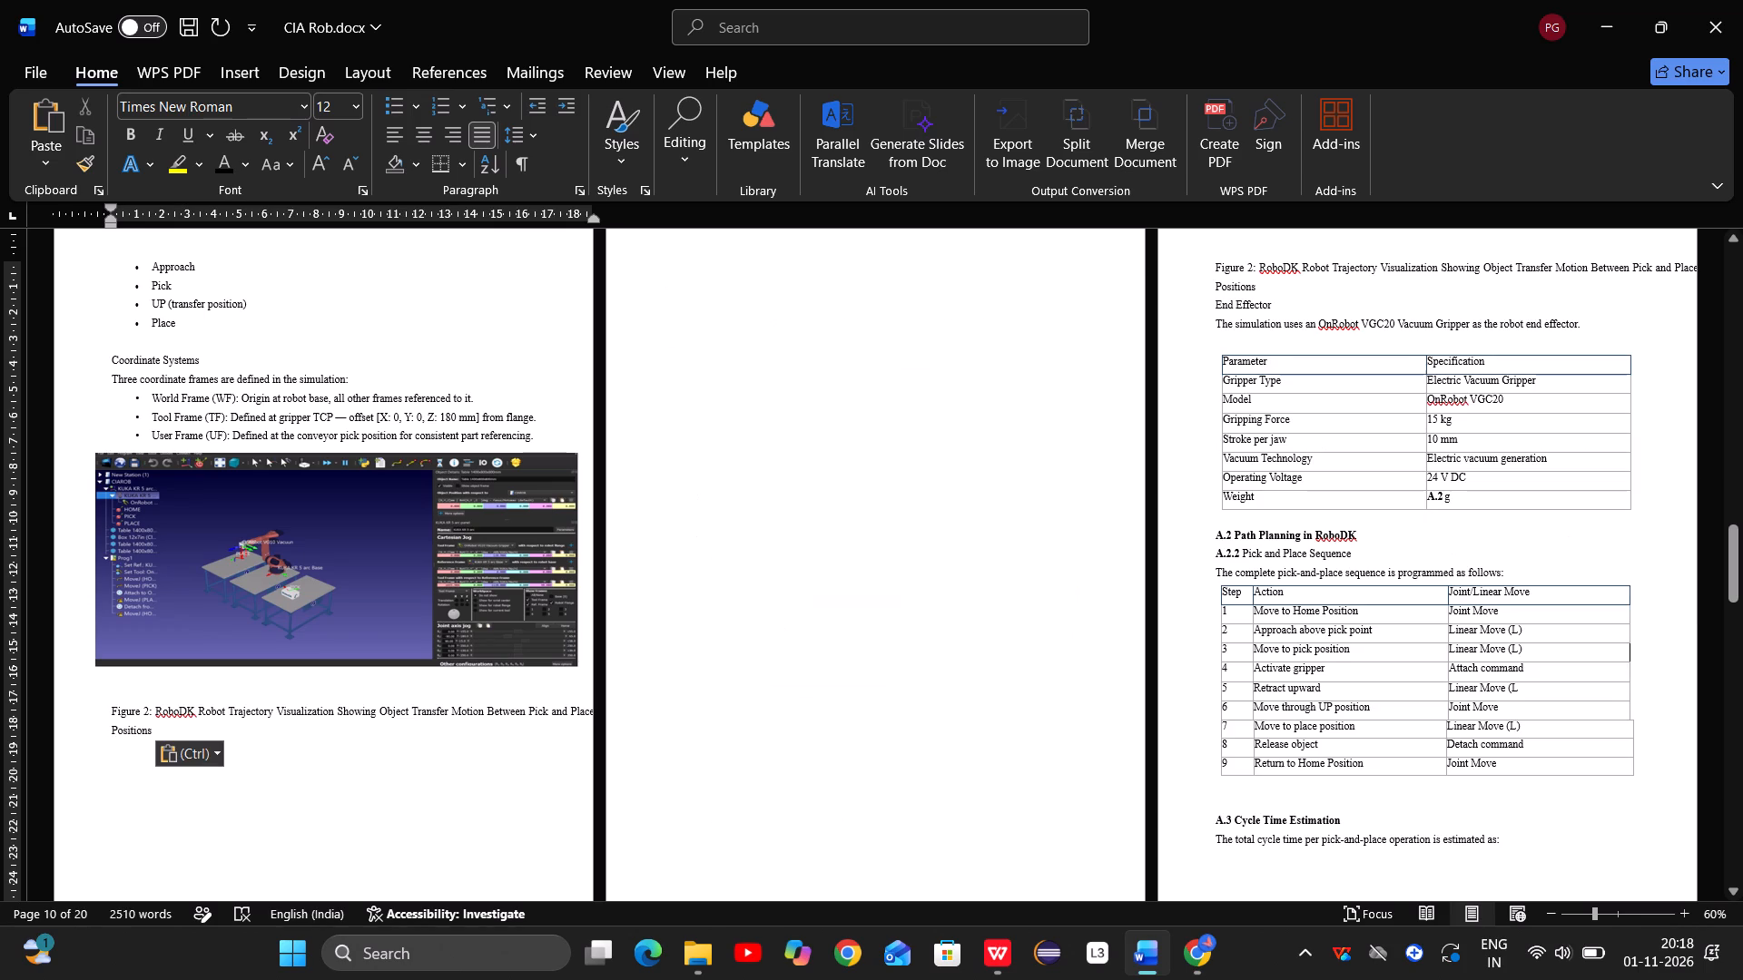
Reduce the gap between the screenshot and the pasted Figure 2 caption to a single blank line.
click(110, 711)
key(BackSpace)
key(BackSpace)
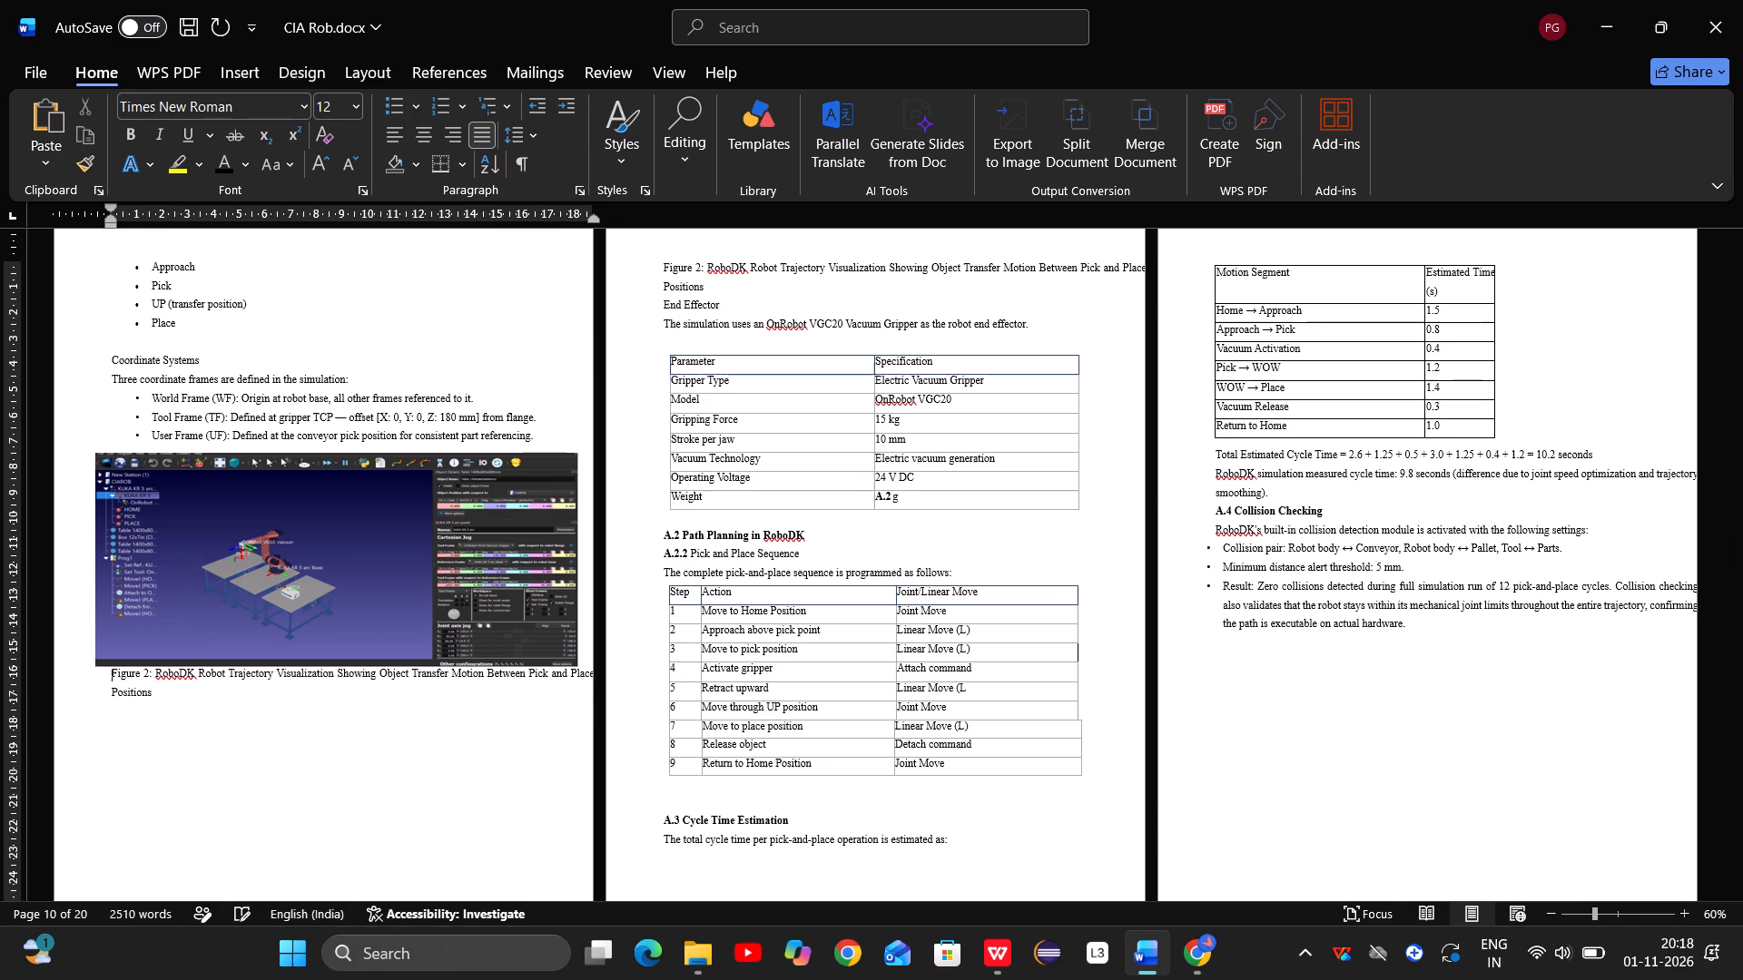
key(Return)
Remove the blank page between the screenshot page and the End Effector page.
scroll(110, 711, up, 1)
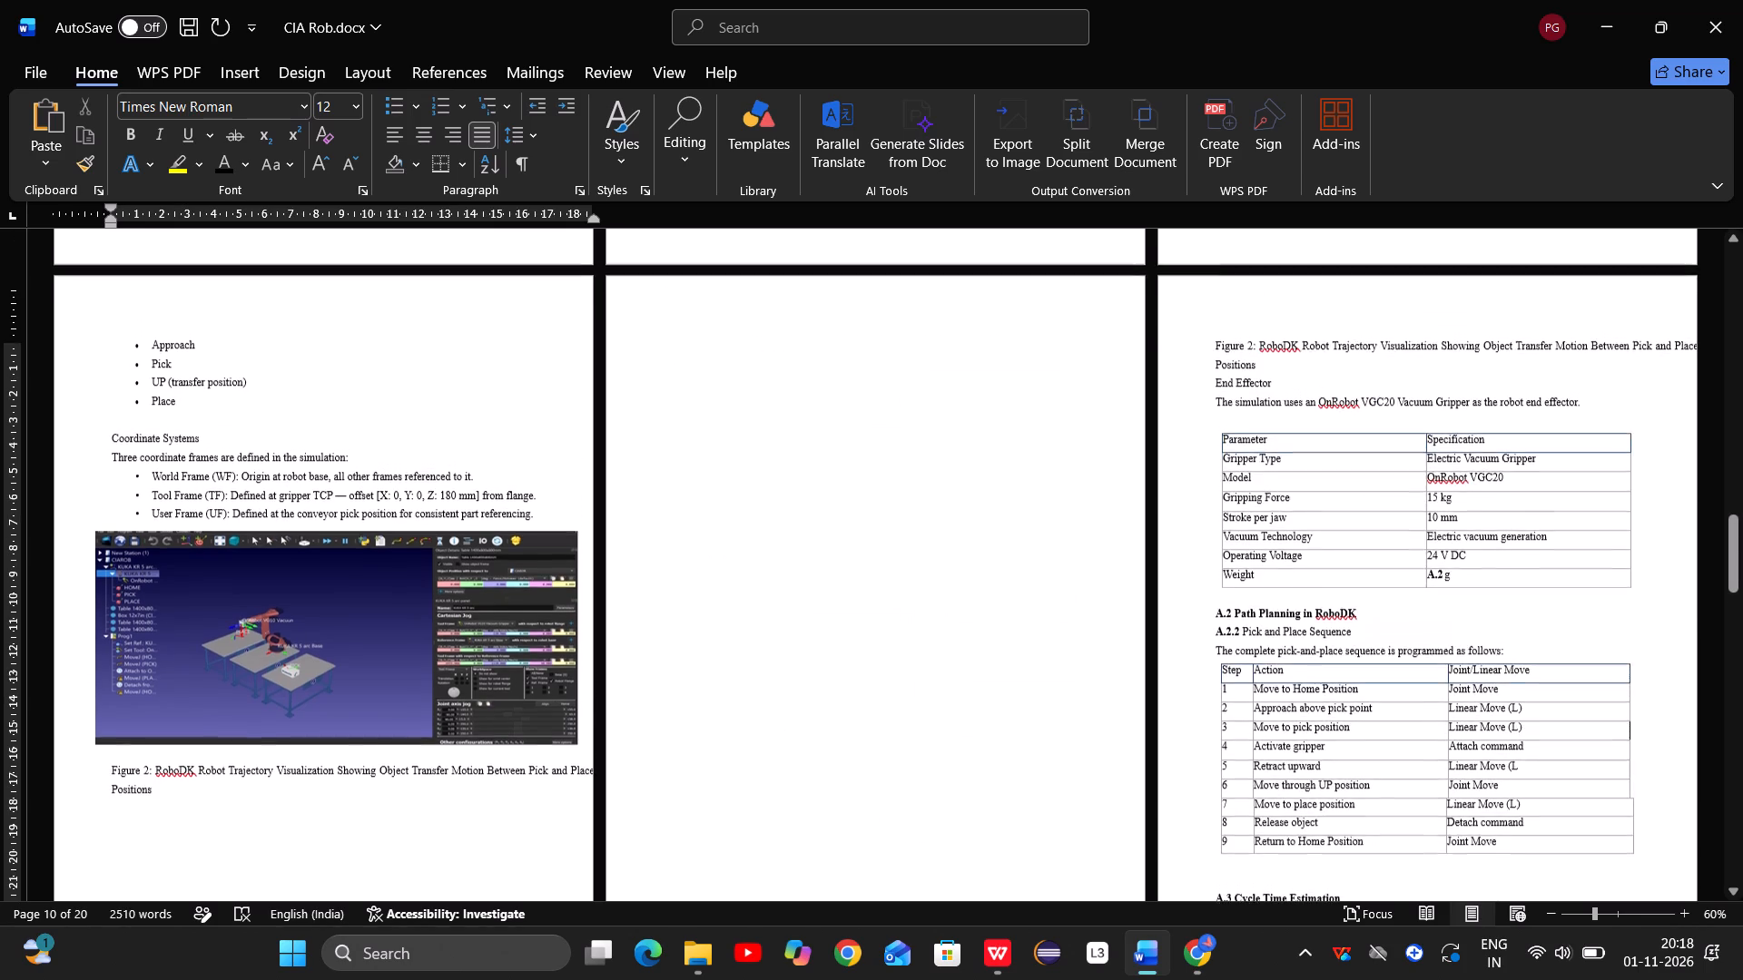
scroll(110, 711, up, 2)
scroll(615, 801, up, 1)
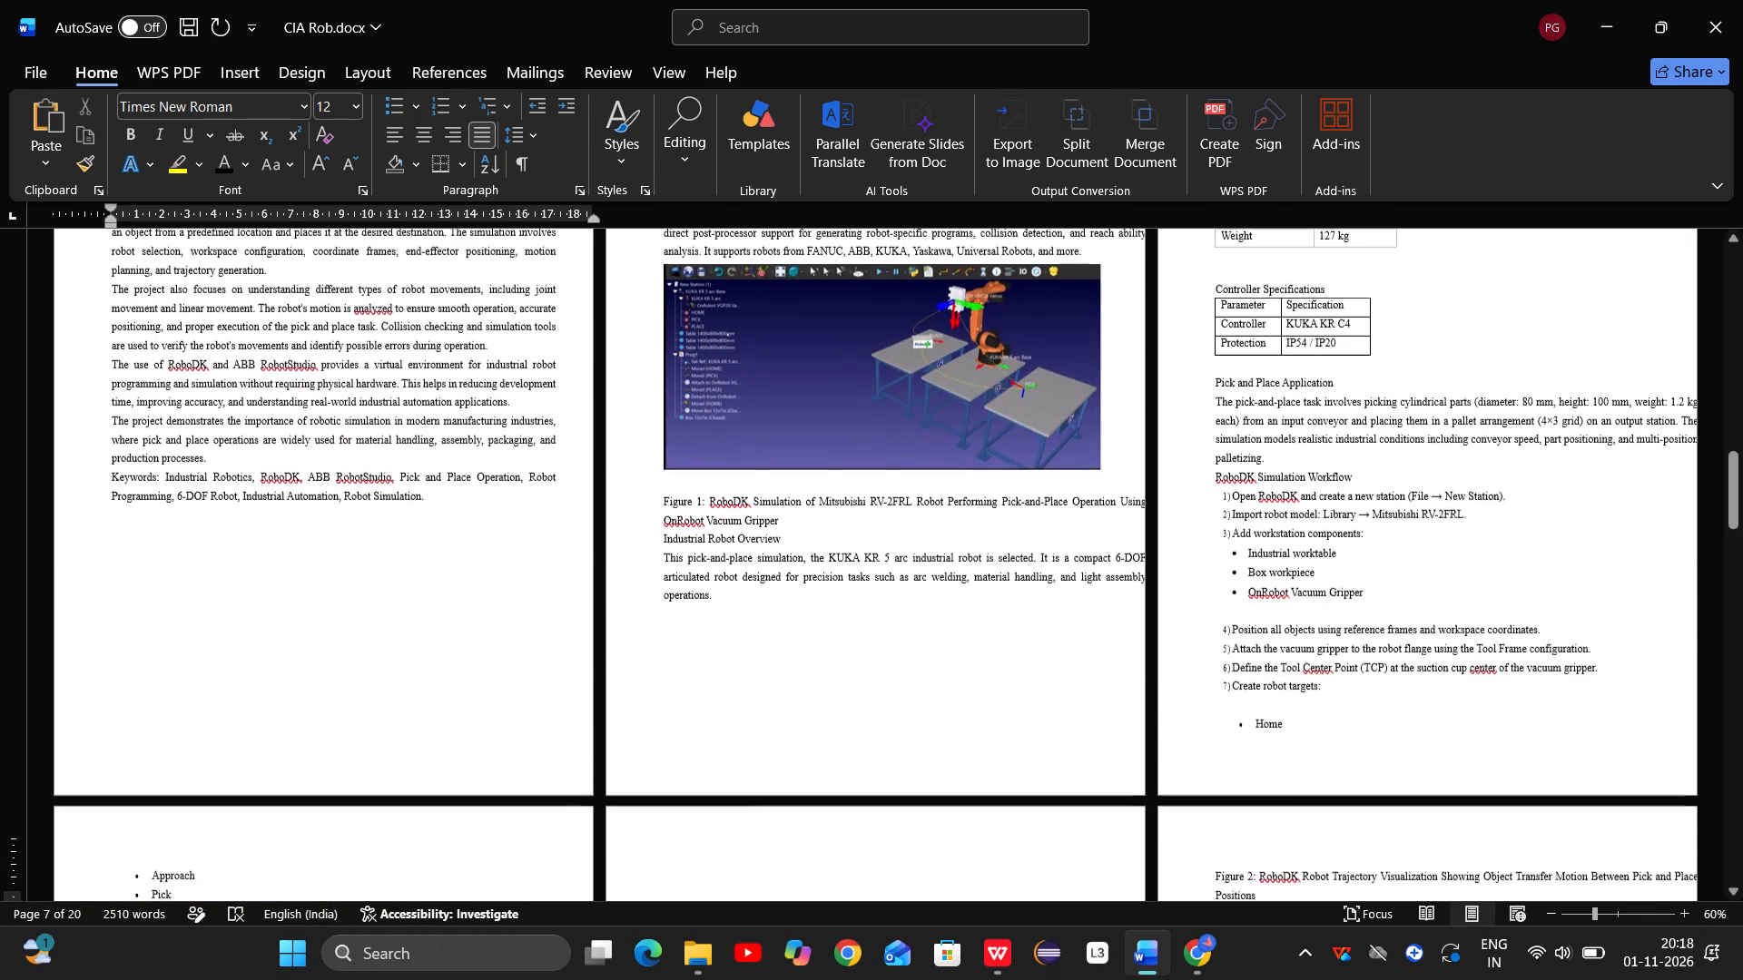
scroll(615, 801, down, 5)
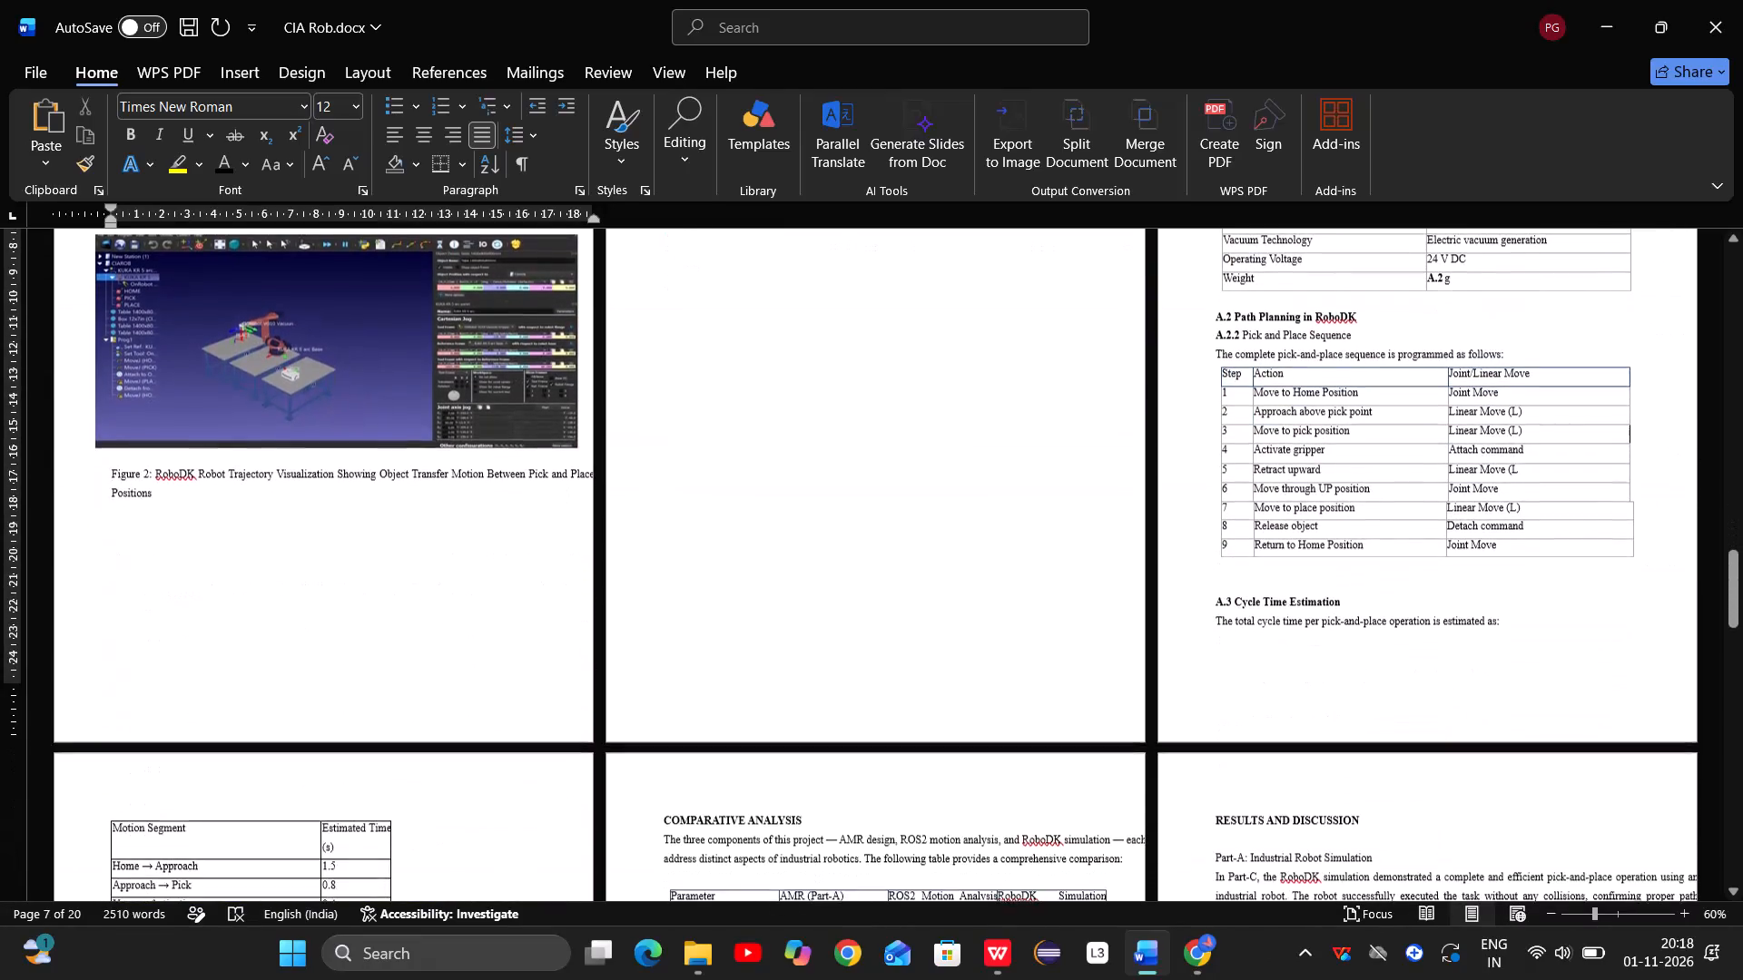
scroll(615, 801, down, 2)
scroll(615, 801, up, 3)
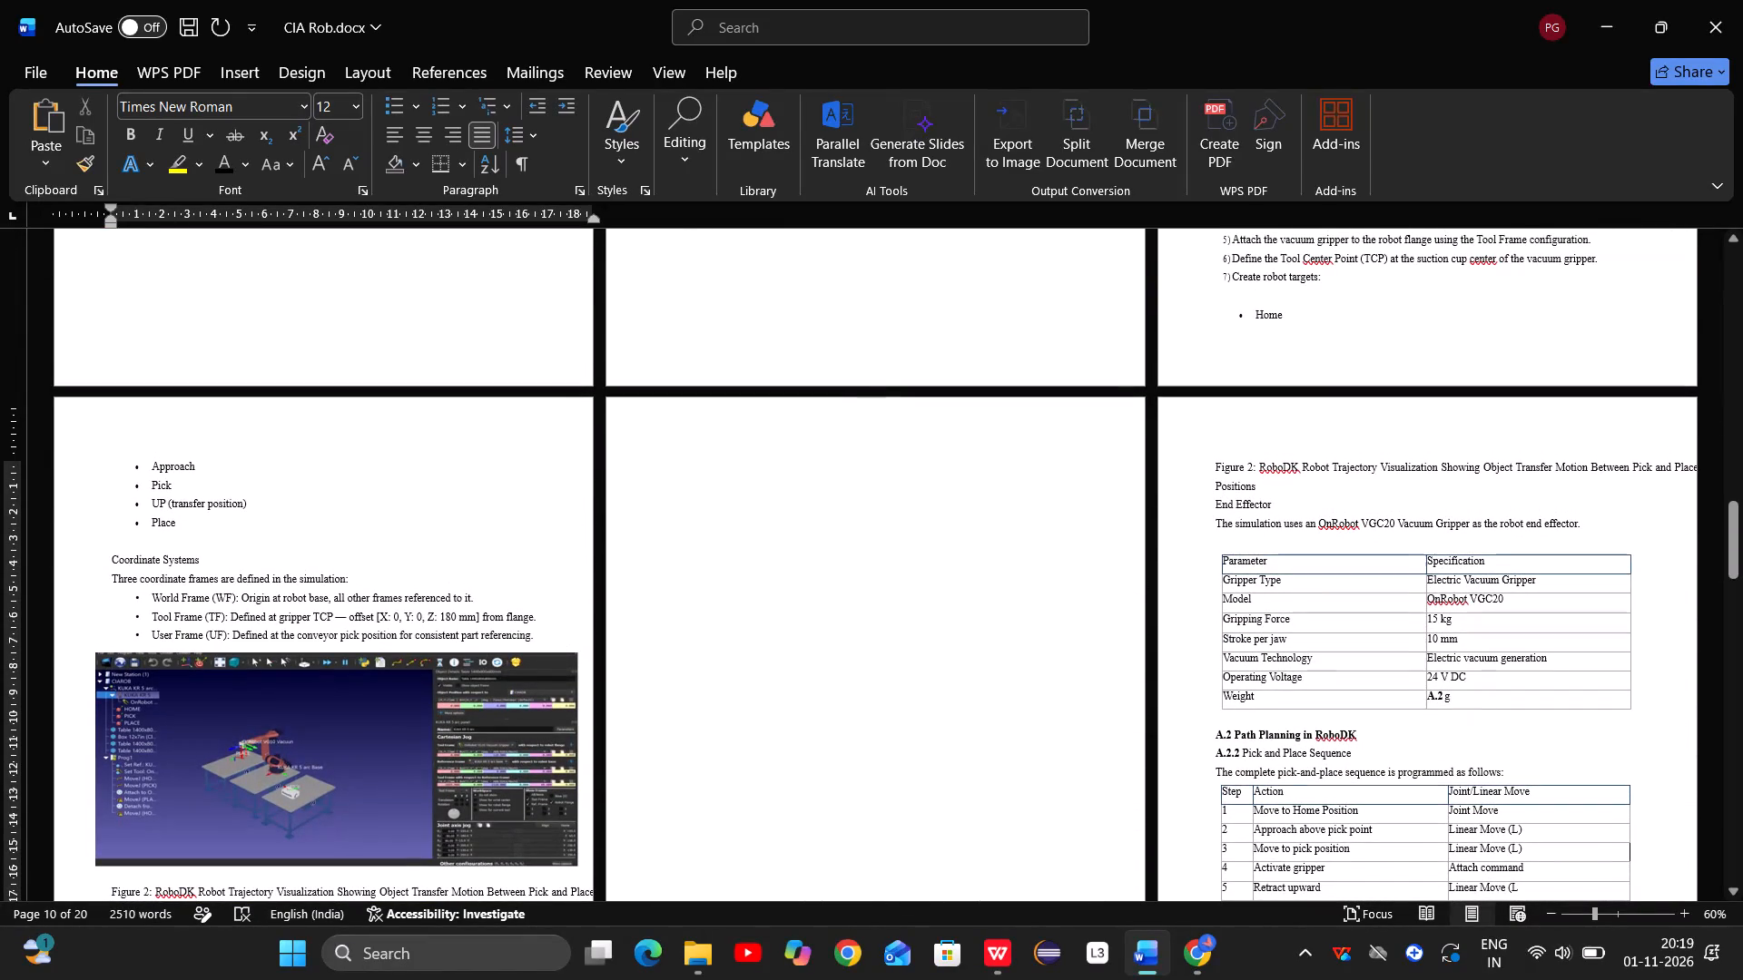
click(1214, 456)
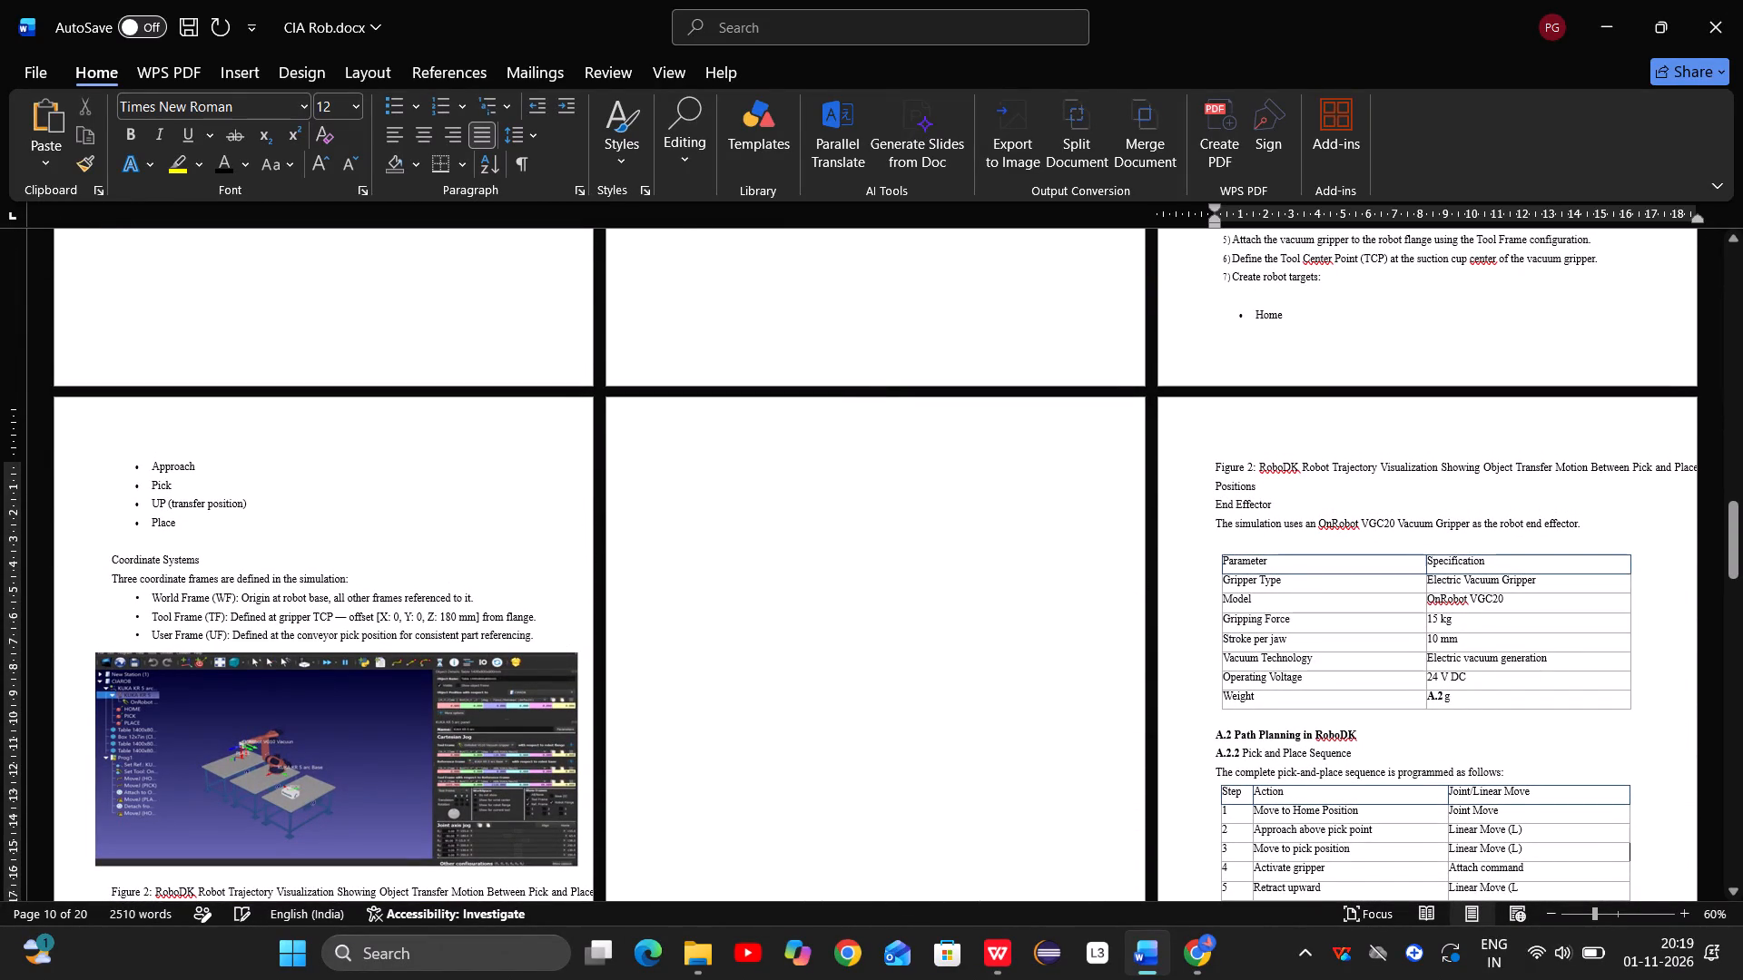
key(BackSpace)
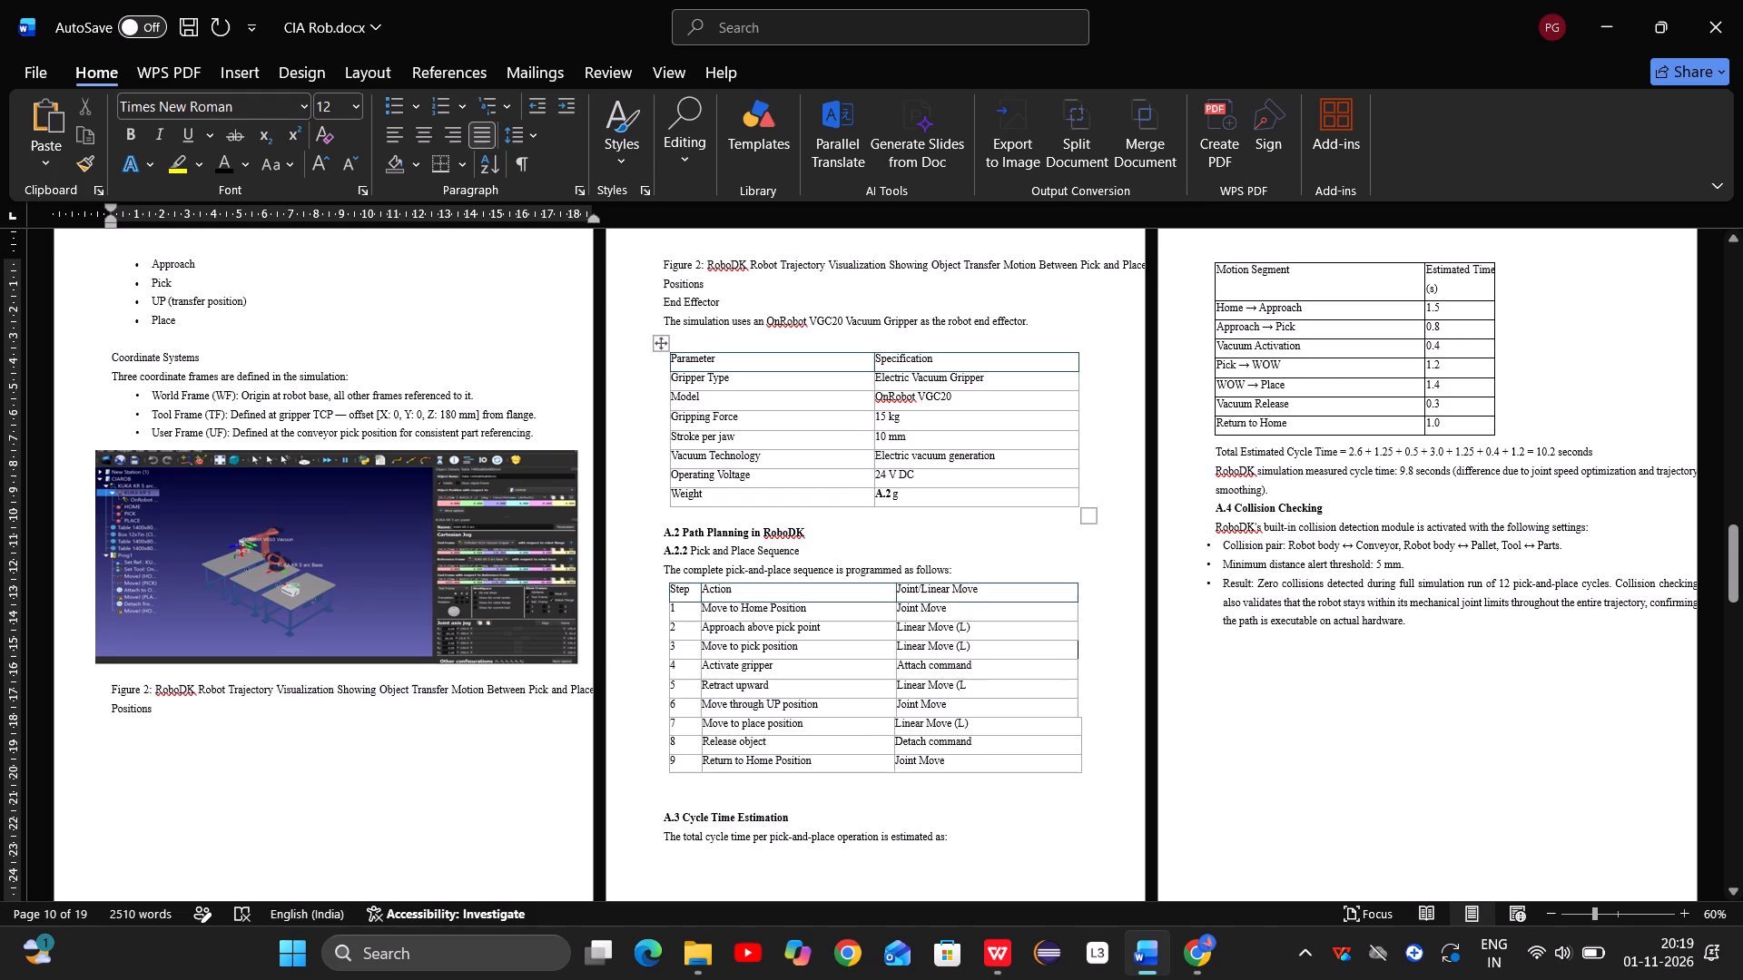
Delete the duplicate Figure 2 caption above the End Effector heading.
scroll(765, 351, down, 1)
scroll(765, 351, up, 1)
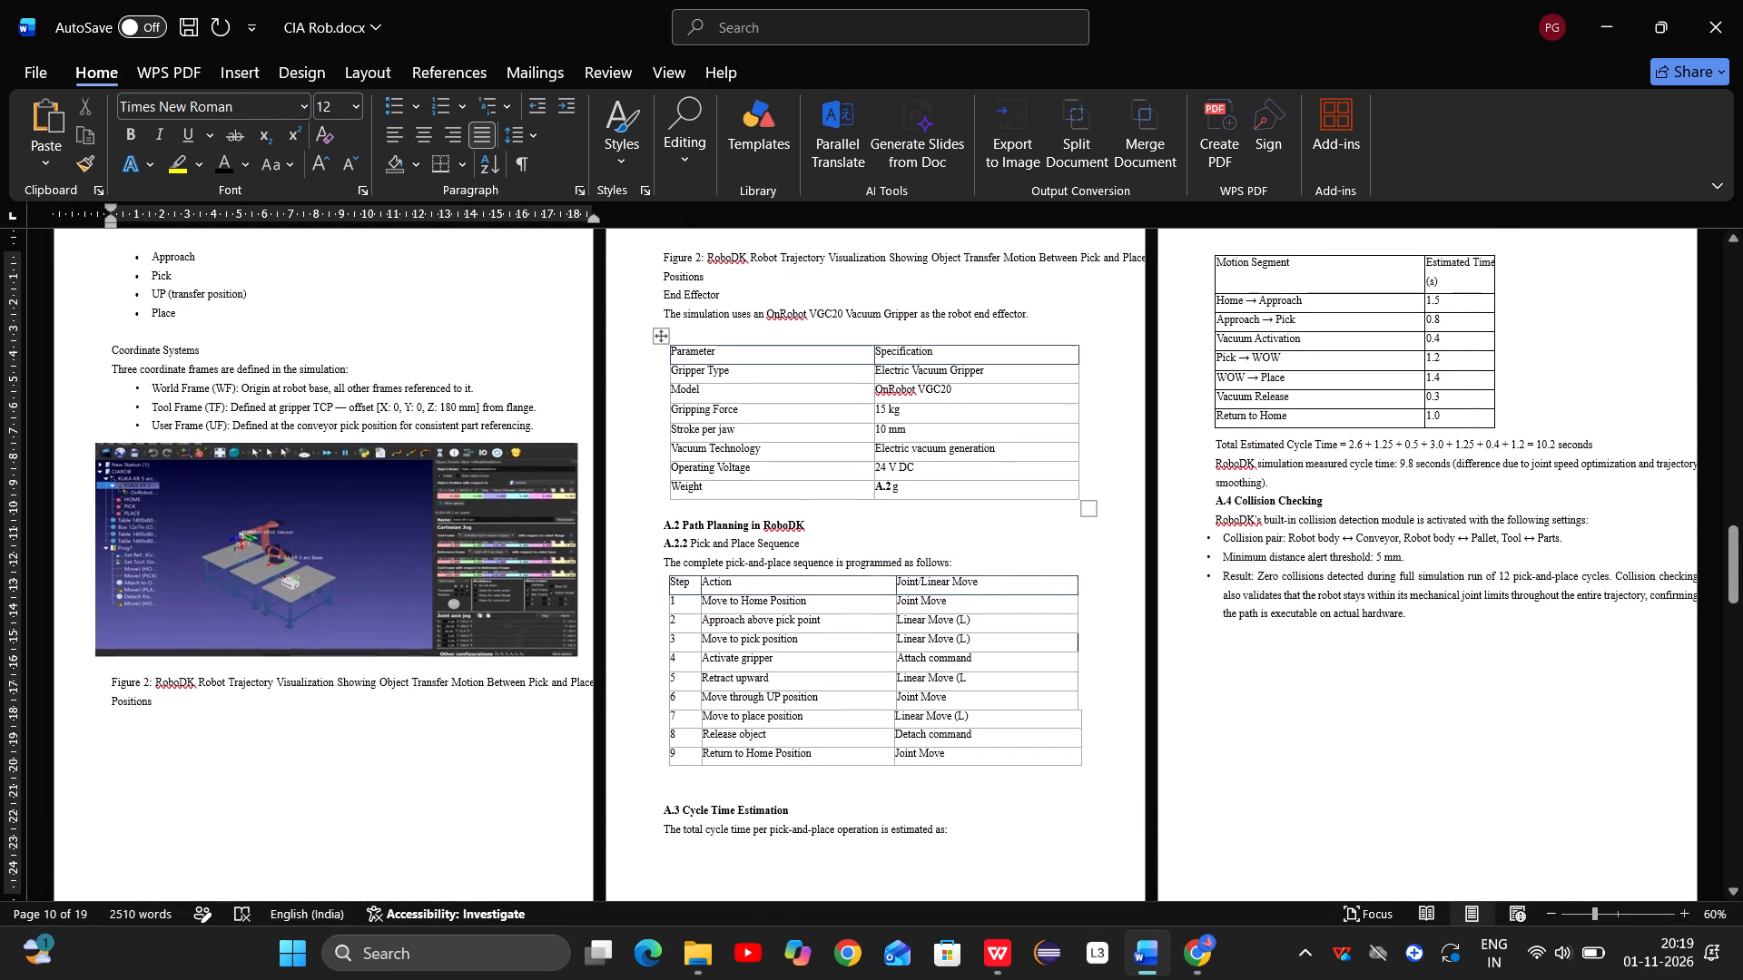
drag(663, 247, 691, 253)
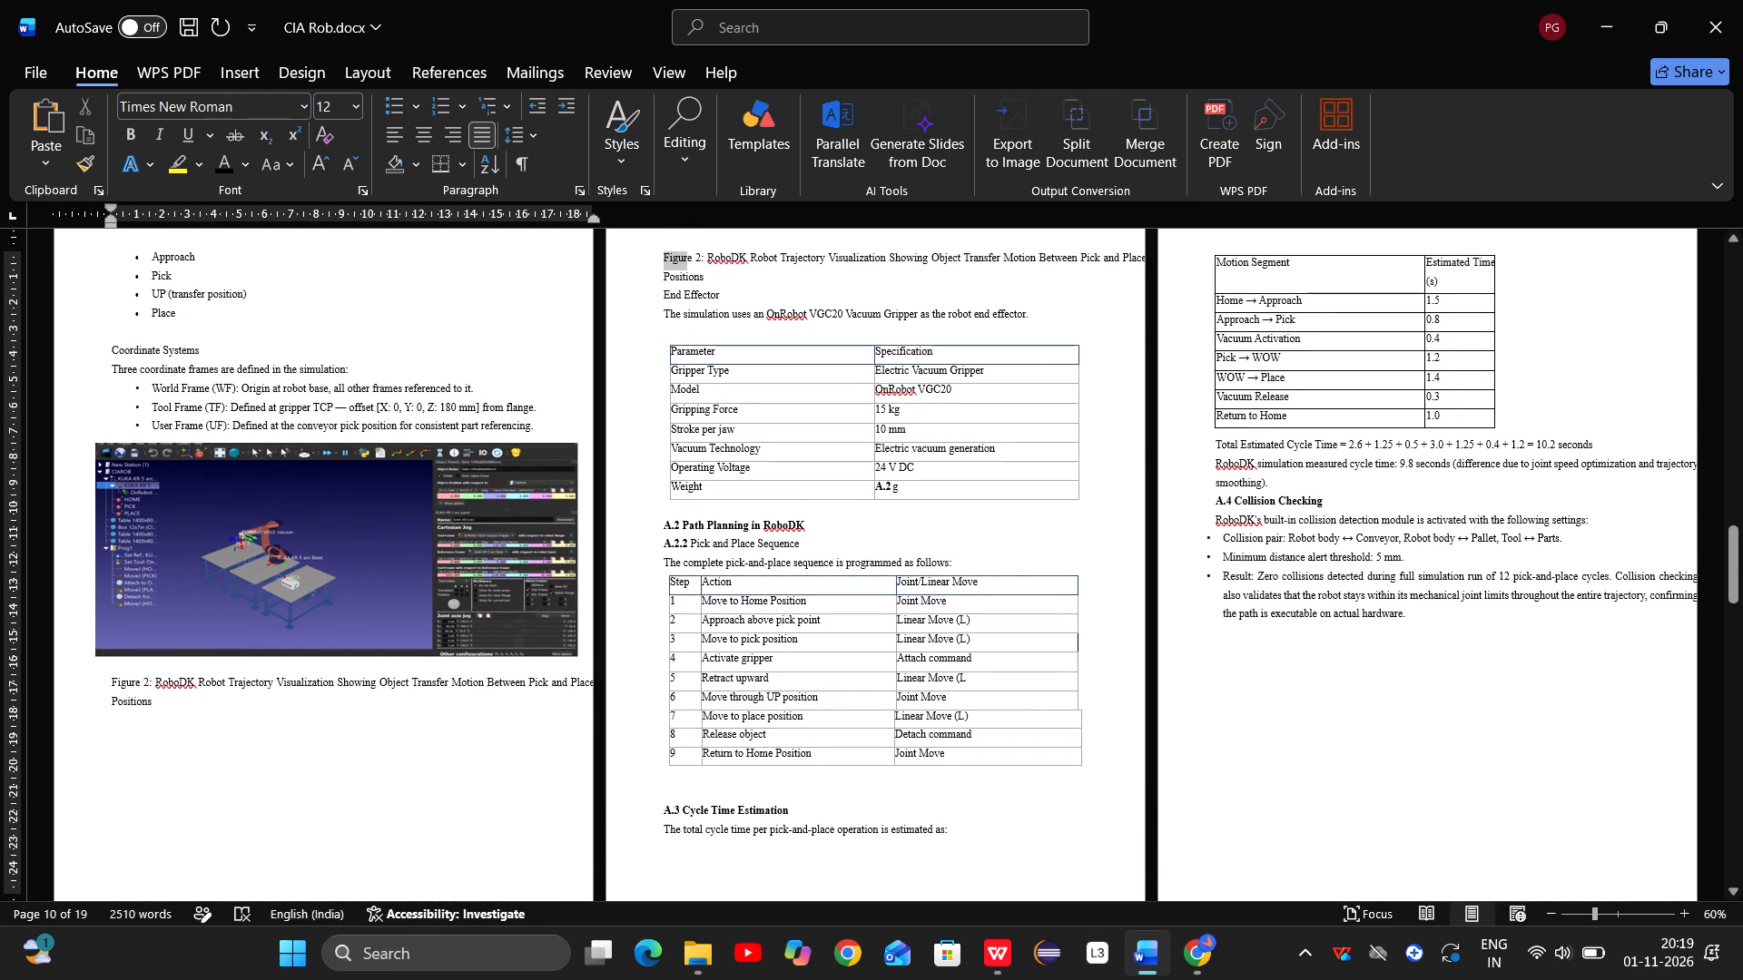
drag(691, 253, 715, 273)
key(Delete)
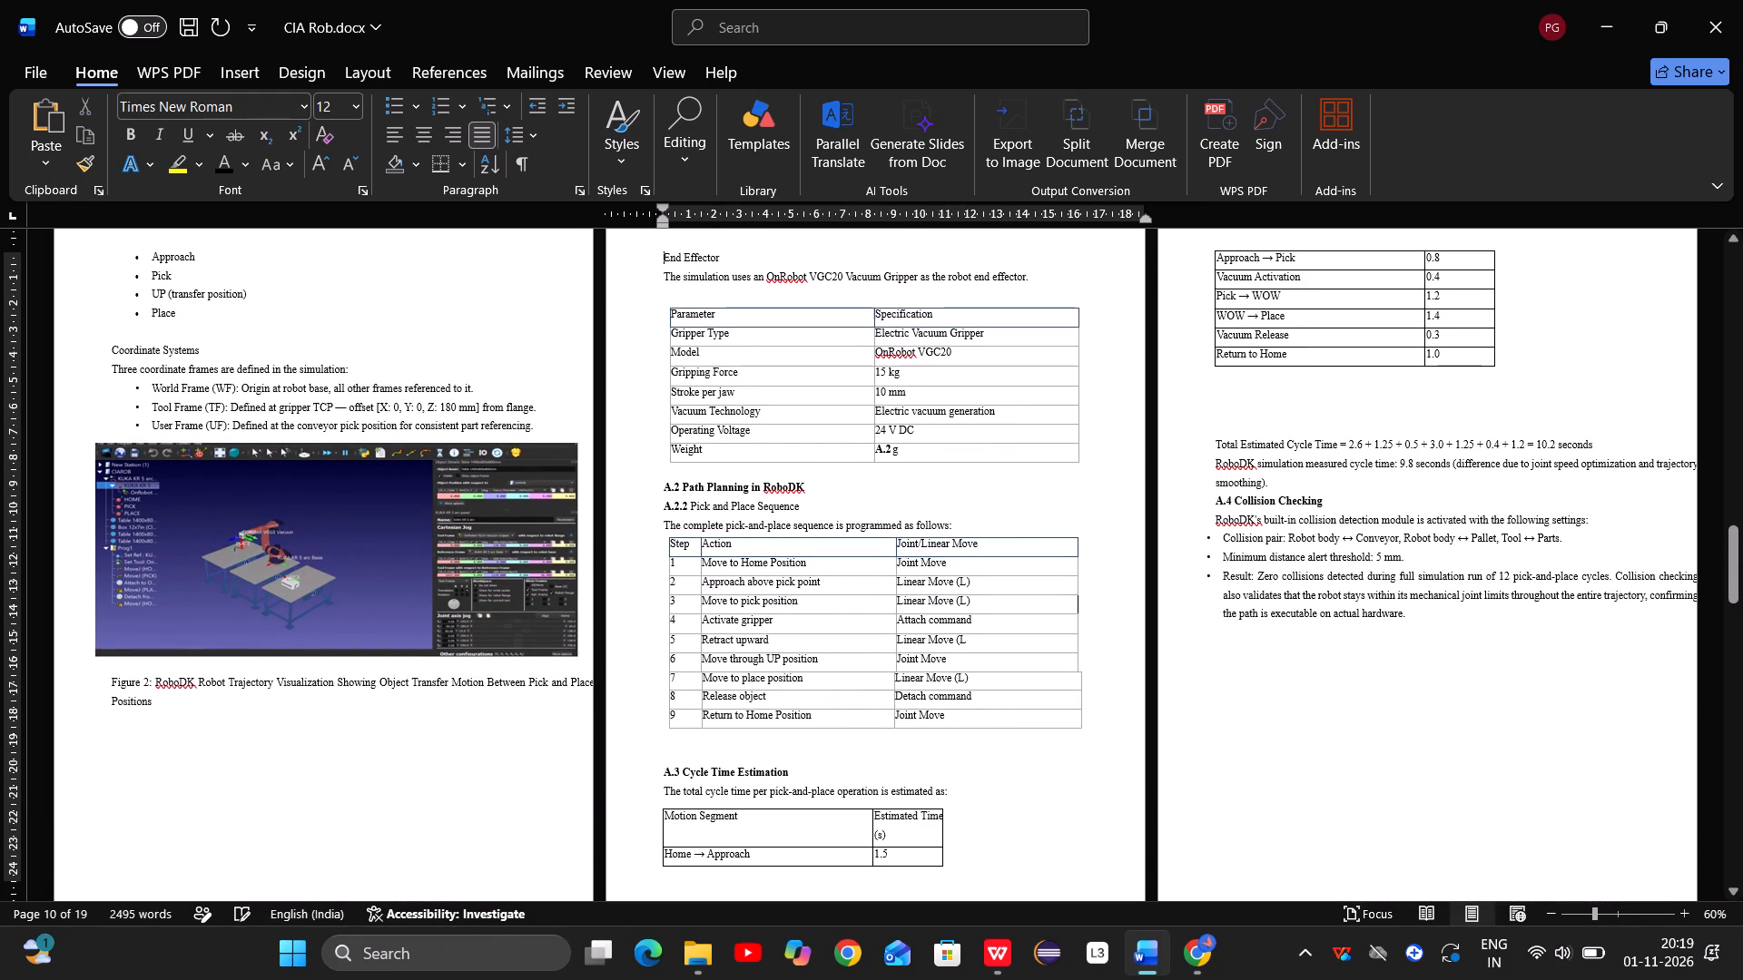
Review the page layout from the RoboDK cycle time section through the Comparative Analysis, Results and Conclusion pages.
scroll(715, 273, down, 1)
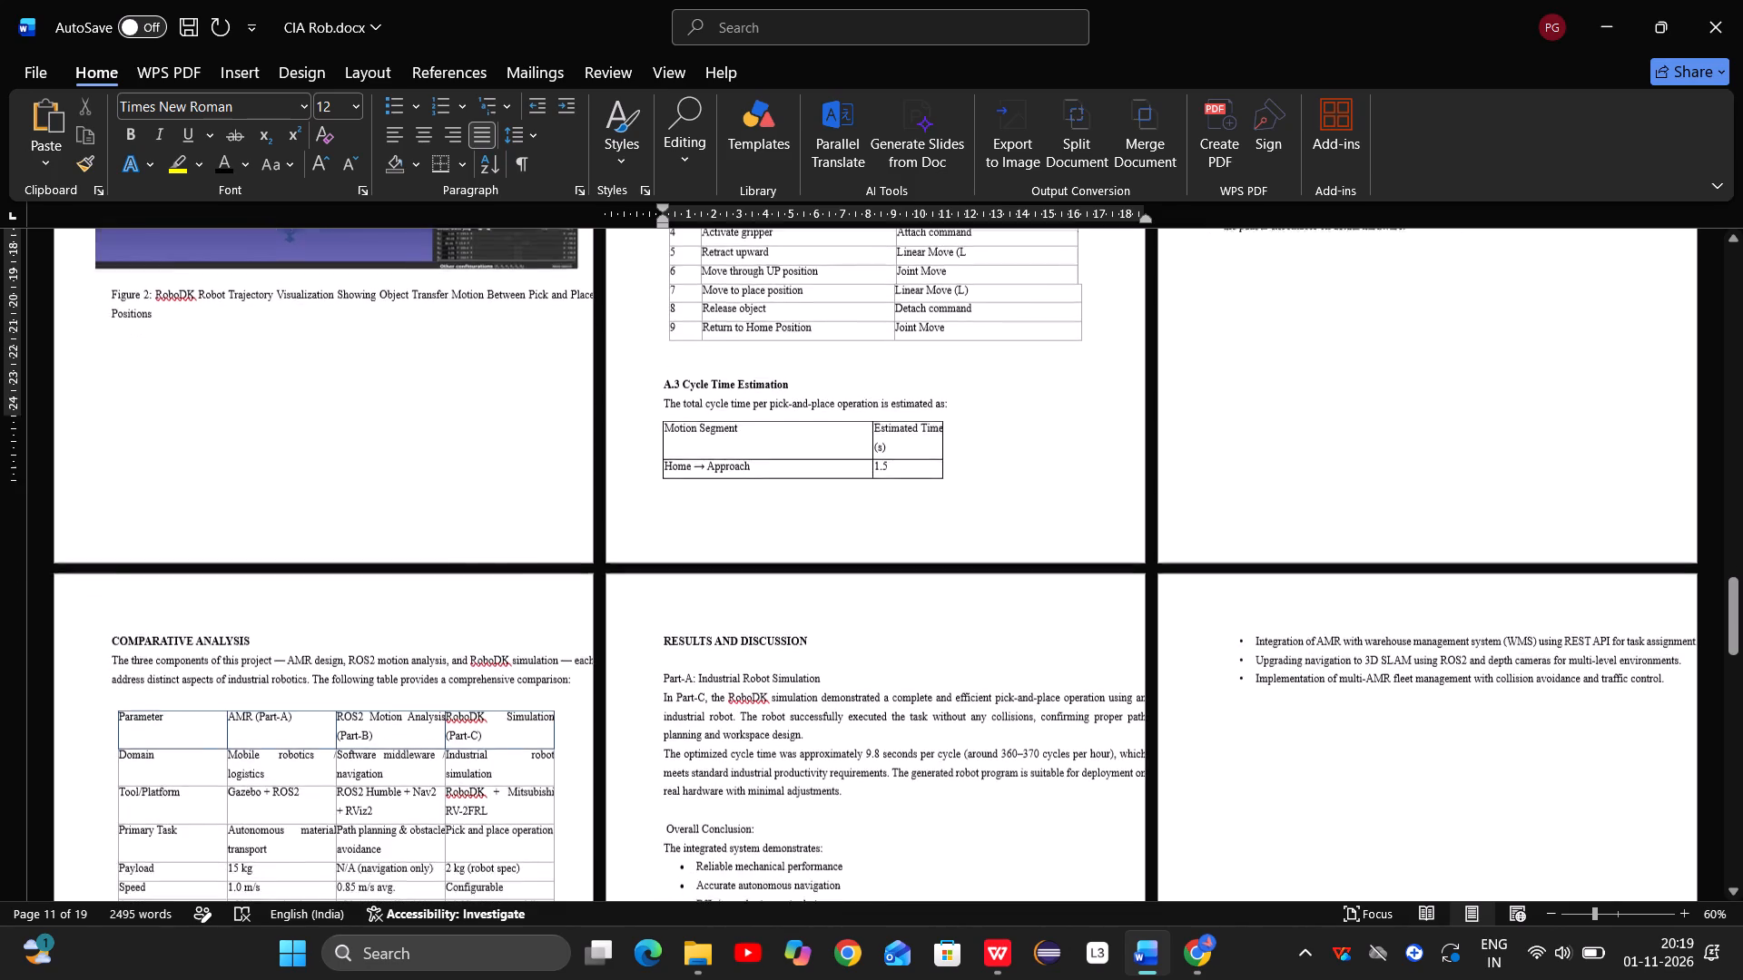
scroll(715, 273, down, 4)
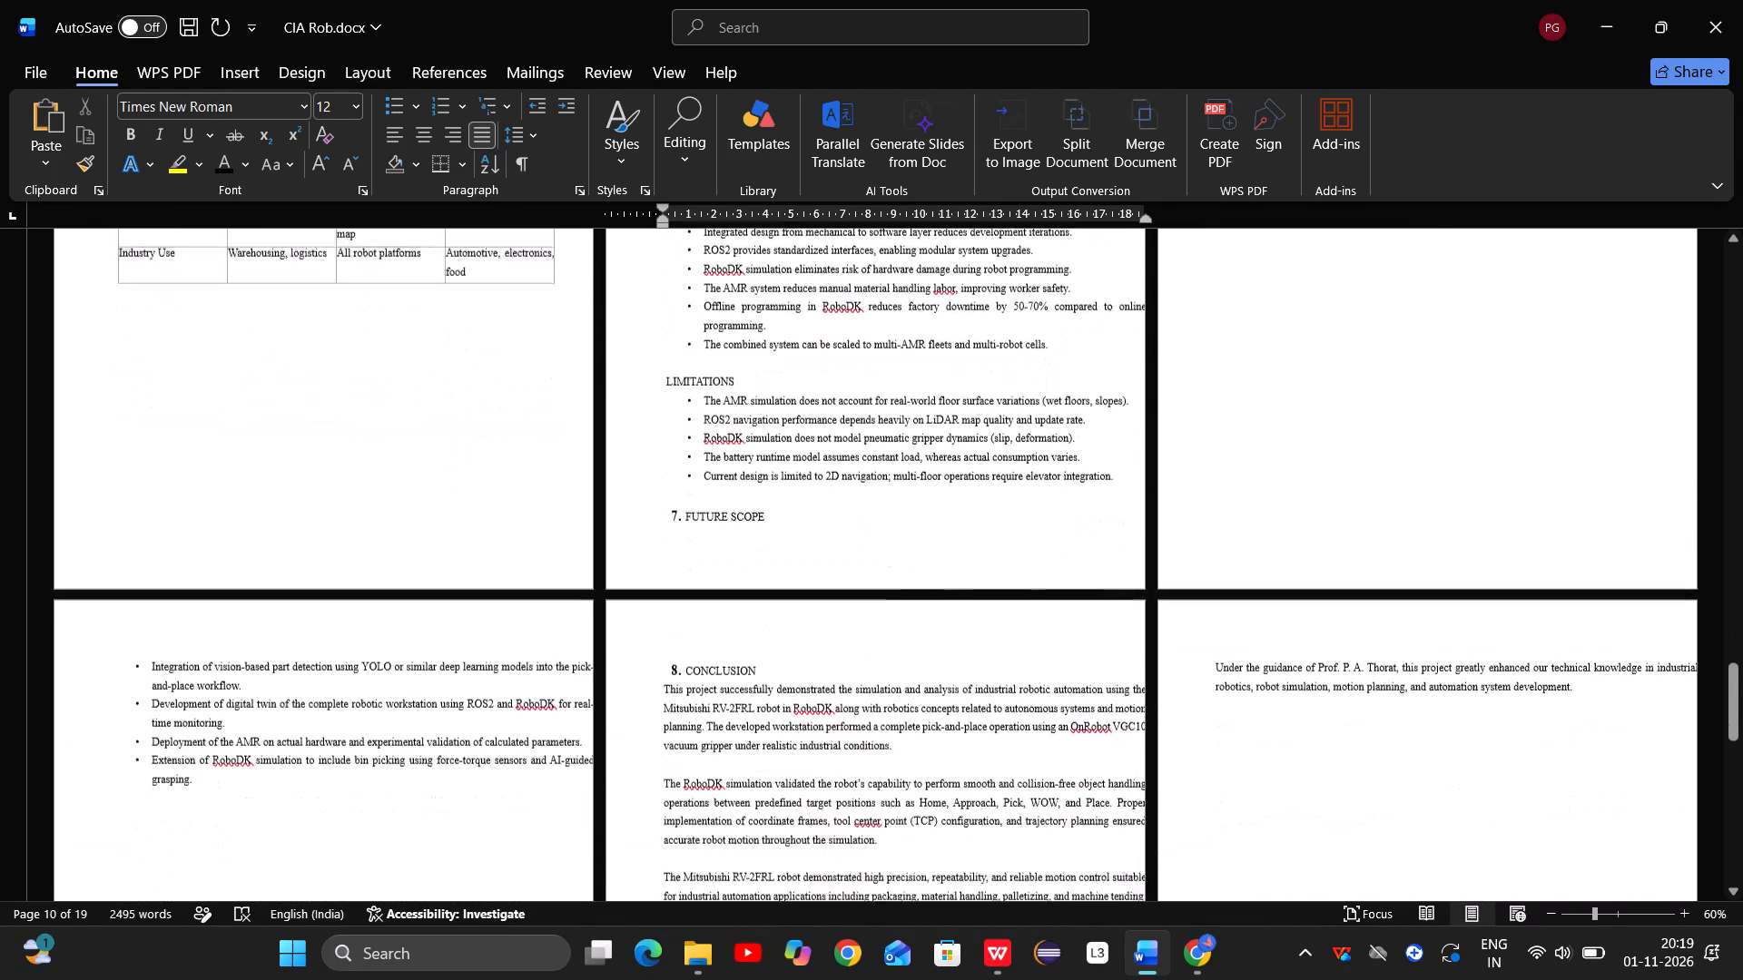
scroll(715, 273, down, 2)
scroll(715, 273, up, 5)
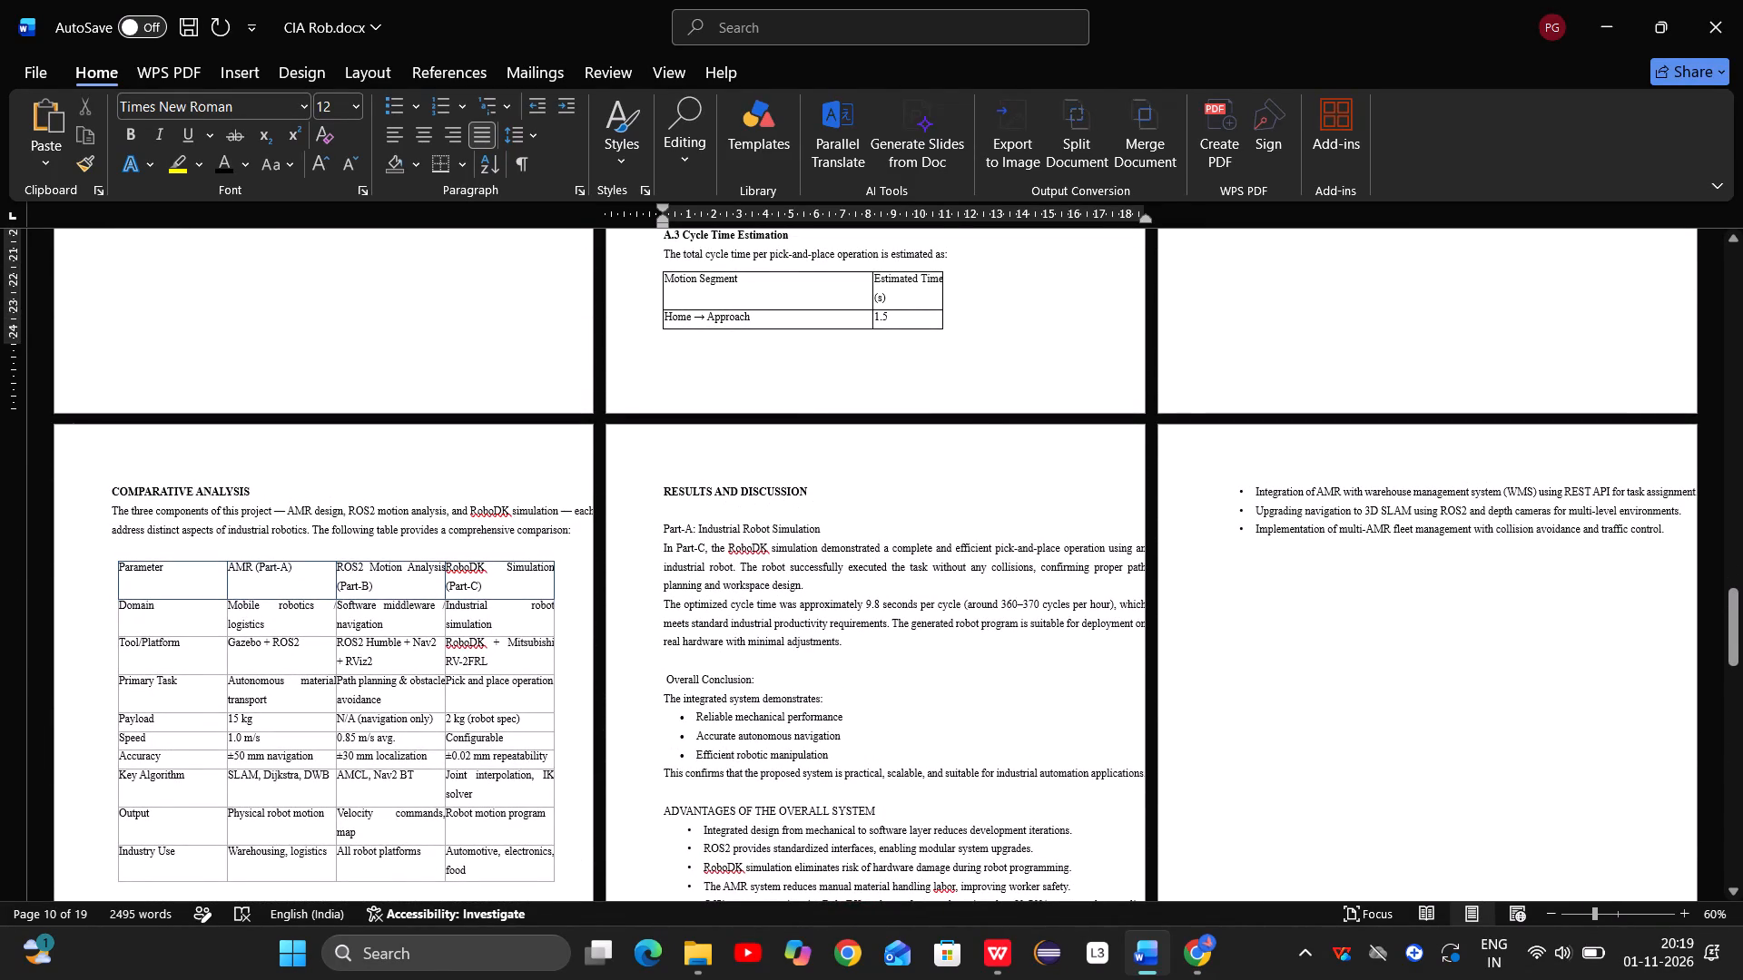
scroll(776, 554, down, 1)
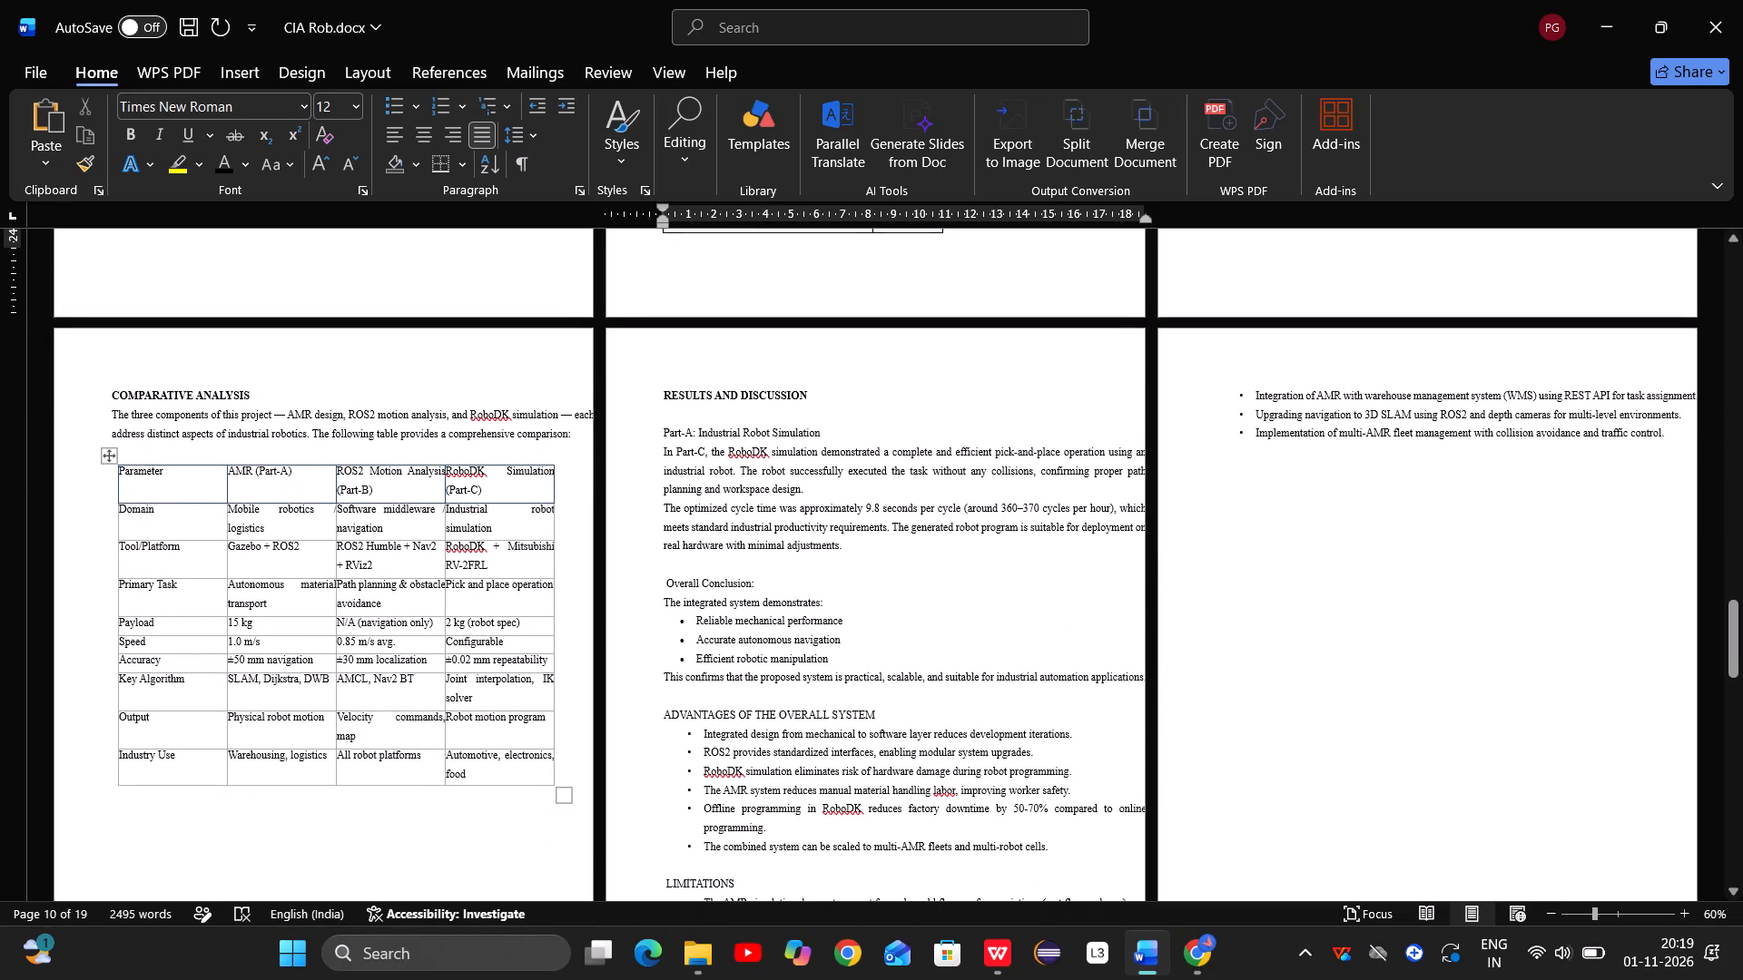
scroll(271, 433, up, 1)
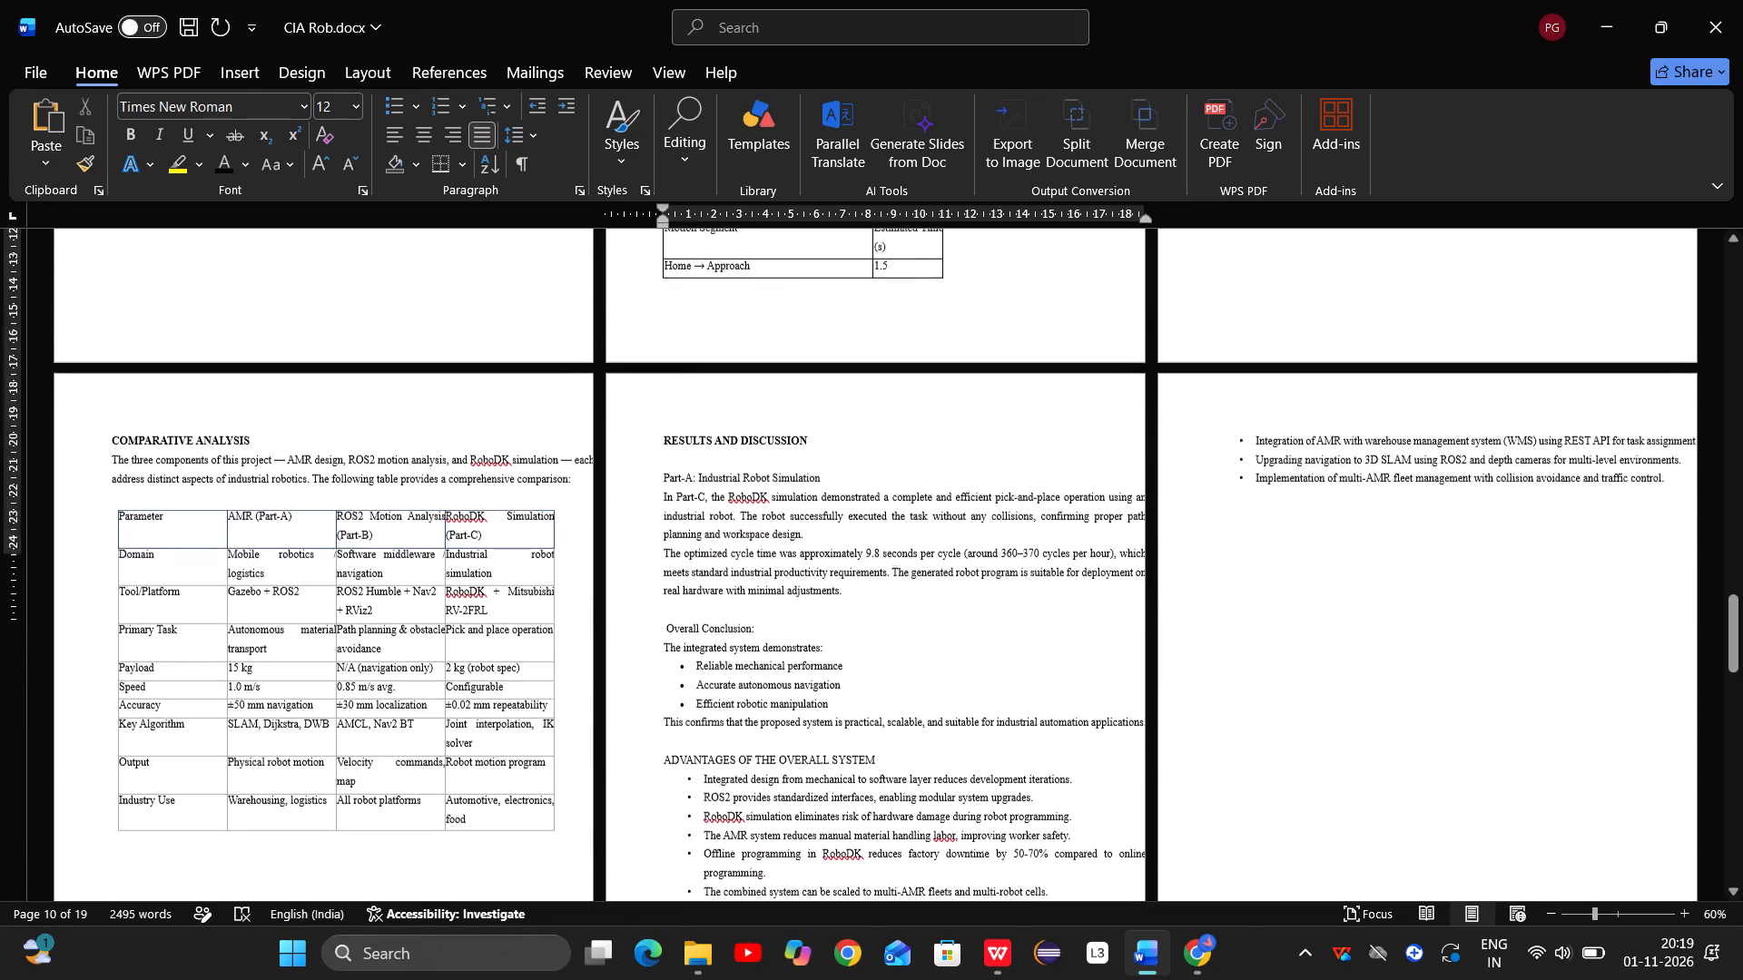
scroll(271, 433, up, 1)
right_click(271, 433)
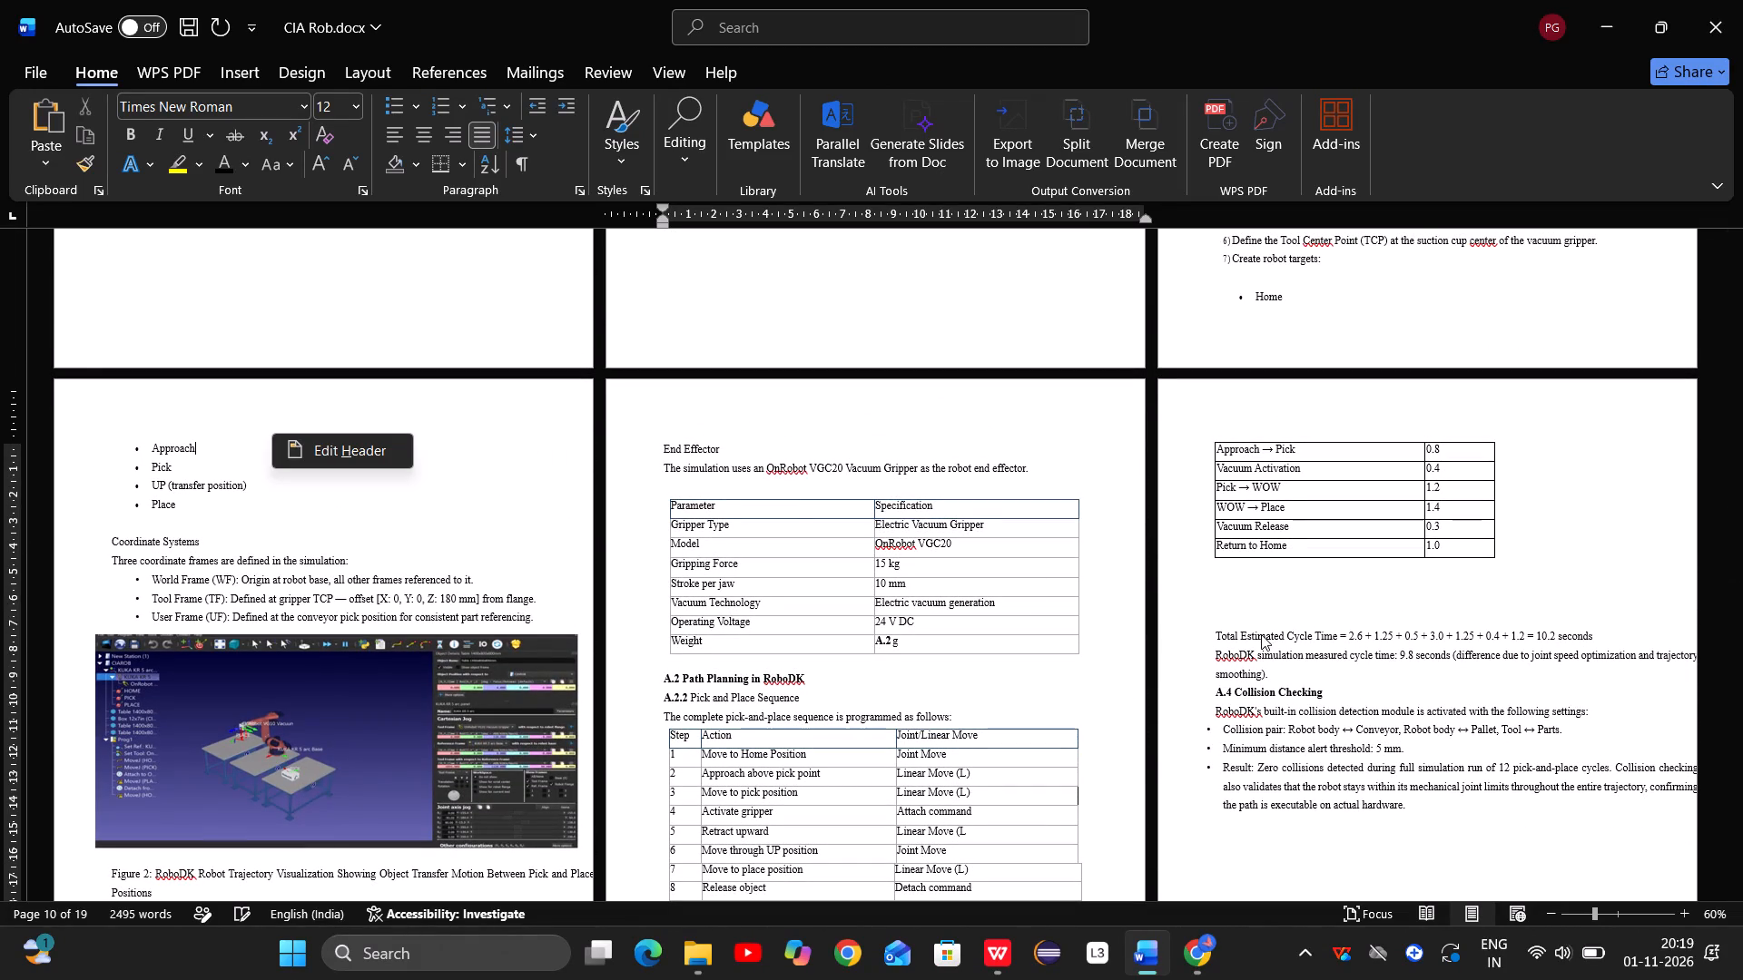
Delete the extra blank lines between the cycle time table and the Total Estimated Cycle Time line, leaving one.
scroll(1261, 634, down, 1)
click(1213, 553)
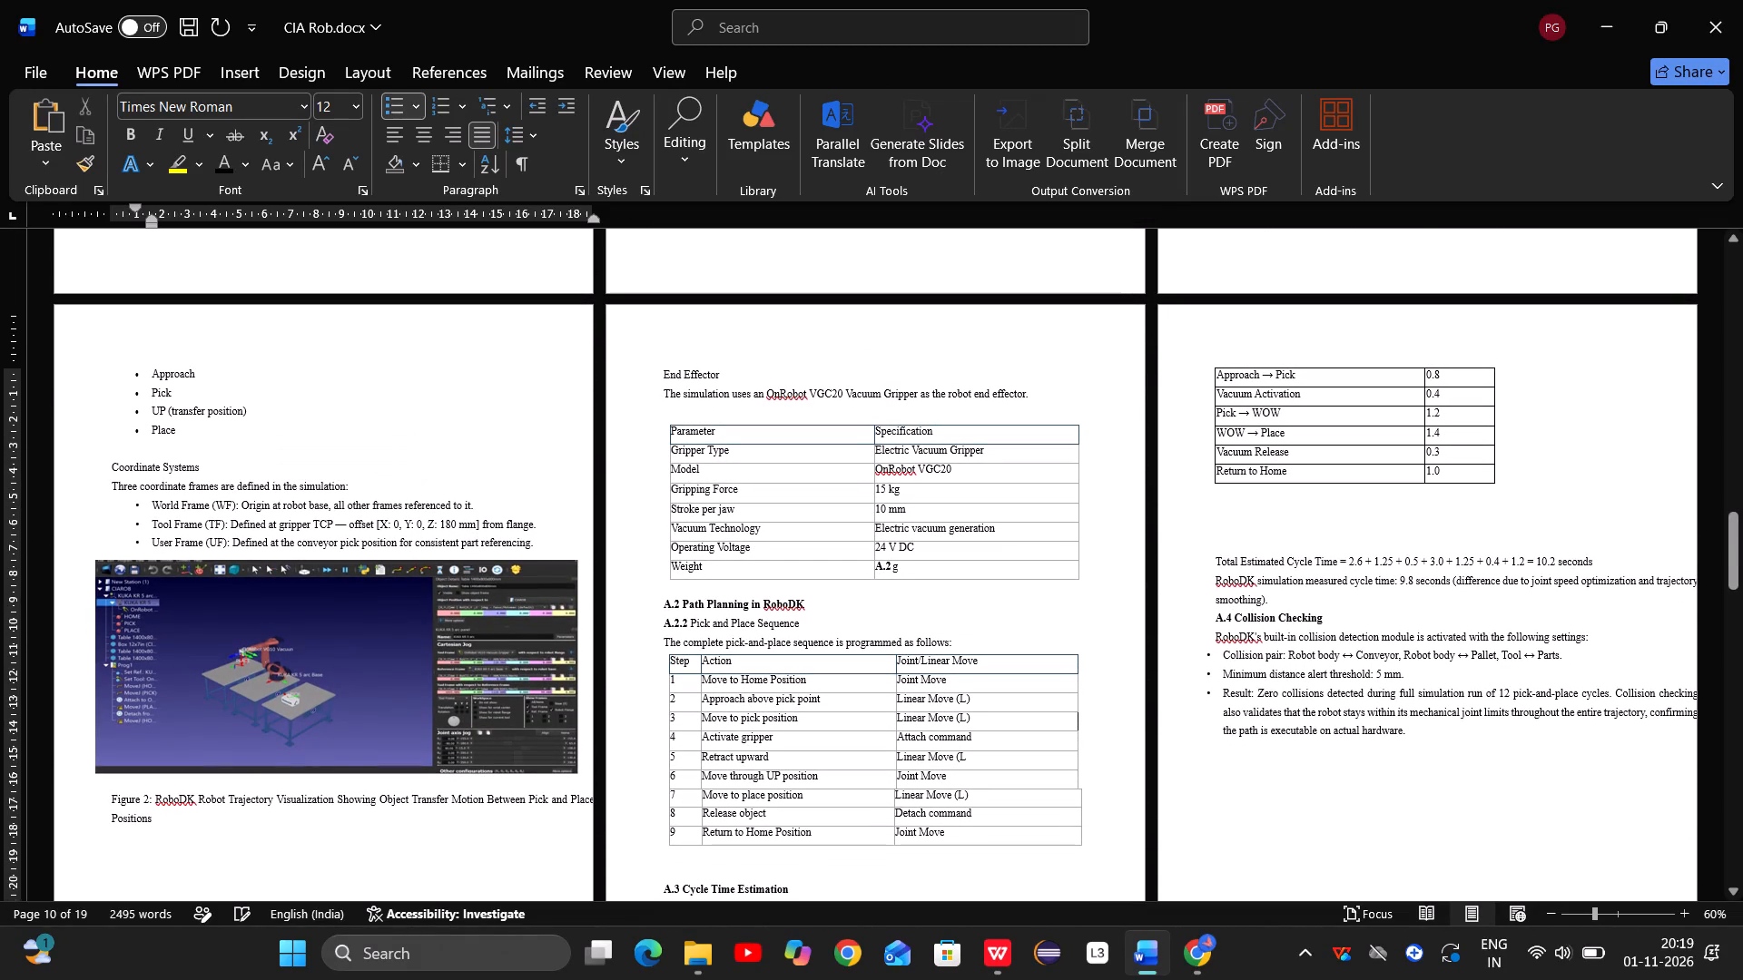
click(1215, 564)
key(BackSpace)
key(BackSpace)
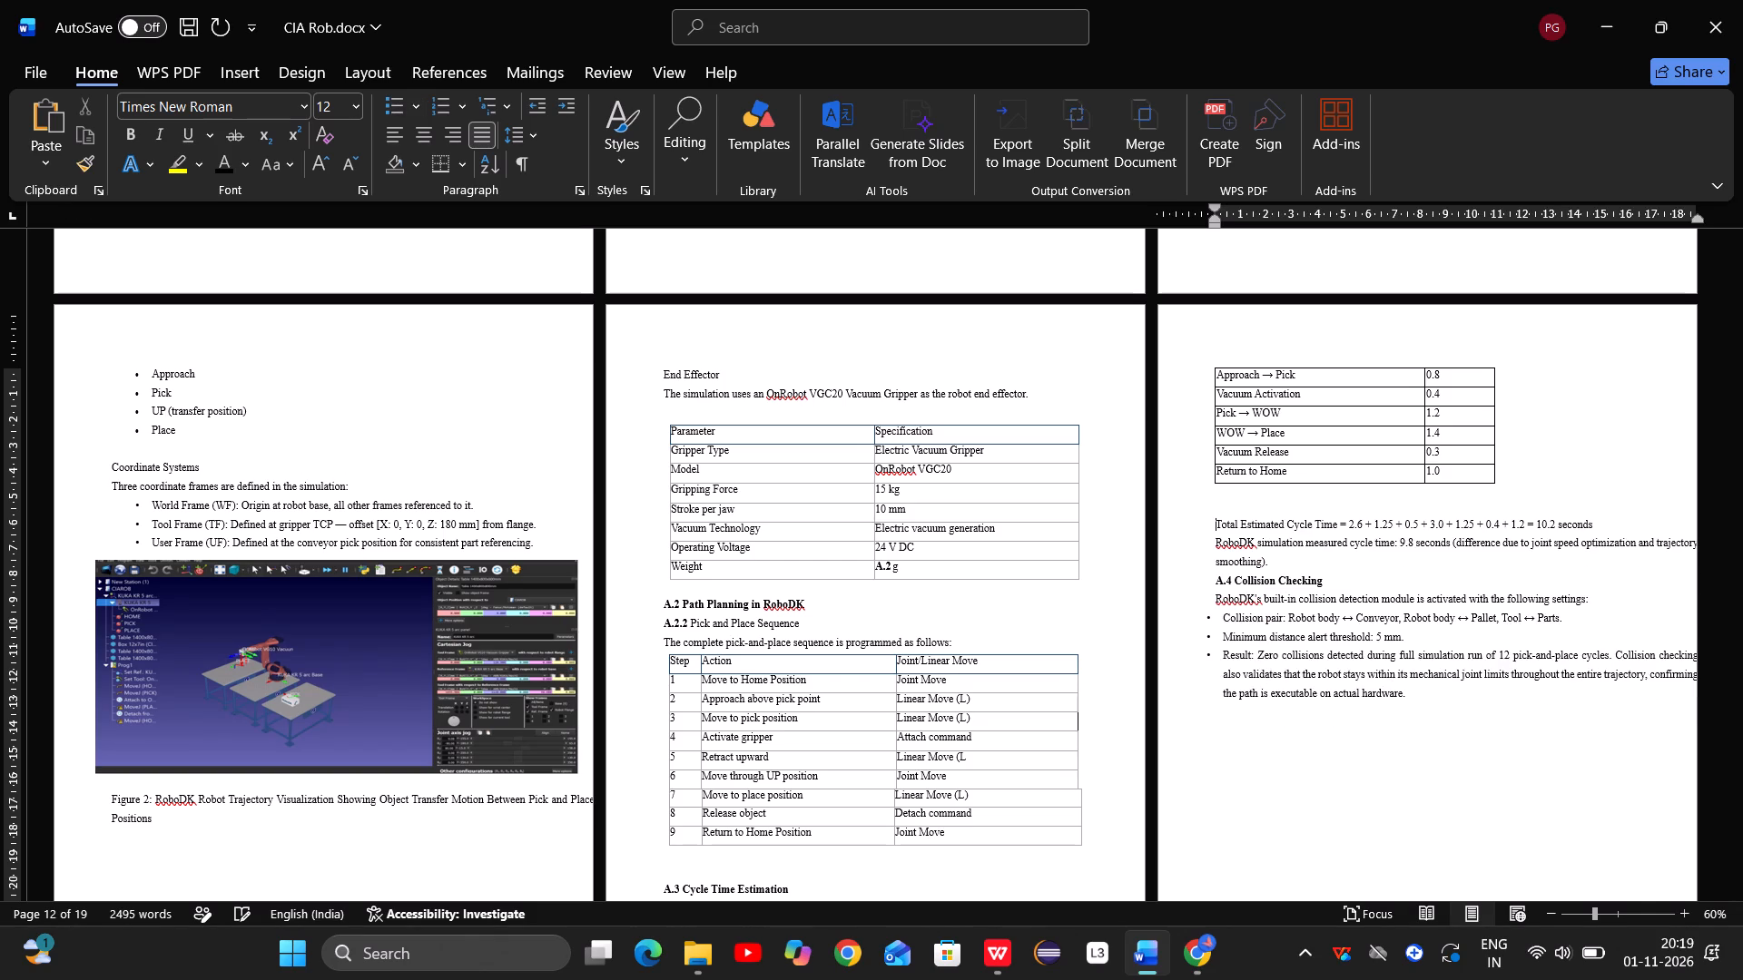
key(BackSpace)
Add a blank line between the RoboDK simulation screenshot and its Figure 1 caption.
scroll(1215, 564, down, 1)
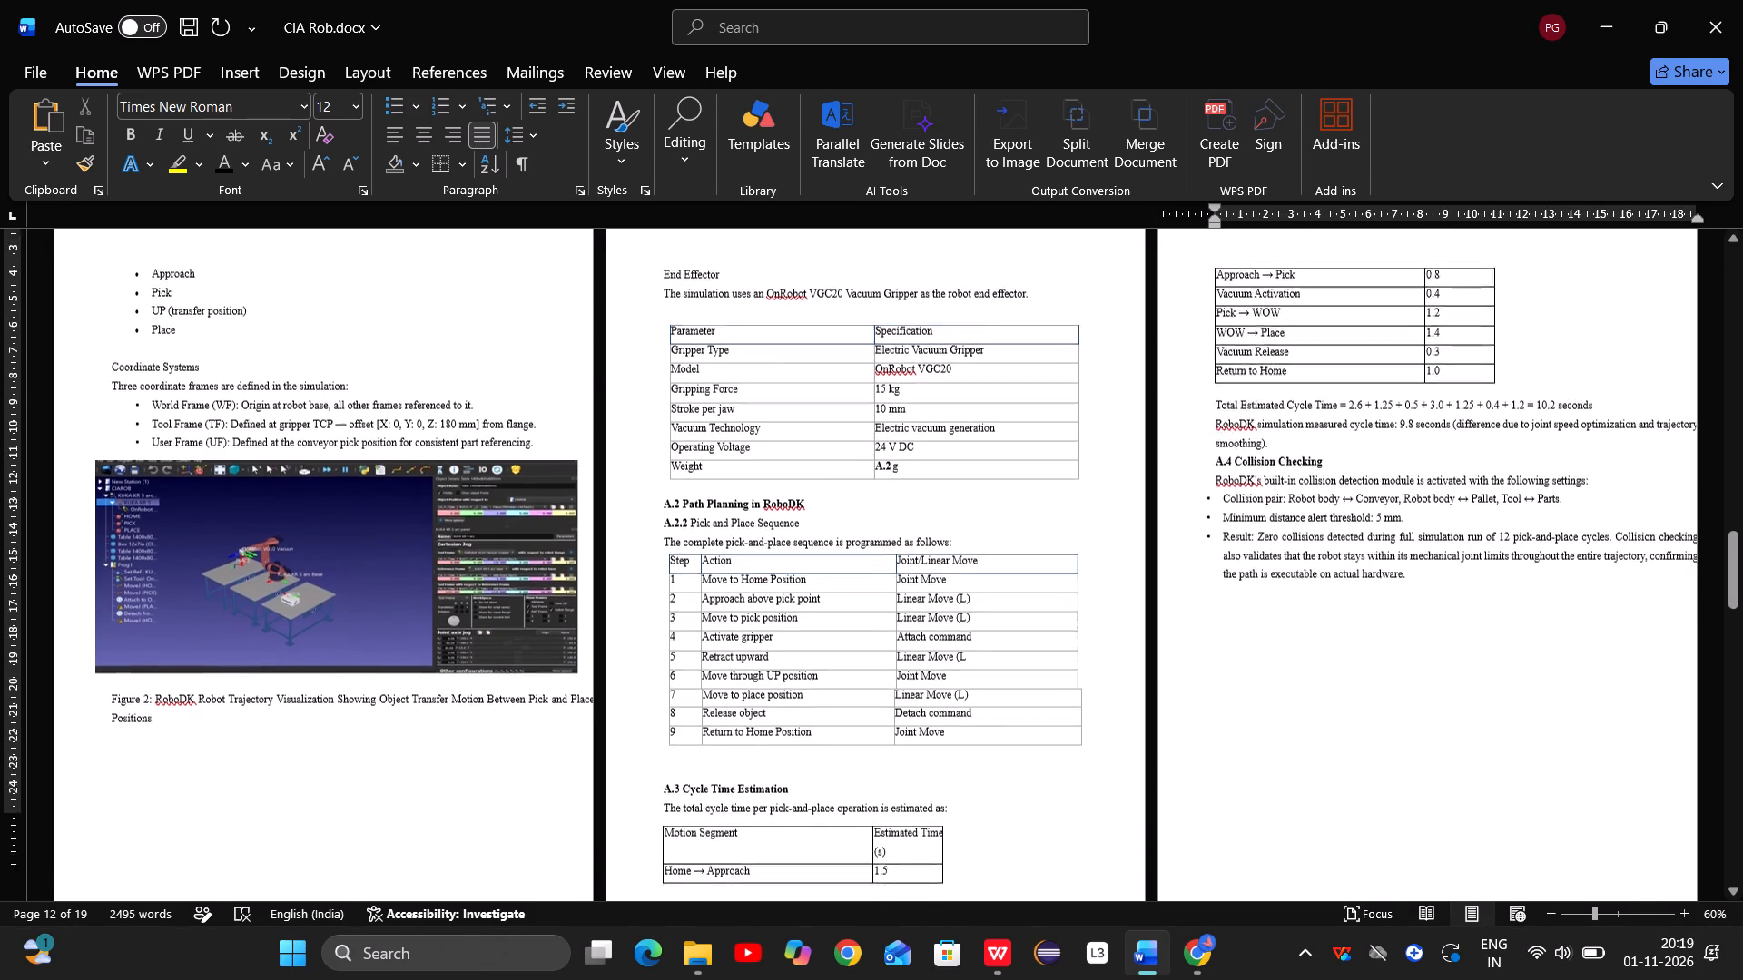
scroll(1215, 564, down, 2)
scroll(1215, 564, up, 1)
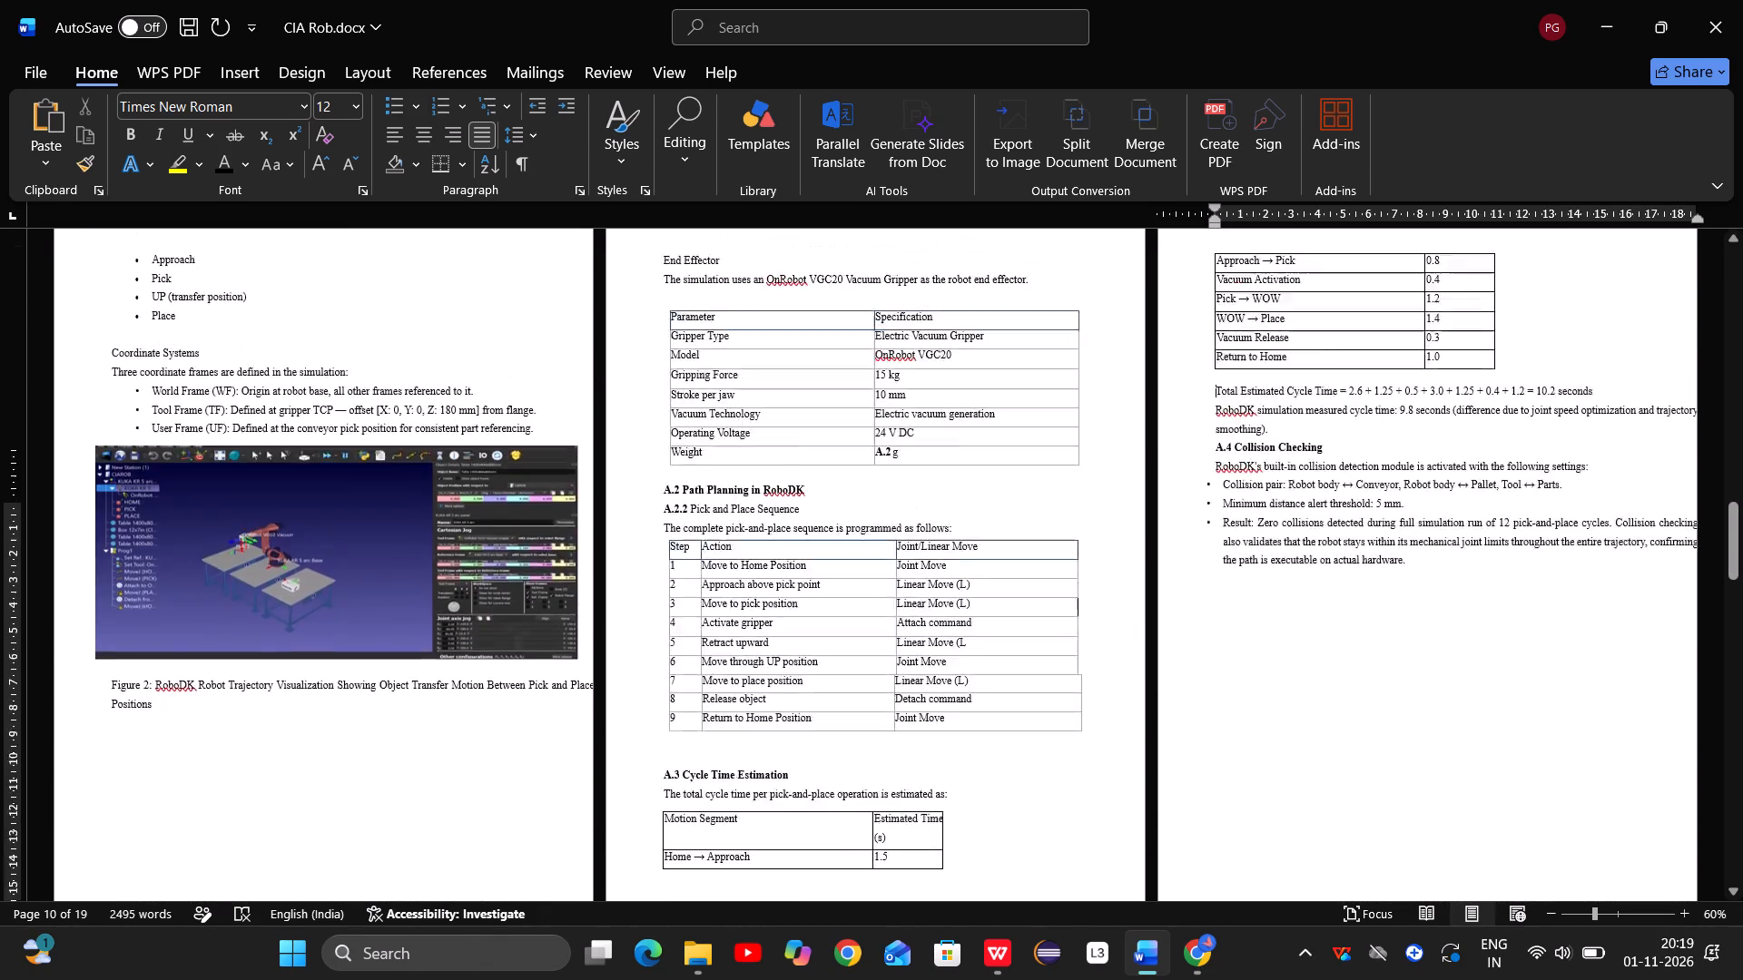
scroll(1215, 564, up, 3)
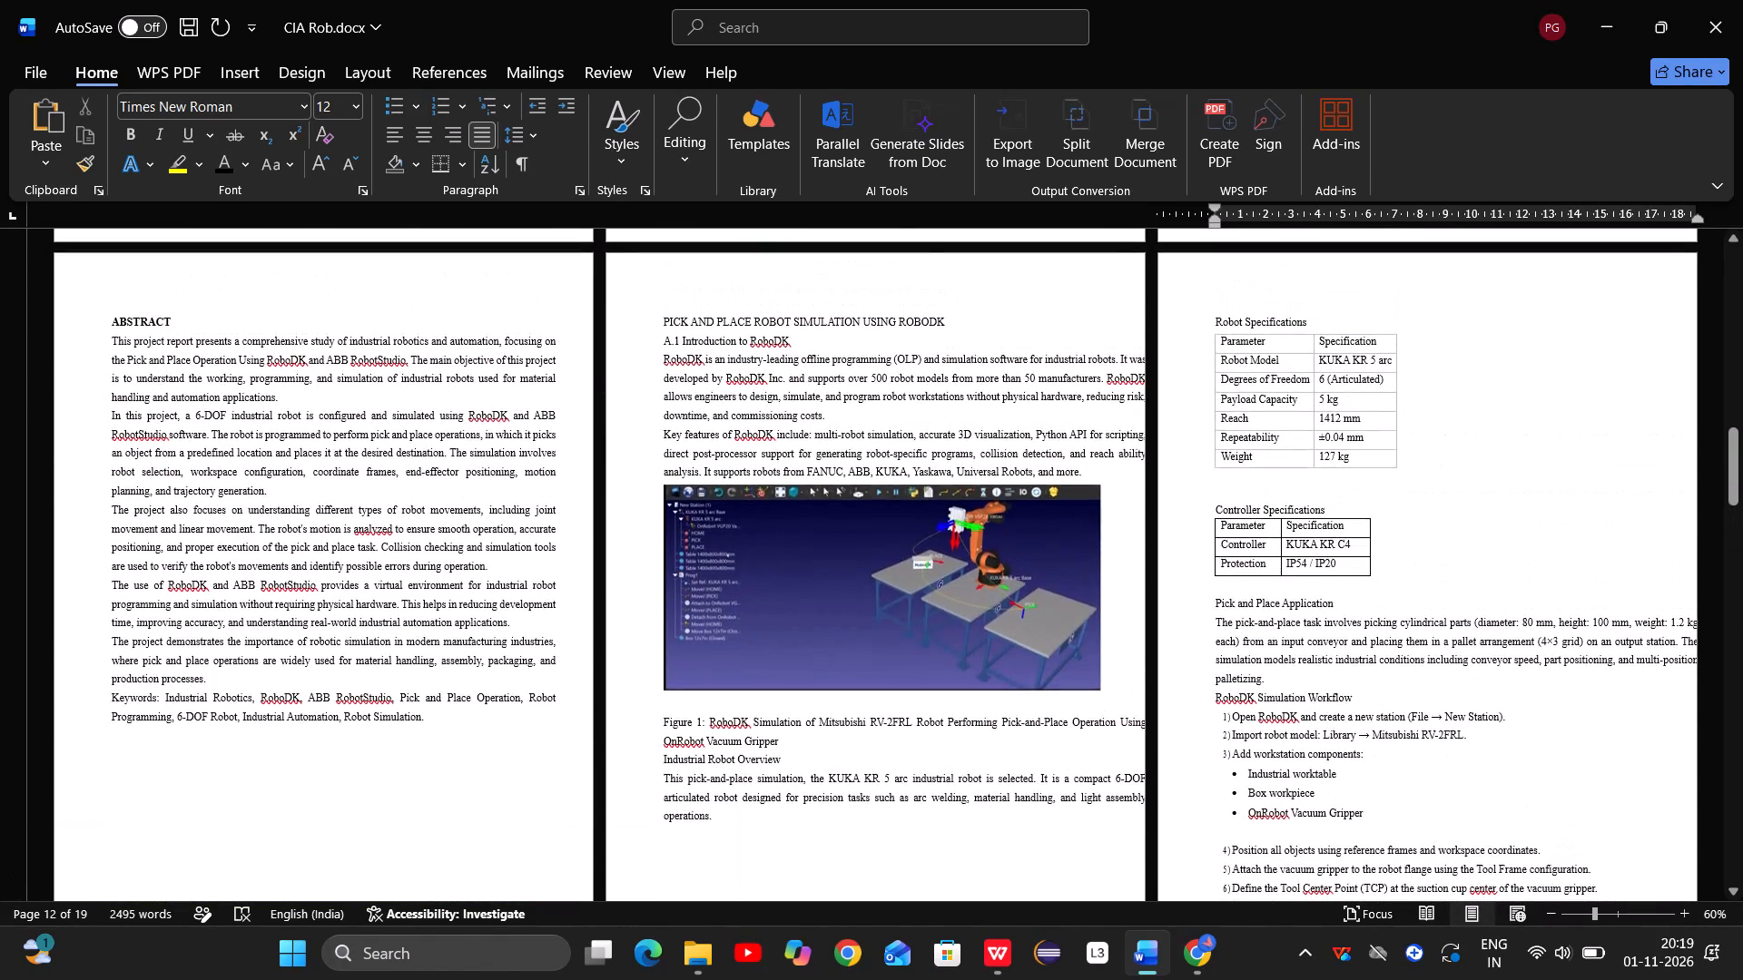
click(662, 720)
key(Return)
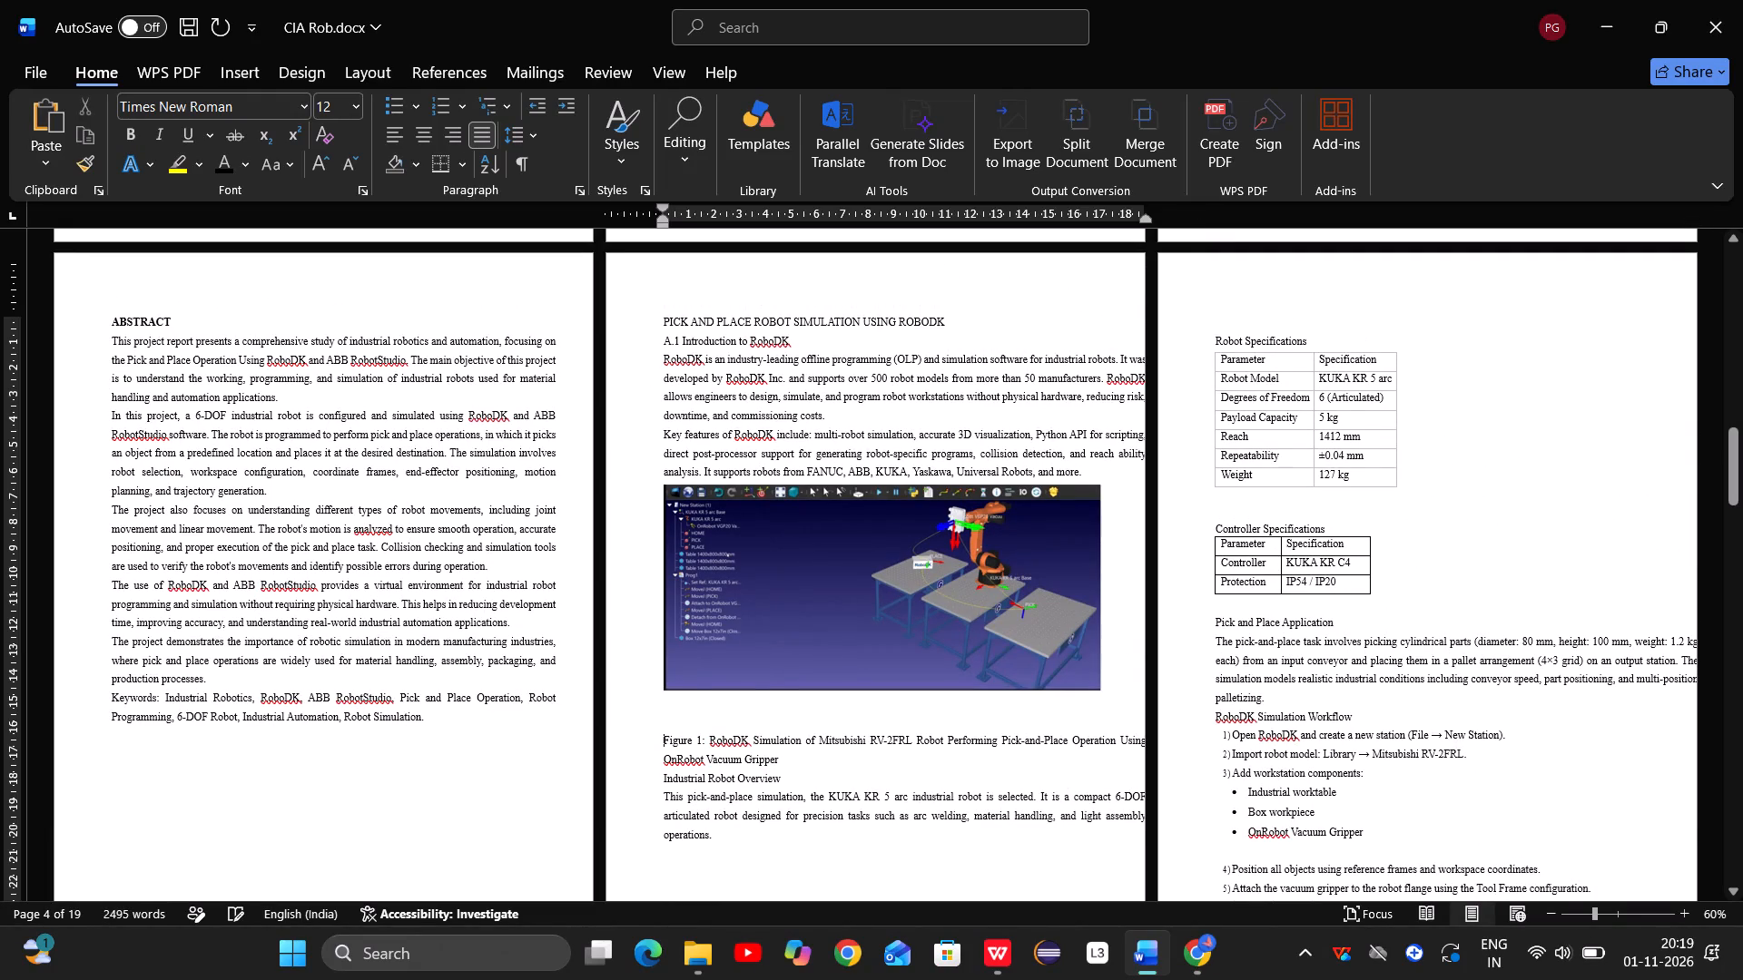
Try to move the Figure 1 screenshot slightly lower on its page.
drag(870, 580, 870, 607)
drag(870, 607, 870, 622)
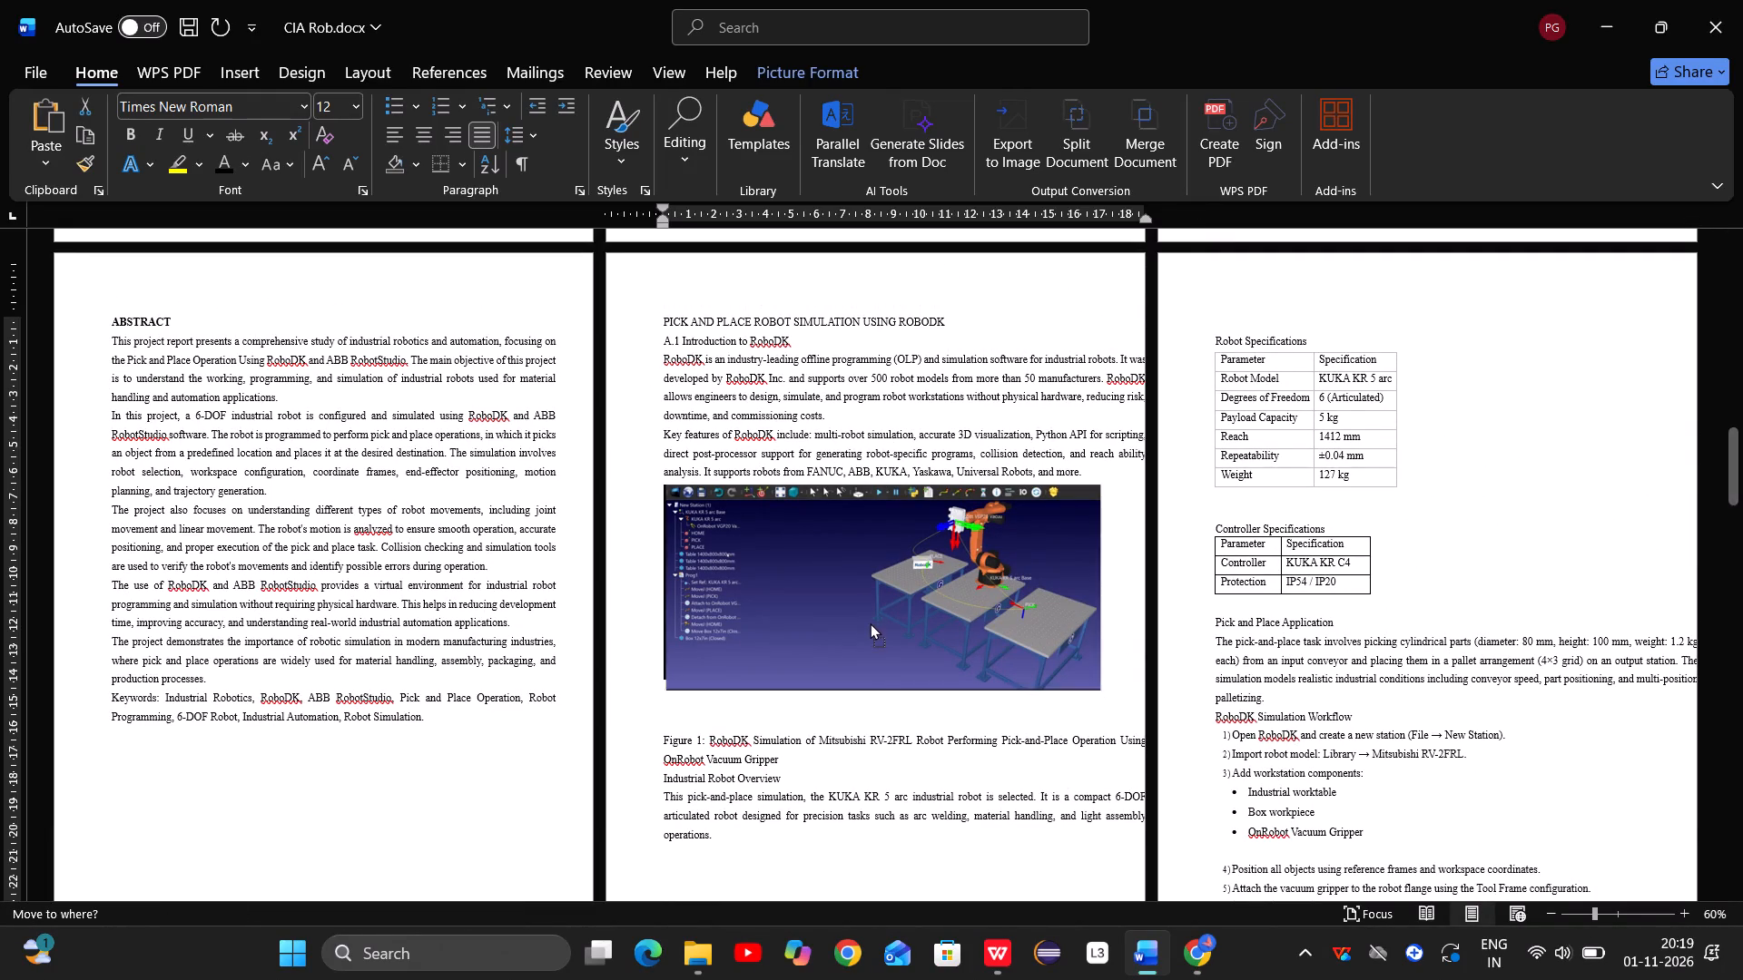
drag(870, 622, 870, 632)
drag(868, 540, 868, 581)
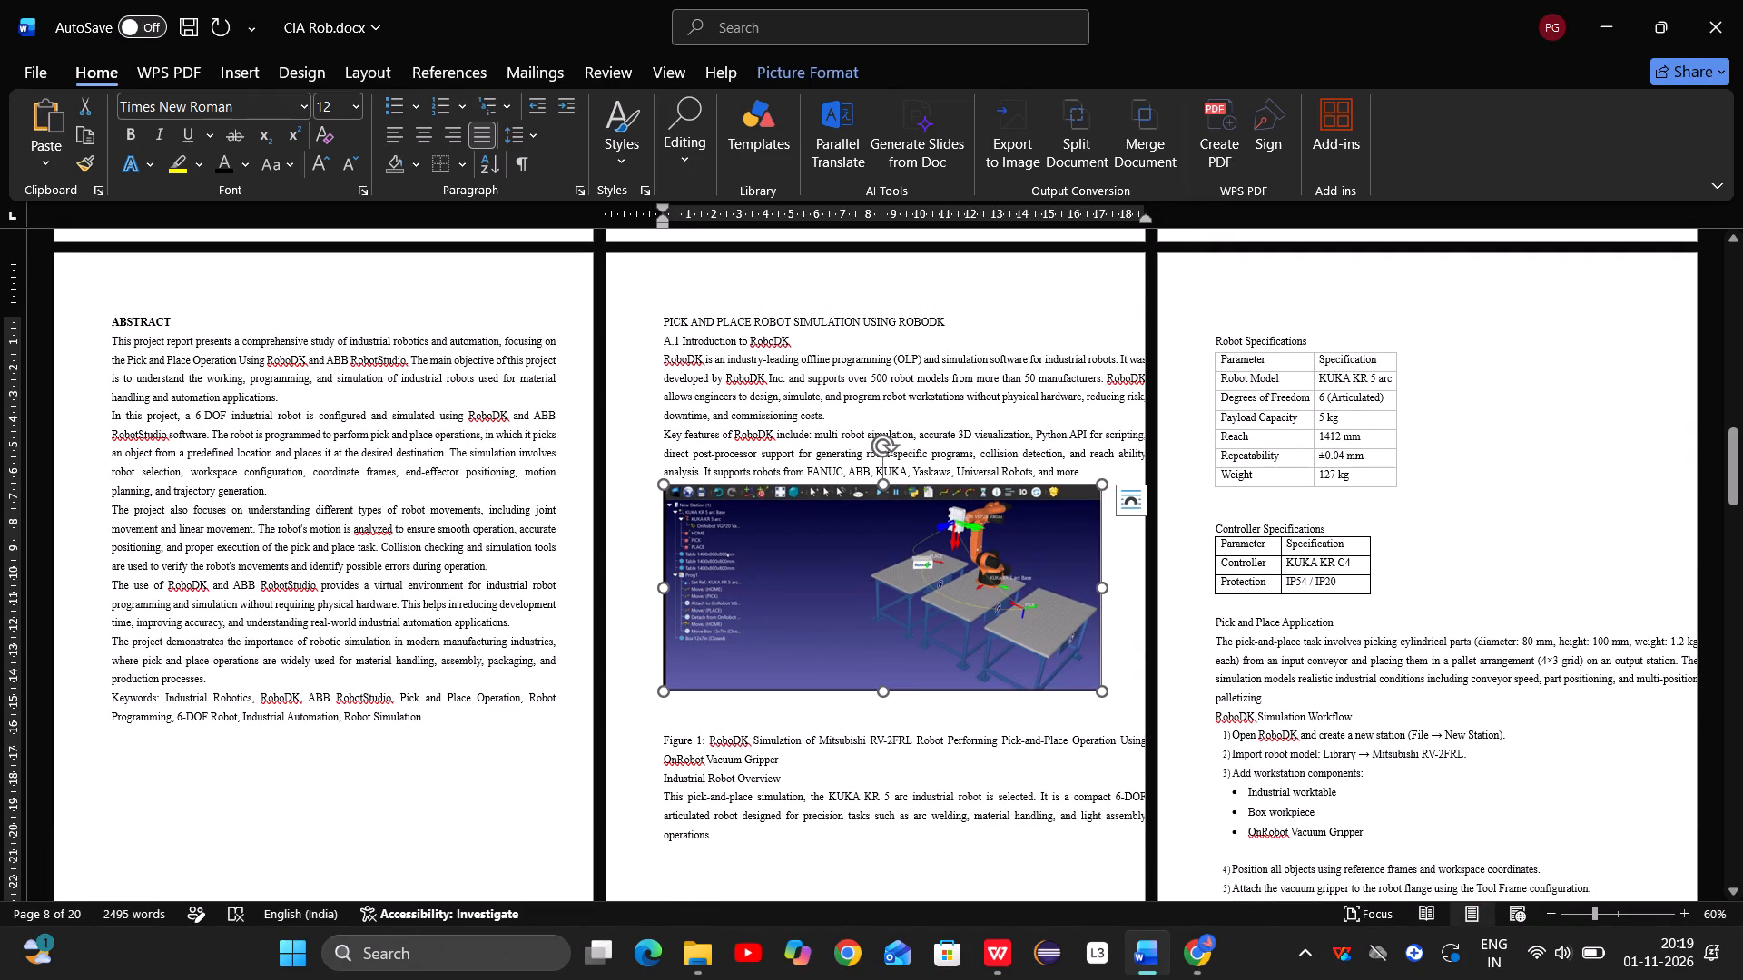
Stretch the Figure 1 screenshot slightly taller by extending its bottom edge.
click(881, 484)
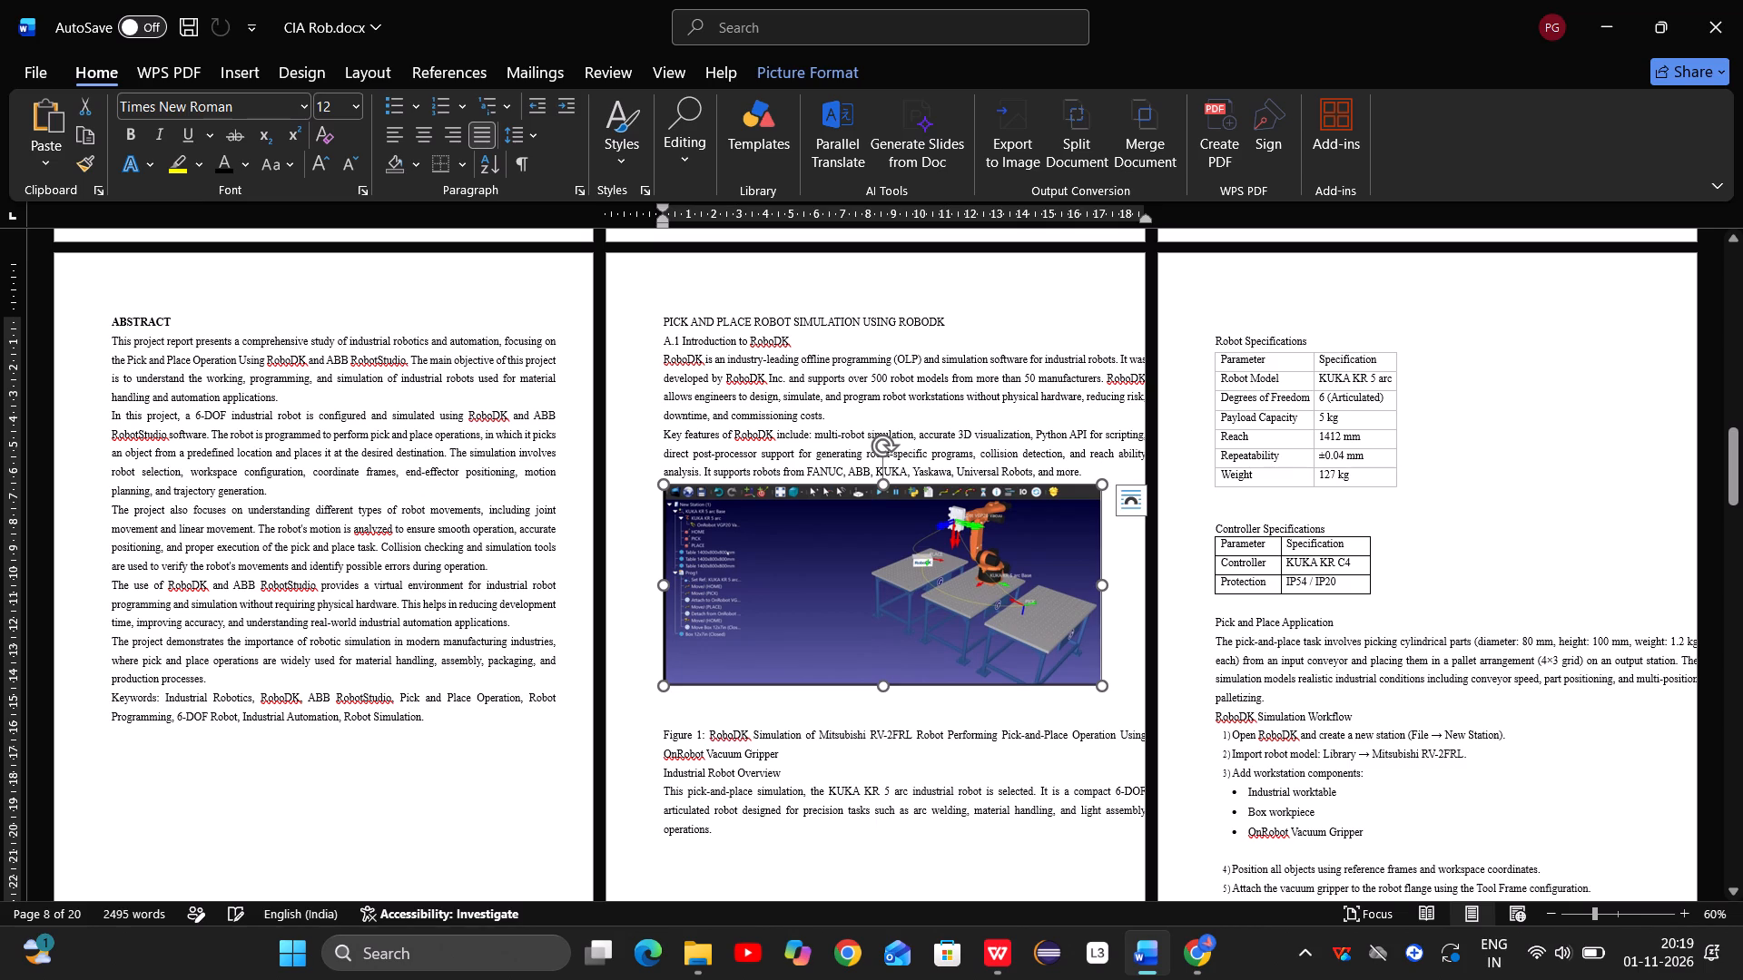
drag(885, 683, 890, 700)
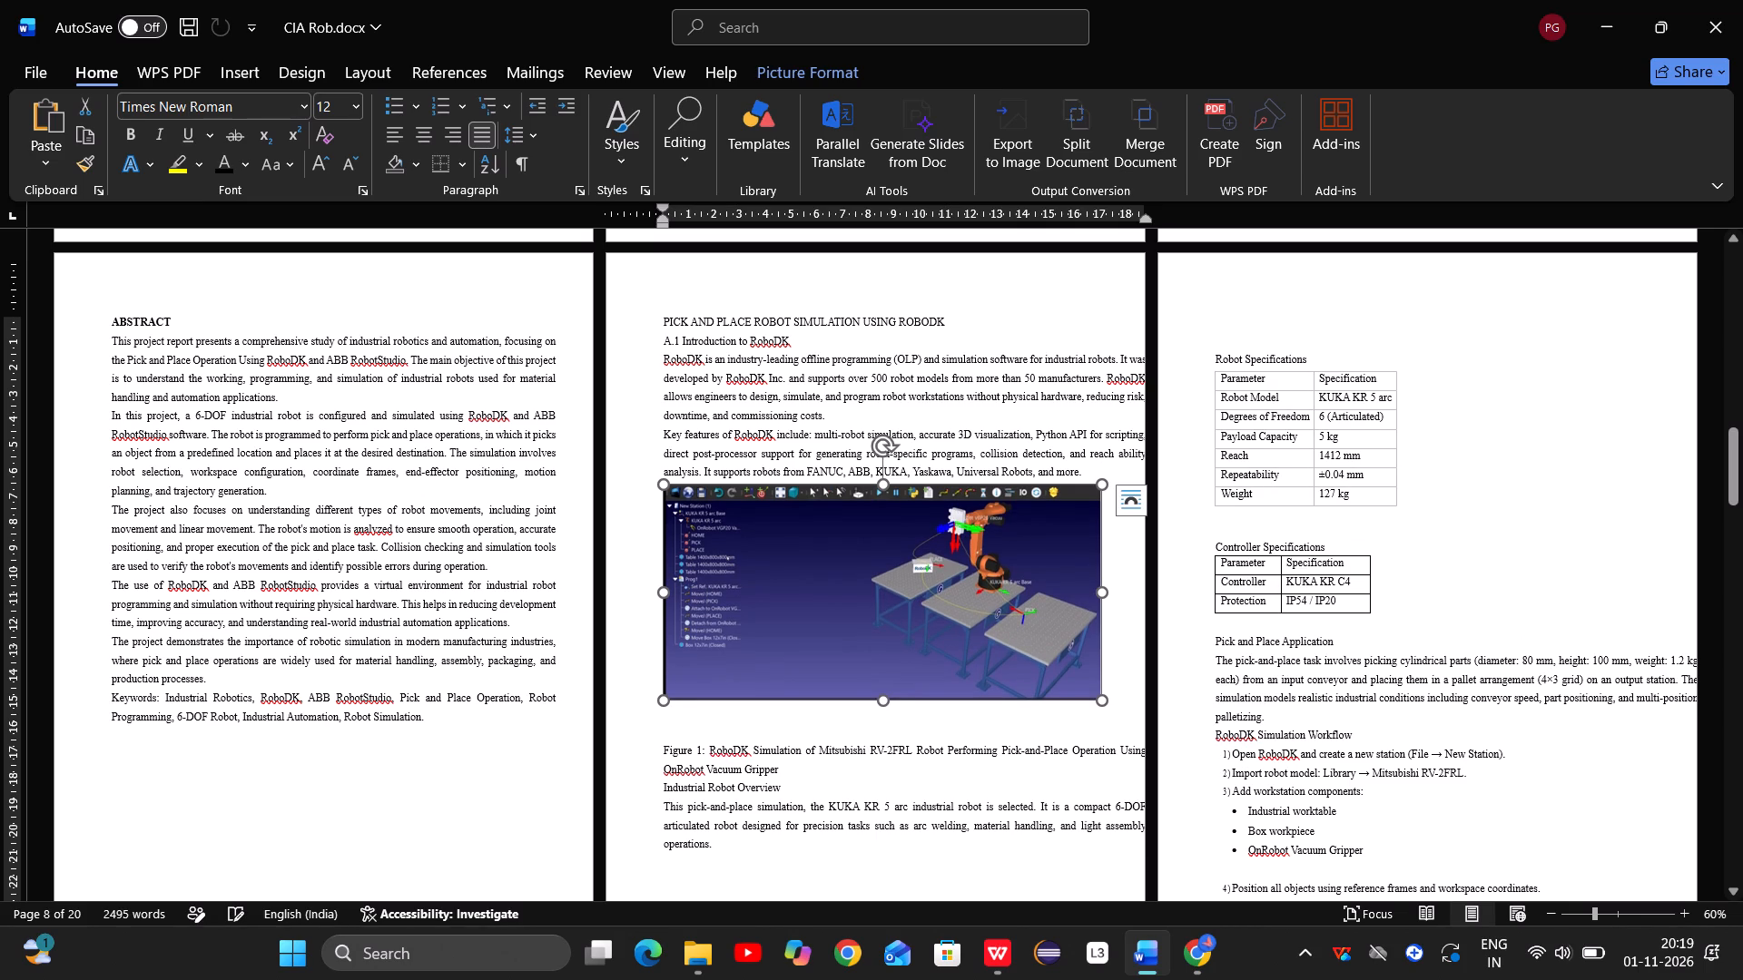
drag(916, 569, 916, 583)
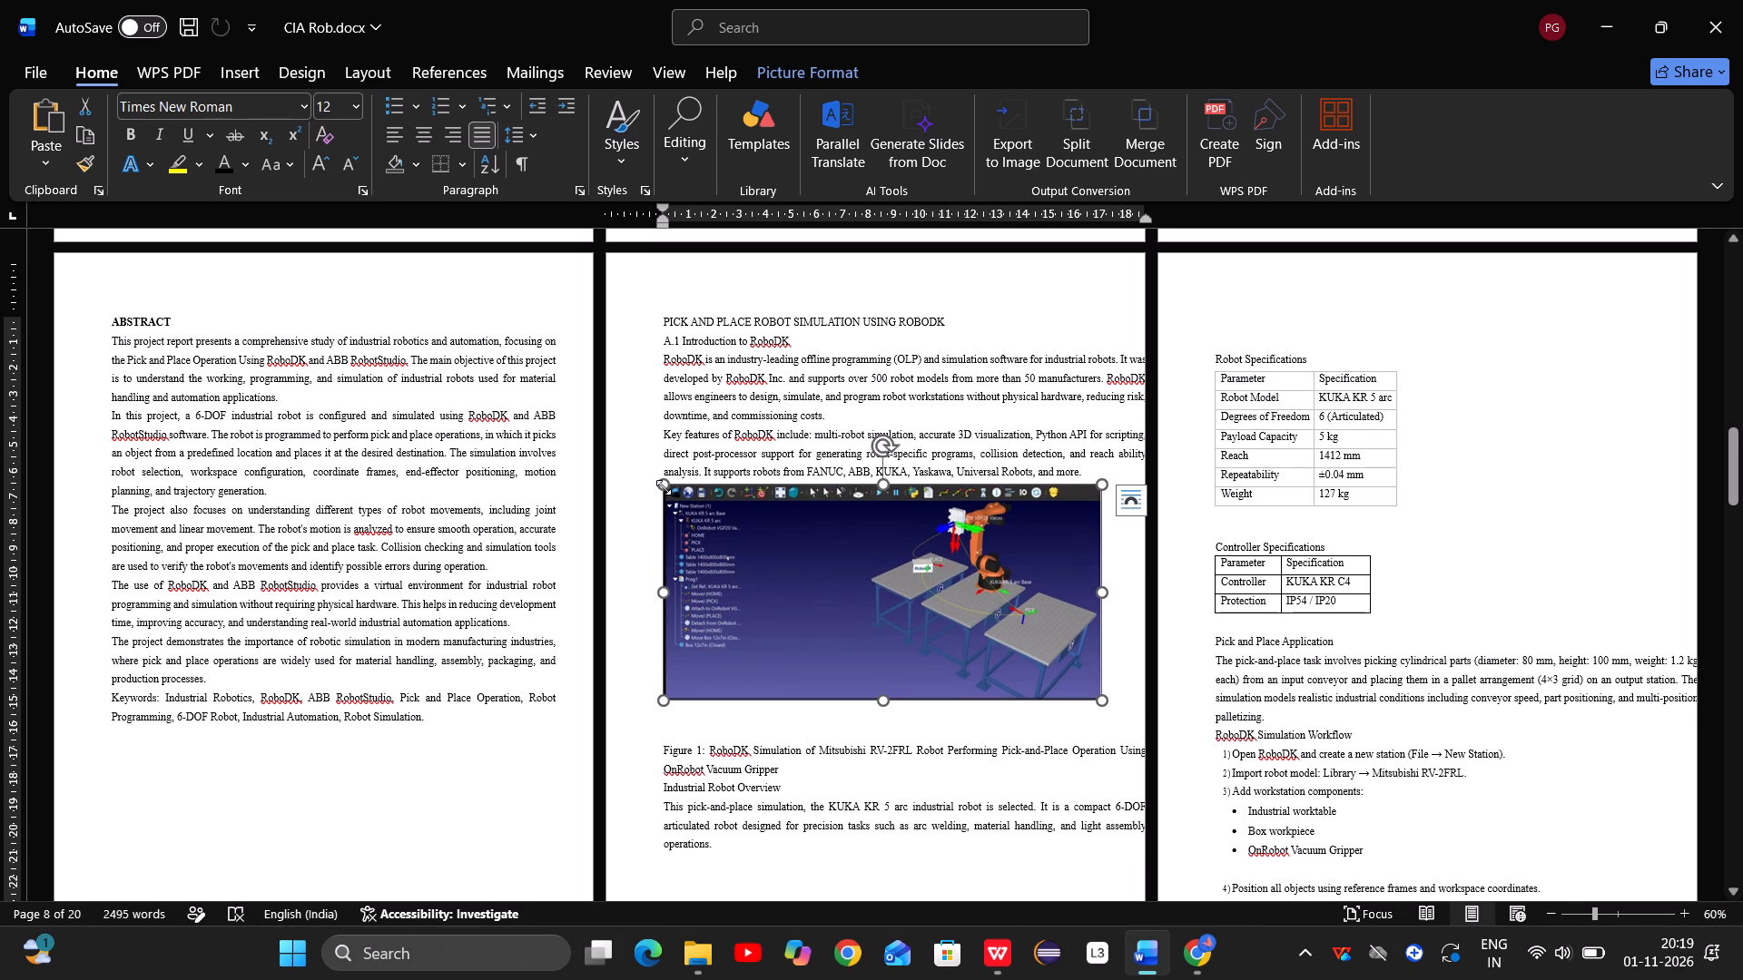
click(663, 486)
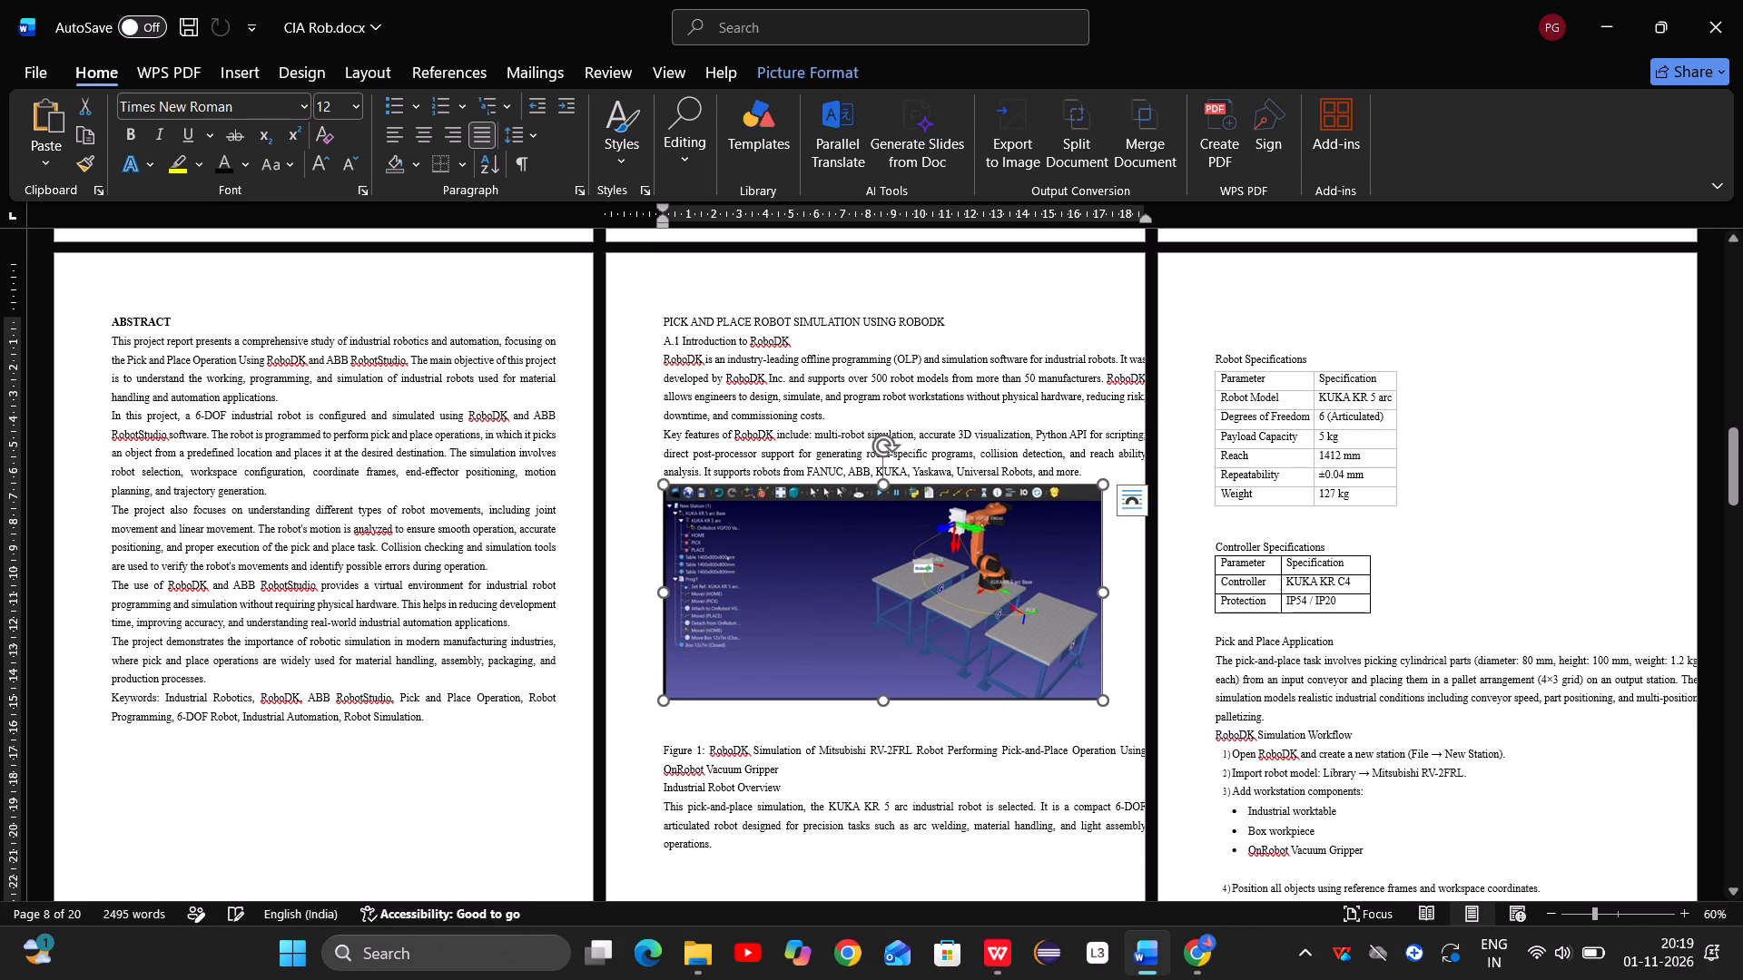
Insert two line breaks after the A.1 introduction text to space it from the Figure 1 screenshot.
click(1090, 465)
key(Return)
key(Return)
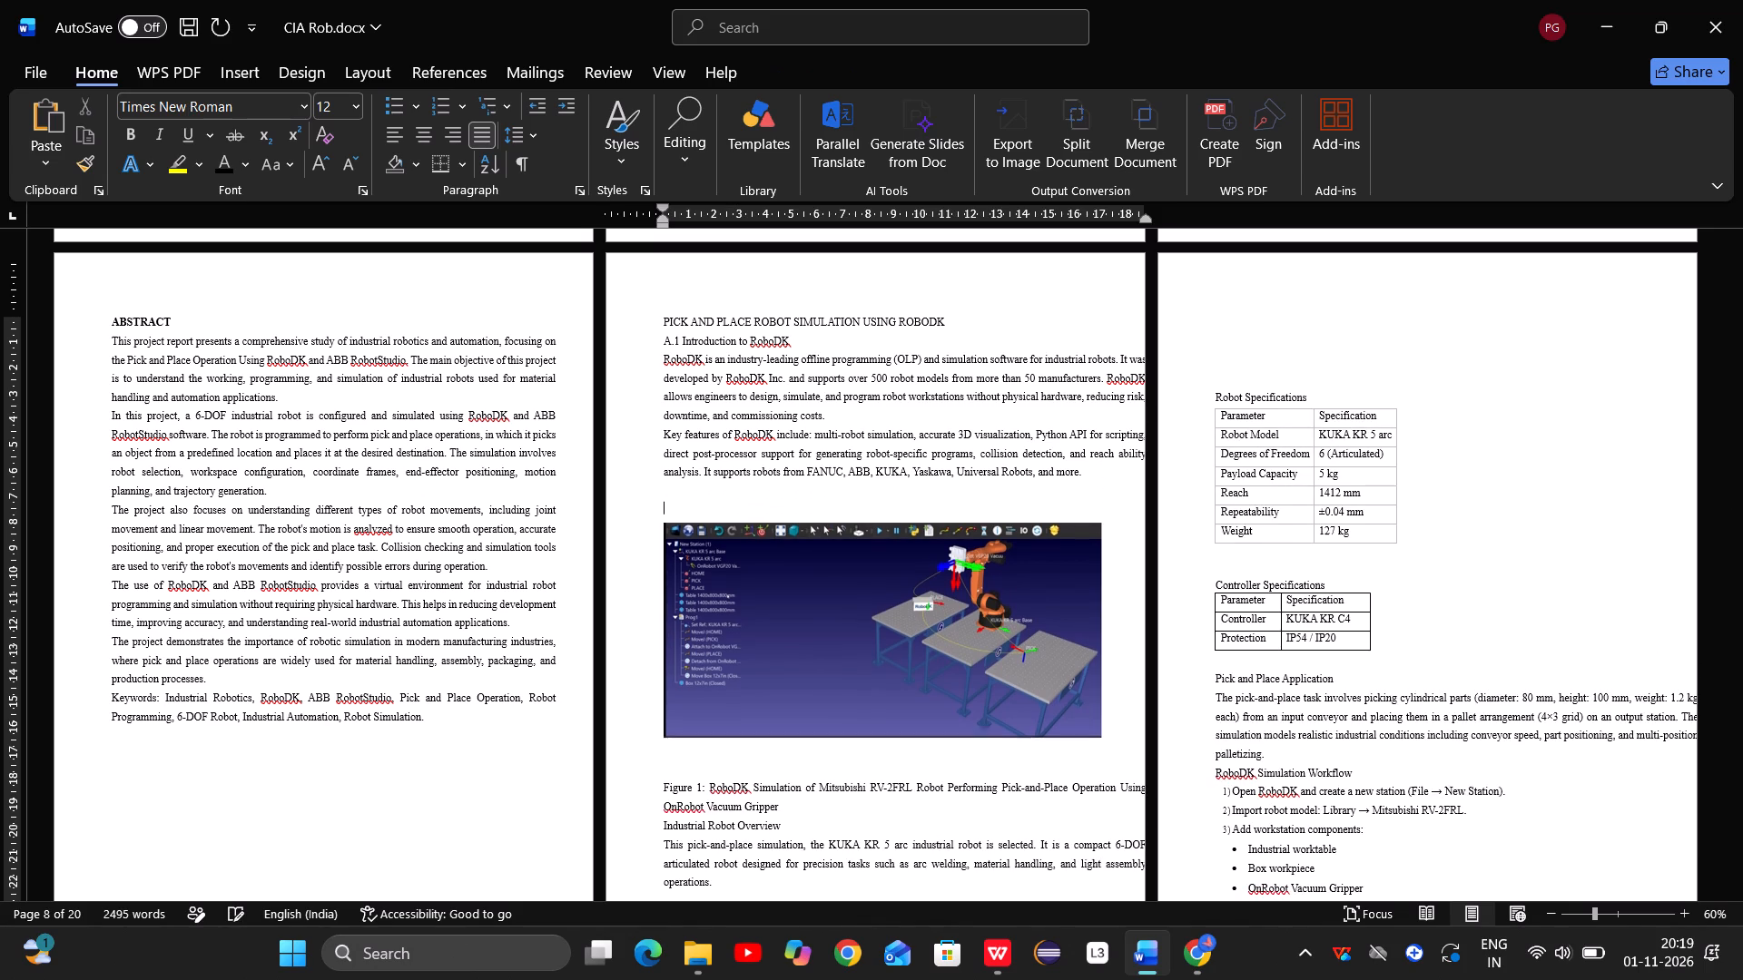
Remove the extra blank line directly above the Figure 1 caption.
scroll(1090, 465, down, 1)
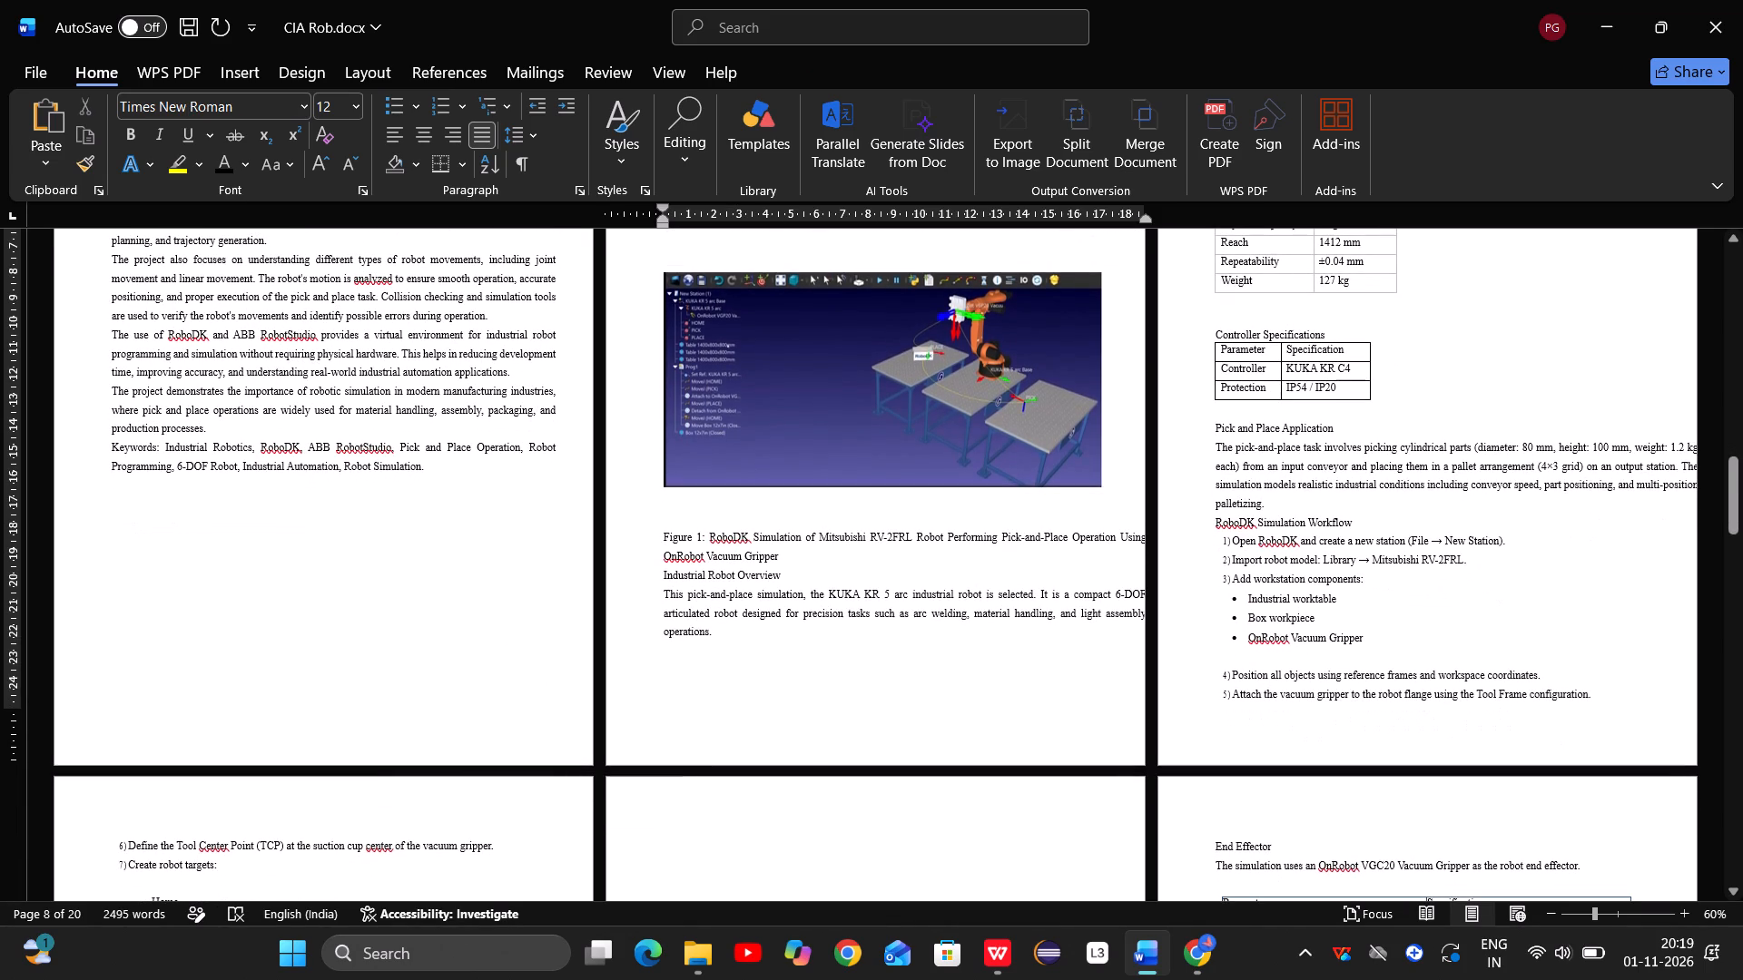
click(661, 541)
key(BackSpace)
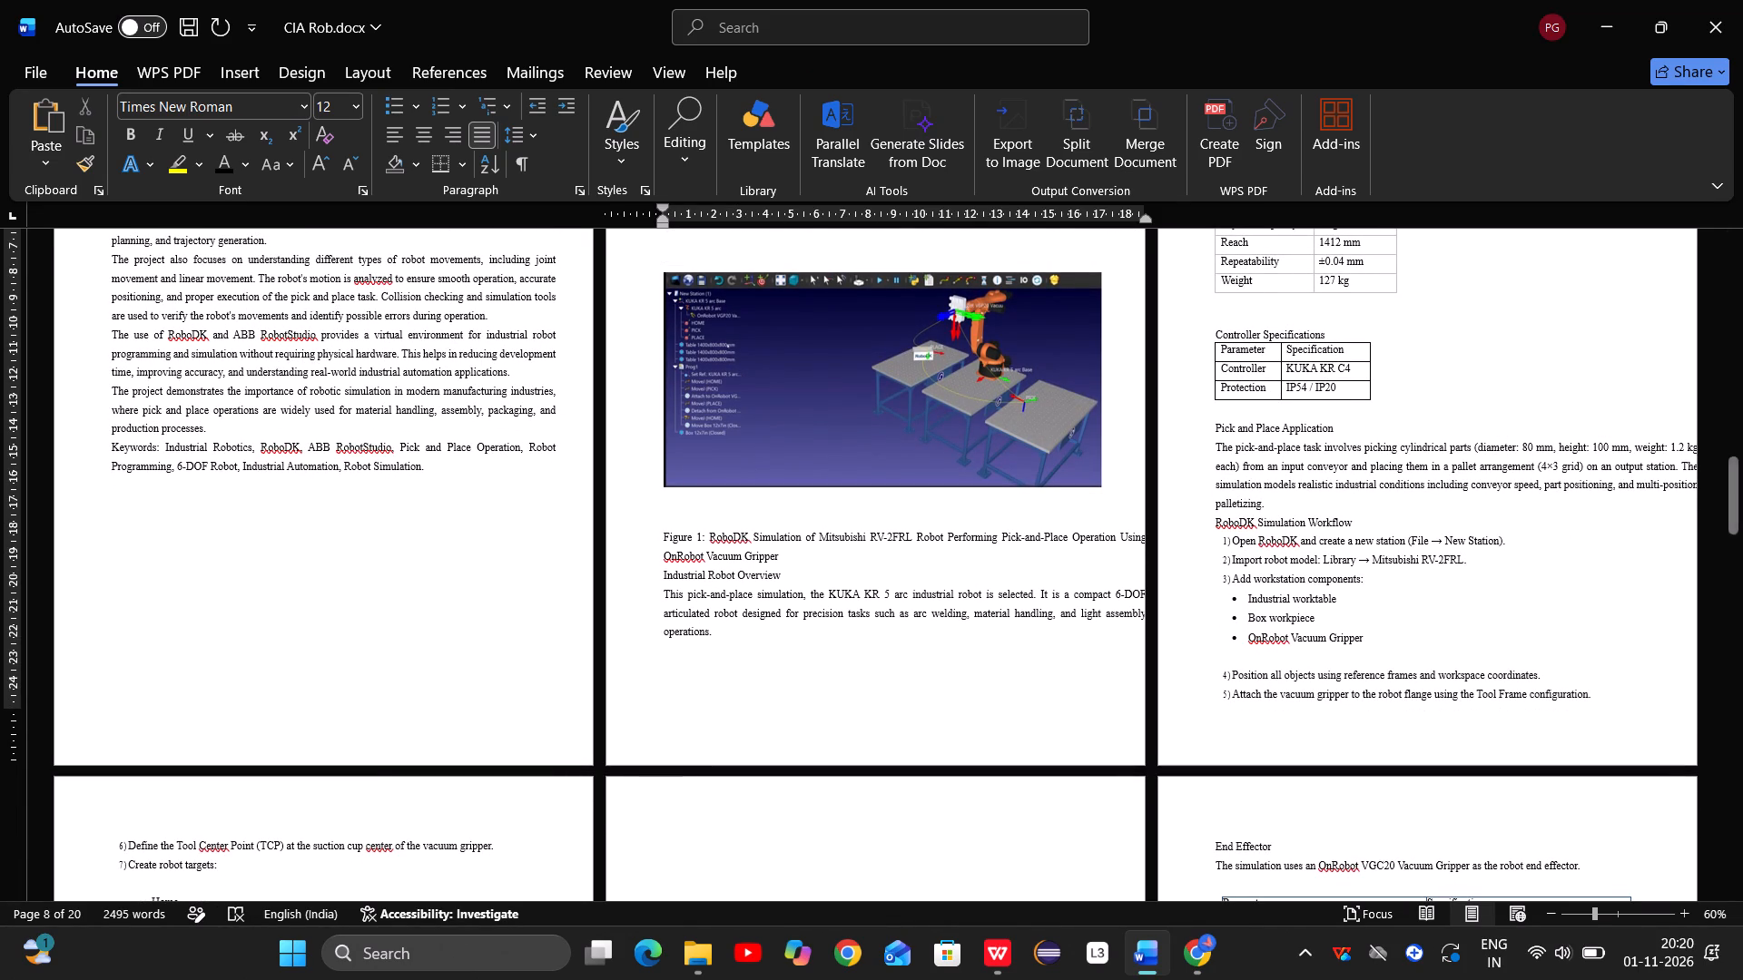
Remove the blank page between the Figure 2 trajectory page and the End Effector page.
scroll(661, 541, up, 2)
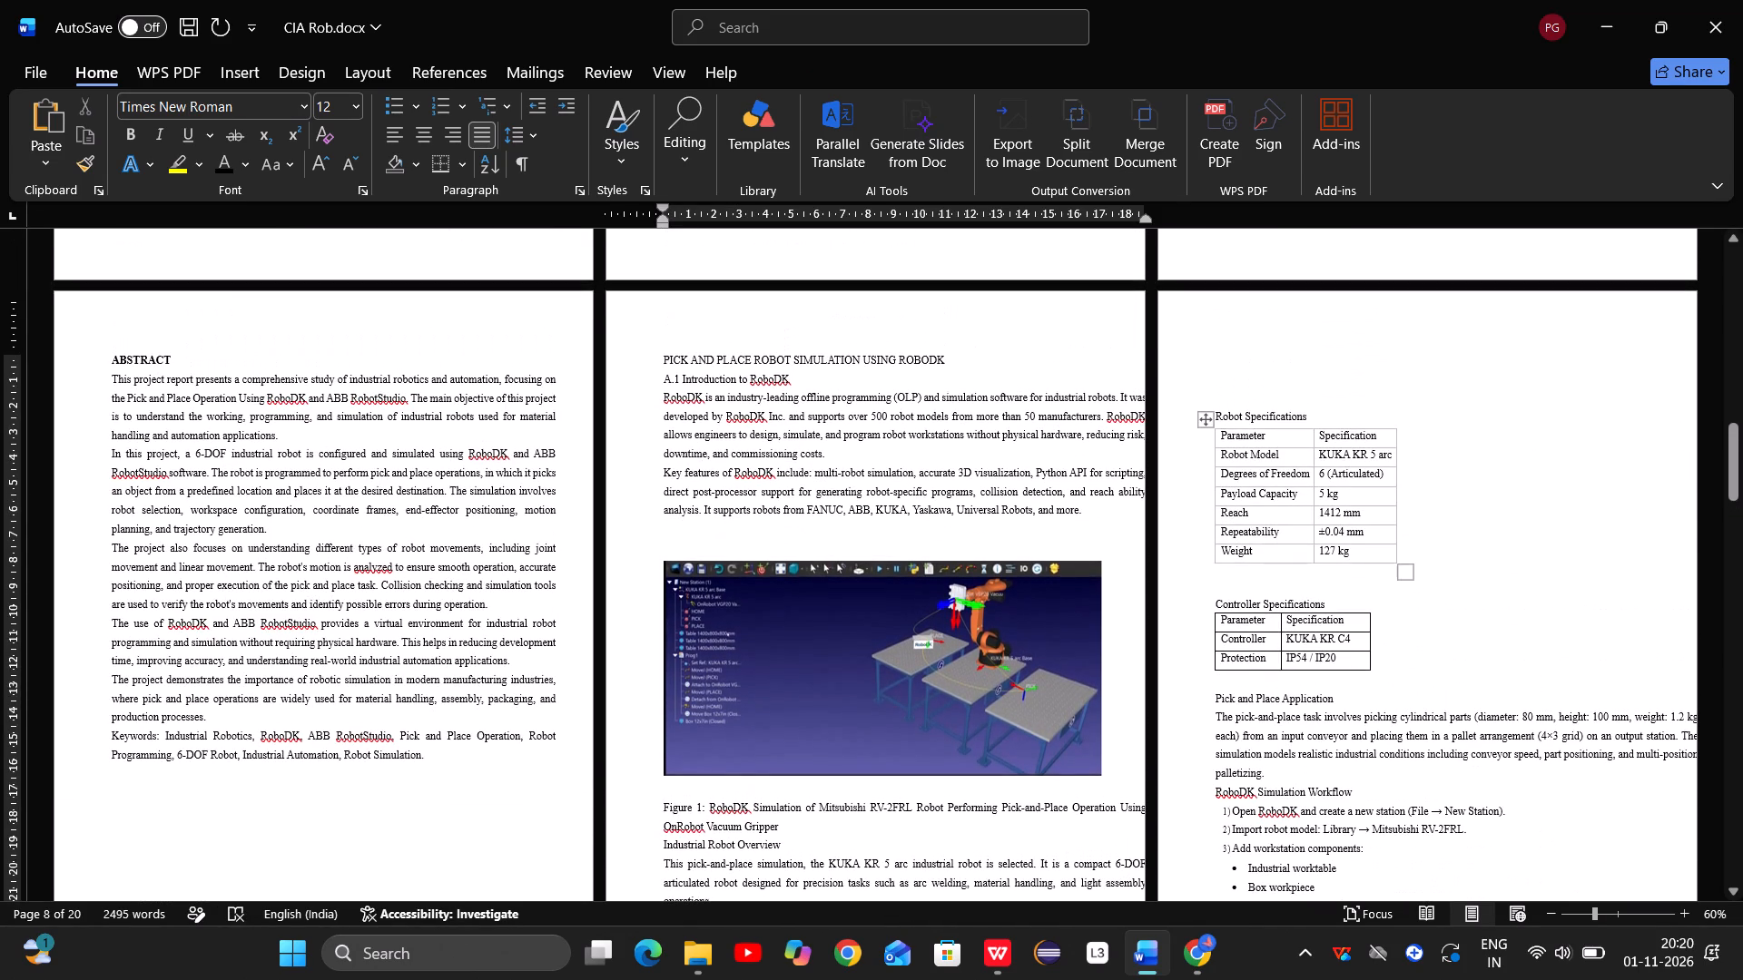
scroll(1221, 419, down, 3)
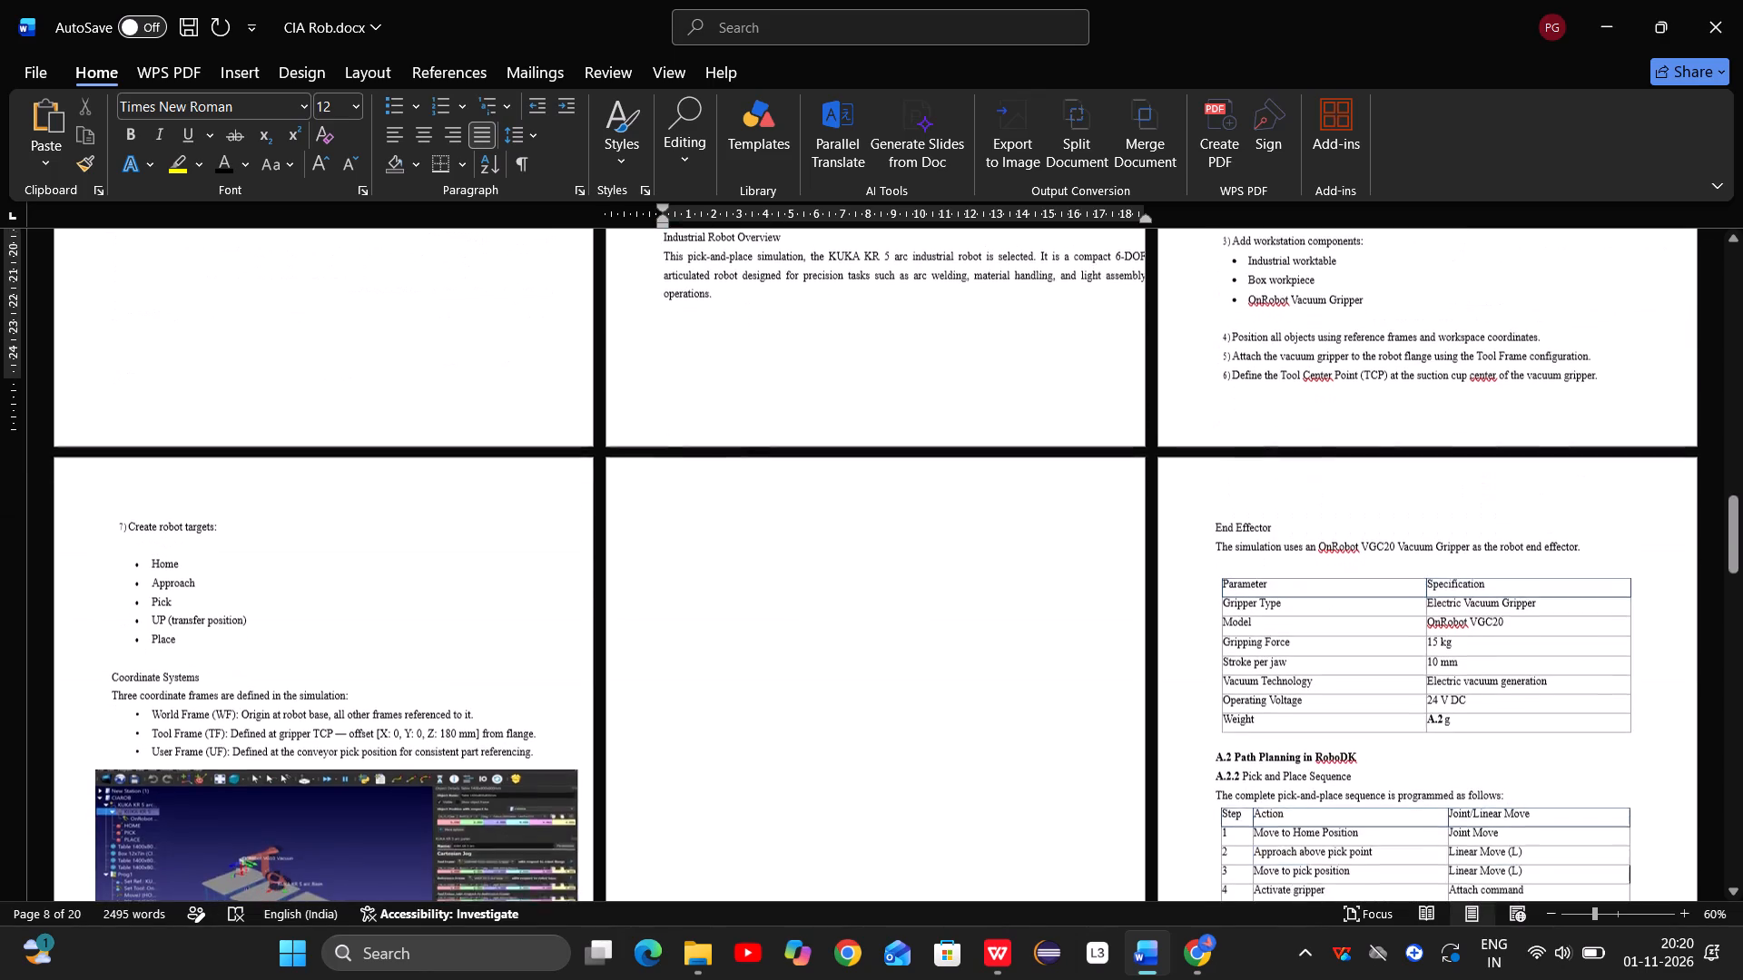
scroll(1221, 419, down, 3)
scroll(1221, 419, up, 1)
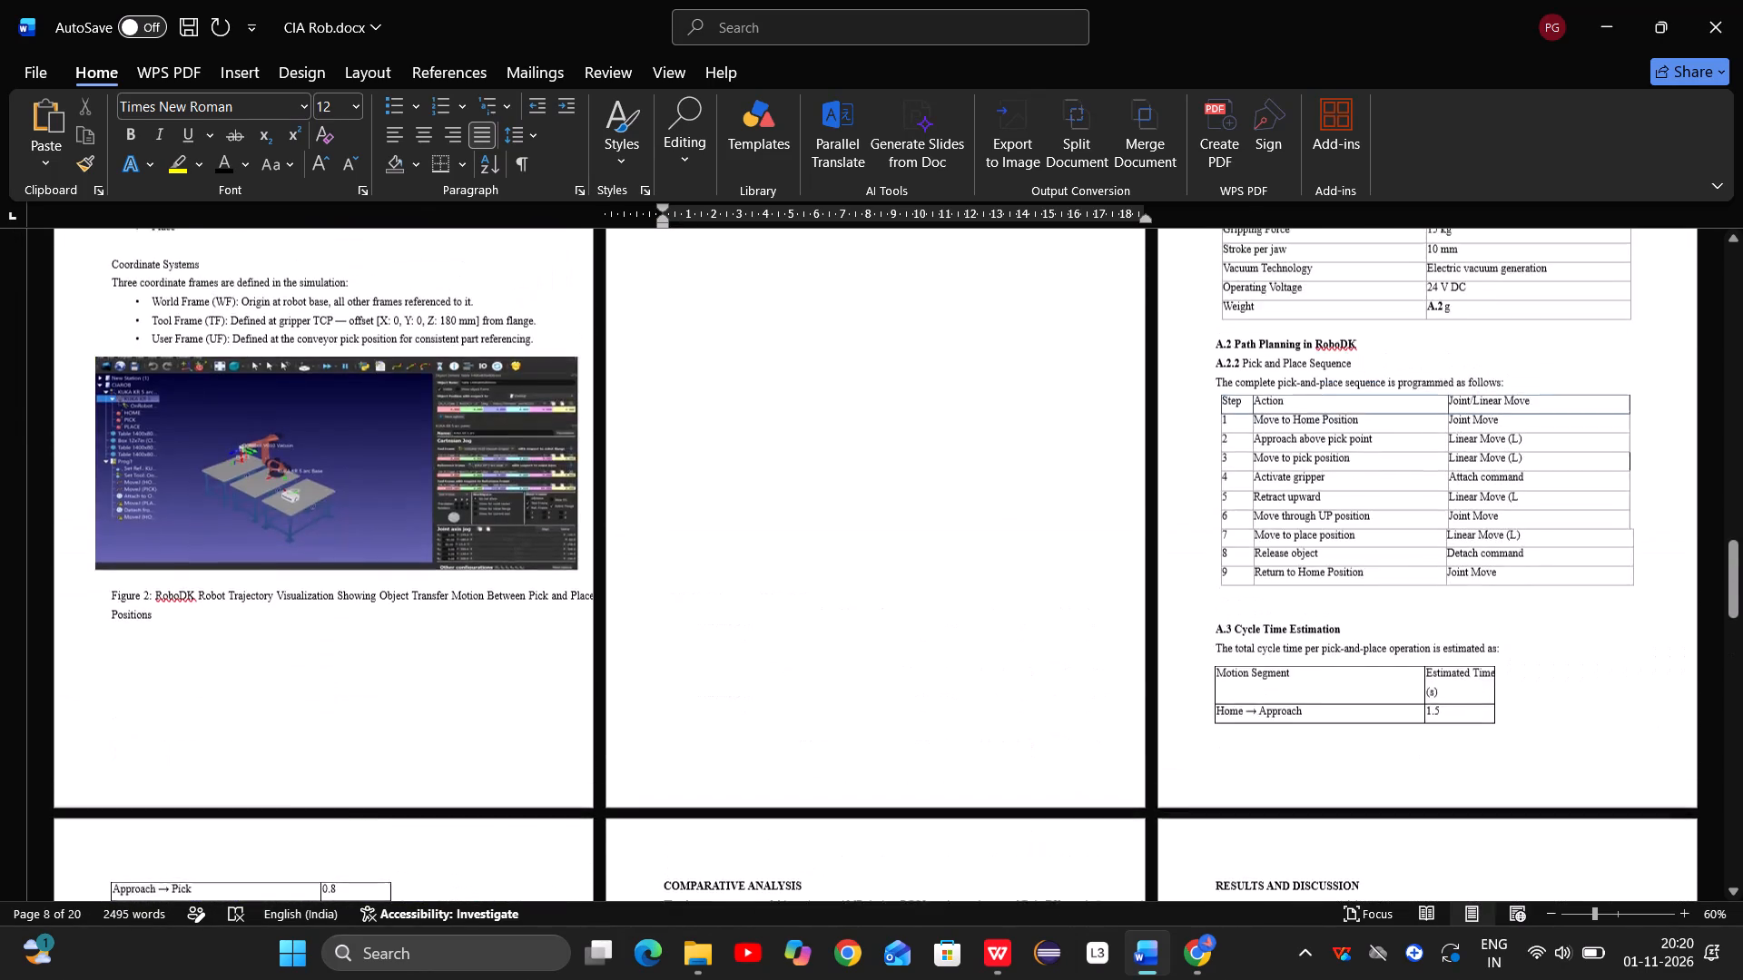
scroll(1221, 419, up, 1)
click(1216, 381)
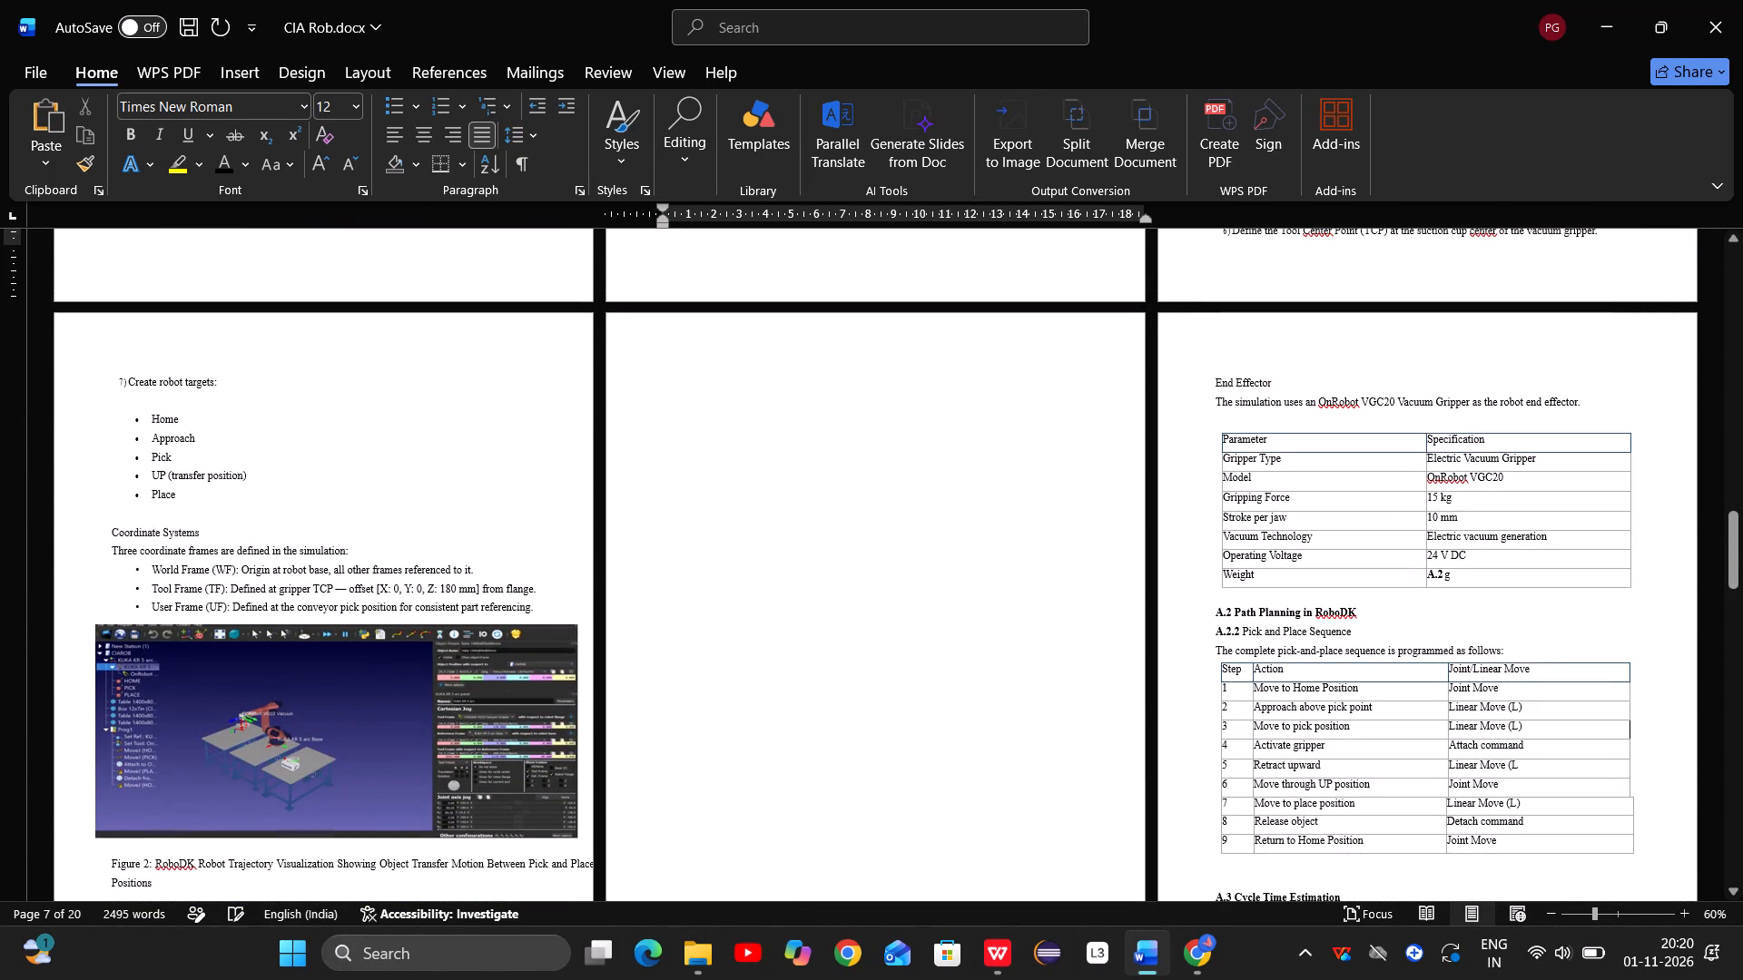
key(BackSpace)
key(BackSpace)
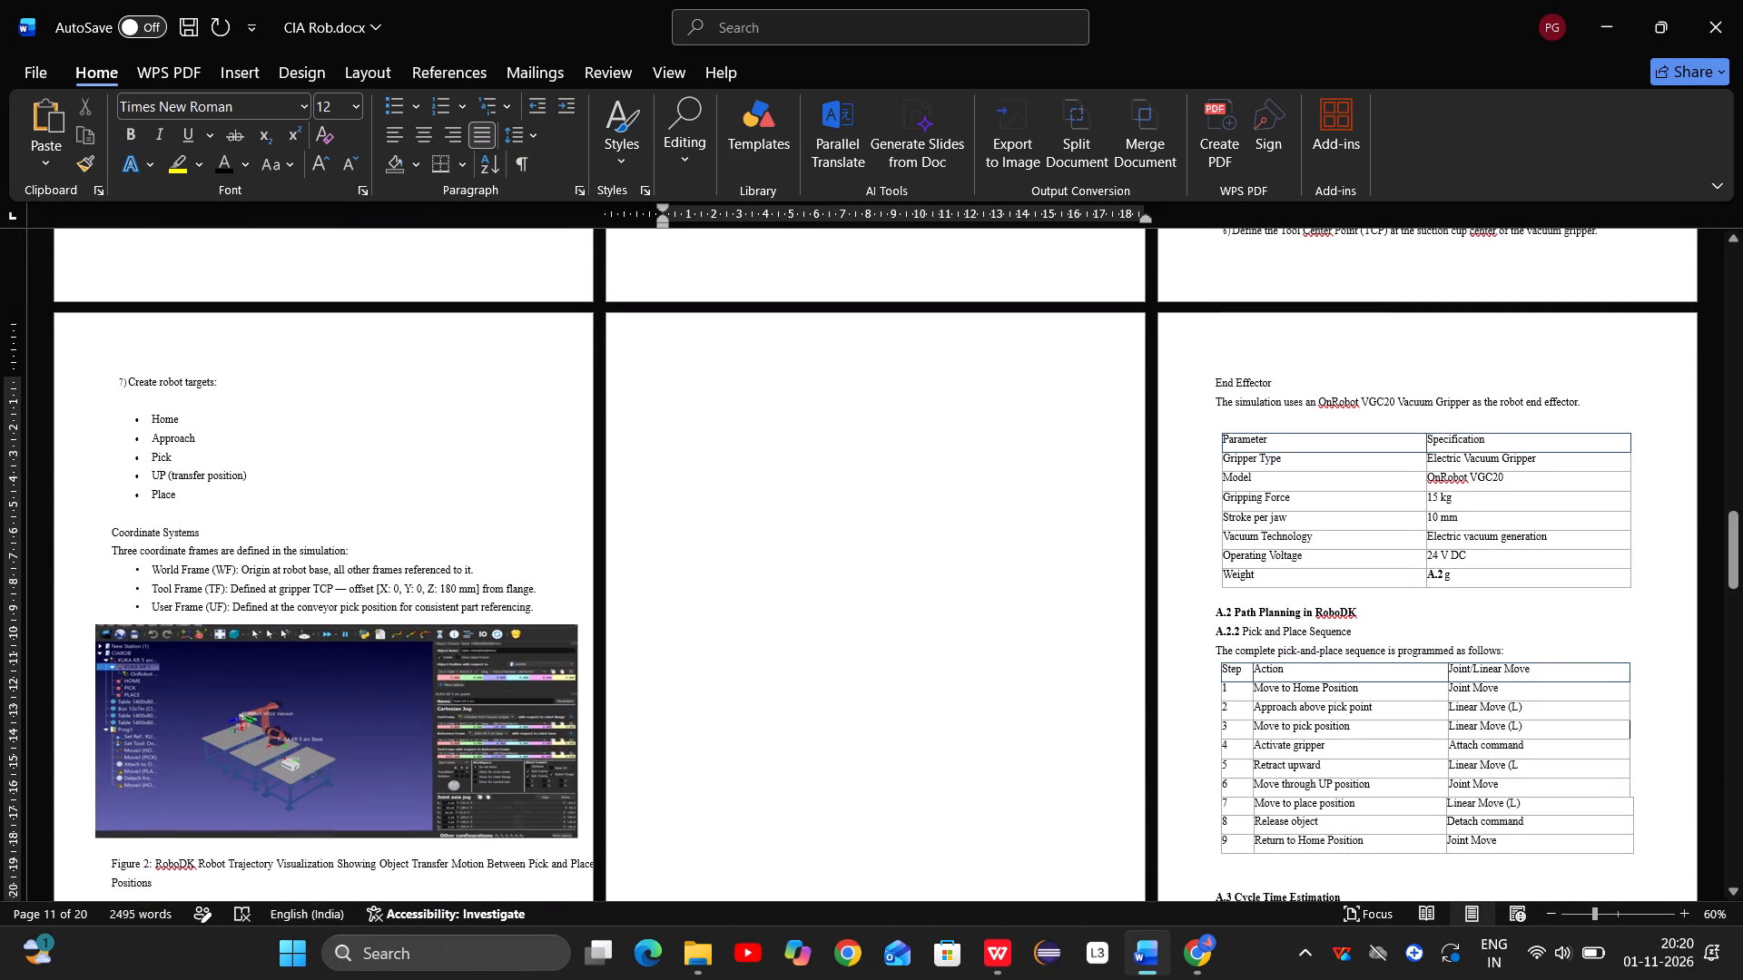
click(1249, 384)
key(Left)
key(Left)
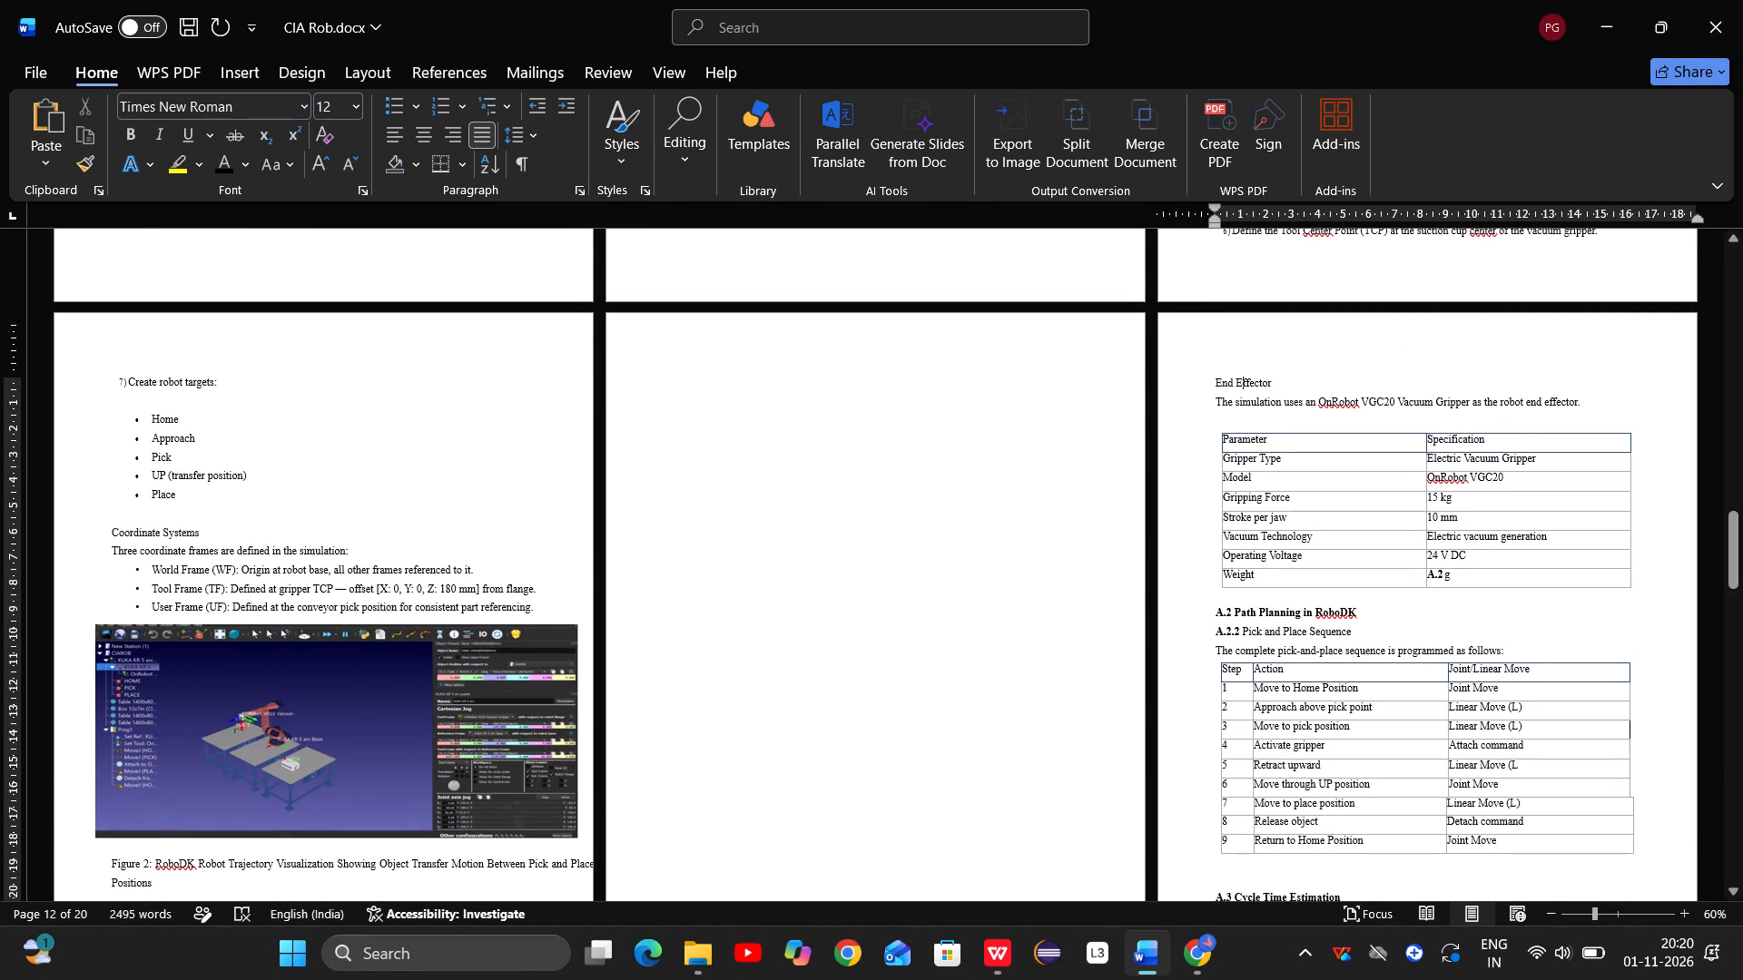
key(Left)
key(Left)
key(Left)
key(Left)
key(Left)
key(BackSpace)
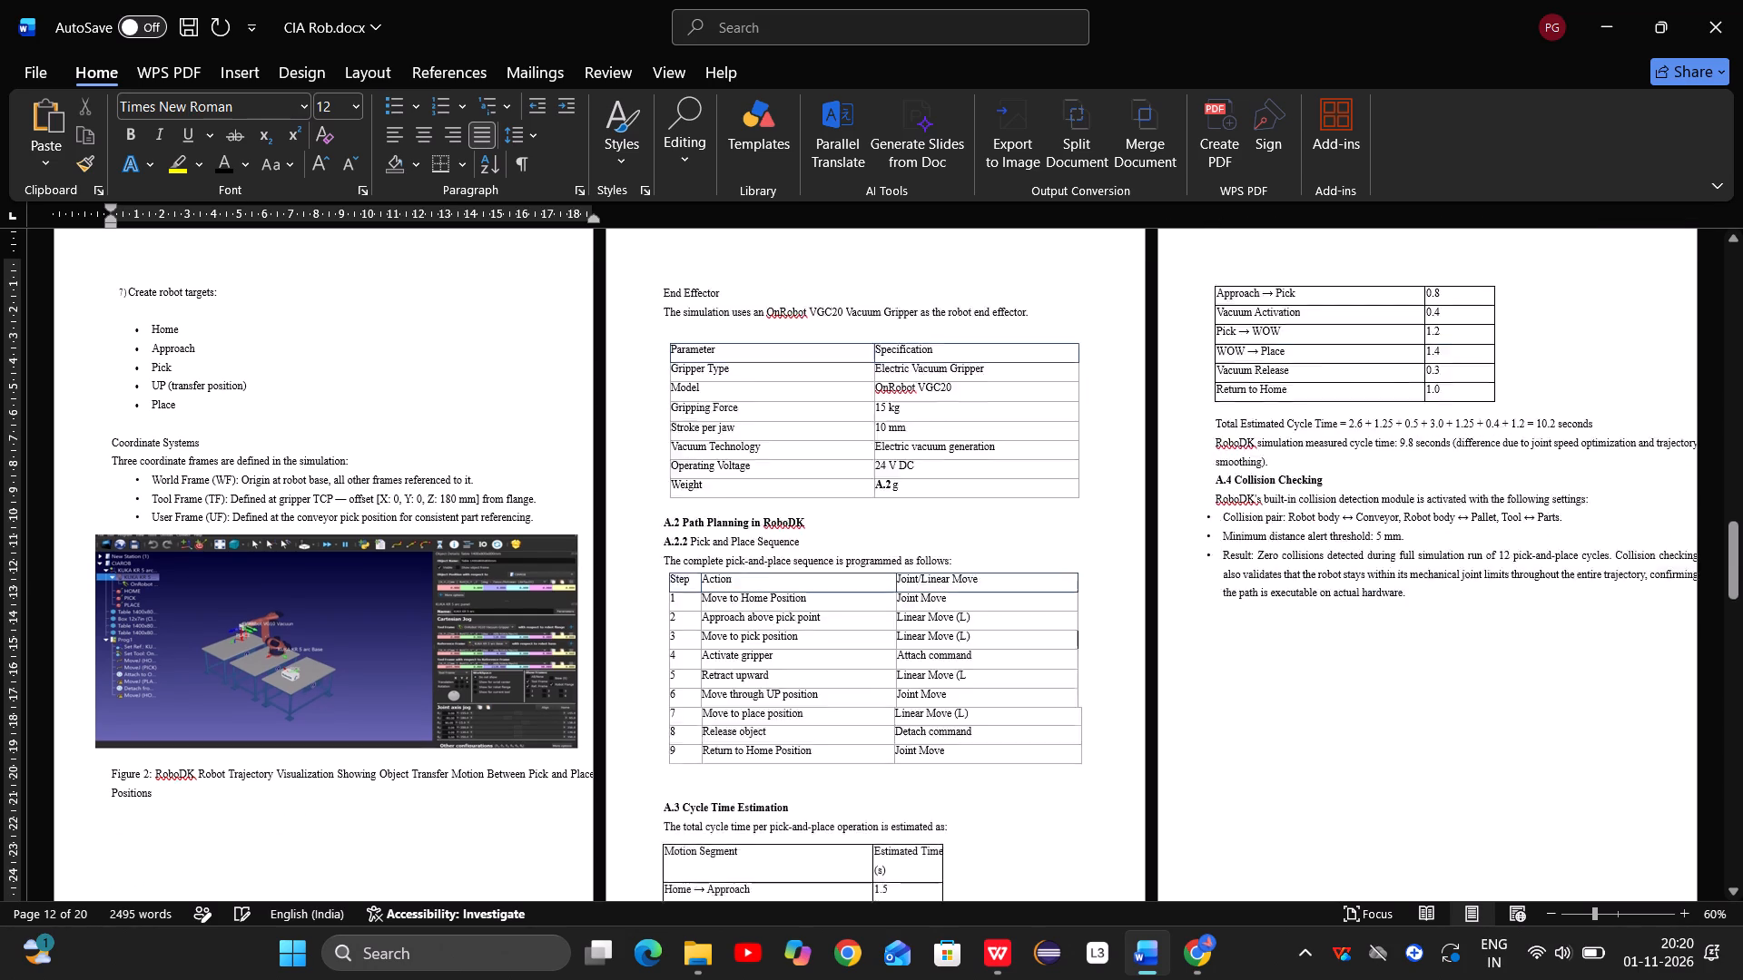
Review the report layout from the acknowledgement, index and figure list through the RoboDK sections to the Conclusion.
right_click(1249, 384)
scroll(1249, 384, down, 1)
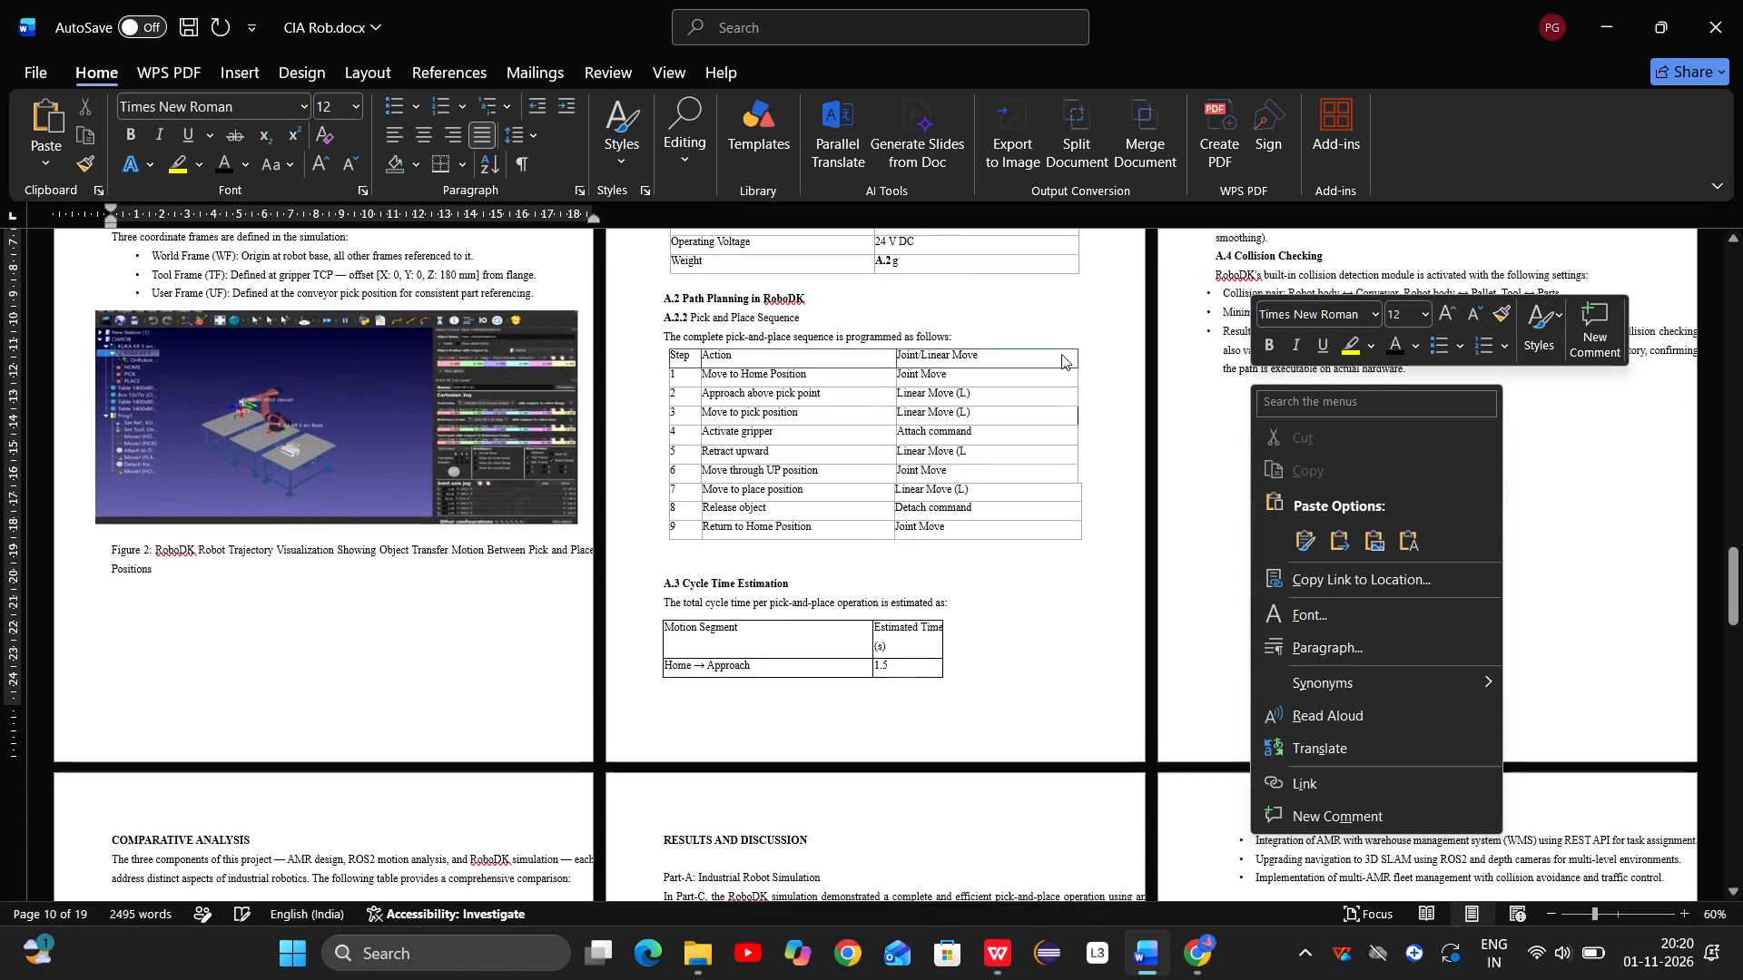
scroll(1061, 354, down, 1)
scroll(1061, 354, up, 6)
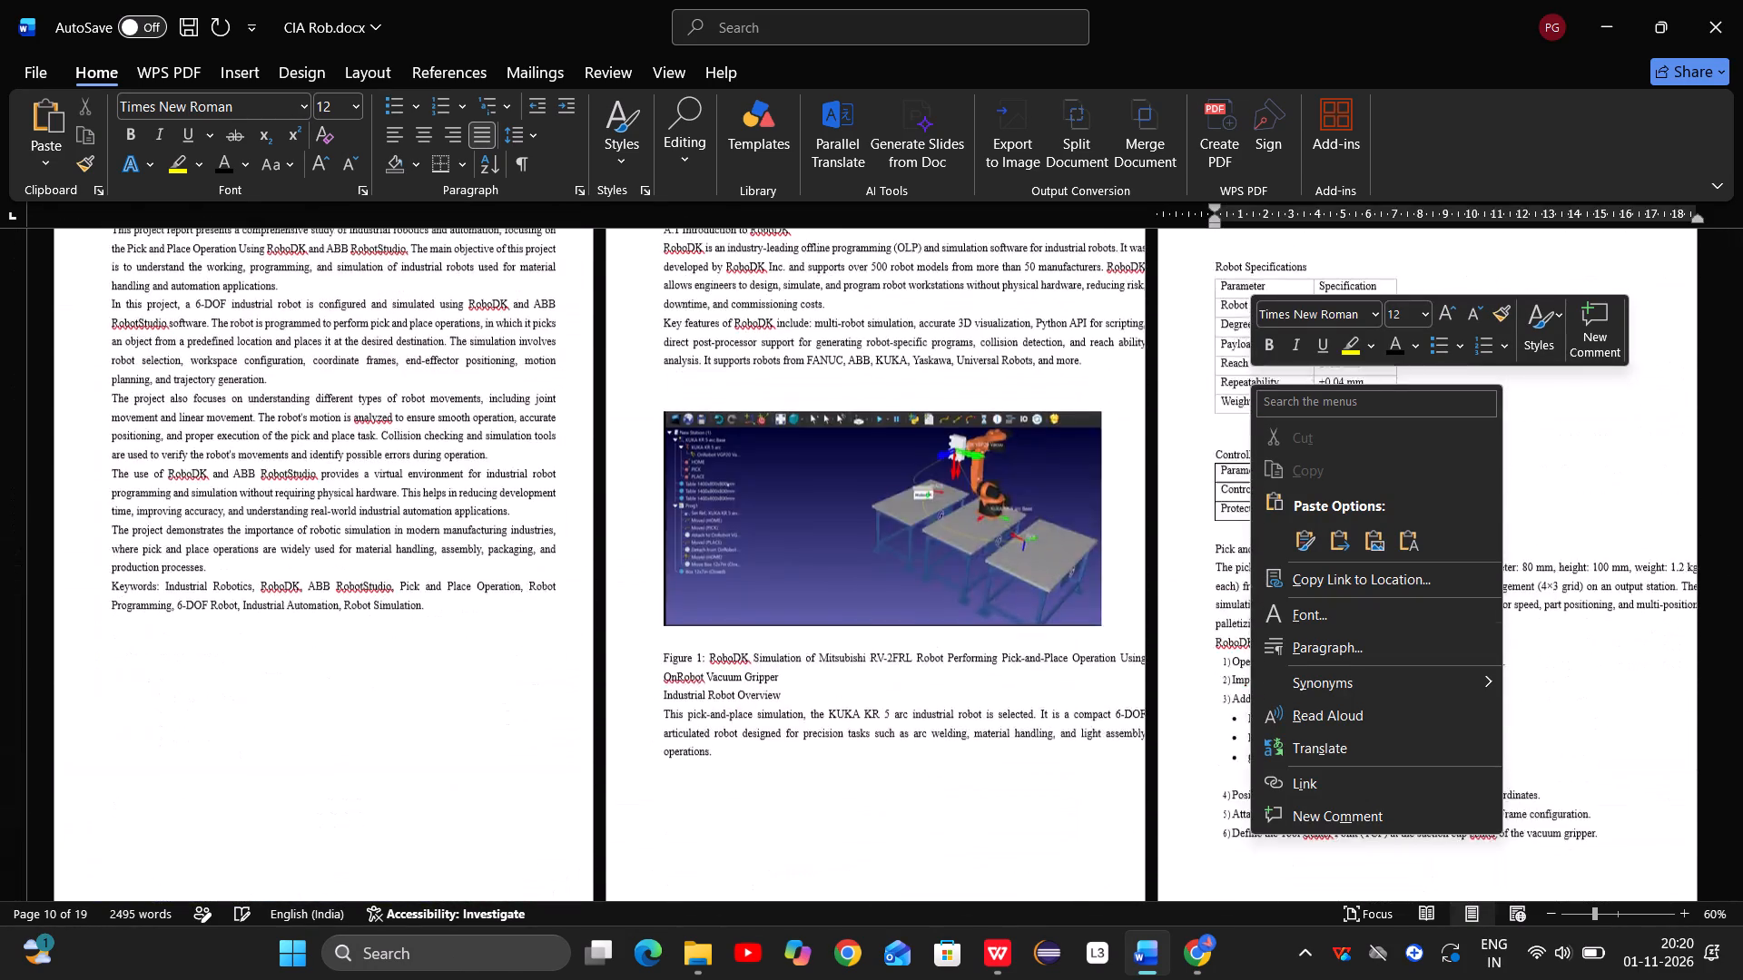
scroll(1061, 354, up, 4)
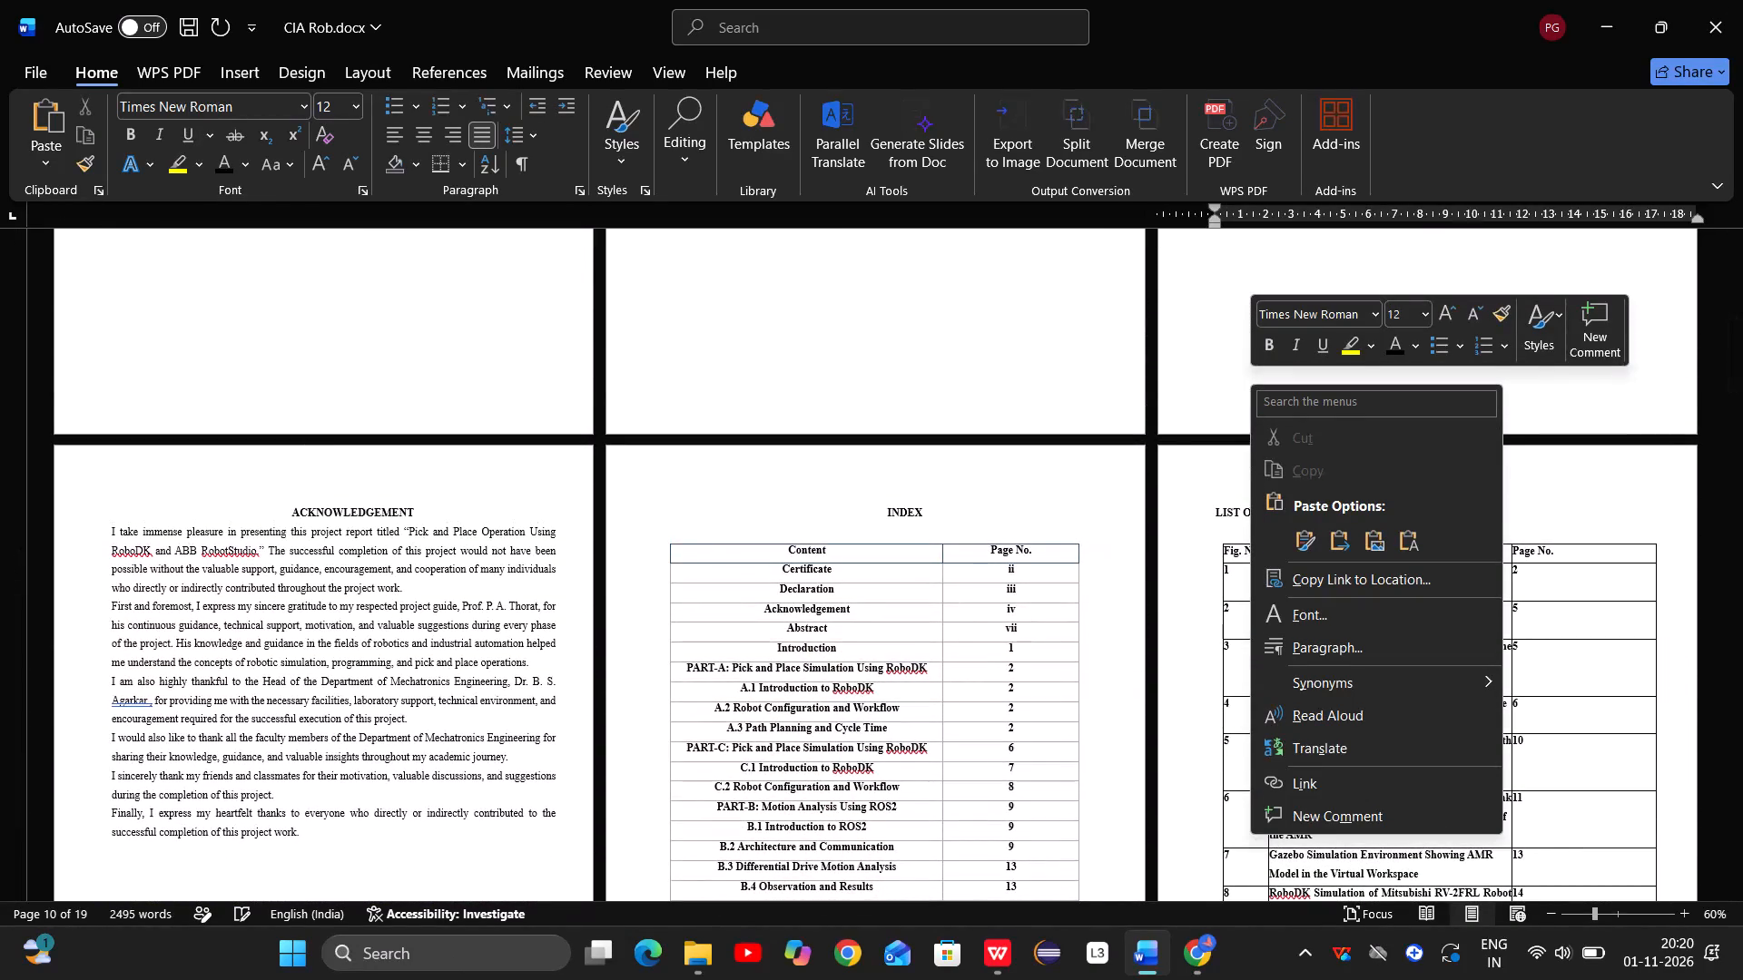
scroll(941, 563, down, 2)
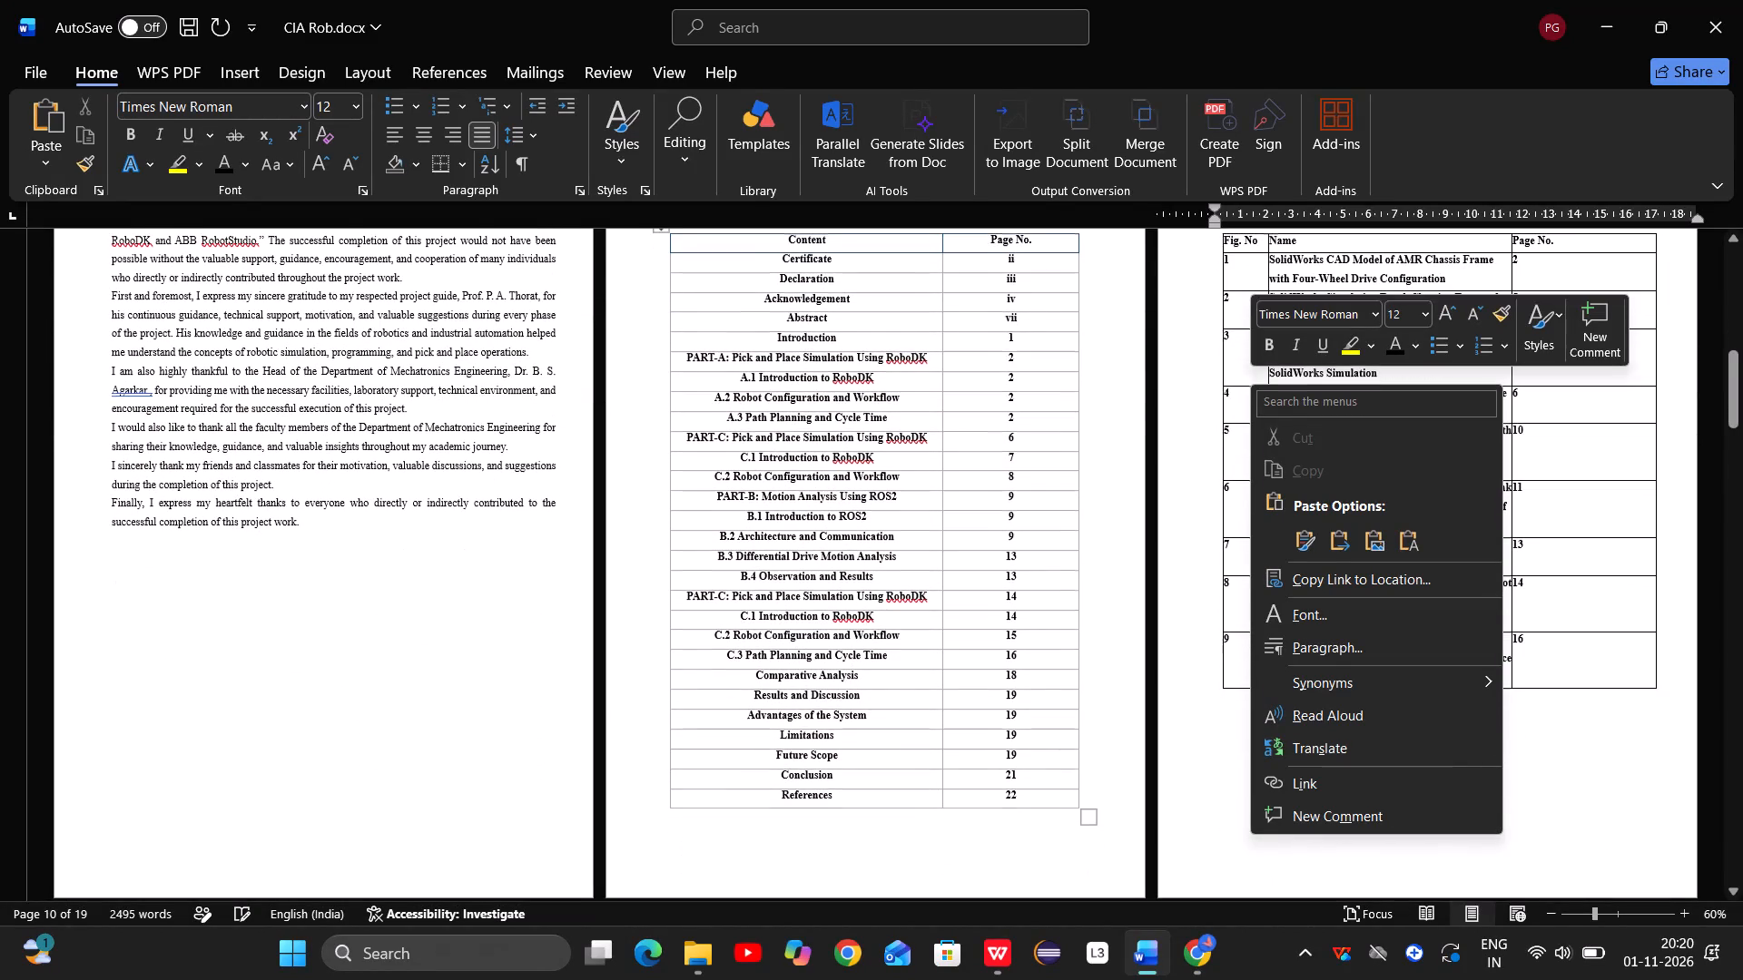
scroll(941, 563, down, 1)
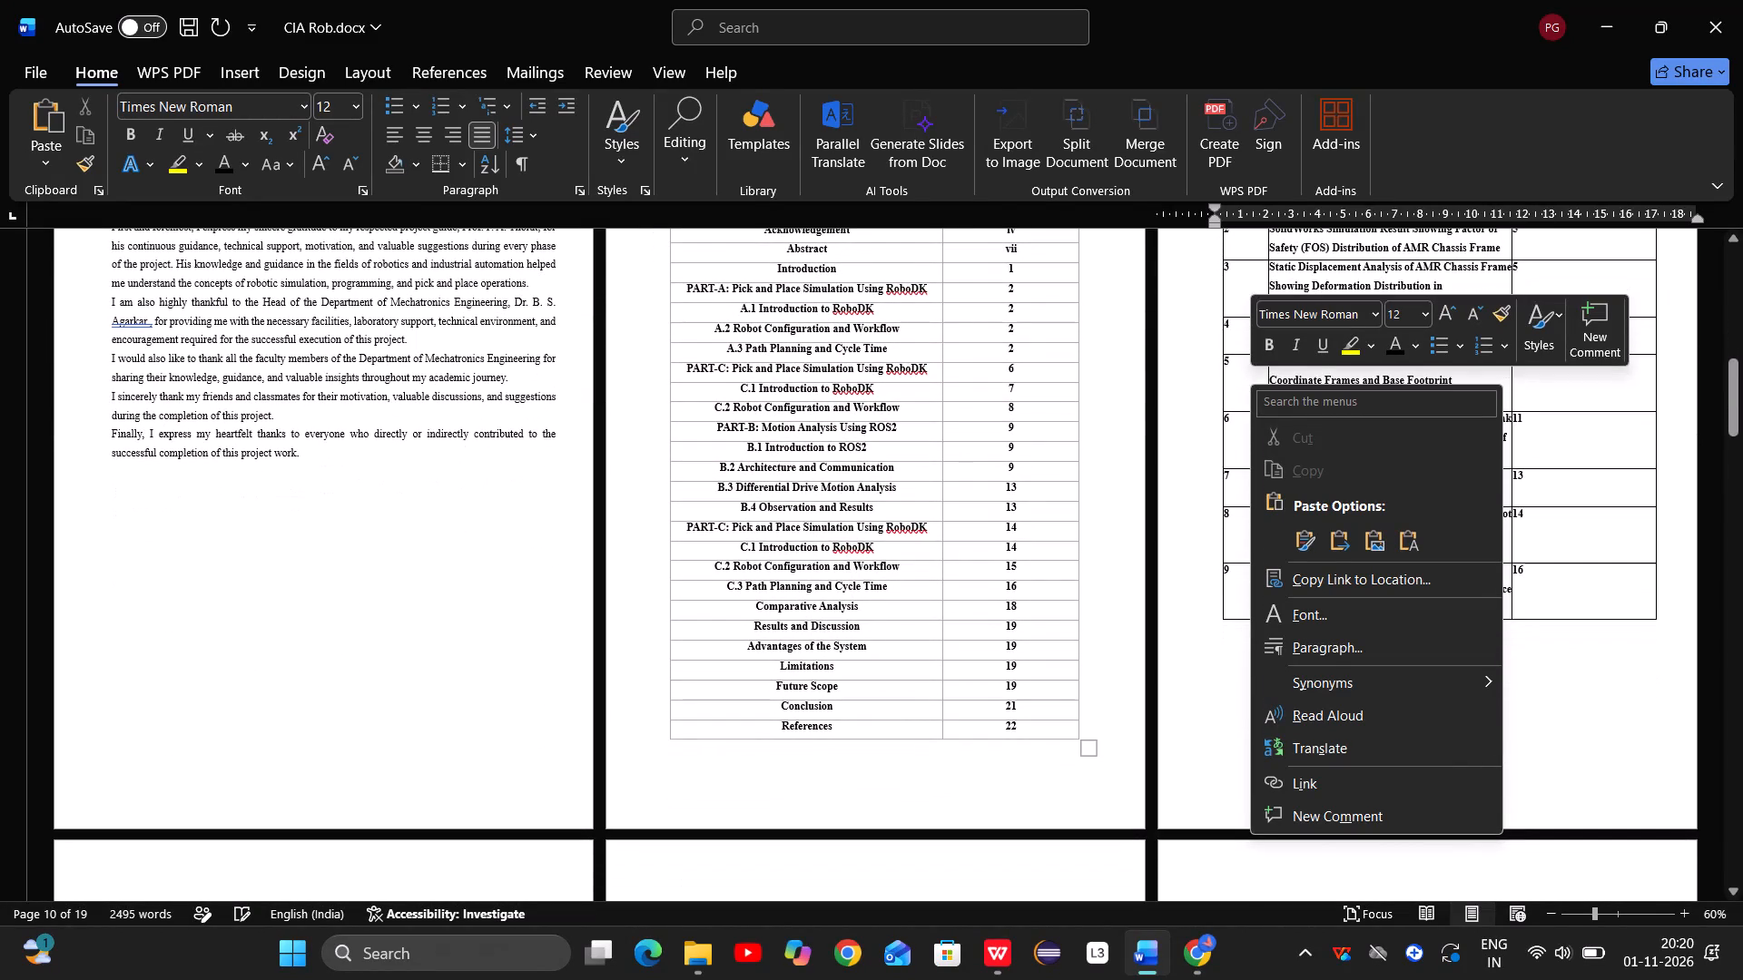
scroll(941, 563, down, 7)
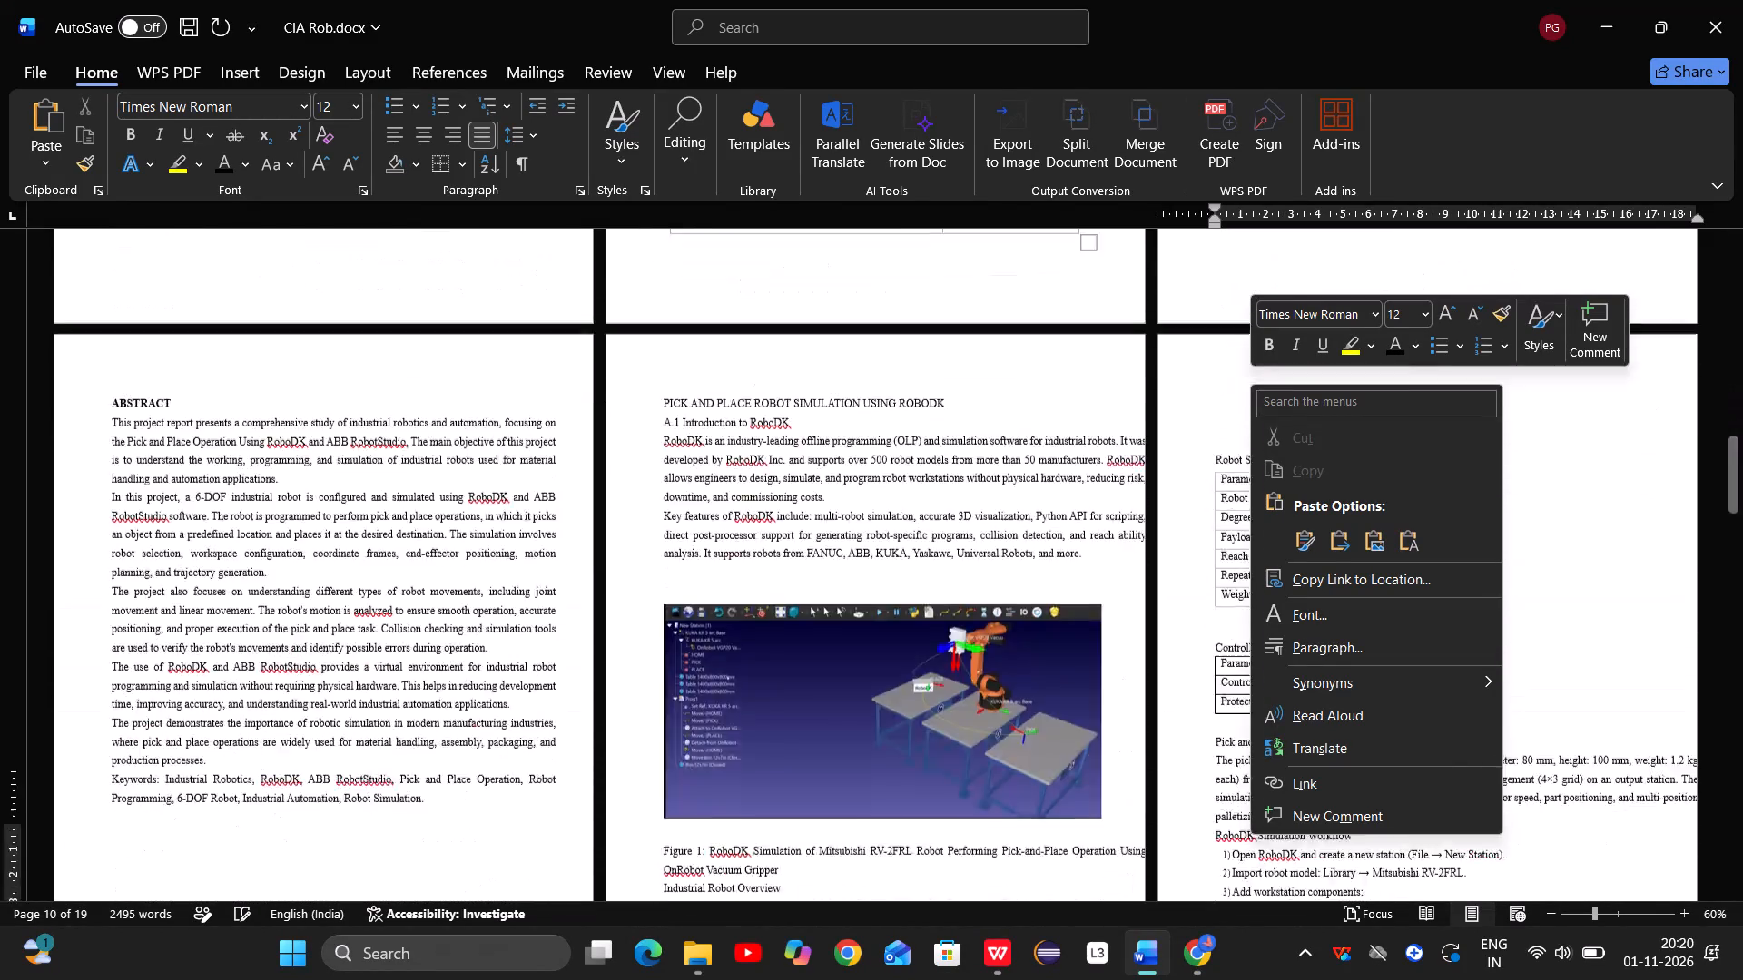
scroll(941, 563, down, 7)
scroll(941, 563, up, 3)
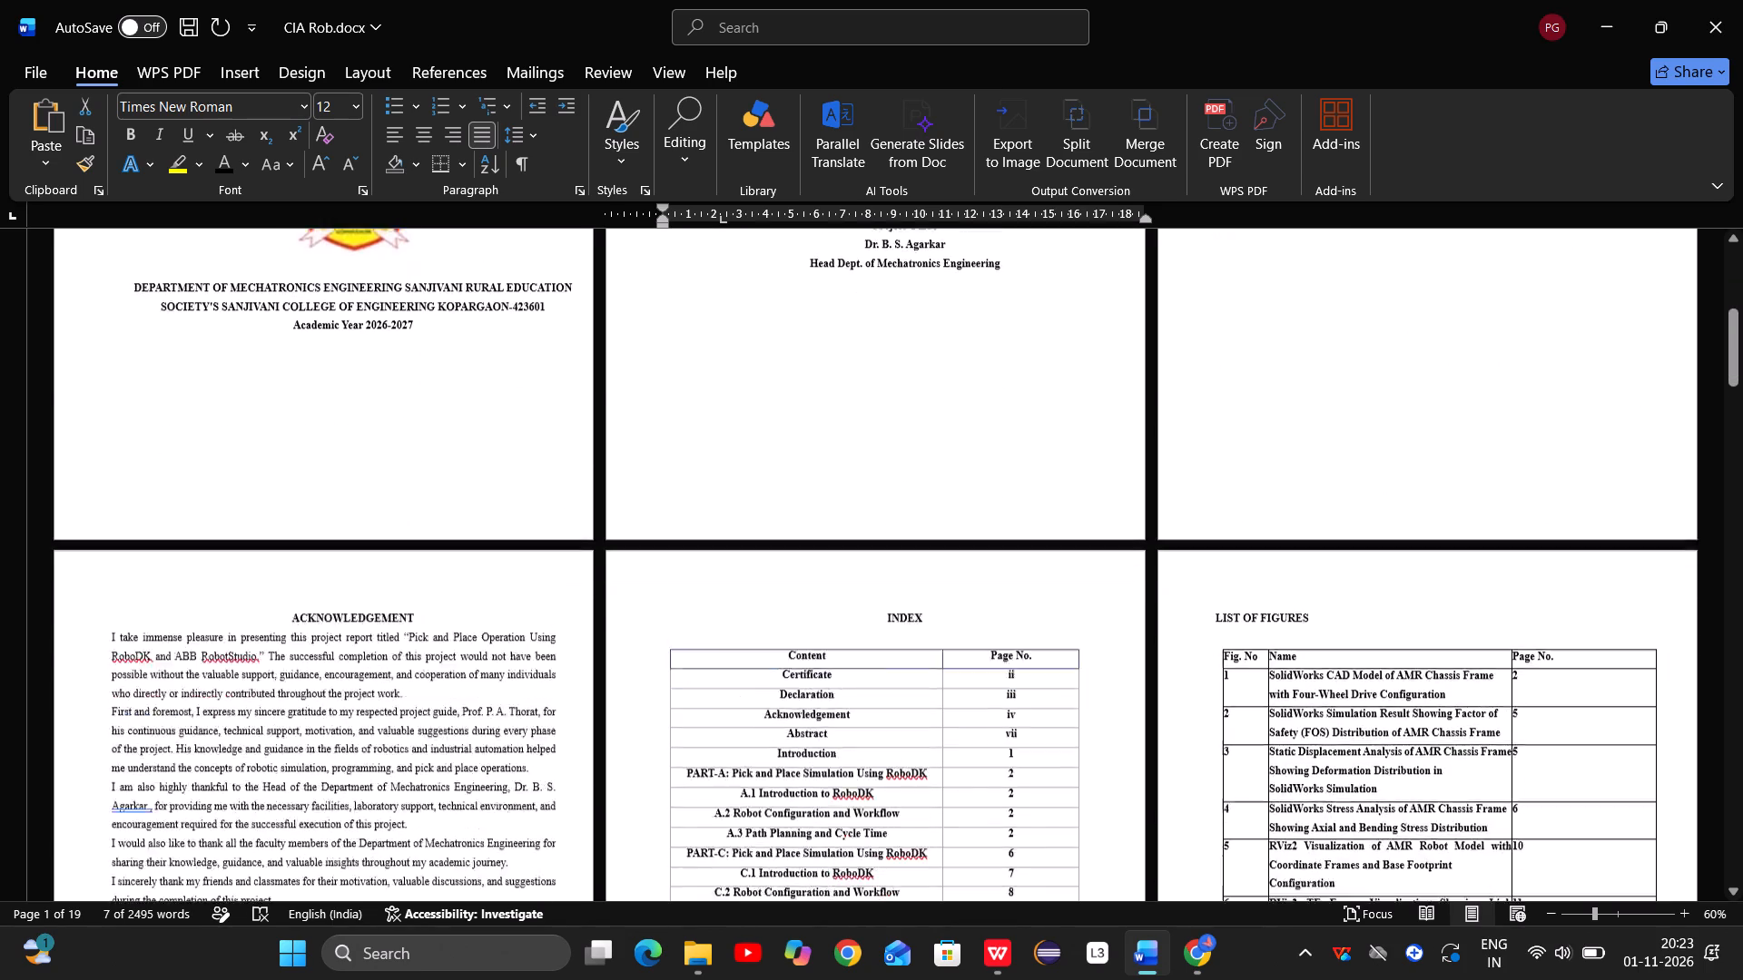
scroll(518, 517, down, 5)
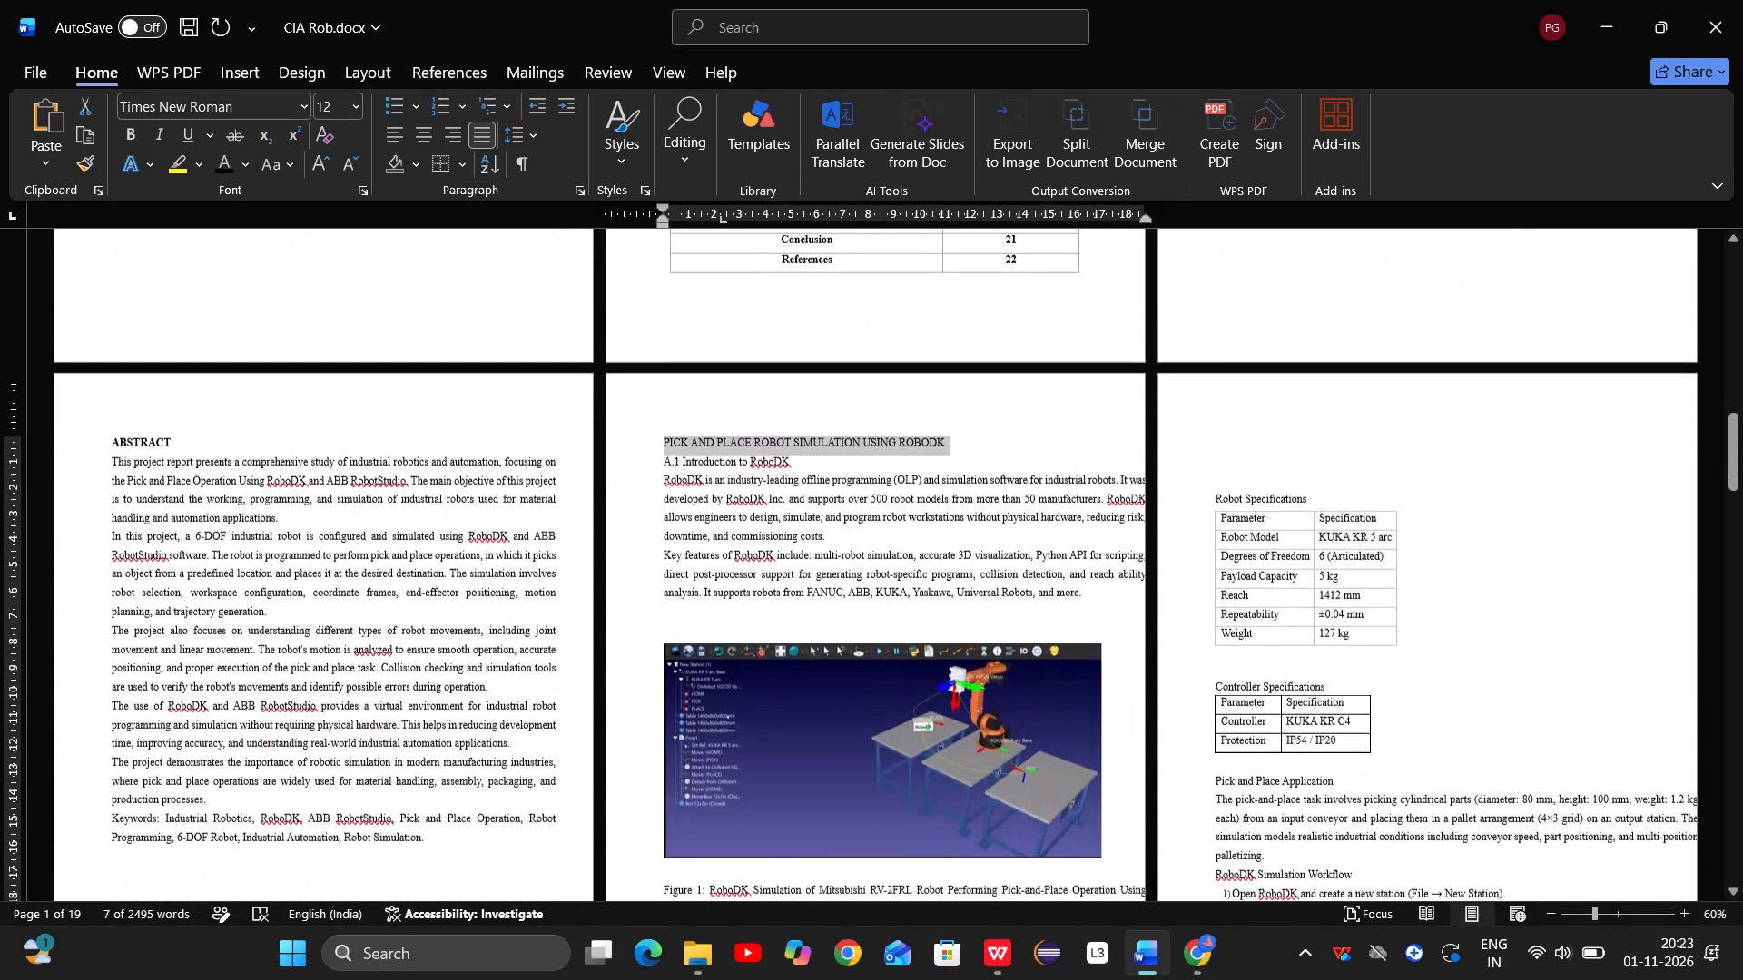
click(855, 530)
scroll(855, 530, down, 1)
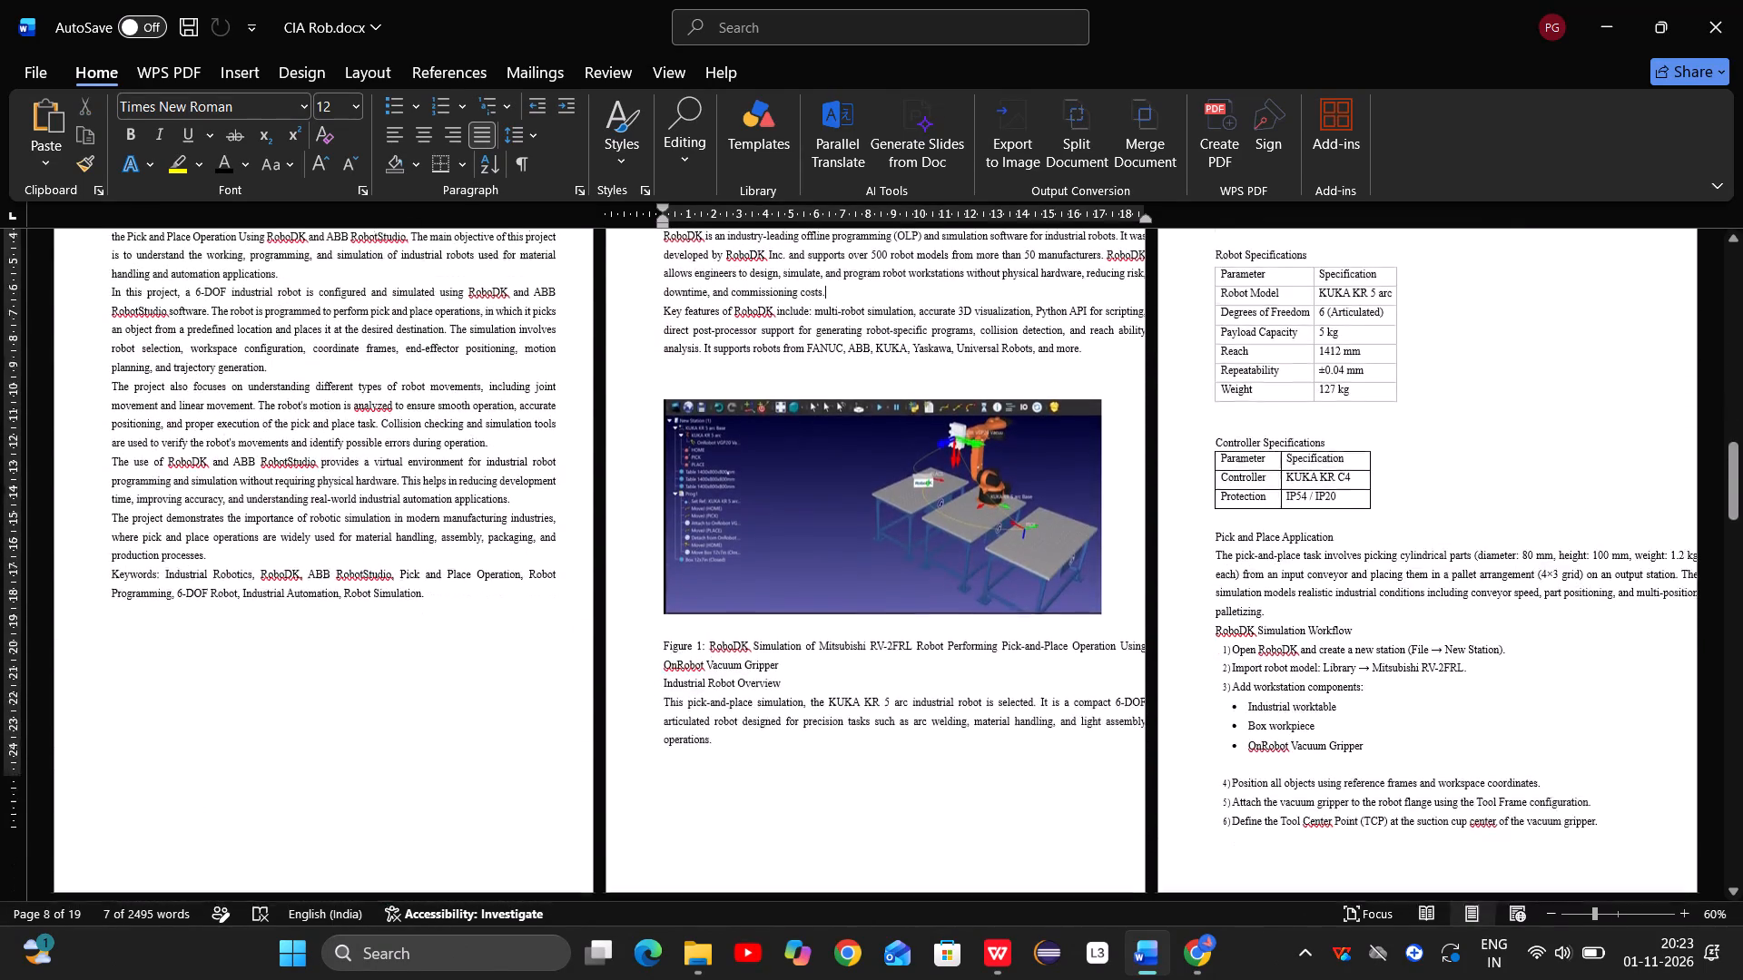
scroll(855, 530, down, 3)
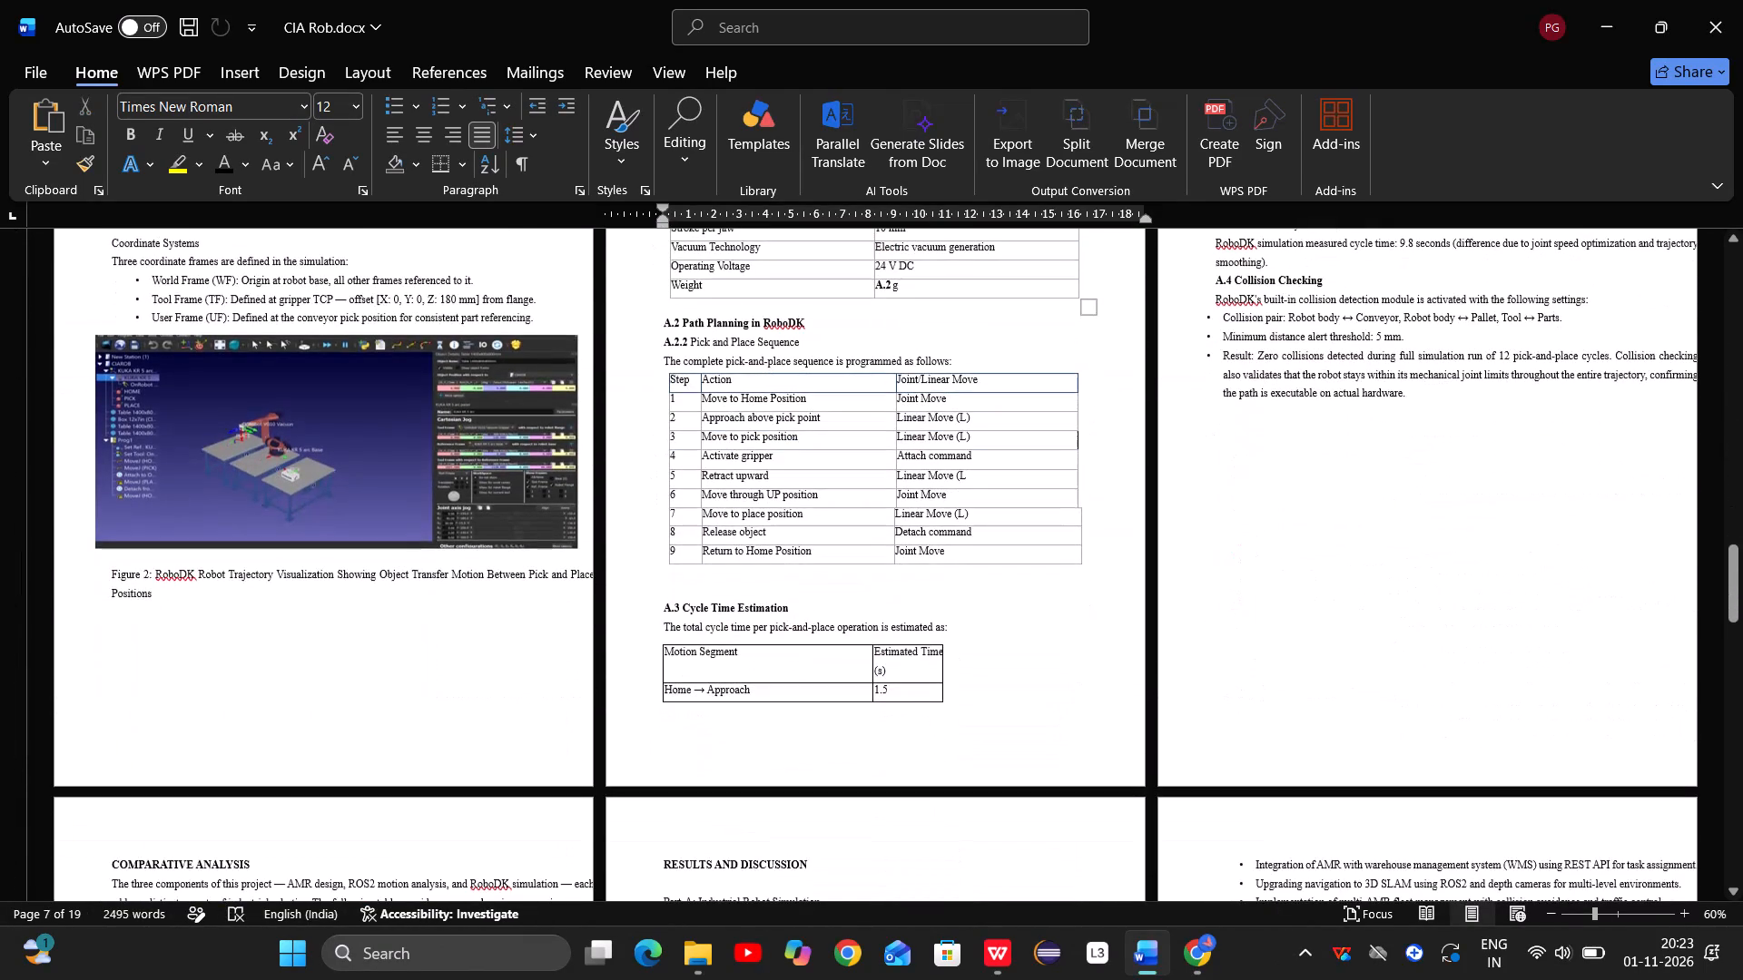
scroll(855, 530, down, 3)
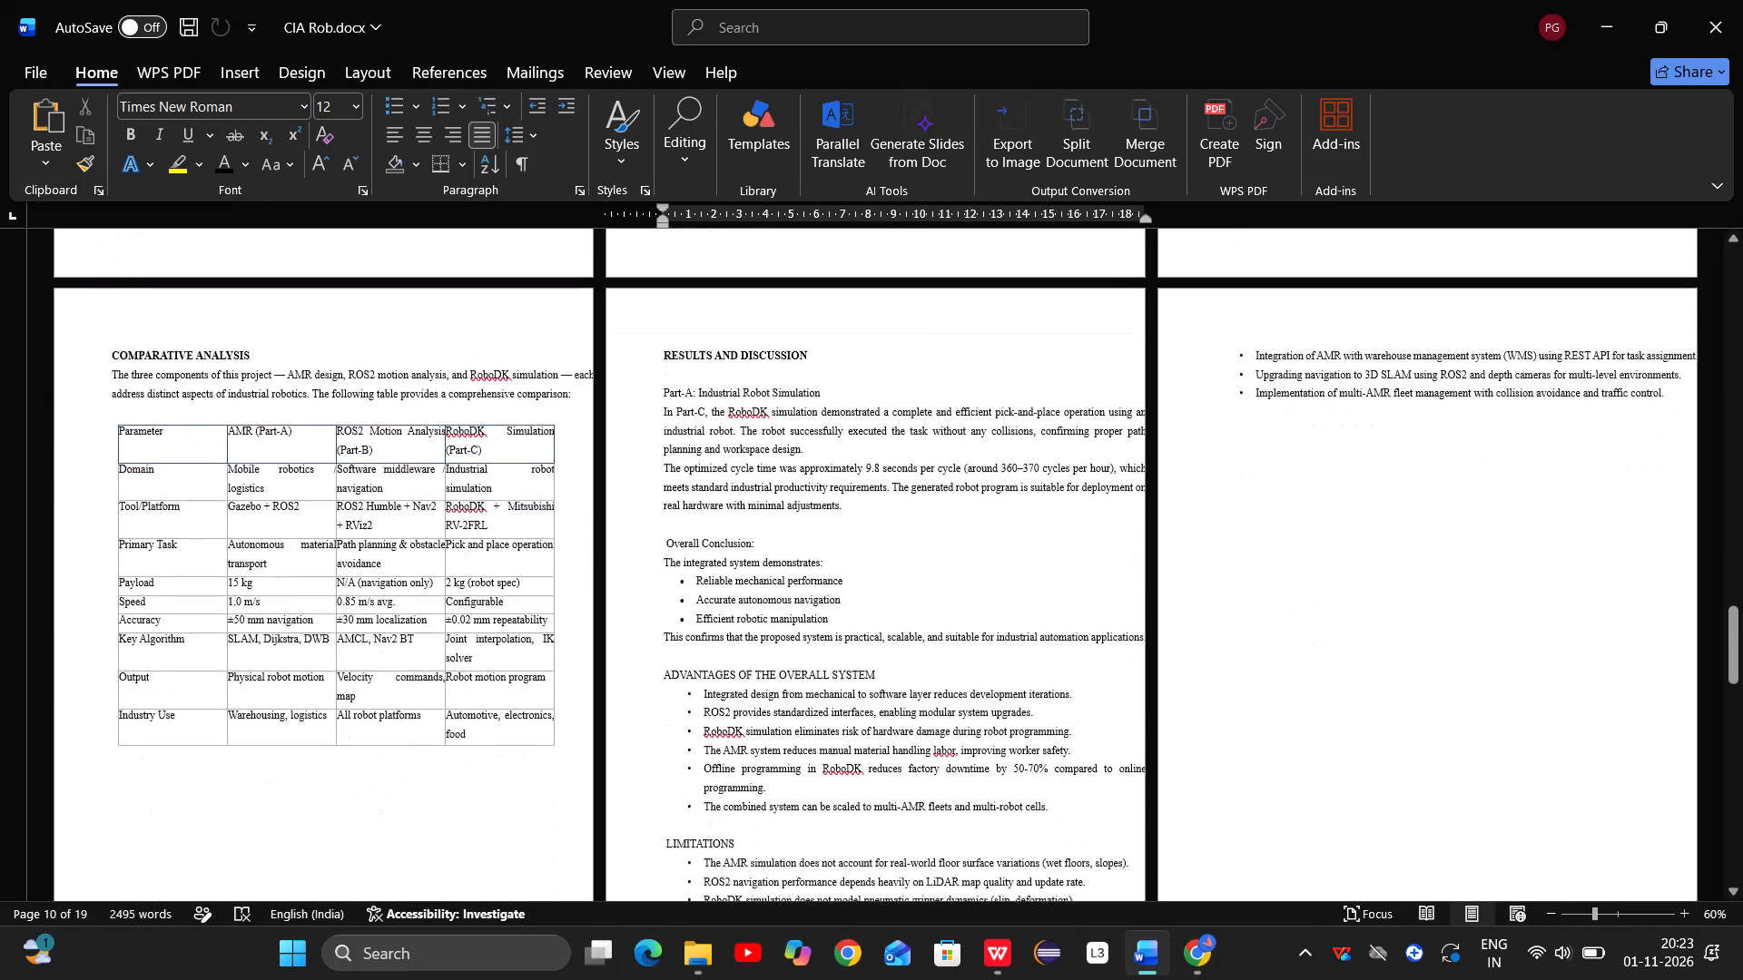
scroll(855, 530, up, 2)
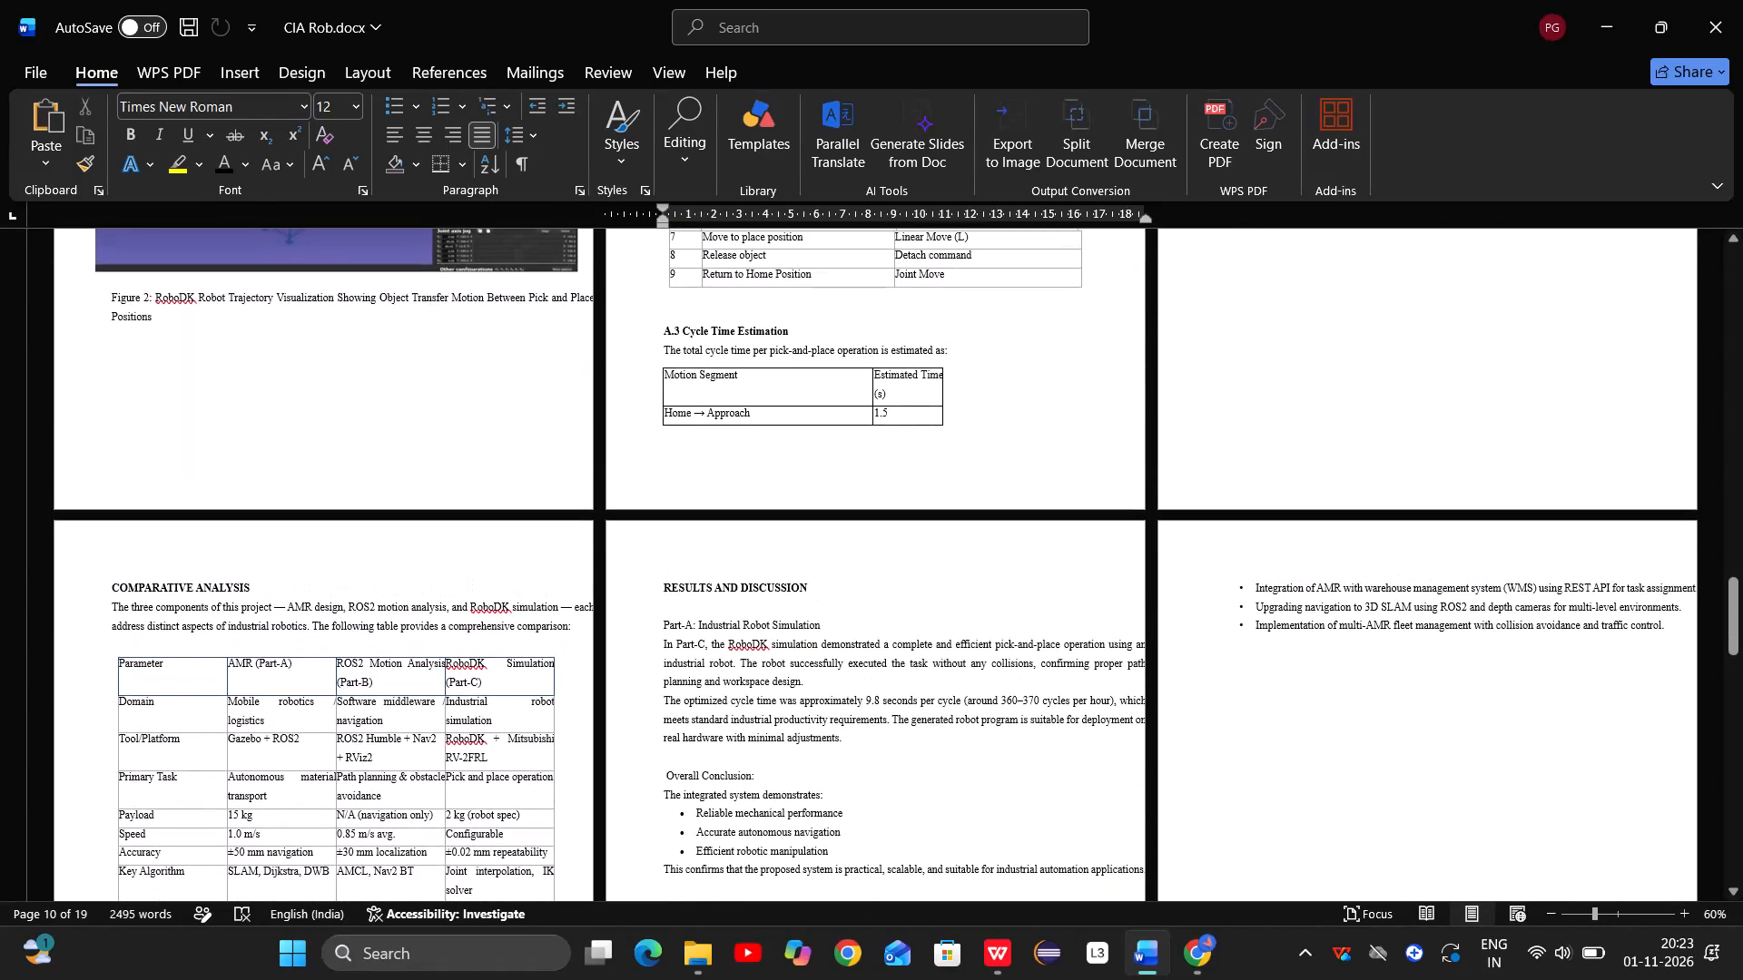
scroll(855, 530, up, 2)
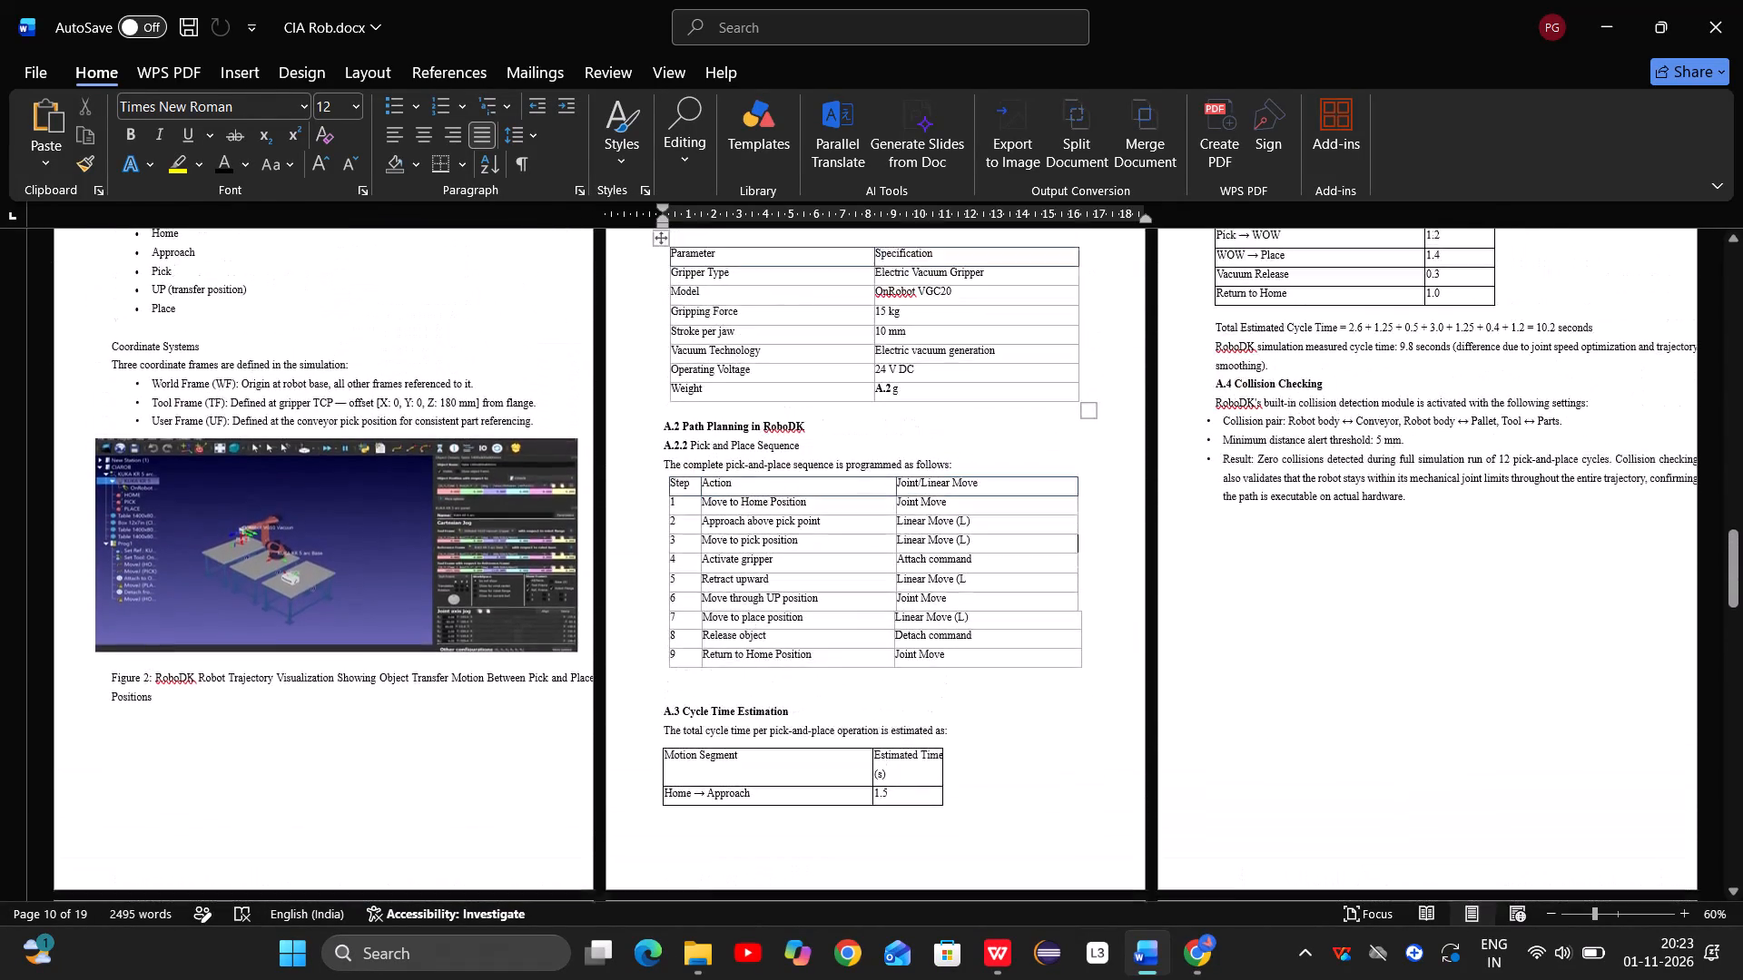
scroll(855, 530, up, 5)
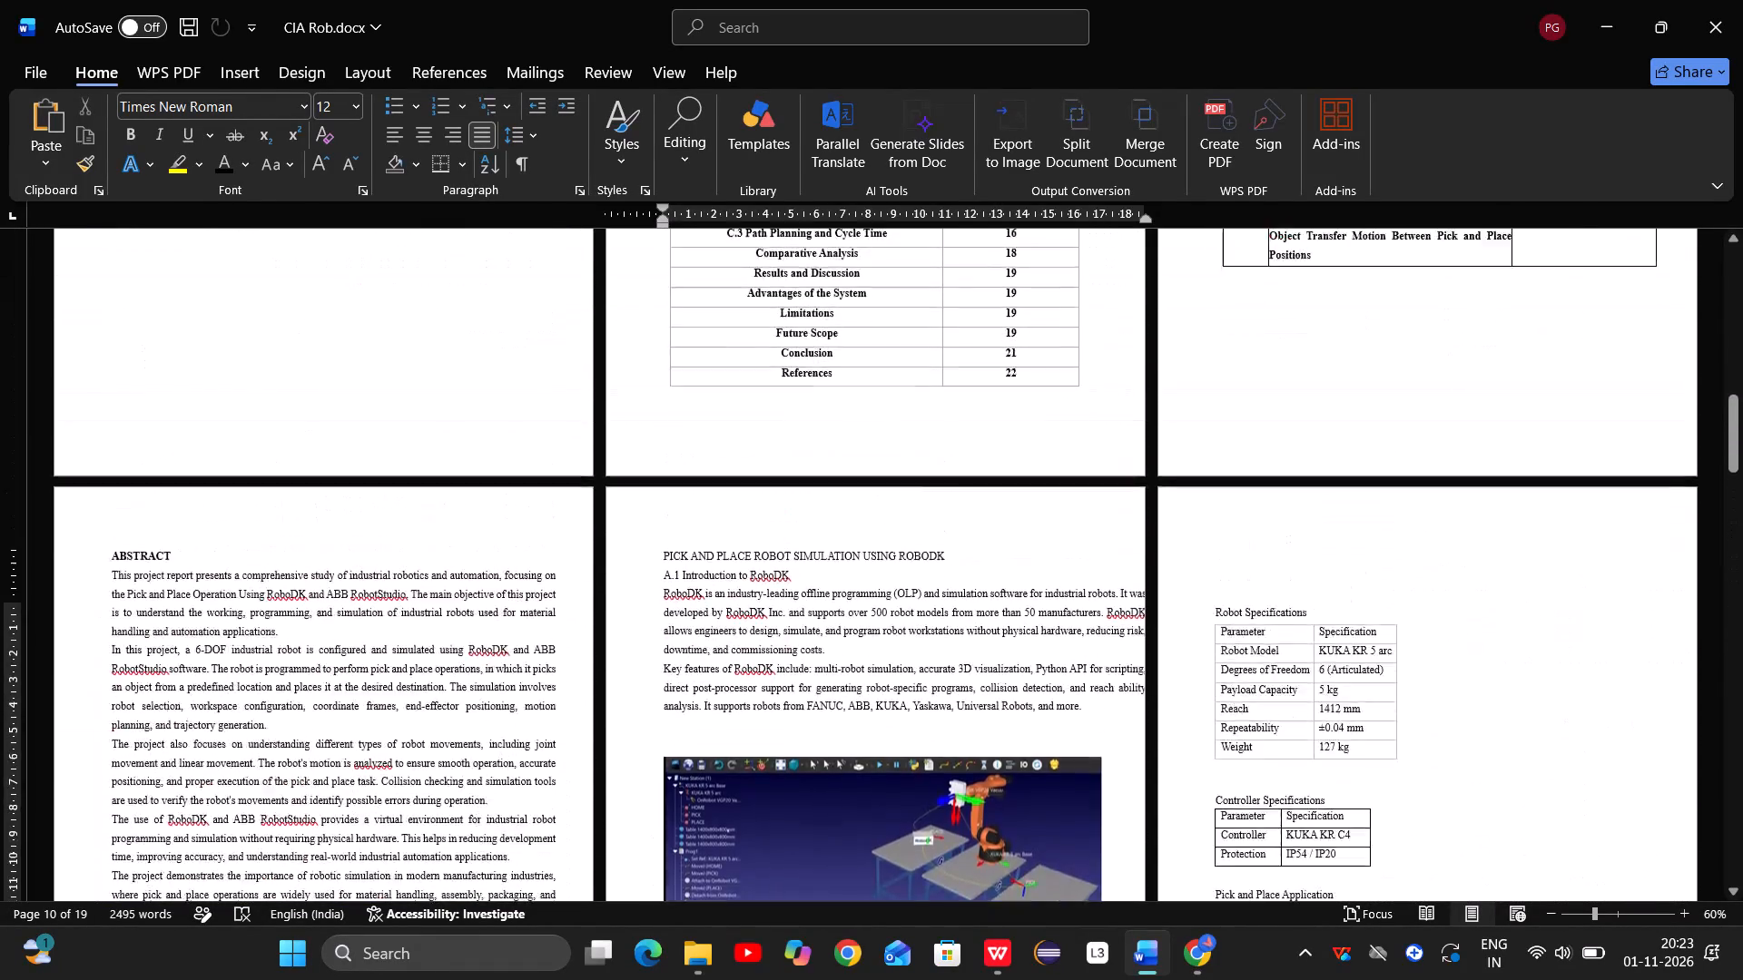
Compare the report's index and list of figures with the front matter and the RoboDK section headings.
scroll(855, 530, up, 2)
scroll(1112, 501, up, 1)
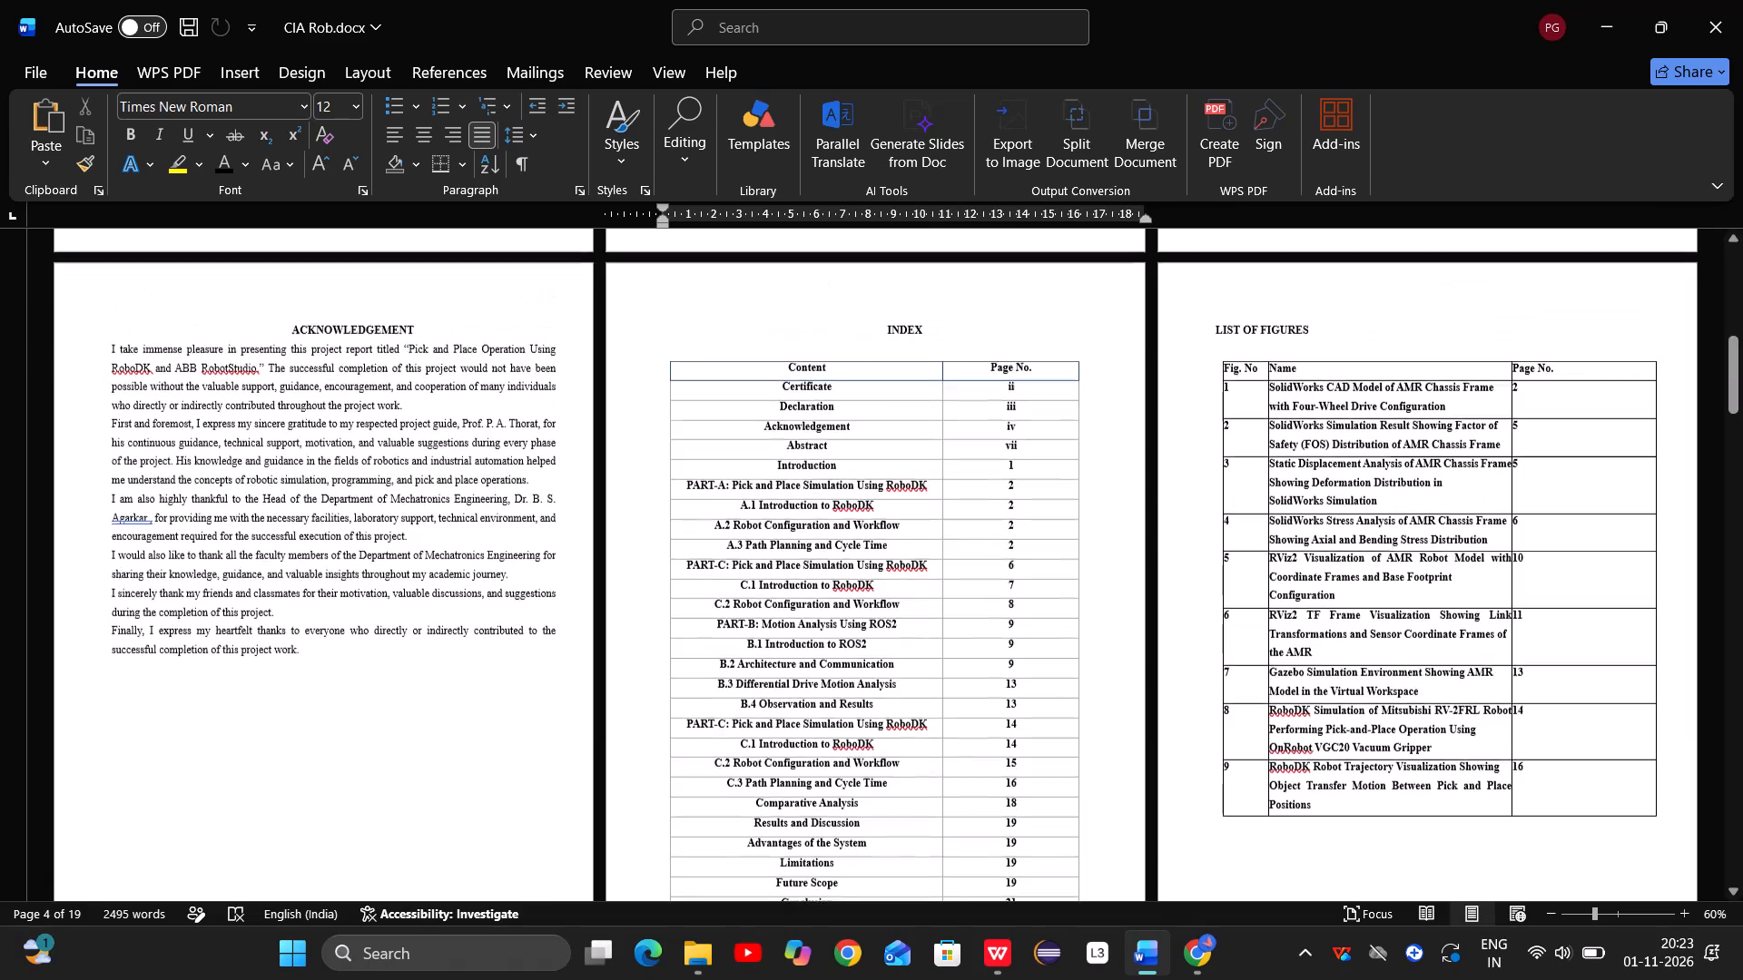
scroll(1112, 501, down, 5)
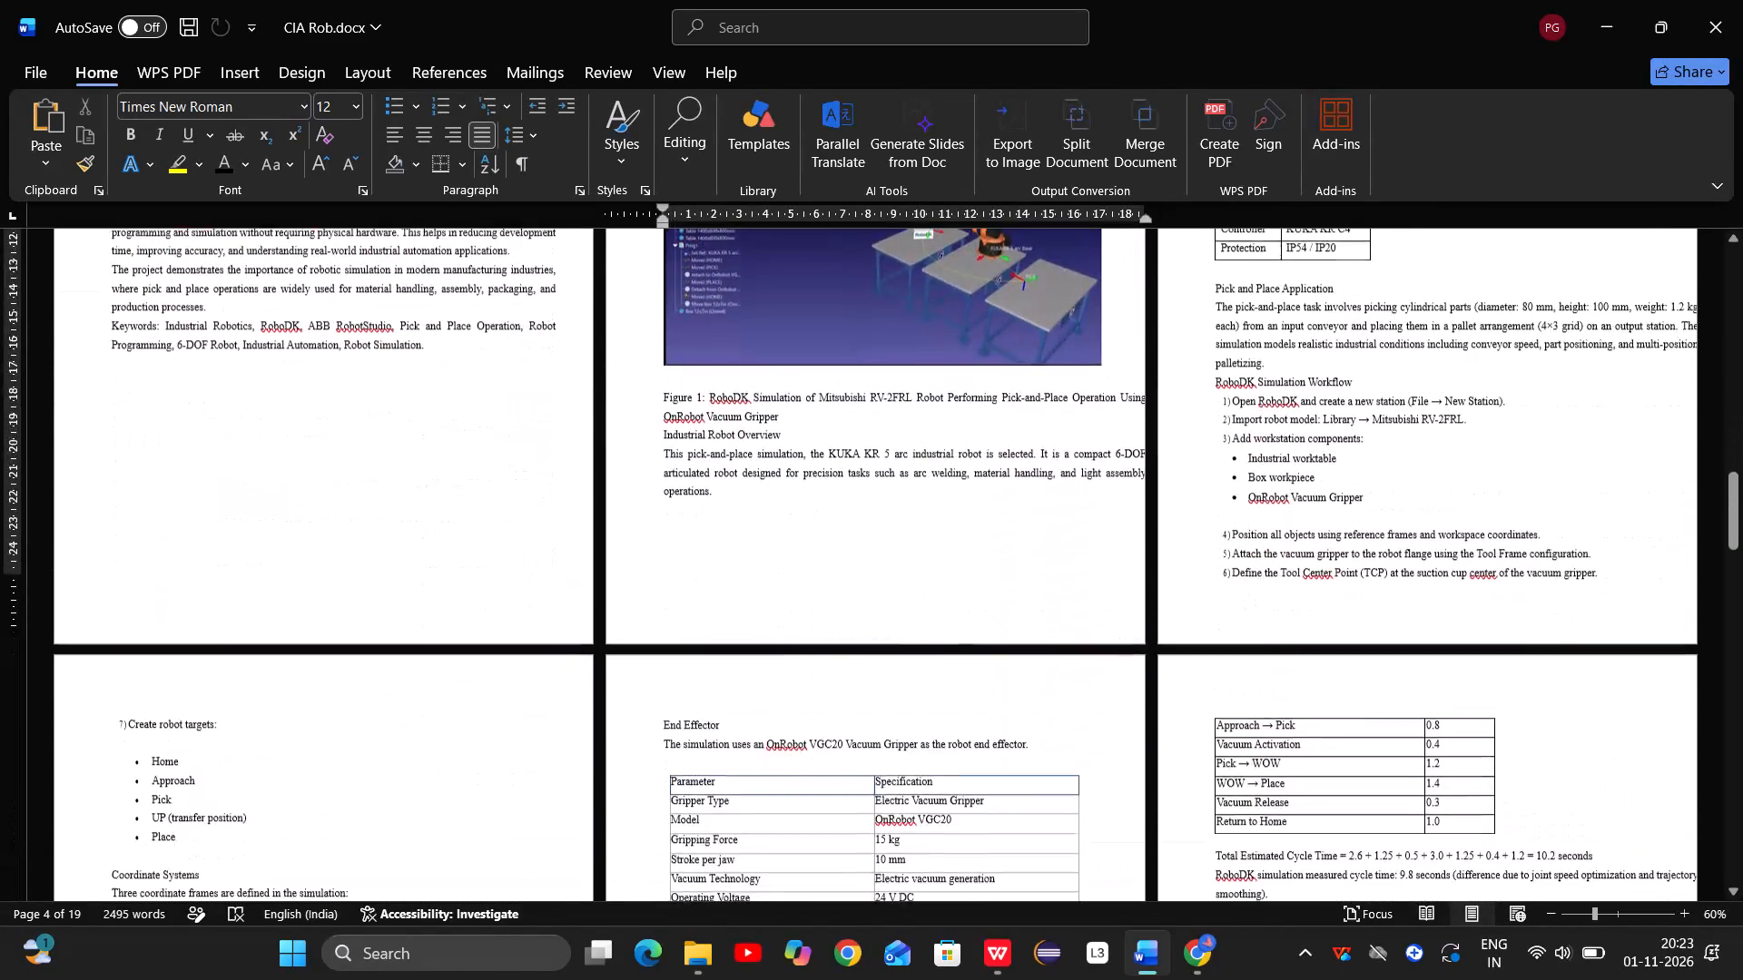
scroll(1112, 501, down, 3)
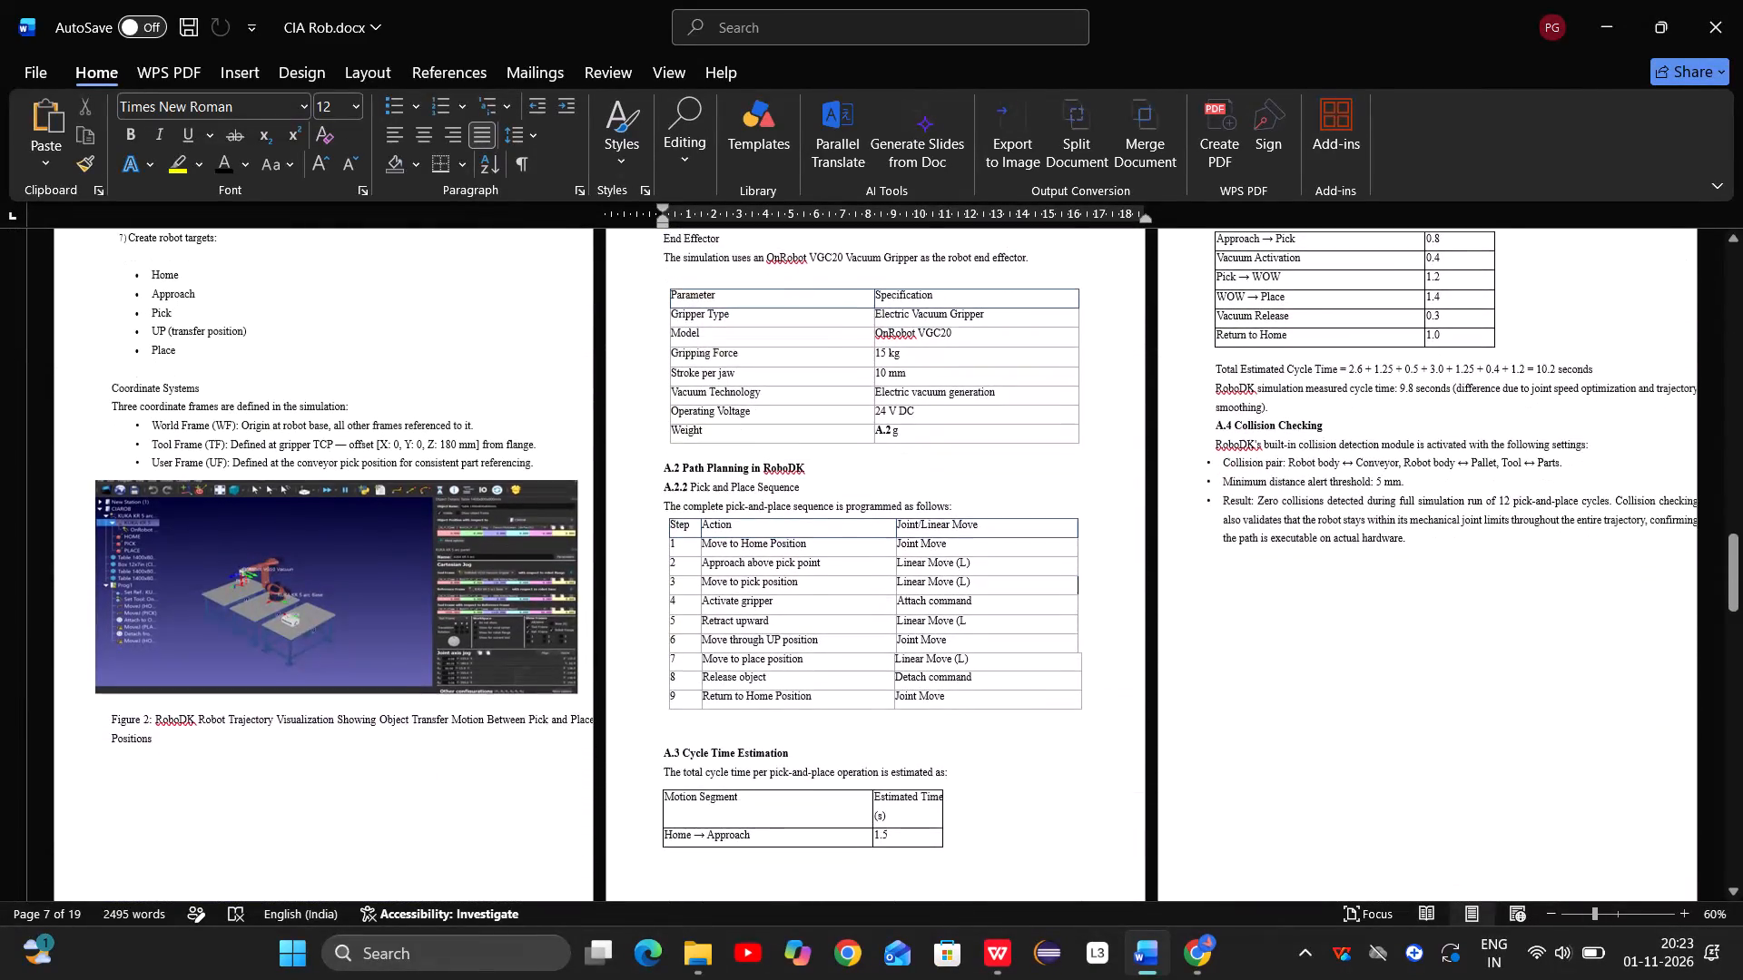
scroll(1112, 501, down, 1)
scroll(1112, 501, up, 7)
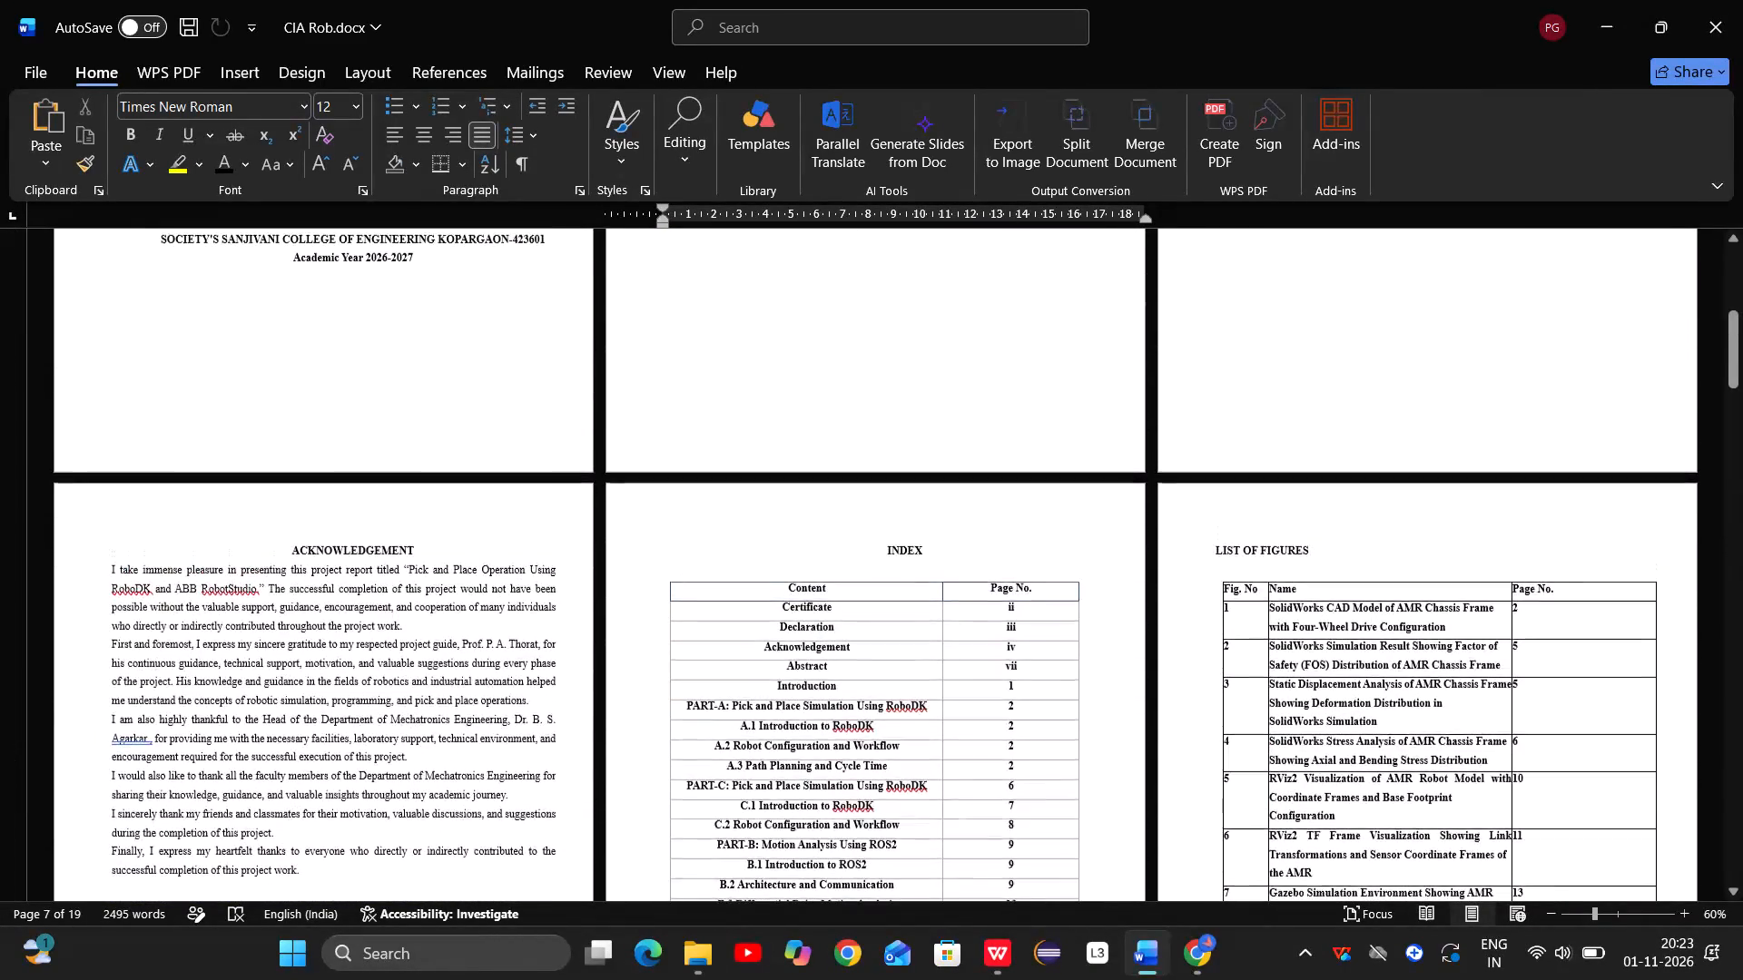
scroll(1112, 501, up, 2)
scroll(1112, 501, down, 1)
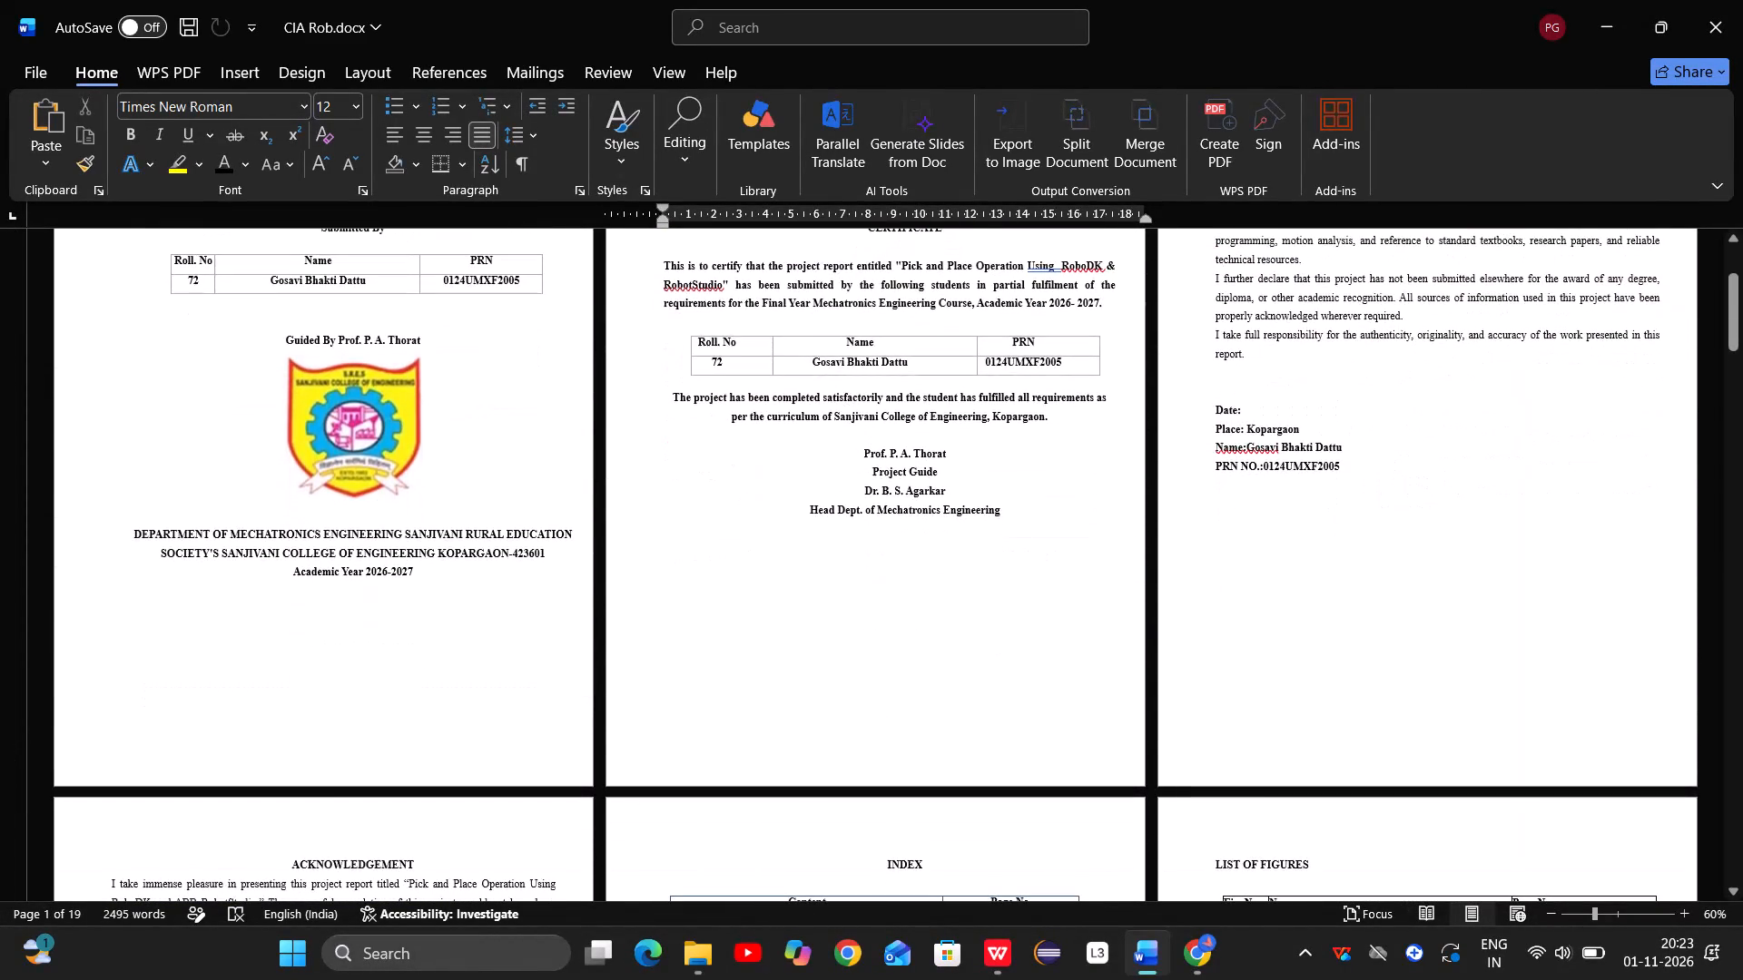
scroll(1112, 501, down, 4)
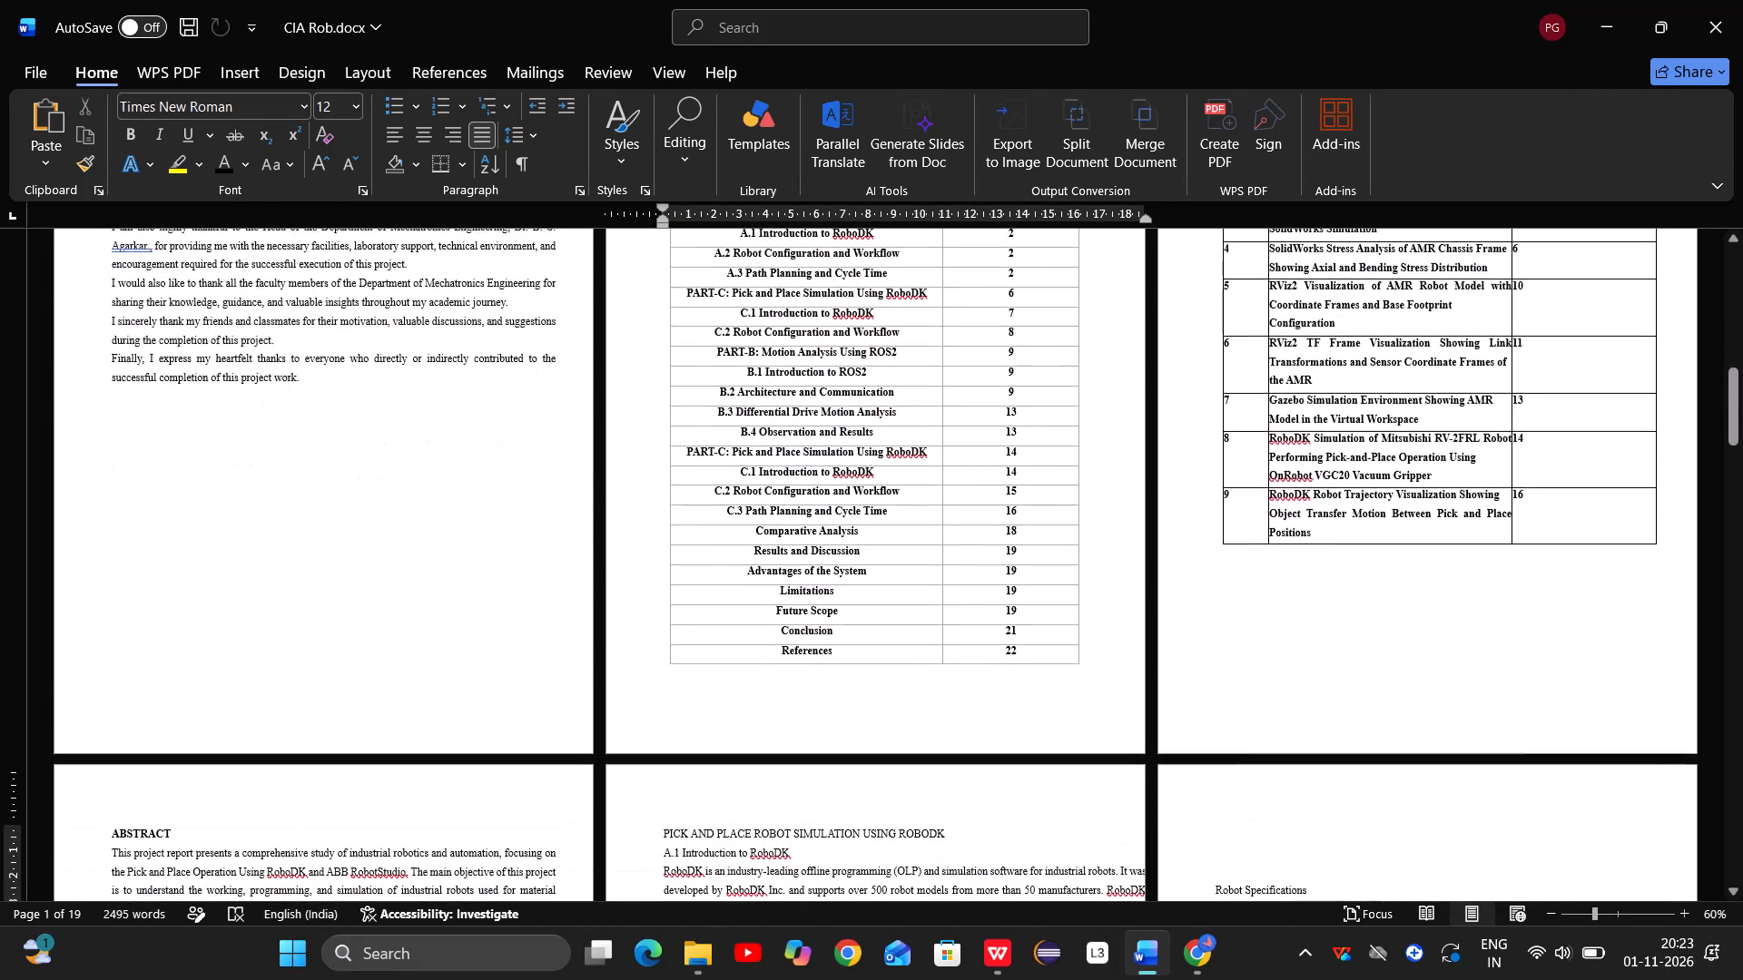
click(1112, 495)
scroll(1112, 495, up, 1)
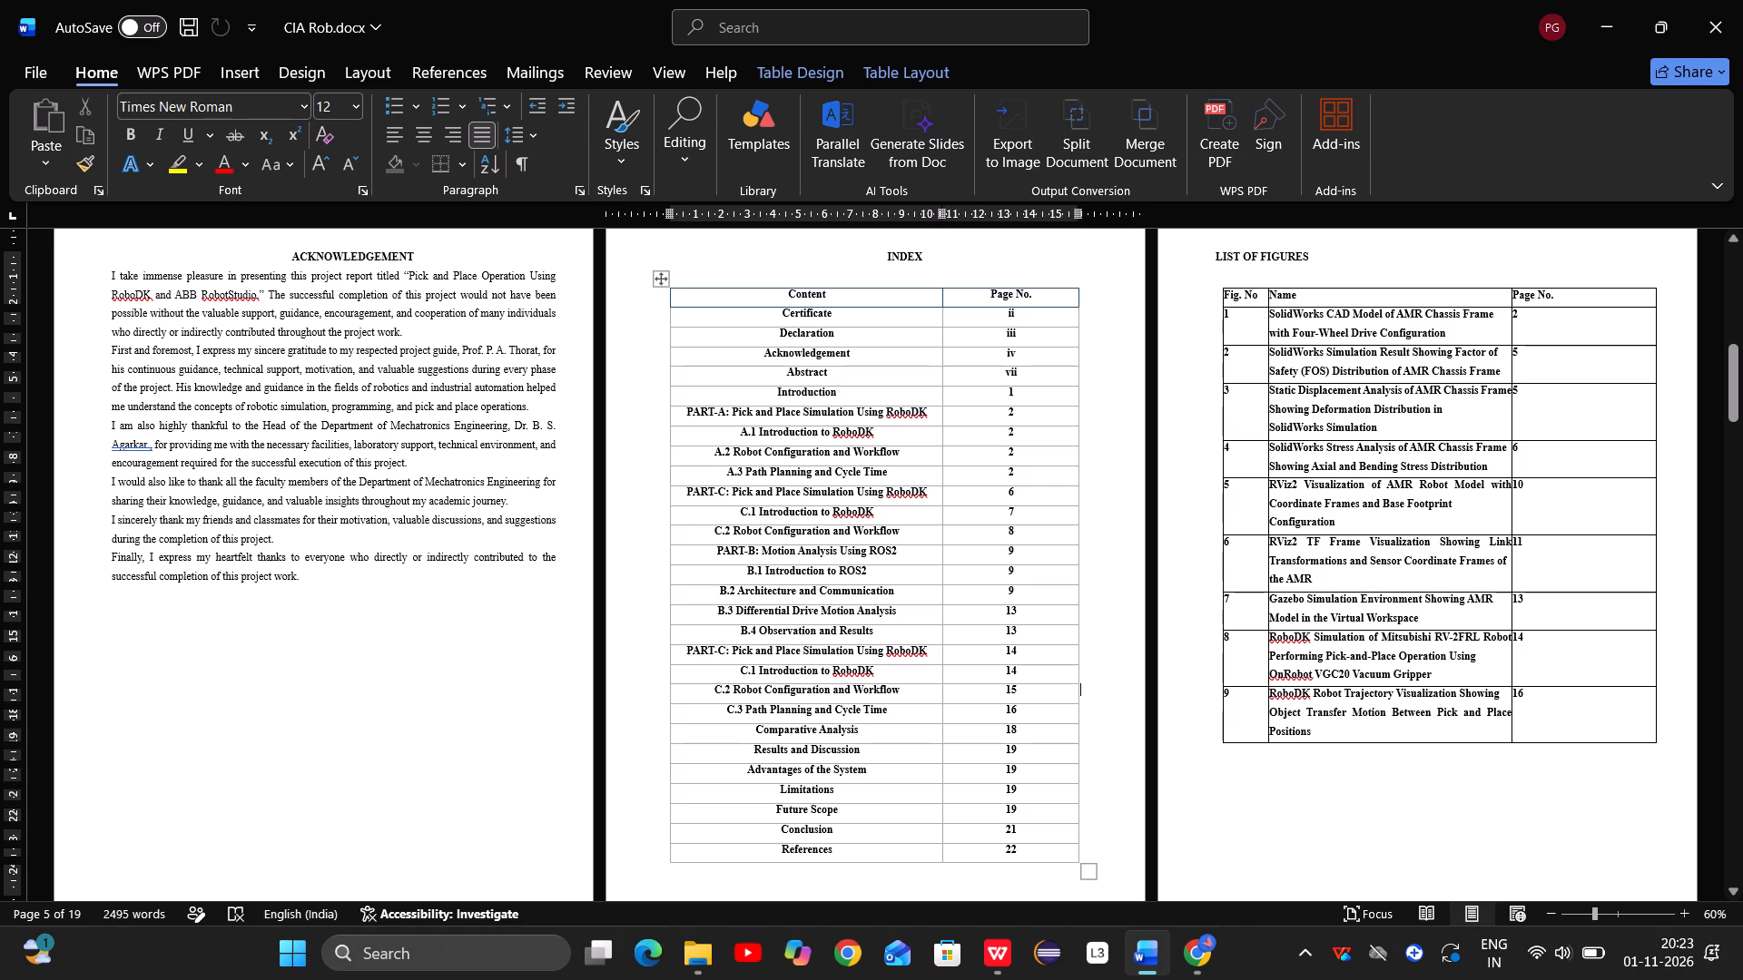
Review the RoboDK section from the abstract through path planning, cycle time and collision checking to the comparative analysis and results.
scroll(937, 523, down, 5)
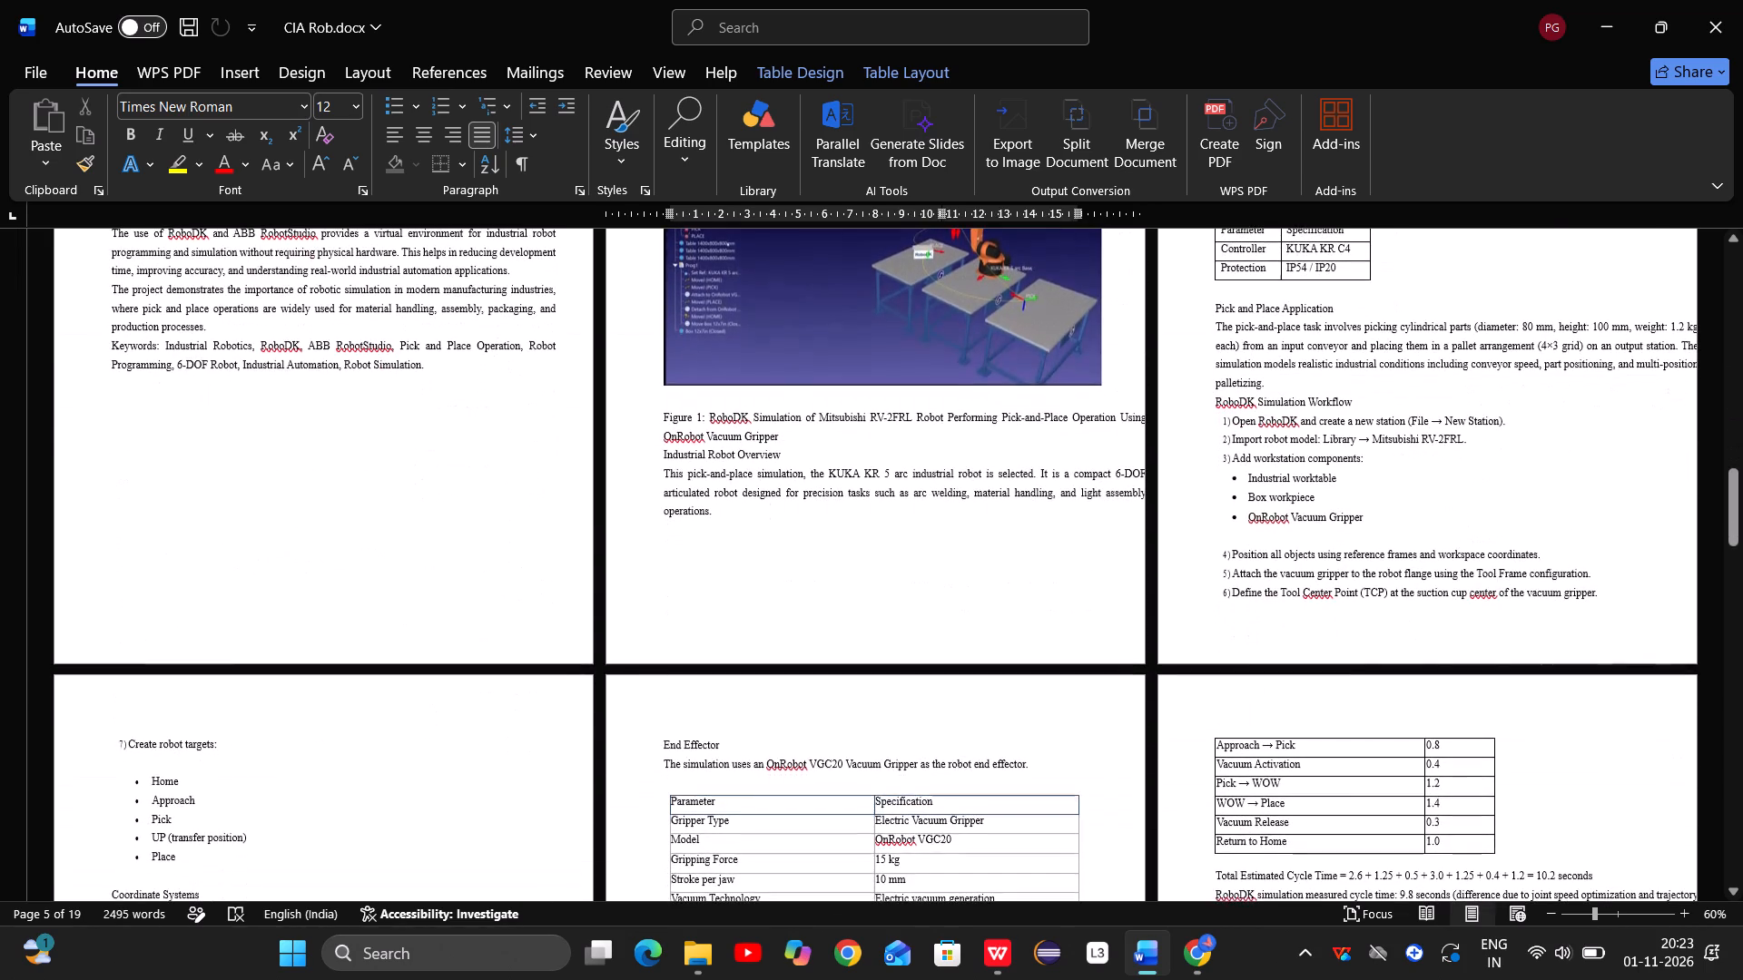
scroll(937, 523, down, 3)
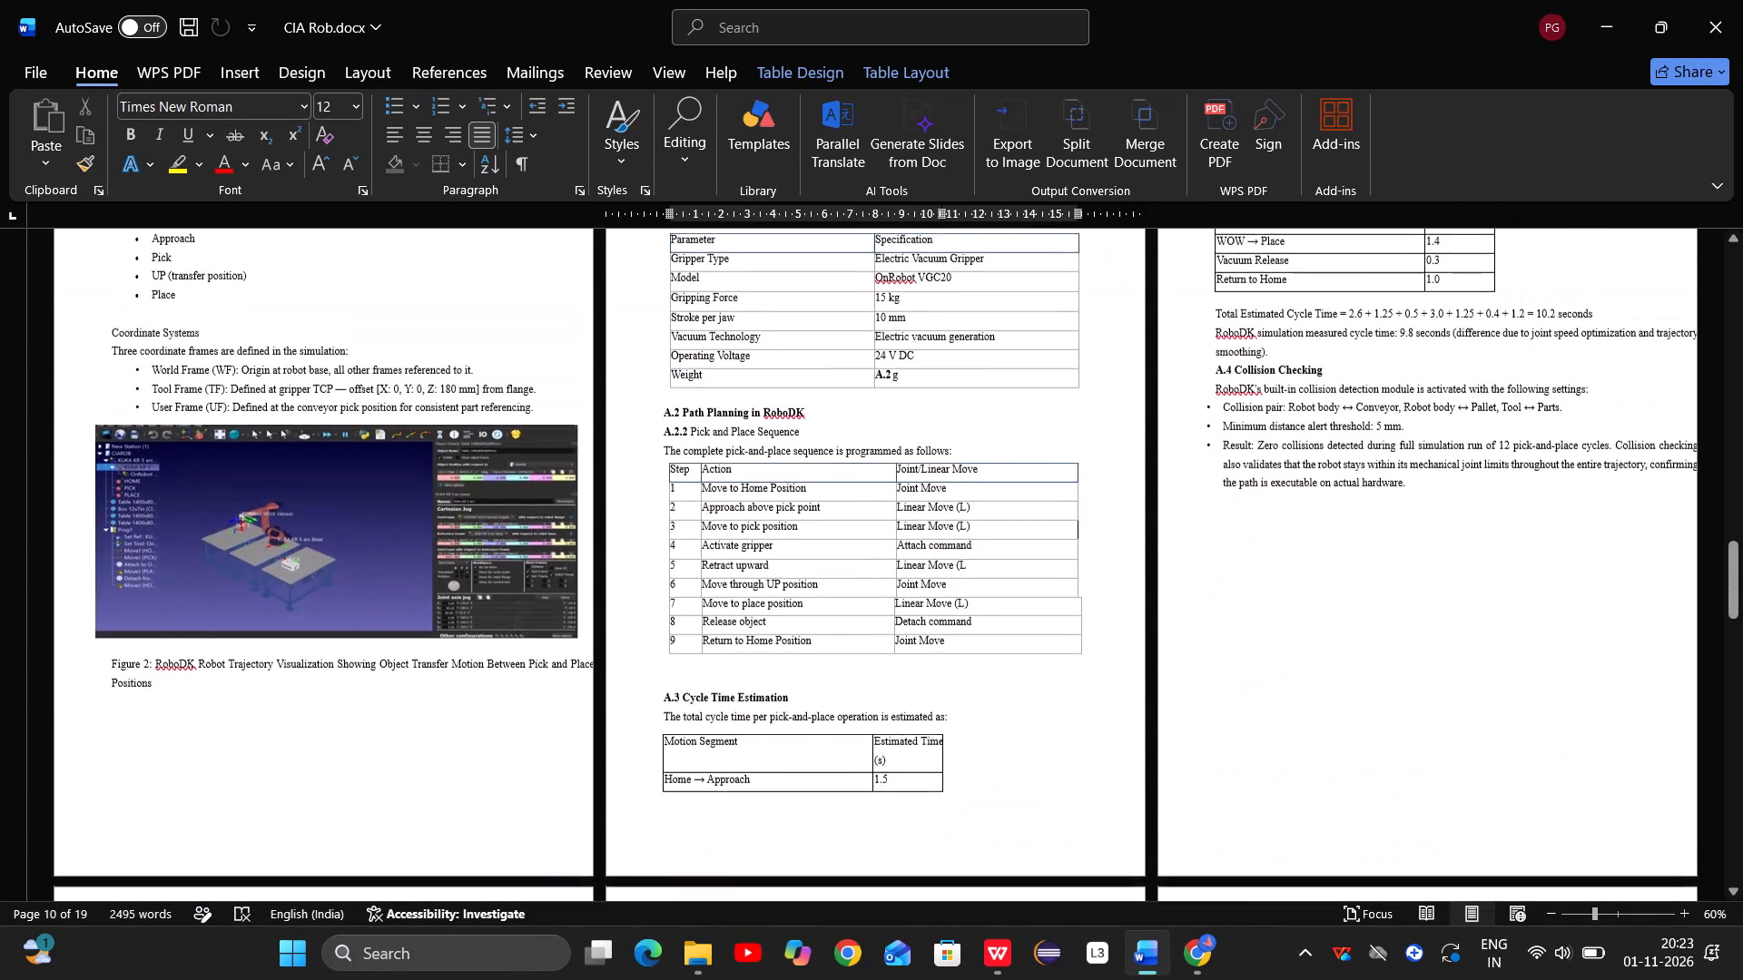
scroll(937, 523, down, 3)
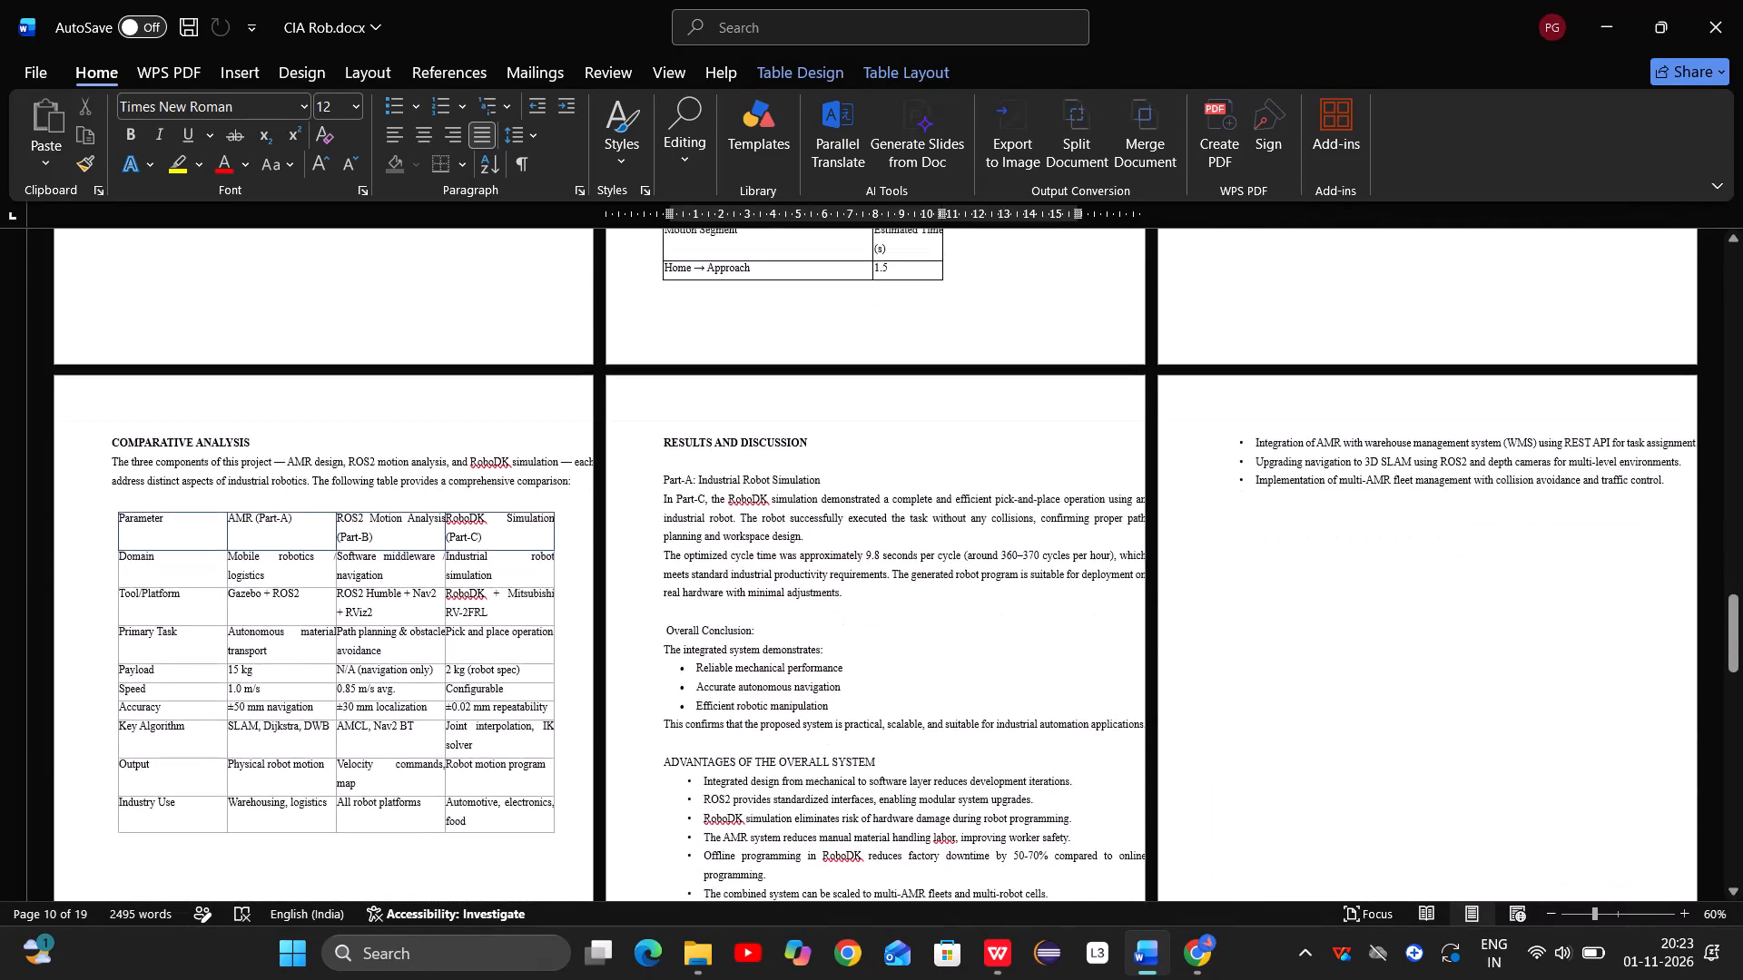
scroll(937, 523, up, 7)
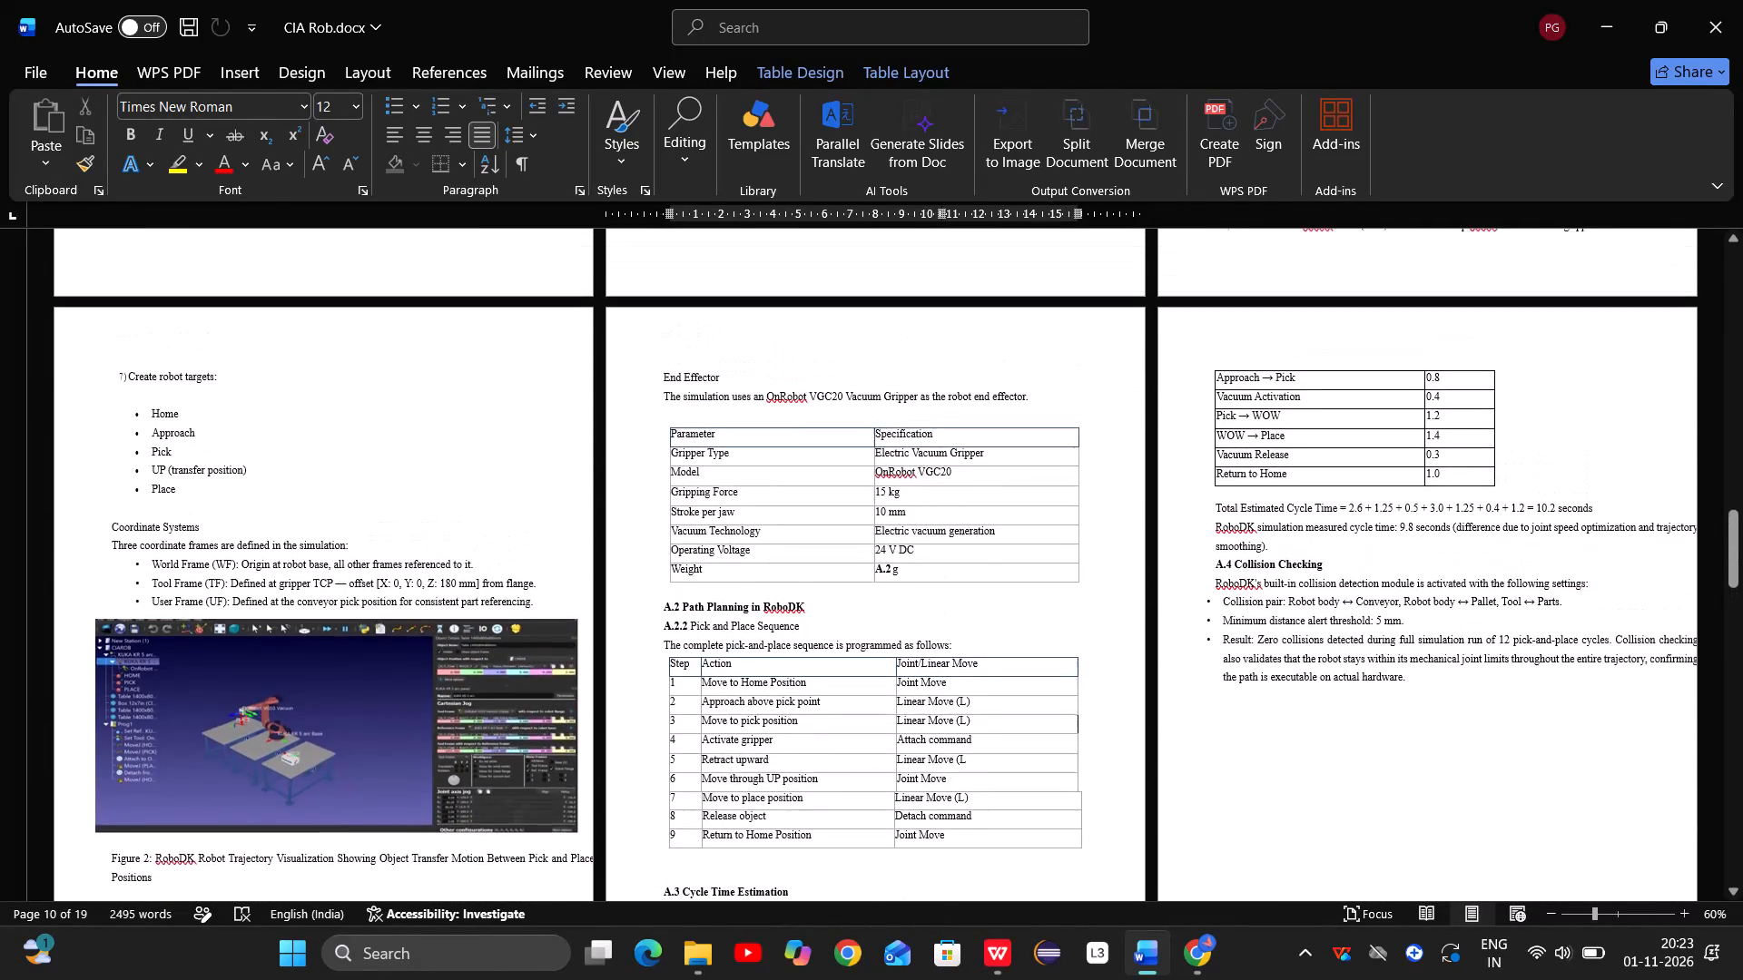
scroll(937, 523, up, 1)
scroll(937, 523, down, 1)
scroll(937, 523, up, 1)
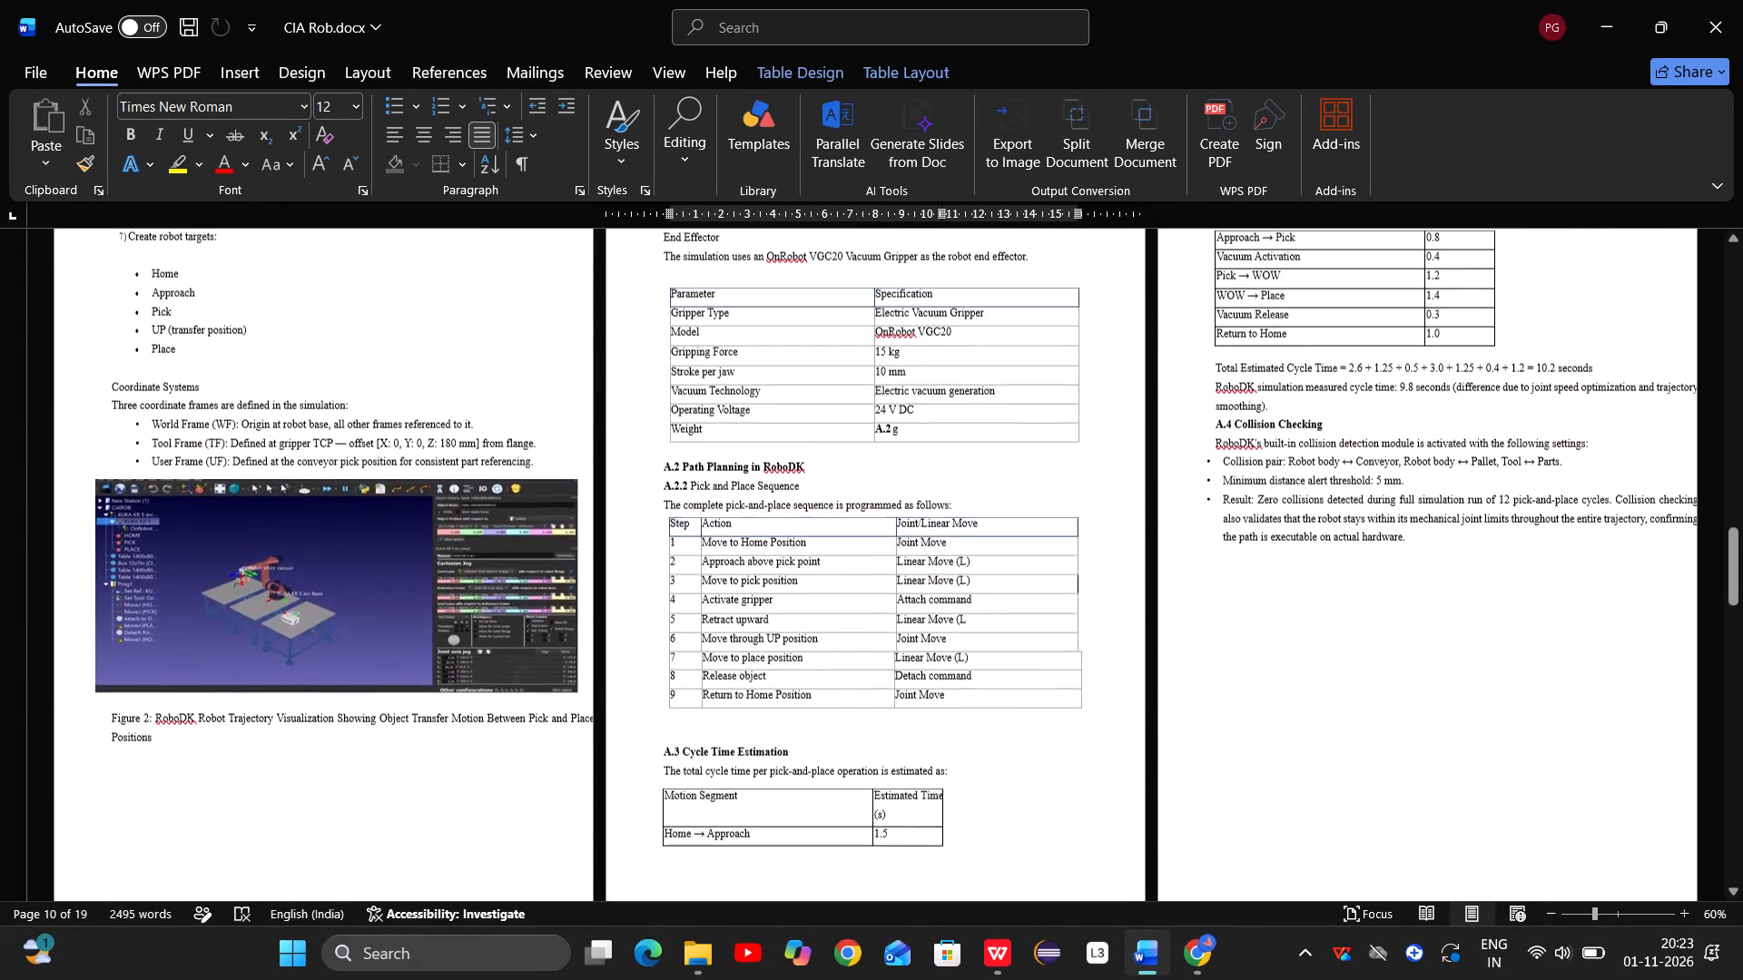
scroll(937, 523, up, 2)
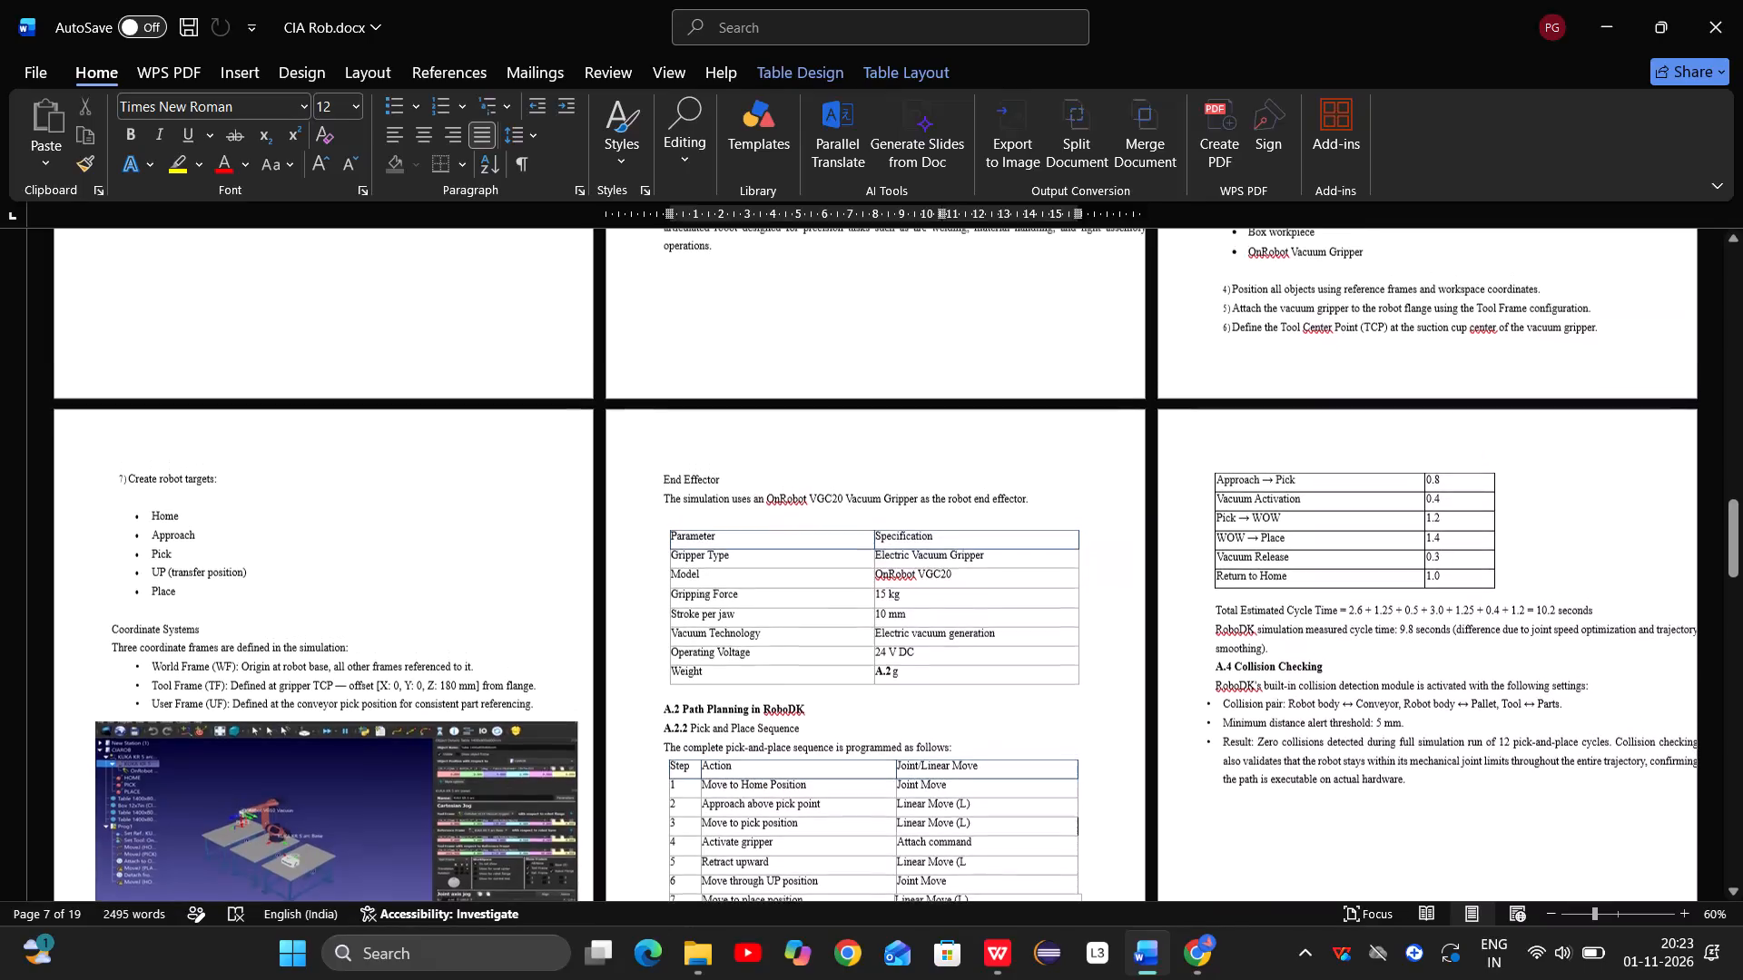
scroll(937, 523, up, 1)
scroll(1223, 765, up, 1)
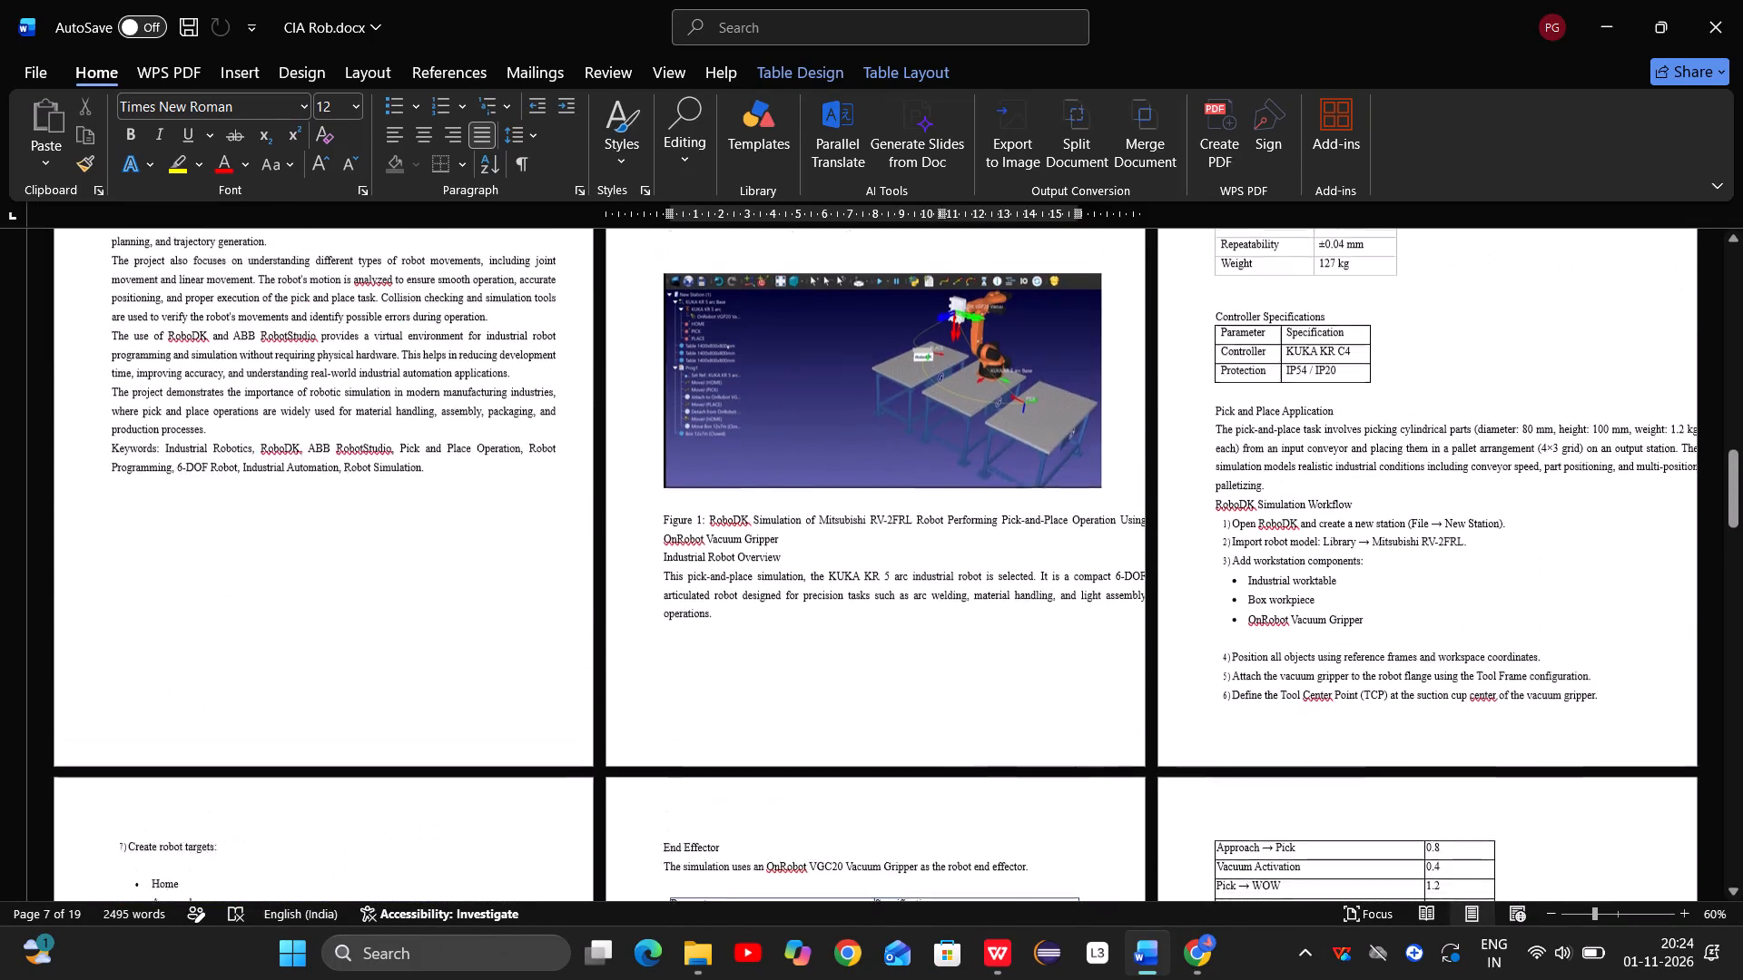
scroll(1223, 765, up, 2)
scroll(1223, 765, down, 2)
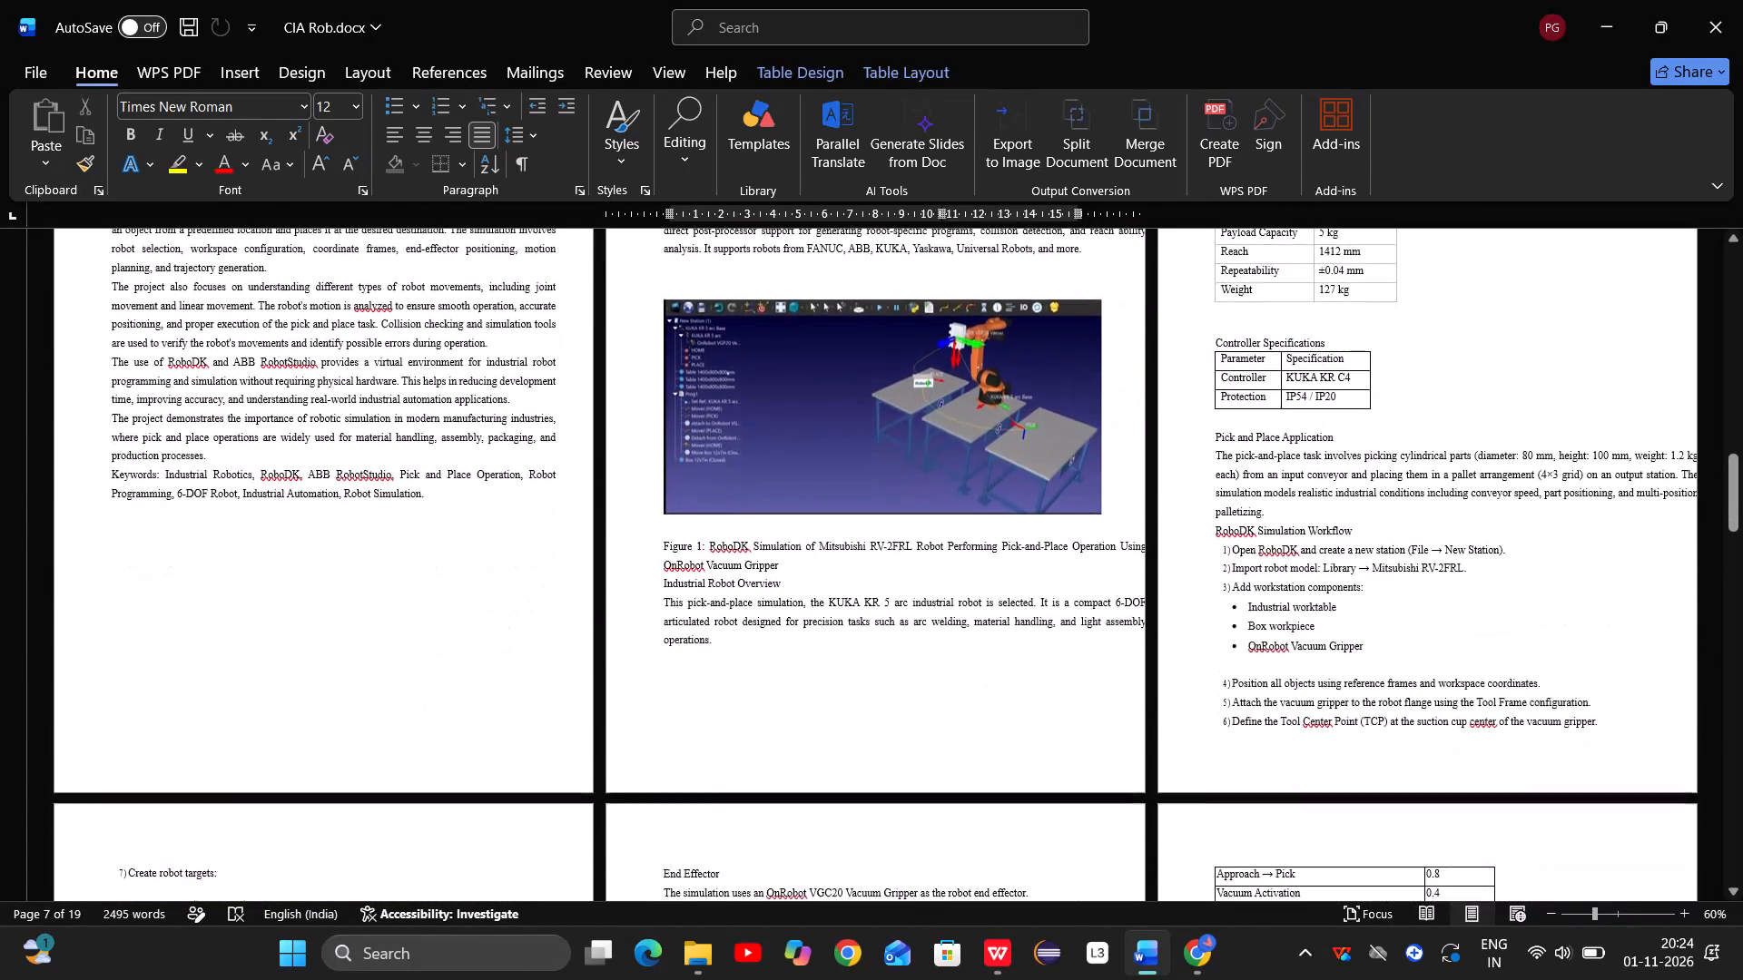
scroll(1223, 765, down, 1)
scroll(1223, 765, up, 1)
scroll(1223, 765, down, 1)
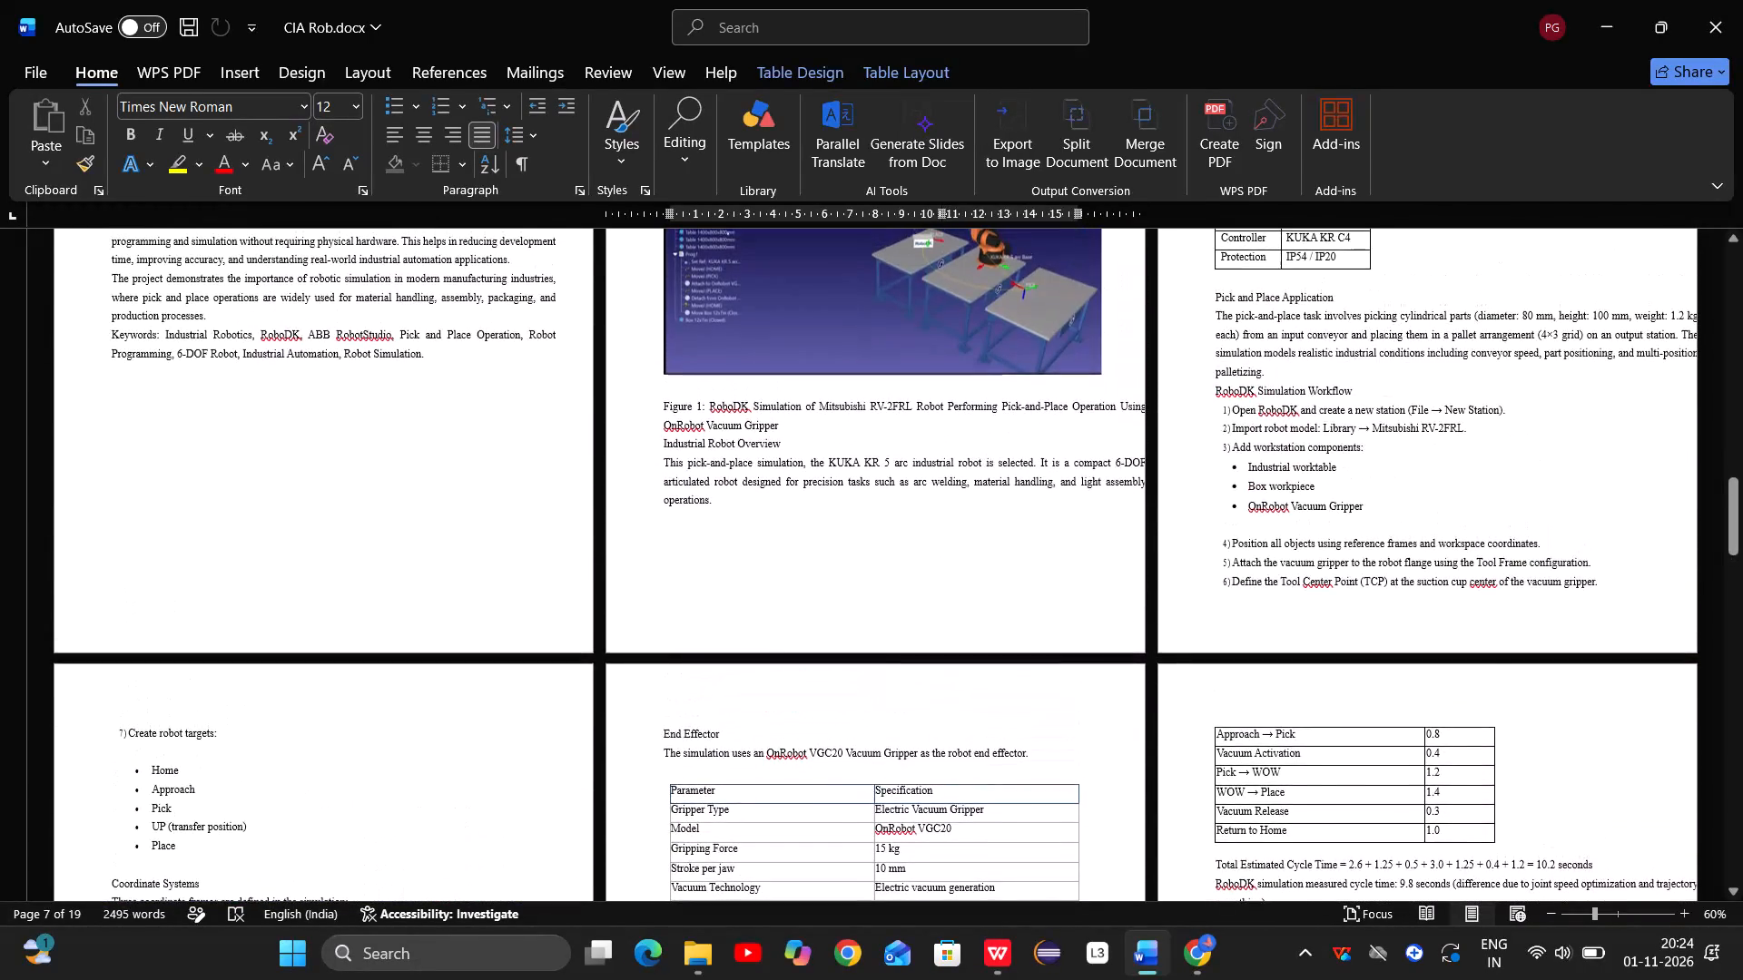
scroll(1223, 765, down, 1)
scroll(1280, 693, down, 1)
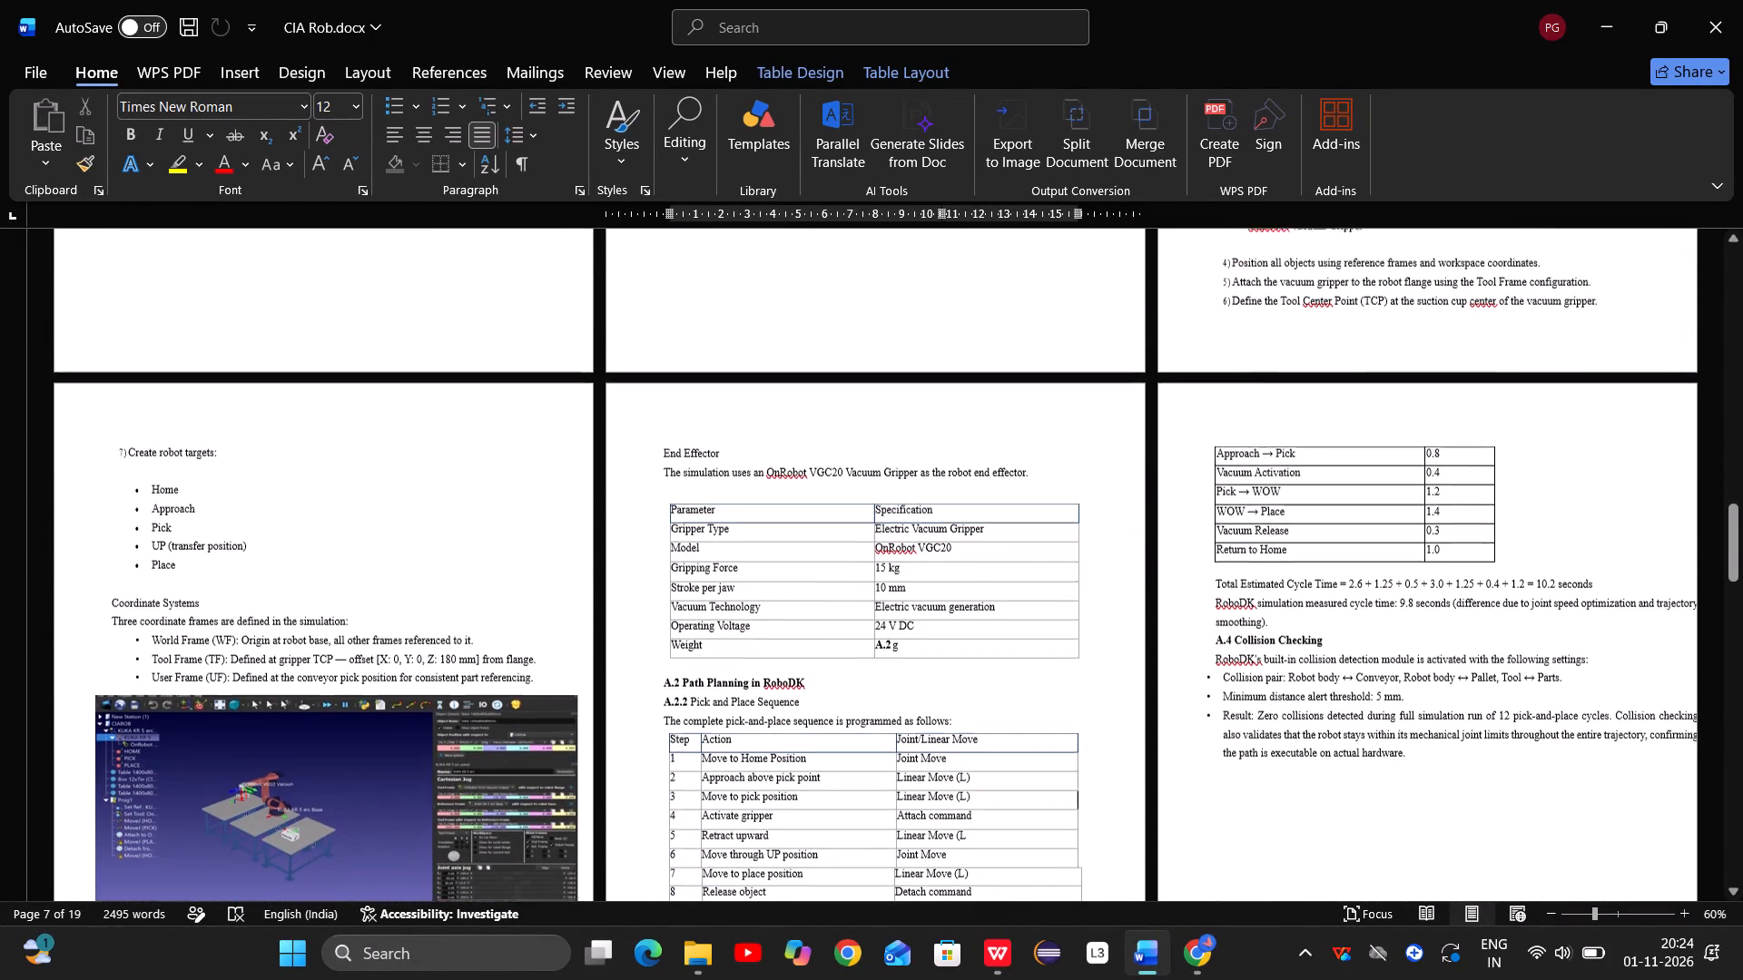
scroll(1280, 693, down, 2)
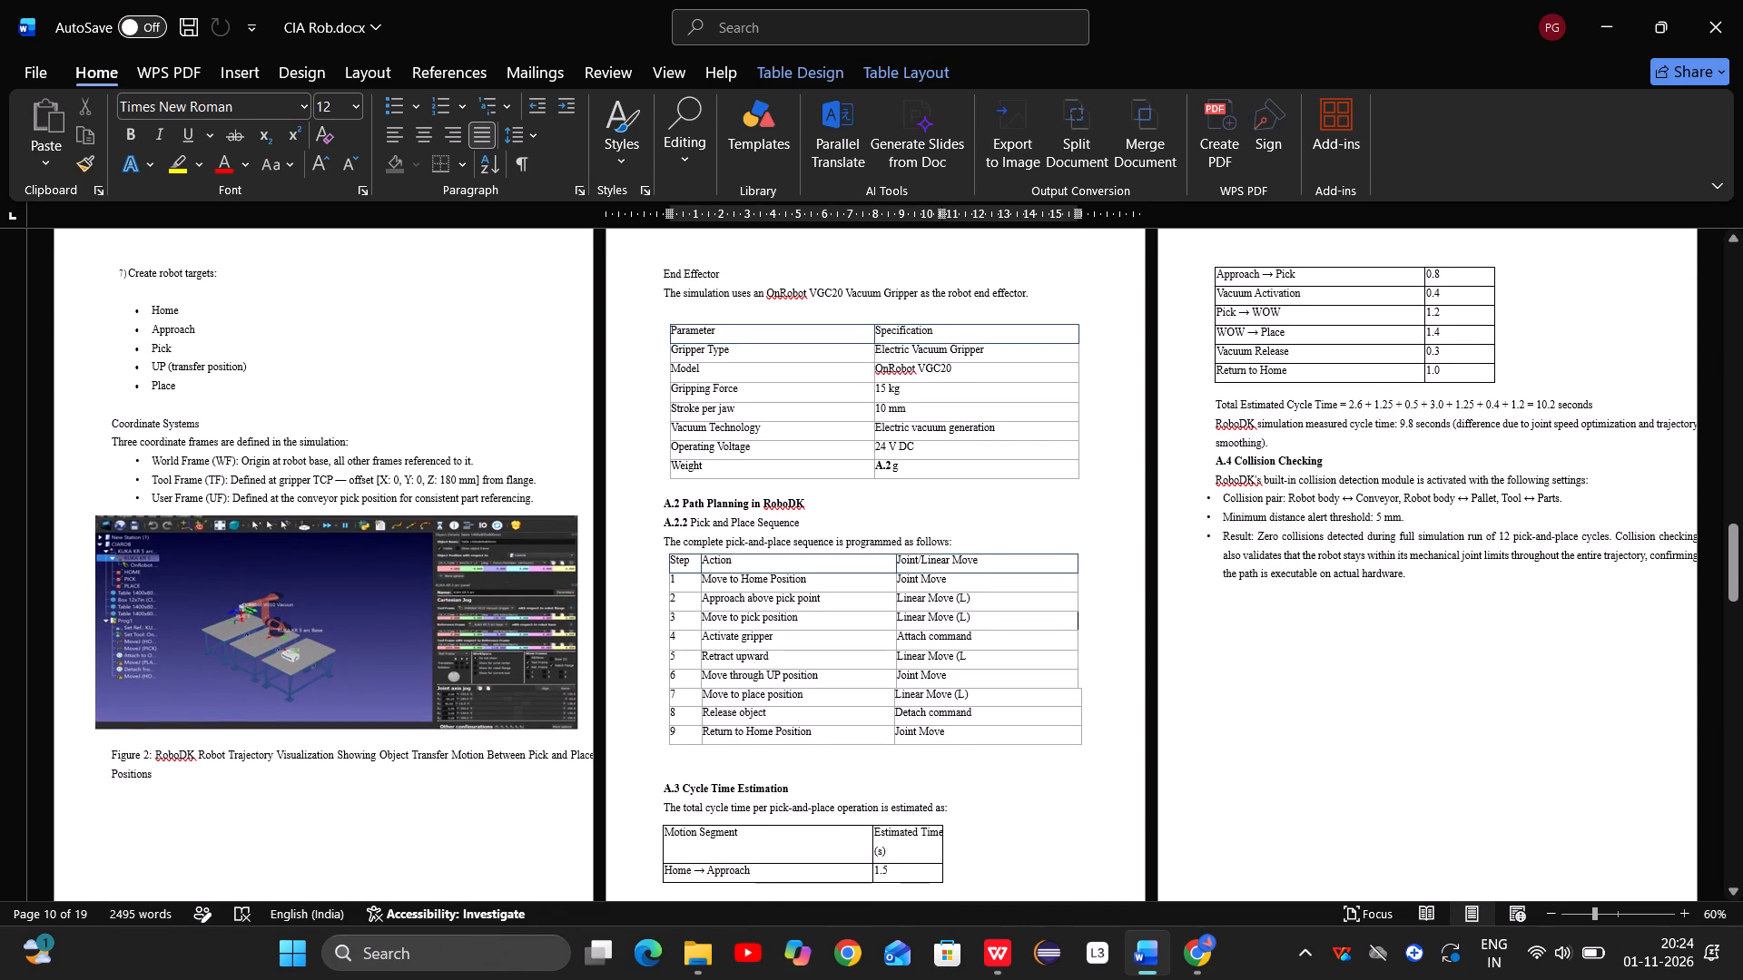
Copy the heading "A.4 Collision Checking" and paste it over the first "PART-C: Pick and Place Simulation Using RoboDK" entry in the index, below A.3.
drag(1204, 461, 1331, 458)
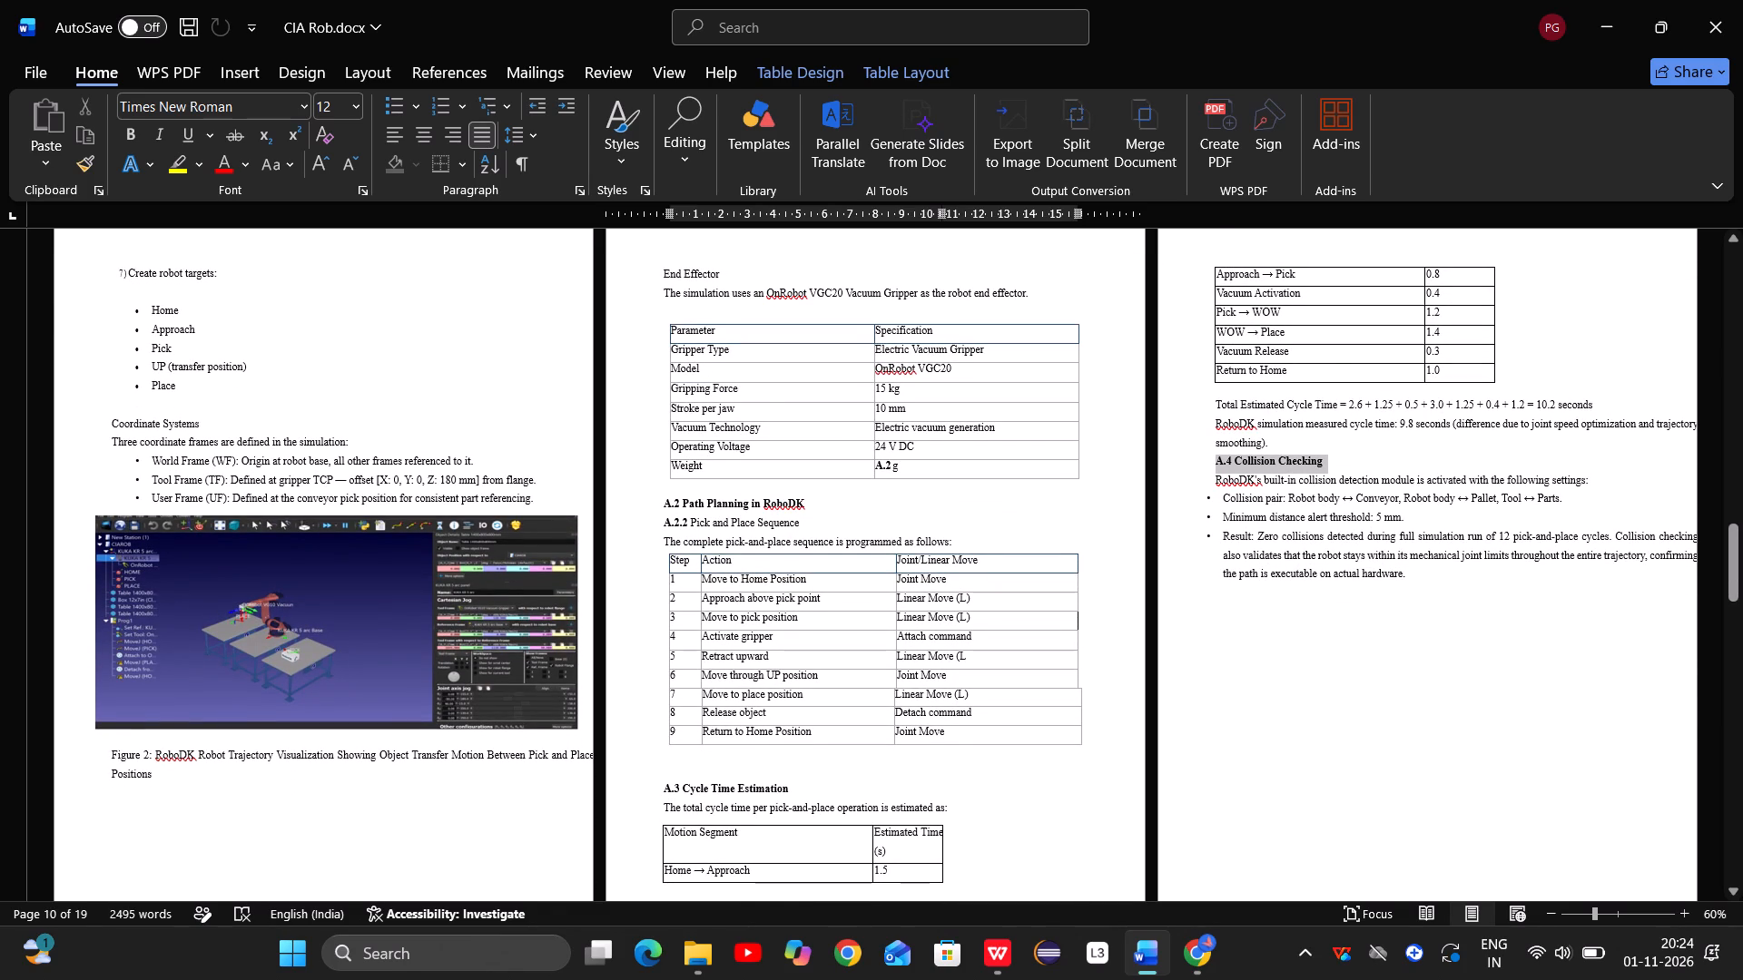
drag(1331, 458, 1335, 461)
key(ctrl+c)
scroll(1335, 461, down, 1)
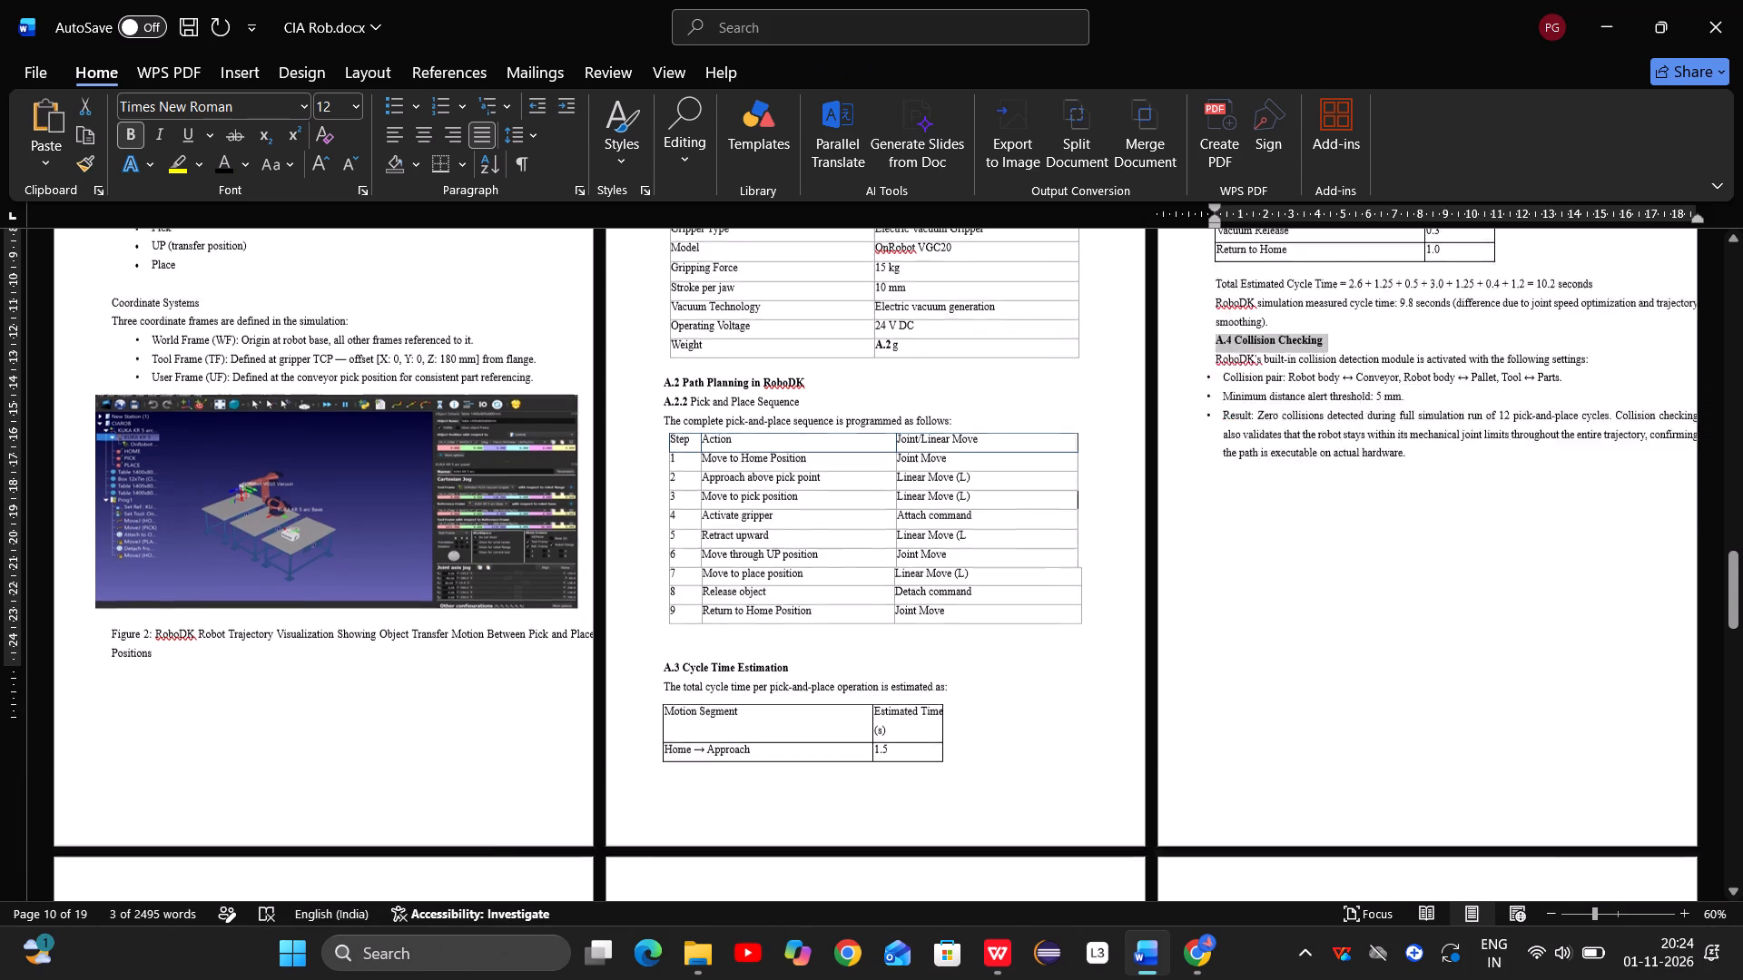
scroll(1335, 461, down, 1)
scroll(1335, 461, up, 20)
scroll(1335, 461, up, 7)
scroll(1335, 461, down, 3)
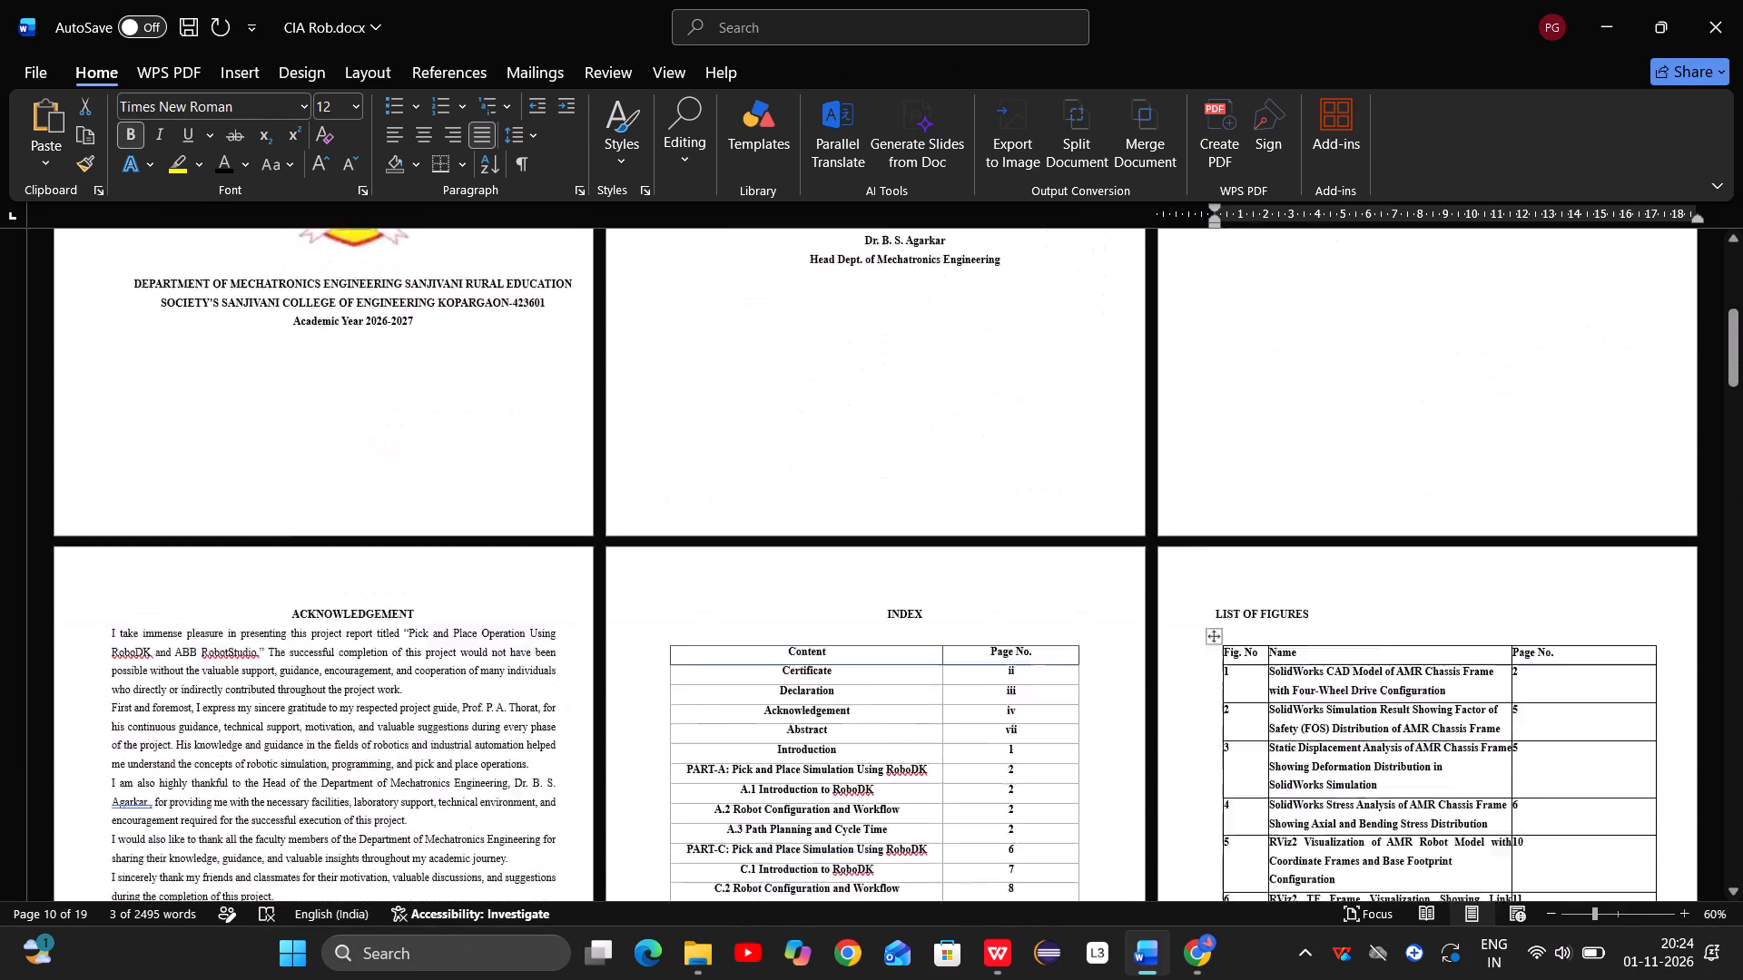
scroll(1335, 461, down, 2)
scroll(1335, 461, up, 1)
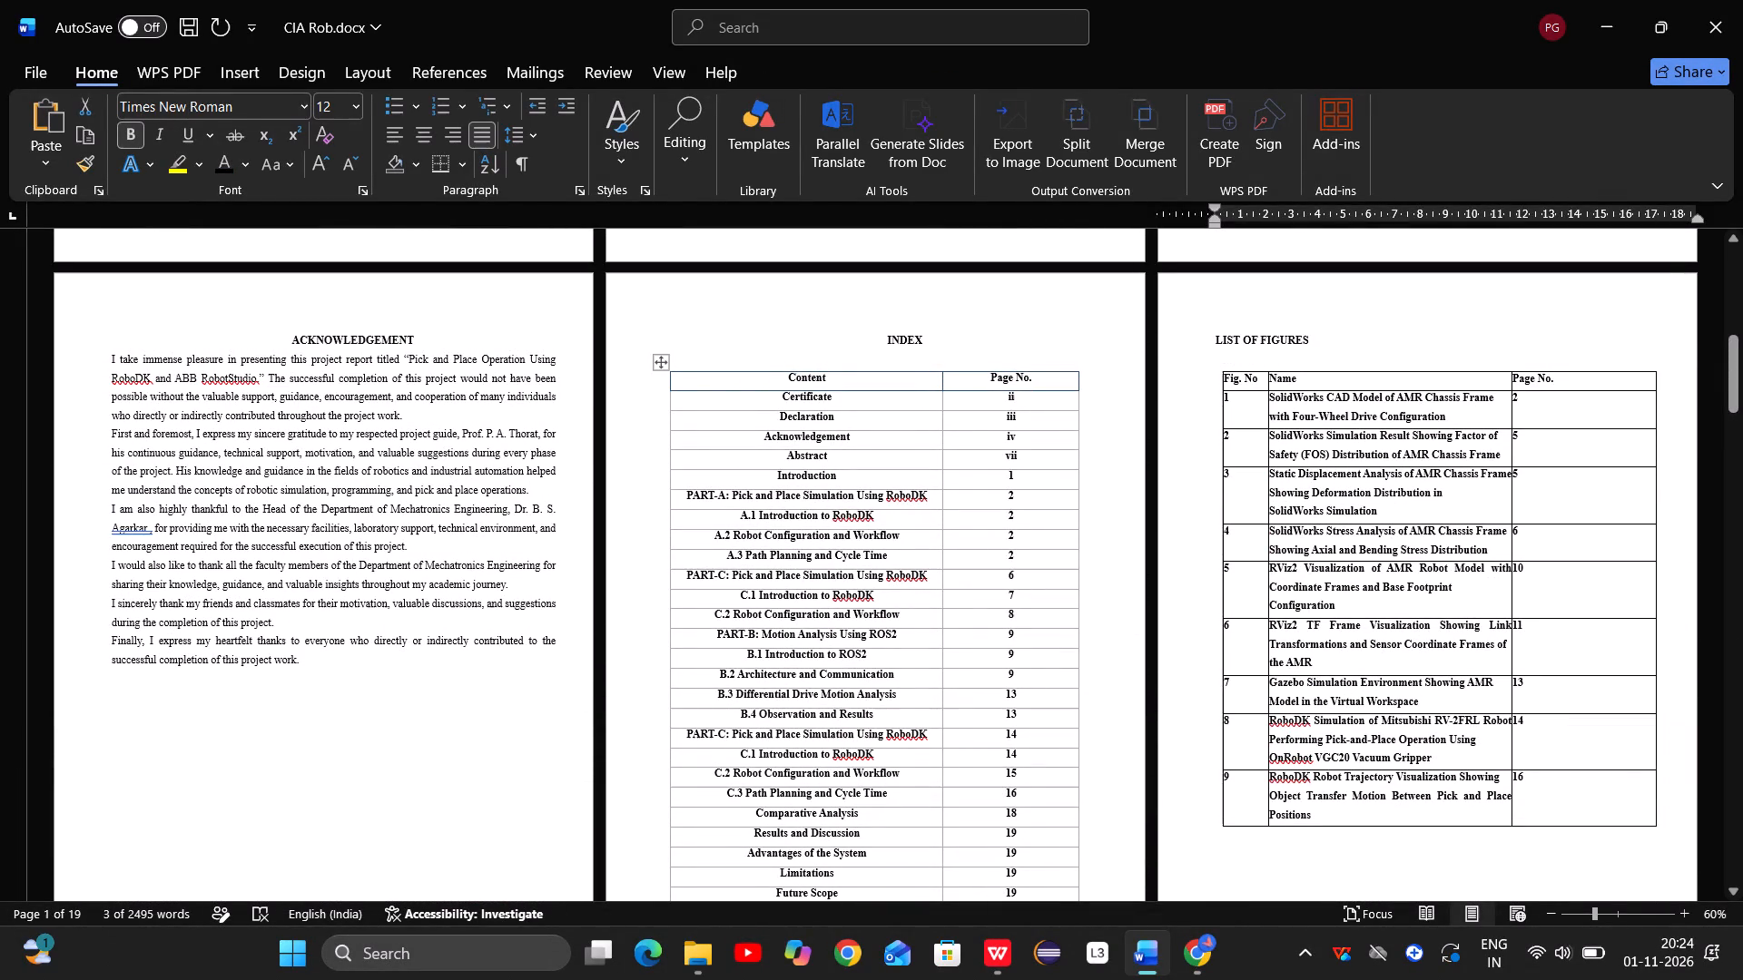
drag(683, 575, 921, 585)
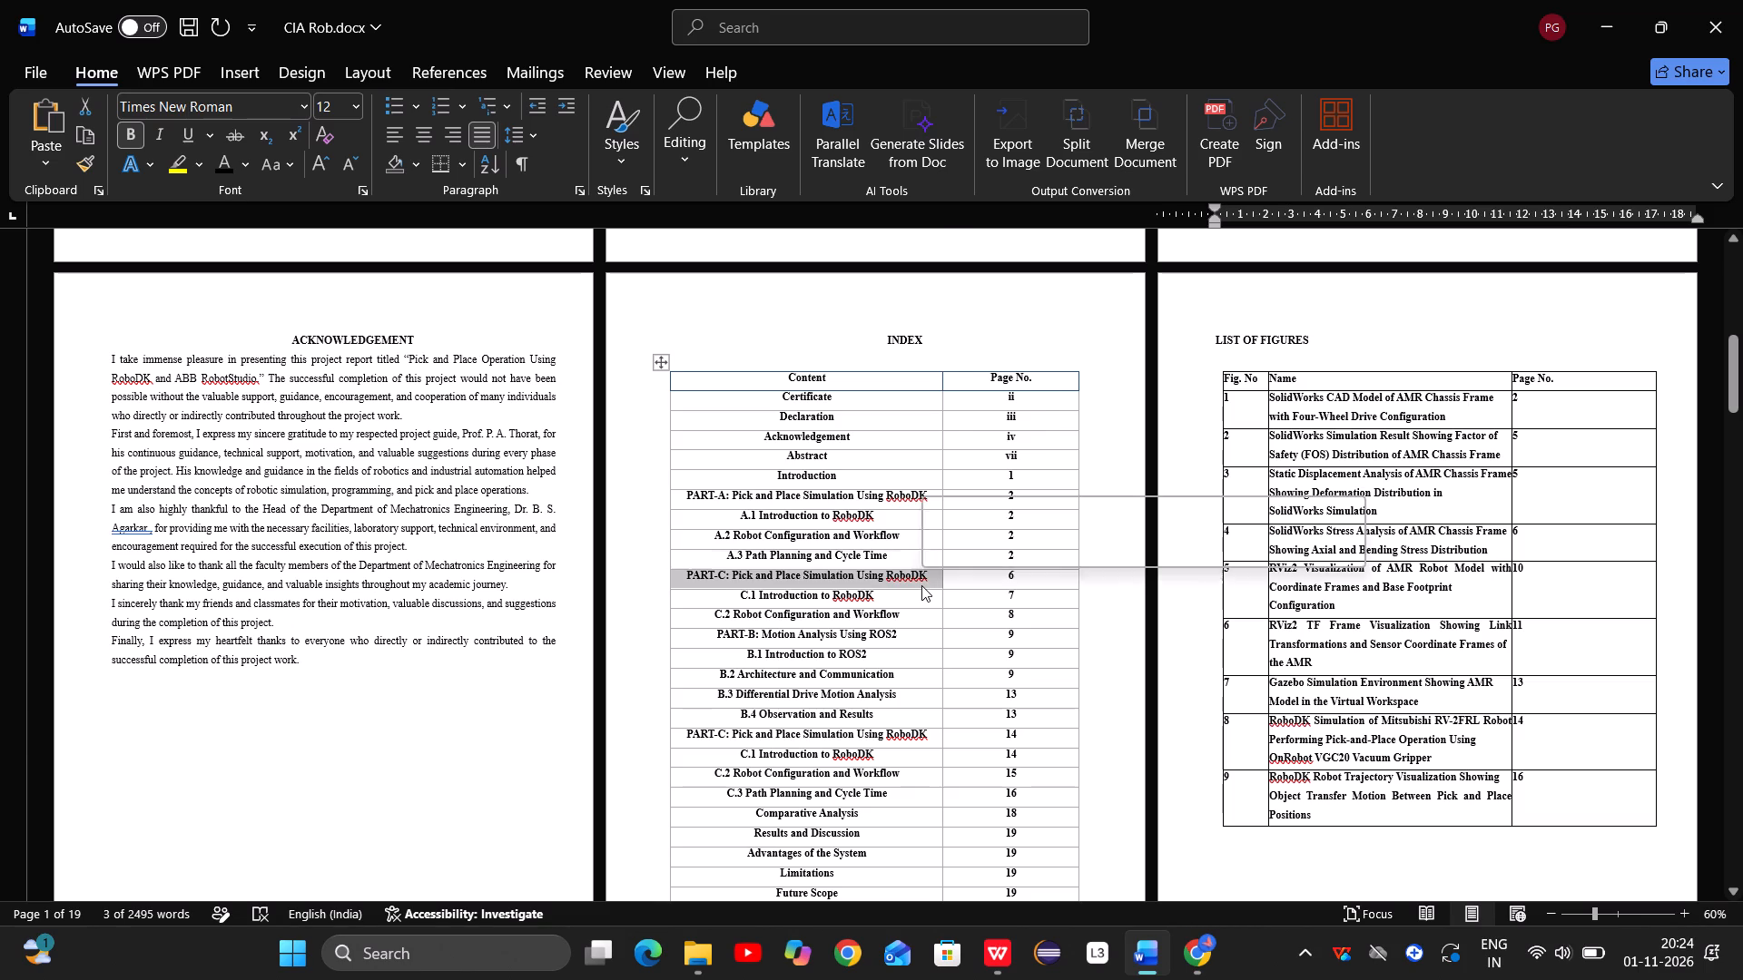
key(ctrl+v)
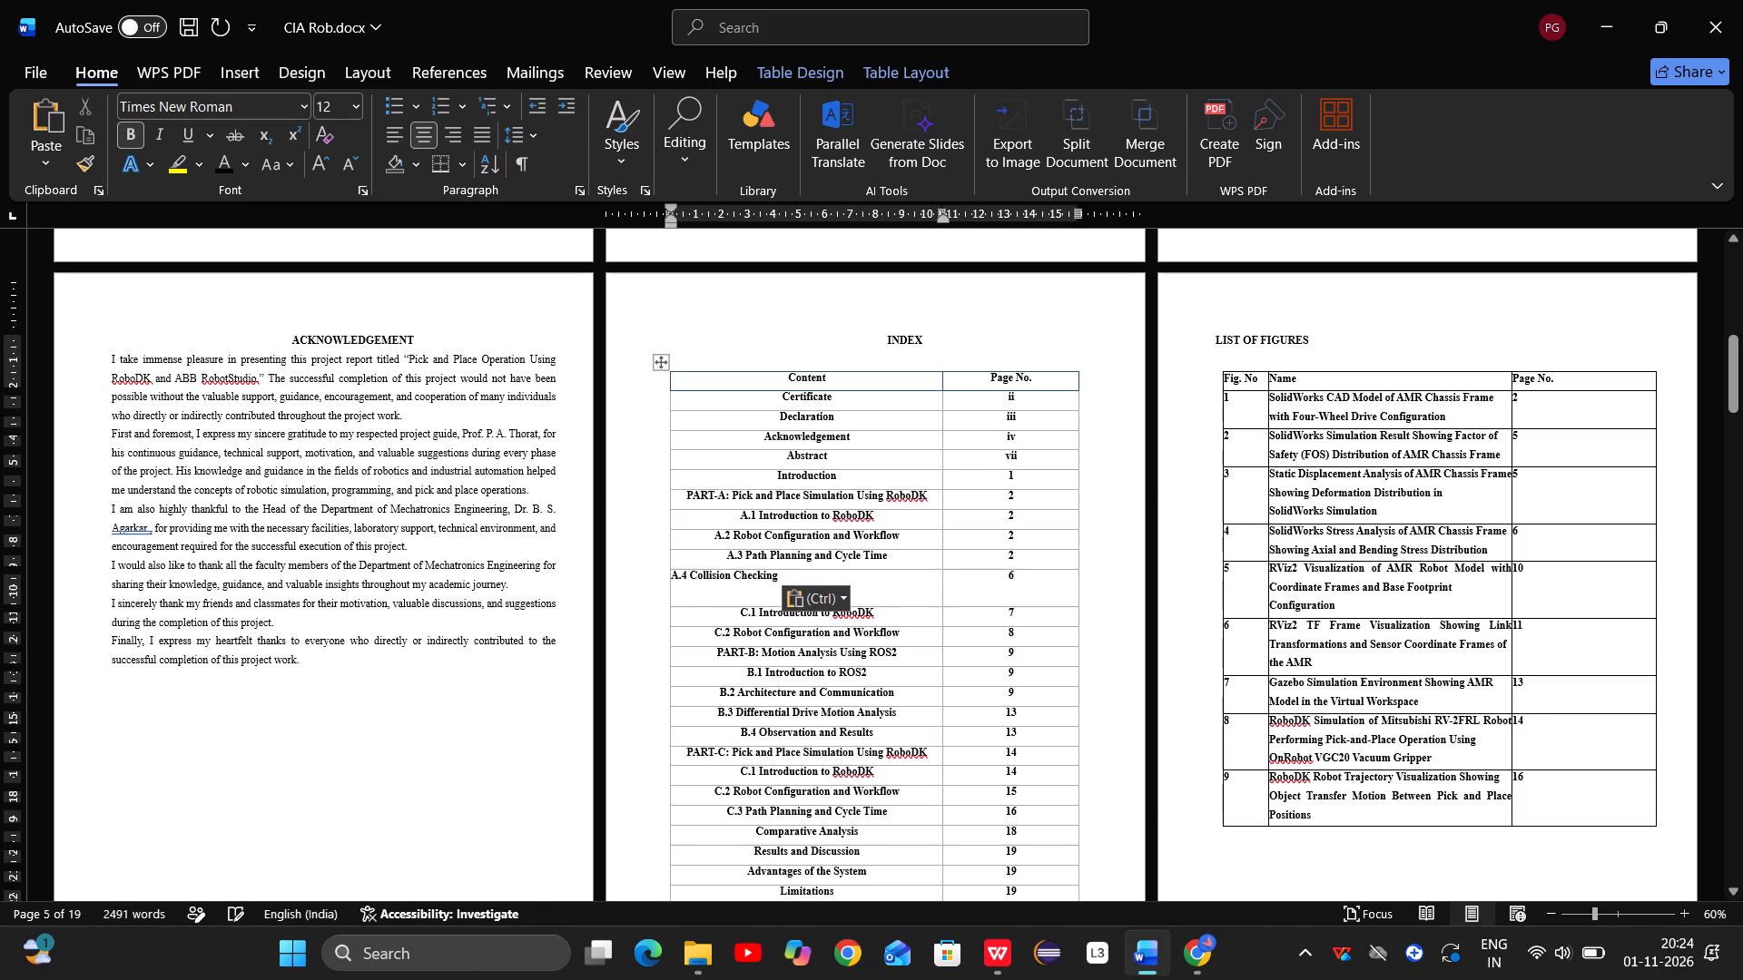
Centre the pasted "A.4 Collision Checking" entry in its index row, without the extra blank line below it.
ctrl+scroll(708, 613, up, 8)
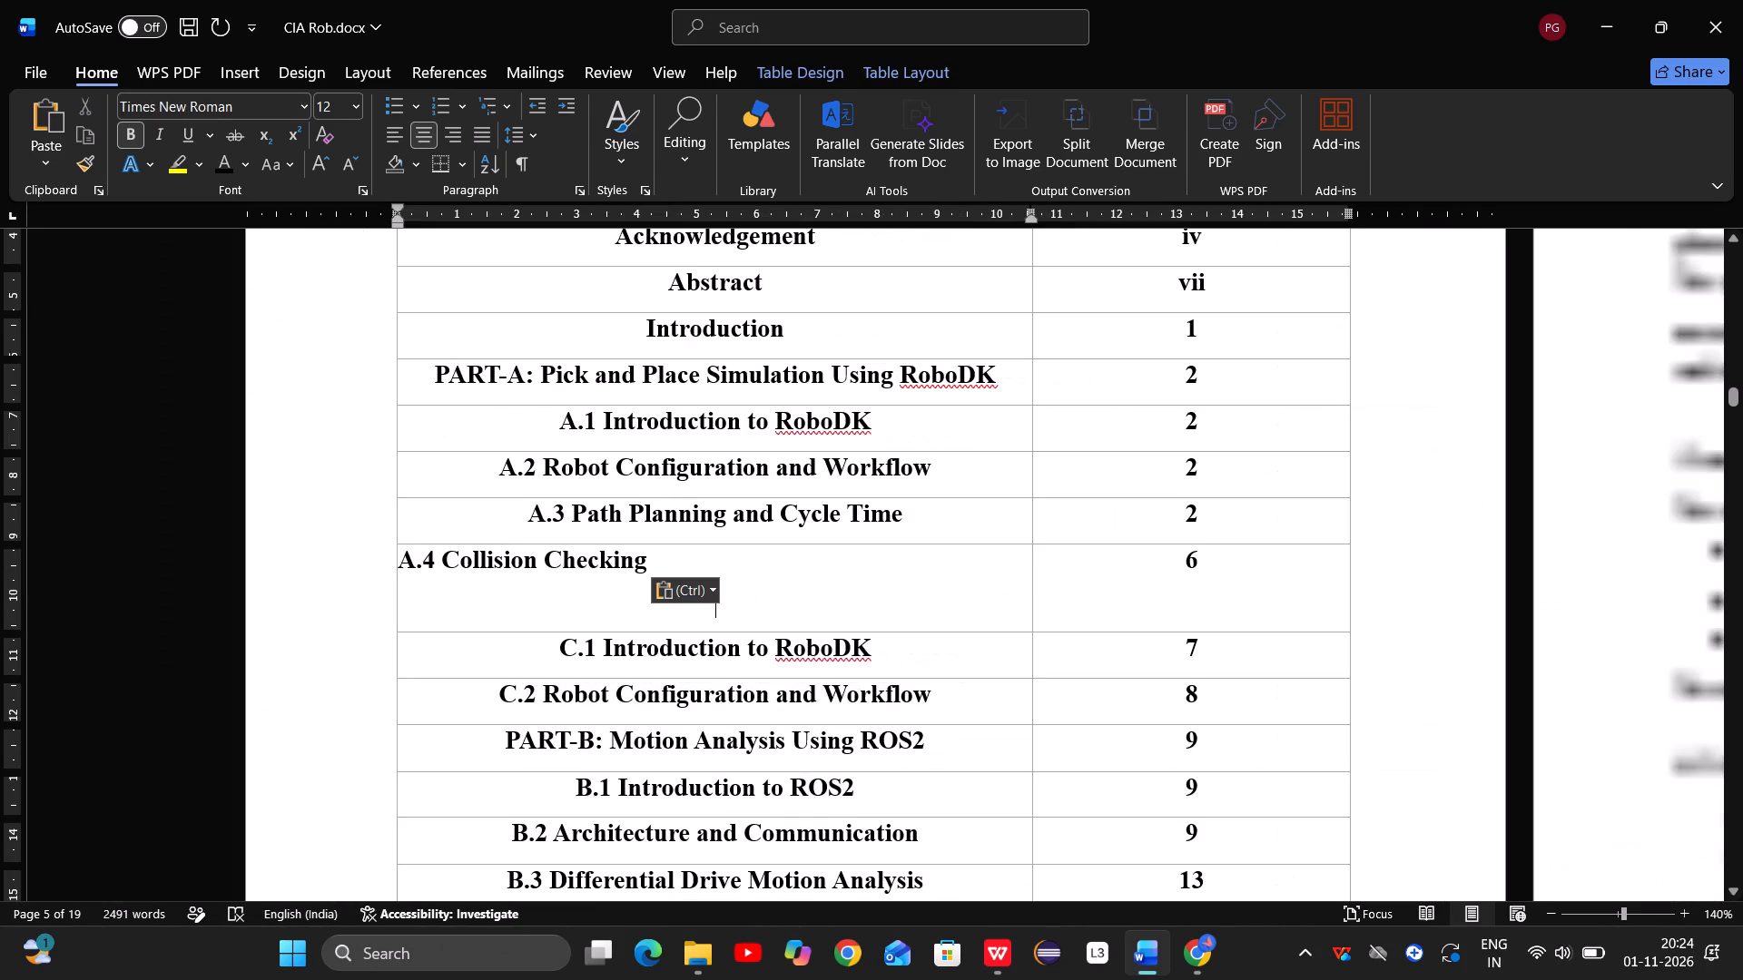
drag(399, 556, 644, 550)
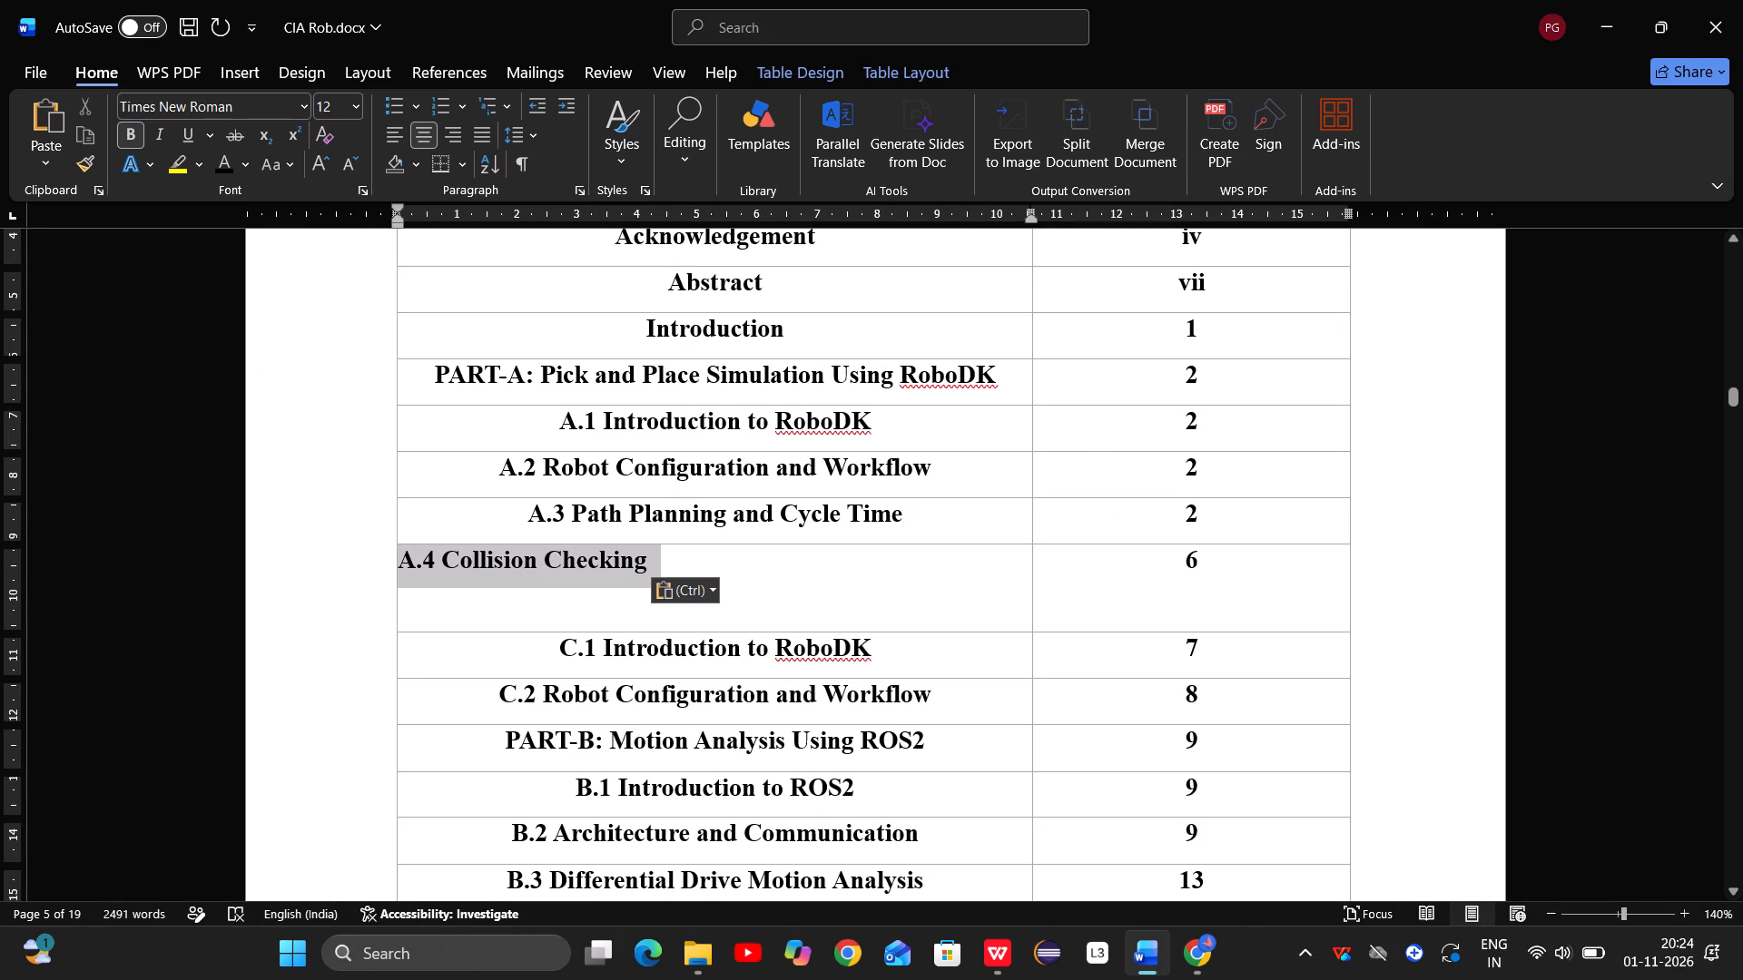
drag(644, 550, 646, 550)
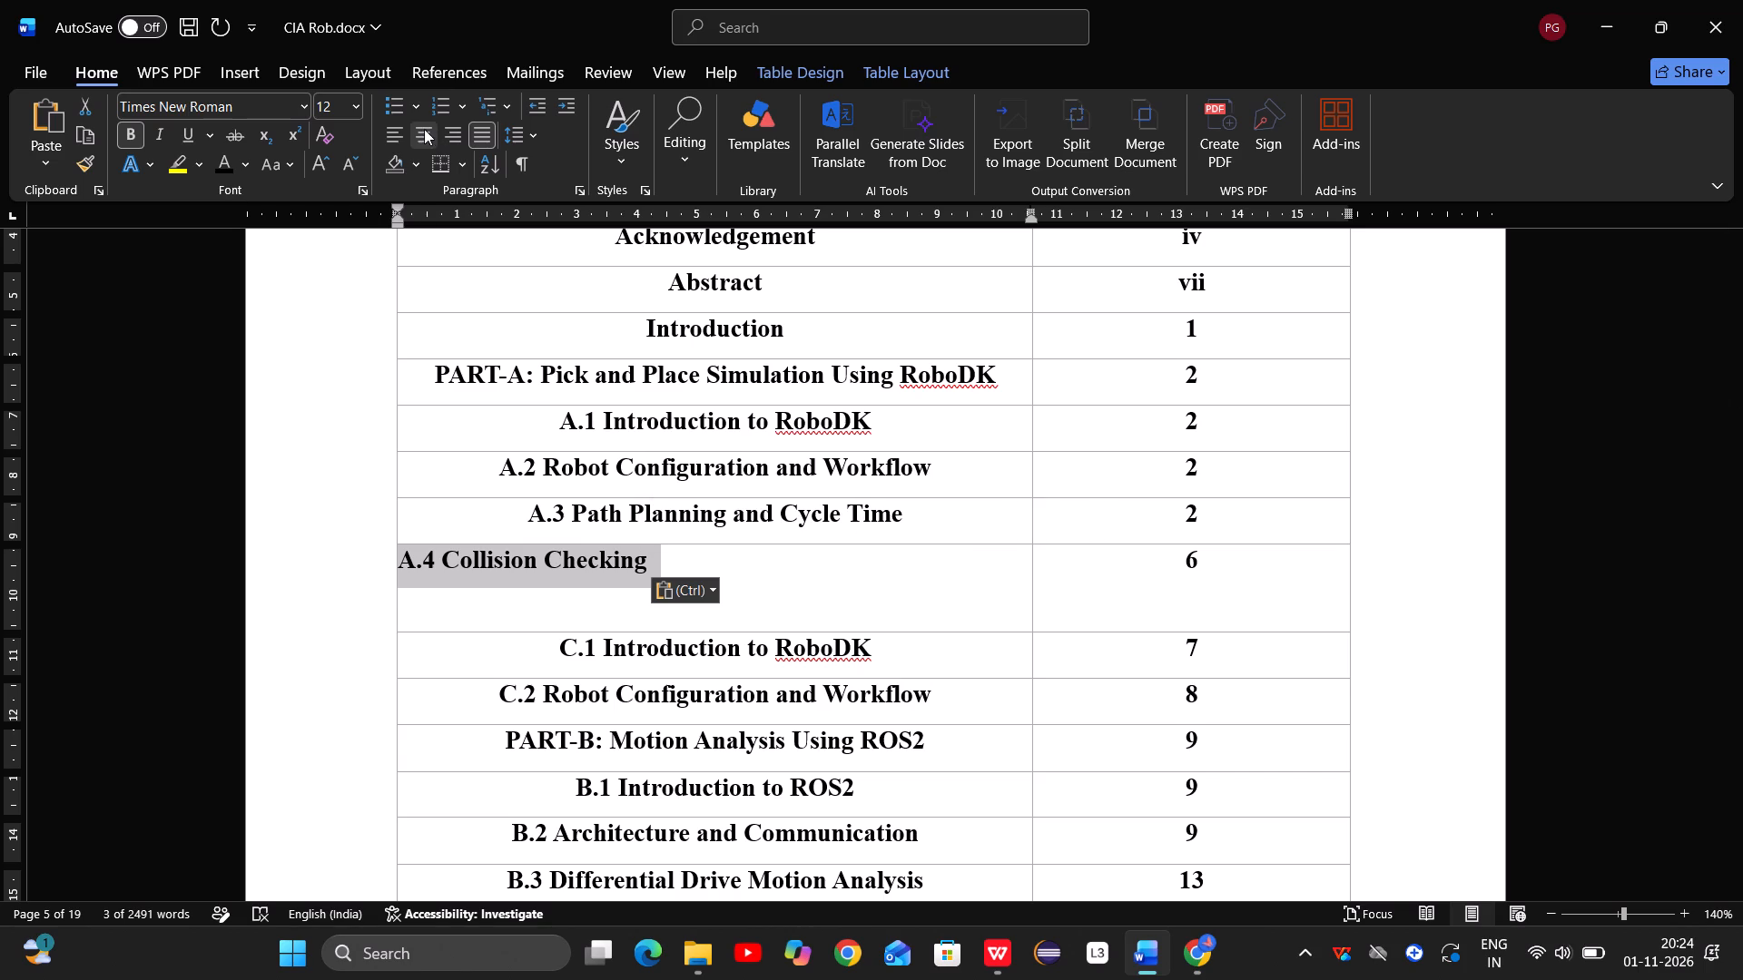
click(424, 129)
click(542, 535)
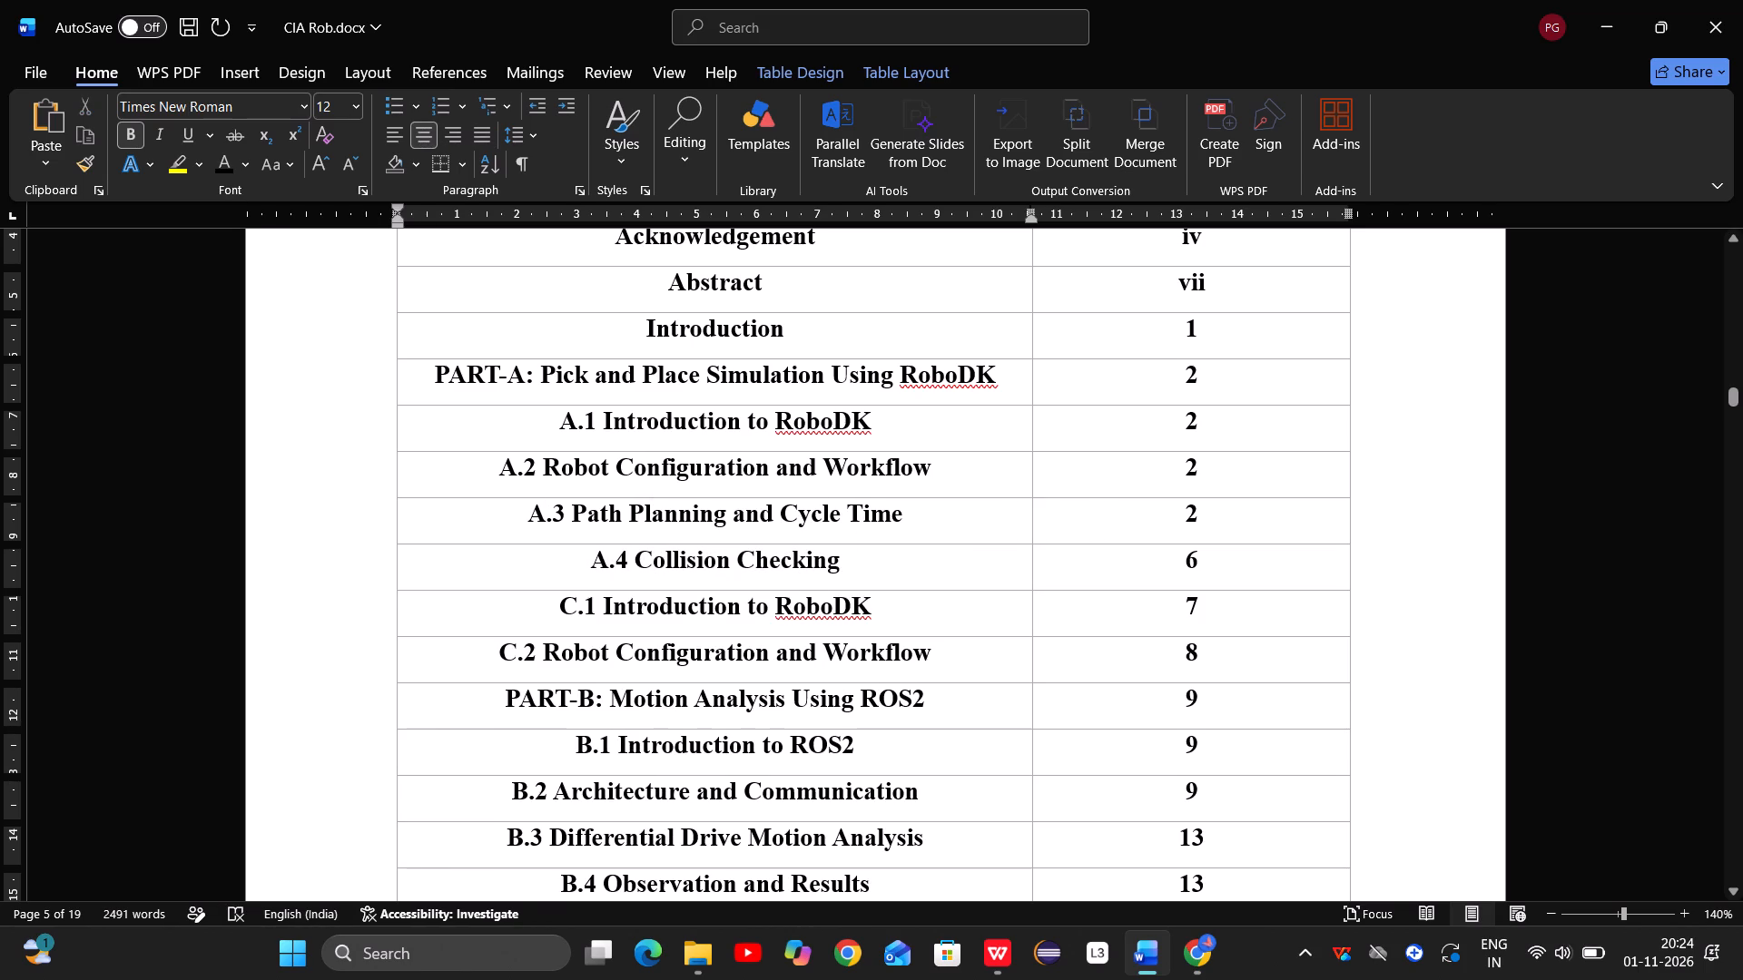
Check the index entries against the list of figures, the abstract and the opening of the RoboDK section.
scroll(1078, 637, up, 1)
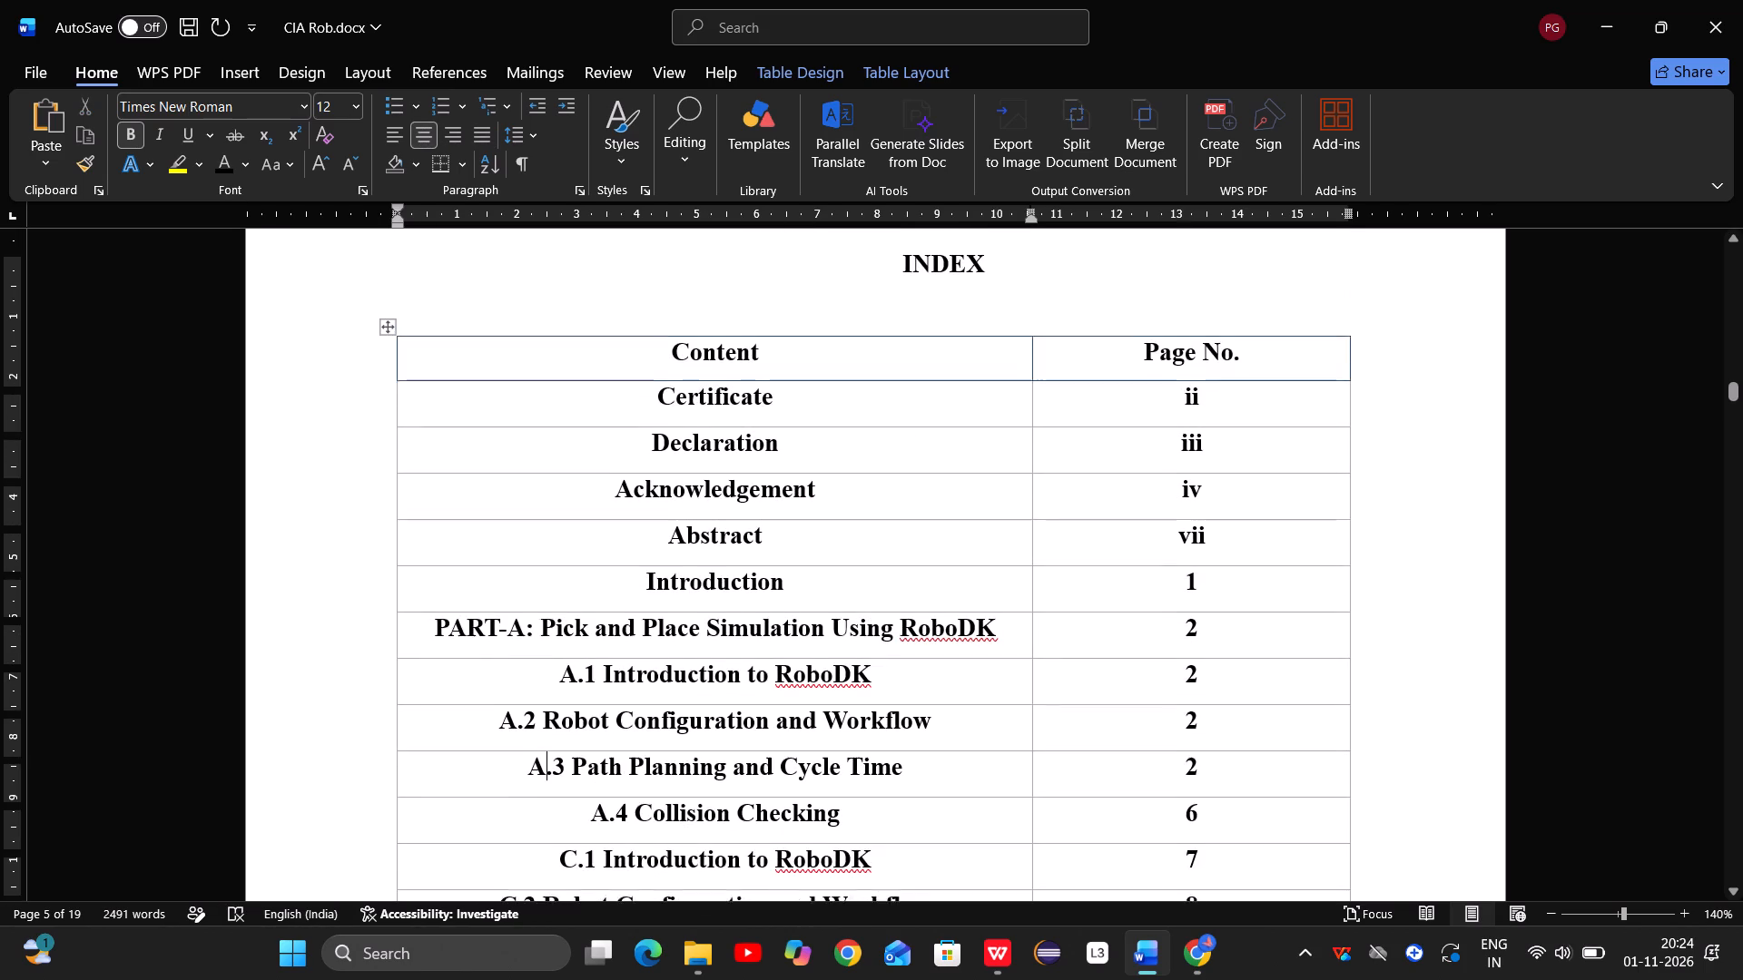
scroll(1078, 637, down, 1)
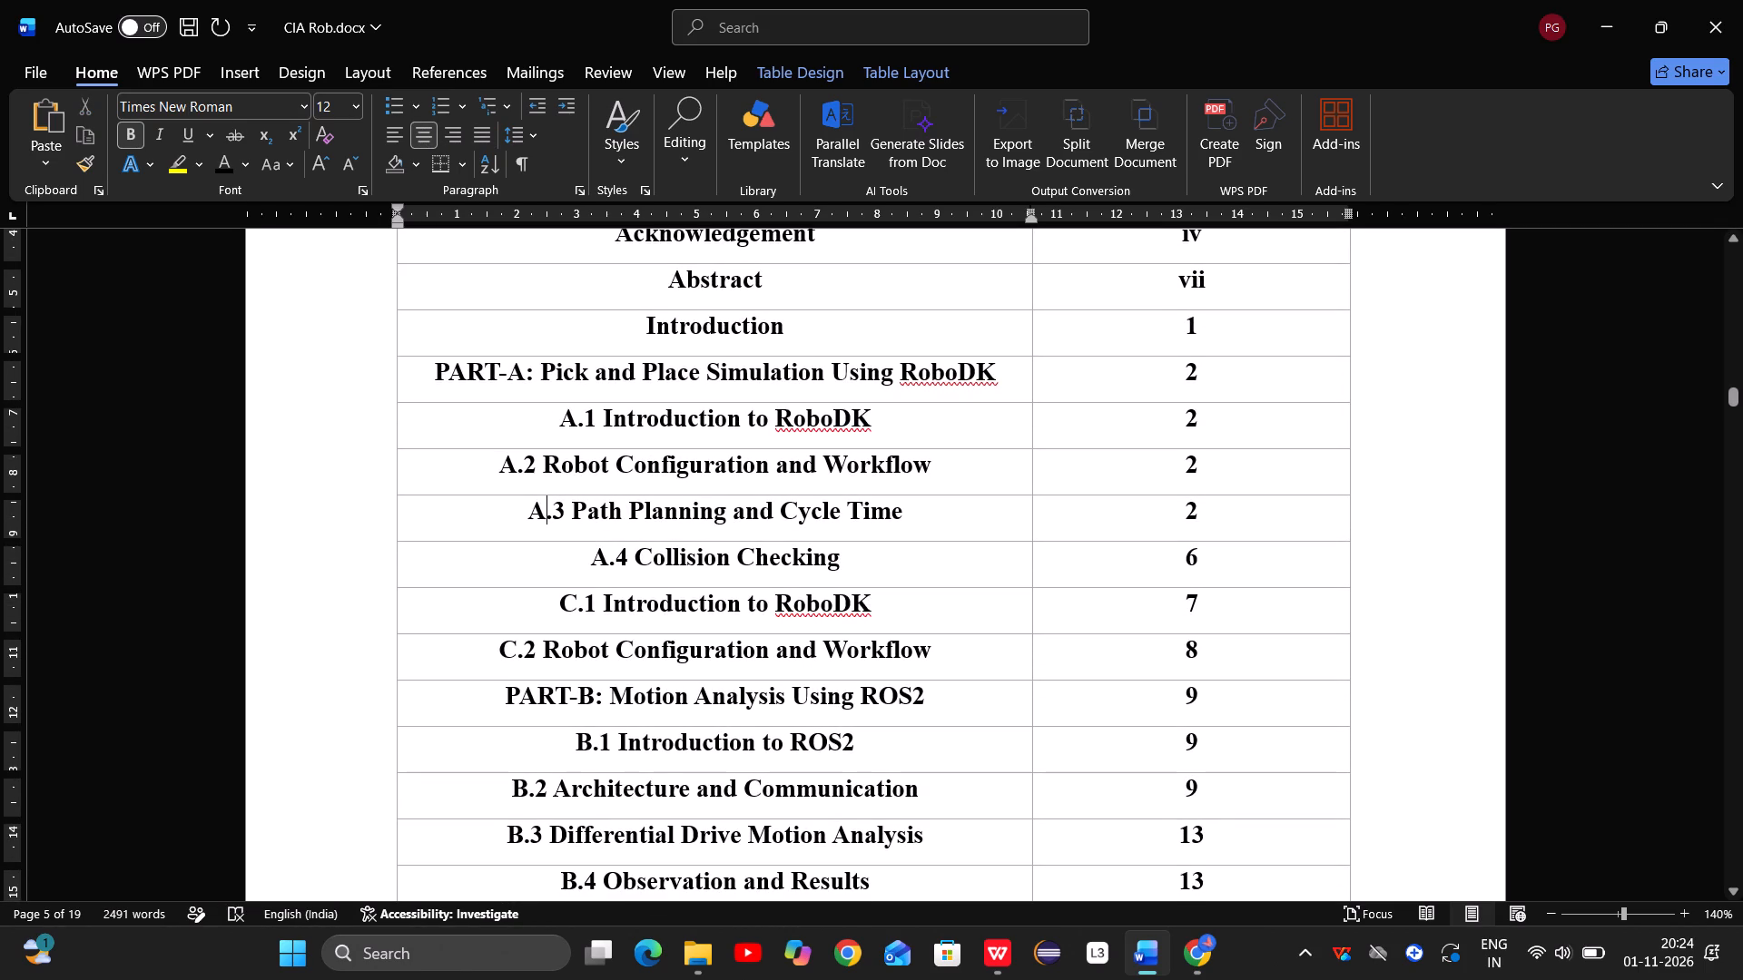
scroll(1078, 637, down, 6)
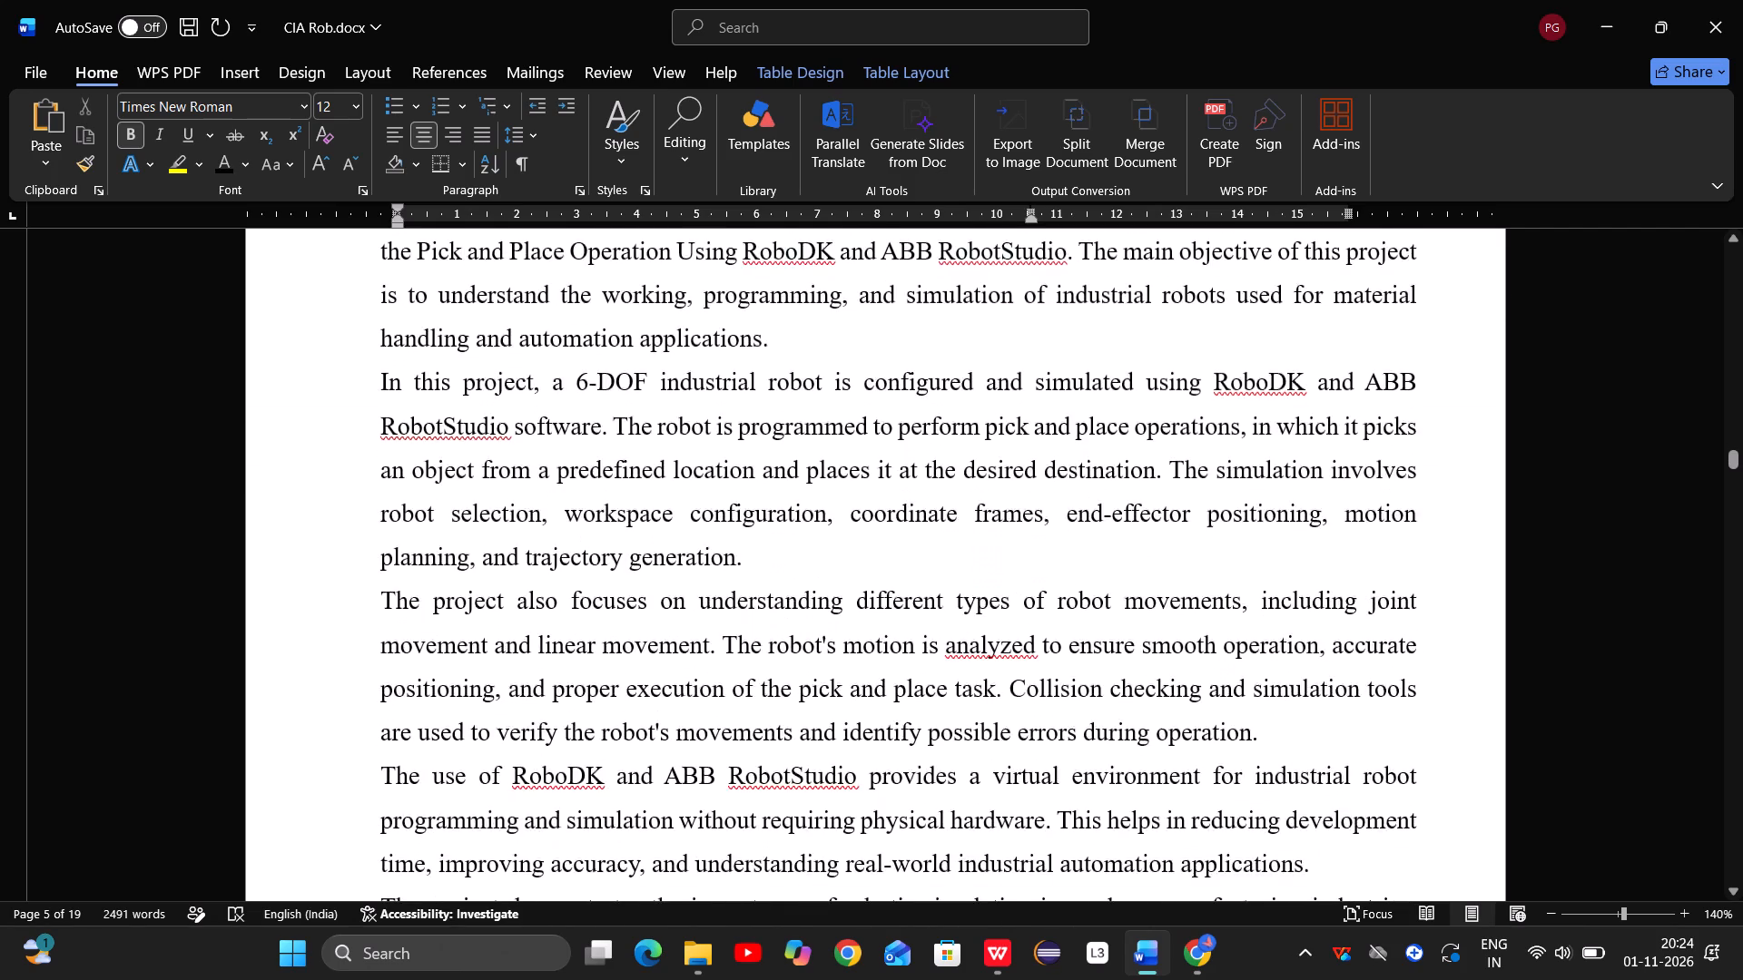
scroll(1078, 637, down, 5)
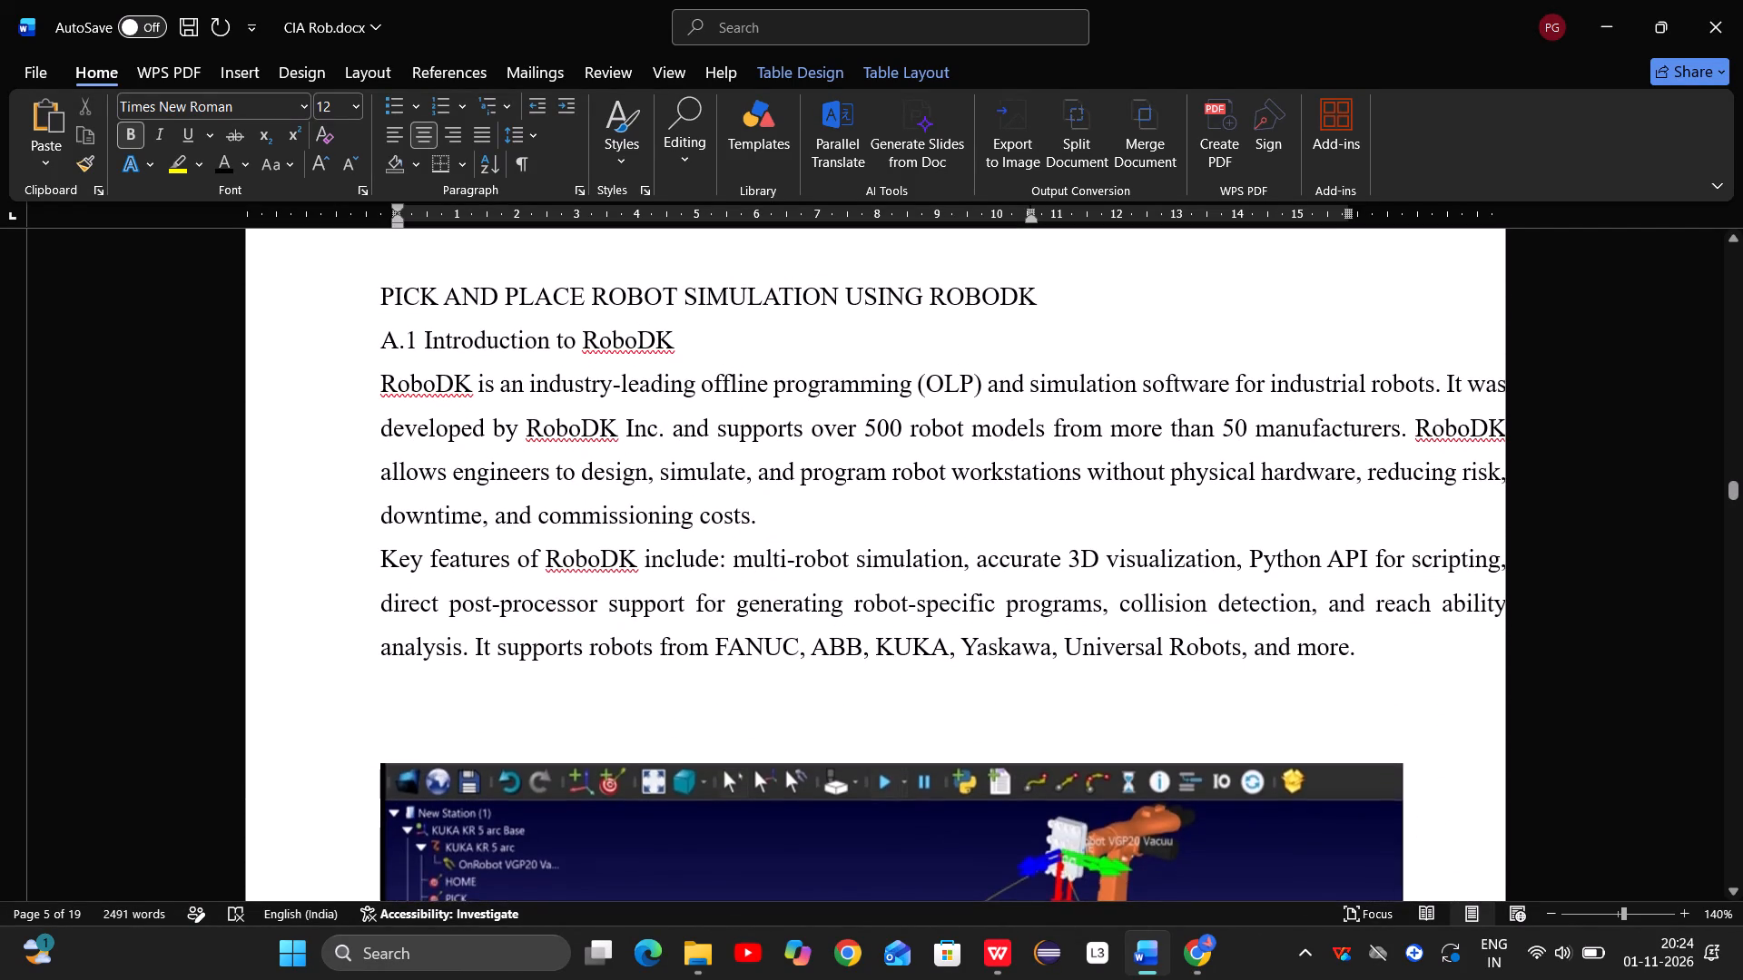
scroll(1078, 637, up, 5)
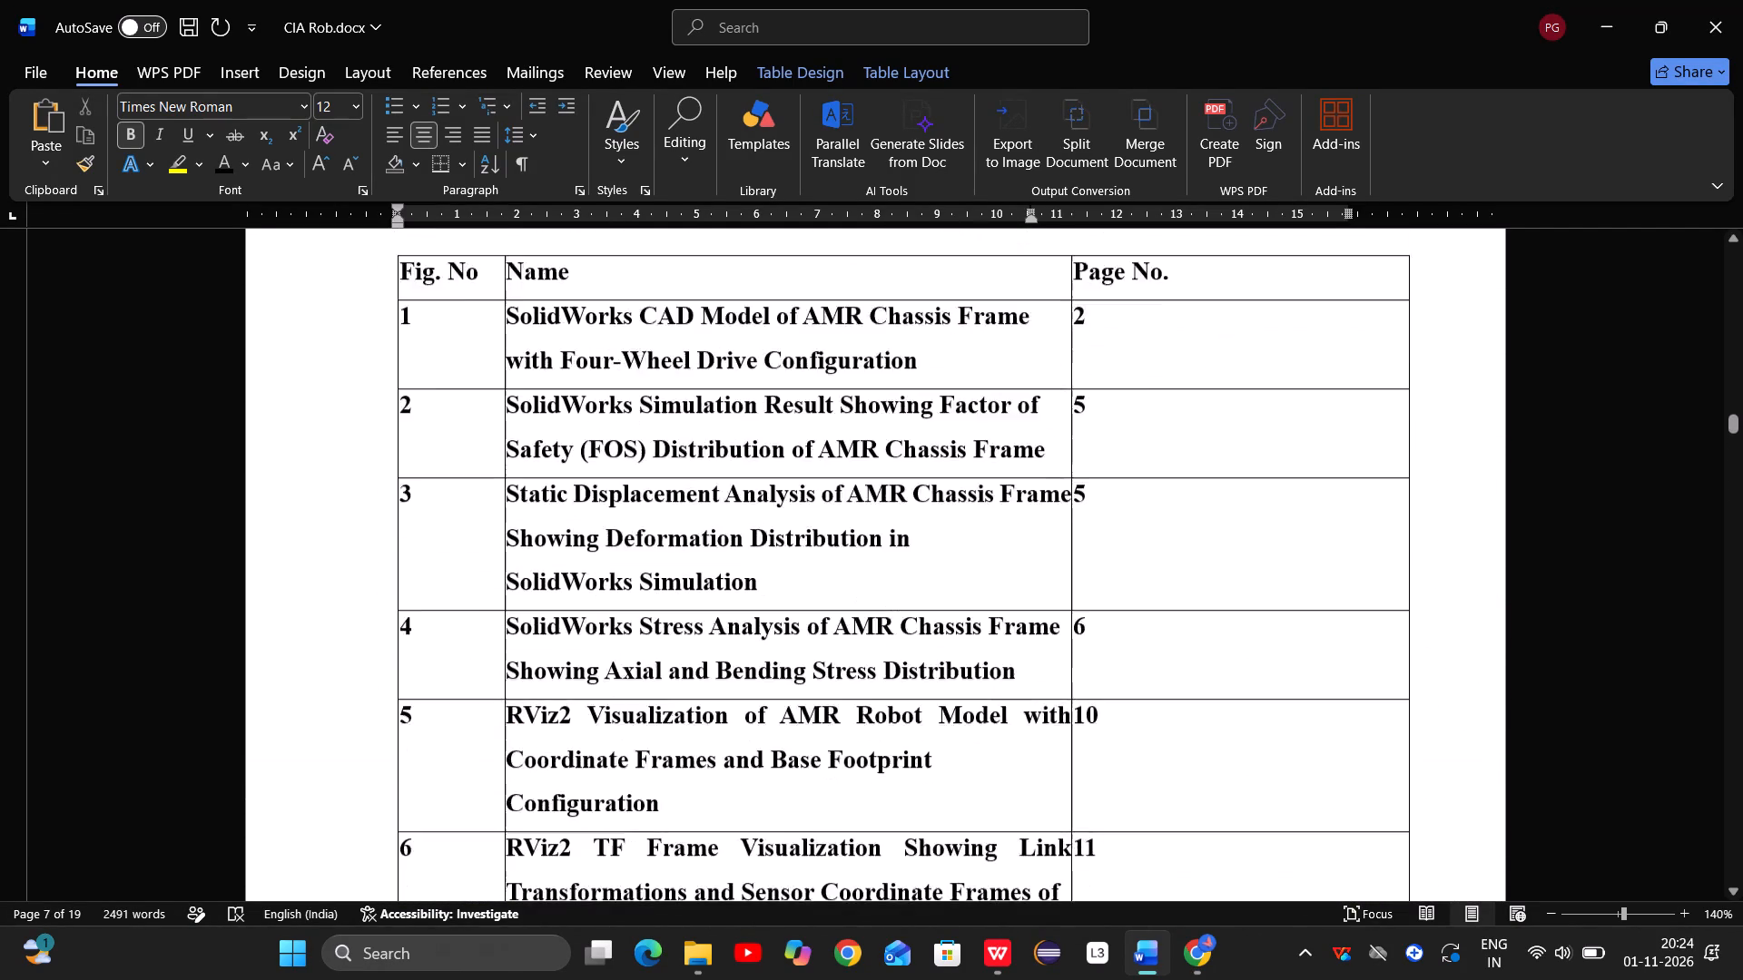
scroll(1078, 637, up, 4)
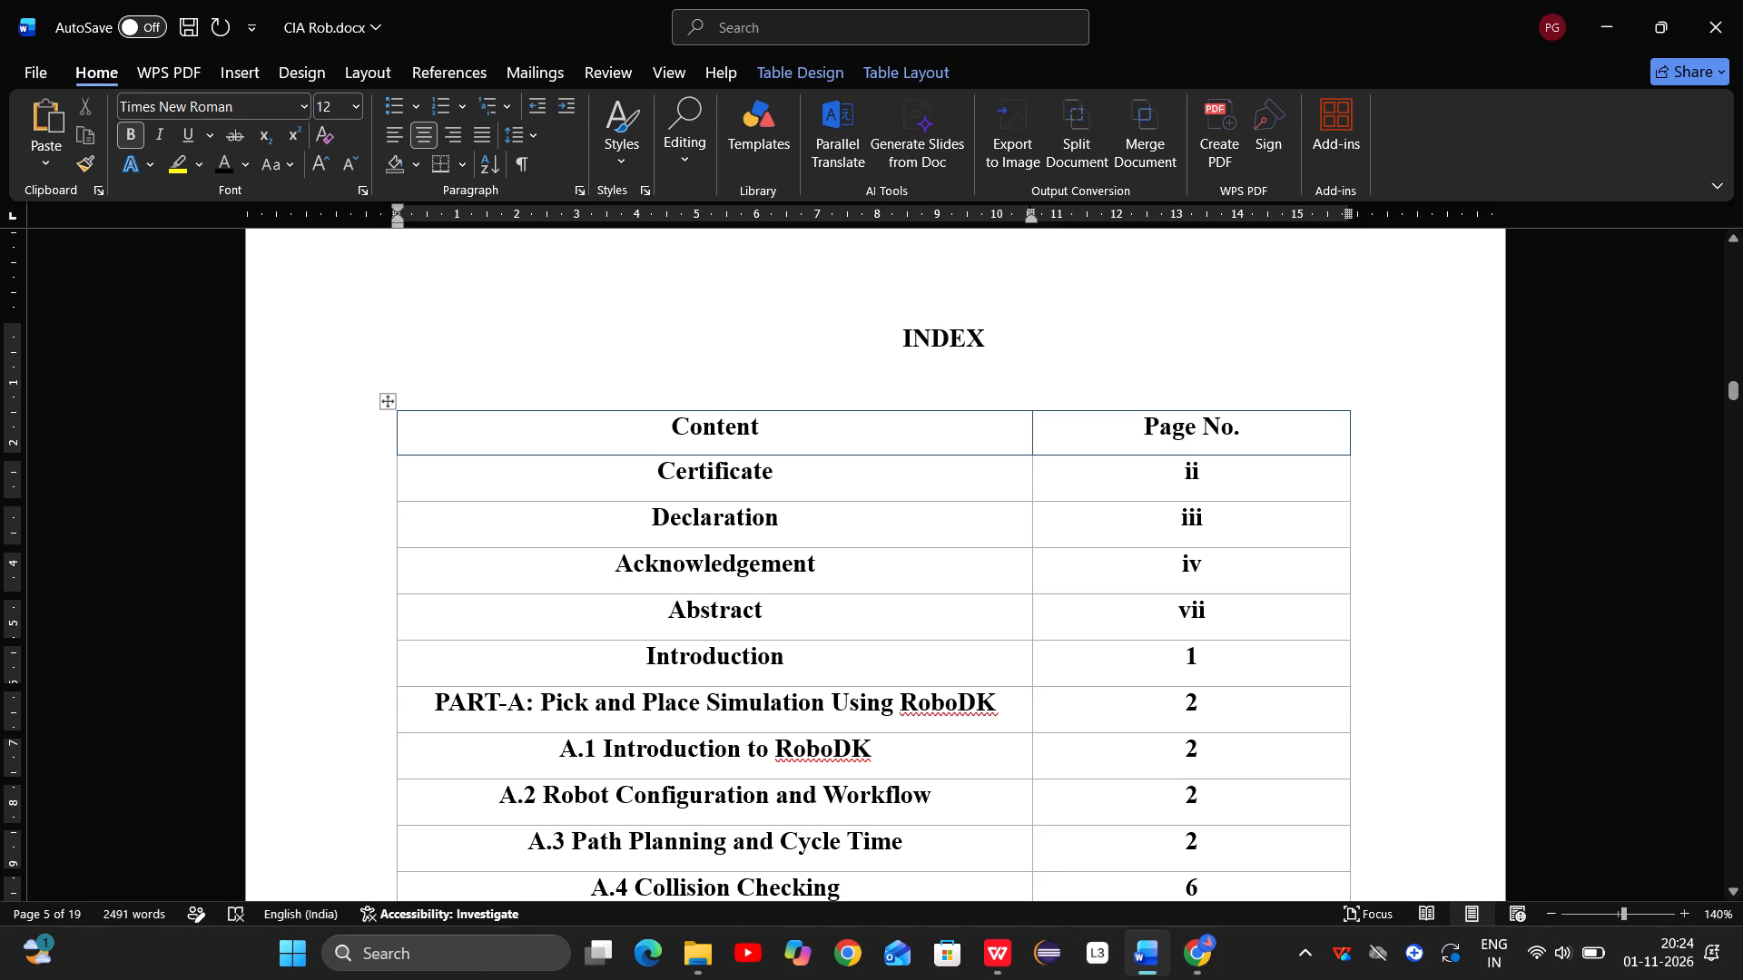
scroll(765, 658, down, 2)
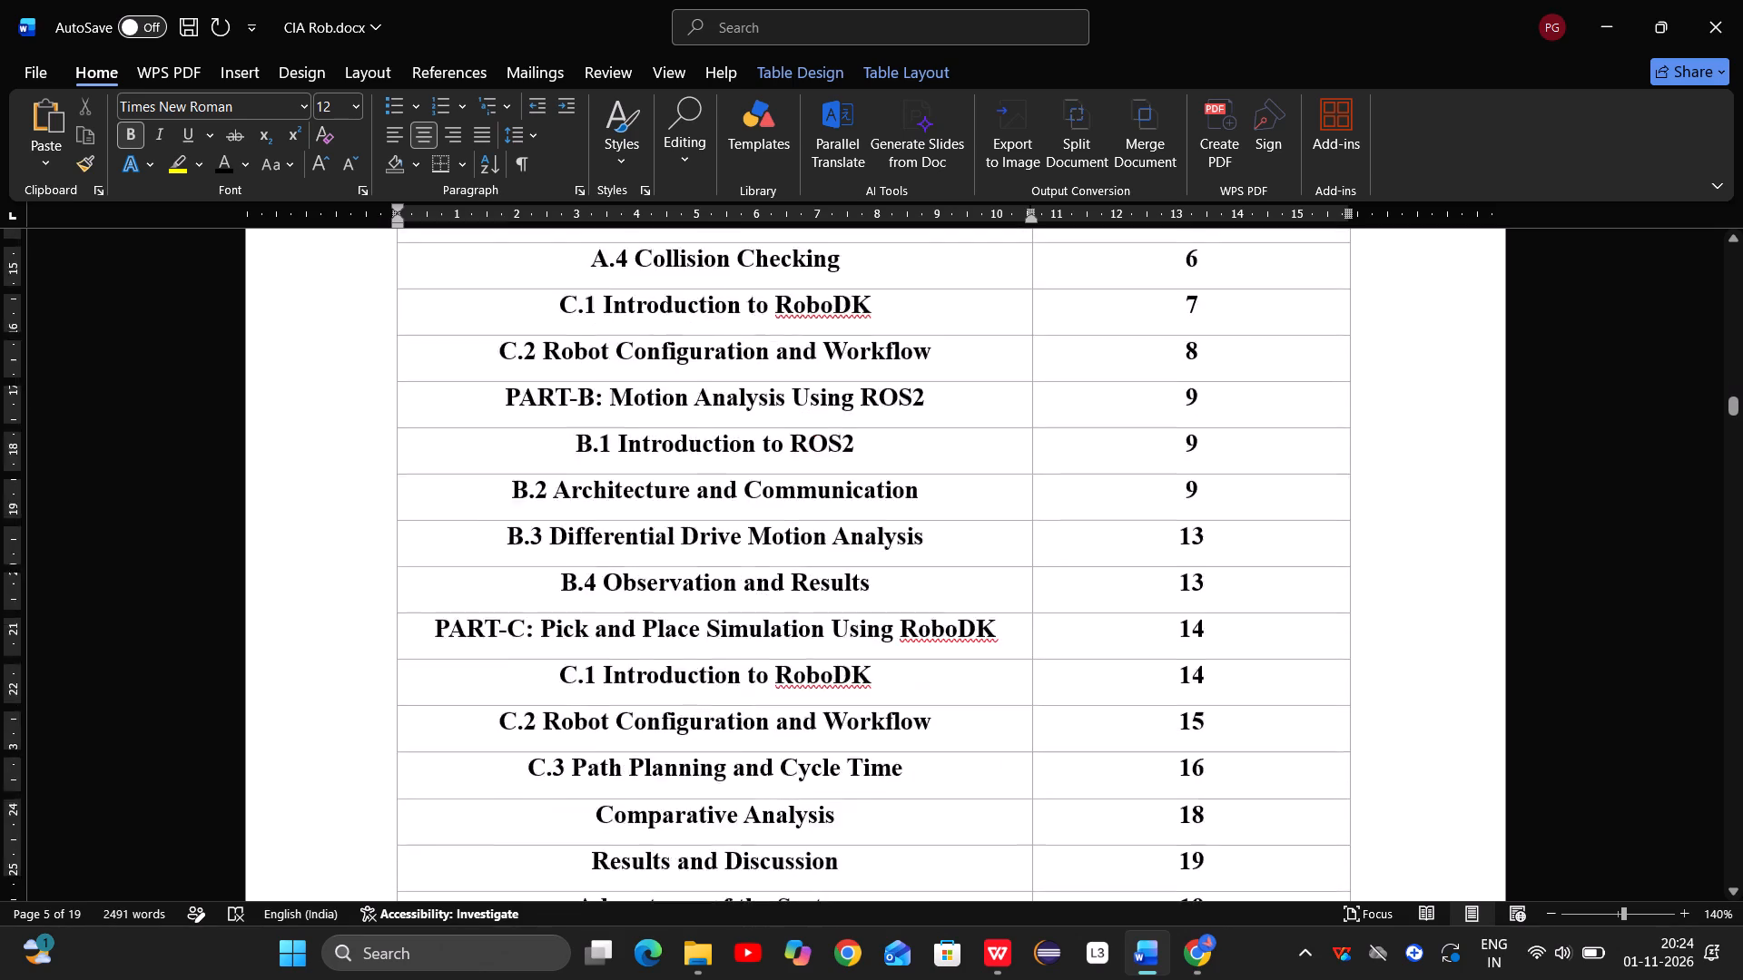
Delete the "Introduction" row from the index table, between "Abstract" and "PART-A: Pick and Place Simulation Using RoboDK".
scroll(765, 658, down, 4)
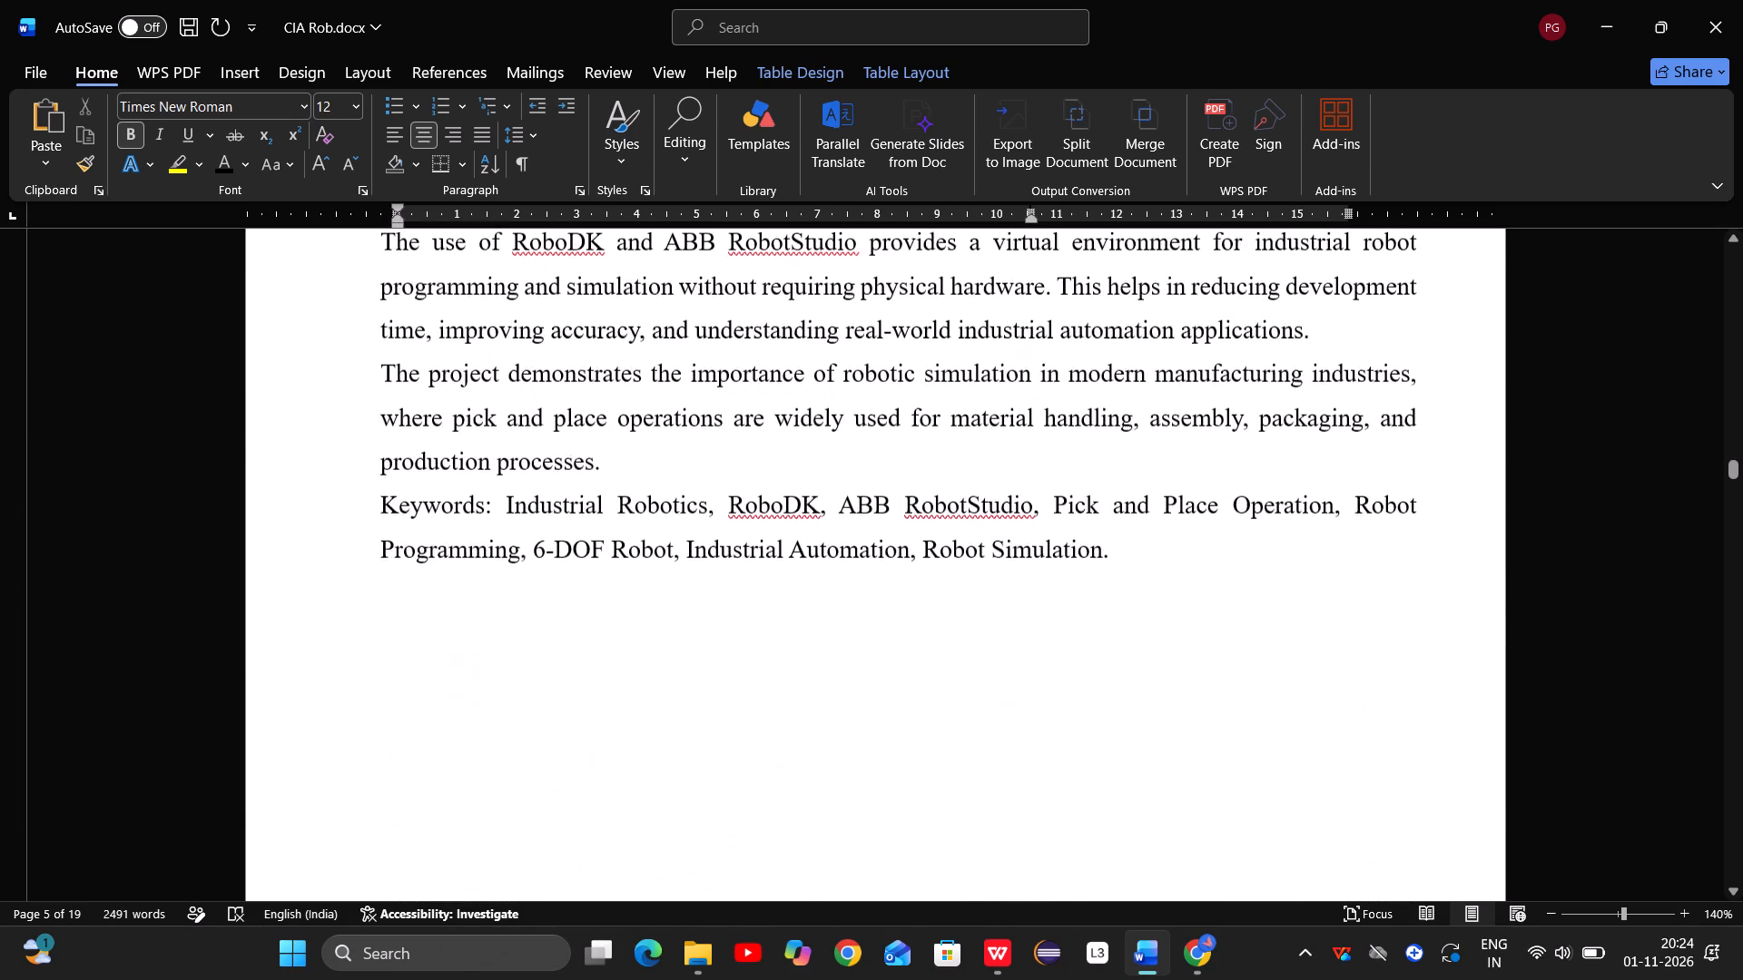
scroll(765, 658, down, 3)
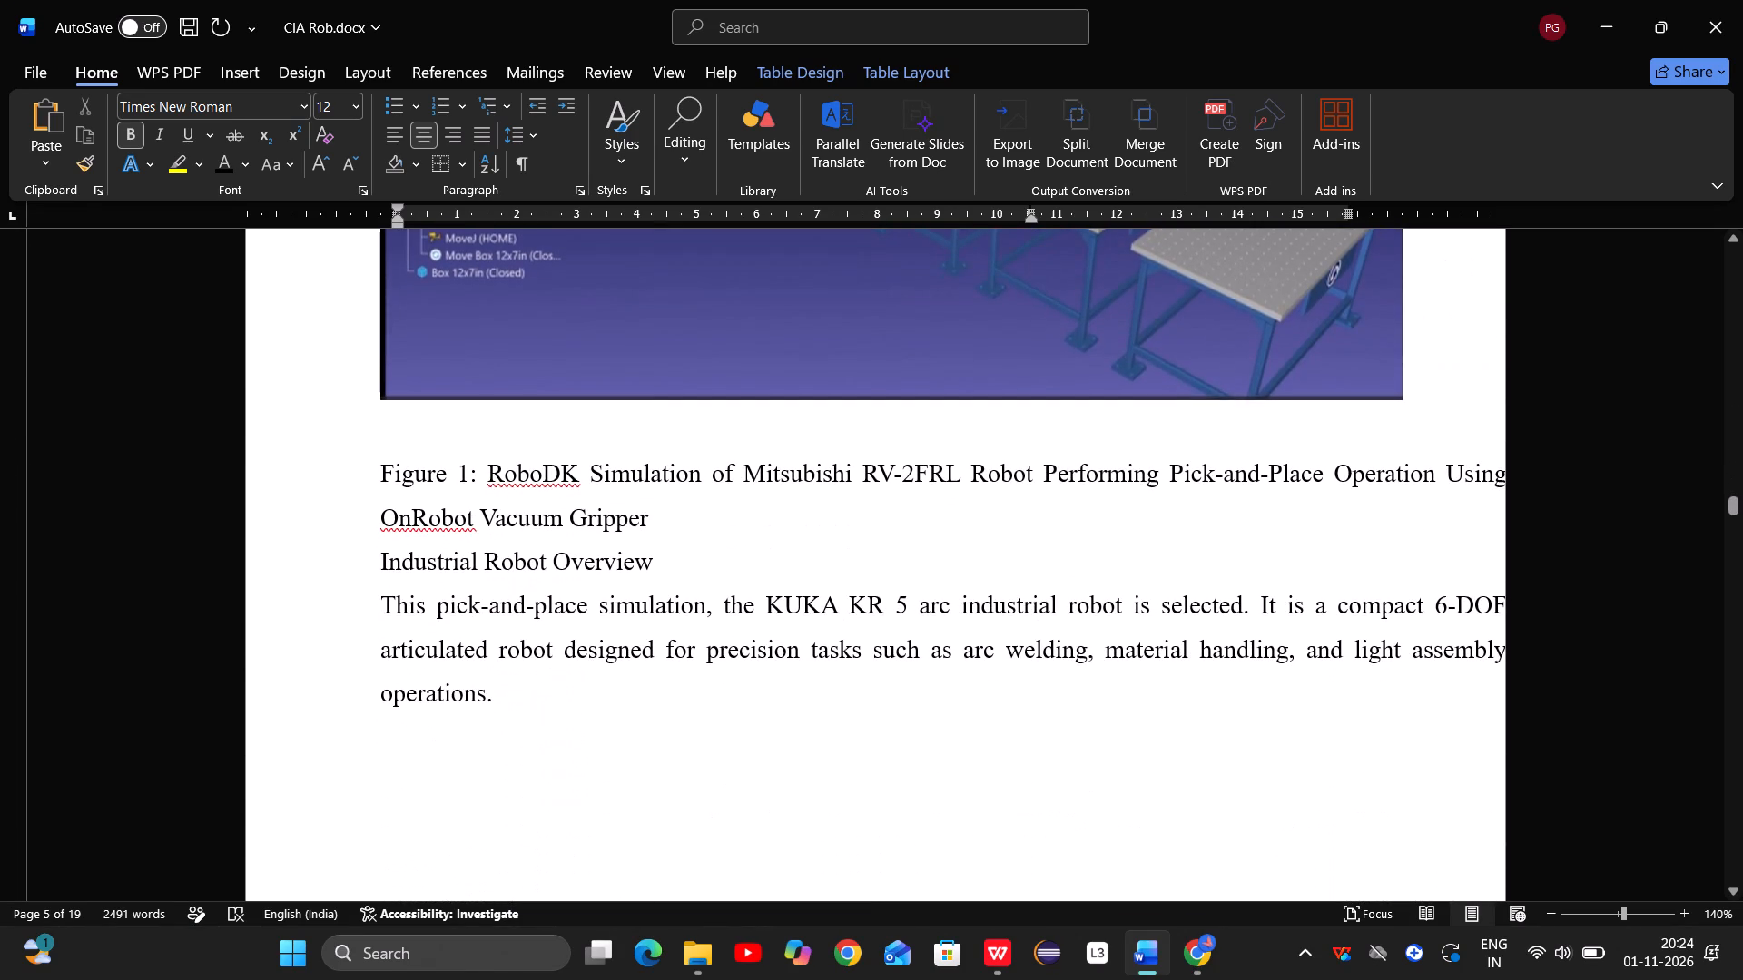
scroll(765, 658, up, 10)
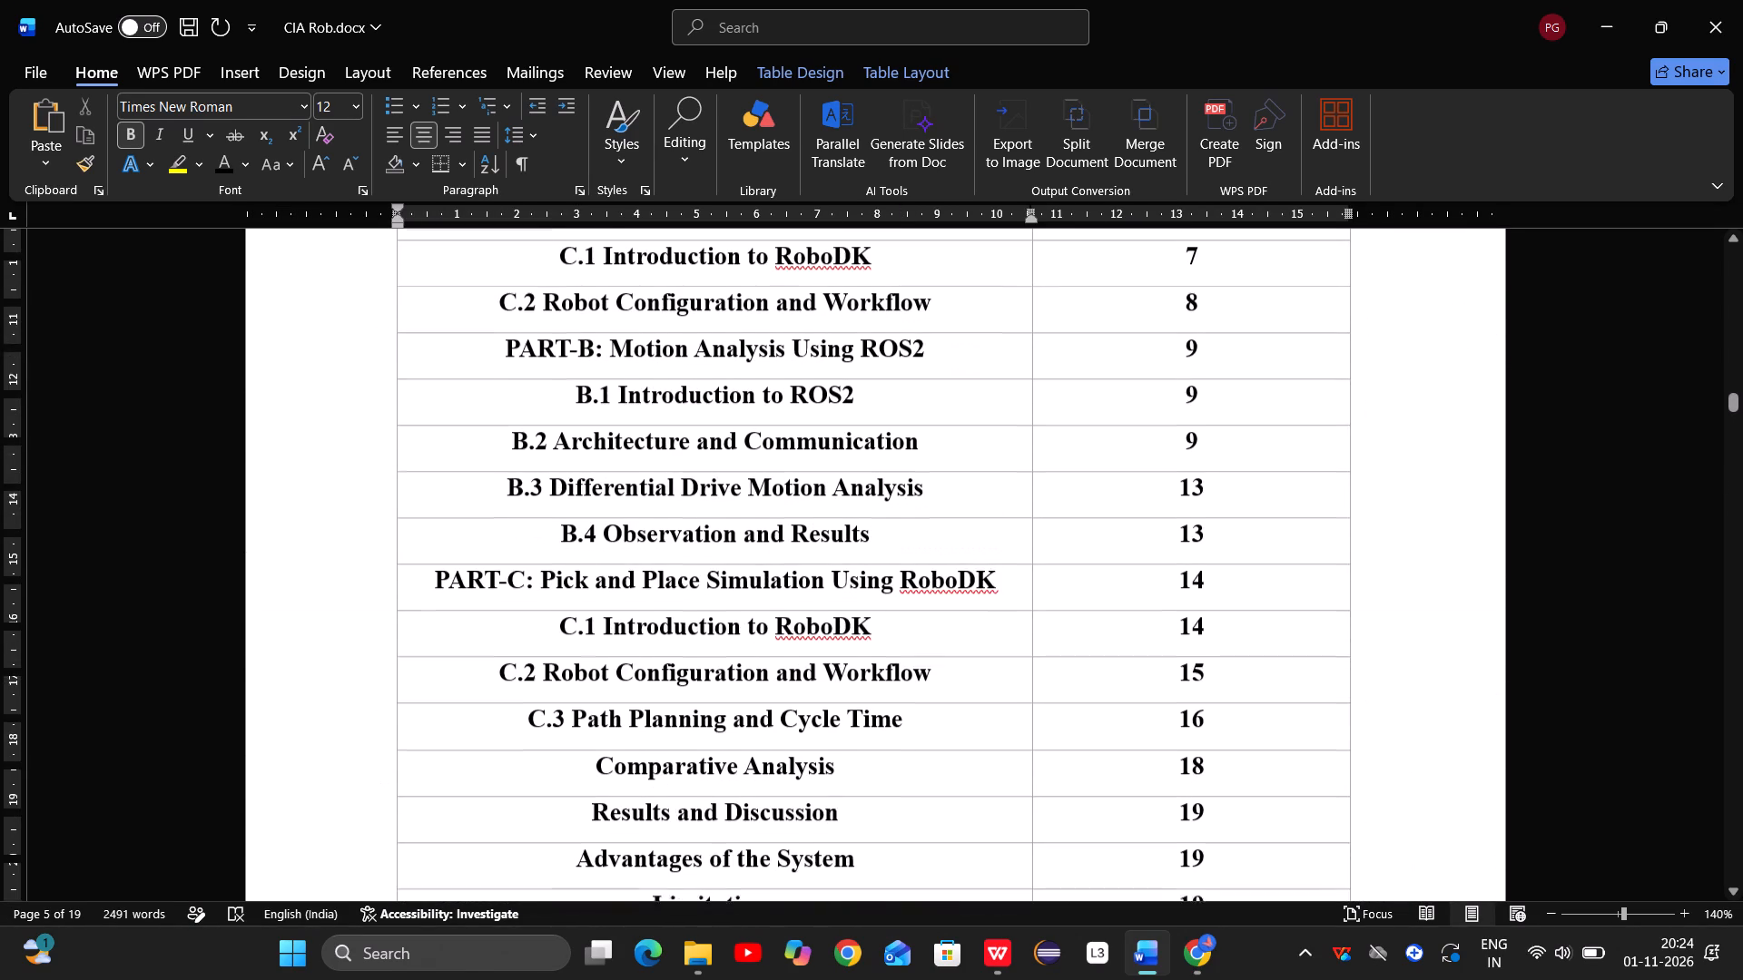
scroll(765, 658, up, 1)
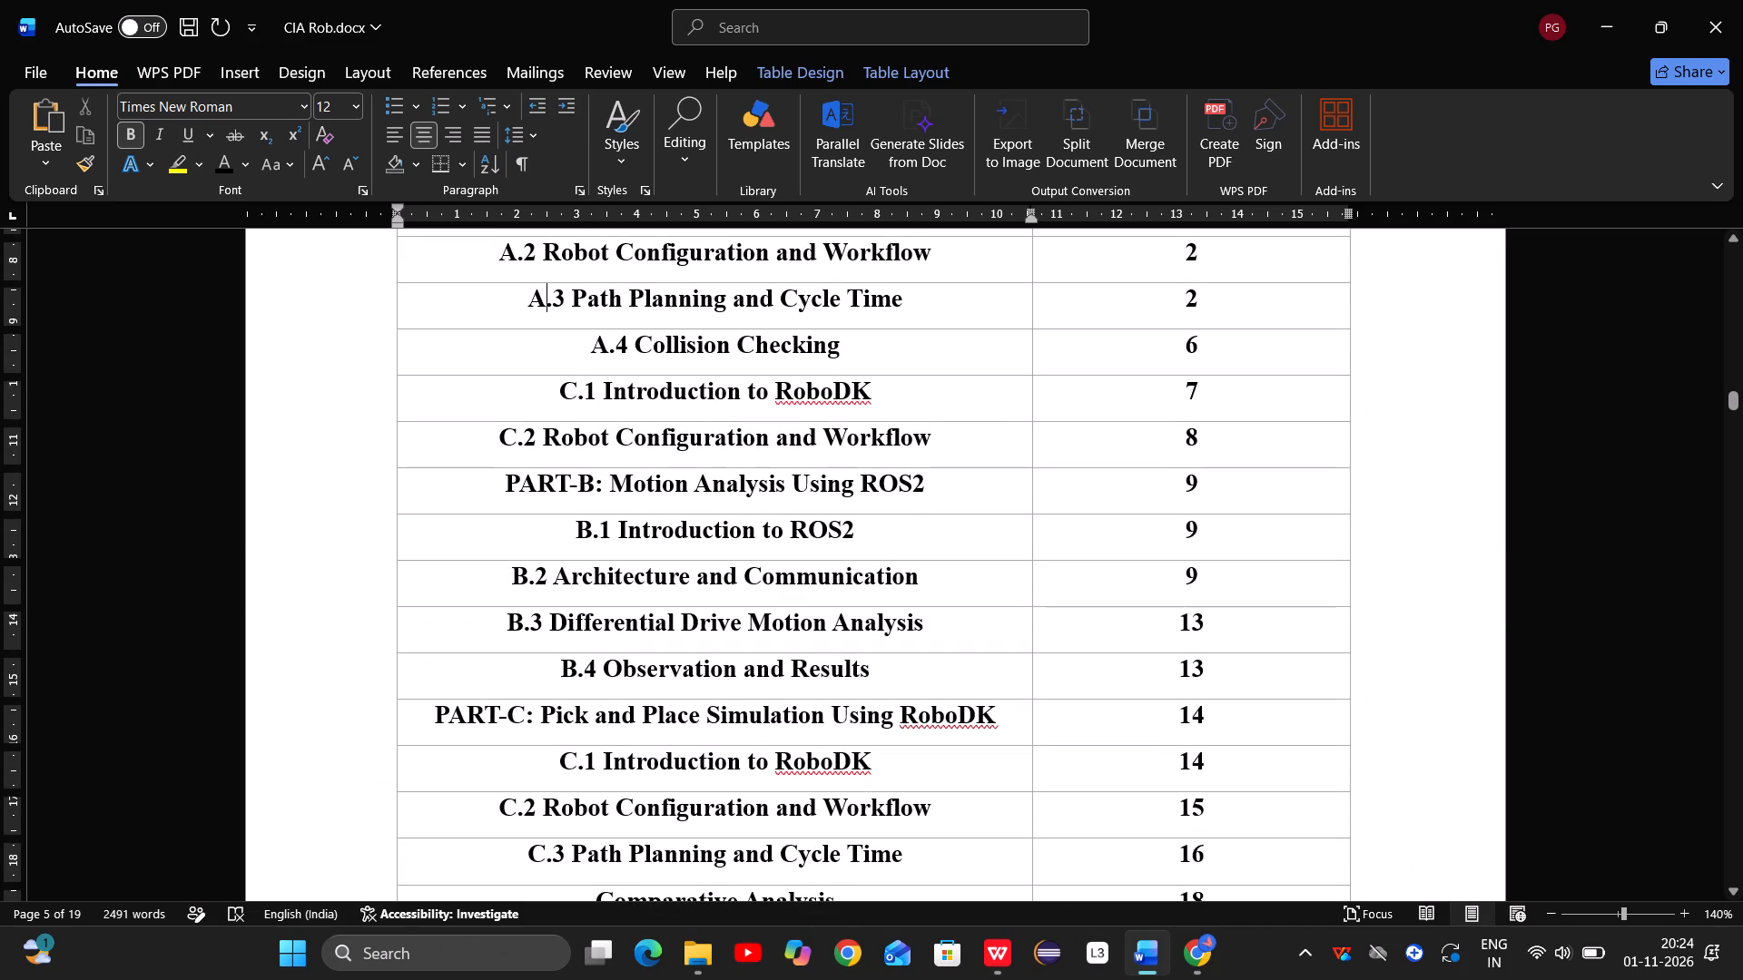
scroll(765, 658, up, 1)
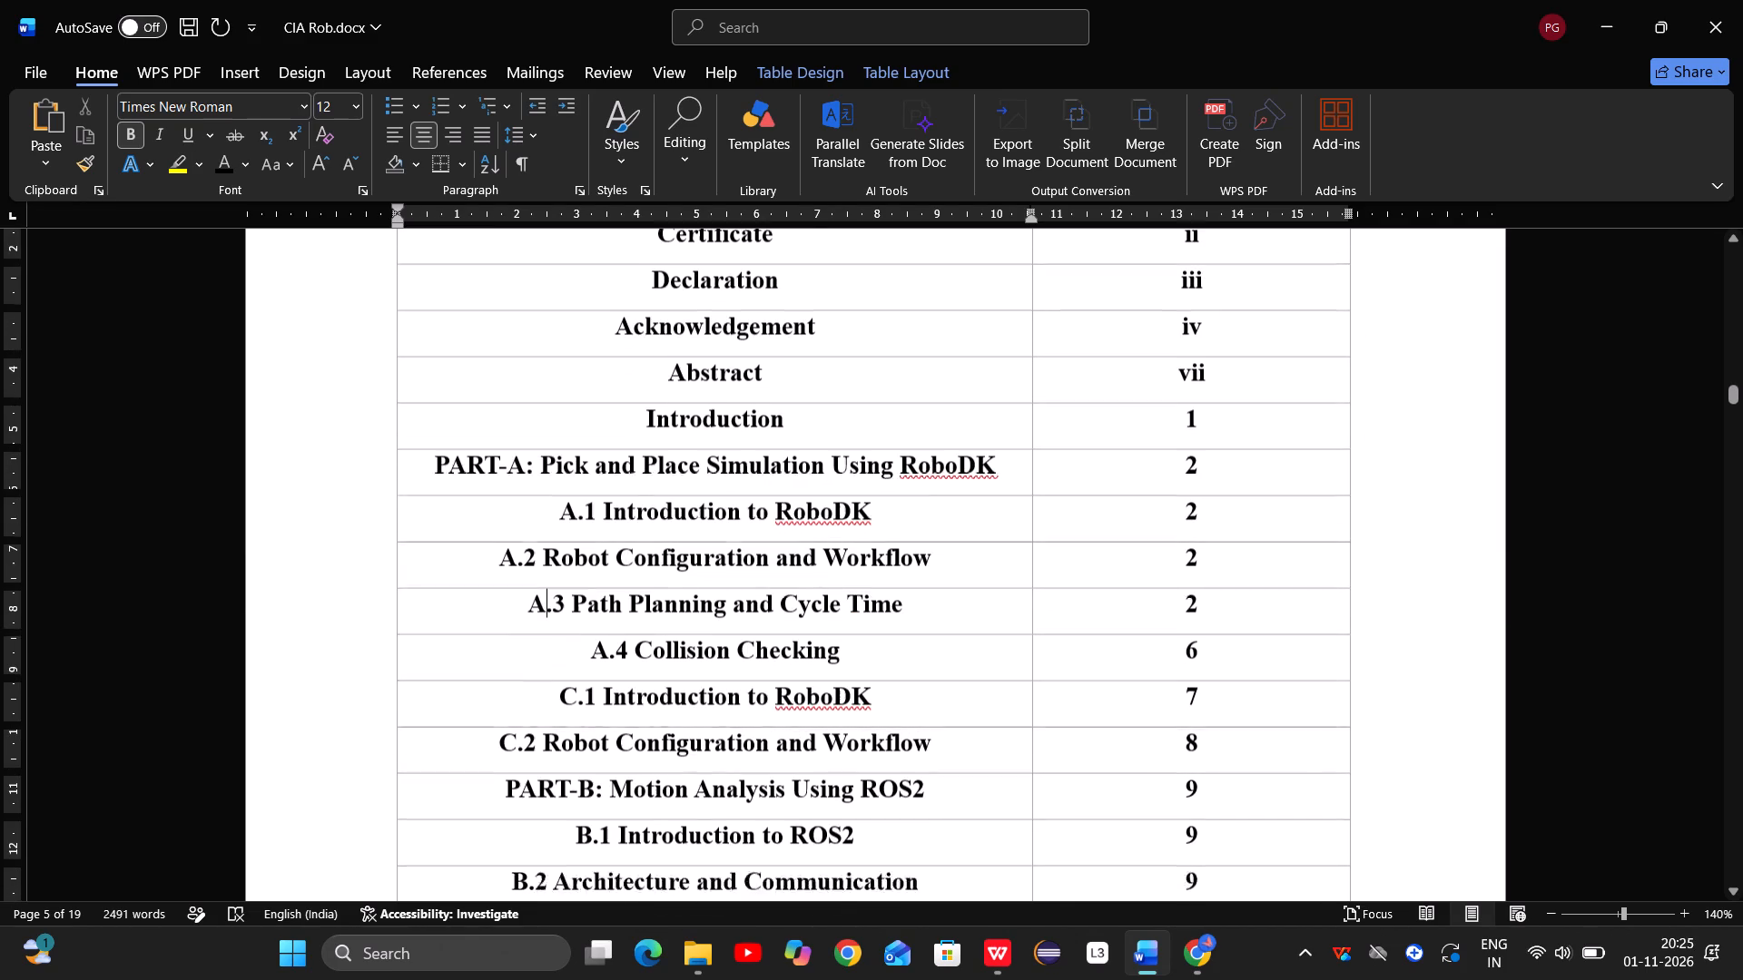
drag(618, 456, 1182, 473)
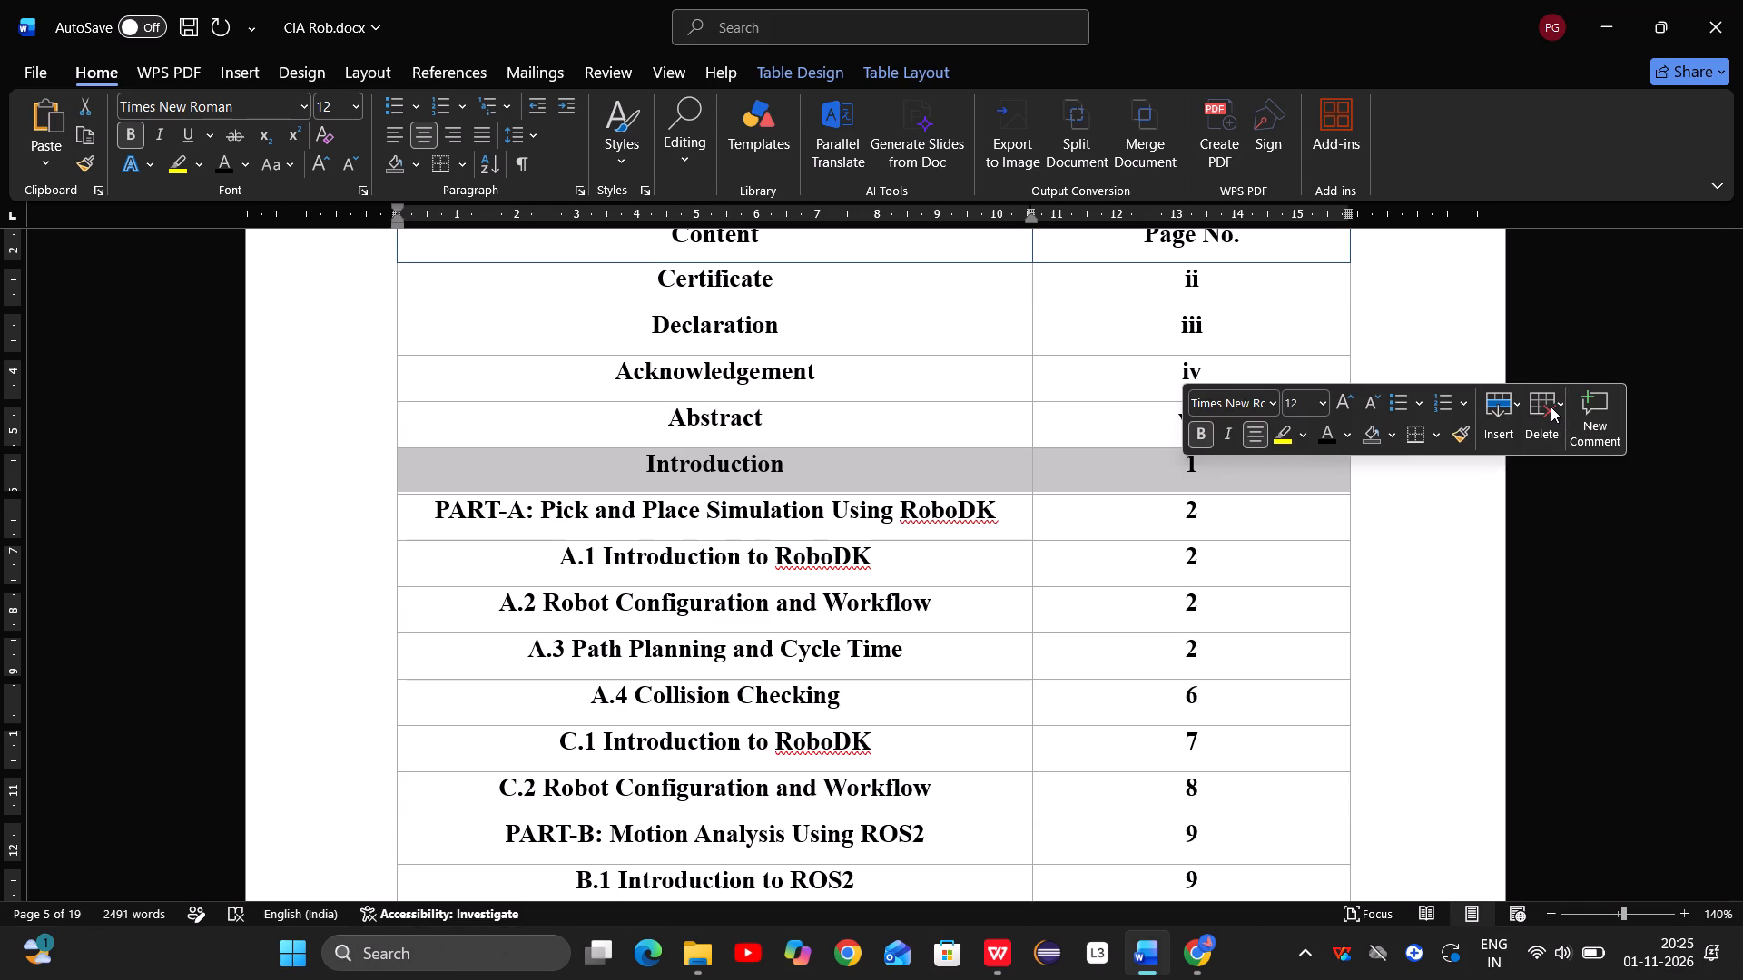
click(1551, 407)
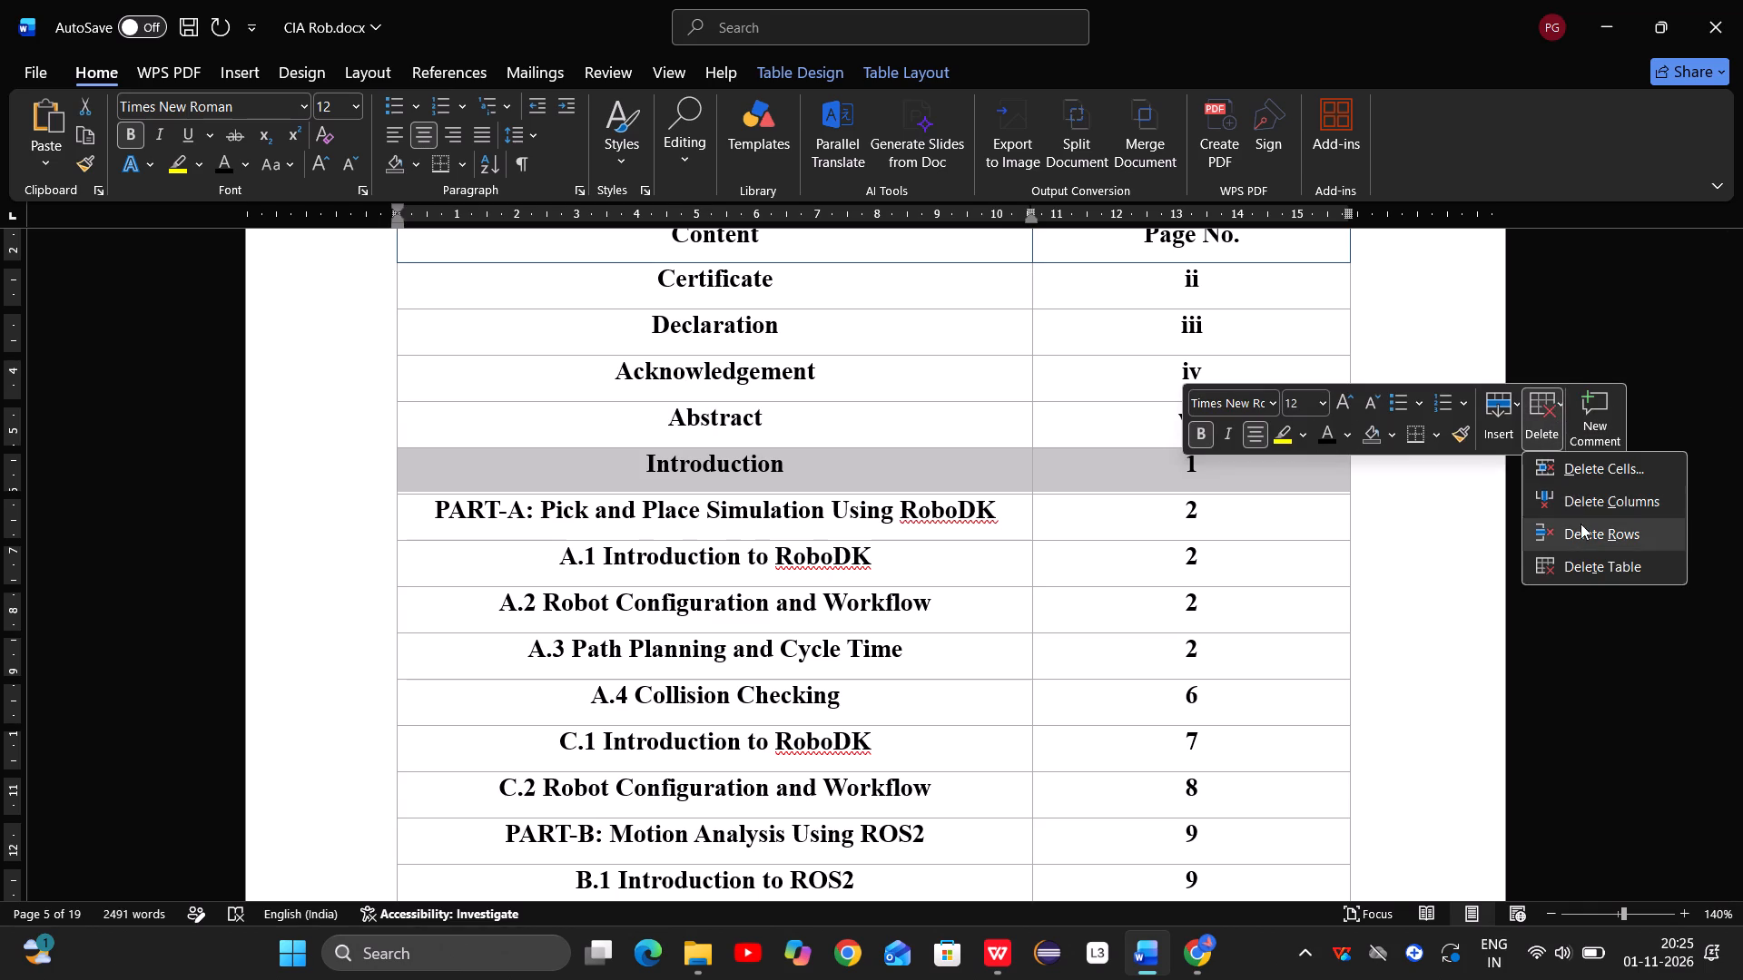
click(1581, 529)
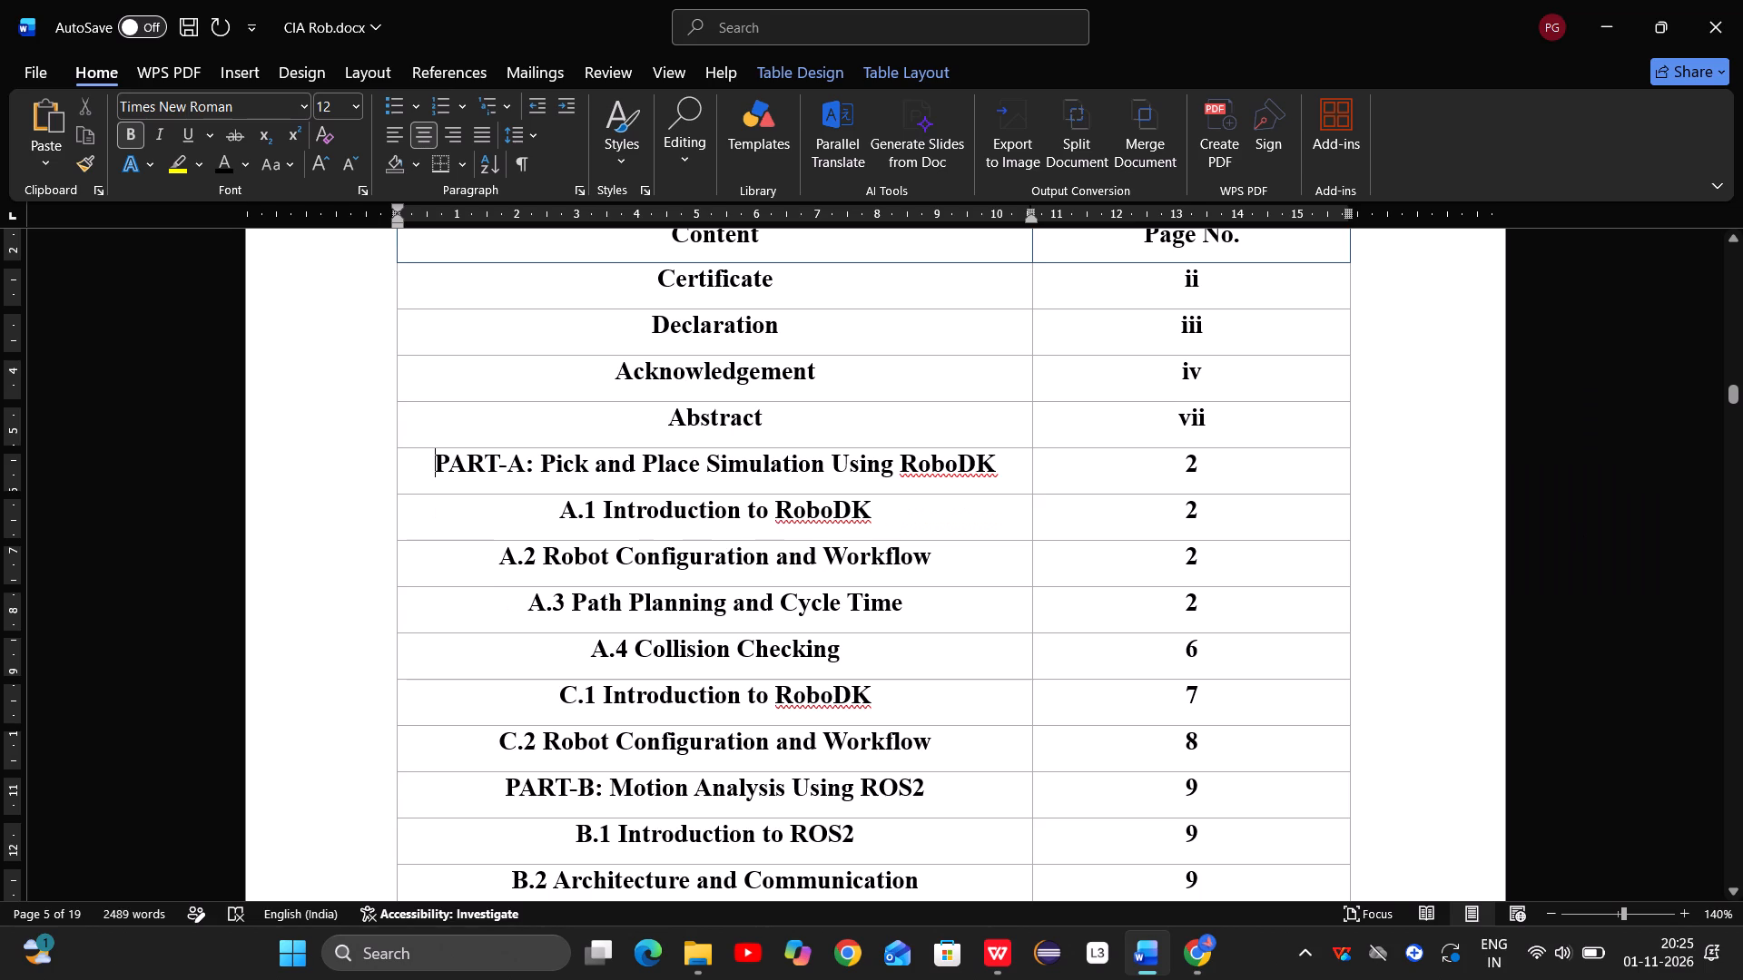
Save the report document with the edited index.
scroll(481, 788, down, 14)
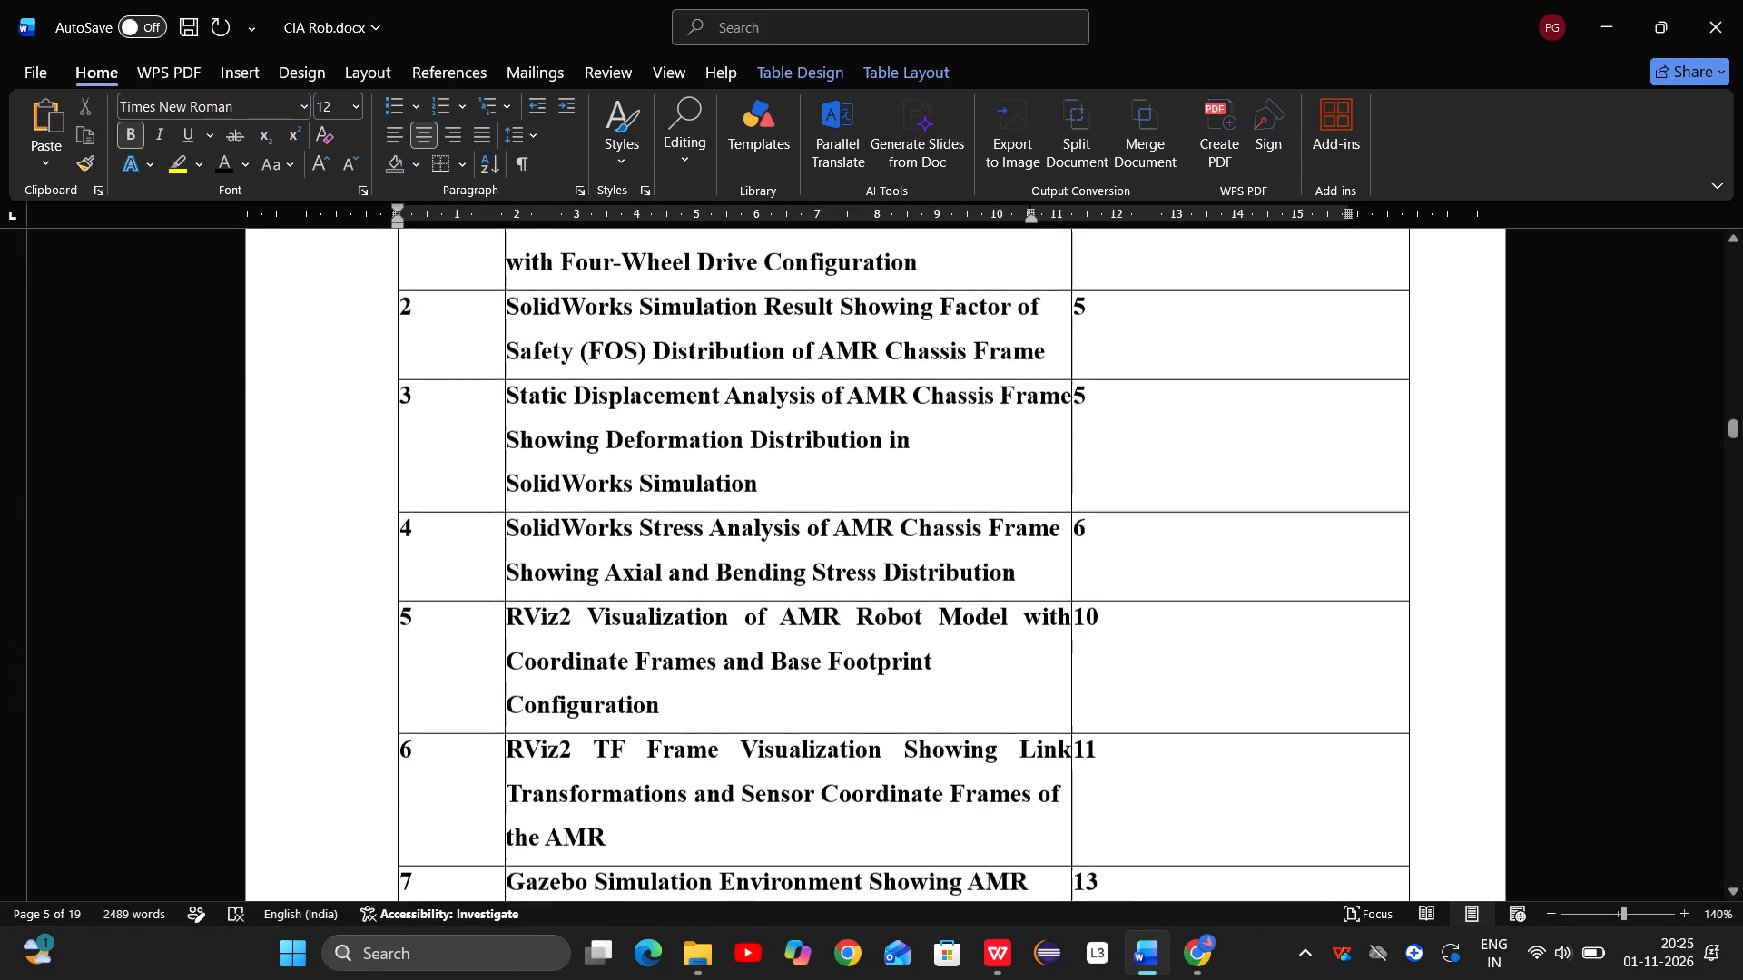
scroll(481, 788, down, 12)
key(ctrl+s)
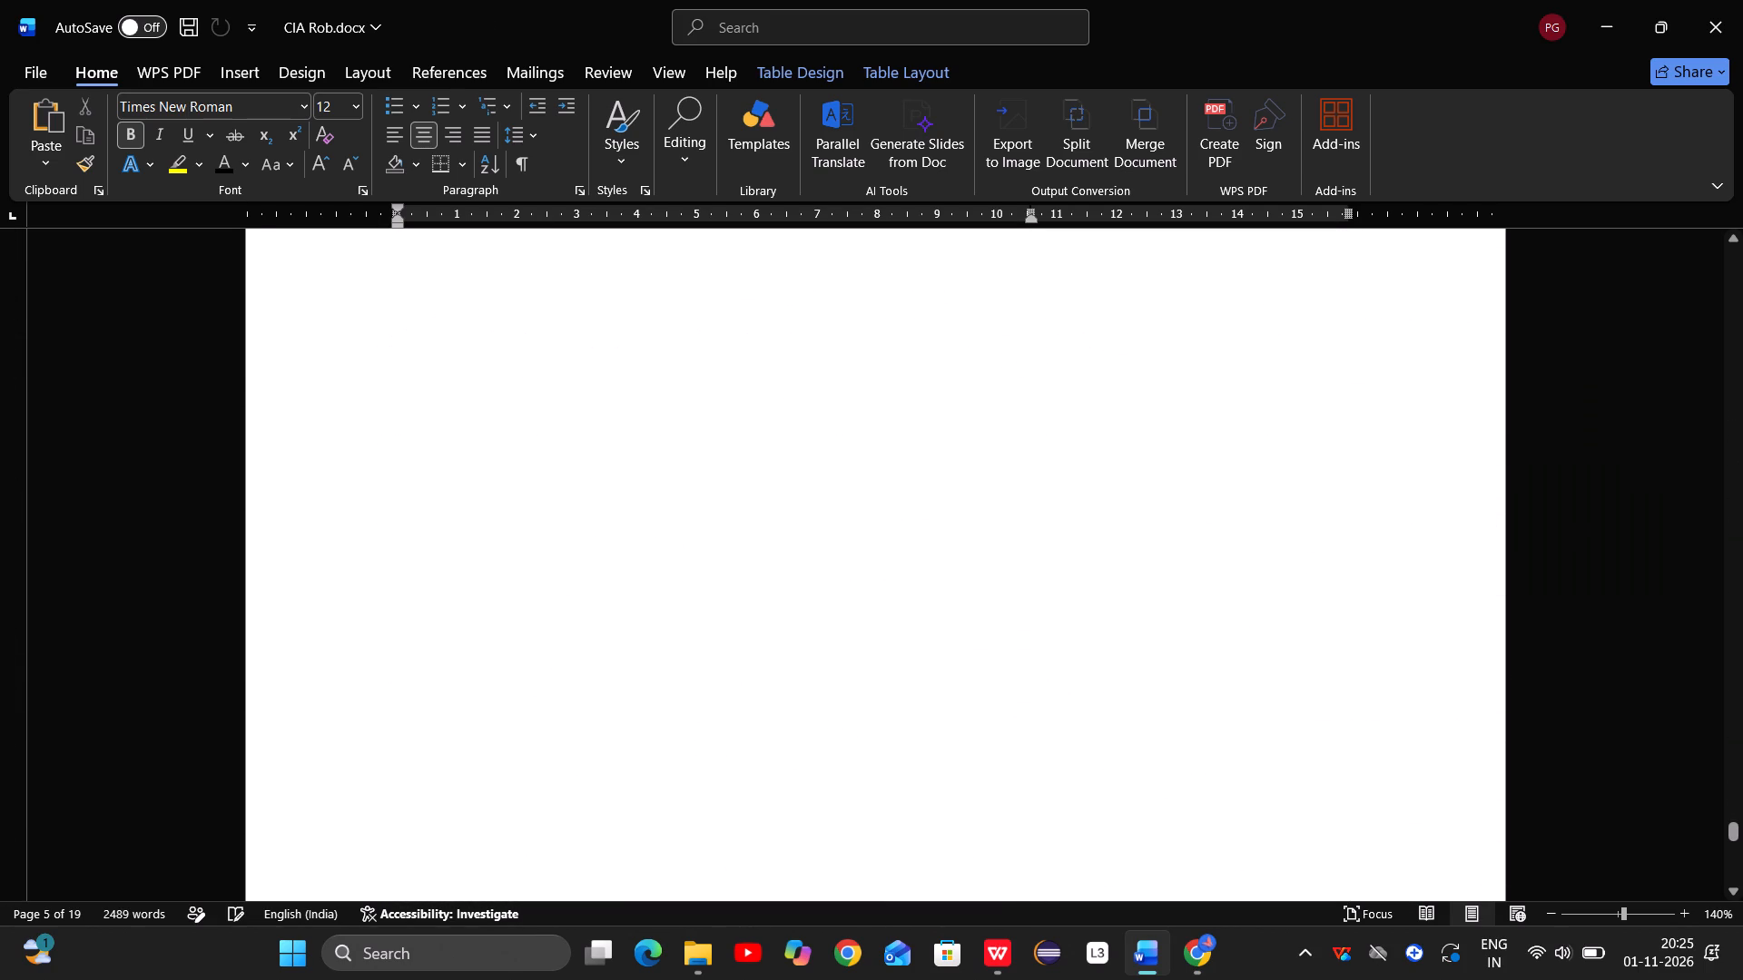
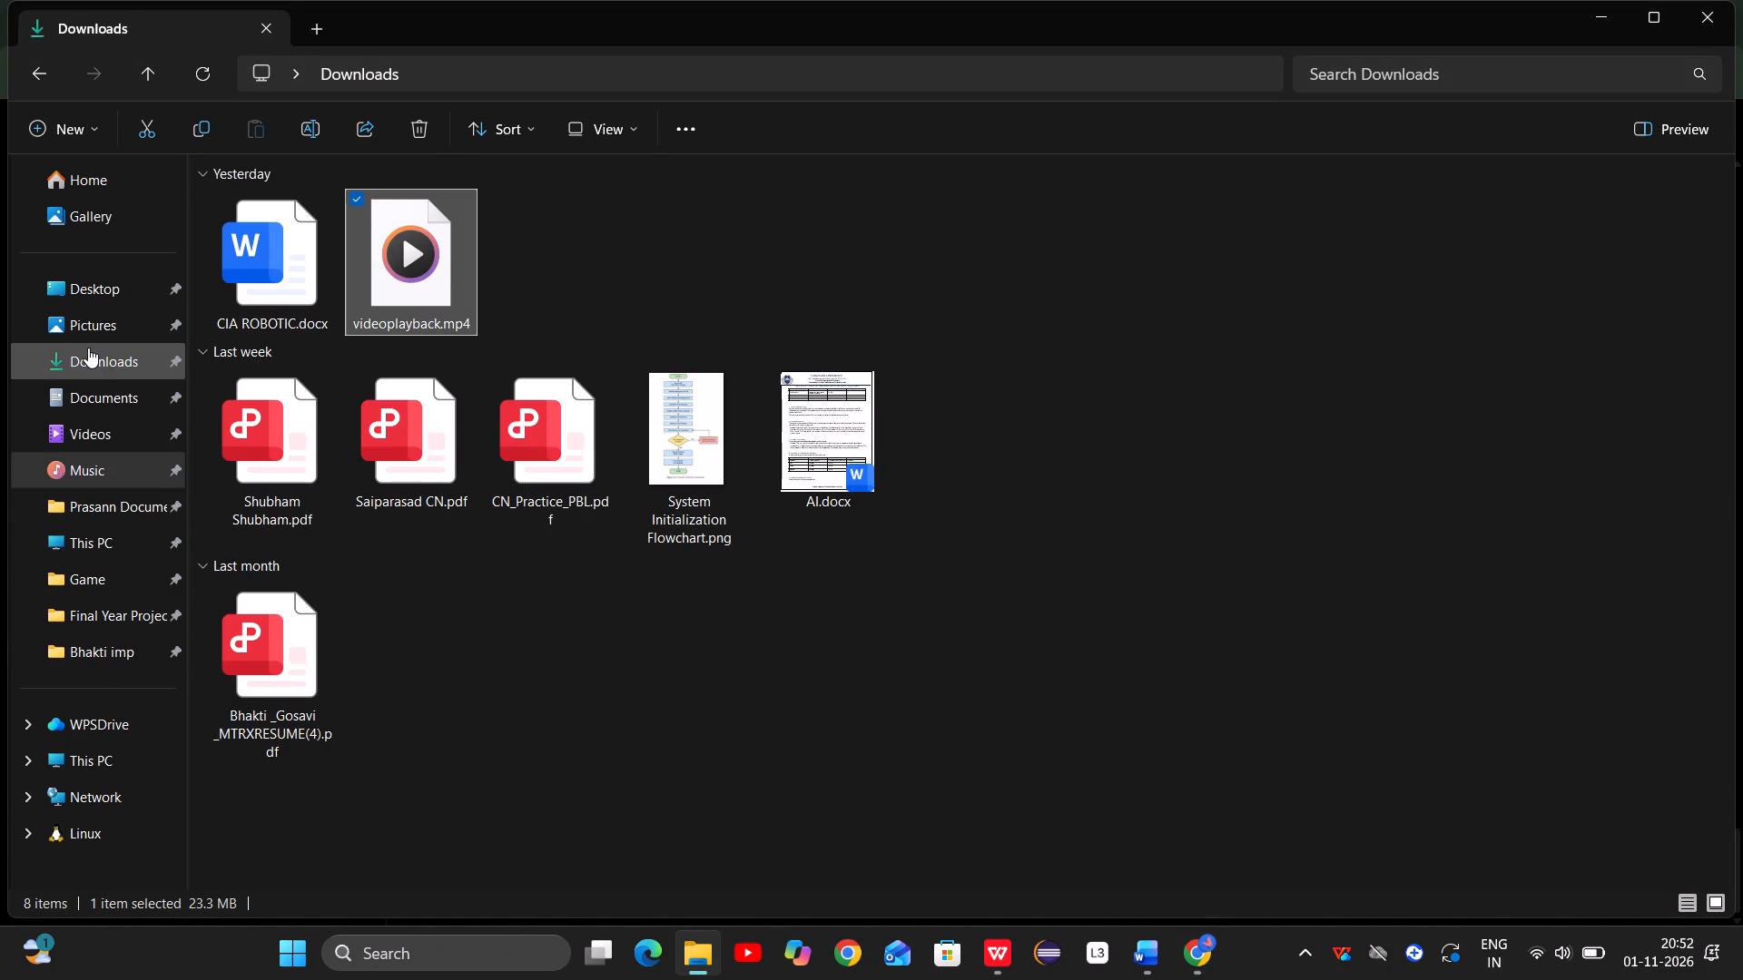
click(118, 592)
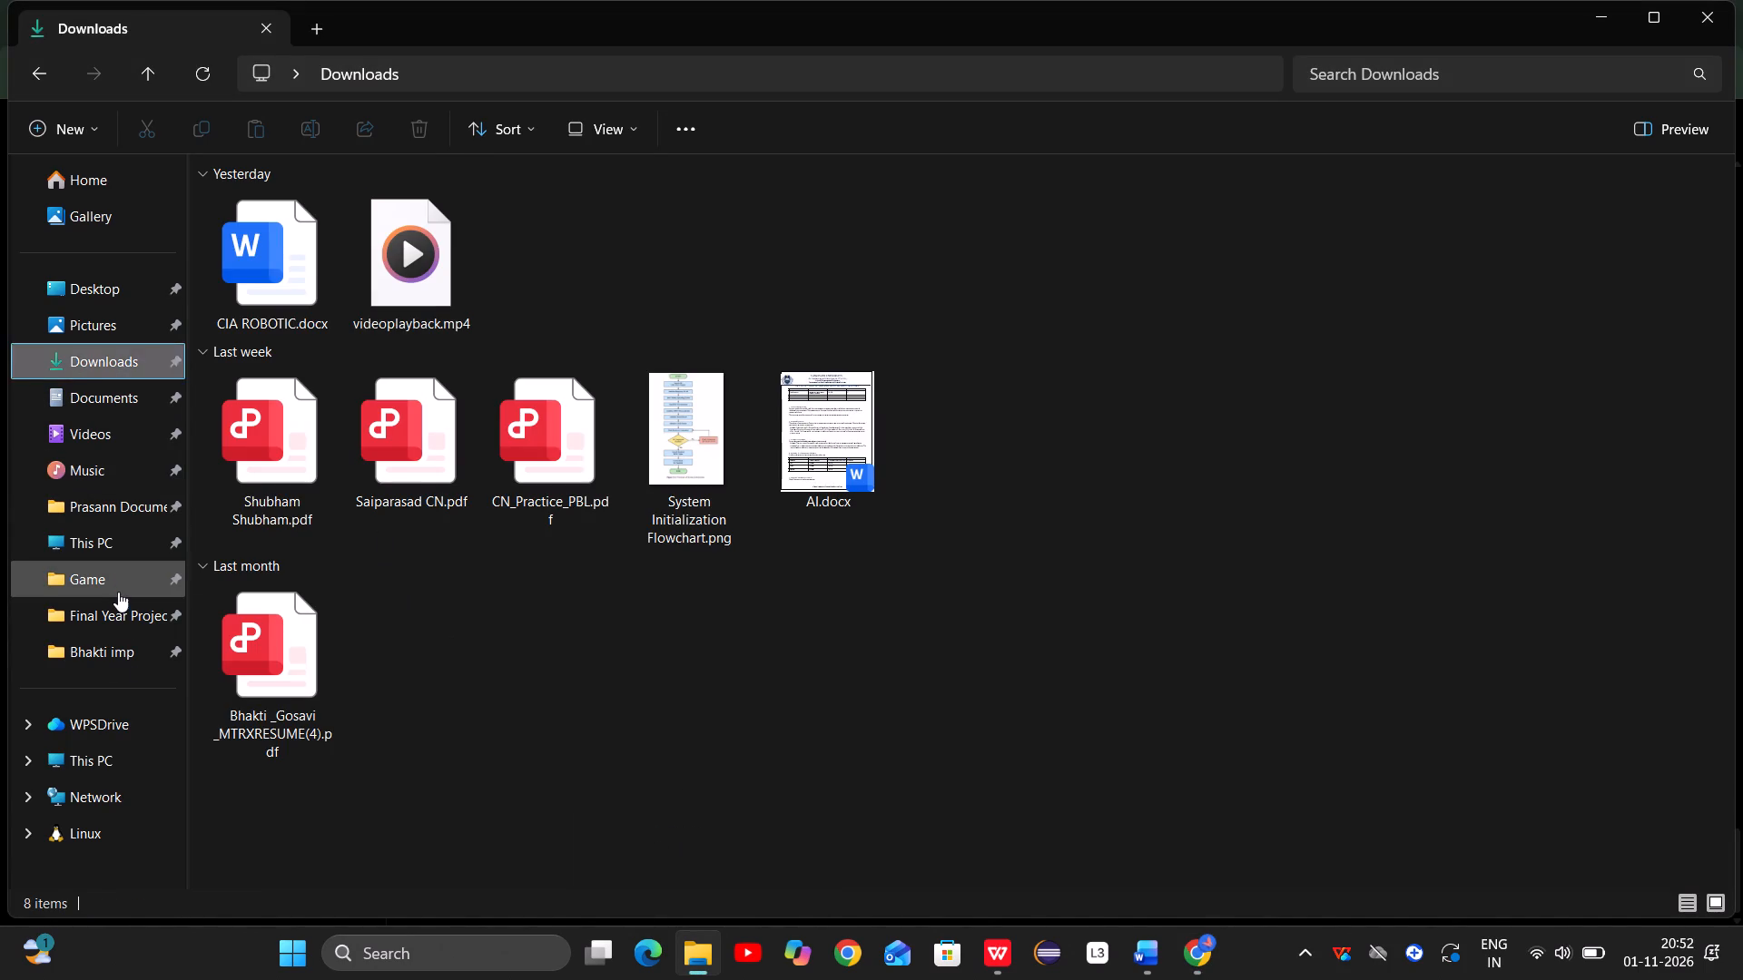
scroll(620, 725, down, 5)
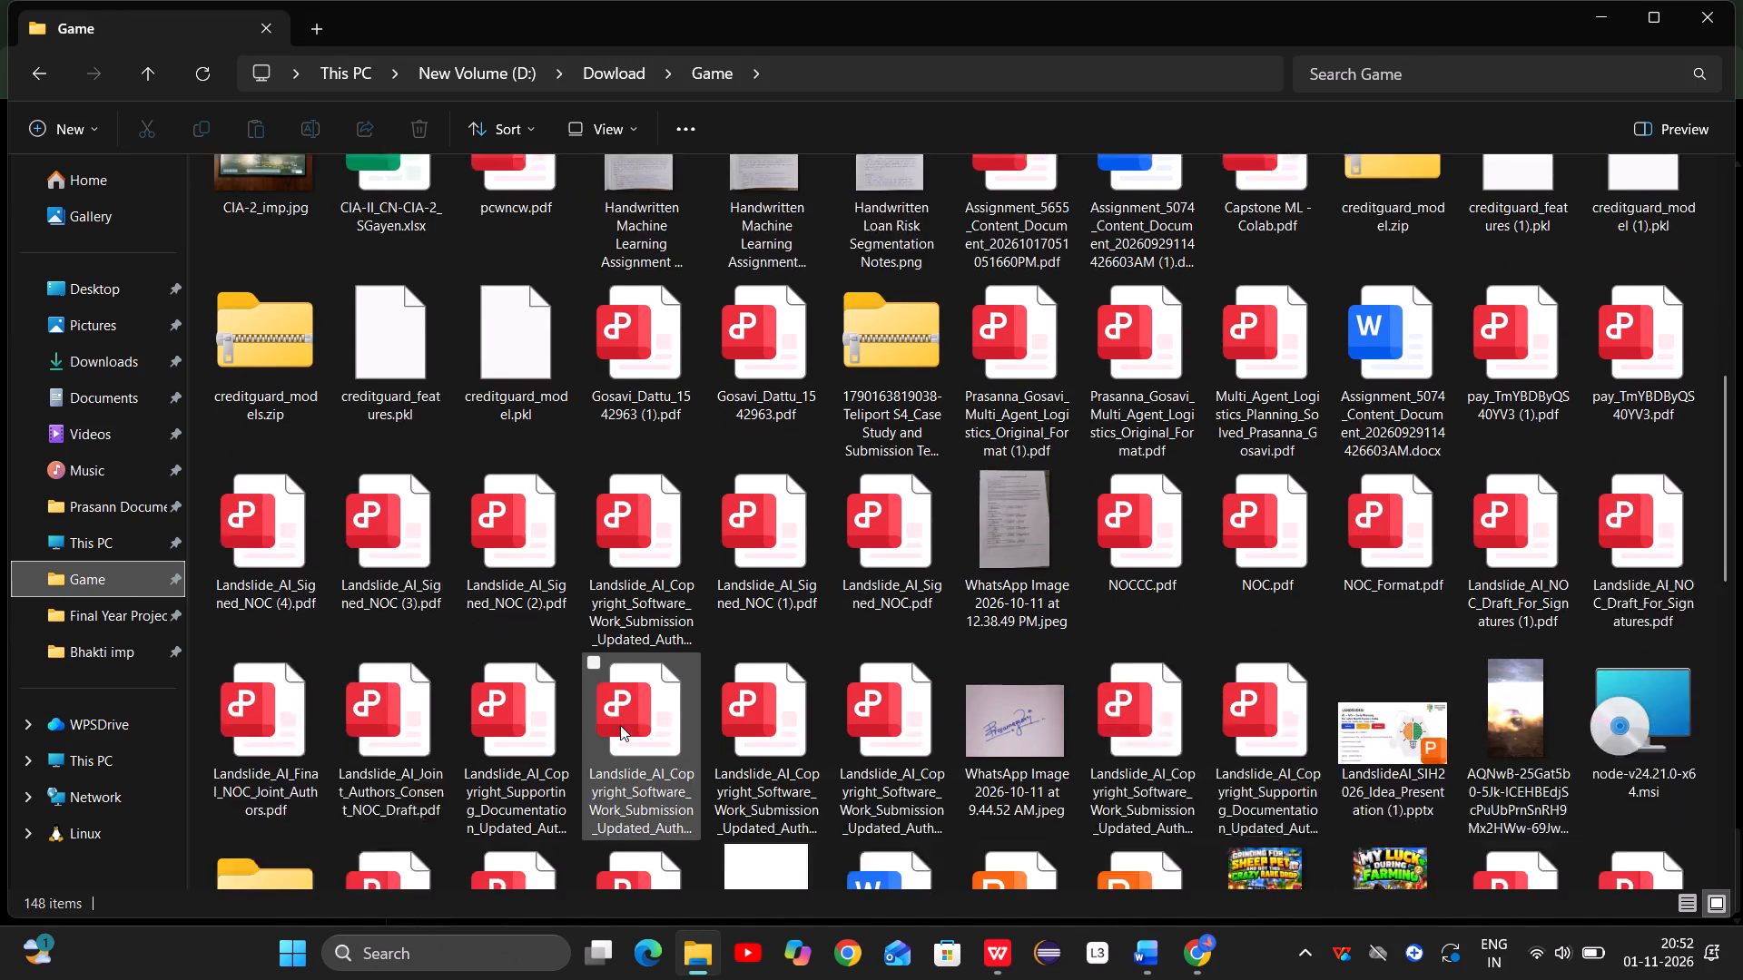
scroll(620, 725, down, 11)
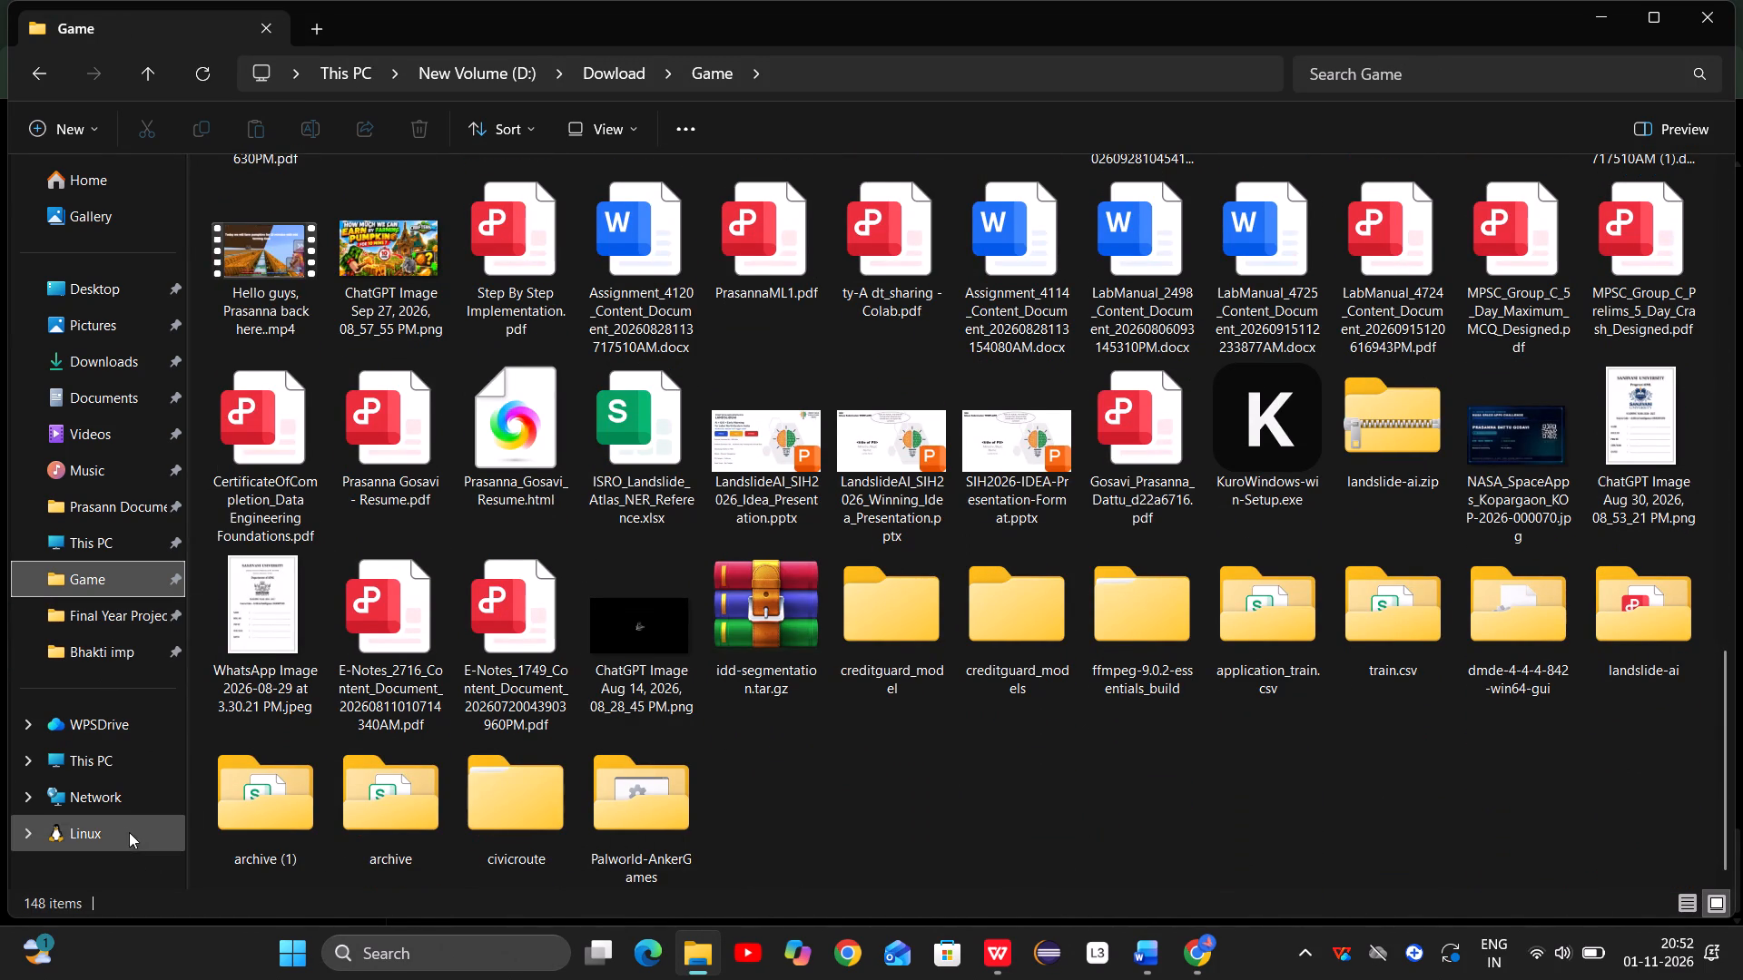
click(84, 293)
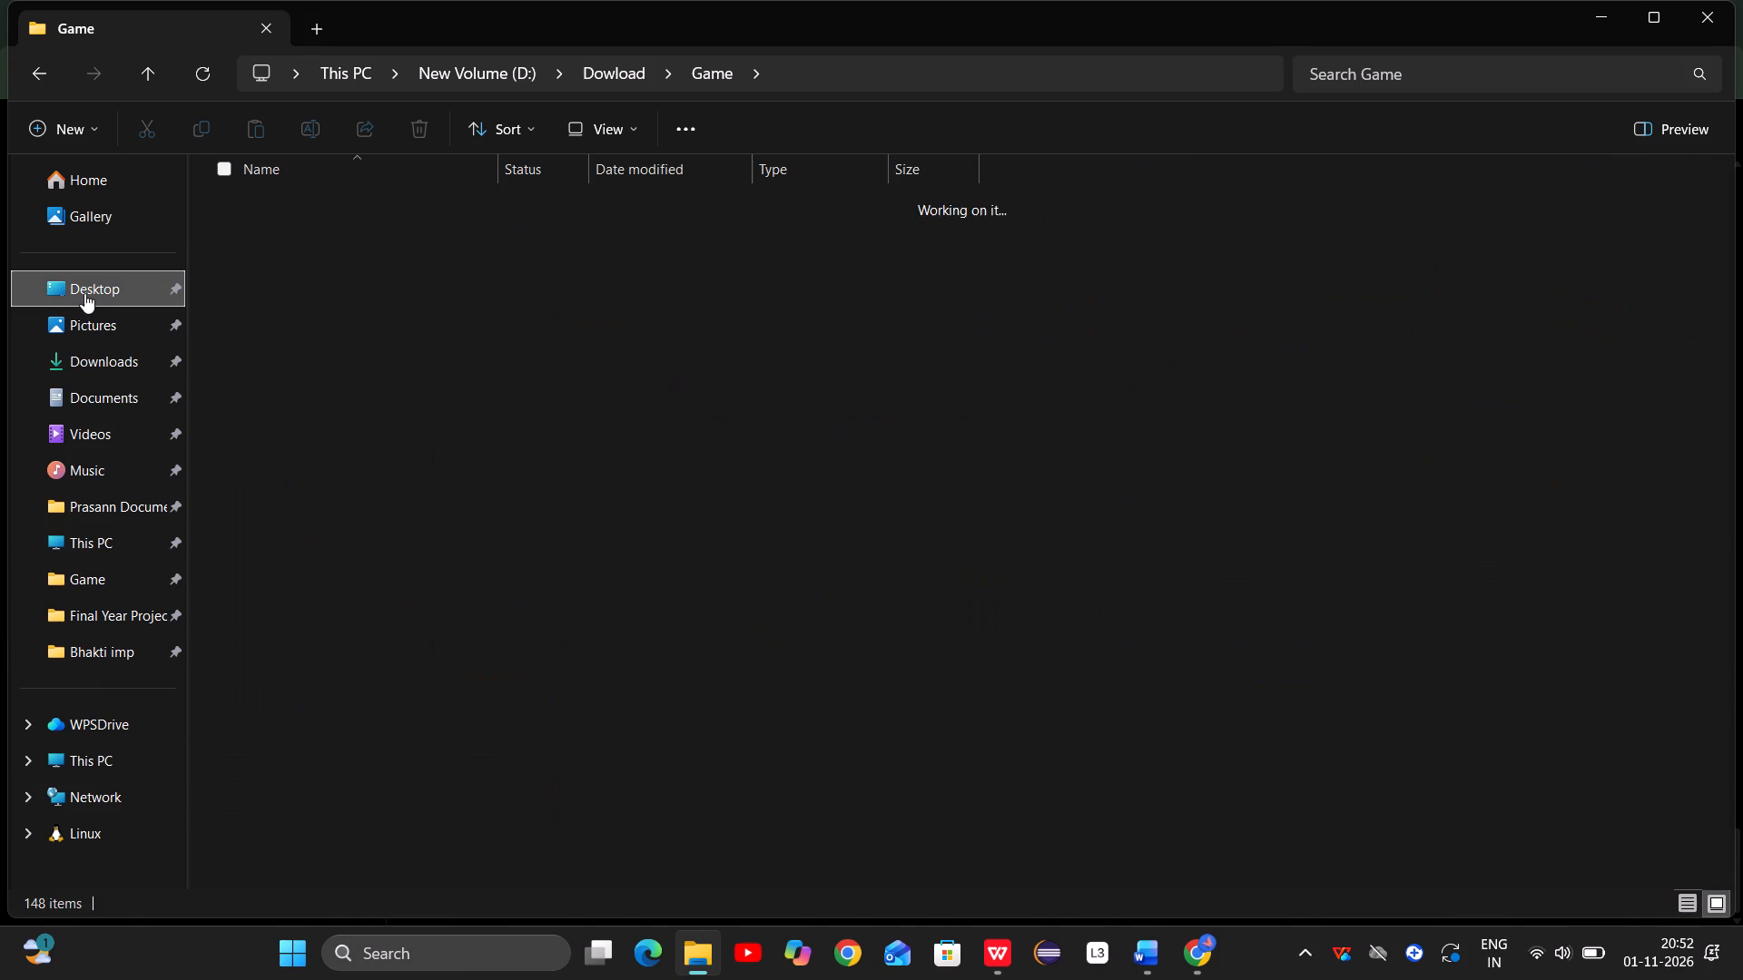
scroll(431, 704, down, 2)
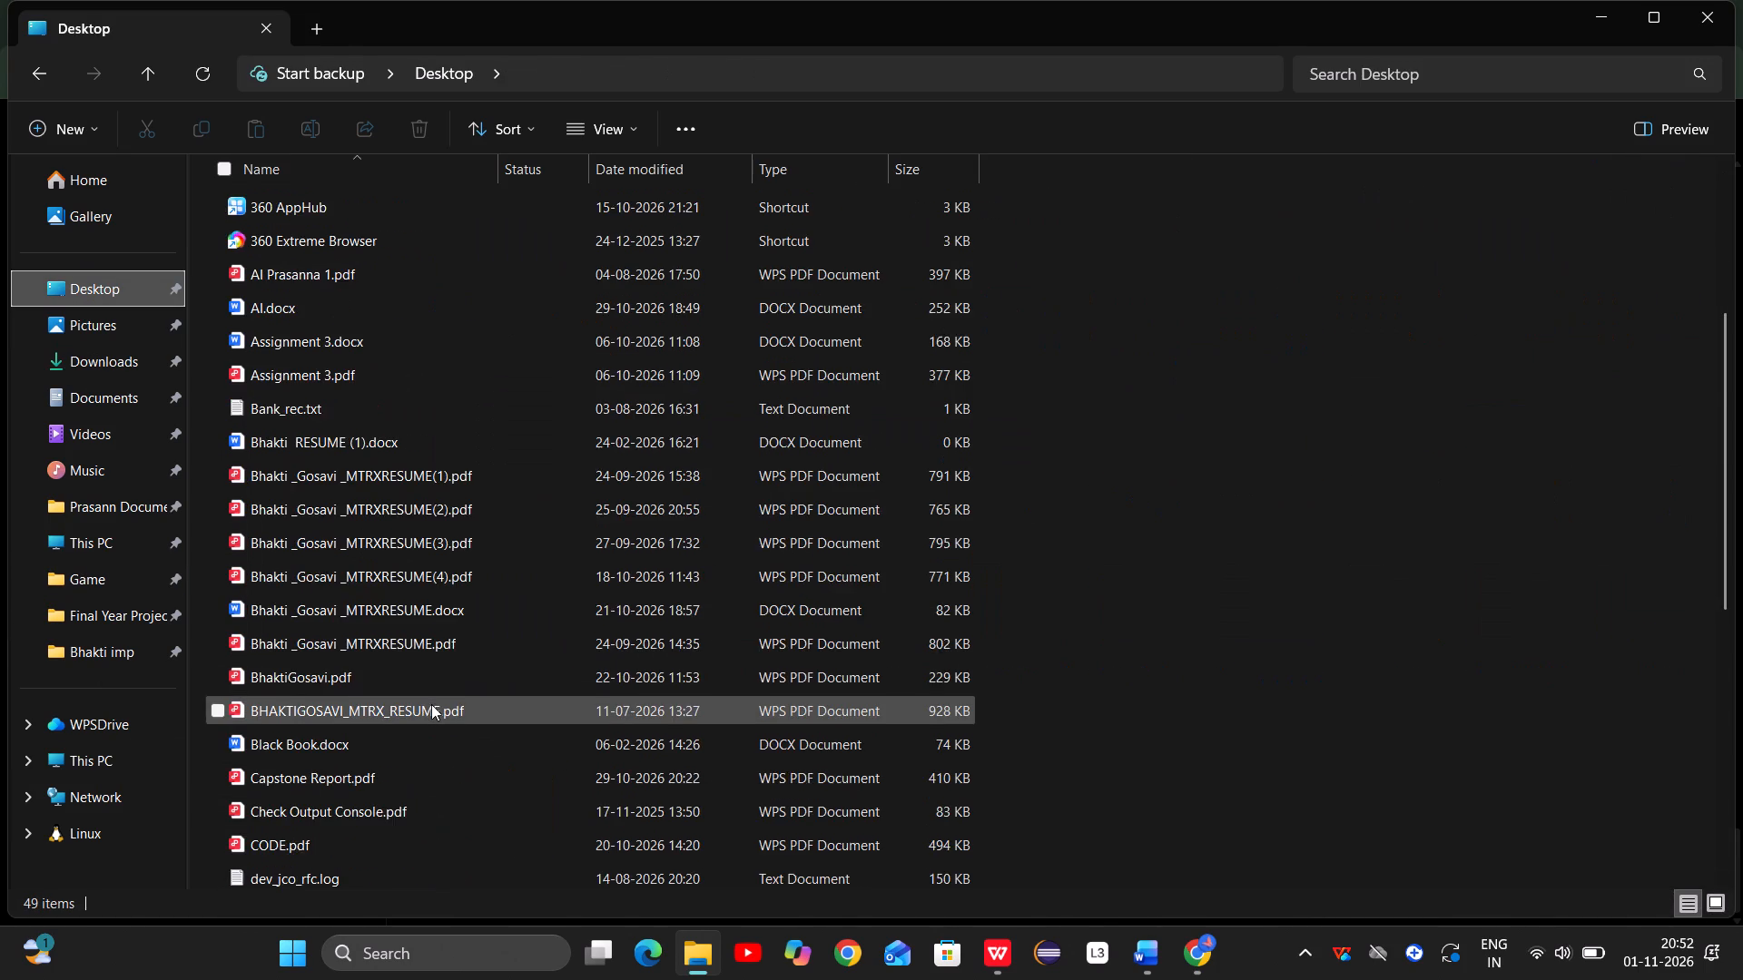
scroll(431, 704, down, 7)
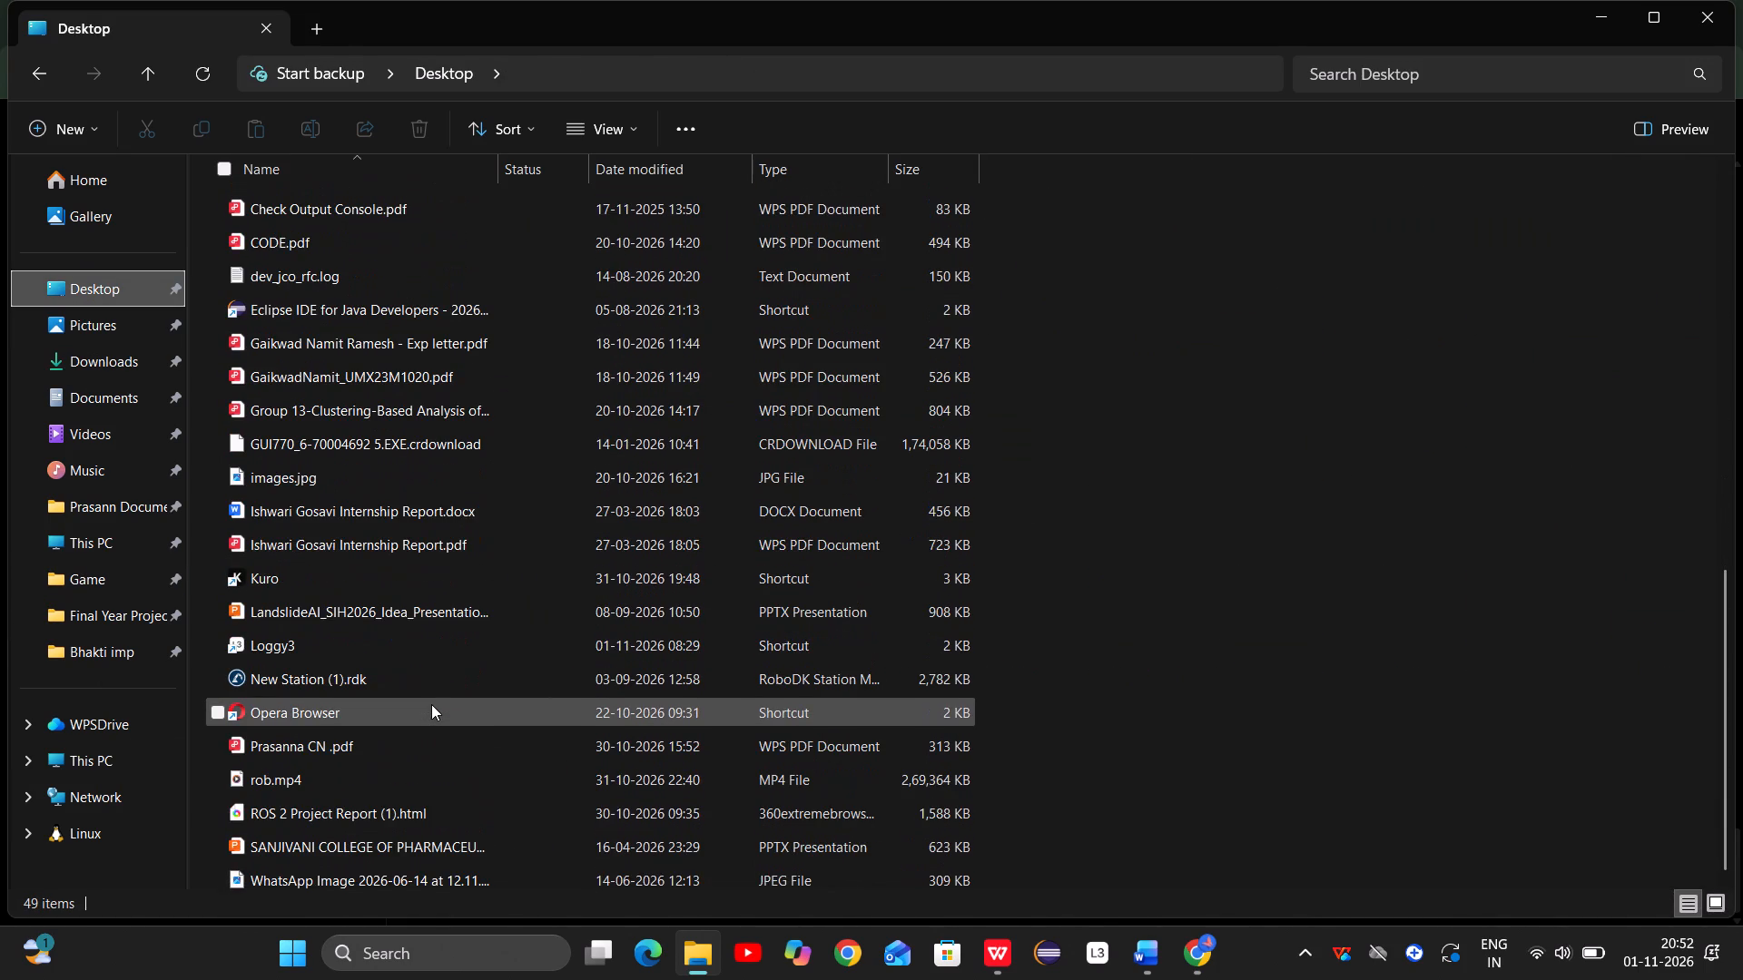
scroll(431, 704, down, 2)
double_click(270, 785)
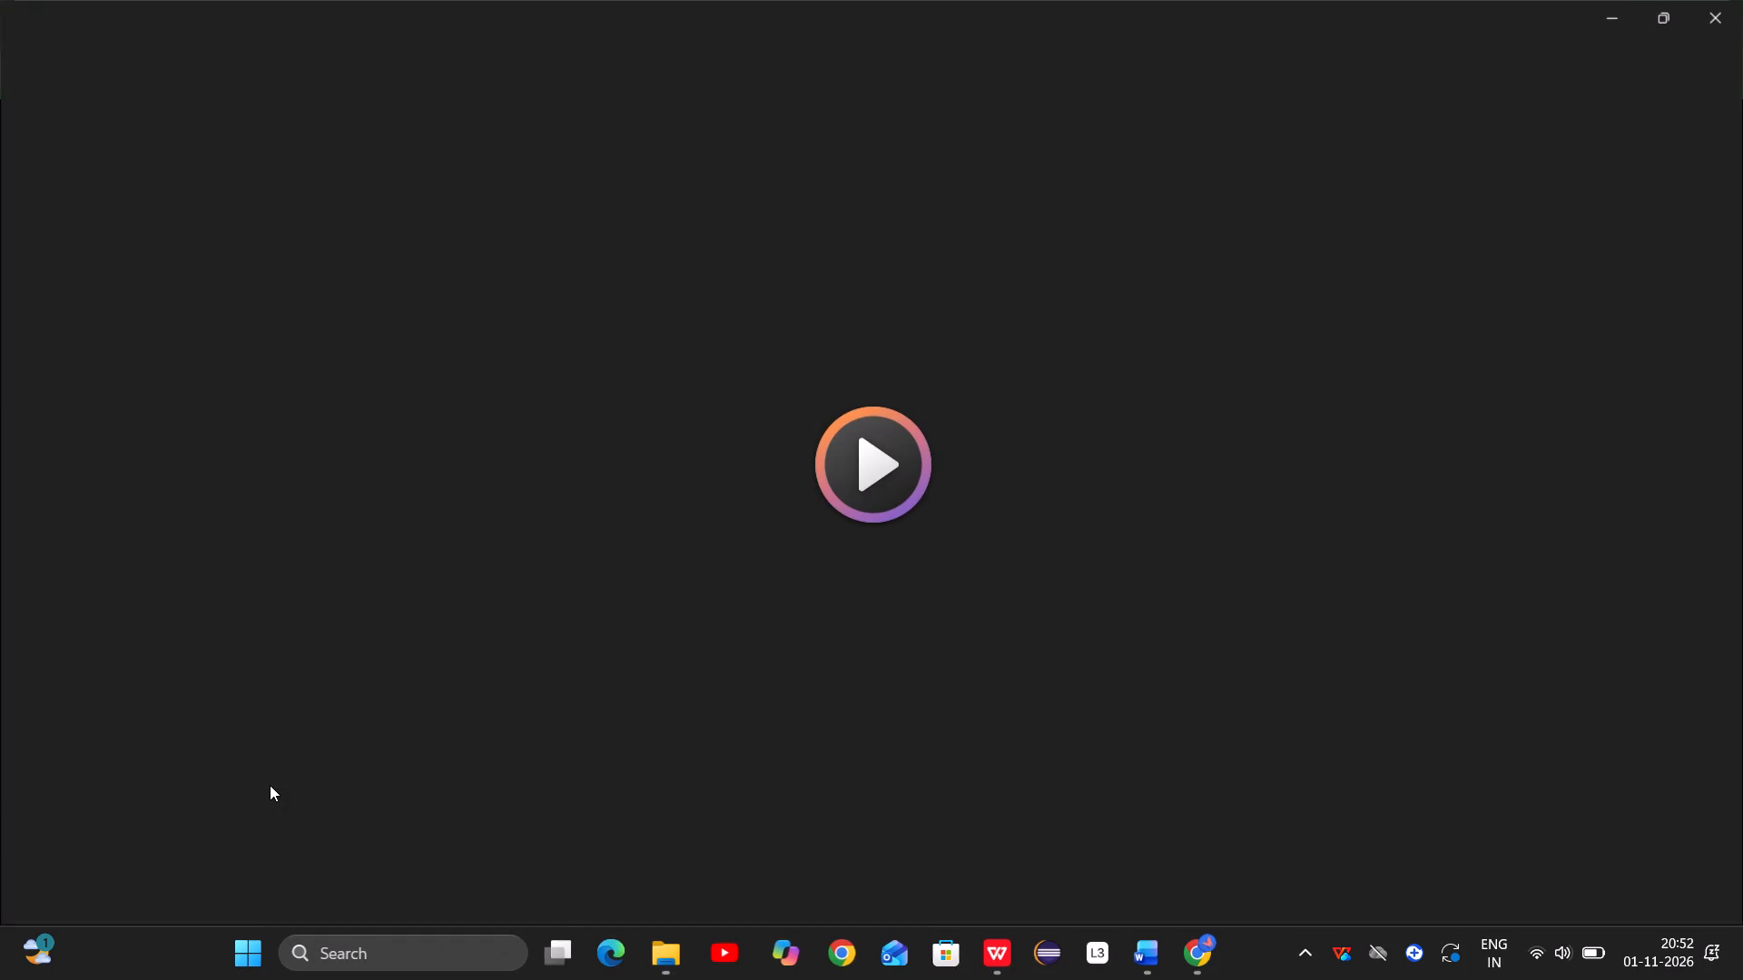
Play the rob video and skip ahead to the Create Target stage at about 2:30.
click(897, 459)
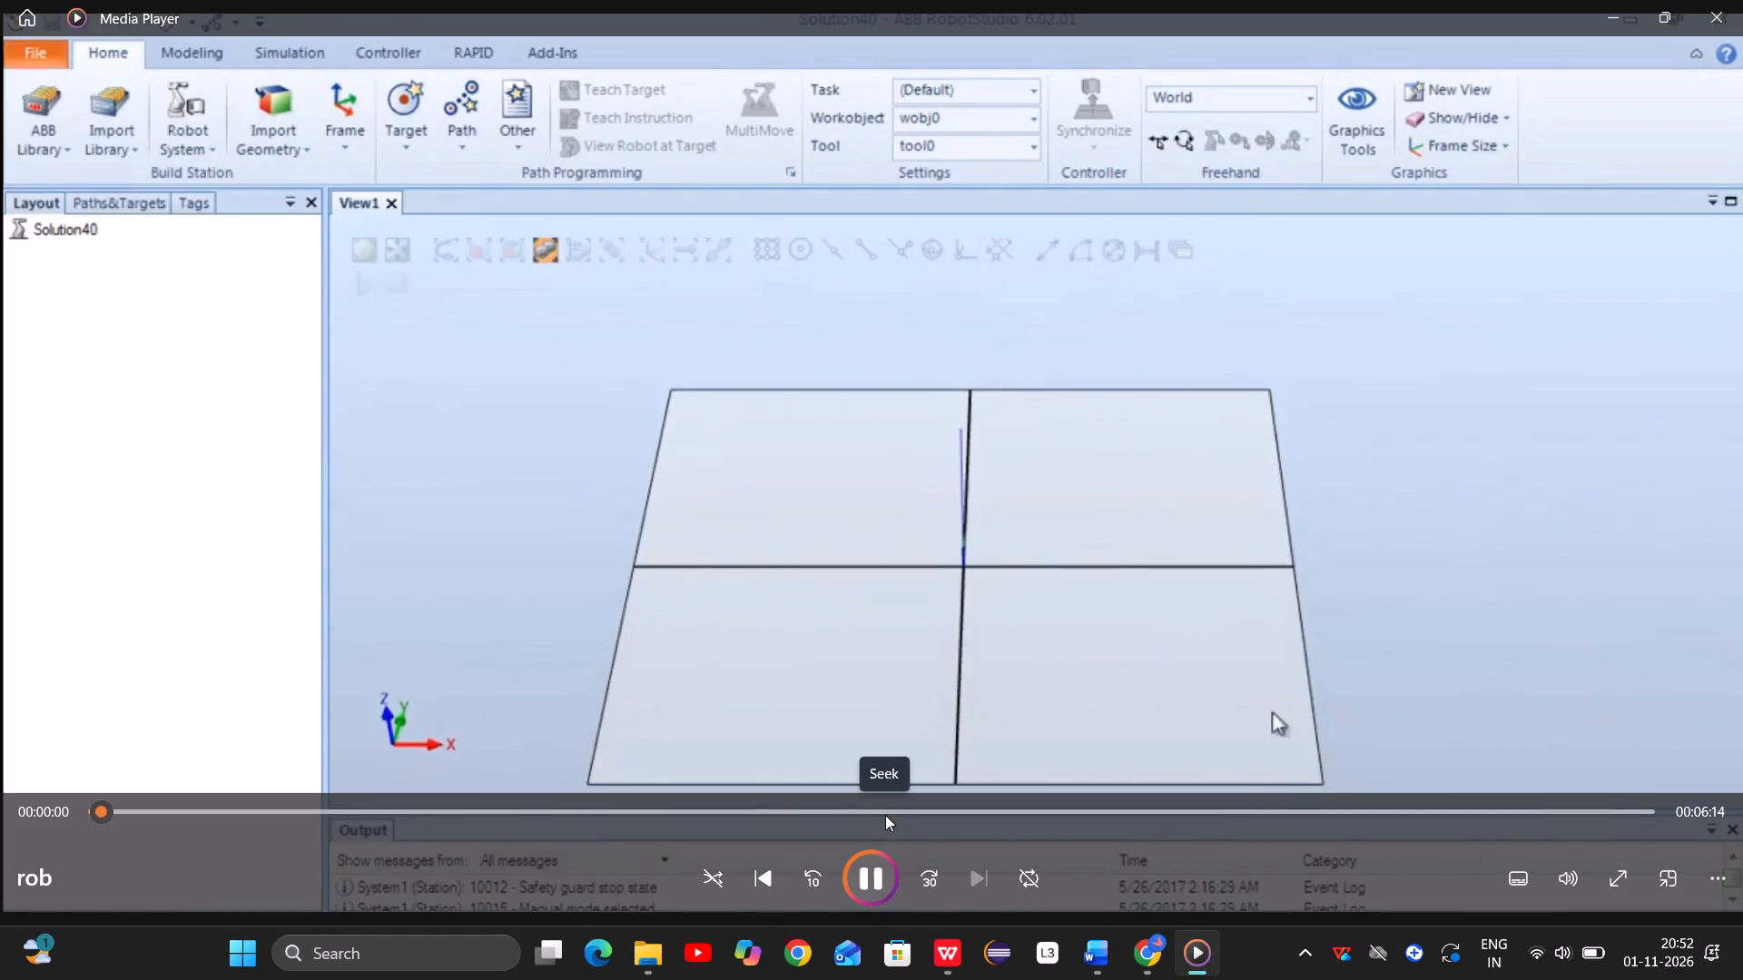
click(223, 800)
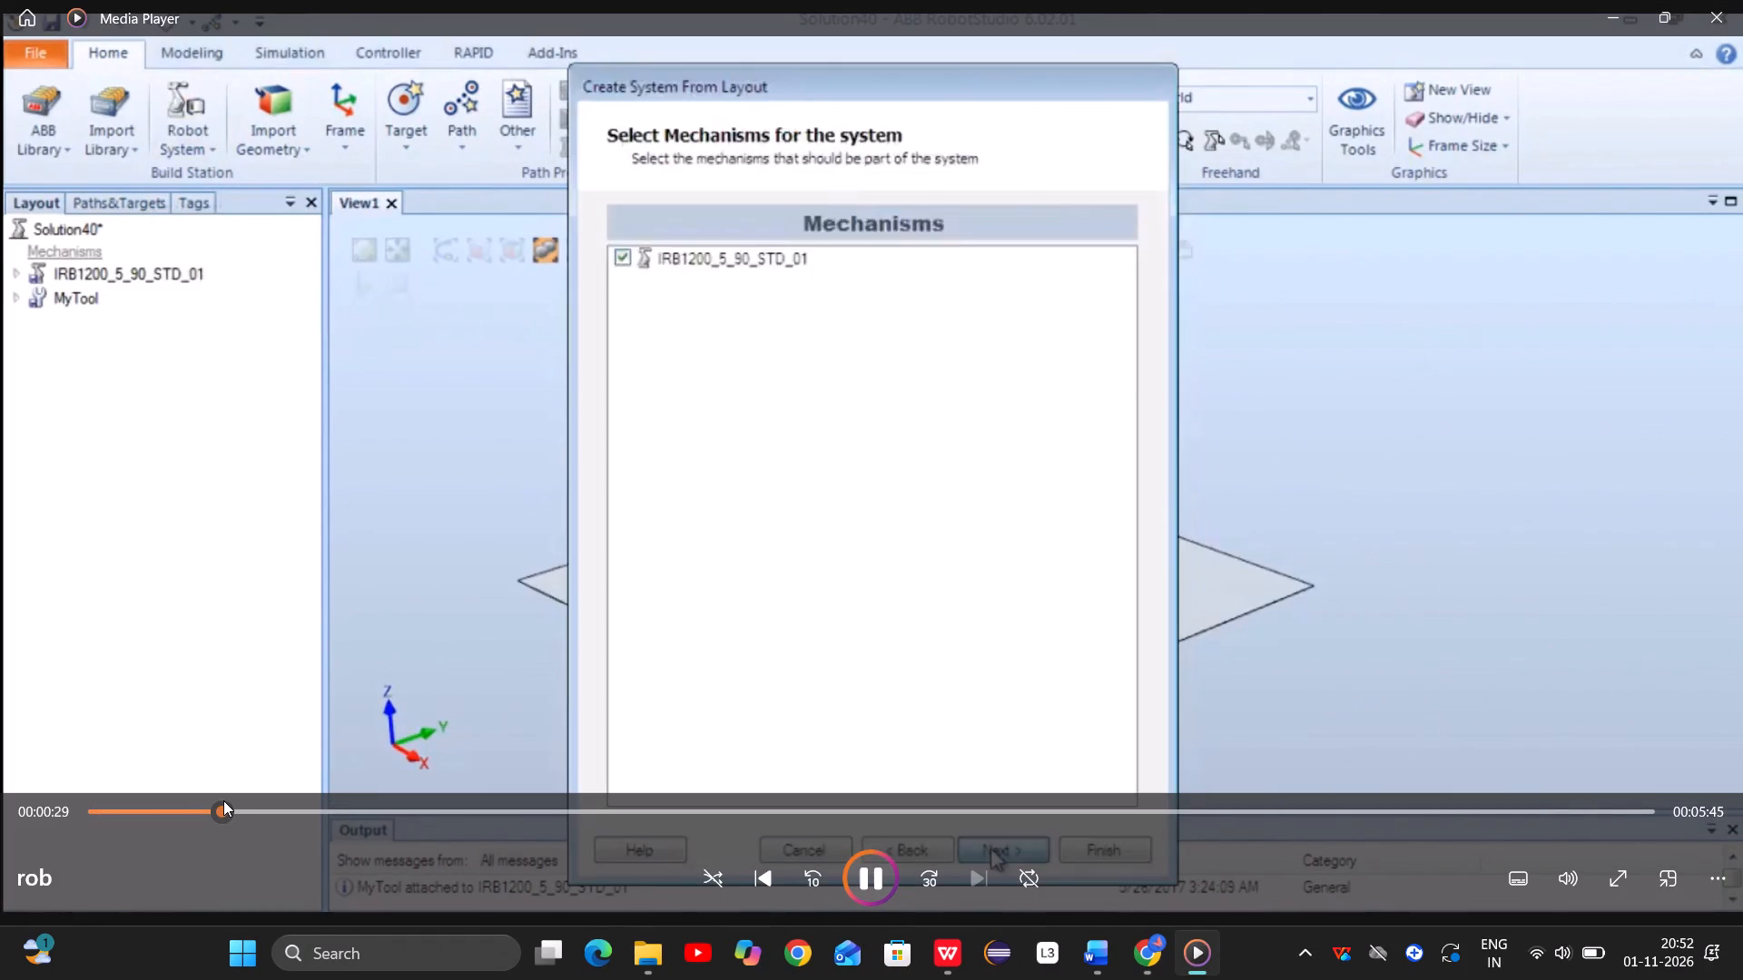
click(278, 800)
click(373, 829)
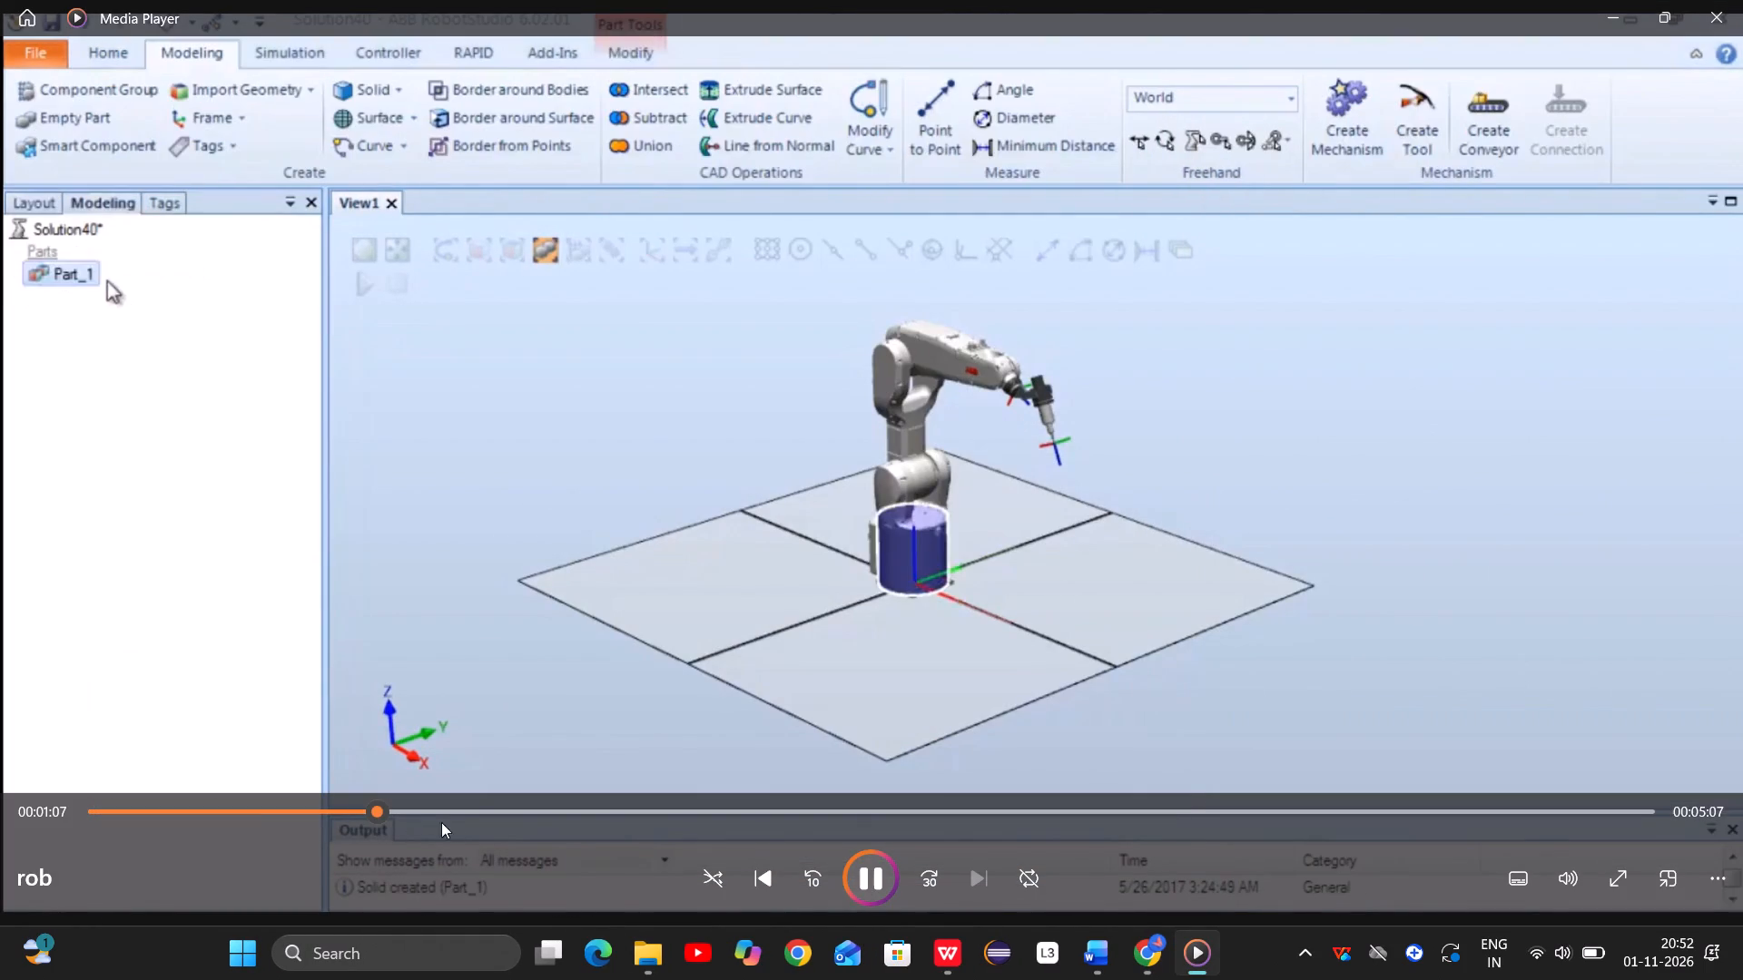
drag(462, 826, 537, 803)
drag(537, 803, 729, 814)
click(729, 814)
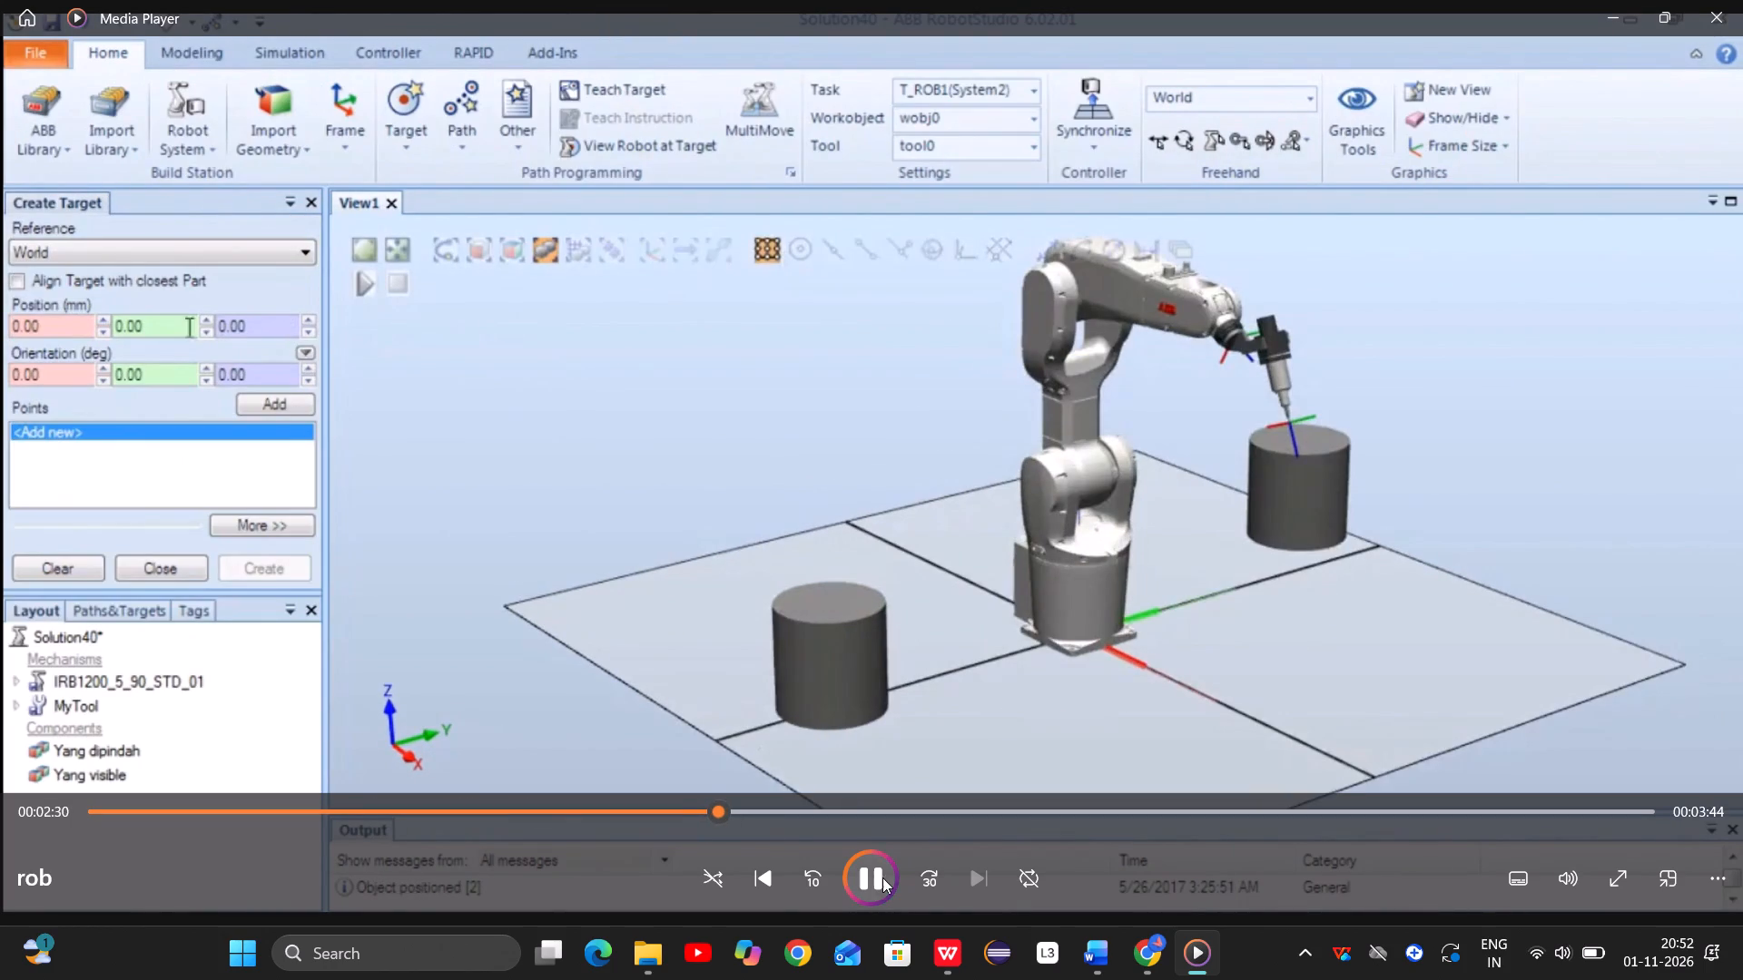
click(881, 883)
click(802, 555)
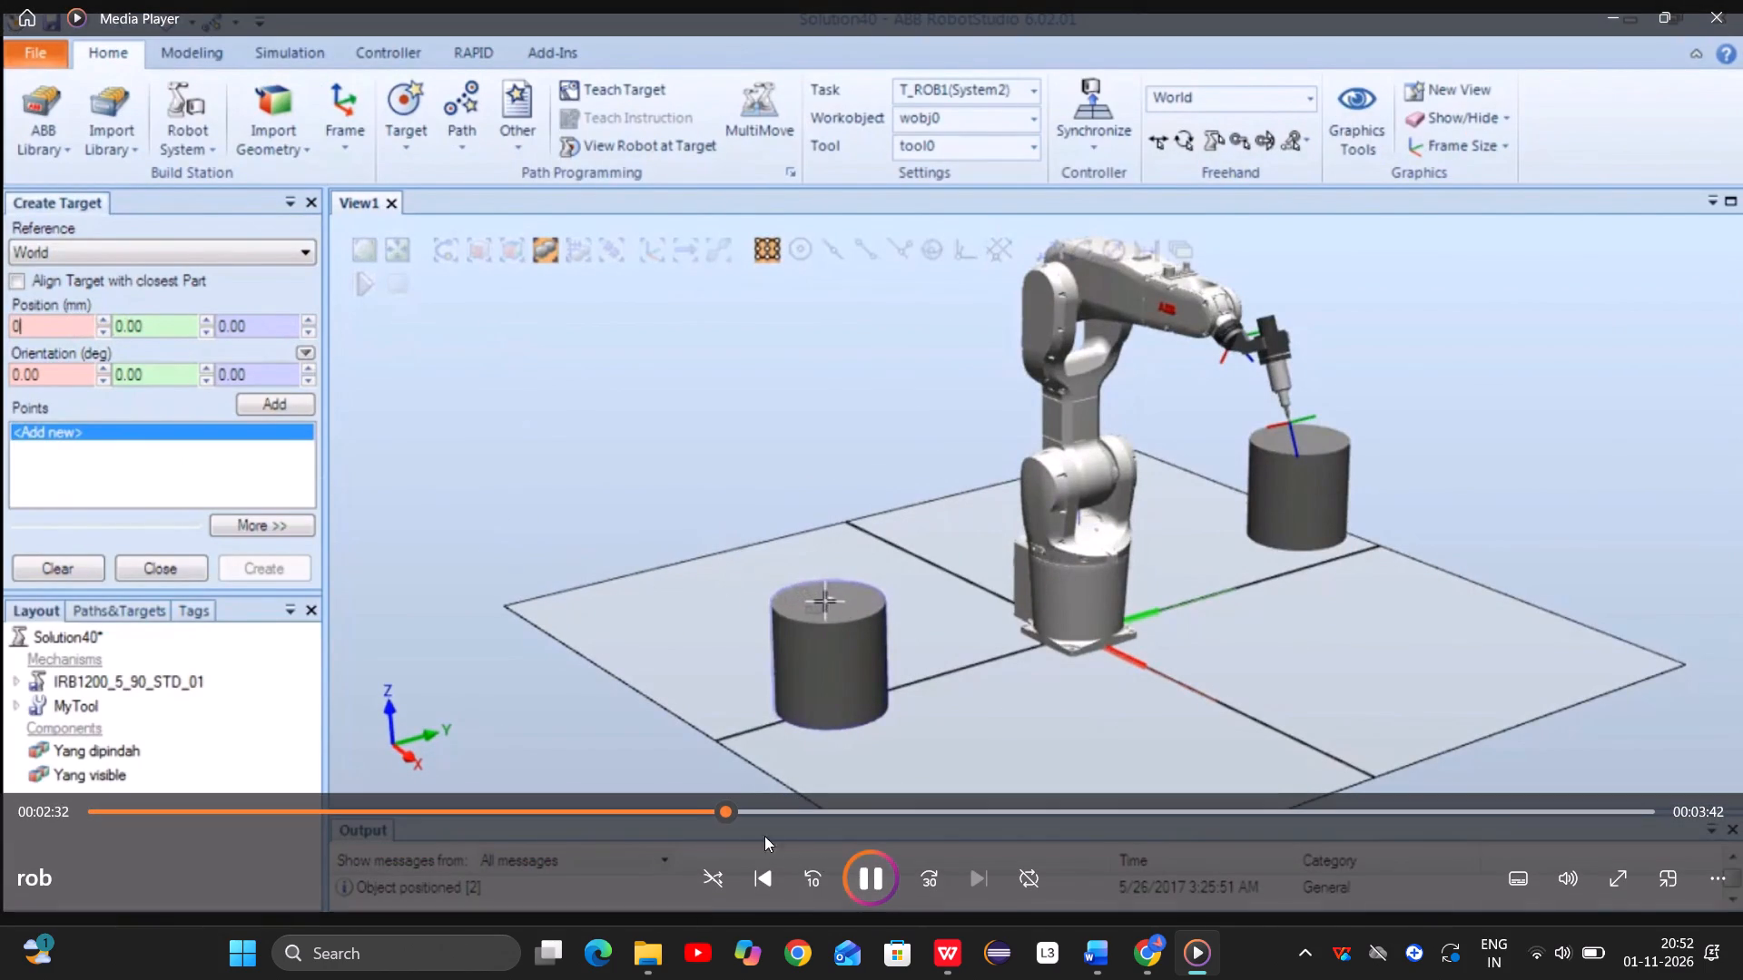
click(869, 860)
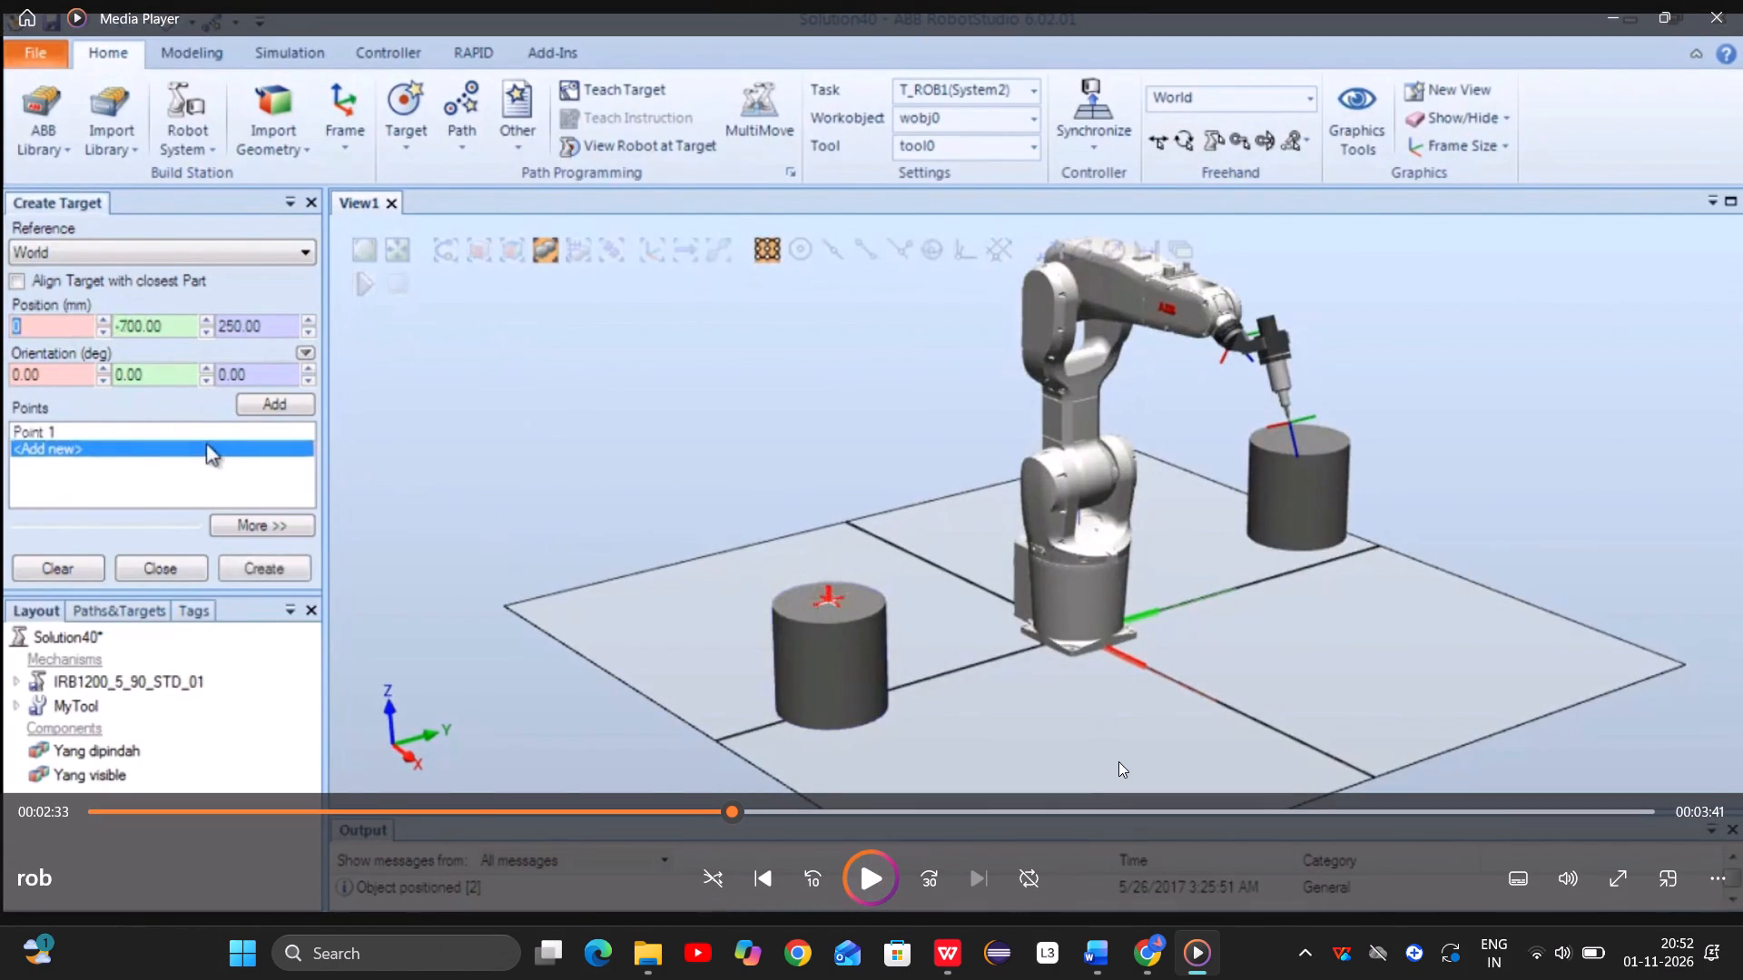
click(950, 782)
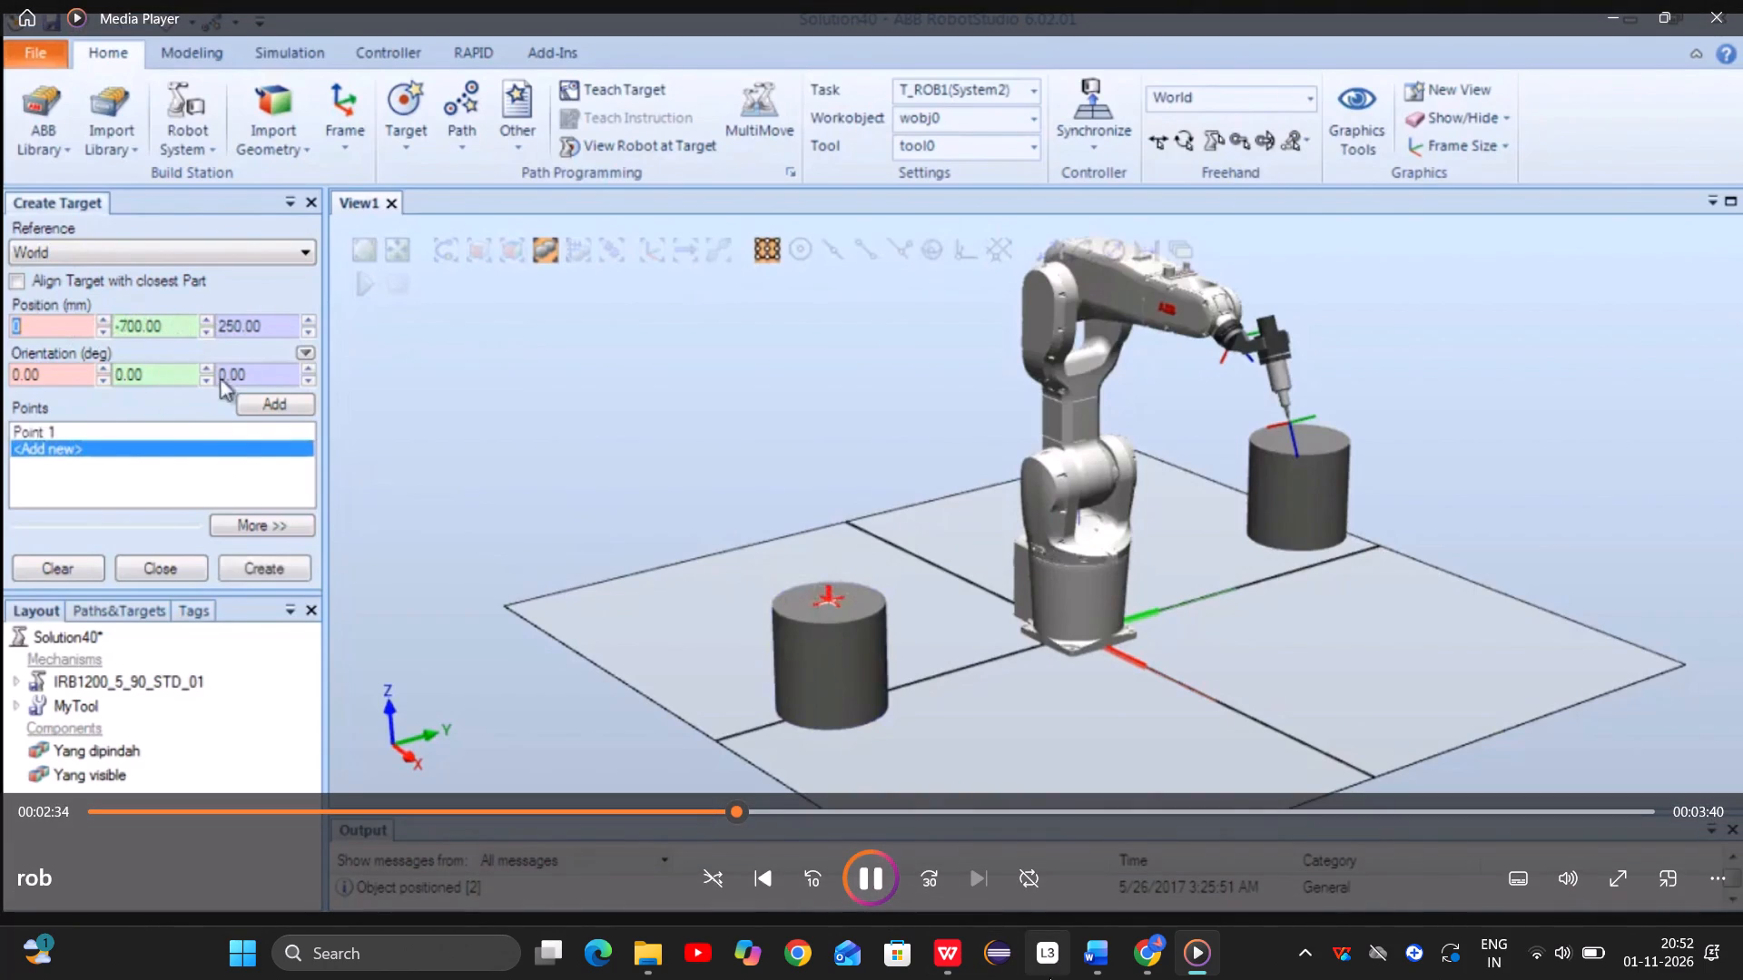
Open the Snipping Tool over the playing video.
click(360, 960)
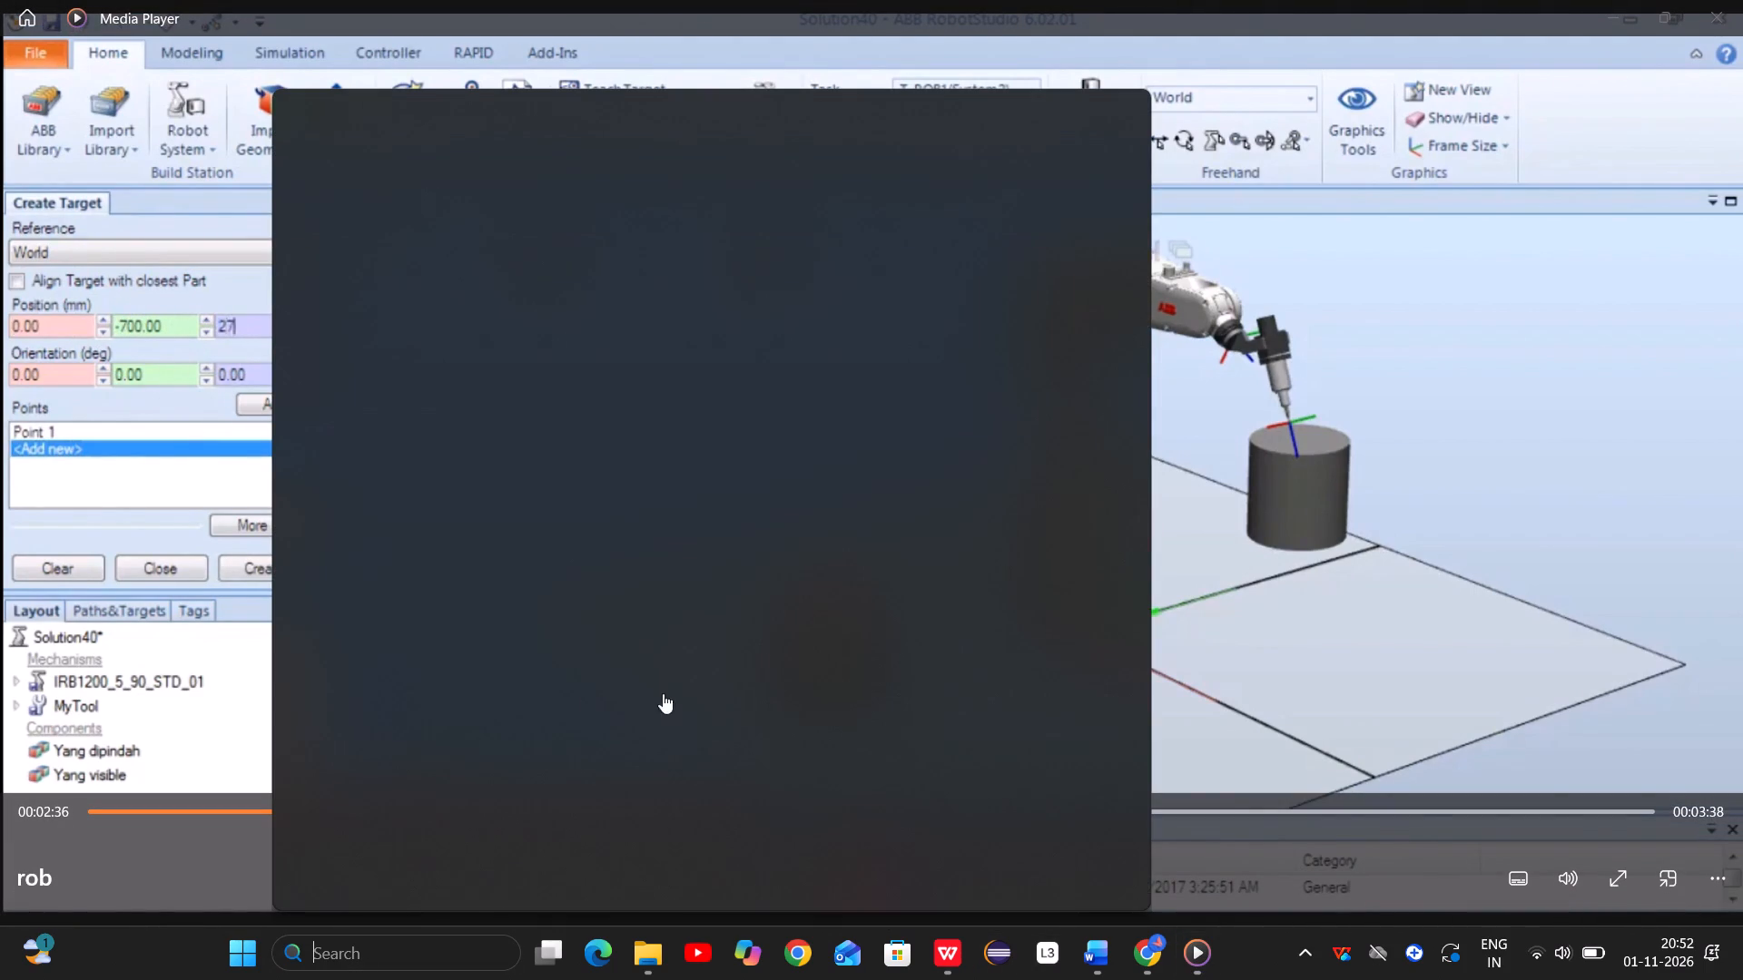
click(675, 478)
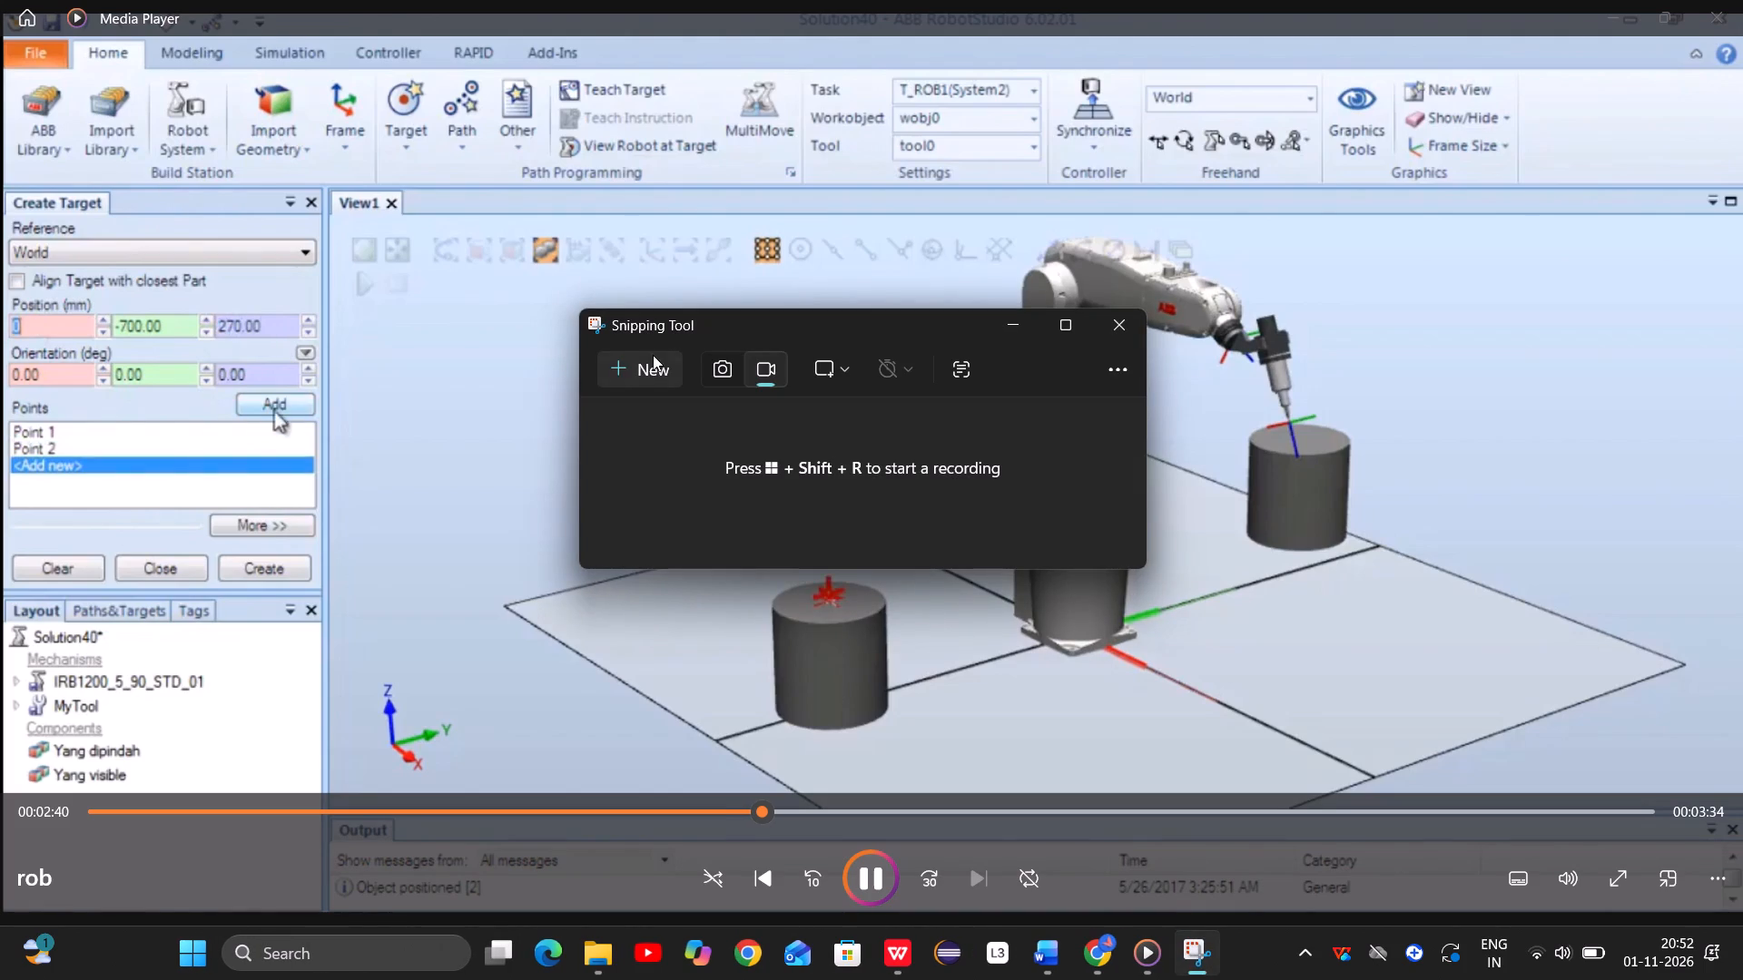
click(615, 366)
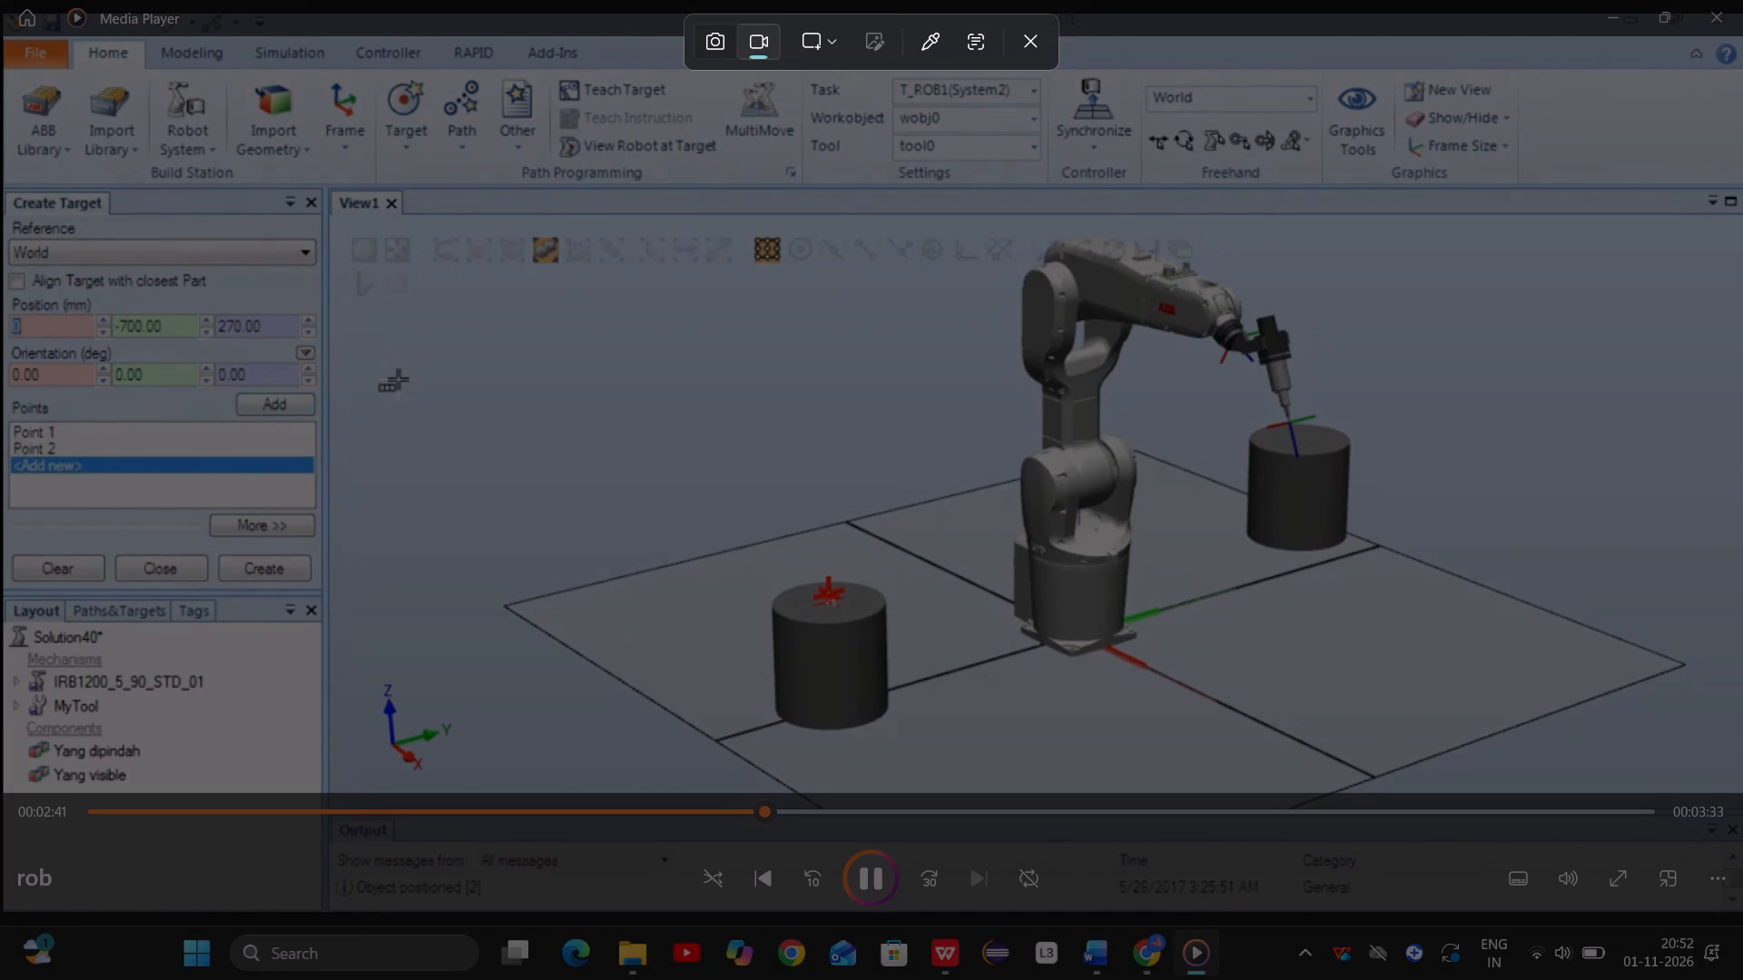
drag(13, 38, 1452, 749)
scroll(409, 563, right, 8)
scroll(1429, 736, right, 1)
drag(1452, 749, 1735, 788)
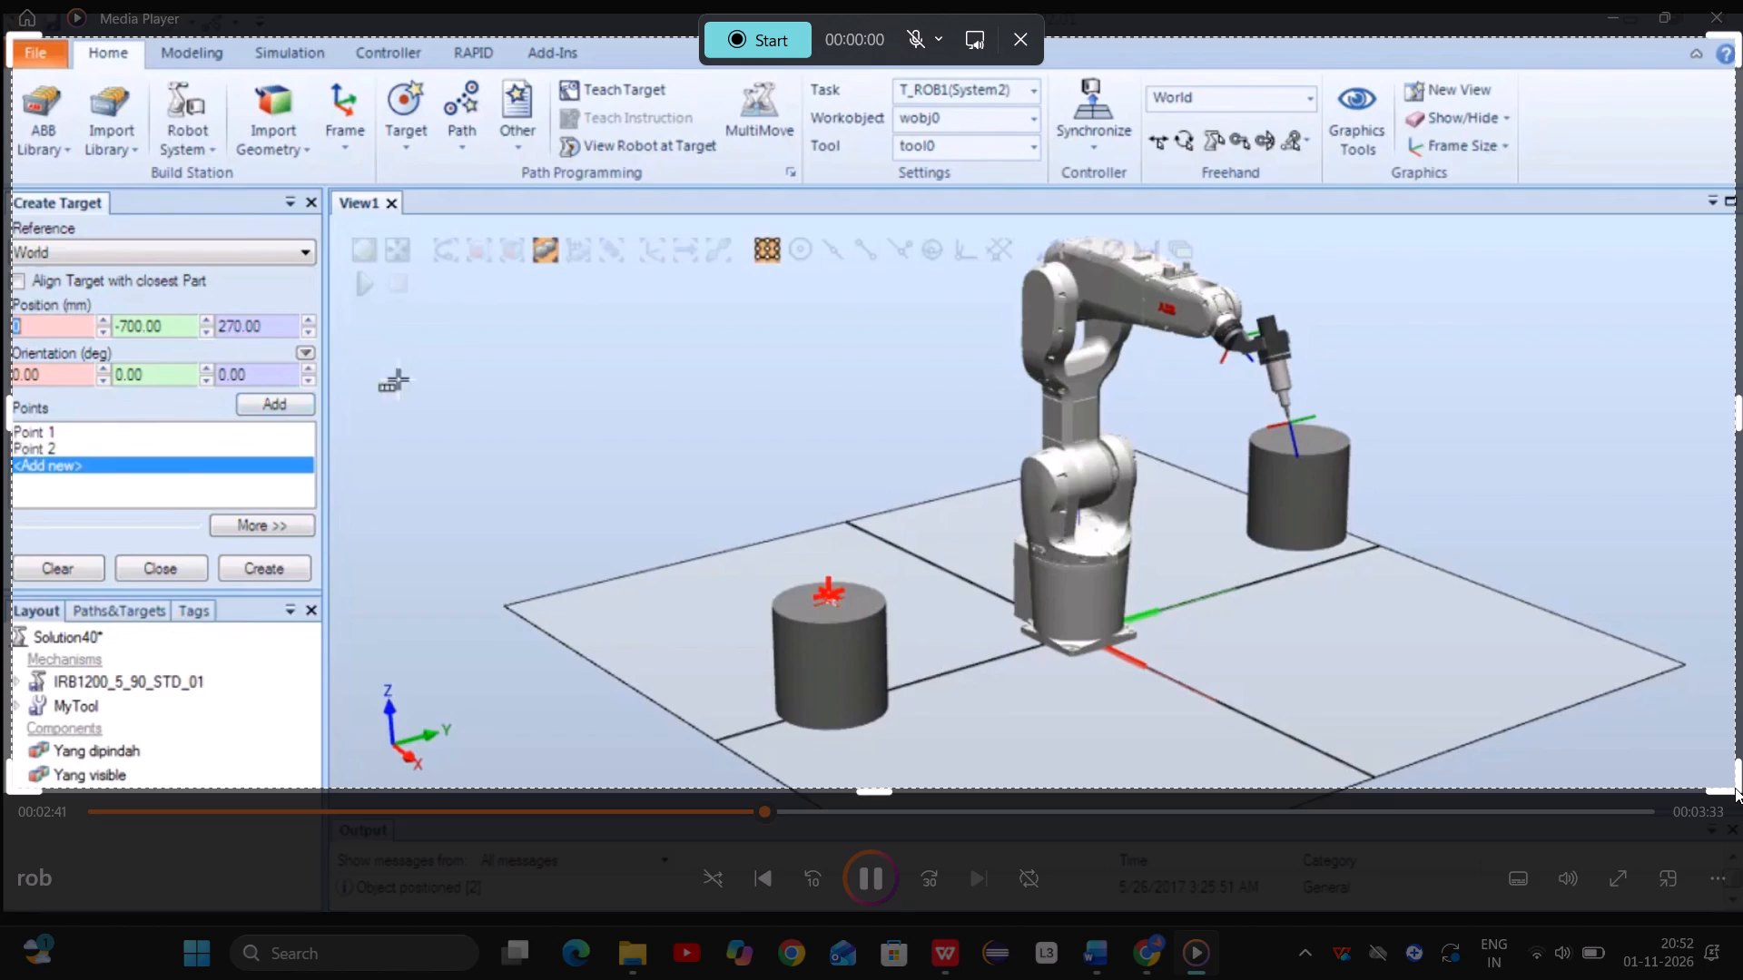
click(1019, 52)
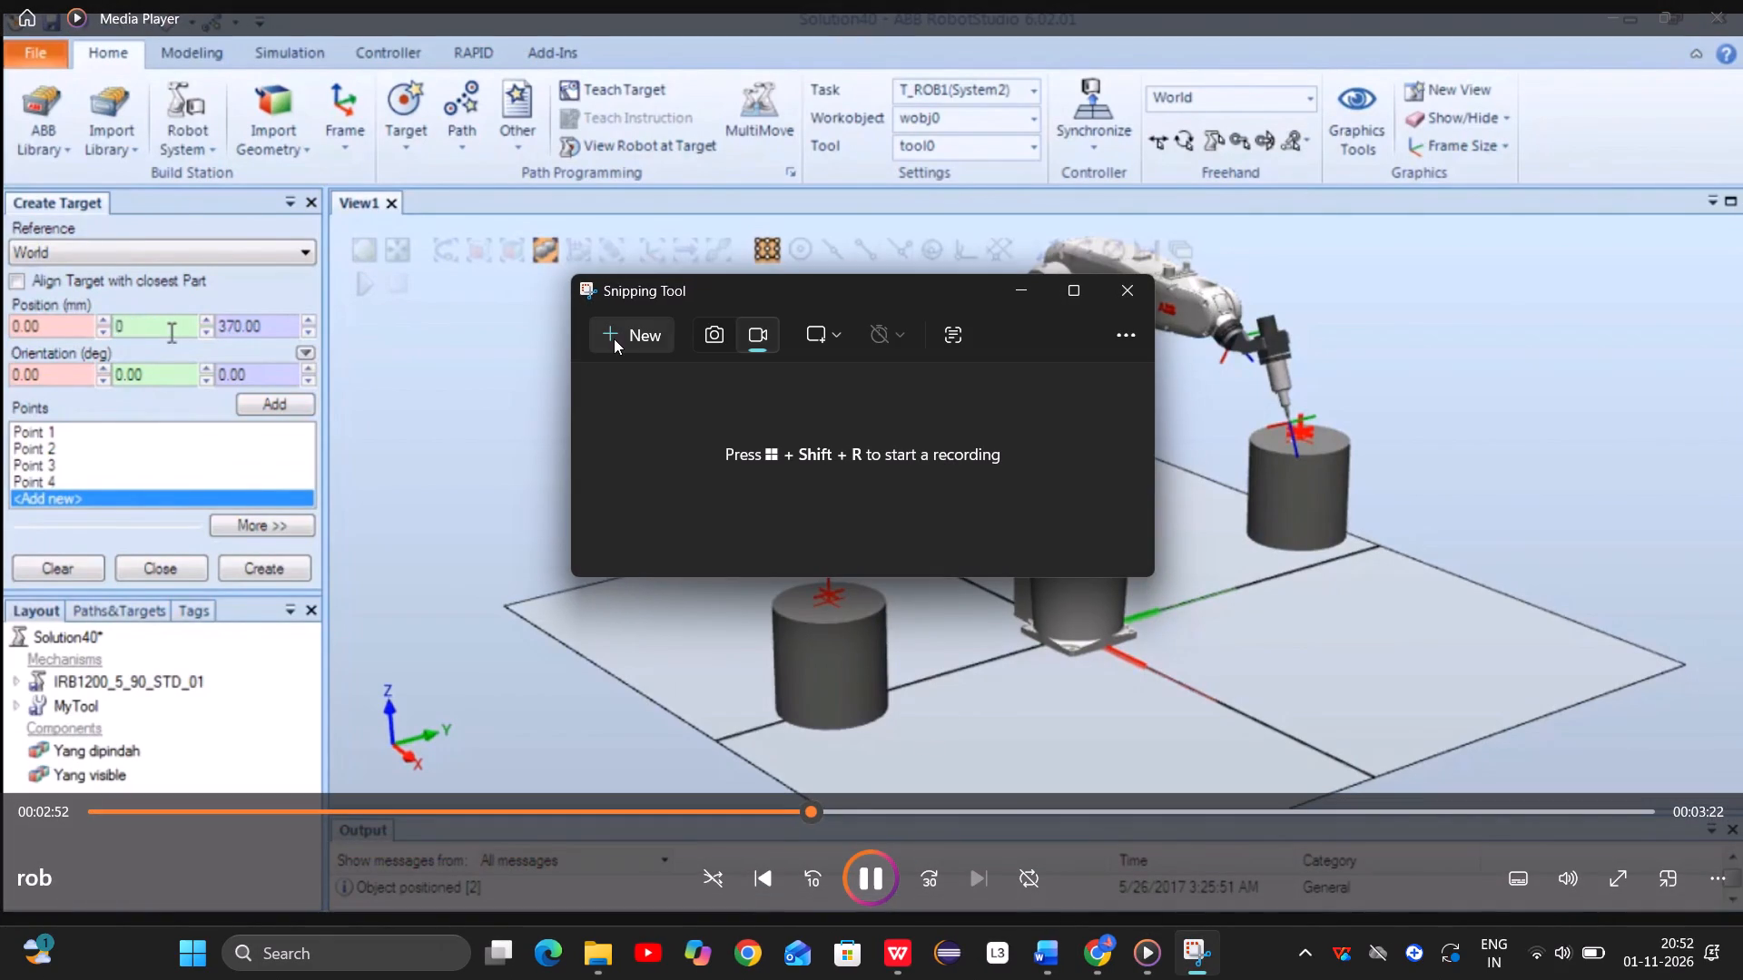
Capture a screenshot of the video's RobotStudio window showing the Create Target points, excluding the player controls, and copy it.
click(614, 338)
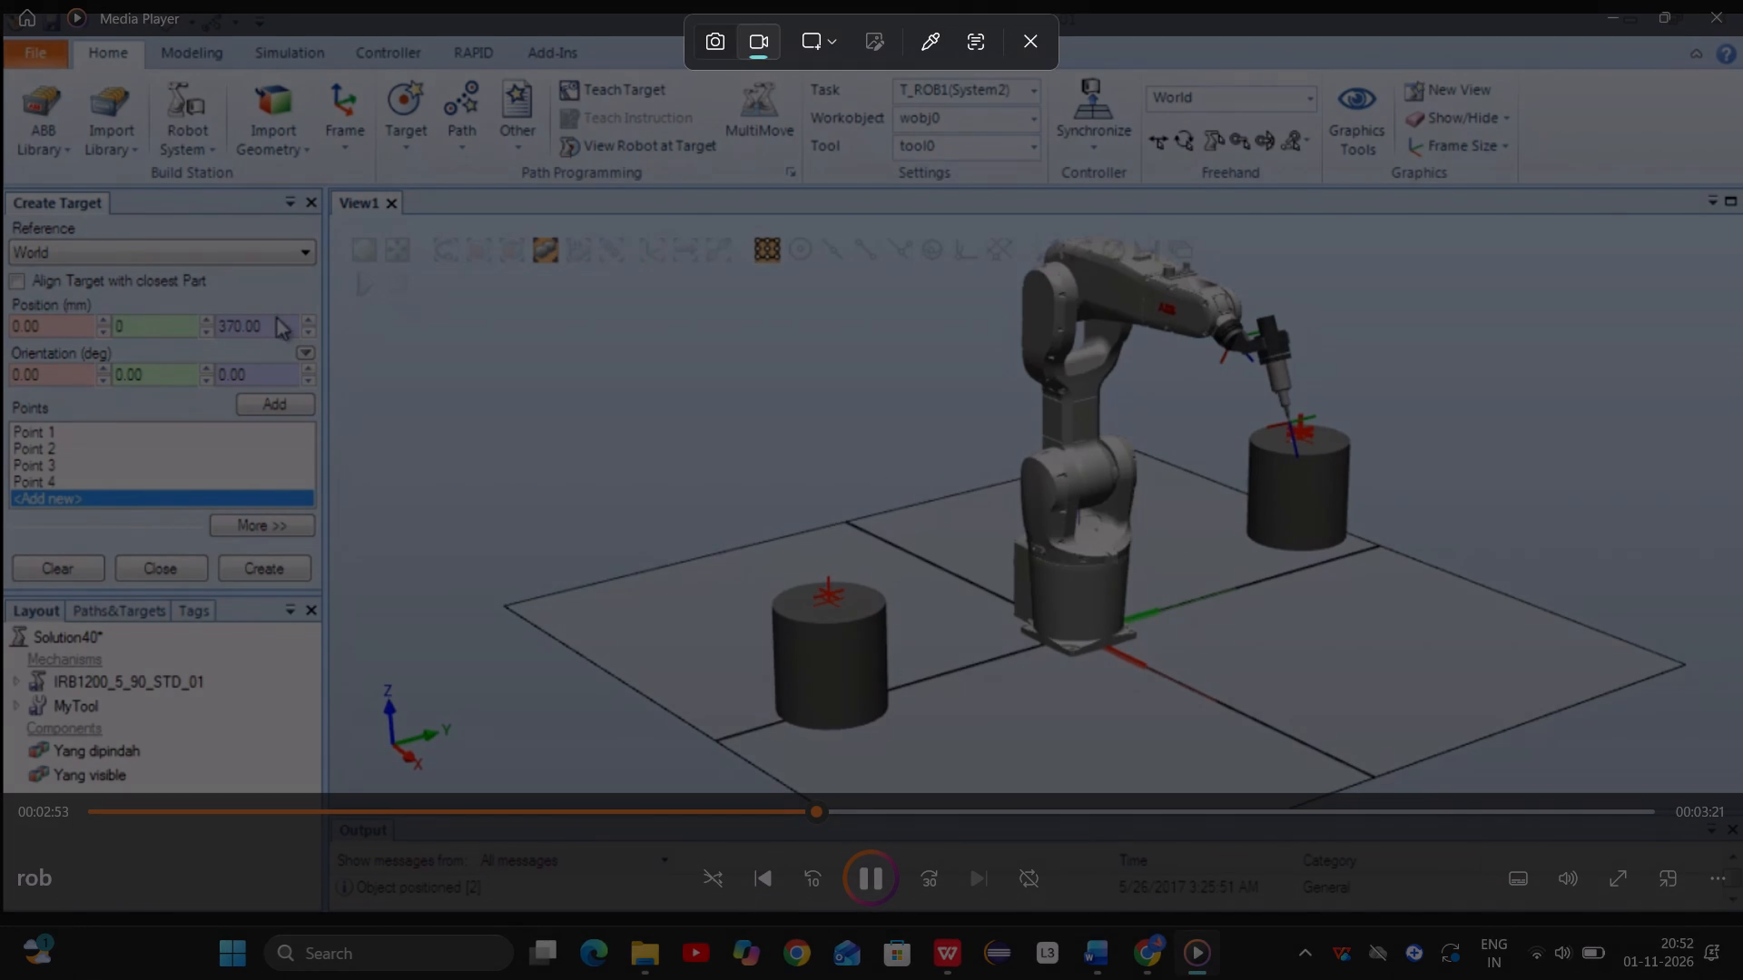
click(708, 35)
drag(0, 34, 120, 246)
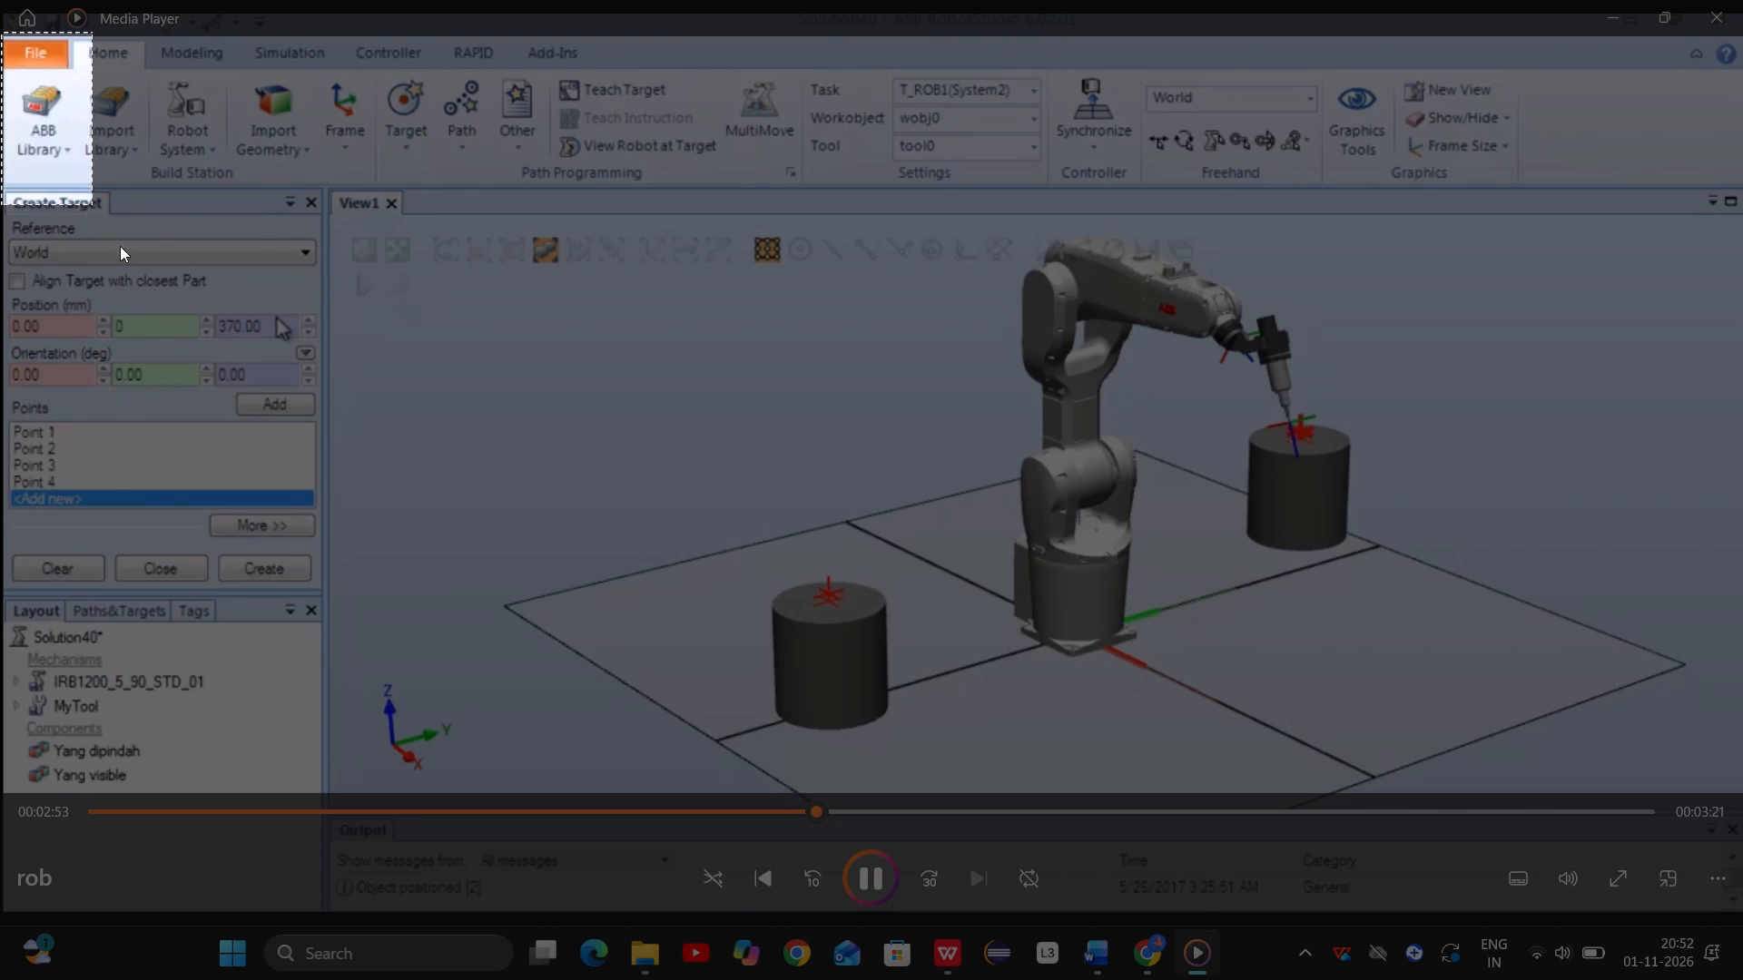
drag(120, 246, 1742, 783)
scroll(408, 599, right, 3)
scroll(953, 926, right, 6)
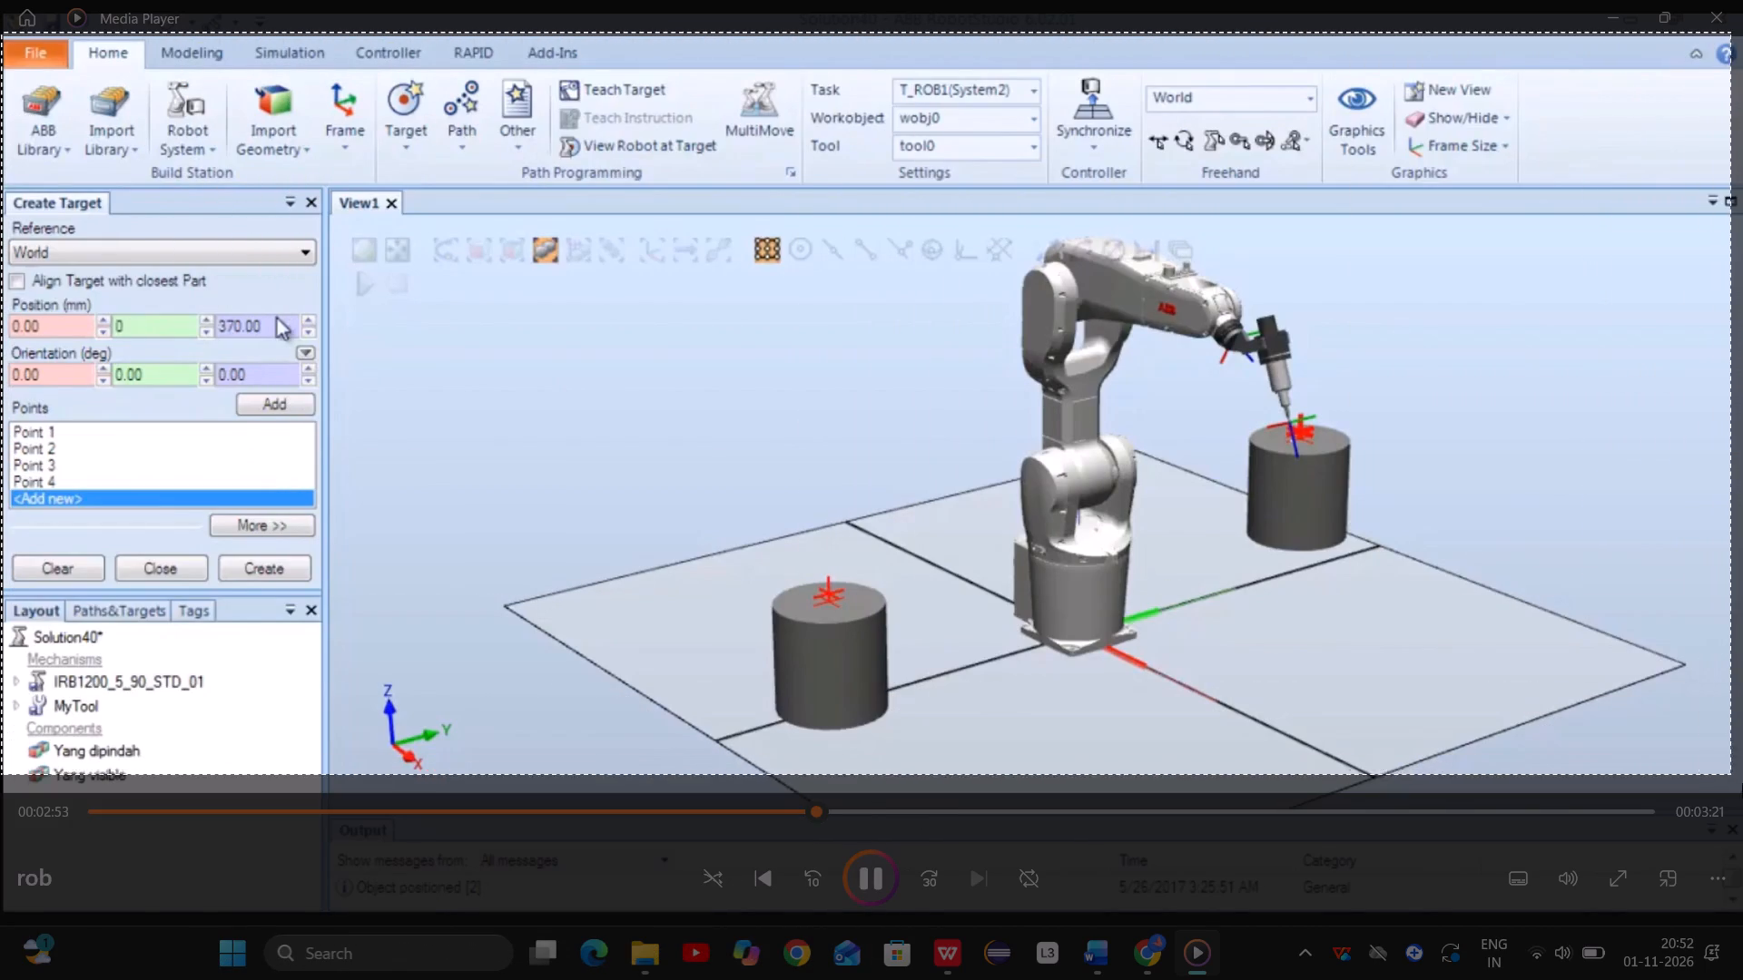
drag(1742, 783, 1742, 786)
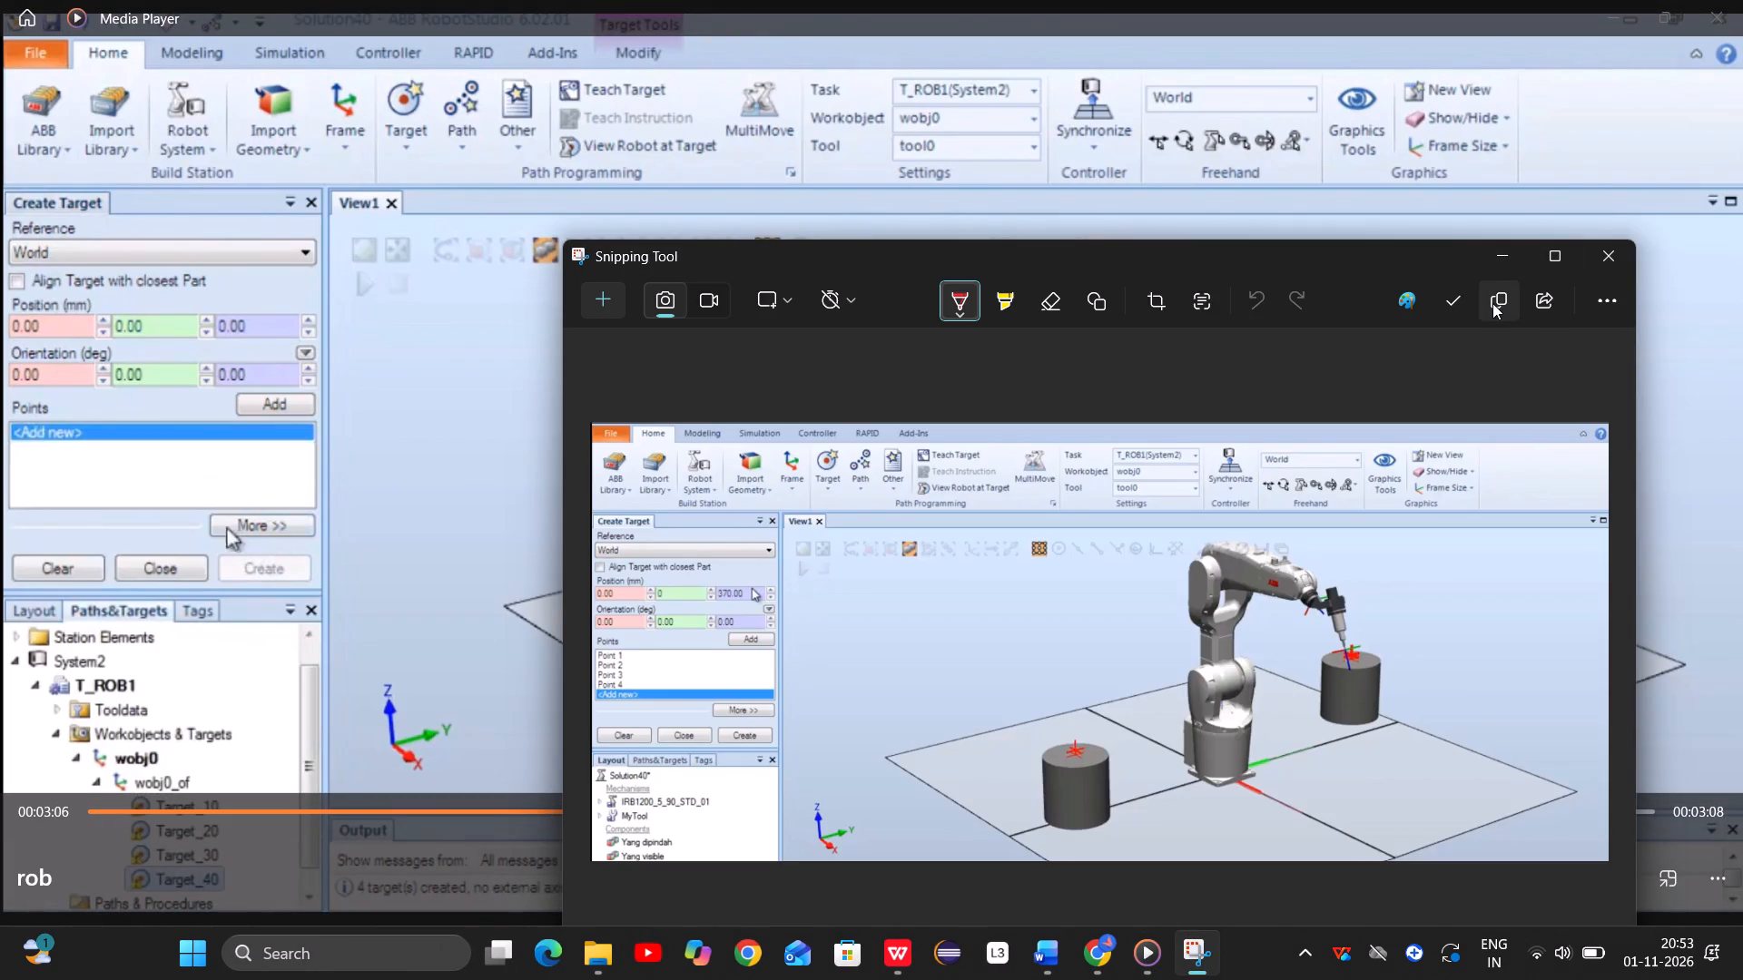
click(1492, 303)
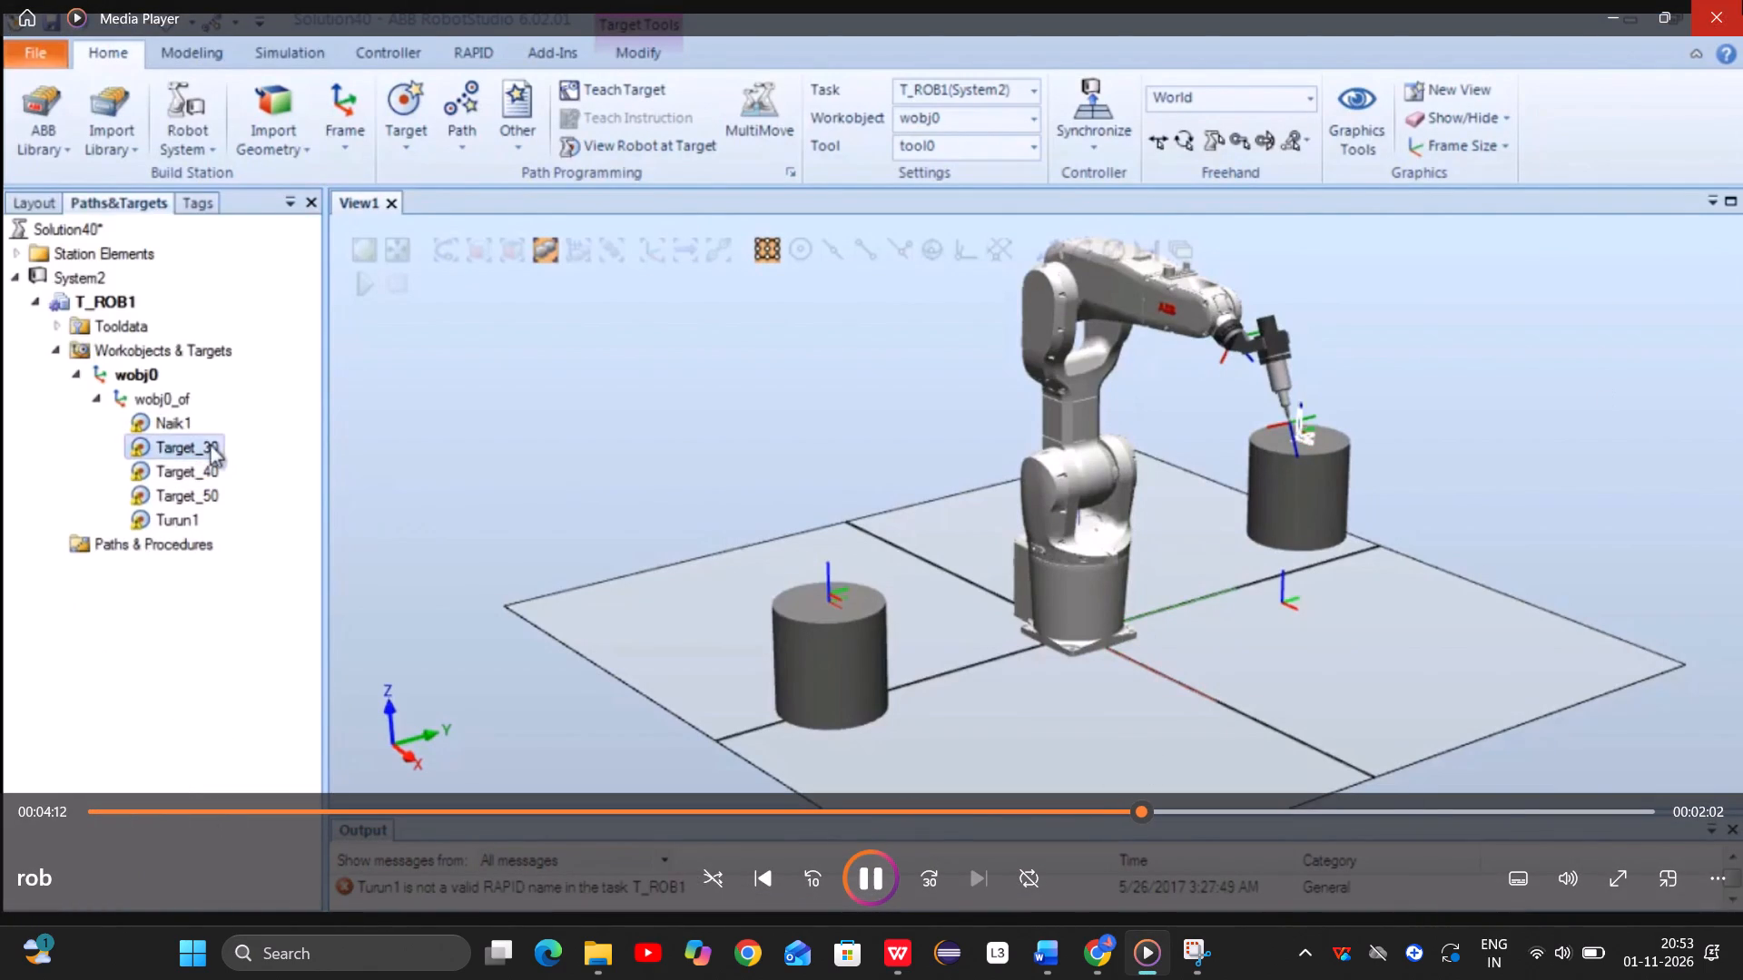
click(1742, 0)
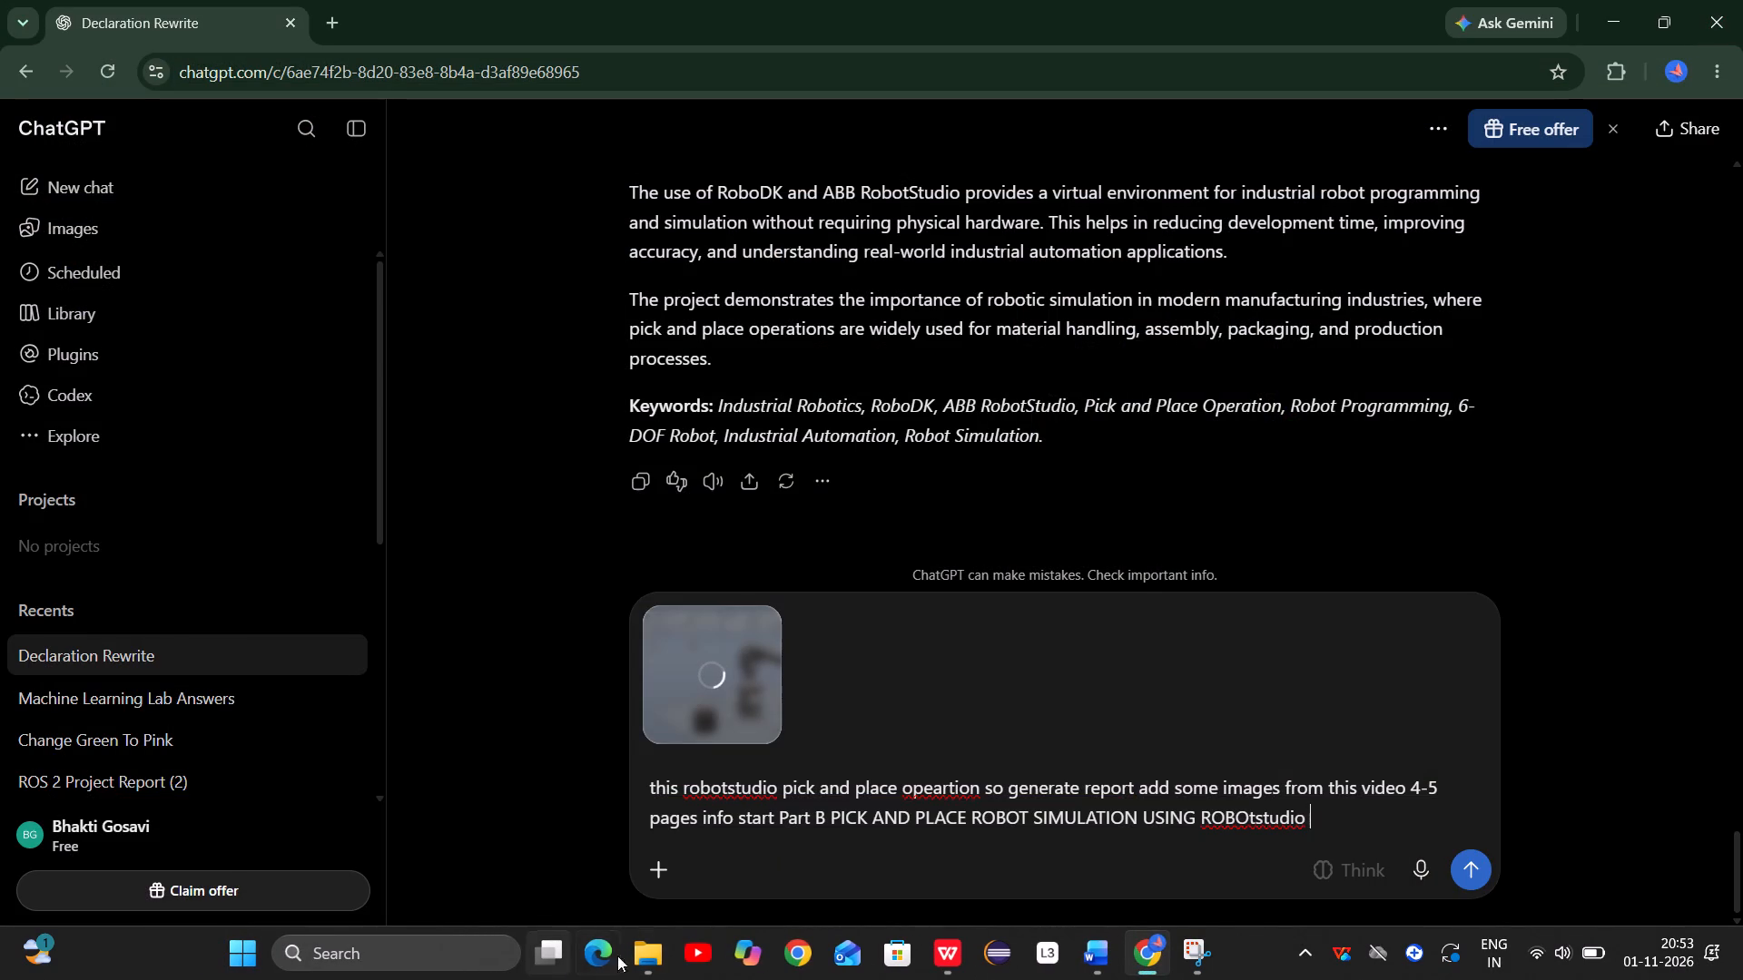
Switch to File Explorer and reopen rob.mp4 from the Desktop folder.
click(629, 840)
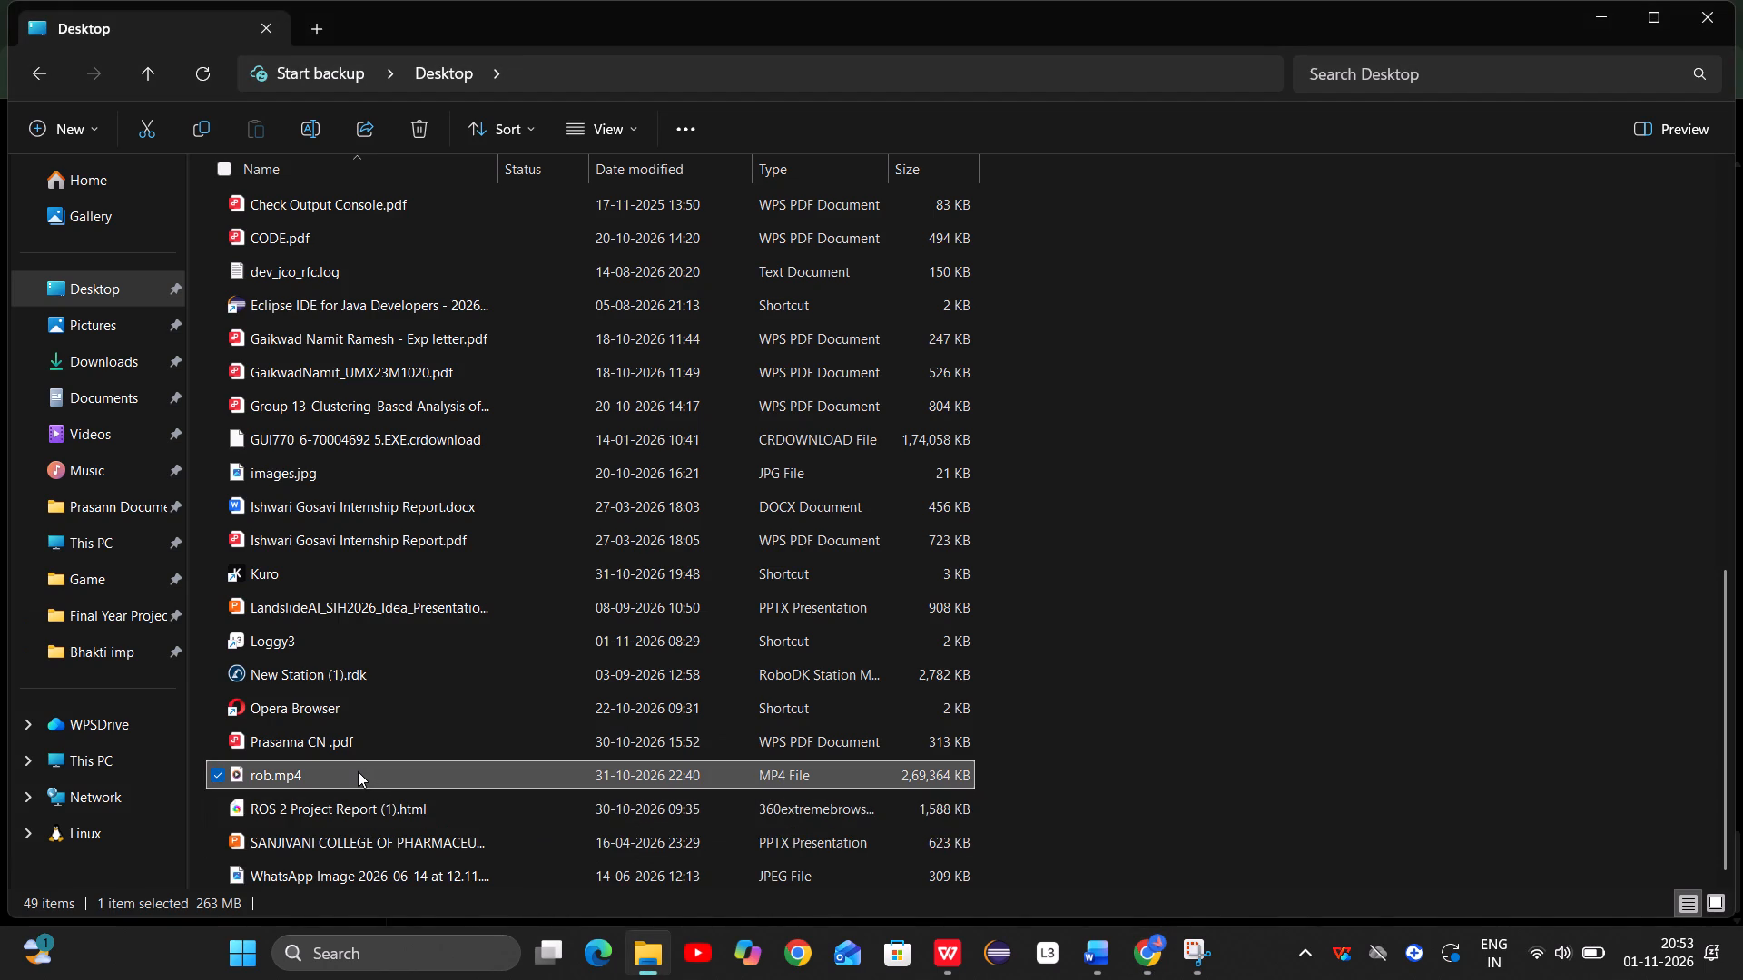
double_click(358, 771)
click(871, 485)
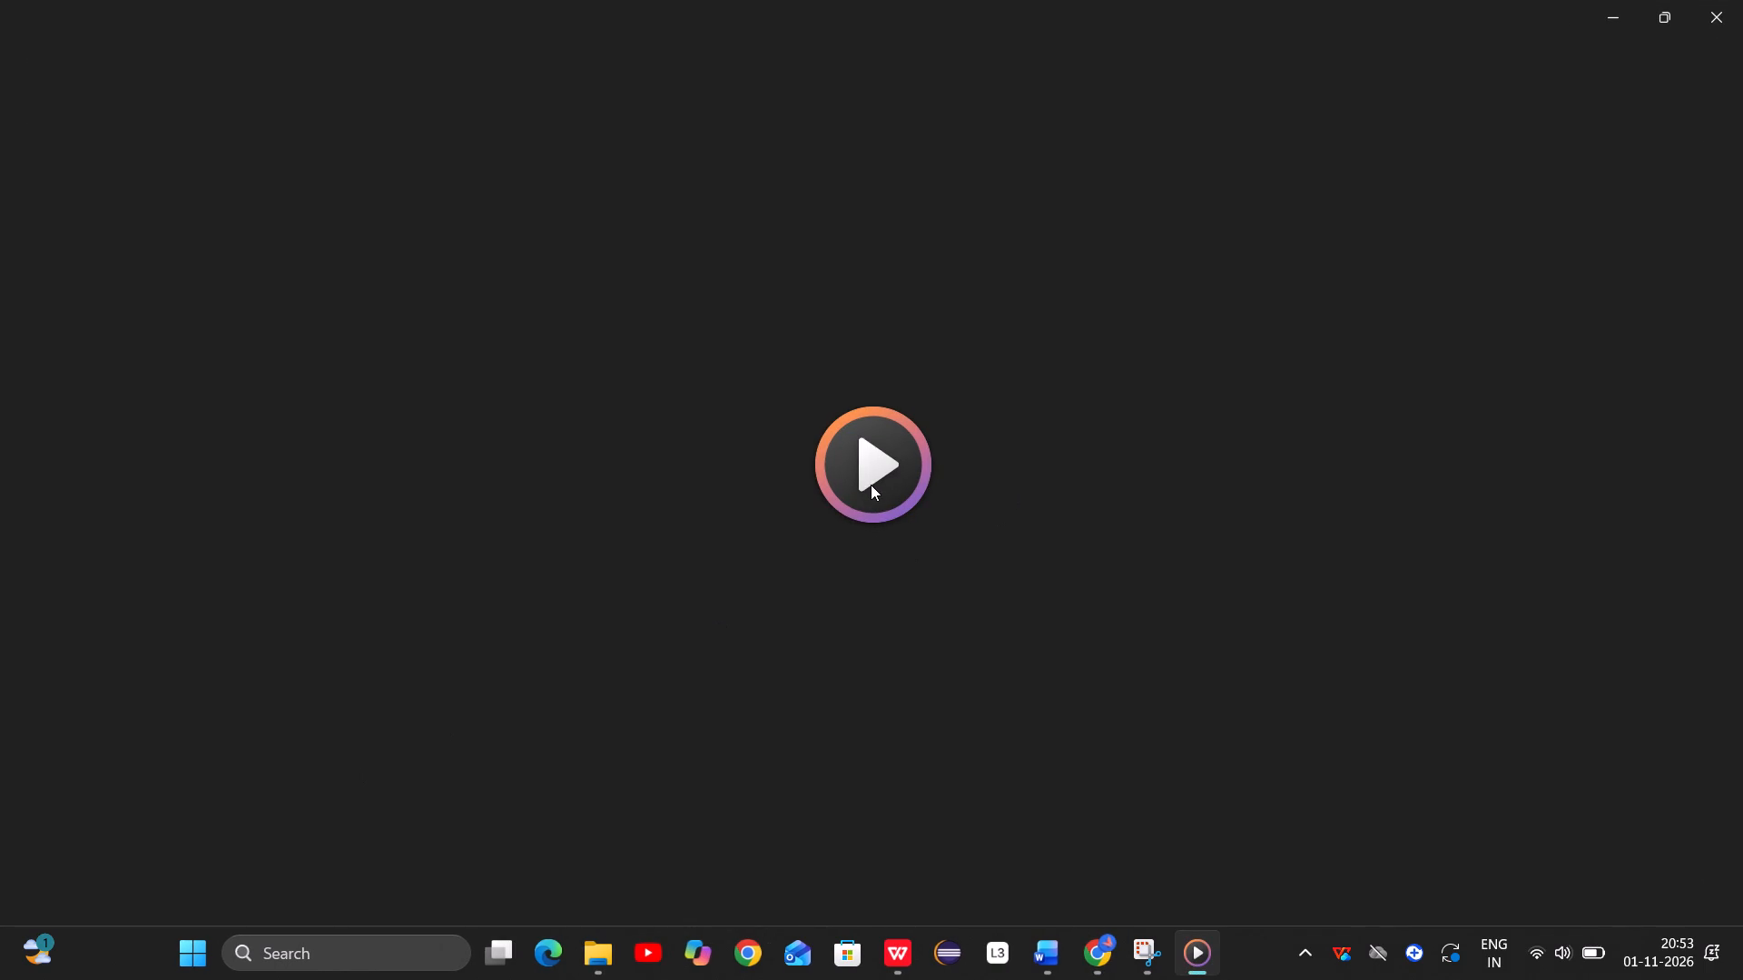
Skim rob.mp4 to about 6:11, where Path_10 lists its move instructions, and pause the video there.
click(861, 858)
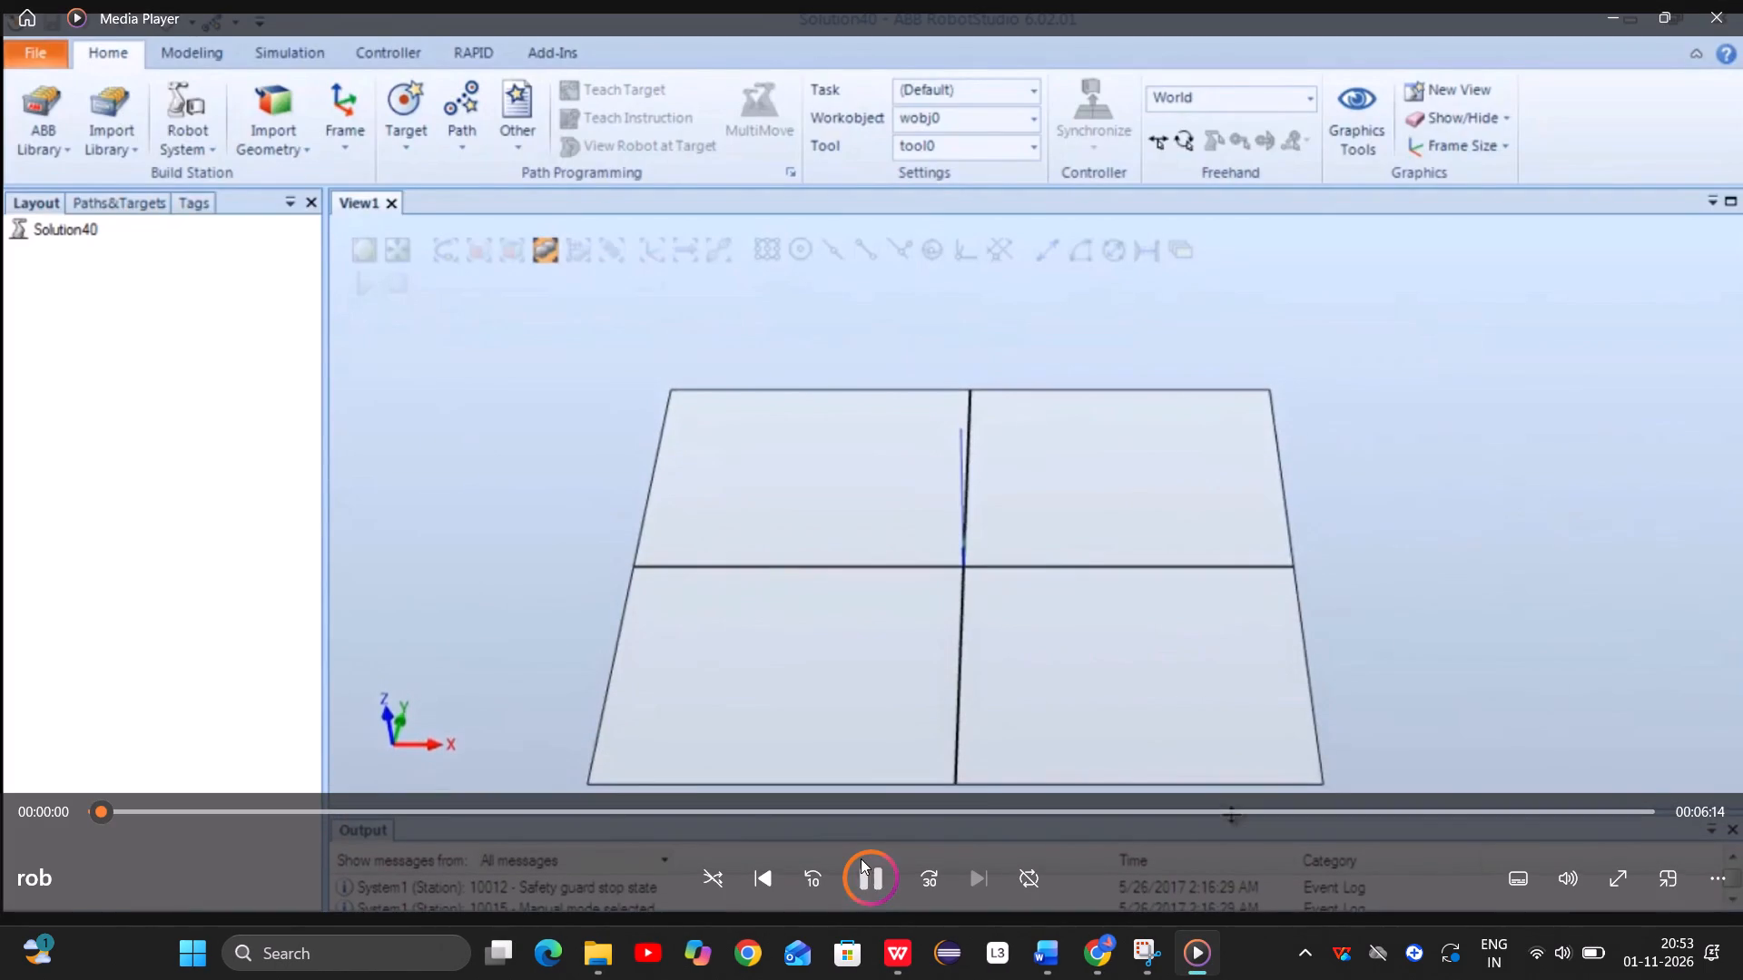
click(987, 793)
click(1002, 801)
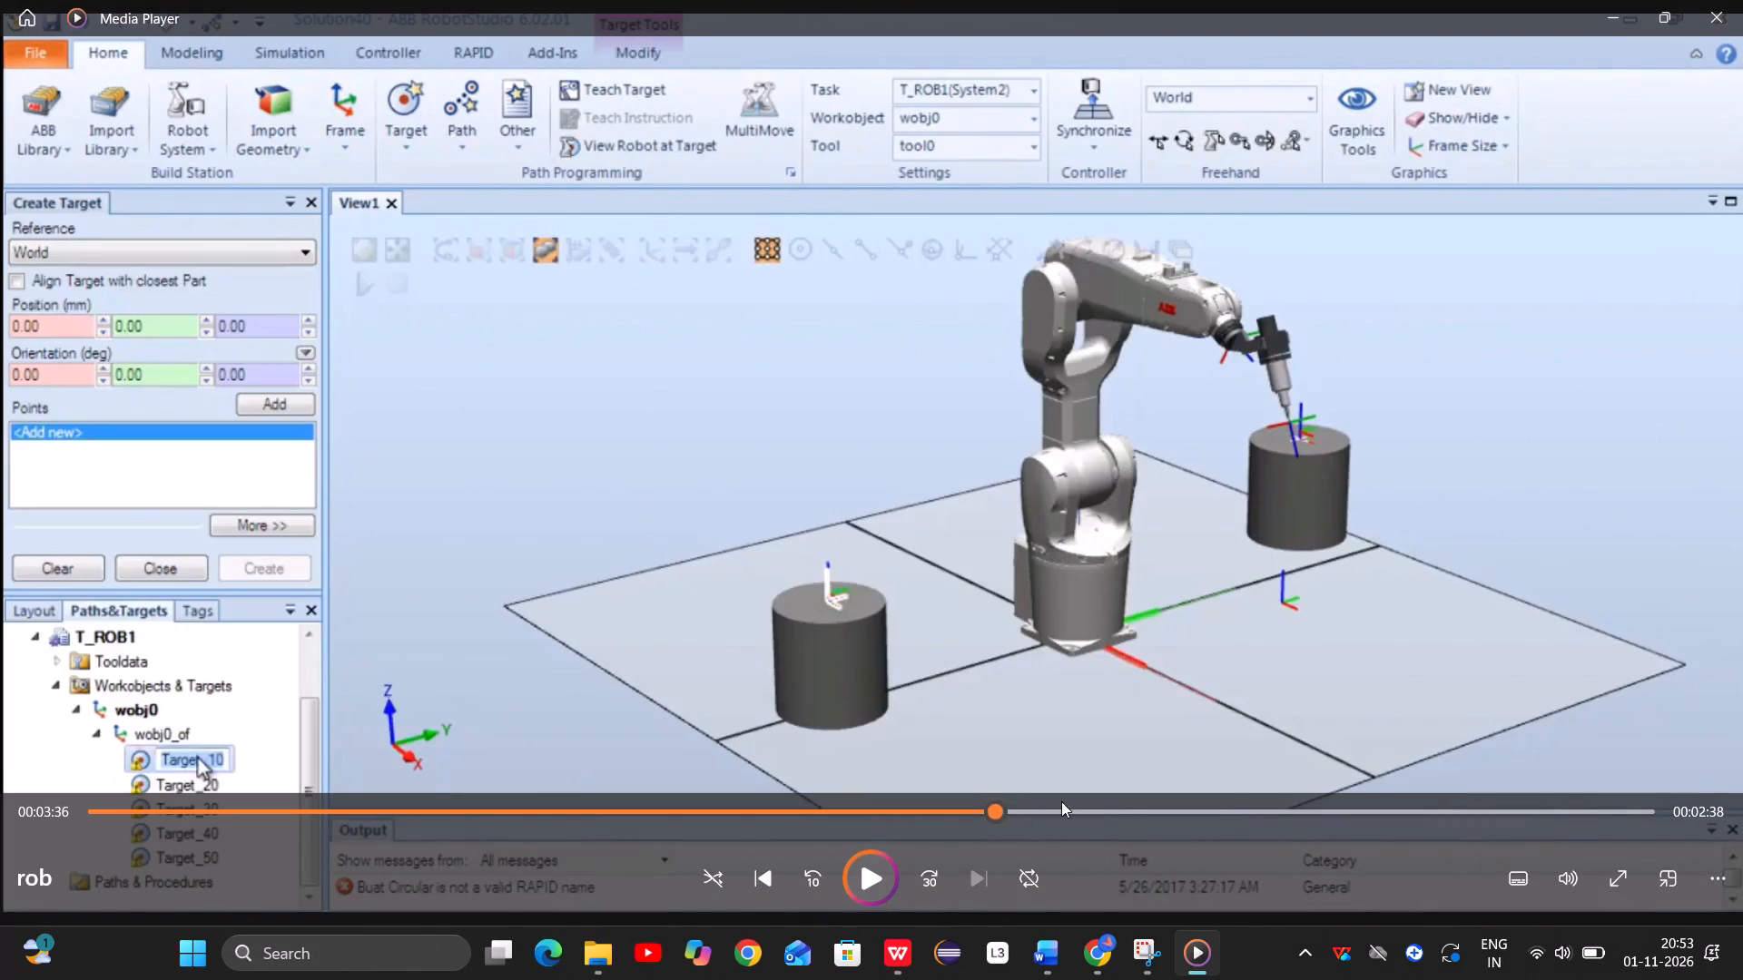
click(1122, 802)
click(1272, 813)
click(1392, 813)
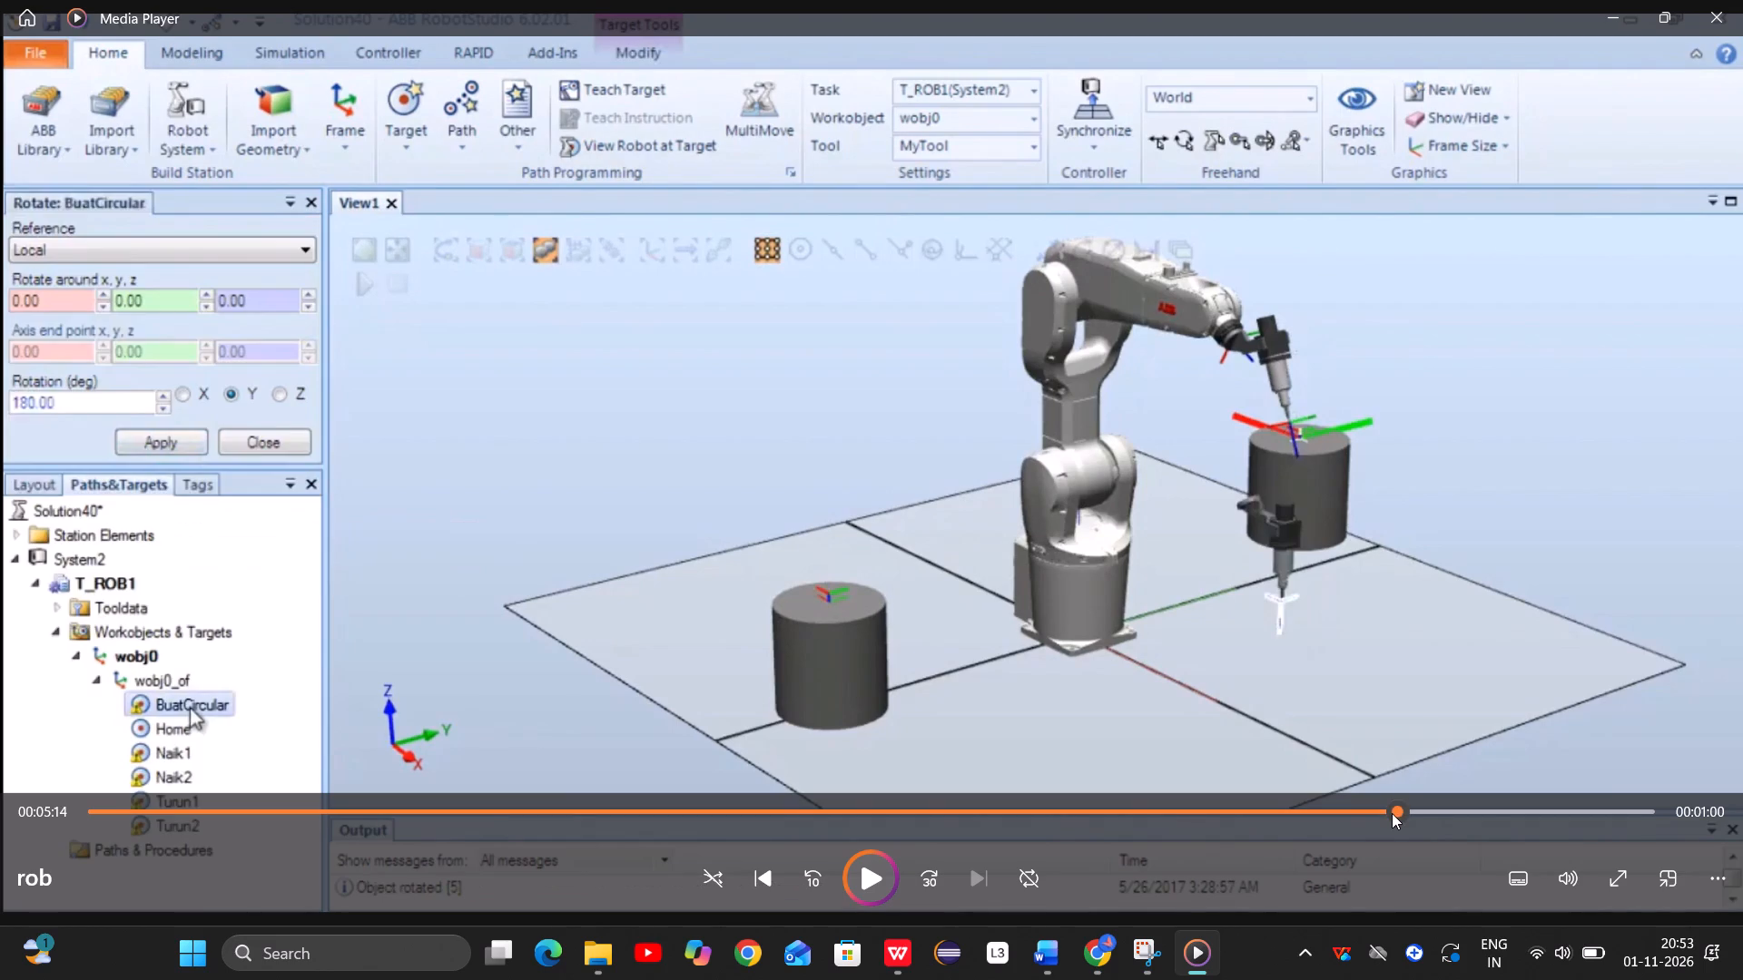
click(1432, 806)
click(1472, 806)
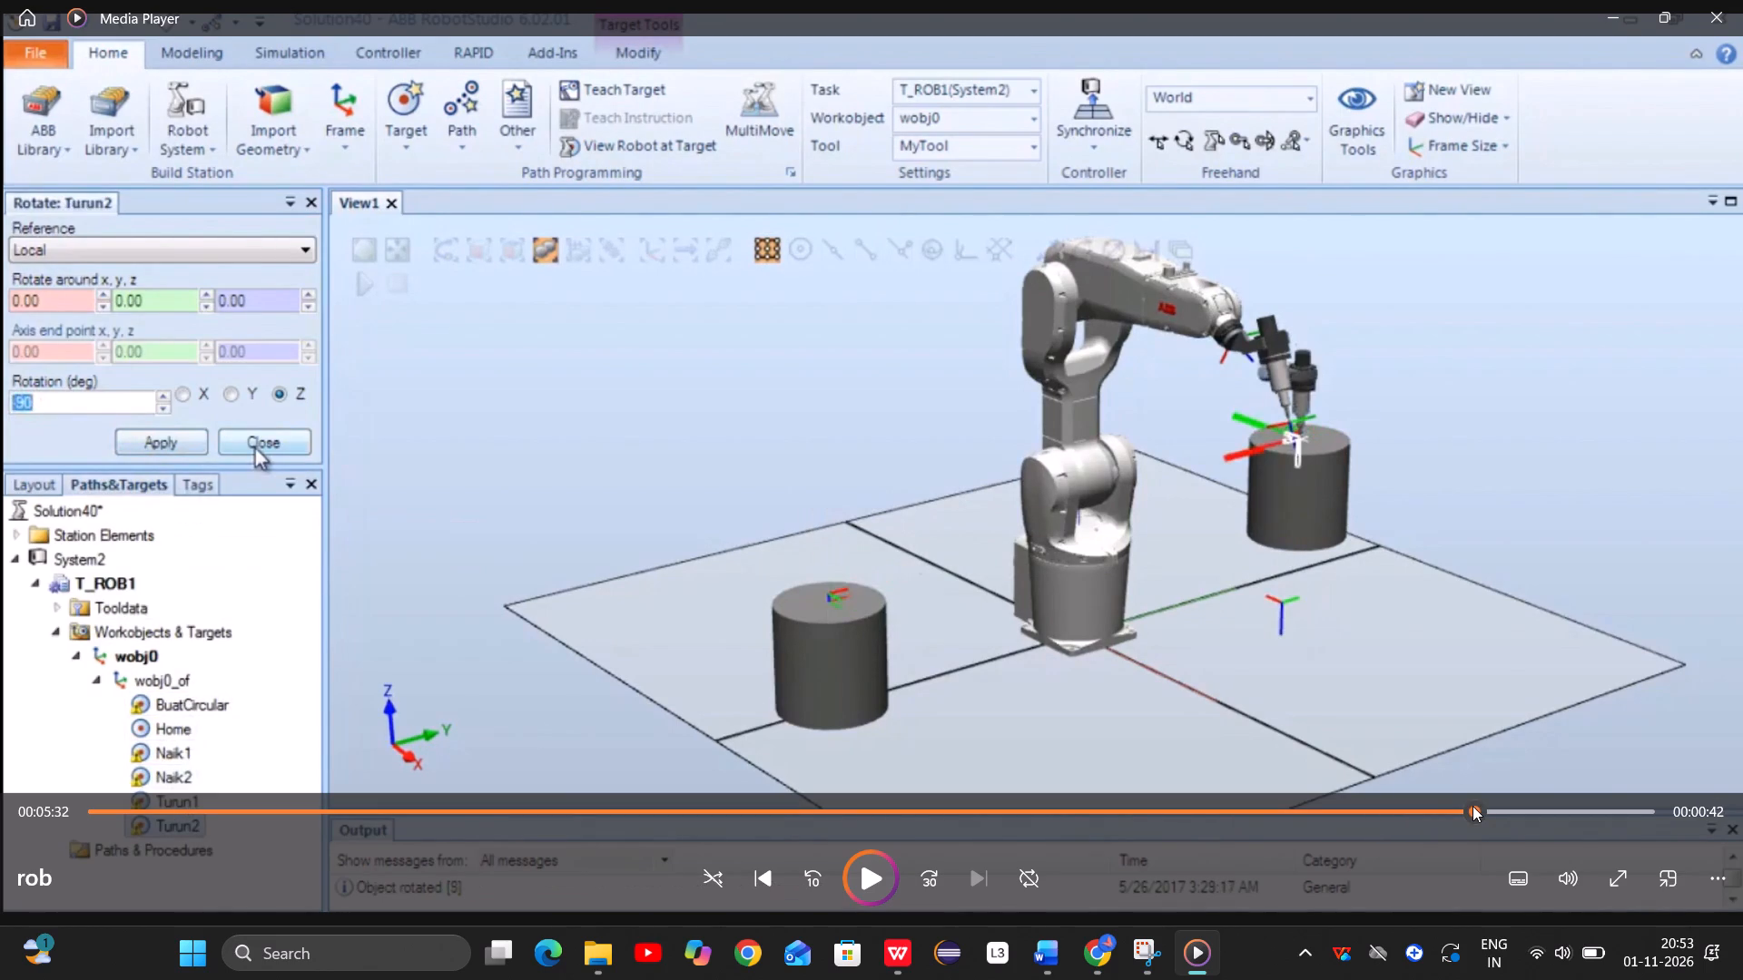
click(1497, 798)
click(1517, 799)
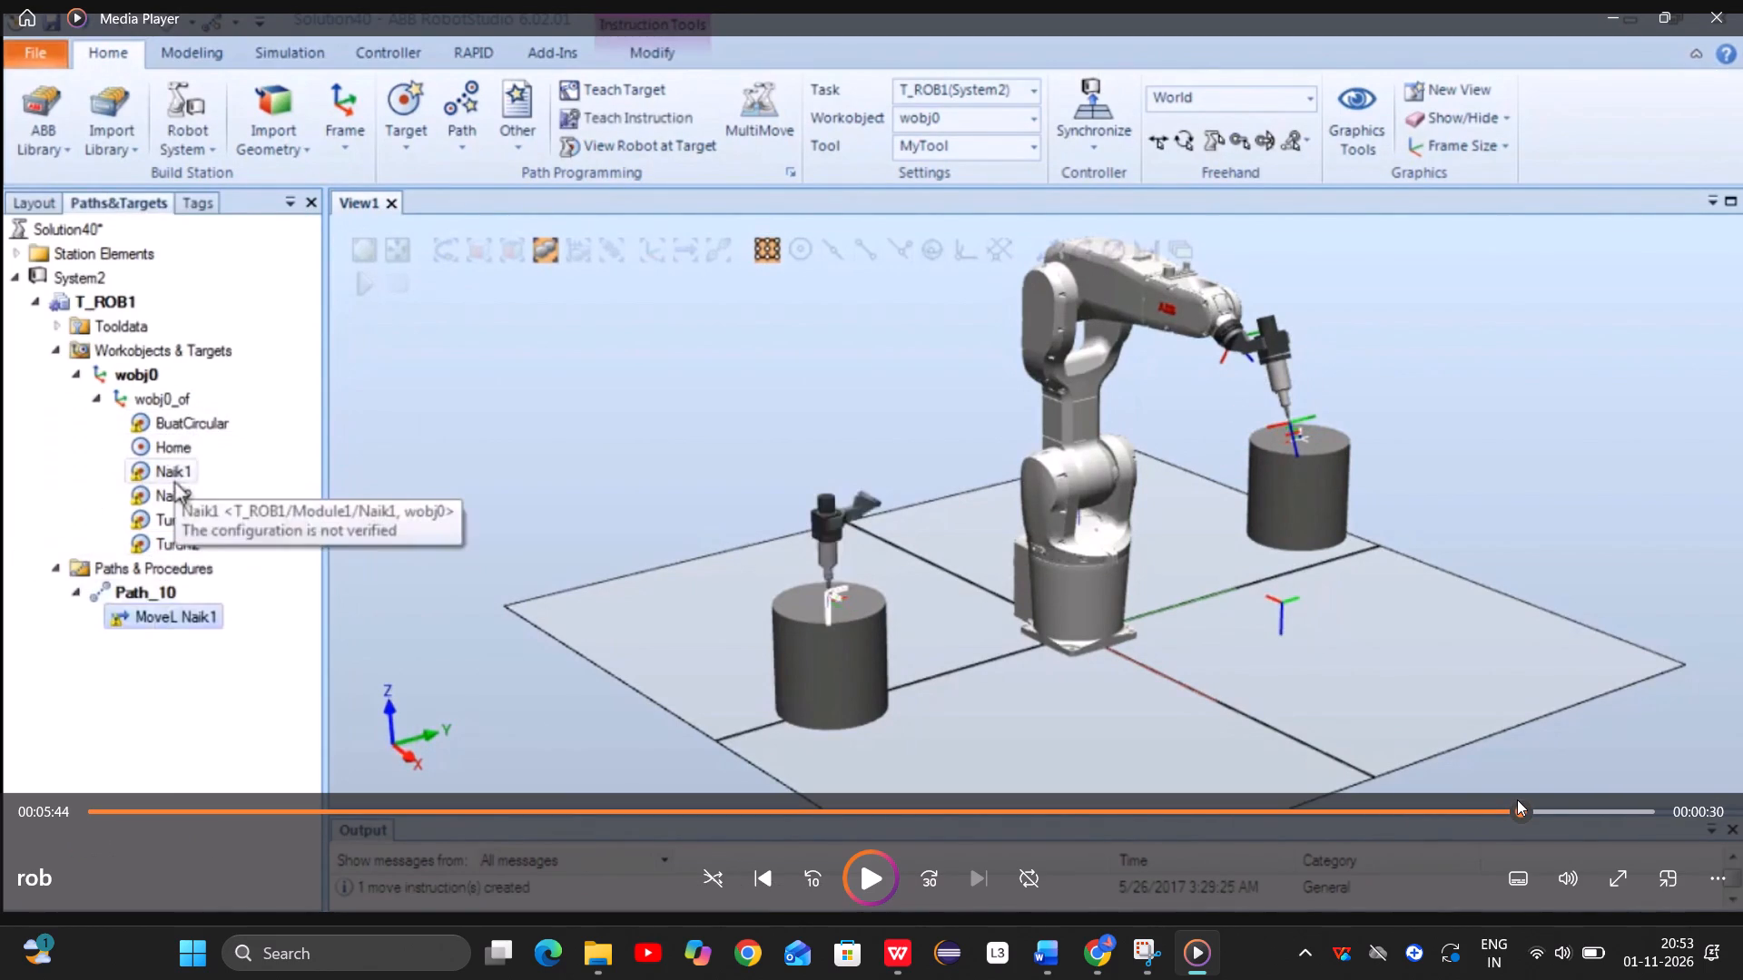
click(1546, 799)
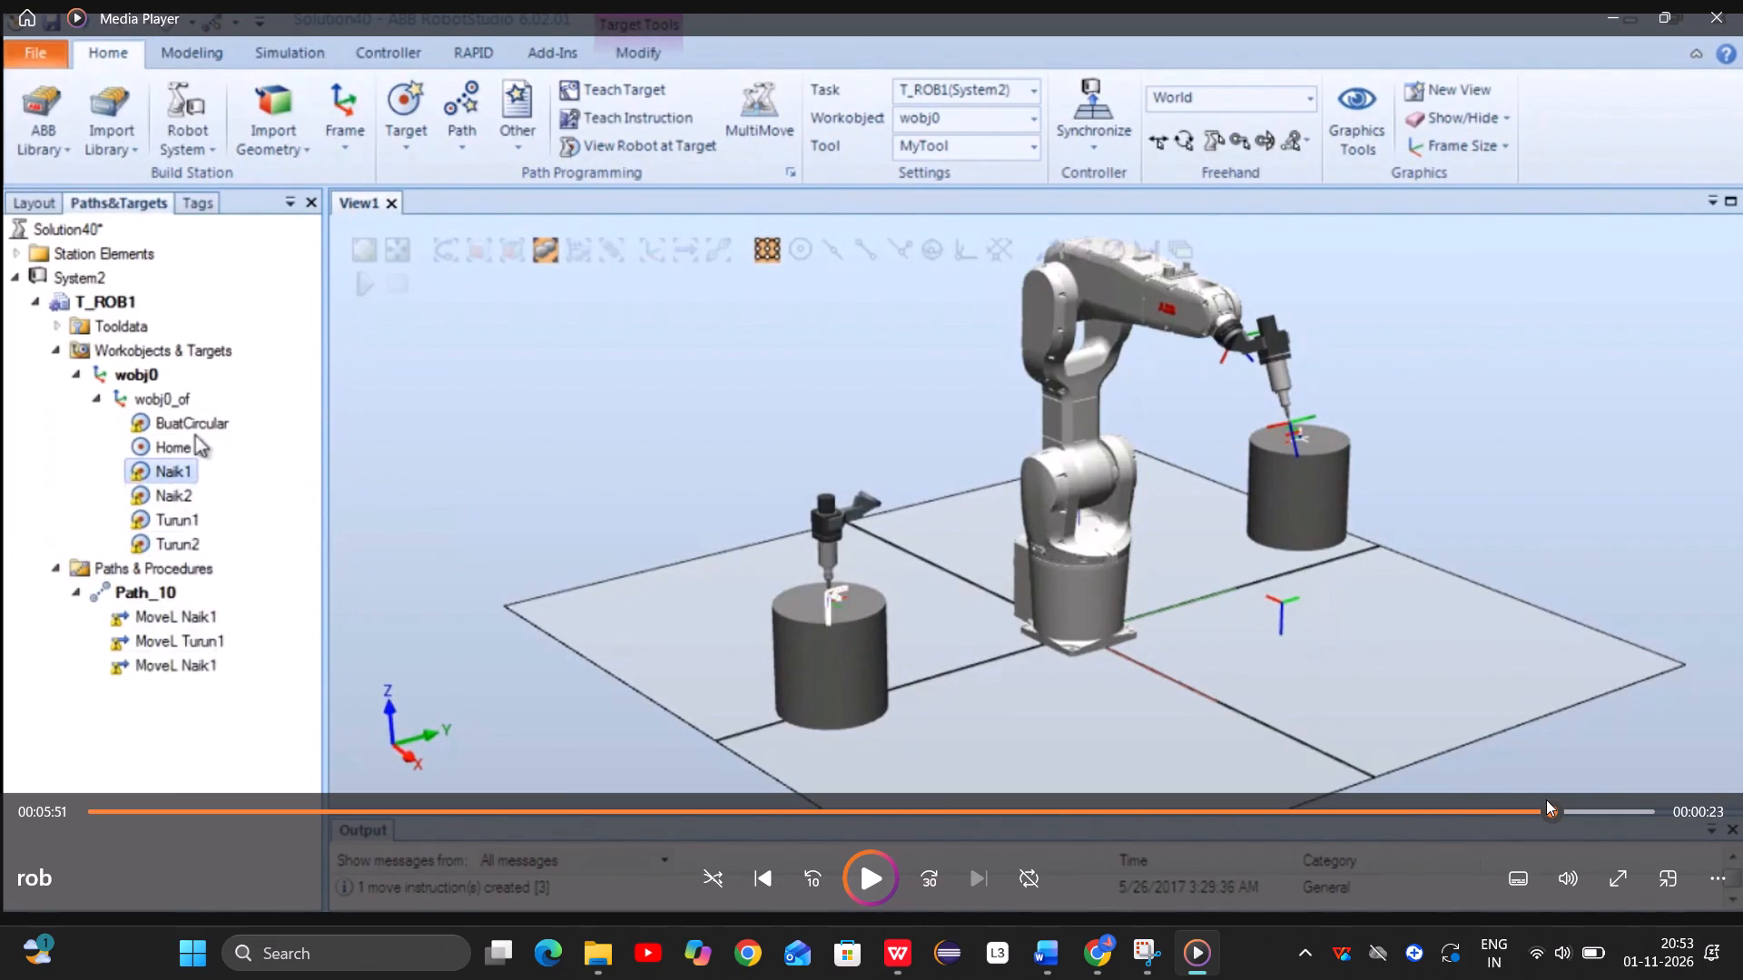
click(854, 859)
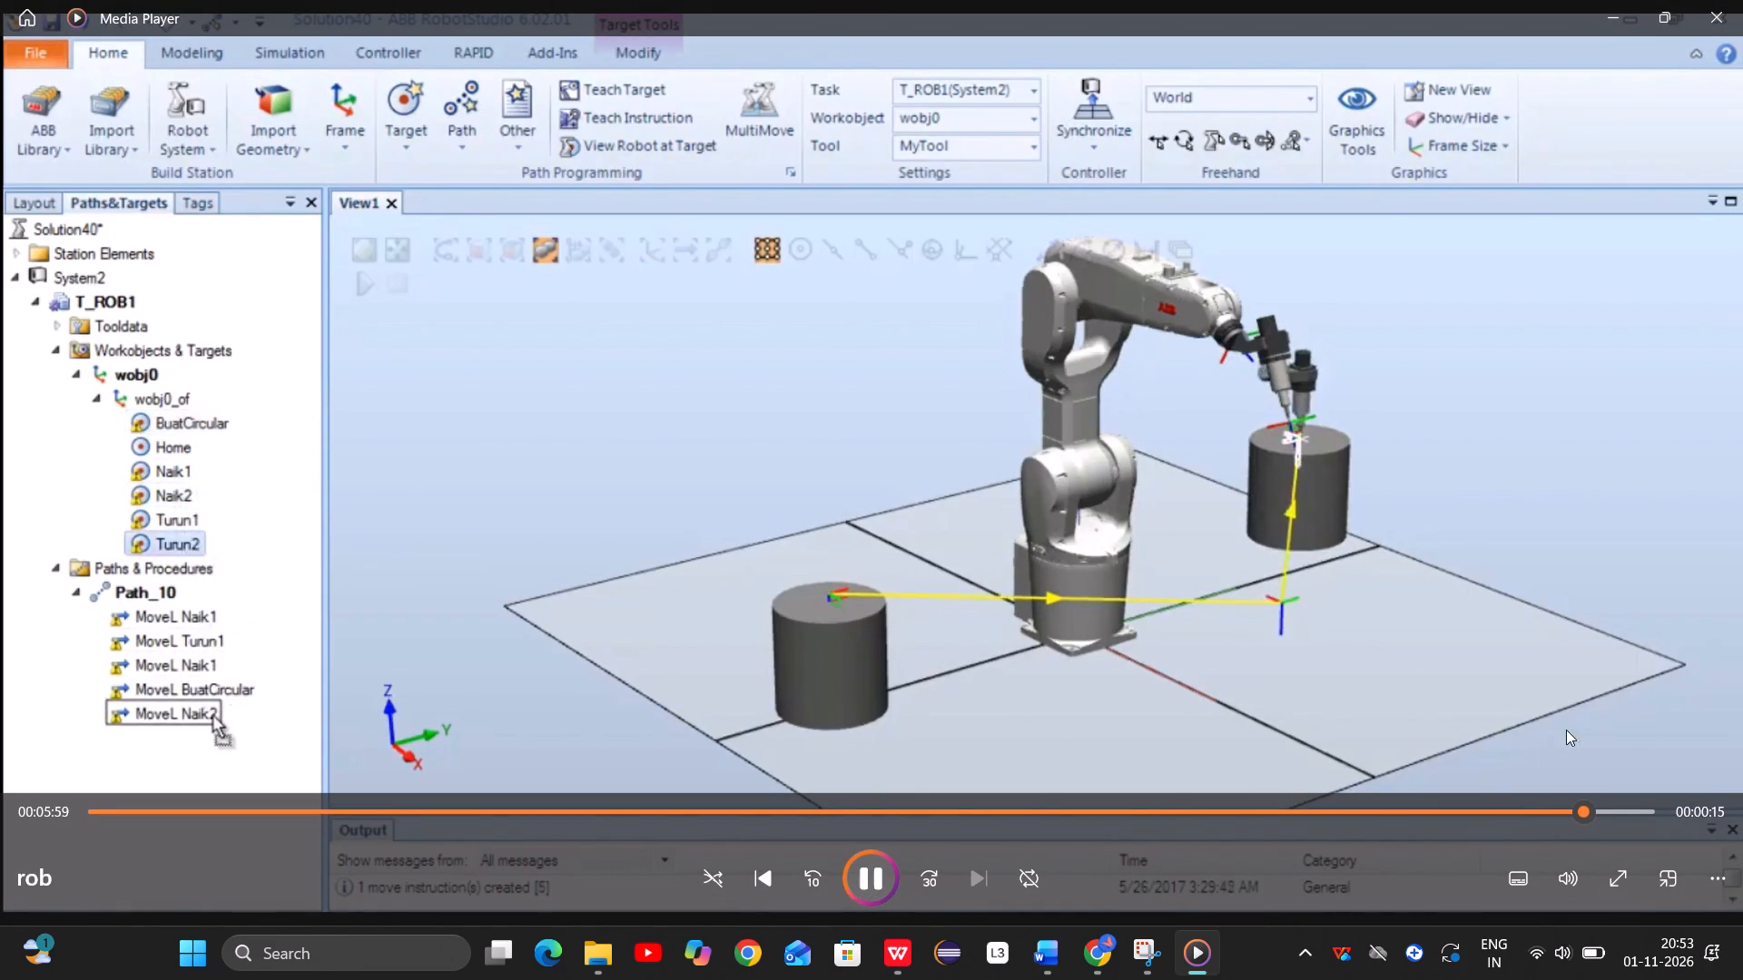
click(1612, 805)
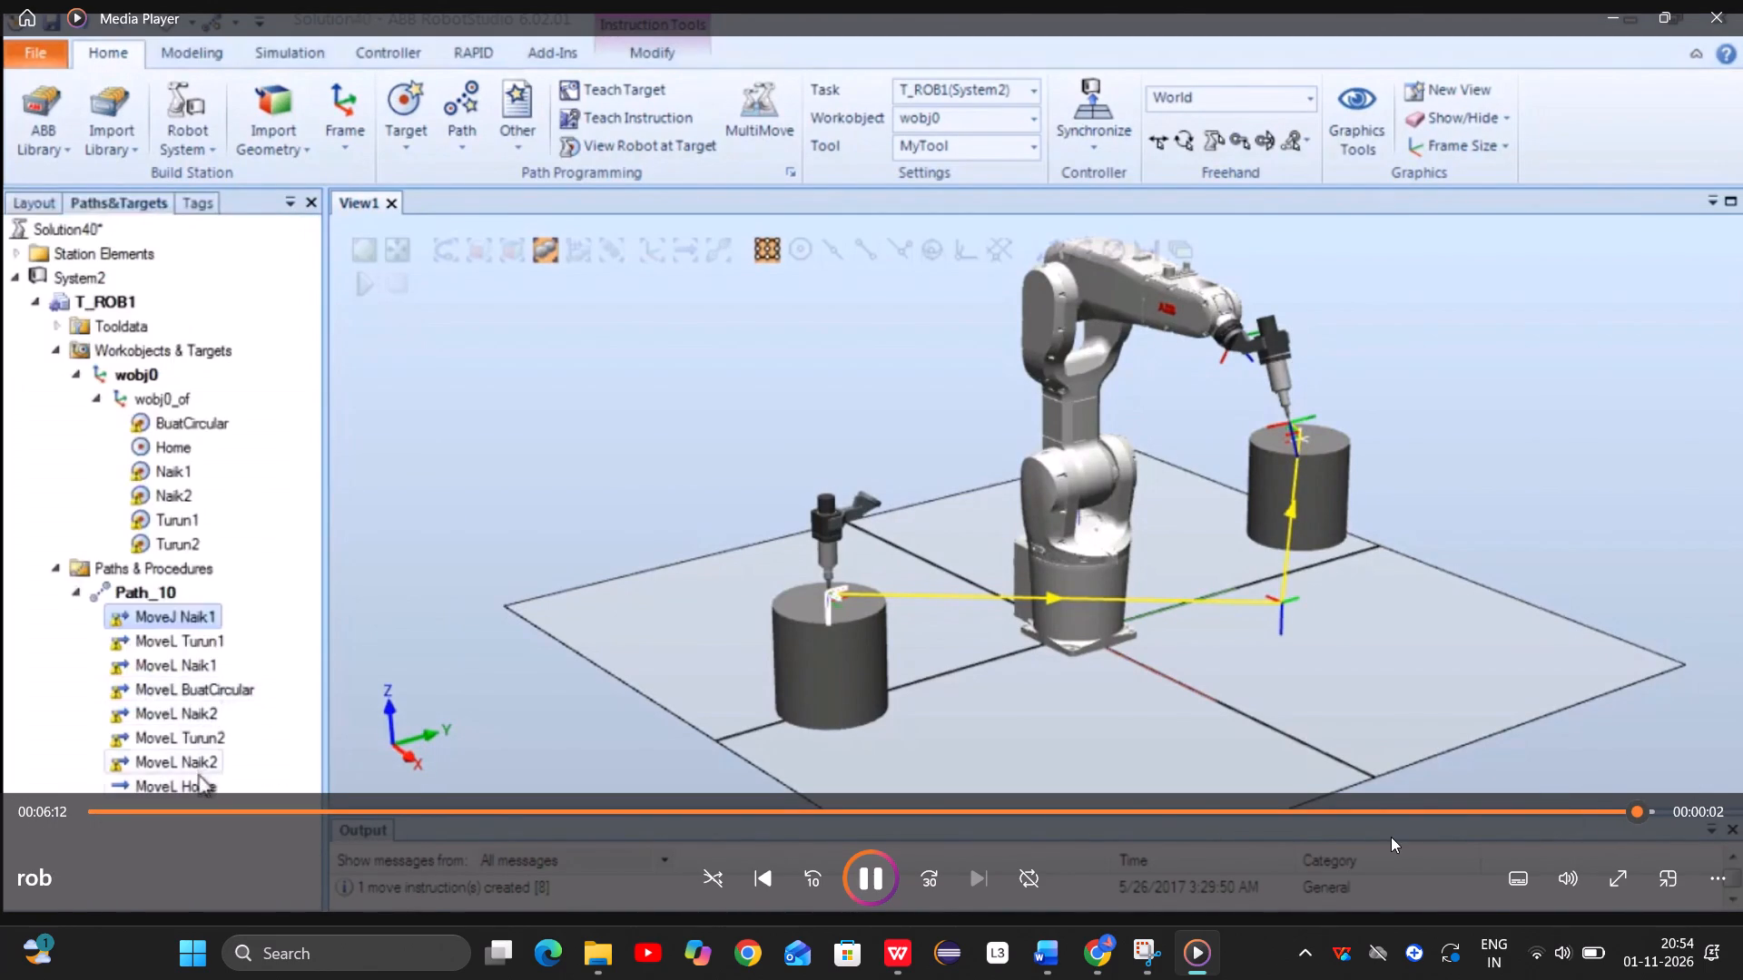
click(872, 887)
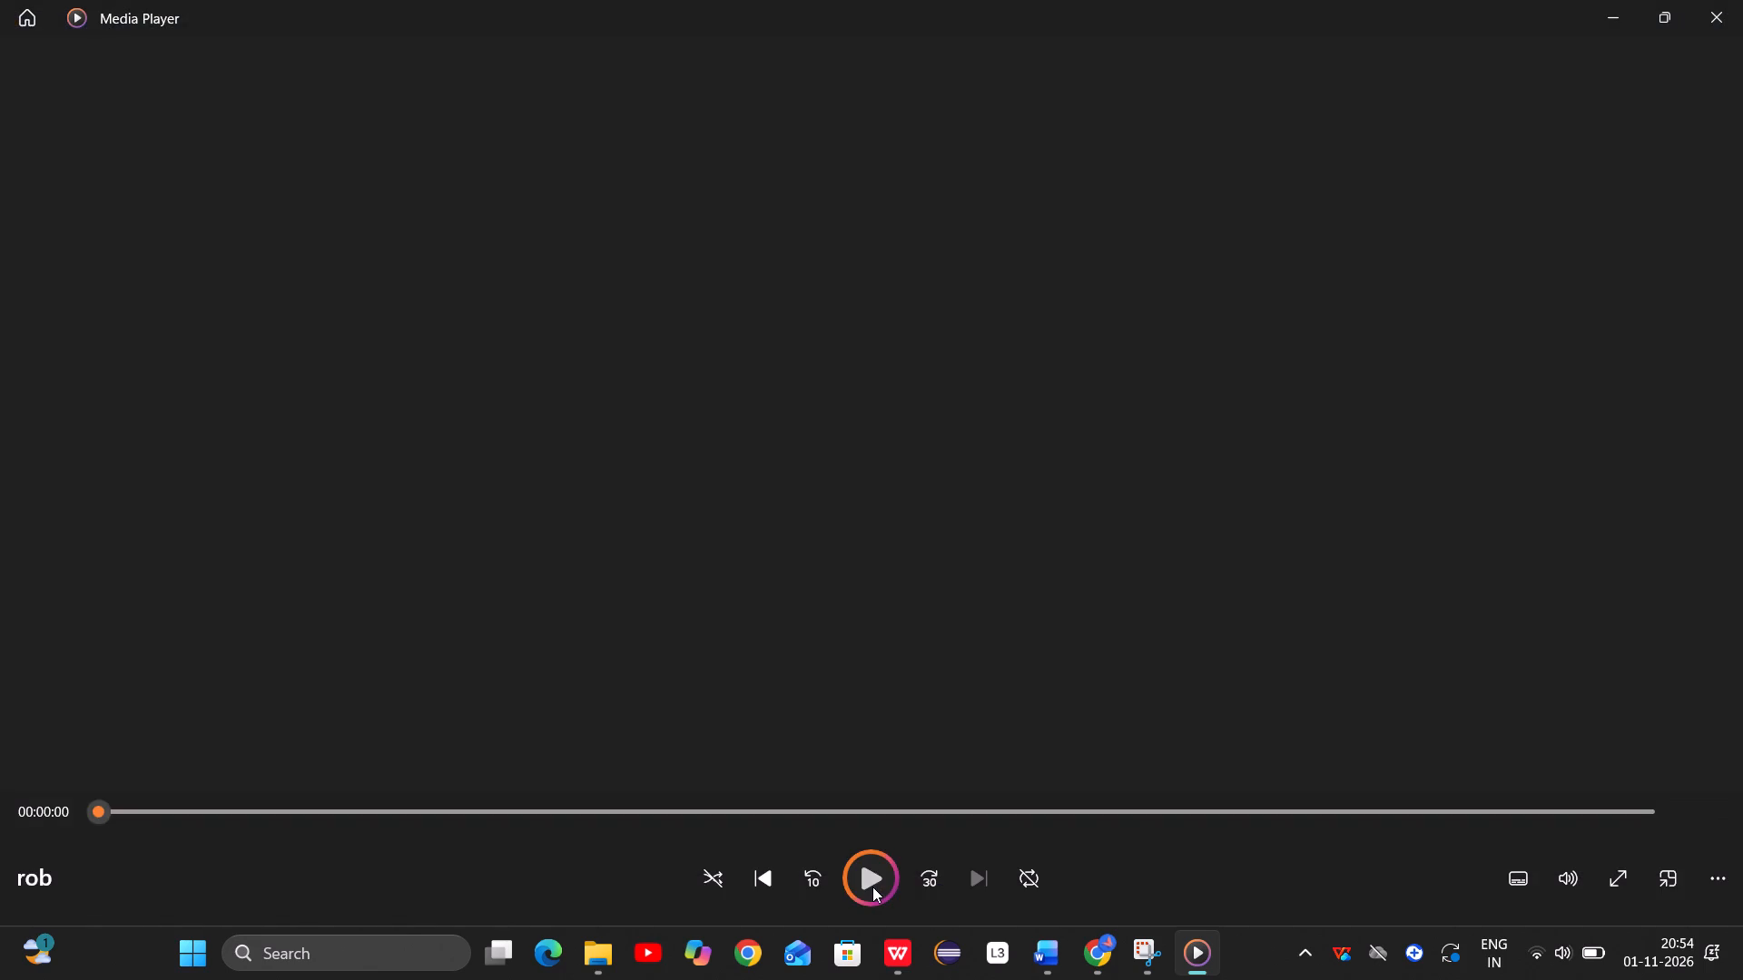
click(1626, 810)
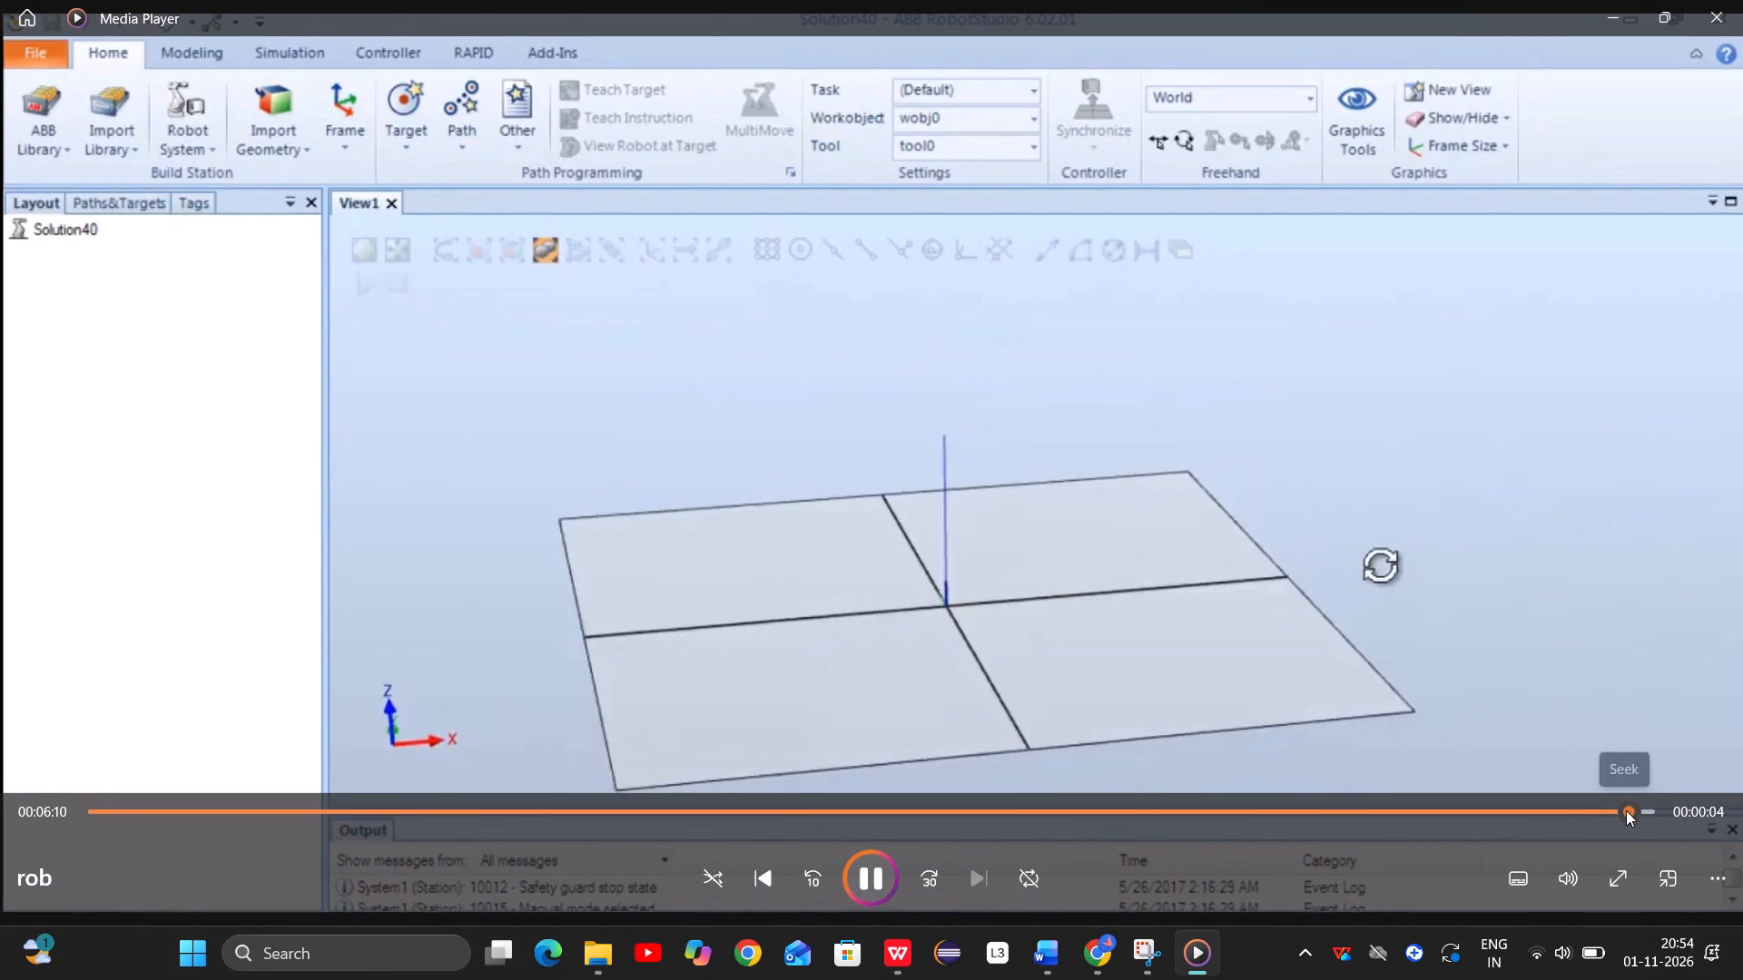
click(868, 871)
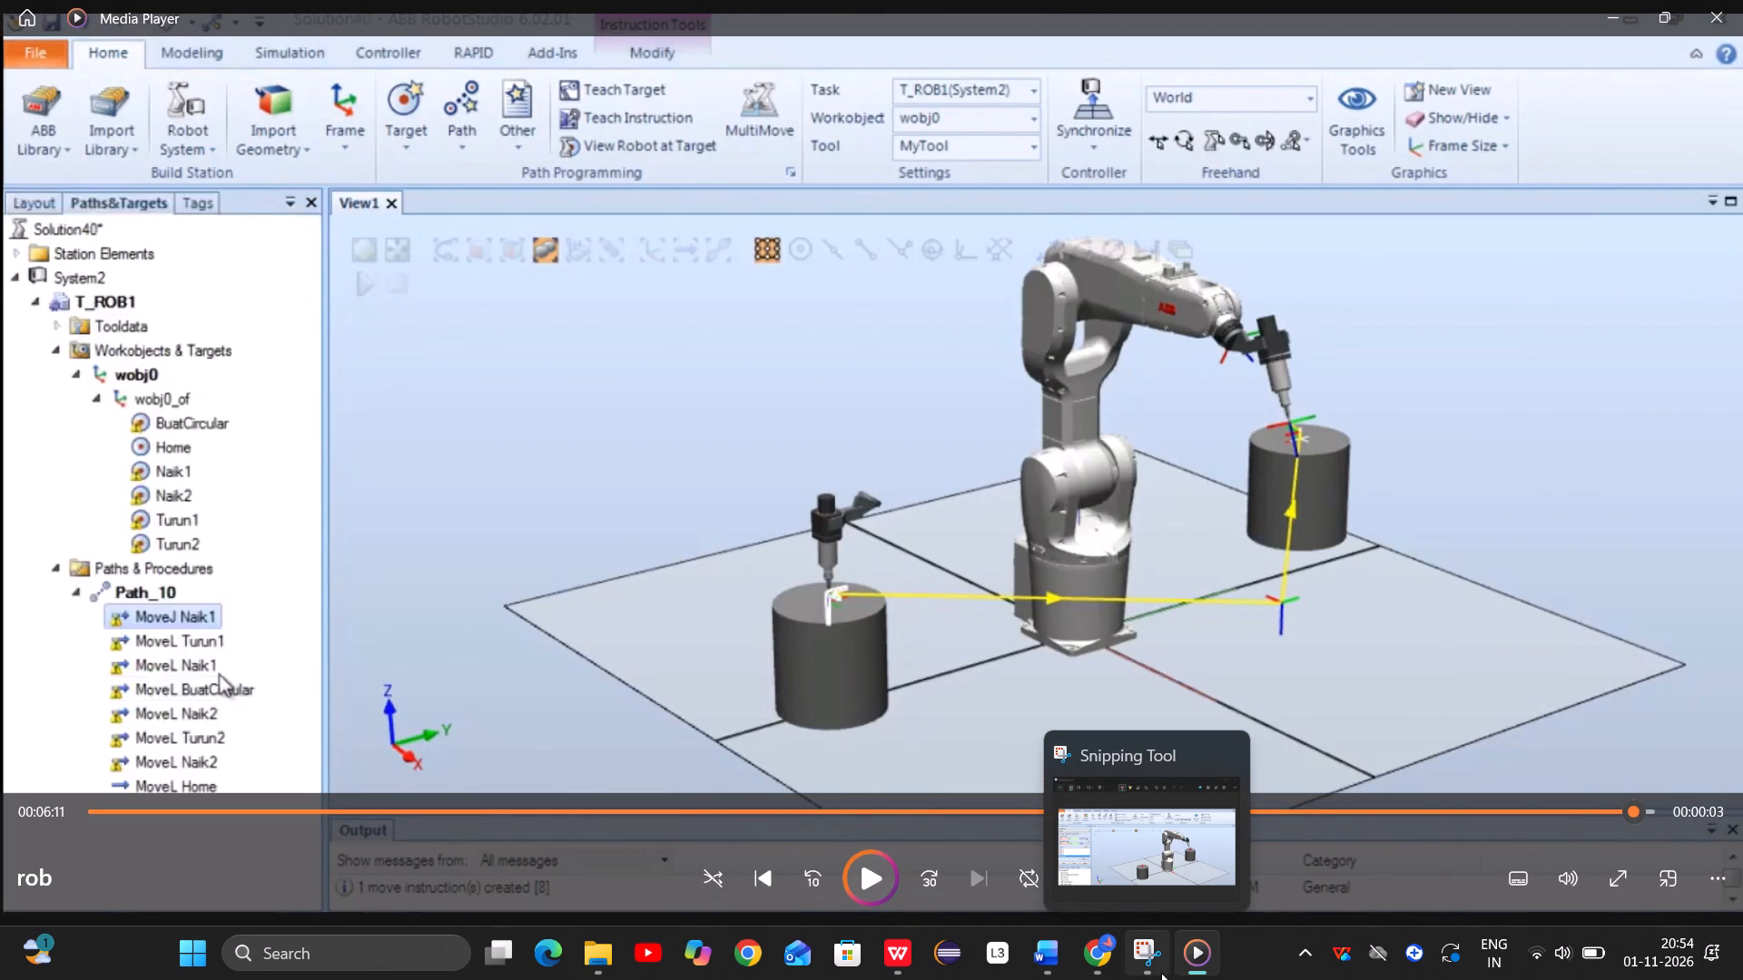
Capture a new screenshot of the video's RobotStudio window showing the Path_10 instructions, excluding the player controls, and copy it.
click(1125, 949)
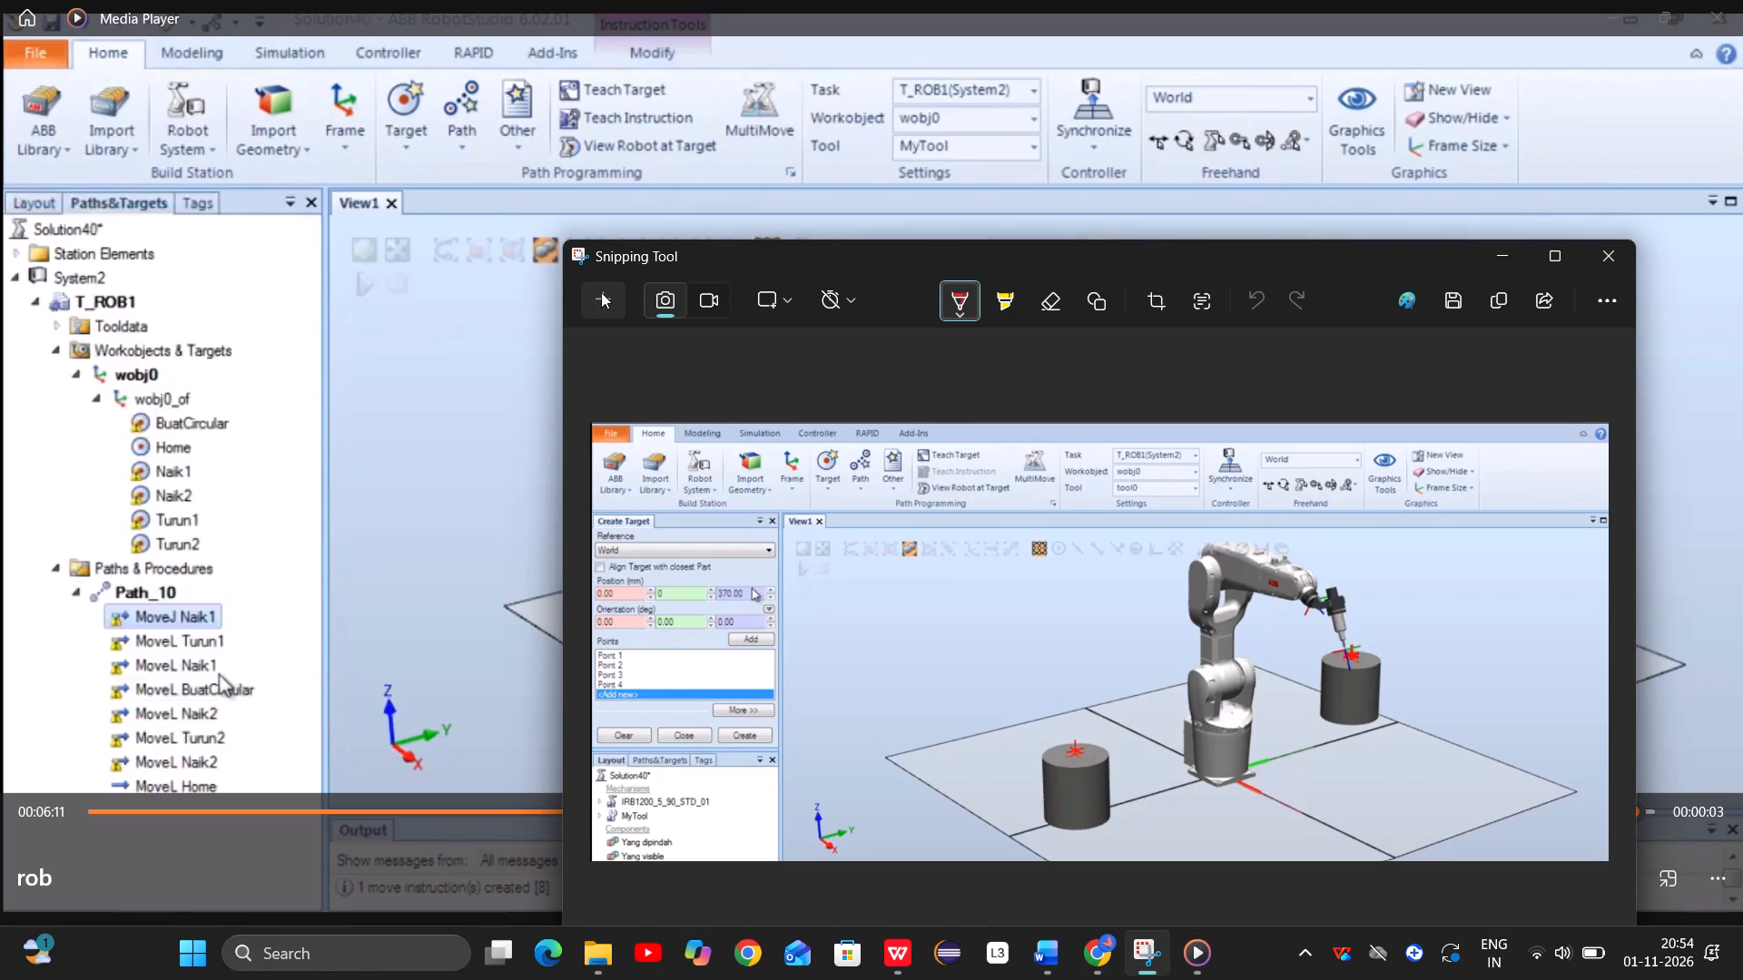
click(605, 303)
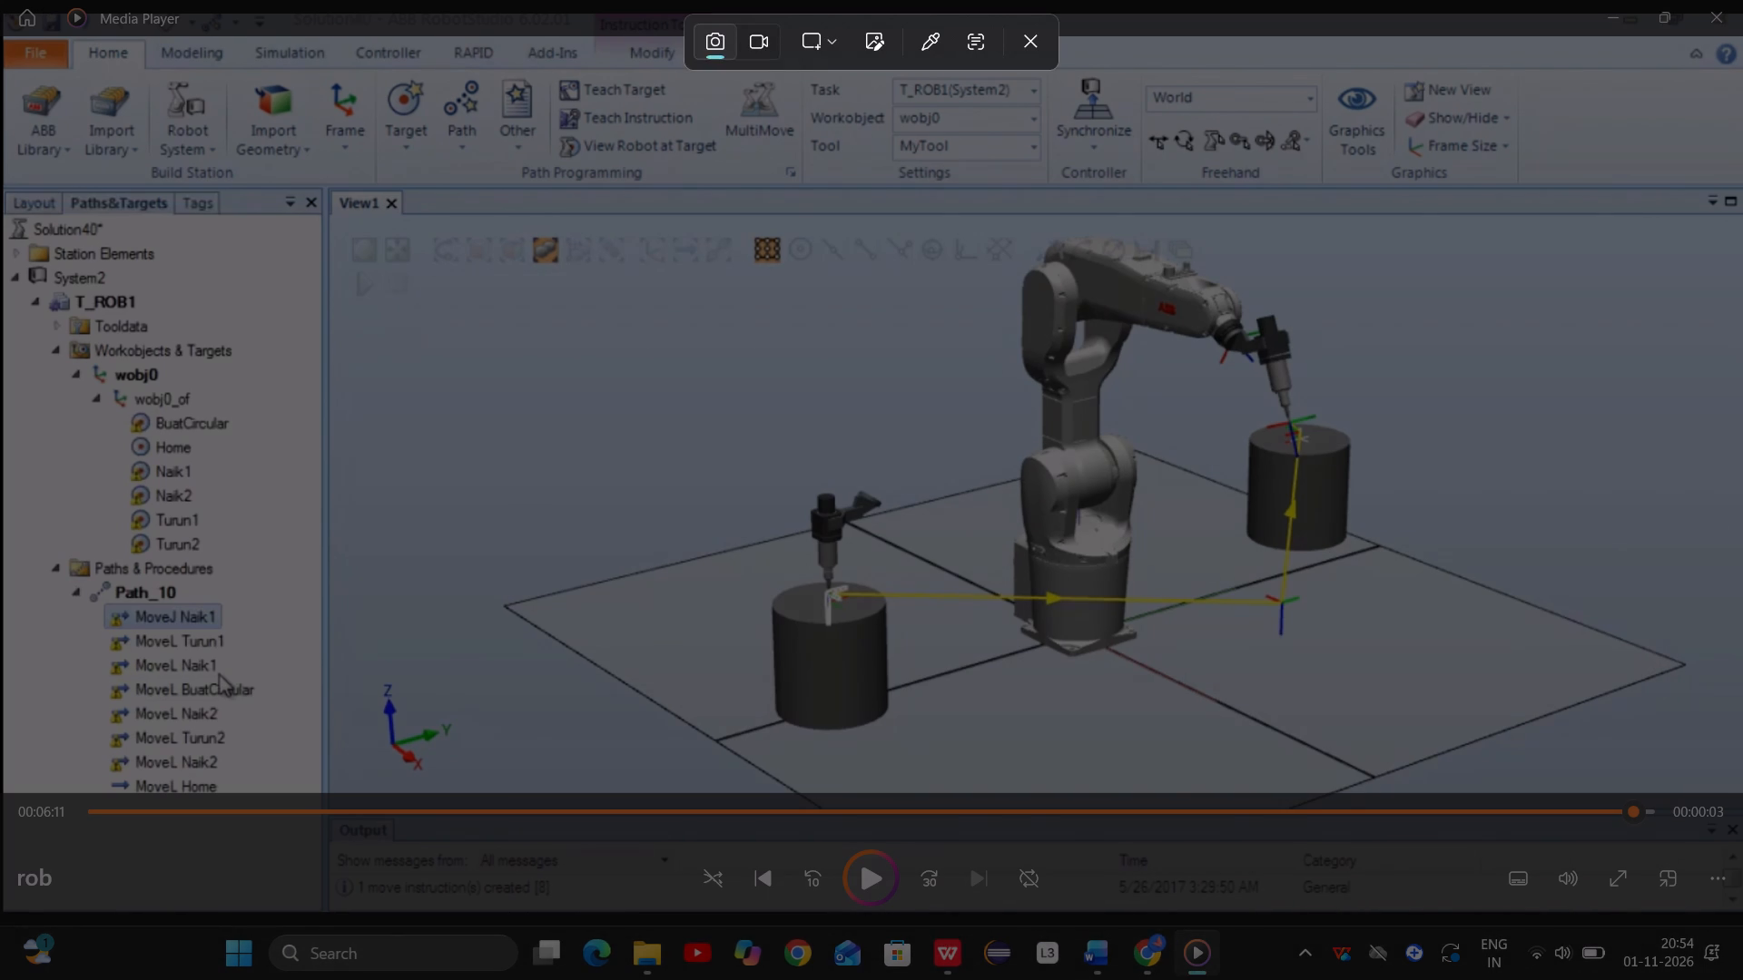
drag(11, 37, 683, 773)
scroll(212, 459, right, 2)
scroll(639, 779, right, 7)
drag(683, 773, 1742, 790)
scroll(1581, 815, right, 2)
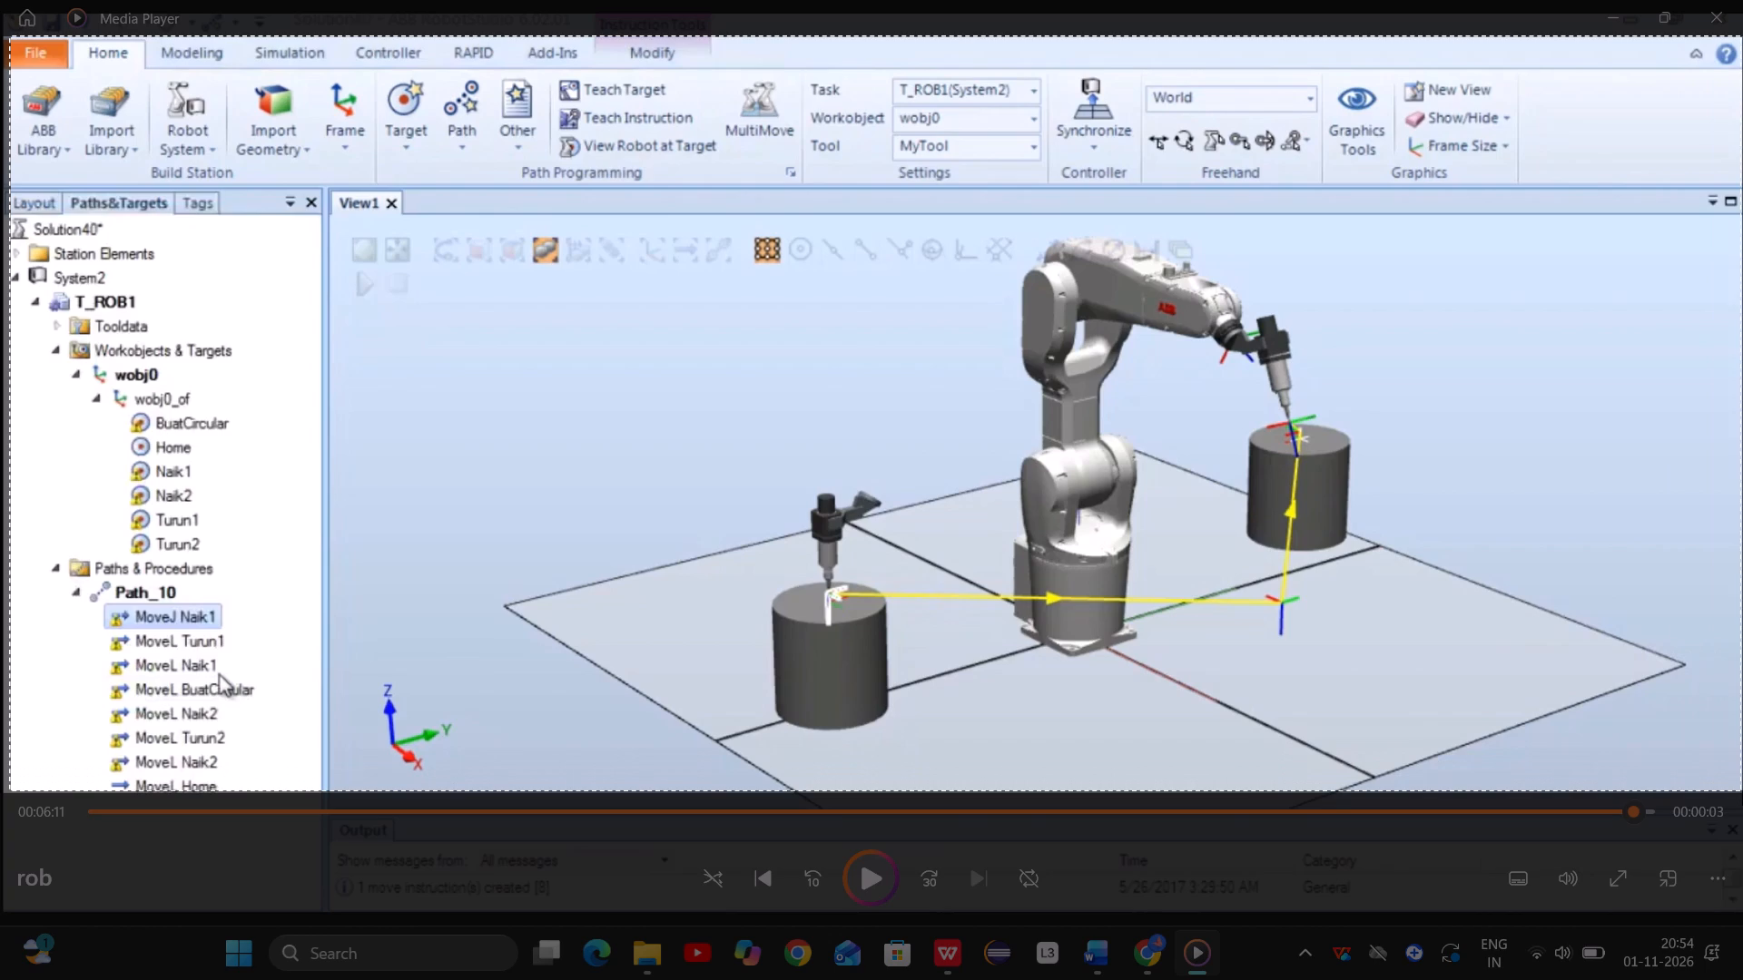
drag(1742, 790, 1742, 791)
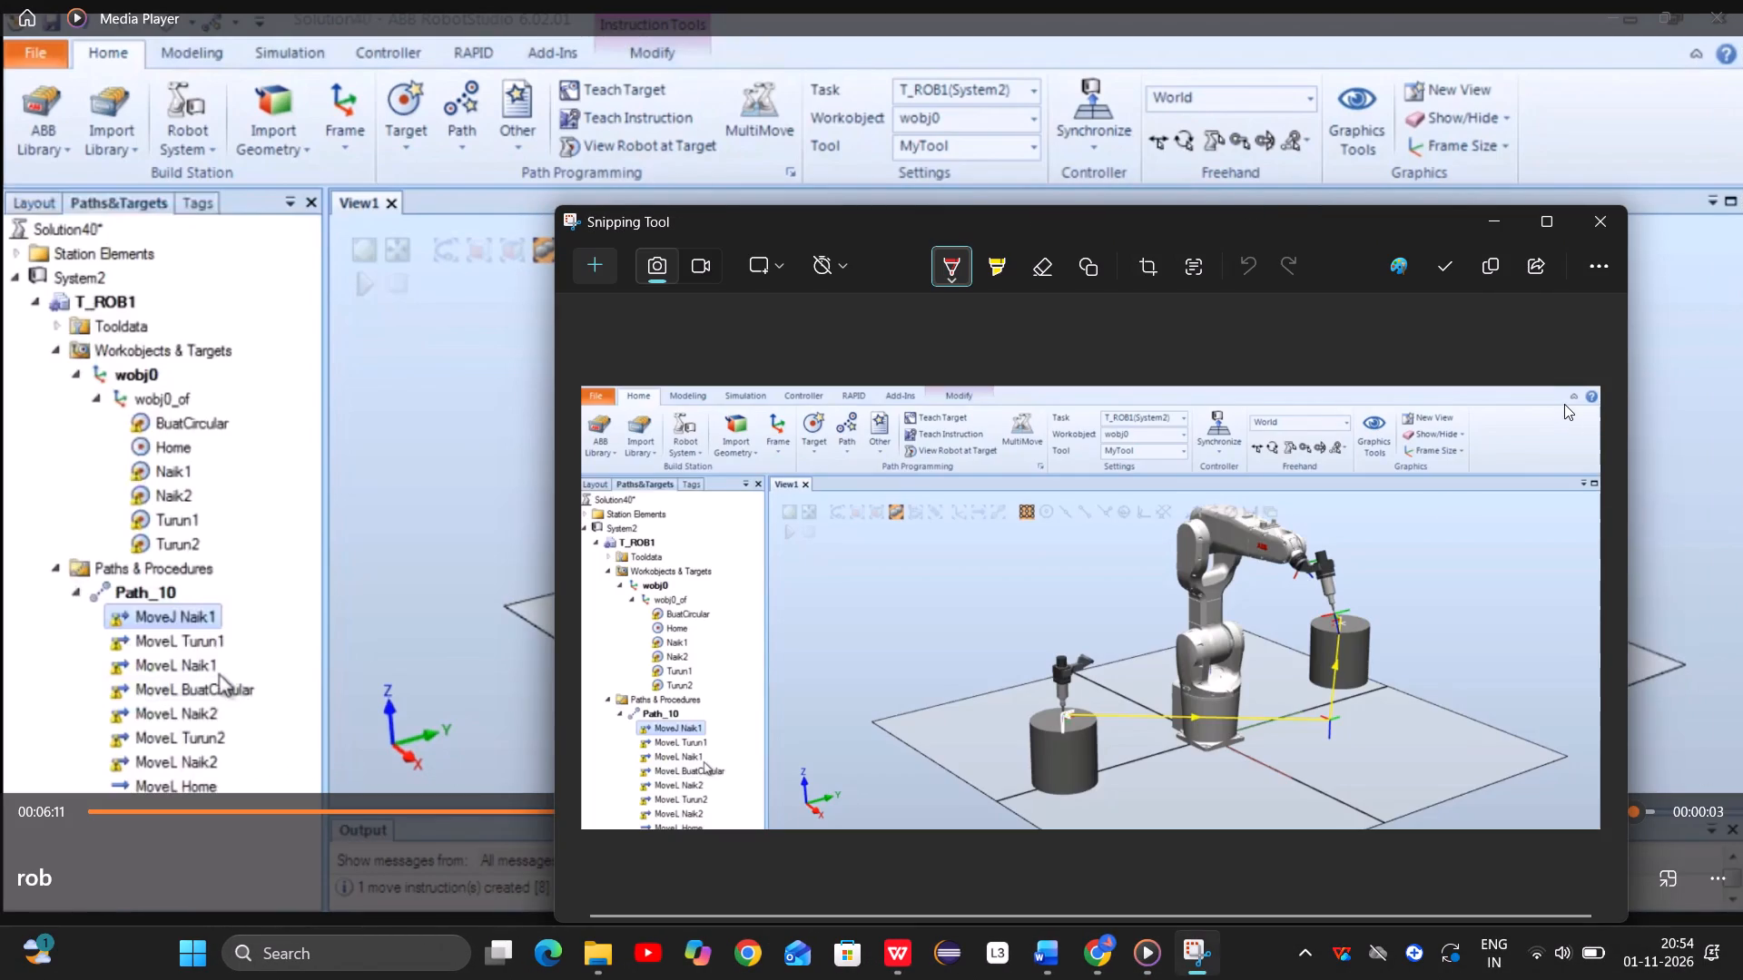